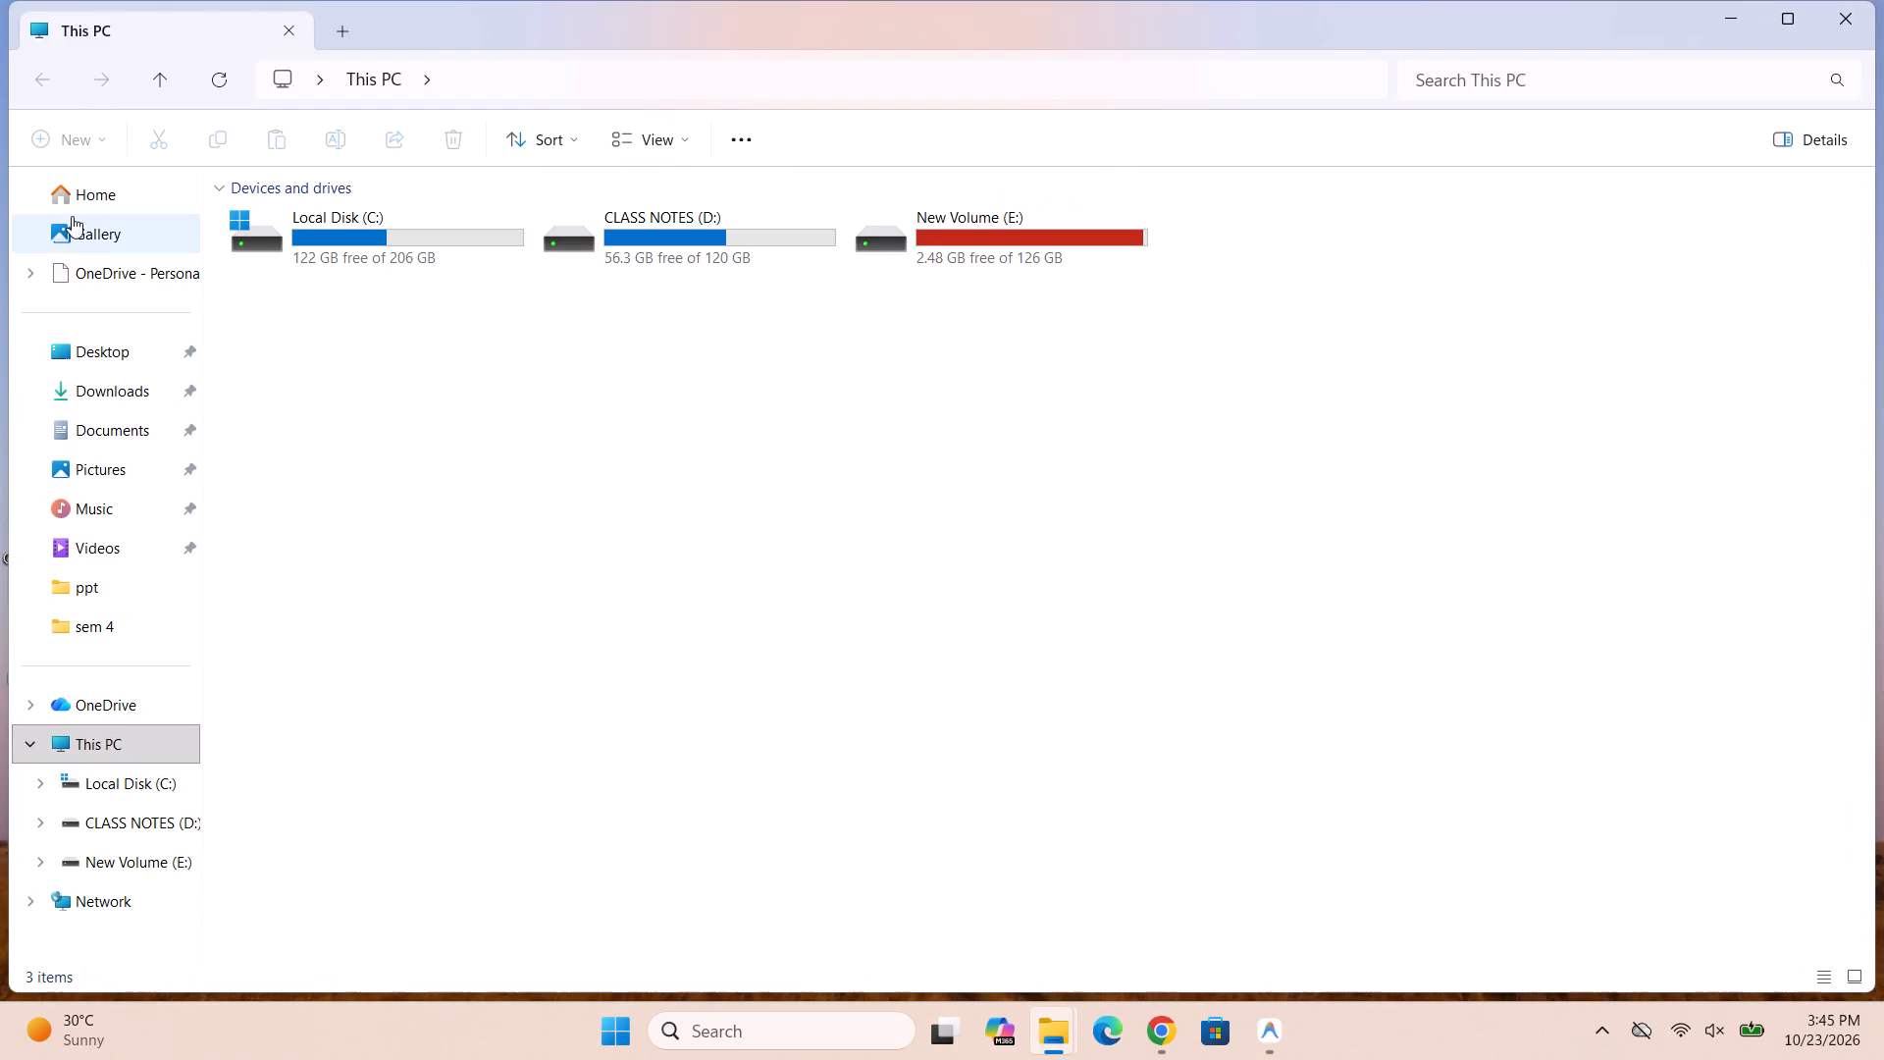
double_click(648, 238)
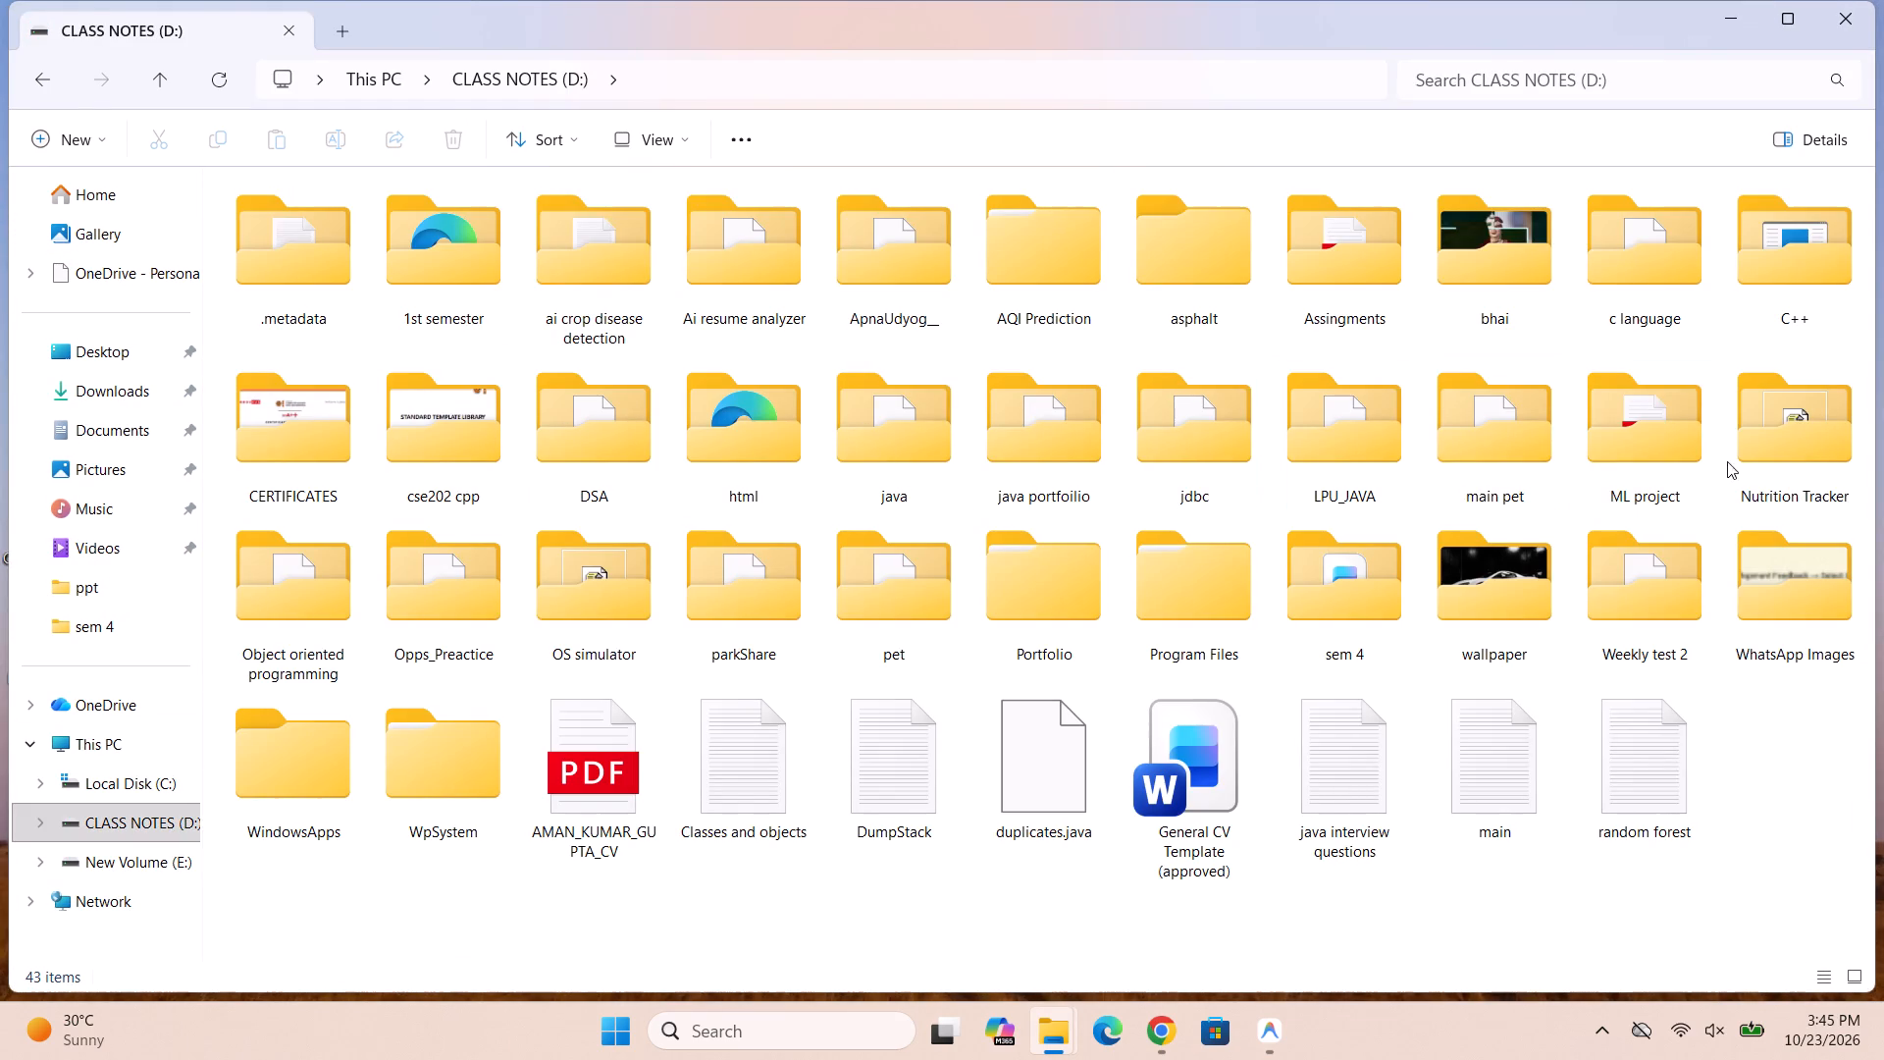
Check the ML project, Nutrition Tracker and Downloads folders for a document to work on, ending back on the D: drive.
double_click(1679, 465)
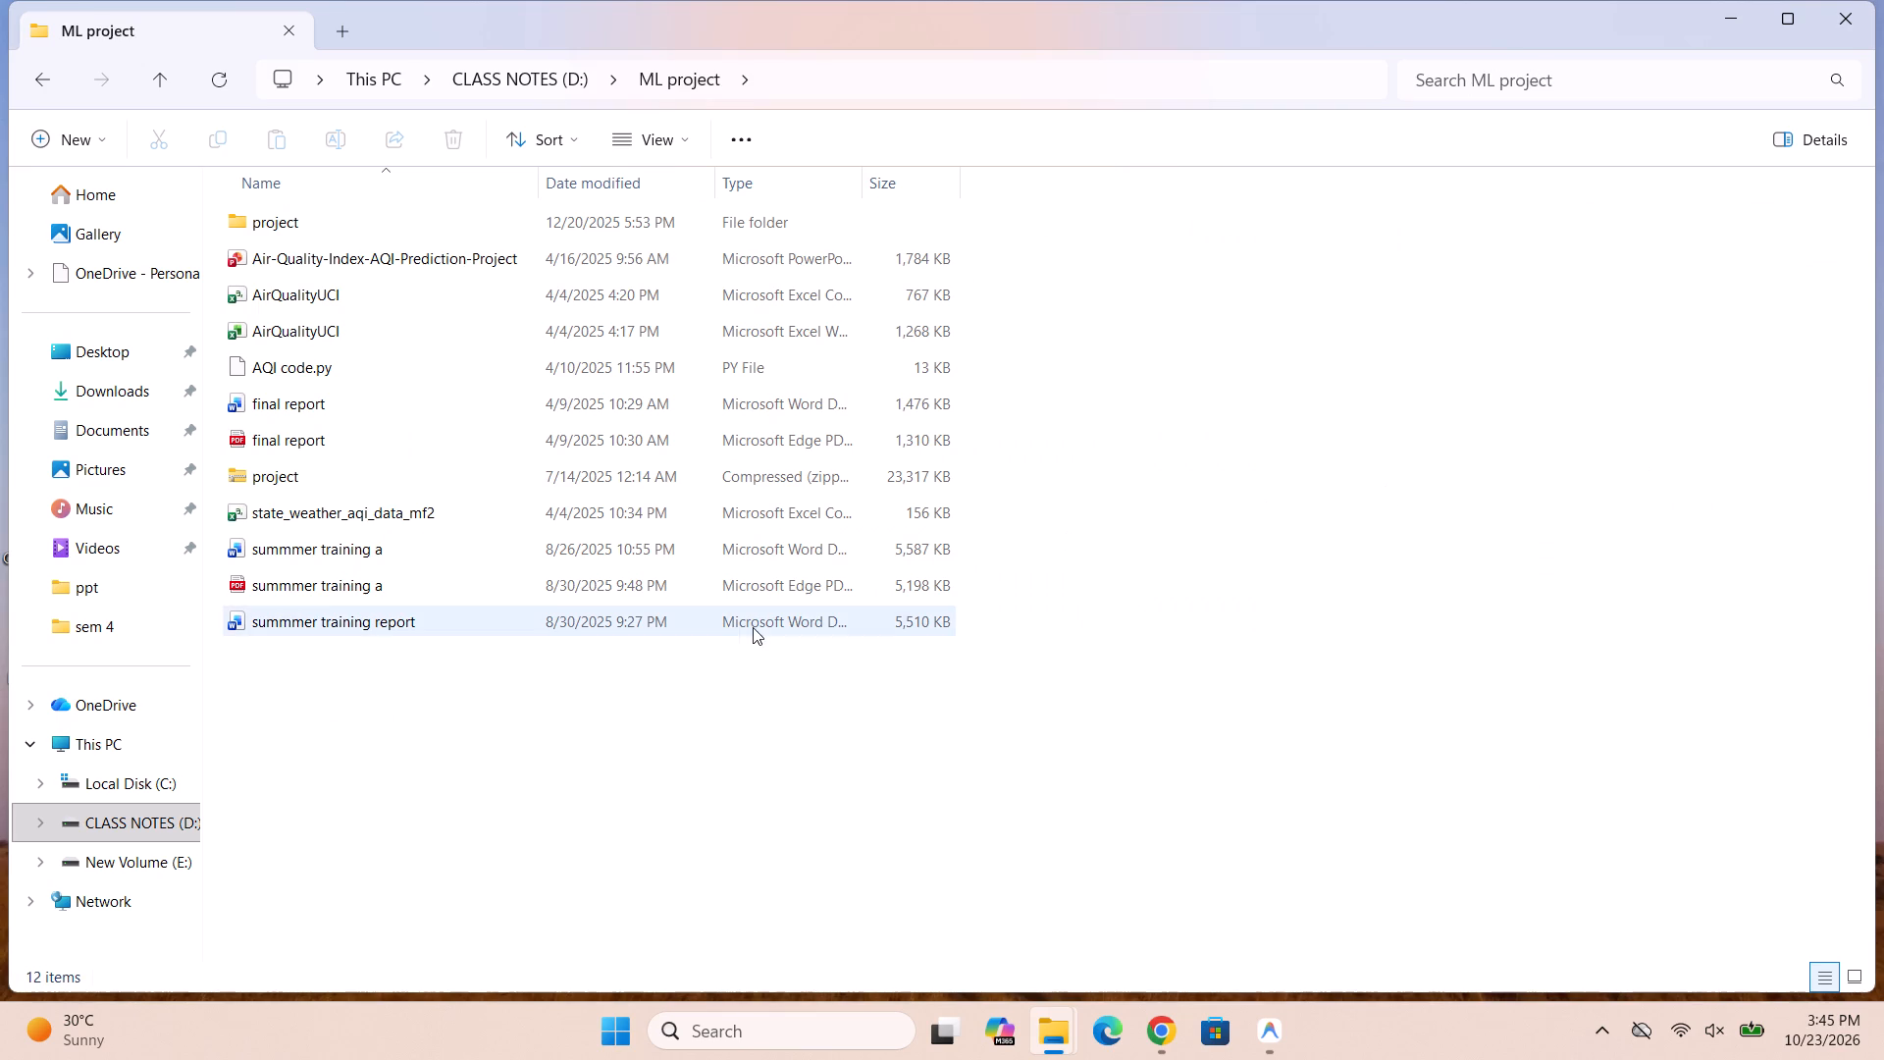
left_click(55, 83)
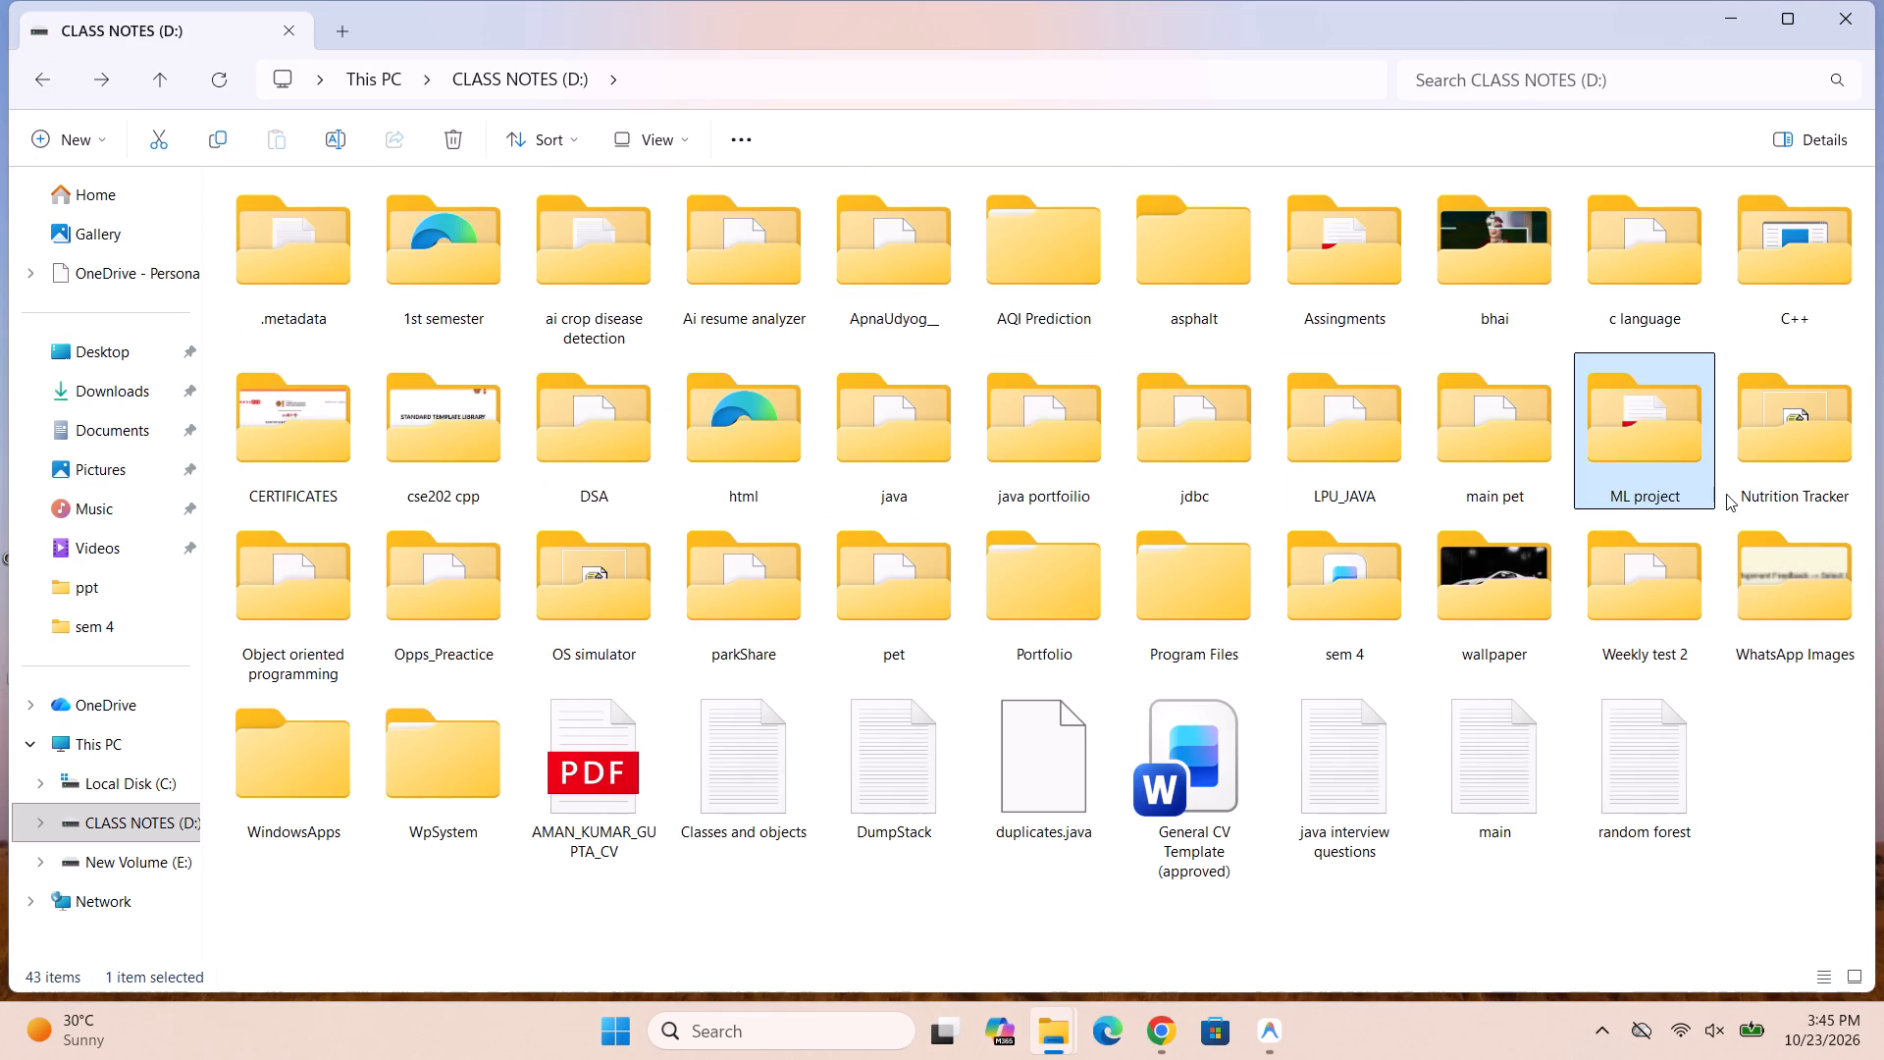
left_click(1499, 433)
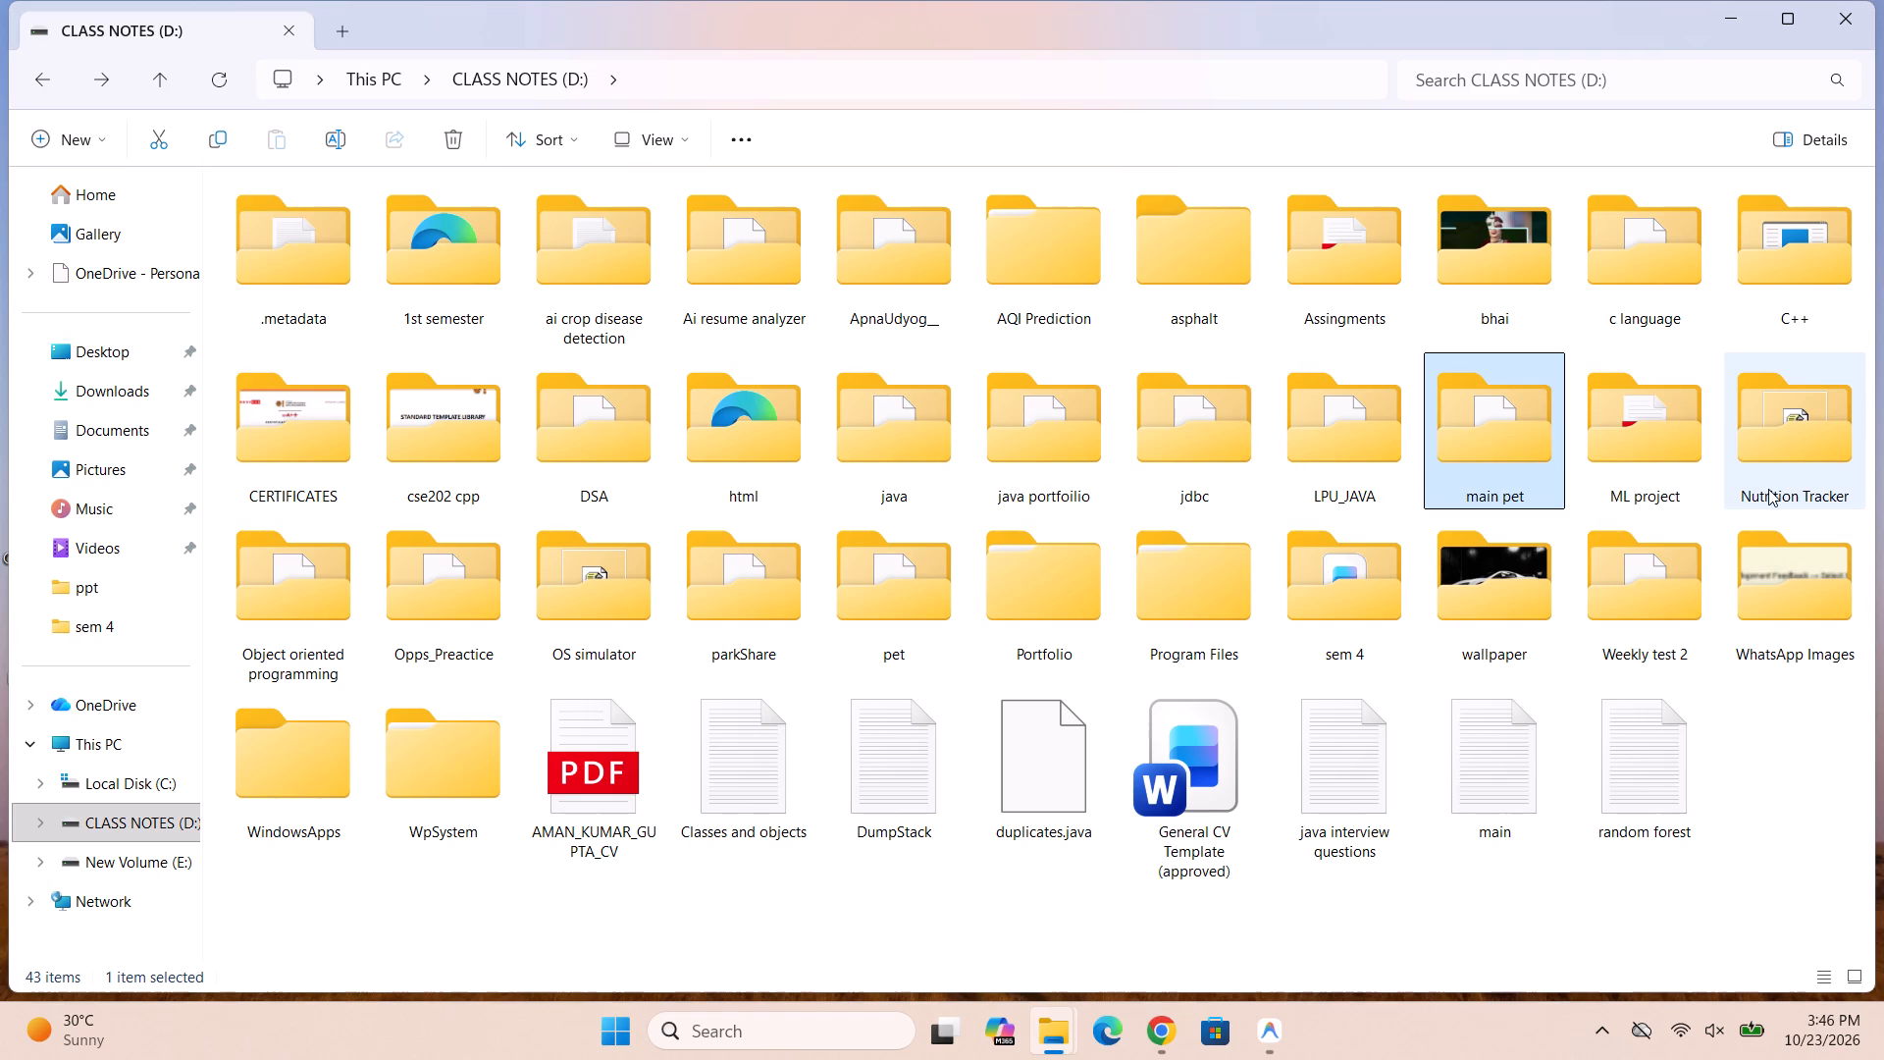
double_click(1768, 489)
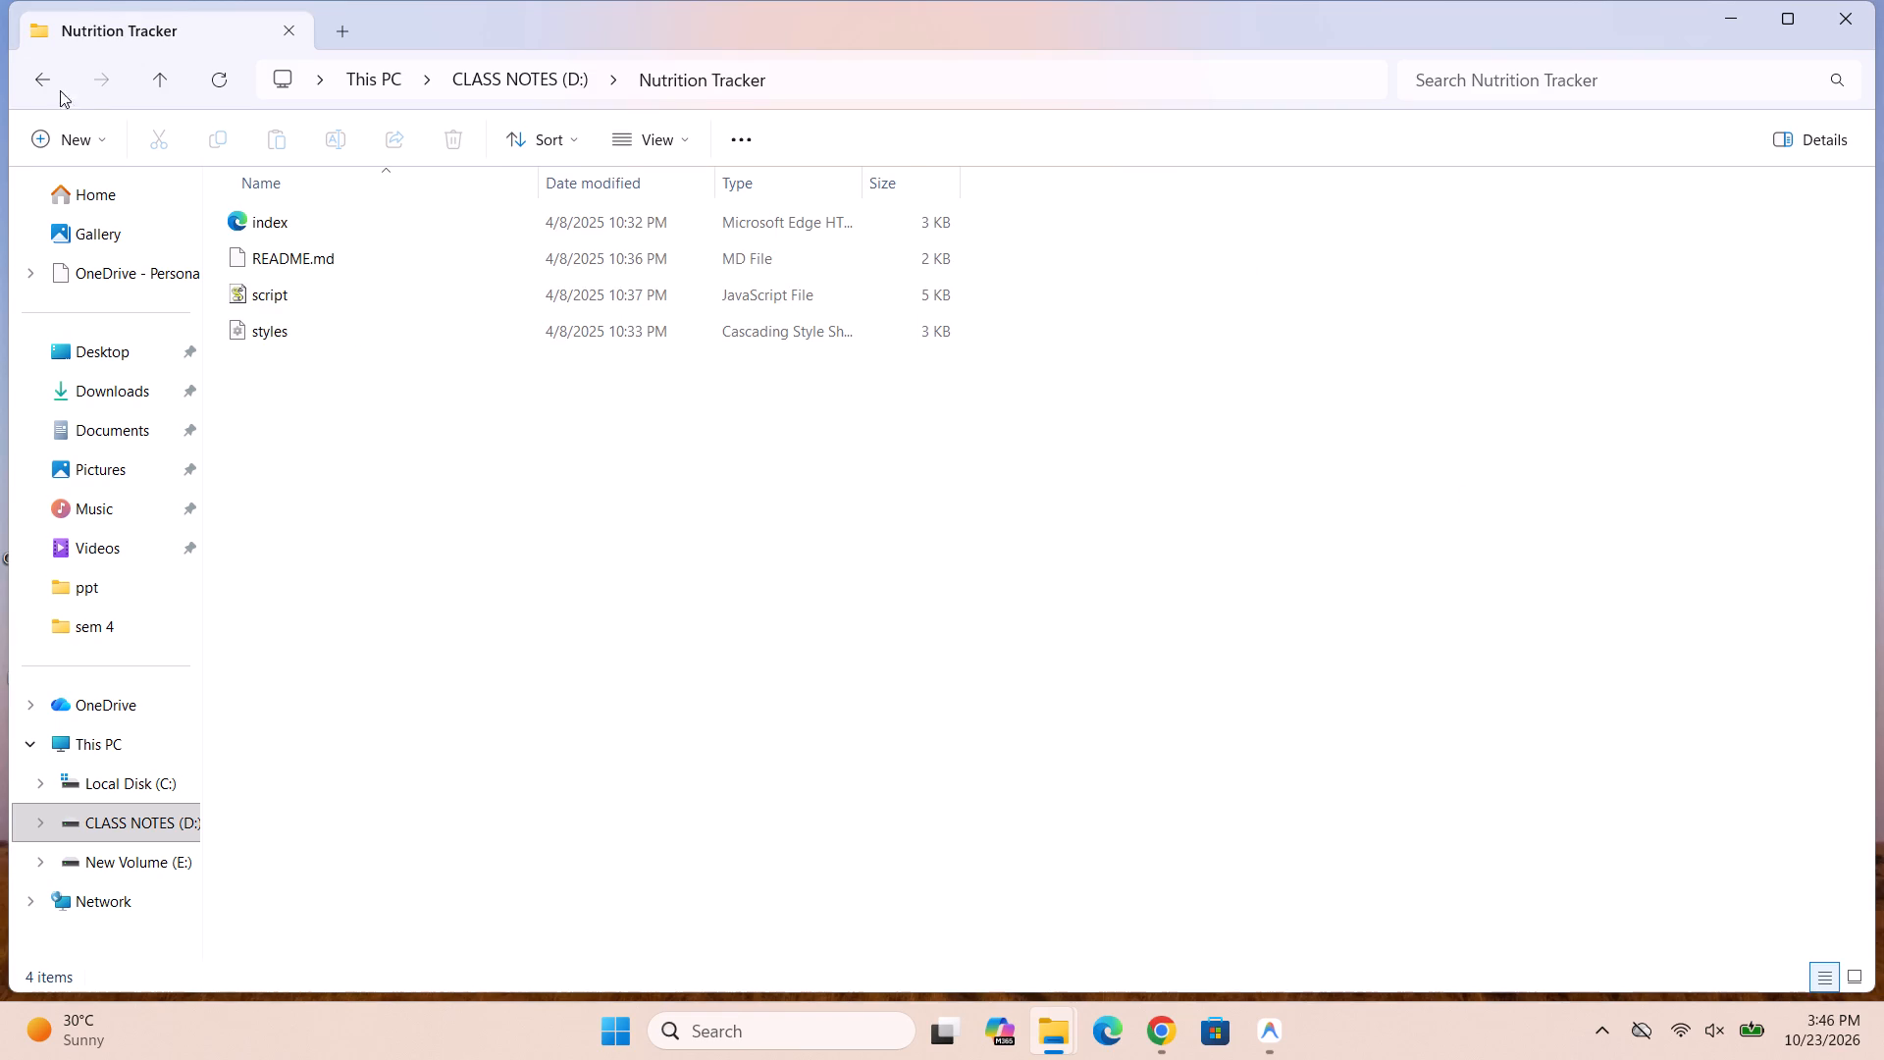
left_click(44, 79)
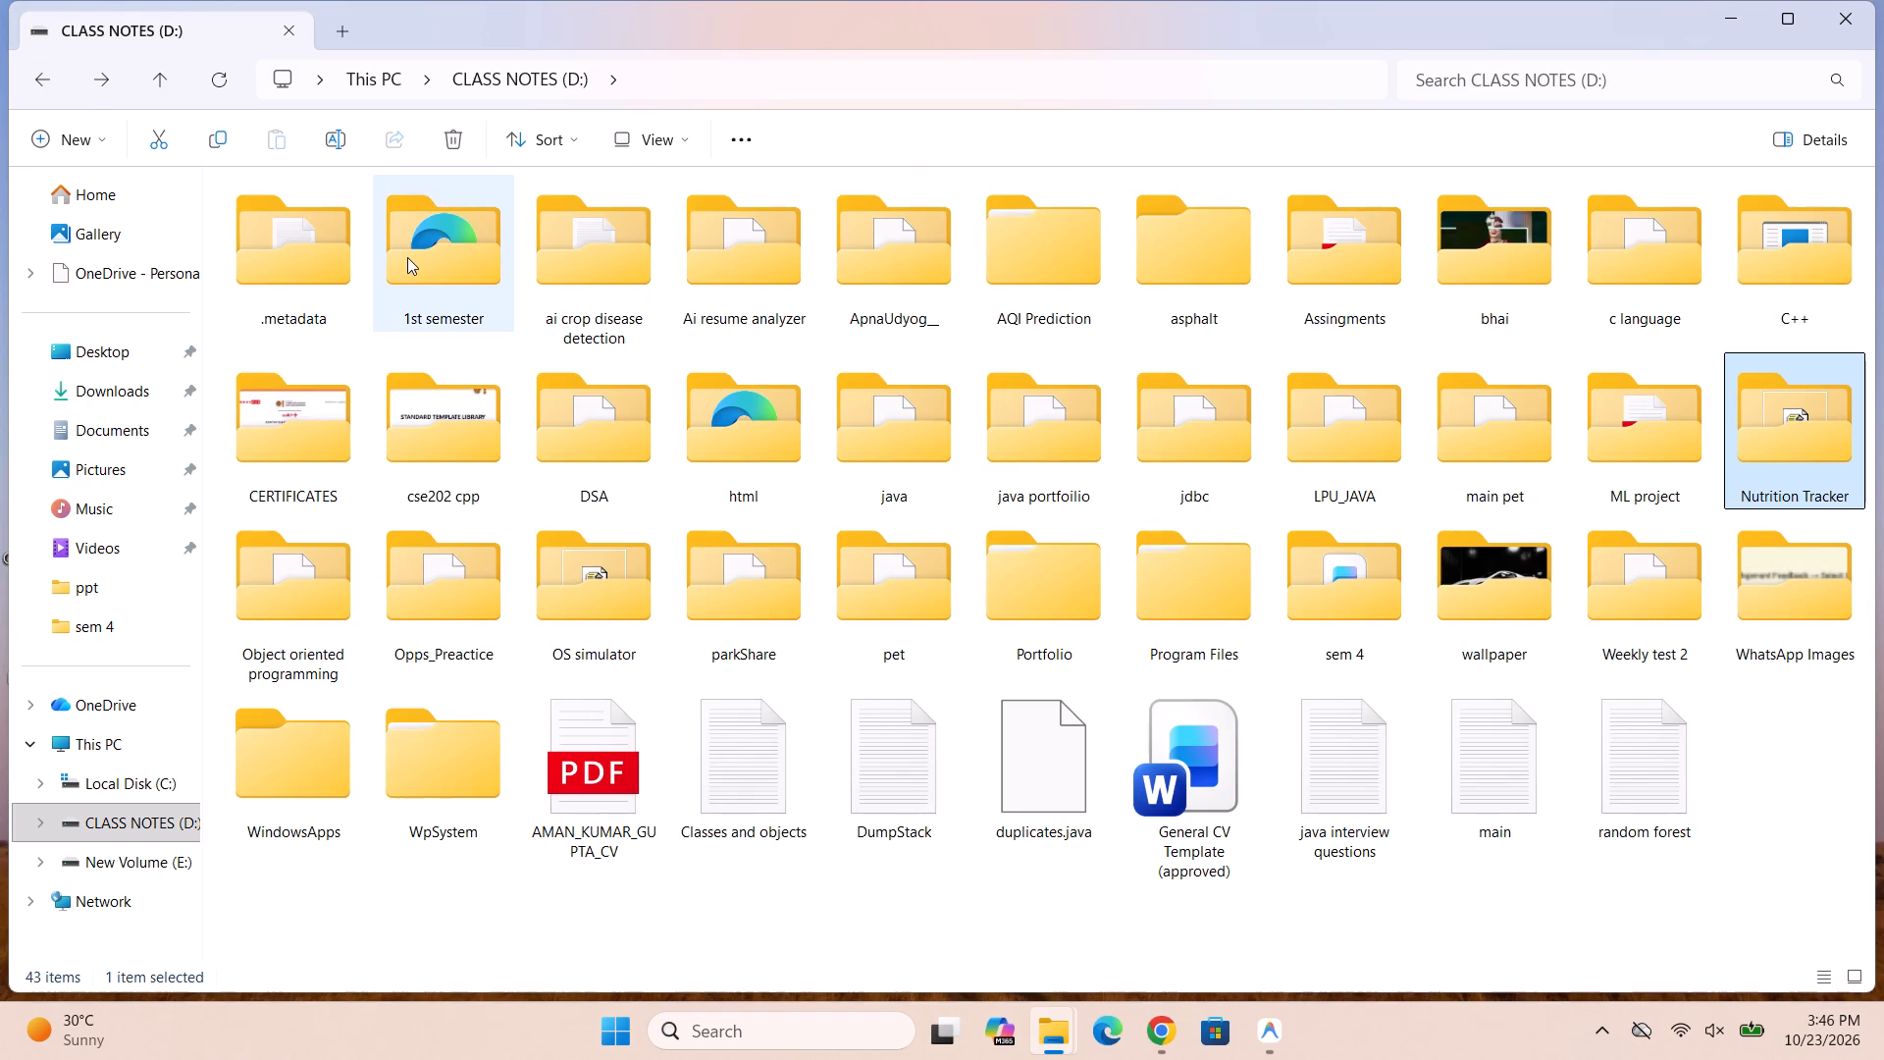
left_click(139, 379)
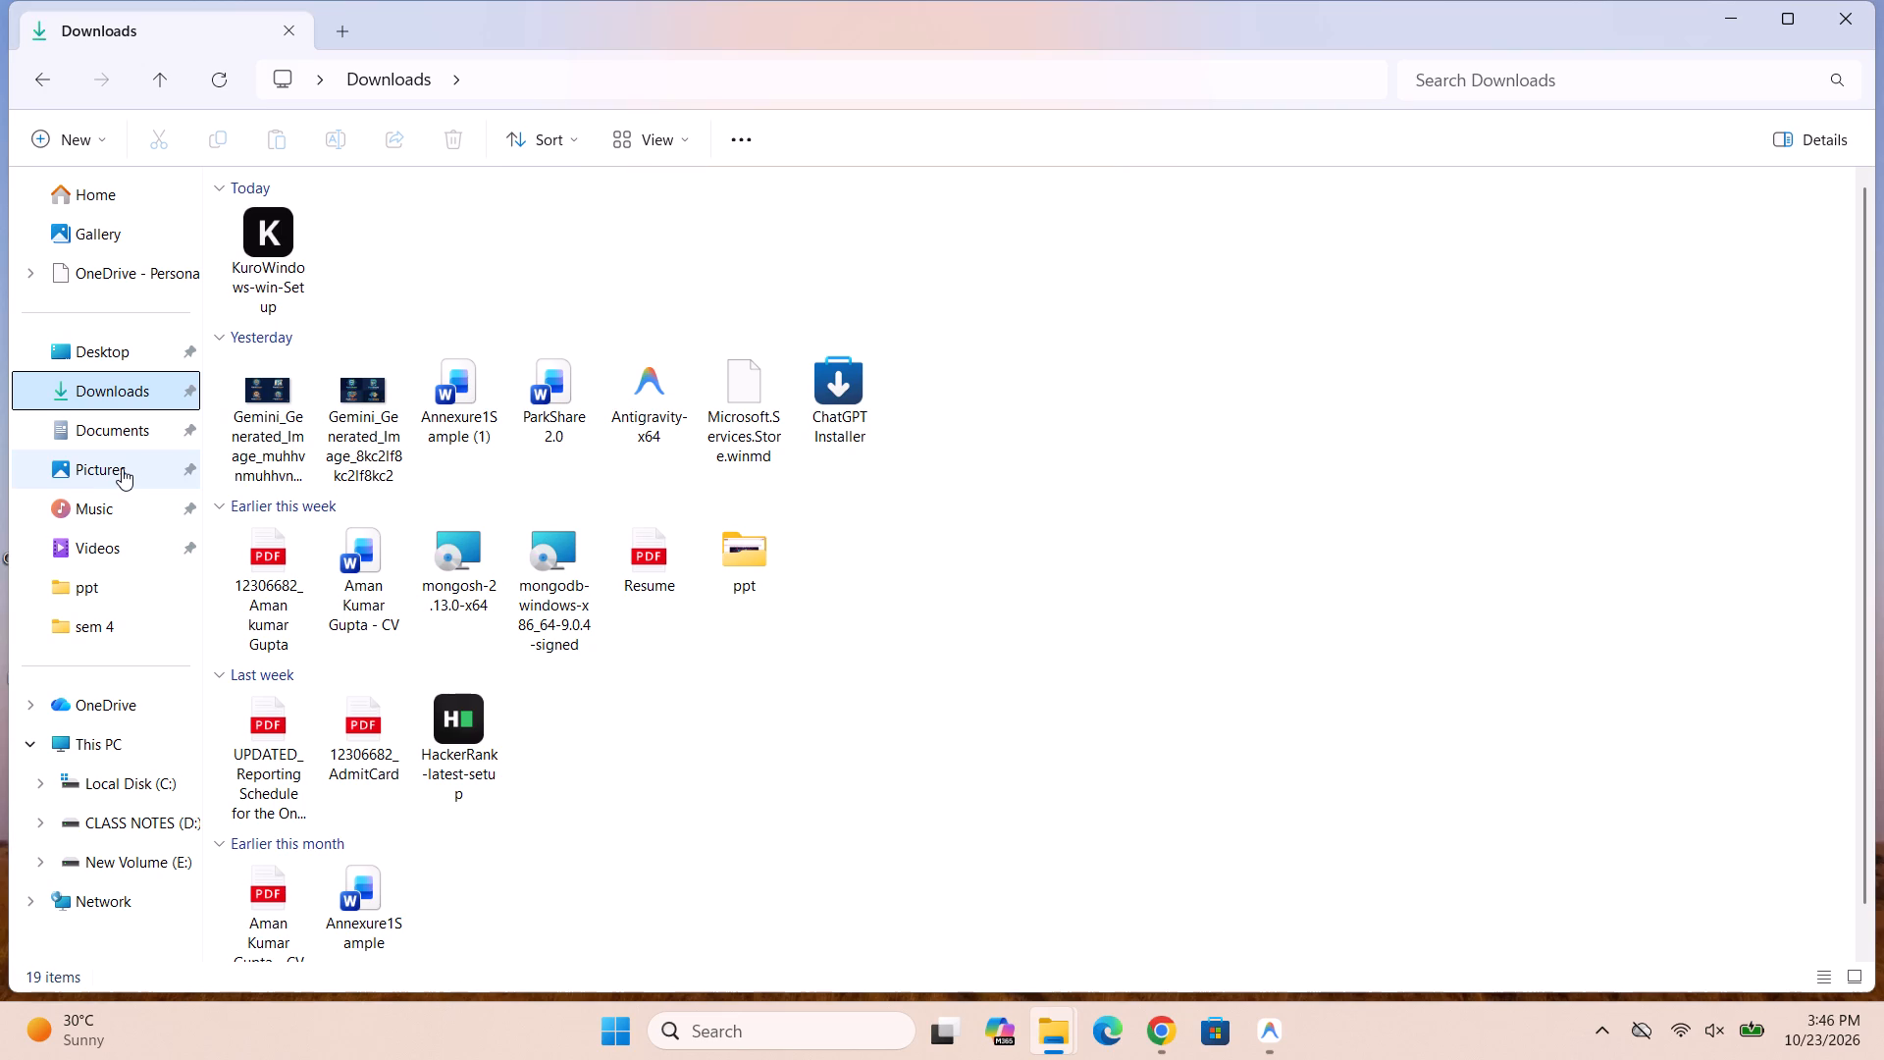
left_click(131, 805)
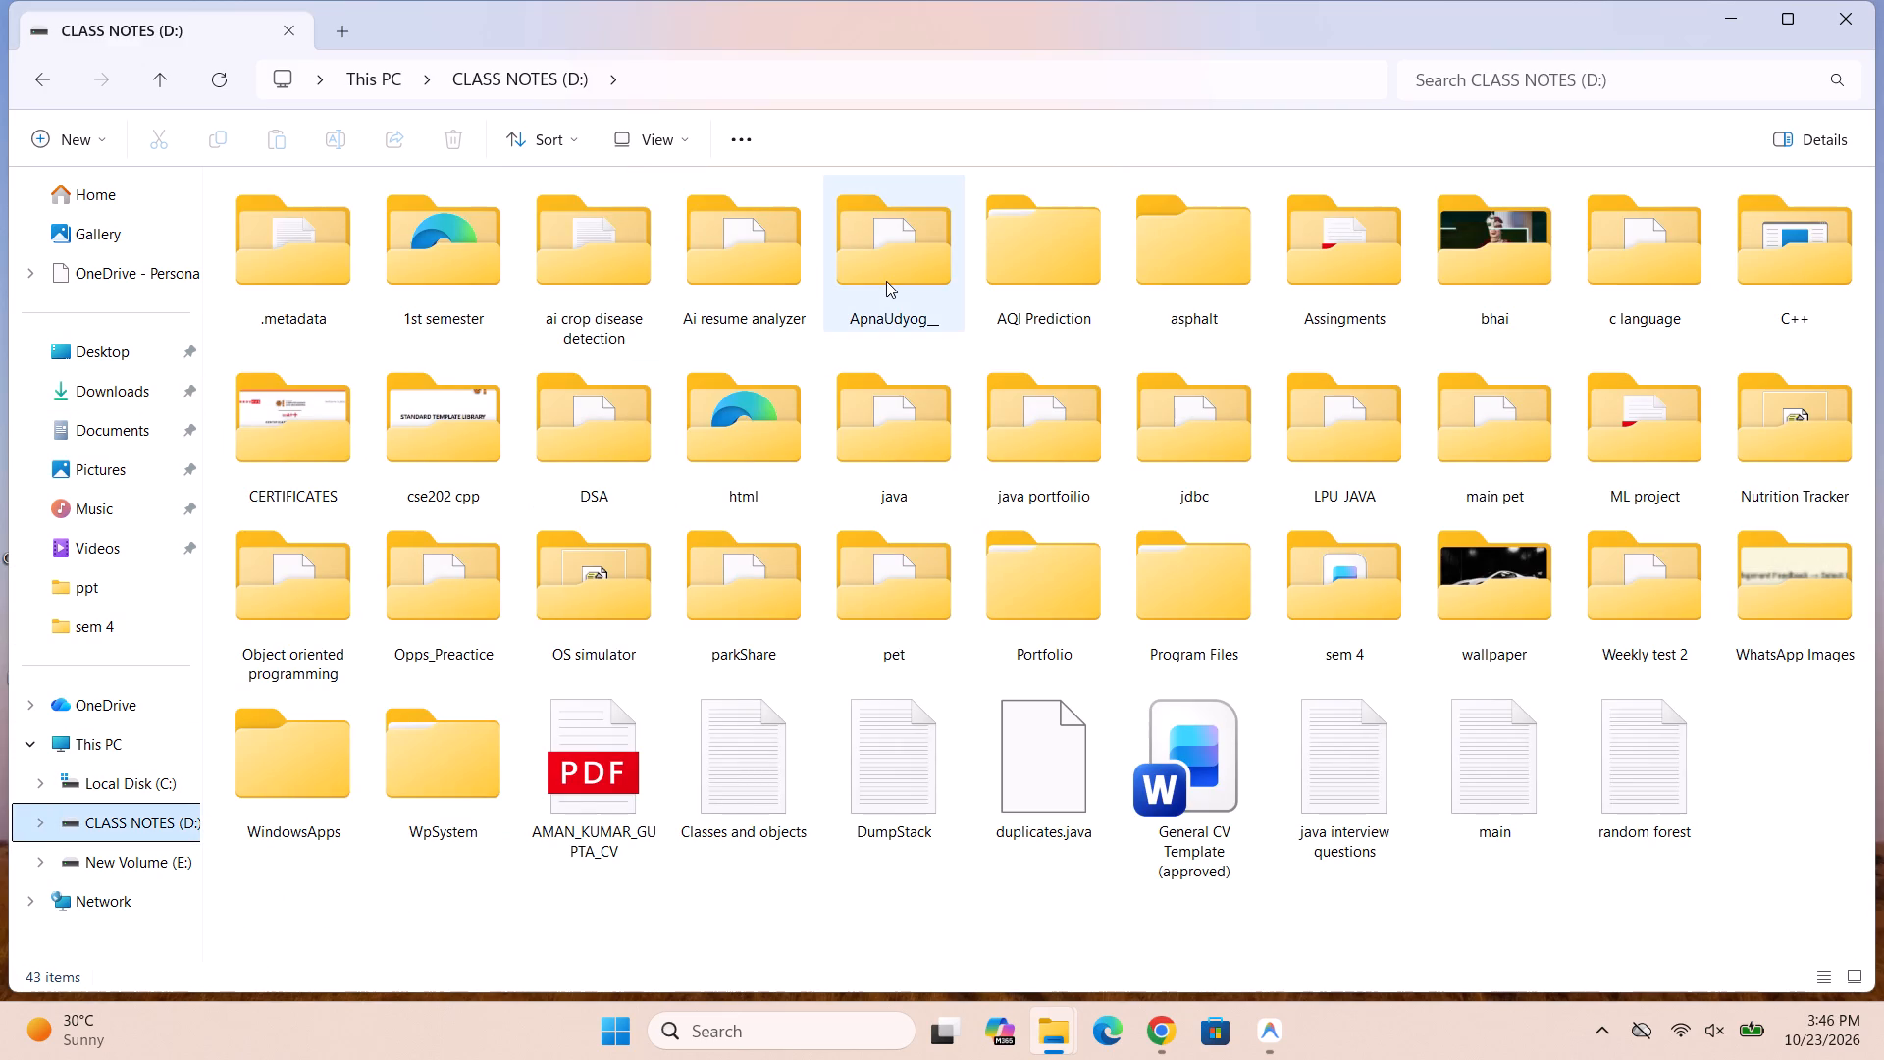
Look through the AQI Prediction, Assingments, c language, C++, cse202 cpp and DSA folders for a suitable document.
double_click(1085, 277)
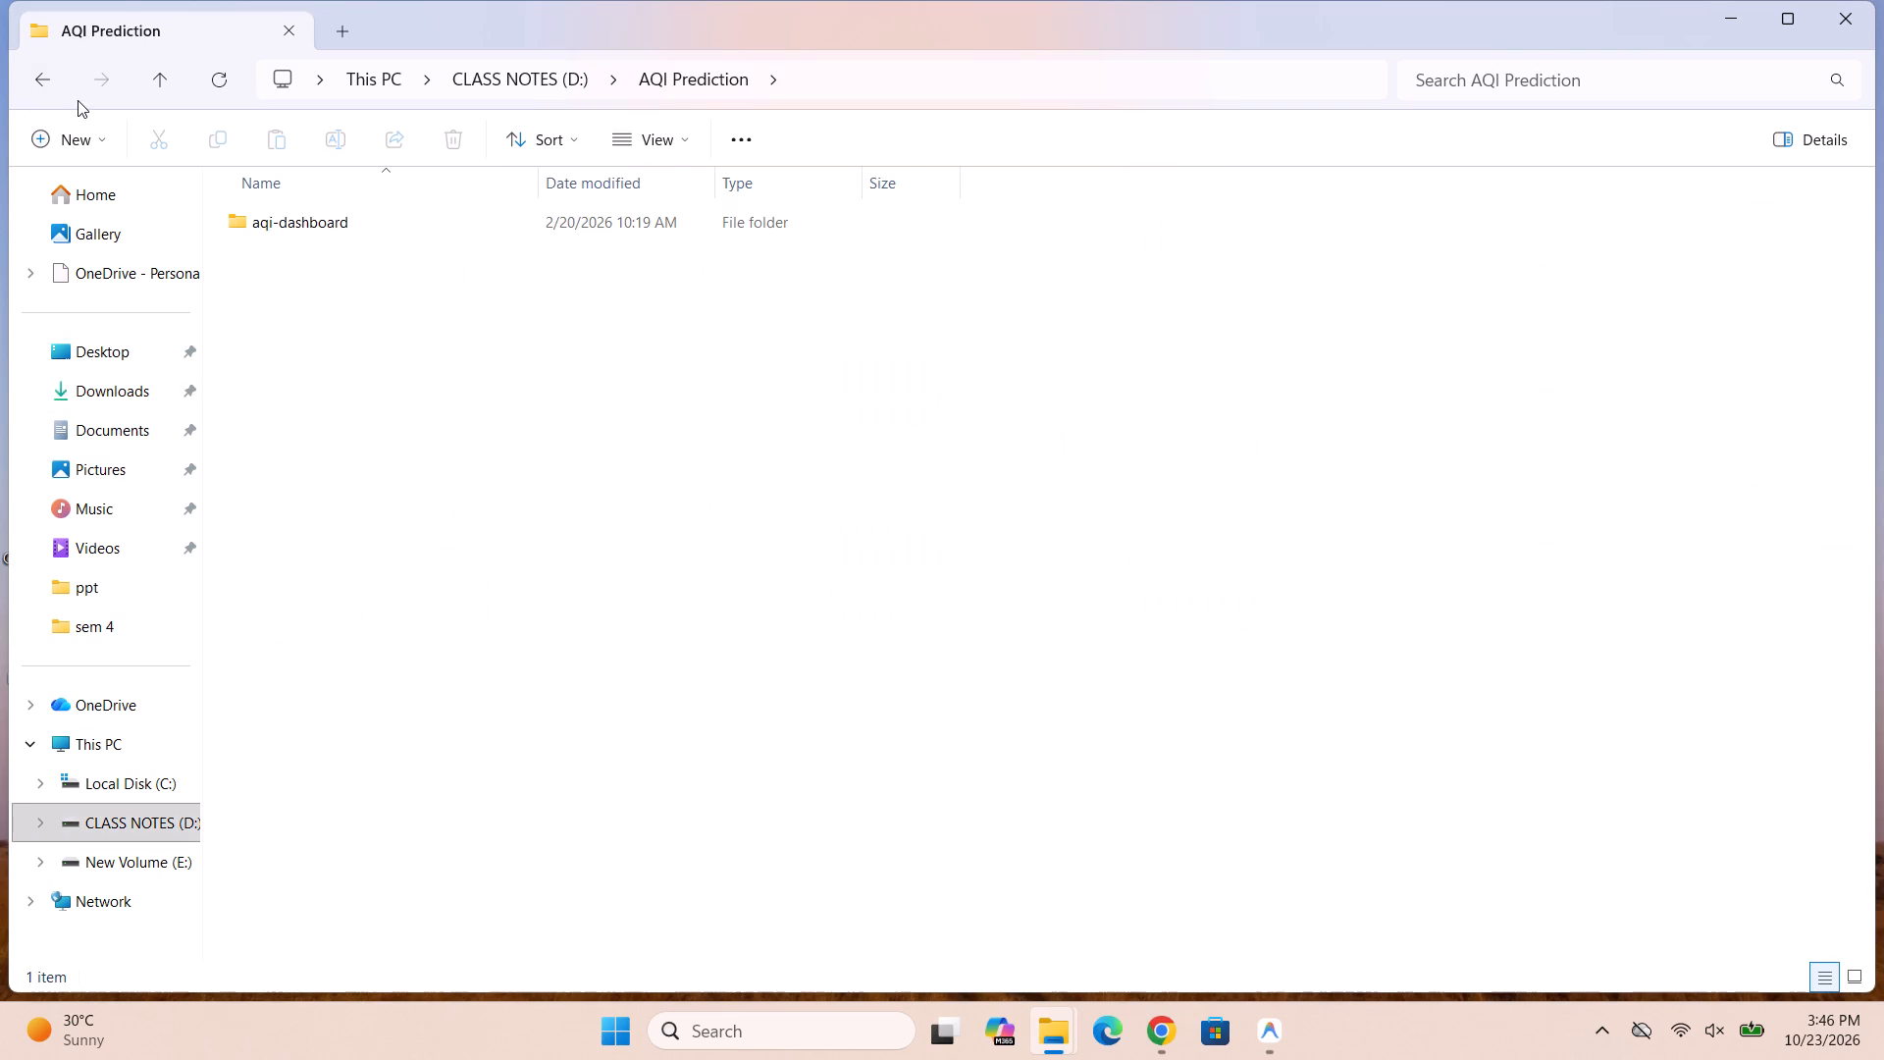
left_click(41, 78)
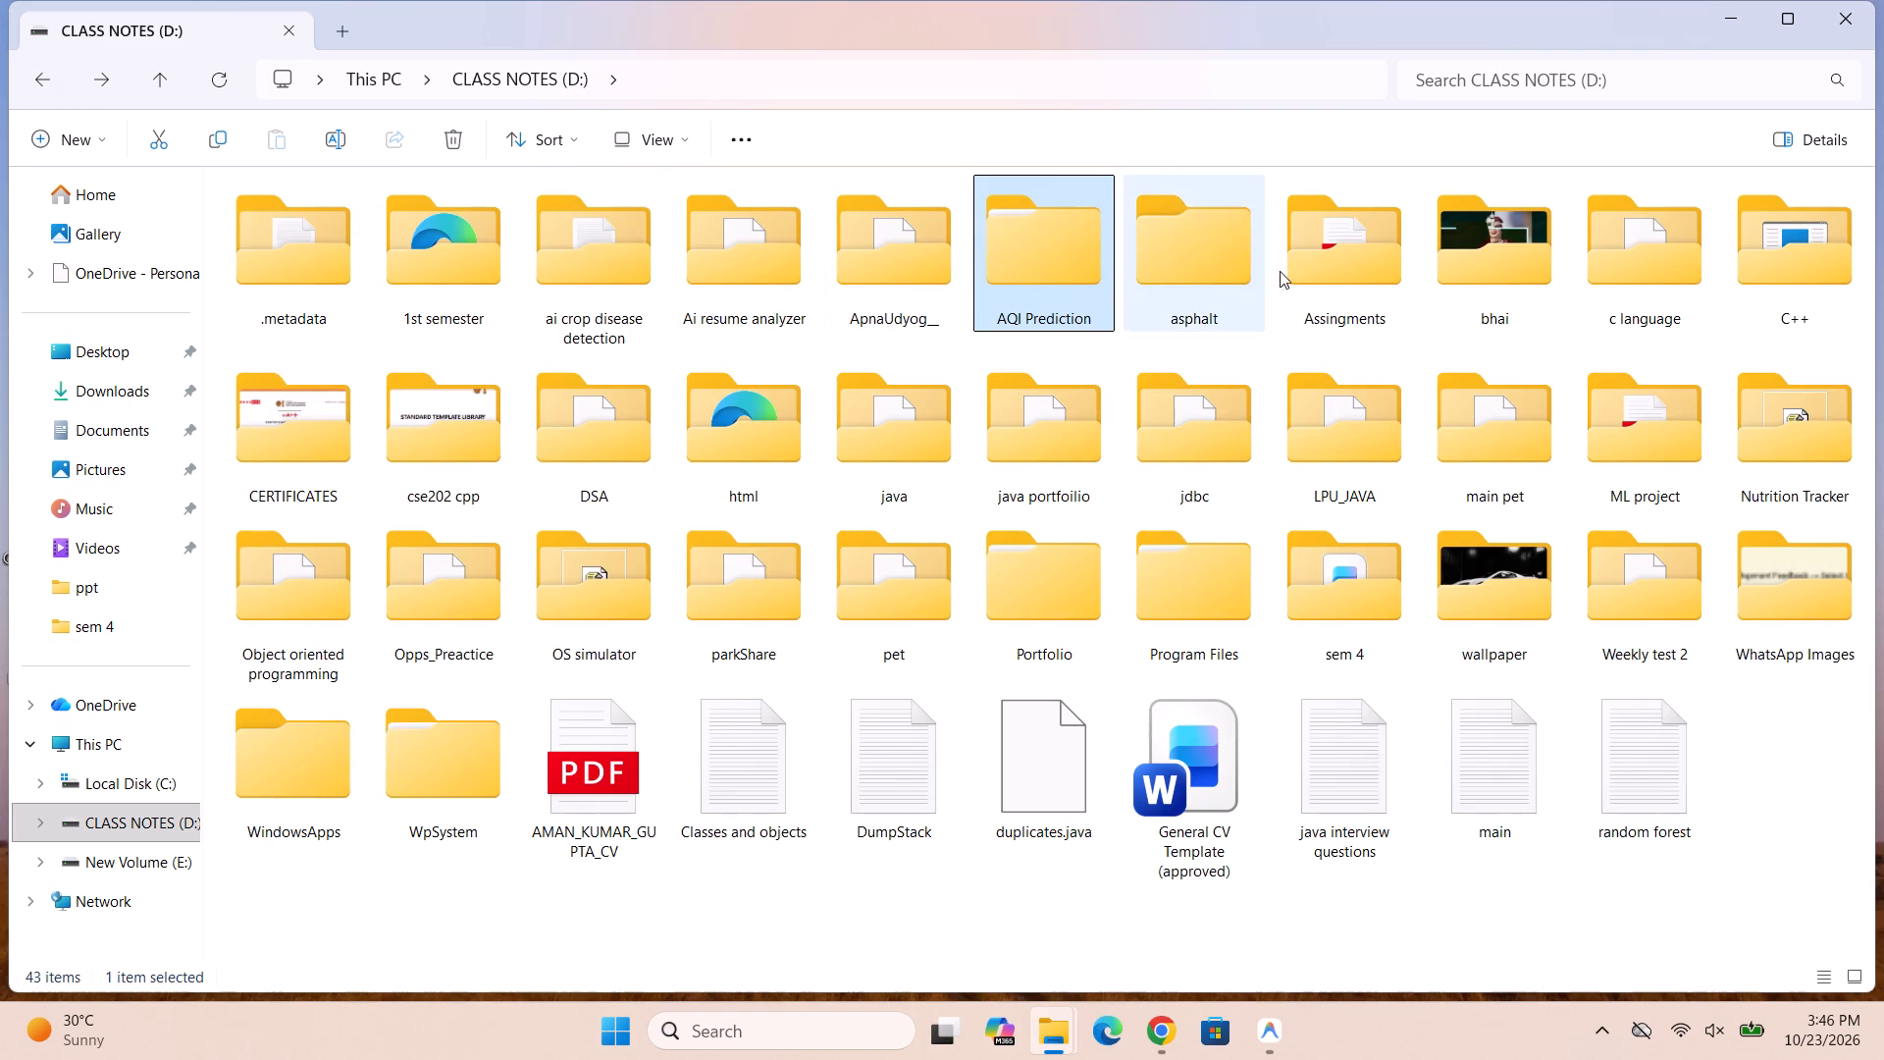
double_click(1365, 294)
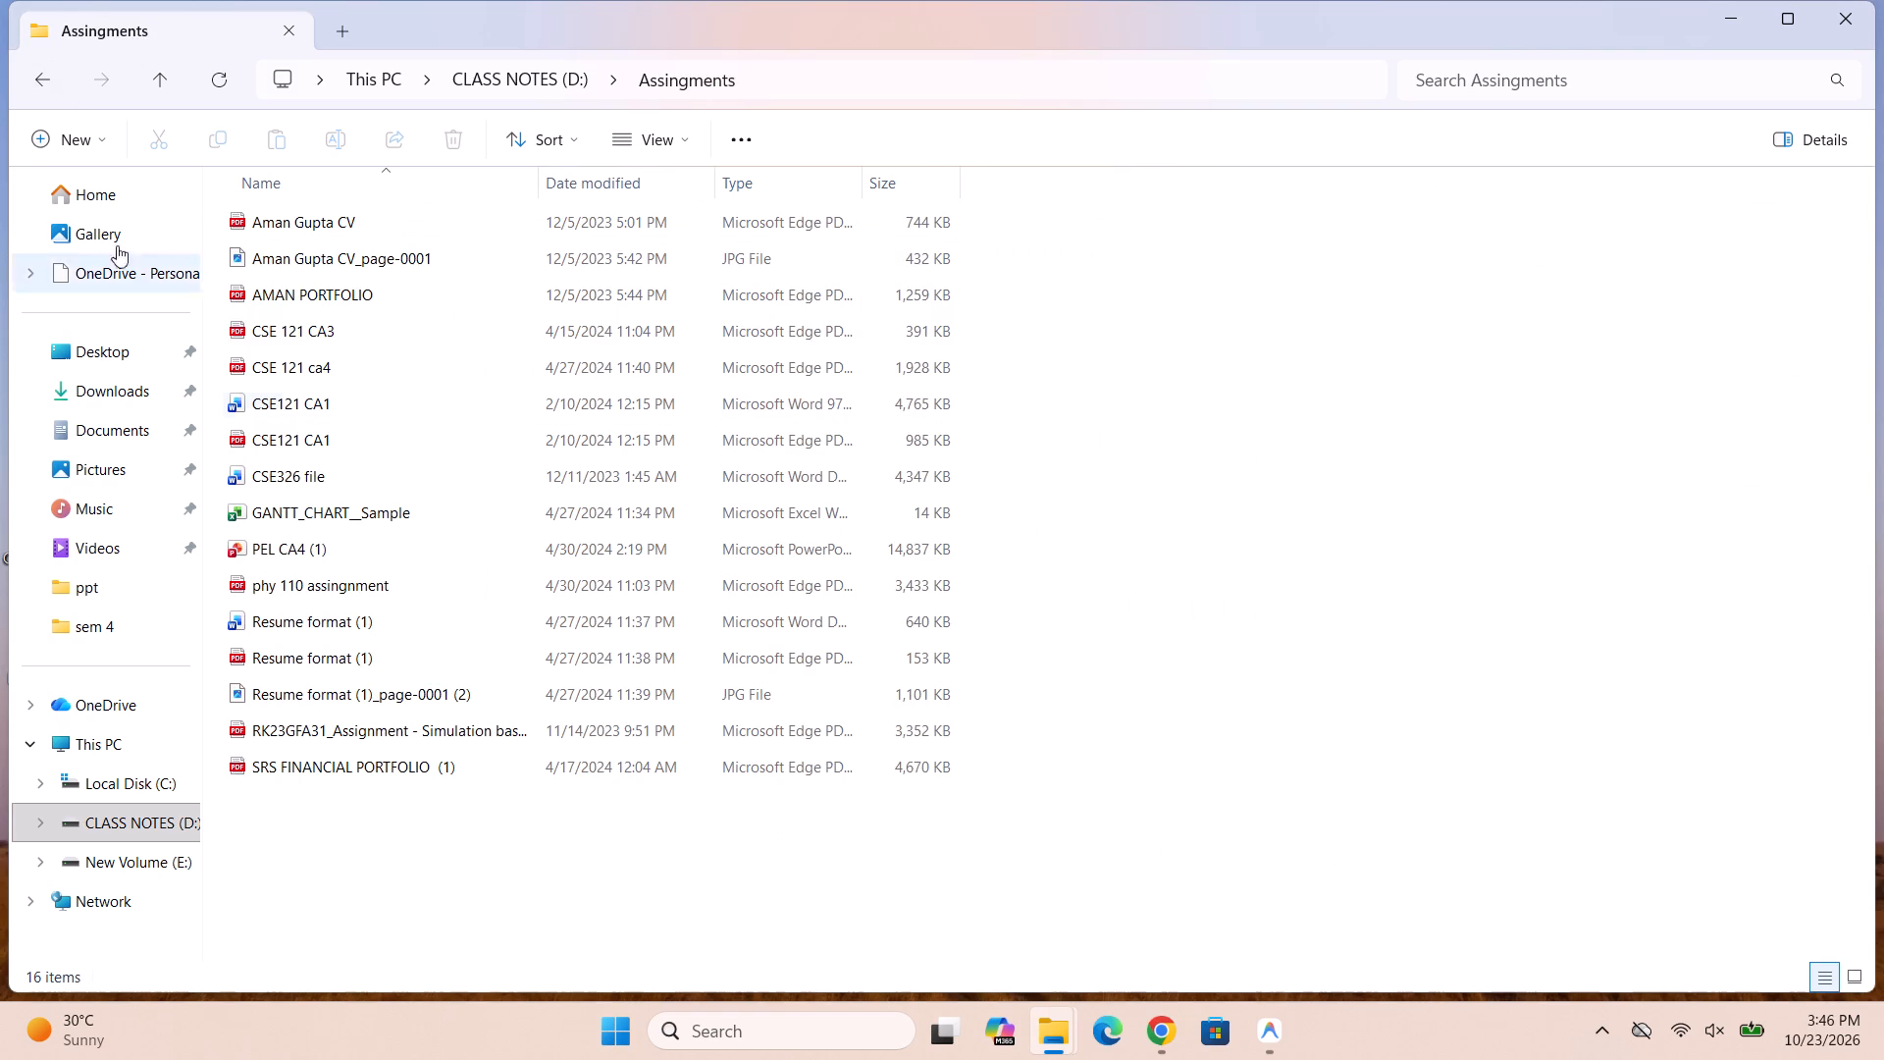
left_click(45, 78)
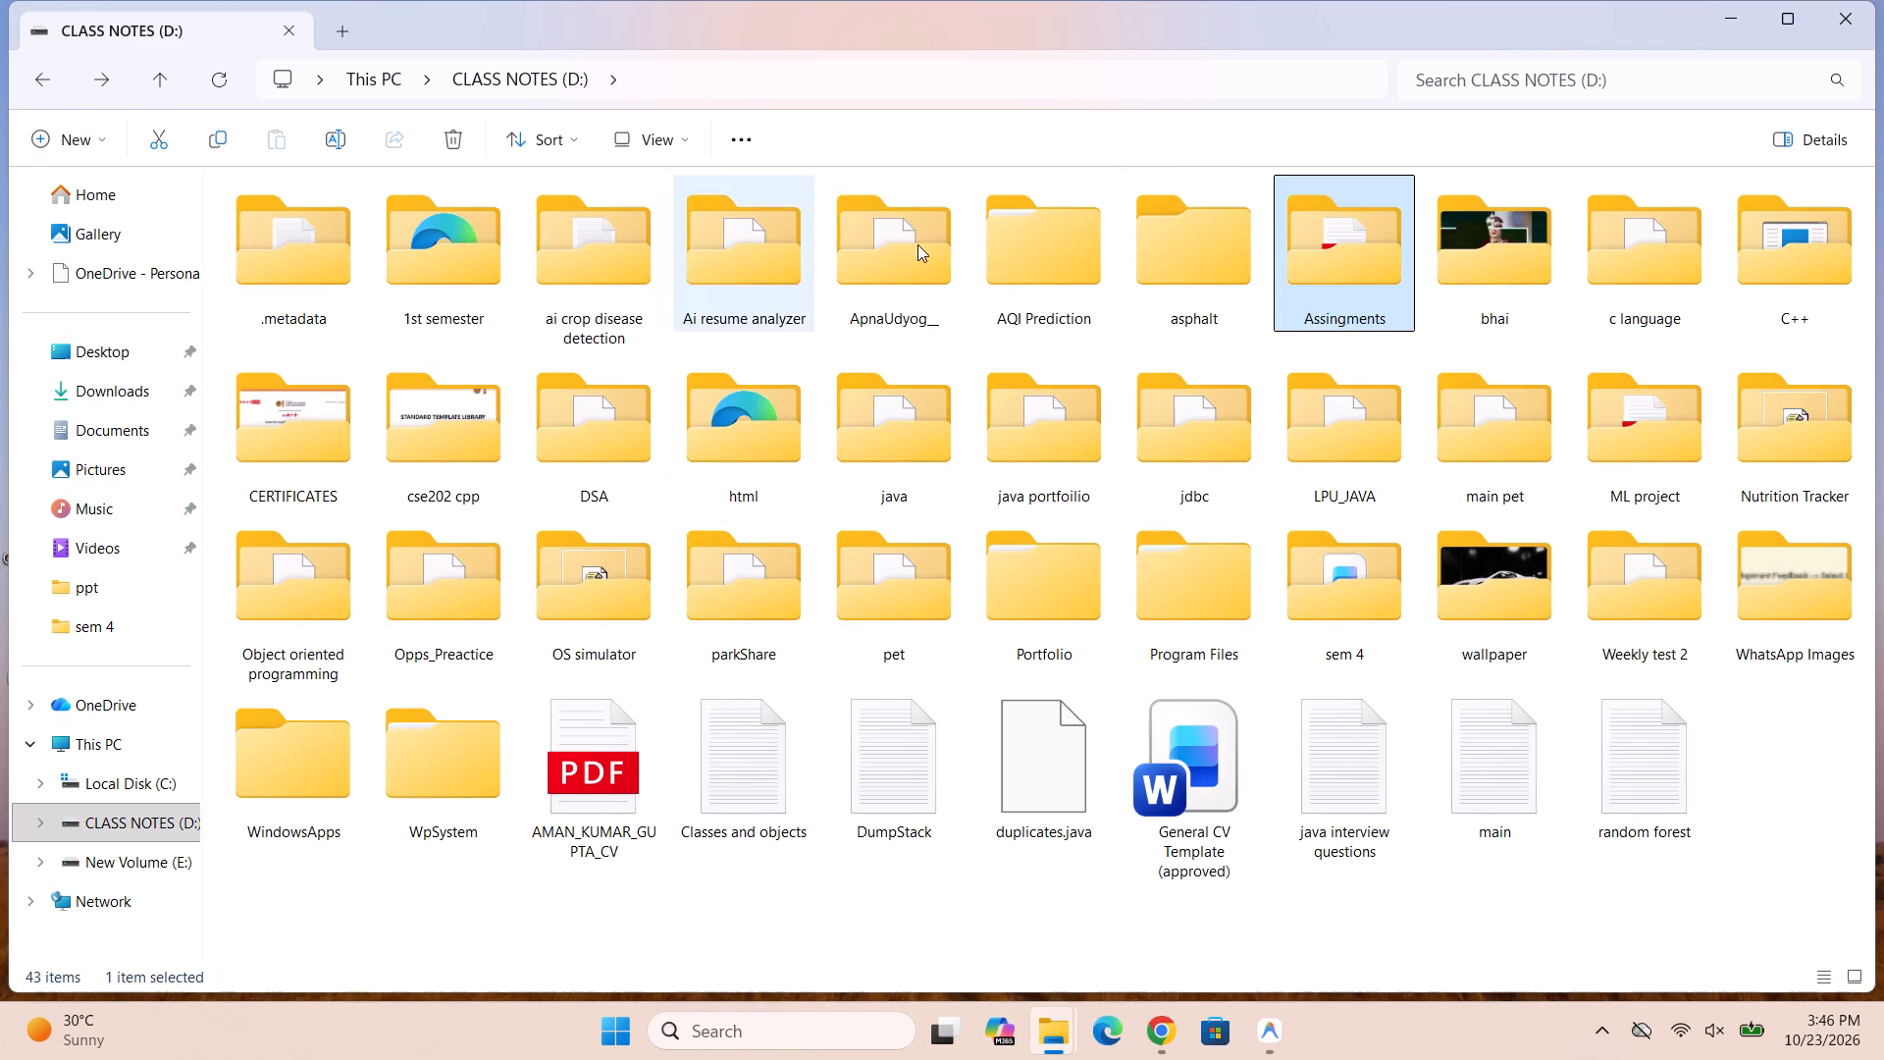
double_click(1600, 278)
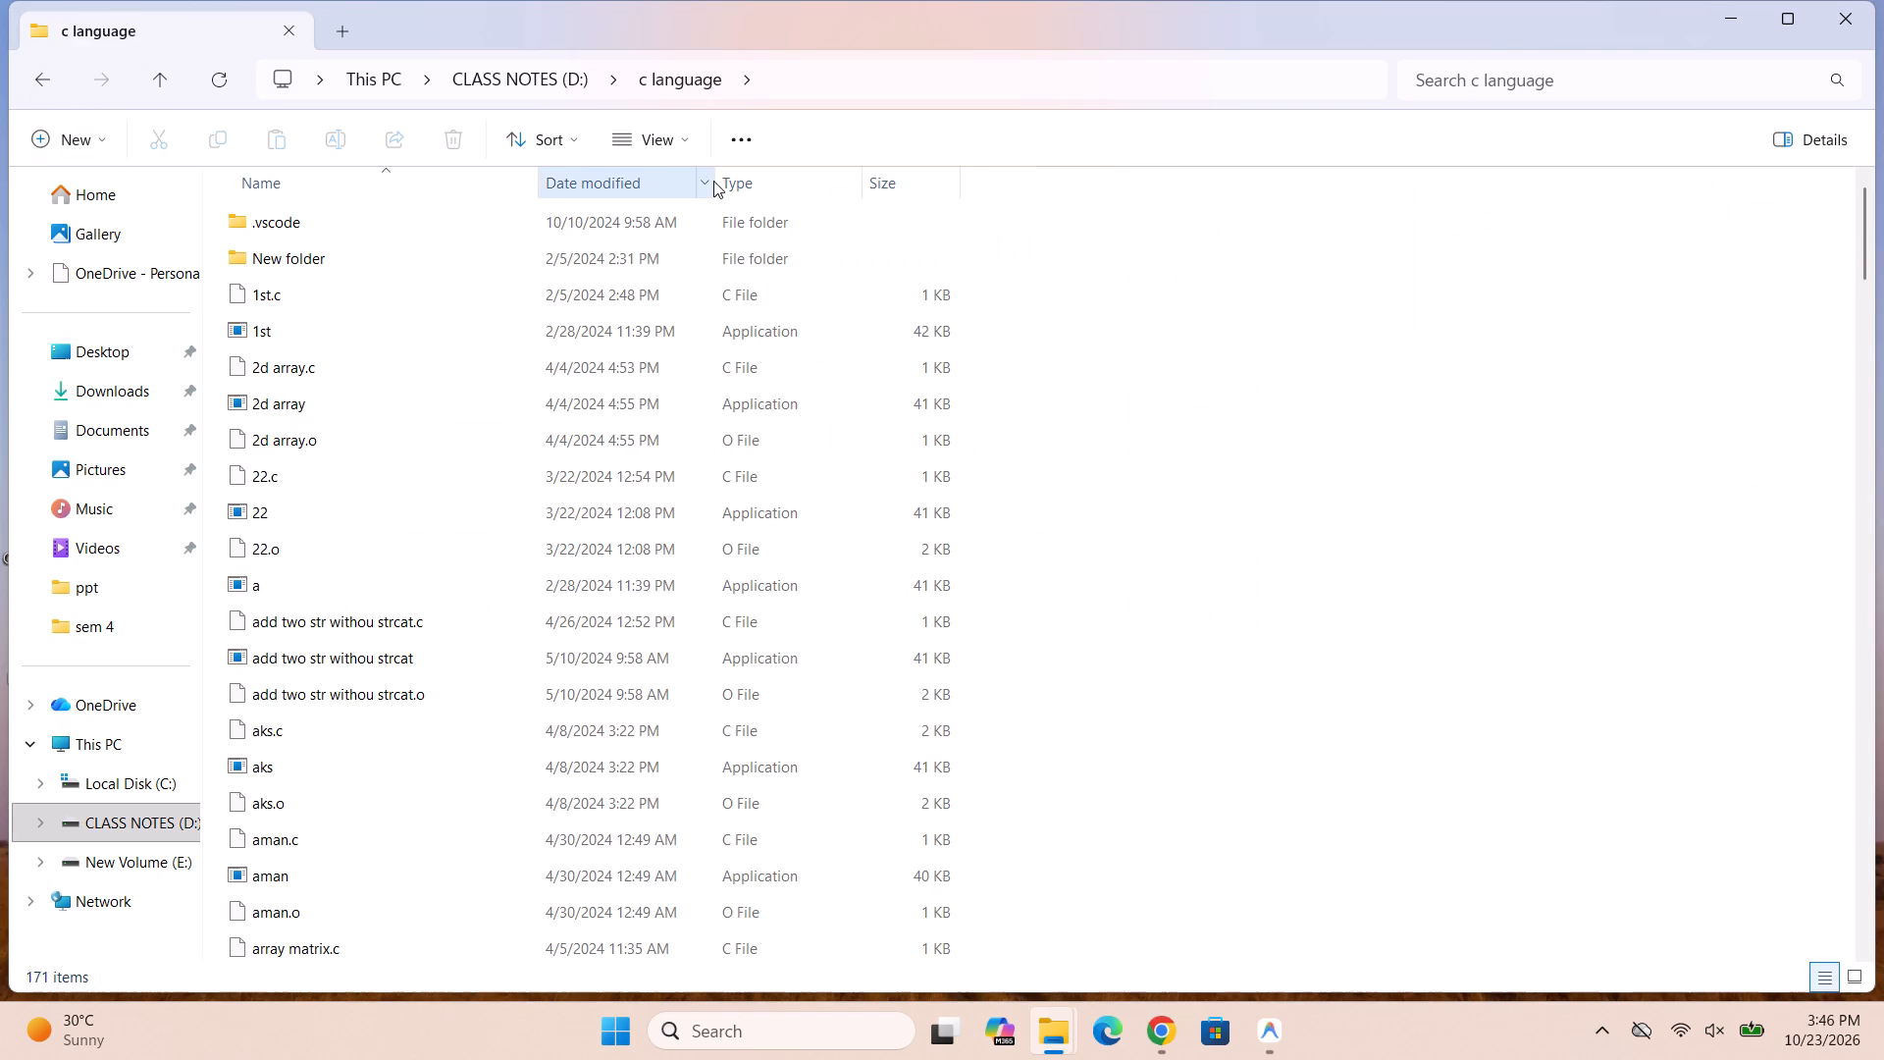
left_click(37, 89)
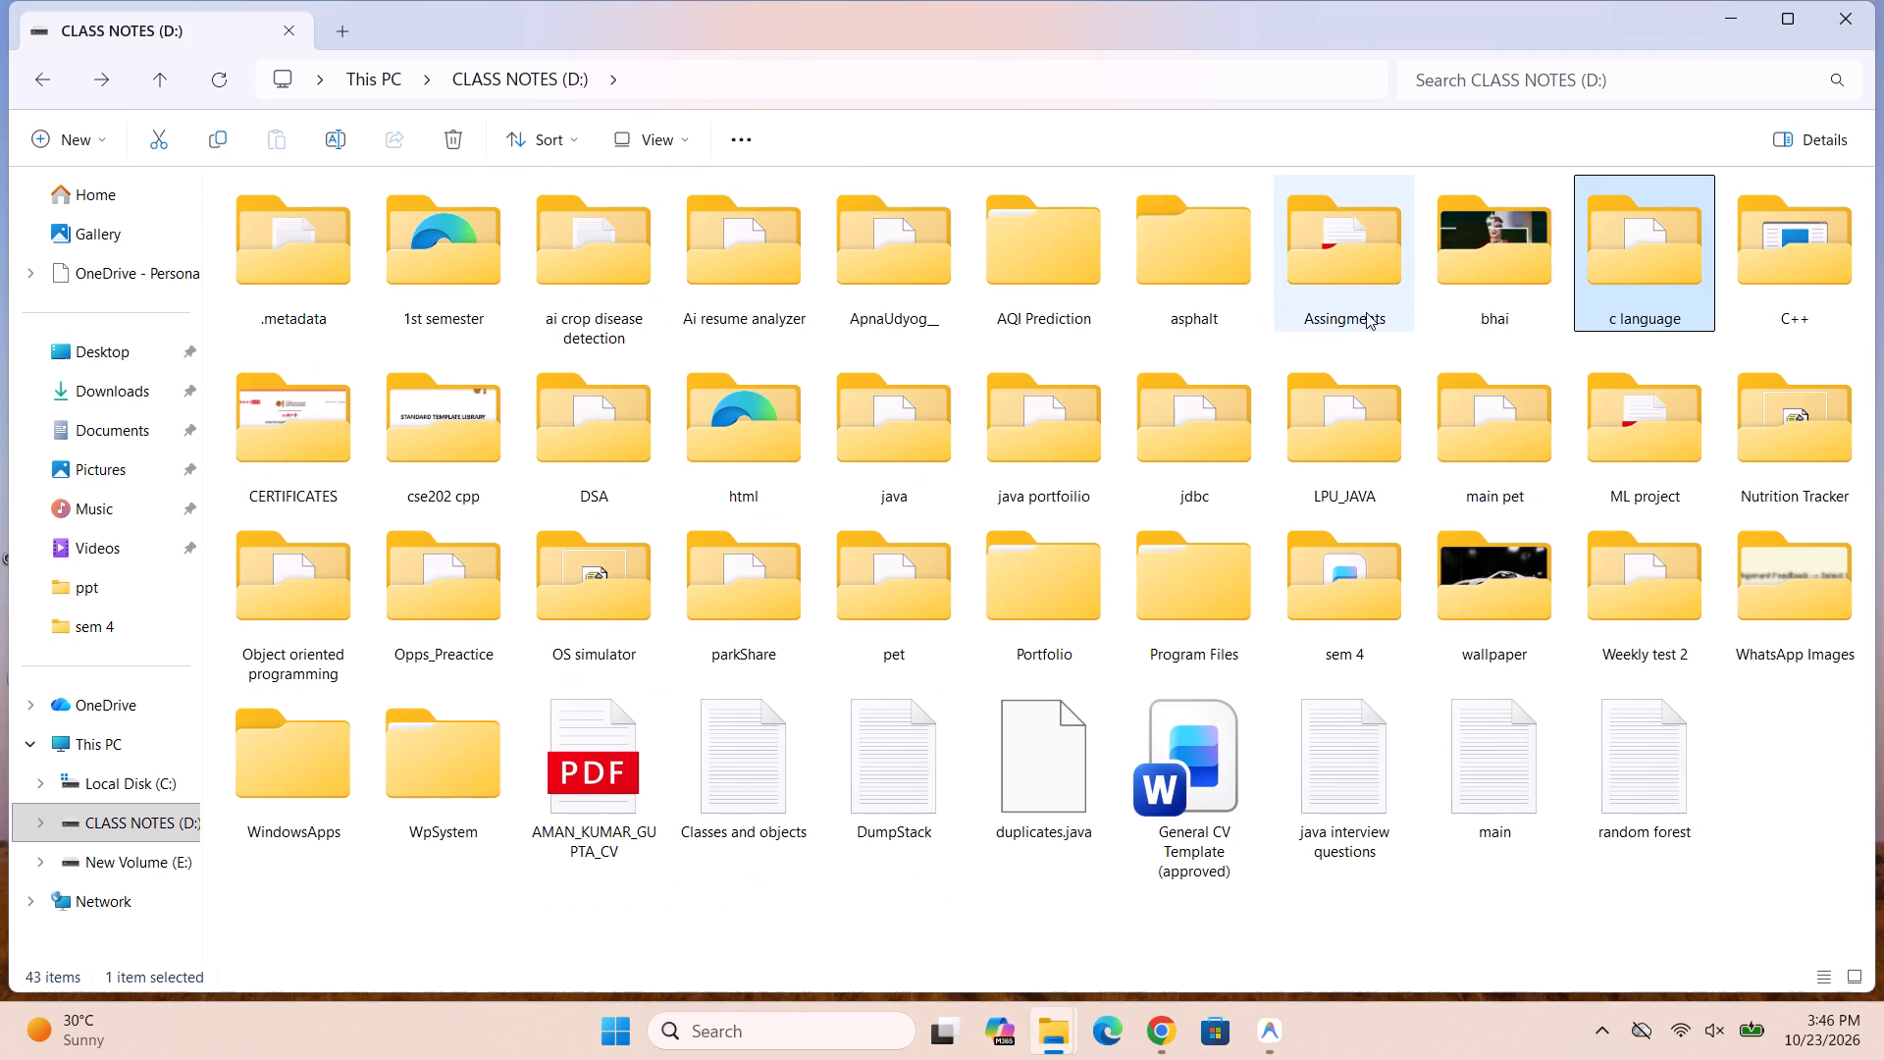
double_click(1735, 297)
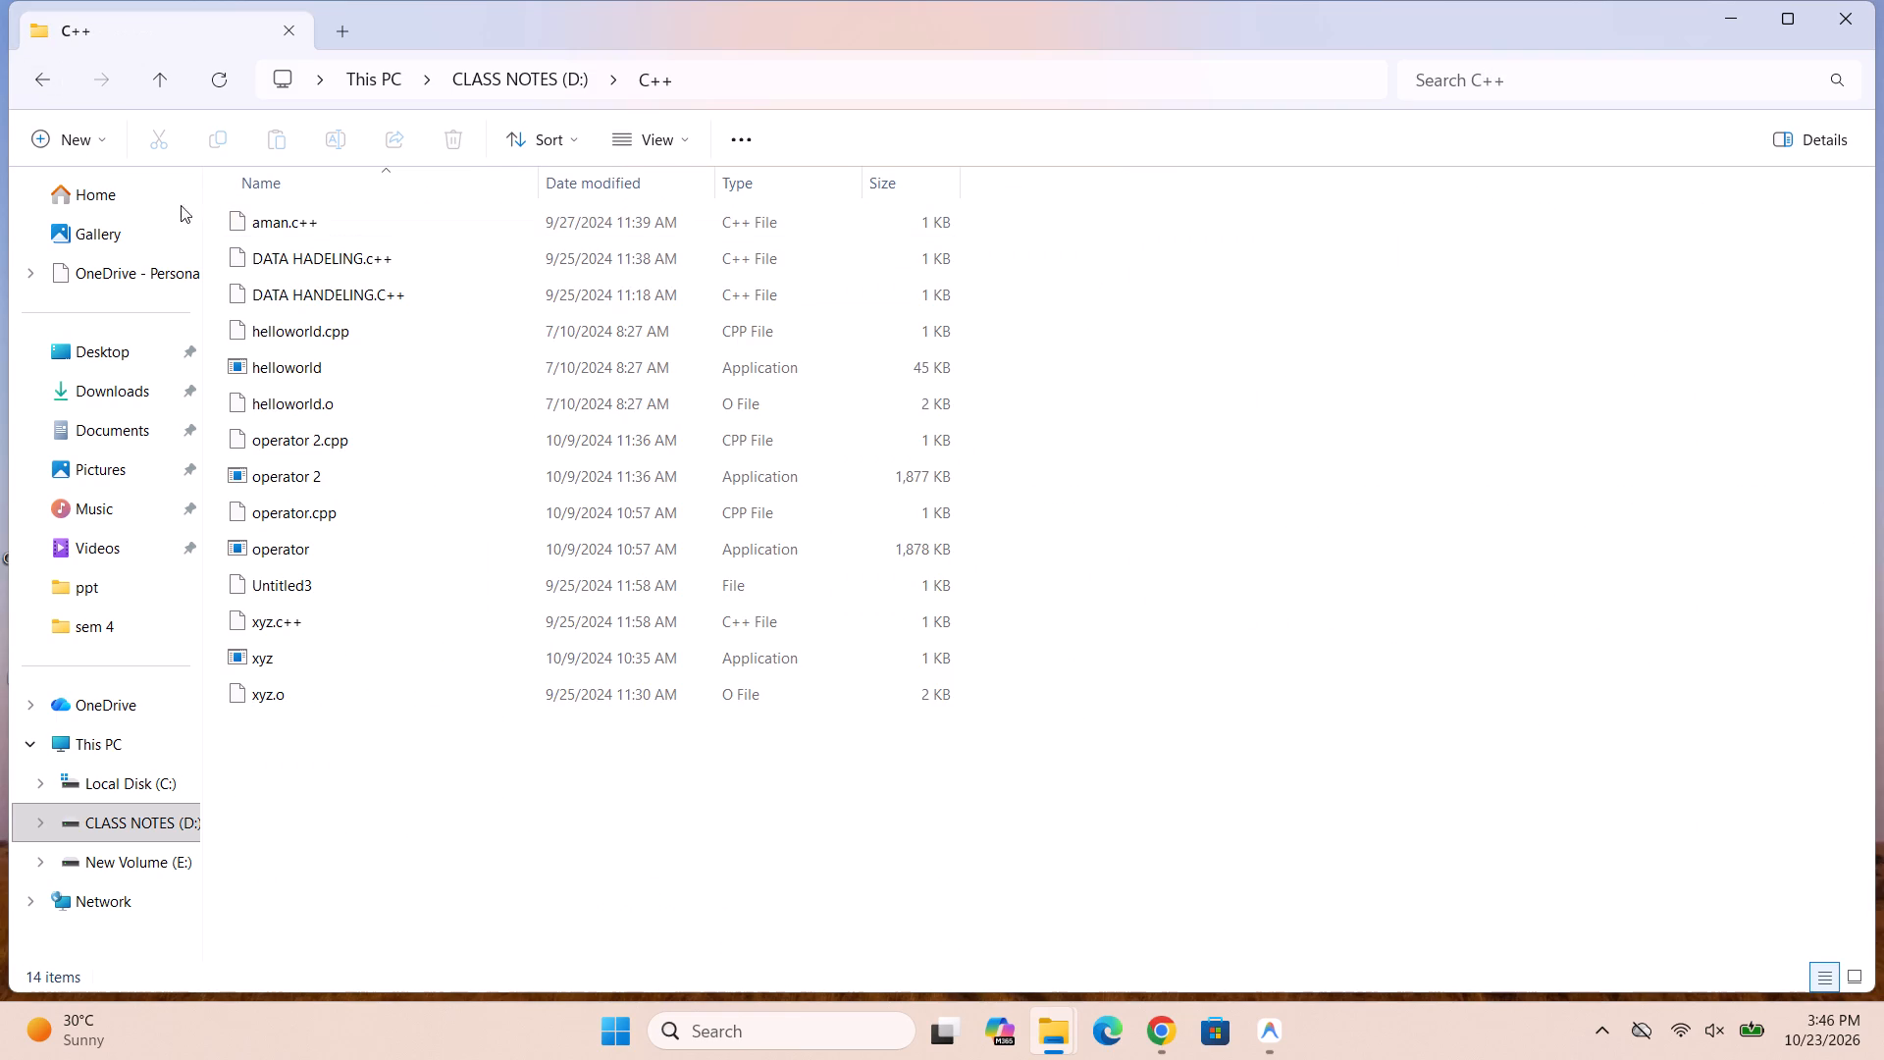
left_click(45, 85)
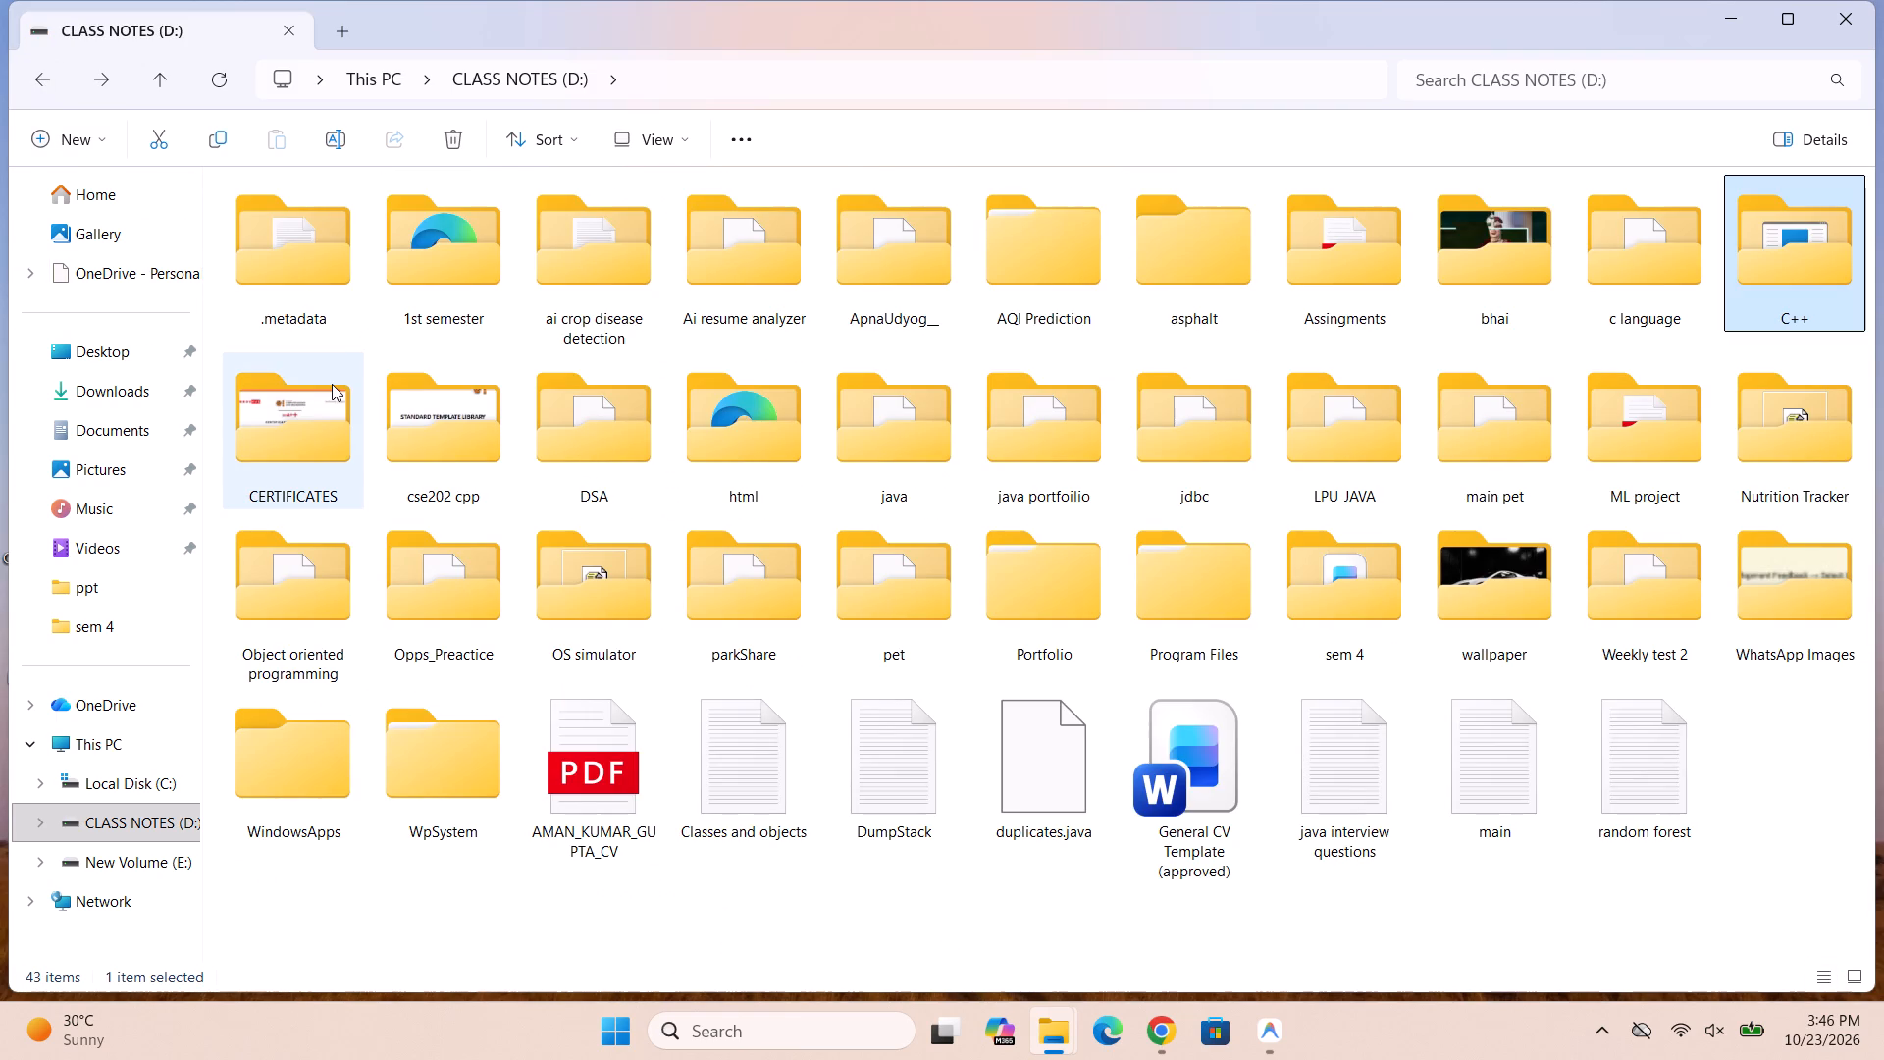
double_click(410, 388)
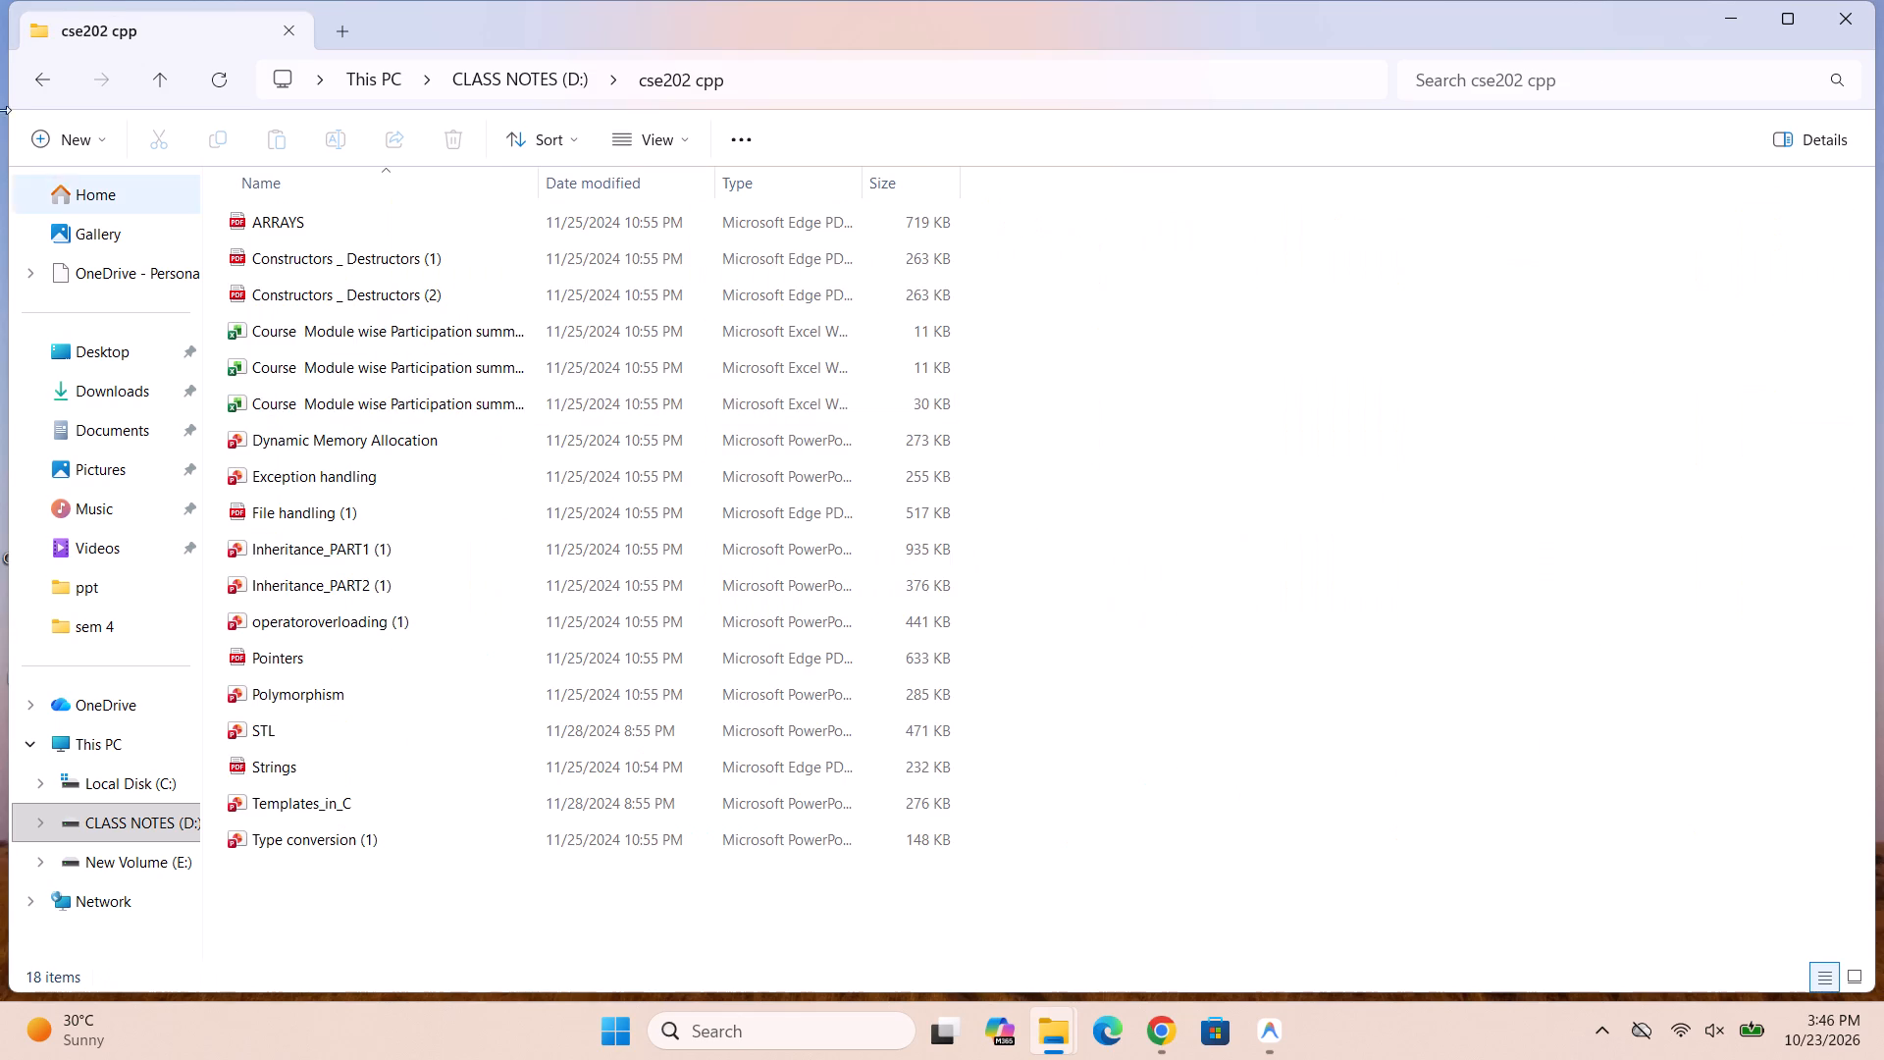
left_click(33, 83)
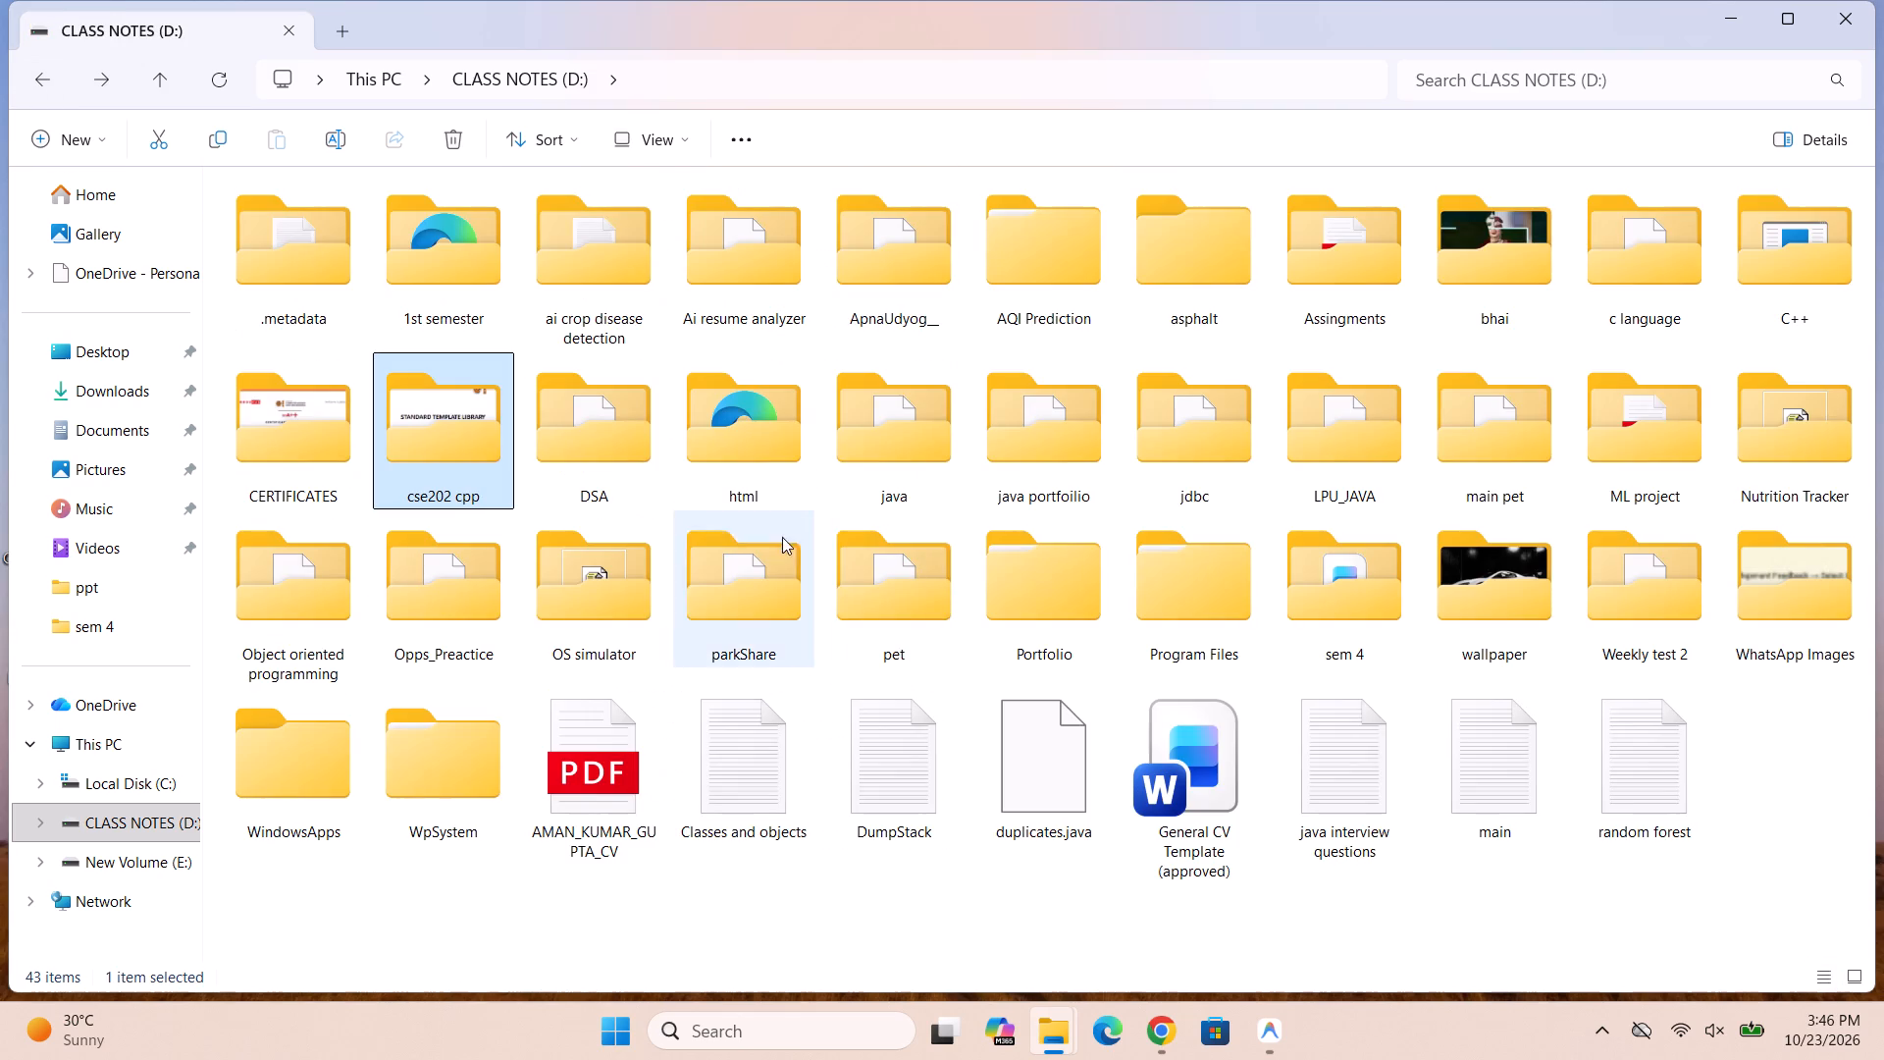
double_click(642, 417)
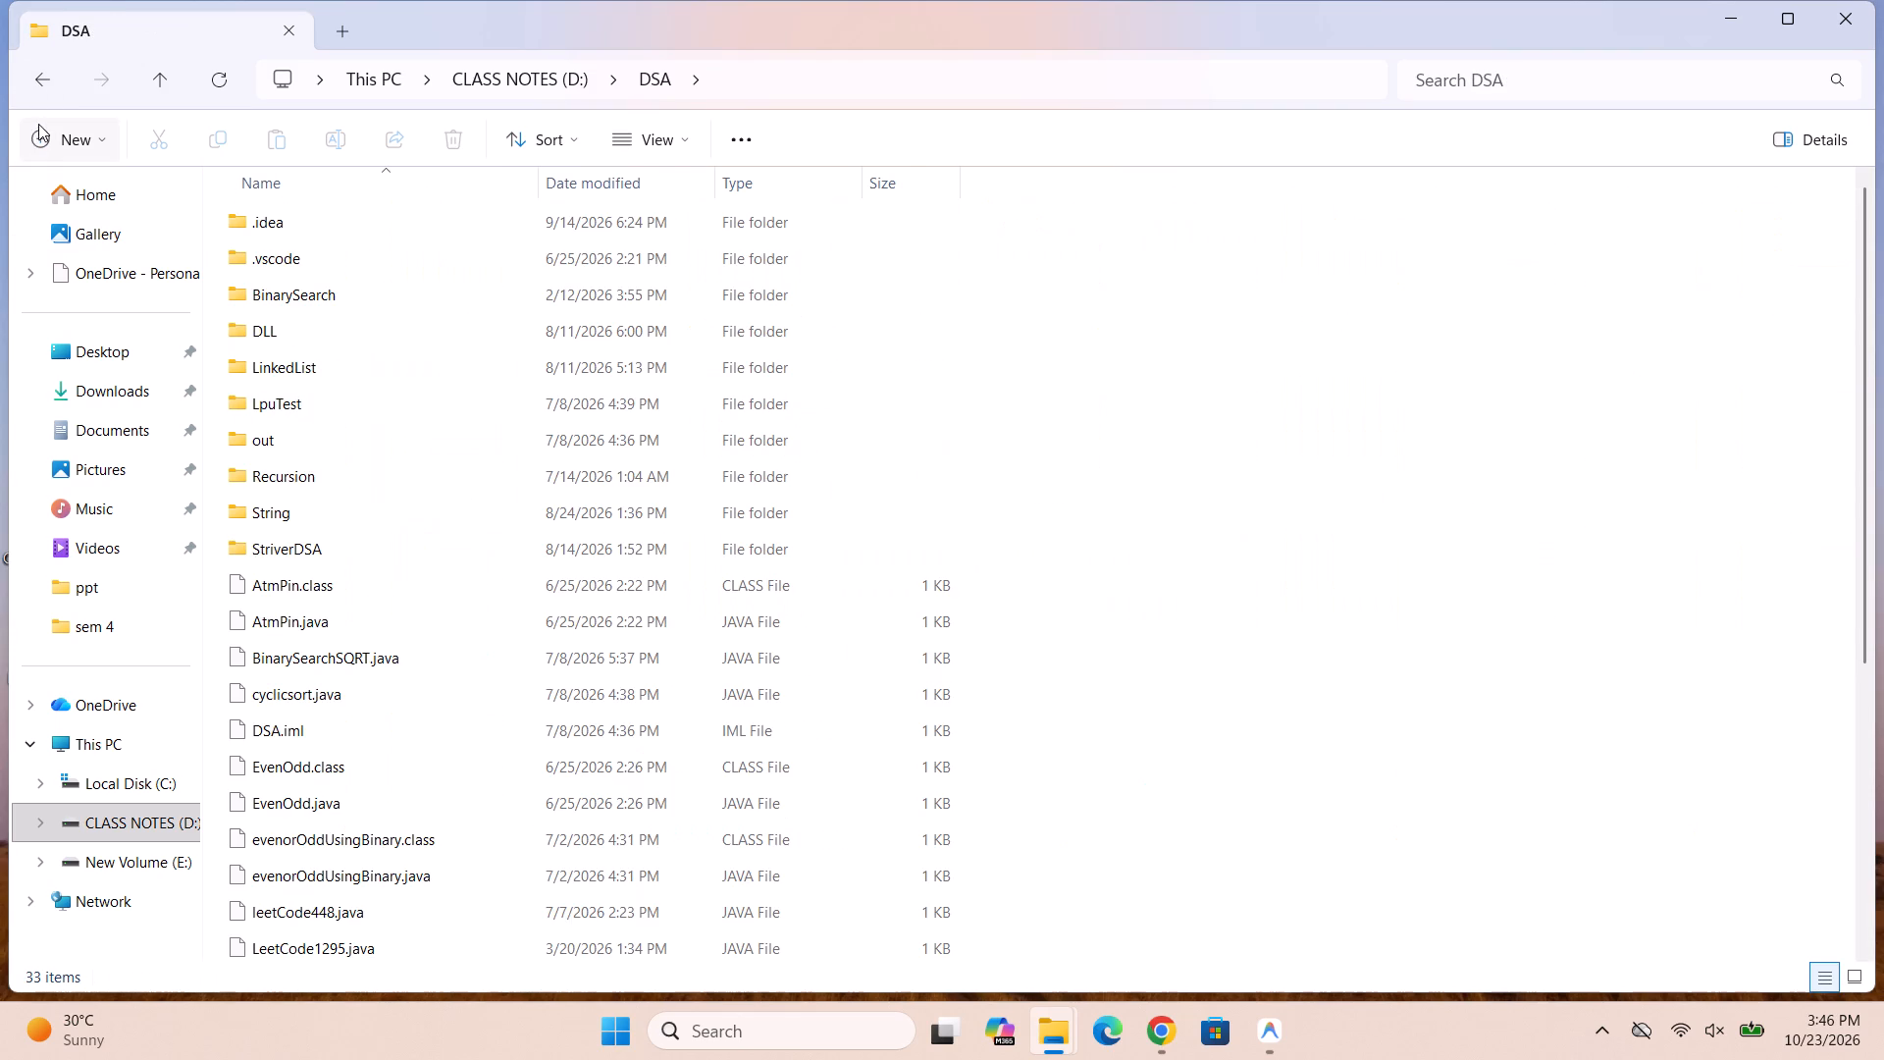
left_click(44, 93)
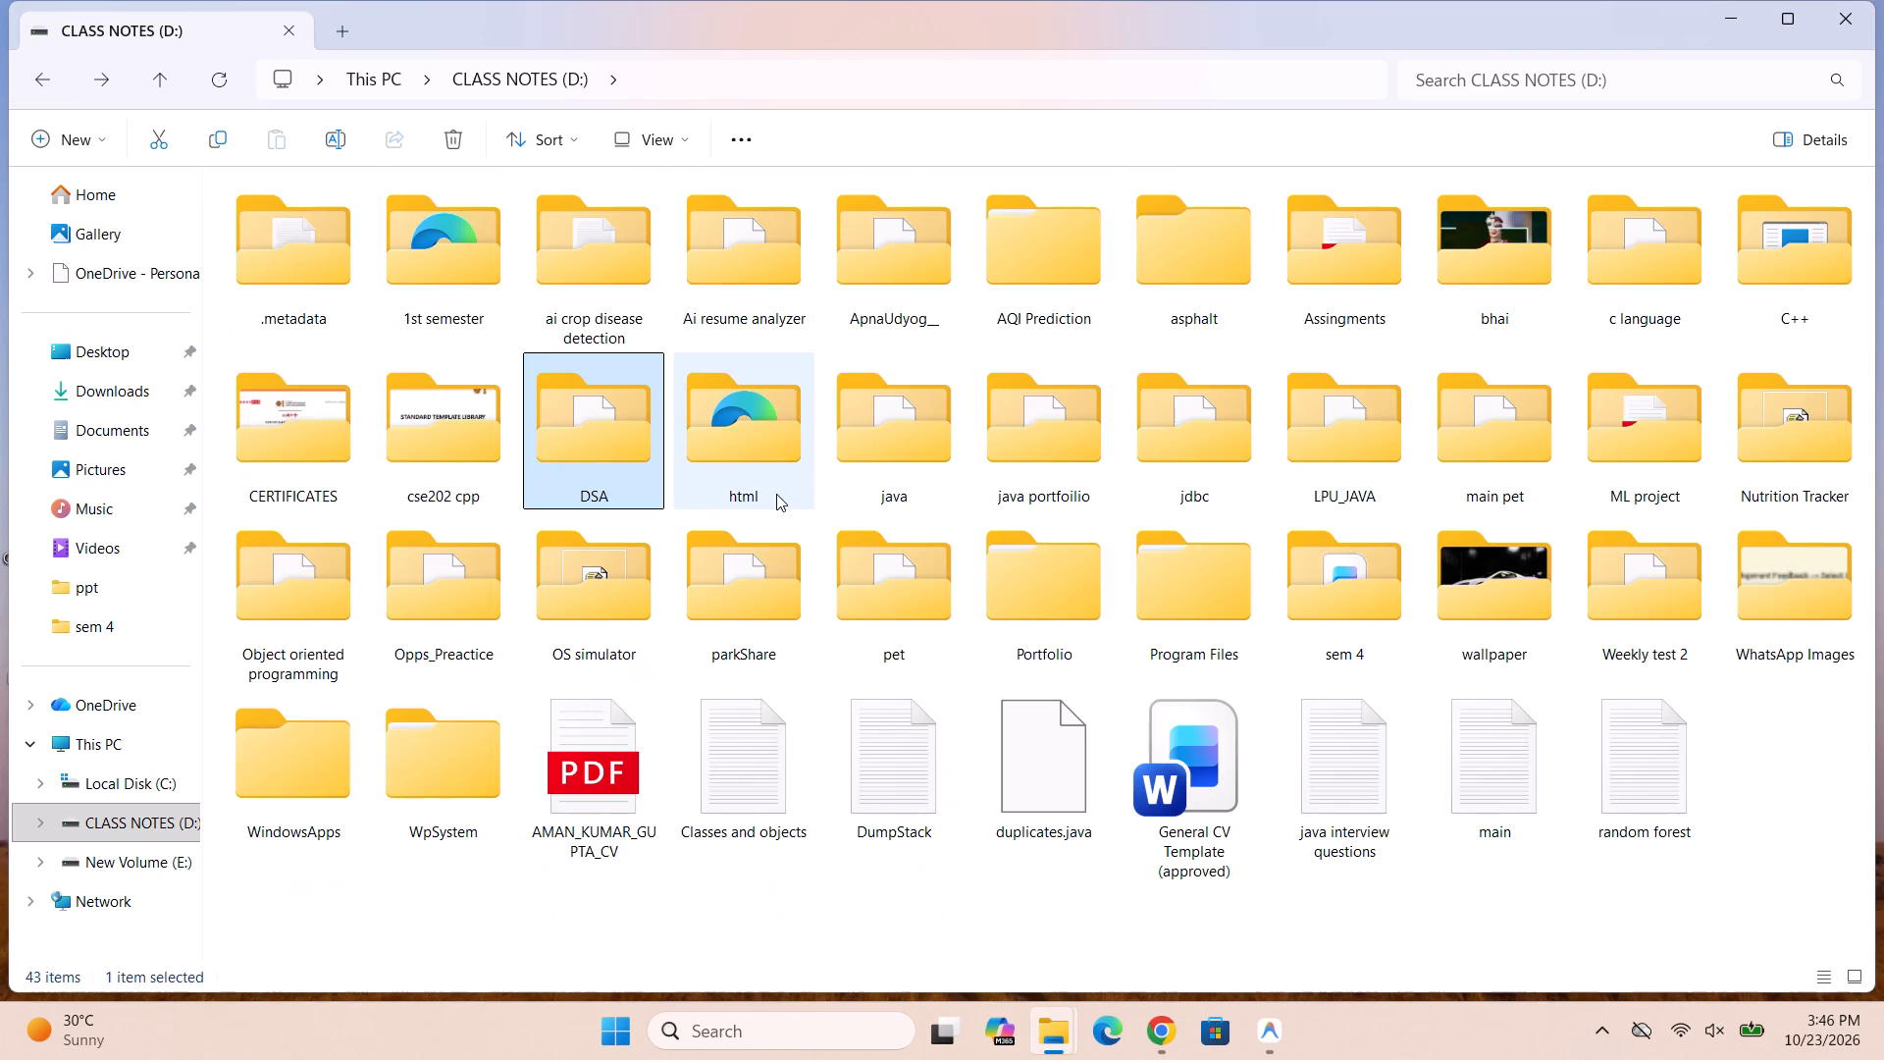
Check the java, ML project and Nutrition Tracker folders for a suitable document, returning to the D: drive.
left_click(776, 494)
double_click(863, 473)
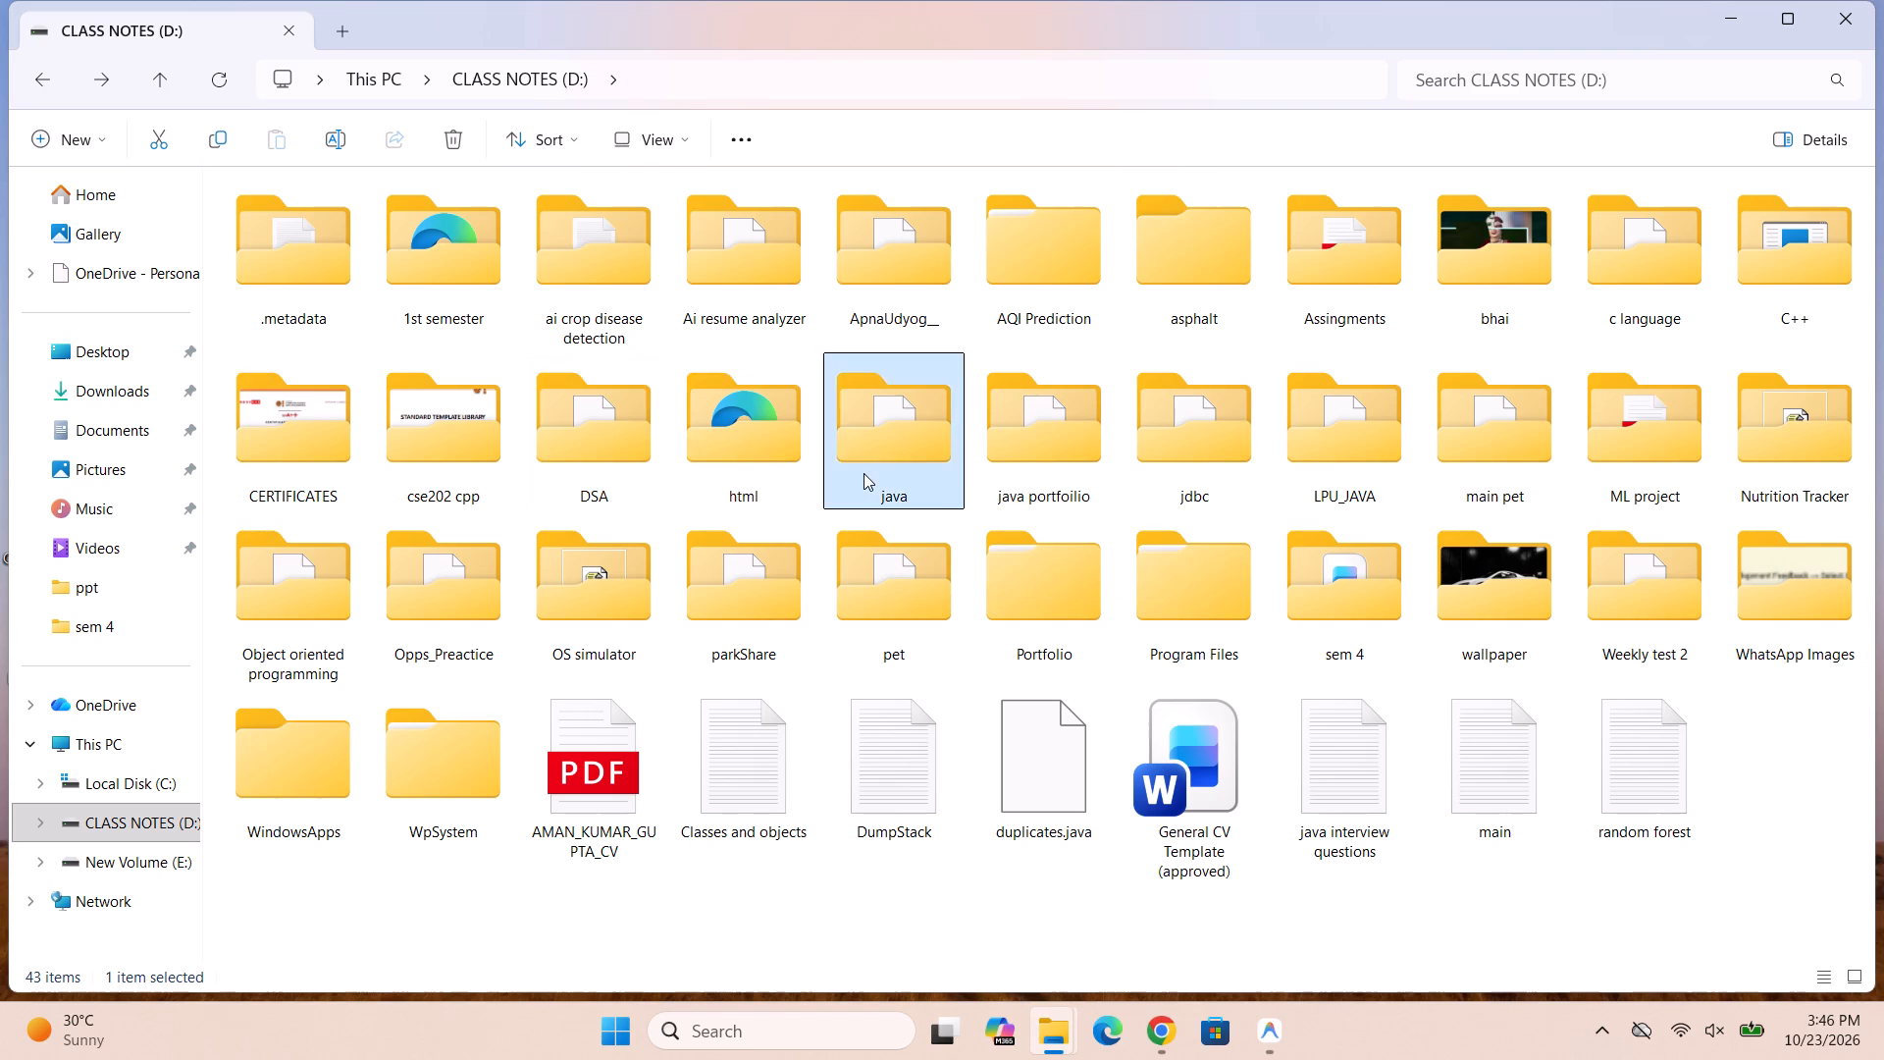
left_click(46, 96)
double_click(1631, 472)
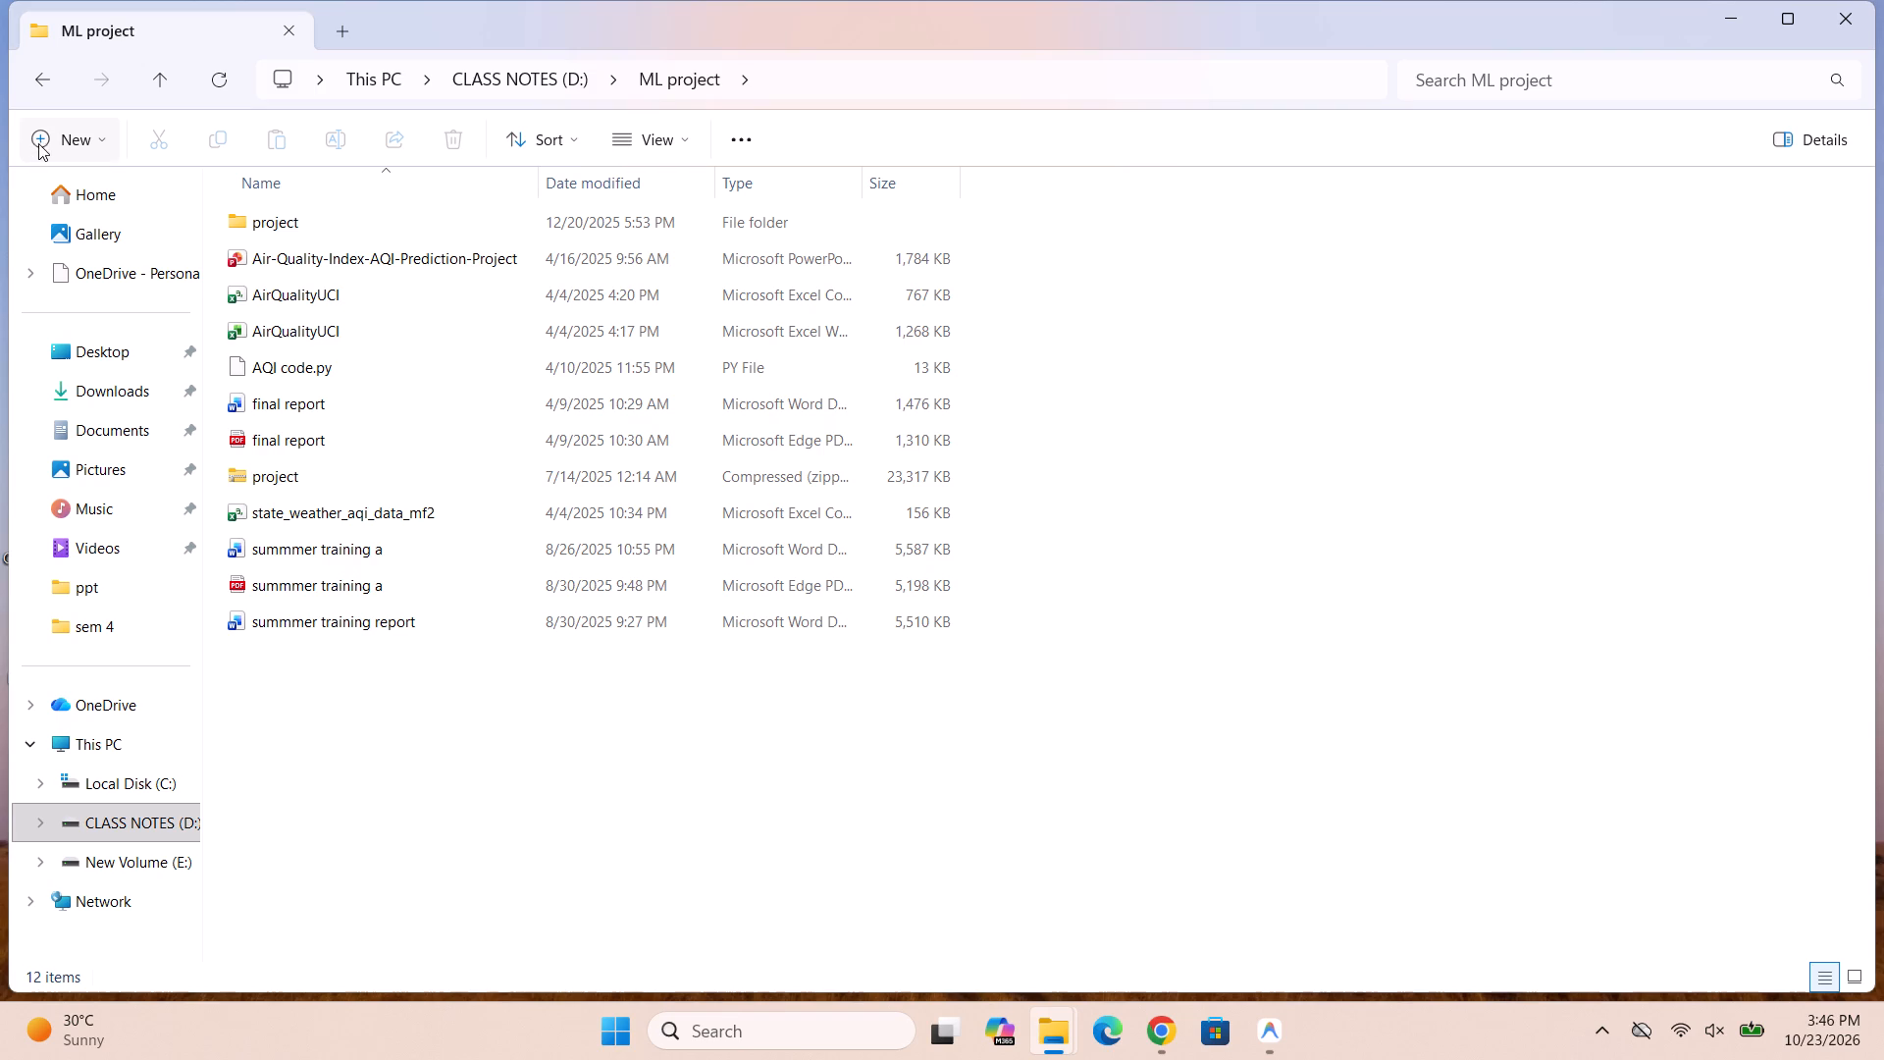
left_click(44, 94)
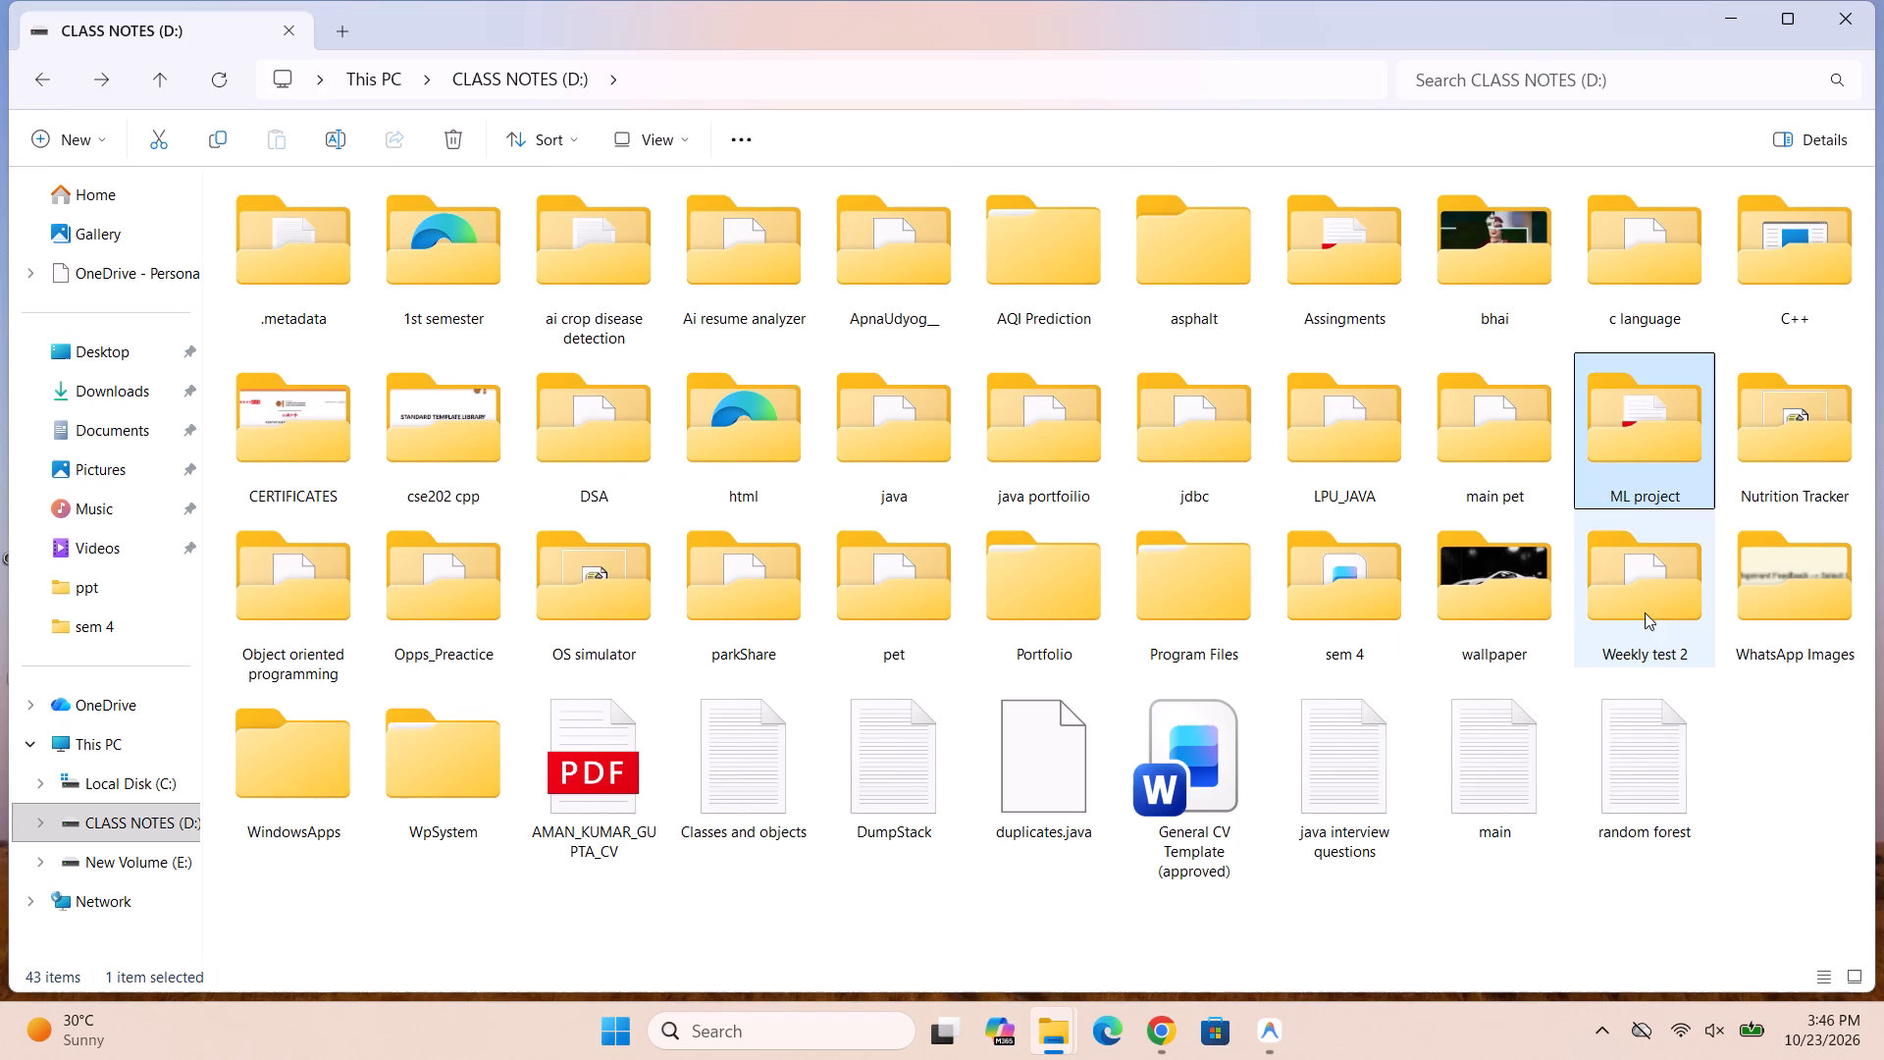
double_click(1817, 452)
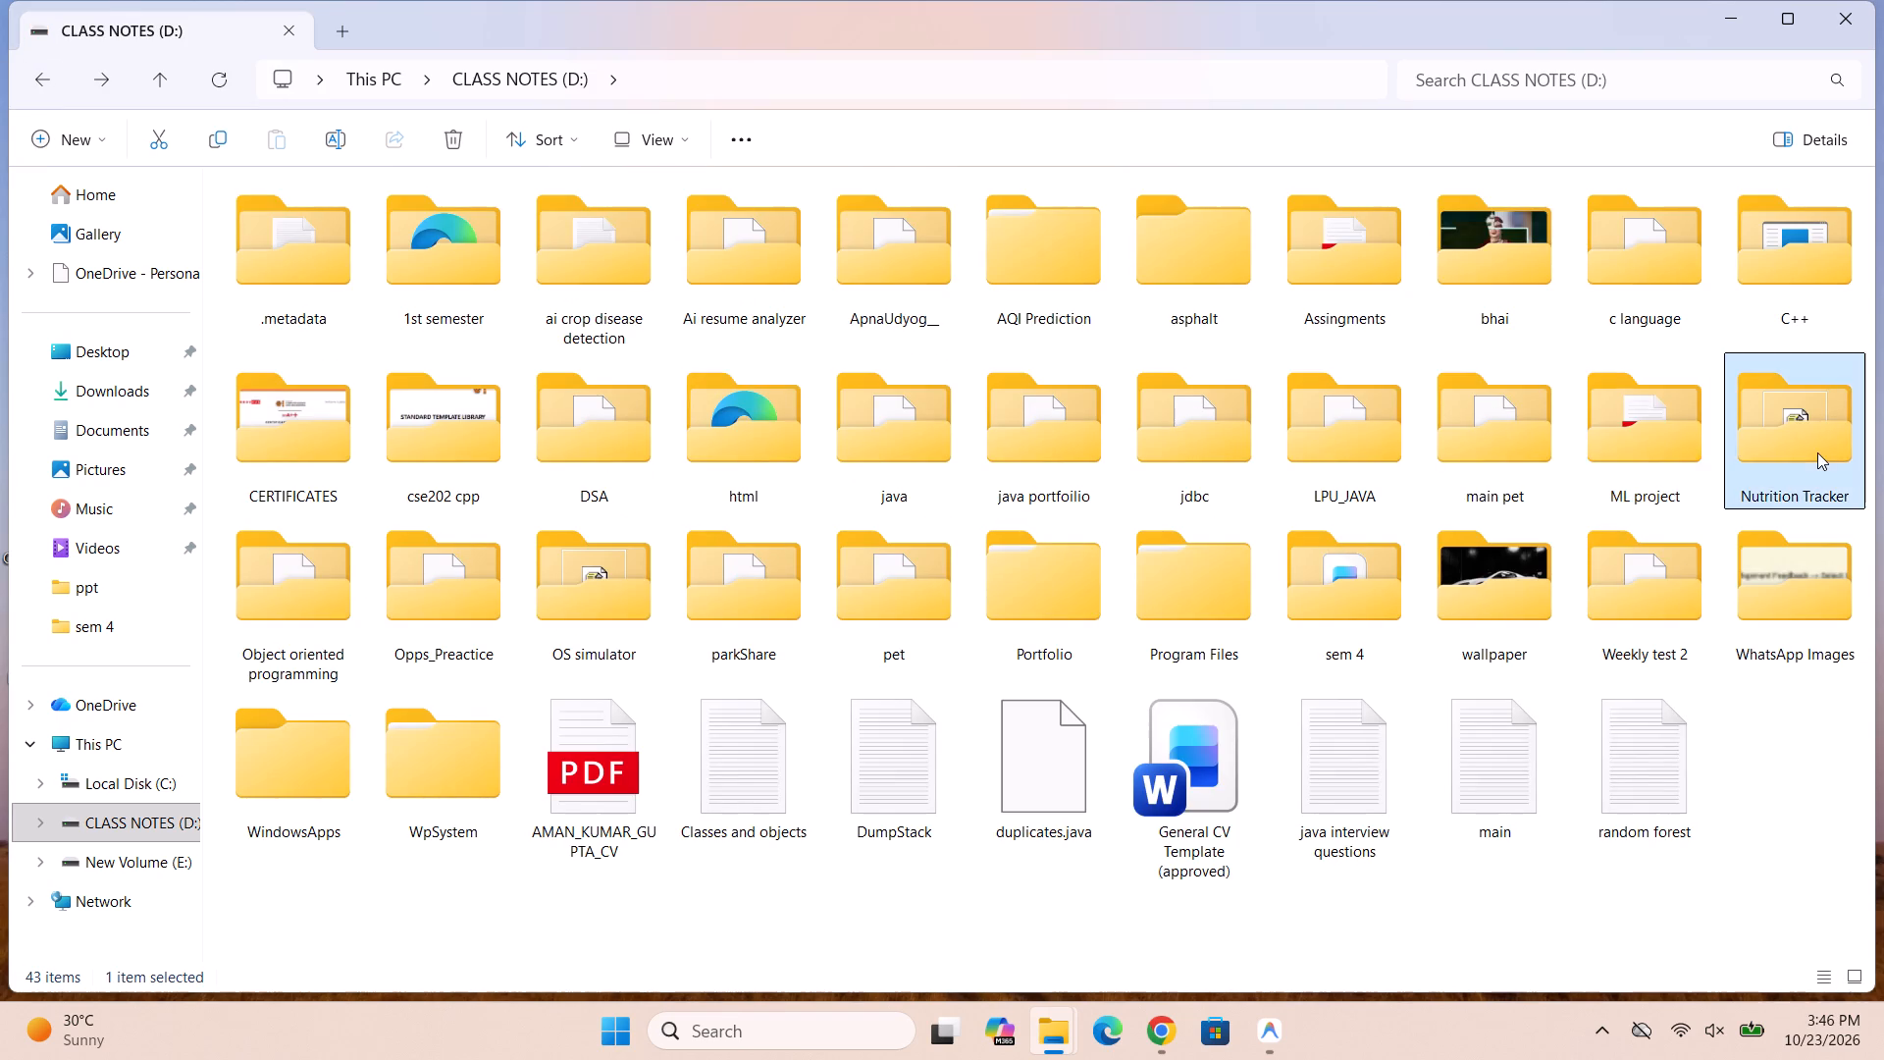
left_click(50, 90)
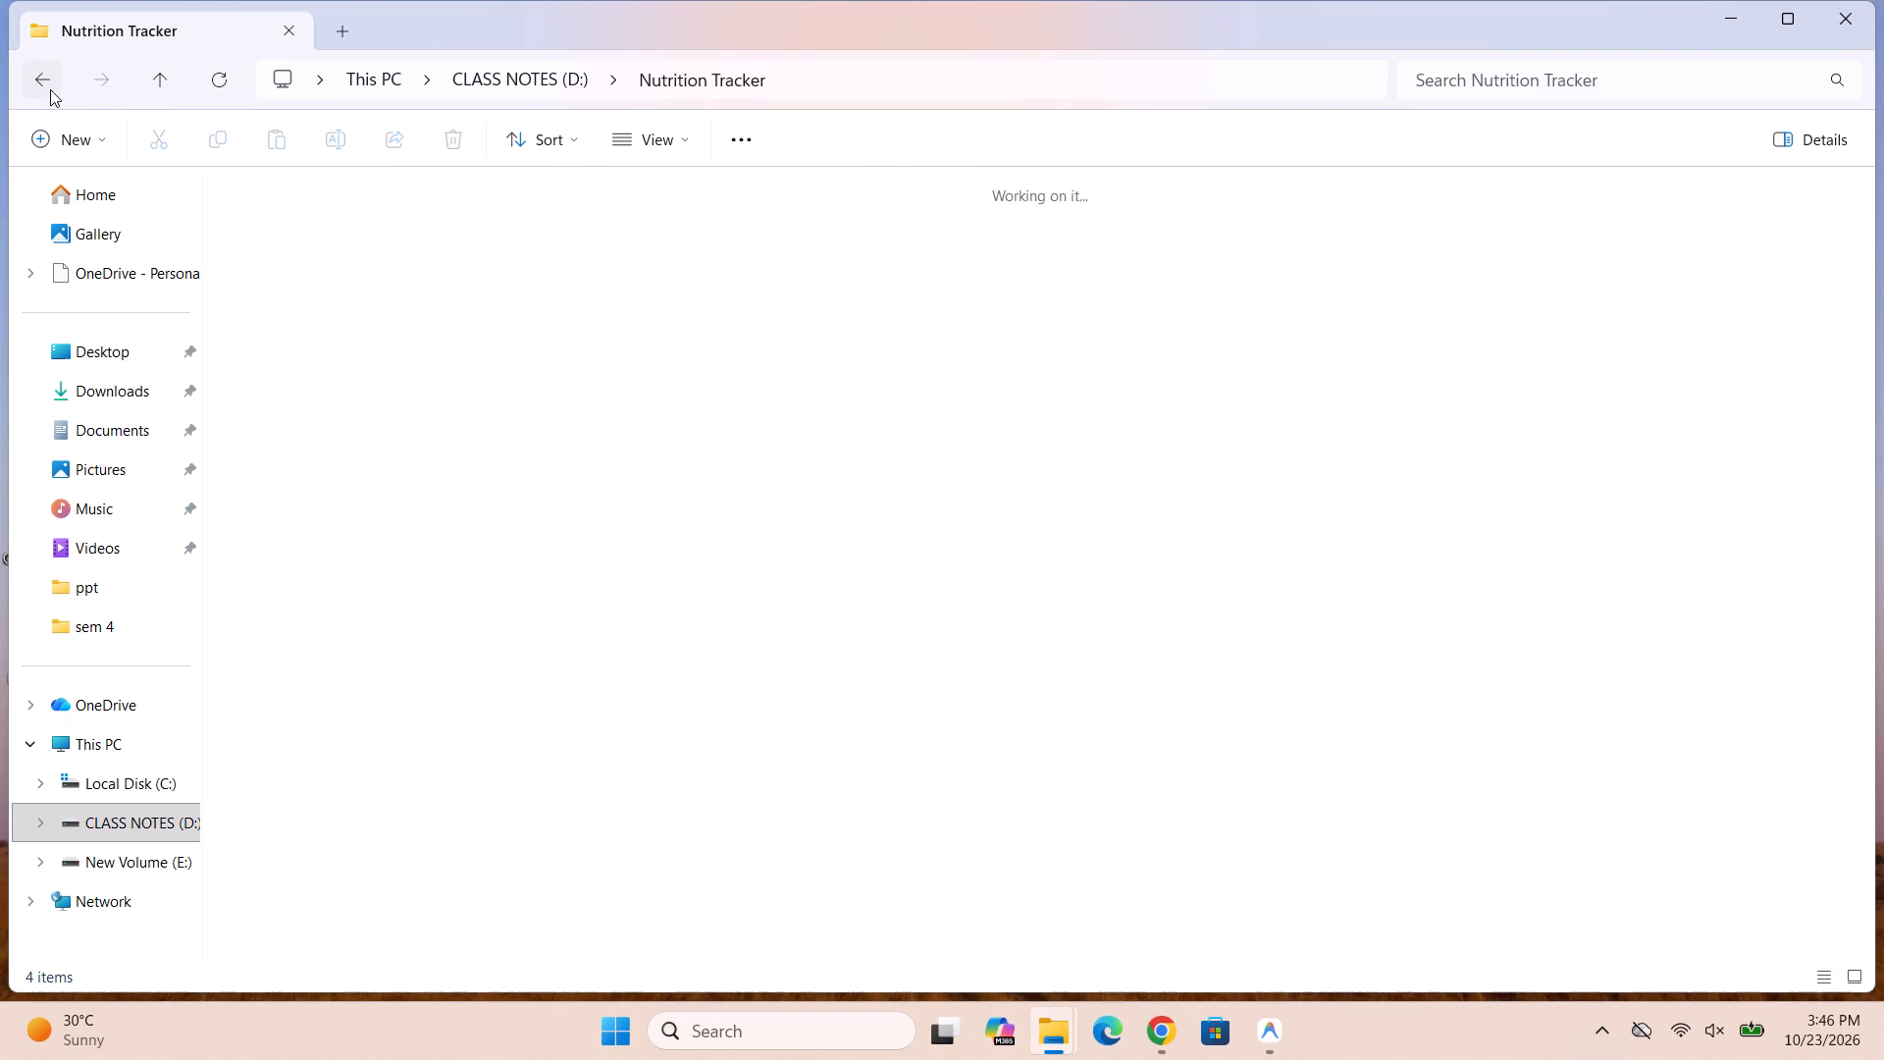
Open the Bagpack patent Word document from the sem 4 folder.
double_click(1343, 597)
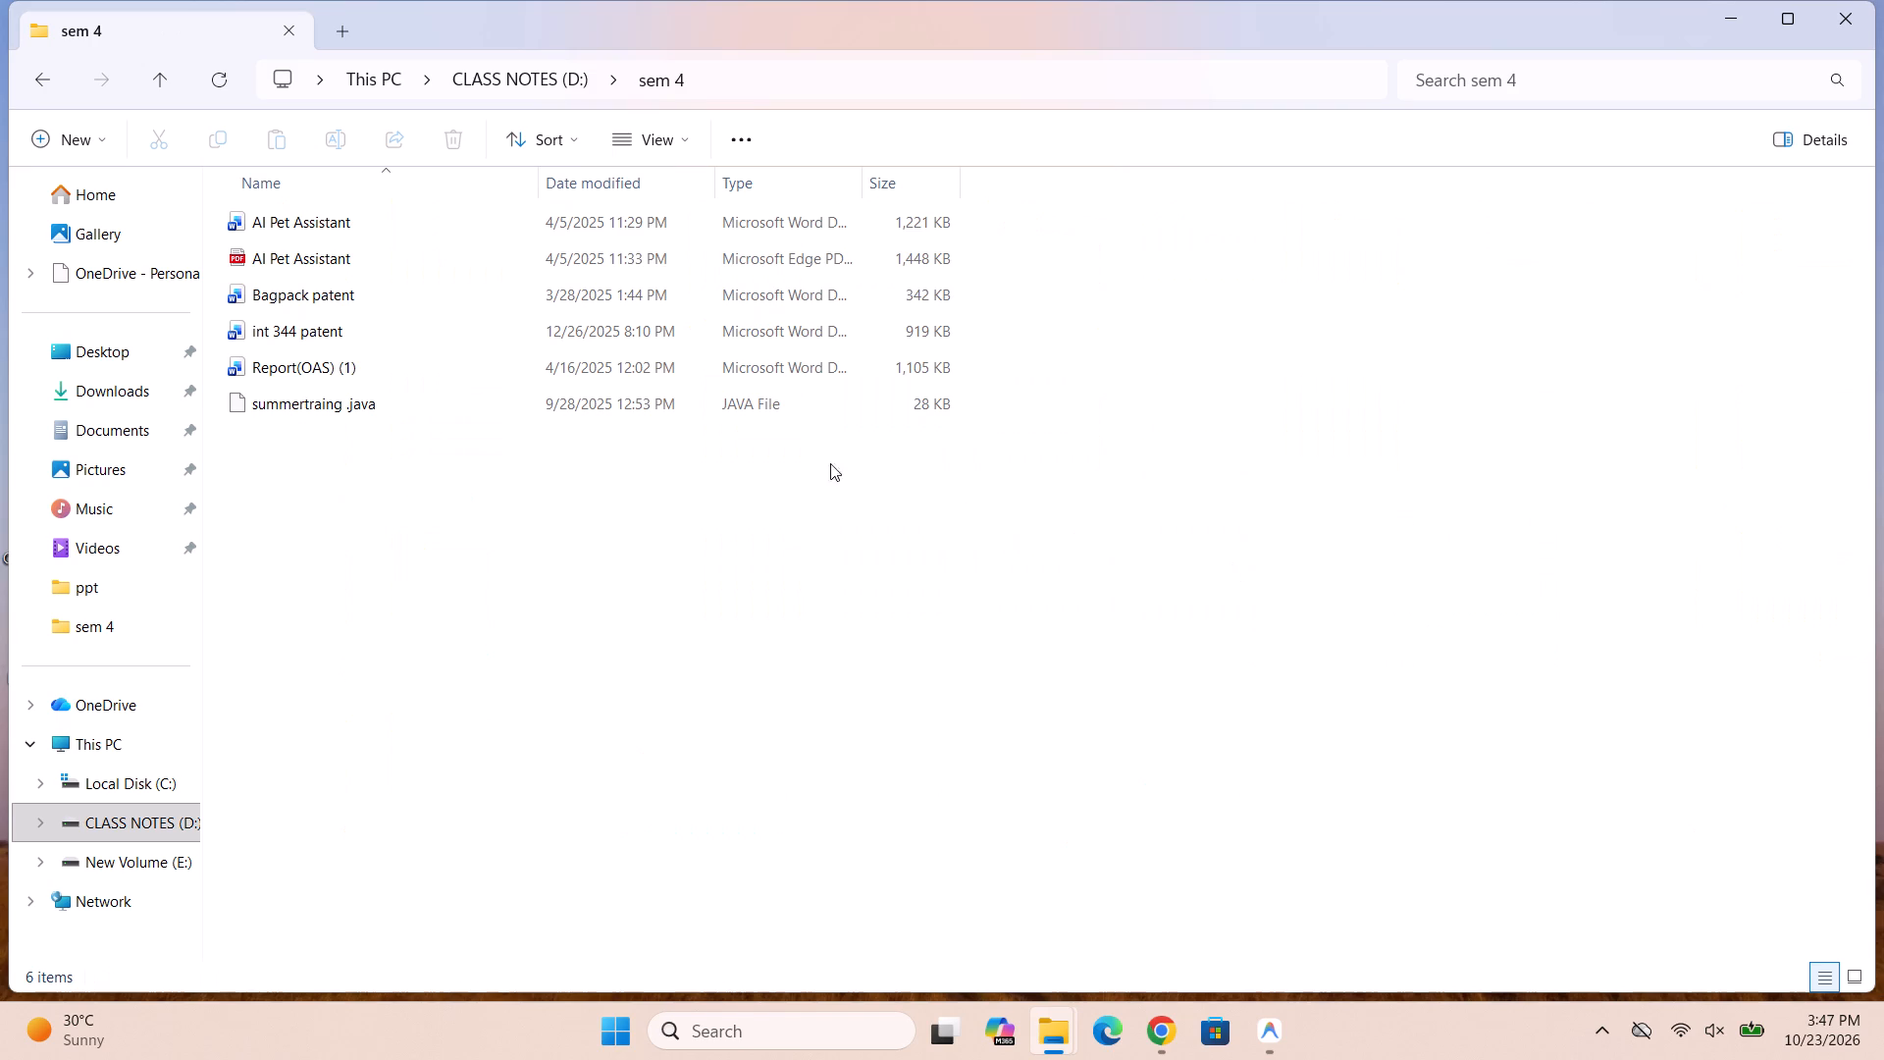
double_click(340, 295)
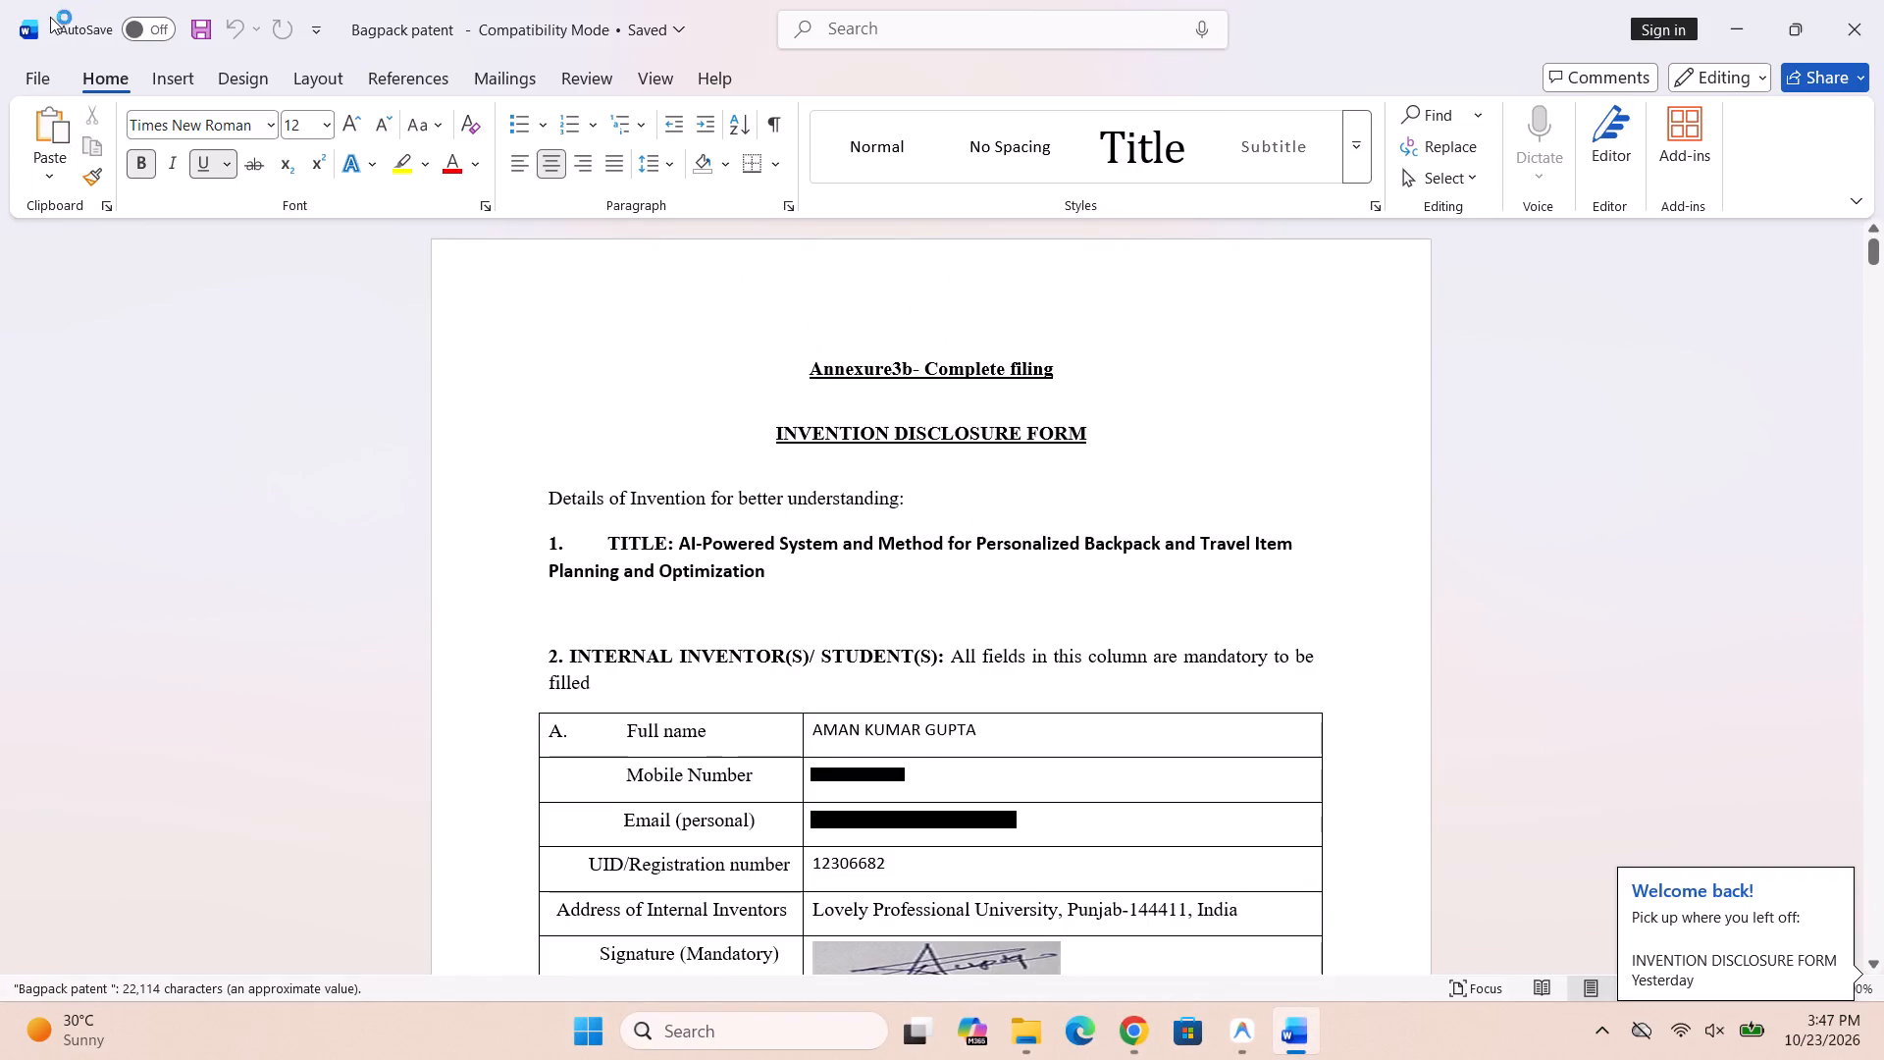
Save a copy of the Bagpack patent document as ParkShare3.0 in the sem 4 folder, keeping the Word Document format.
left_click(26, 78)
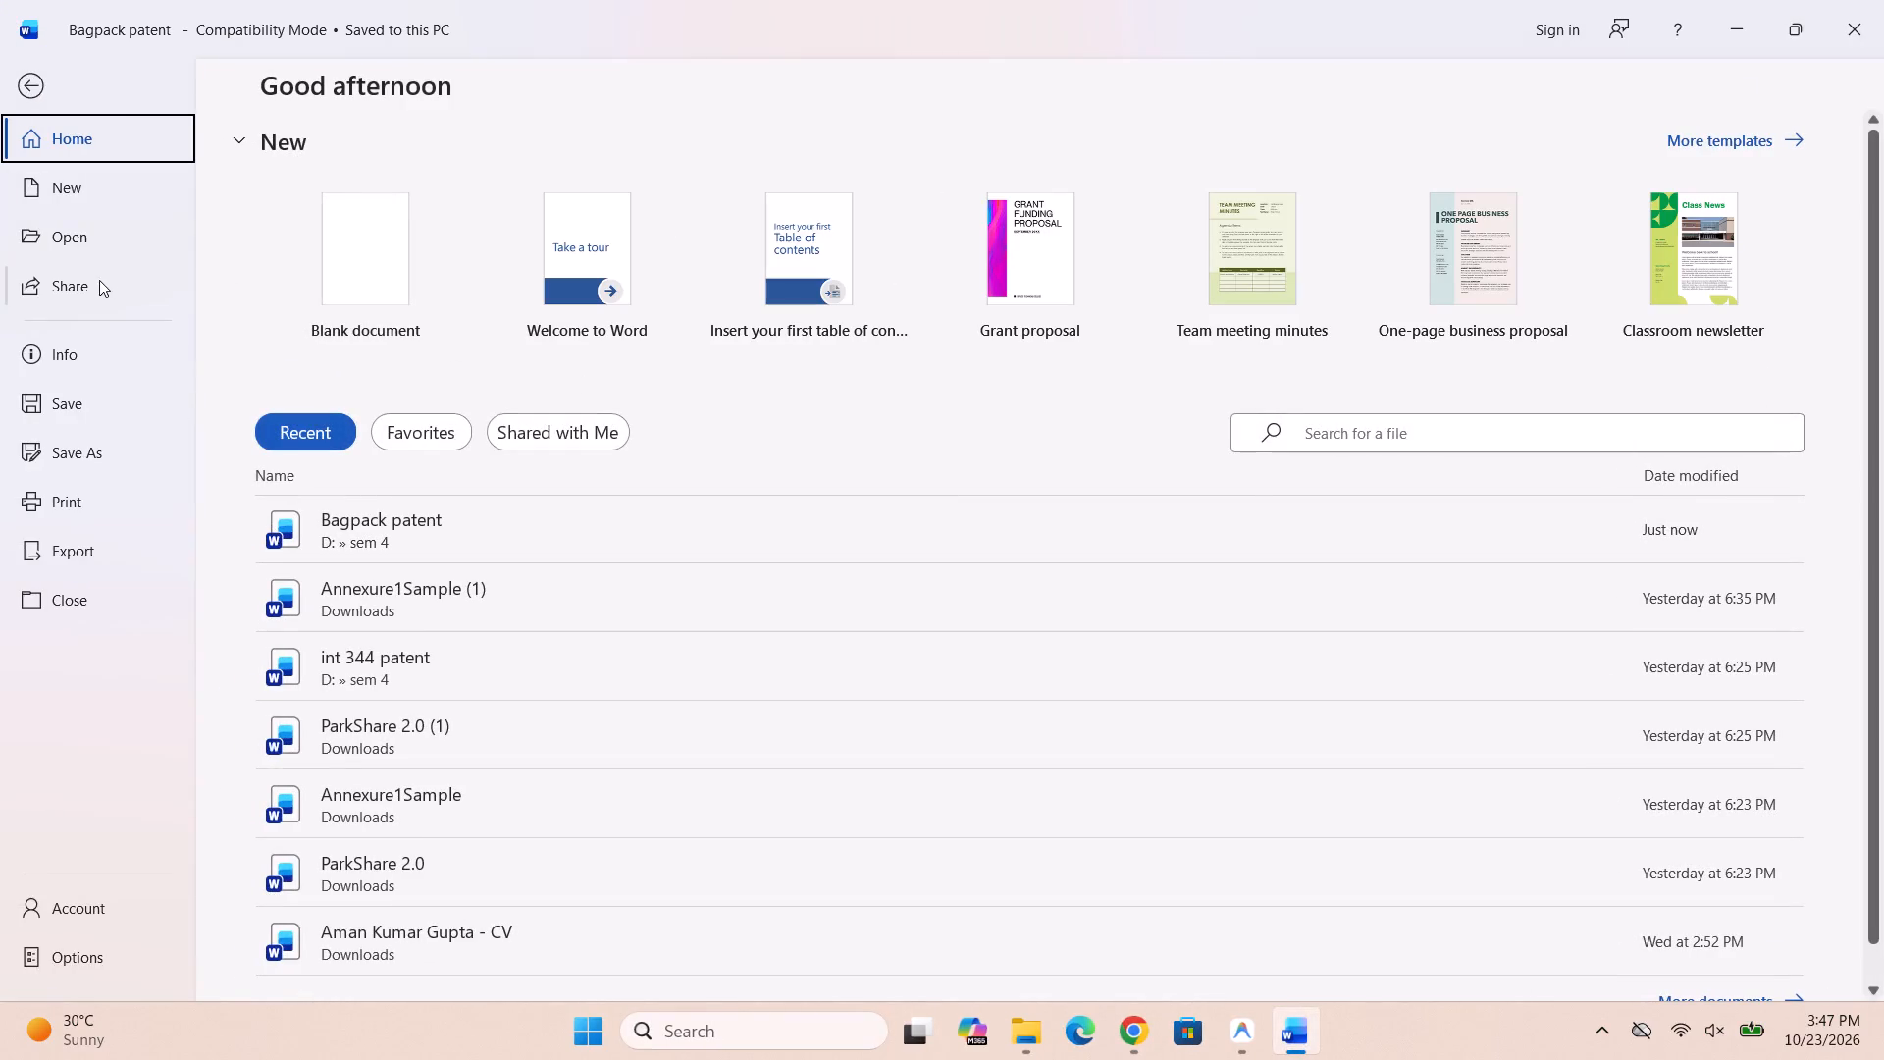
left_click(77, 462)
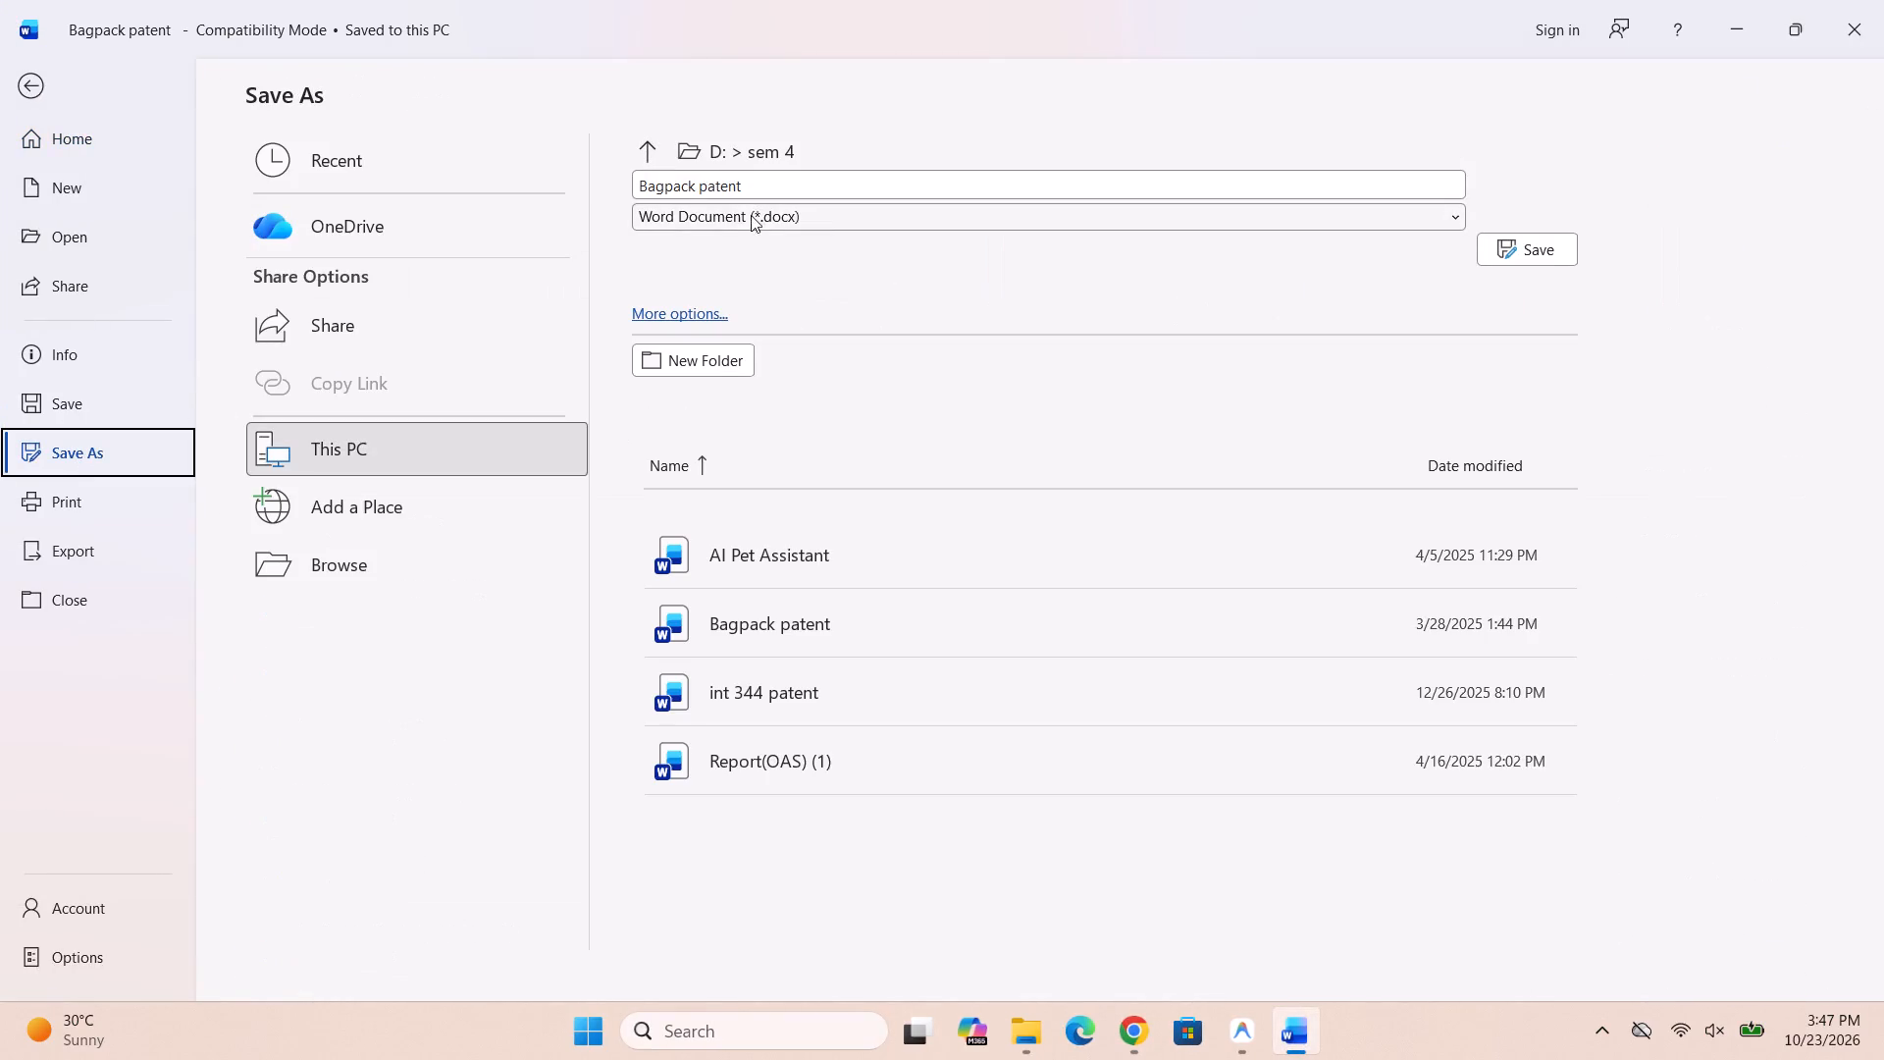
double_click(794, 184)
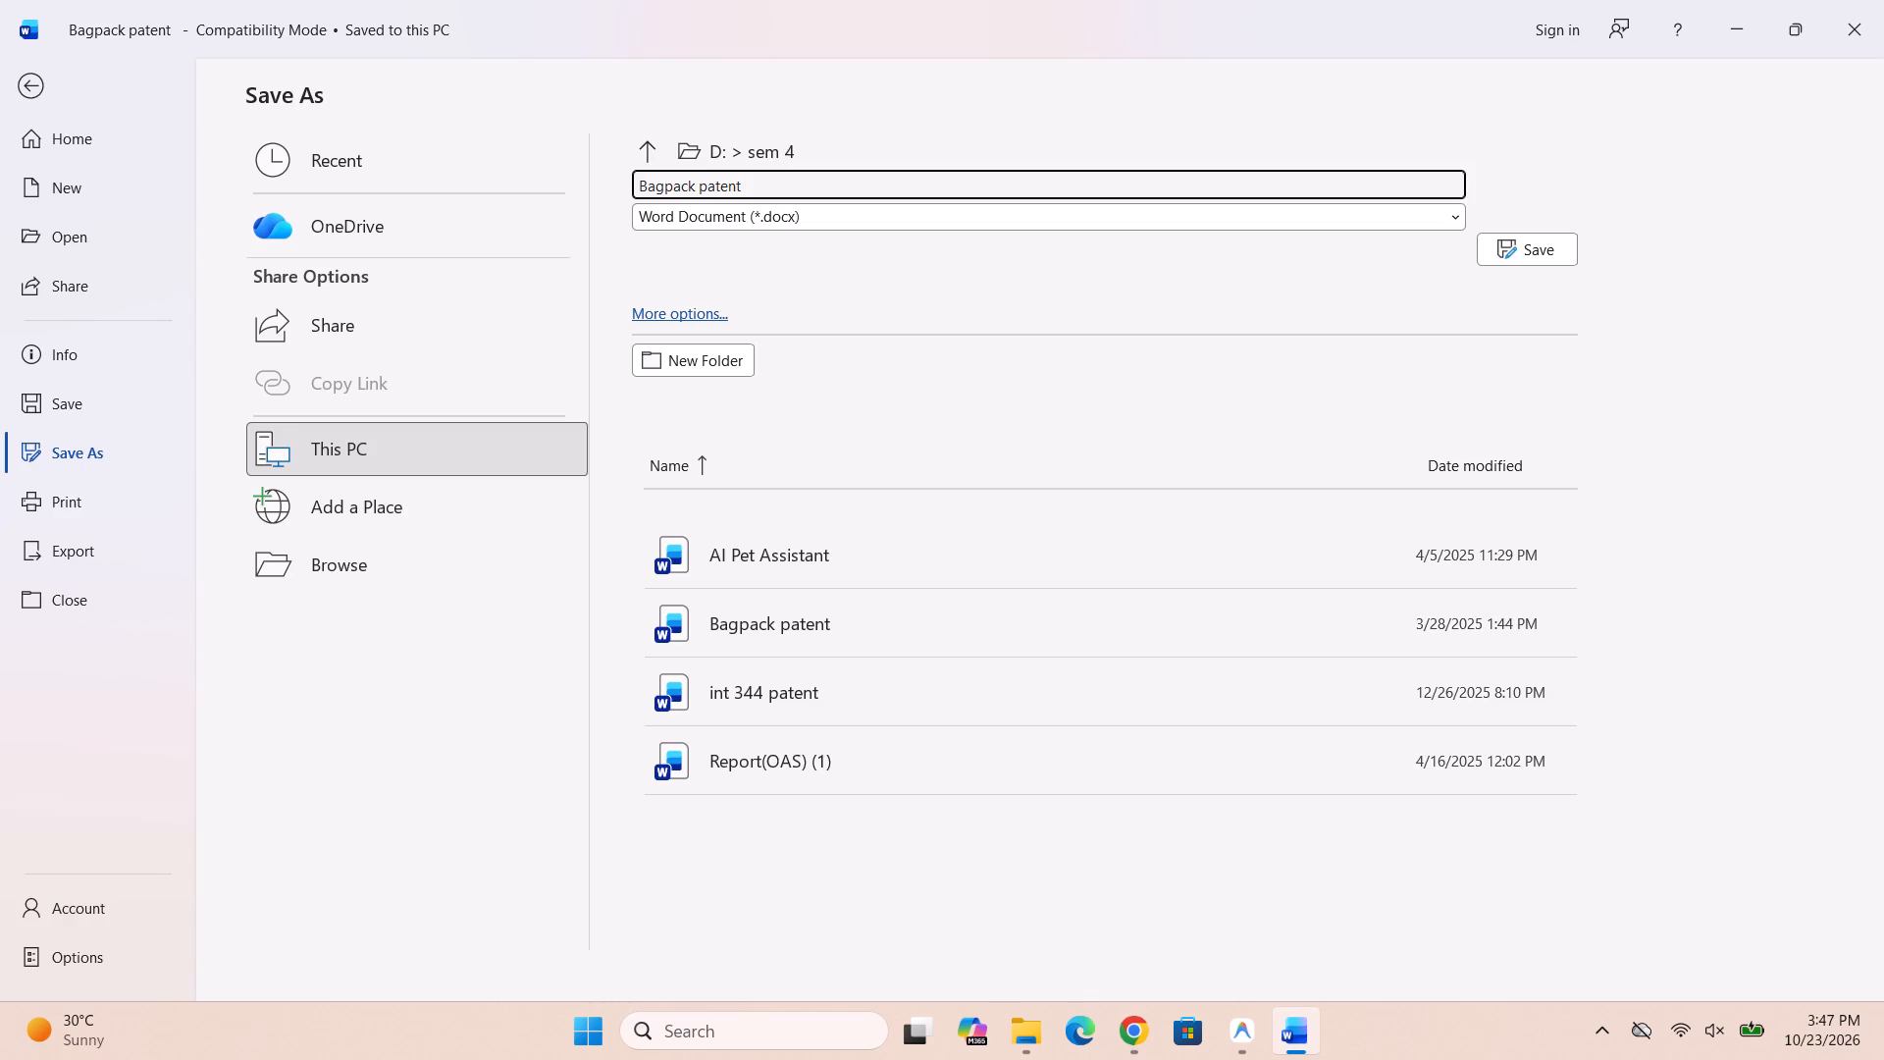
key("Left")
key("Left")
key("Left")
key("Left")
key("Right")
key("Right")
key("Right")
key("Right")
key("Right")
key("Right")
key("Right")
key("Right")
key("BackSpace")
key("BackSpace")
key("BackSpace")
key("BackSpace")
key("BackSpace")
key("BackSpace")
key("BackSpace")
key("BackSpace")
key("BackSpace")
key("BackSpace")
key("BackSpace")
key("BackSpace")
key("BackSpace")
key("BackSpace")
key("BackSpace")
key("BackSpace")
key("BackSpace")
key("BackSpace")
key("BackSpace")
type("Park")
type("Share")
type("3.0")
left_click(1522, 243)
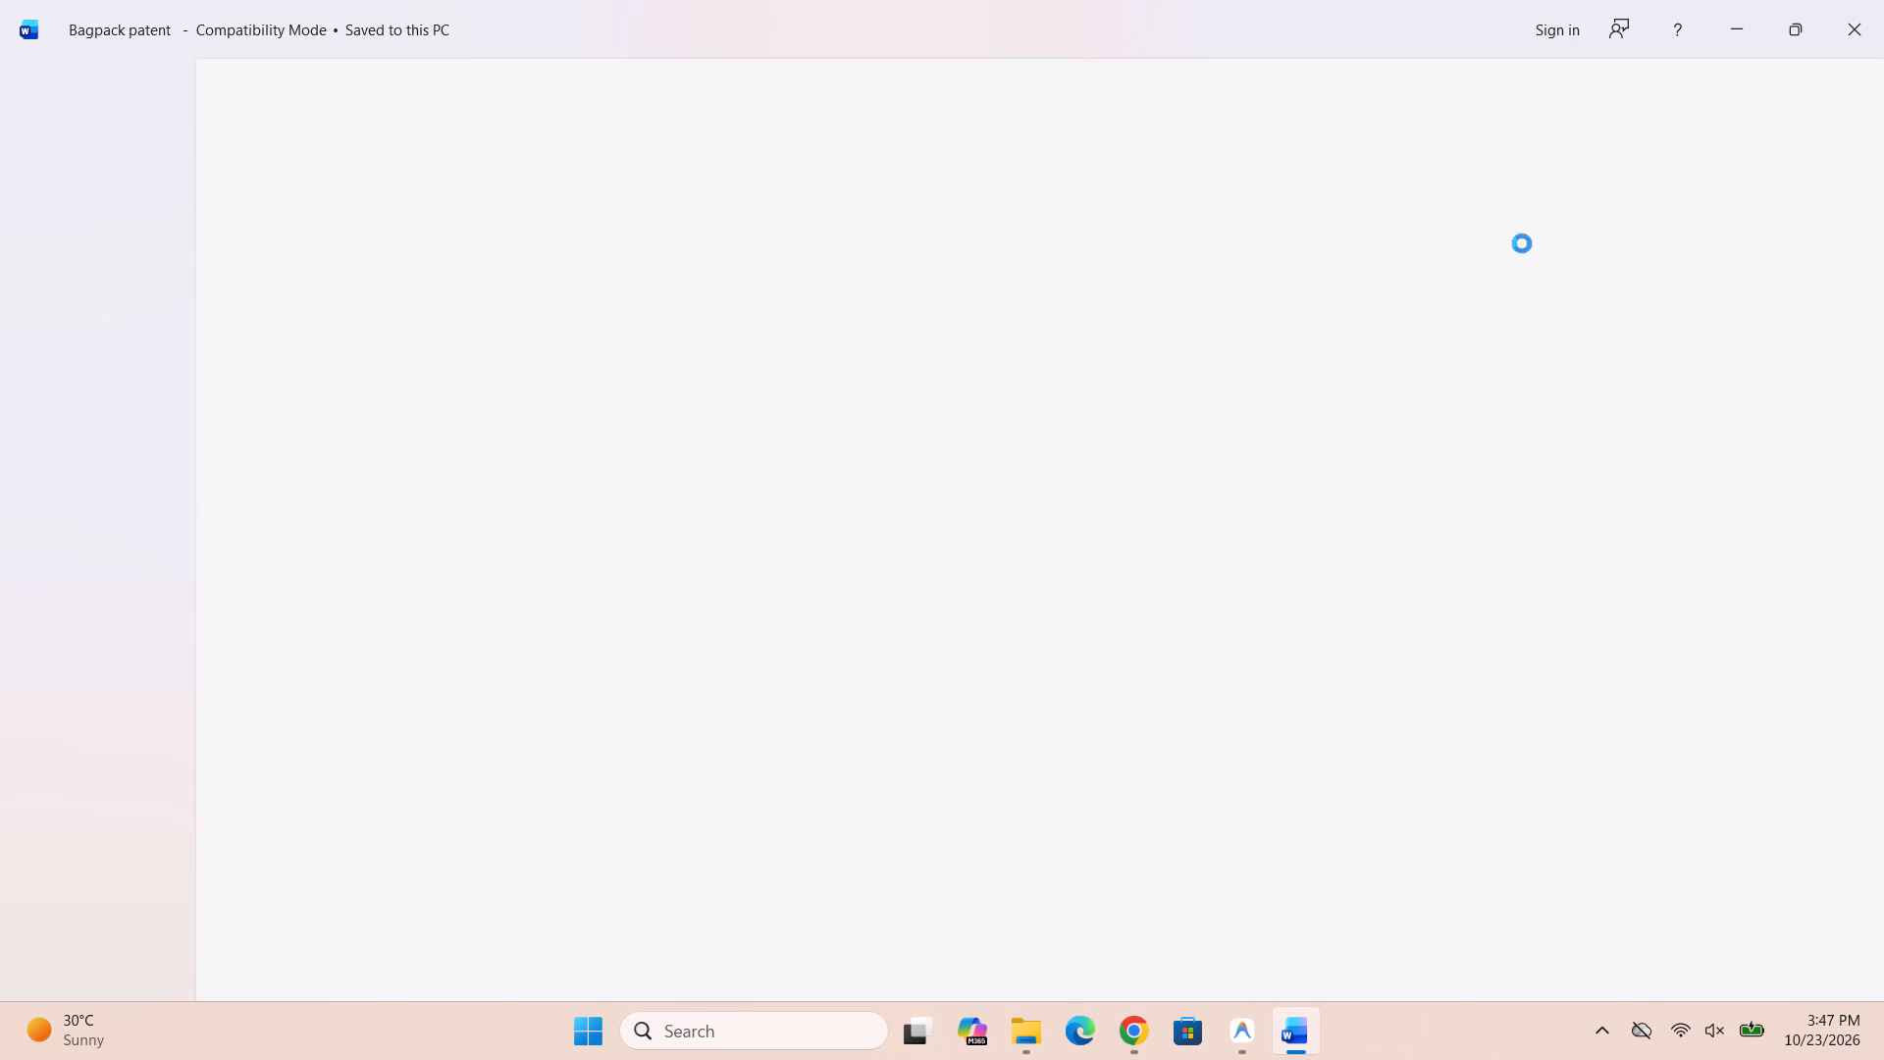
Arrange the ParkShare3.0 document side by side with the sem 4 folder window.
scroll(1103, 541, "down", 1)
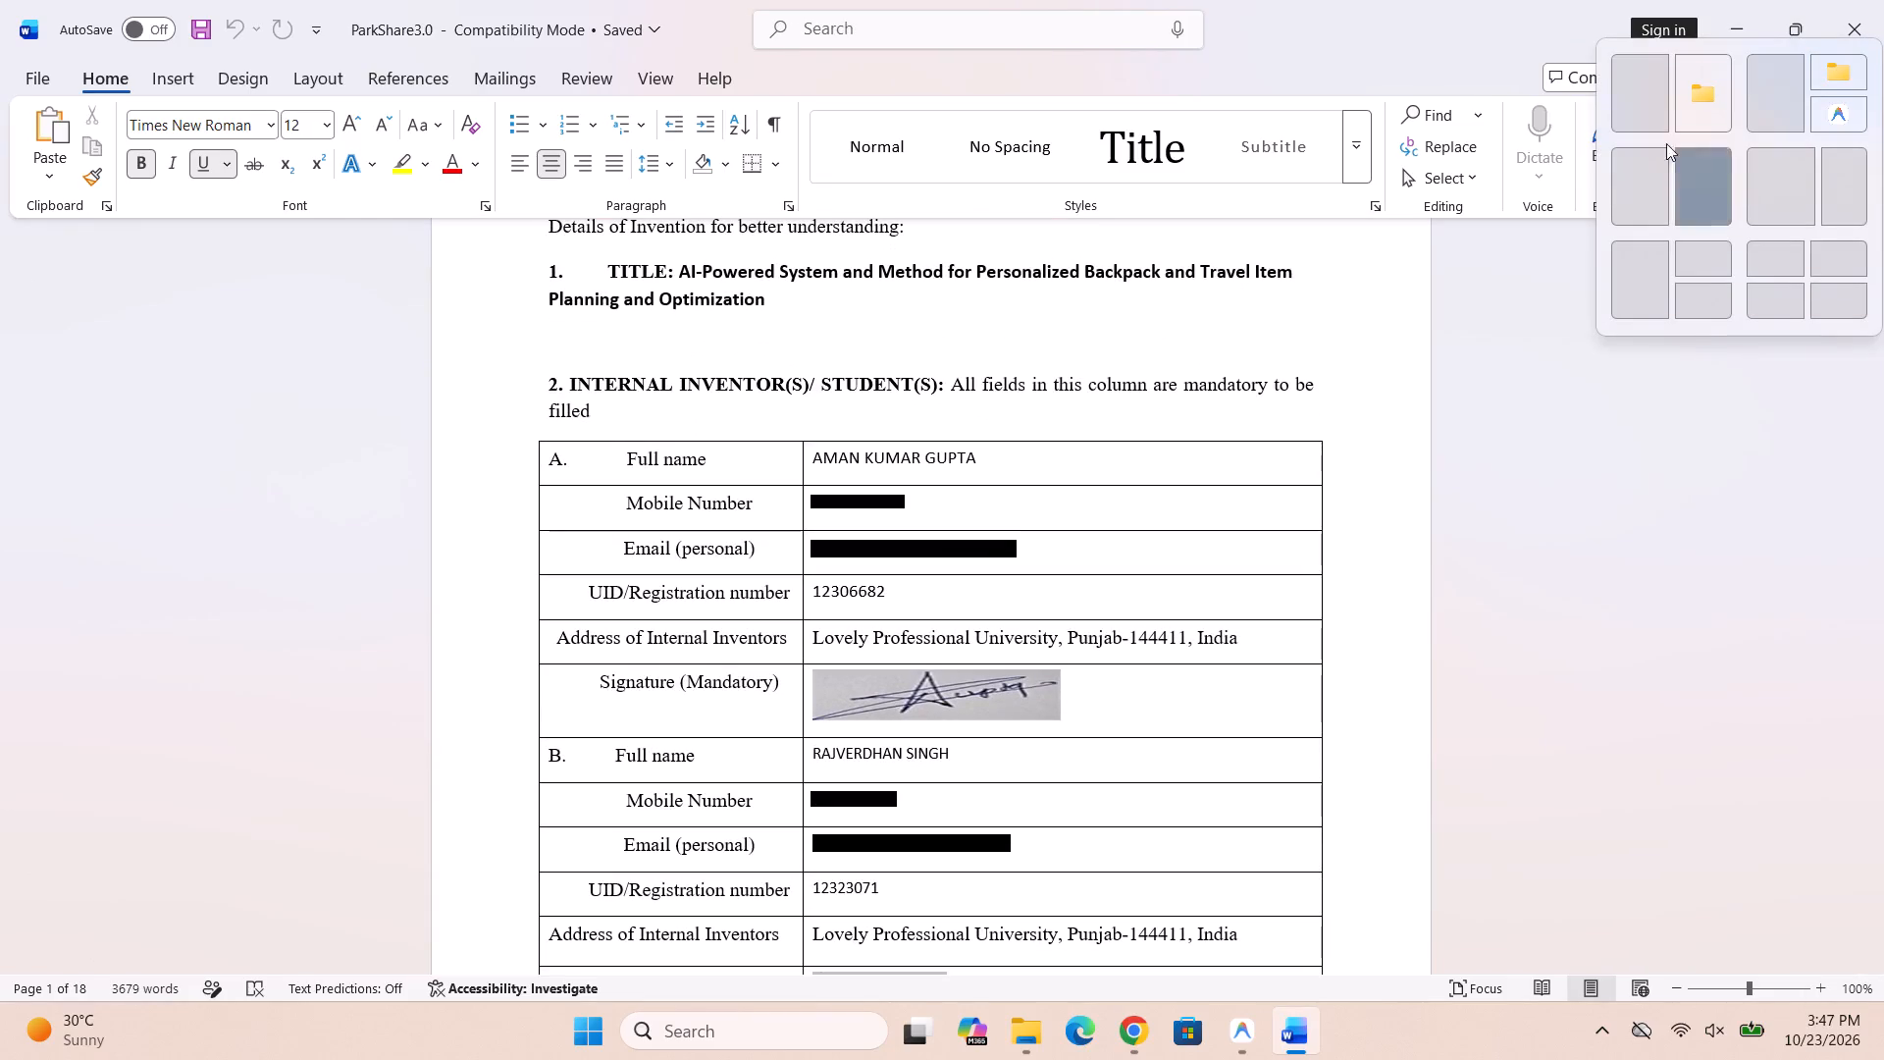
left_click(1630, 100)
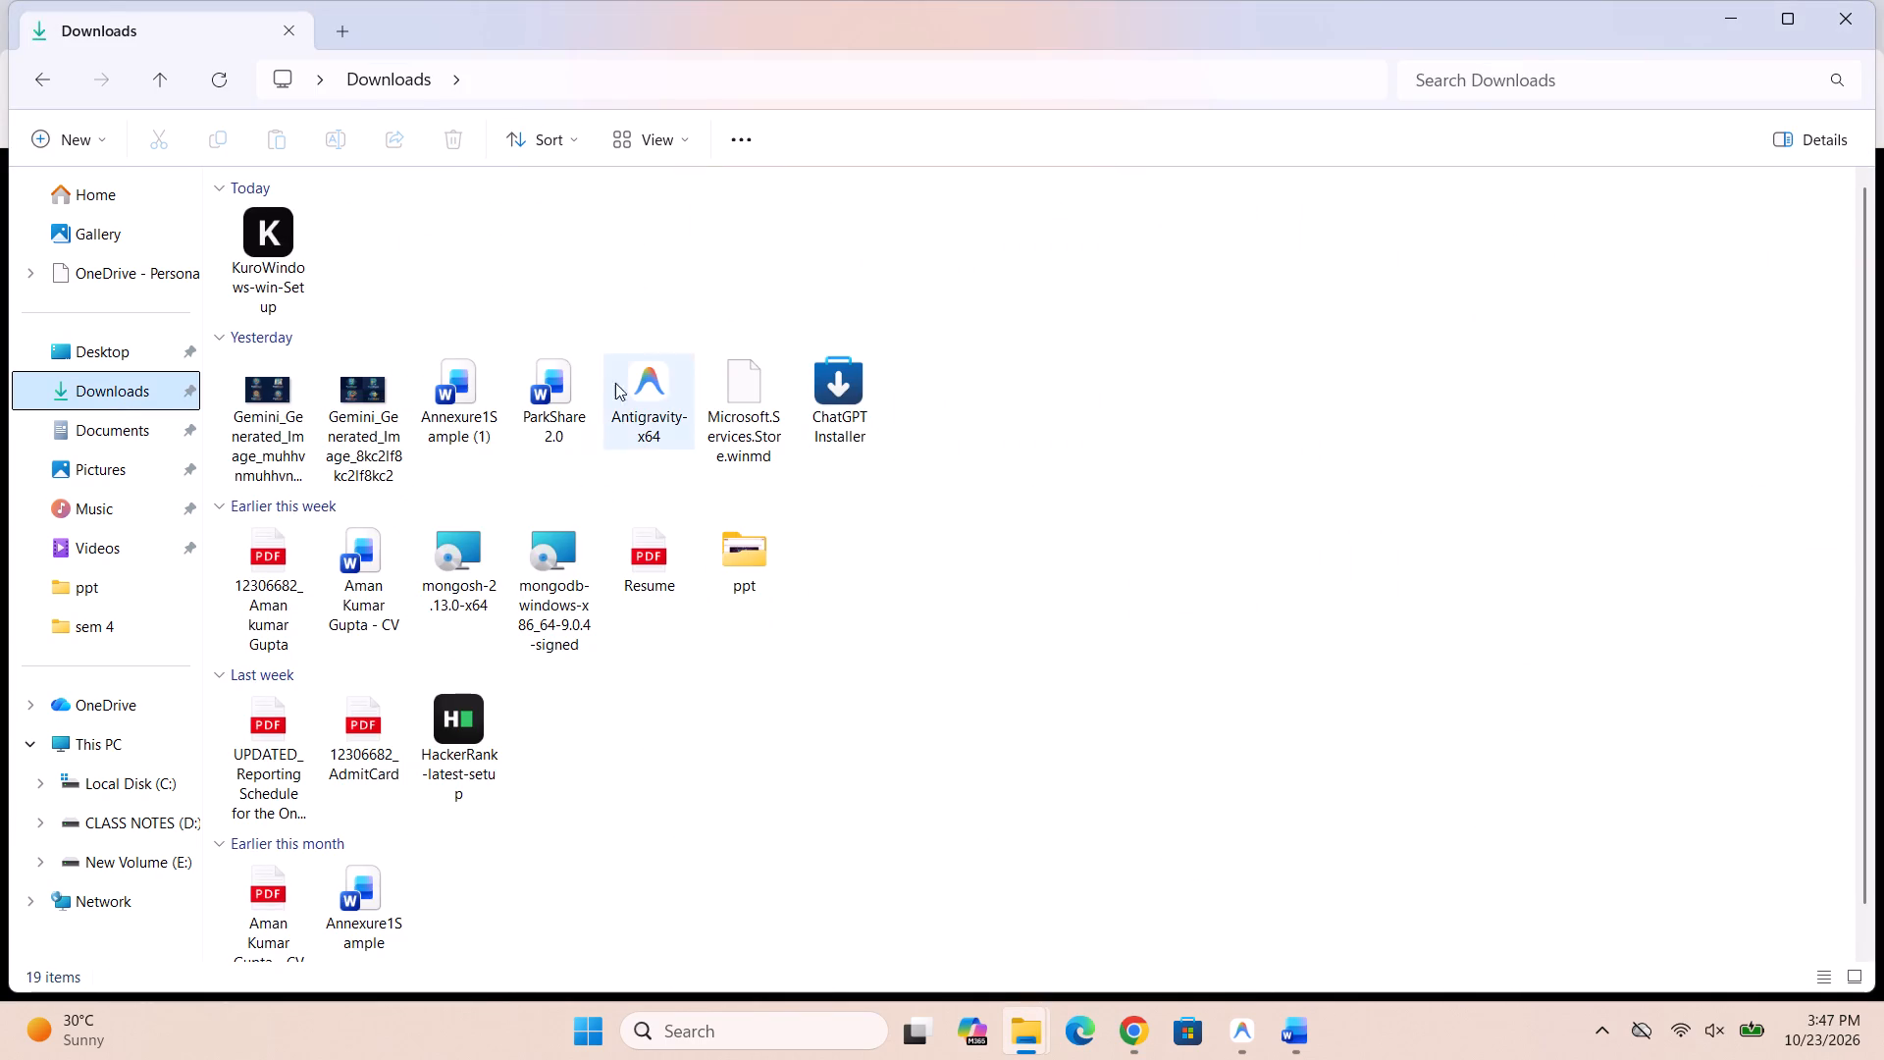
double_click(517, 406)
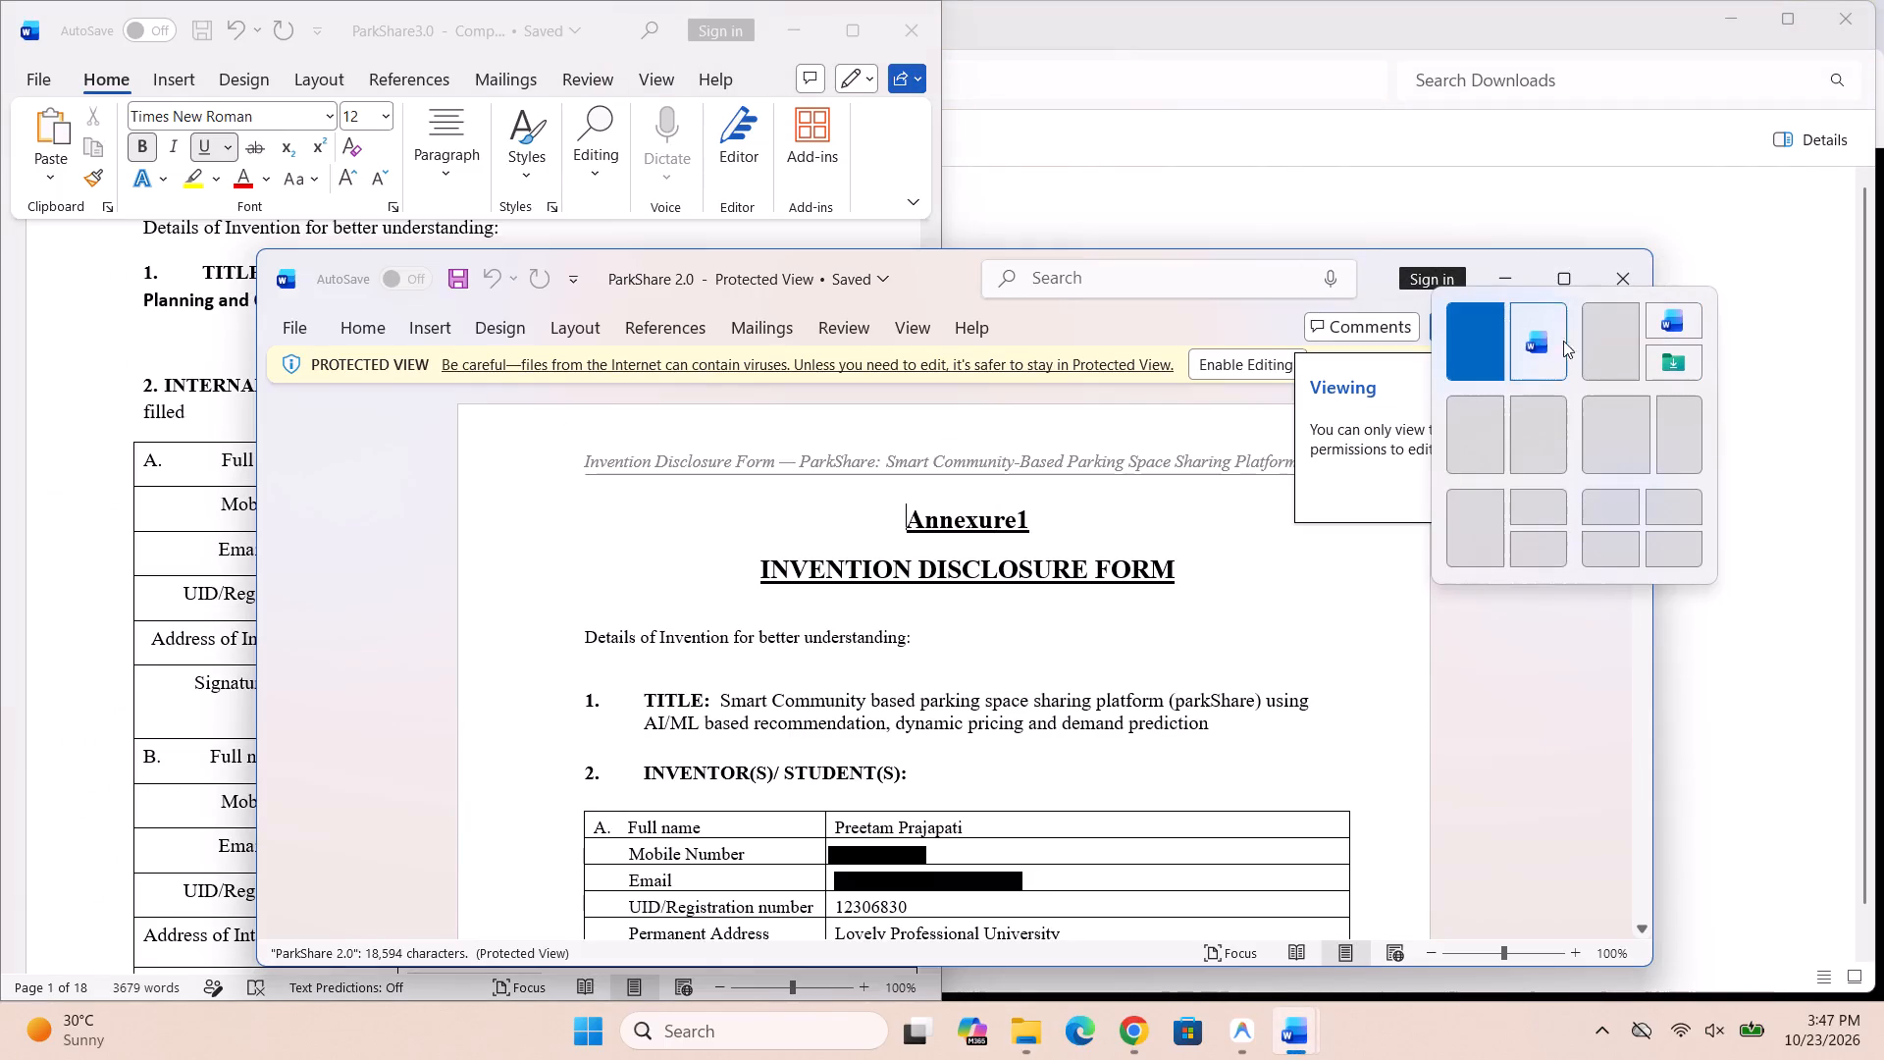
left_click(1555, 445)
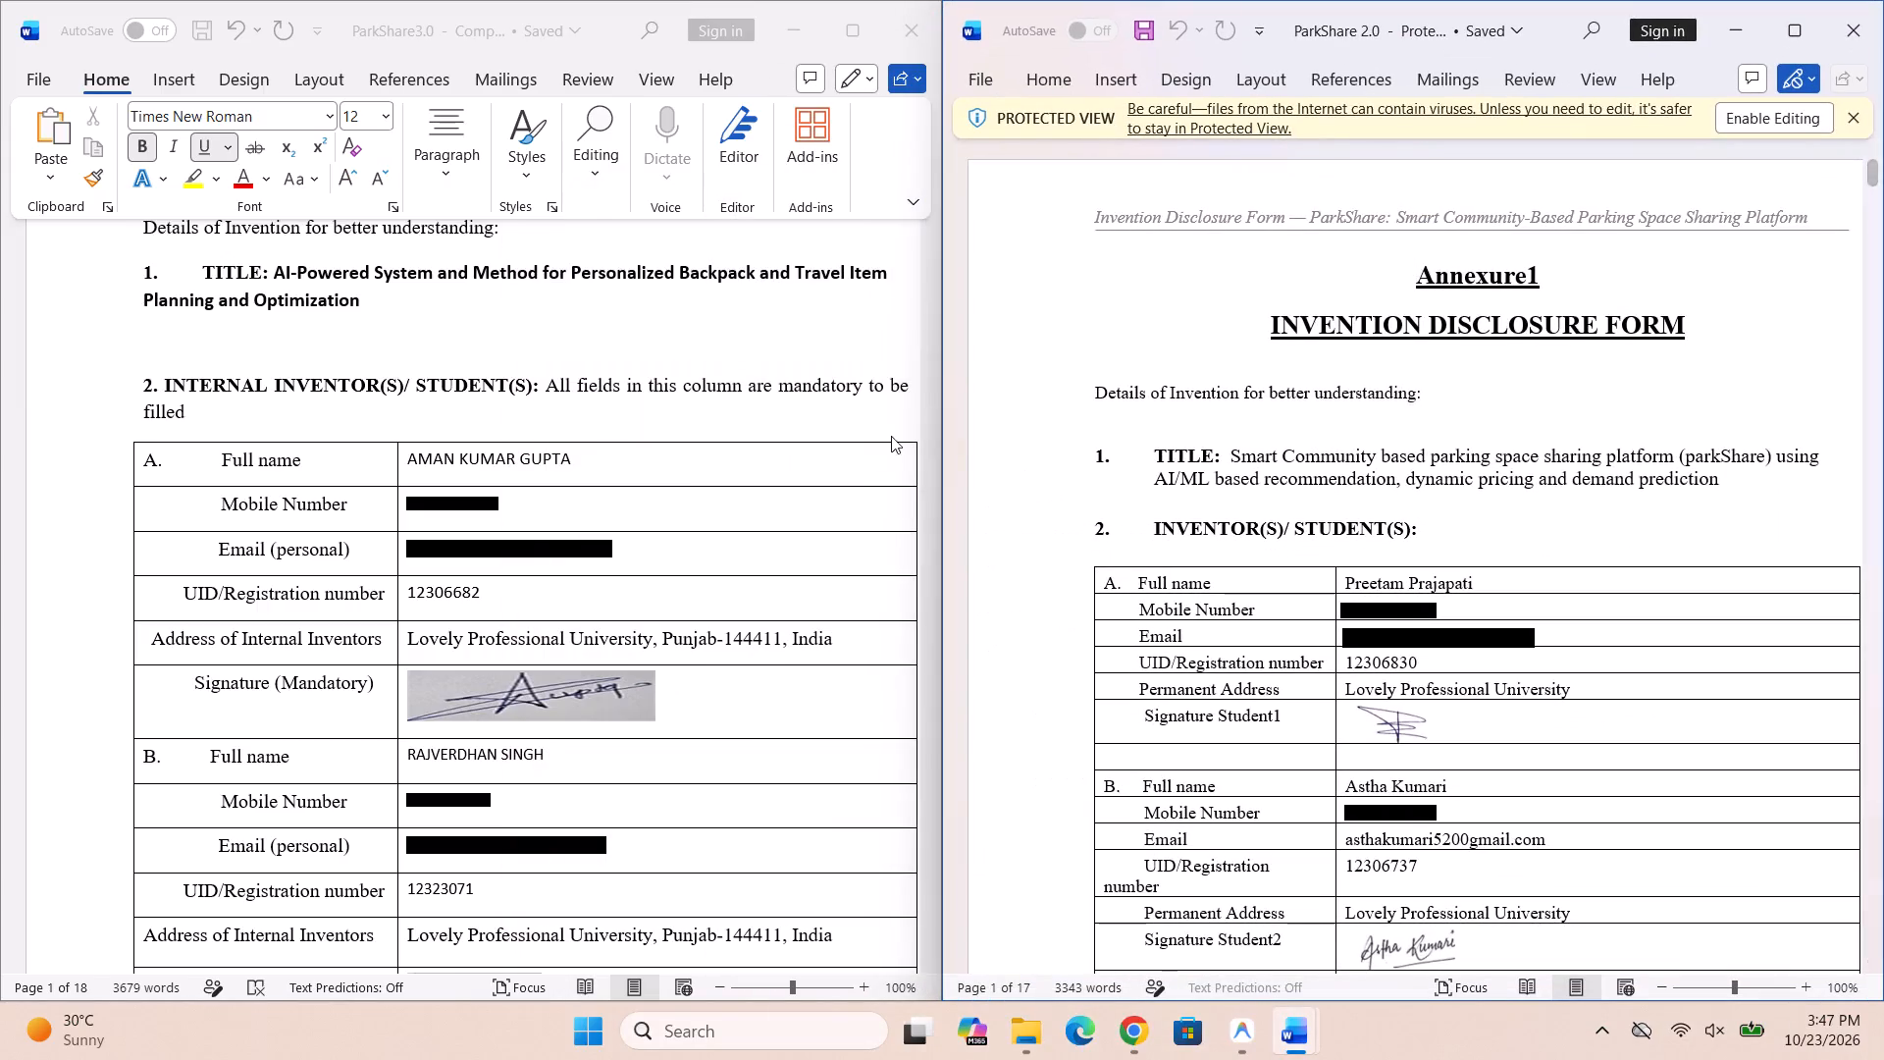
Replace the invention title in ParkShare3.0 with the "Smart Community based parking space sharing platform (parkShare)" title text copied in full from ParkShare 2.0.
left_click(1140, 404)
scroll(1069, 412, "down", 1)
scroll(813, 426, "up", 2)
scroll(813, 426, "down", 1)
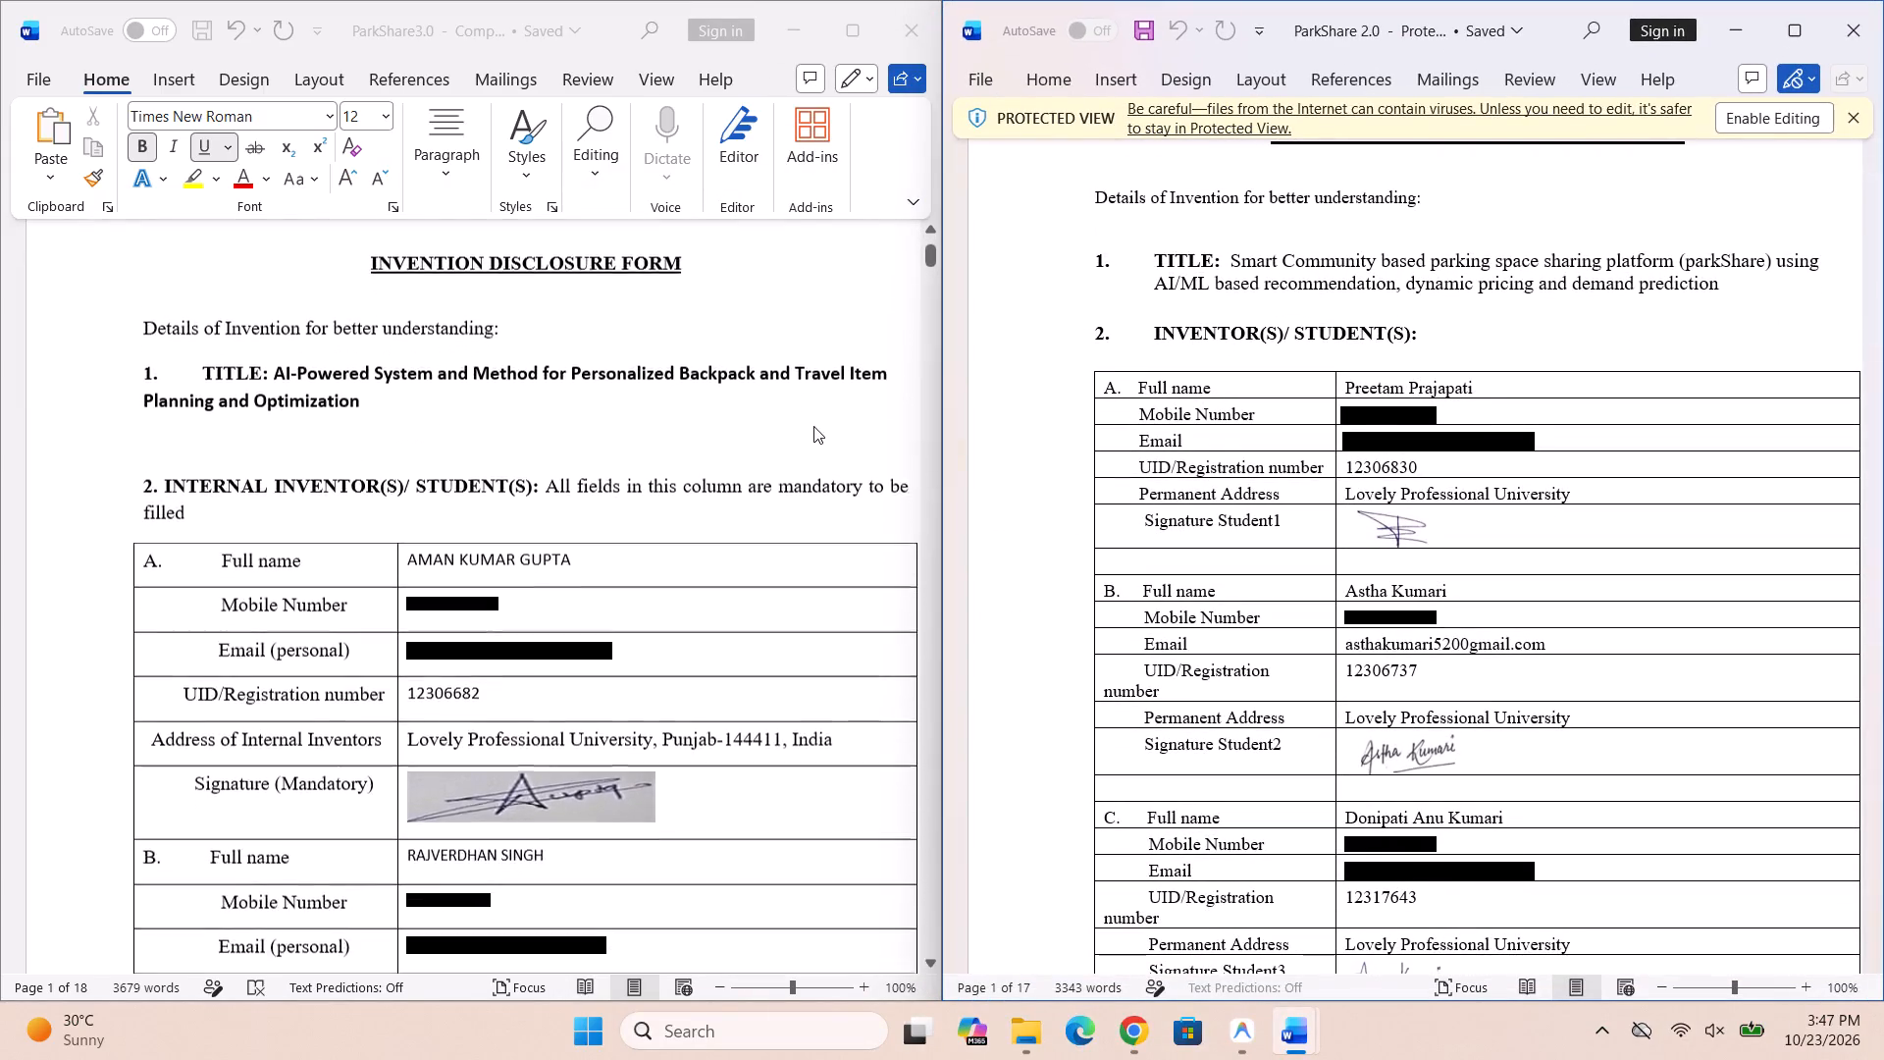
scroll(813, 426, "down", 1)
scroll(1360, 459, "up", 1)
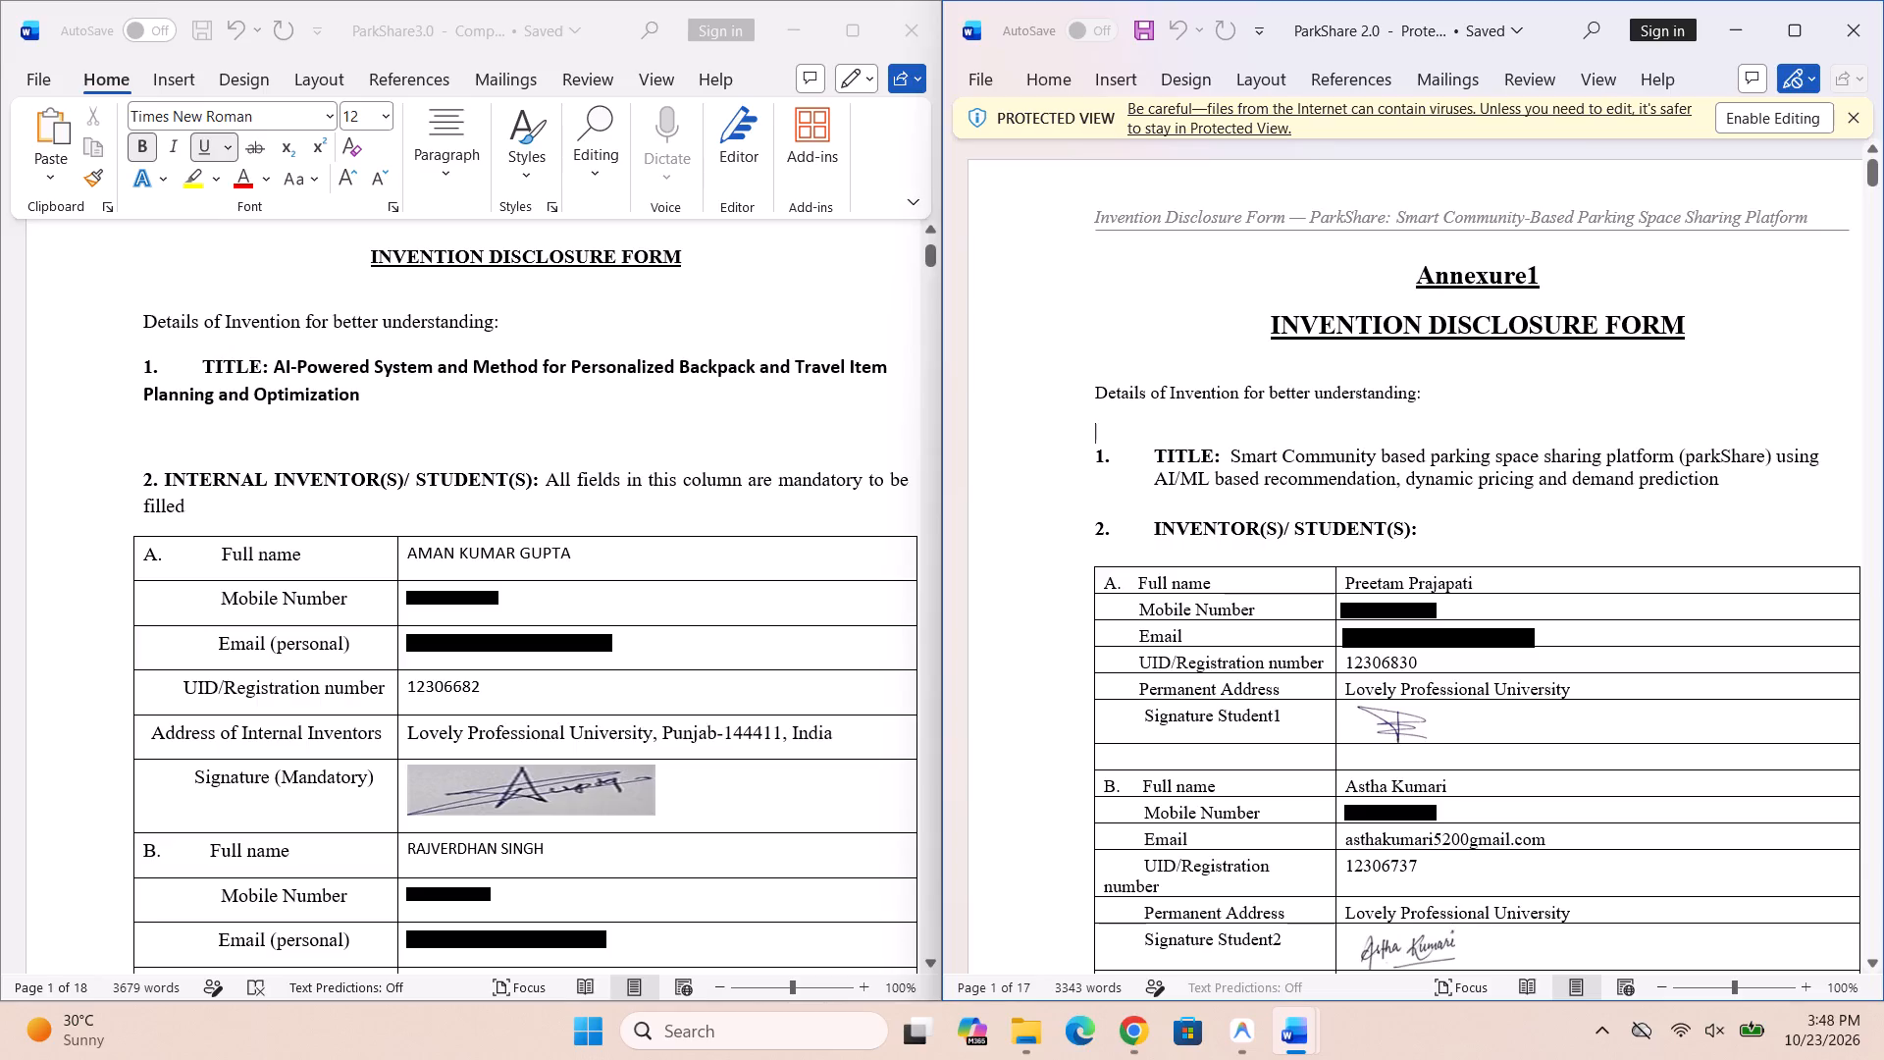
left_click_drag(1229, 447, 1713, 493)
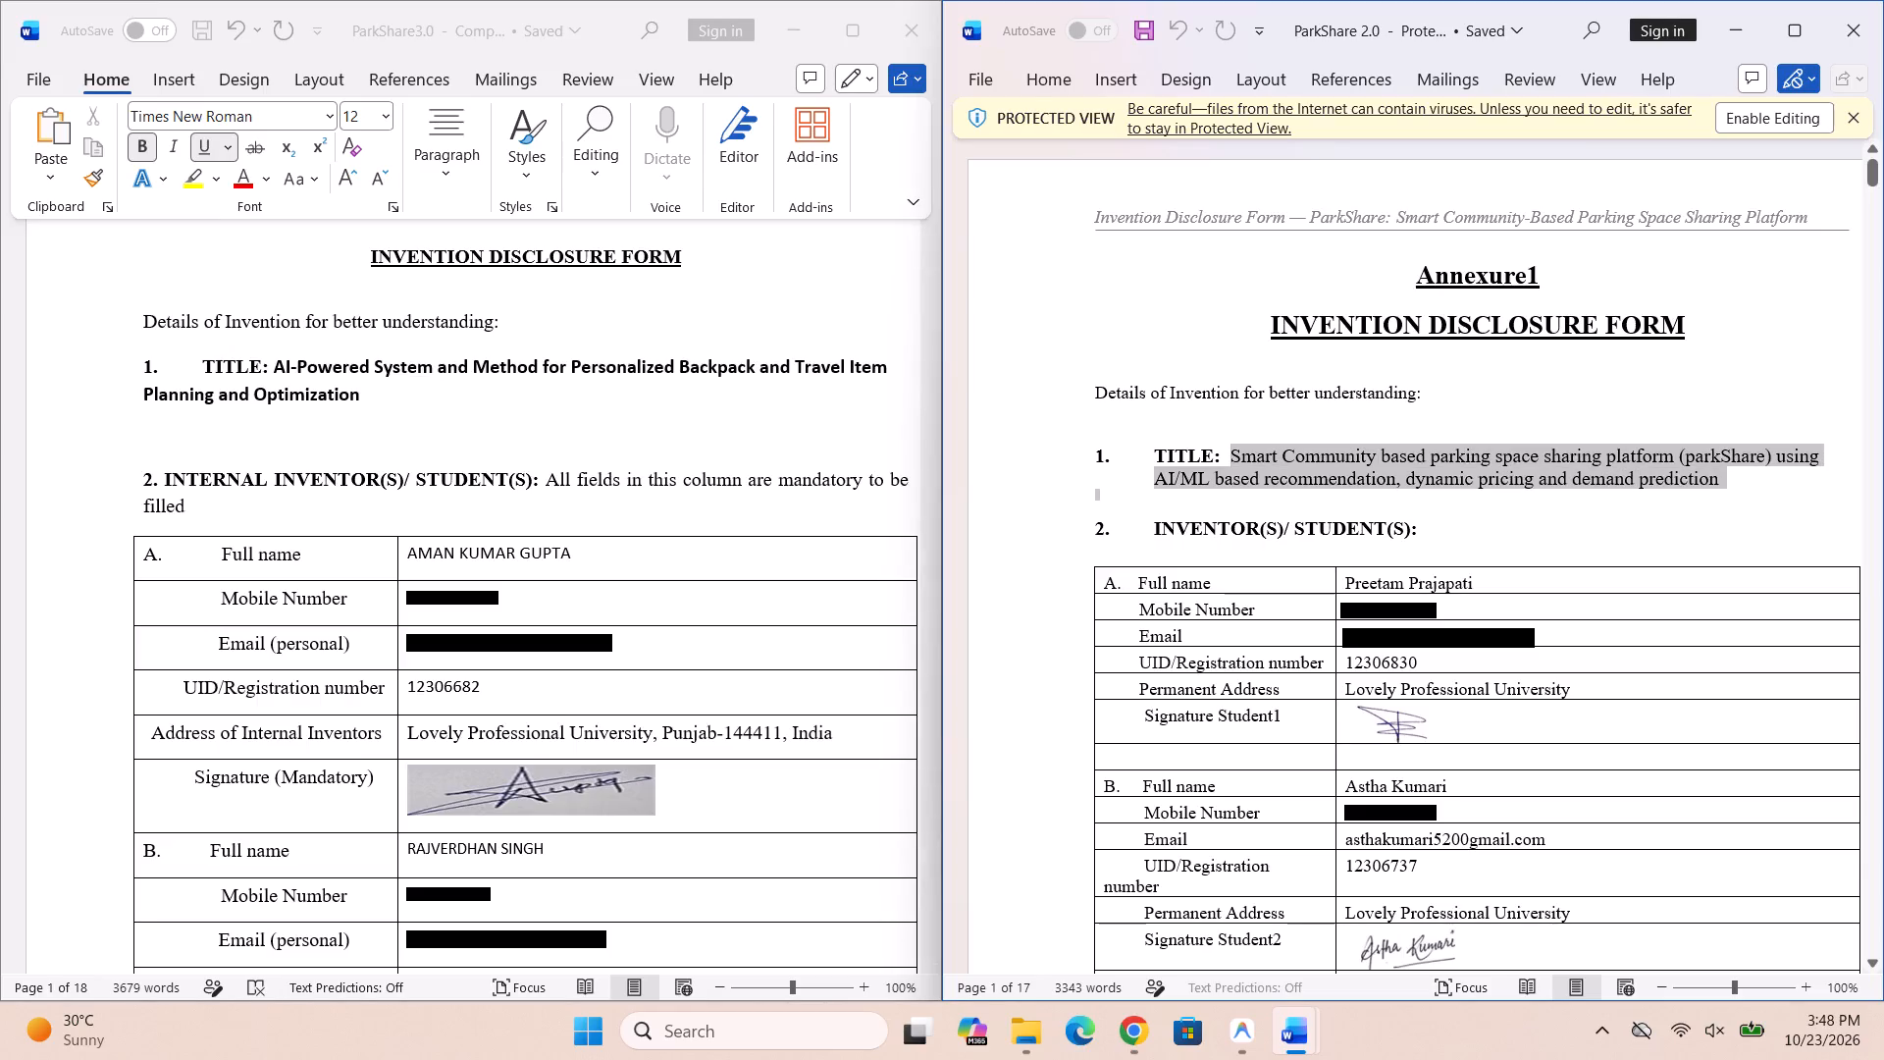
left_click_drag(1713, 493, 1725, 488)
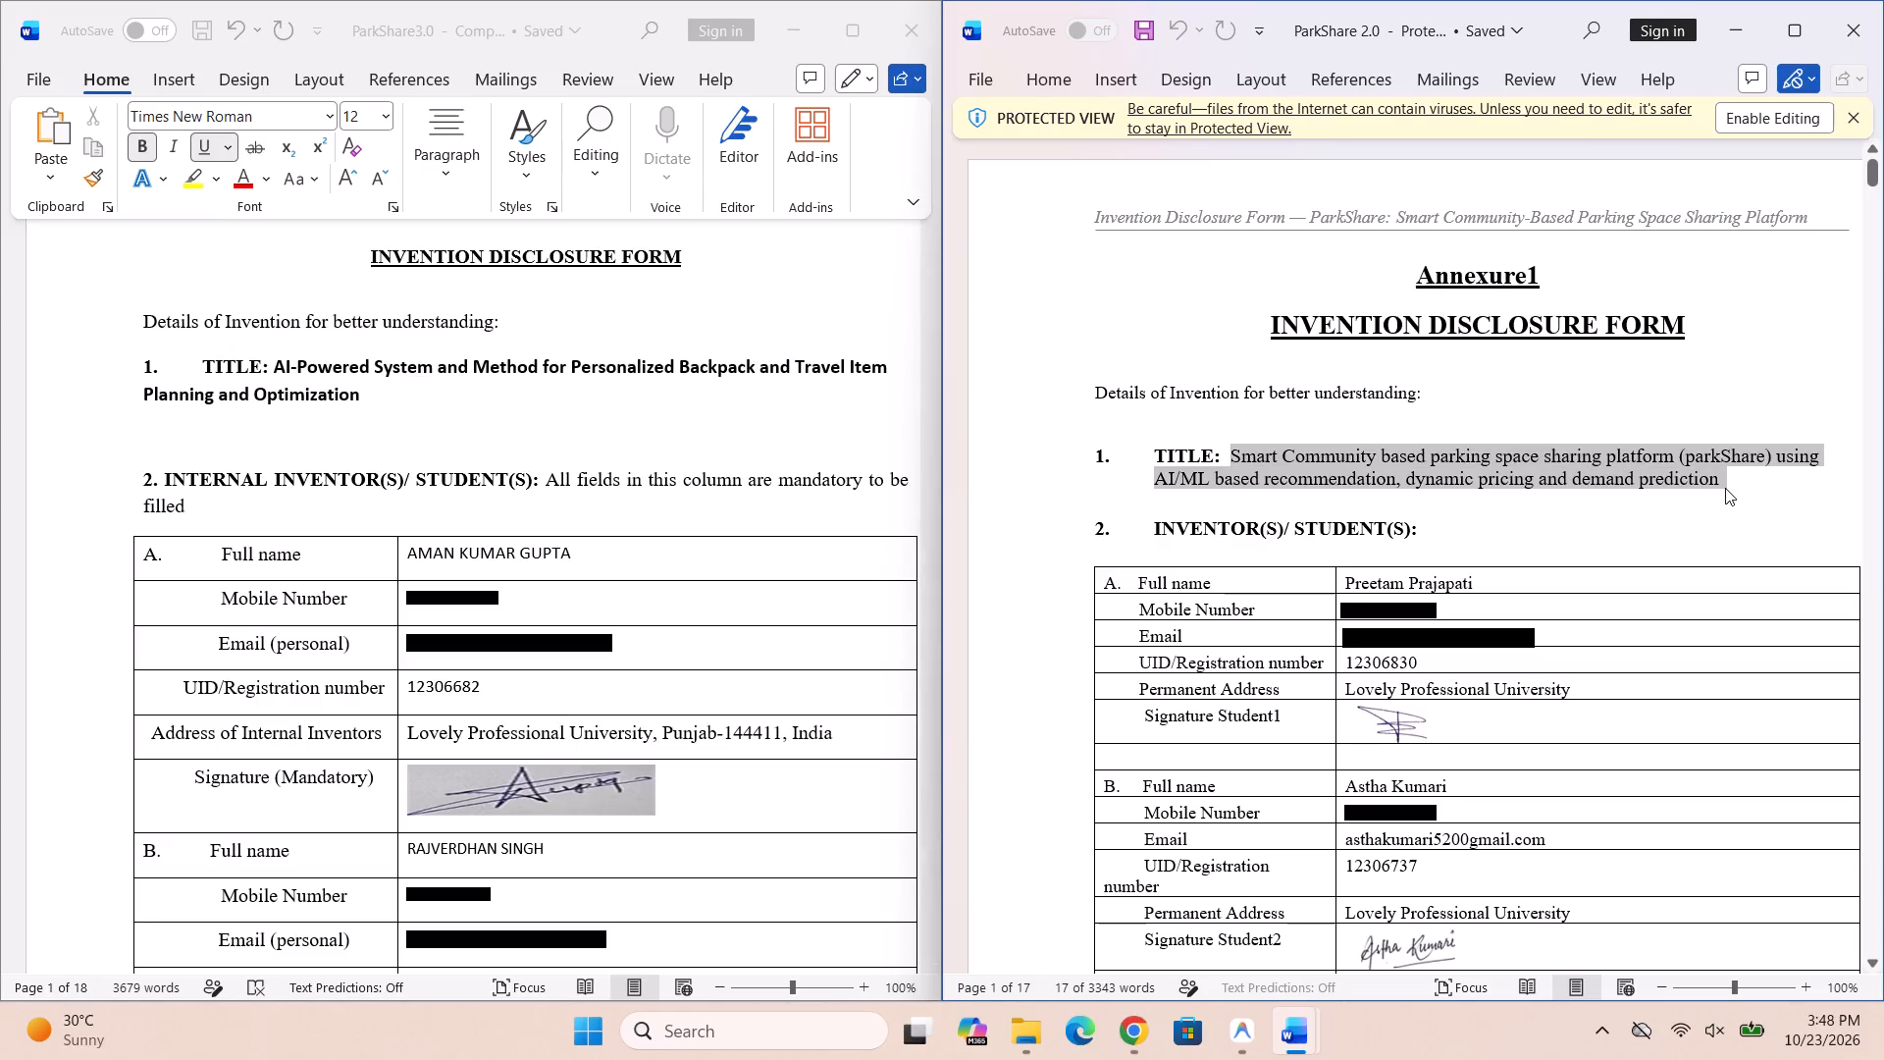
key("ctrl+c")
left_click(278, 369)
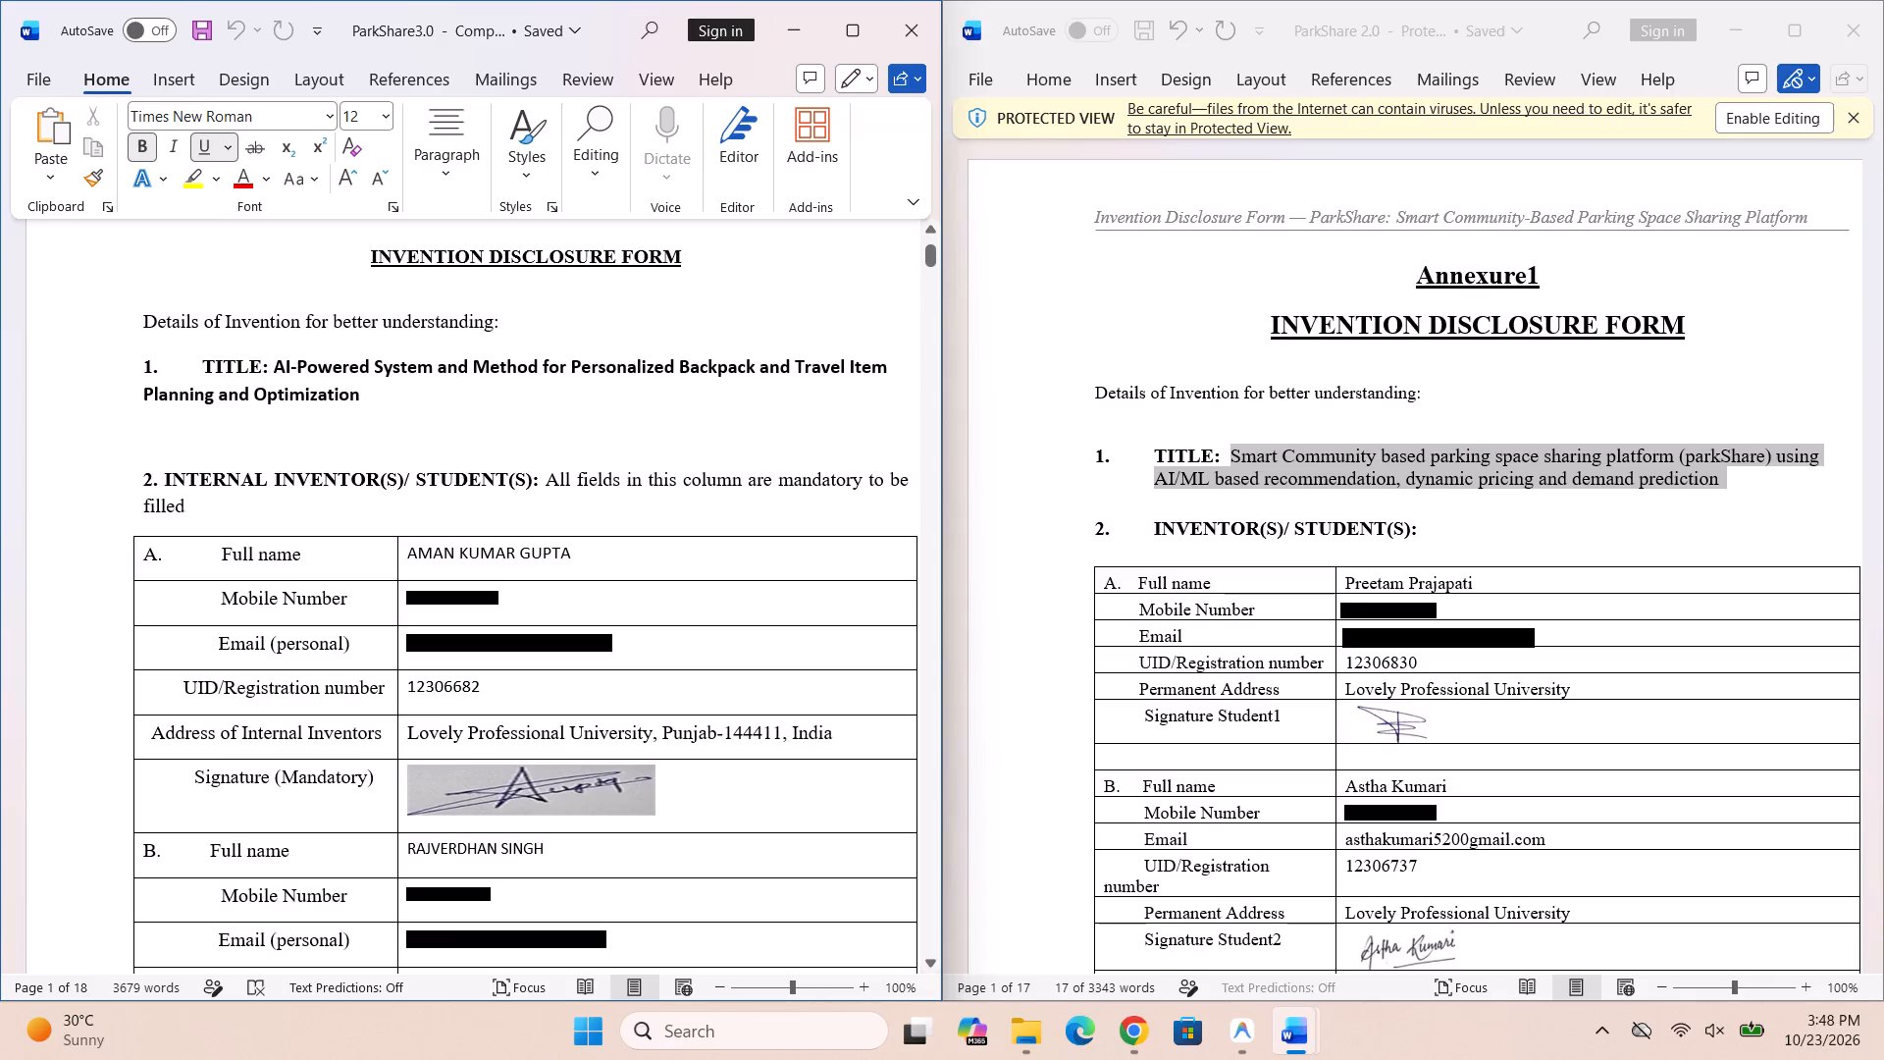
left_click_drag(273, 361, 348, 403)
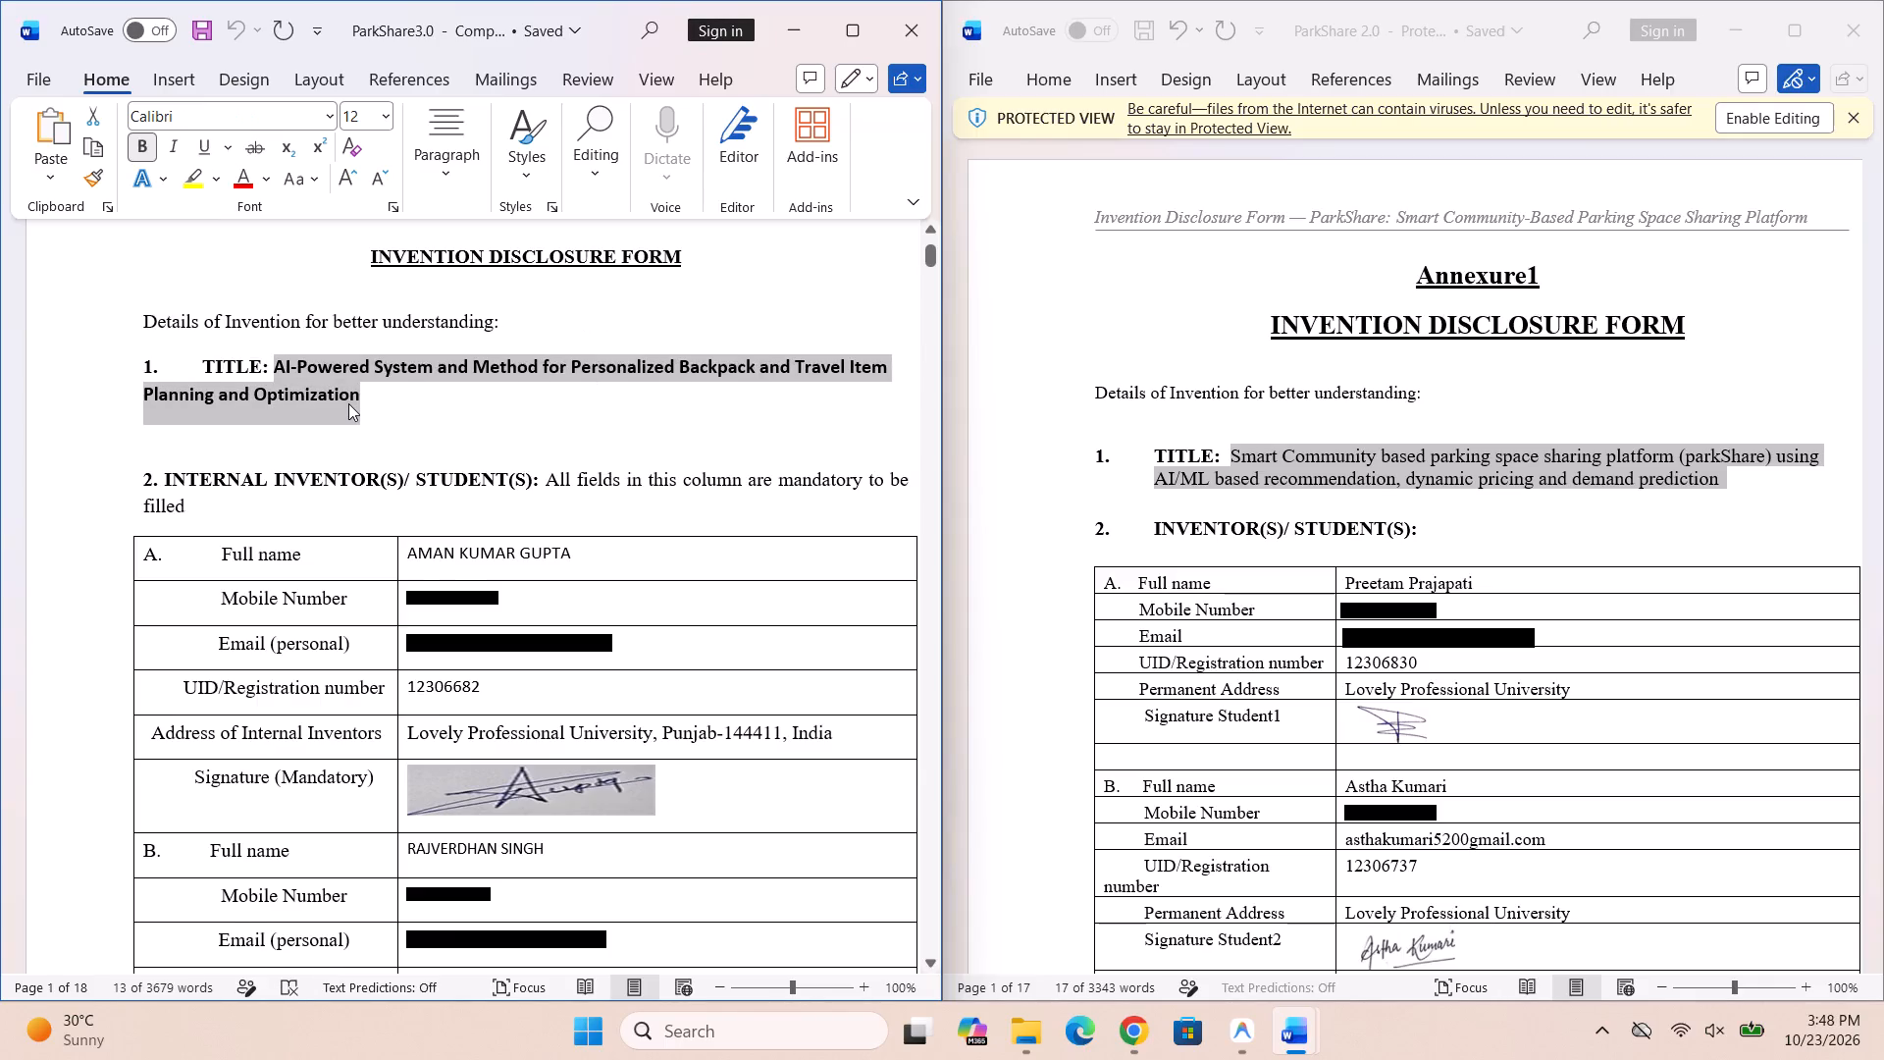
key("ctrl+v")
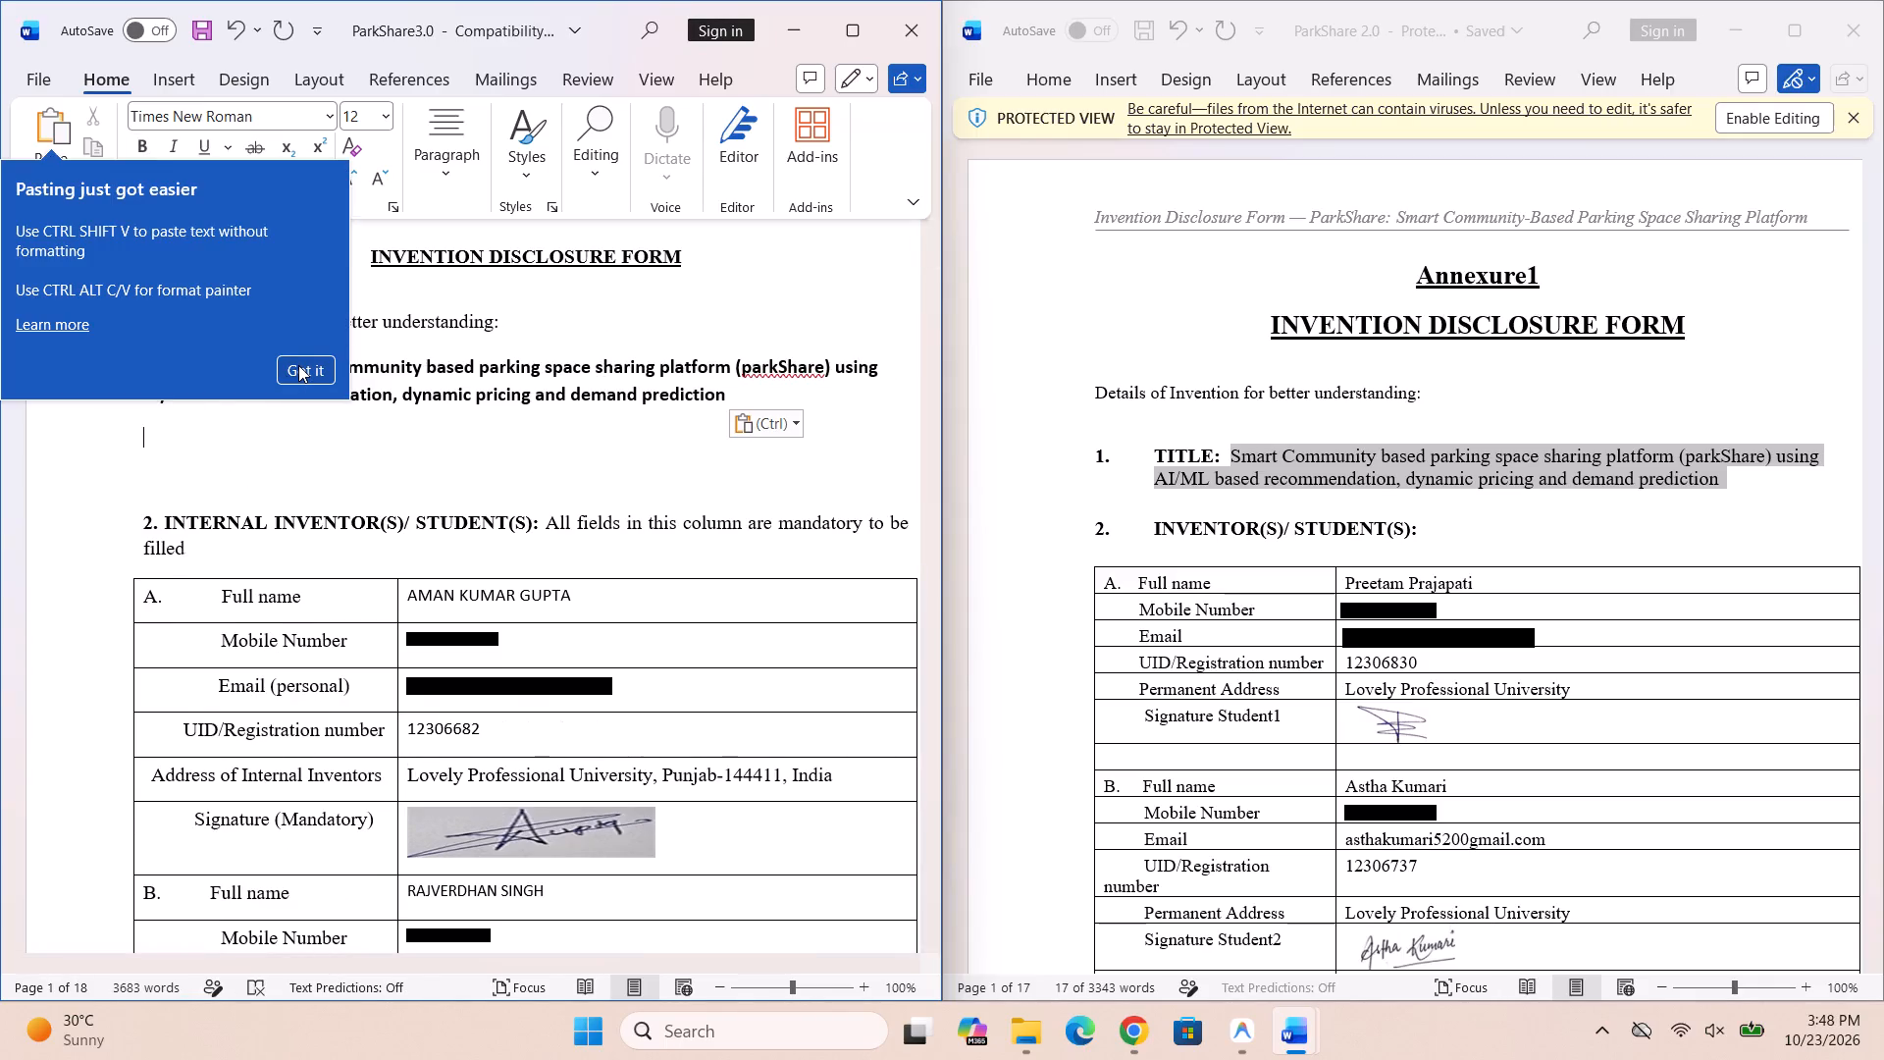
left_click(315, 368)
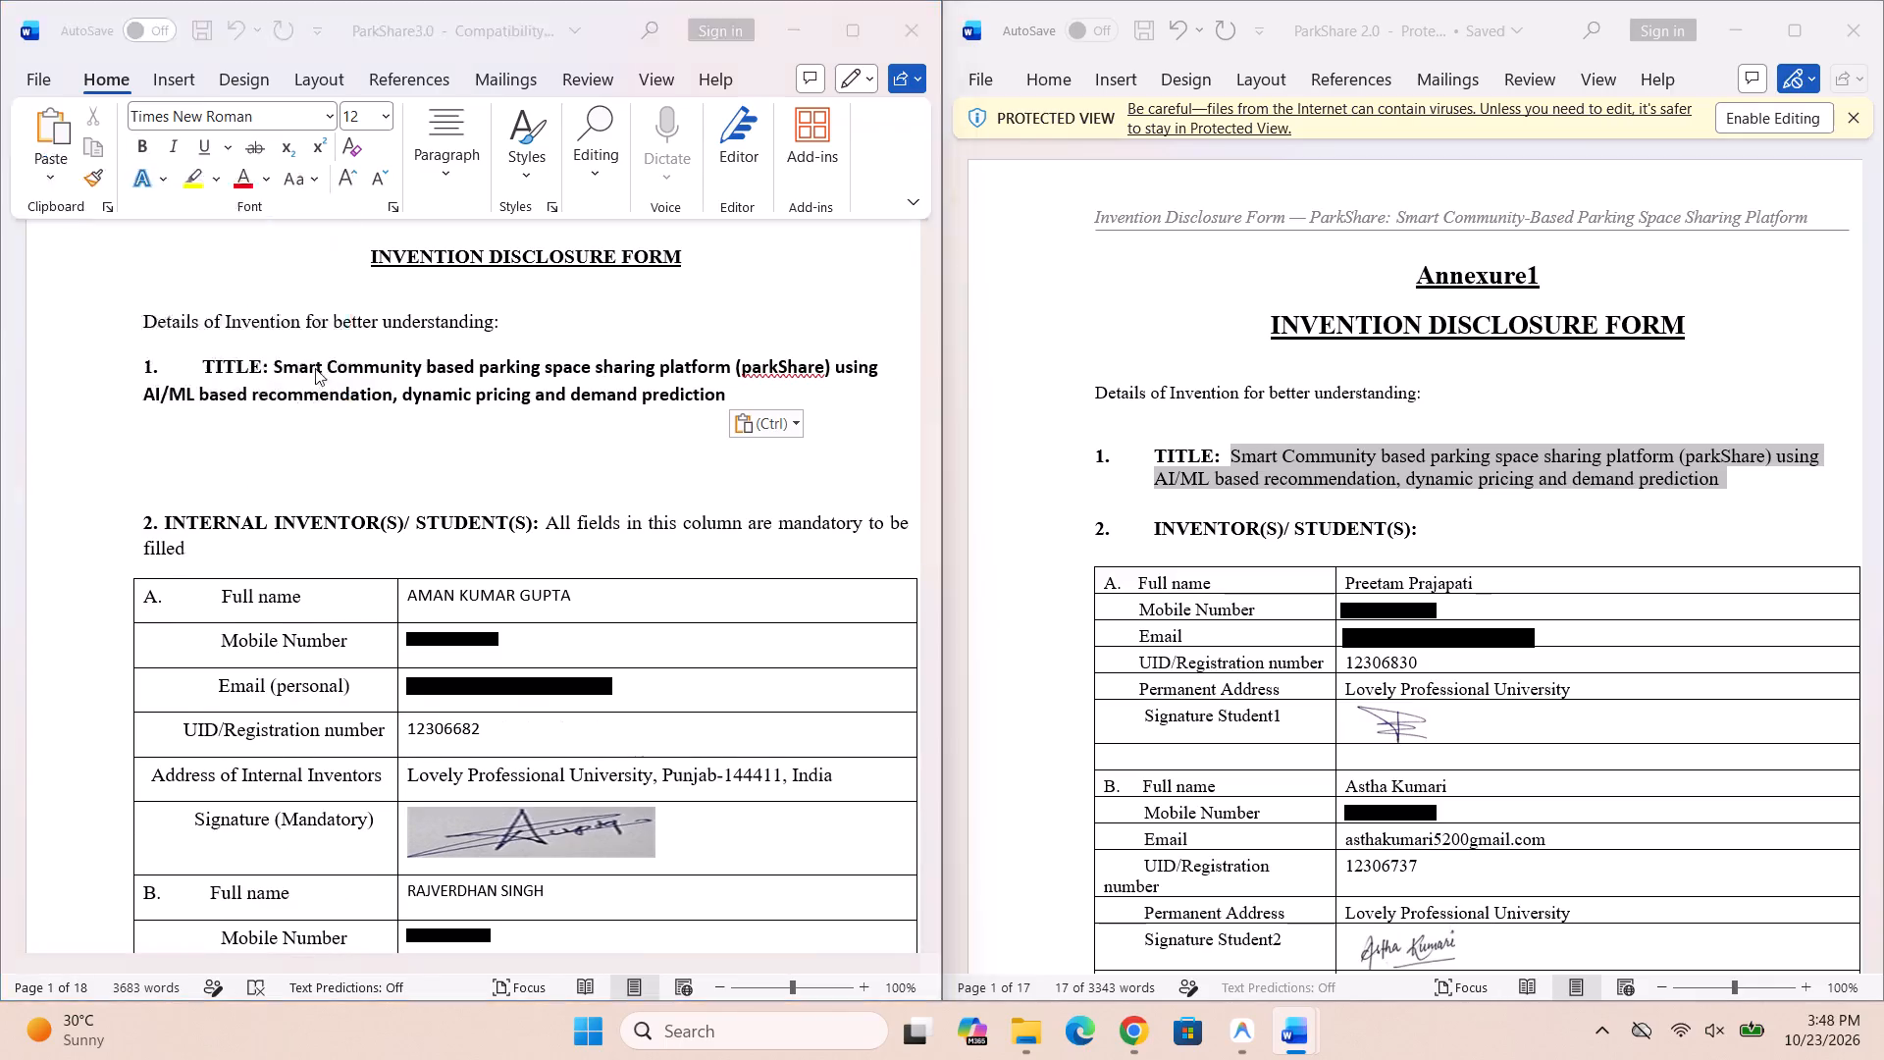
Delete the two blank lines between the title and the Internal Inventor(s)/Student(s) heading in ParkShare3.0.
left_click(752, 377)
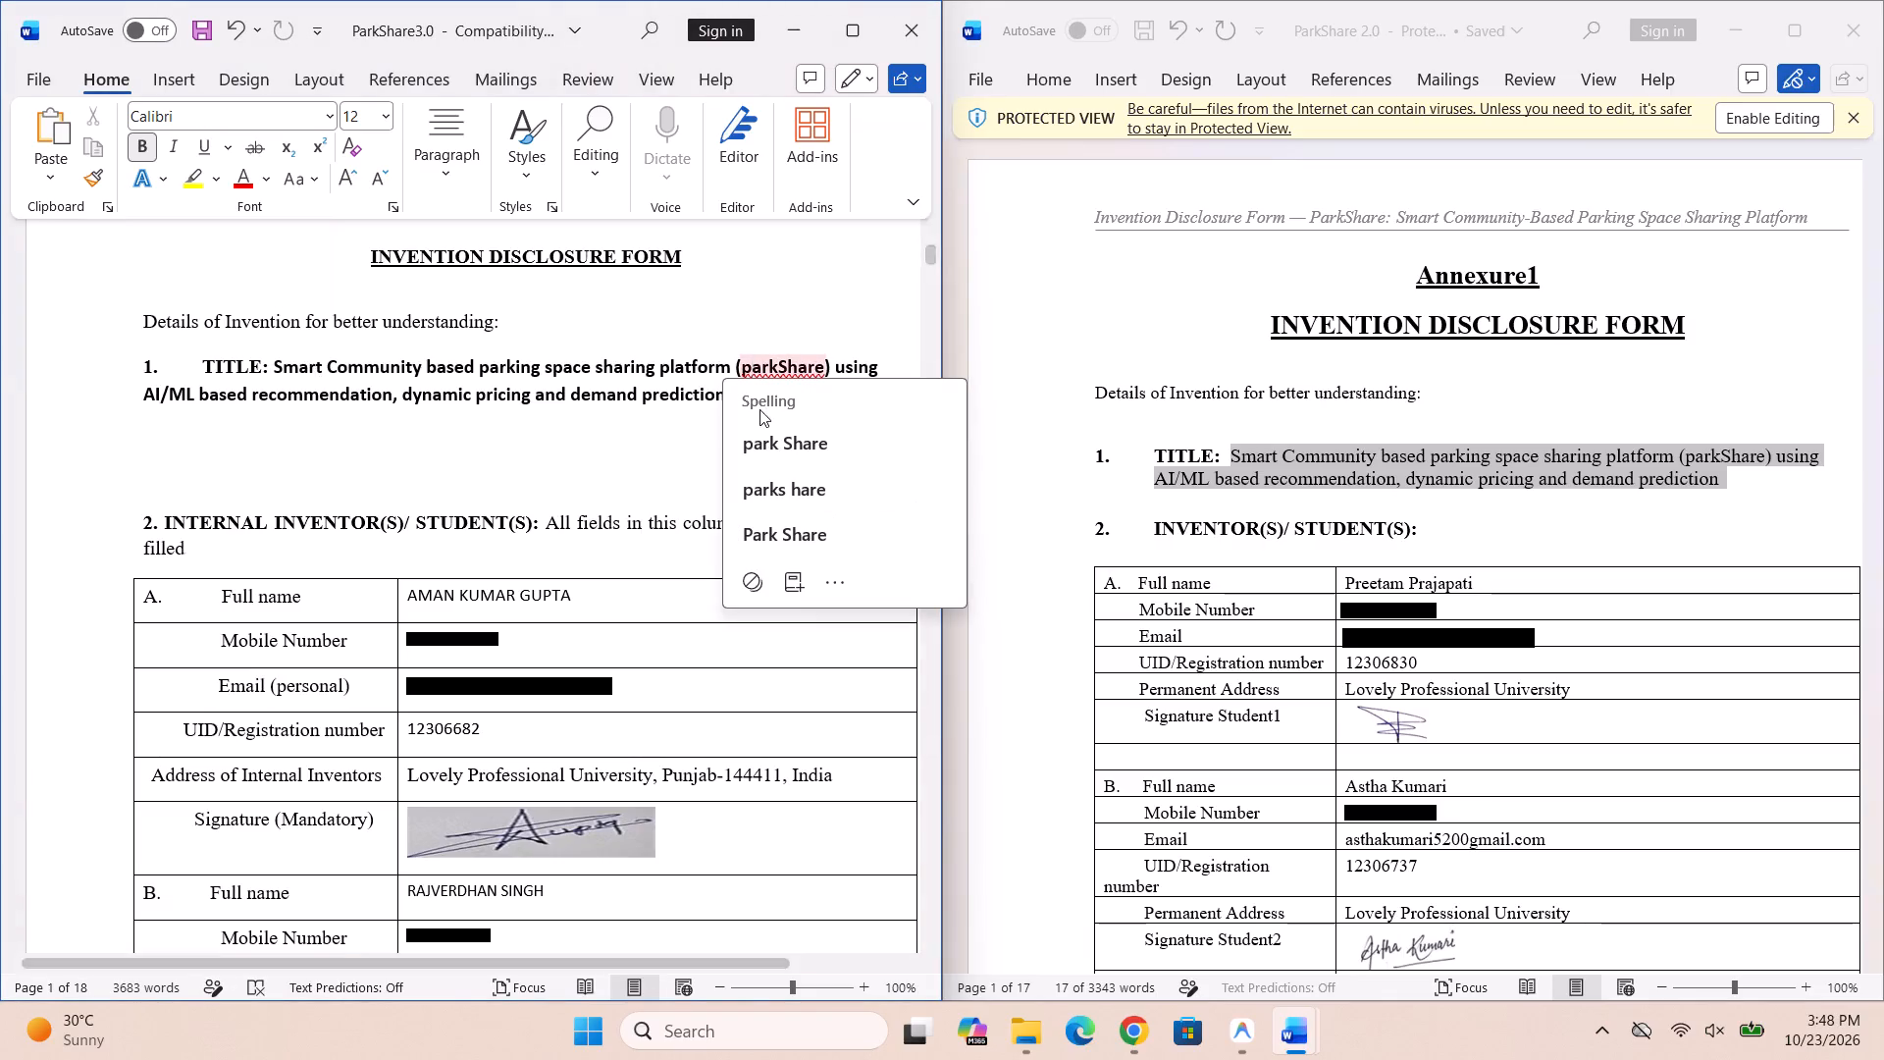
left_click(598, 497)
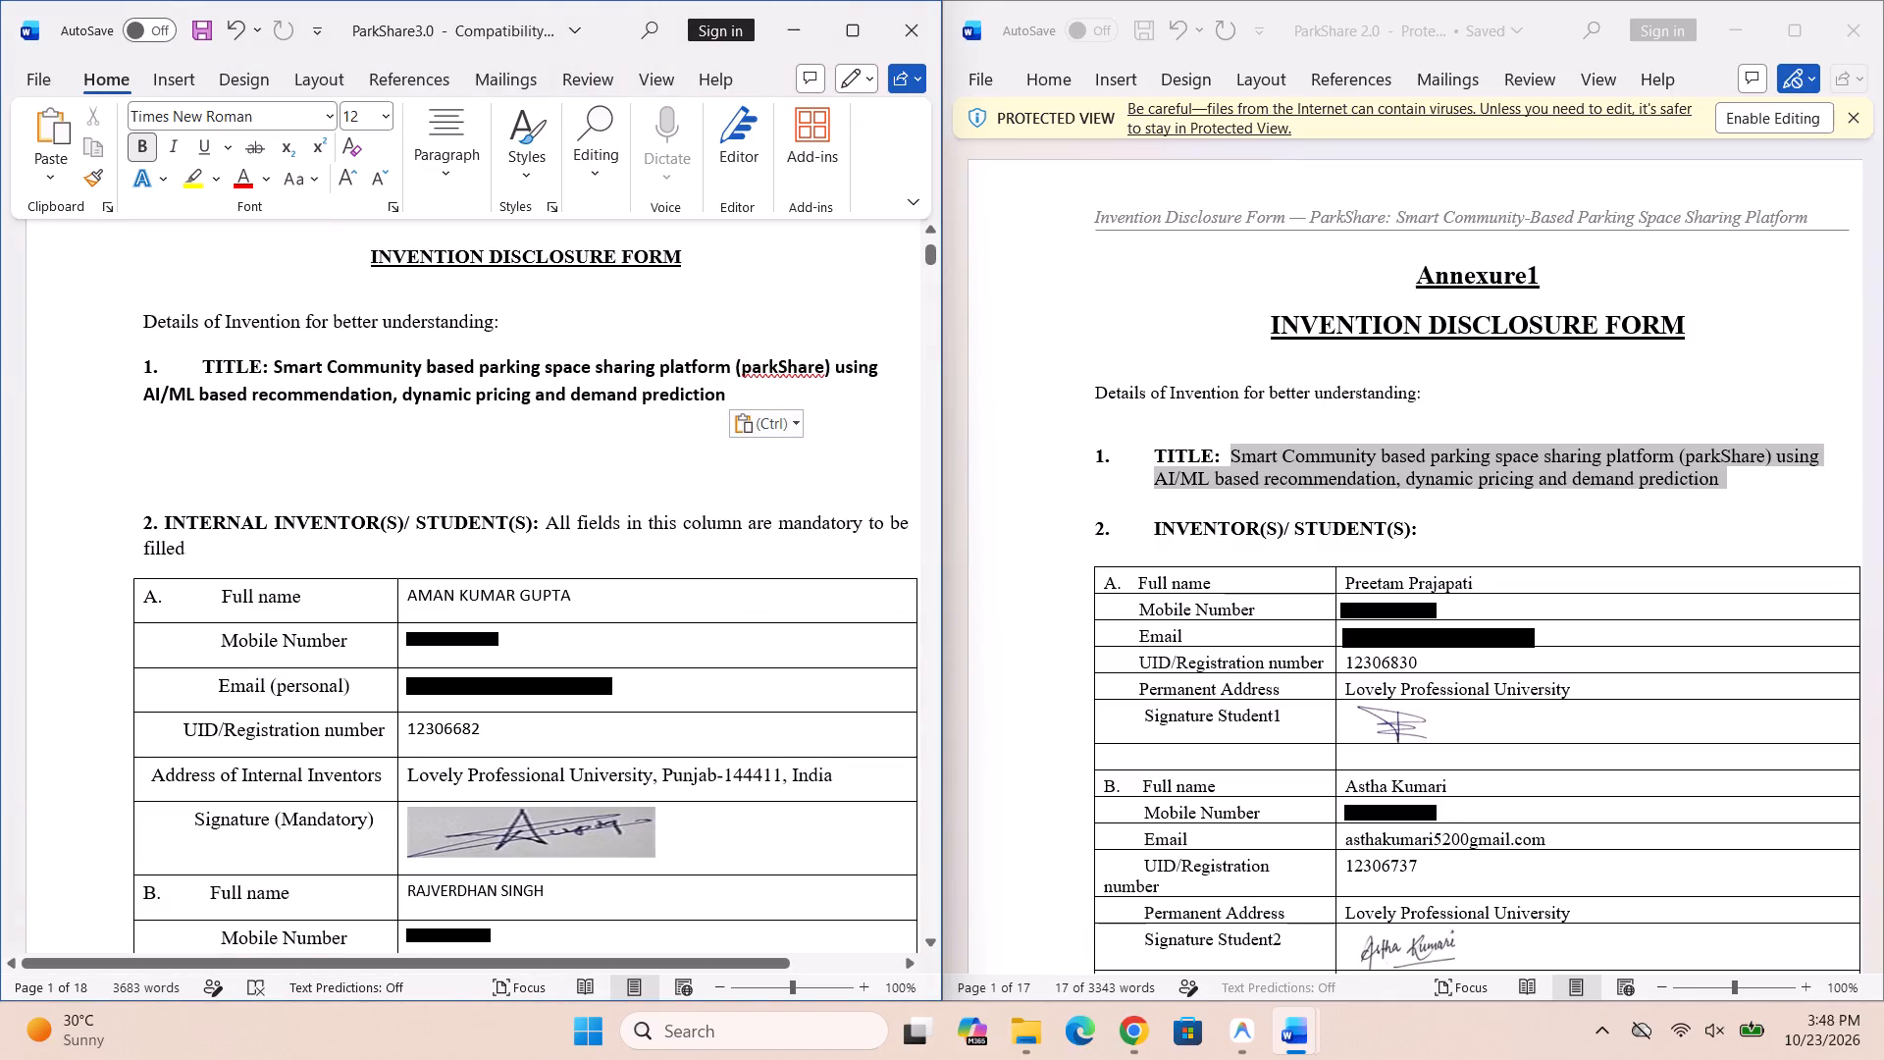
key("BackSpace")
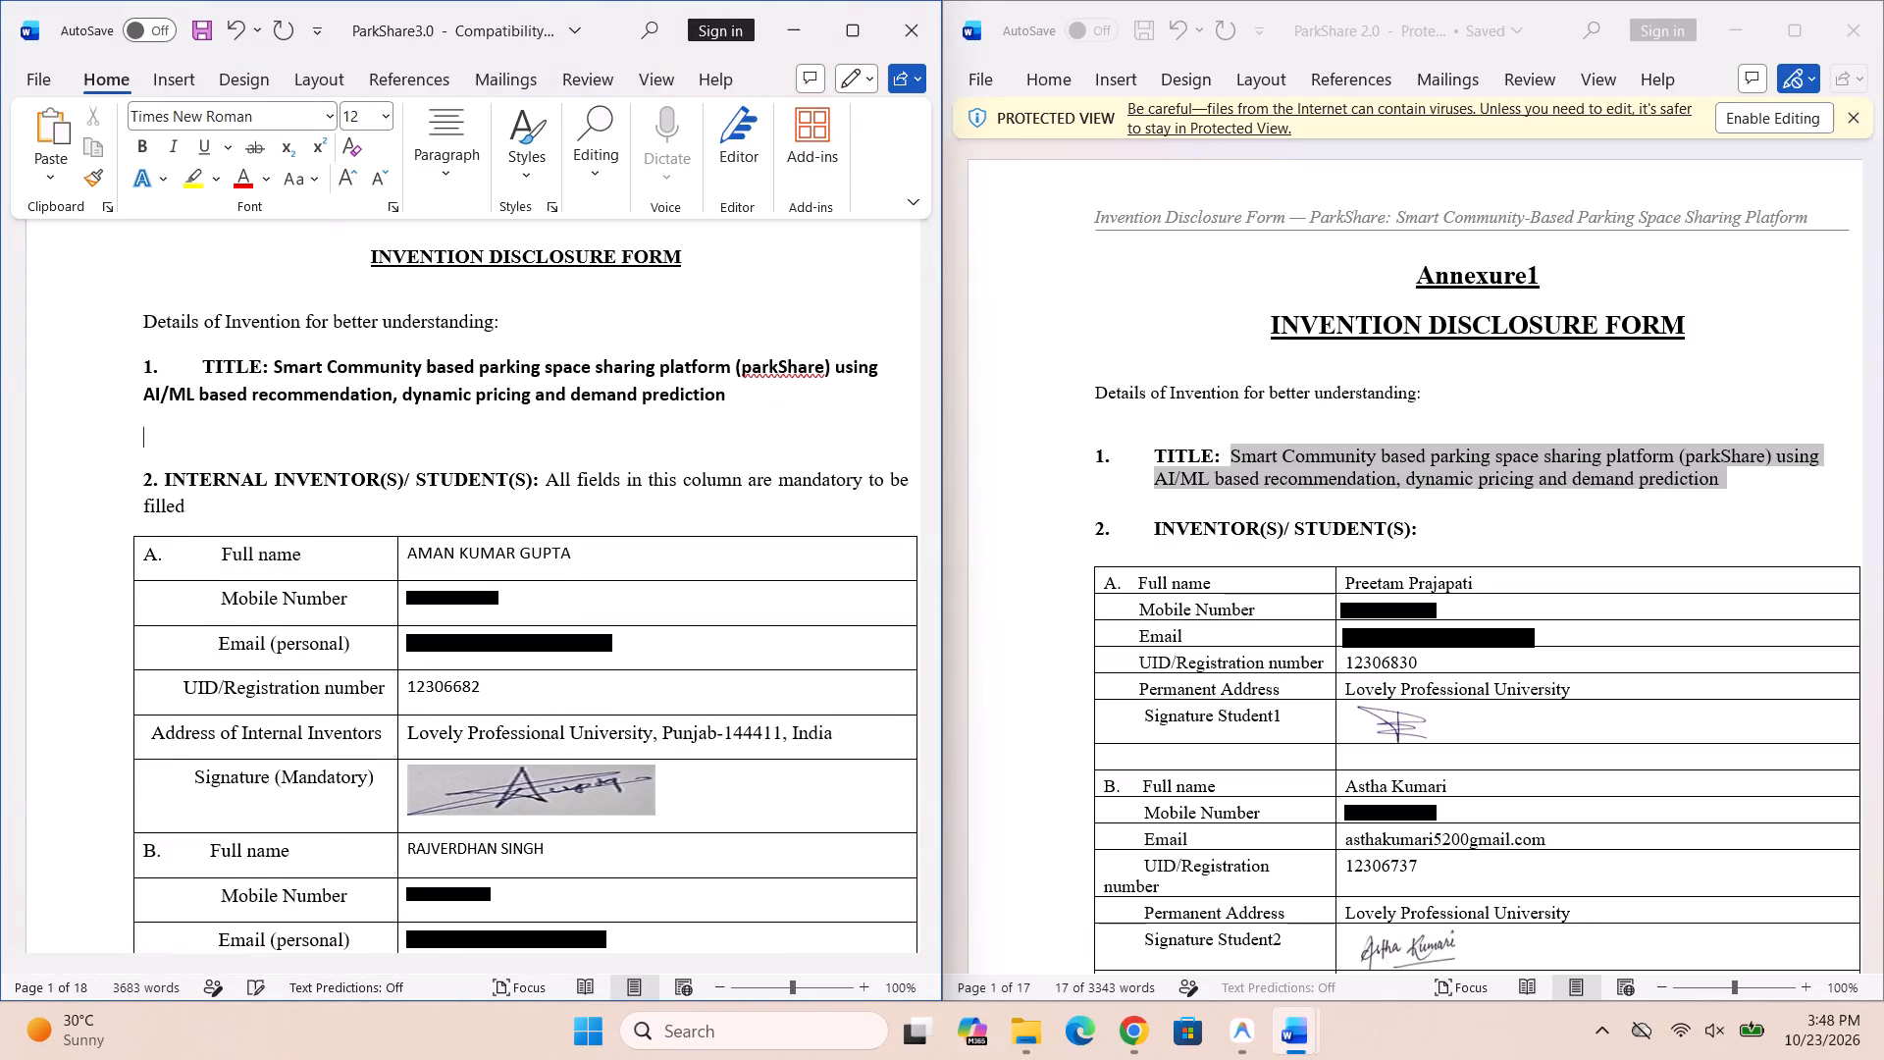
key("BackSpace")
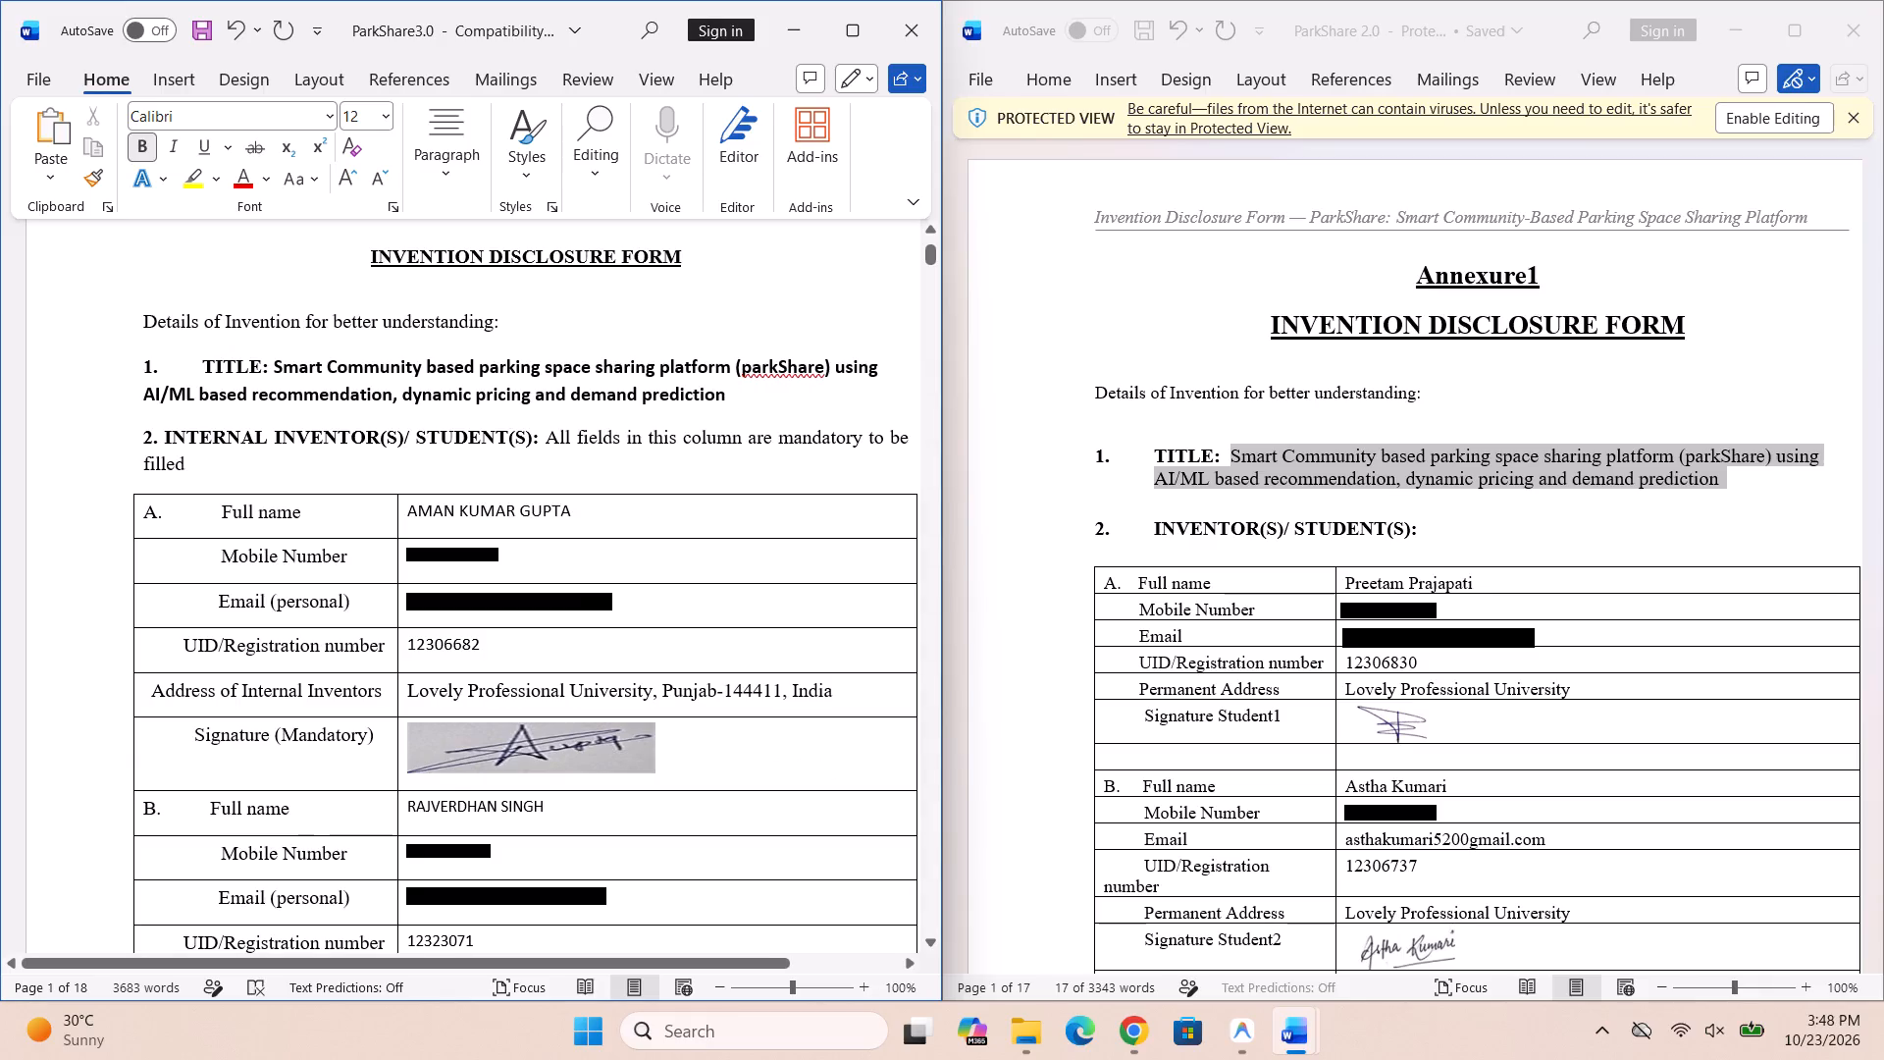
Compare the inventor/student tables in ParkShare 2.0 and ParkShare3.0 to see which entries correspond.
left_click(1125, 436)
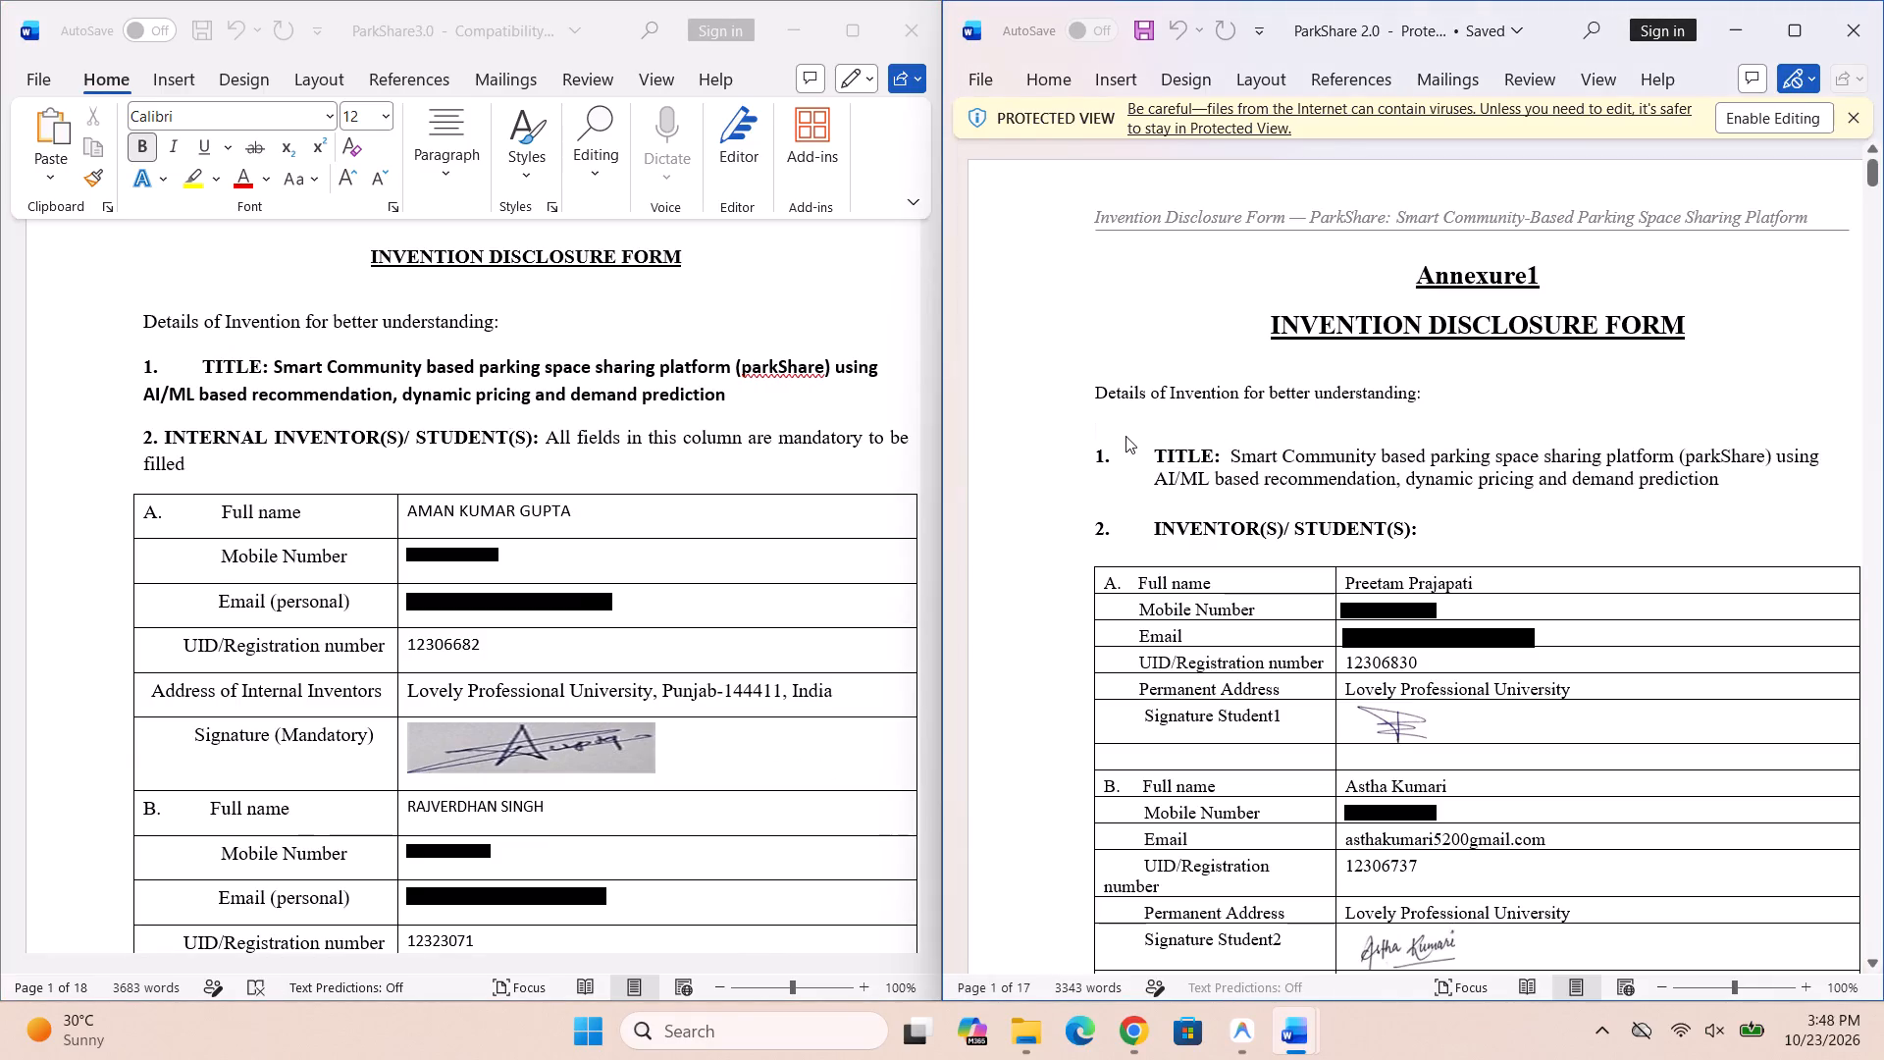
scroll(1125, 436, "right", 1)
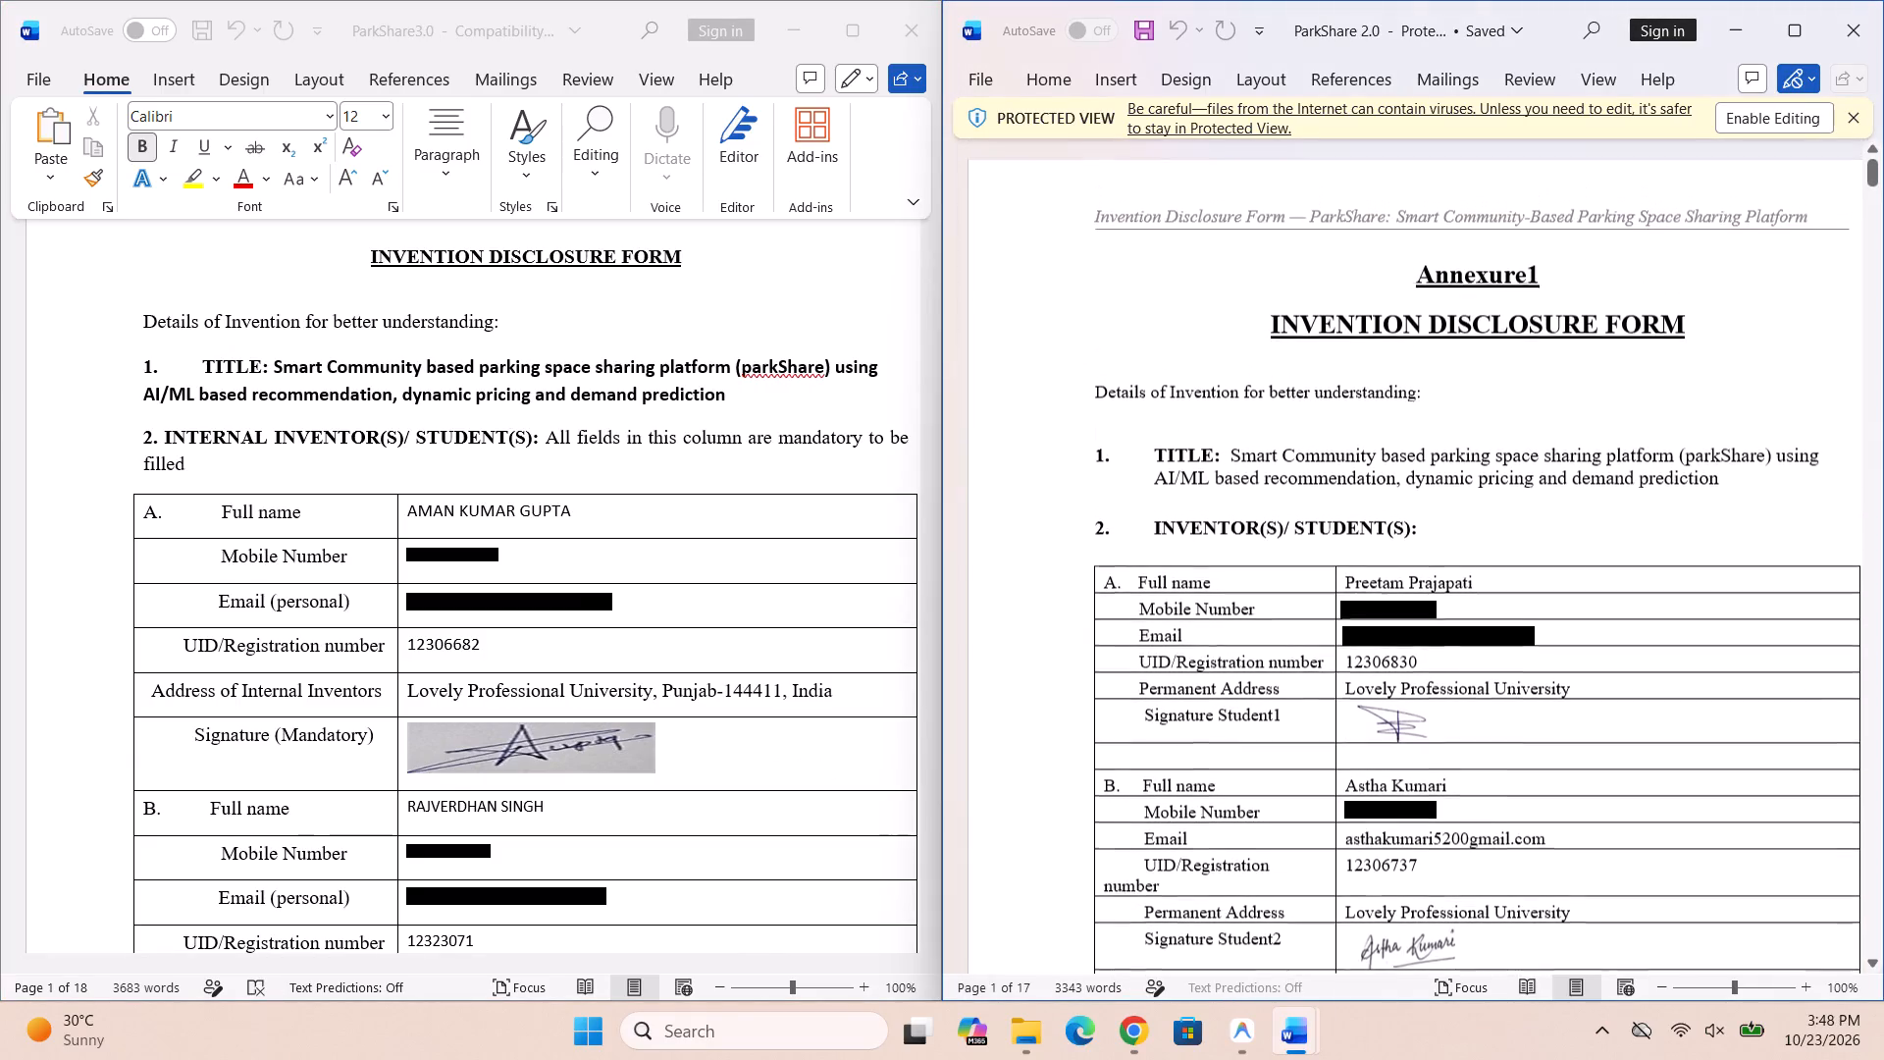
scroll(1544, 492, "up", 1)
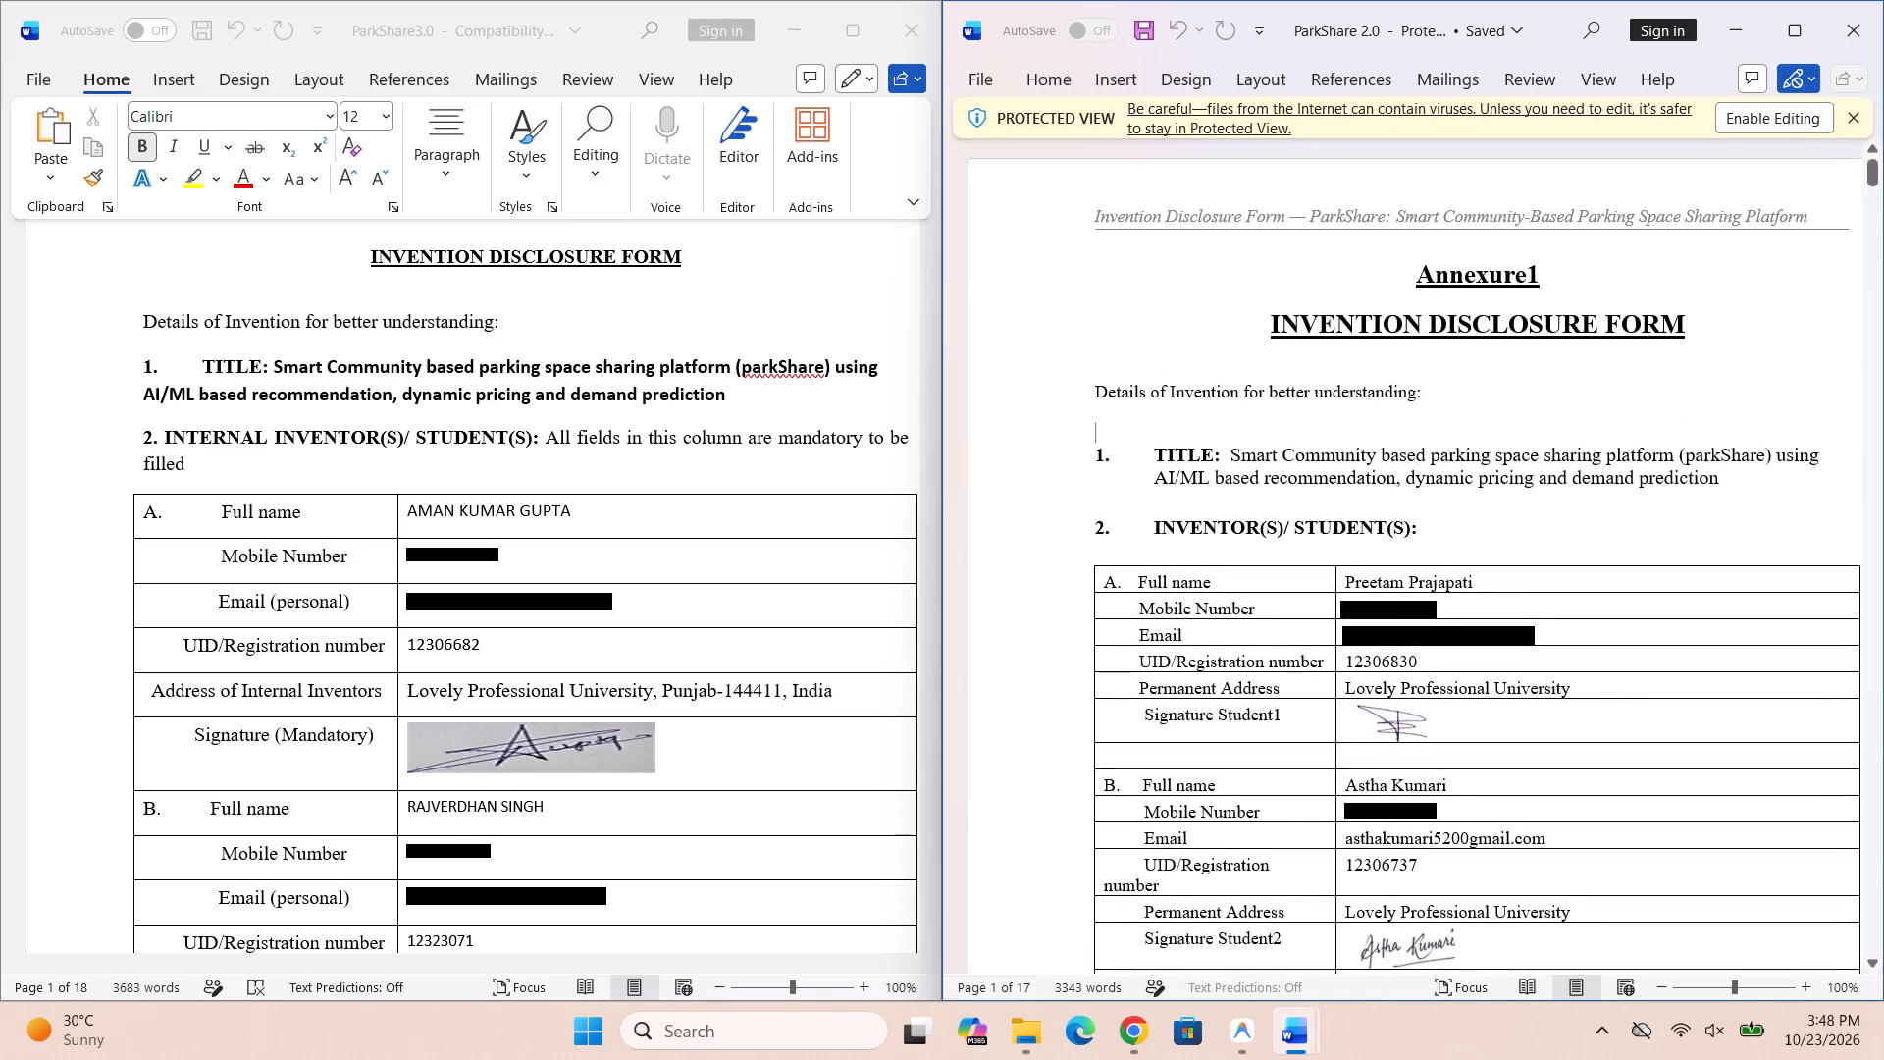
scroll(875, 463, "up", 2)
scroll(875, 463, "down", 1)
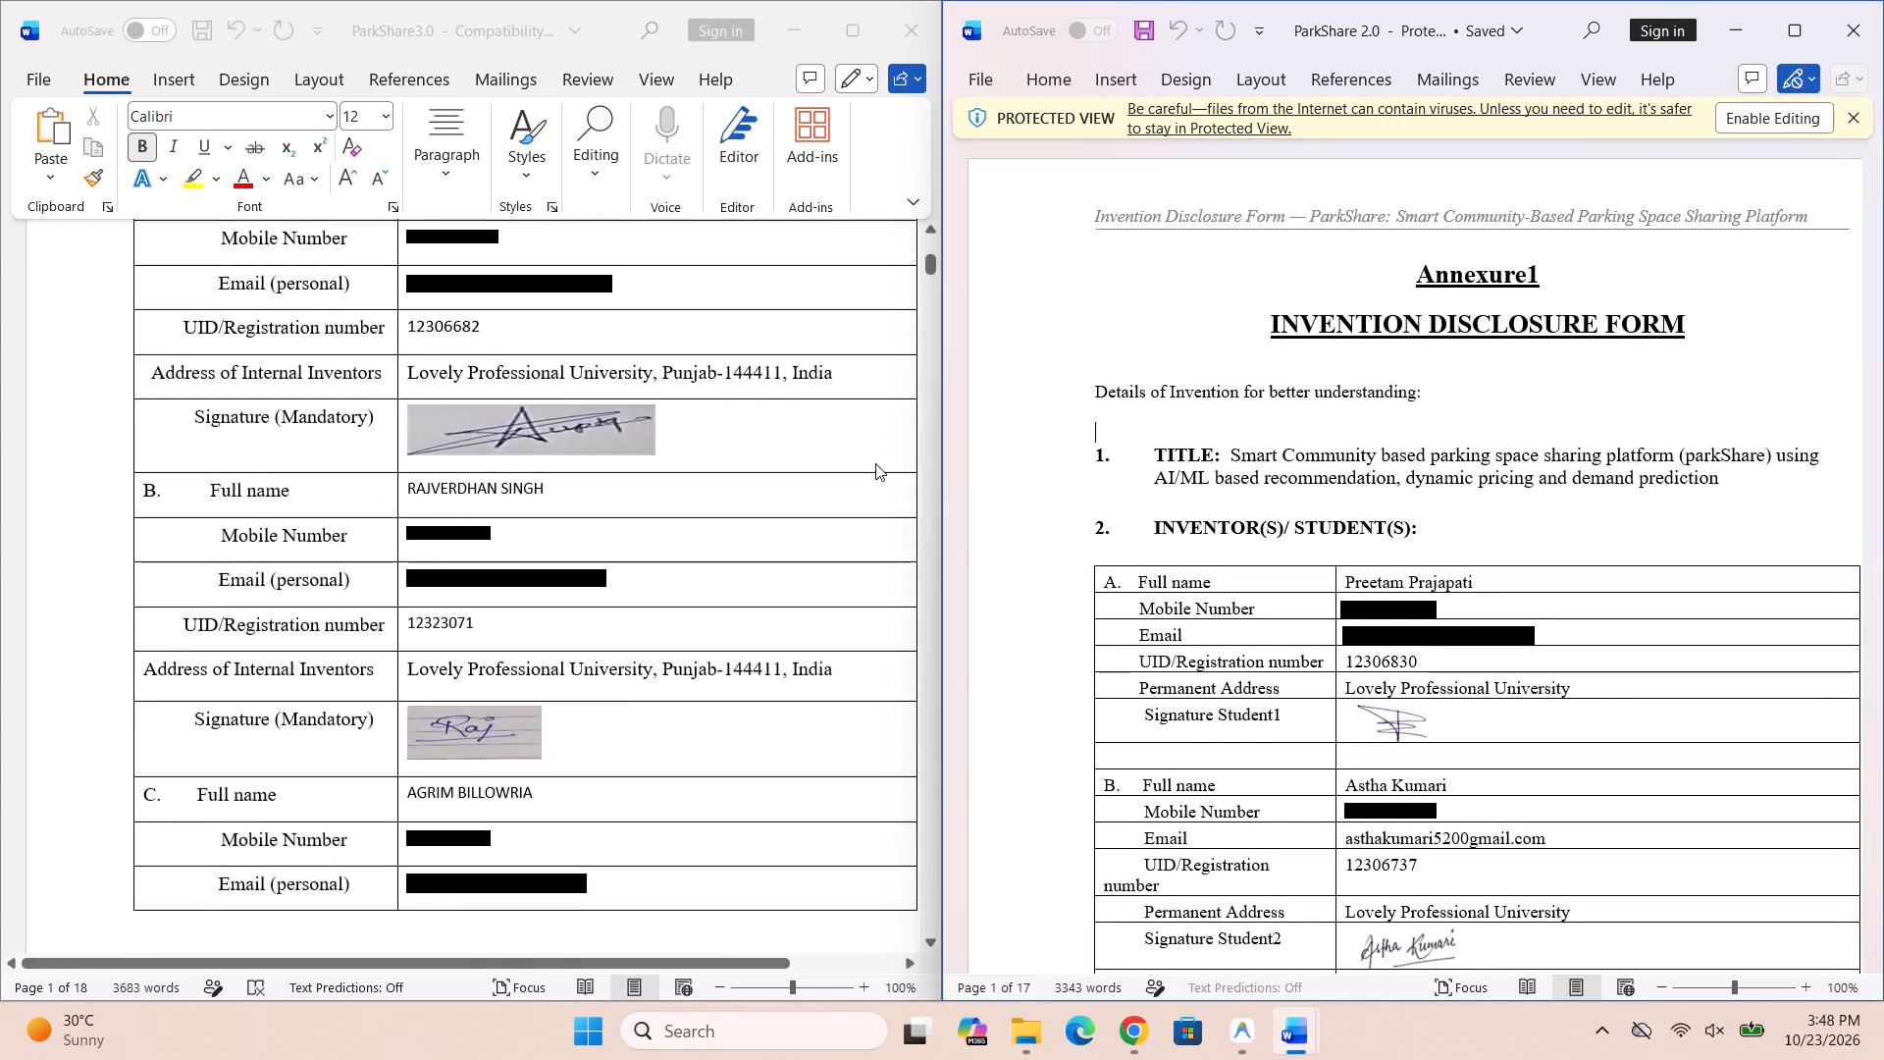
scroll(875, 463, "down", 1)
scroll(876, 472, "up", 5)
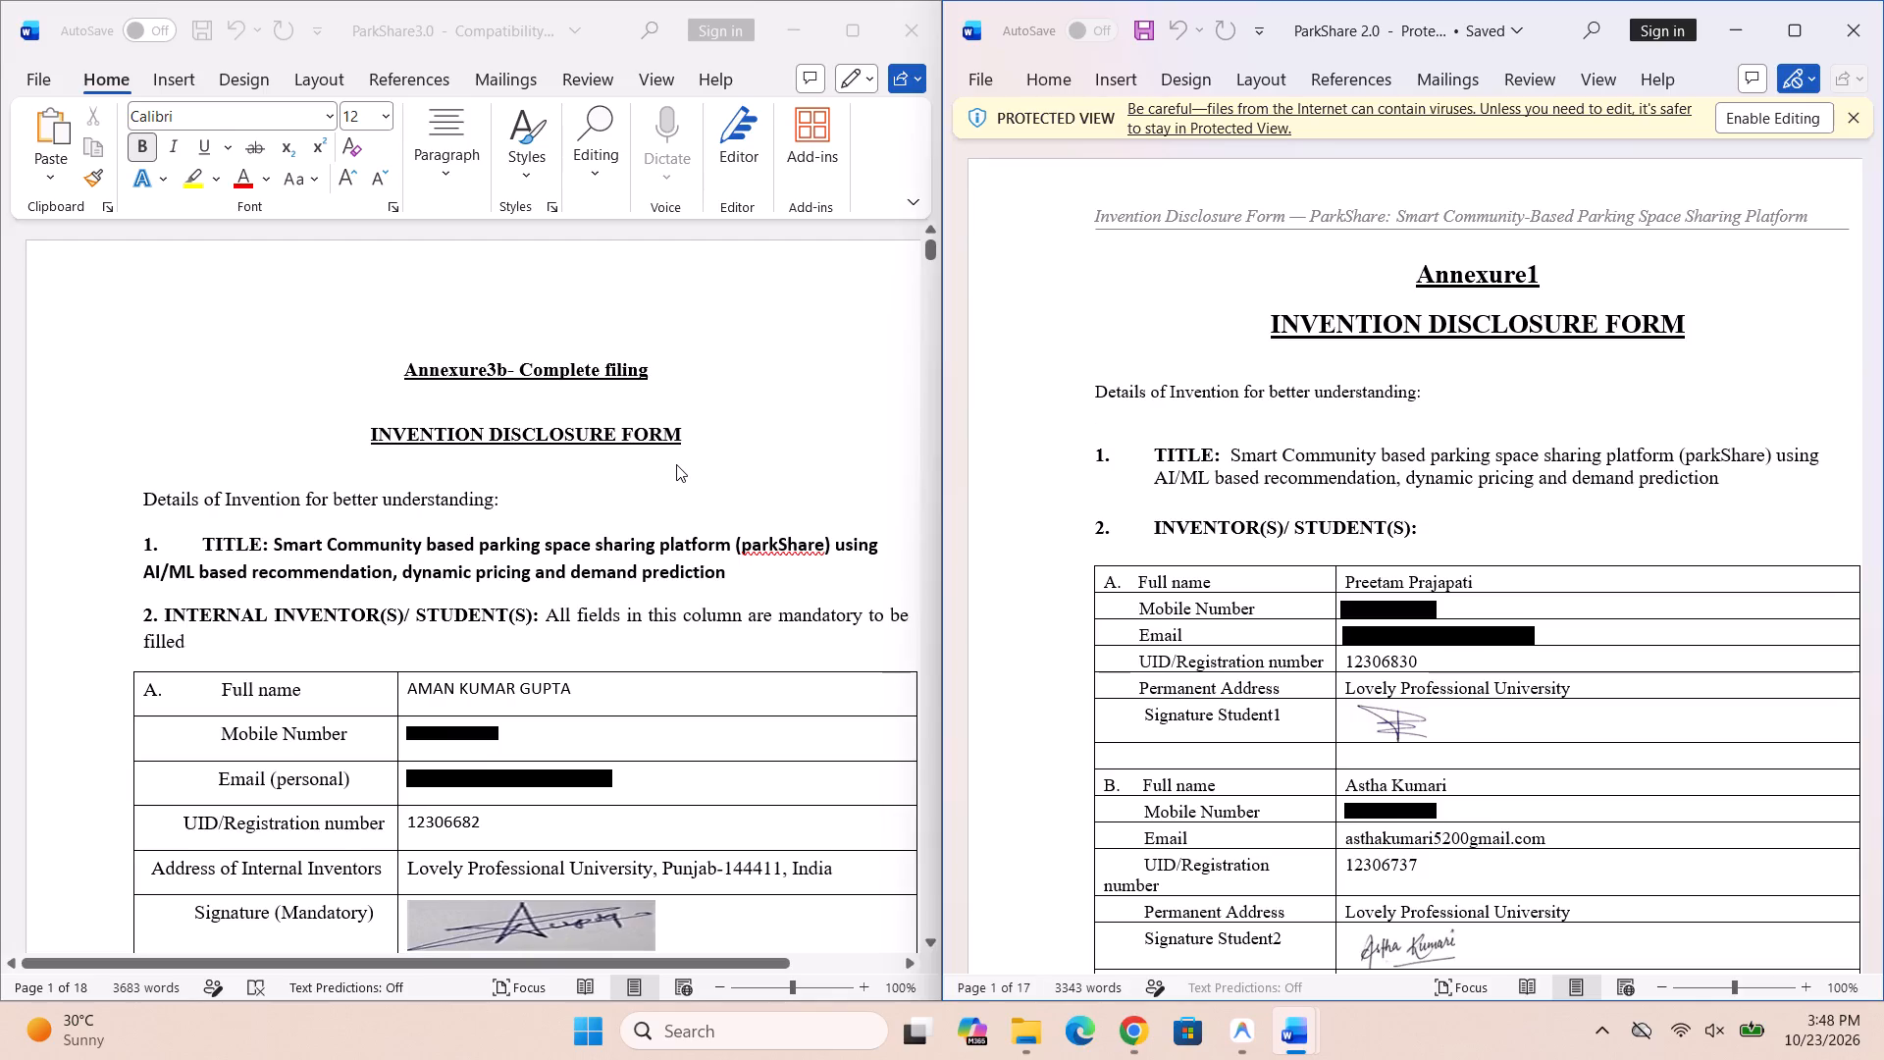
scroll(676, 464, "down", 1)
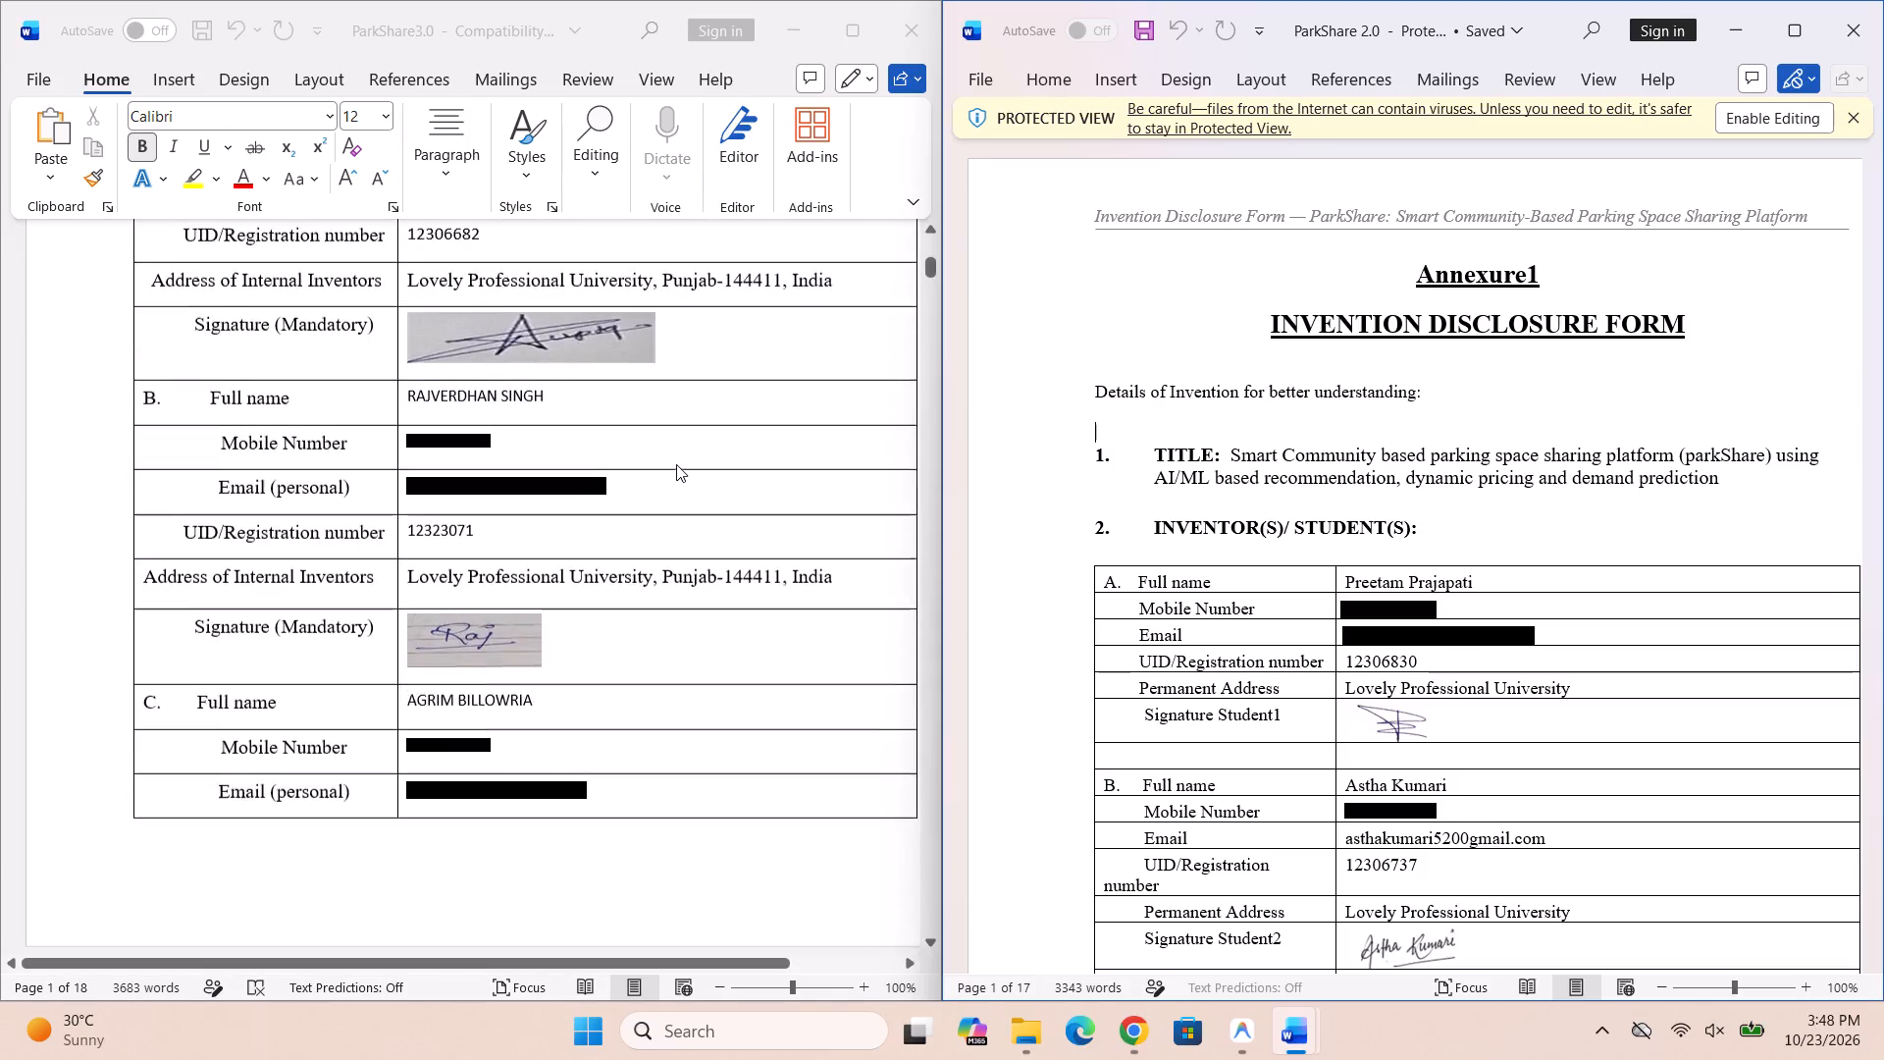
Replace inventor B's full name in ParkShare3.0 with inventor A's full name copied from ParkShare 2.0.
scroll(676, 464, "down", 1)
scroll(1030, 489, "down", 1)
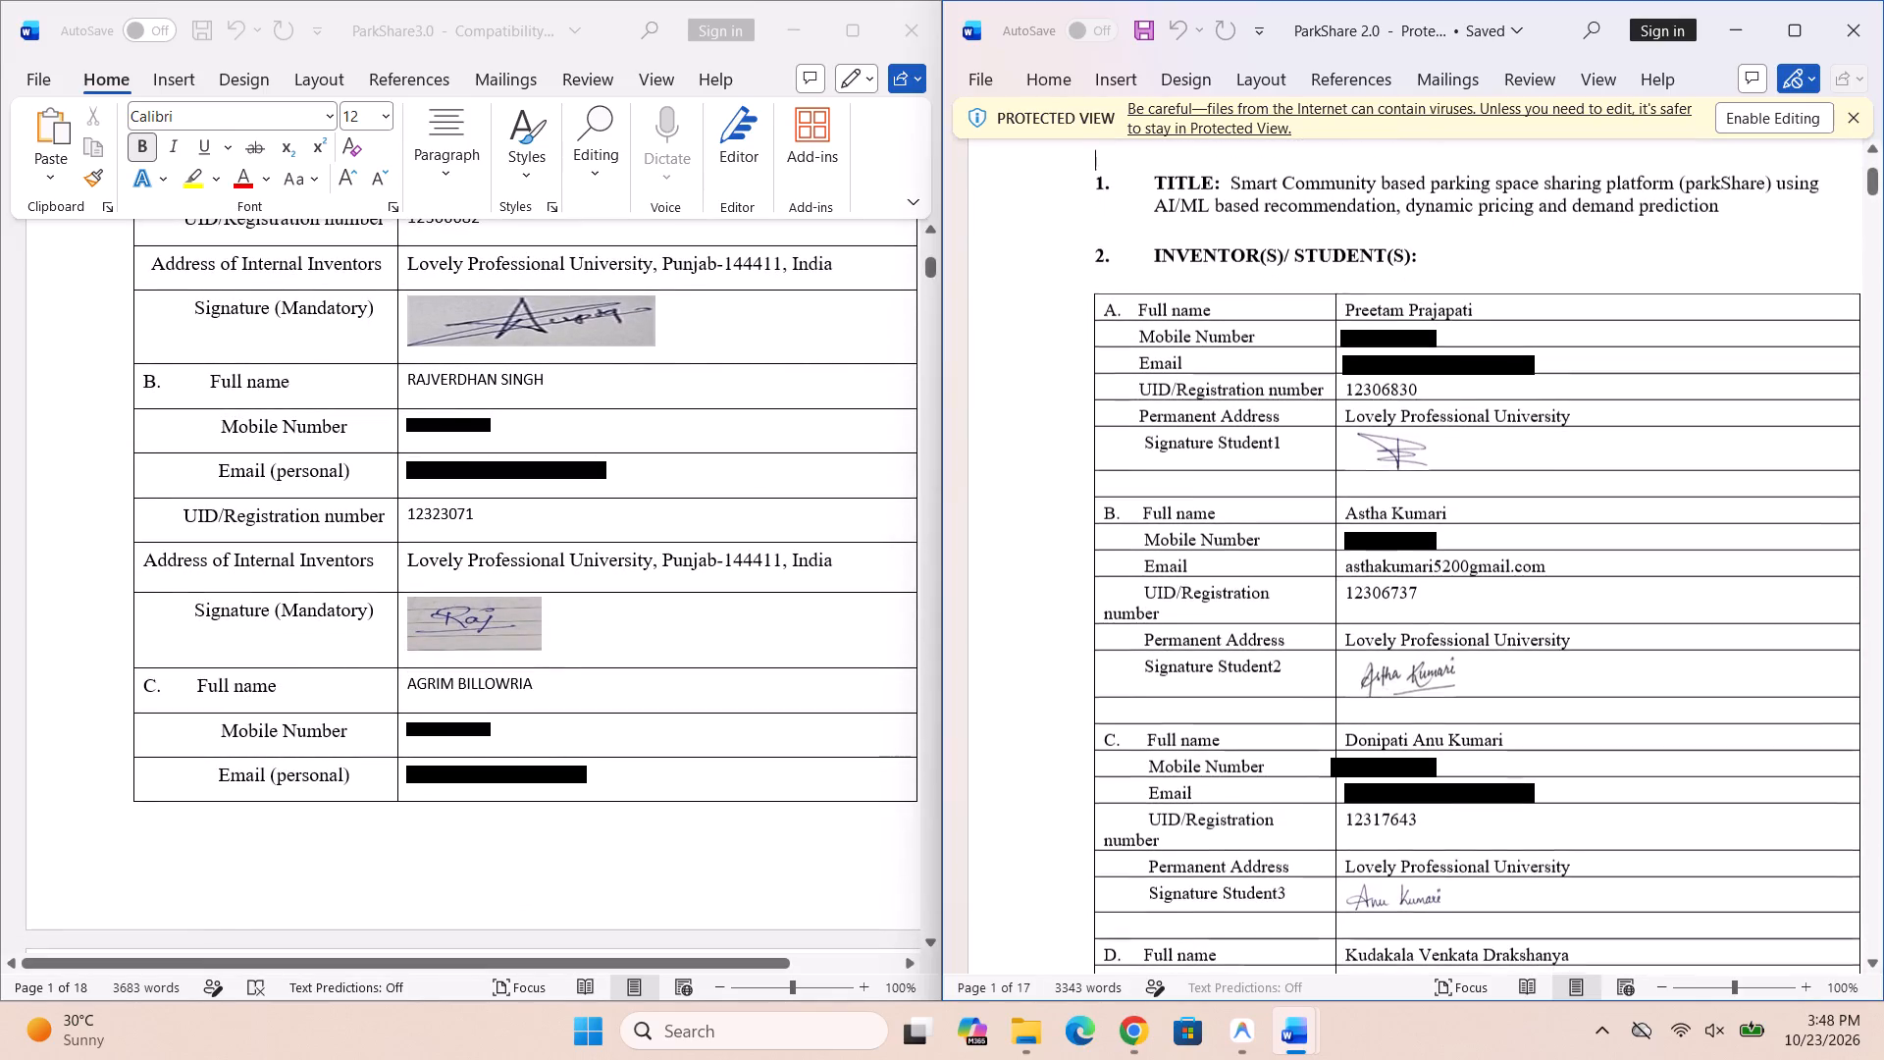
scroll(1030, 489, "down", 1)
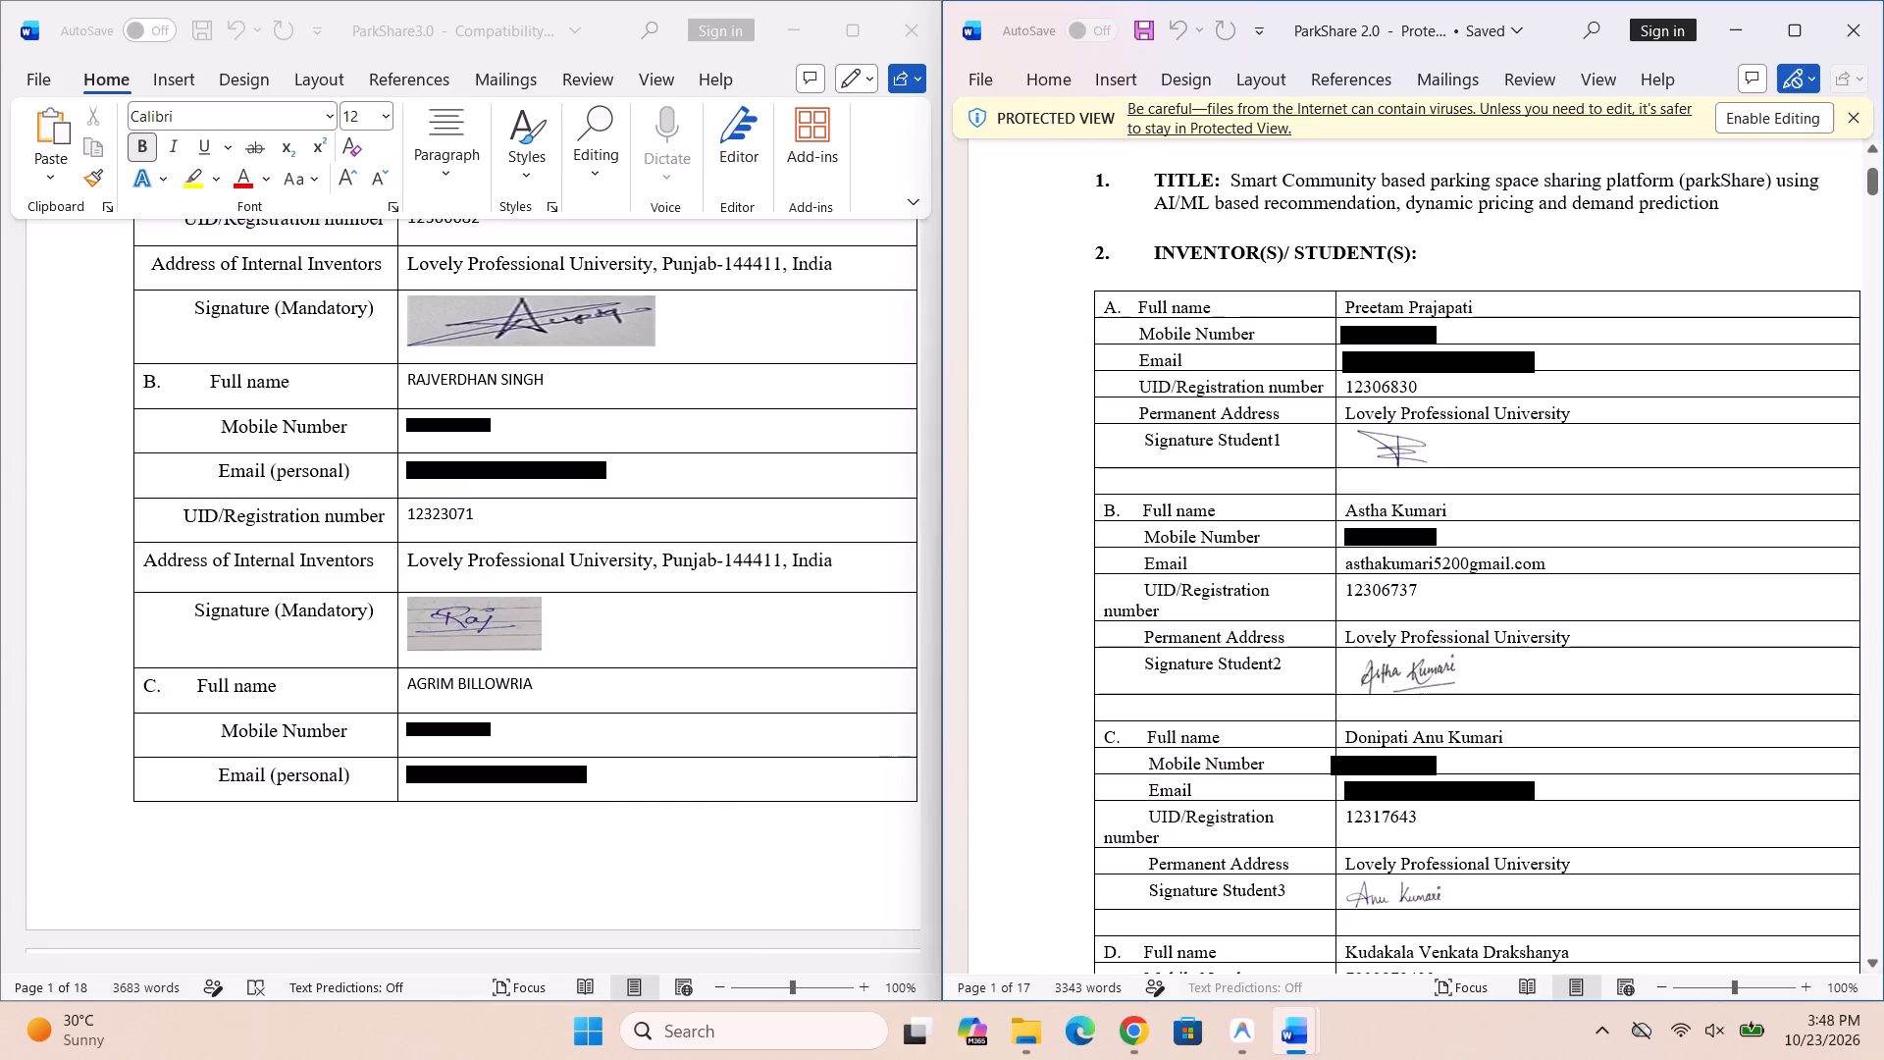
left_click_drag(1480, 304, 1363, 293)
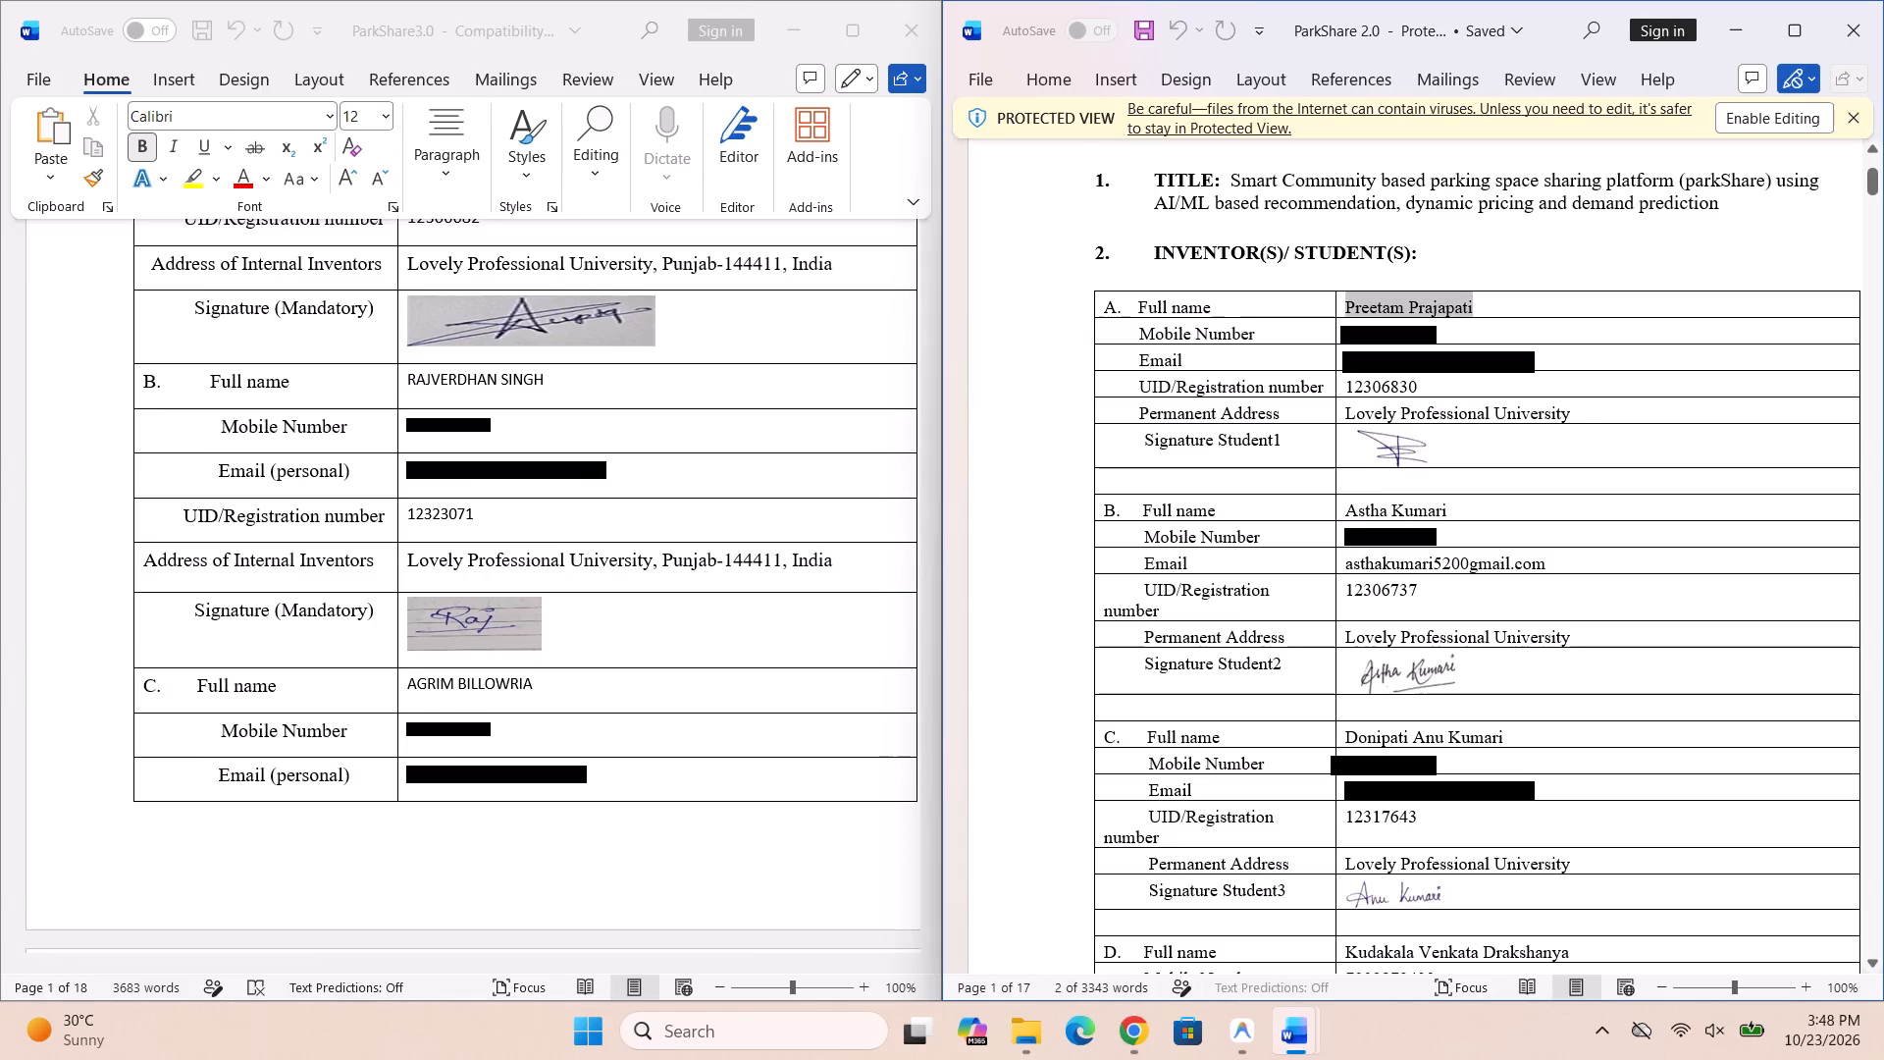
key("ctrl+c")
scroll(642, 379, "right", 1)
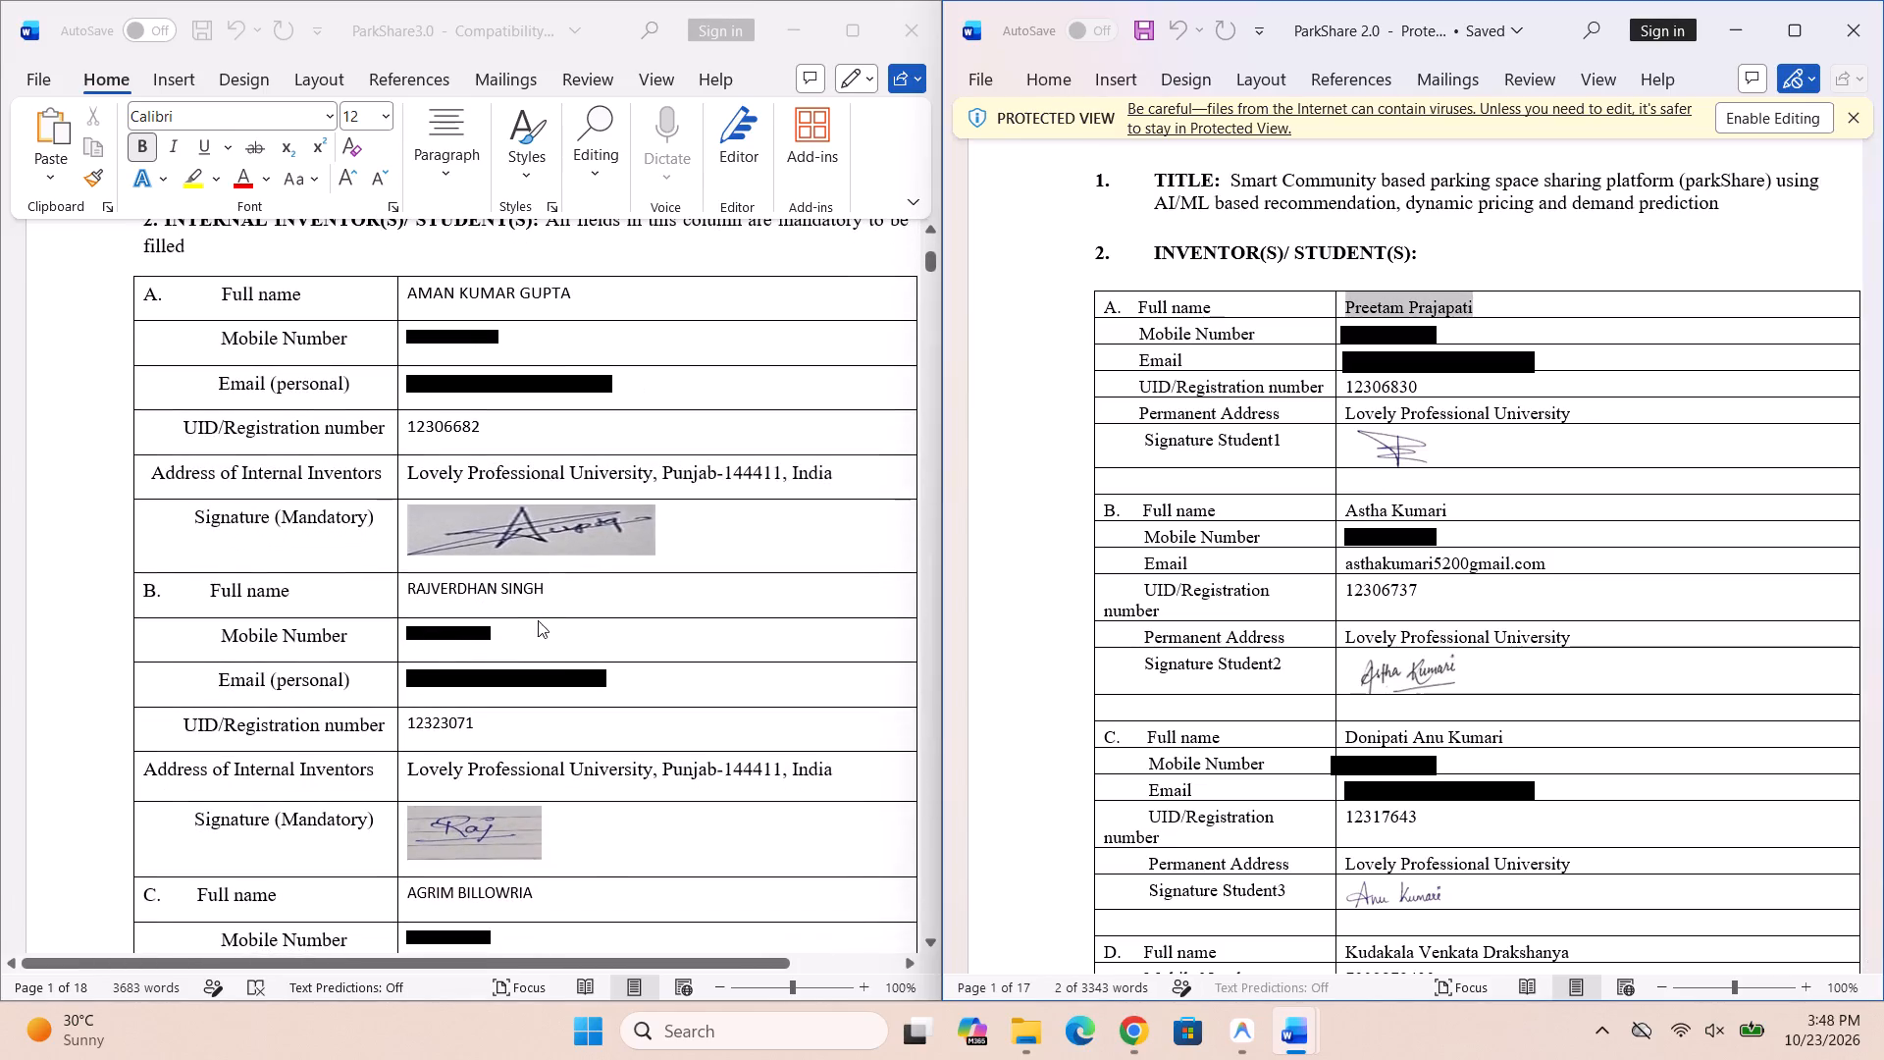
left_click_drag(567, 591, 420, 591)
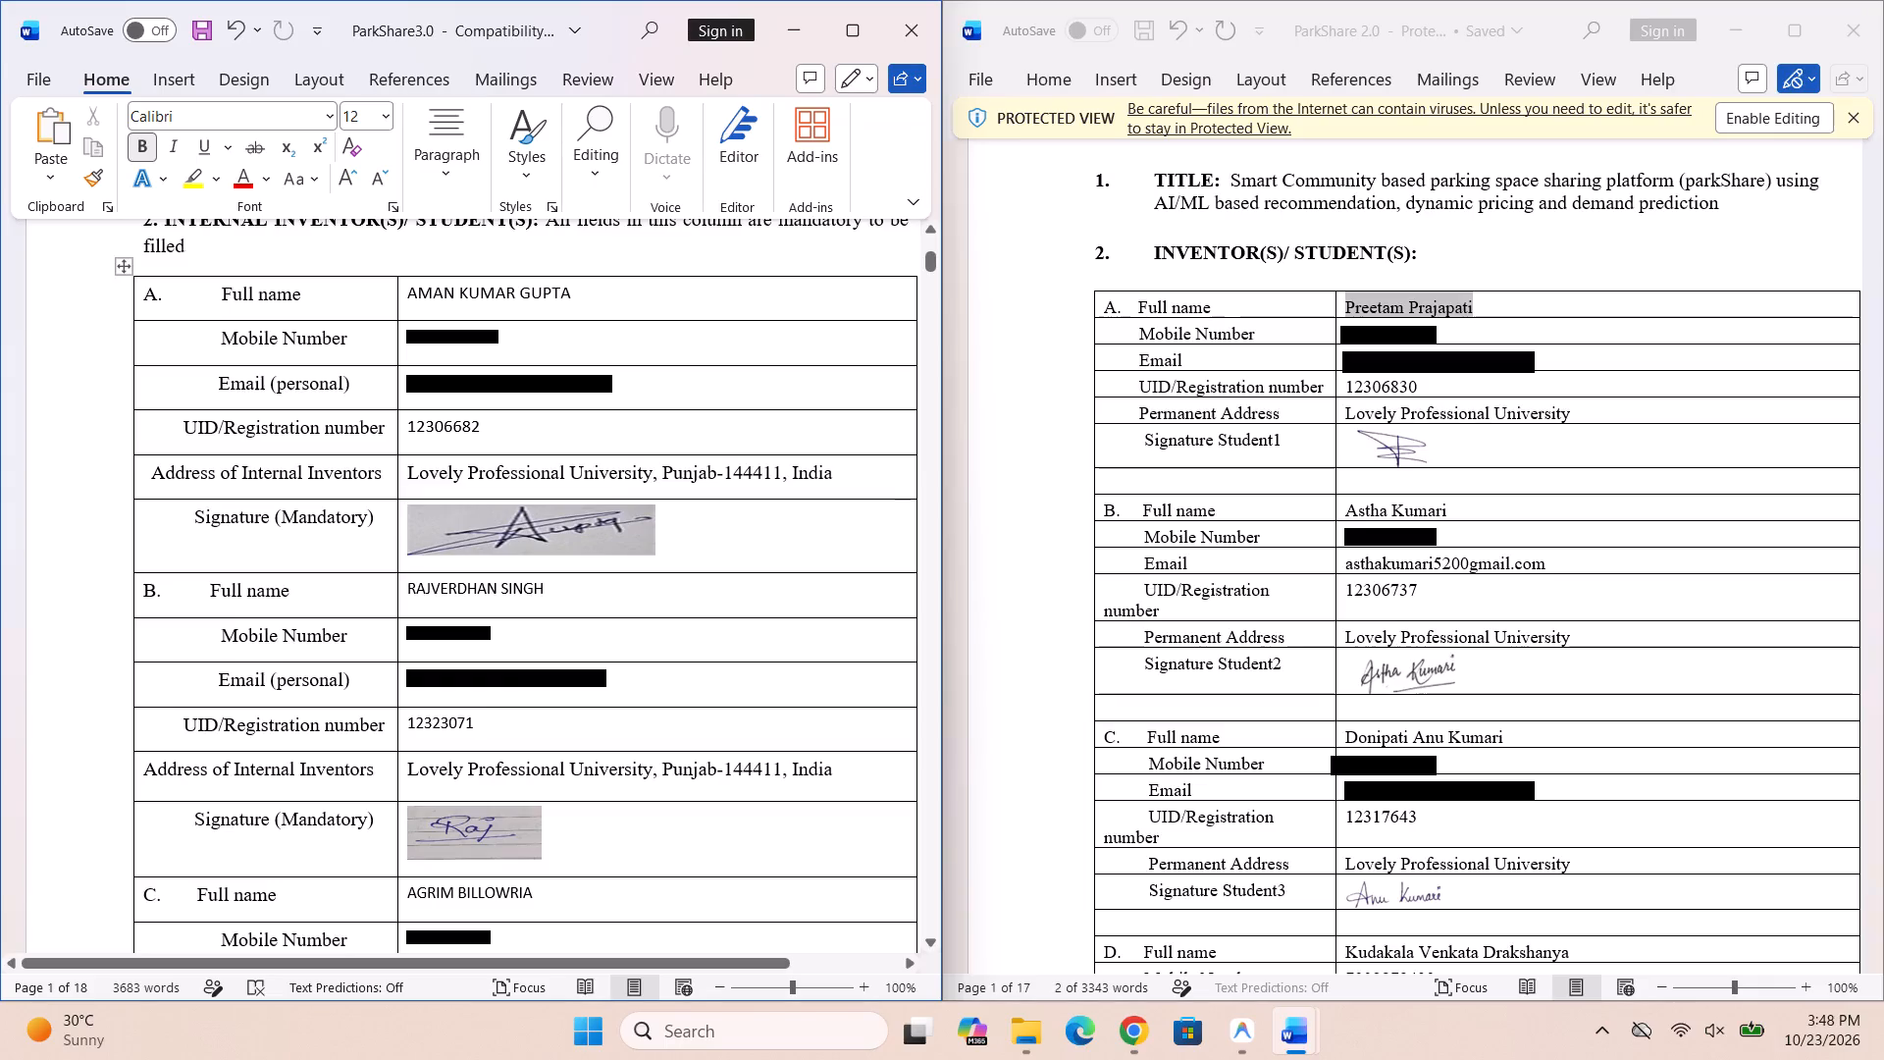
left_click_drag(572, 585, 421, 585)
key("ctrl+v")
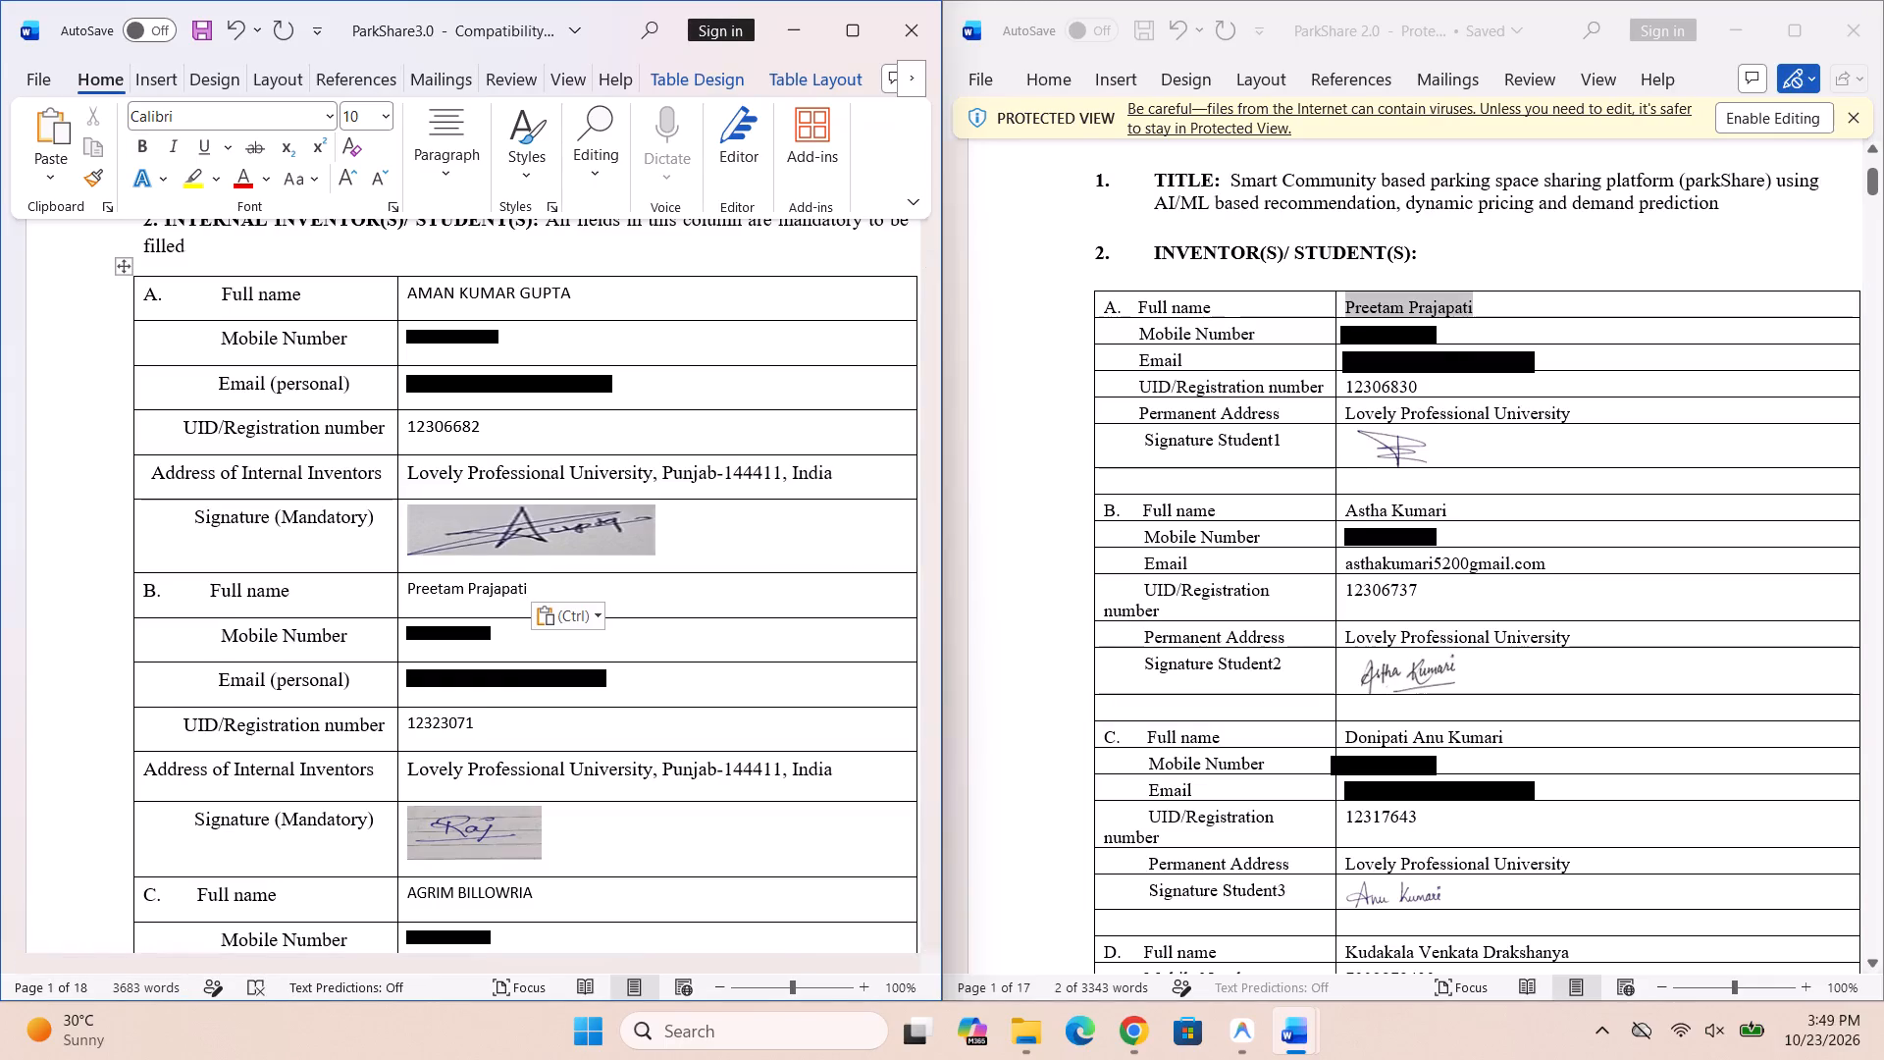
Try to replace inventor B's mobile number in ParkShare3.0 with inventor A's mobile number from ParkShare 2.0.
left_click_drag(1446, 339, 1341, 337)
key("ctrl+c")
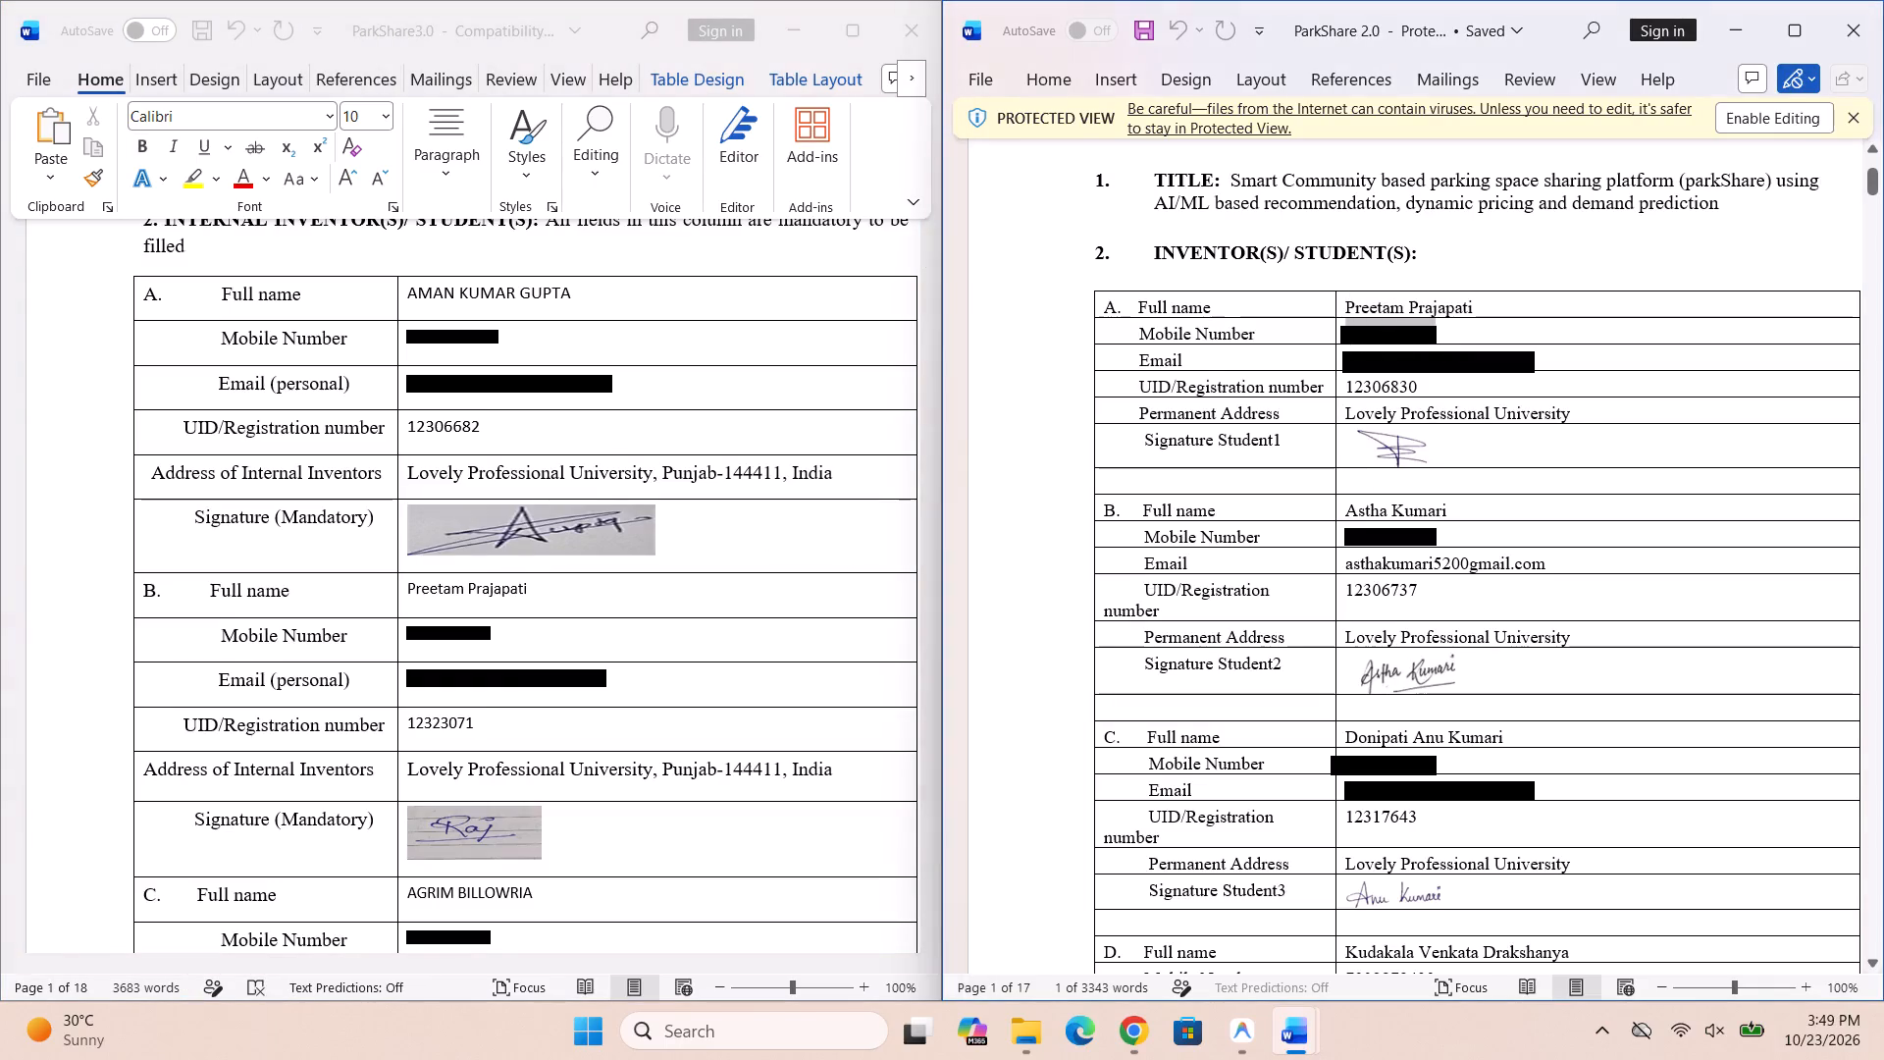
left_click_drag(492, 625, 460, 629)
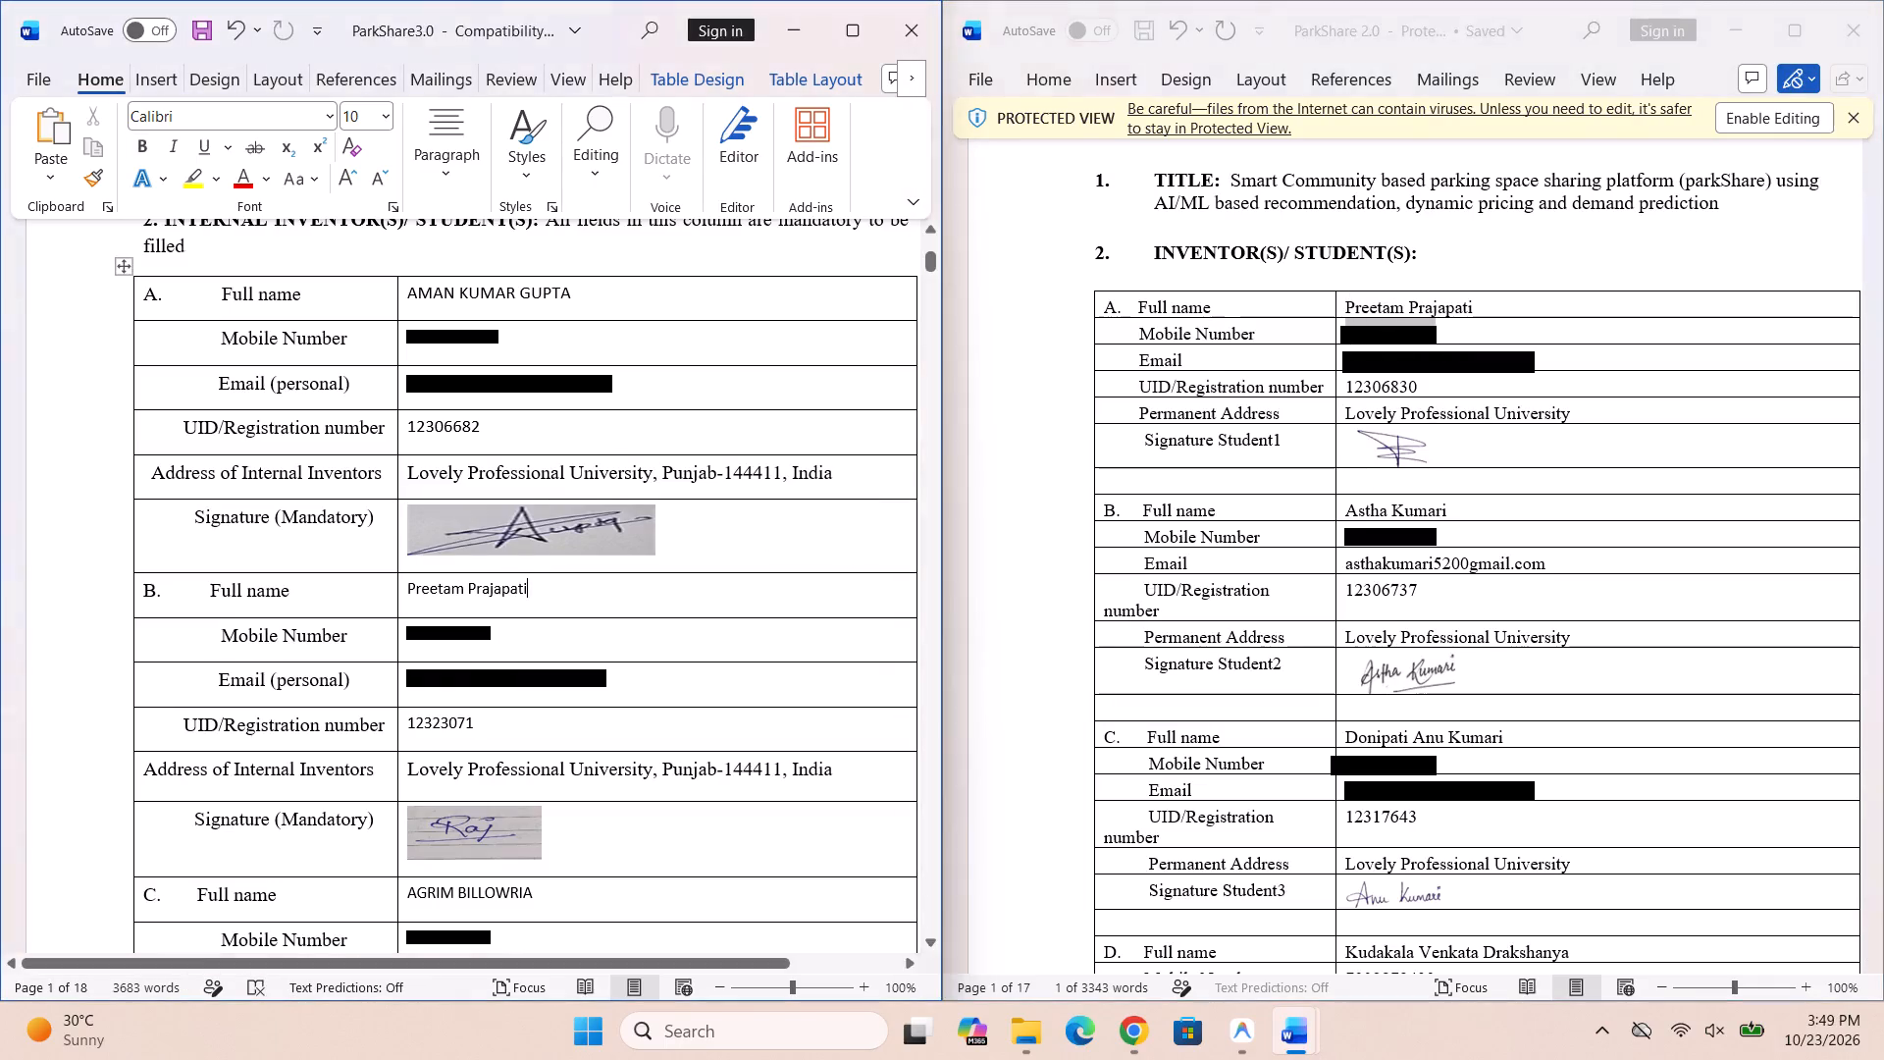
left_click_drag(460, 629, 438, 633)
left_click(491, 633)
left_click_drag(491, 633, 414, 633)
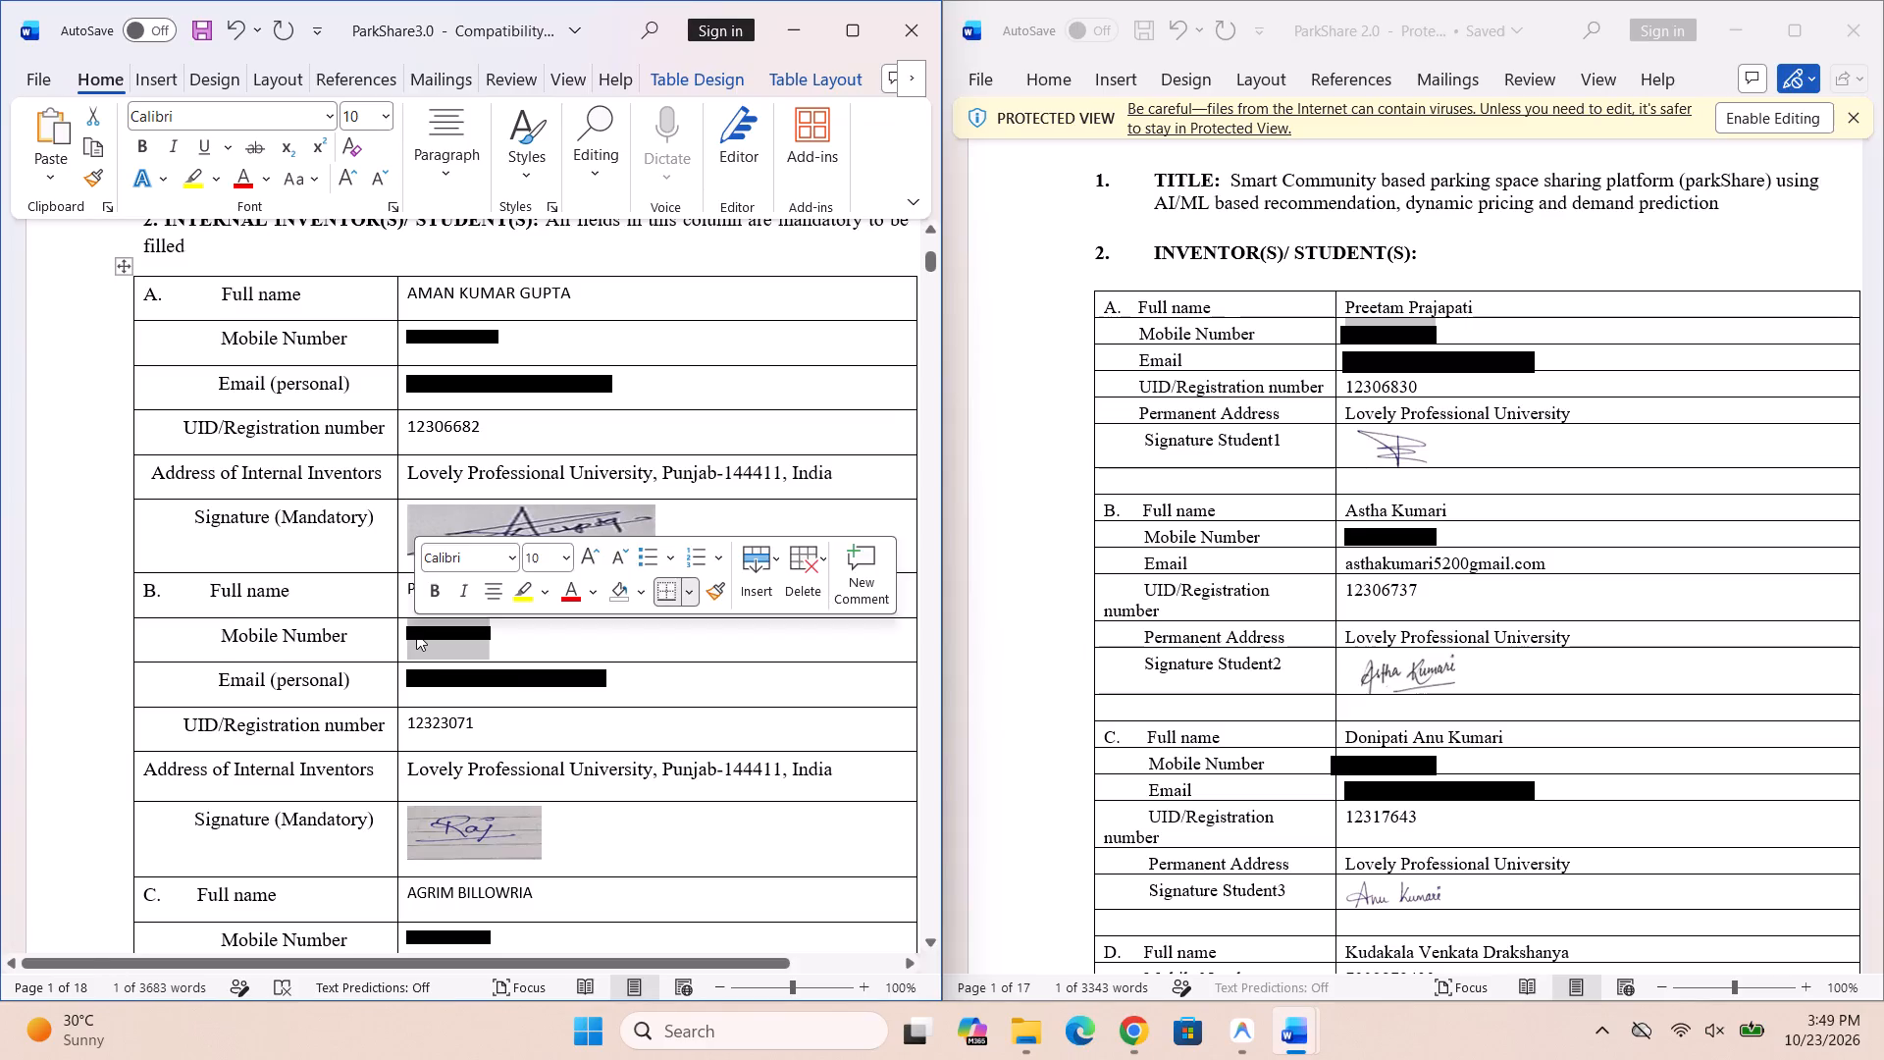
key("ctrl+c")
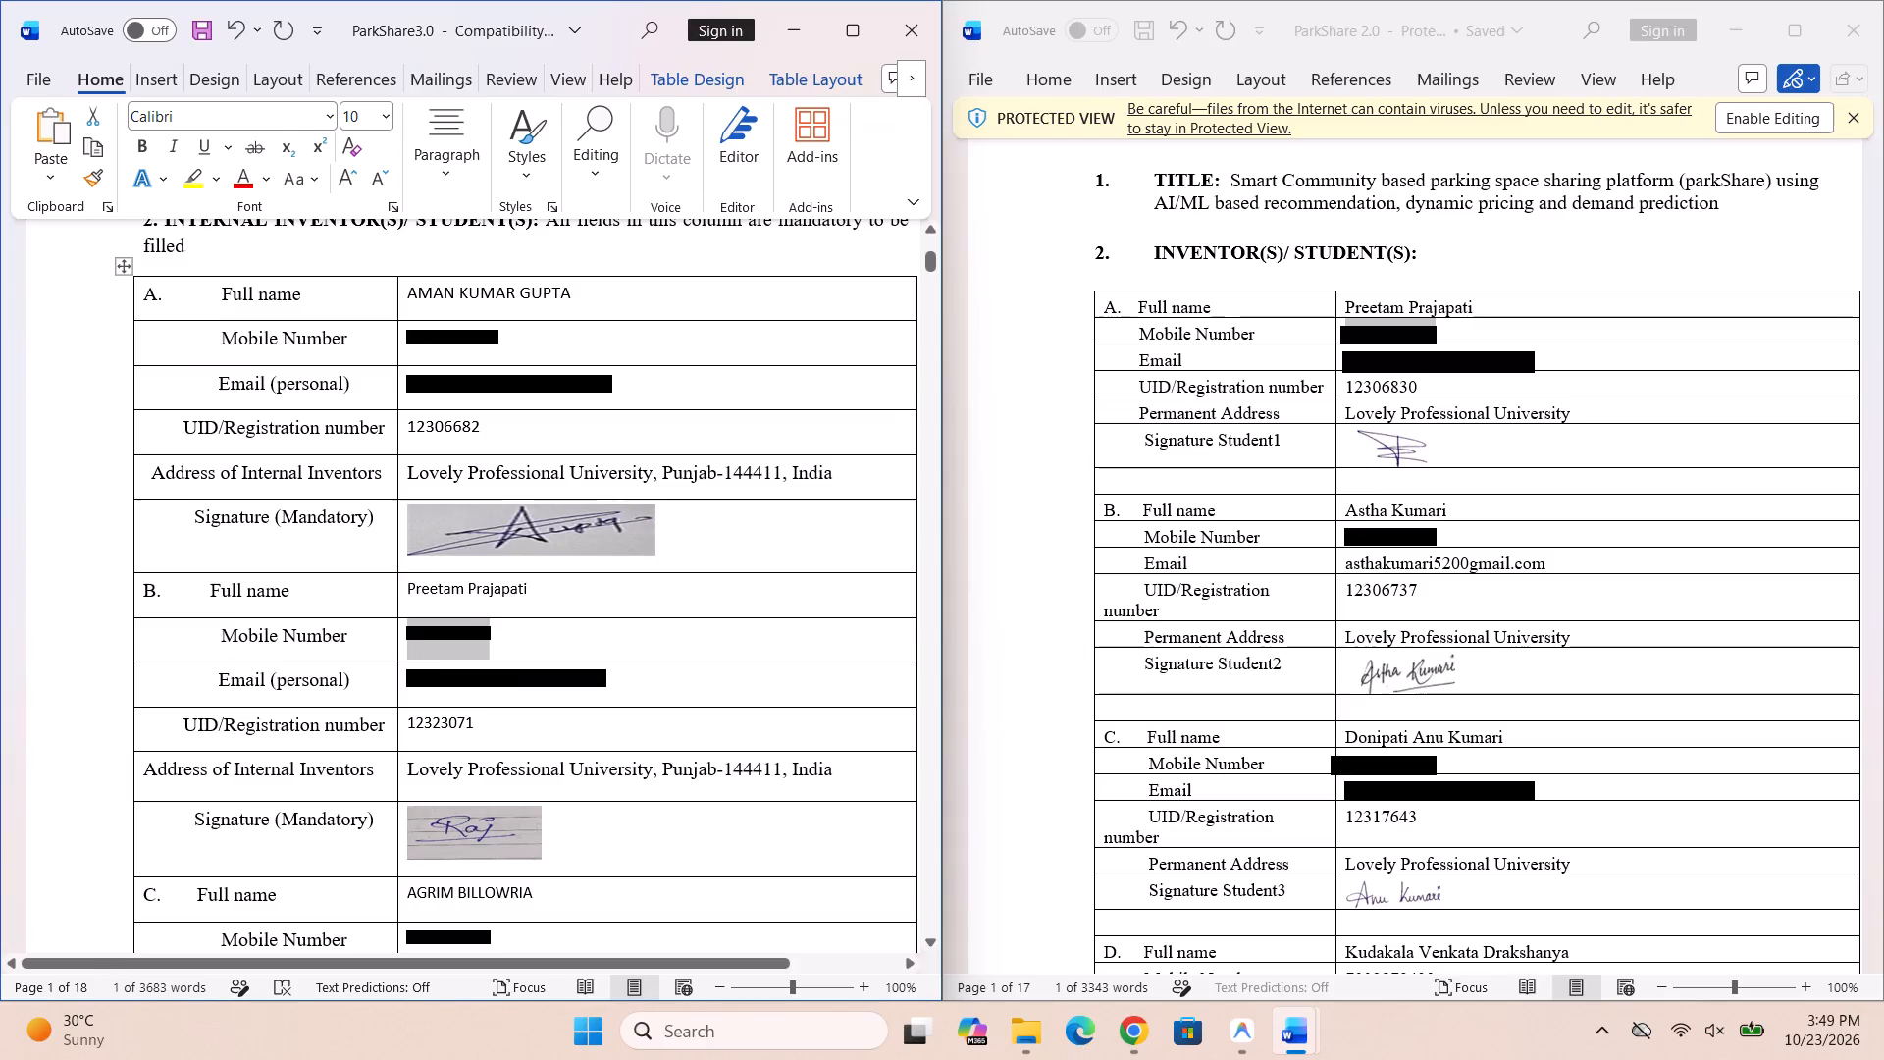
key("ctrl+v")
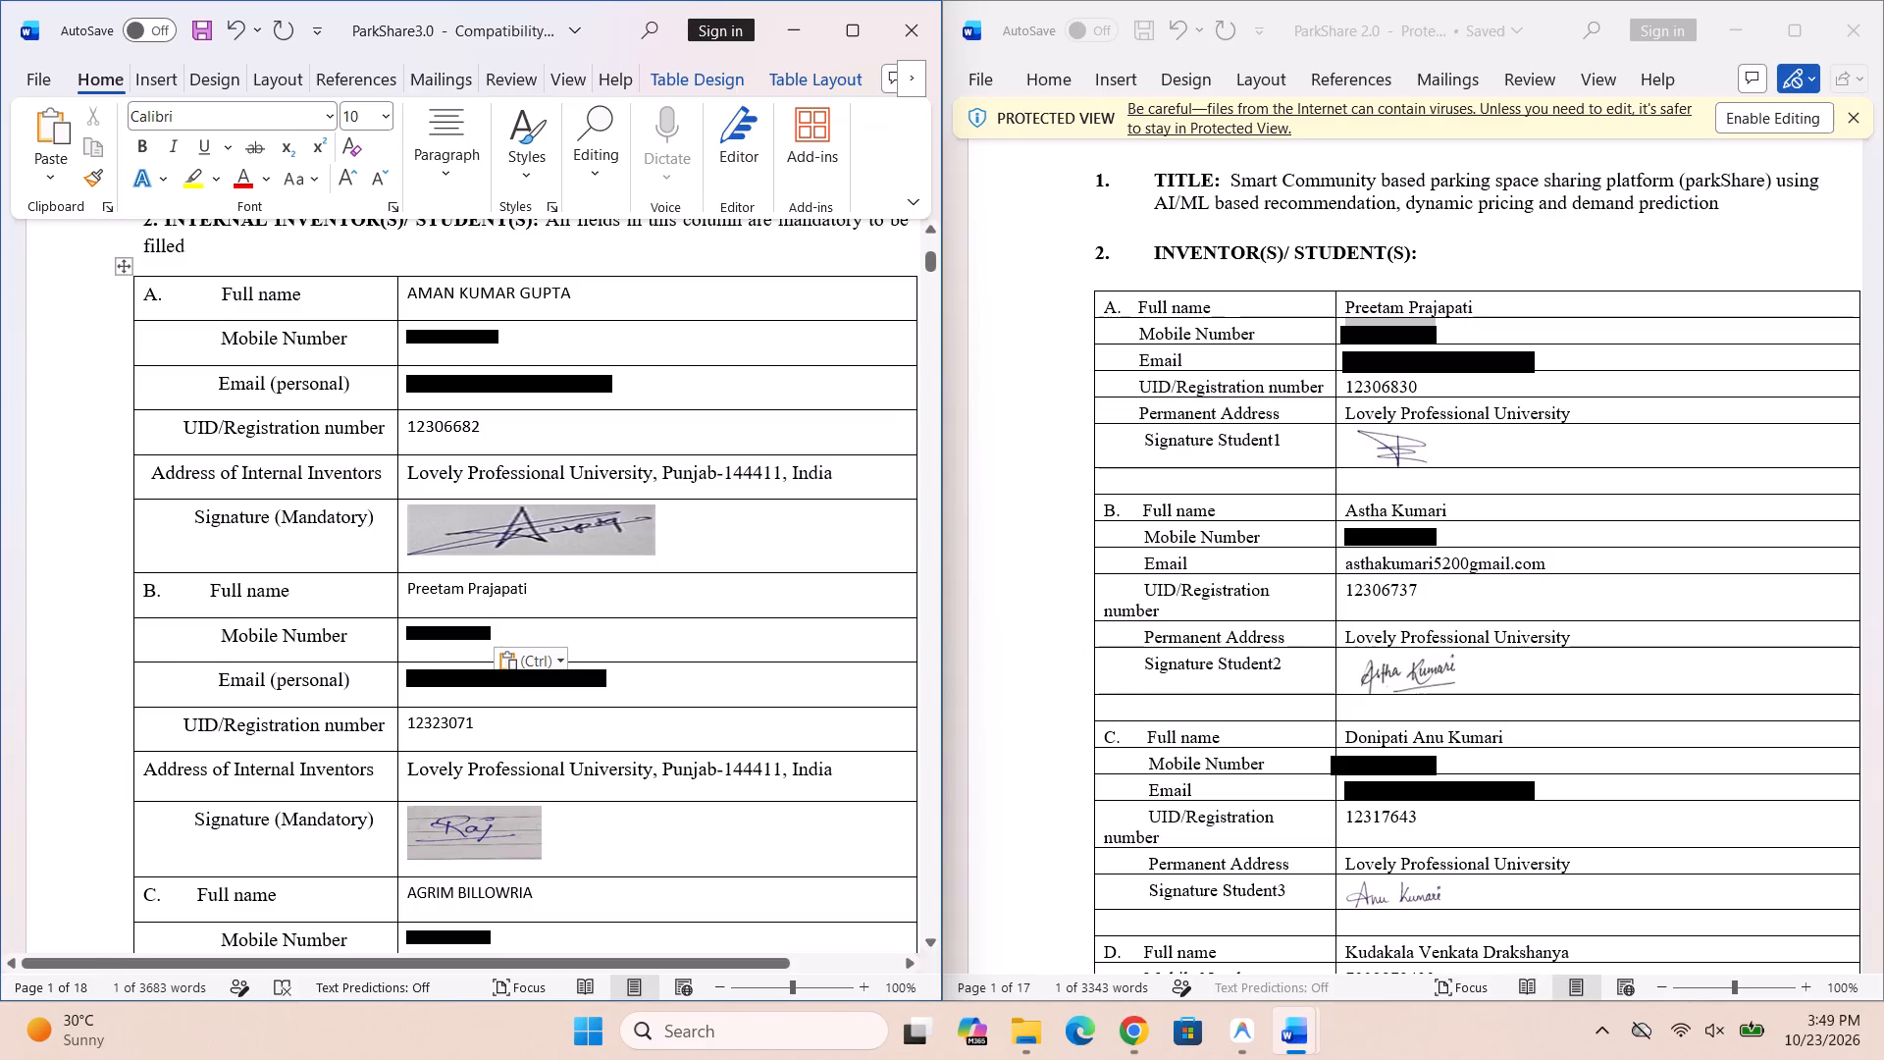
Replace inventor B's cells from mobile number through signature in ParkShare3.0 with inventor A's matching cells copied together from ParkShare 2.0.
left_click(1457, 350)
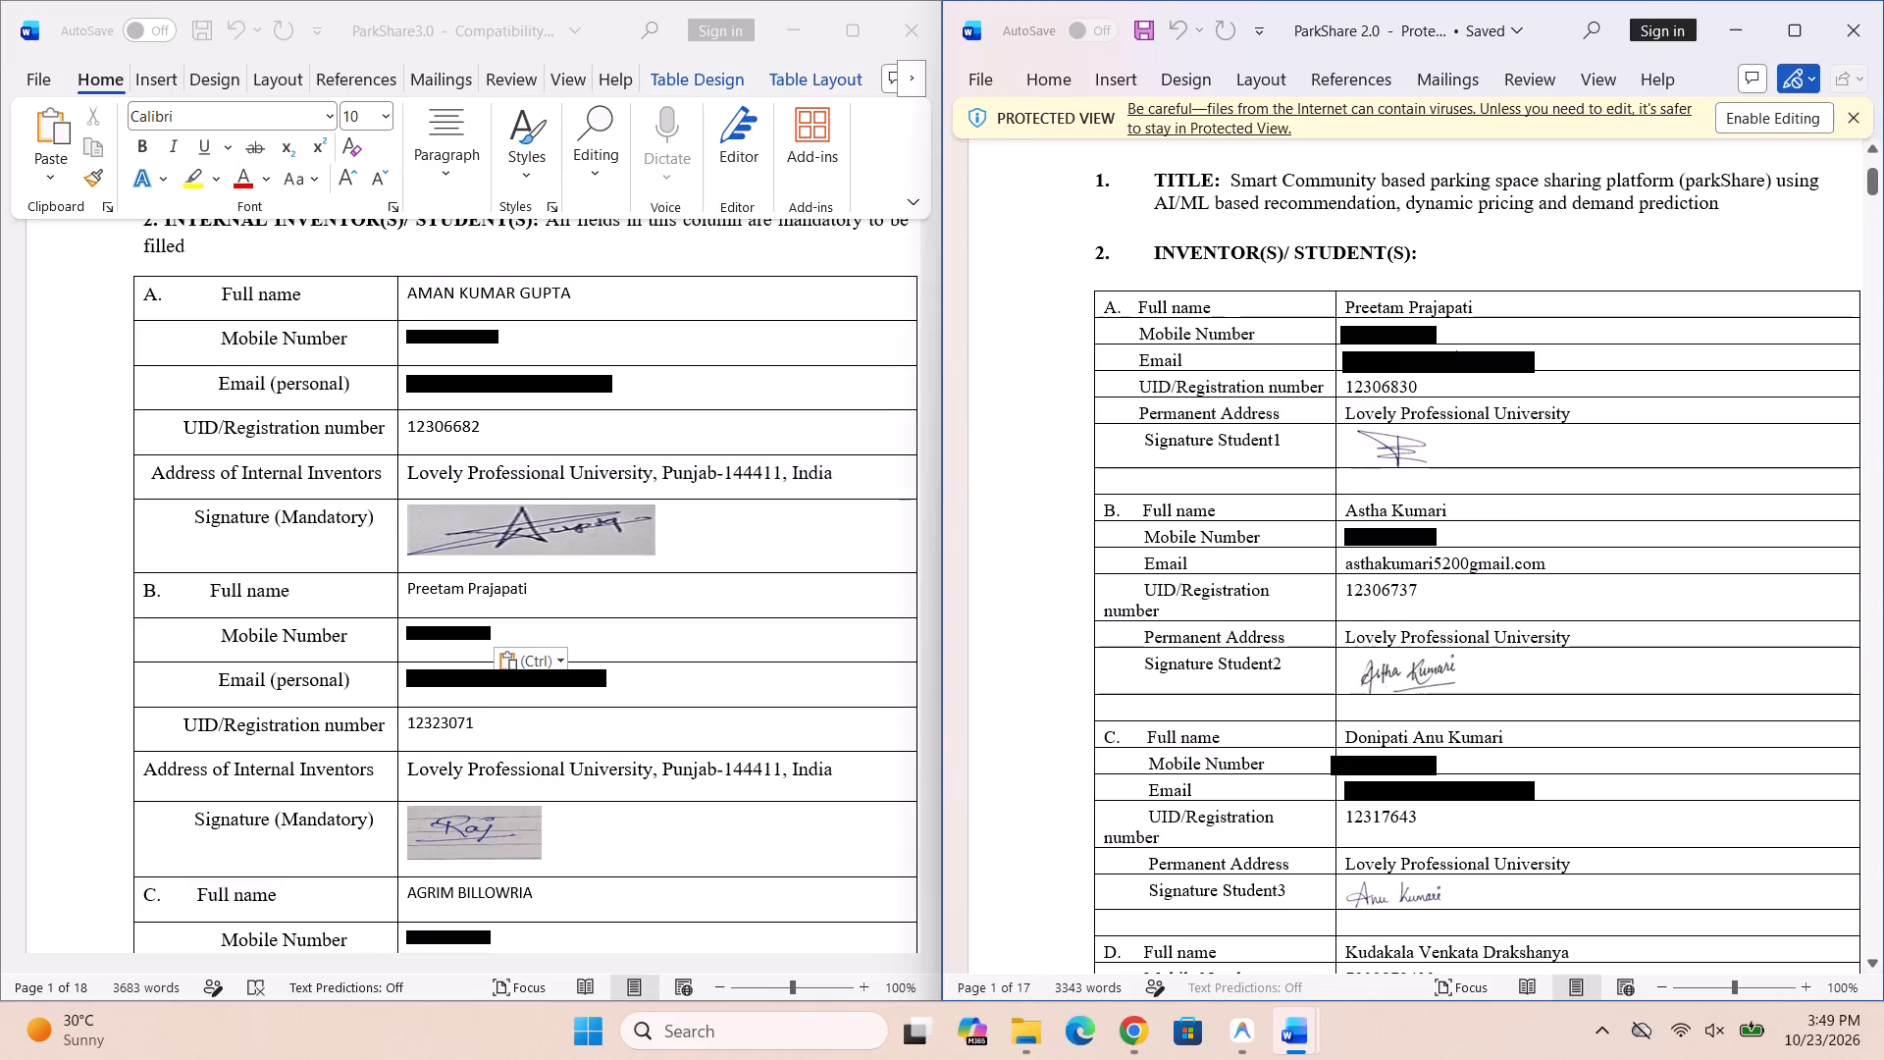
left_click_drag(1532, 458, 1369, 335)
key("ctrl+c")
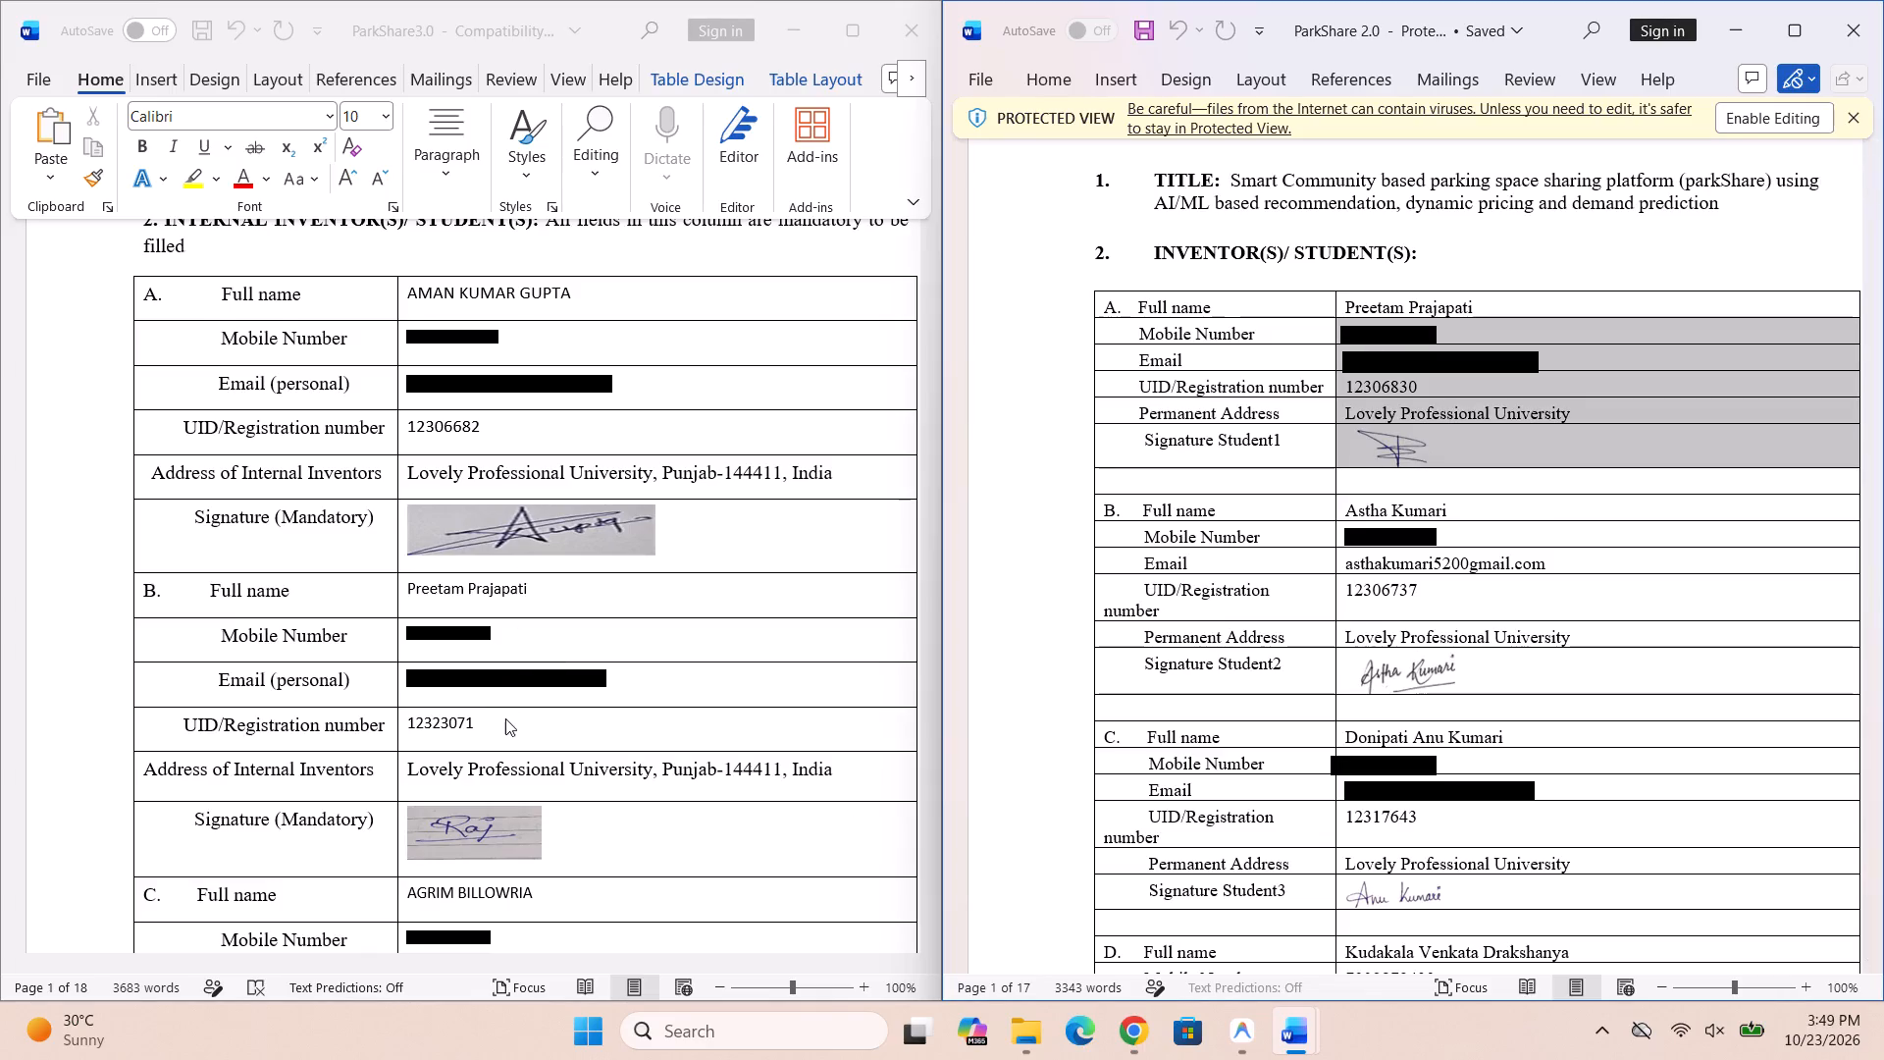
left_click_drag(602, 857, 491, 756)
left_click_drag(587, 853, 464, 709)
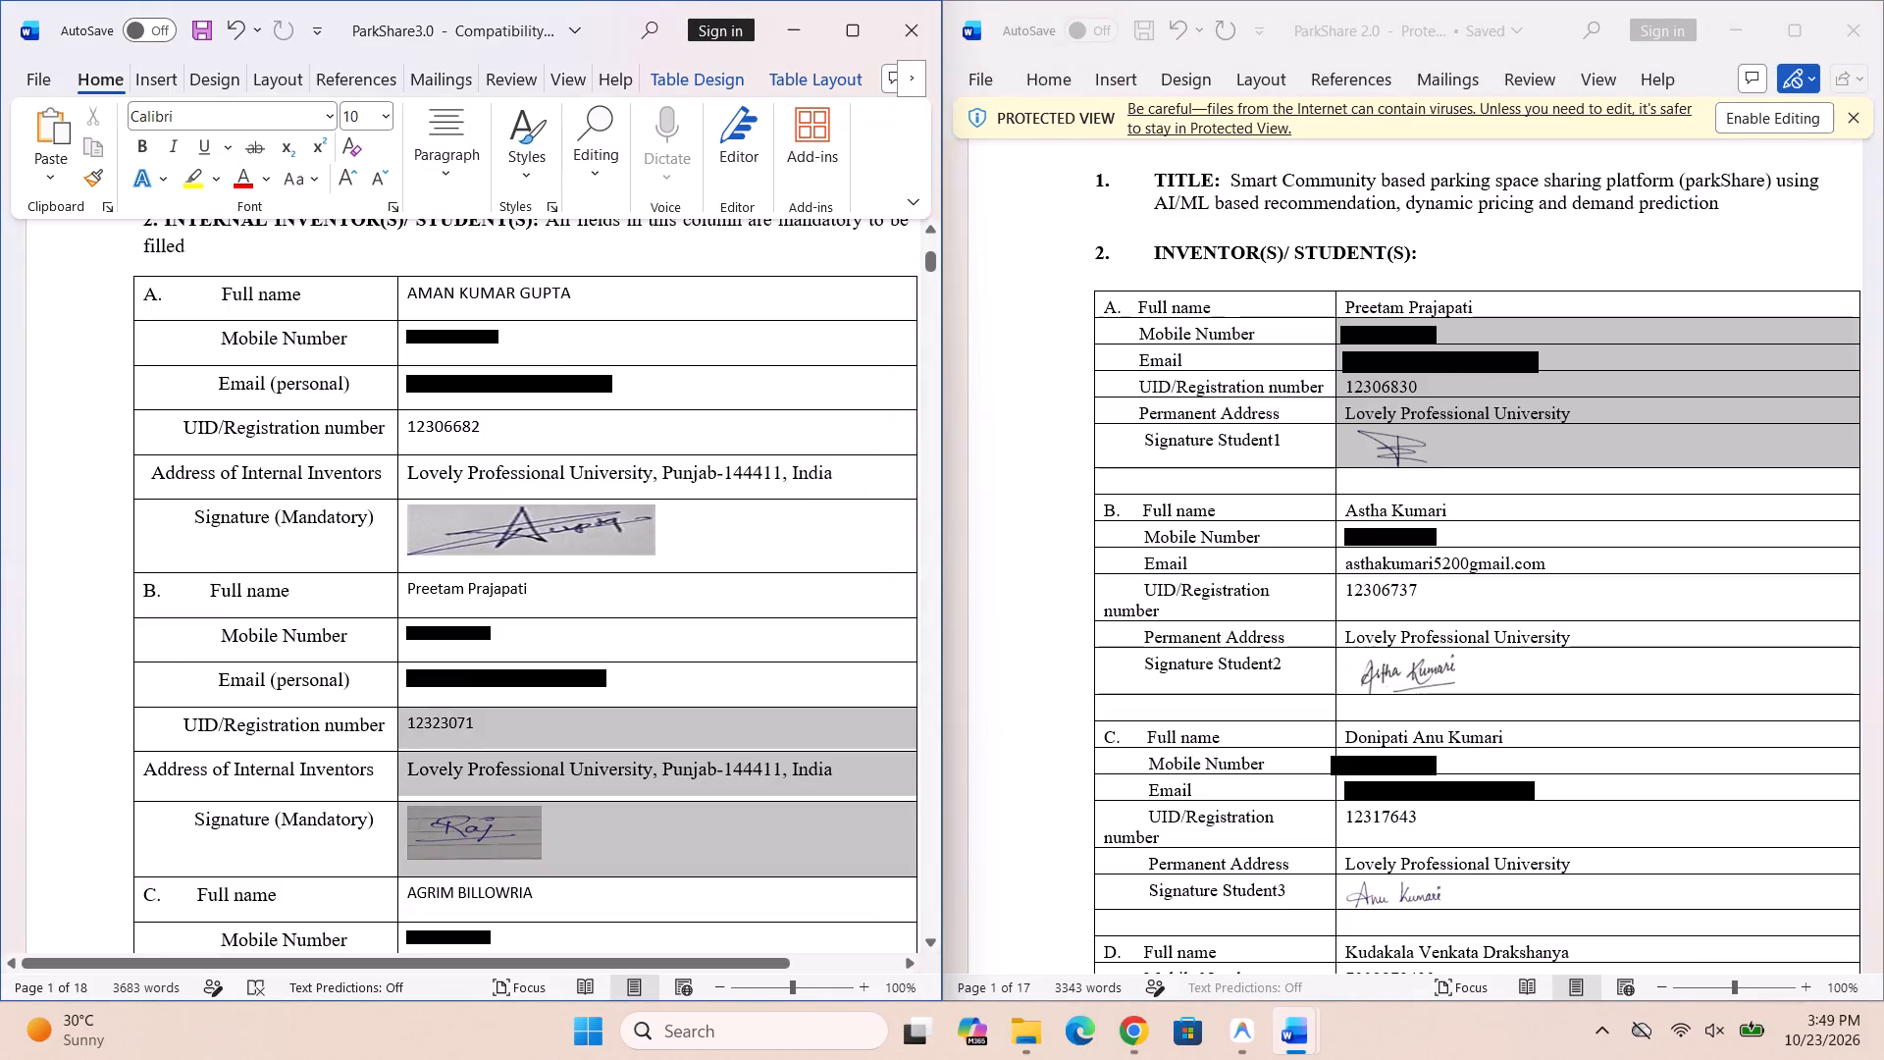
left_click_drag(464, 709, 425, 640)
key("ctrl+v")
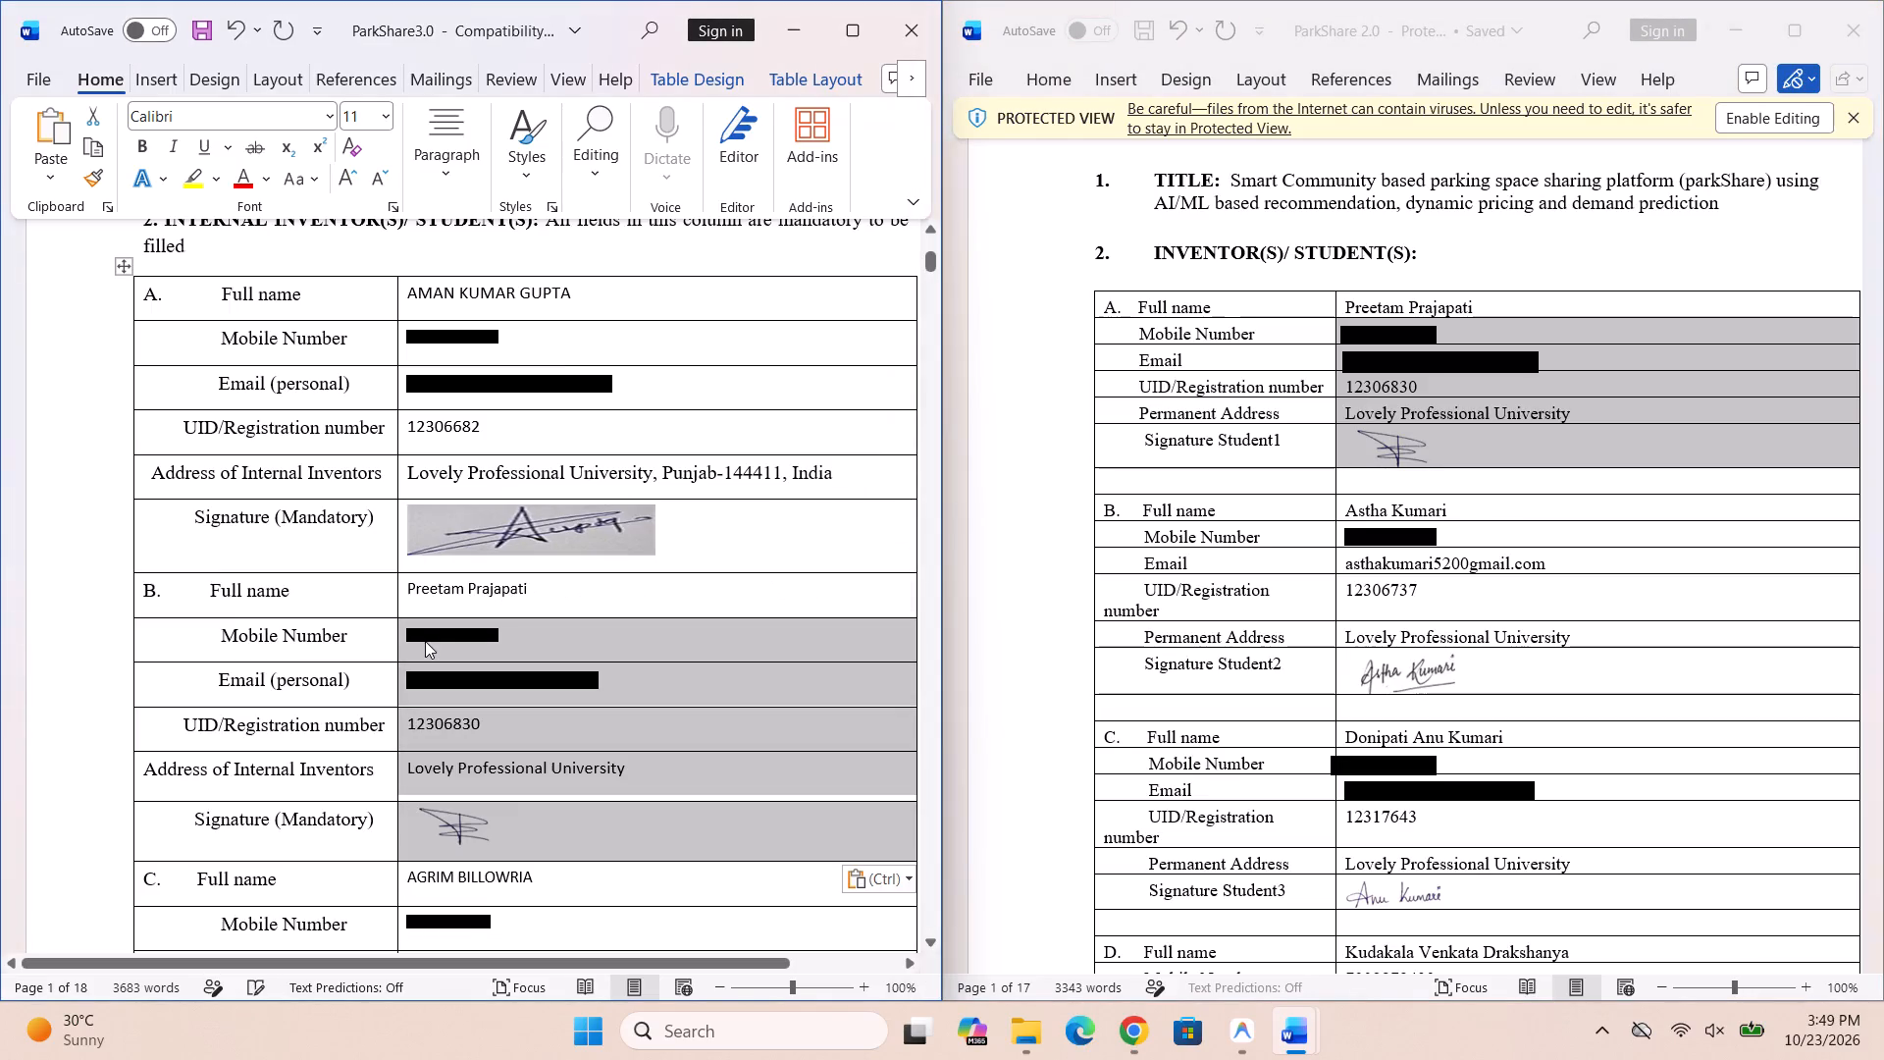
left_click(643, 765)
Replace inventor C's cells from full name through signature in ParkShare3.0 with inventor B's full set of cells copied from ParkShare 2.0.
scroll(643, 765, "down", 1)
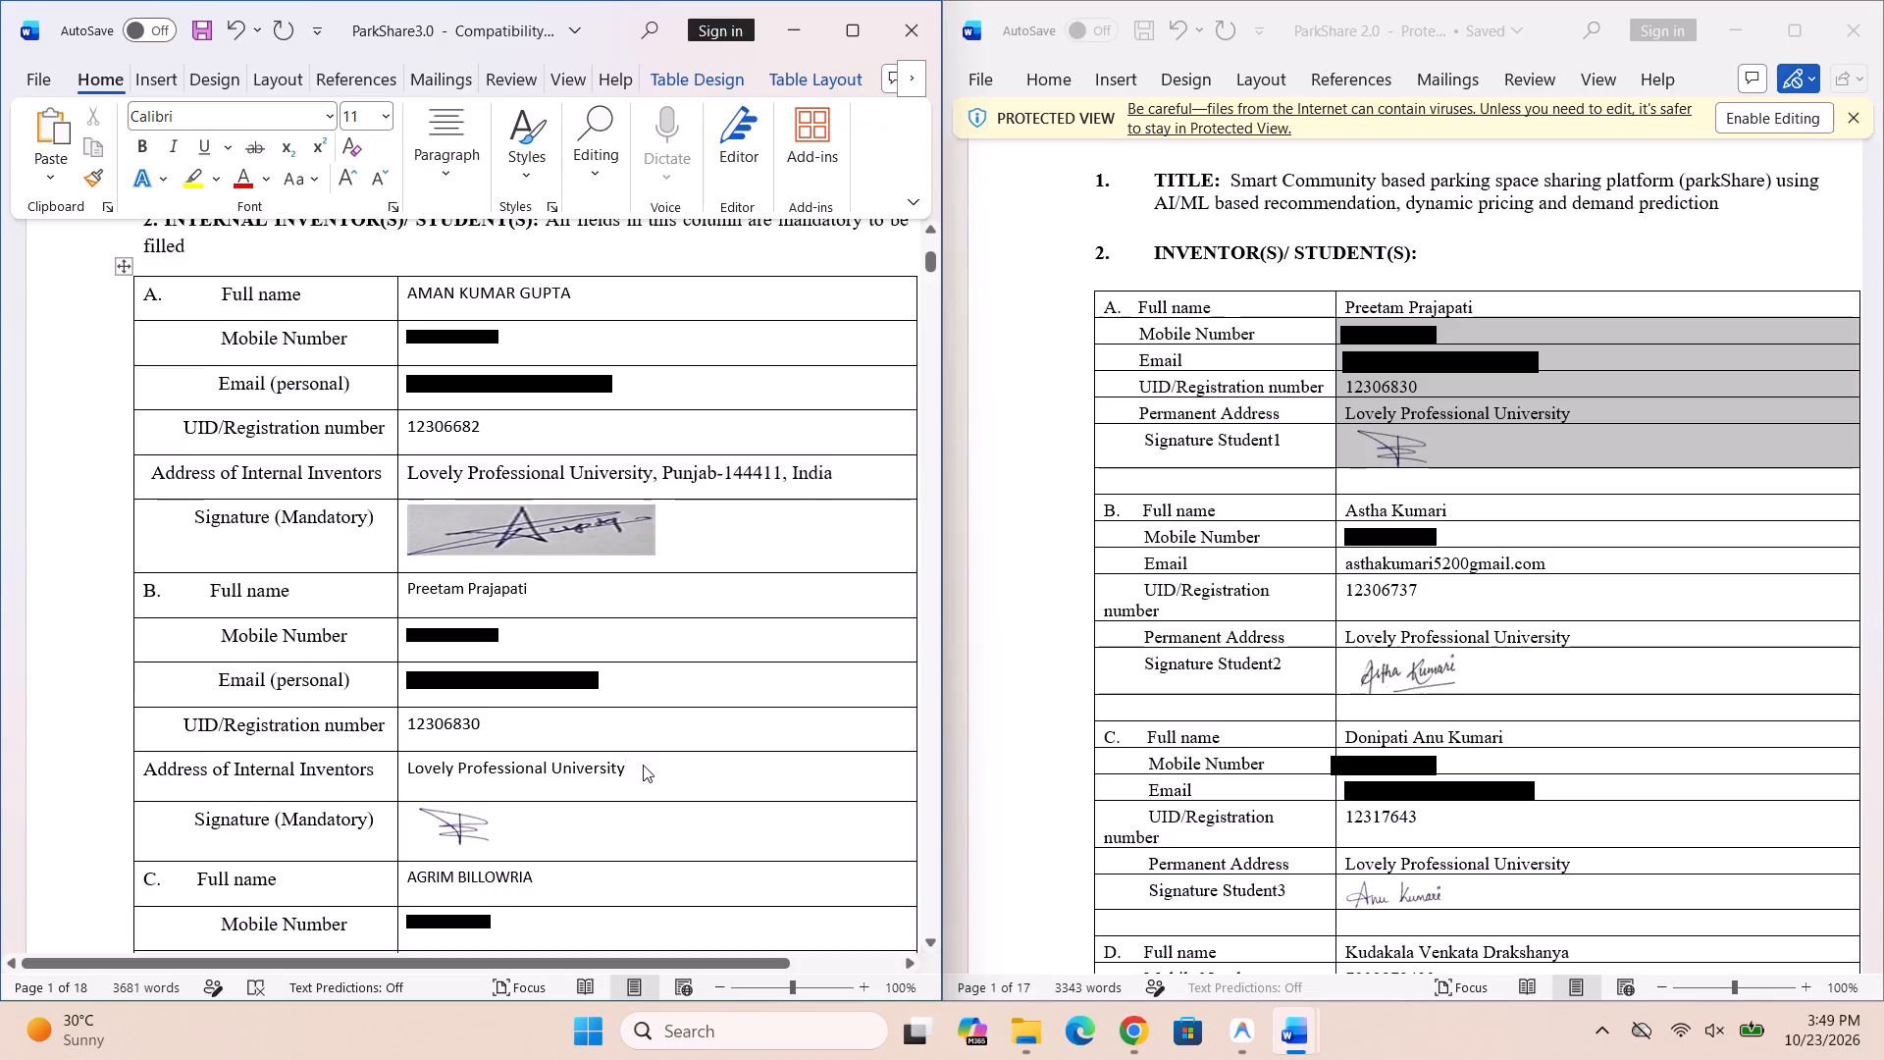
scroll(643, 765, "down", 1)
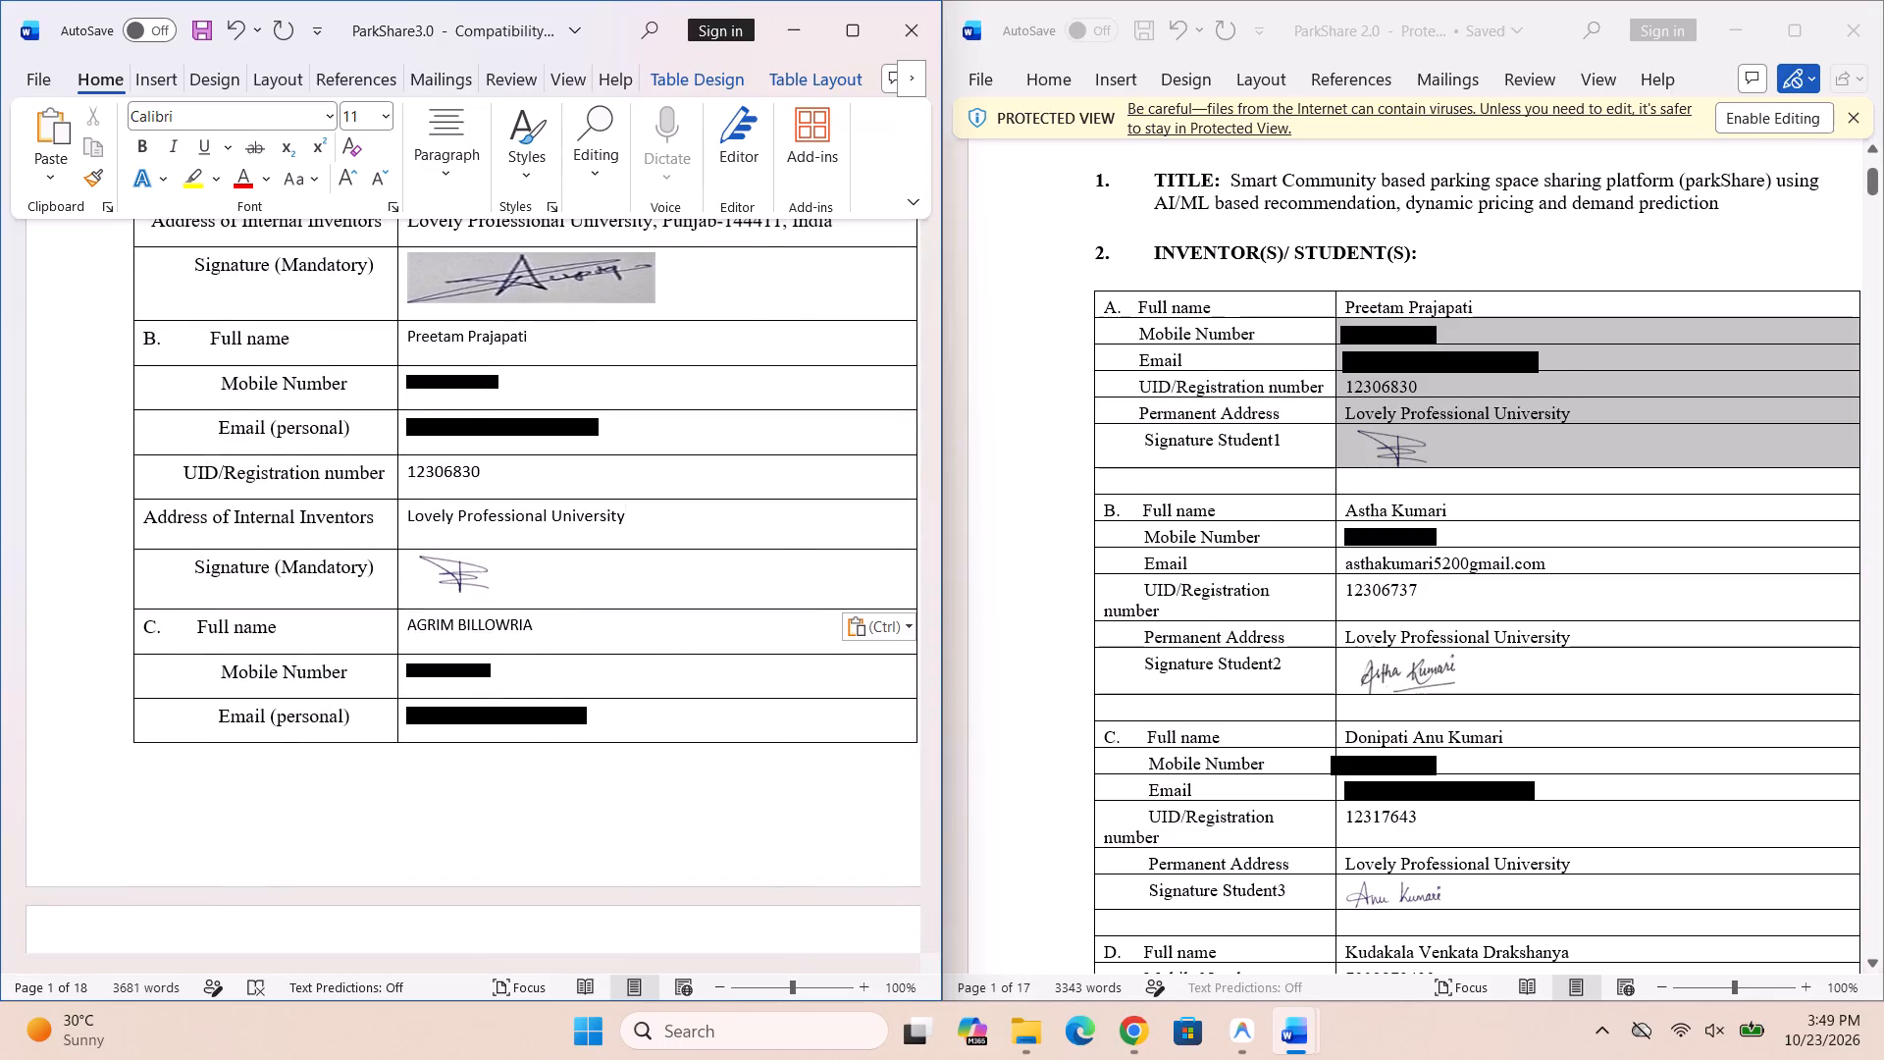
scroll(1302, 699, "down", 2)
scroll(1469, 556, "up", 1)
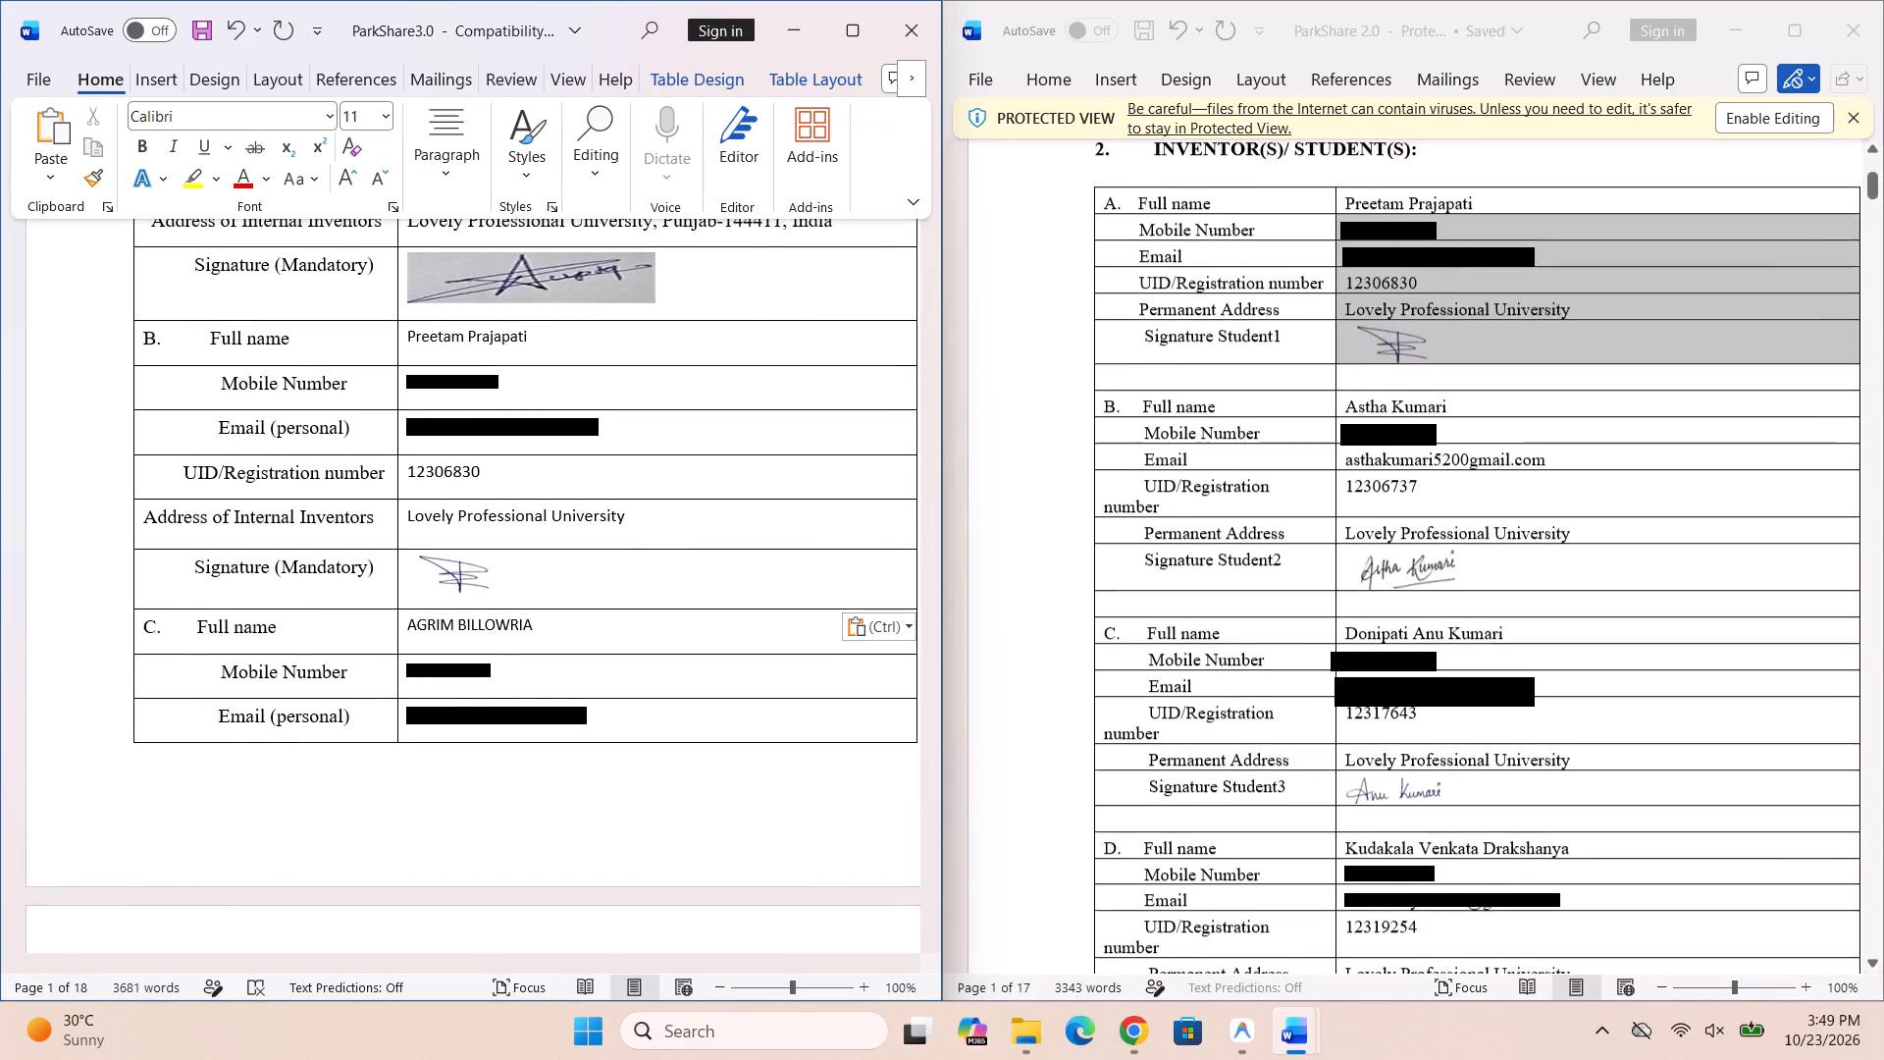
left_click_drag(1493, 571, 1348, 424)
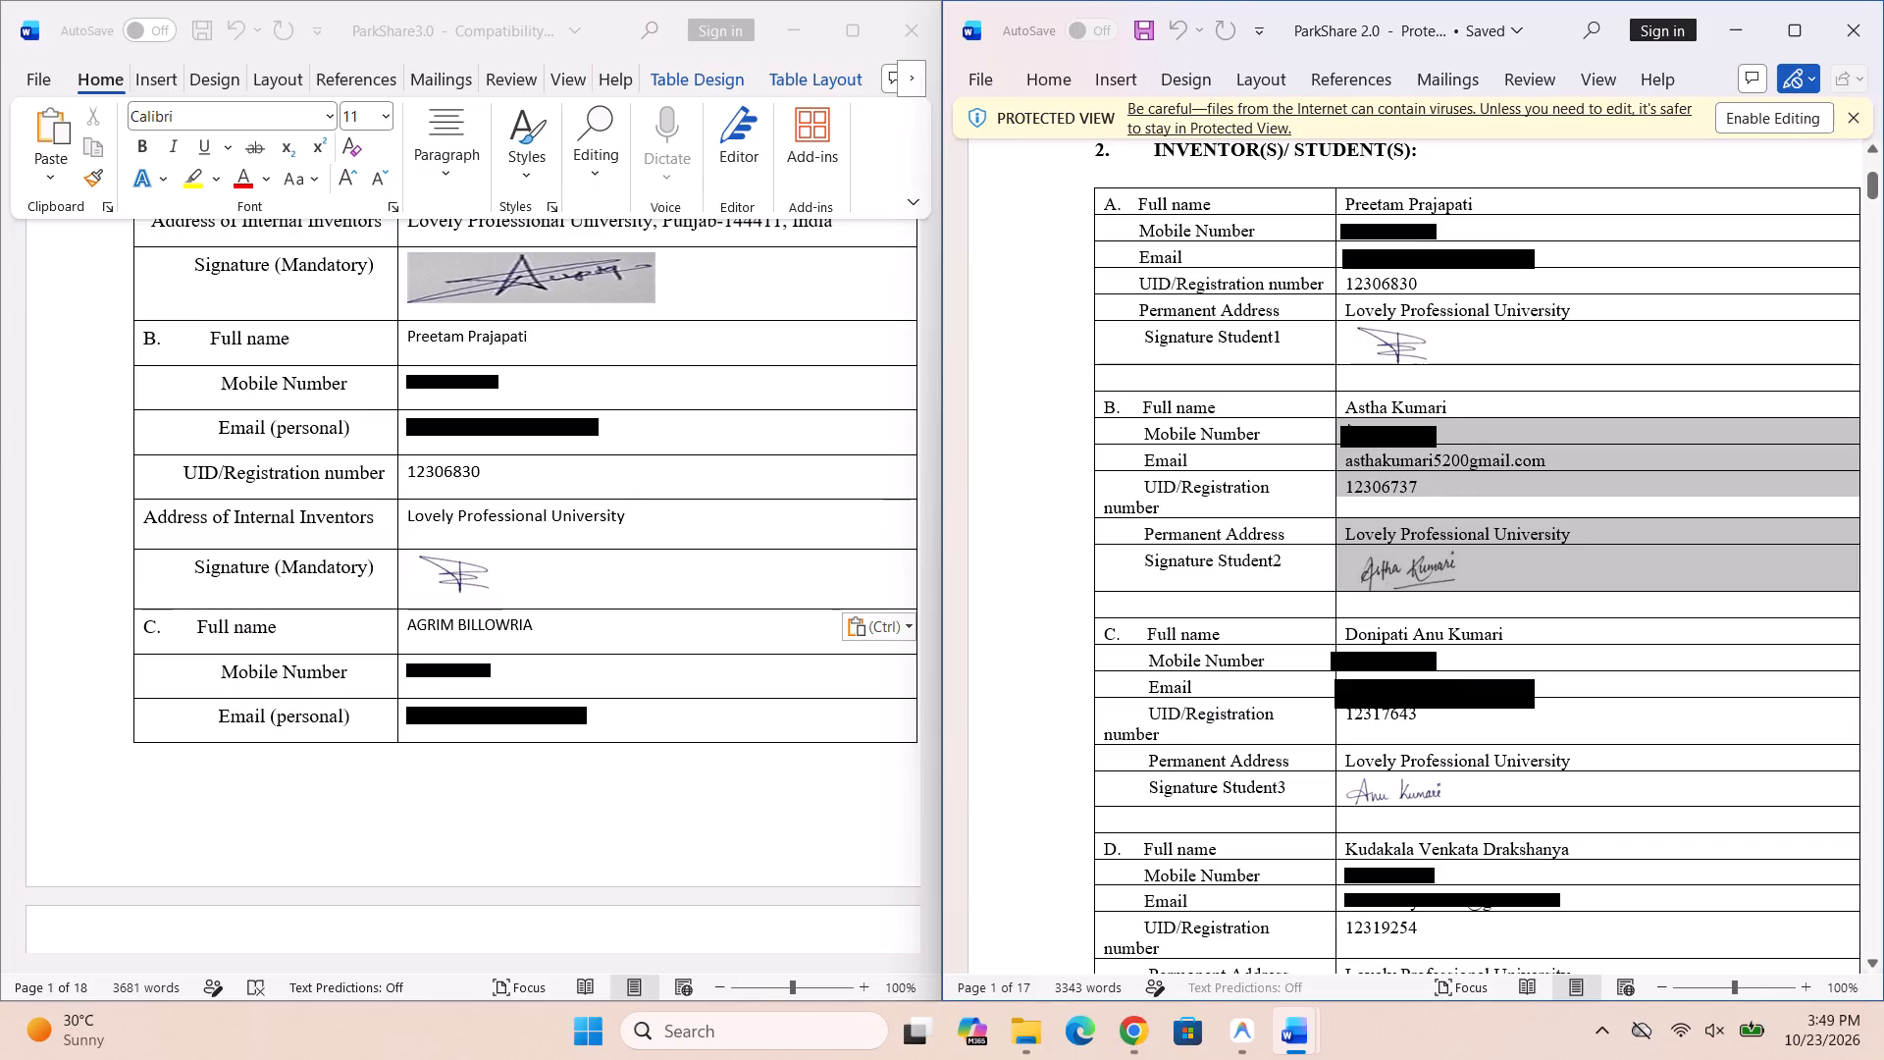
left_click_drag(1348, 424, 1347, 405)
key("ctrl+c")
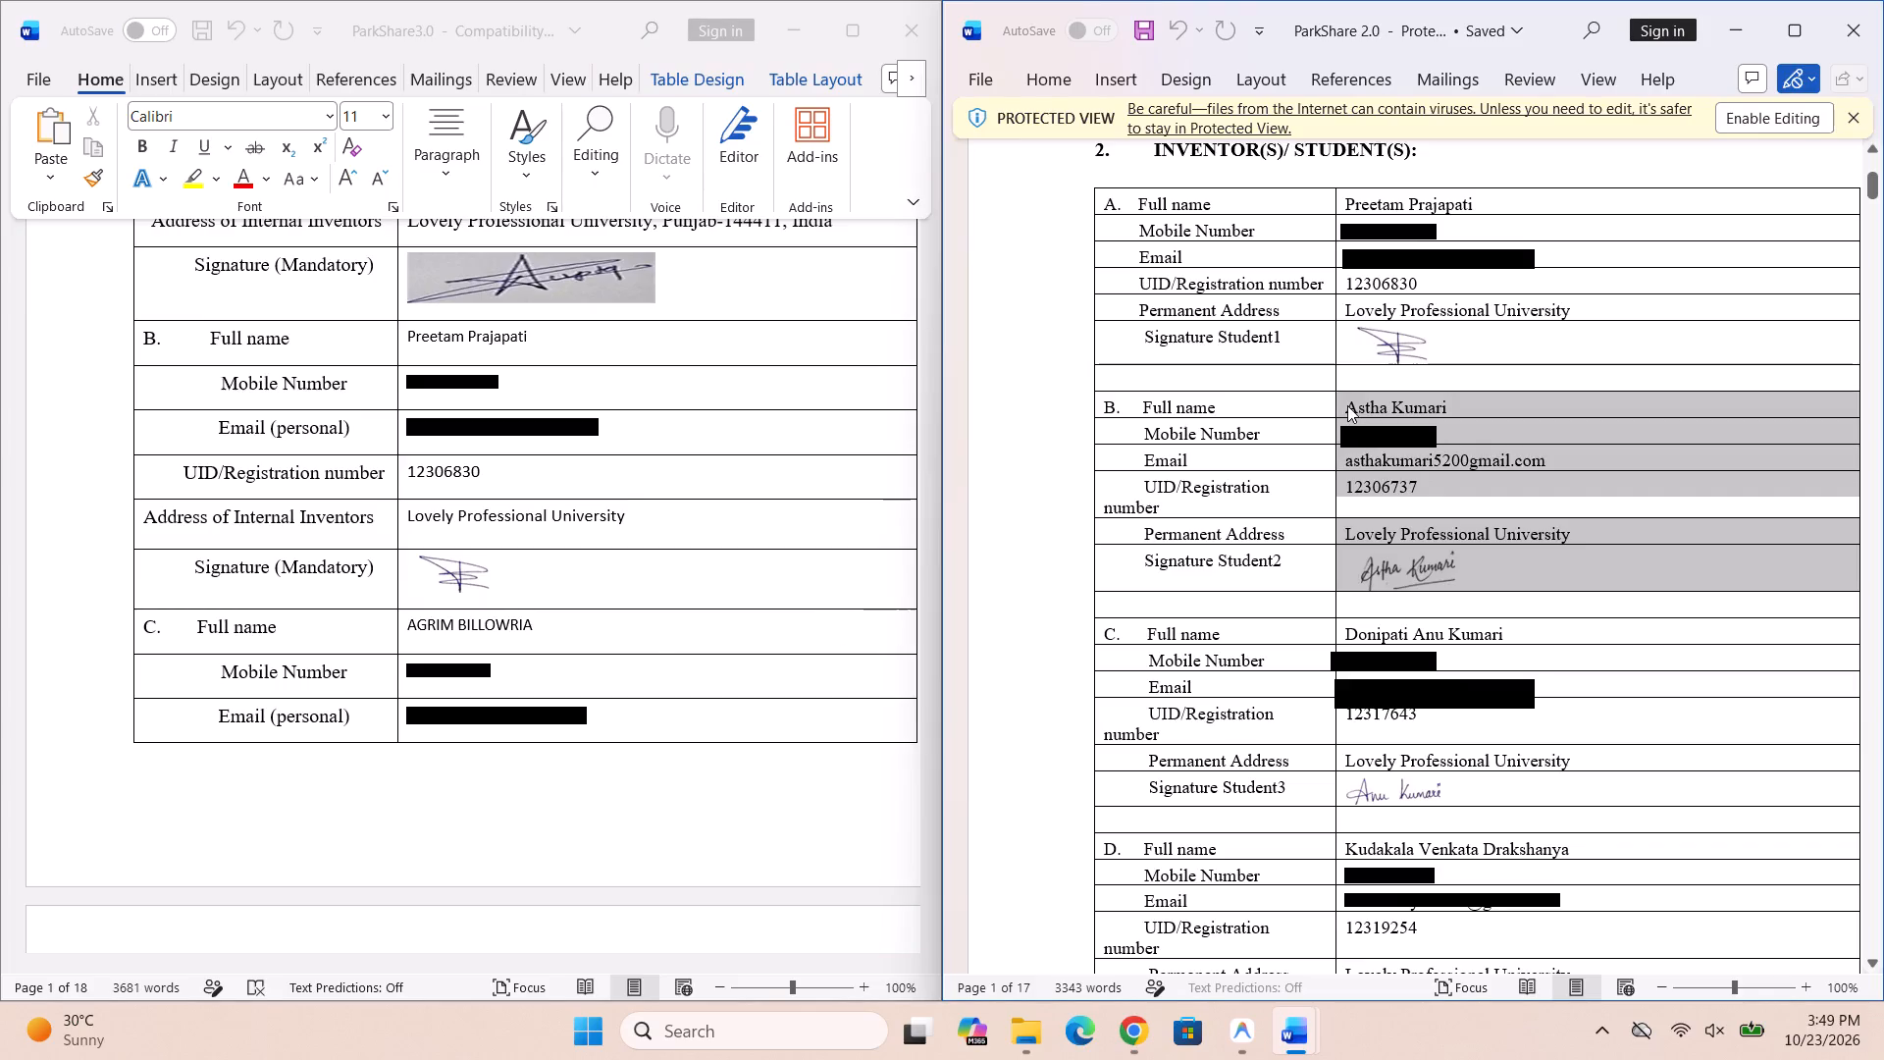
scroll(656, 633, "down", 2)
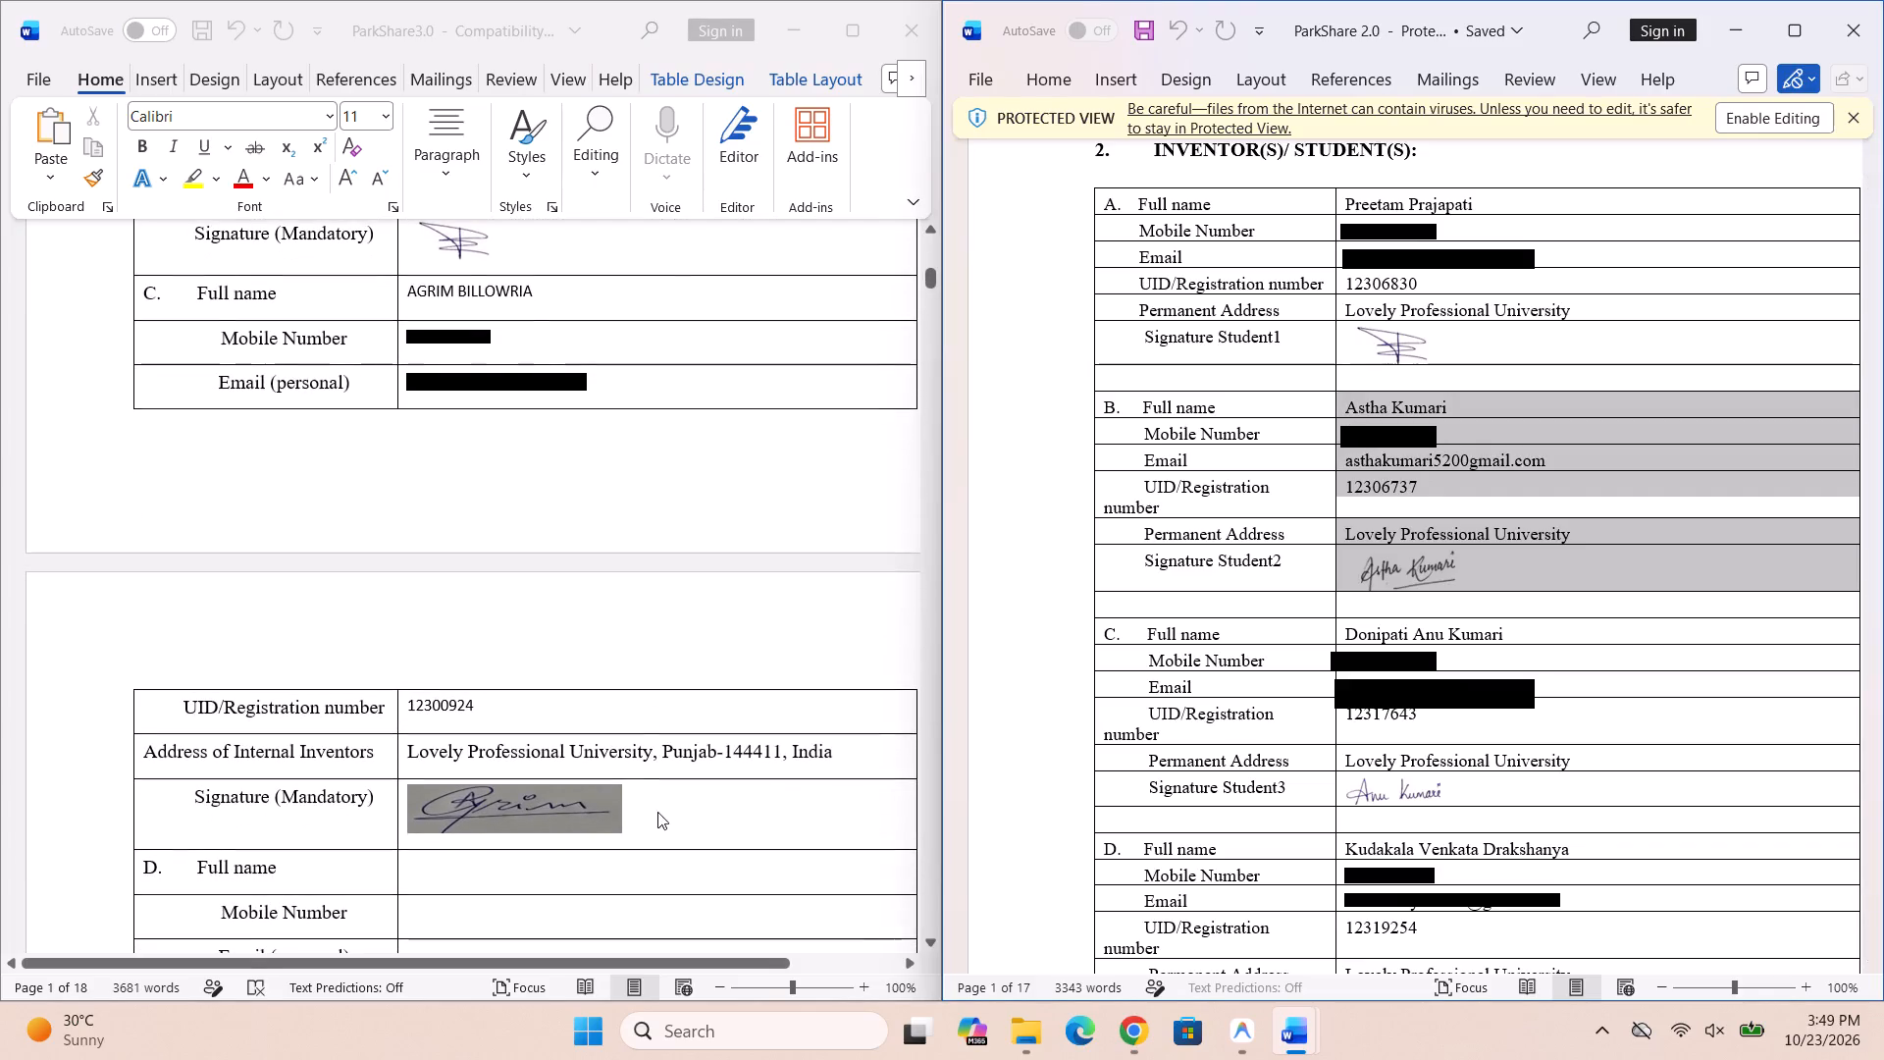
left_click_drag(658, 811, 547, 671)
left_click(654, 802)
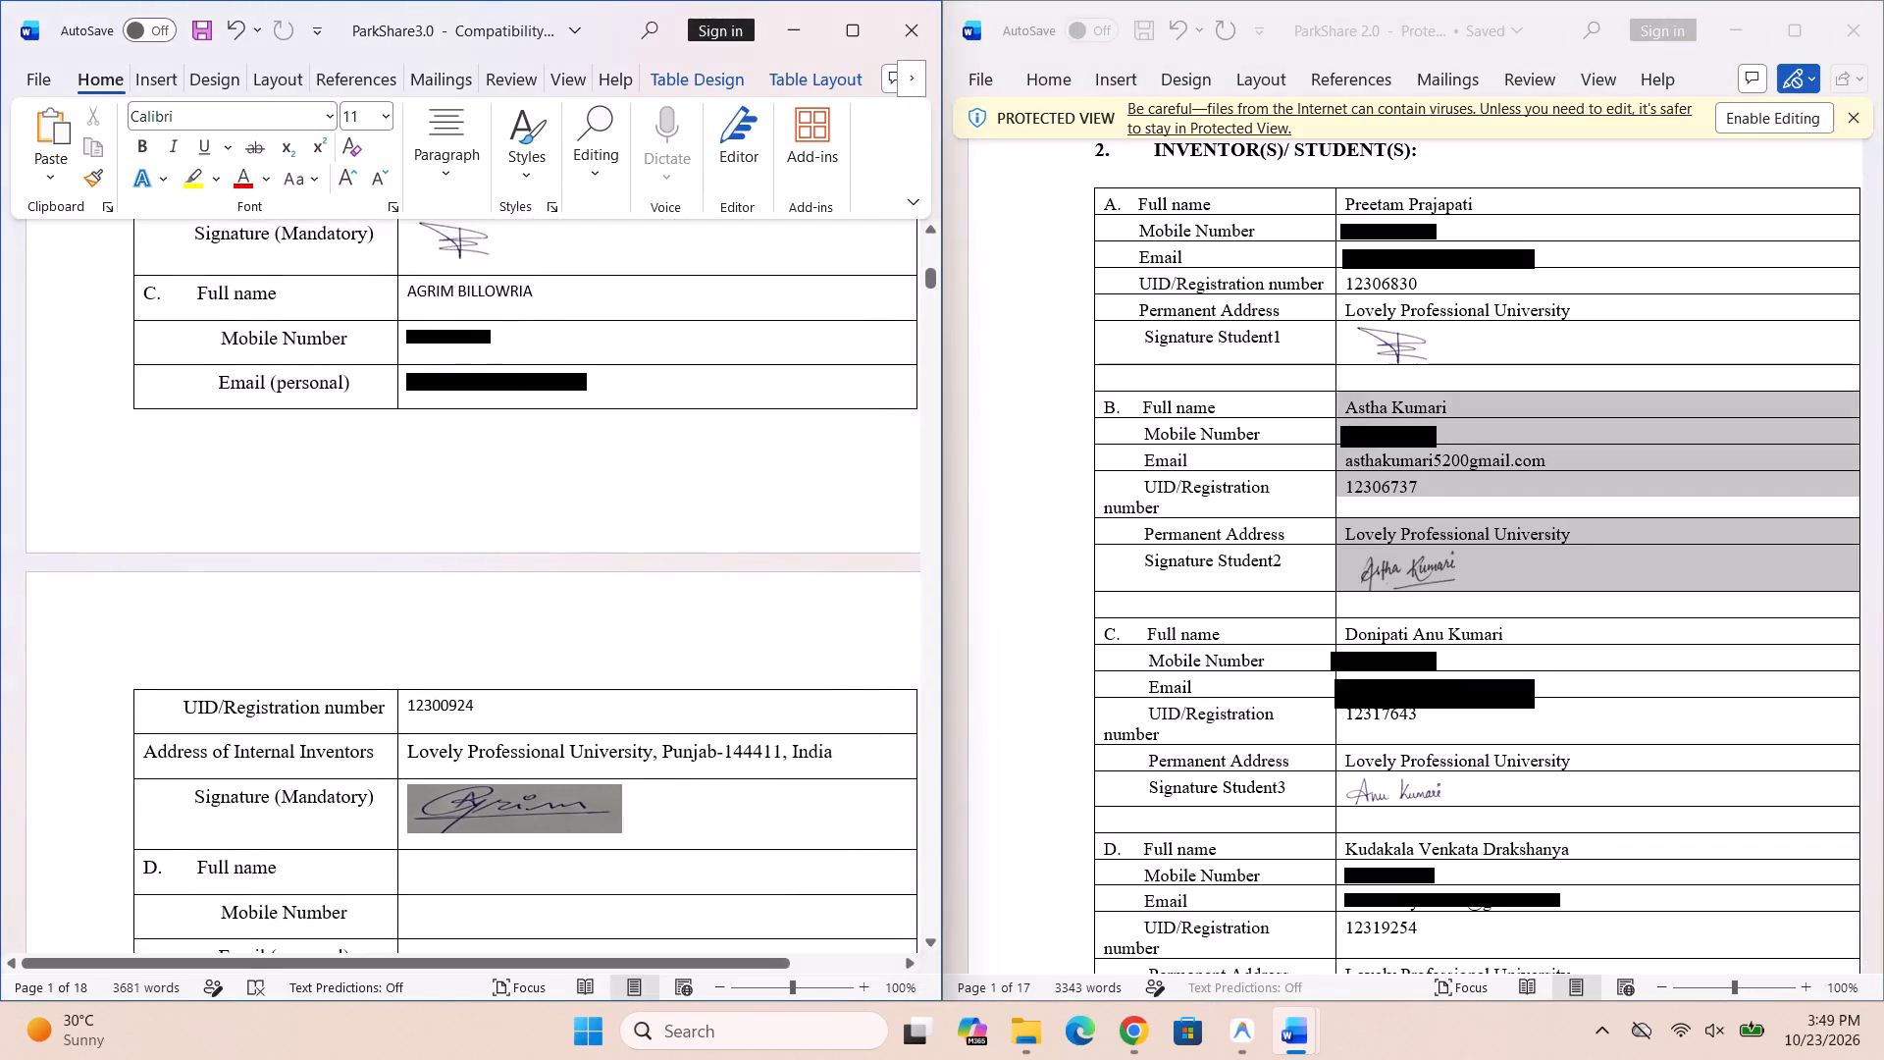
left_click_drag(655, 804, 433, 260)
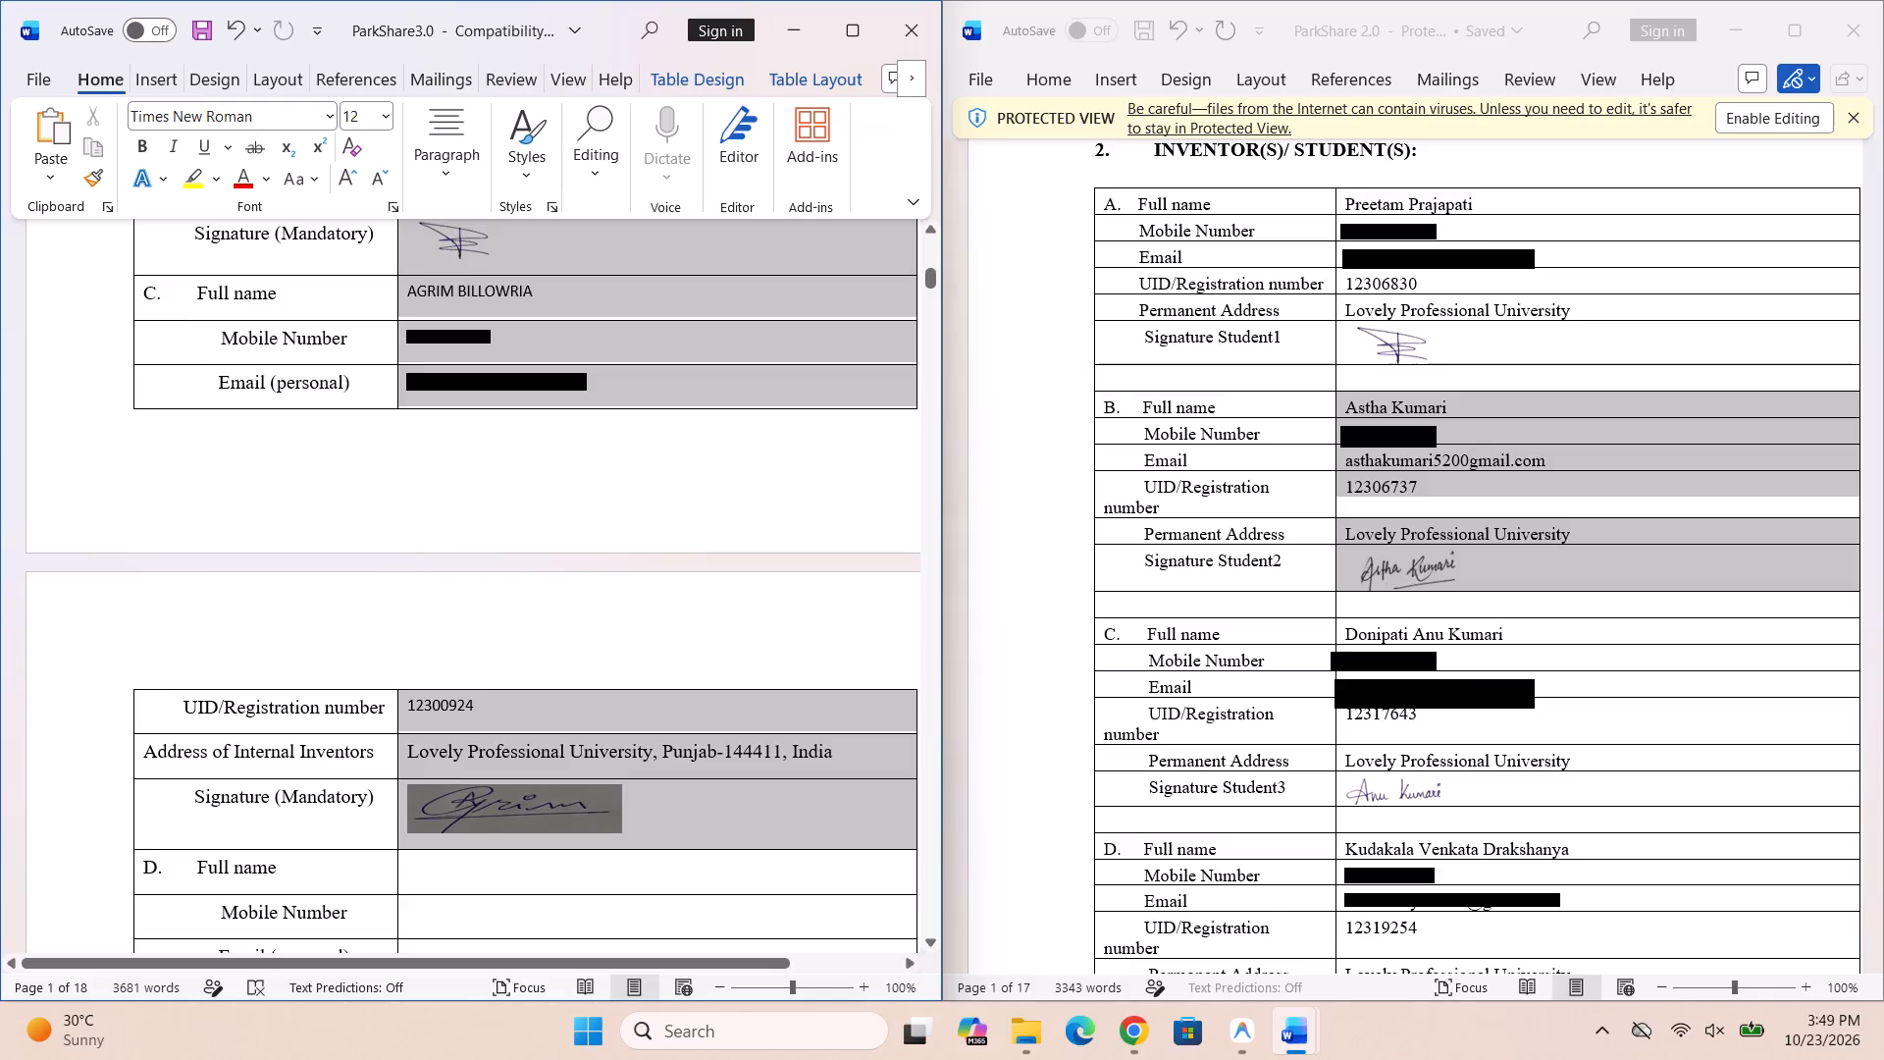
left_click_drag(433, 260, 432, 395)
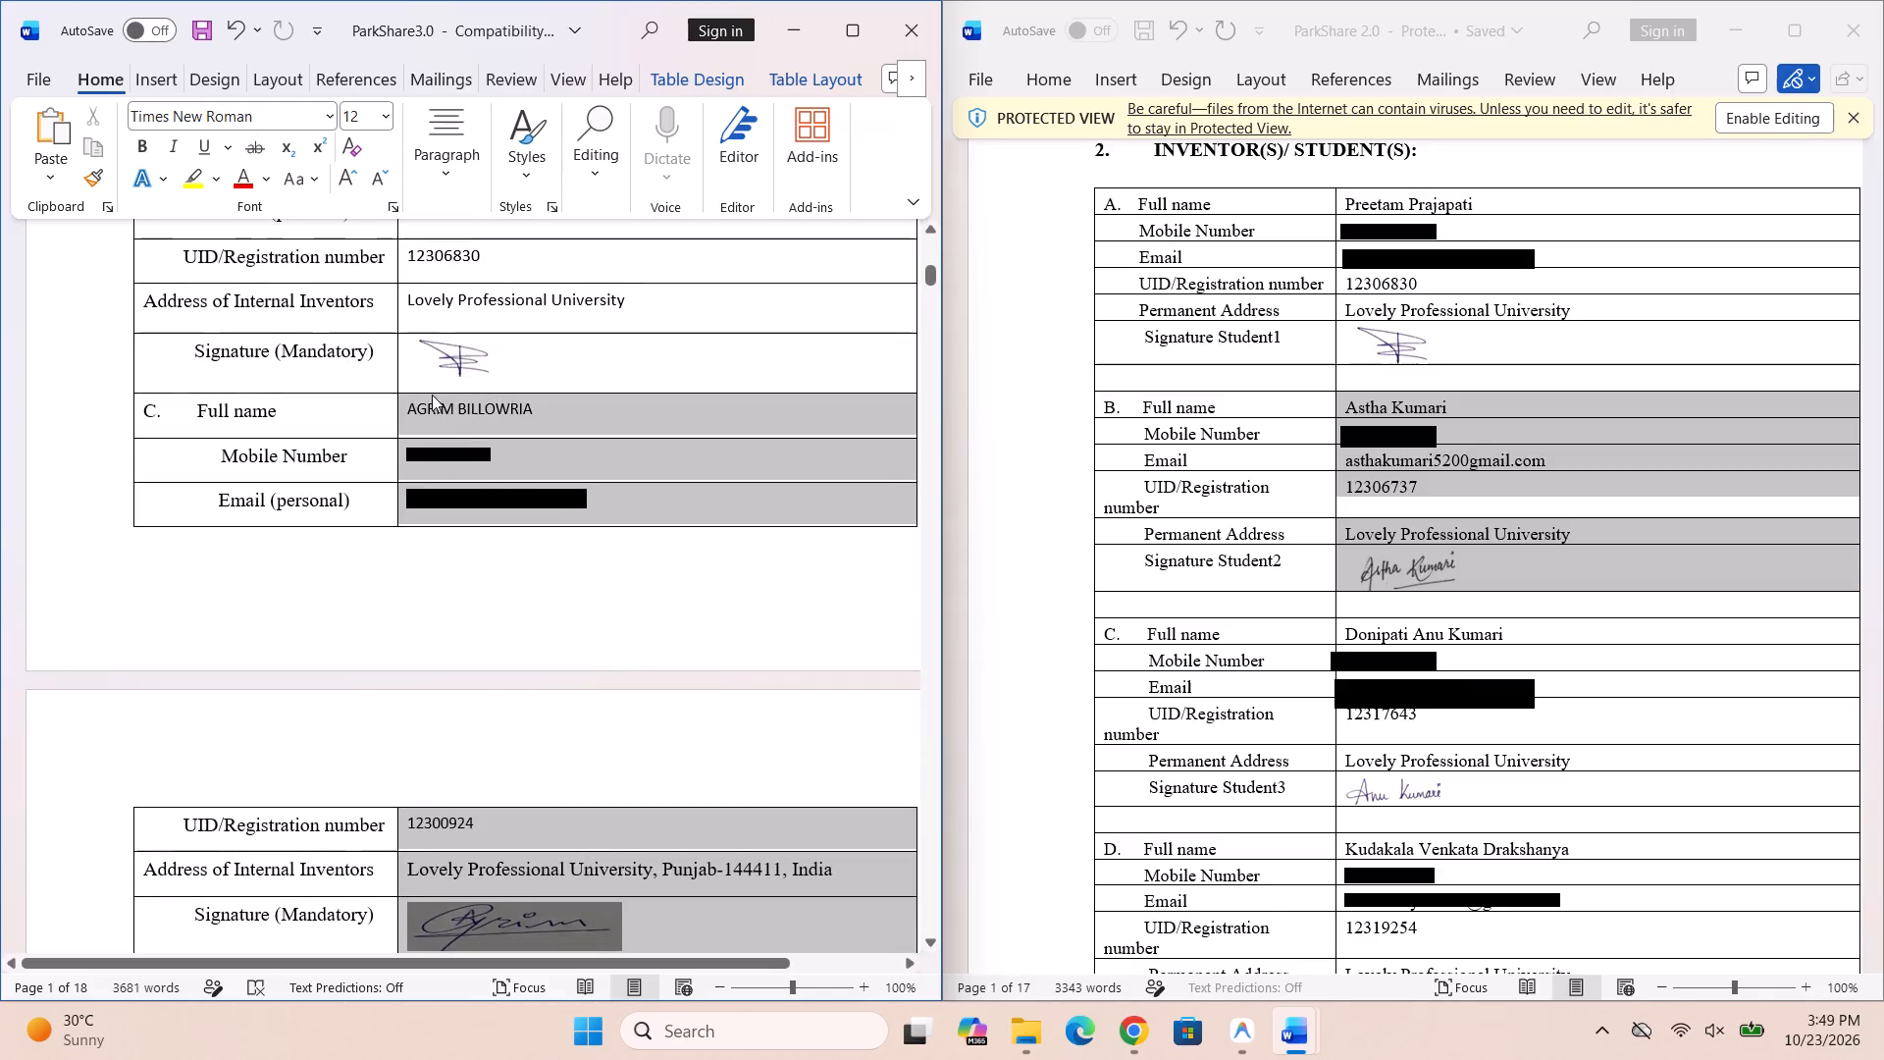
left_click_drag(432, 395, 431, 418)
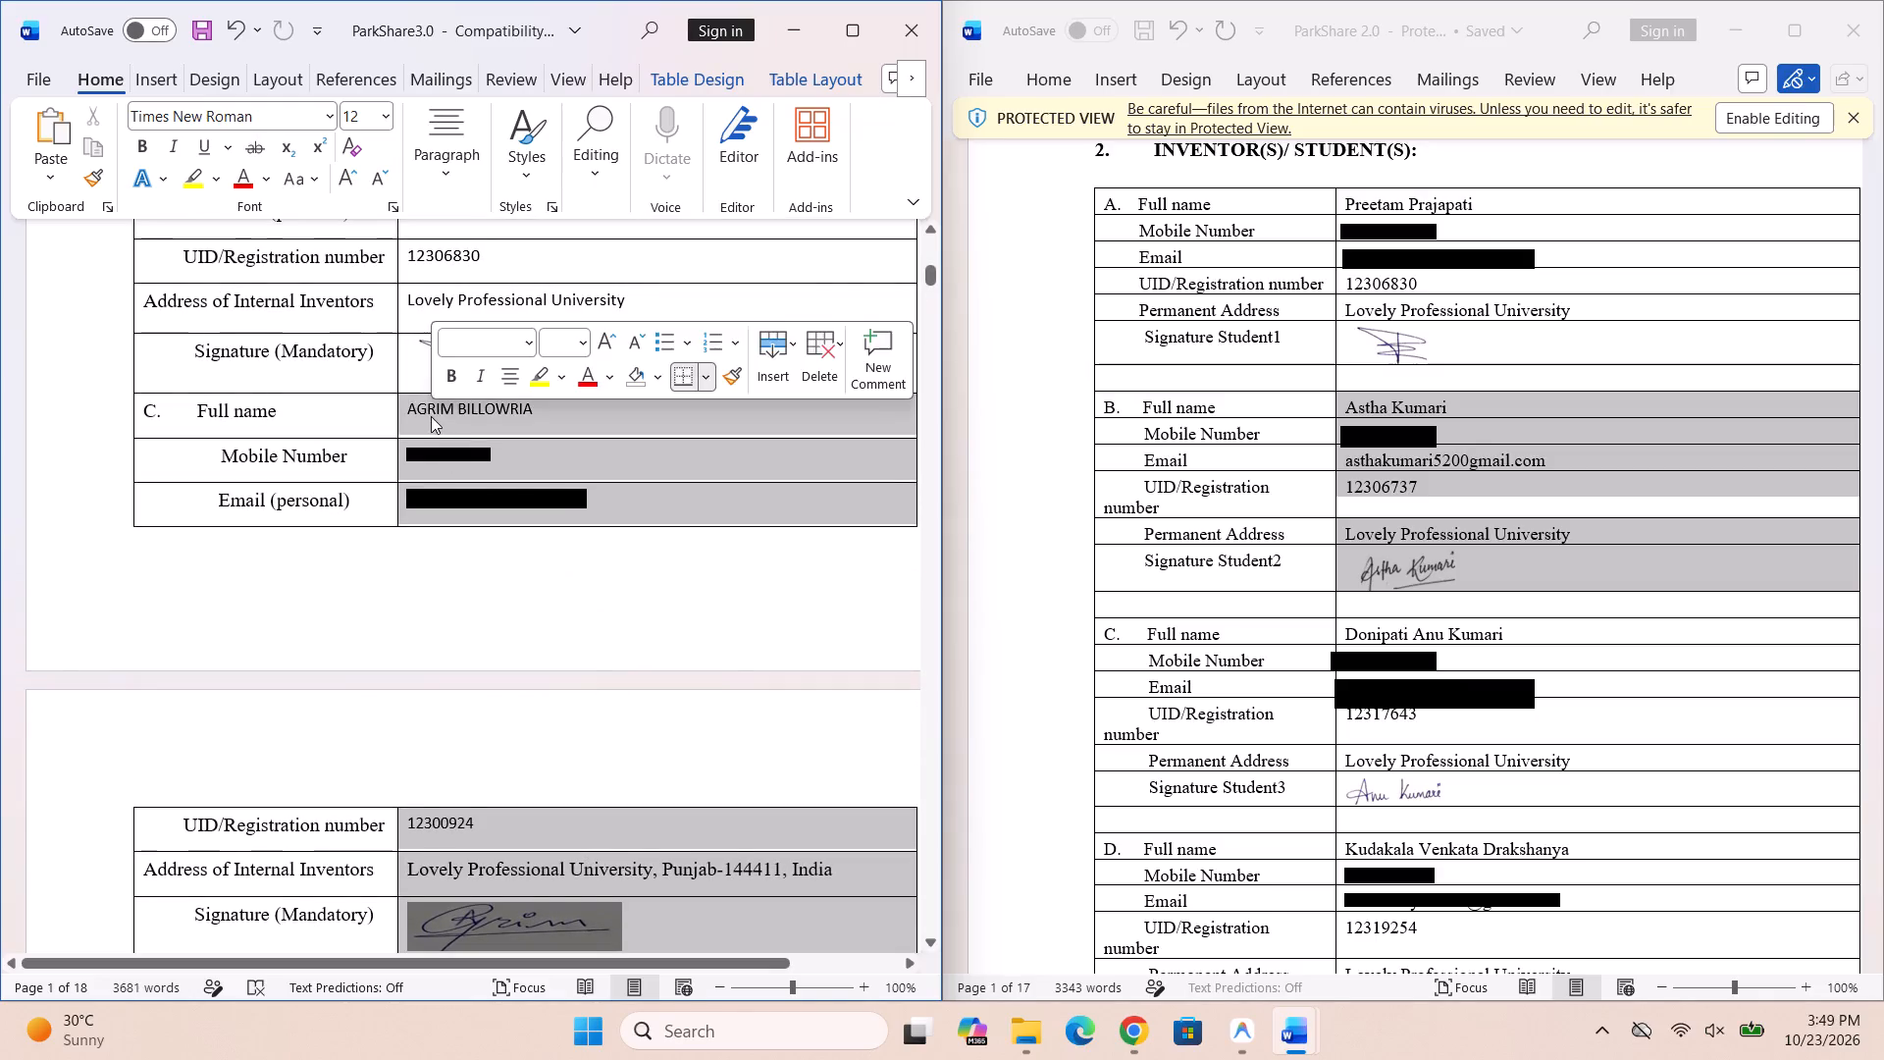
key("ctrl+v")
left_click(533, 722)
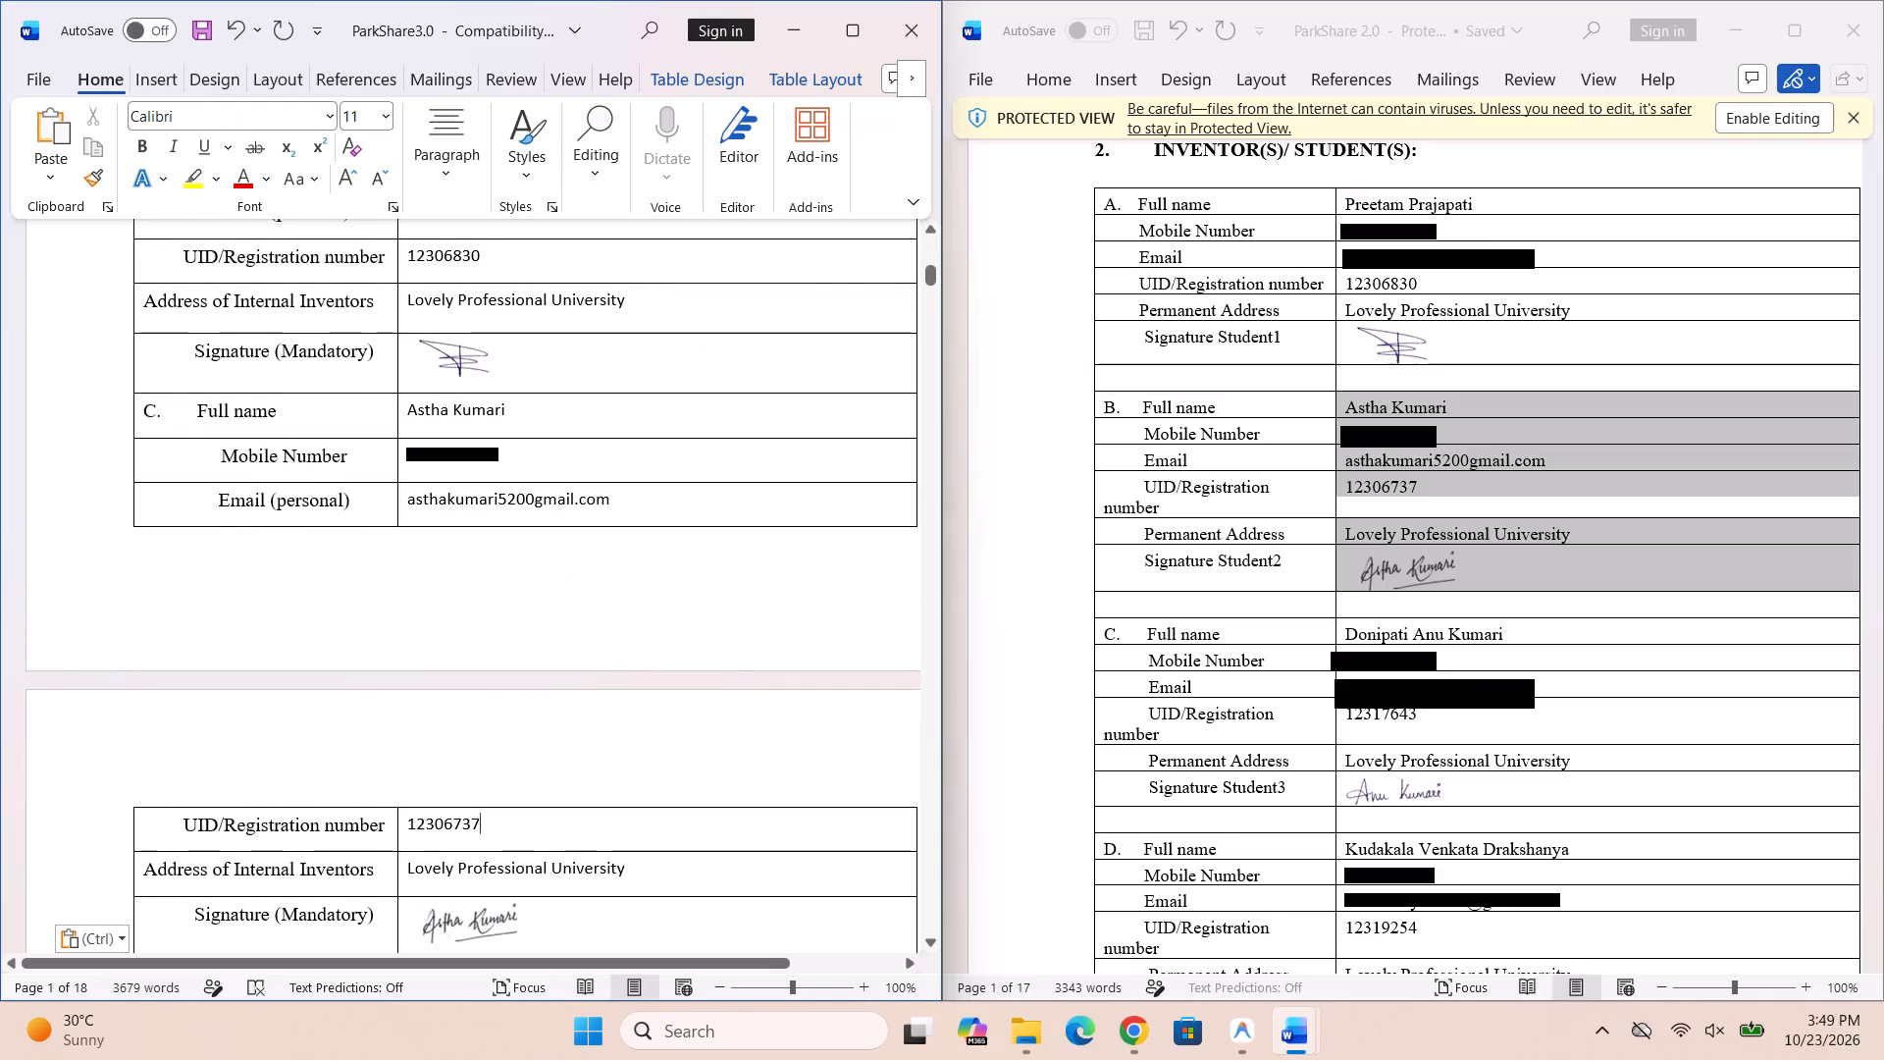
Add several blank rows at the end of the inventor table in ParkShare3.0, below inventor D's block.
scroll(533, 722, "down", 2)
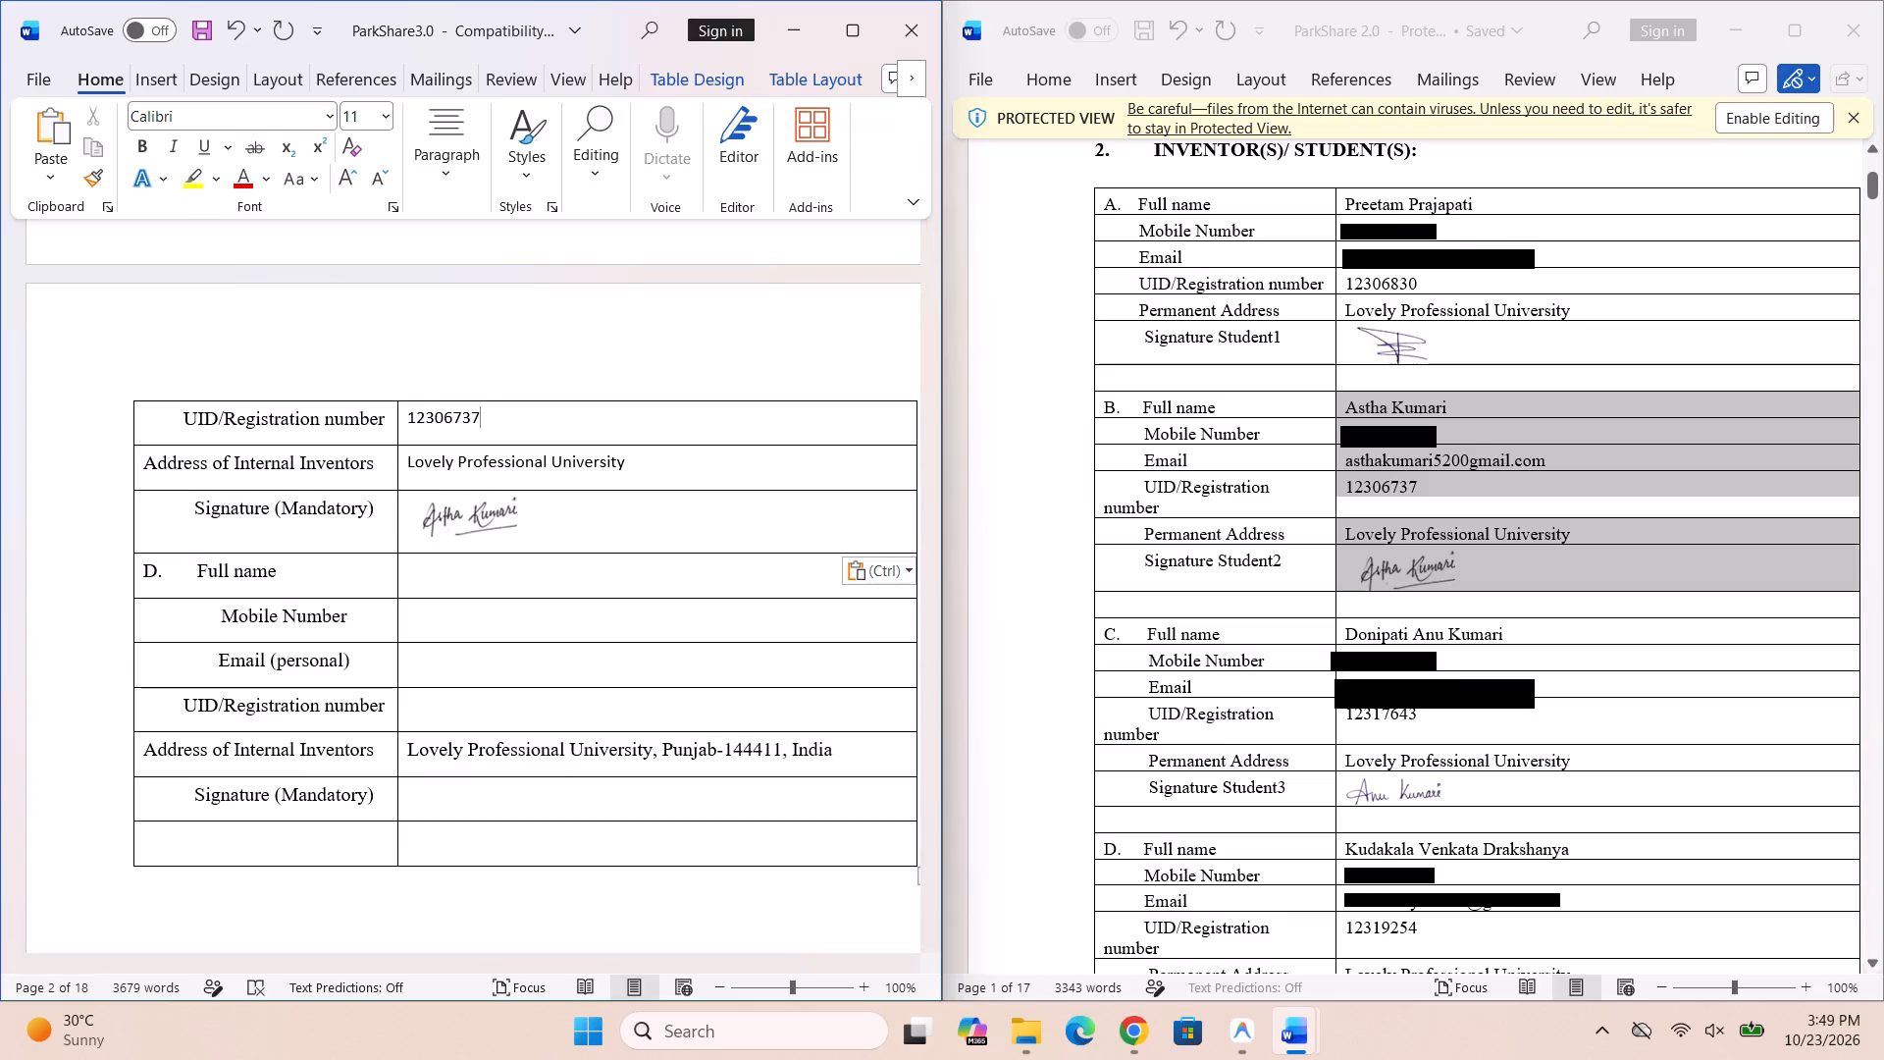
left_click(1497, 753)
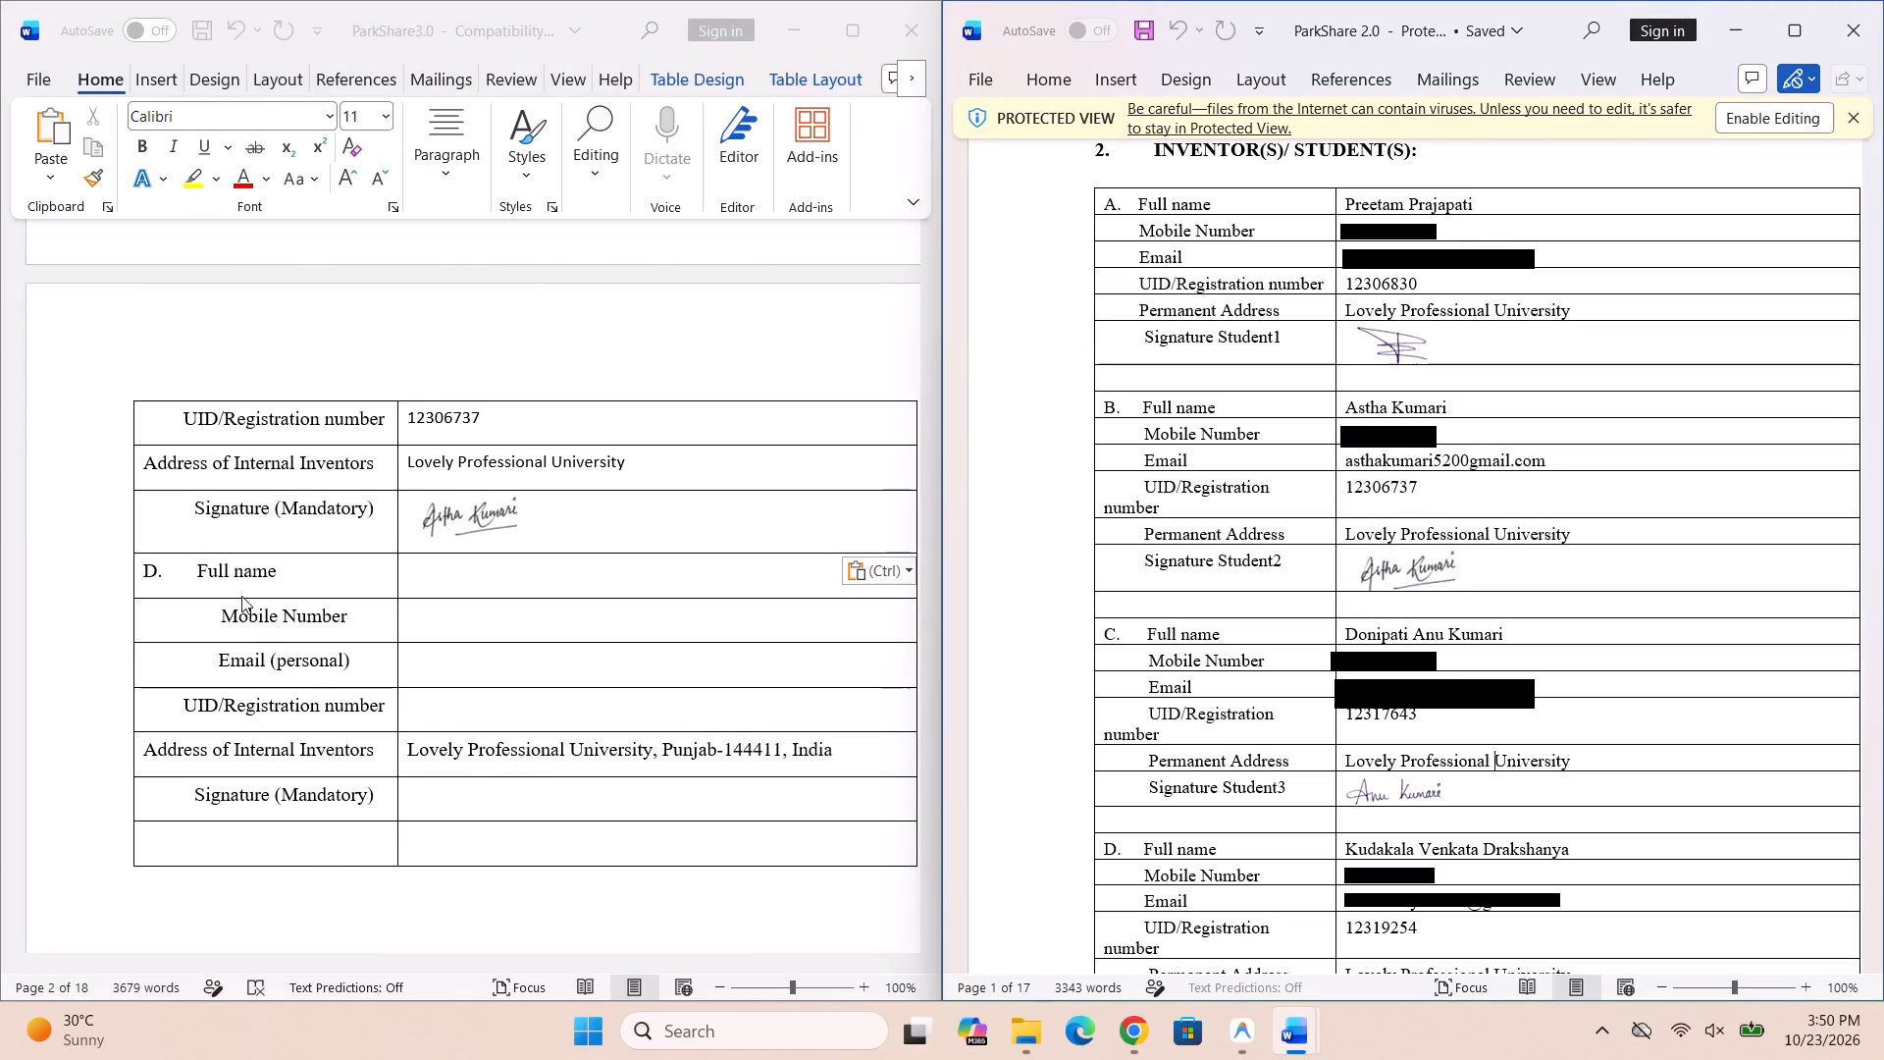
left_click(480, 851)
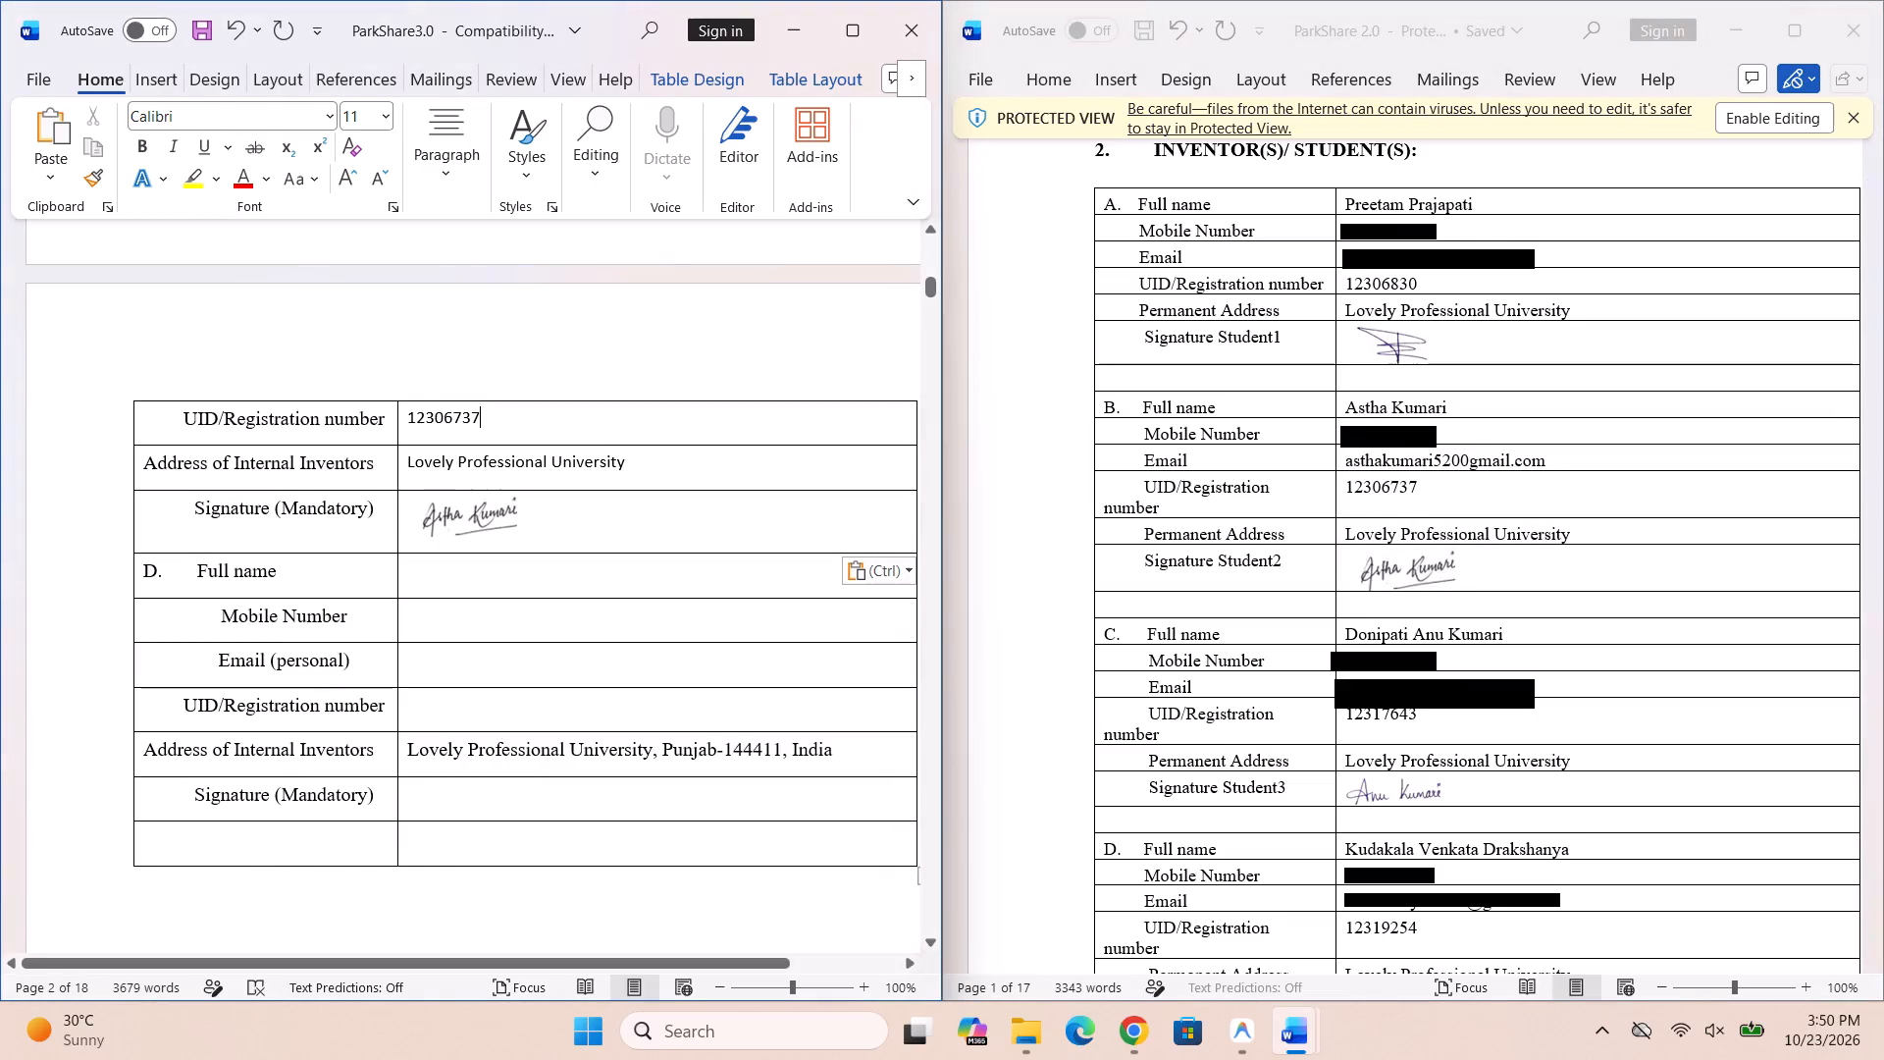
left_click(471, 867)
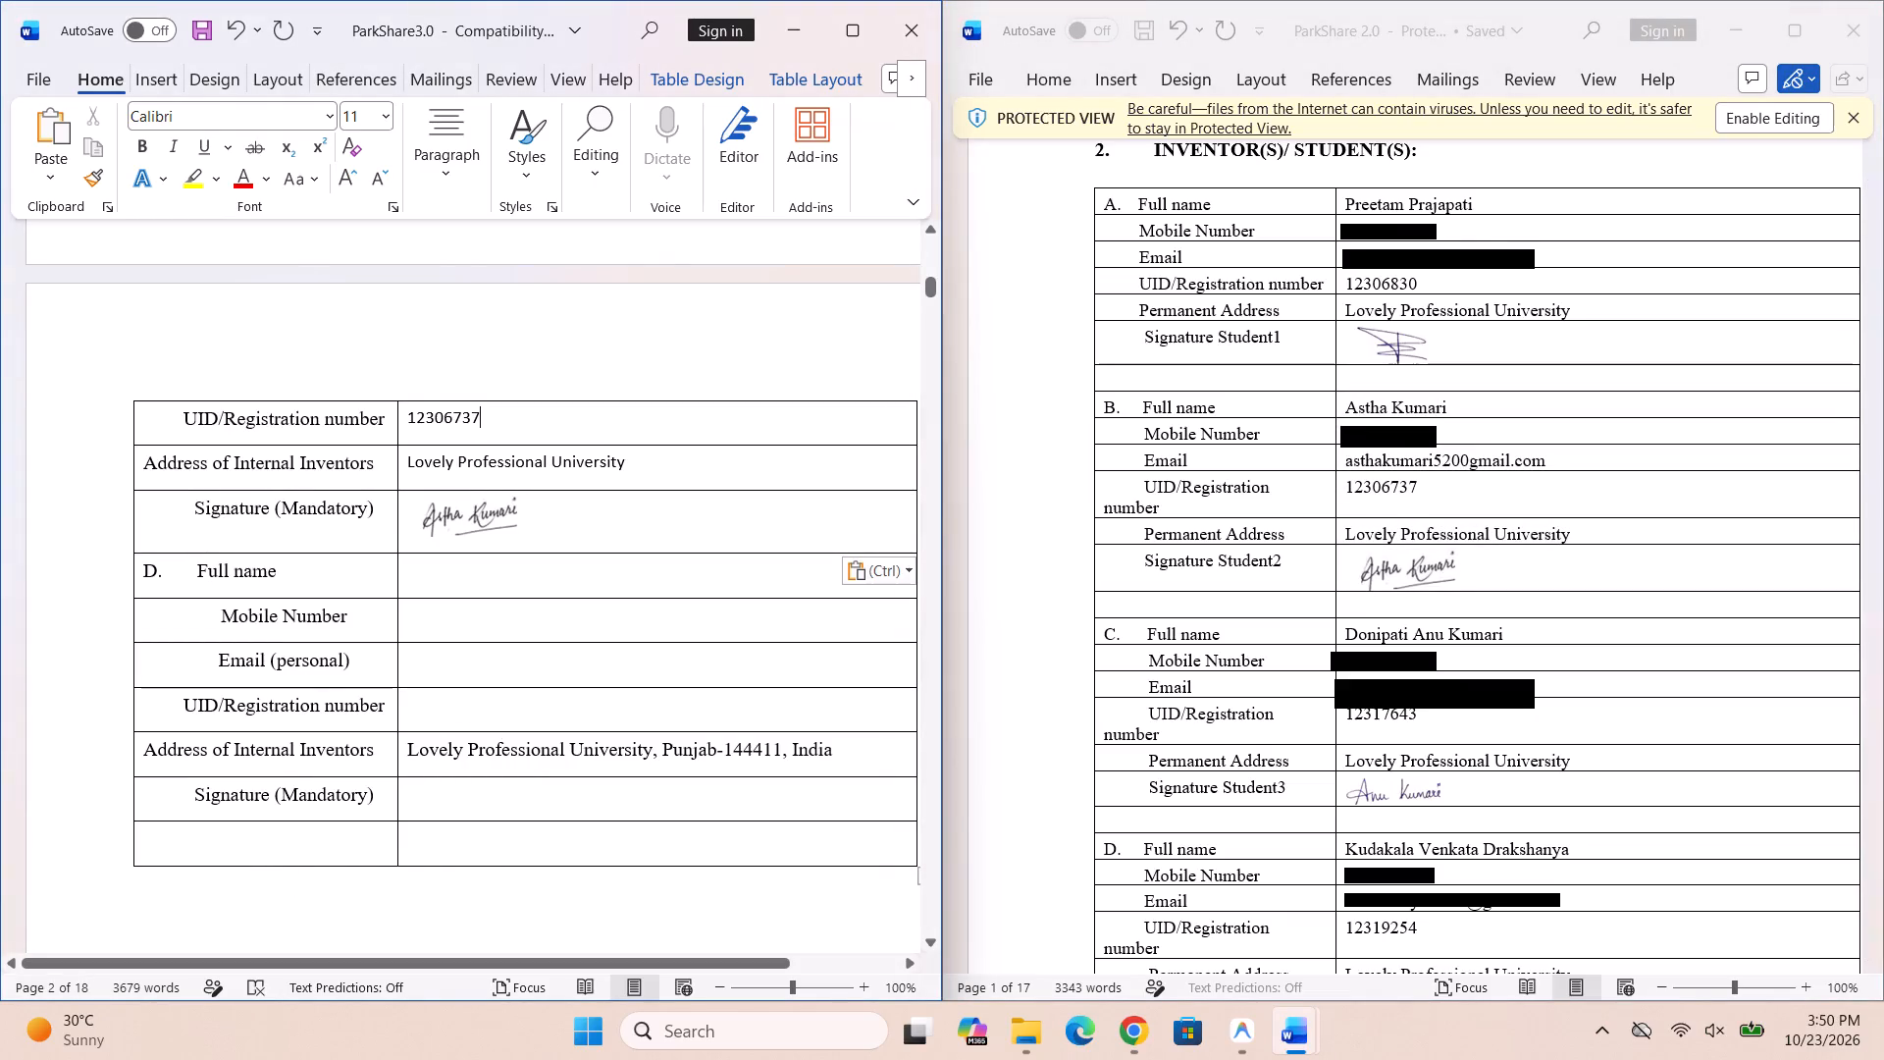
left_click(471, 867)
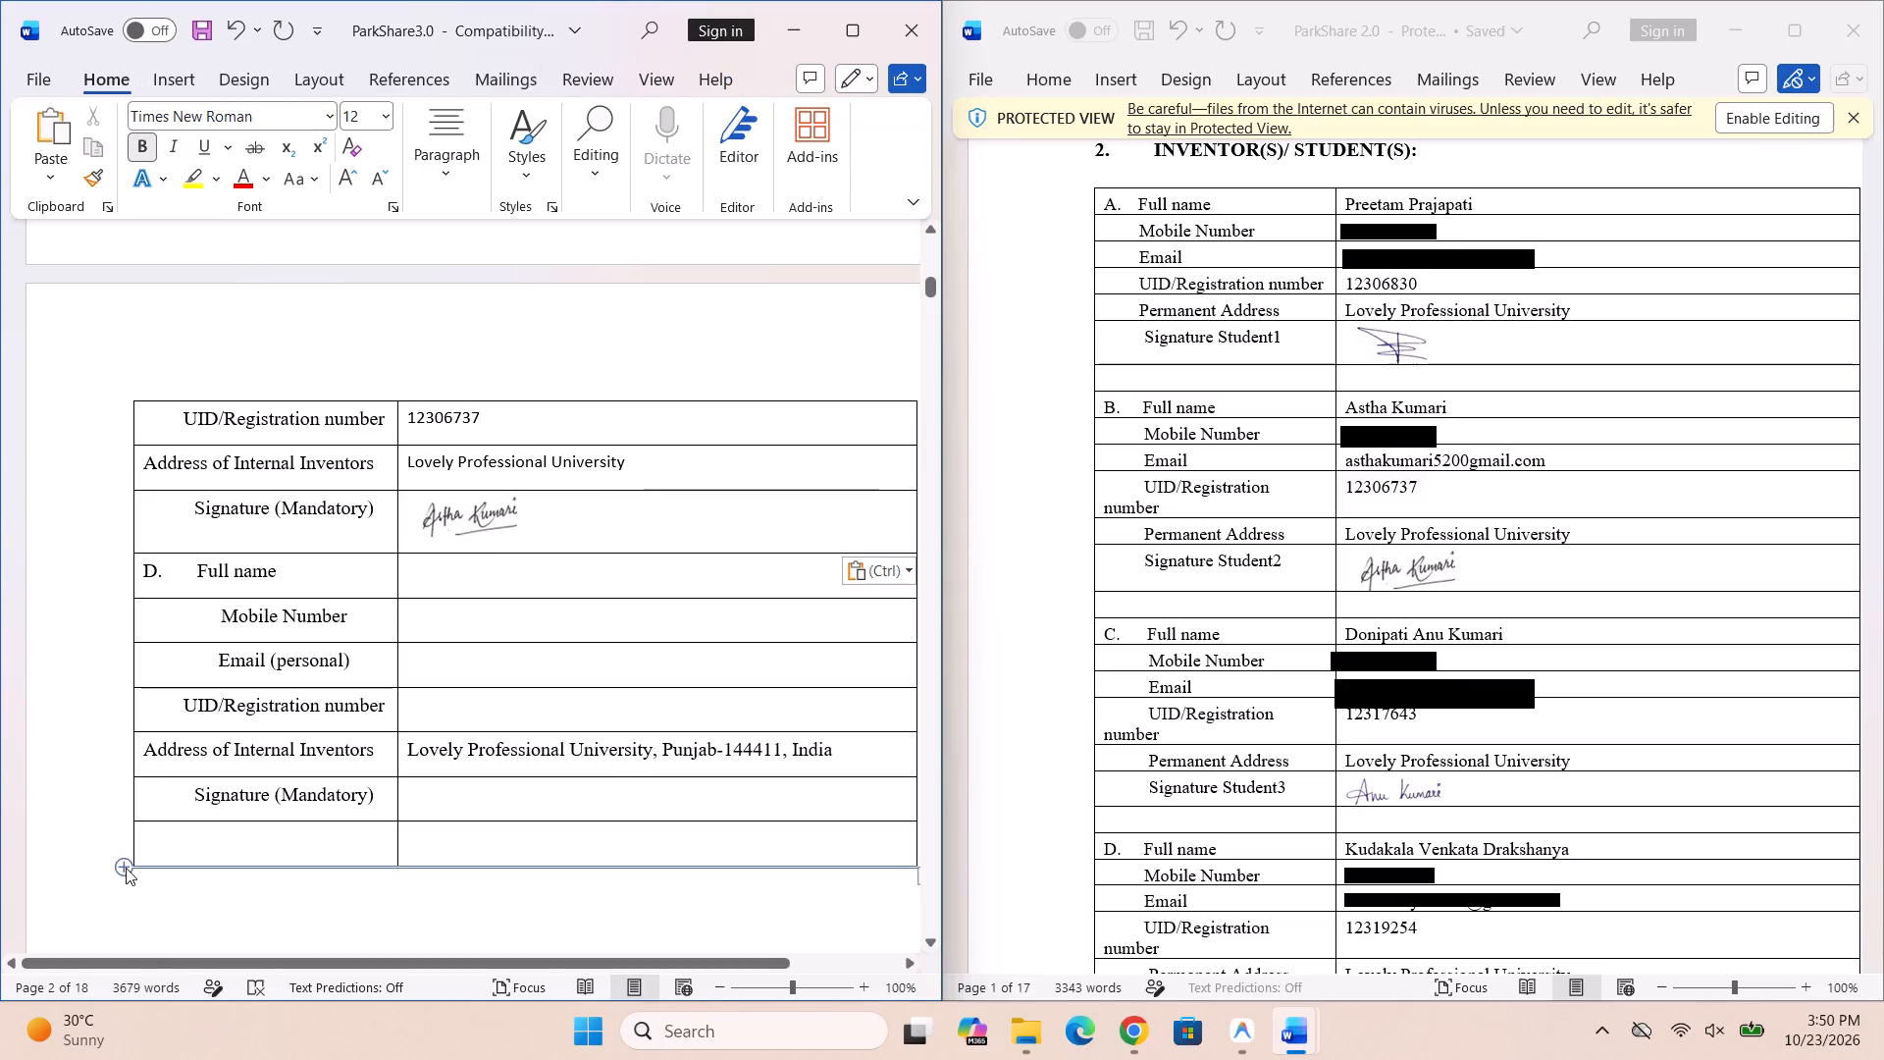
left_click(128, 868)
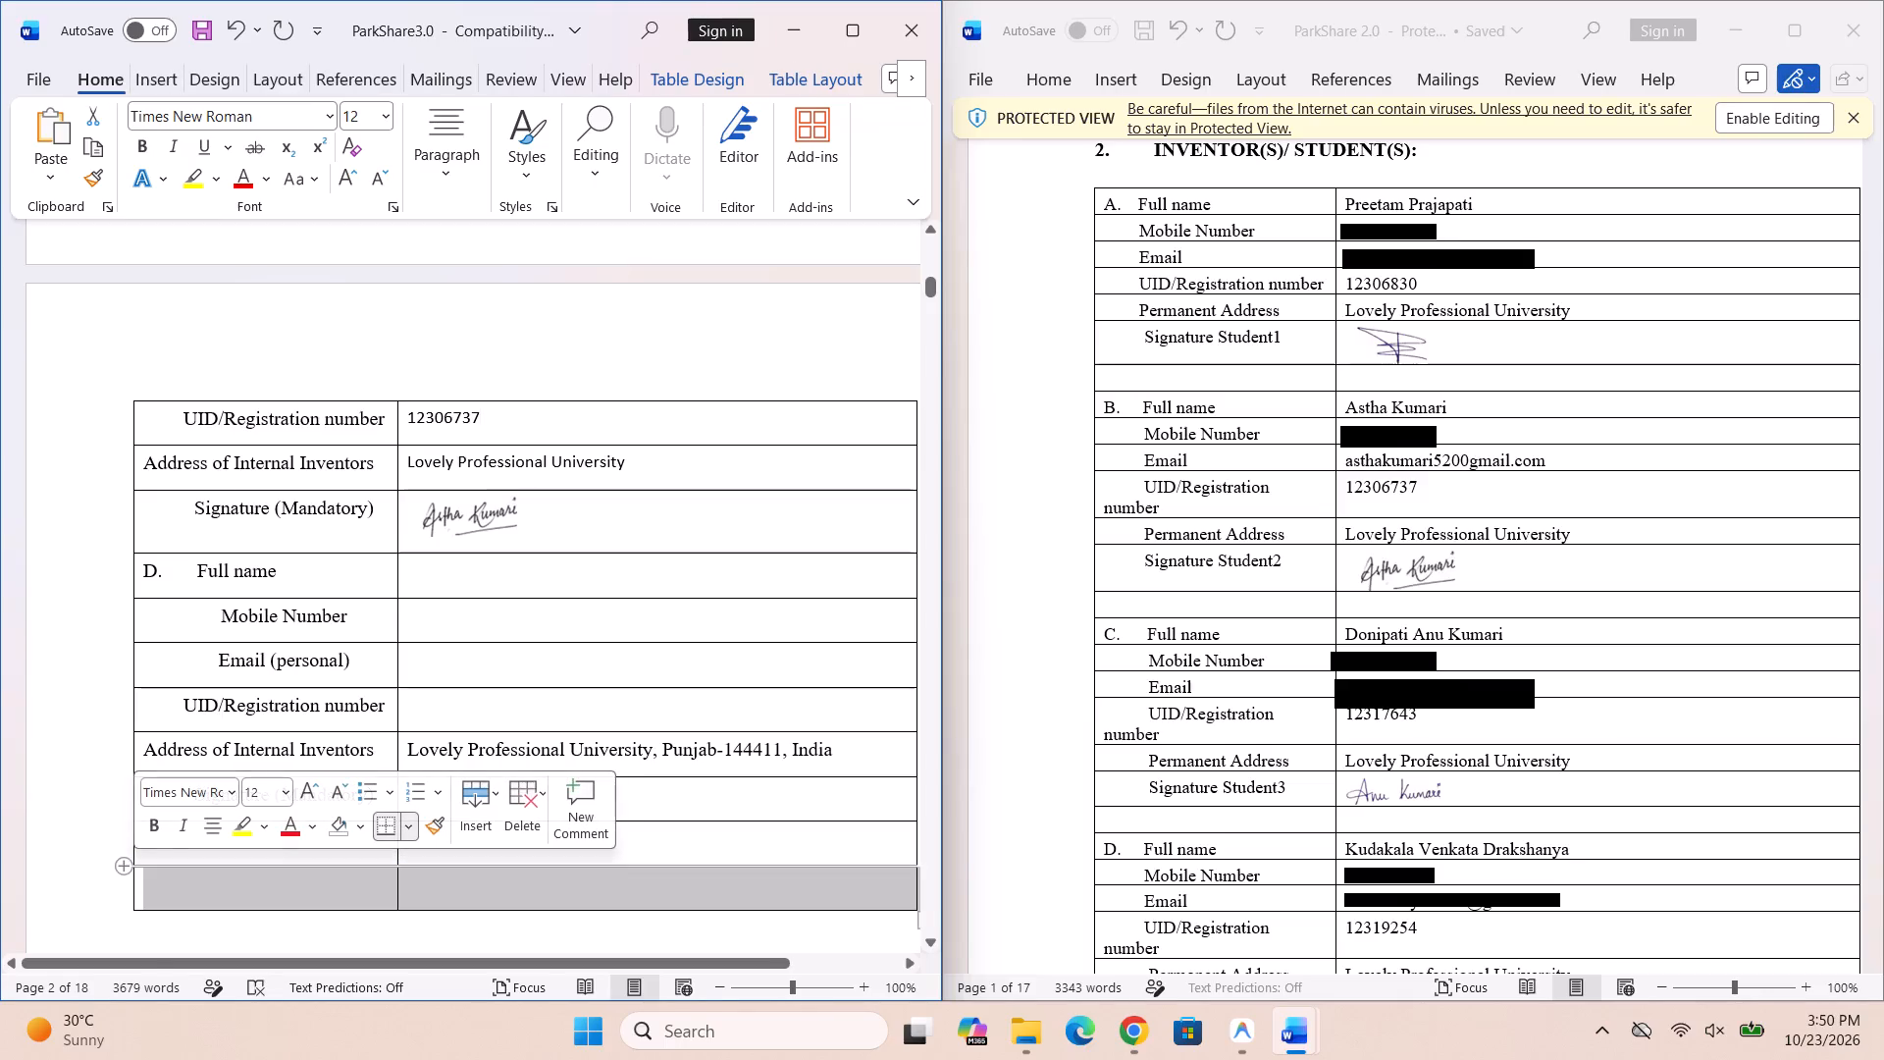
left_click(123, 868)
left_click(125, 870)
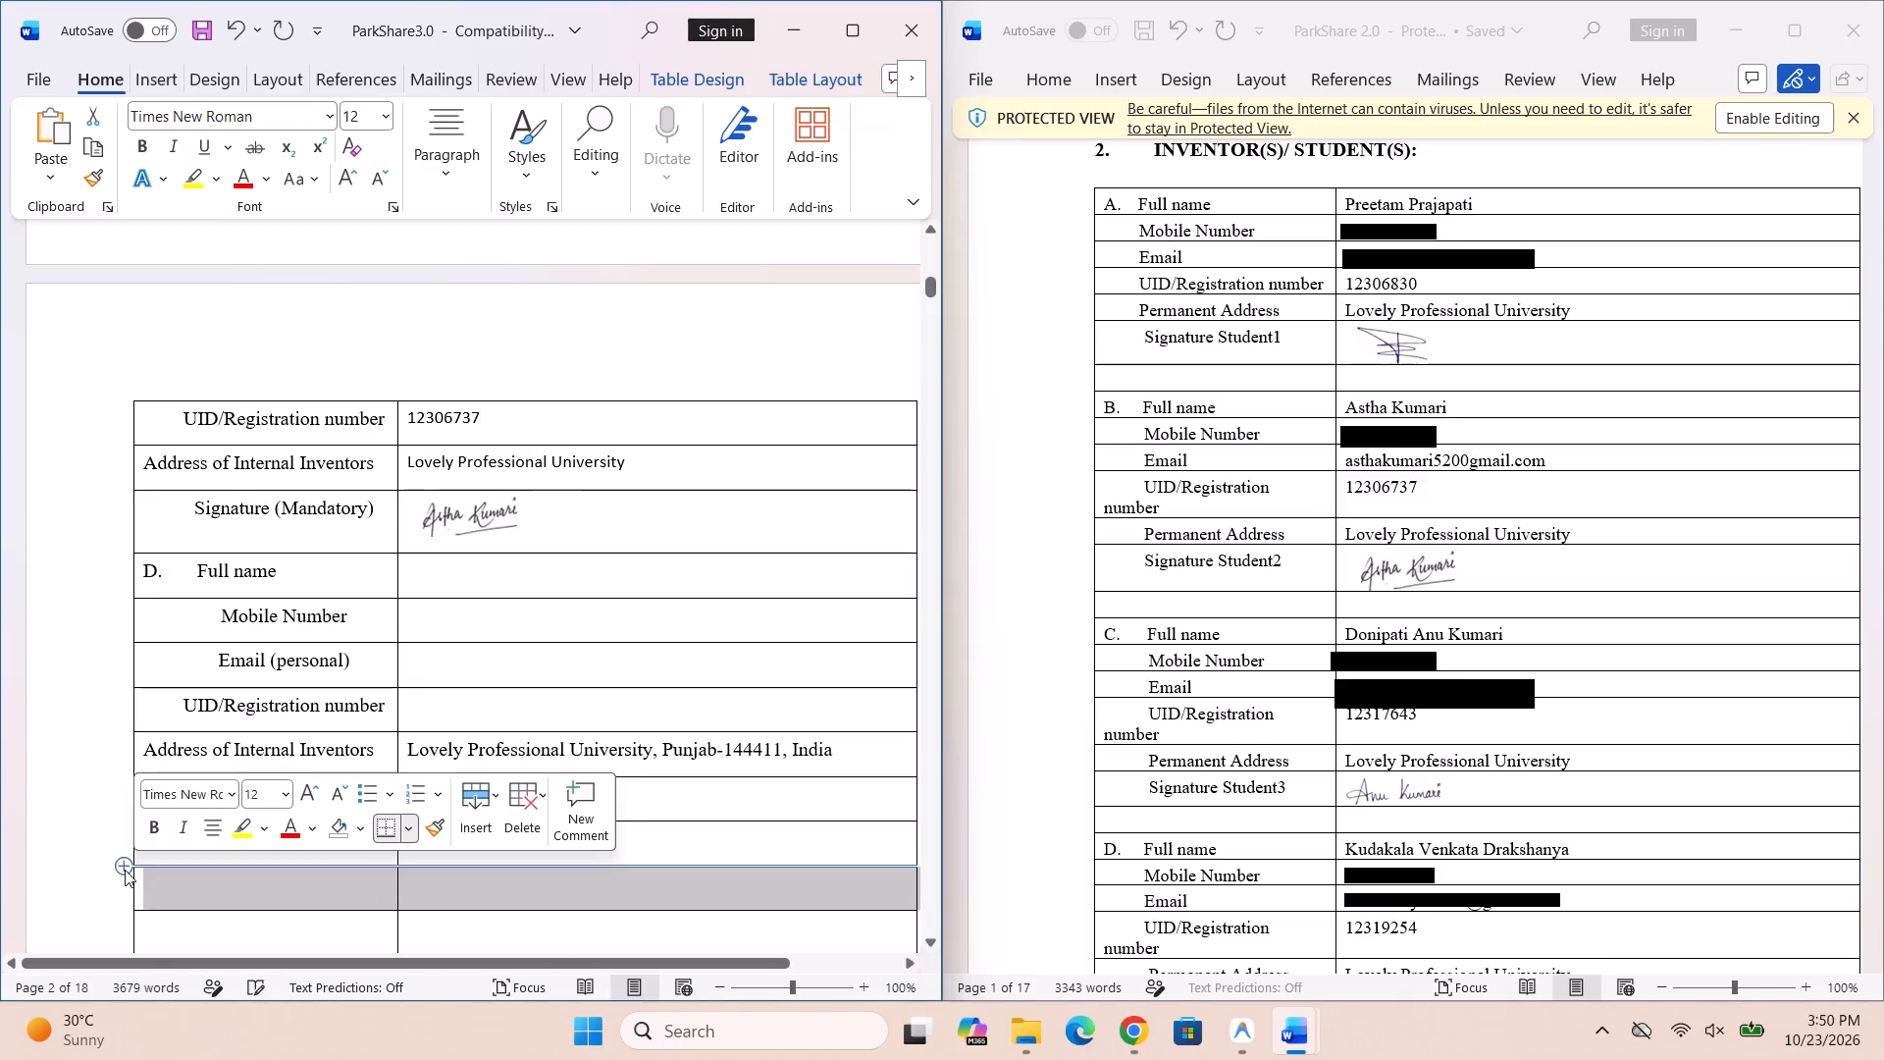
left_click(125, 870)
left_click(125, 870)
left_click(125, 870)
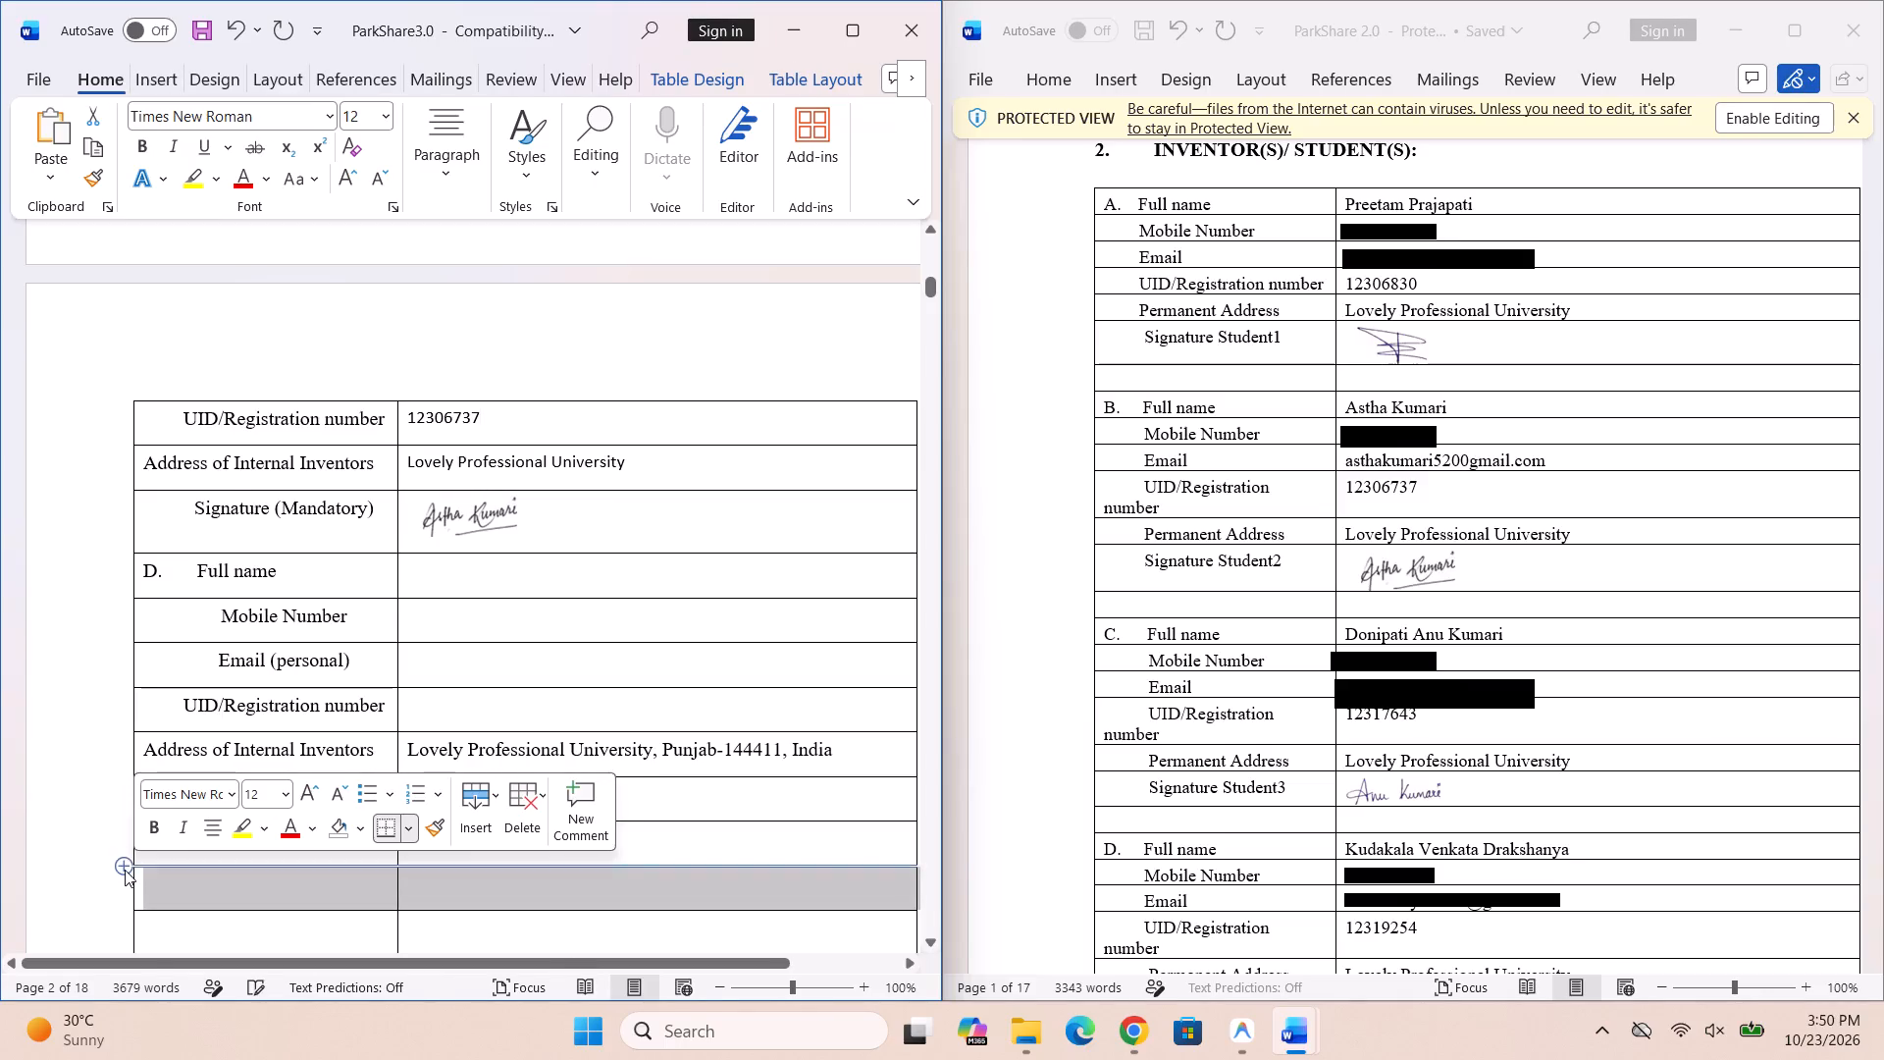
double_click(125, 870)
left_click(939, 852)
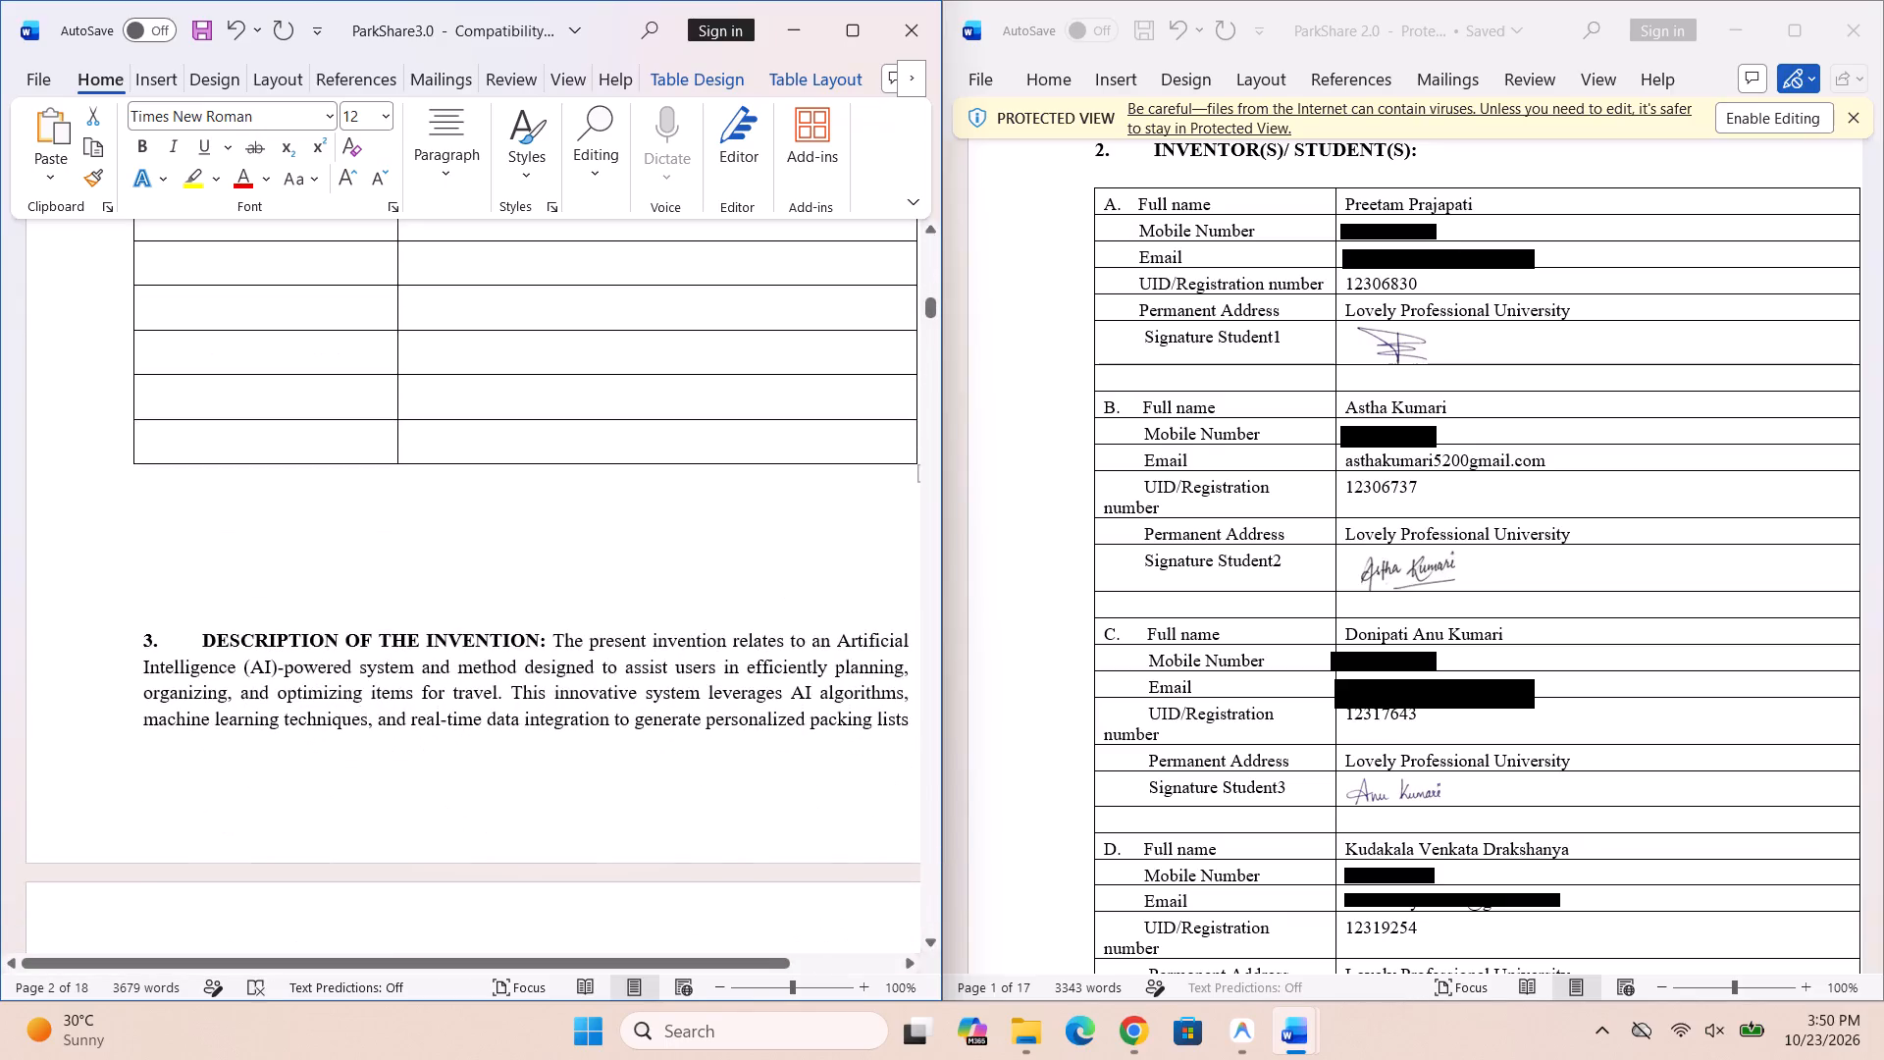
Replace inventor D's cells from full name through signature in ParkShare3.0 with inventor C's matching cells copied from ParkShare 2.0.
scroll(777, 661, "up", 2)
scroll(1499, 725, "down", 1)
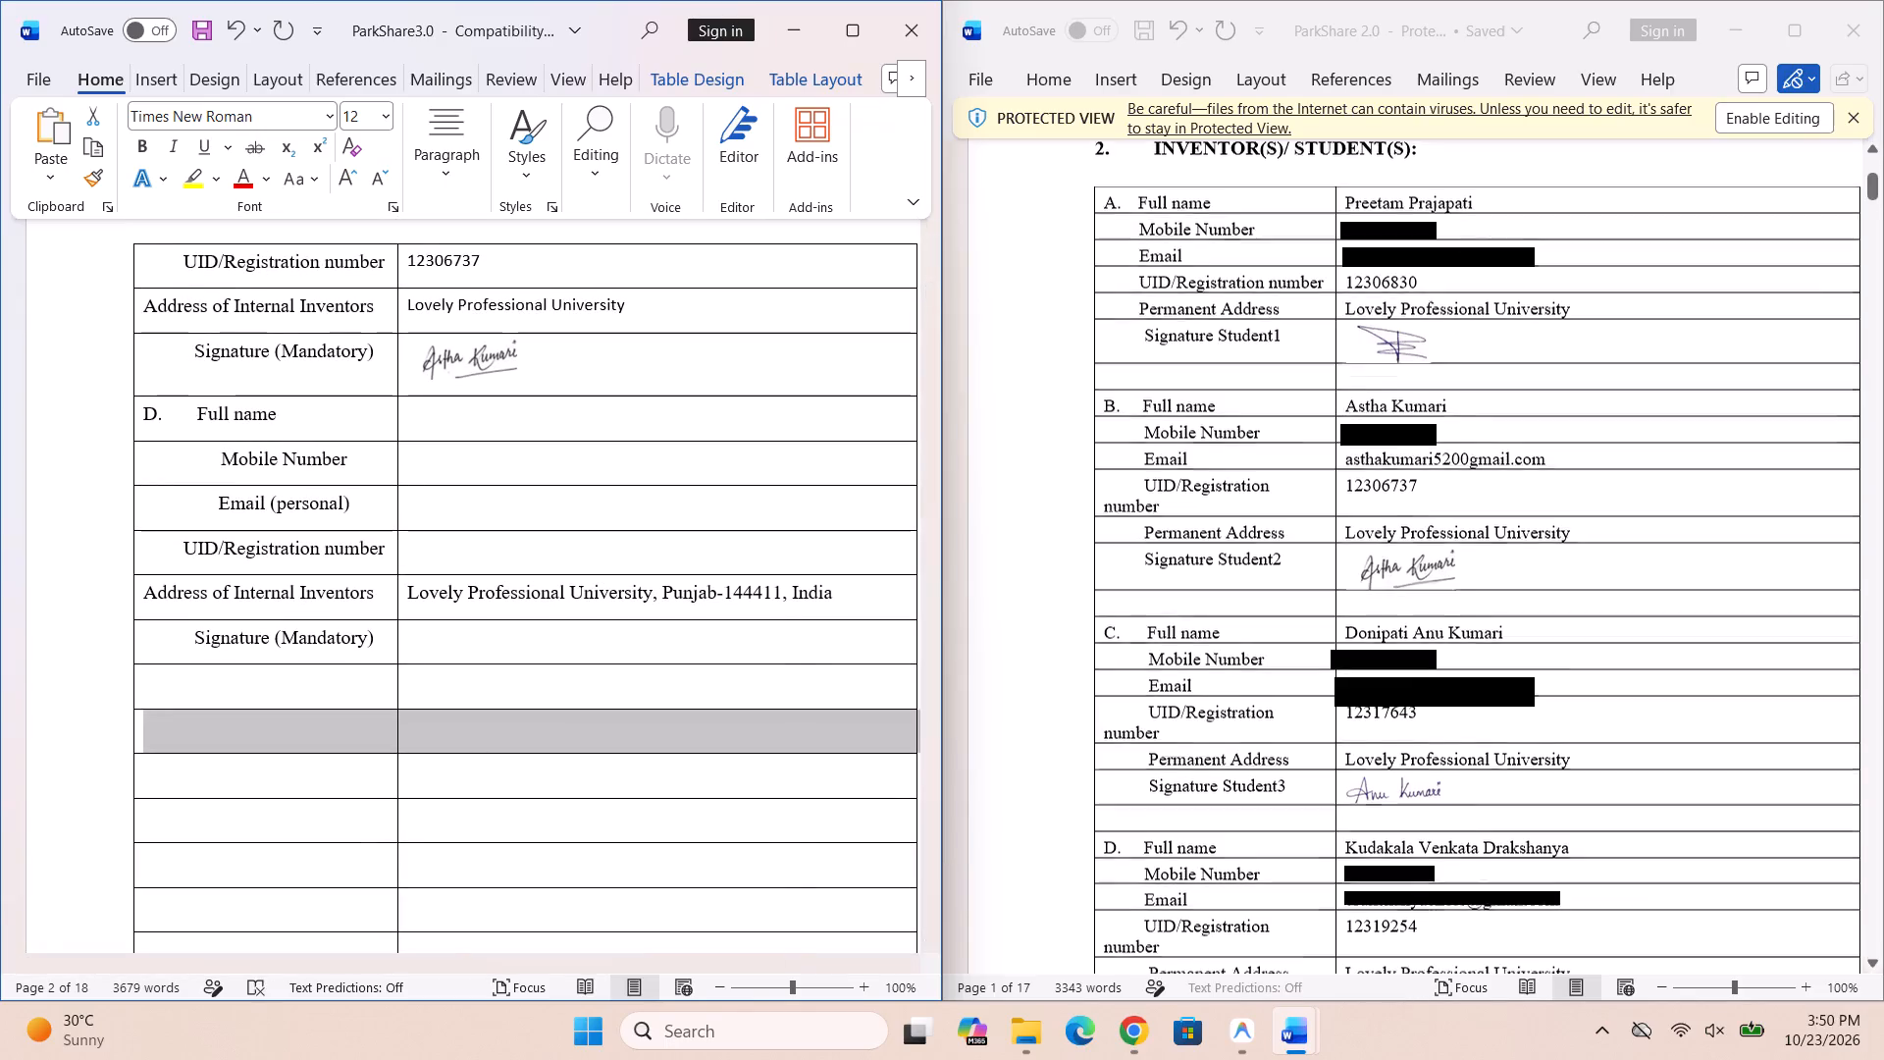
scroll(1499, 725, "down", 1)
scroll(1551, 589, "up", 1)
scroll(903, 527, "up", 1)
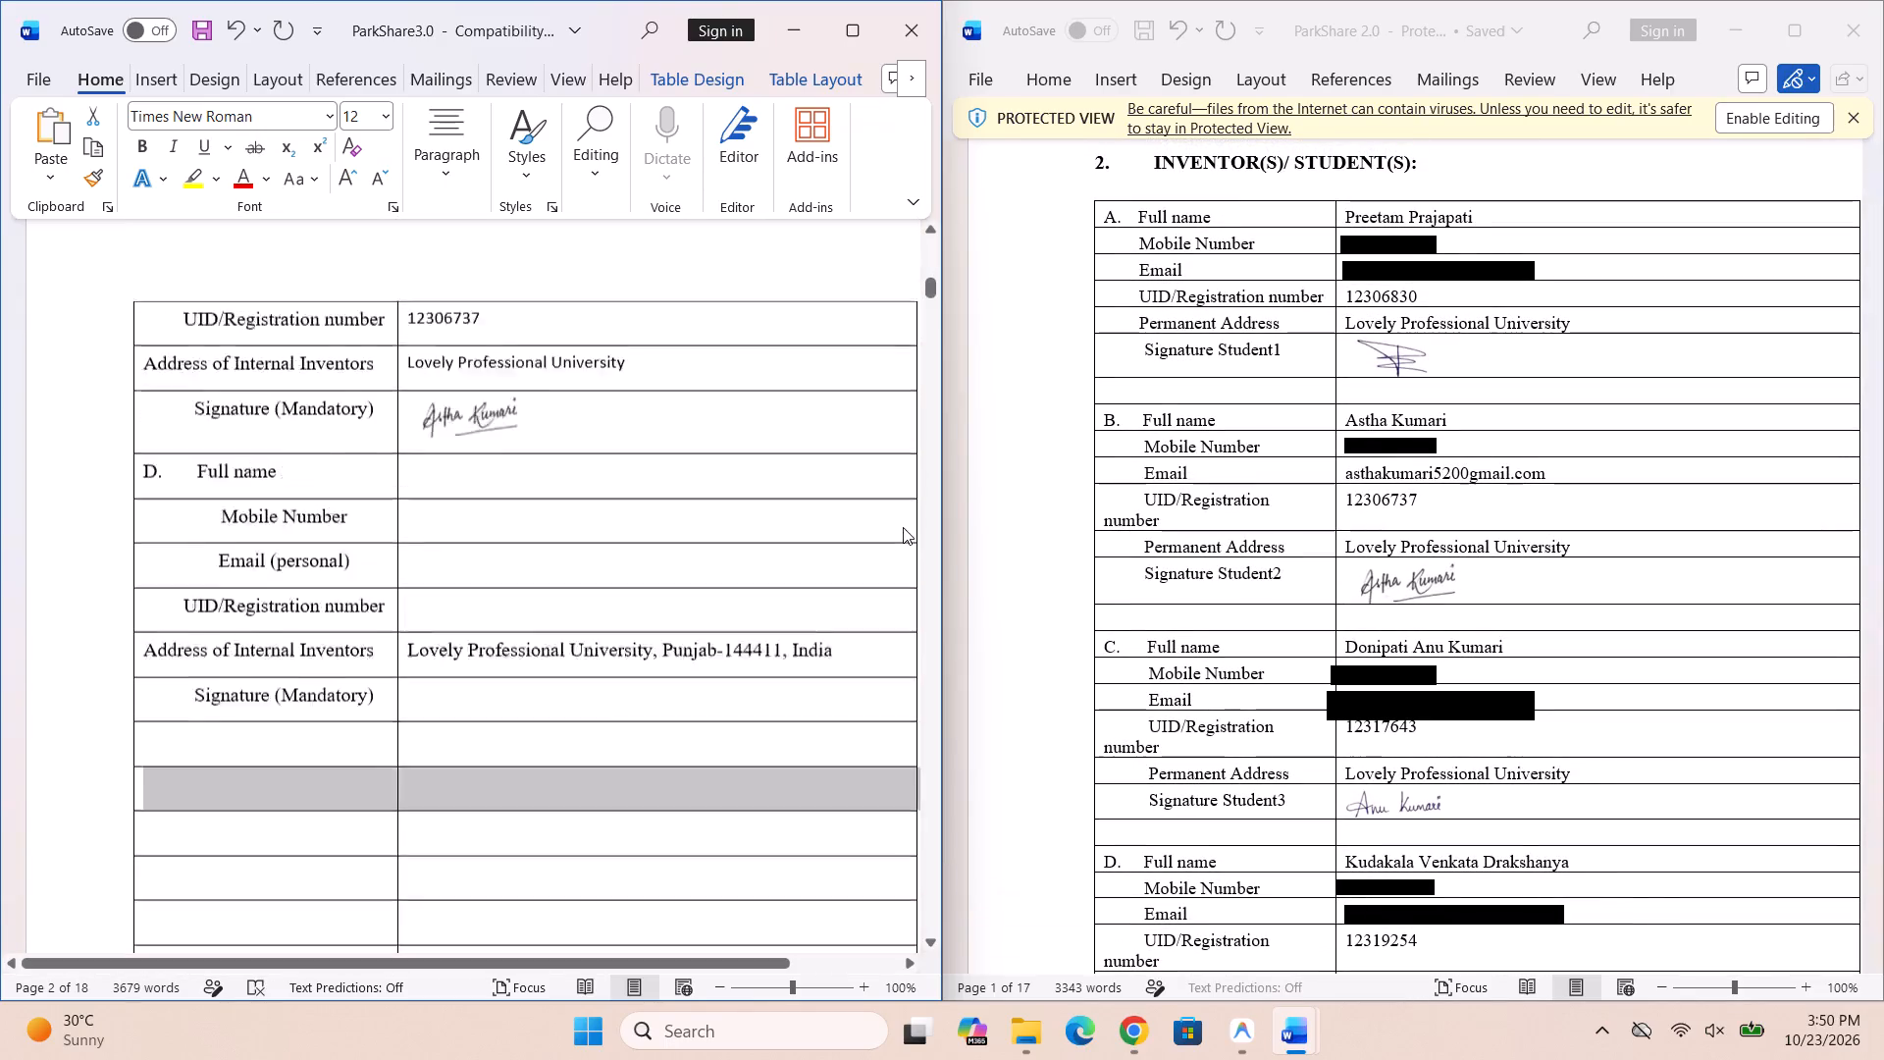
scroll(903, 527, "up", 1)
scroll(903, 527, "down", 1)
scroll(1469, 683, "down", 1)
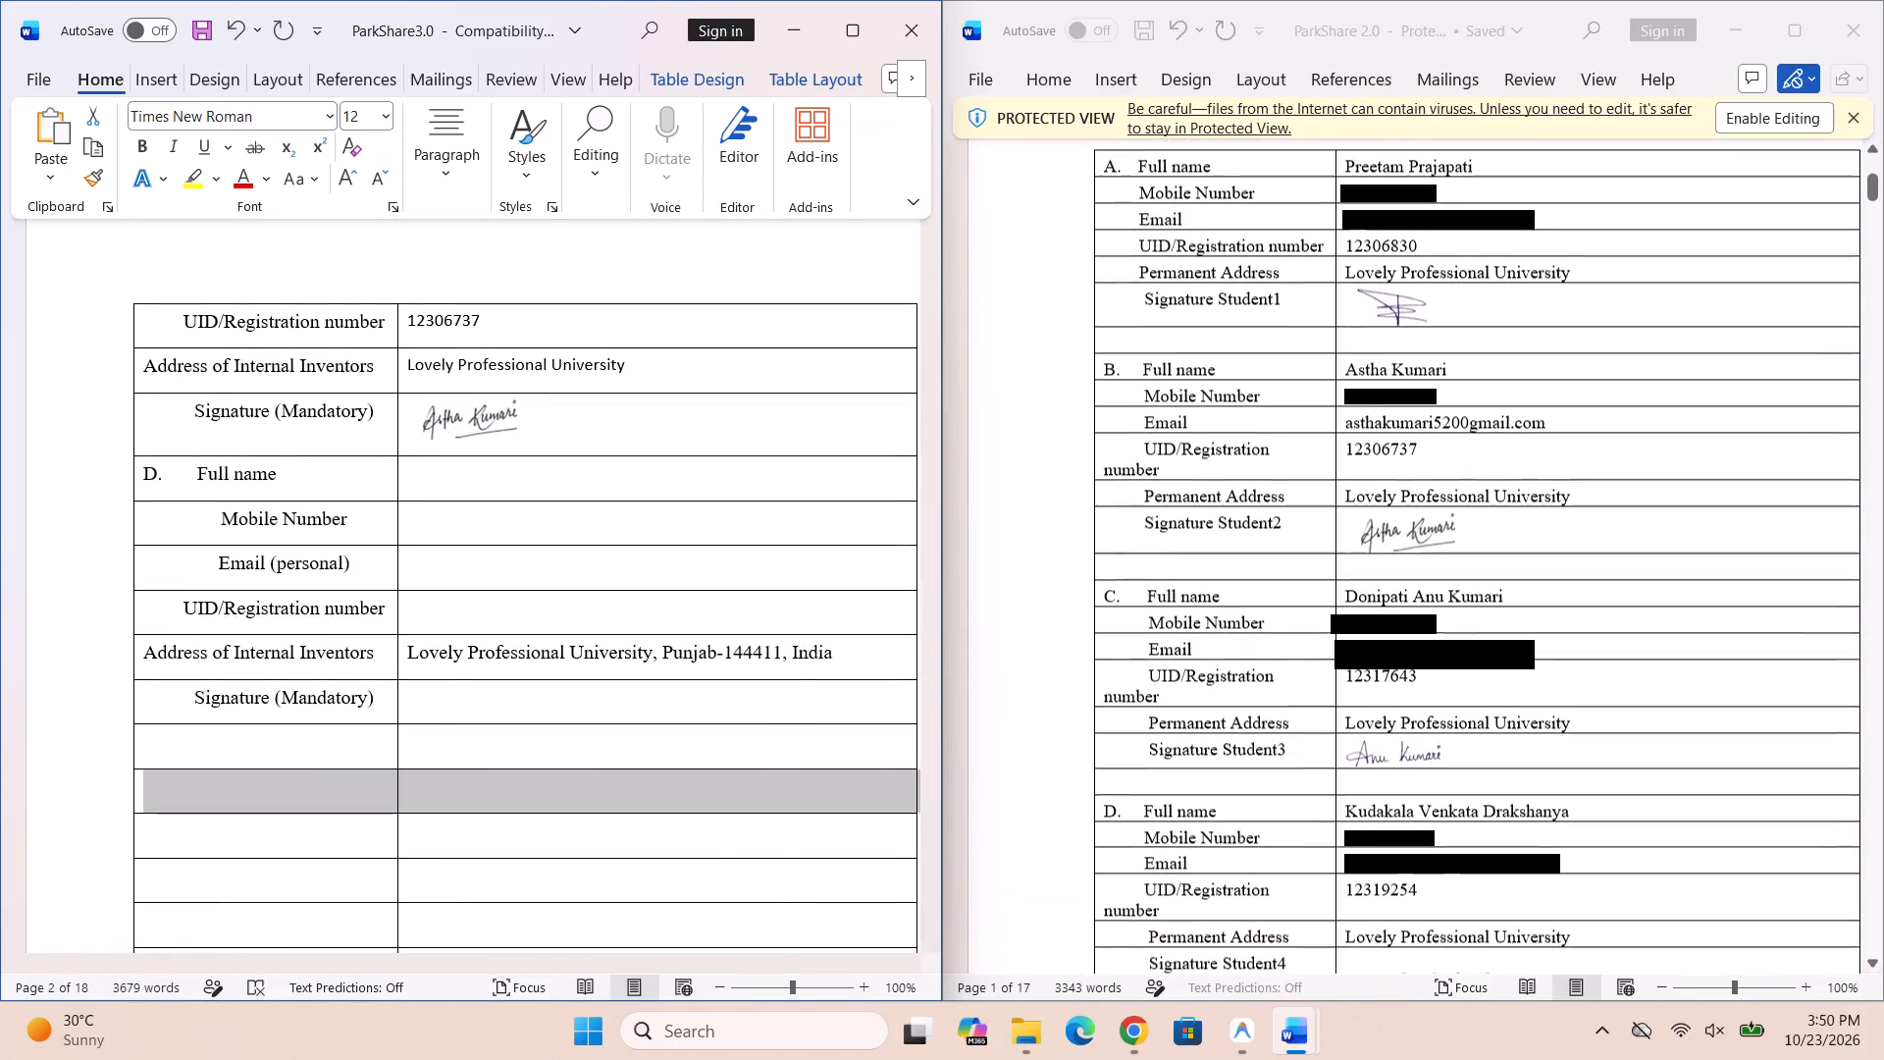
scroll(1469, 683, "down", 1)
left_click_drag(1471, 746, 1340, 597)
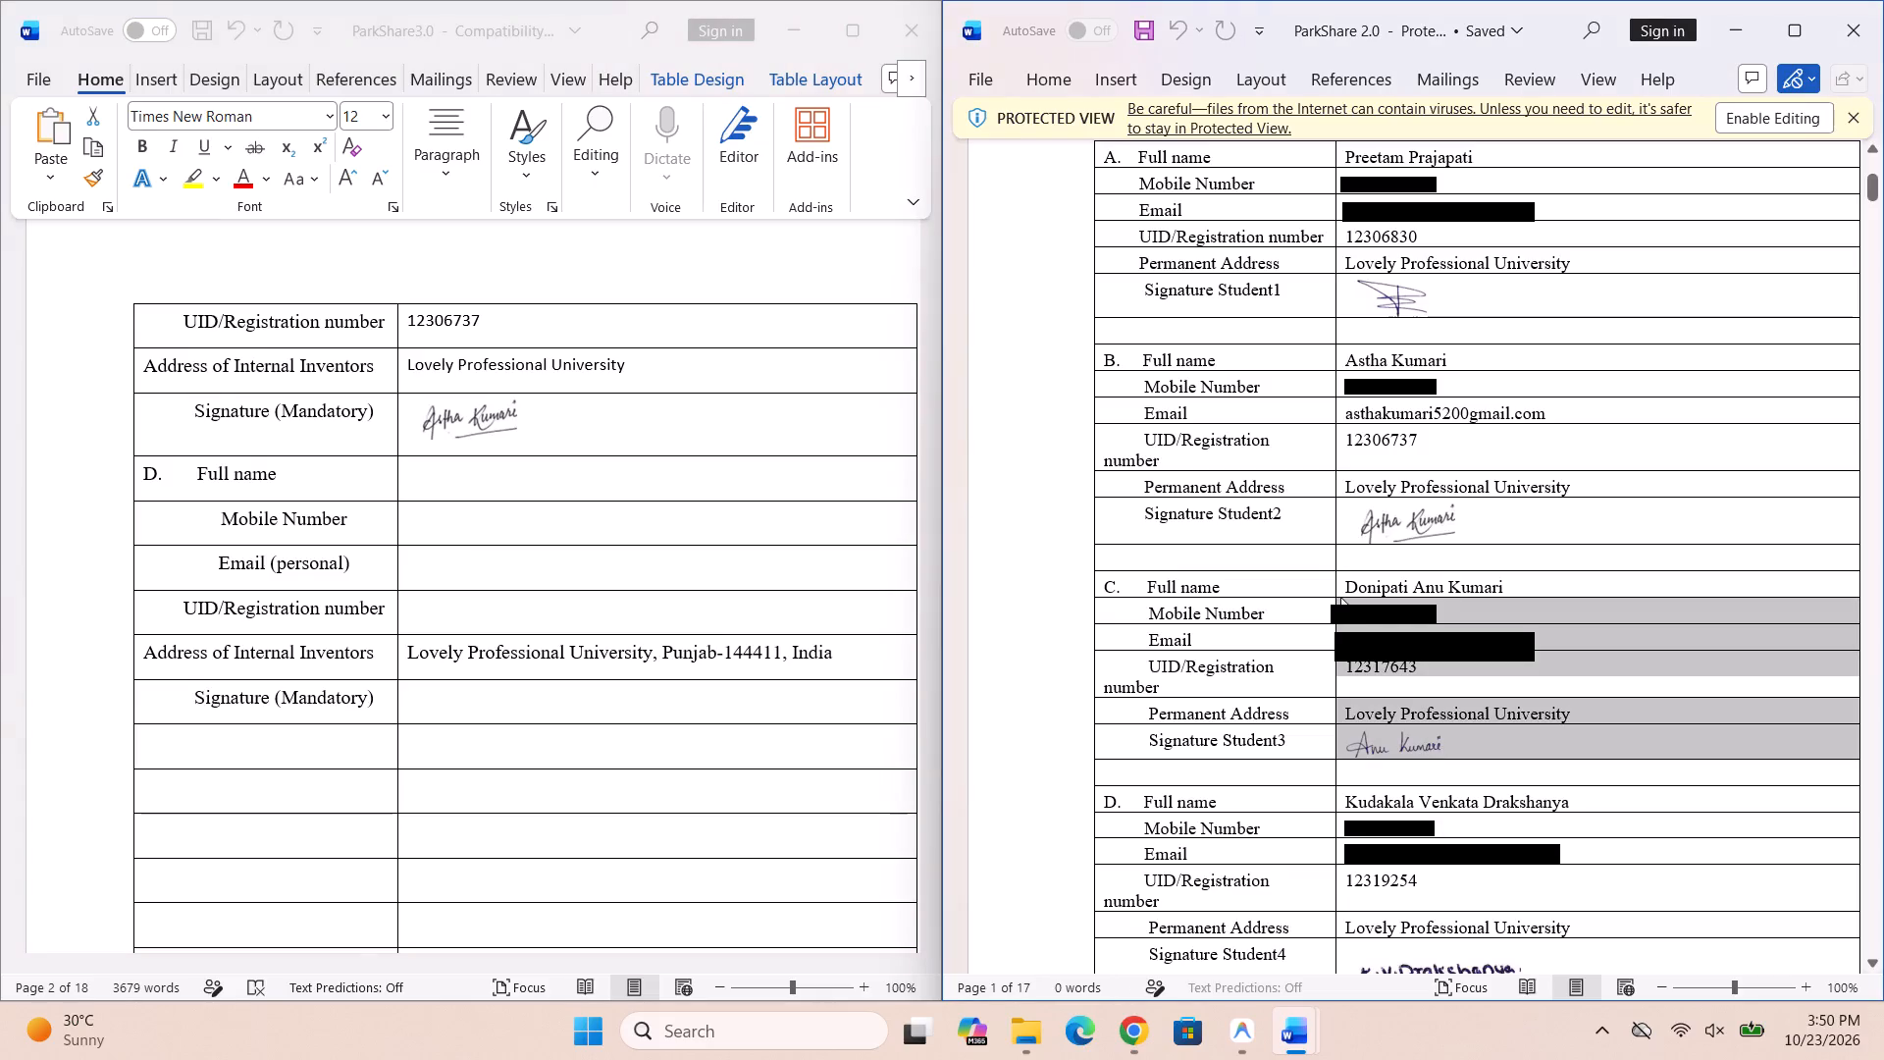
left_click_drag(1340, 597, 1341, 588)
key("ctrl+c")
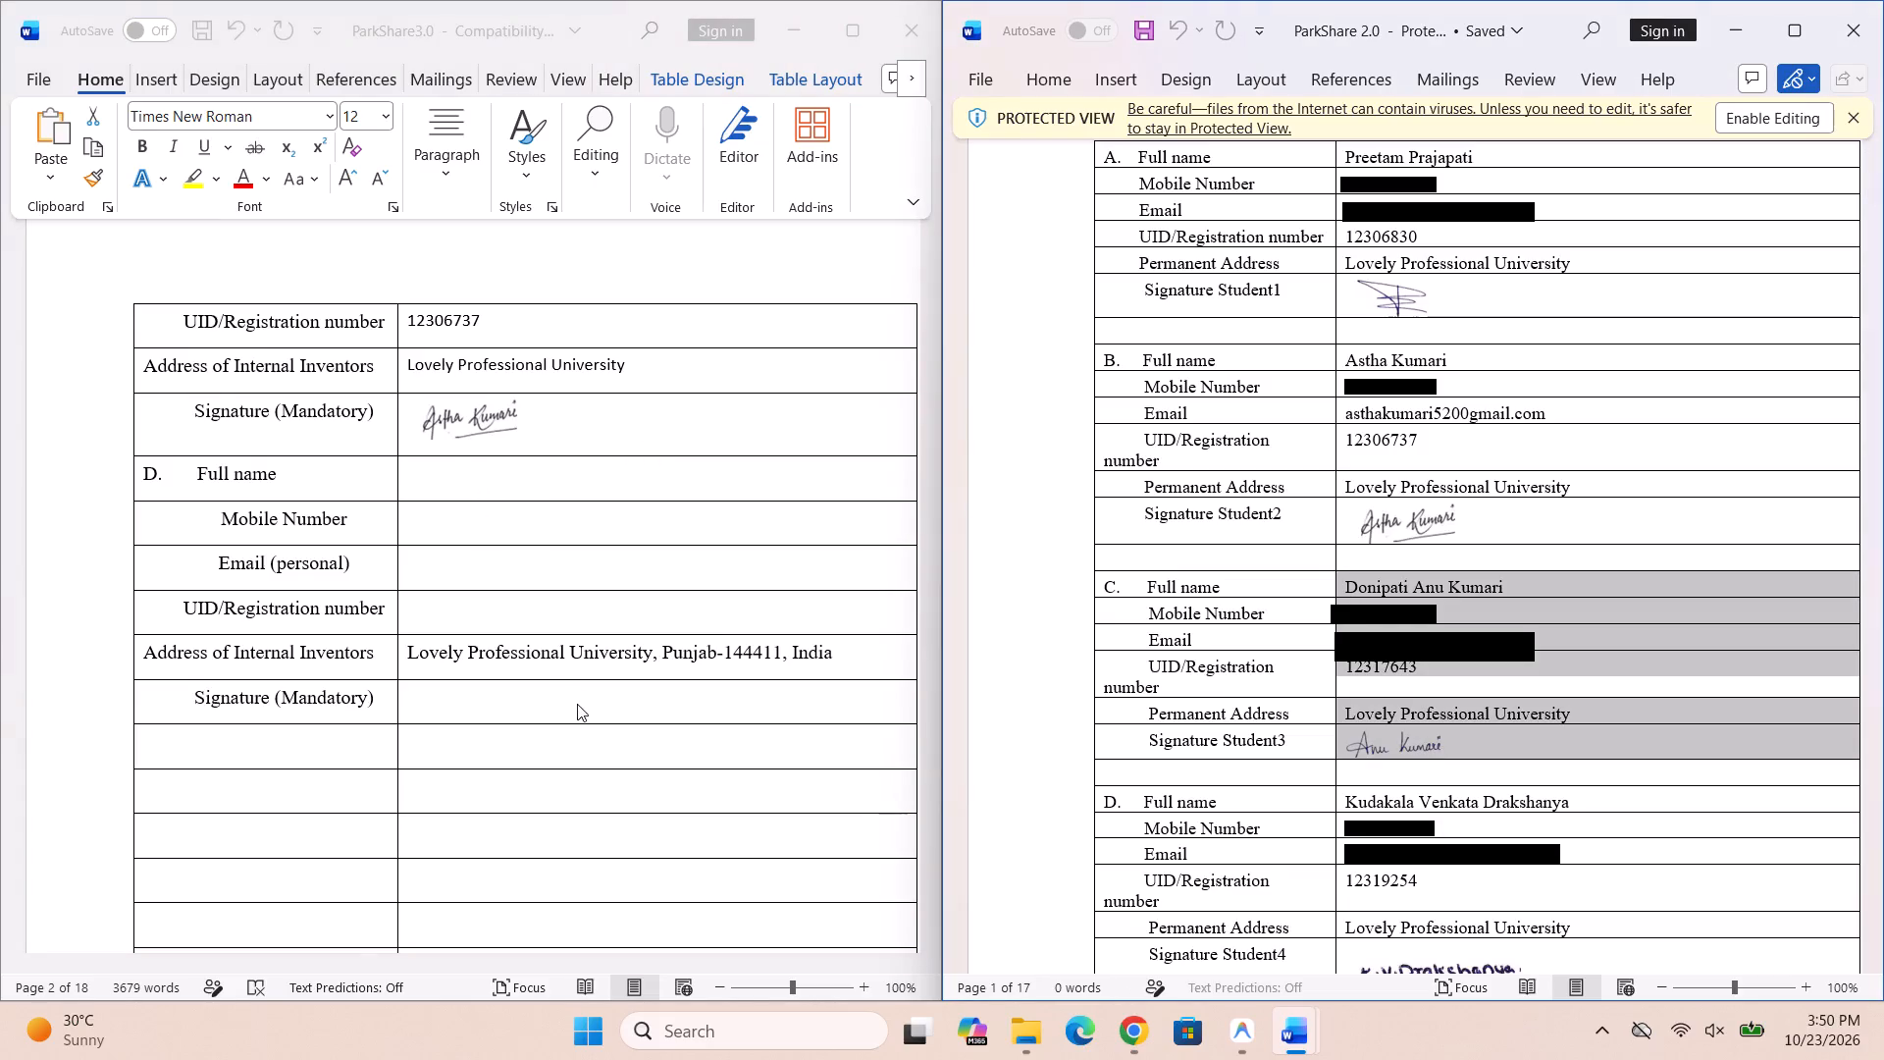
left_click_drag(579, 703, 469, 528)
left_click(608, 717)
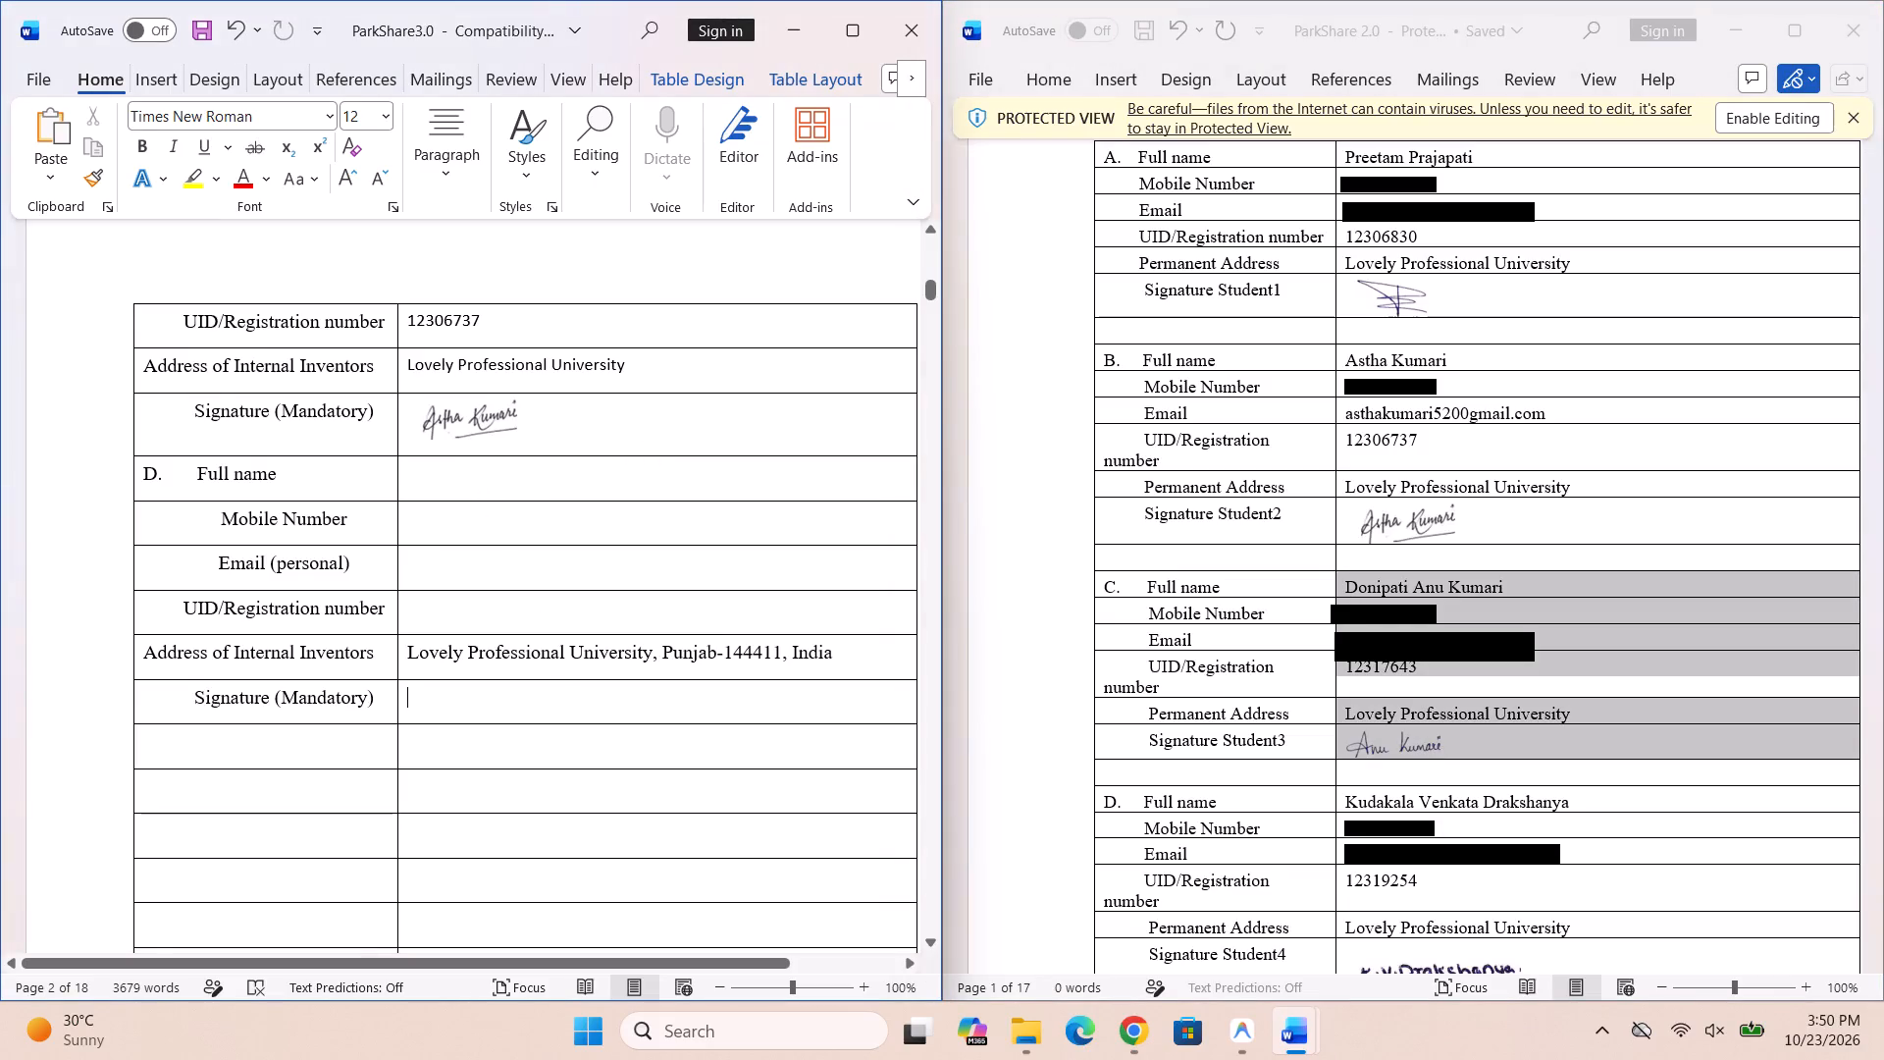
left_click_drag(733, 696, 516, 474)
key("ctrl+v")
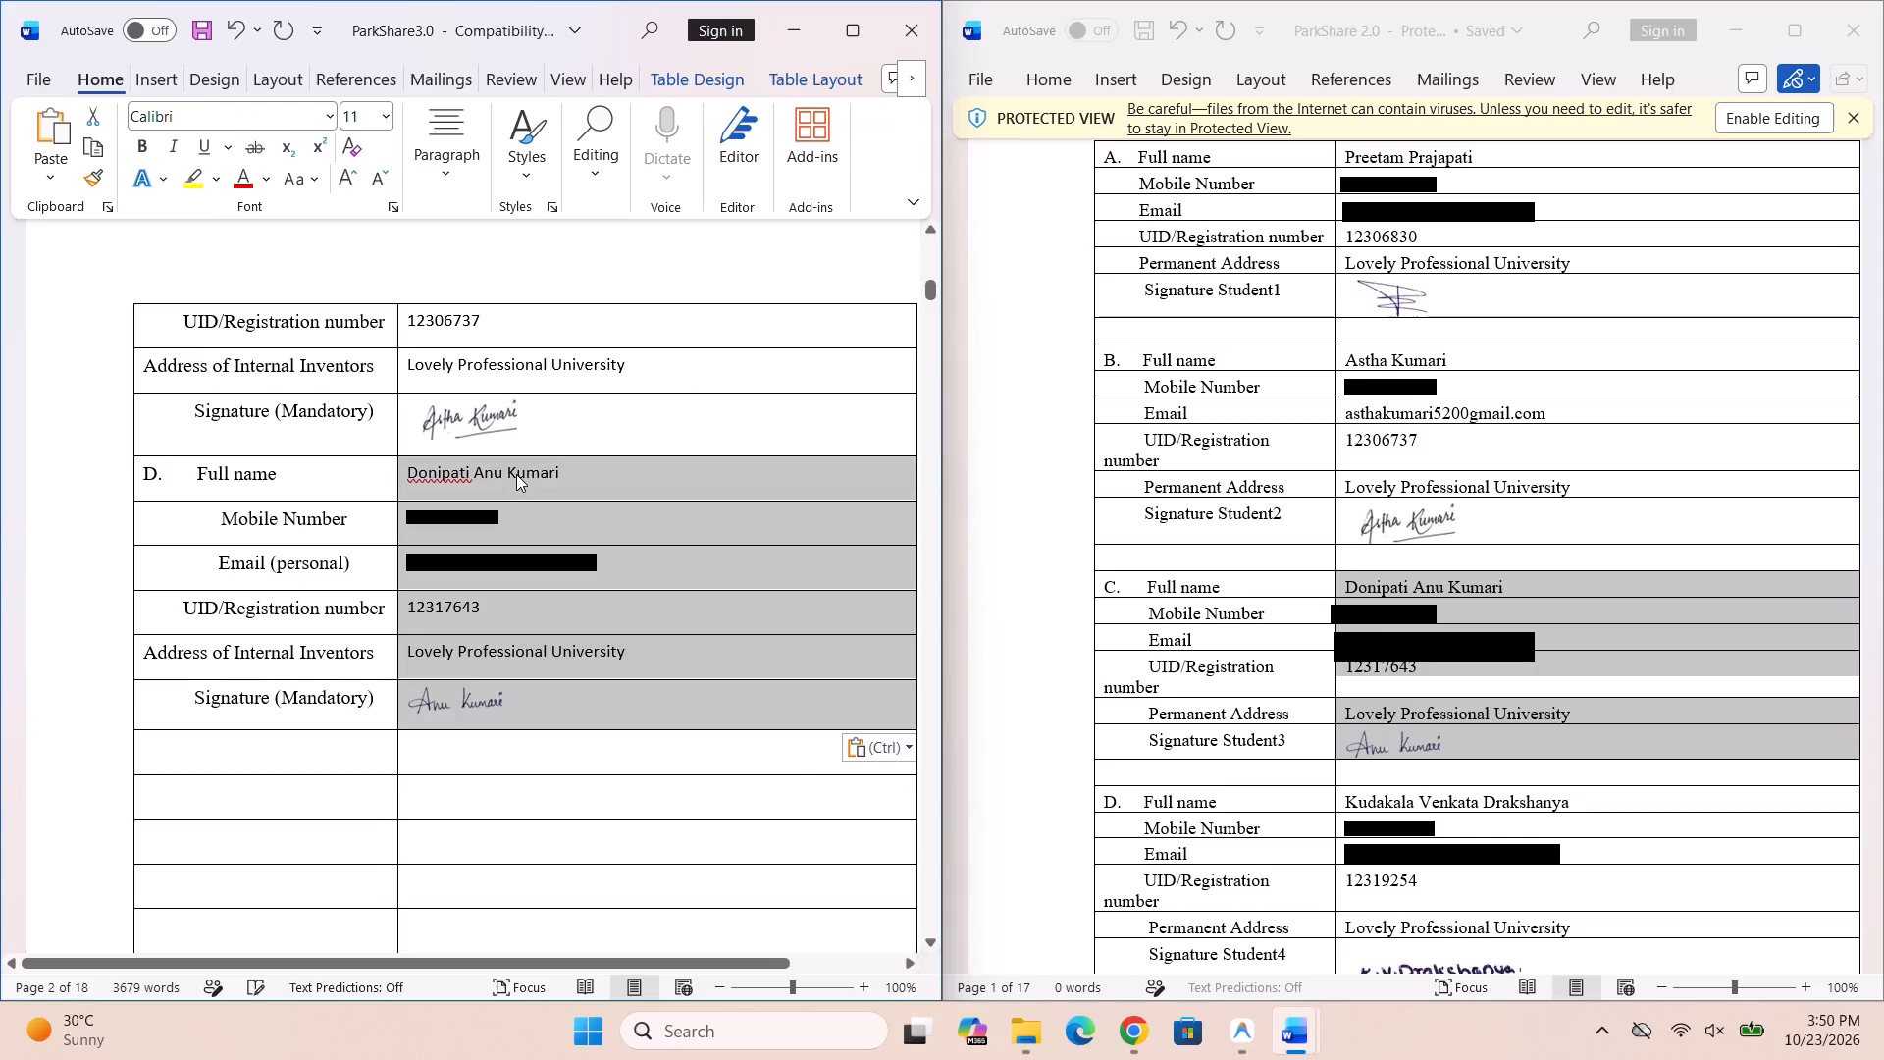
left_click(632, 664)
Select inventor D's details in ParkShare 2.0, starting from the signature cell, for copying into ParkShare3.0.
scroll(1118, 669, "down", 1)
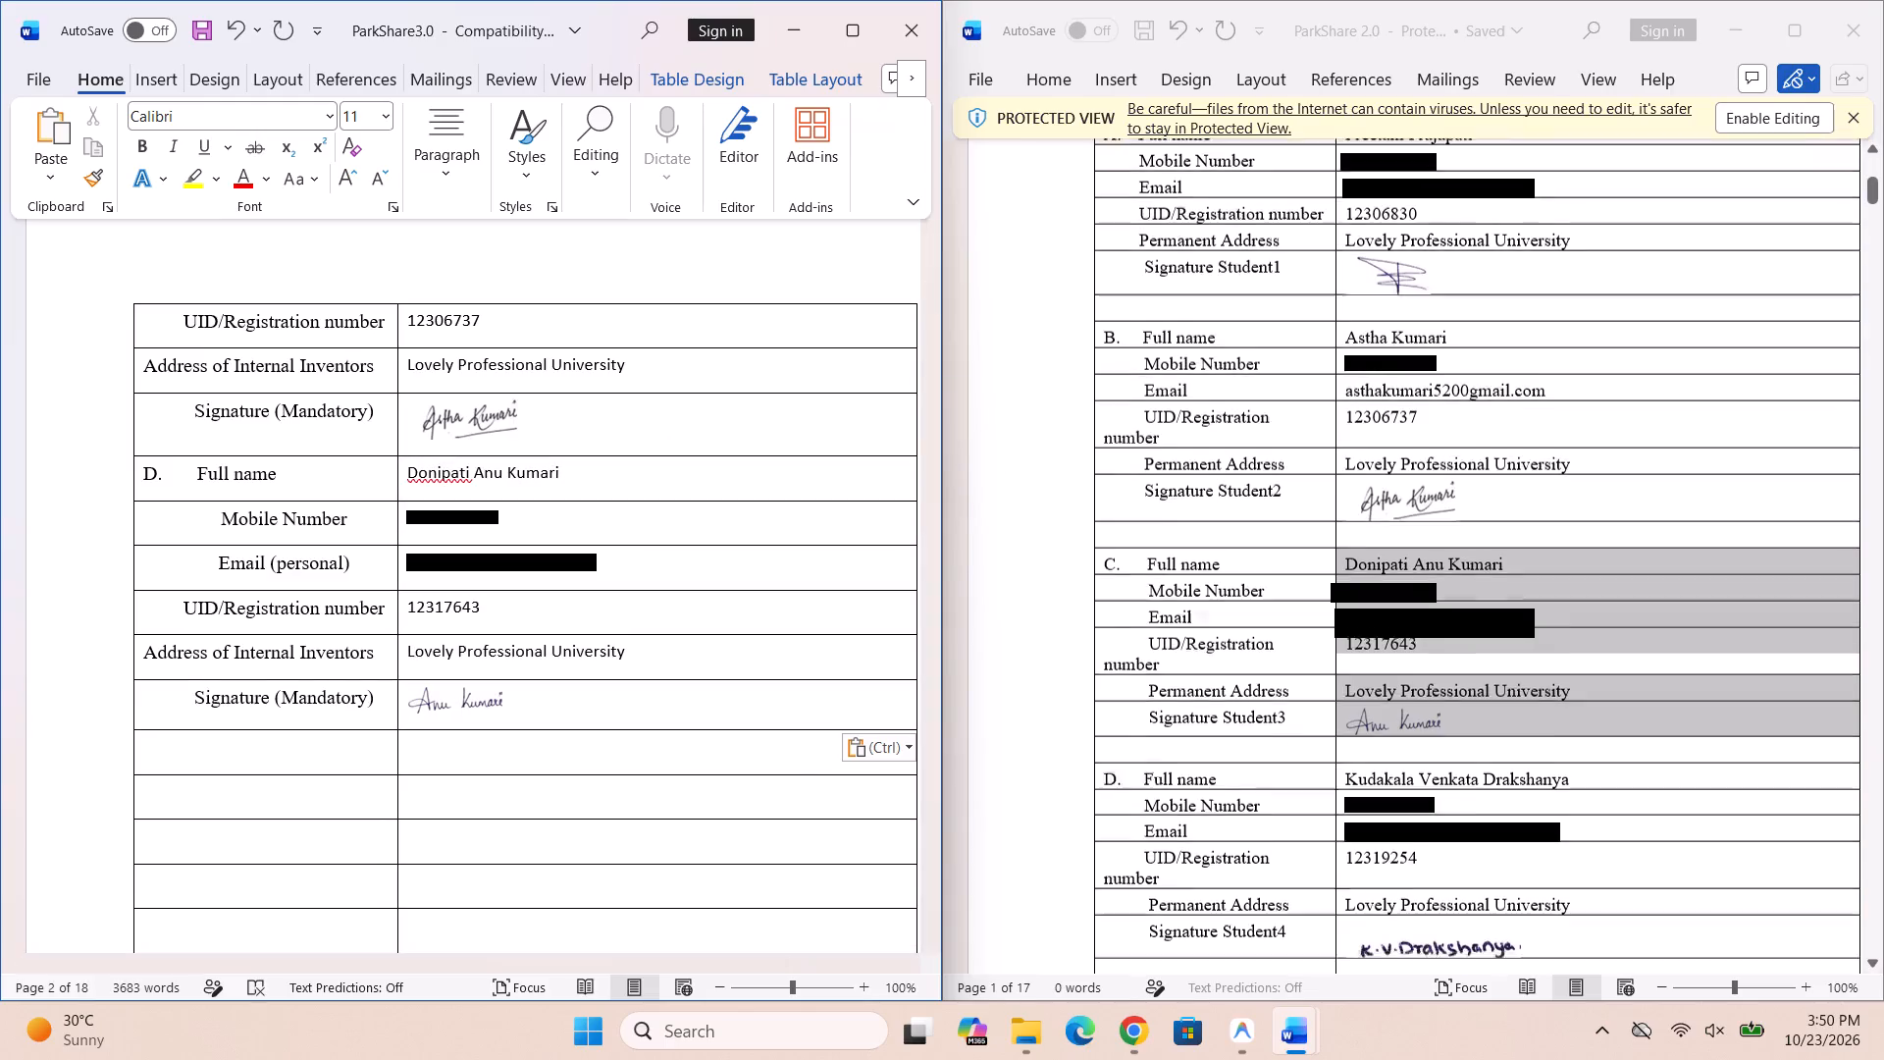
scroll(1118, 669, "down", 1)
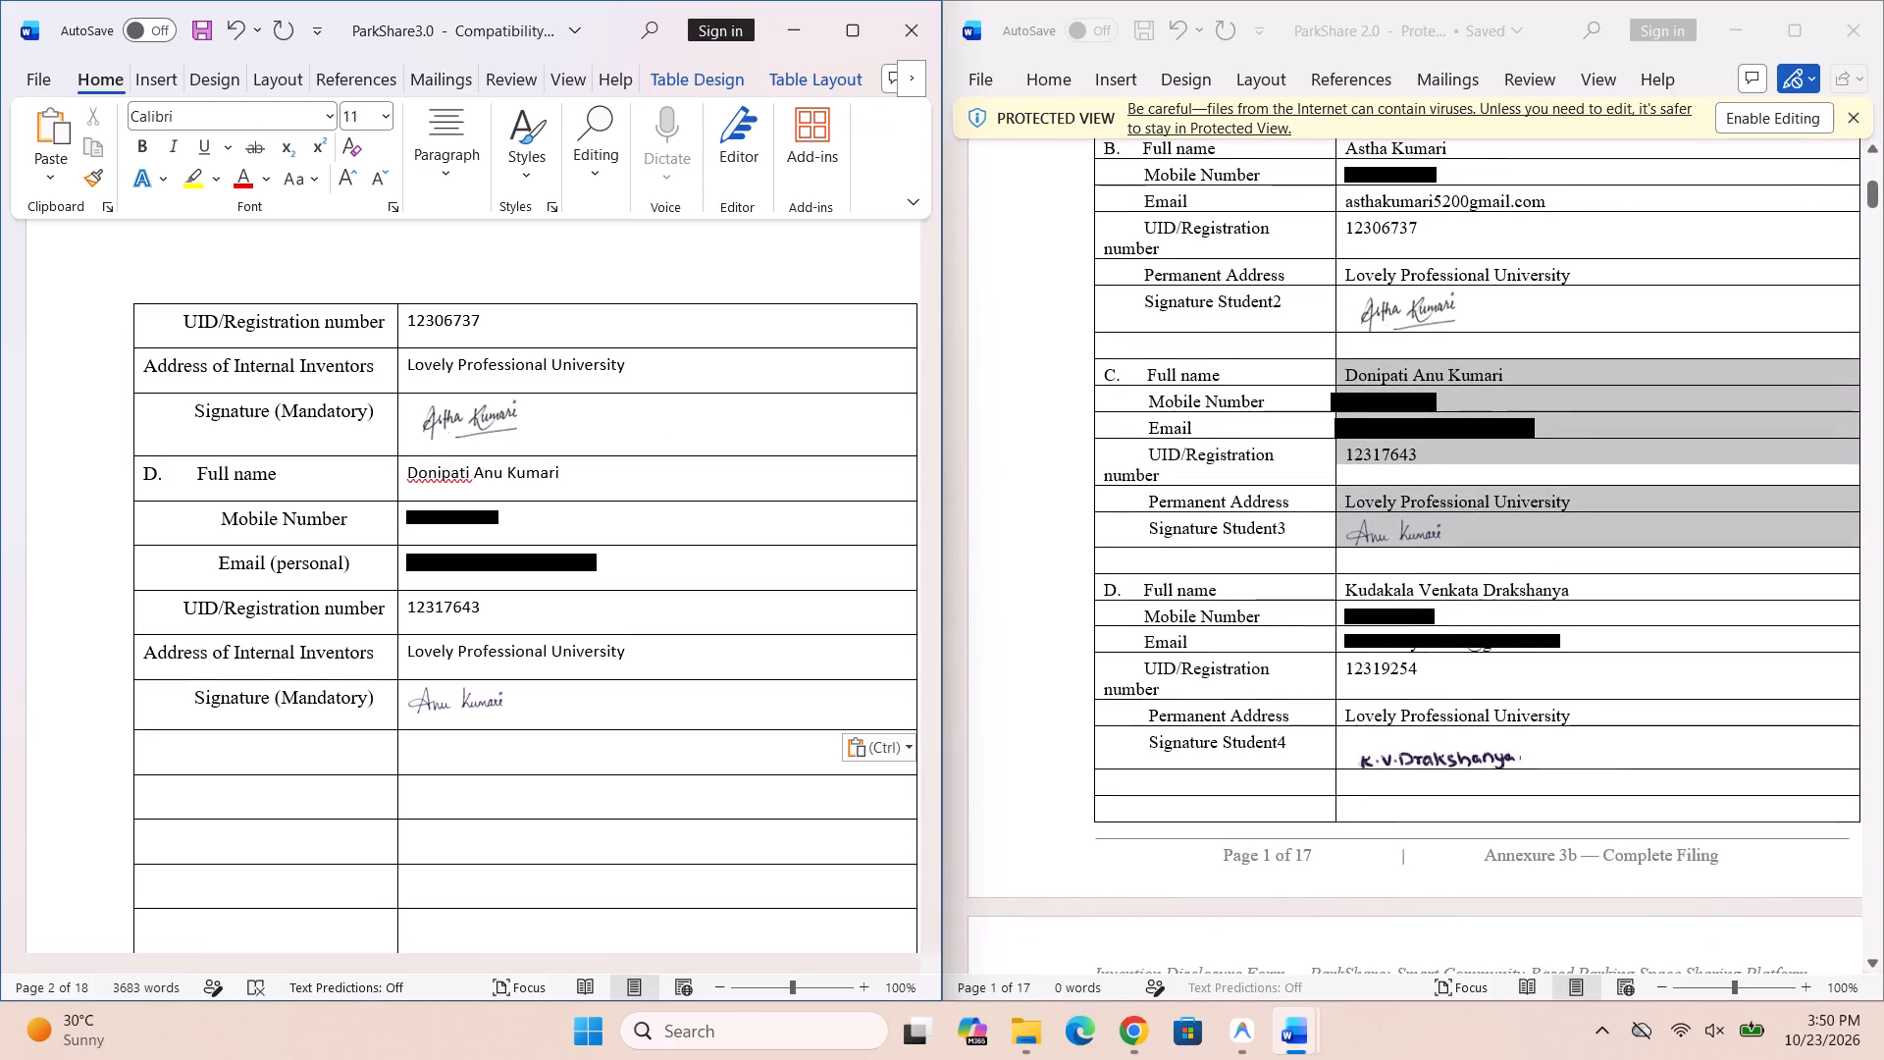
left_click_drag(1597, 738, 1510, 741)
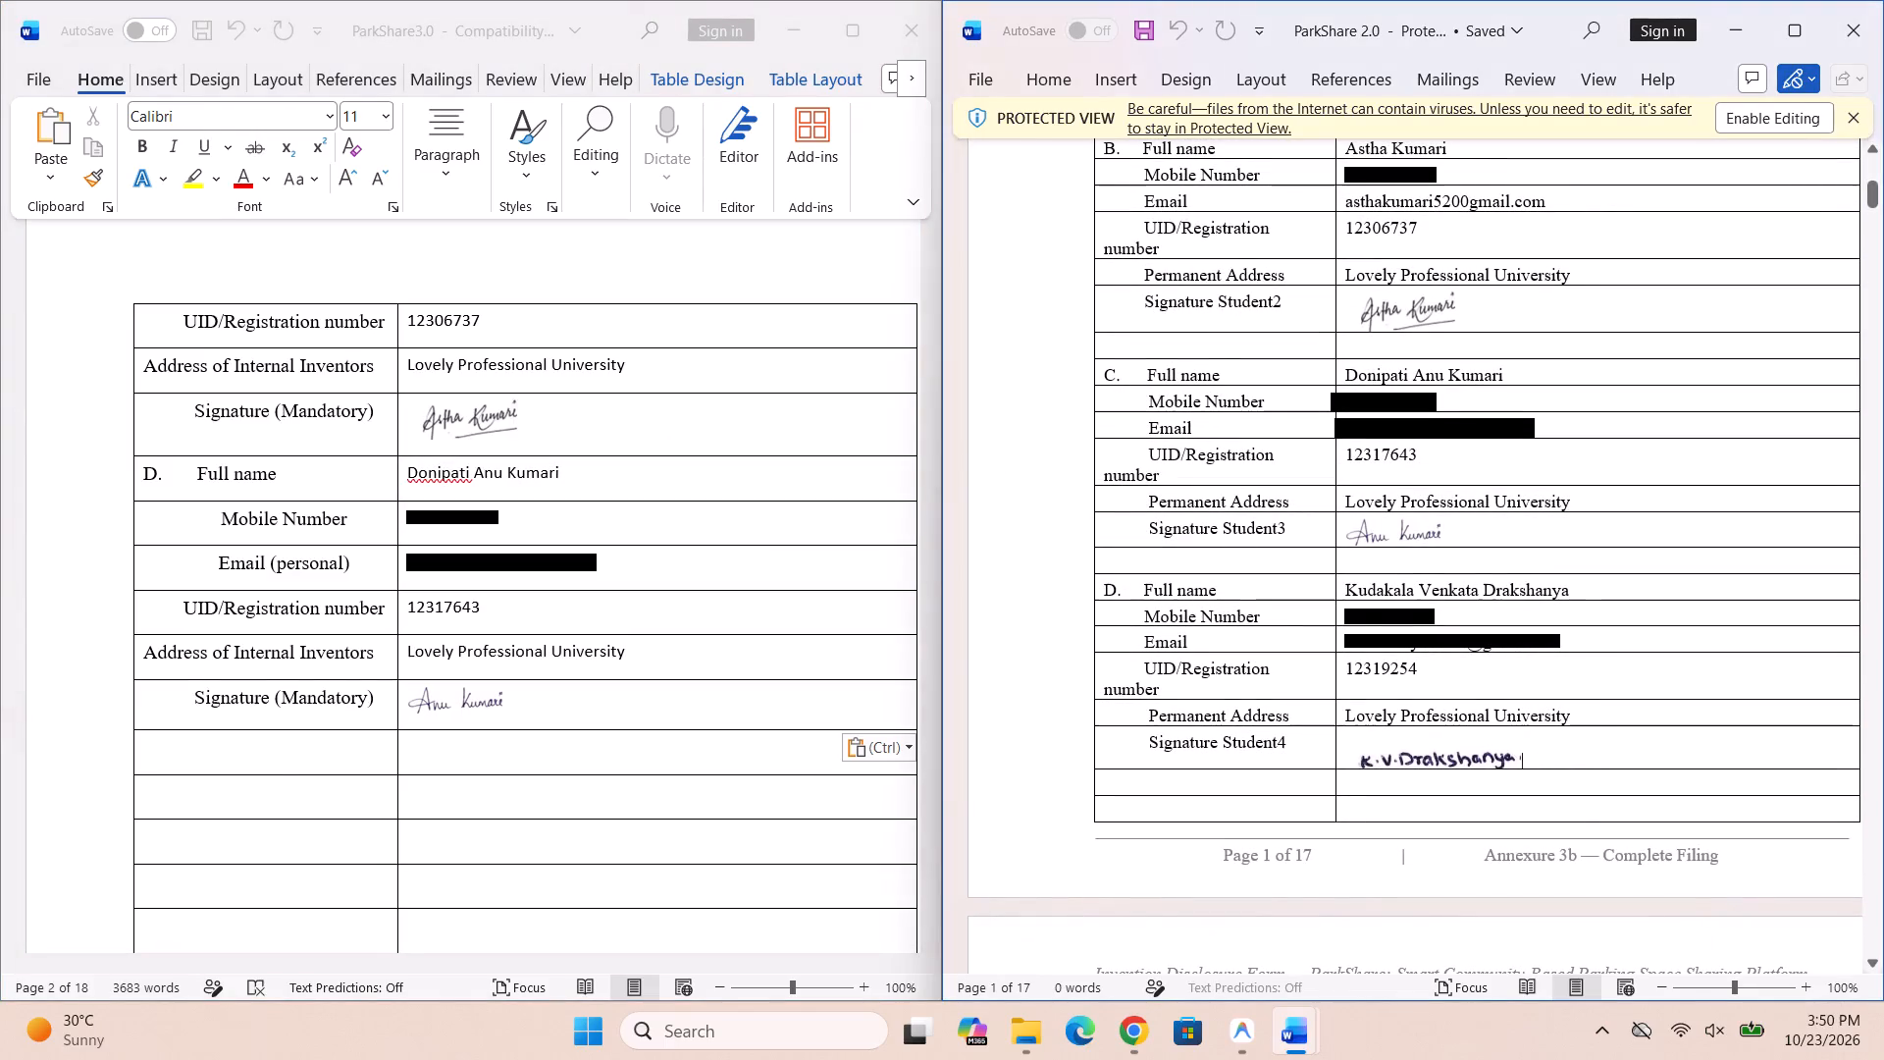
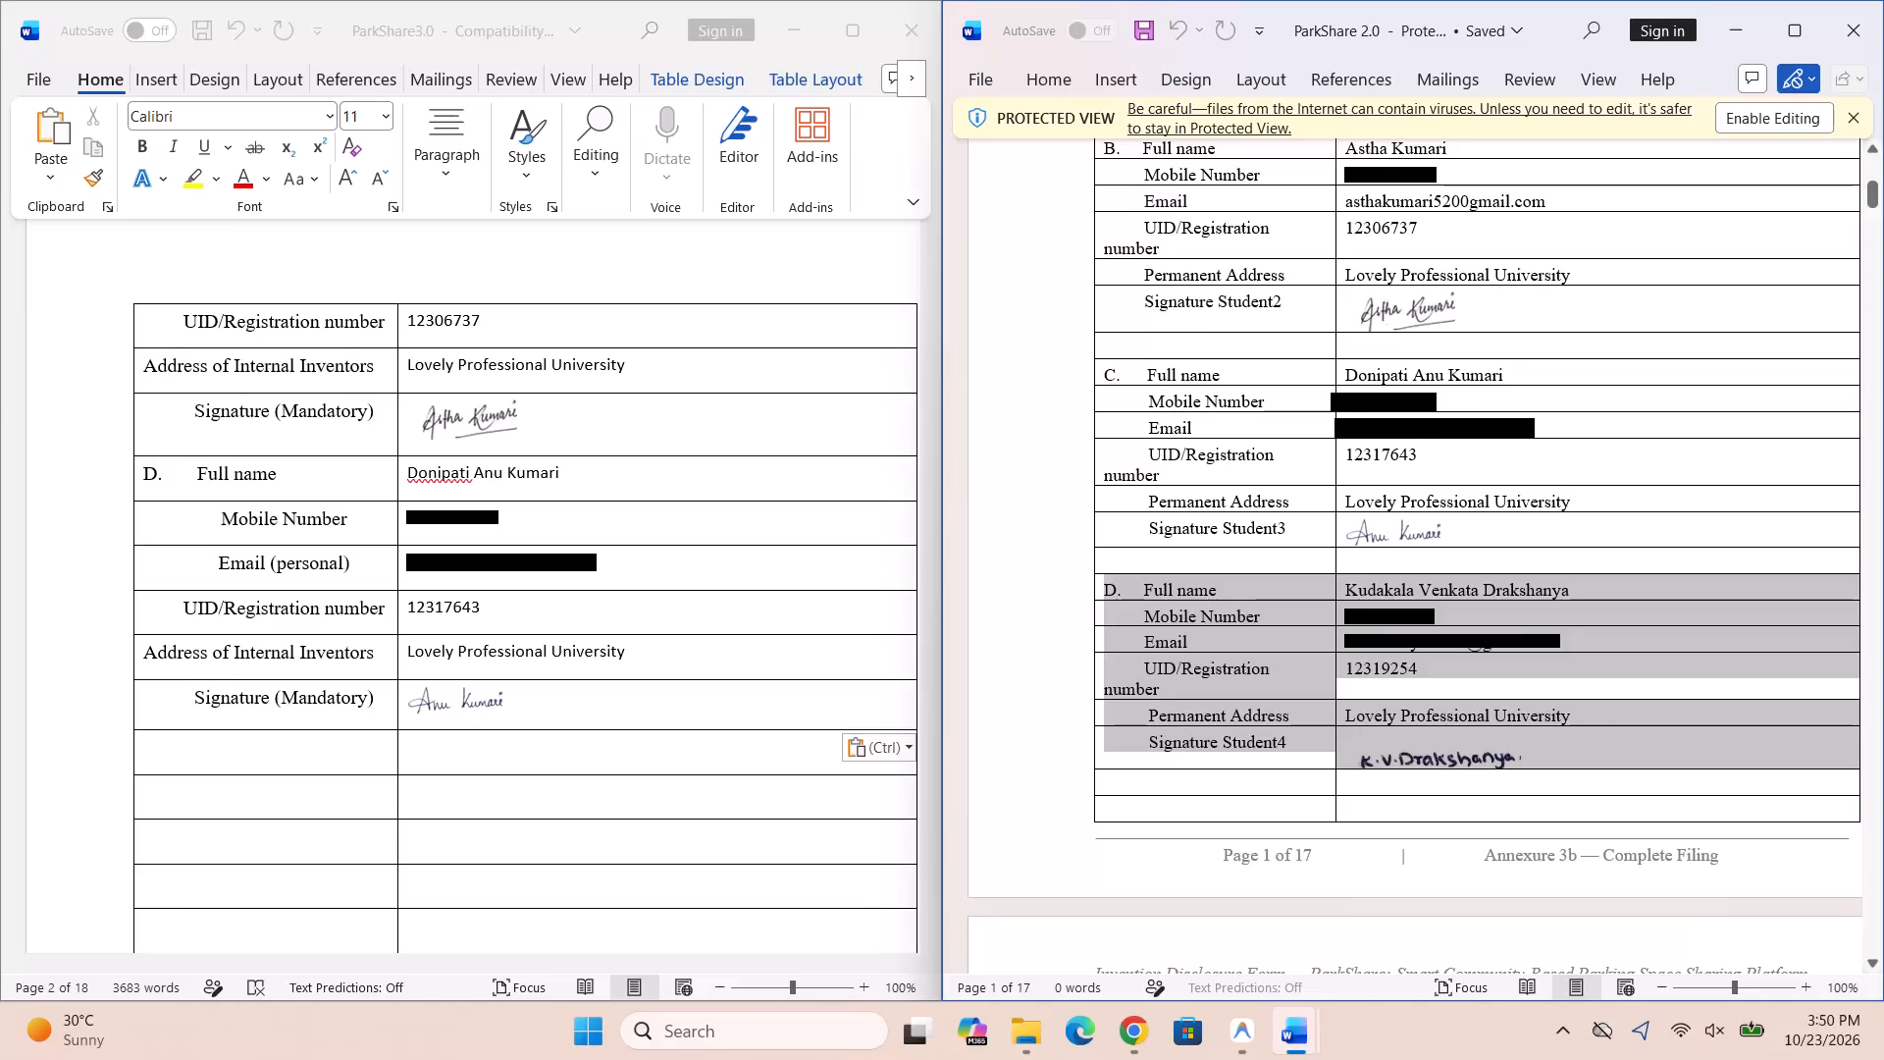
Copy inventor D's full block from ParkShare 2.0 into the six blank rows directly below inventor D's signature in ParkShare3.0.
key("ctrl+c")
scroll(789, 789, "down", 1)
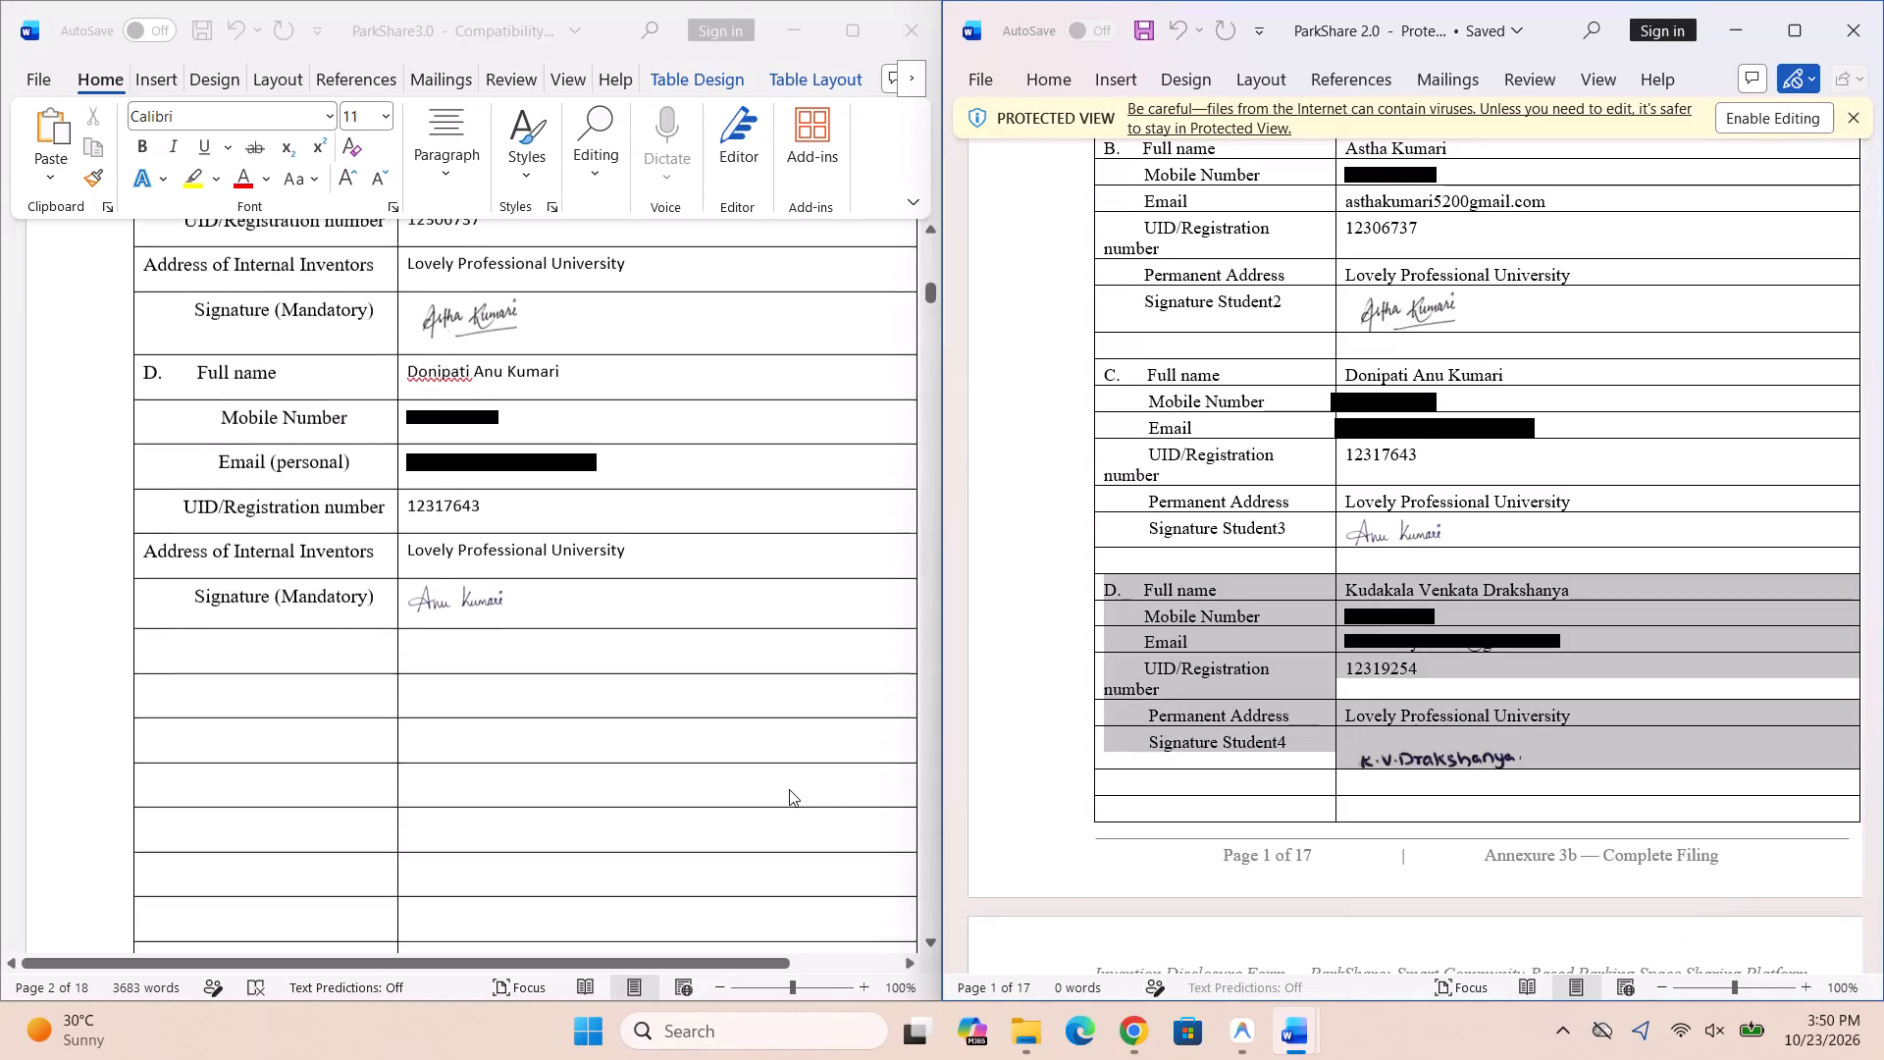
scroll(789, 789, "down", 1)
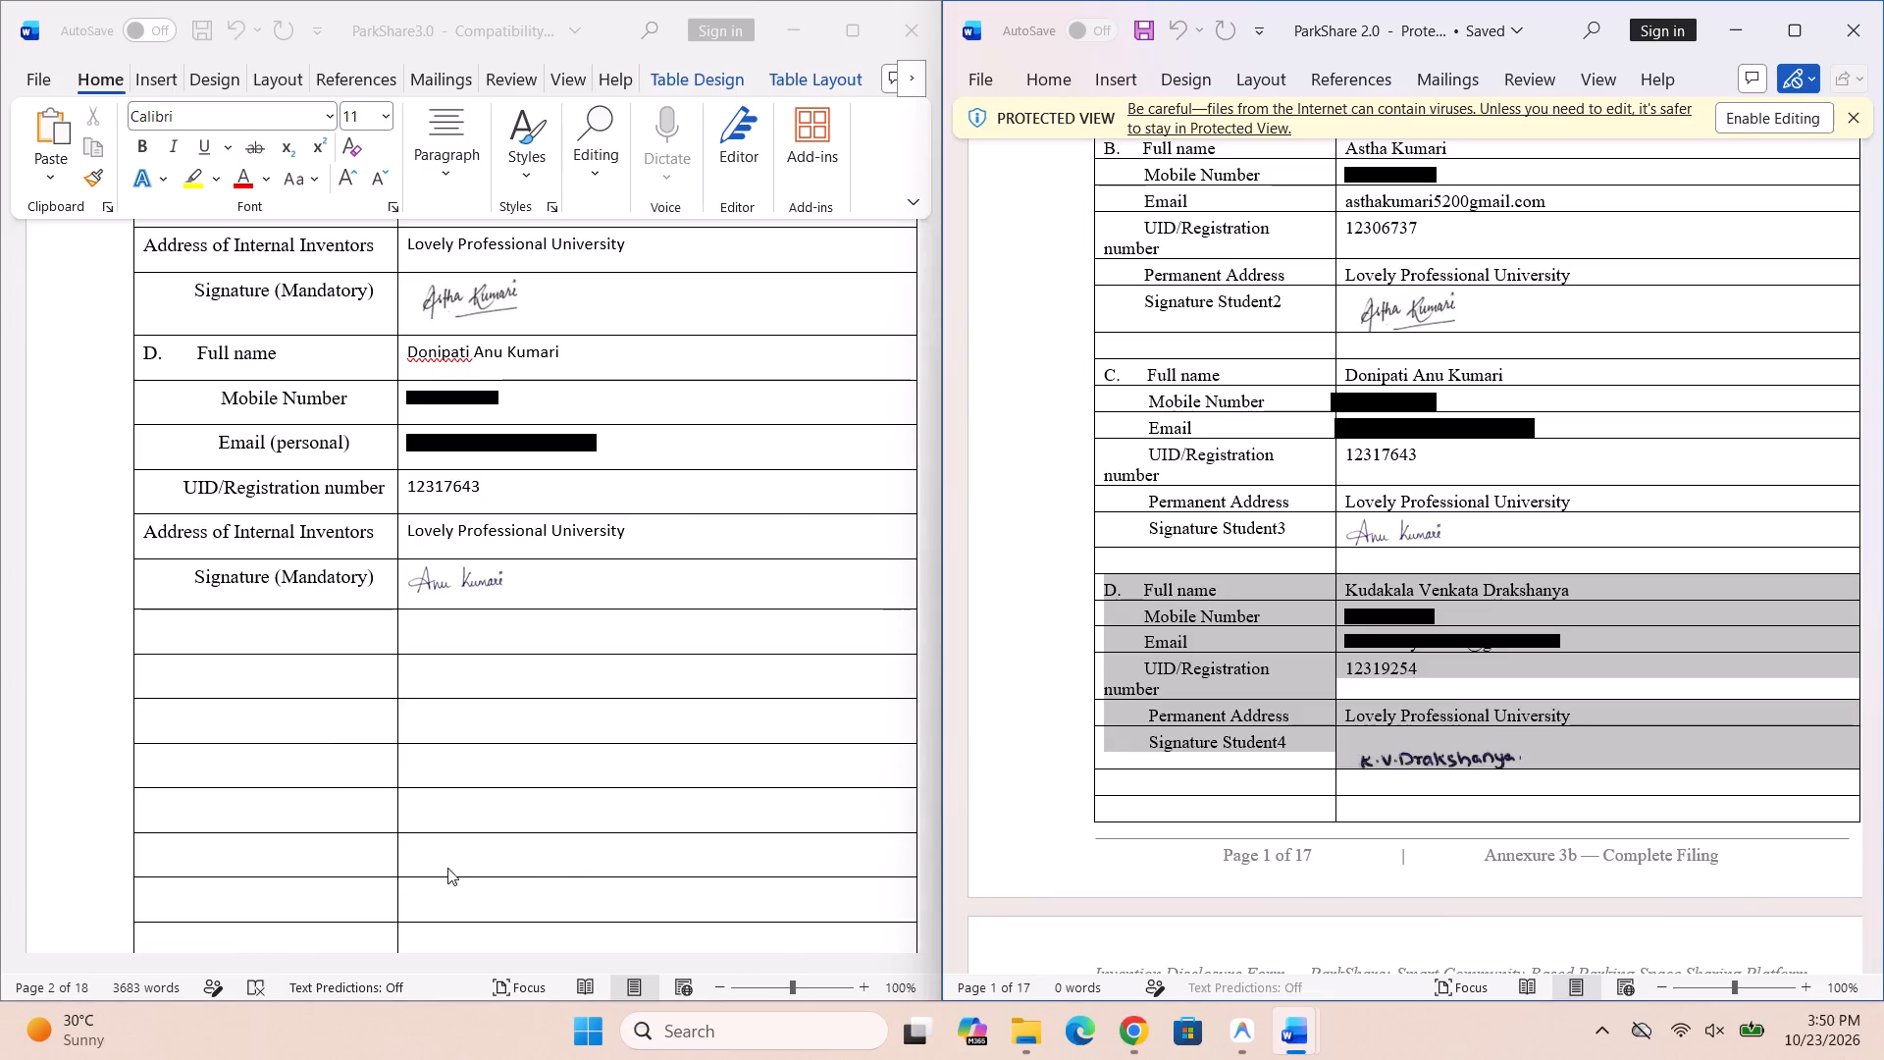
left_click_drag(558, 862, 520, 879)
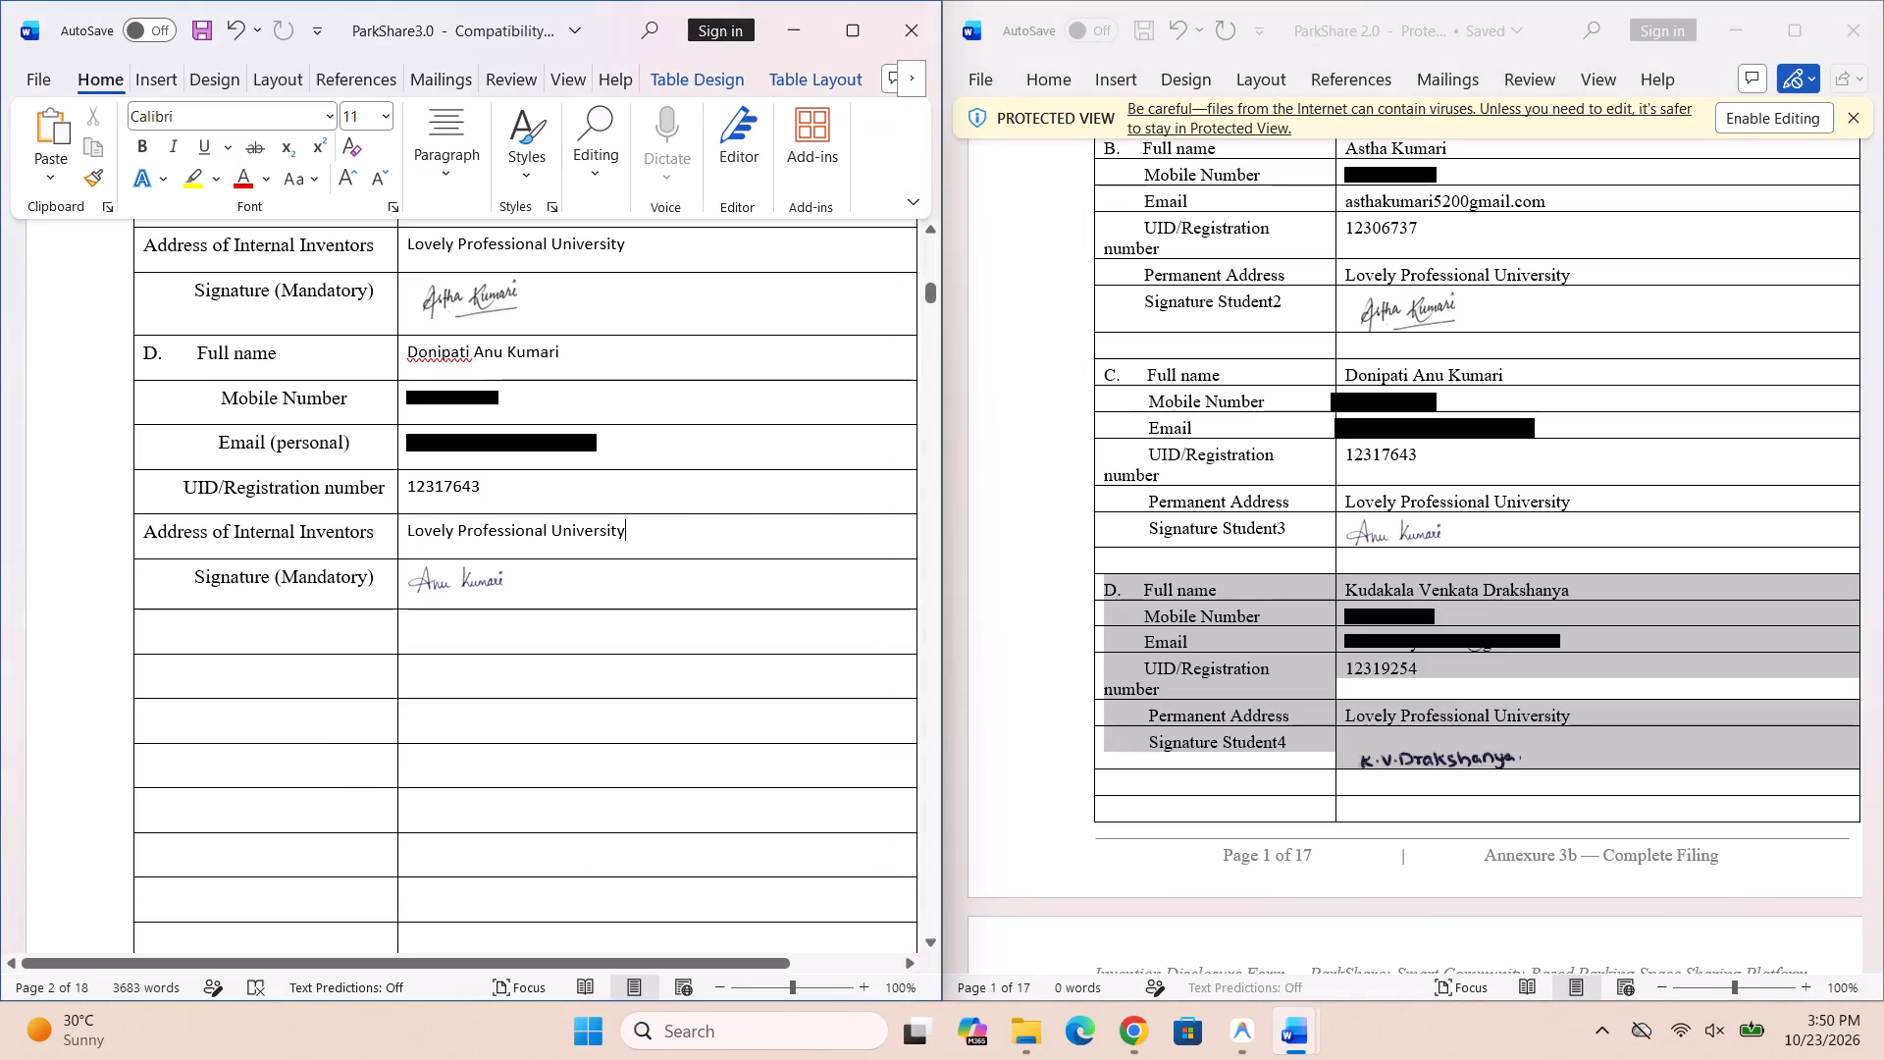
left_click_drag(528, 869, 419, 695)
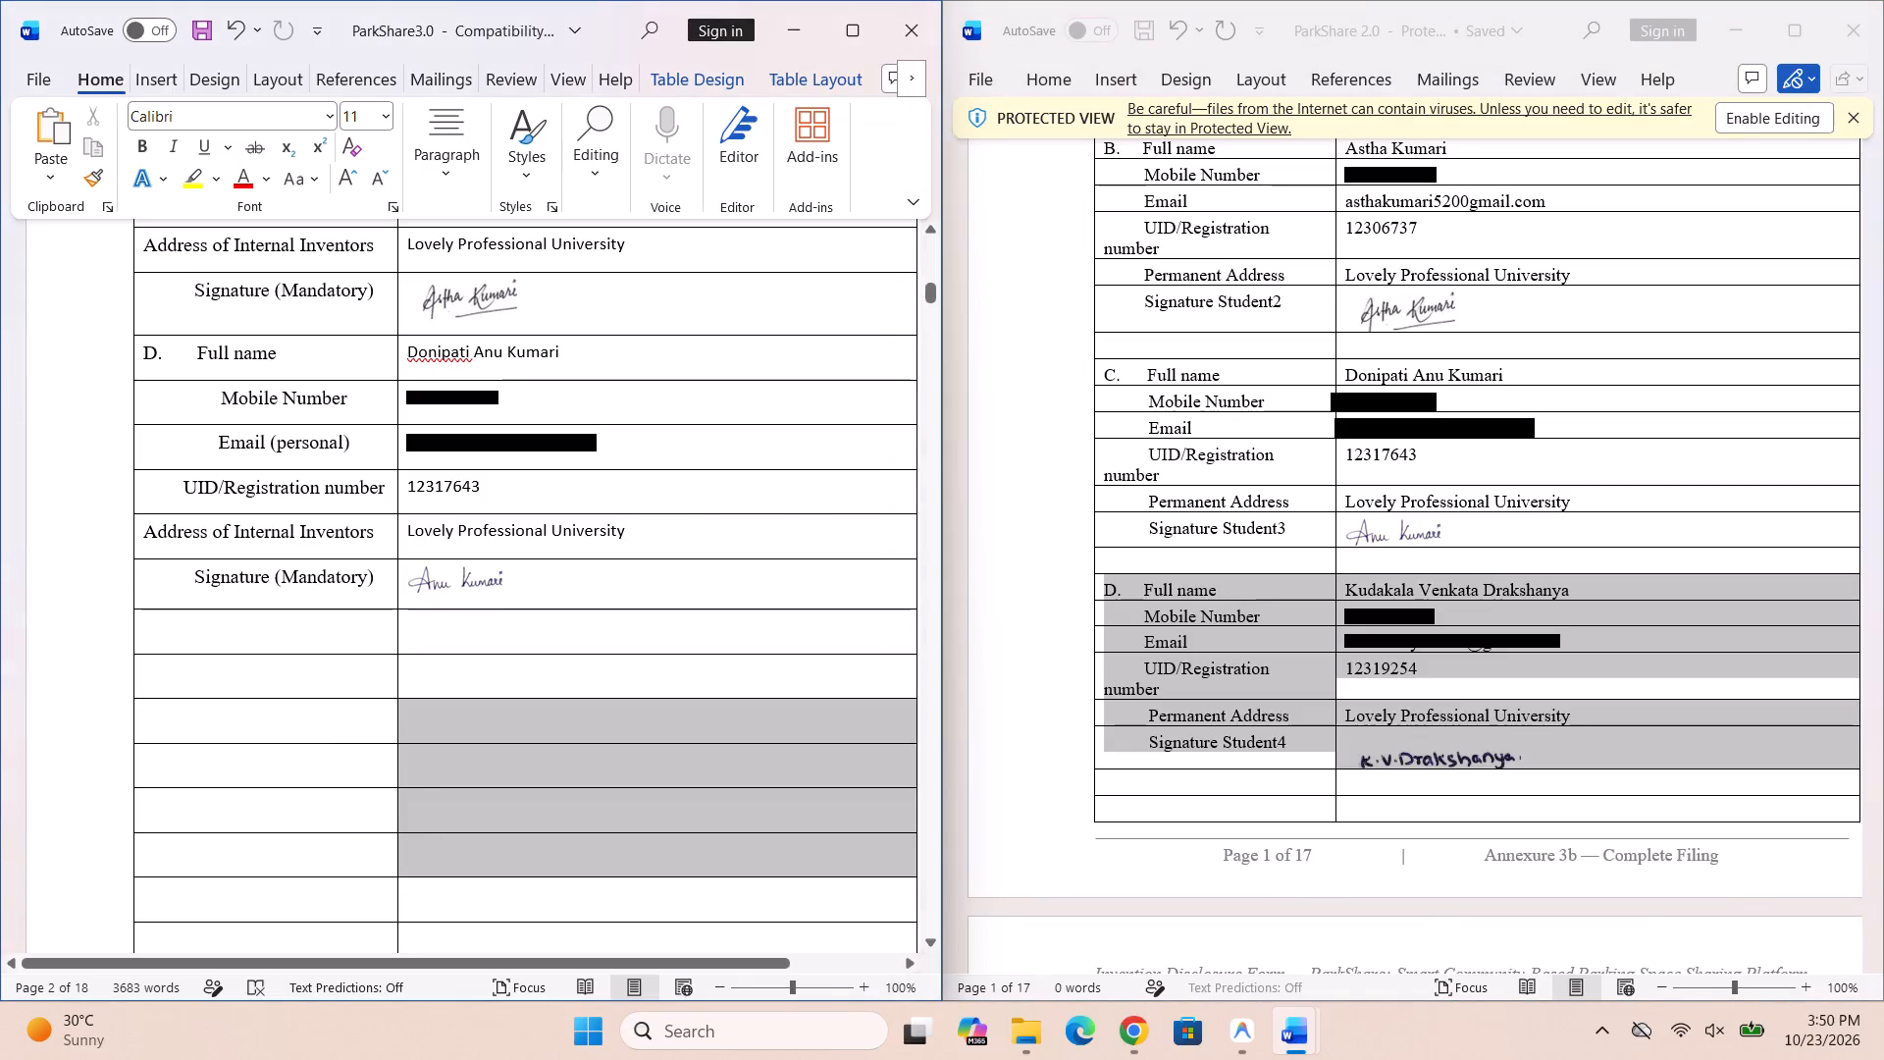
left_click_drag(419, 695, 351, 634)
key("ctrl+v")
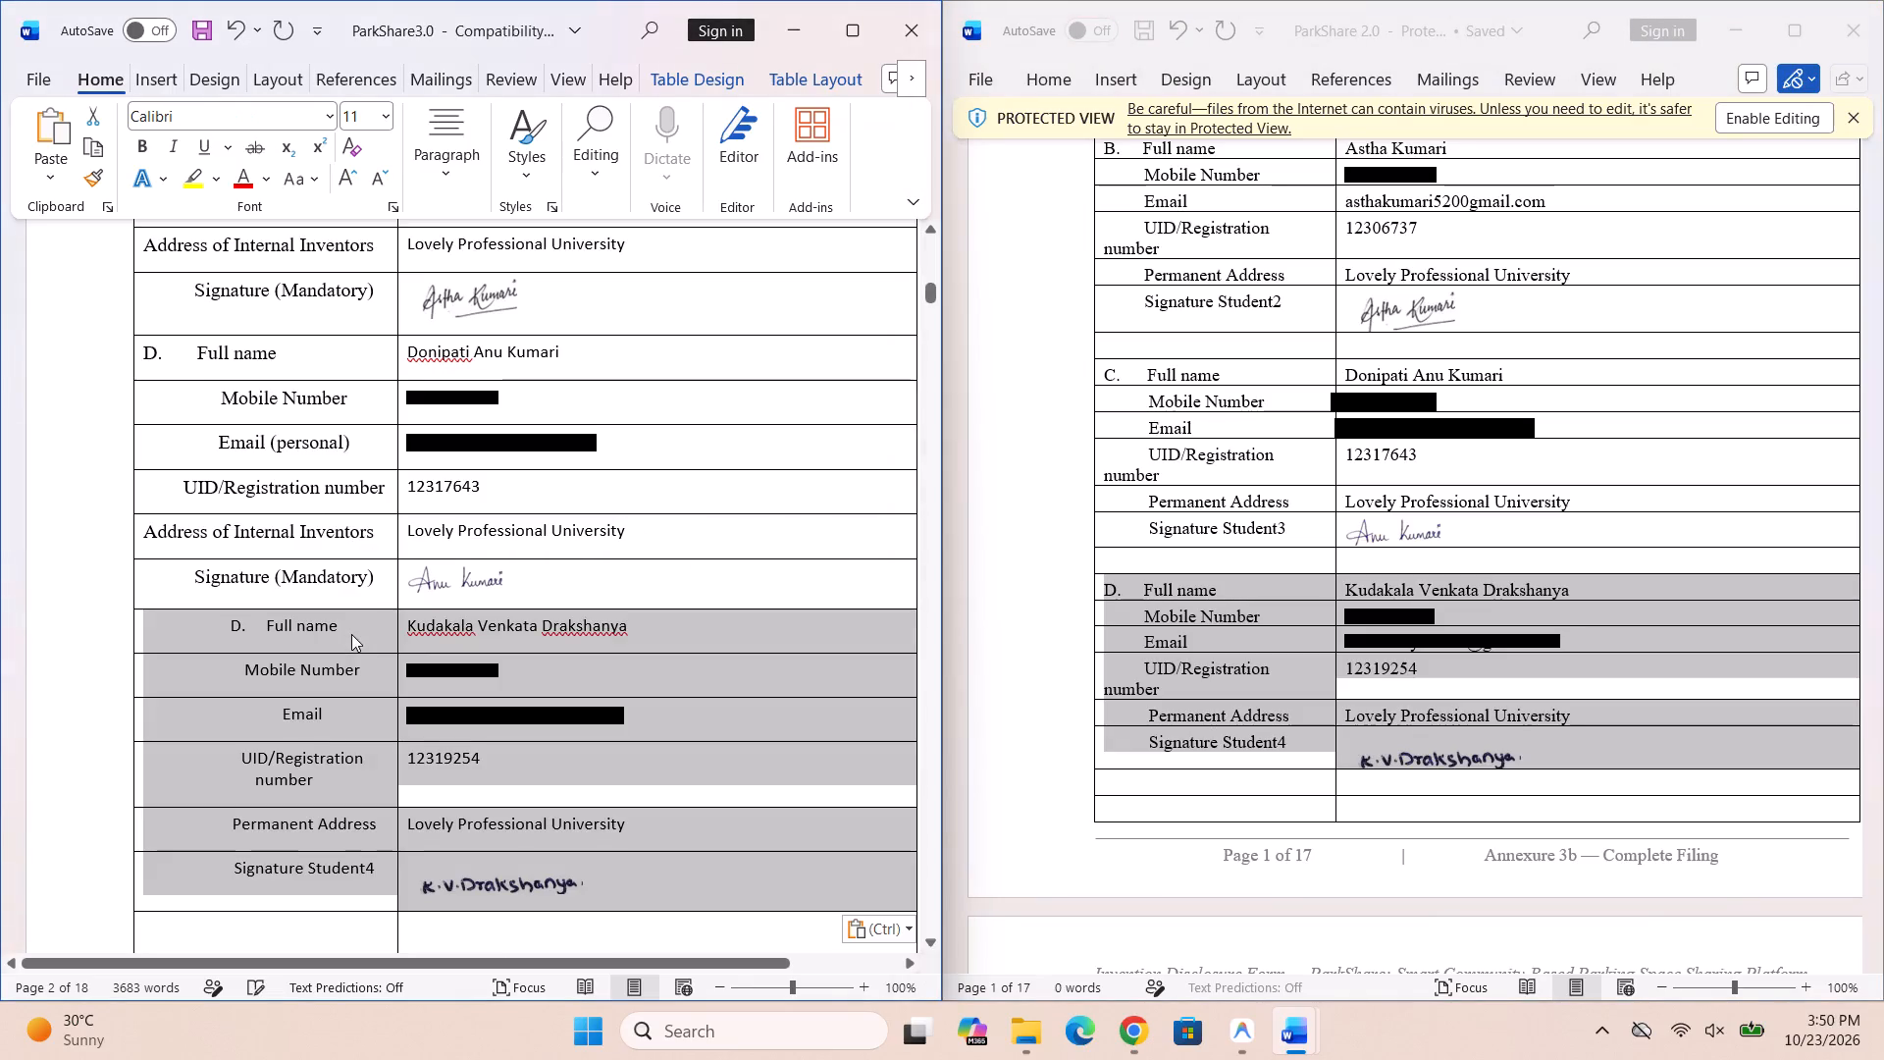
left_click(694, 795)
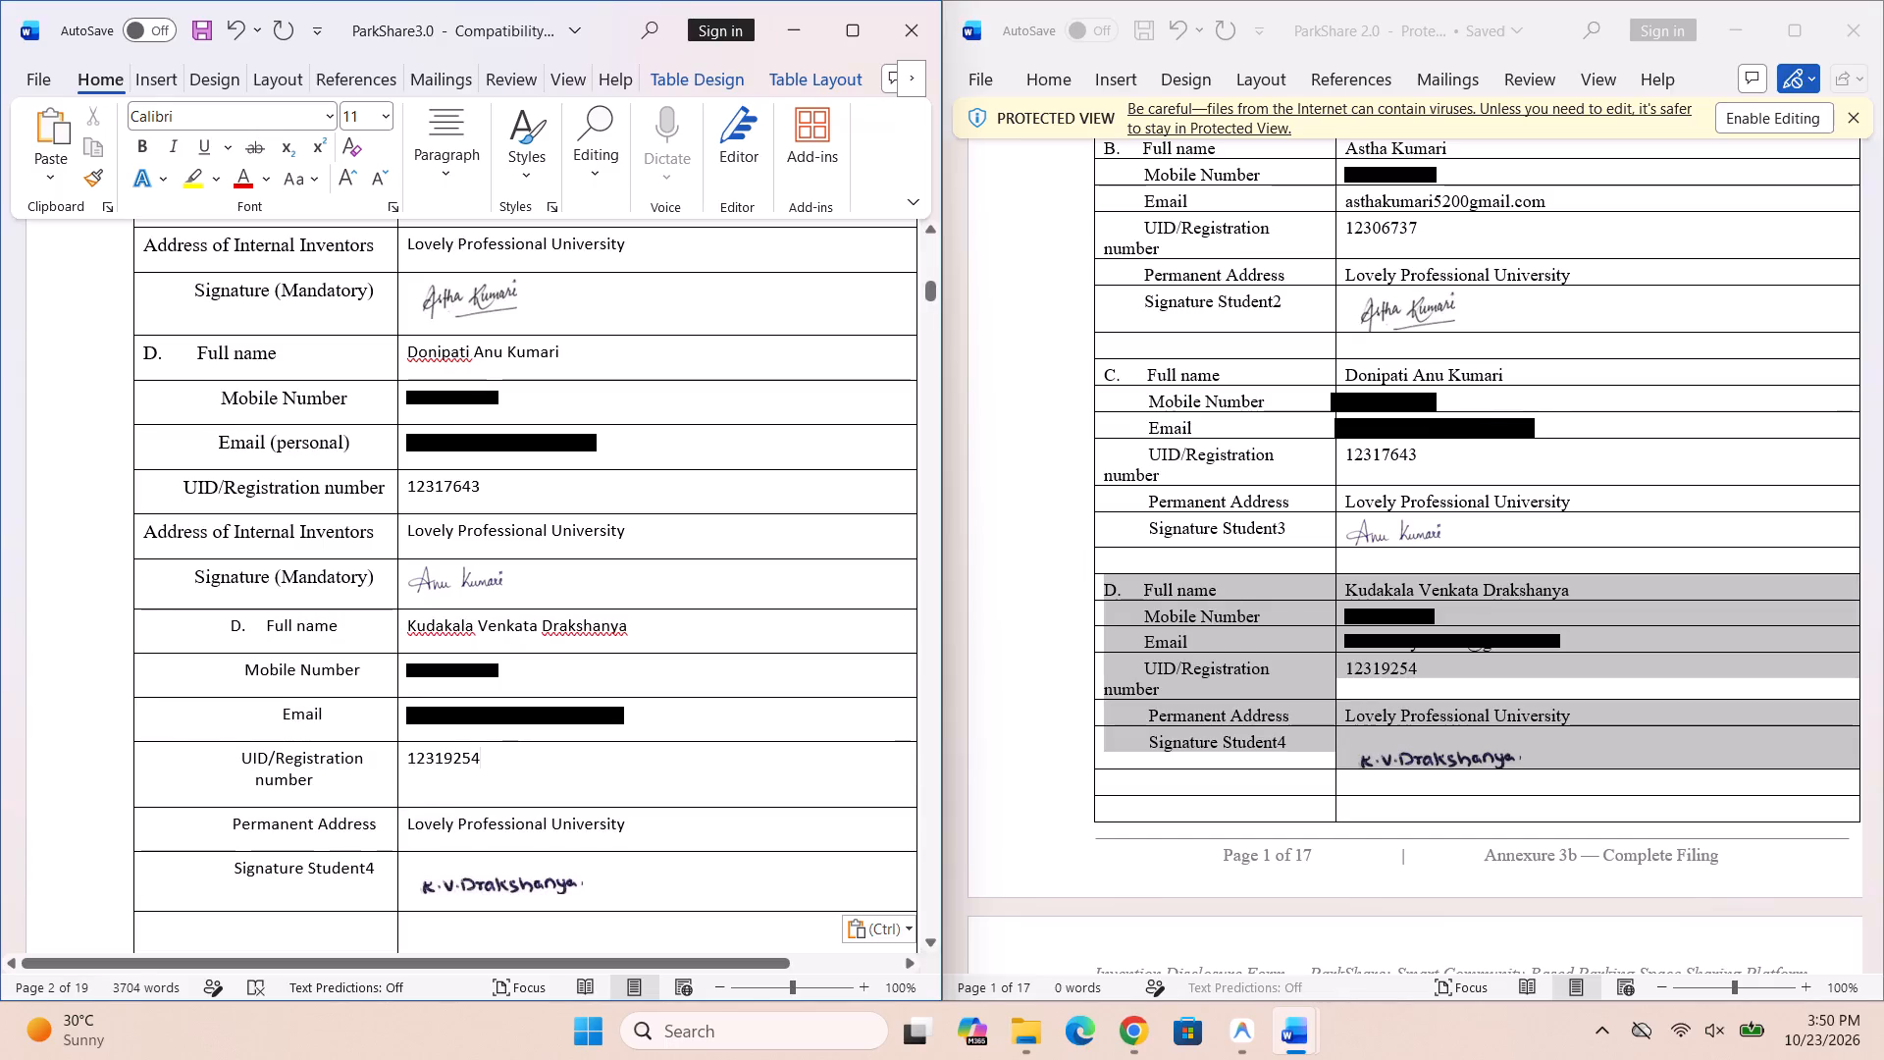
Change the pasted block's inventor letter to E and left-align its Full name label cell.
left_click(240, 622)
key("BackSpace")
type("ER")
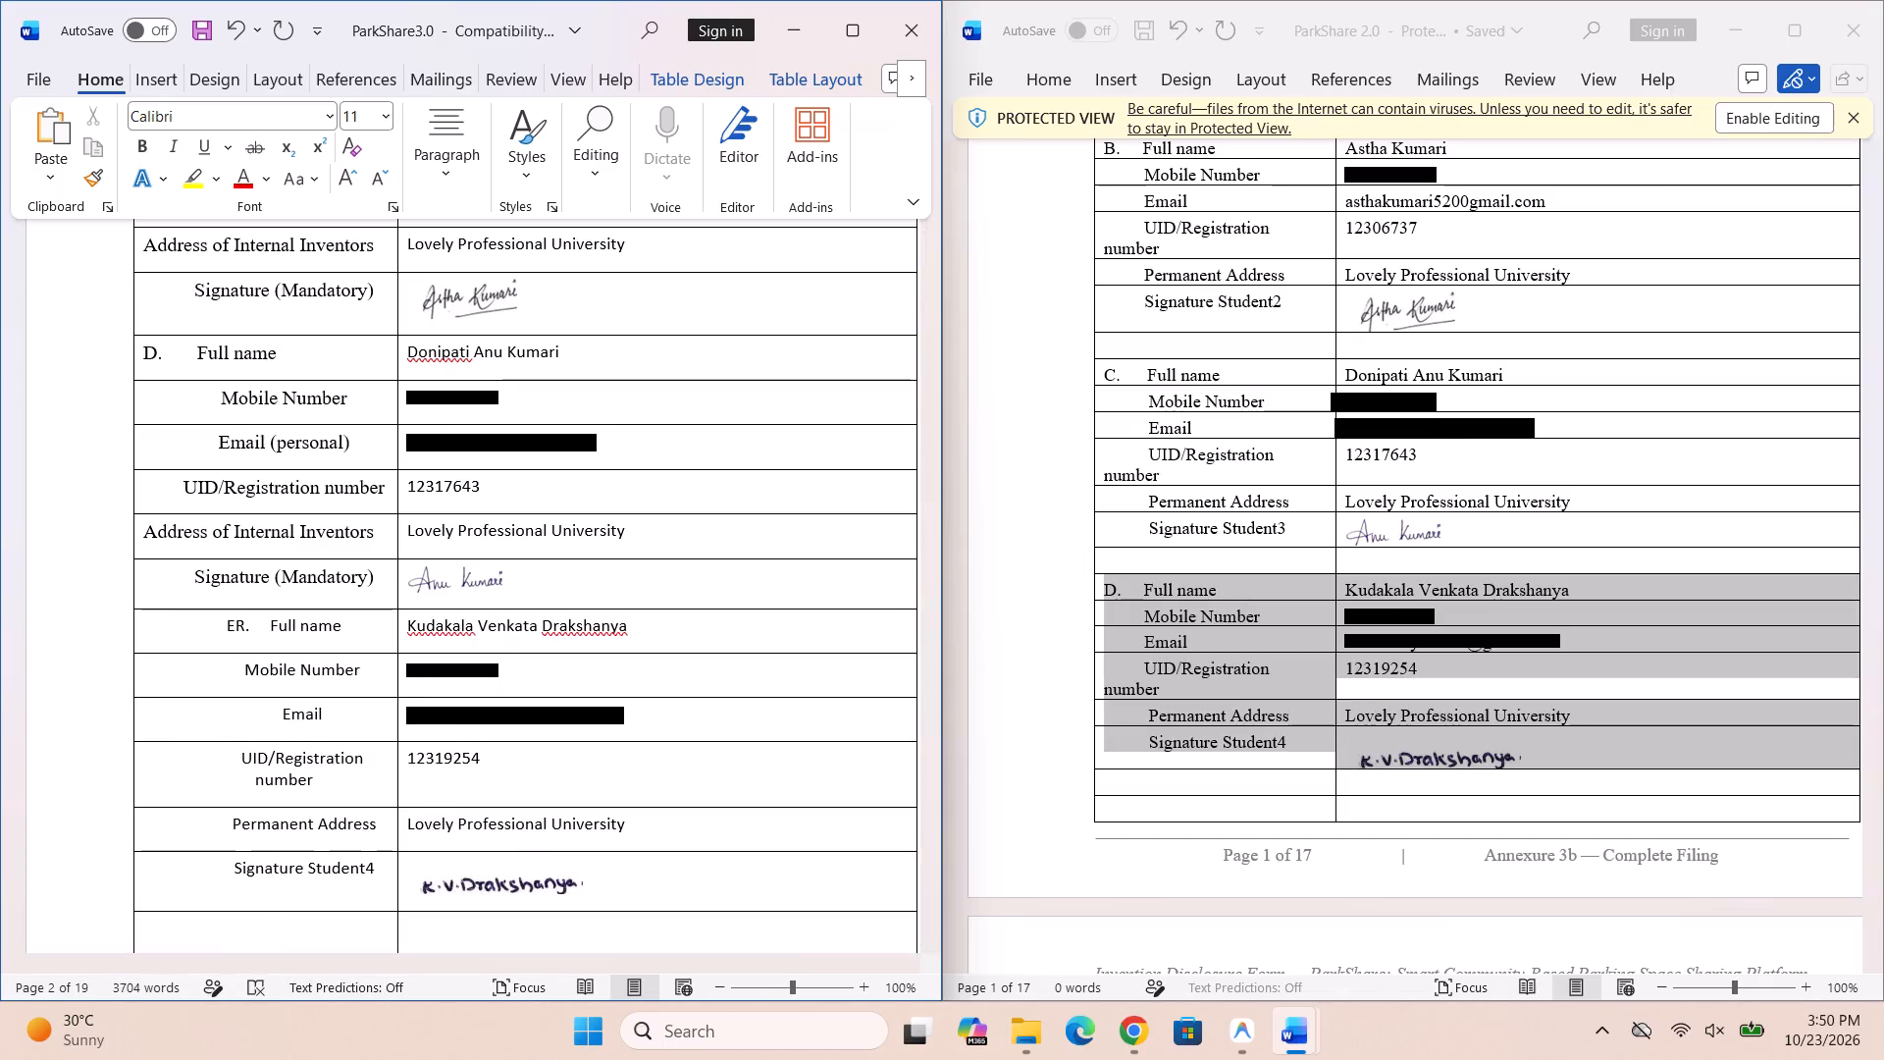
key("BackSpace")
key("Left")
key("BackSpace")
key("BackSpace")
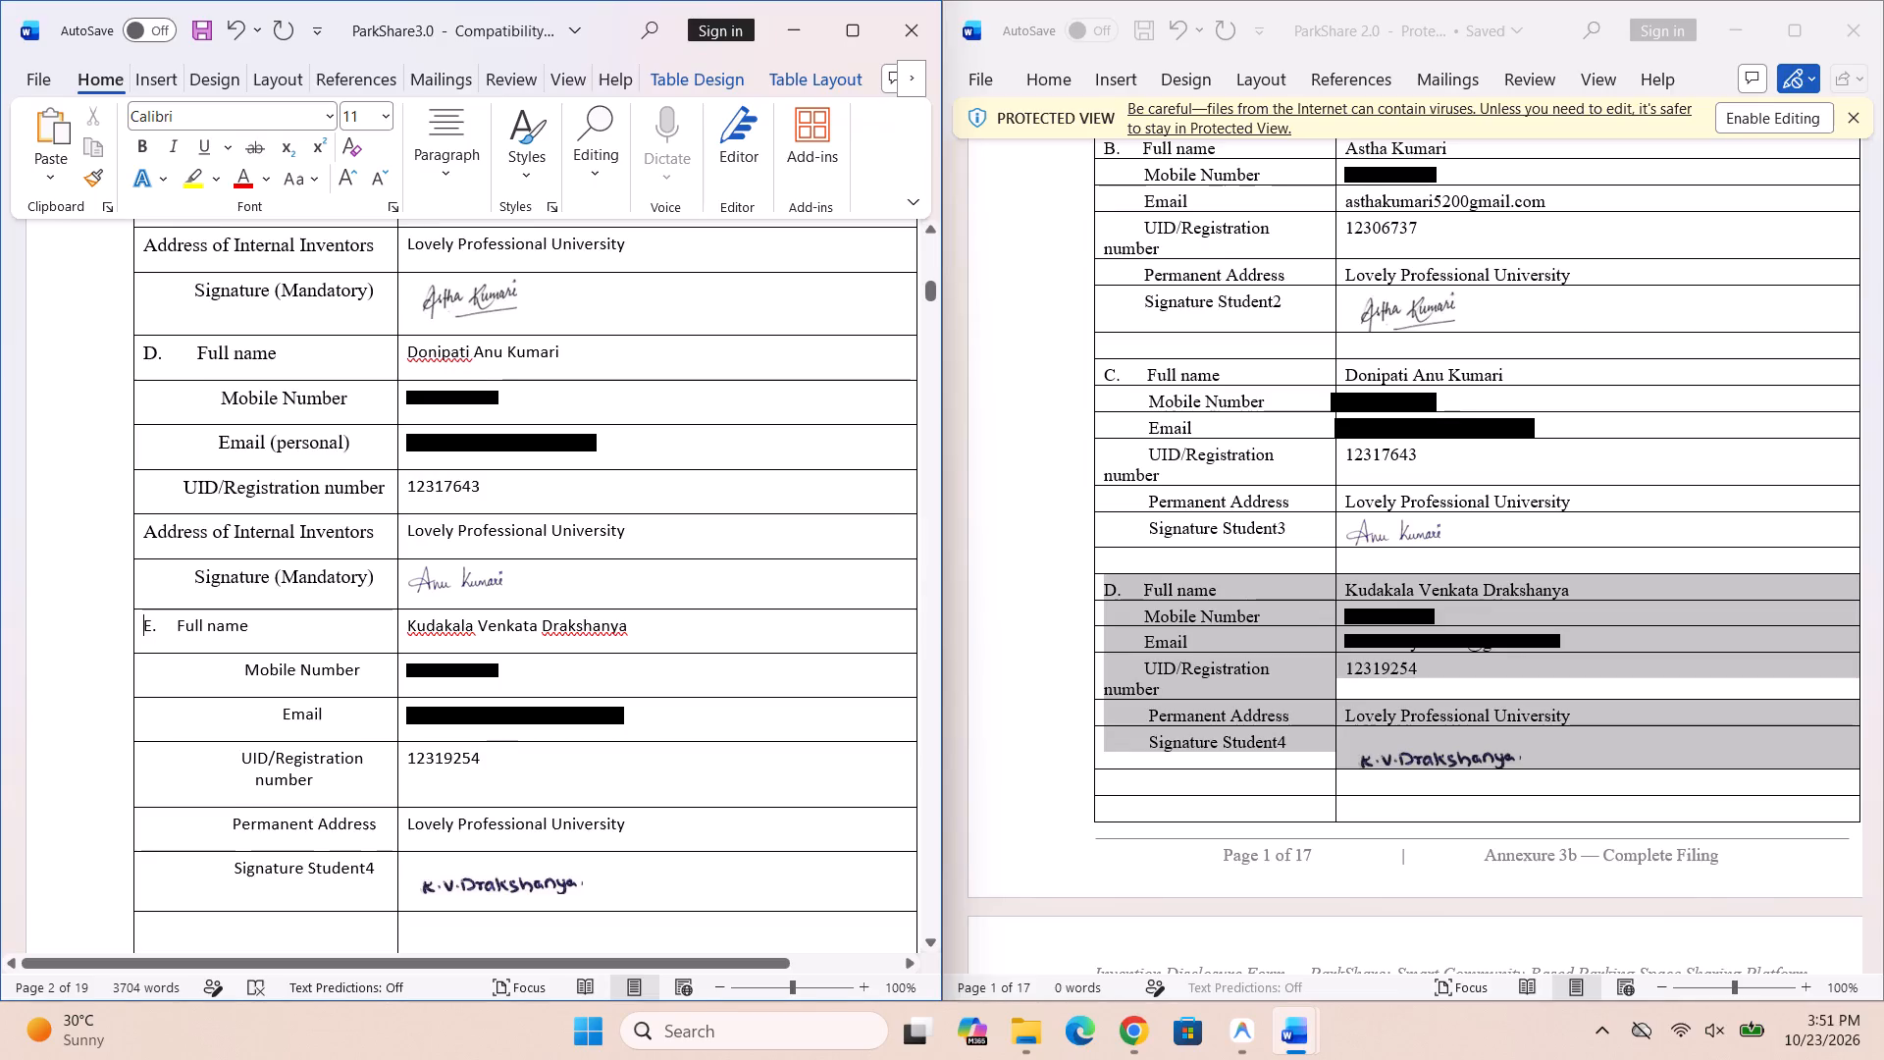
Review the remaining inventor blocks in ParkShare 2.0 against the inventors and blank rows already in ParkShare3.0's table.
left_click(1567, 767)
scroll(1567, 767, "down", 1)
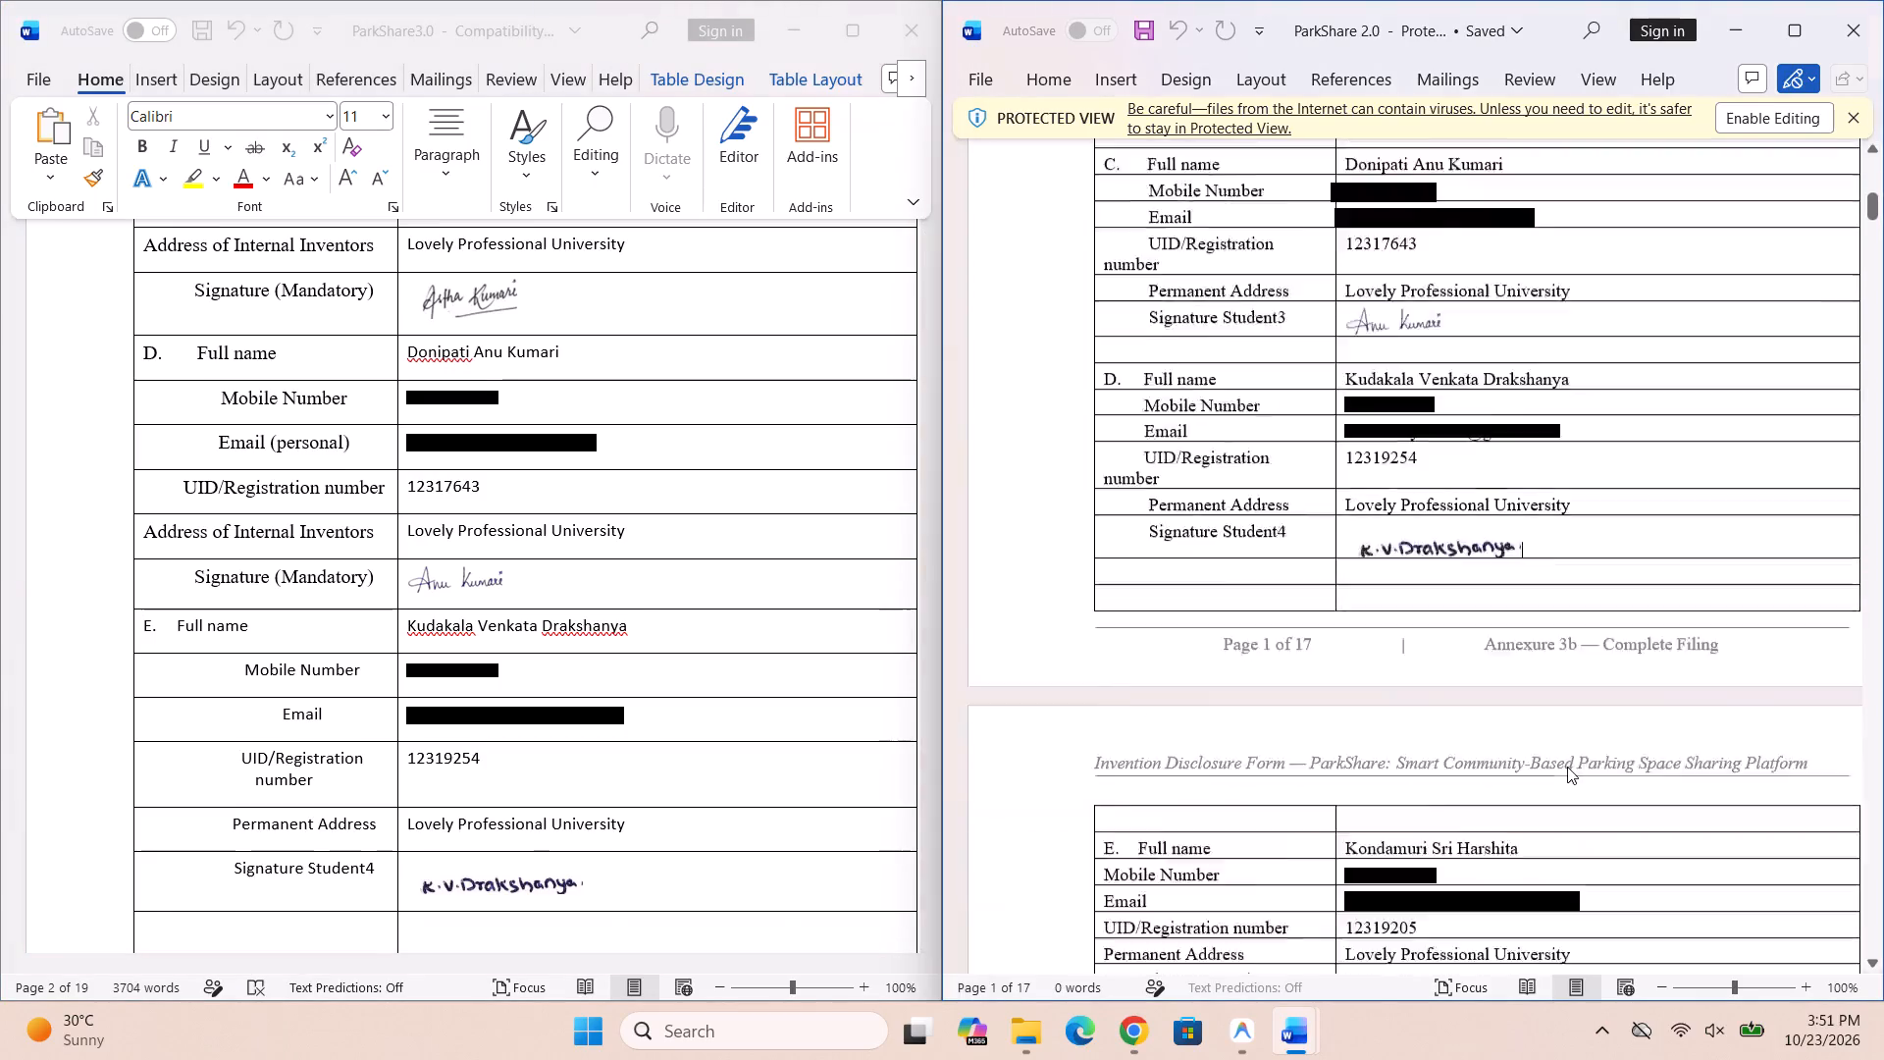
scroll(1567, 767, "down", 3)
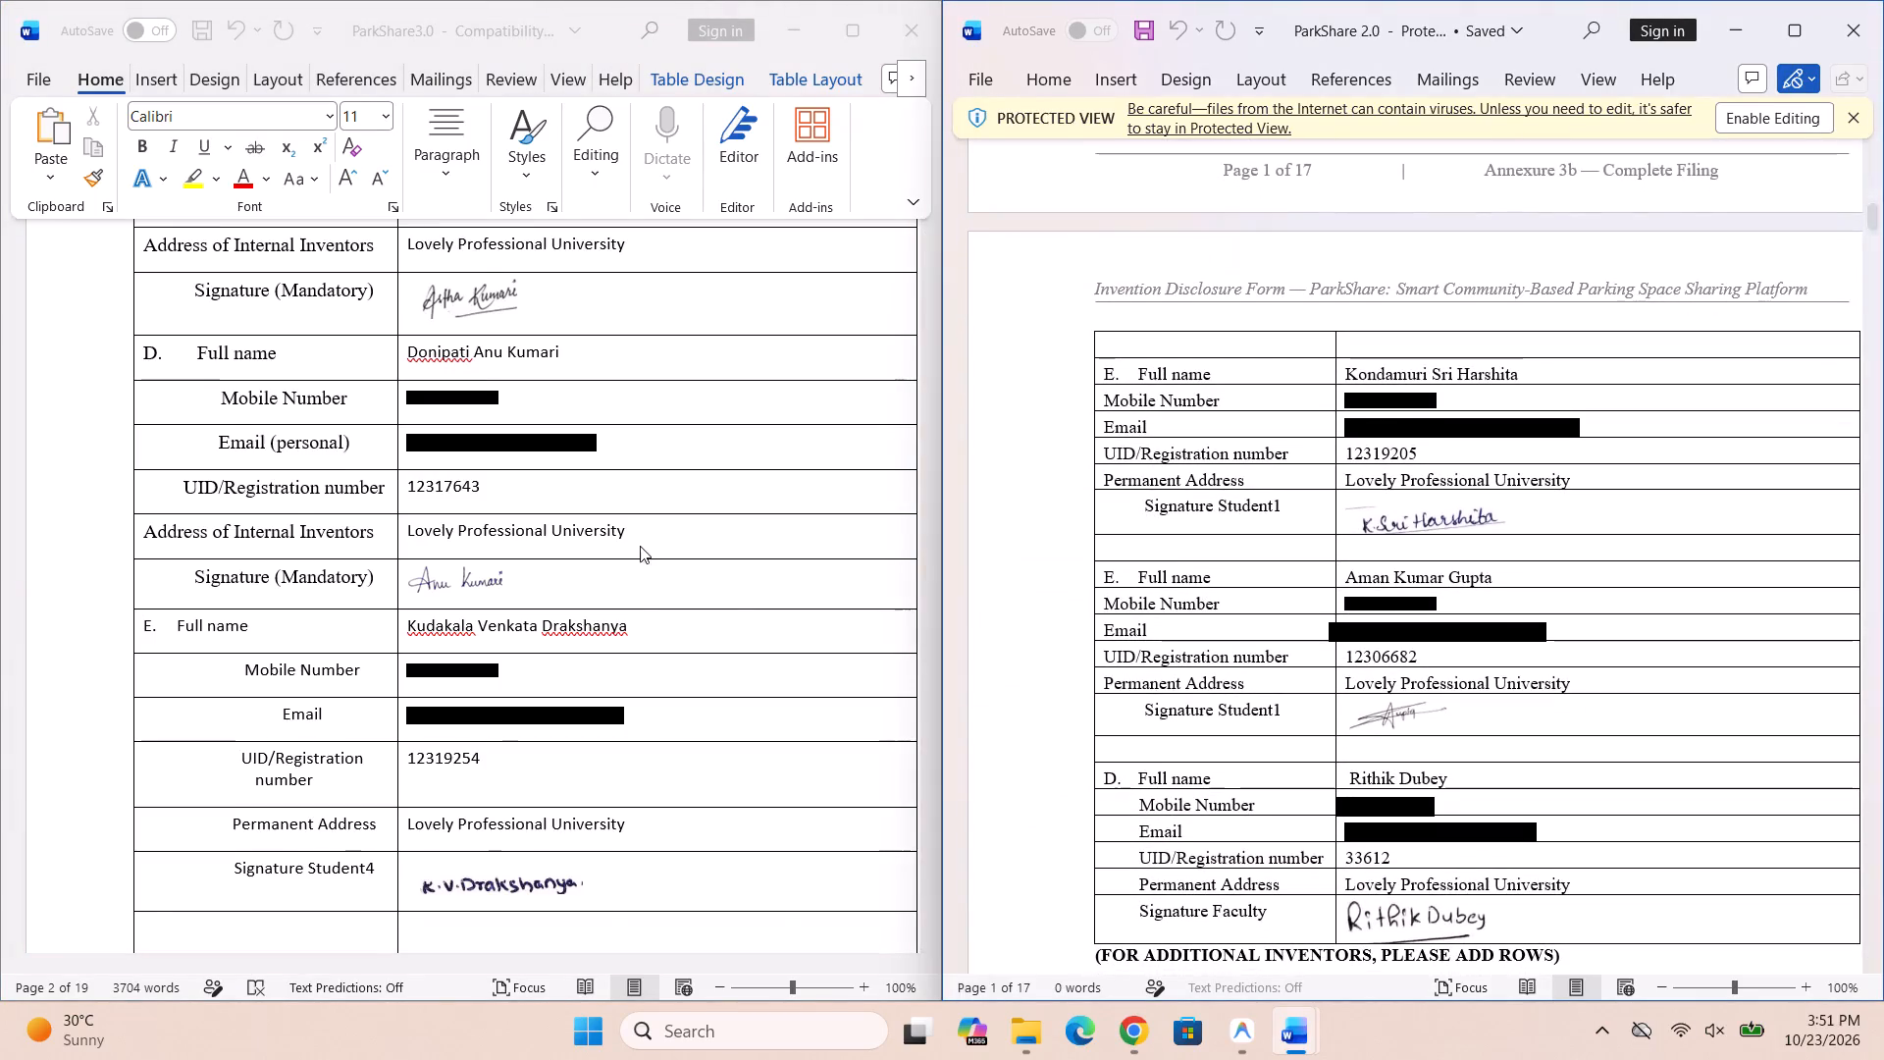
scroll(640, 546, "up", 4)
scroll(640, 546, "down", 1)
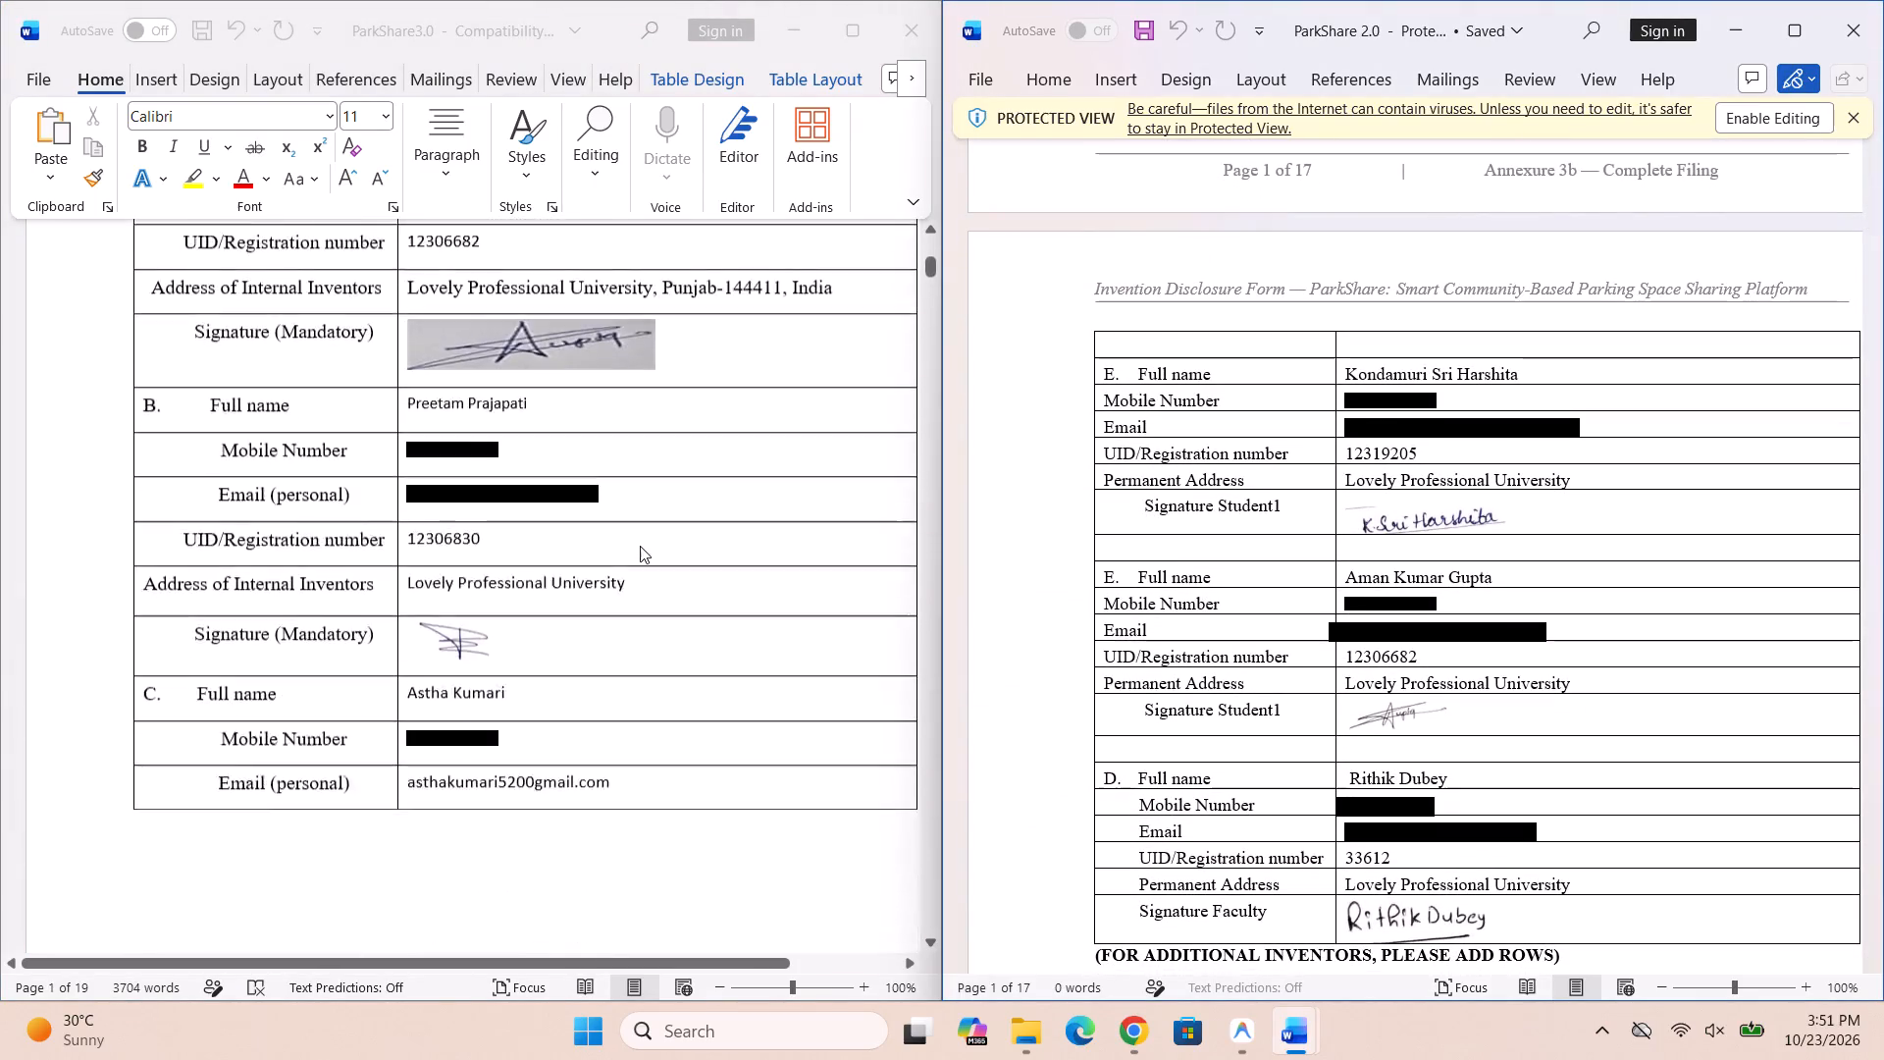
scroll(640, 546, "down", 3)
scroll(602, 715, "down", 1)
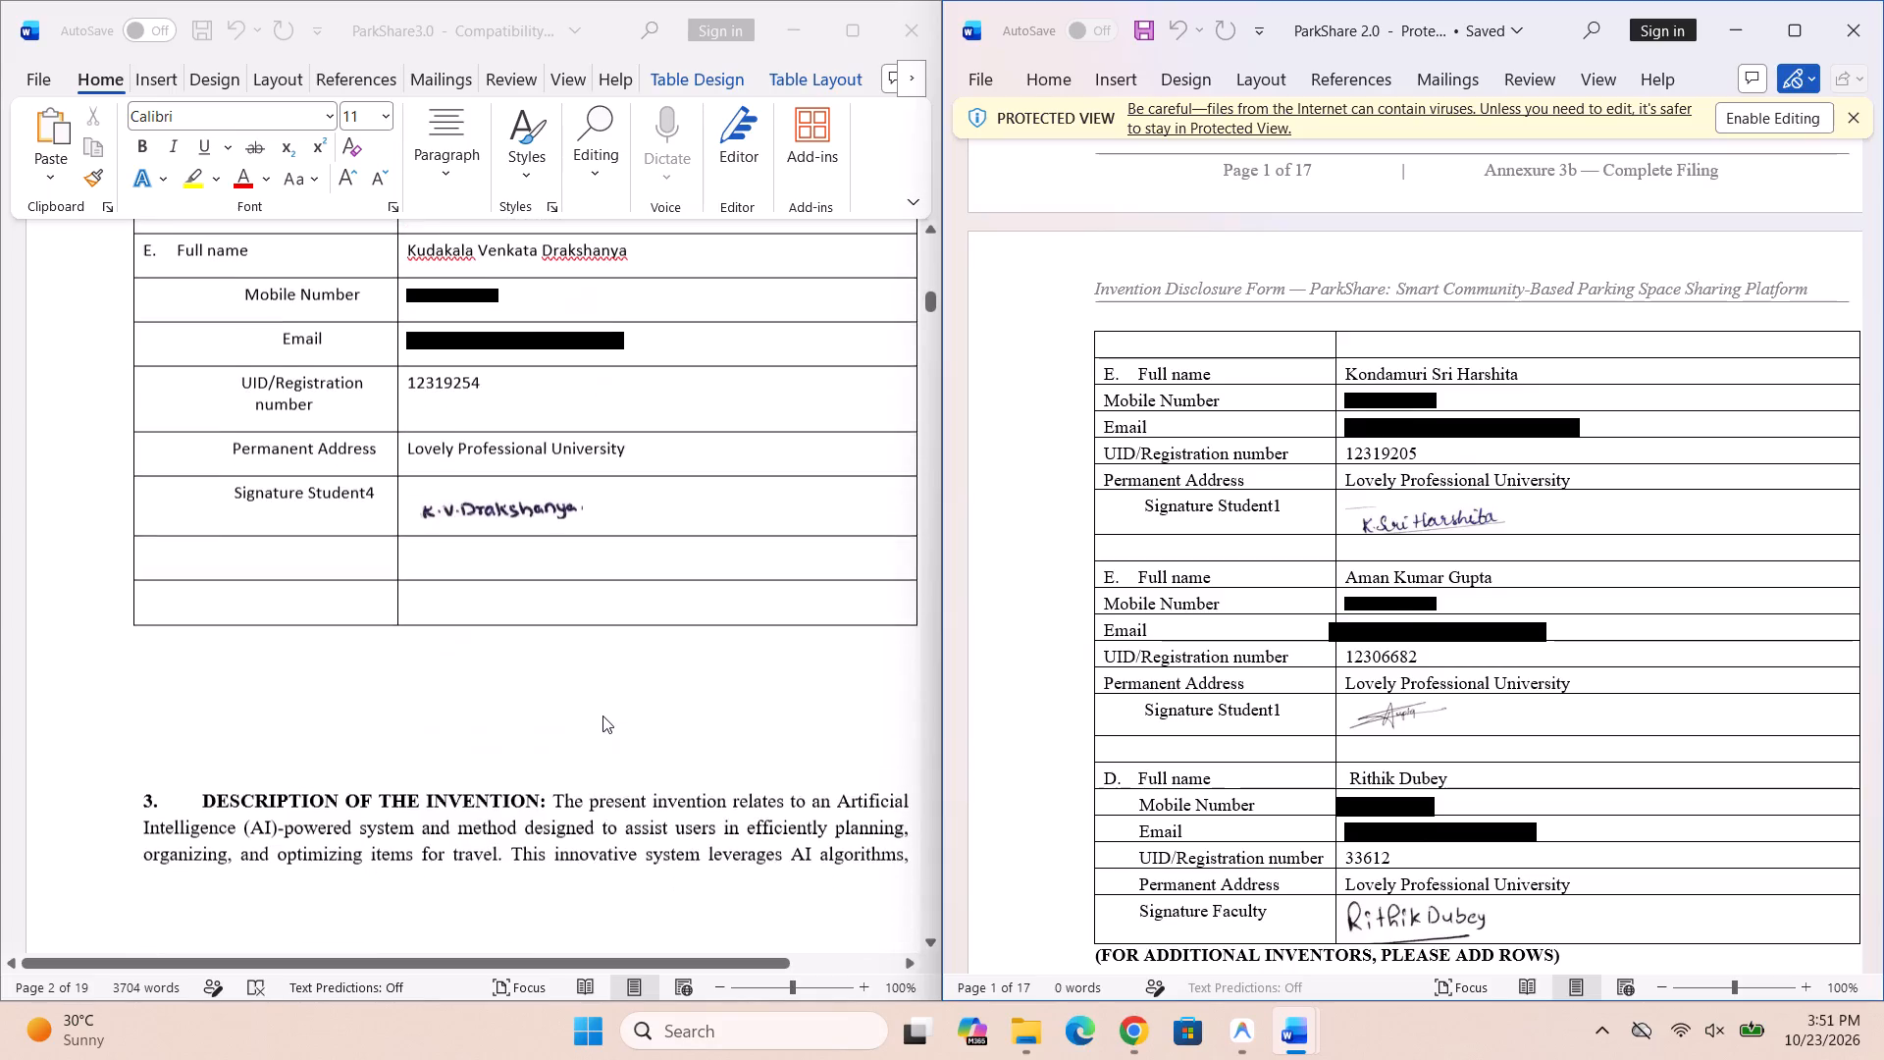
scroll(602, 715, "down", 1)
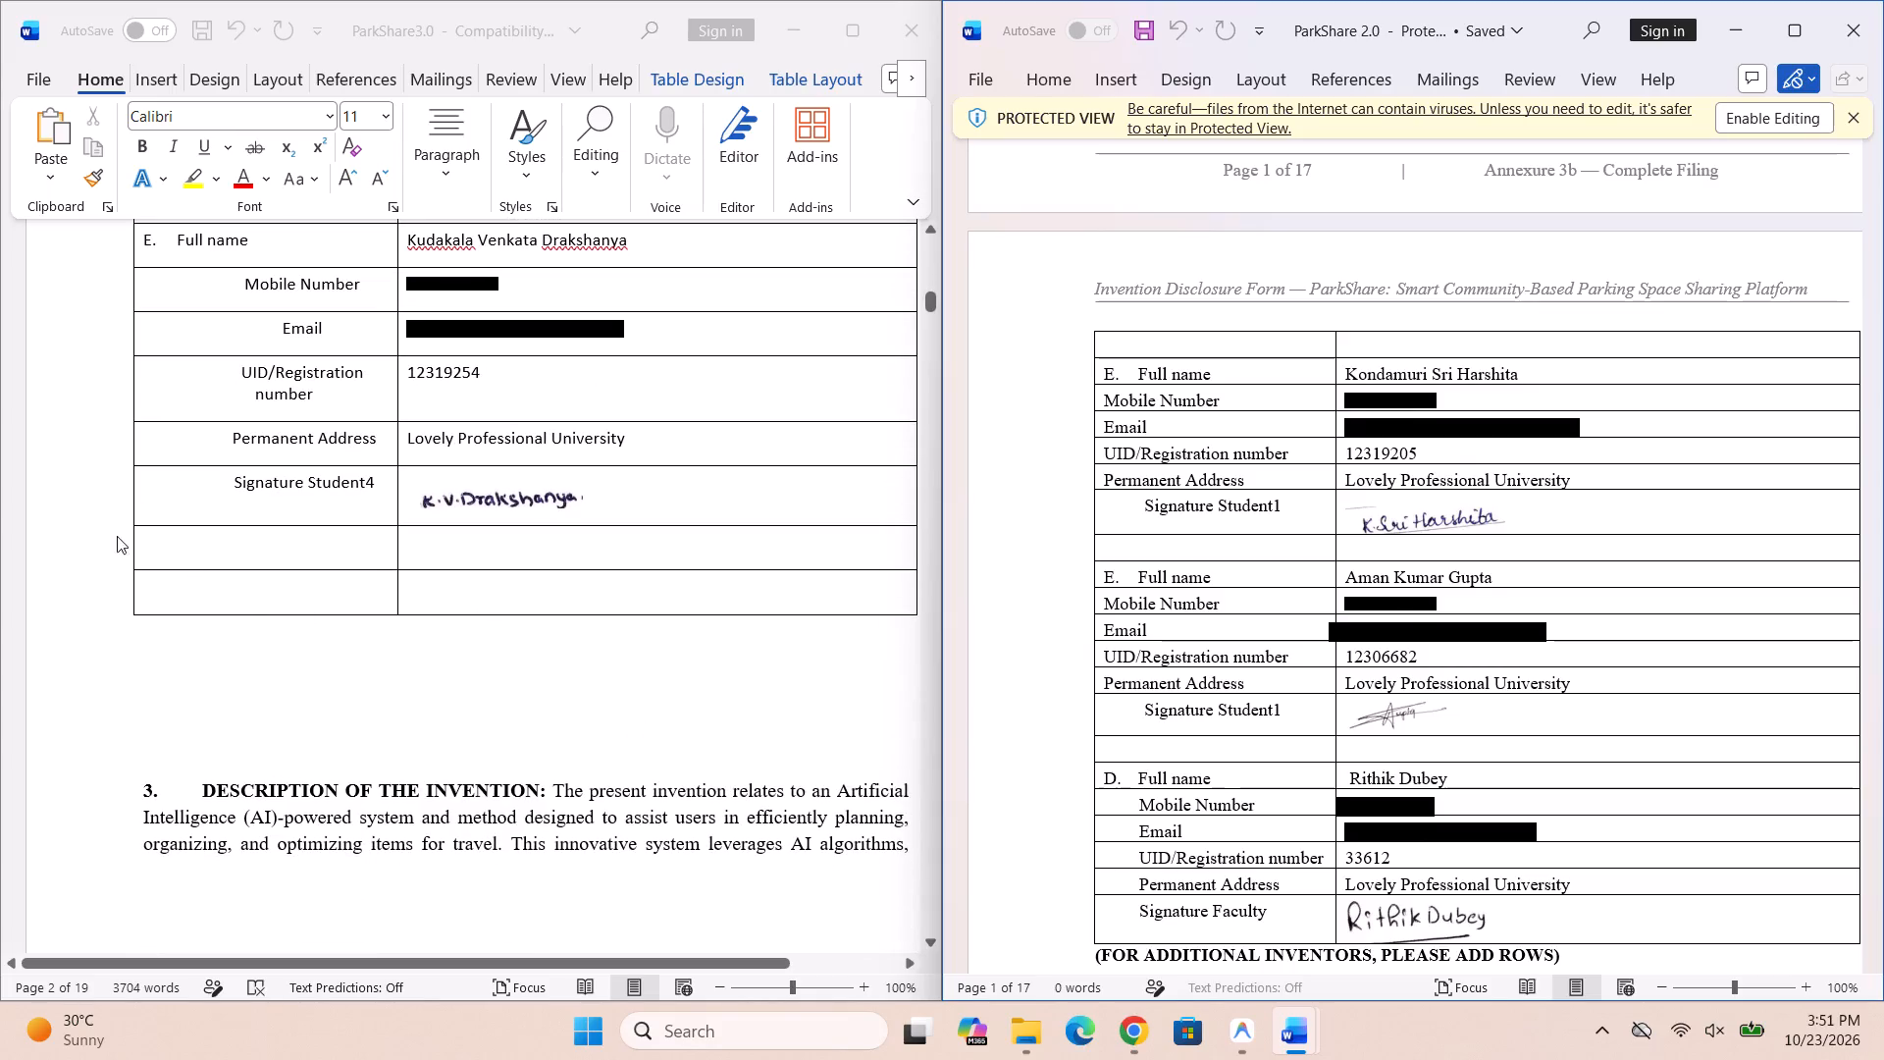
Add four more blank rows below inventor E's block at the end of the ParkShare3.0 inventor table.
left_click(136, 616)
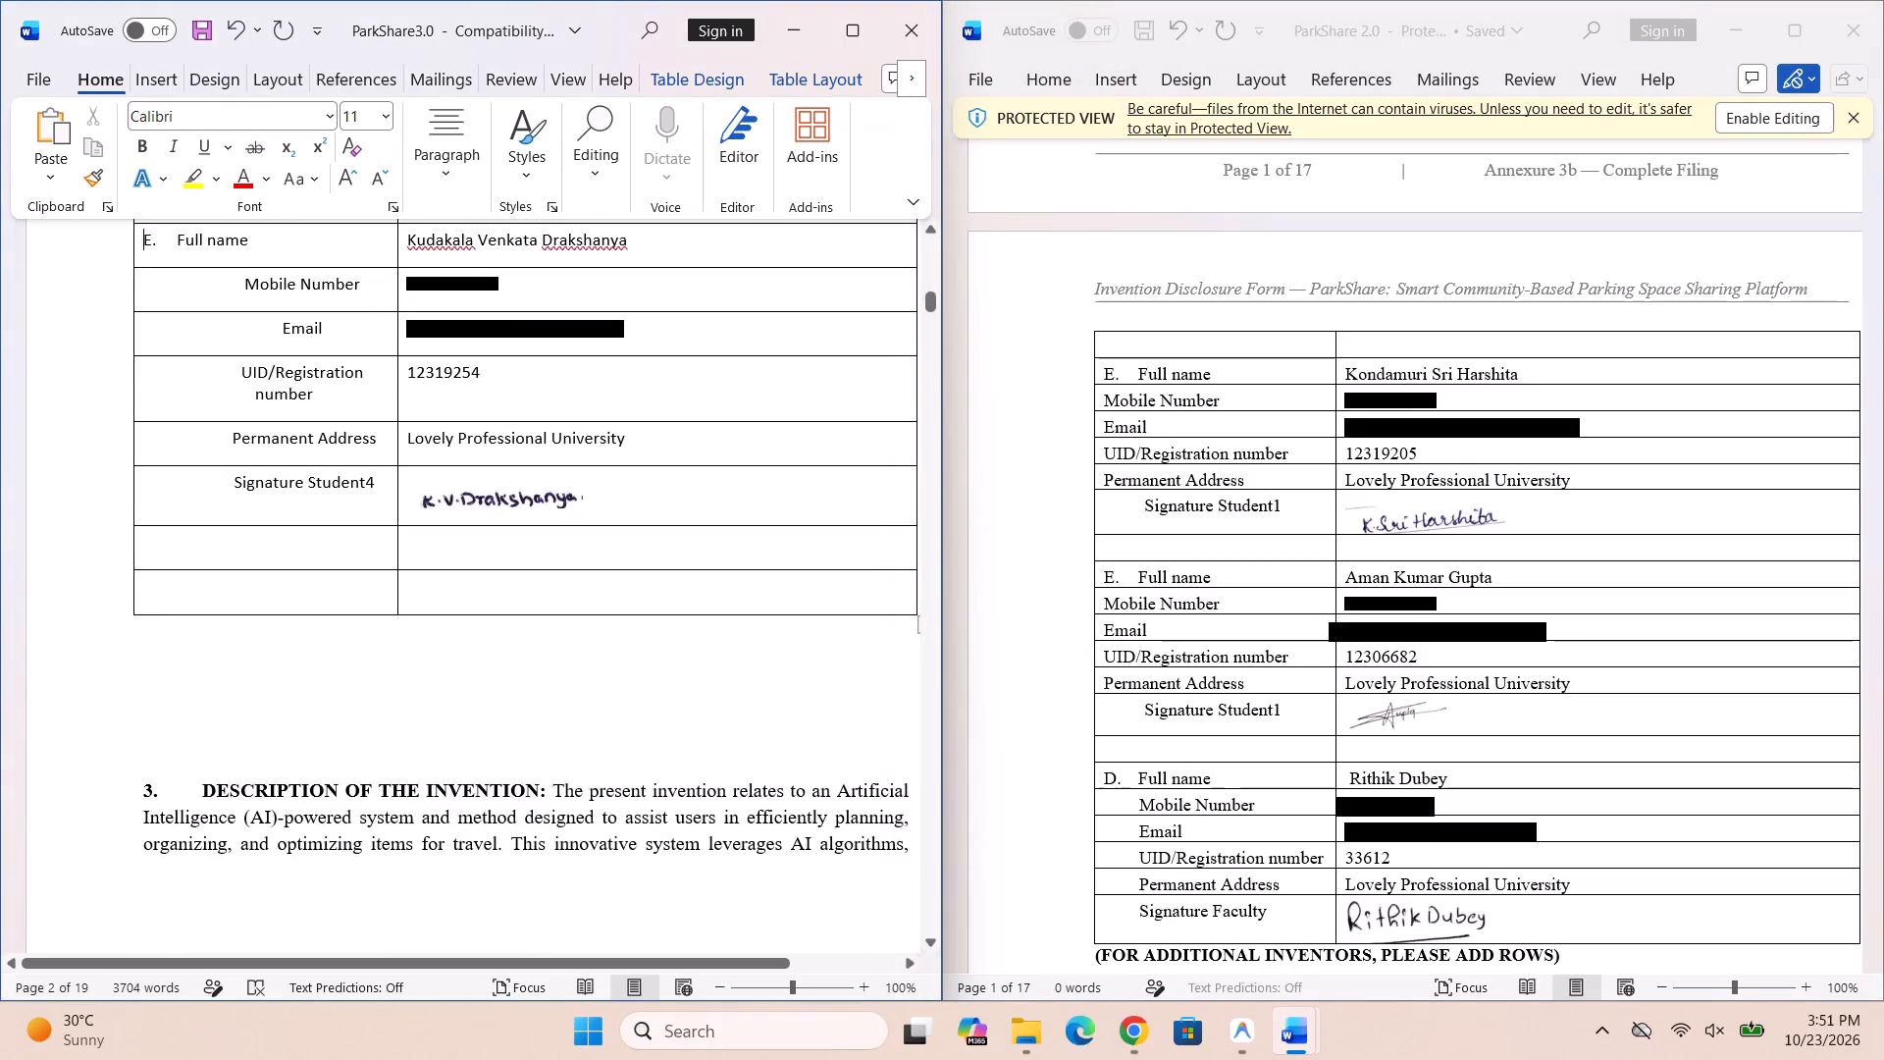
left_click(154, 566)
left_click(154, 613)
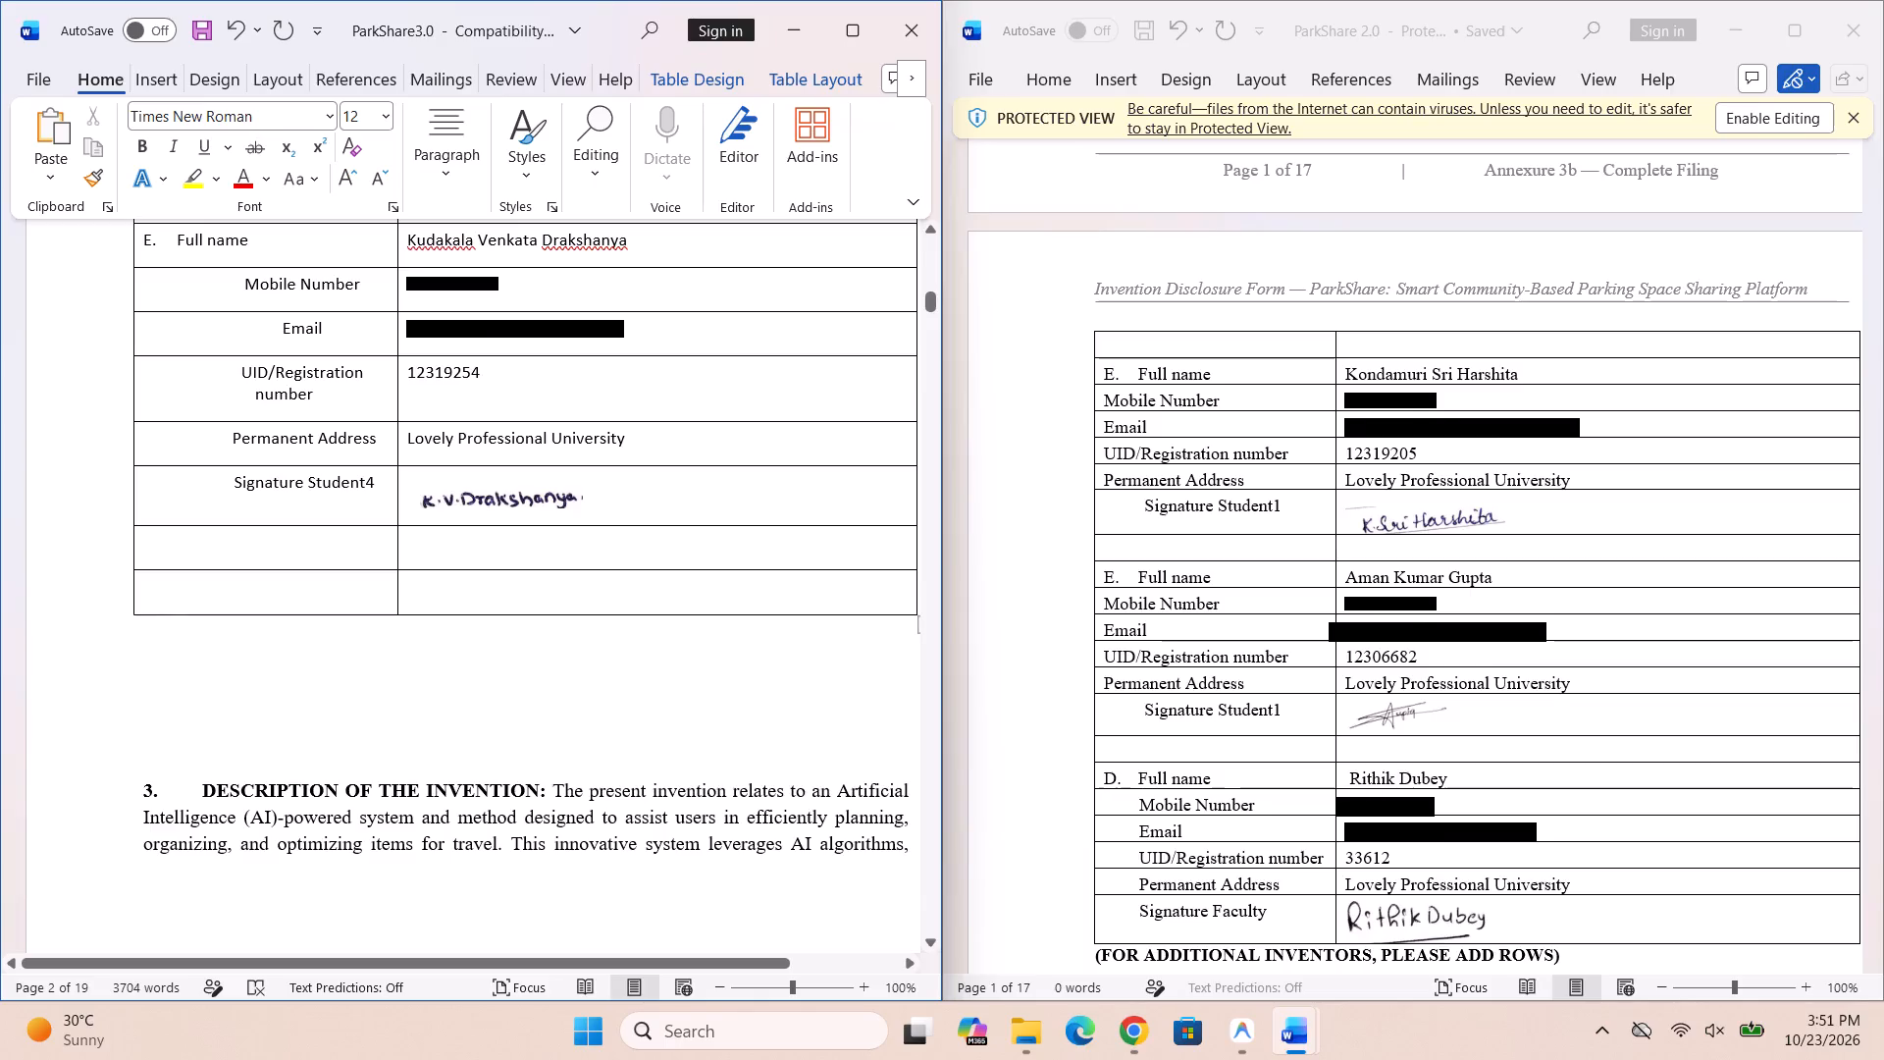
double_click(132, 611)
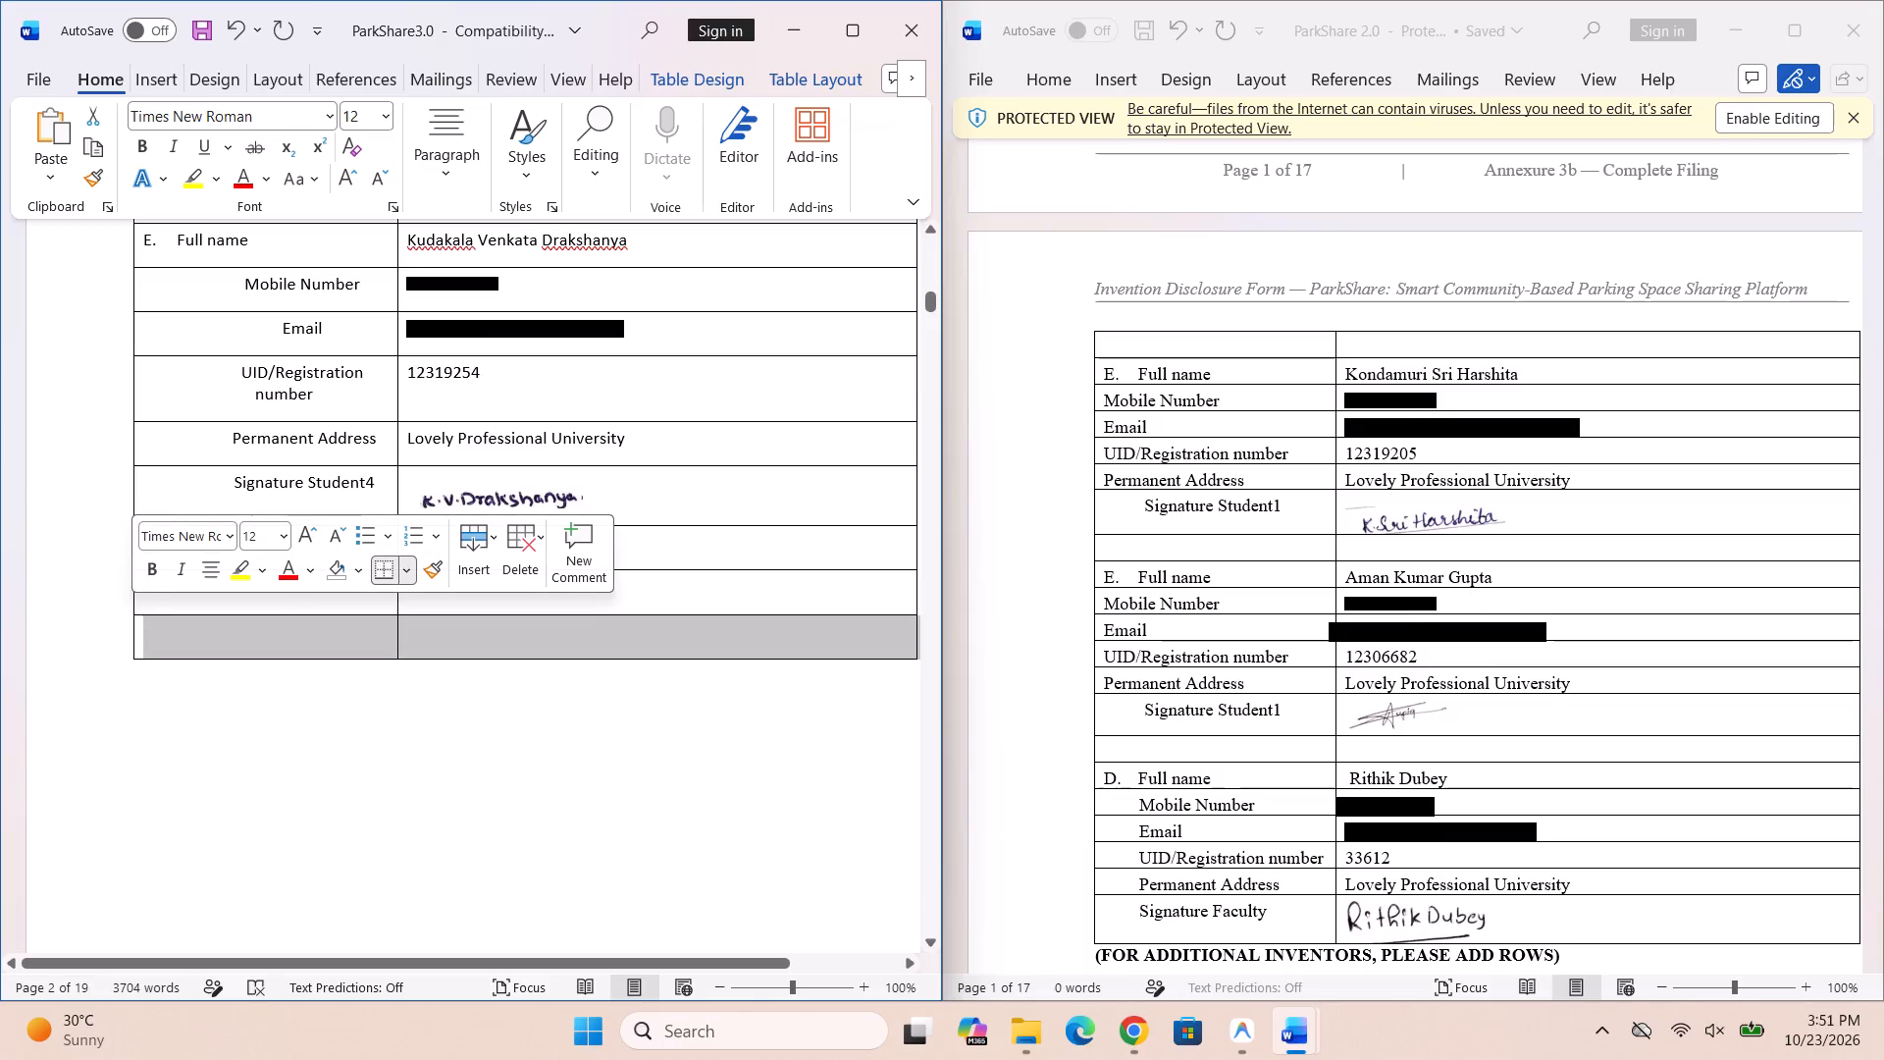
left_click(148, 619)
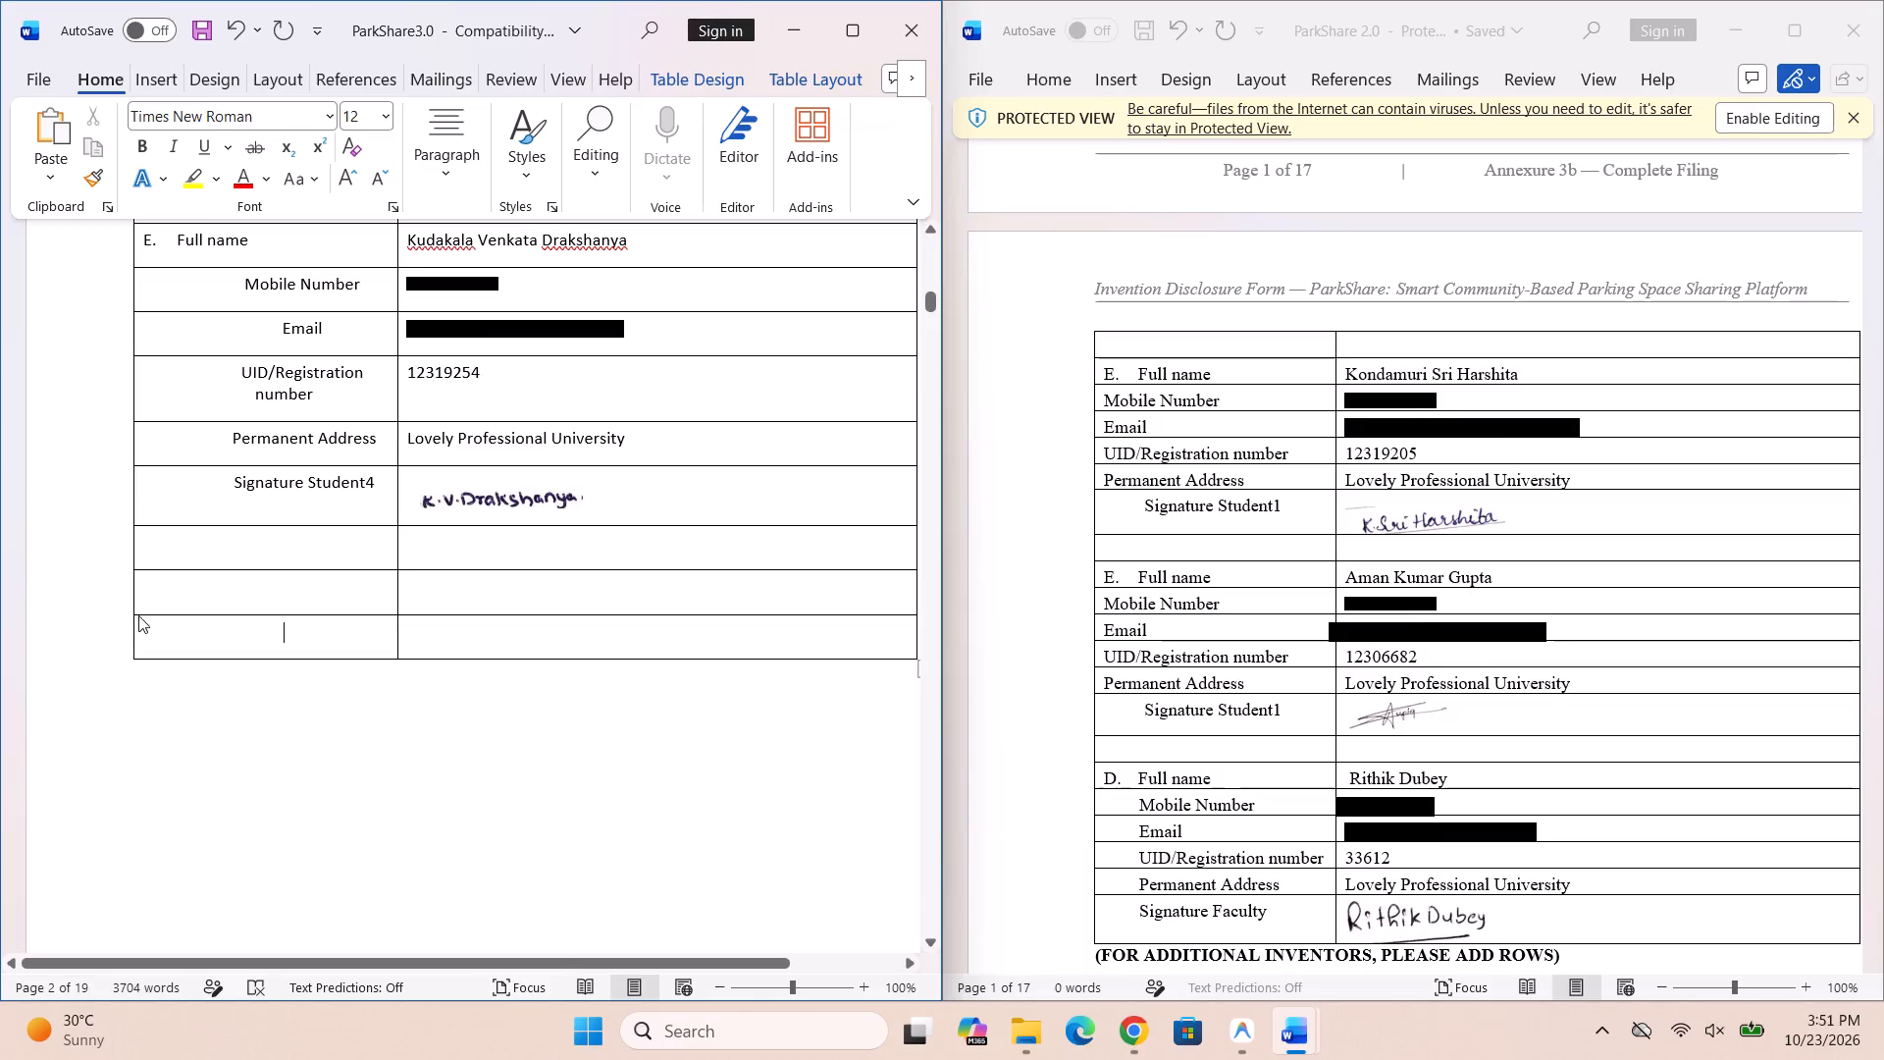
left_click(124, 530)
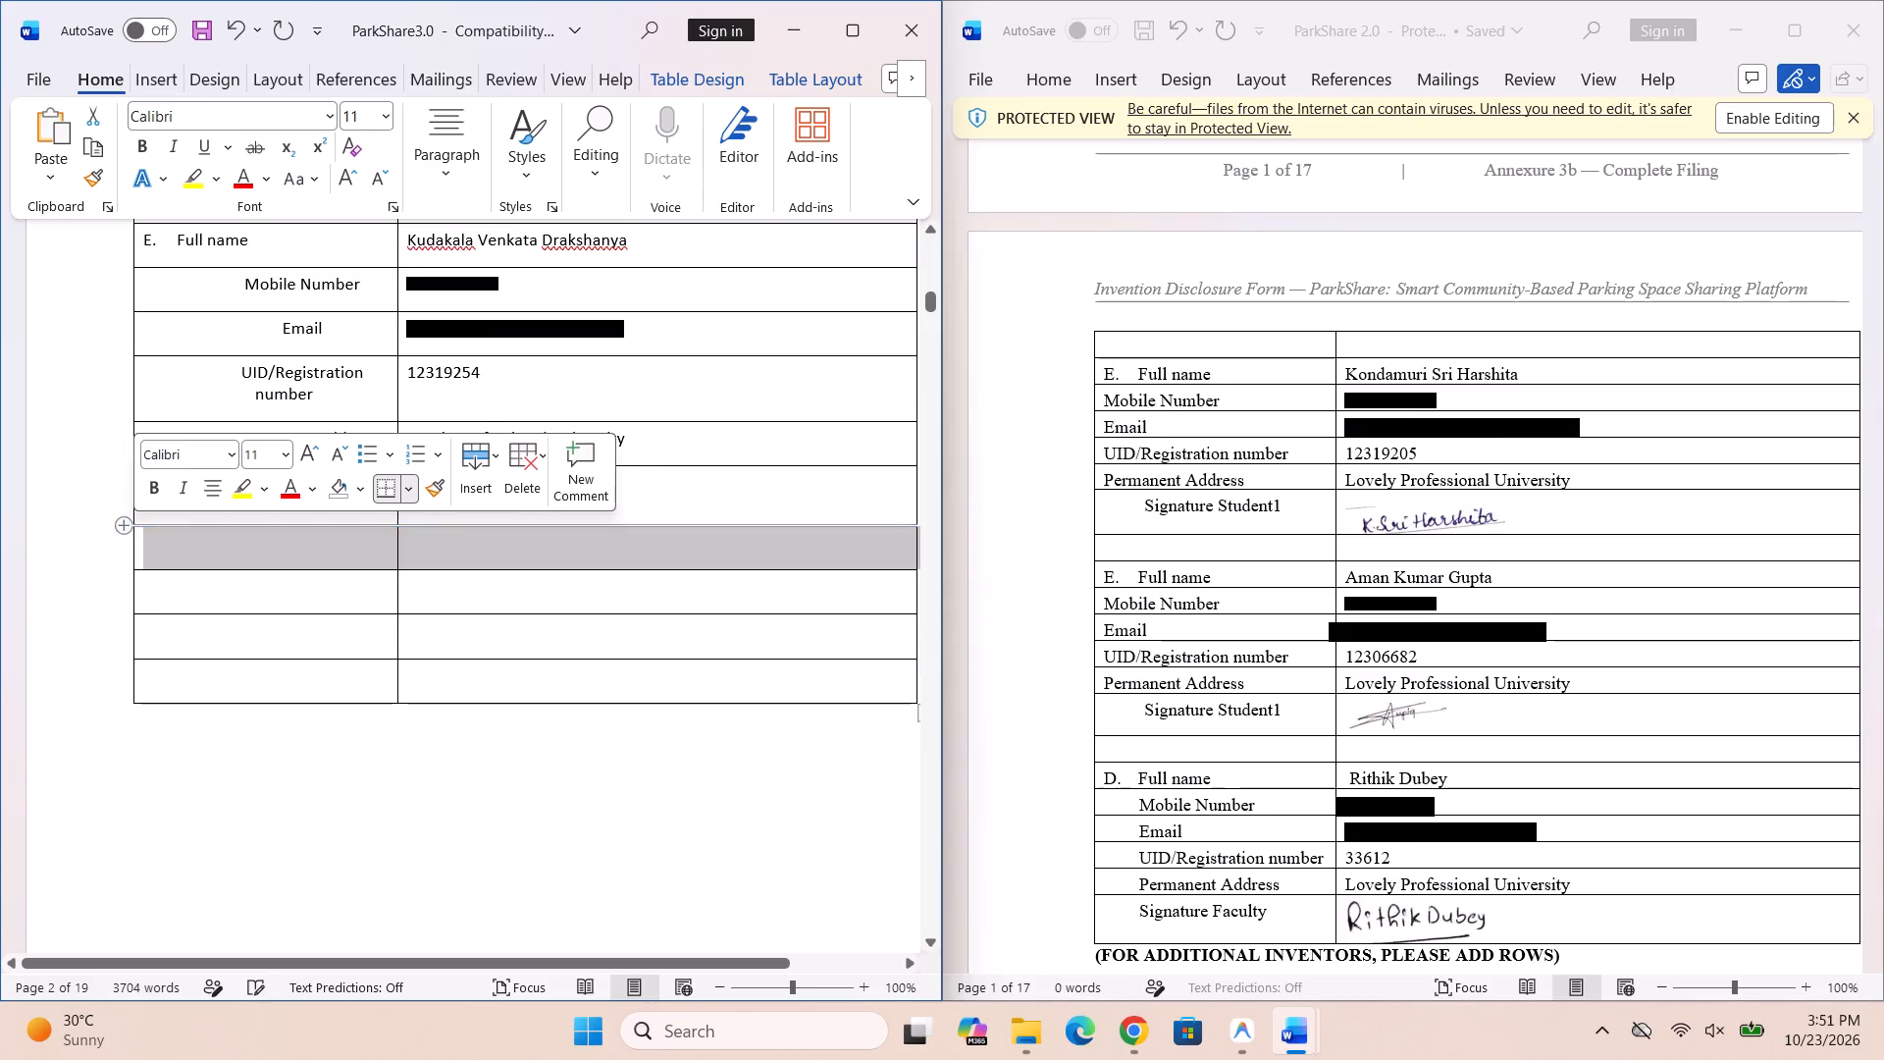
left_click(127, 528)
left_click(127, 528)
left_click(127, 528)
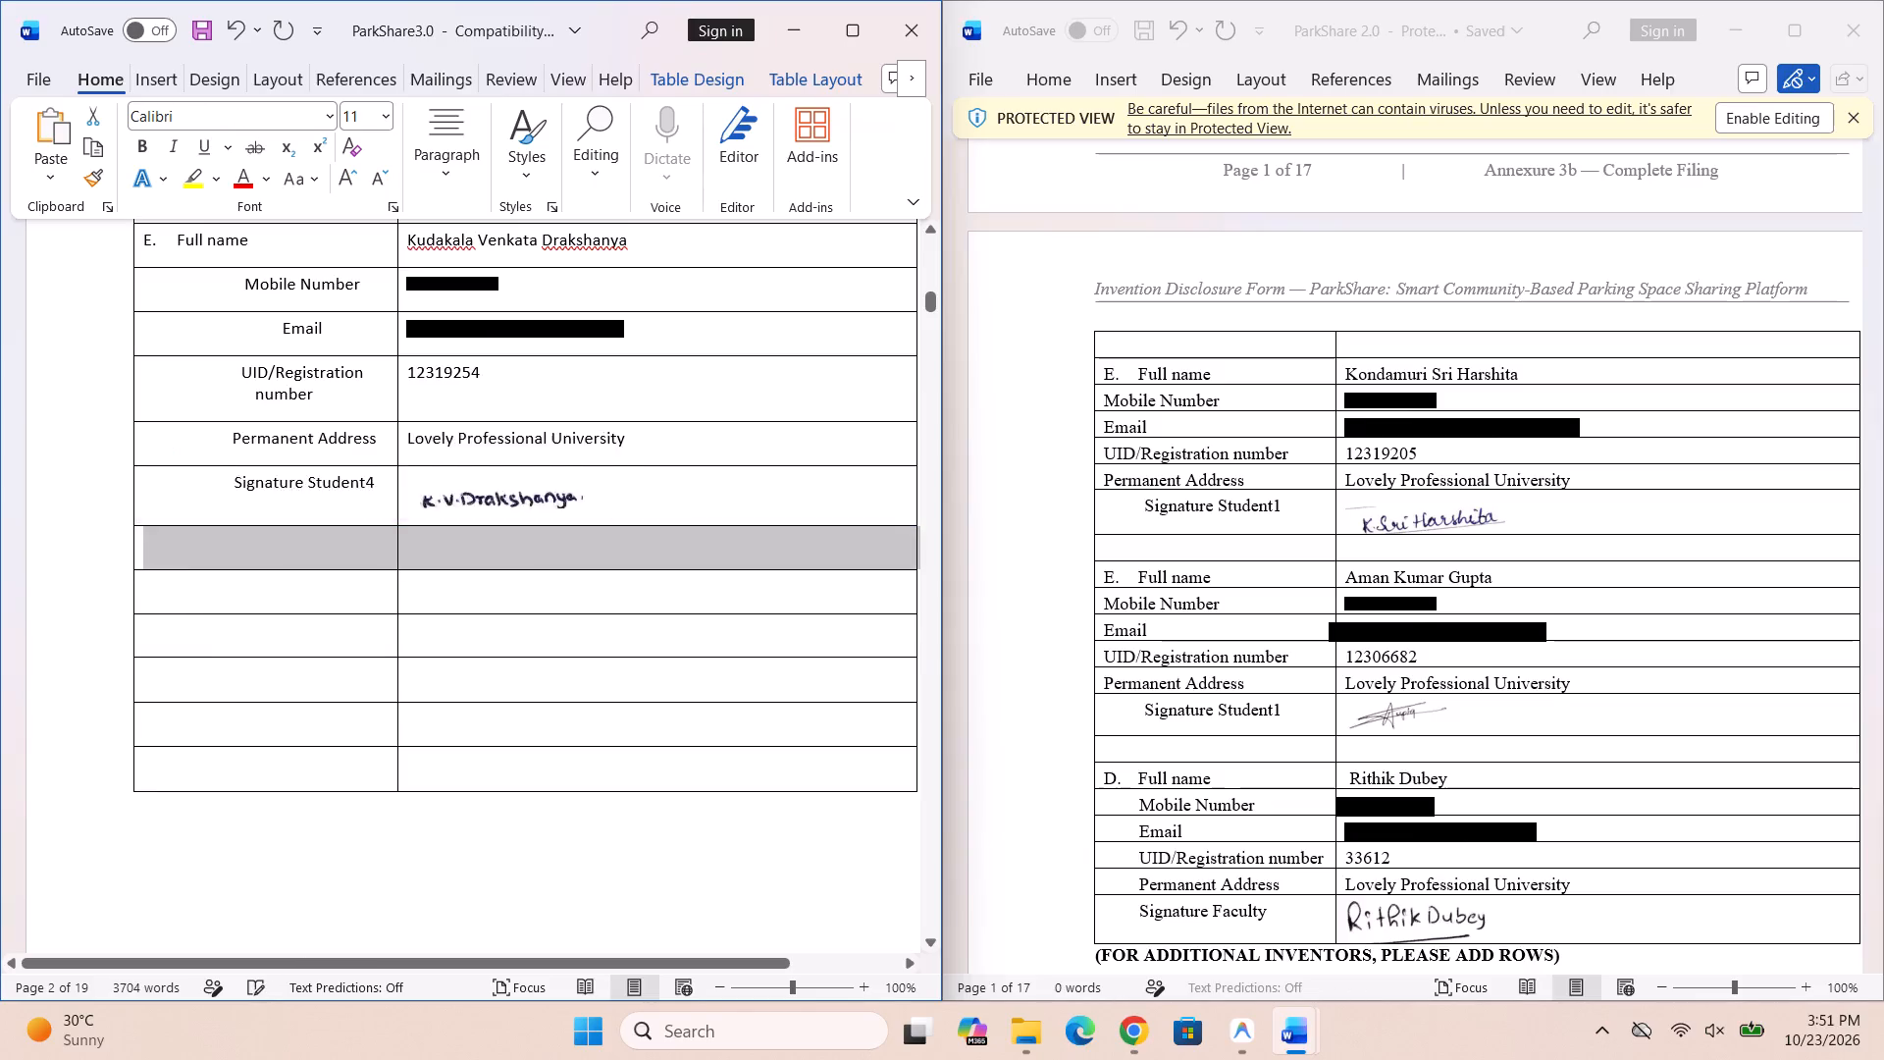
left_click(123, 564)
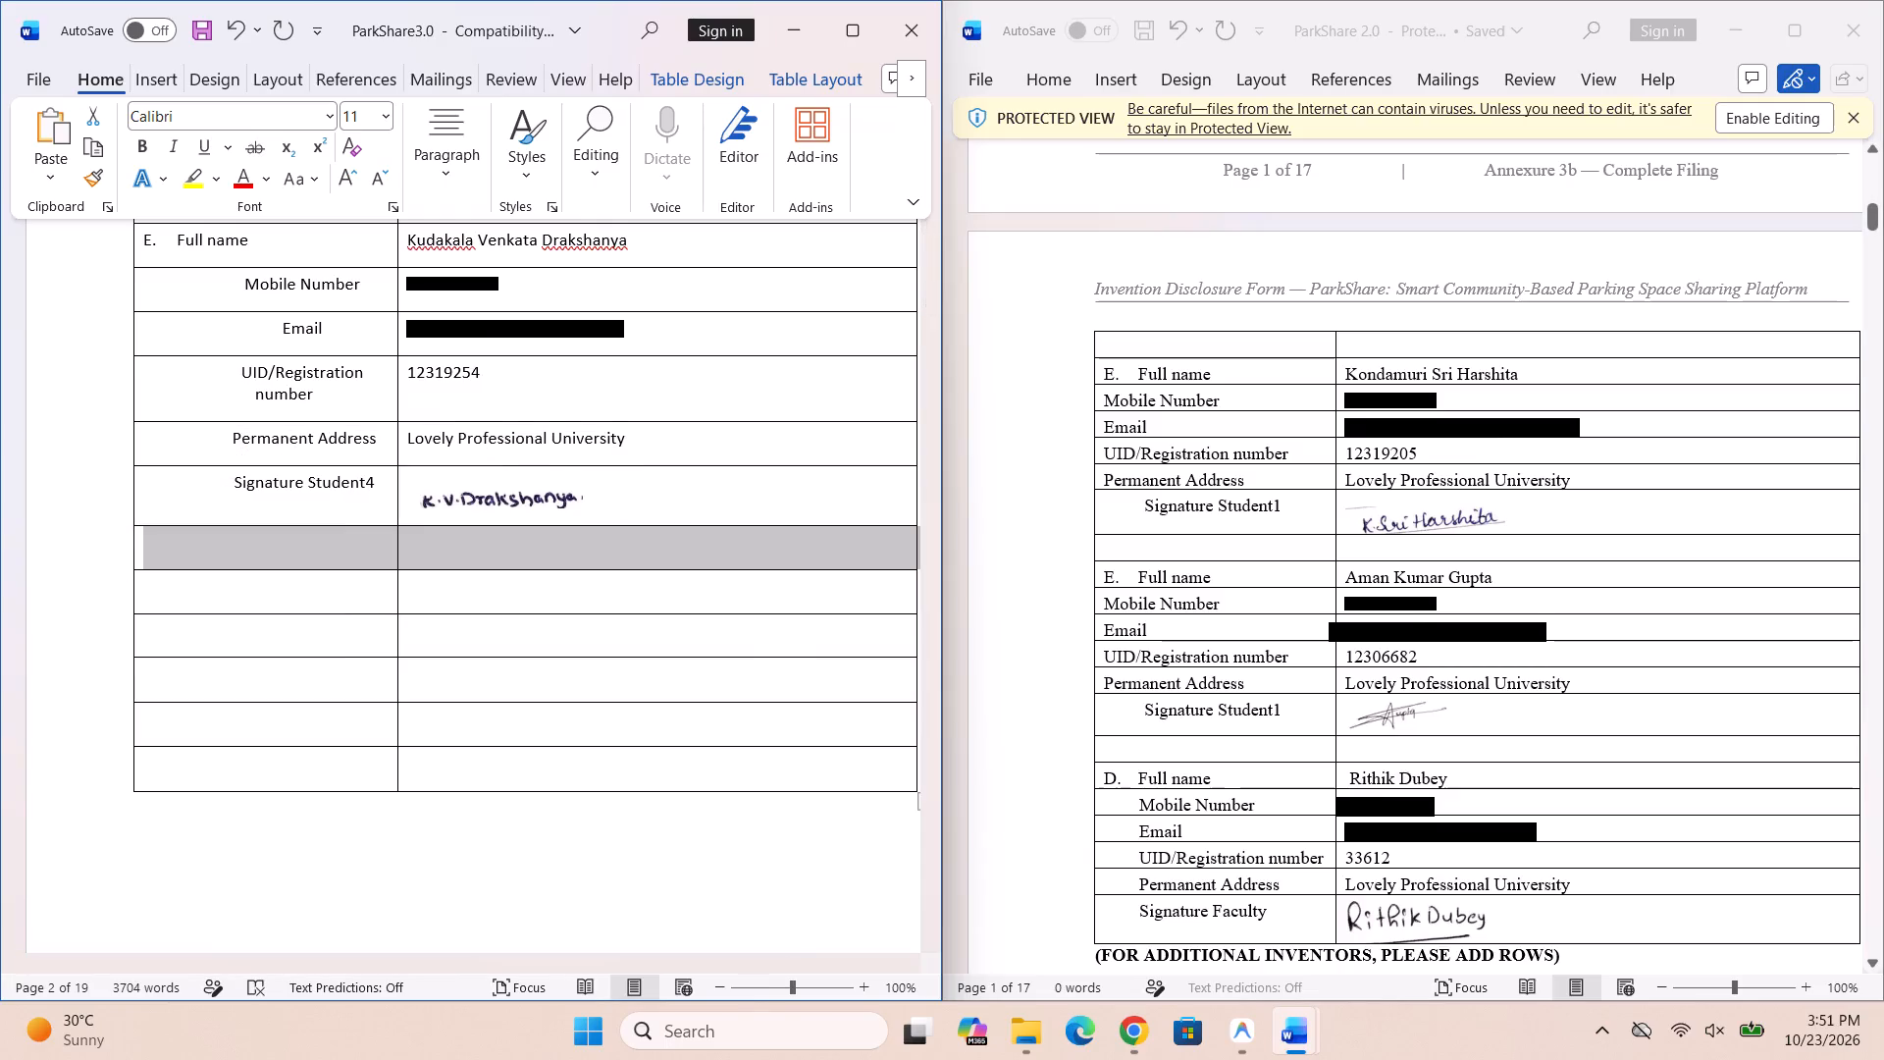
Copy the faculty inventor's block, from full name through signature, from ParkShare 2.0 into the six blank rows below inventor E in ParkShare3.0.
scroll(1479, 774, "down", 1)
scroll(1479, 774, "up", 2)
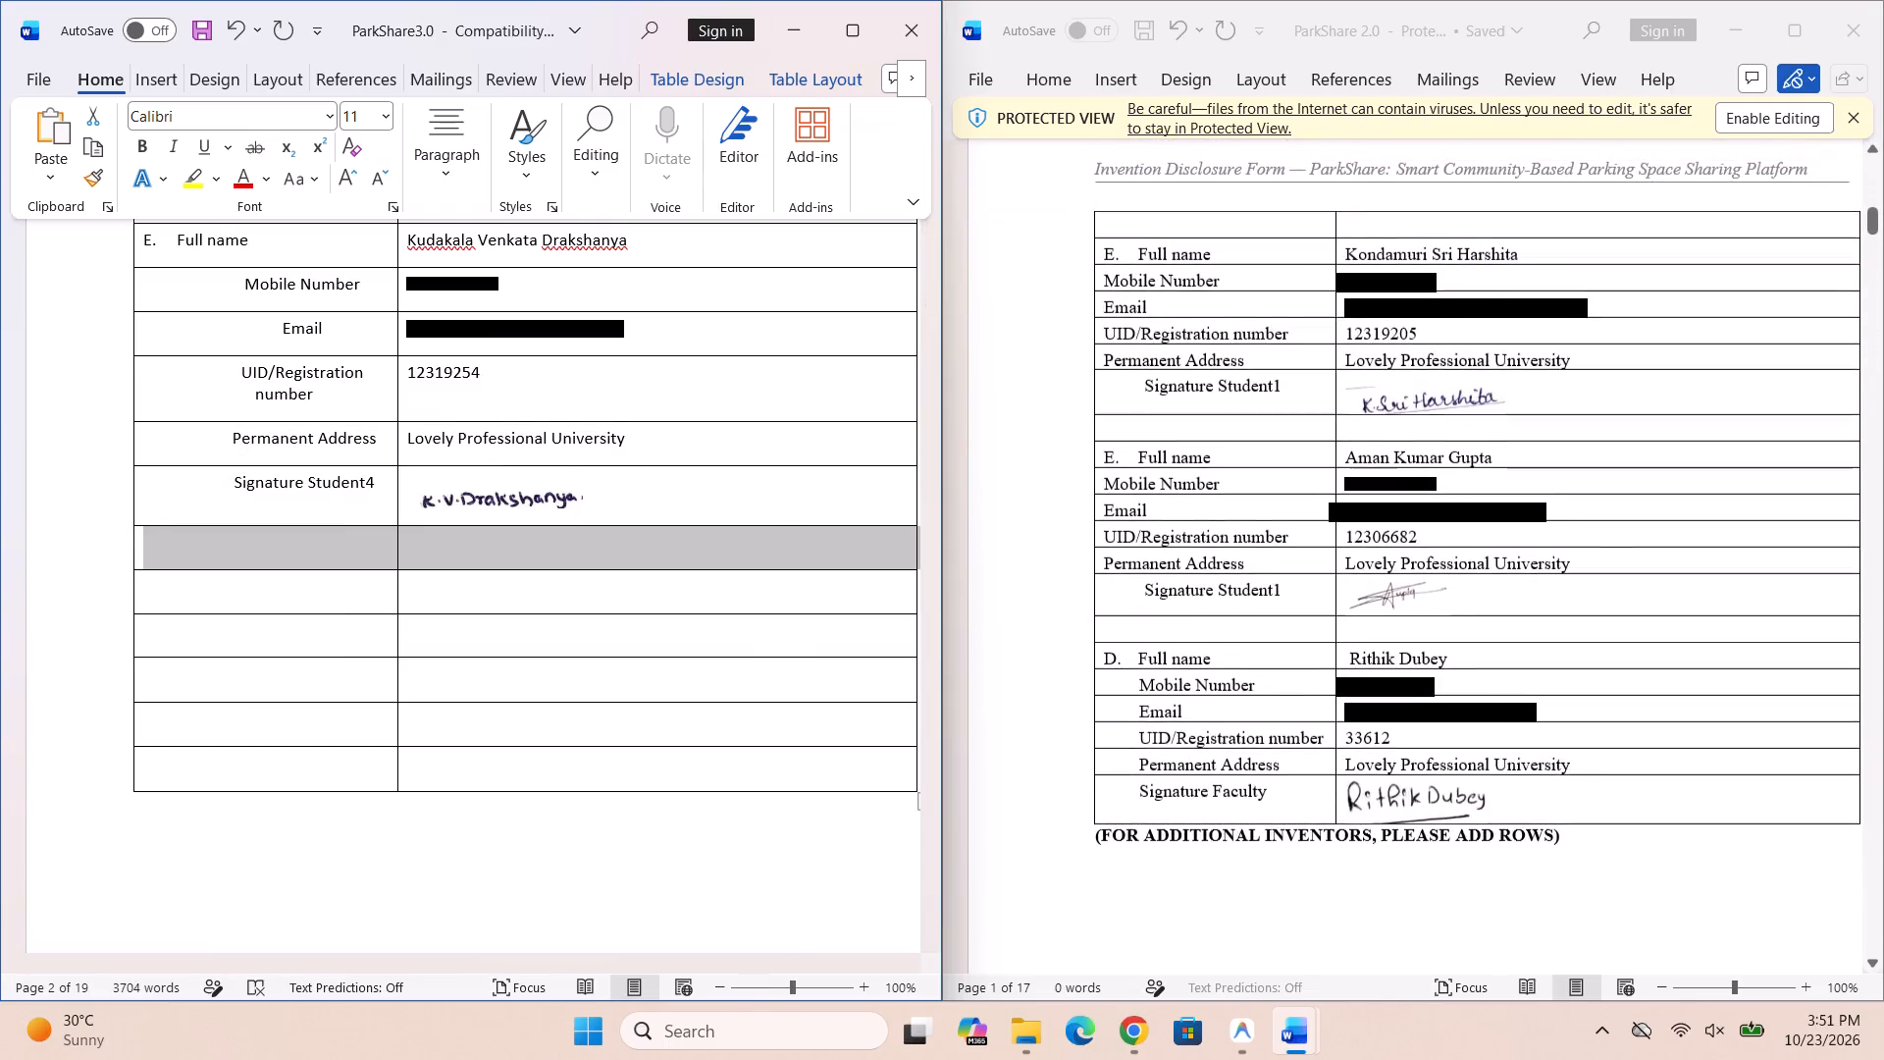
scroll(1479, 774, "up", 1)
scroll(1486, 606, "down", 1)
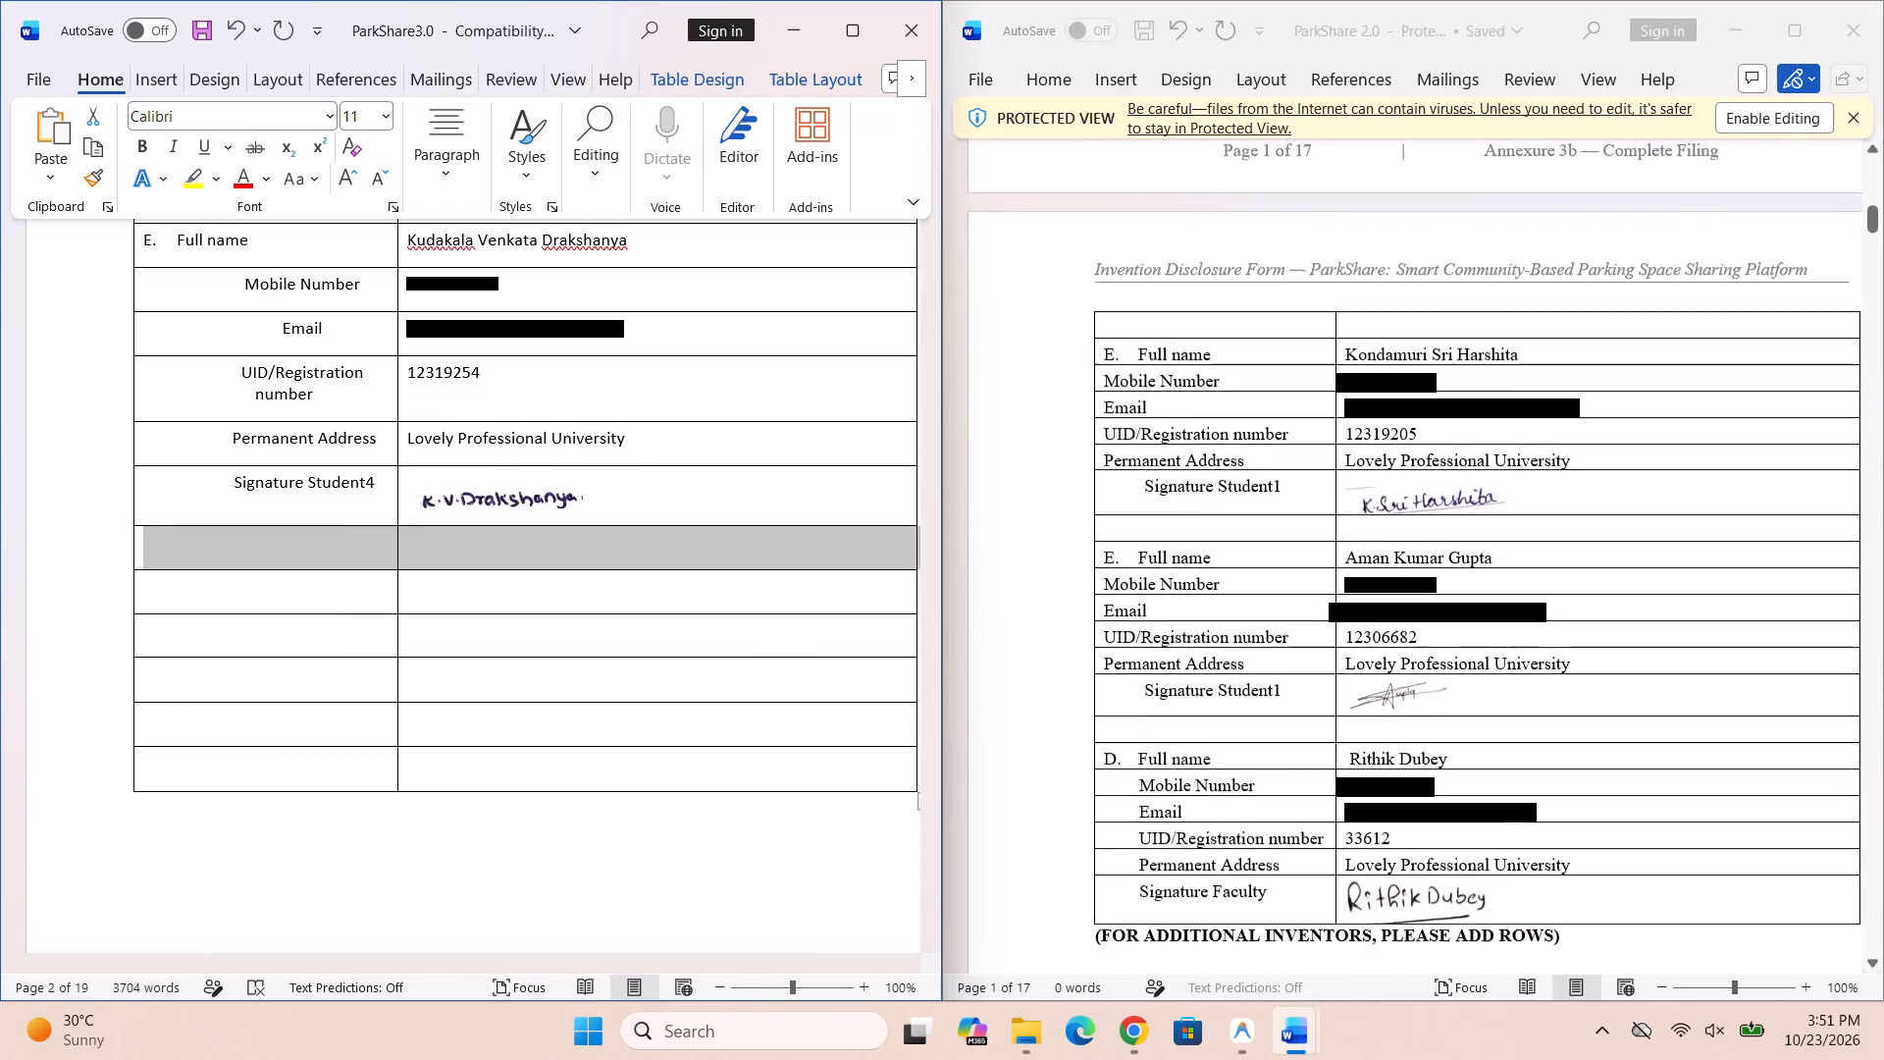
scroll(1486, 606, "down", 1)
left_click_drag(1517, 826, 1504, 821)
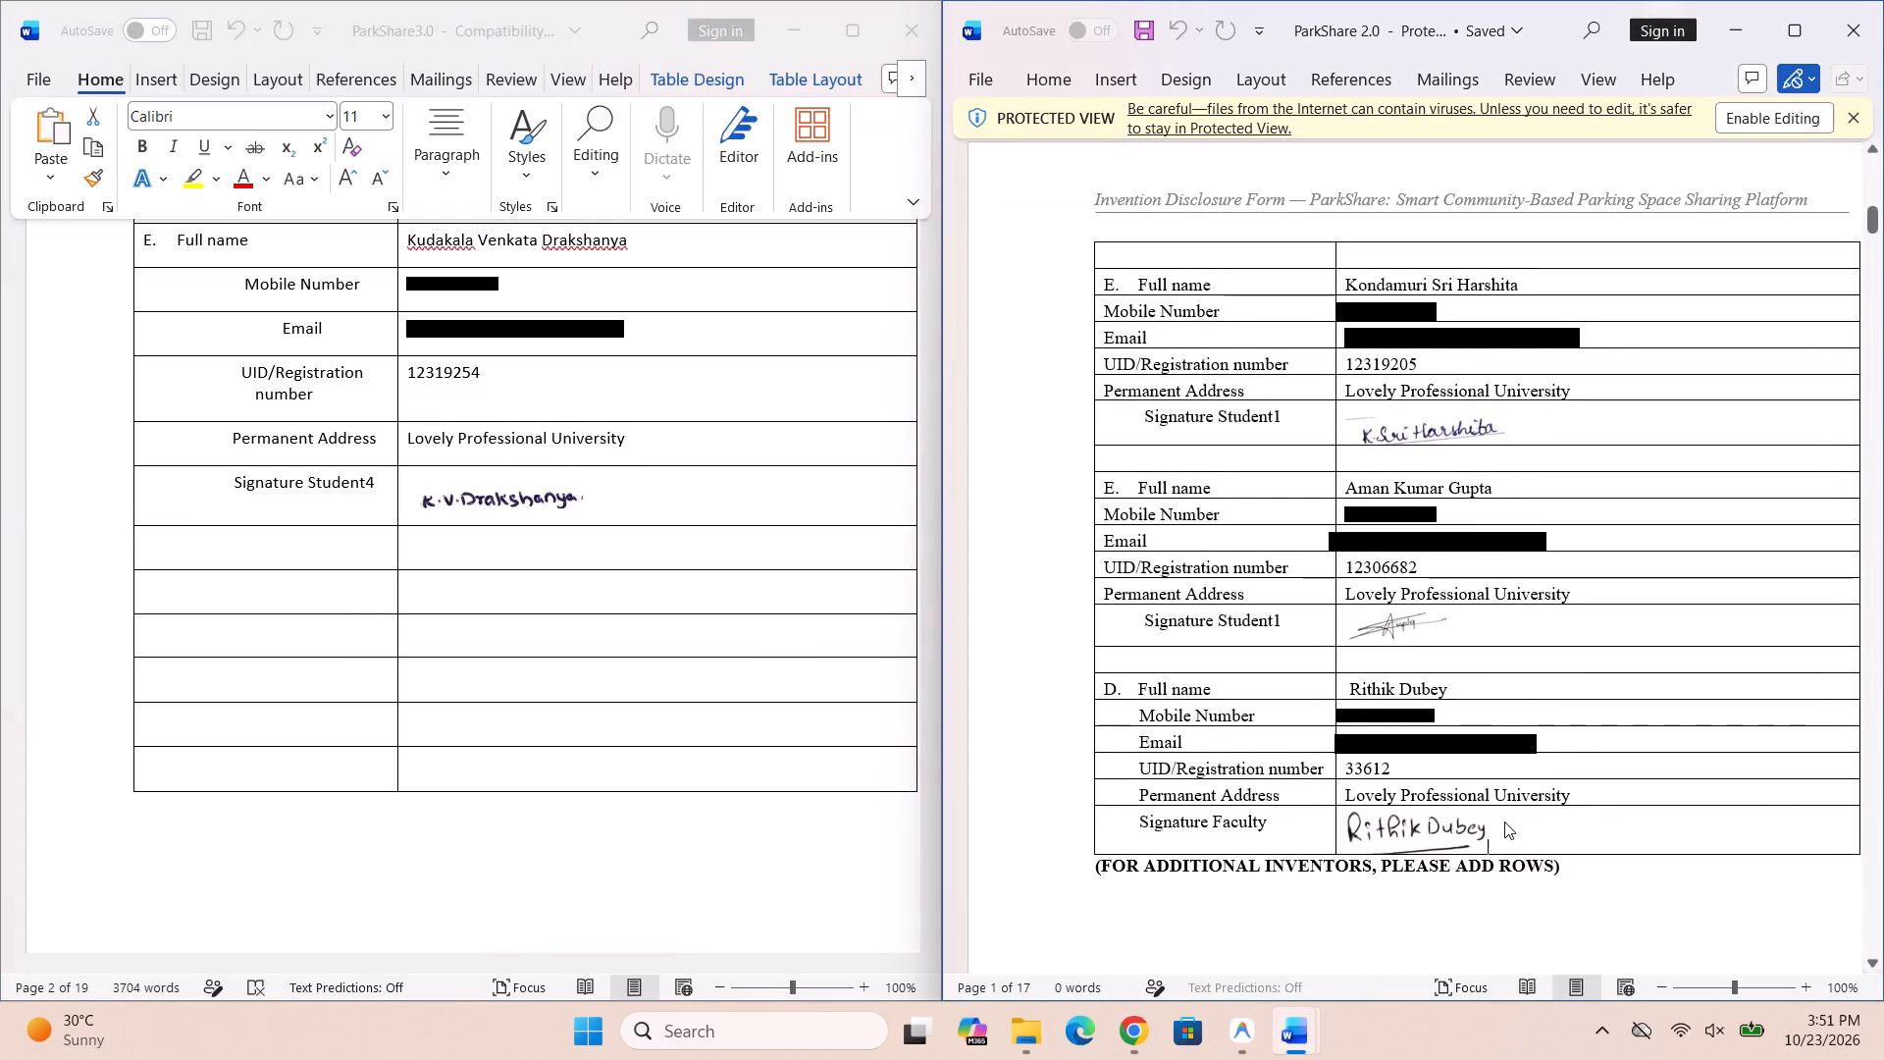
left_click_drag(1504, 821, 1113, 676)
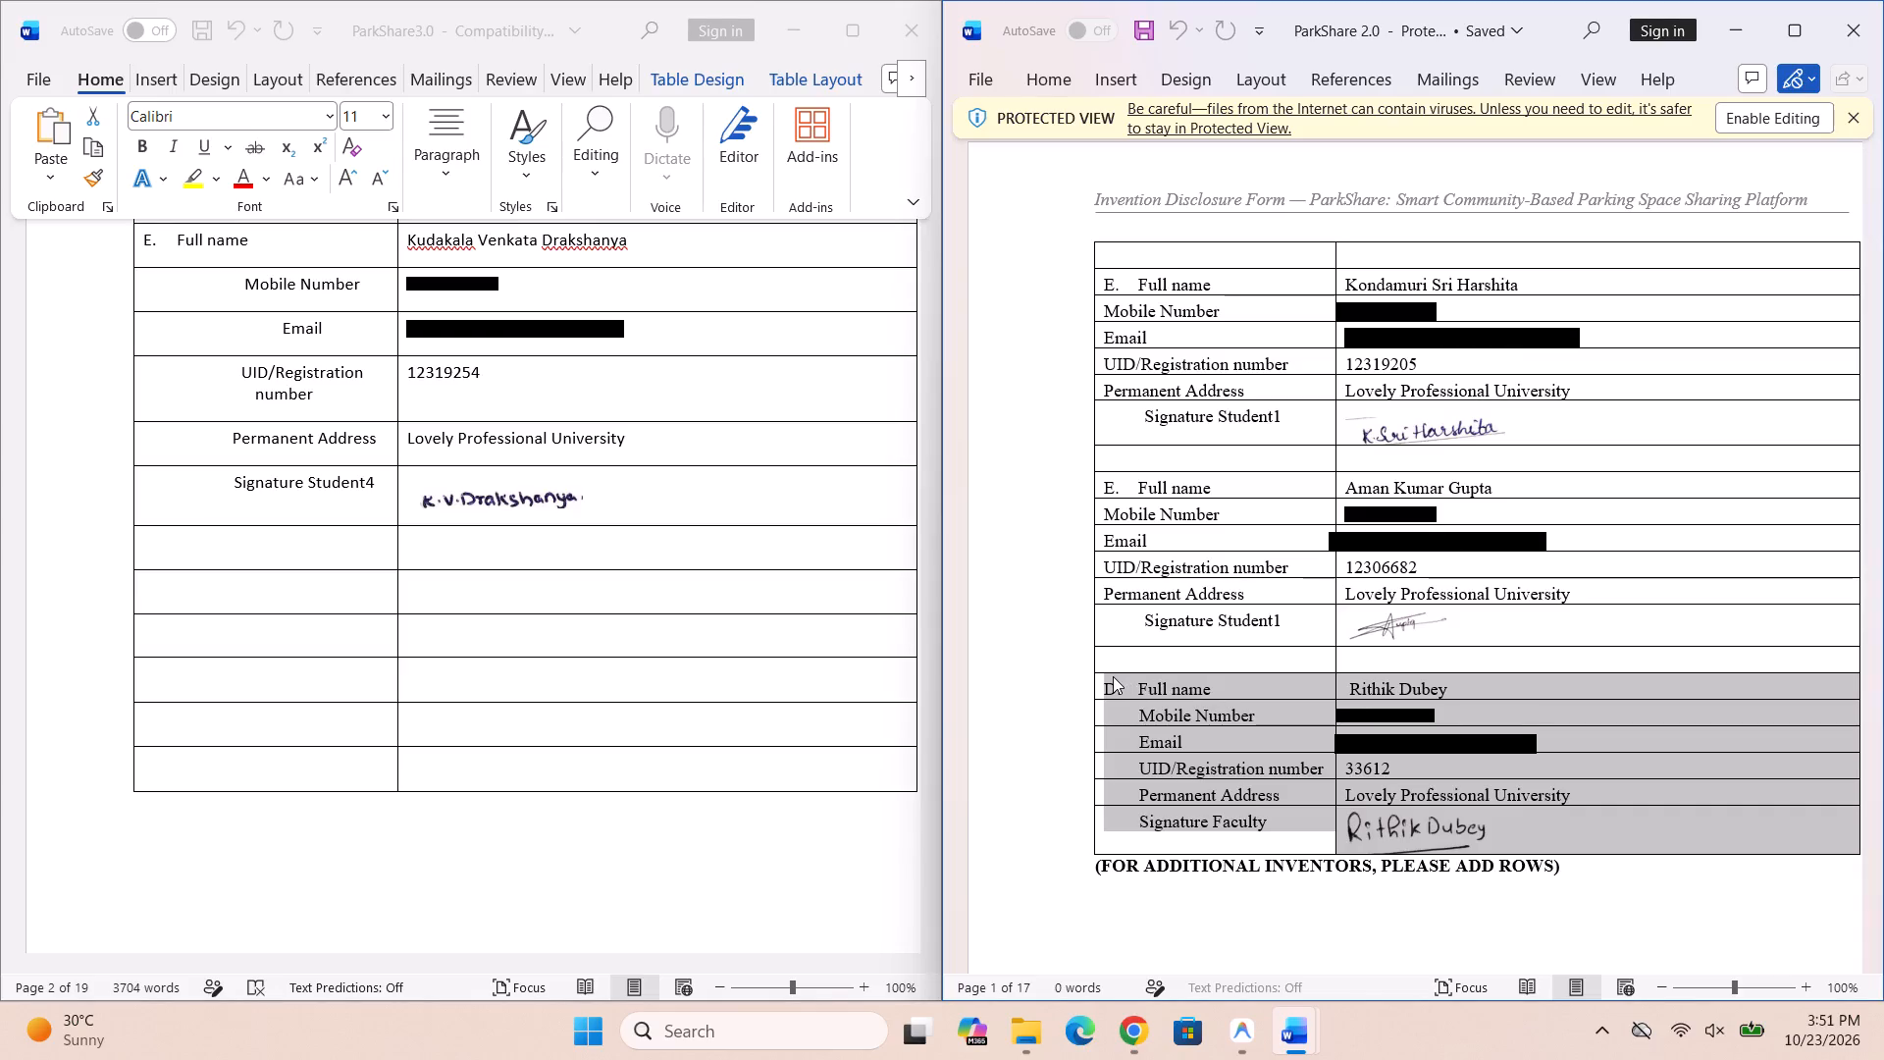
key("ctrl+c")
left_click(745, 775)
left_click_drag(799, 777, 506, 686)
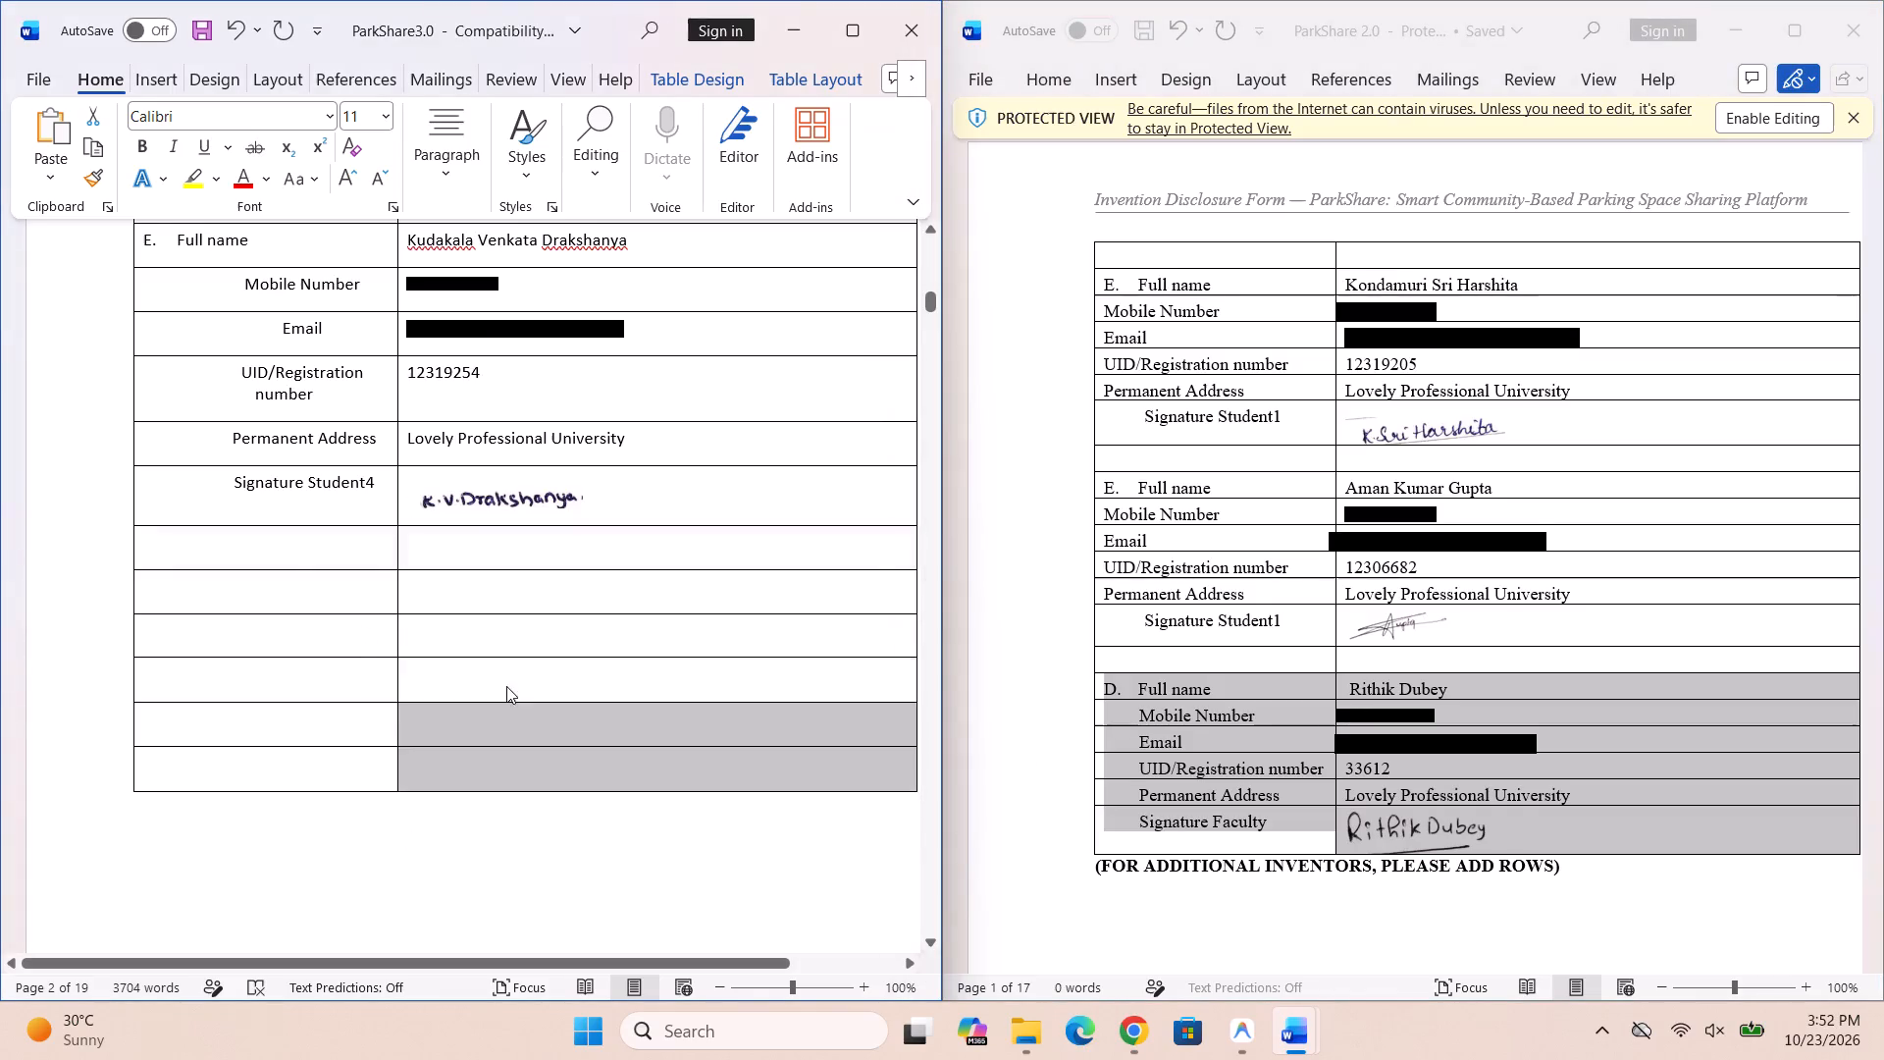
left_click_drag(506, 686, 221, 542)
key("ctrl+v")
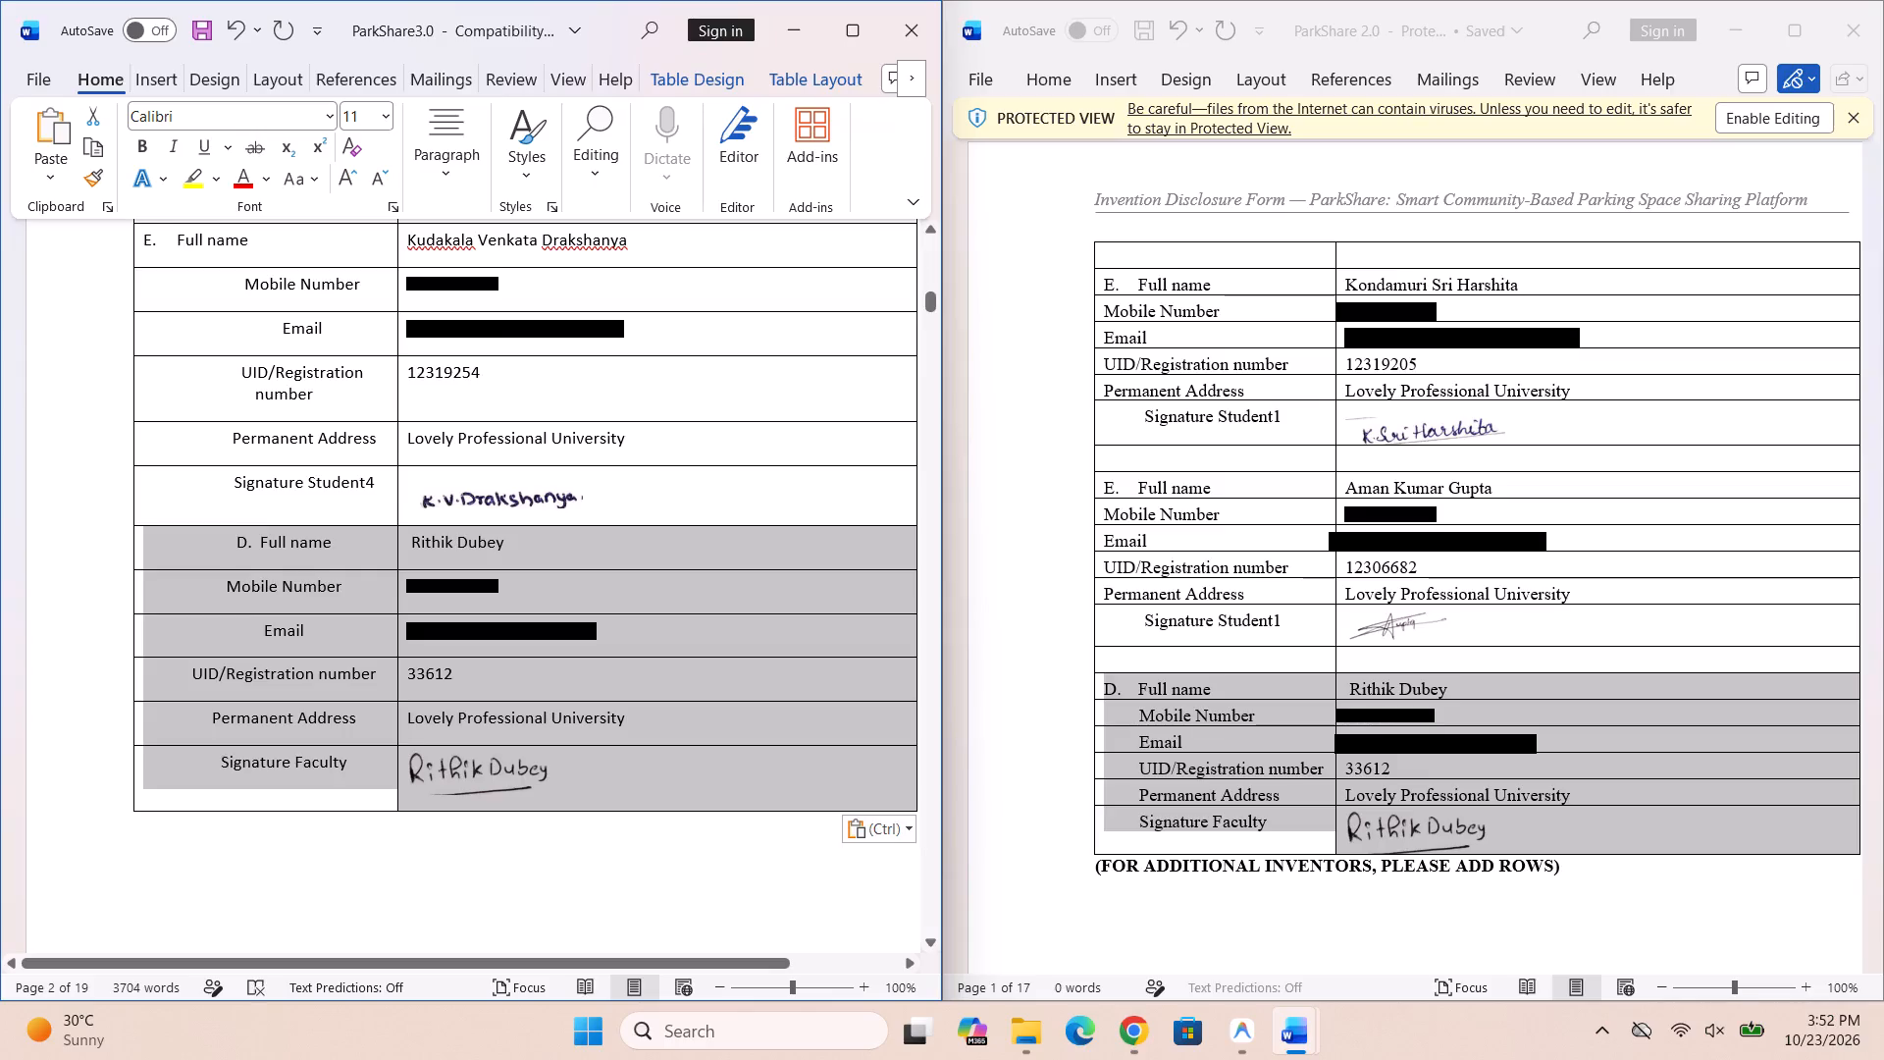
left_click_drag(535, 875, 559, 881)
Review the ParkShare3.0 inventor table from inventor A down to the faculty signature row.
scroll(599, 770, "up", 2)
scroll(627, 683, "up", 1)
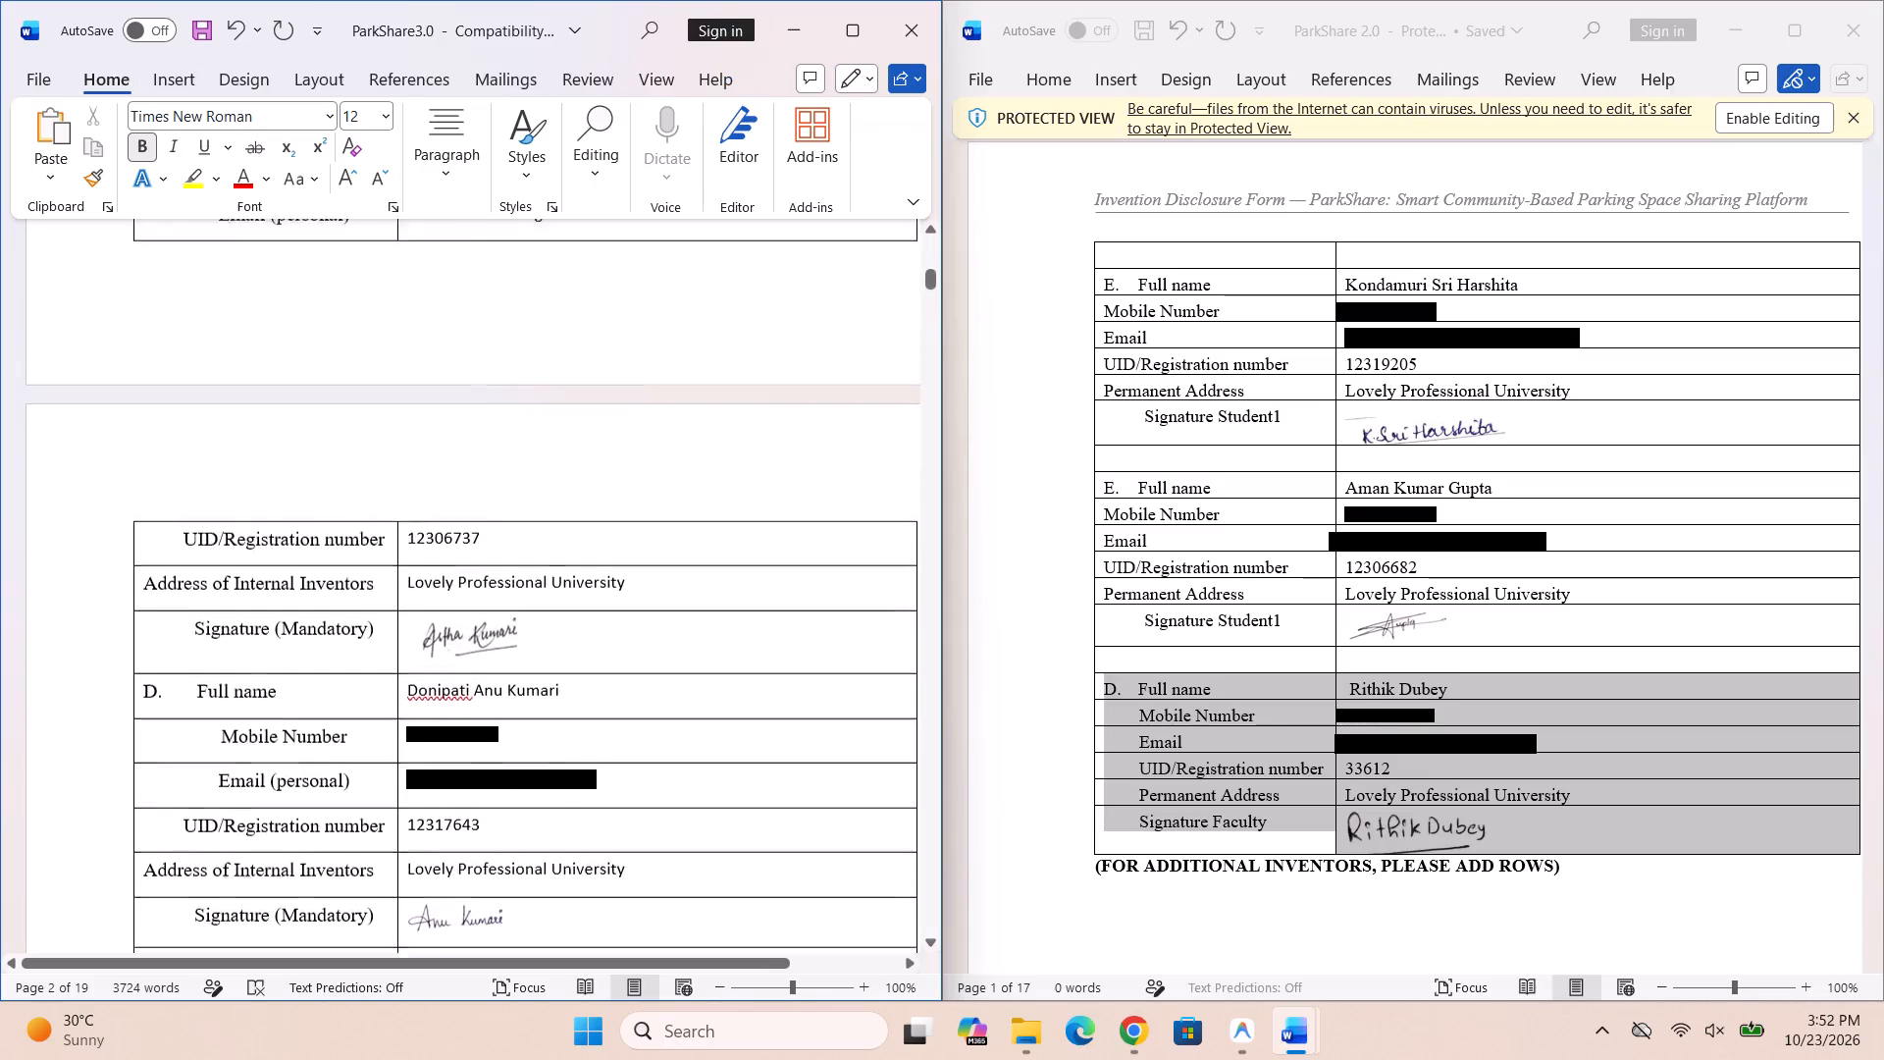
scroll(627, 683, "up", 4)
scroll(626, 679, "down", 1)
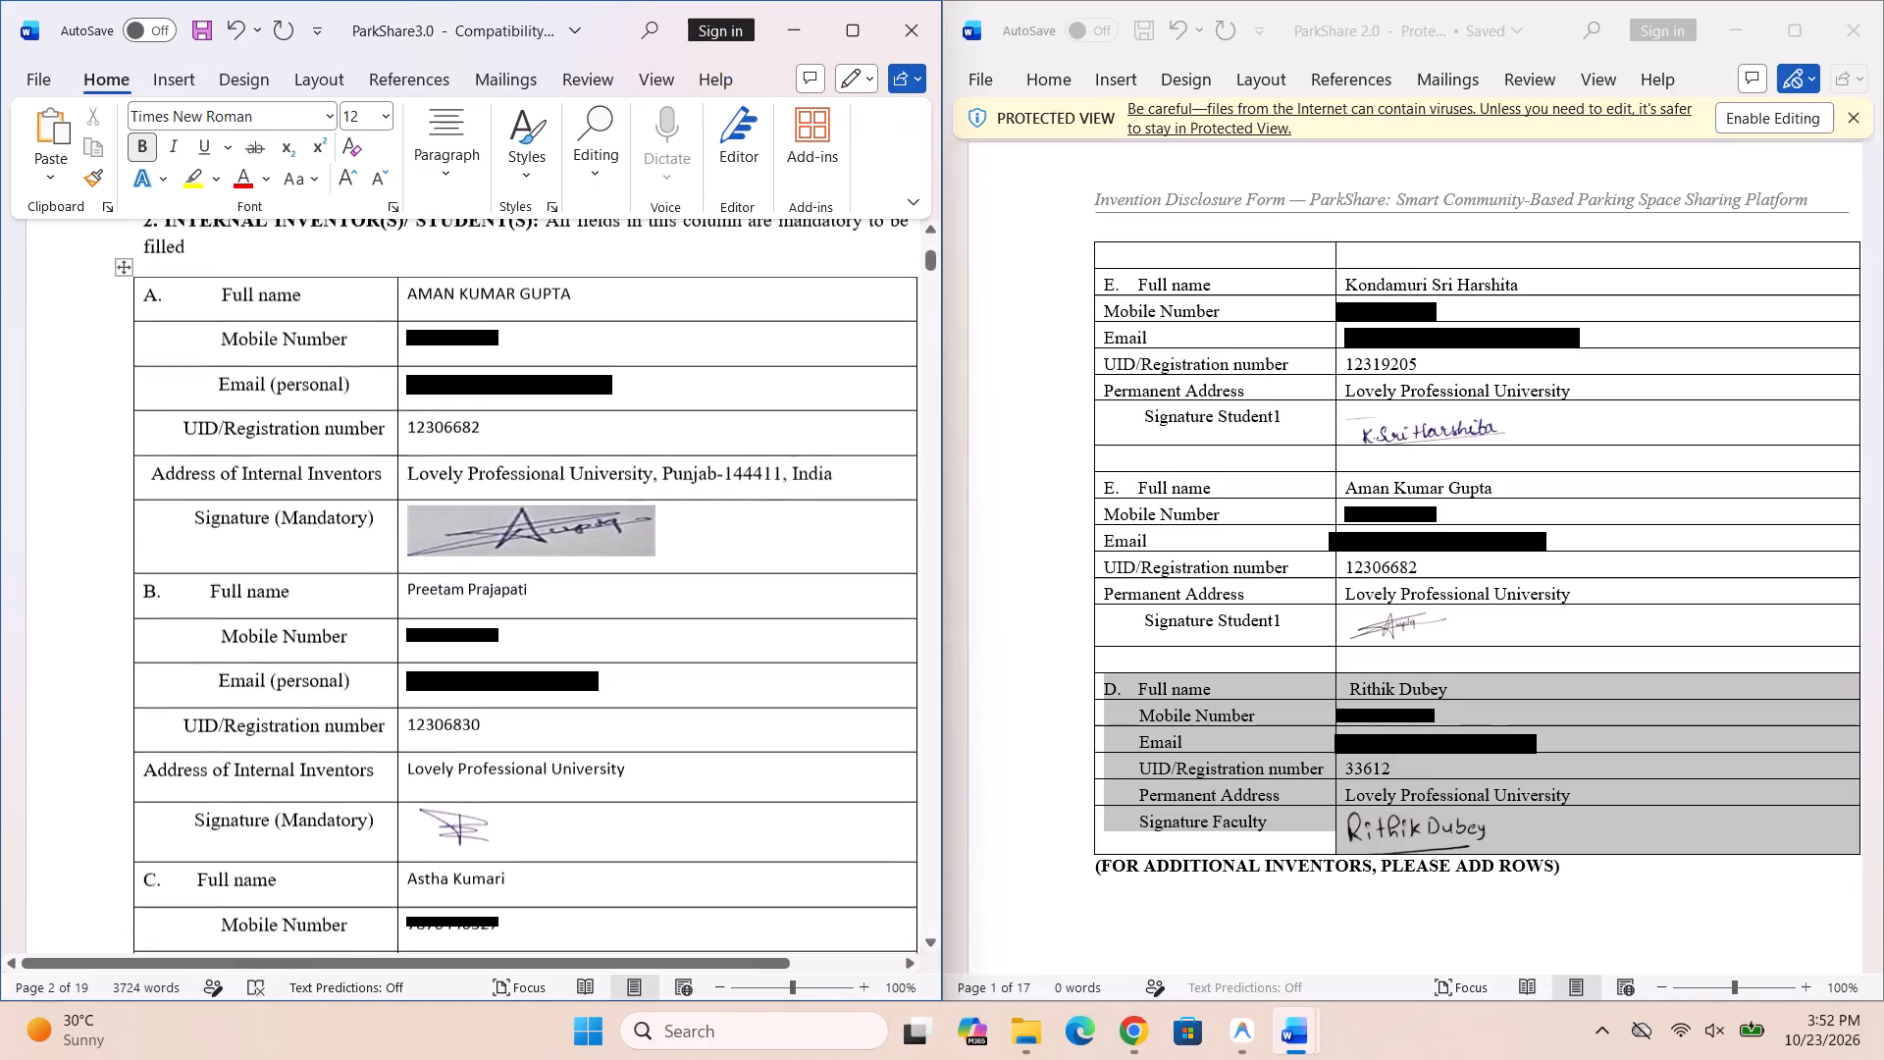
scroll(626, 679, "down", 3)
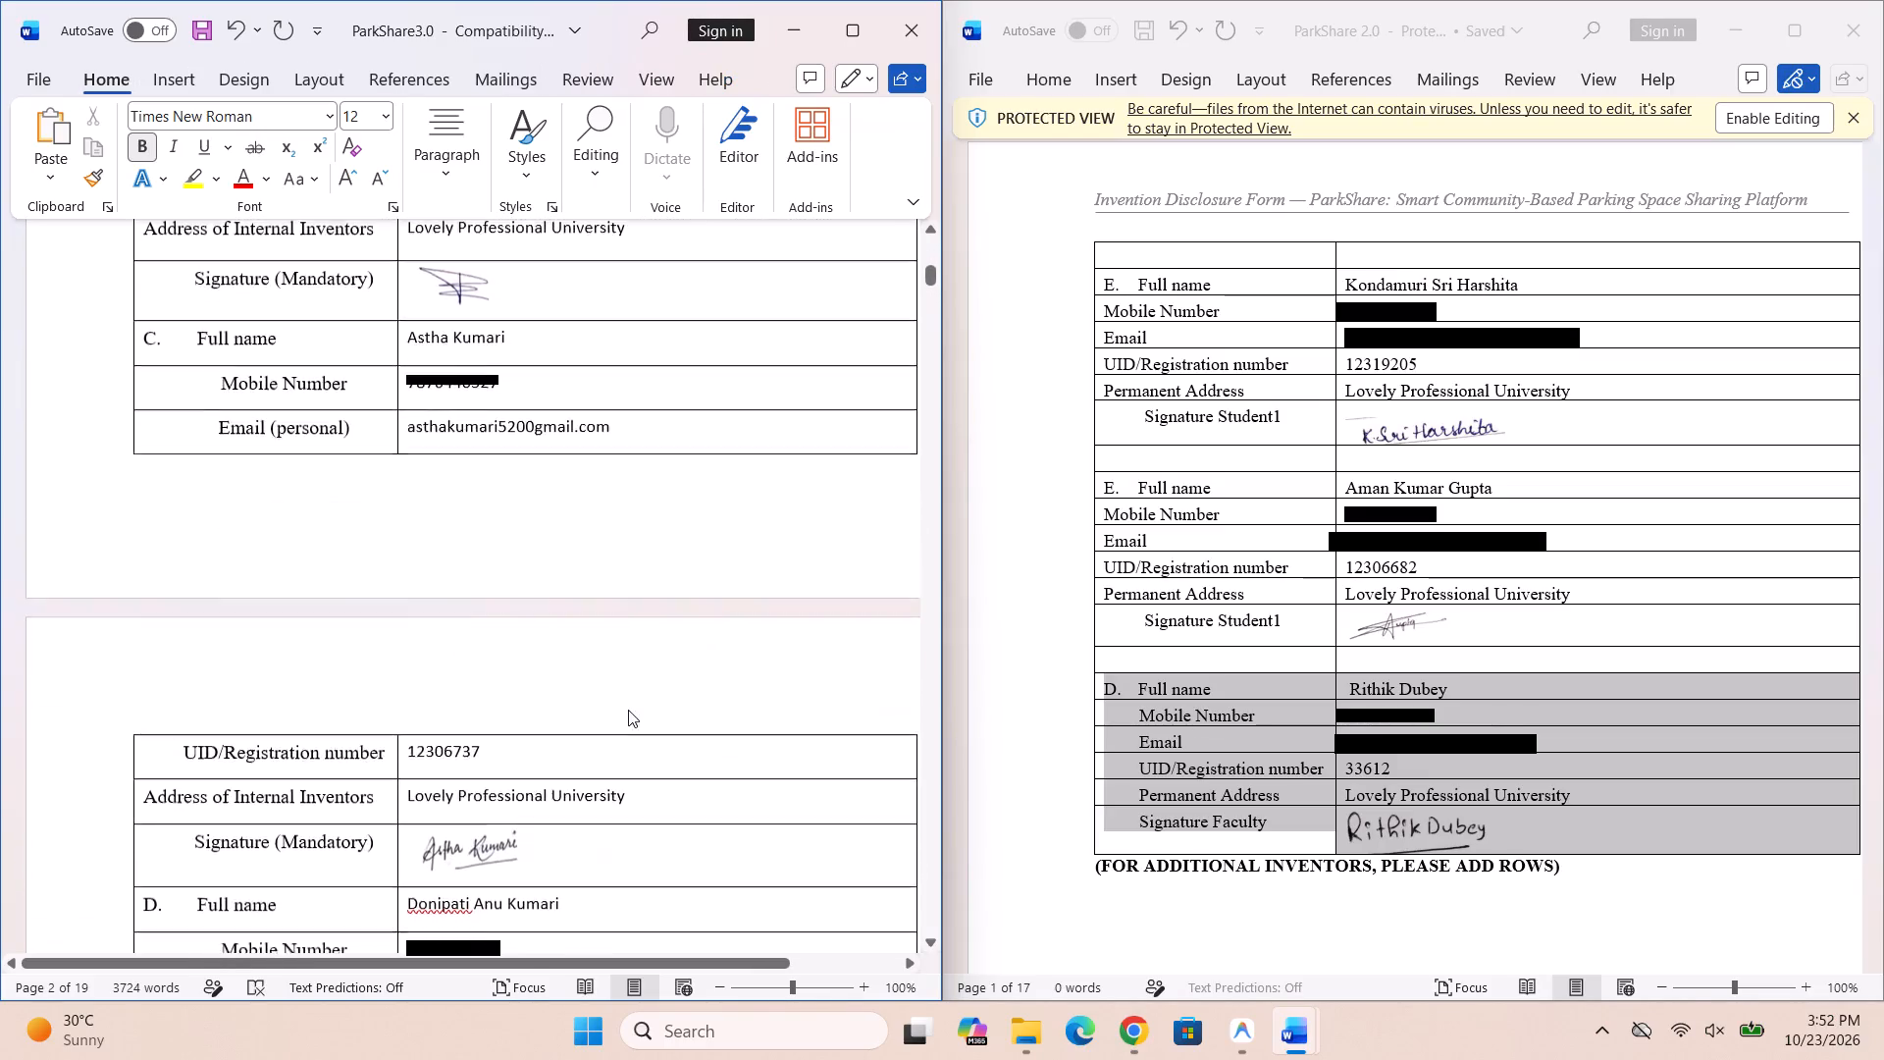
scroll(628, 710, "down", 2)
scroll(628, 710, "up", 1)
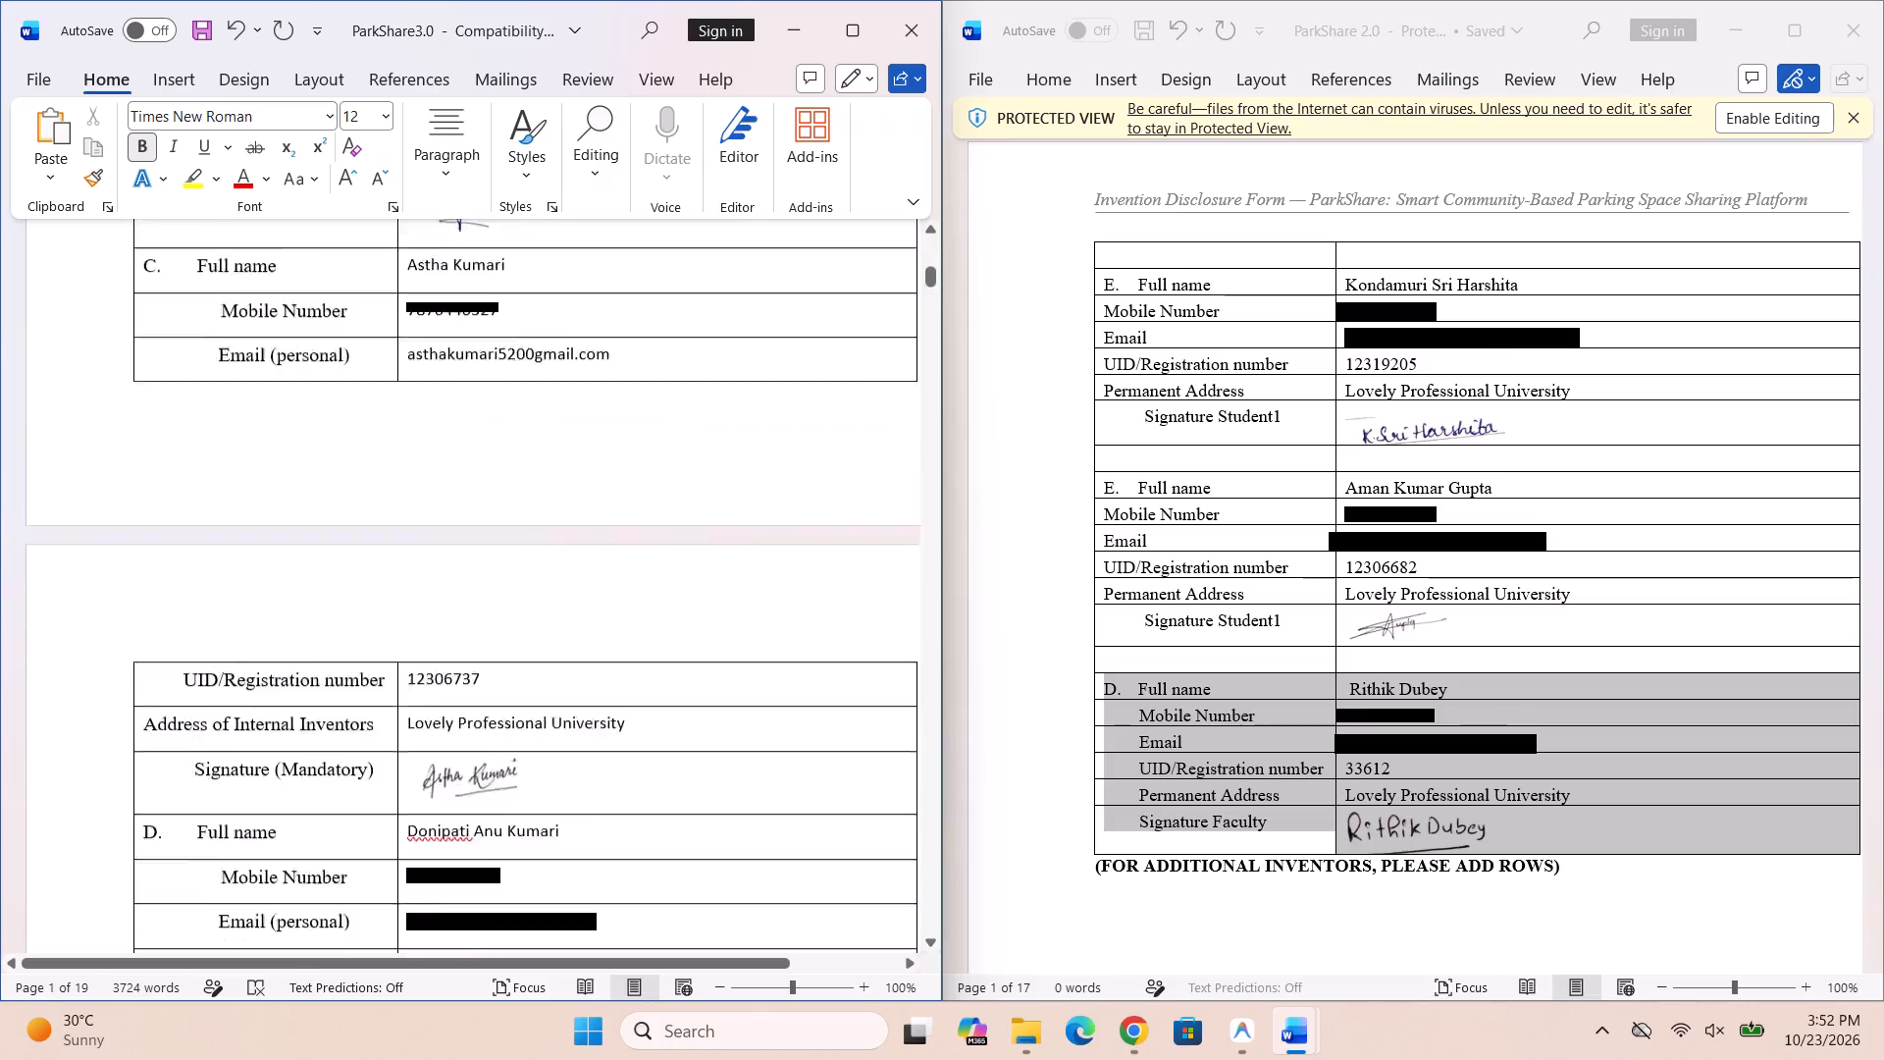
scroll(628, 710, "up", 1)
scroll(628, 710, "down", 2)
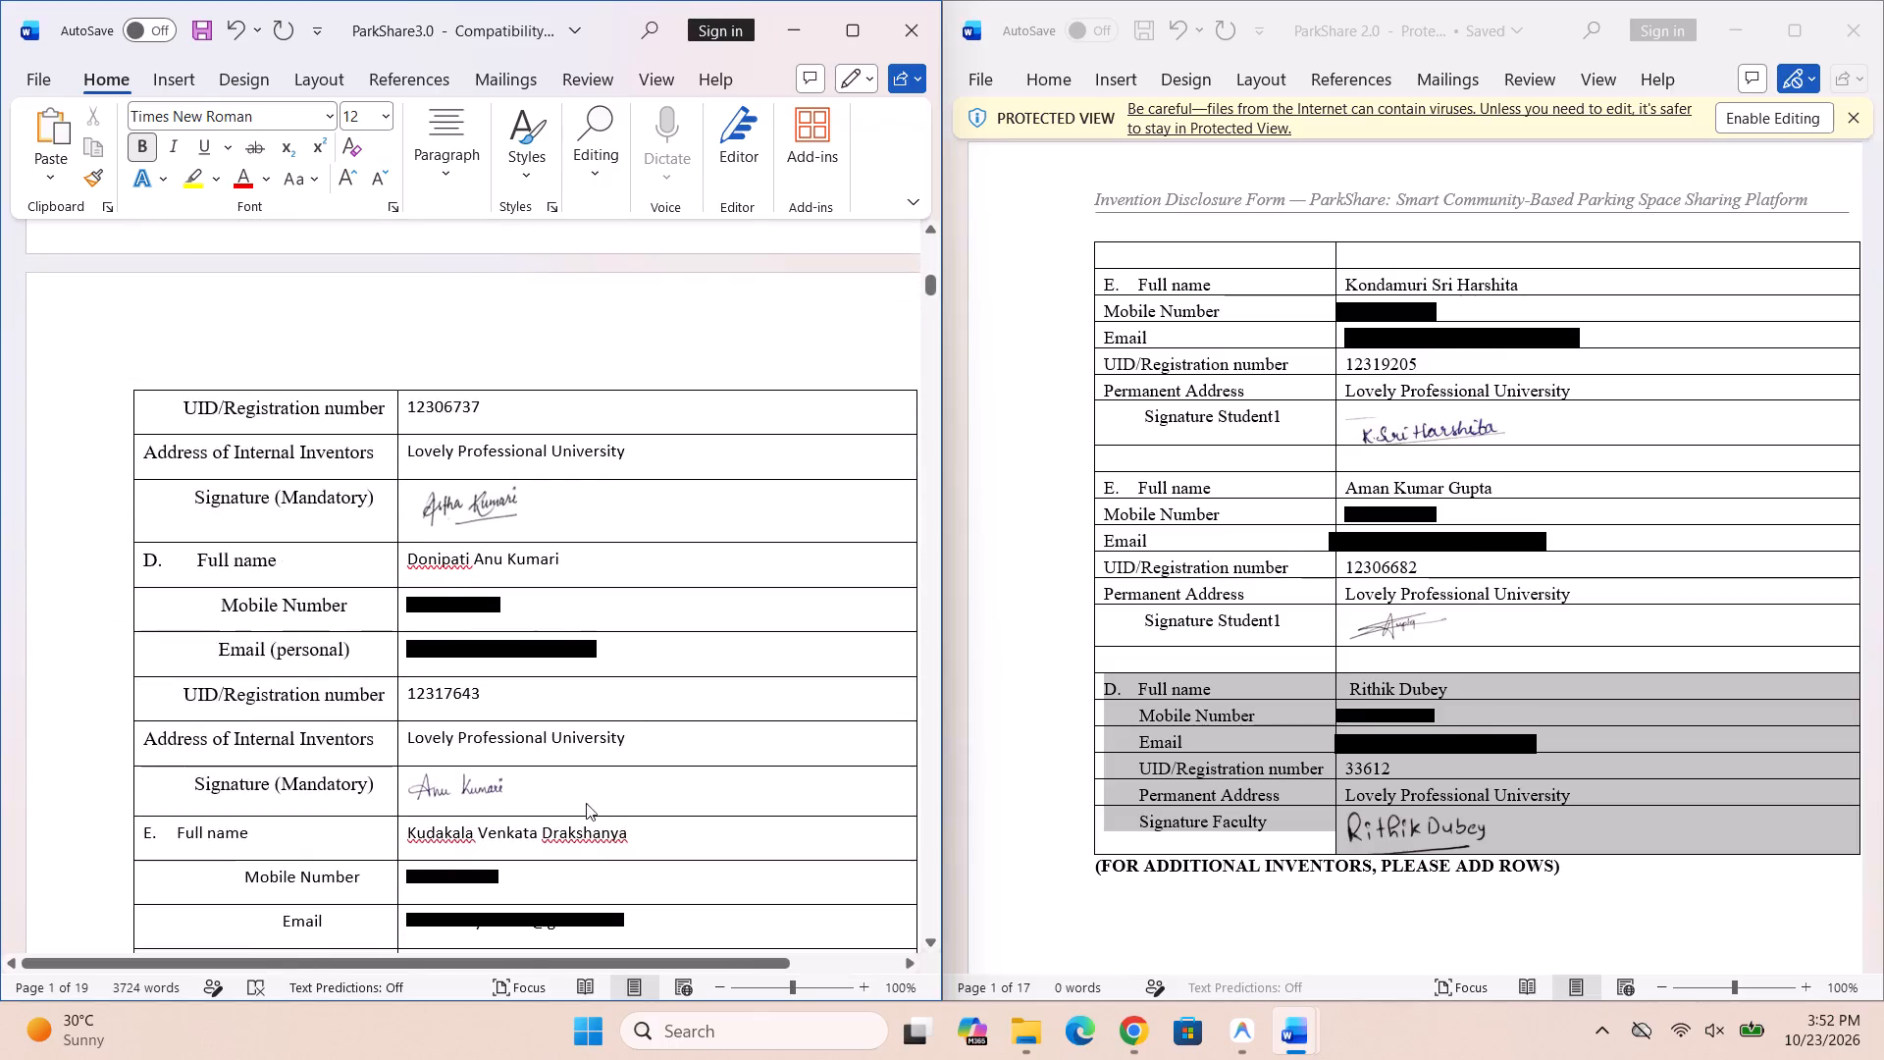
scroll(586, 803, "down", 1)
scroll(563, 883, "down", 1)
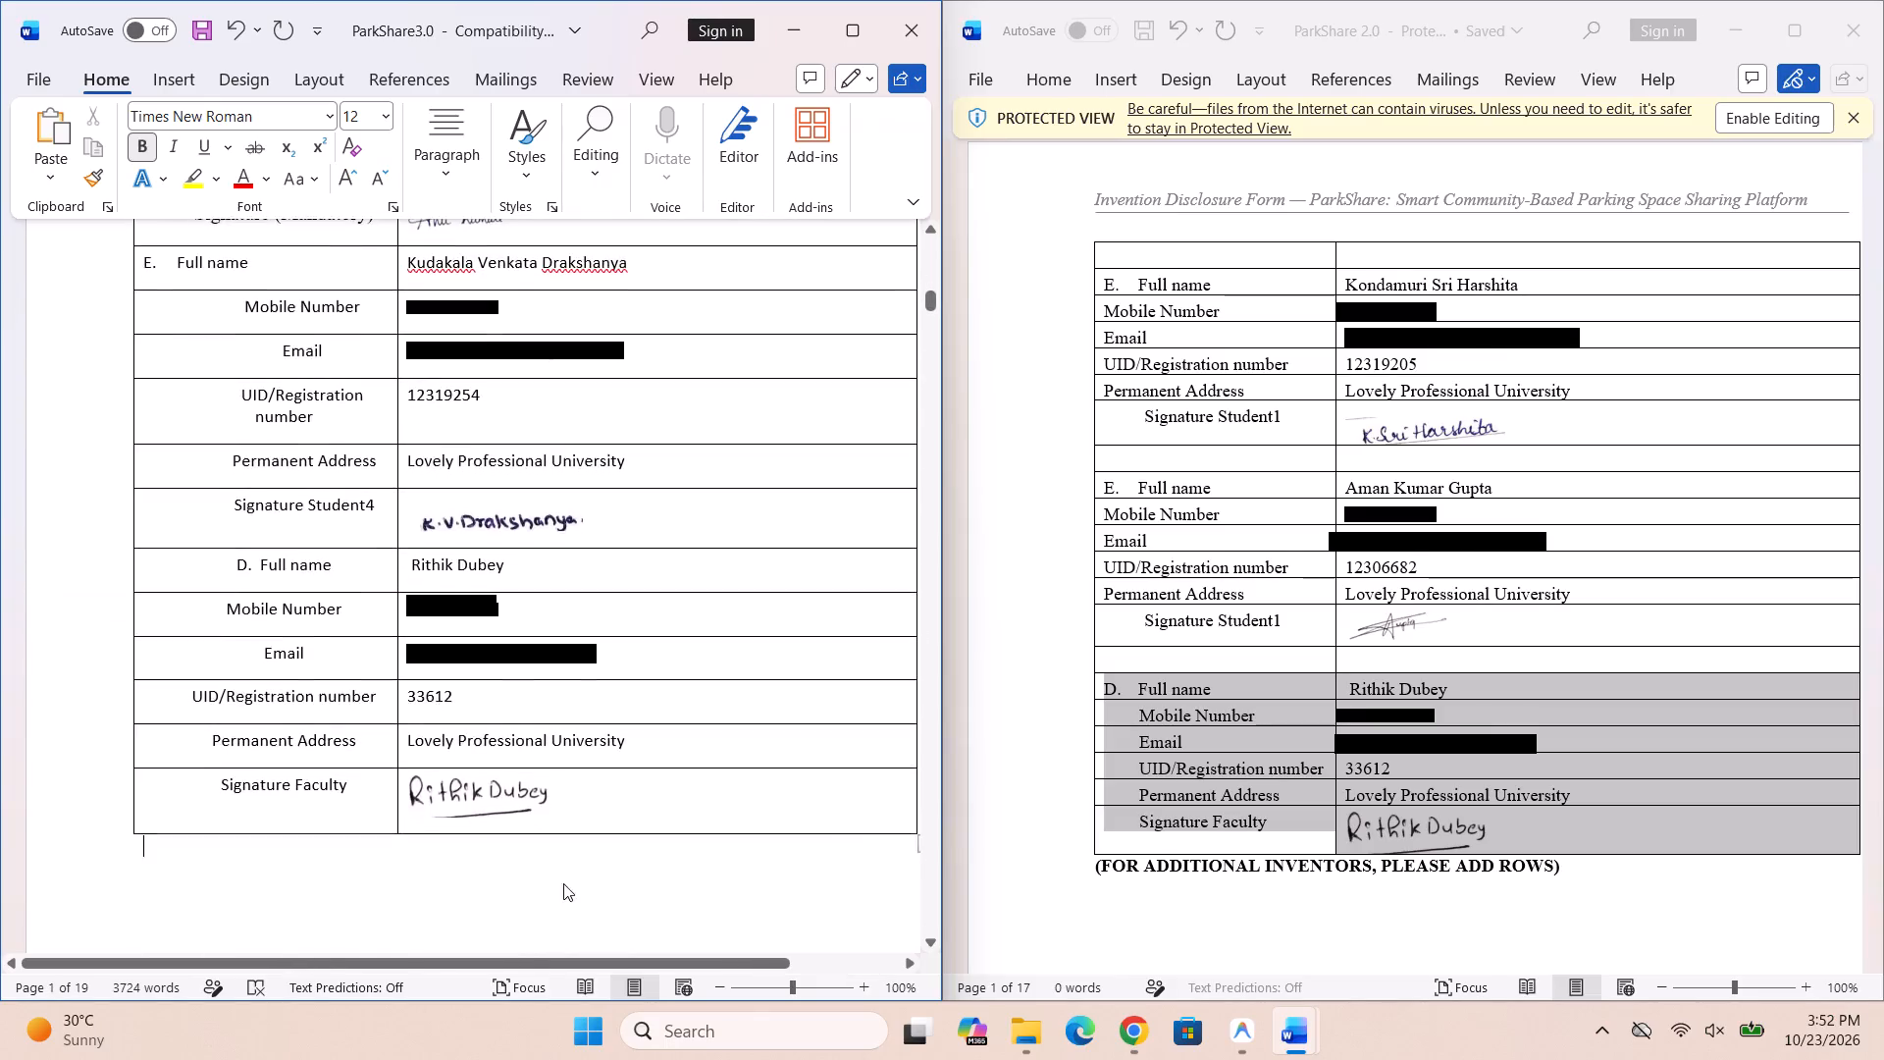
left_click(625, 808)
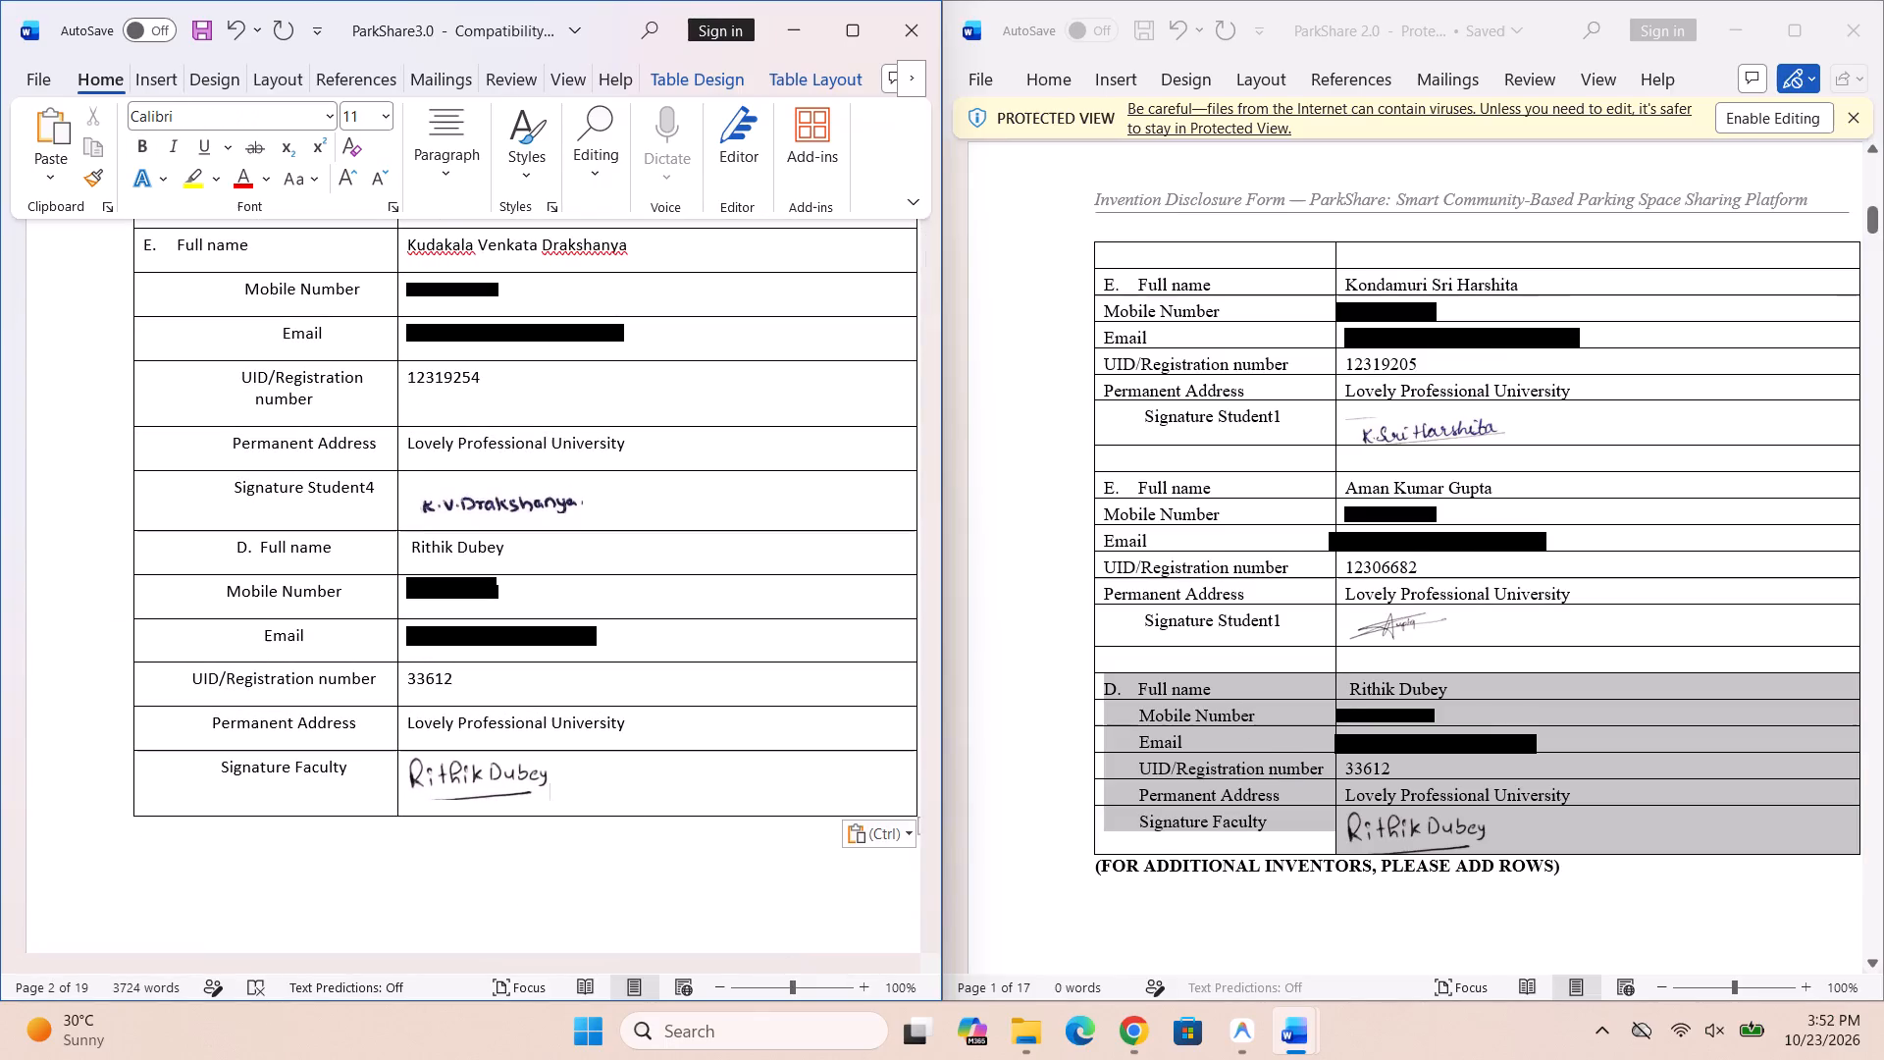
Insert three blank rows between inventor E's signature row and the faculty inventor's block in the ParkShare3.0 table.
scroll(1239, 605, "up", 1)
left_click(1448, 408)
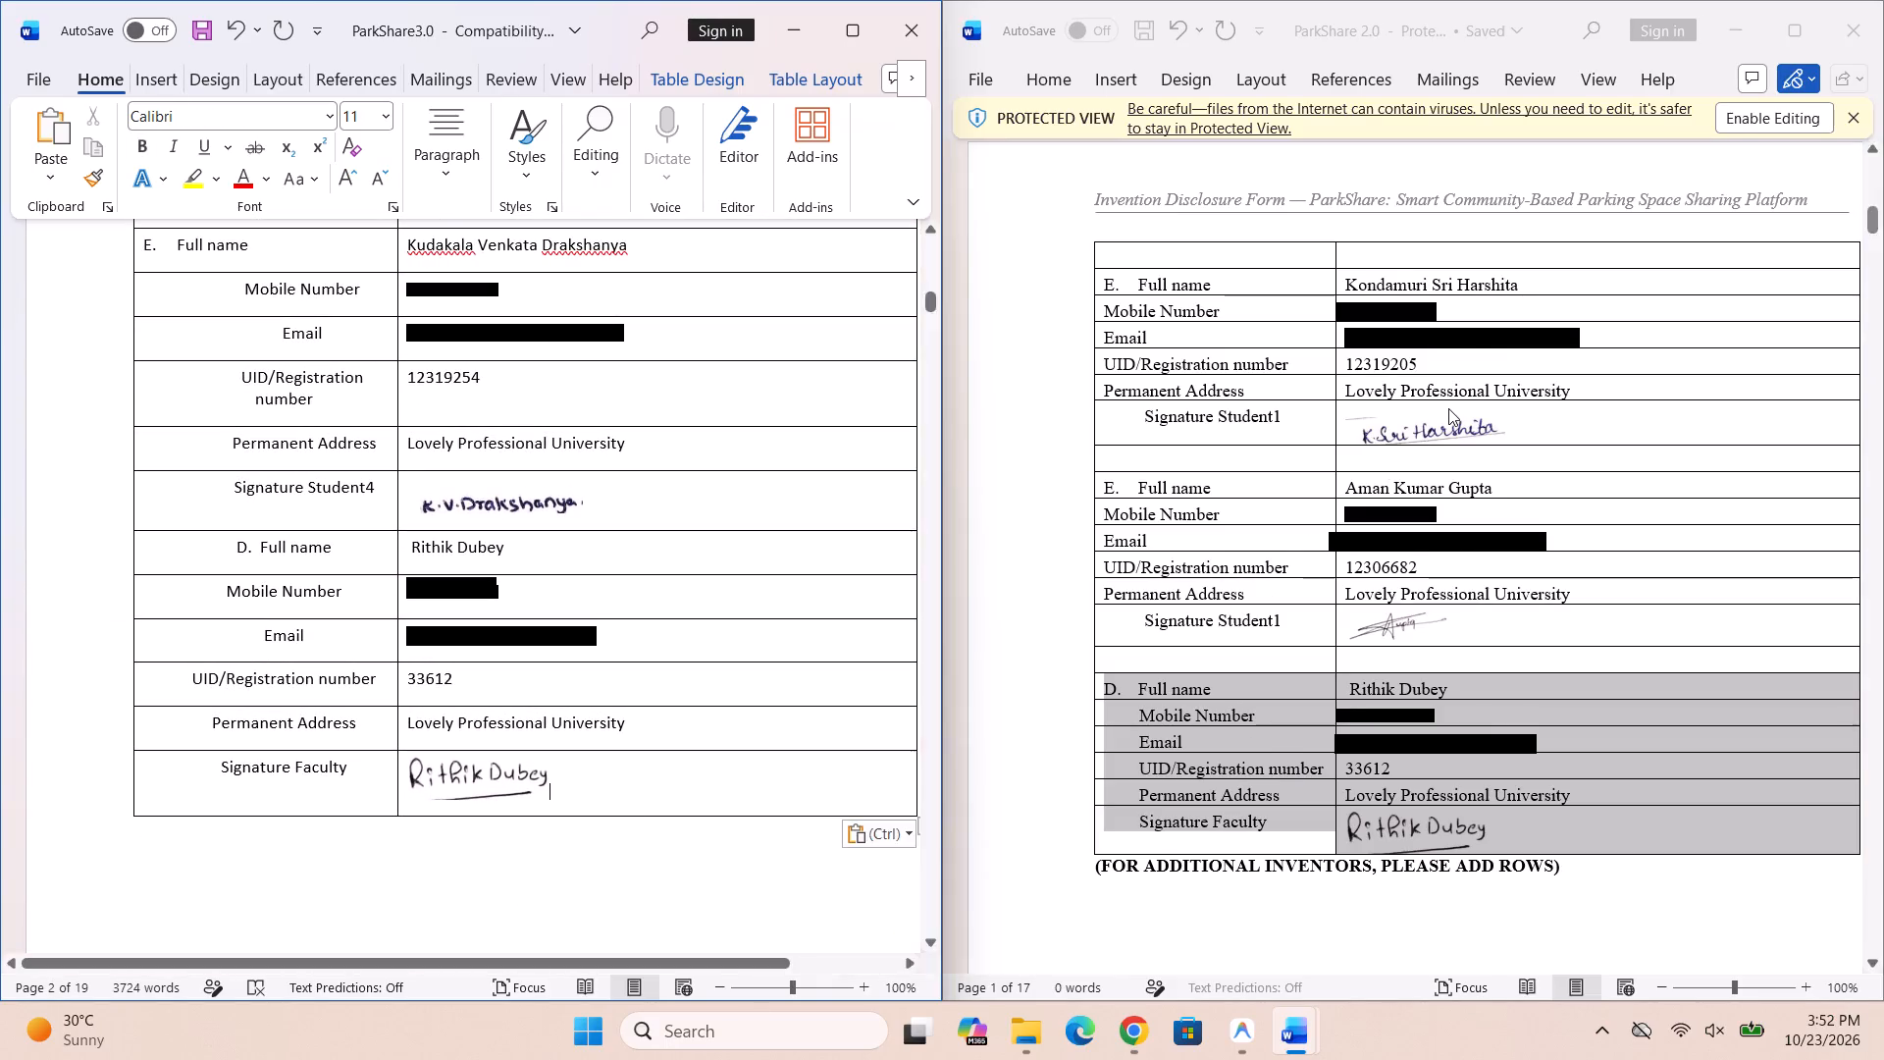
scroll(884, 527, "up", 2)
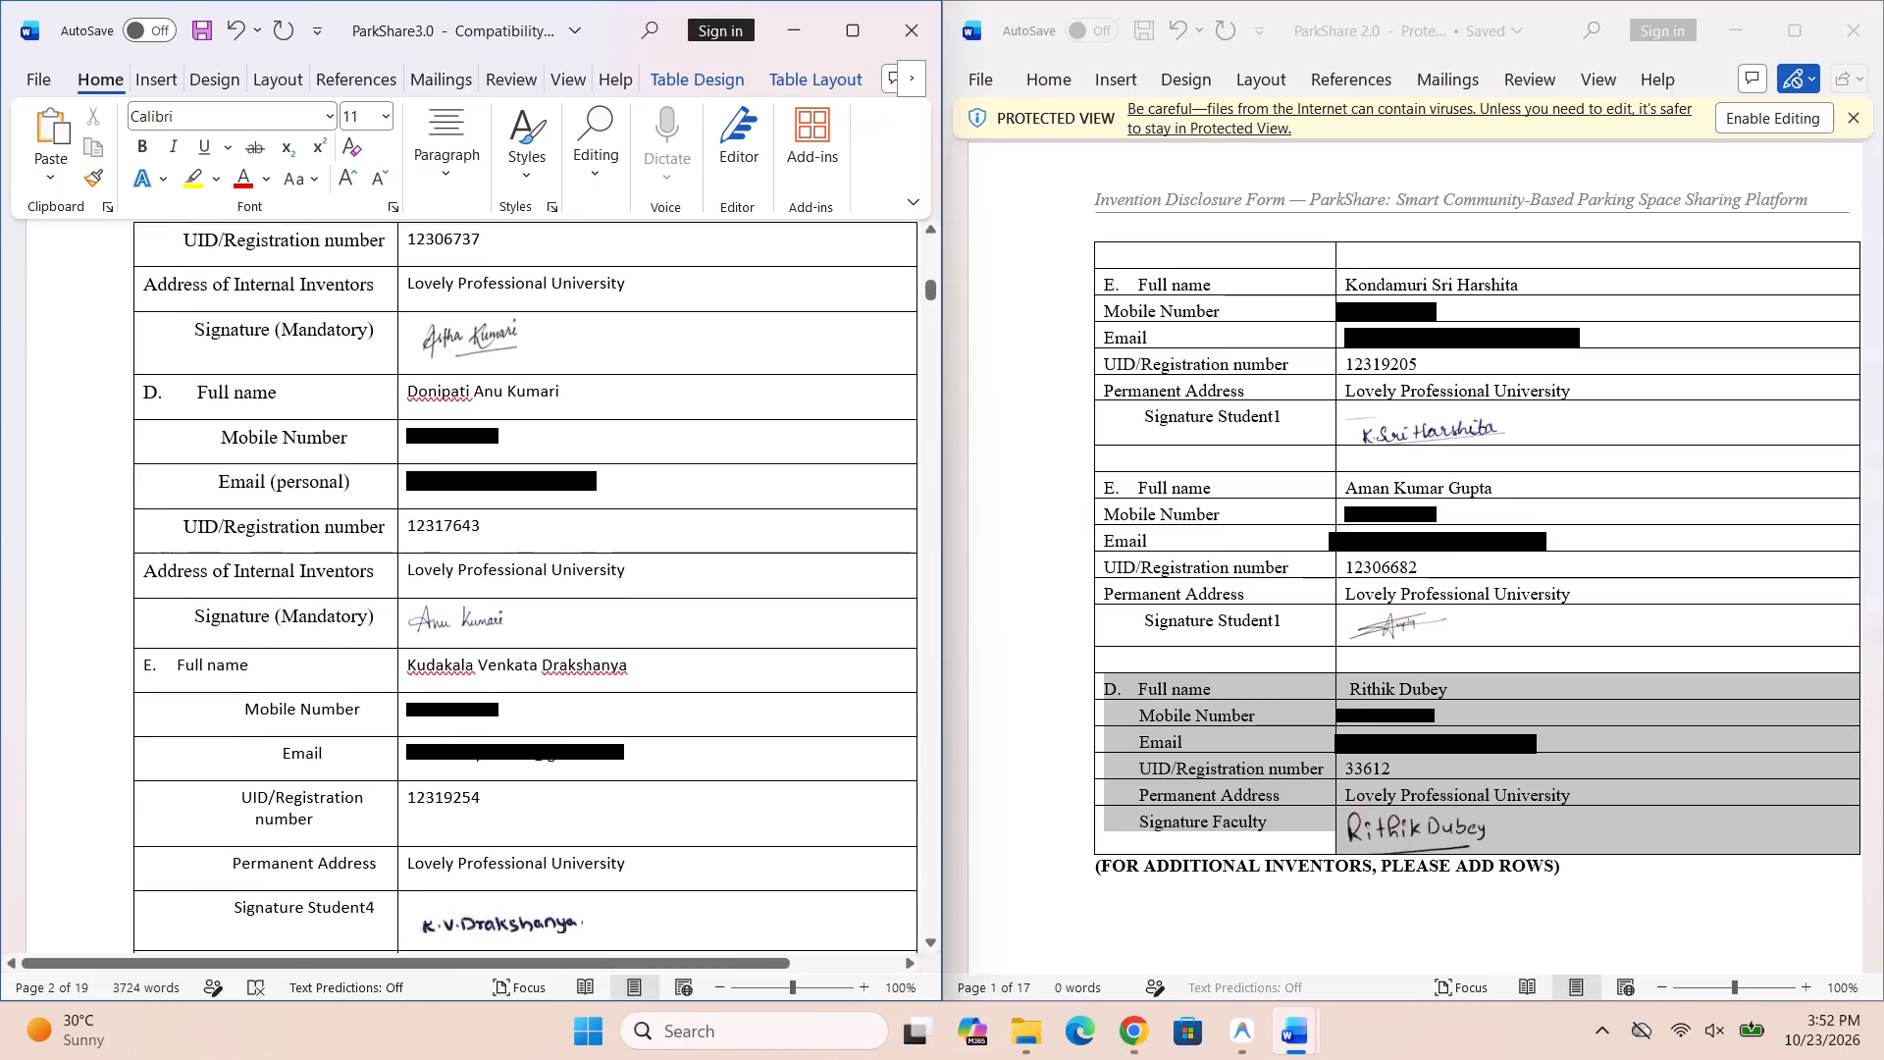
scroll(884, 527, "down", 2)
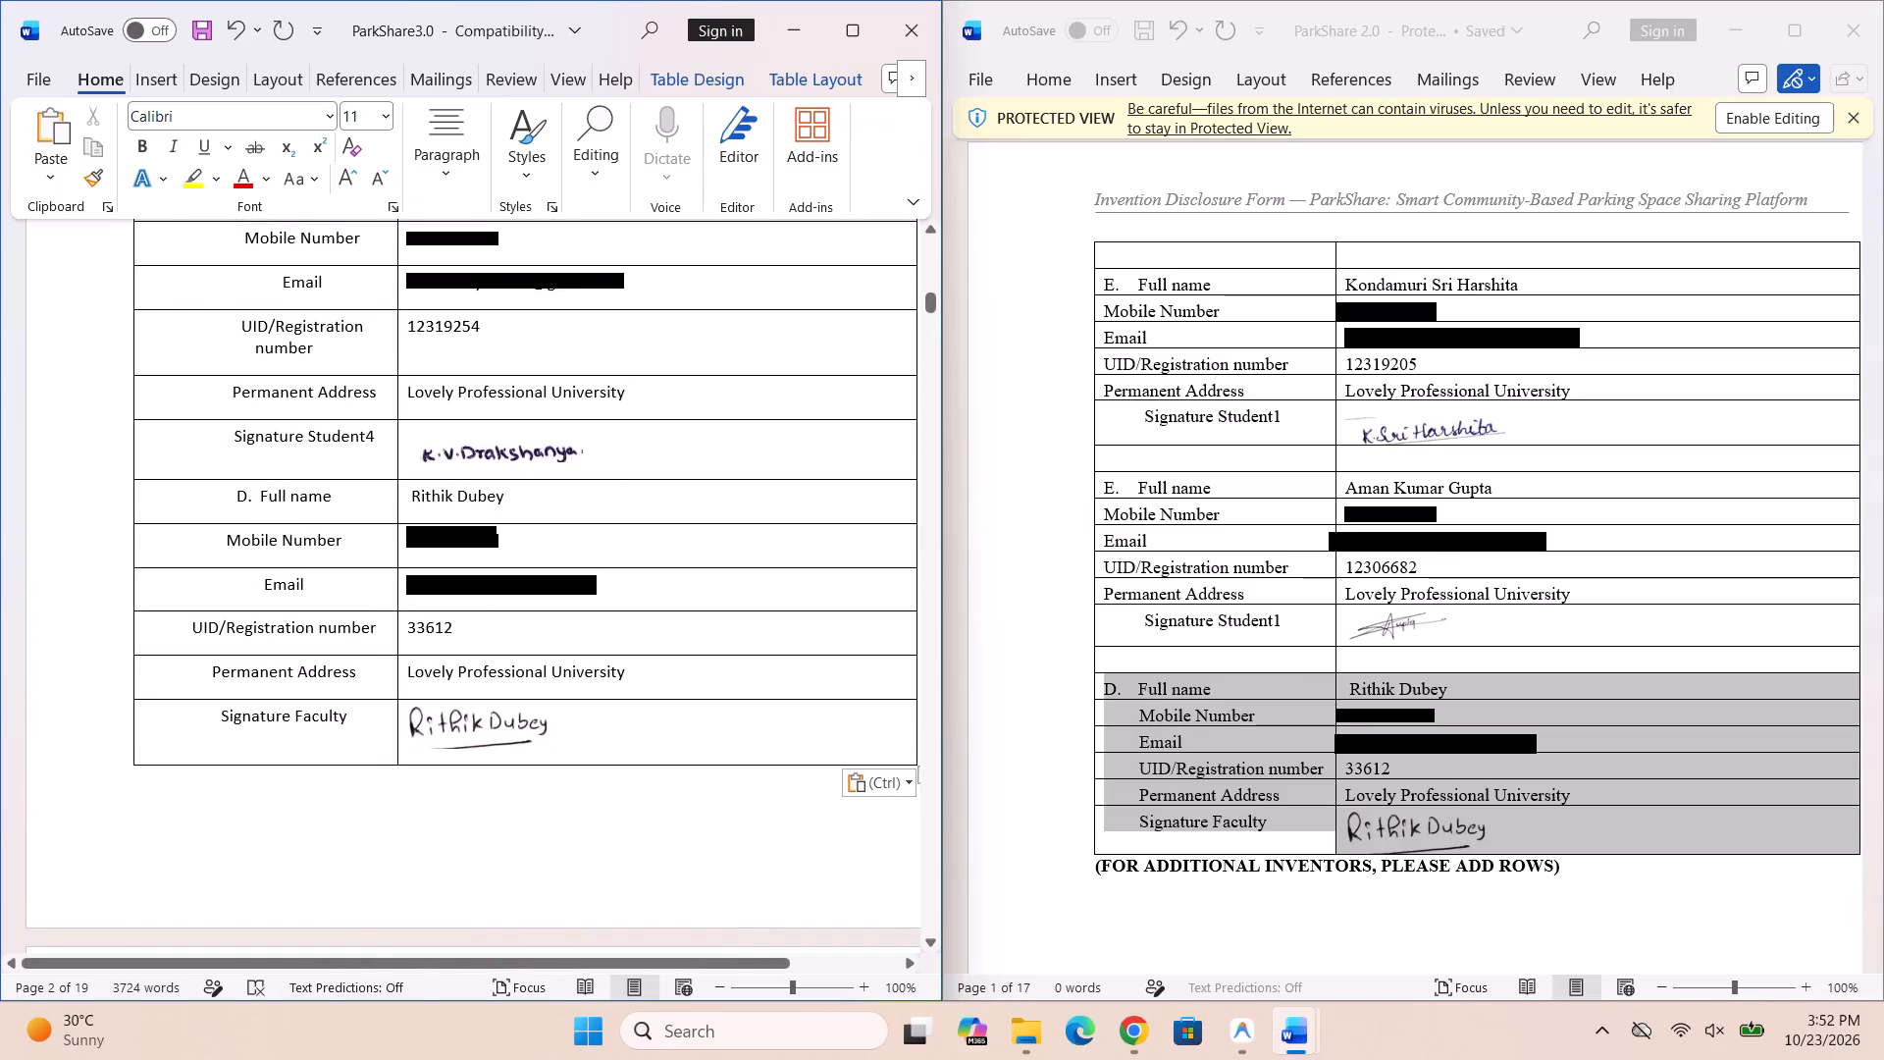
left_click(130, 480)
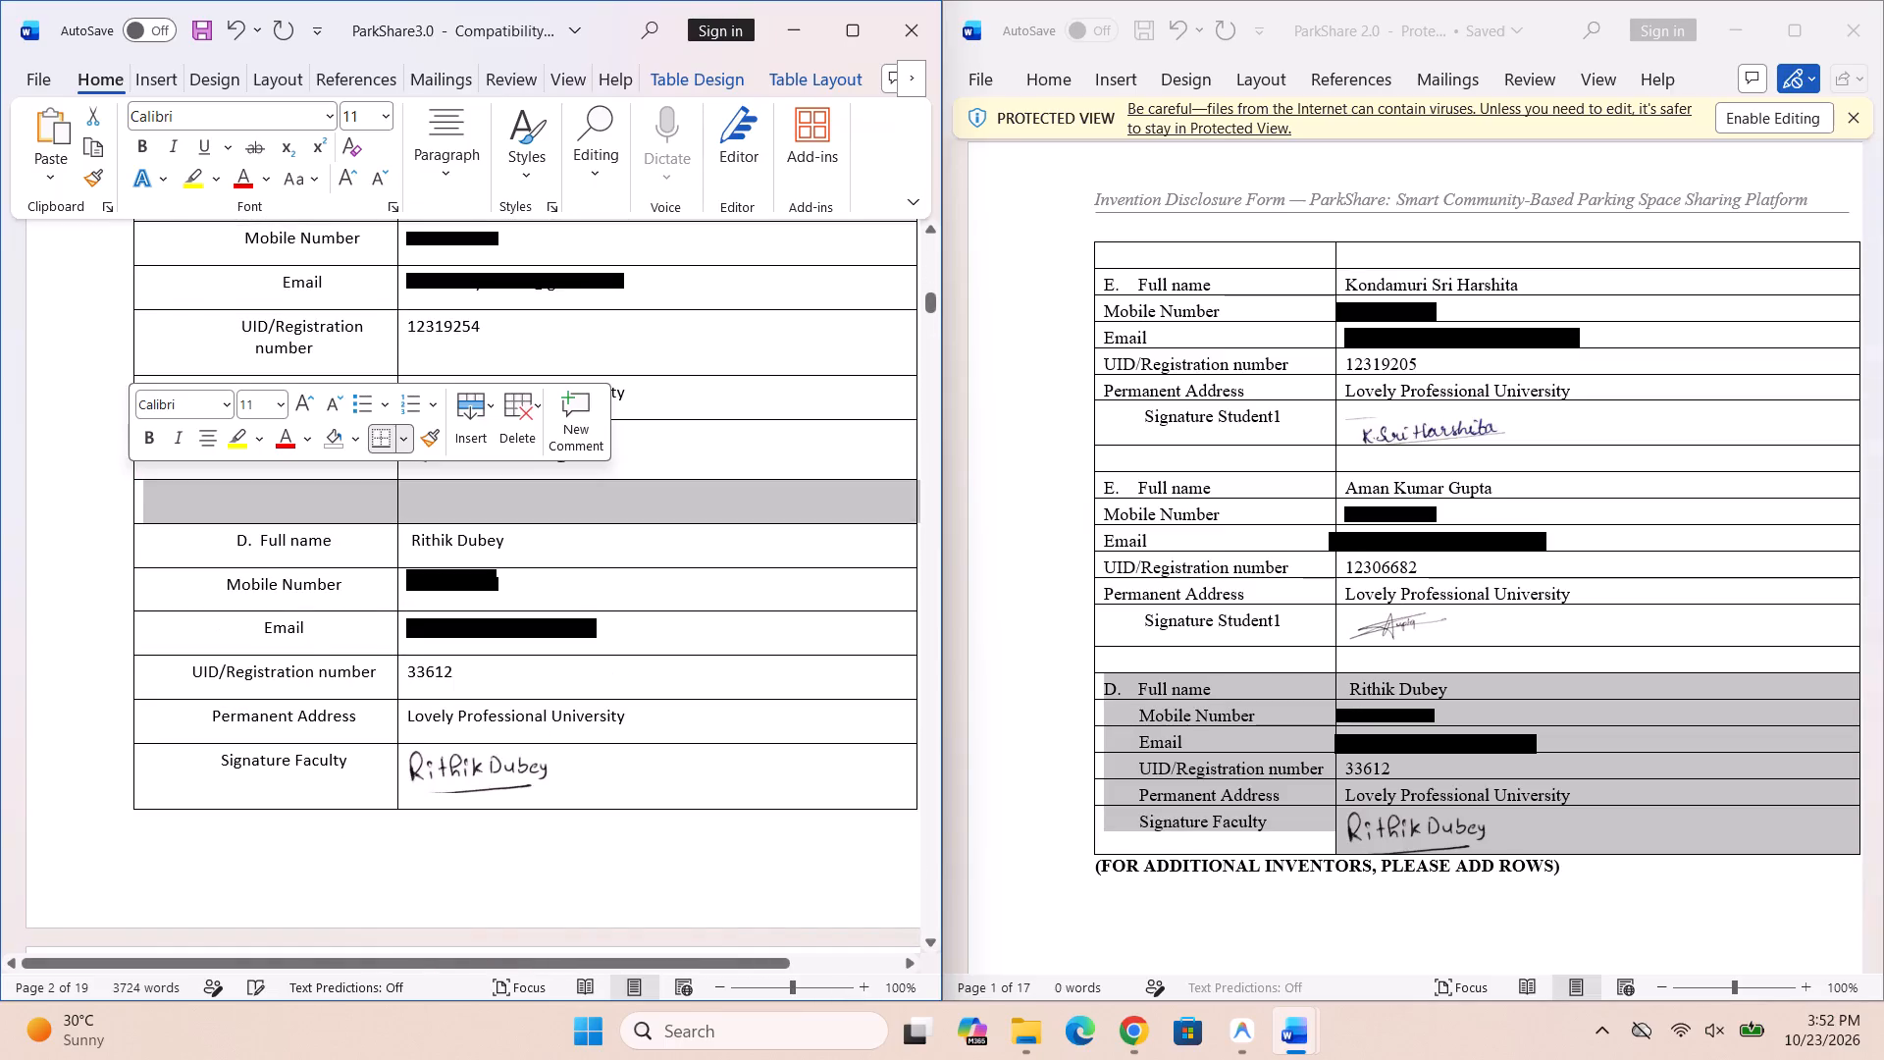
left_click(138, 477)
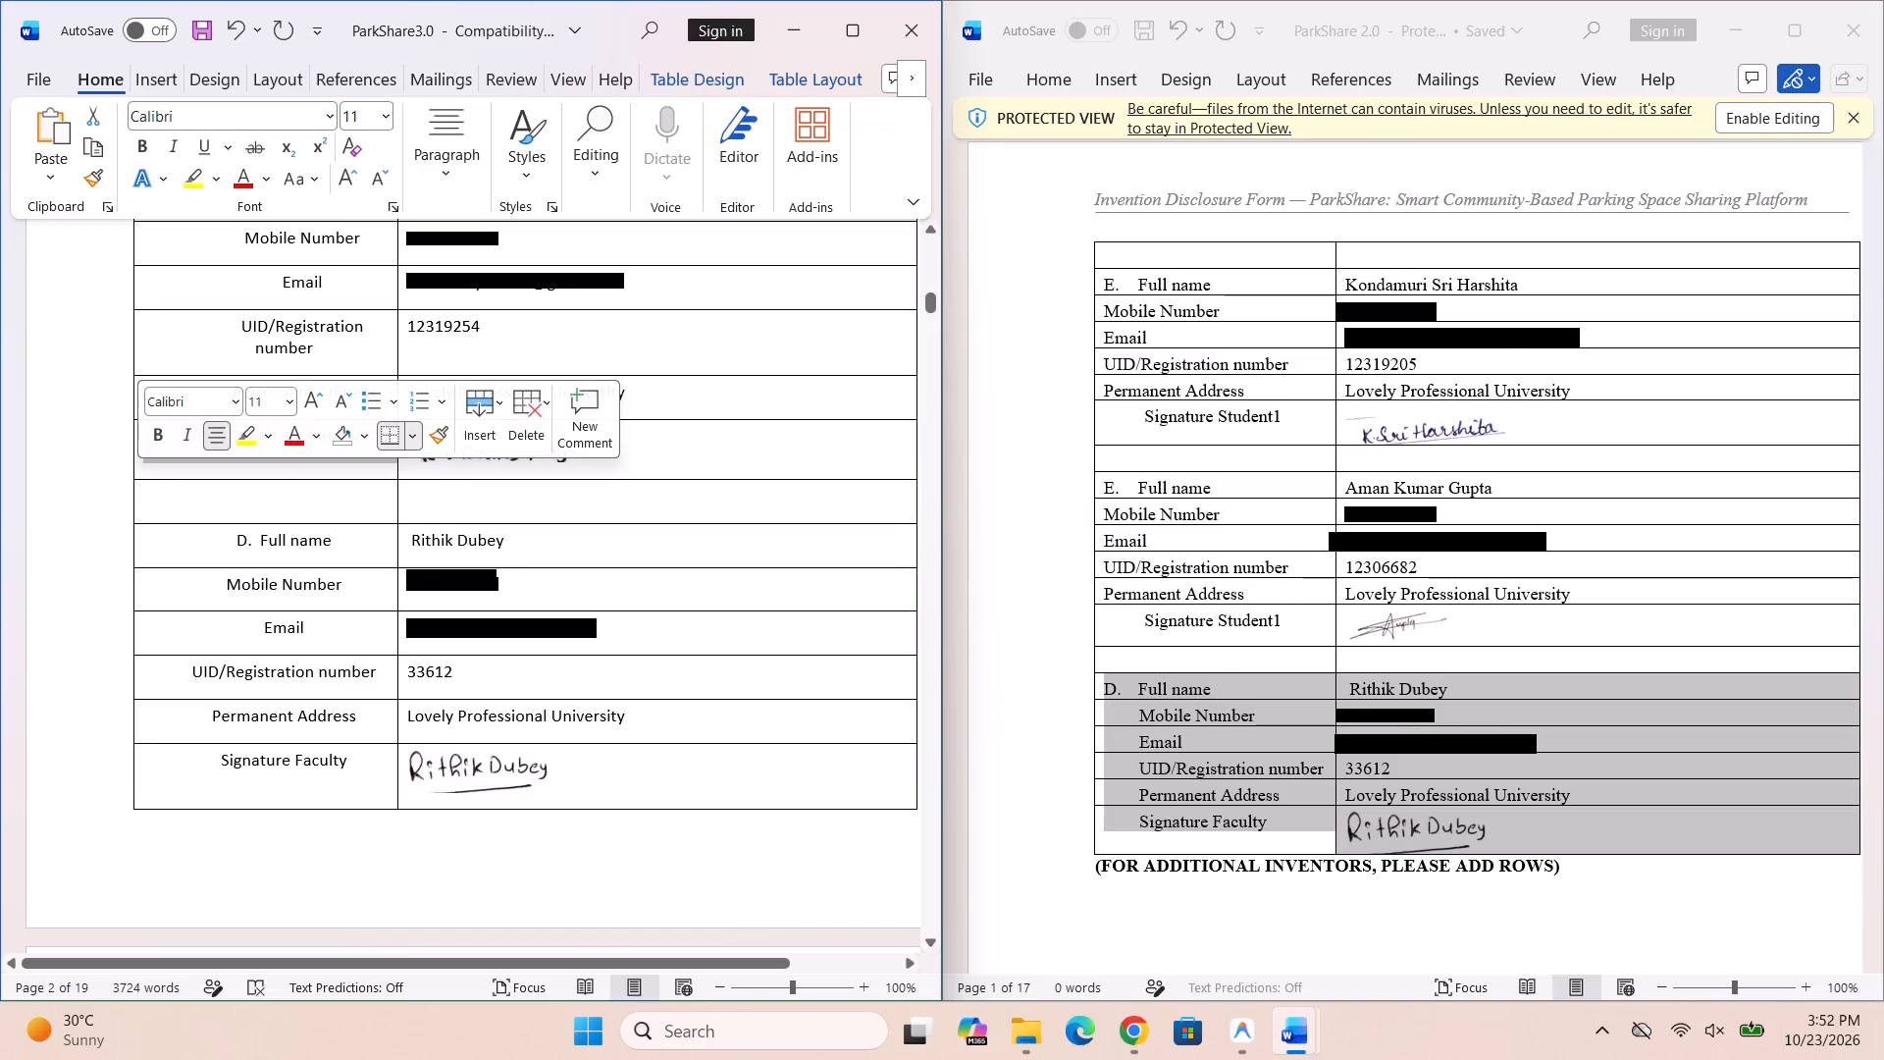
left_click(135, 479)
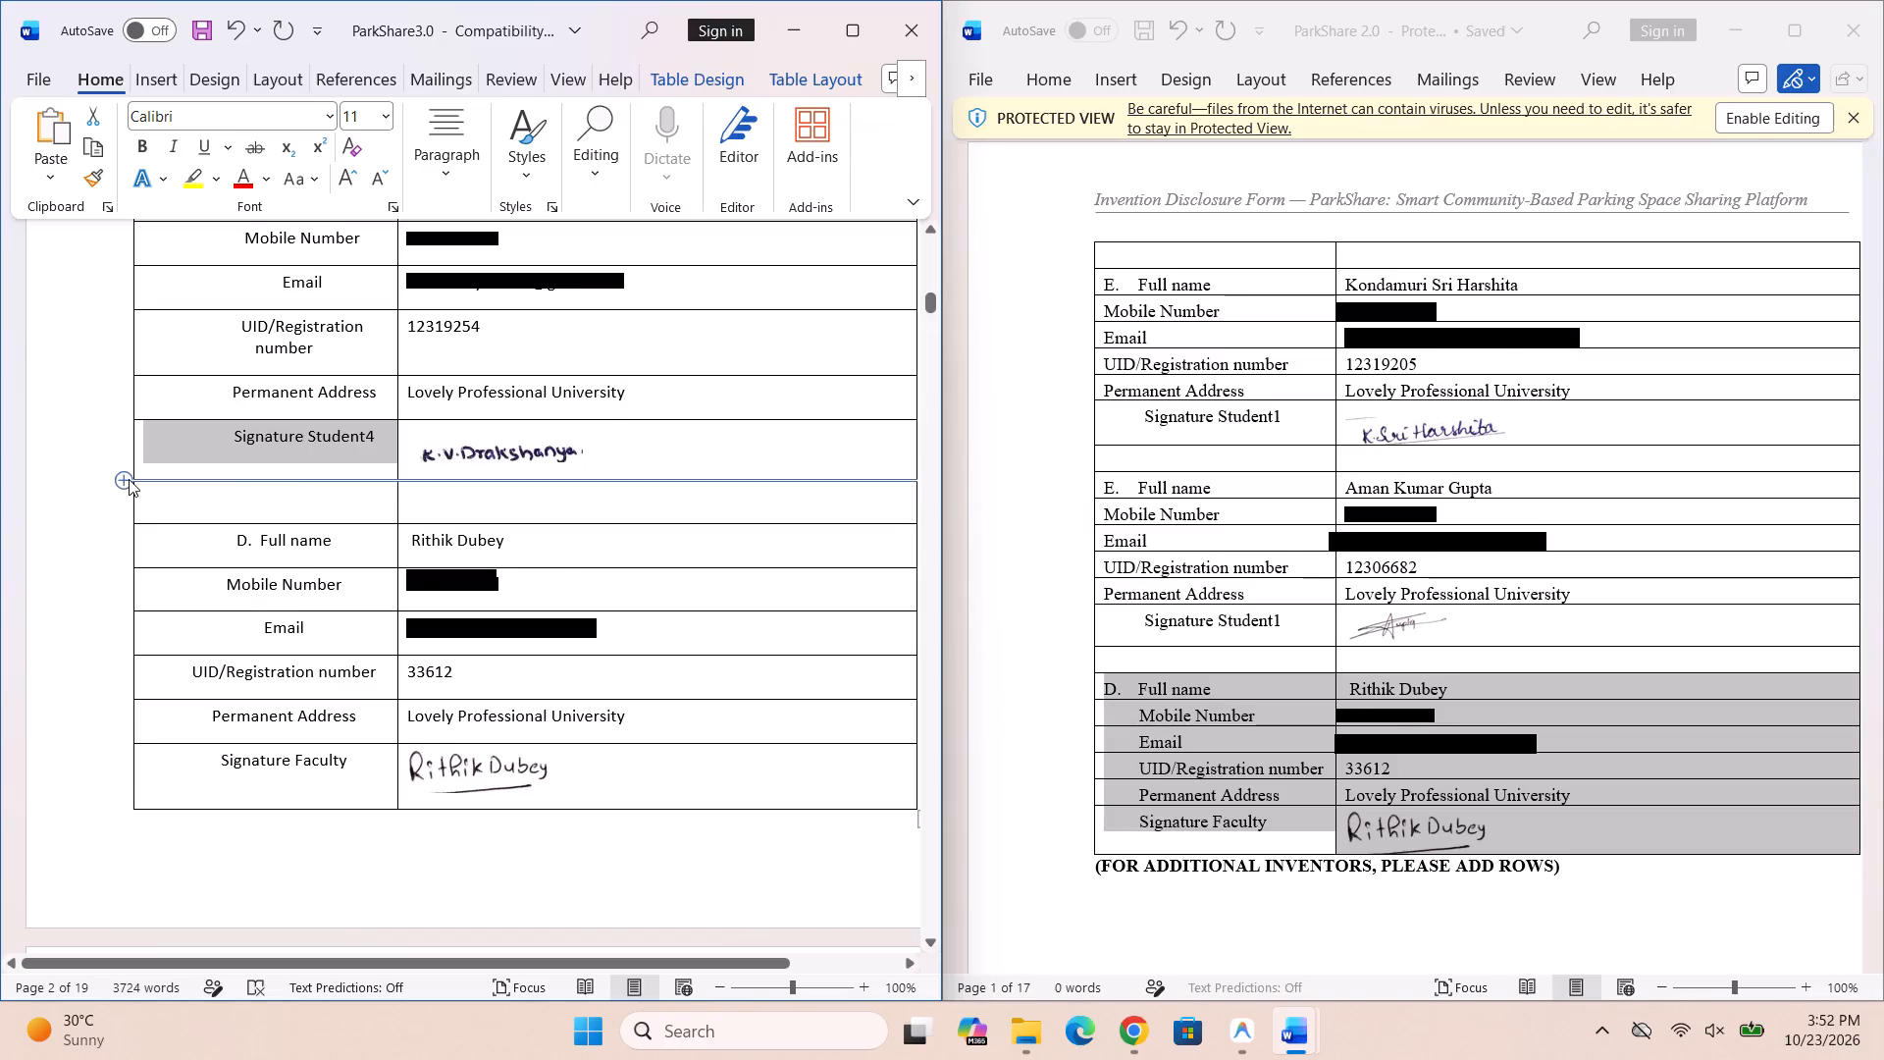
left_click(129, 479)
left_click(138, 478)
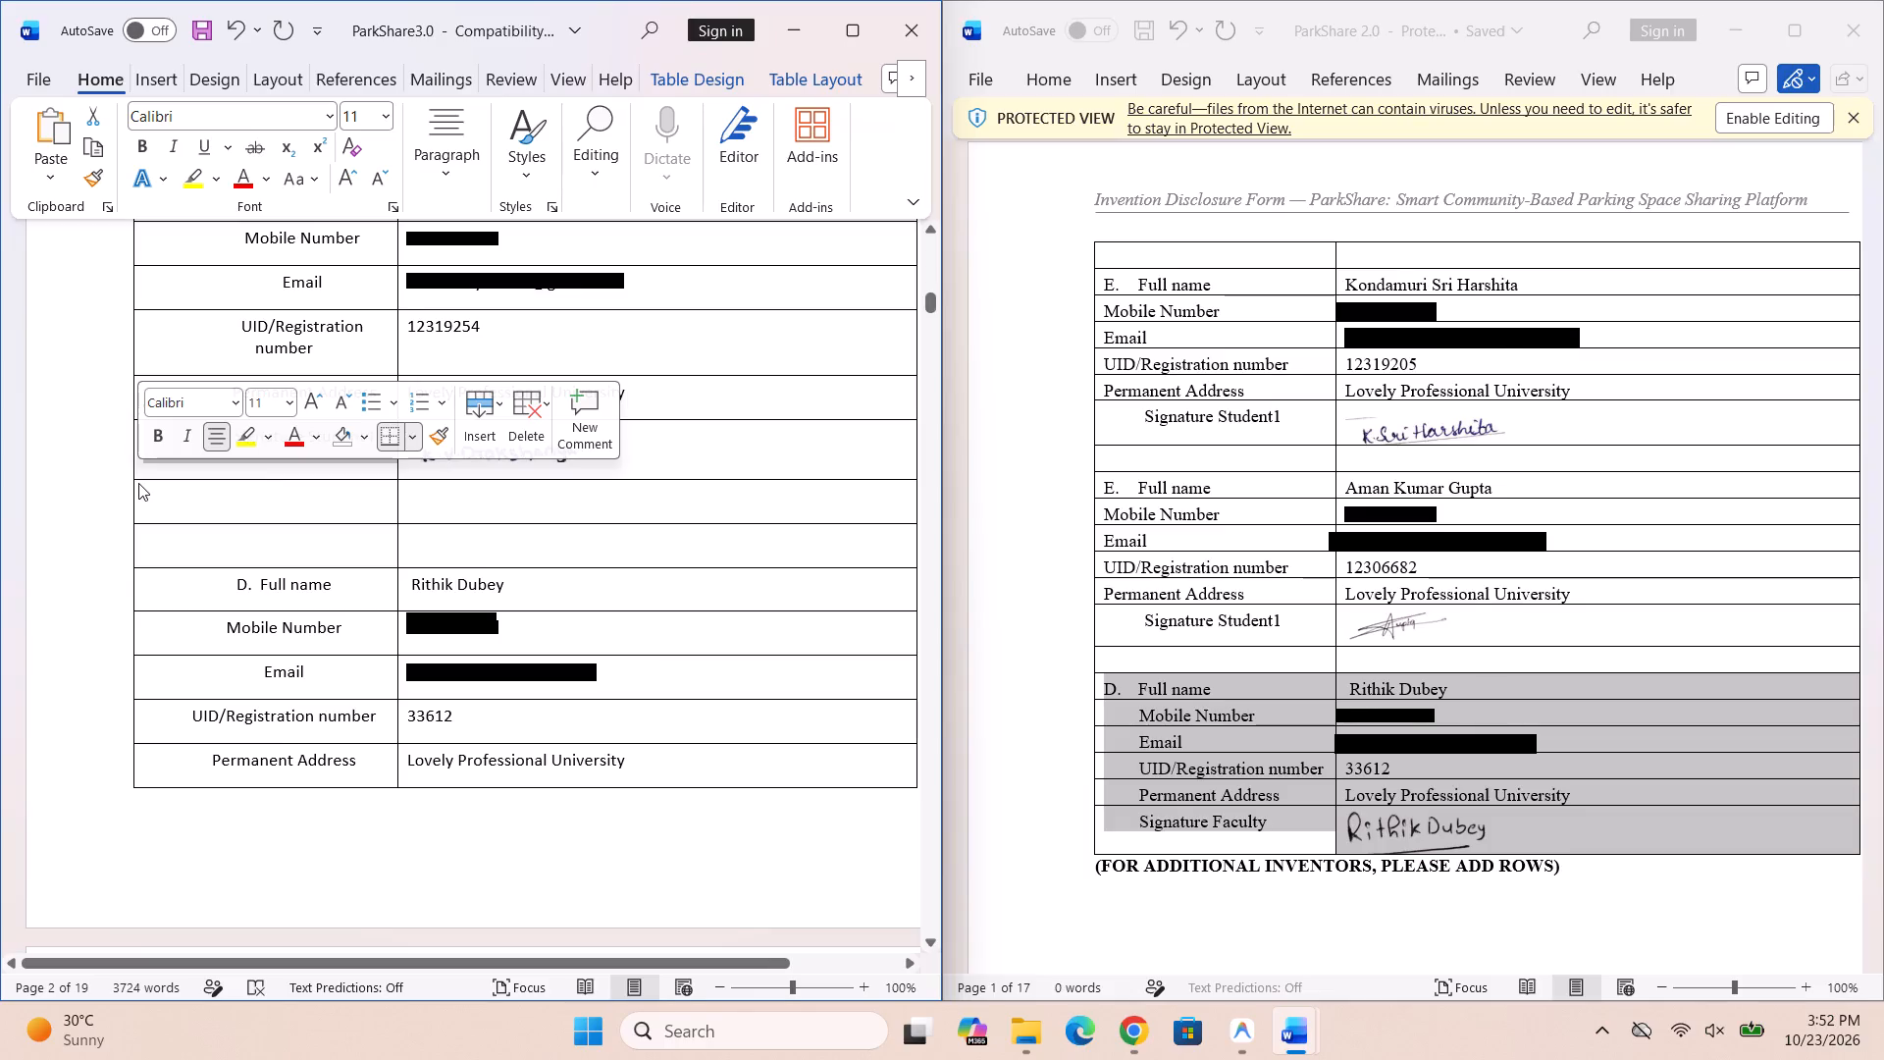
left_click(175, 495)
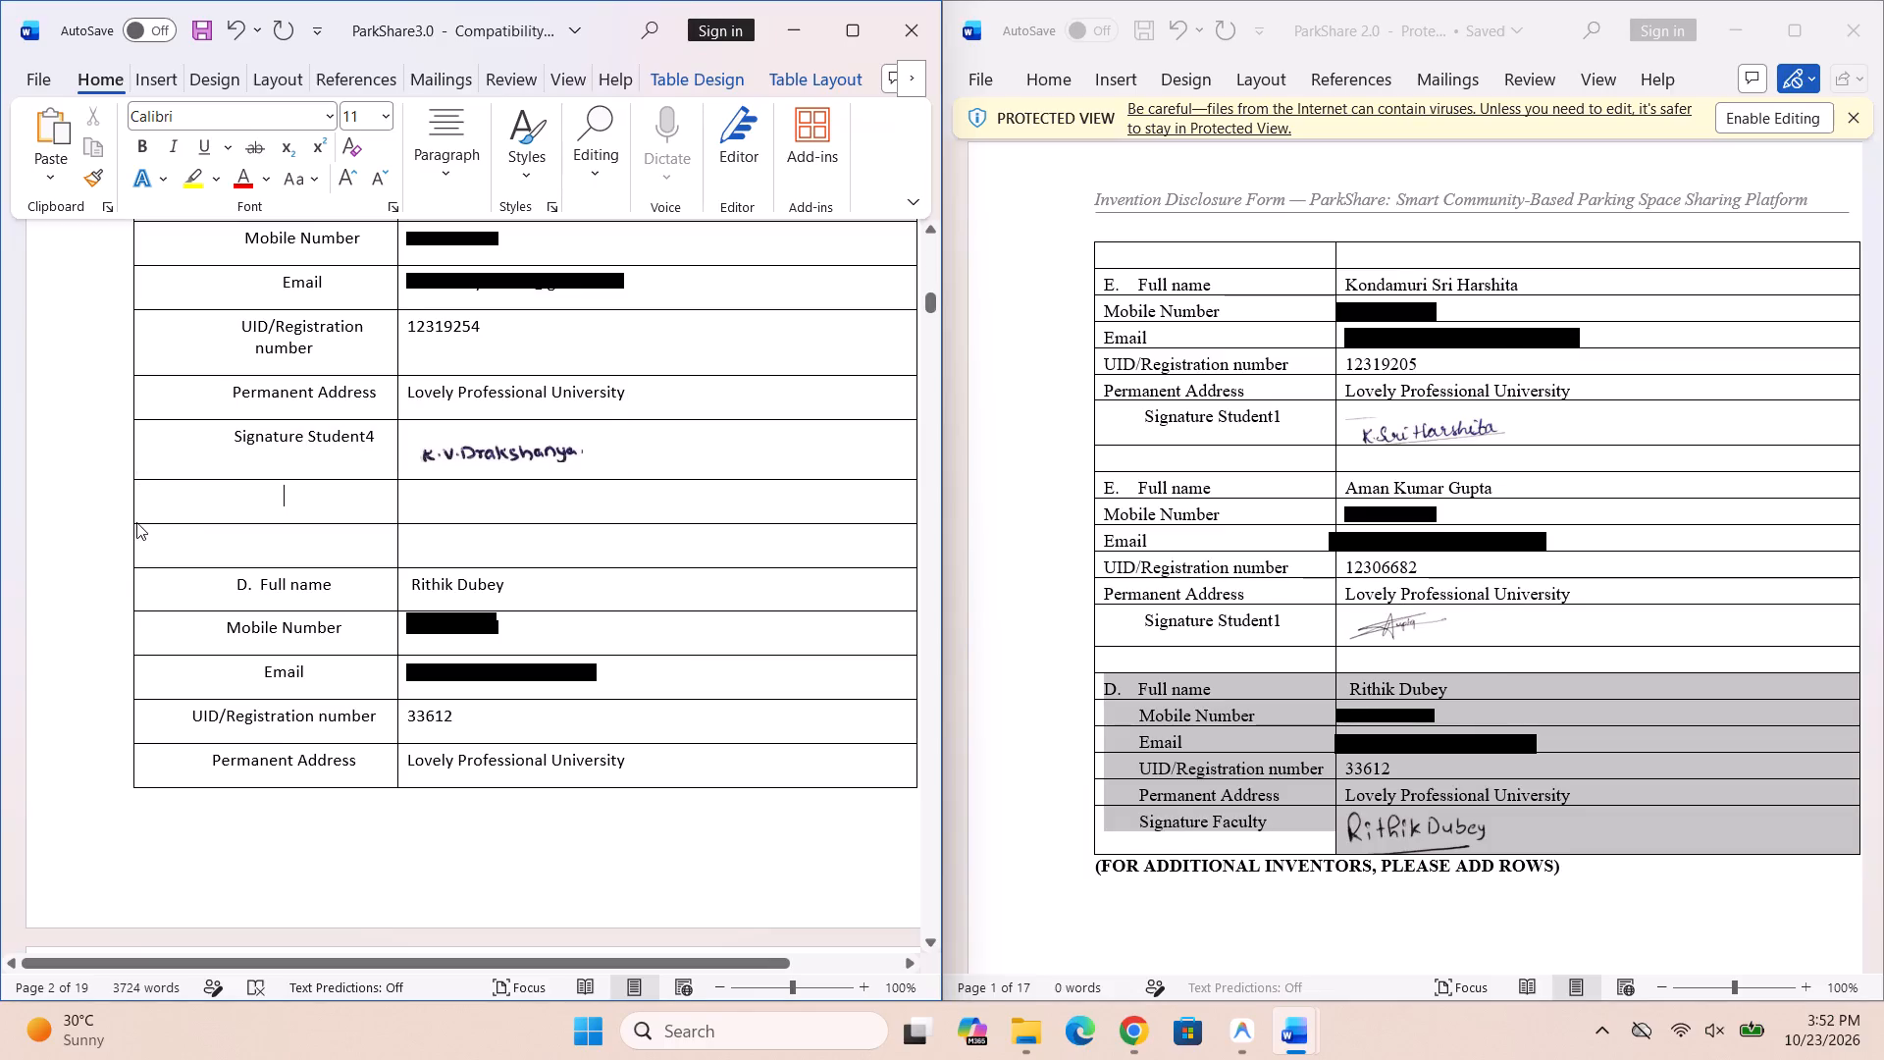
left_click(127, 518)
left_click(133, 520)
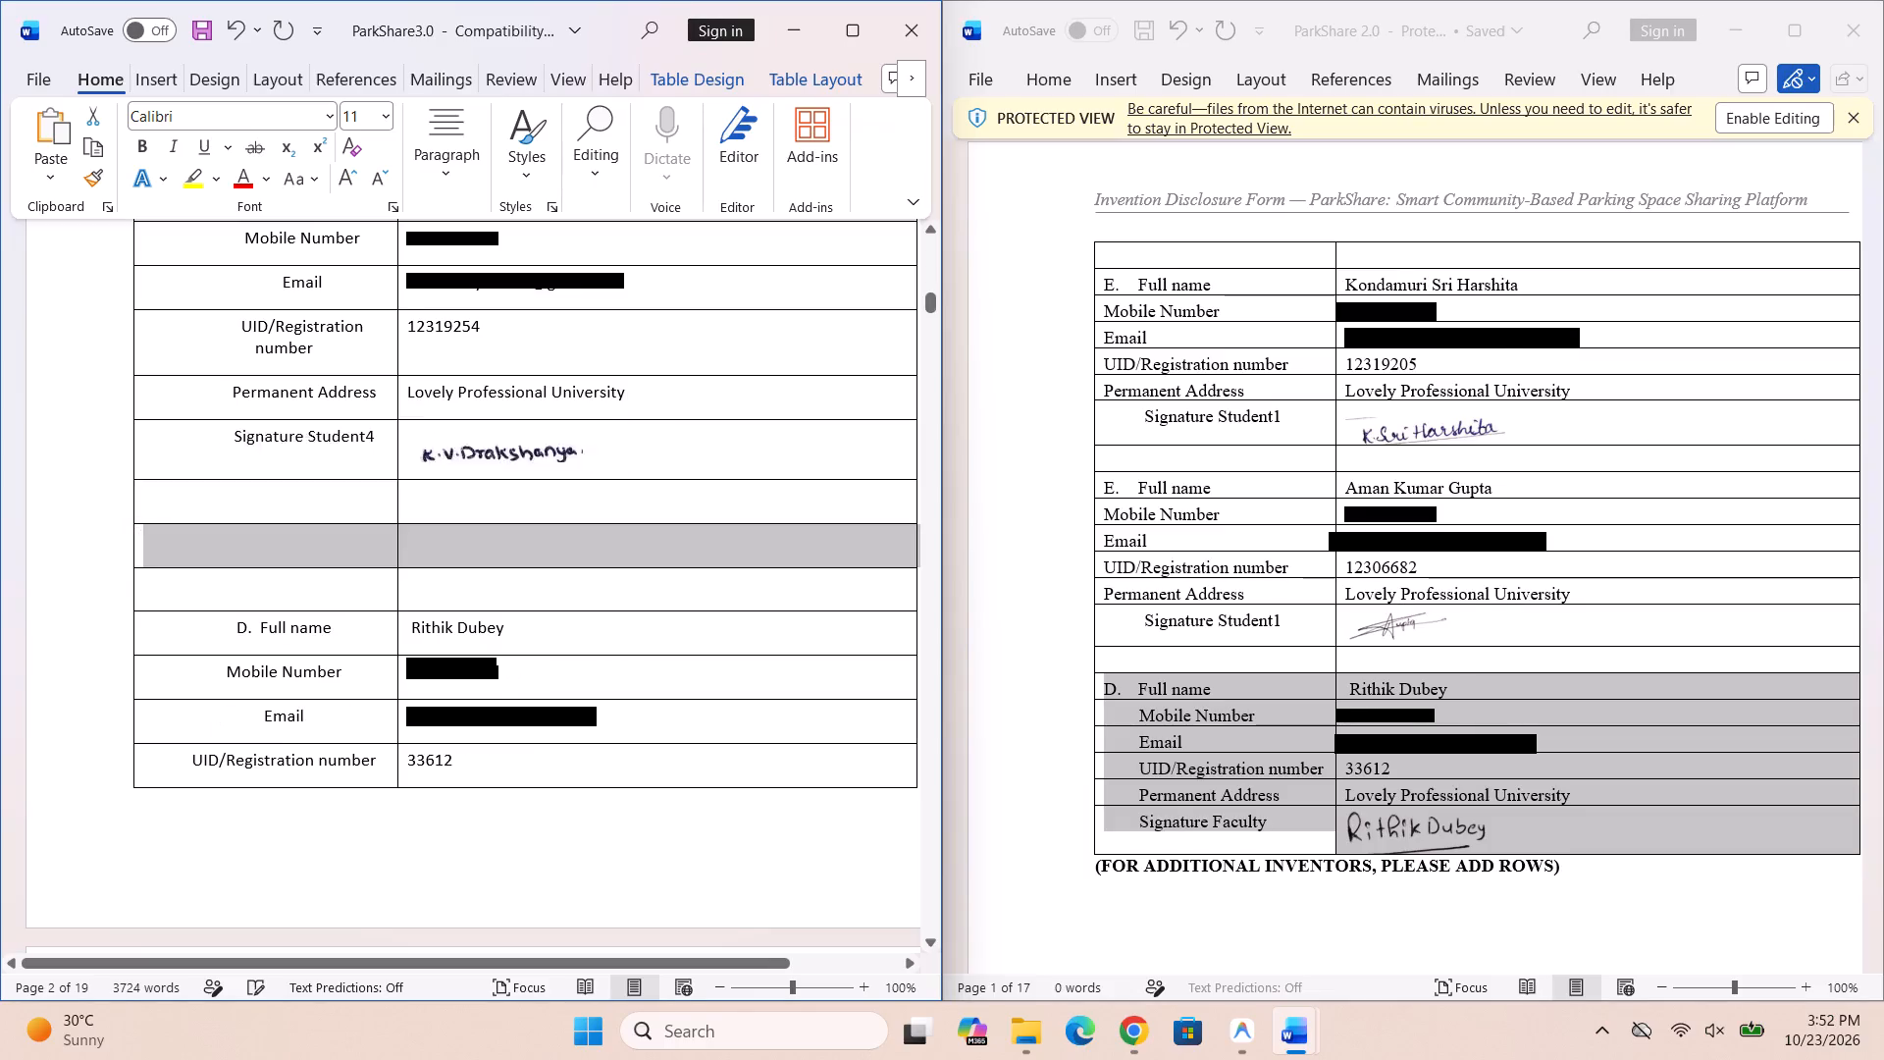
left_click(143, 525)
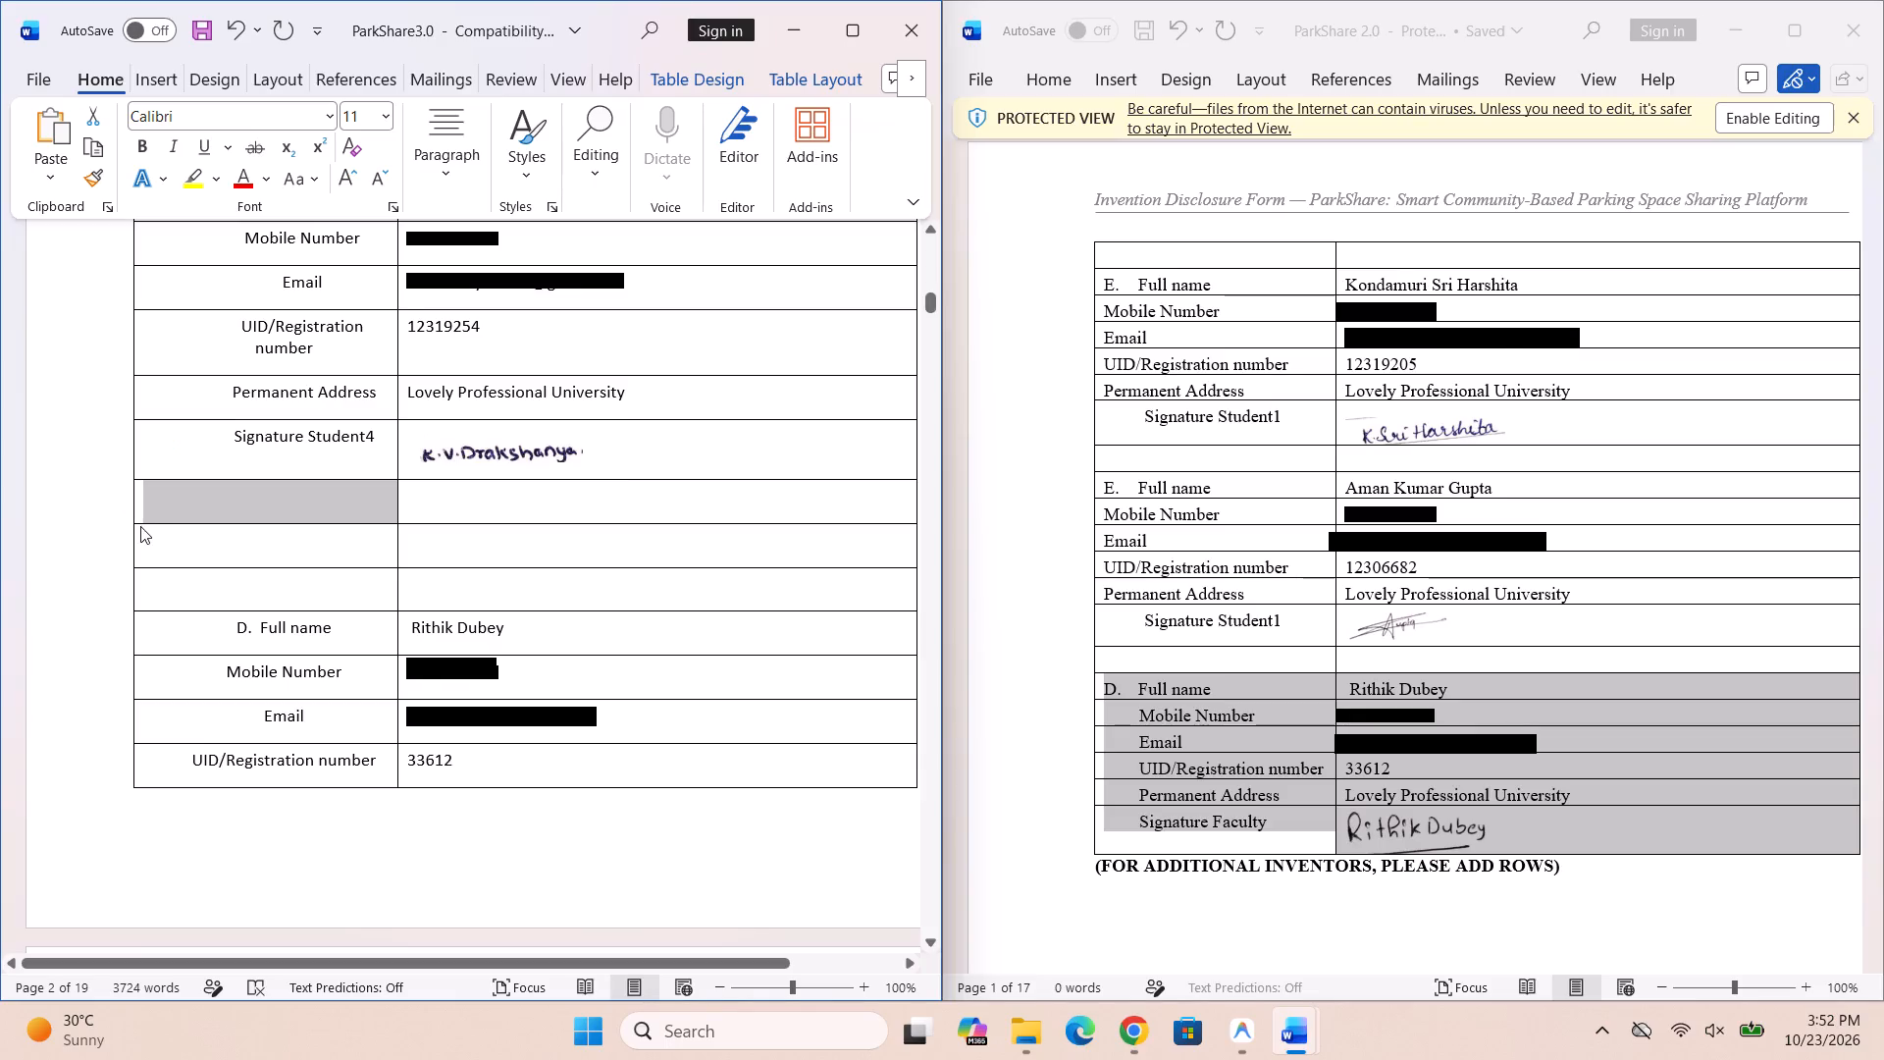
left_click(129, 521)
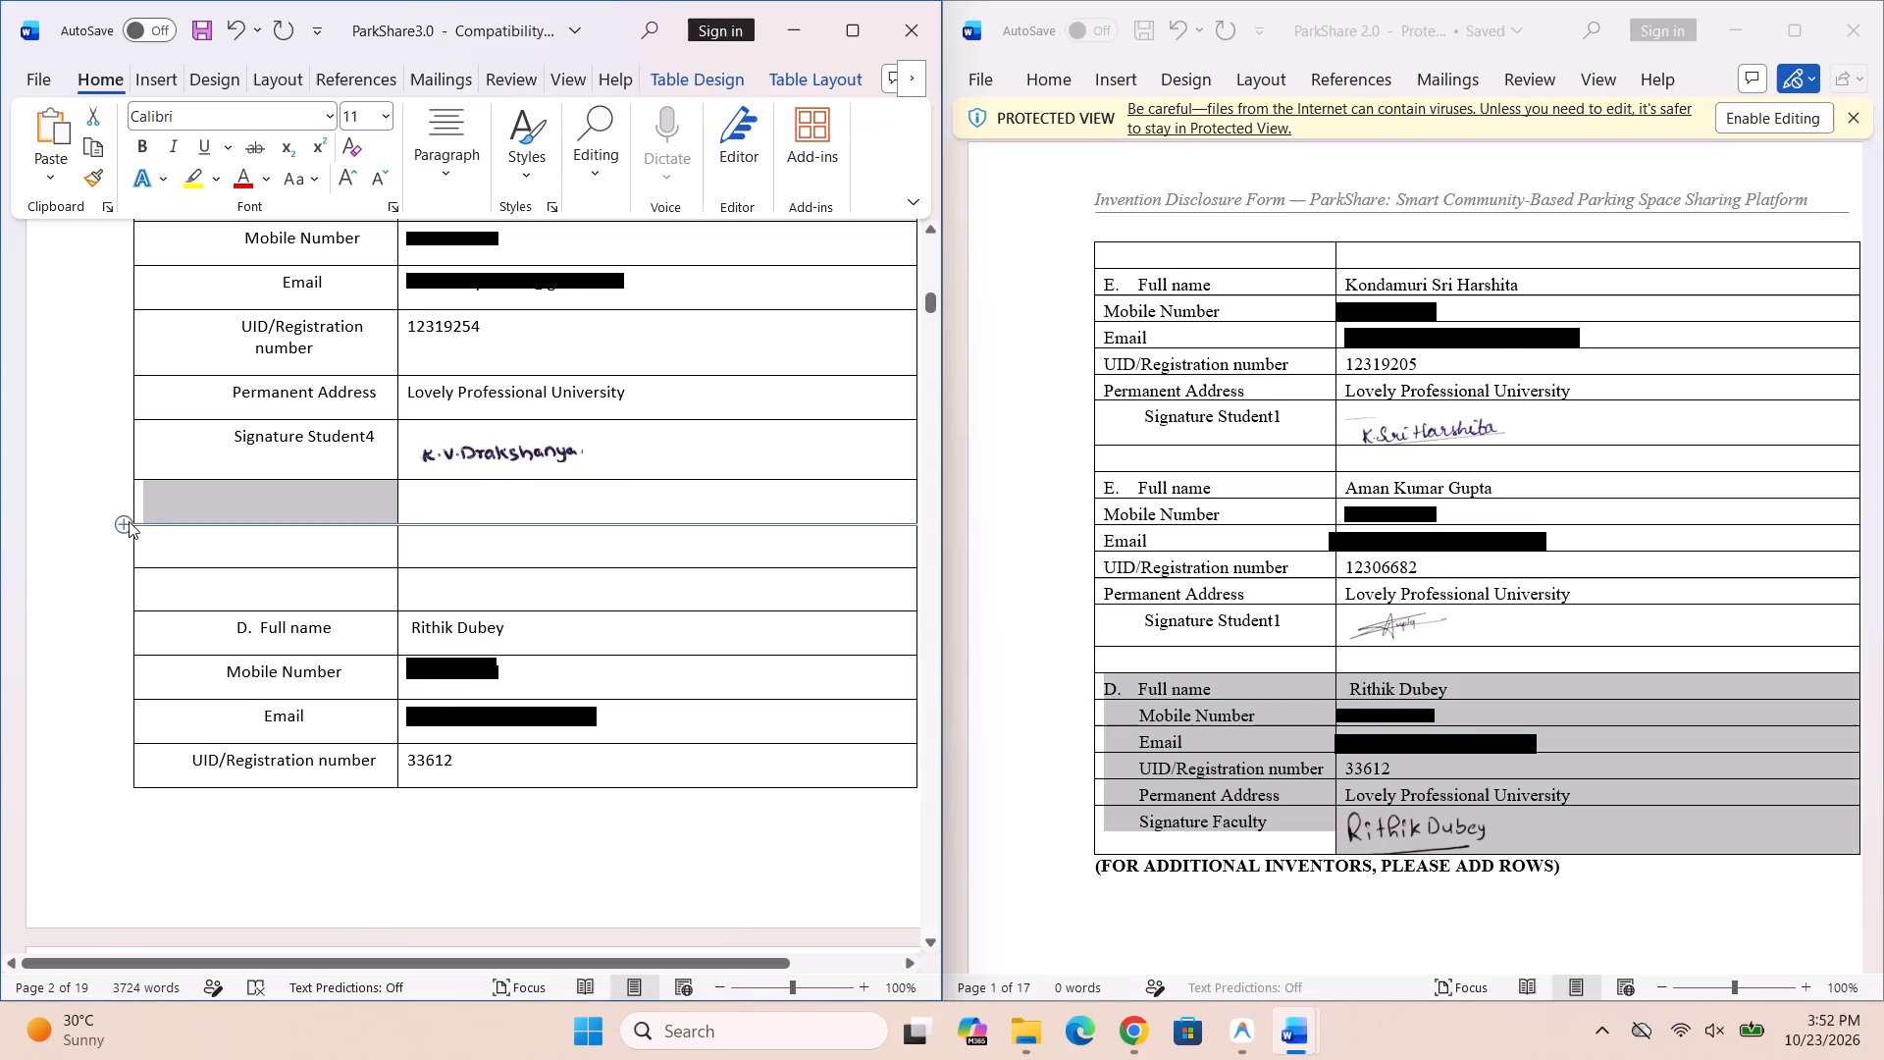
Insert three more blank rows above the faculty inventor's block, undoing the shifted row edge and extra row made along the way.
left_click_drag(131, 523, 140, 522)
left_click(134, 521)
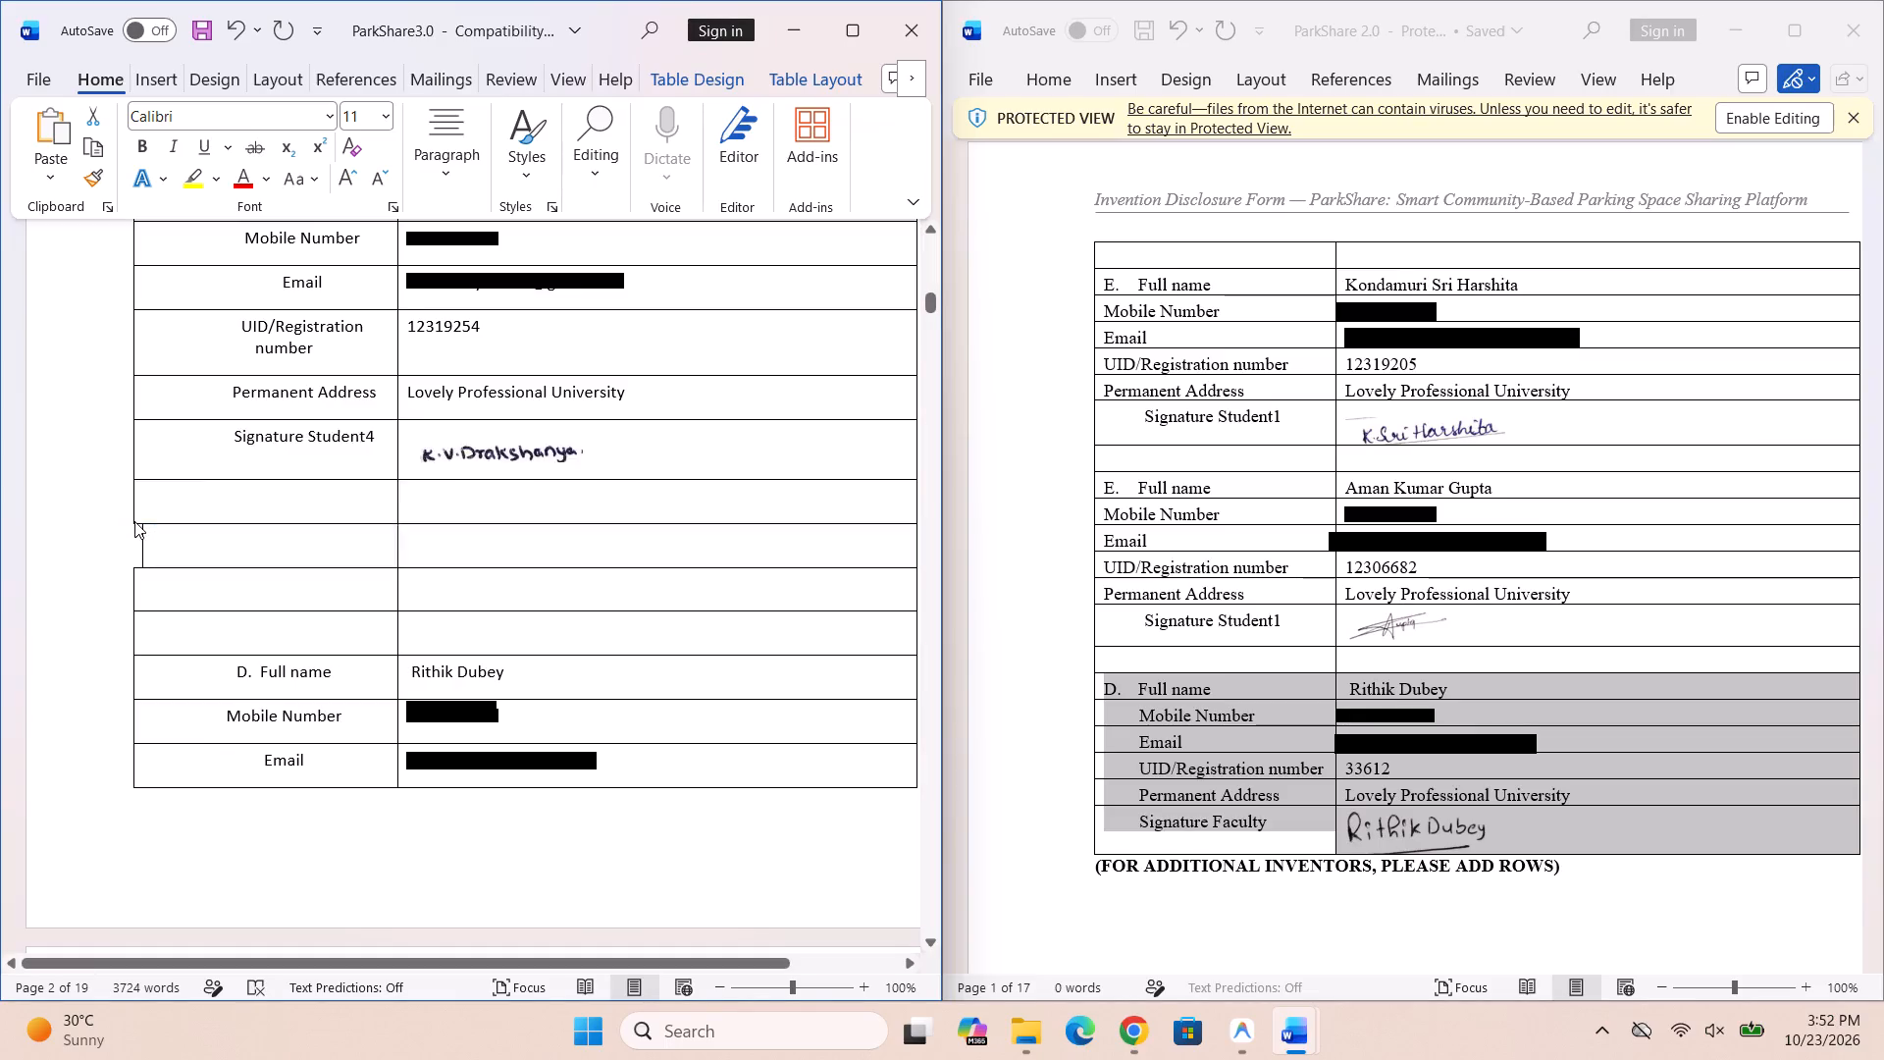
left_click(134, 554)
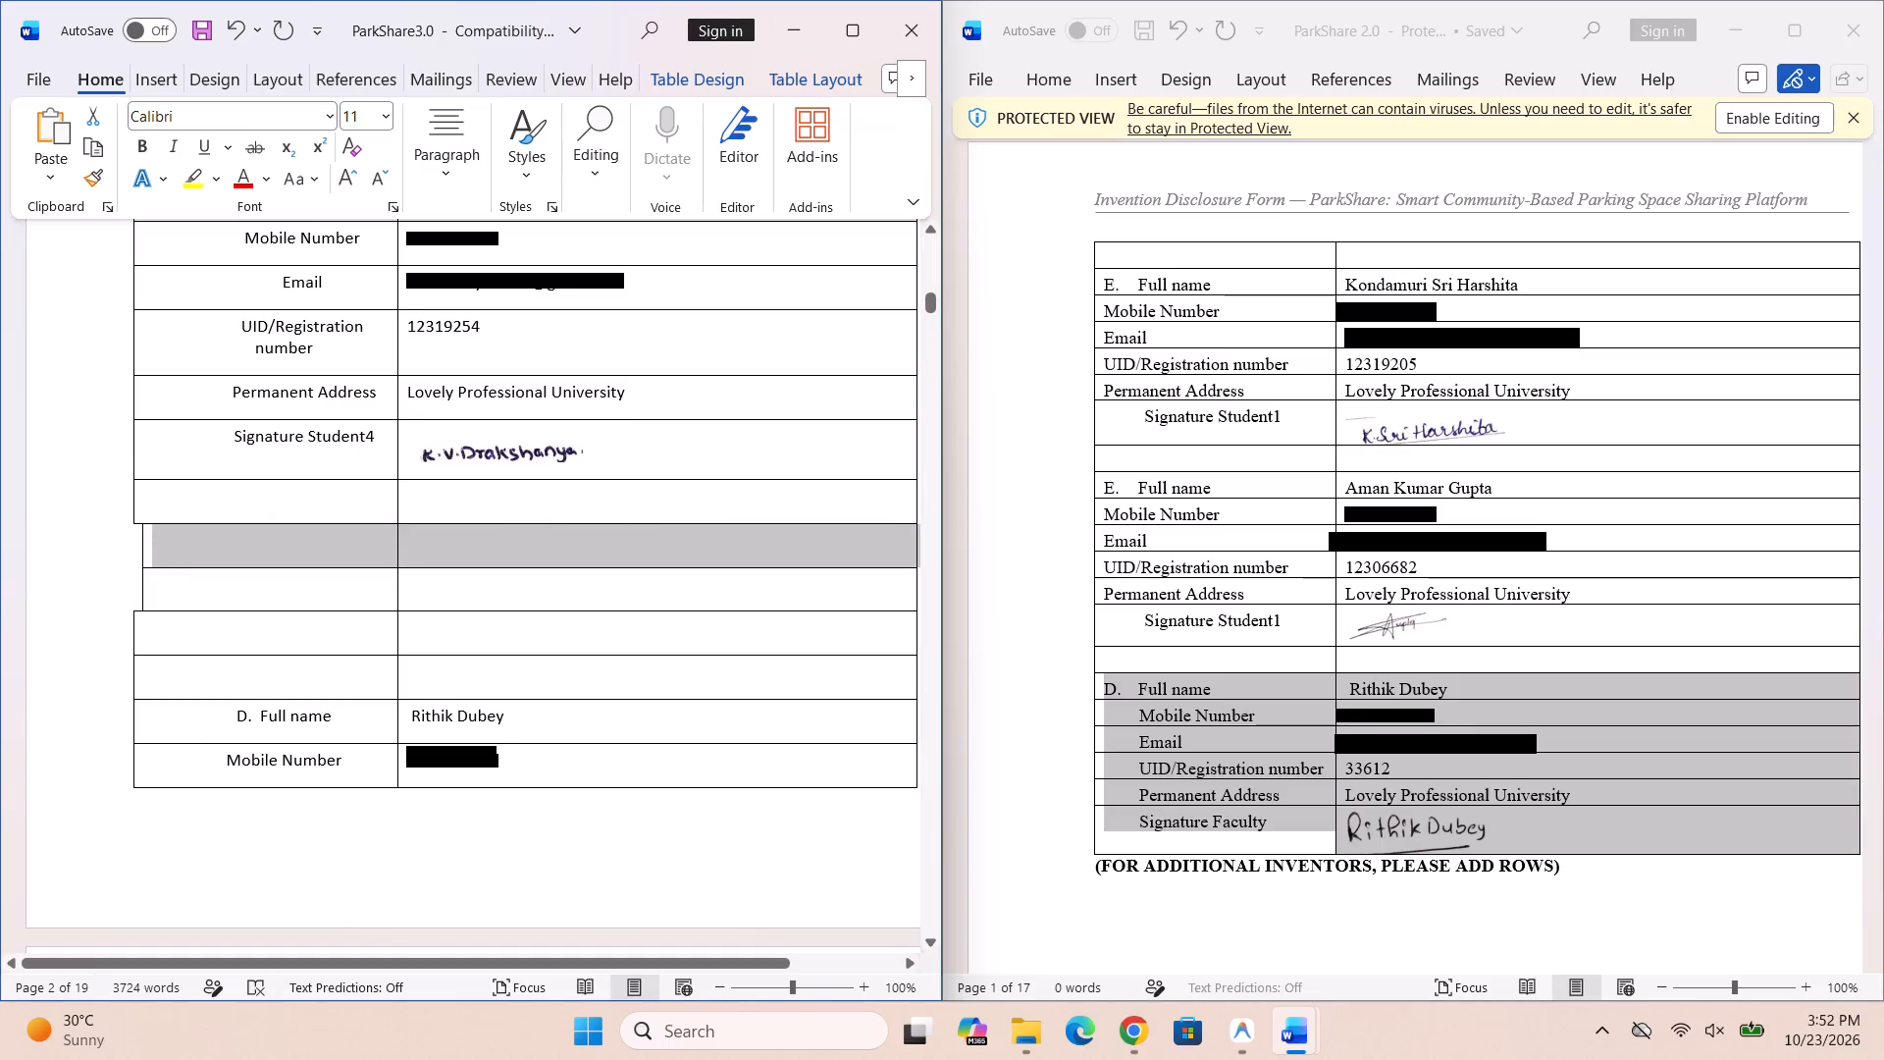
key("ctrl+z")
key("ctrl+z")
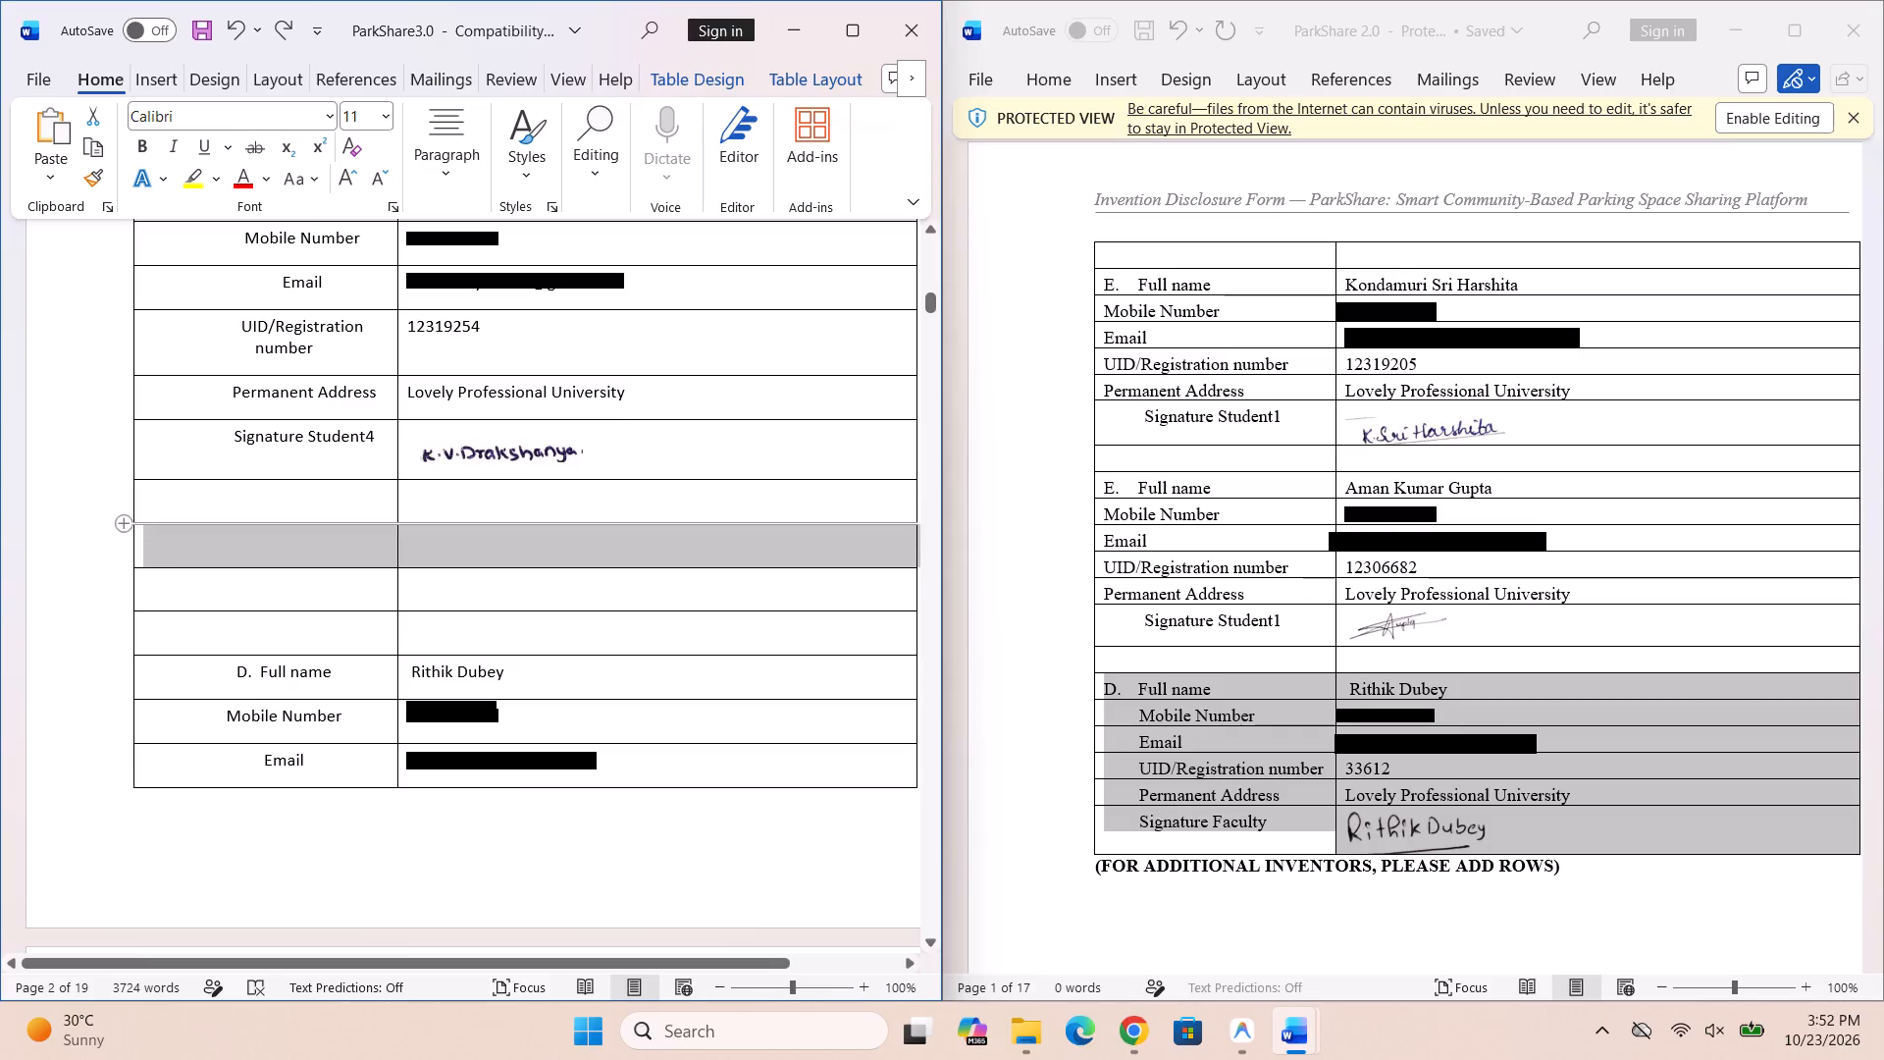
double_click(131, 523)
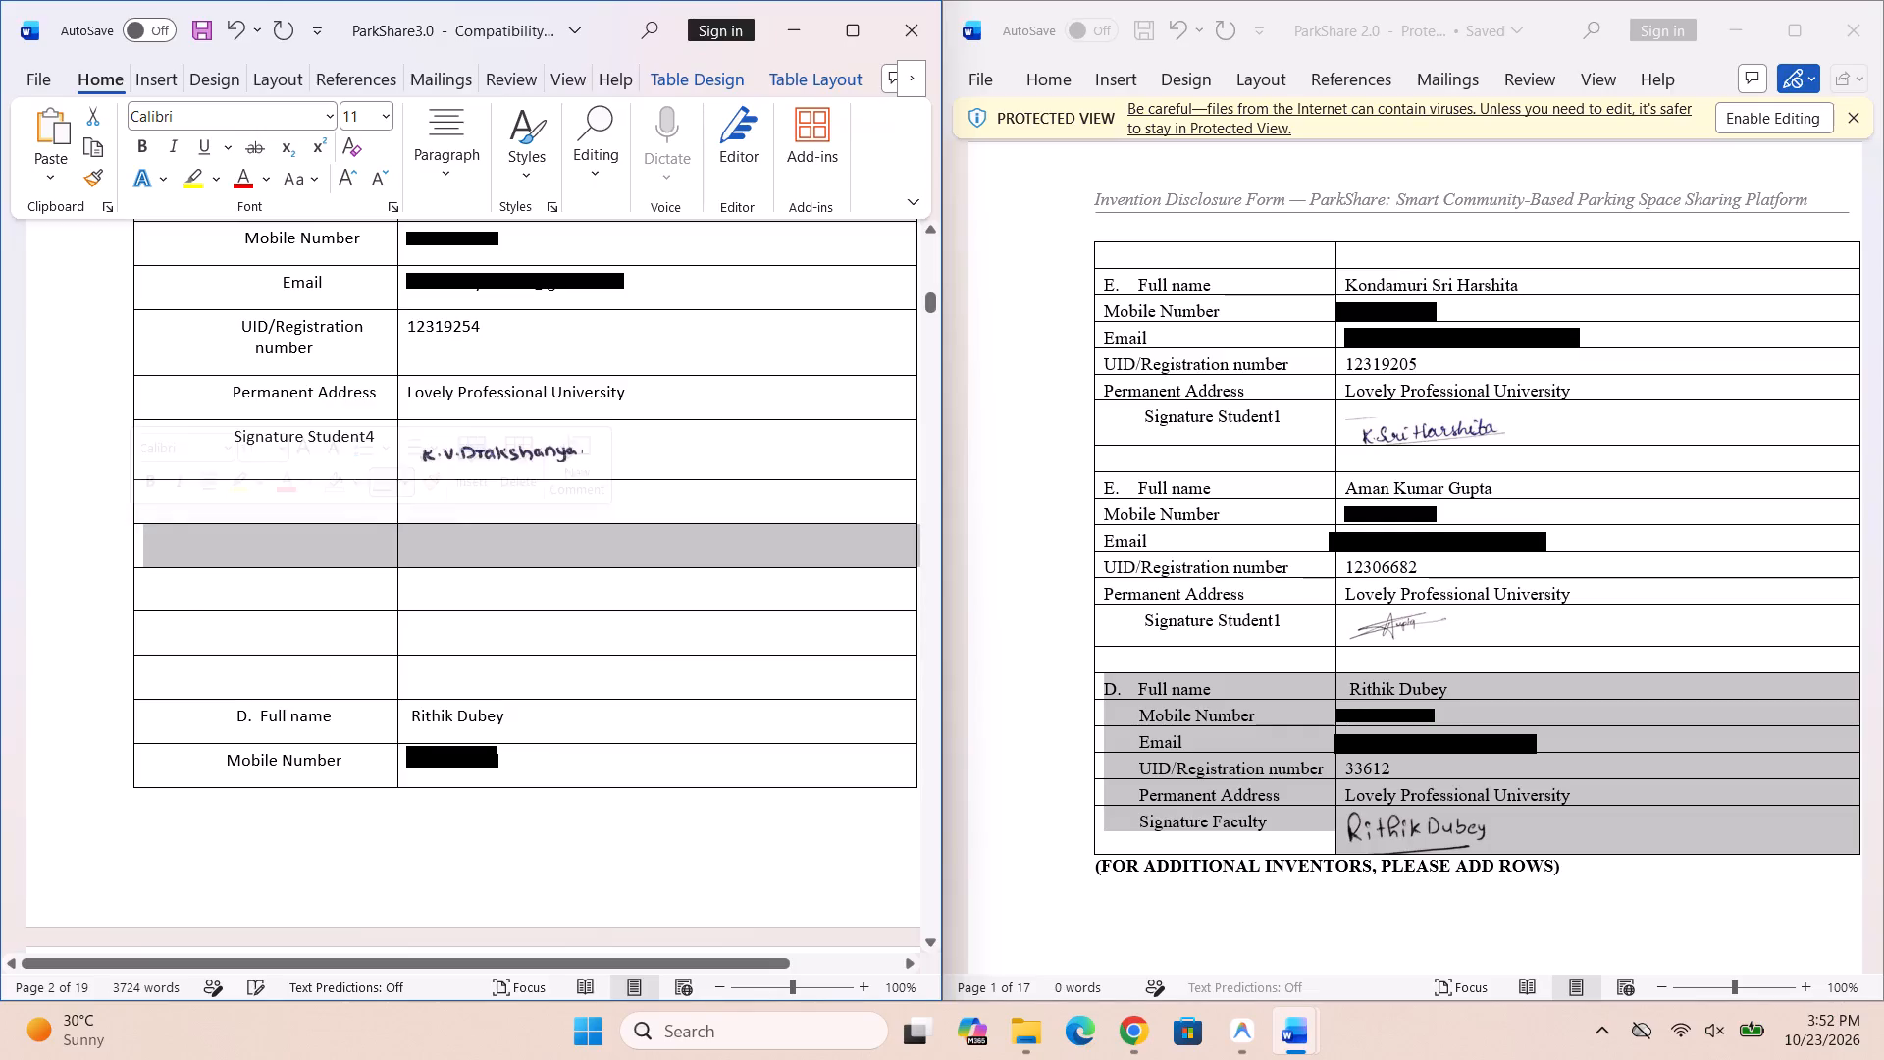
left_click(139, 524)
left_click(139, 519)
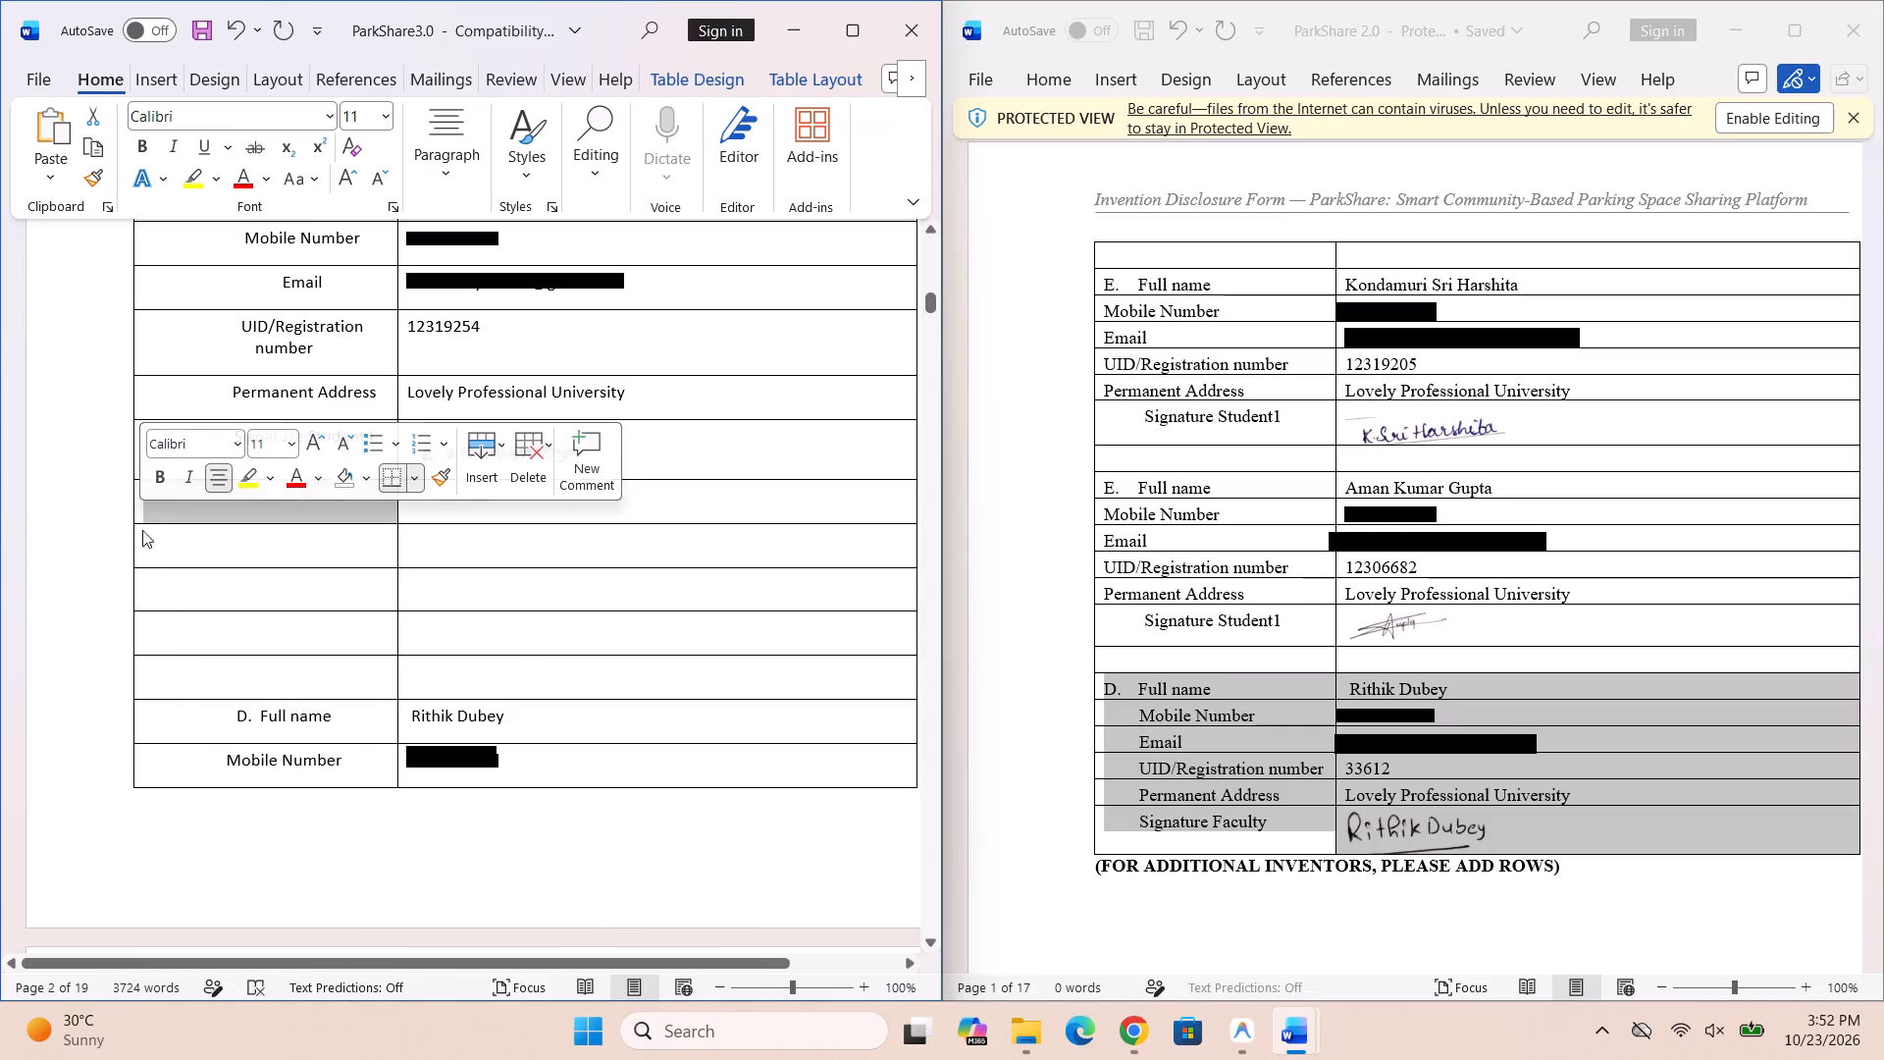
left_click(155, 545)
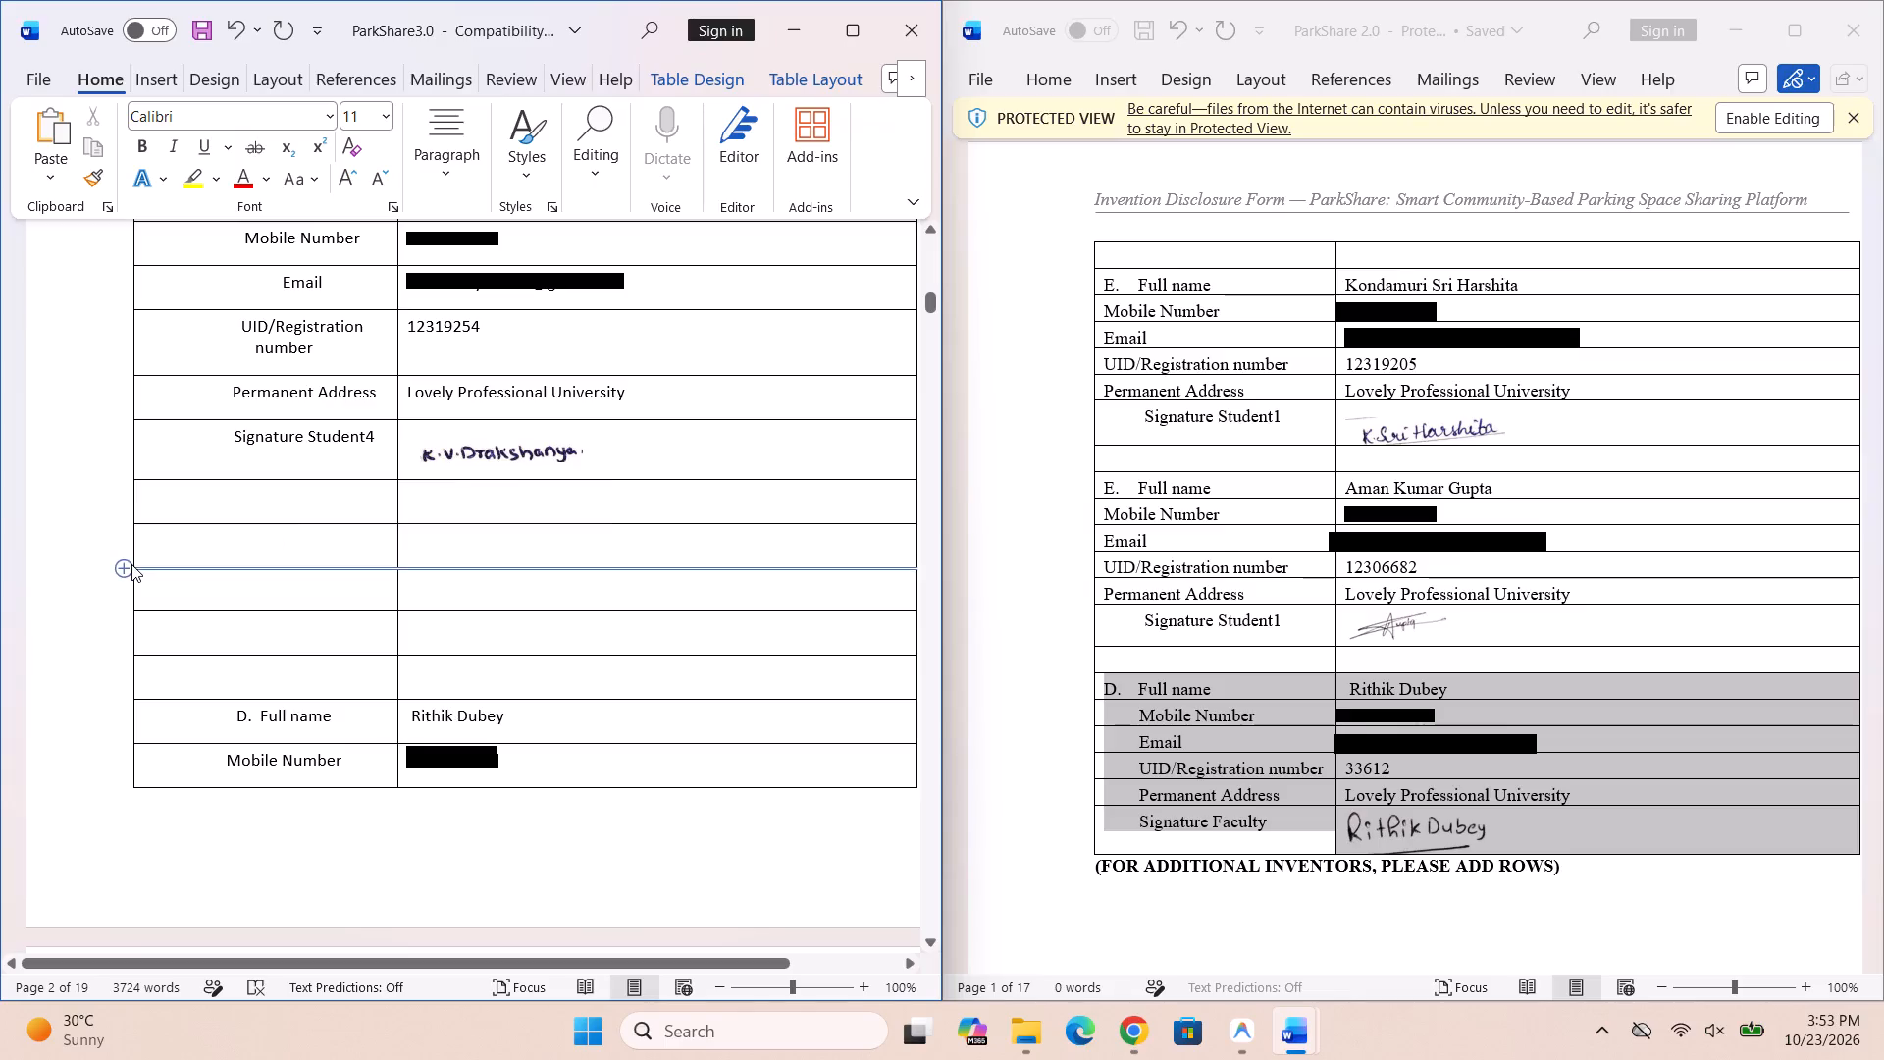
left_click(131, 564)
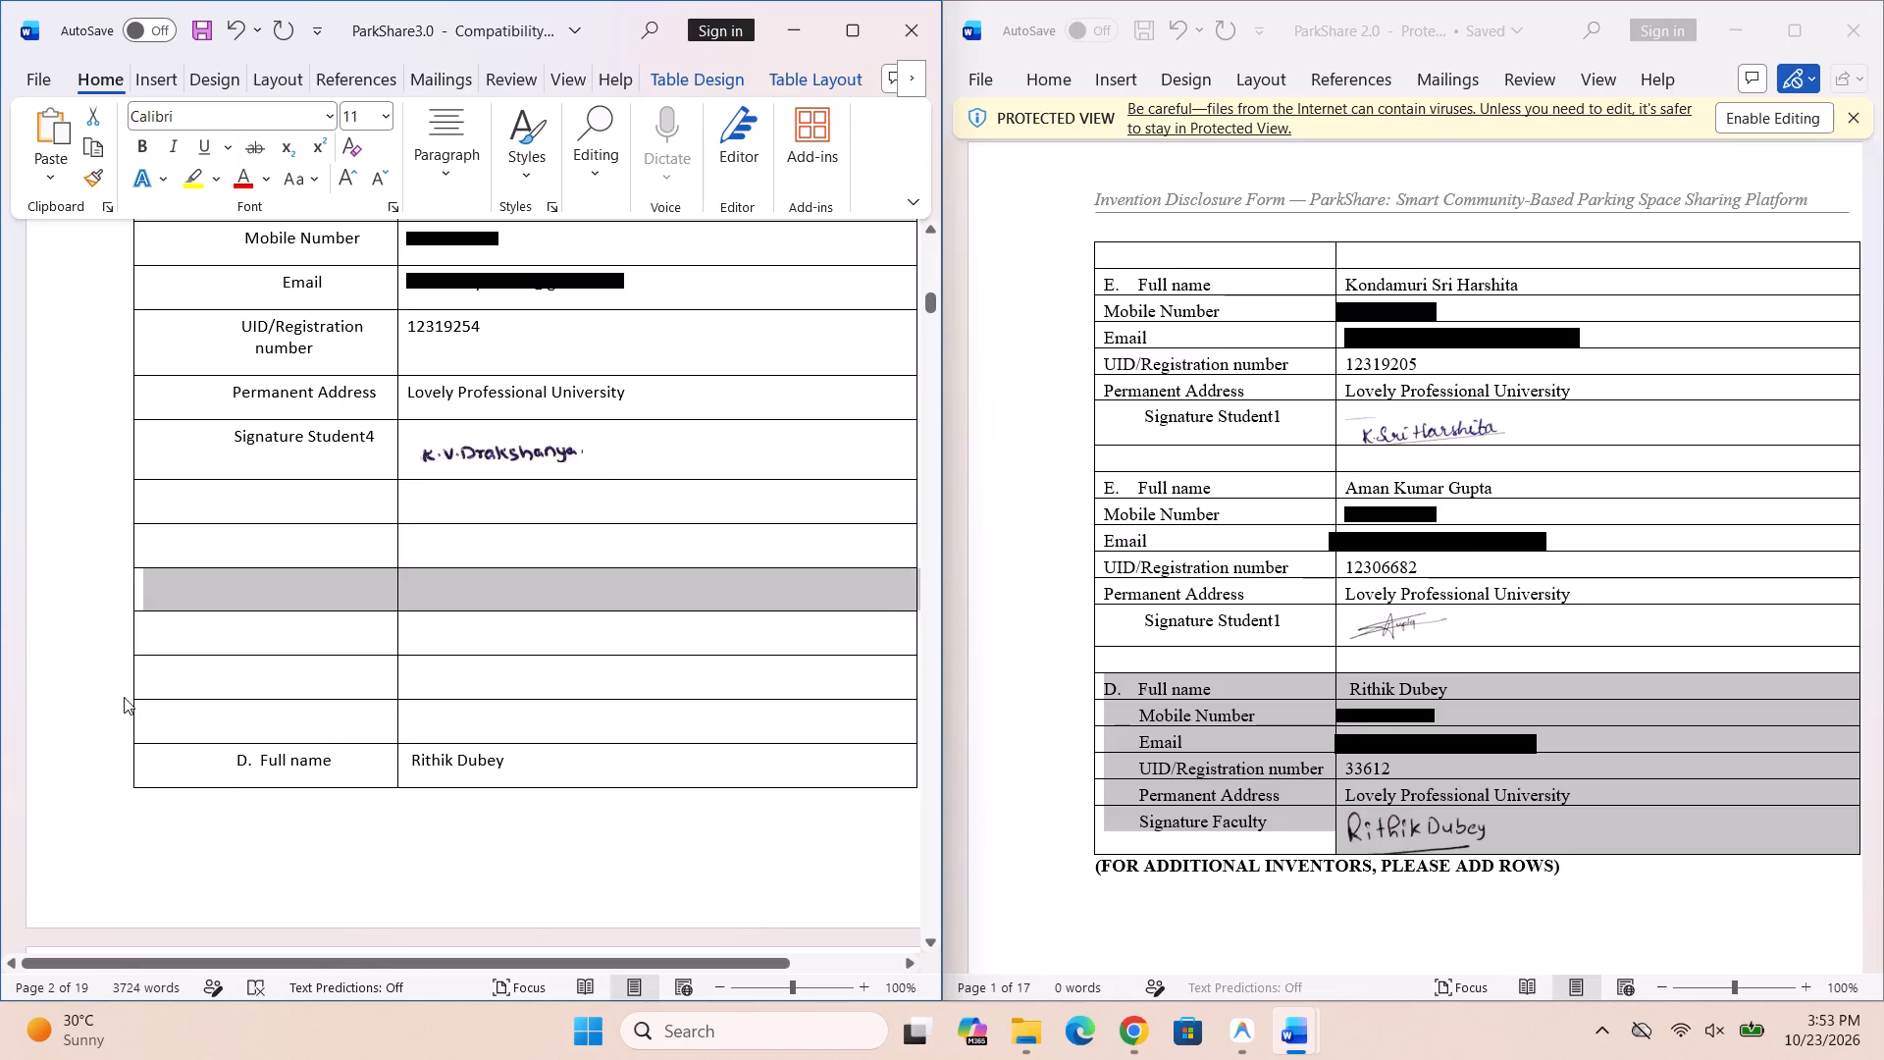
left_click(78, 704)
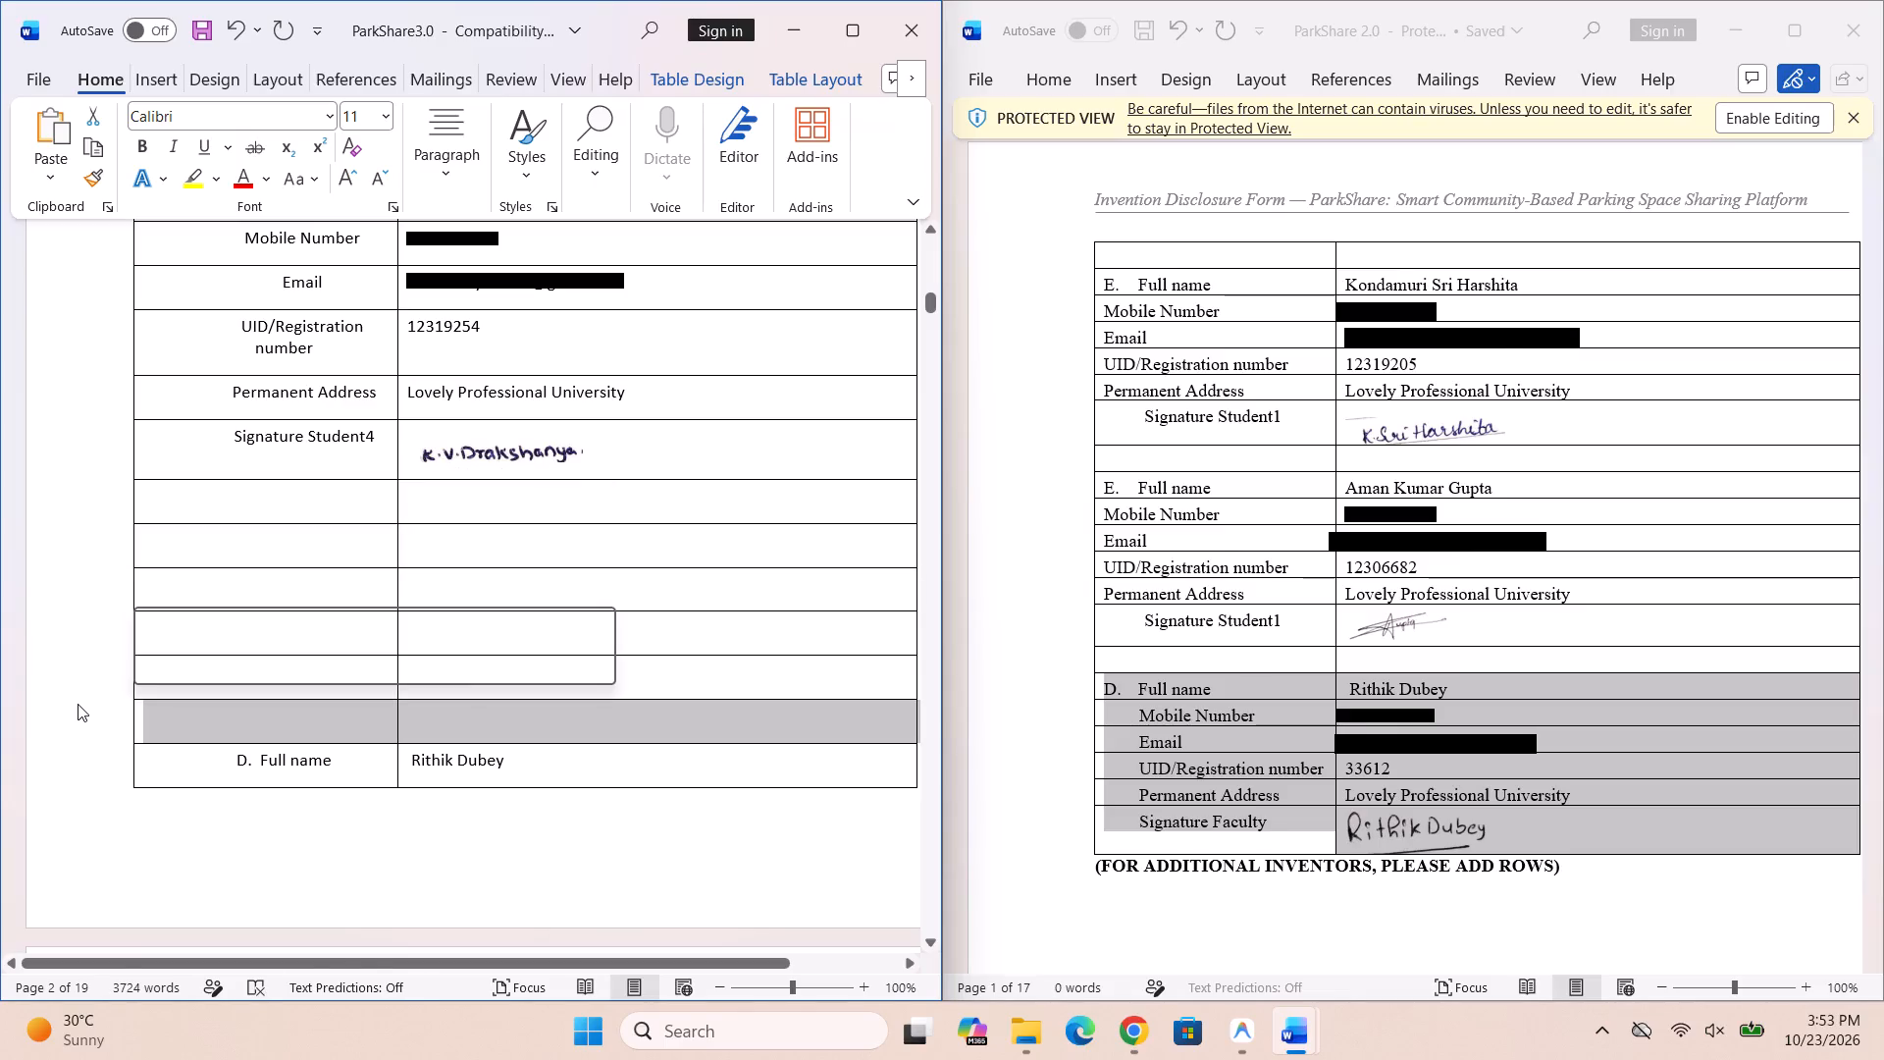
left_click(73, 725)
Copy the first student inventor's block on page 2 of ParkShare 2.0, name through signature, into the six blank rows in ParkShare3.0.
scroll(73, 725, "down", 1)
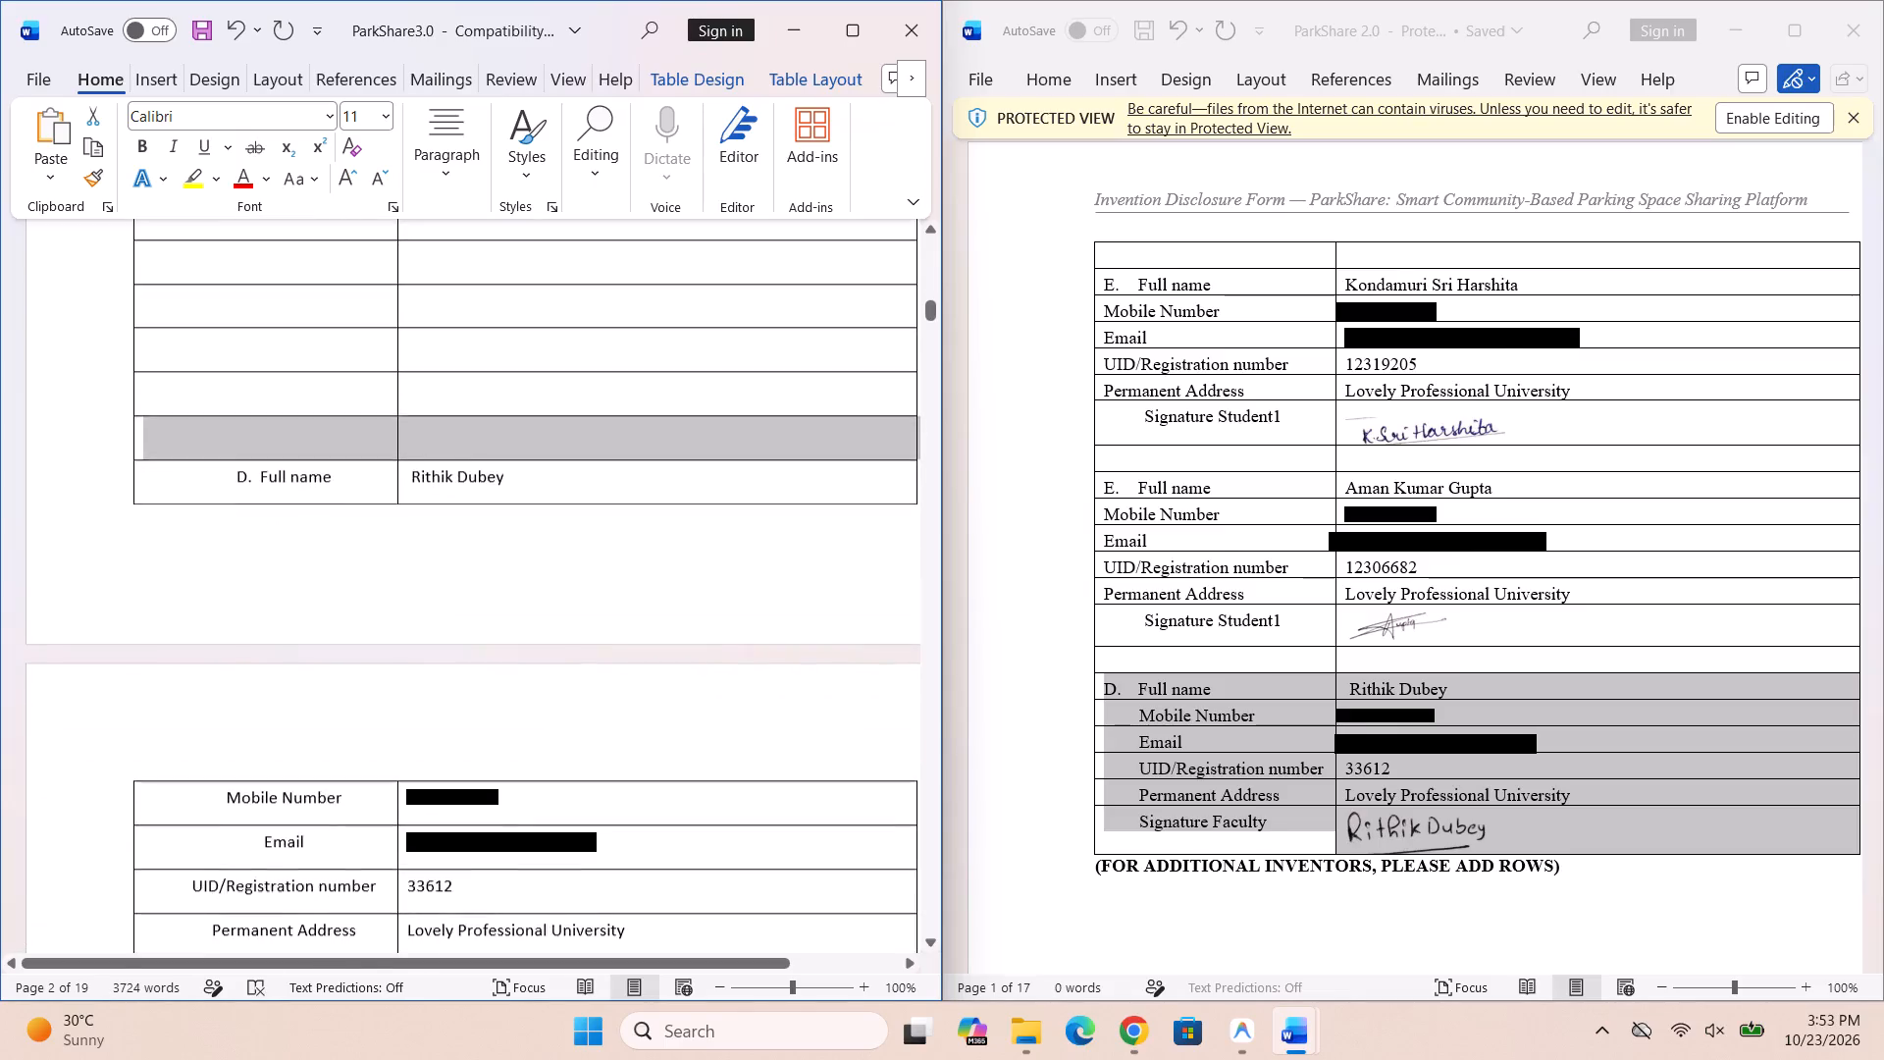
scroll(73, 725, "up", 1)
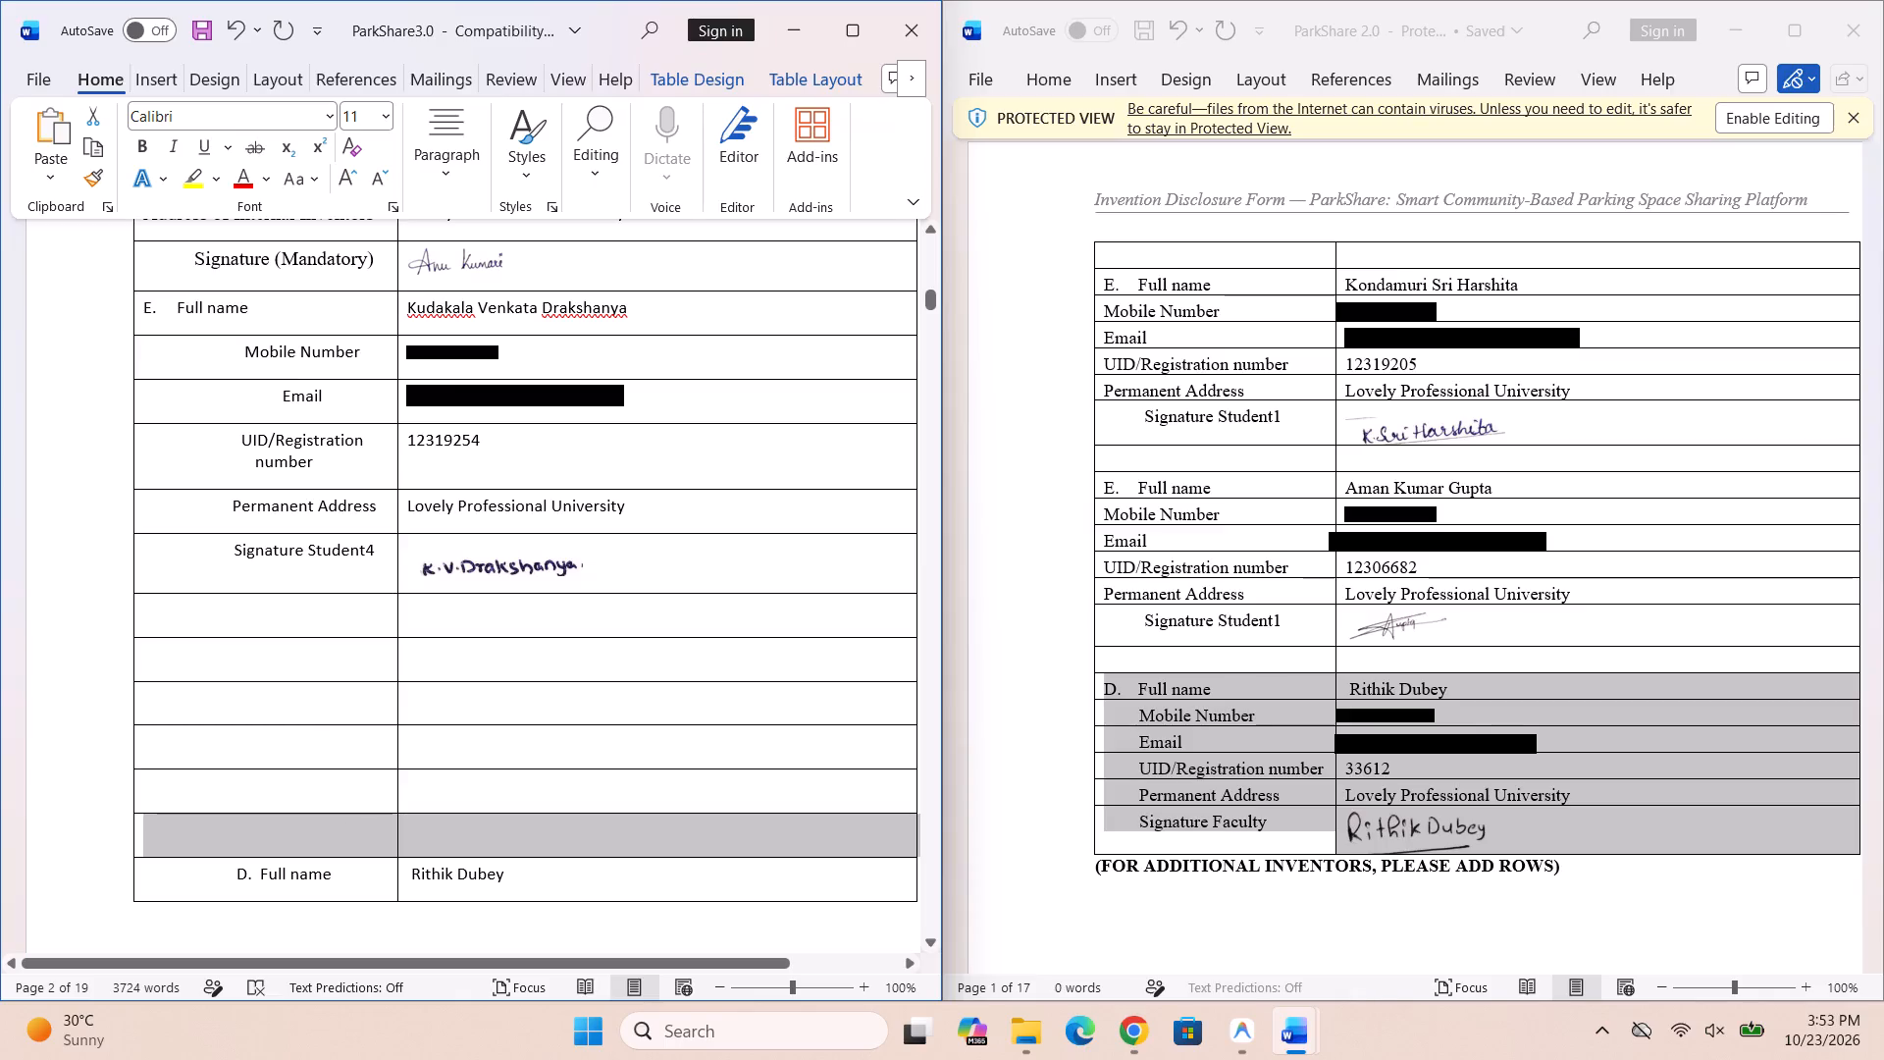
left_click(1194, 715)
scroll(1696, 550, "right", 1)
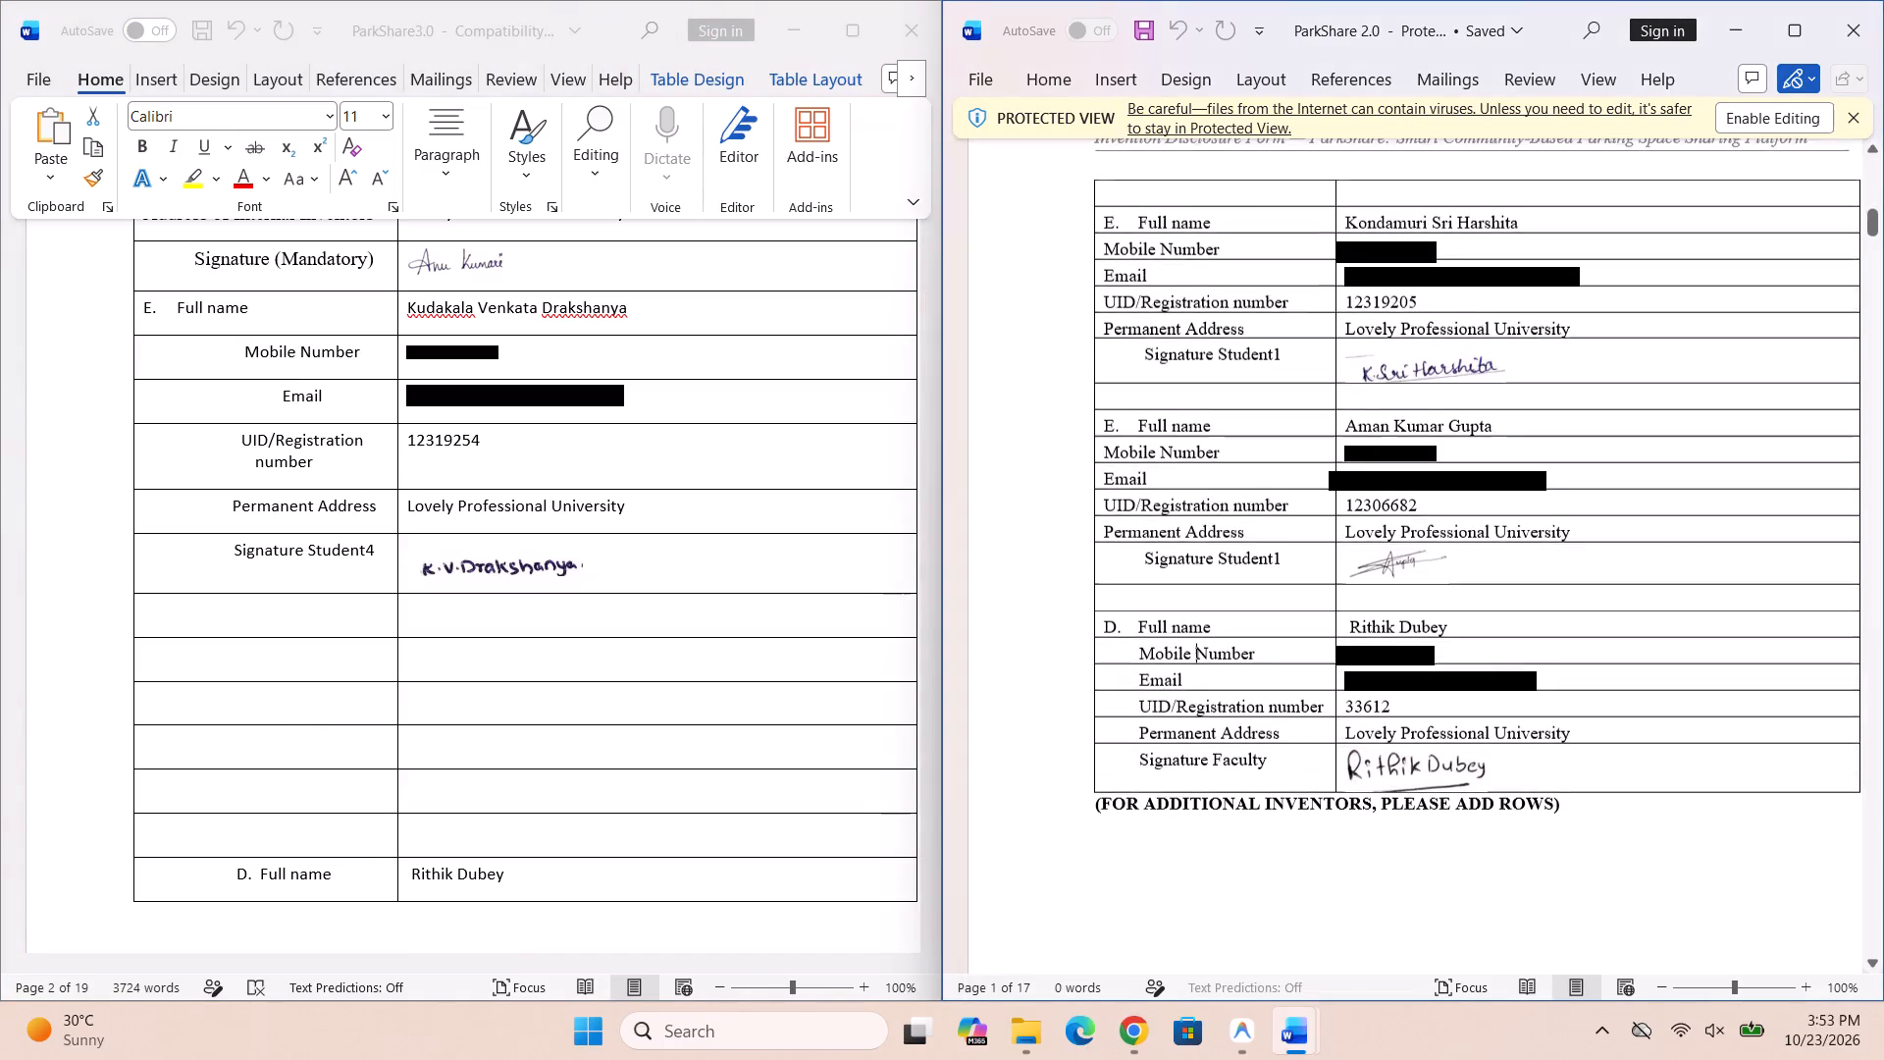
scroll(1696, 550, "right", 1)
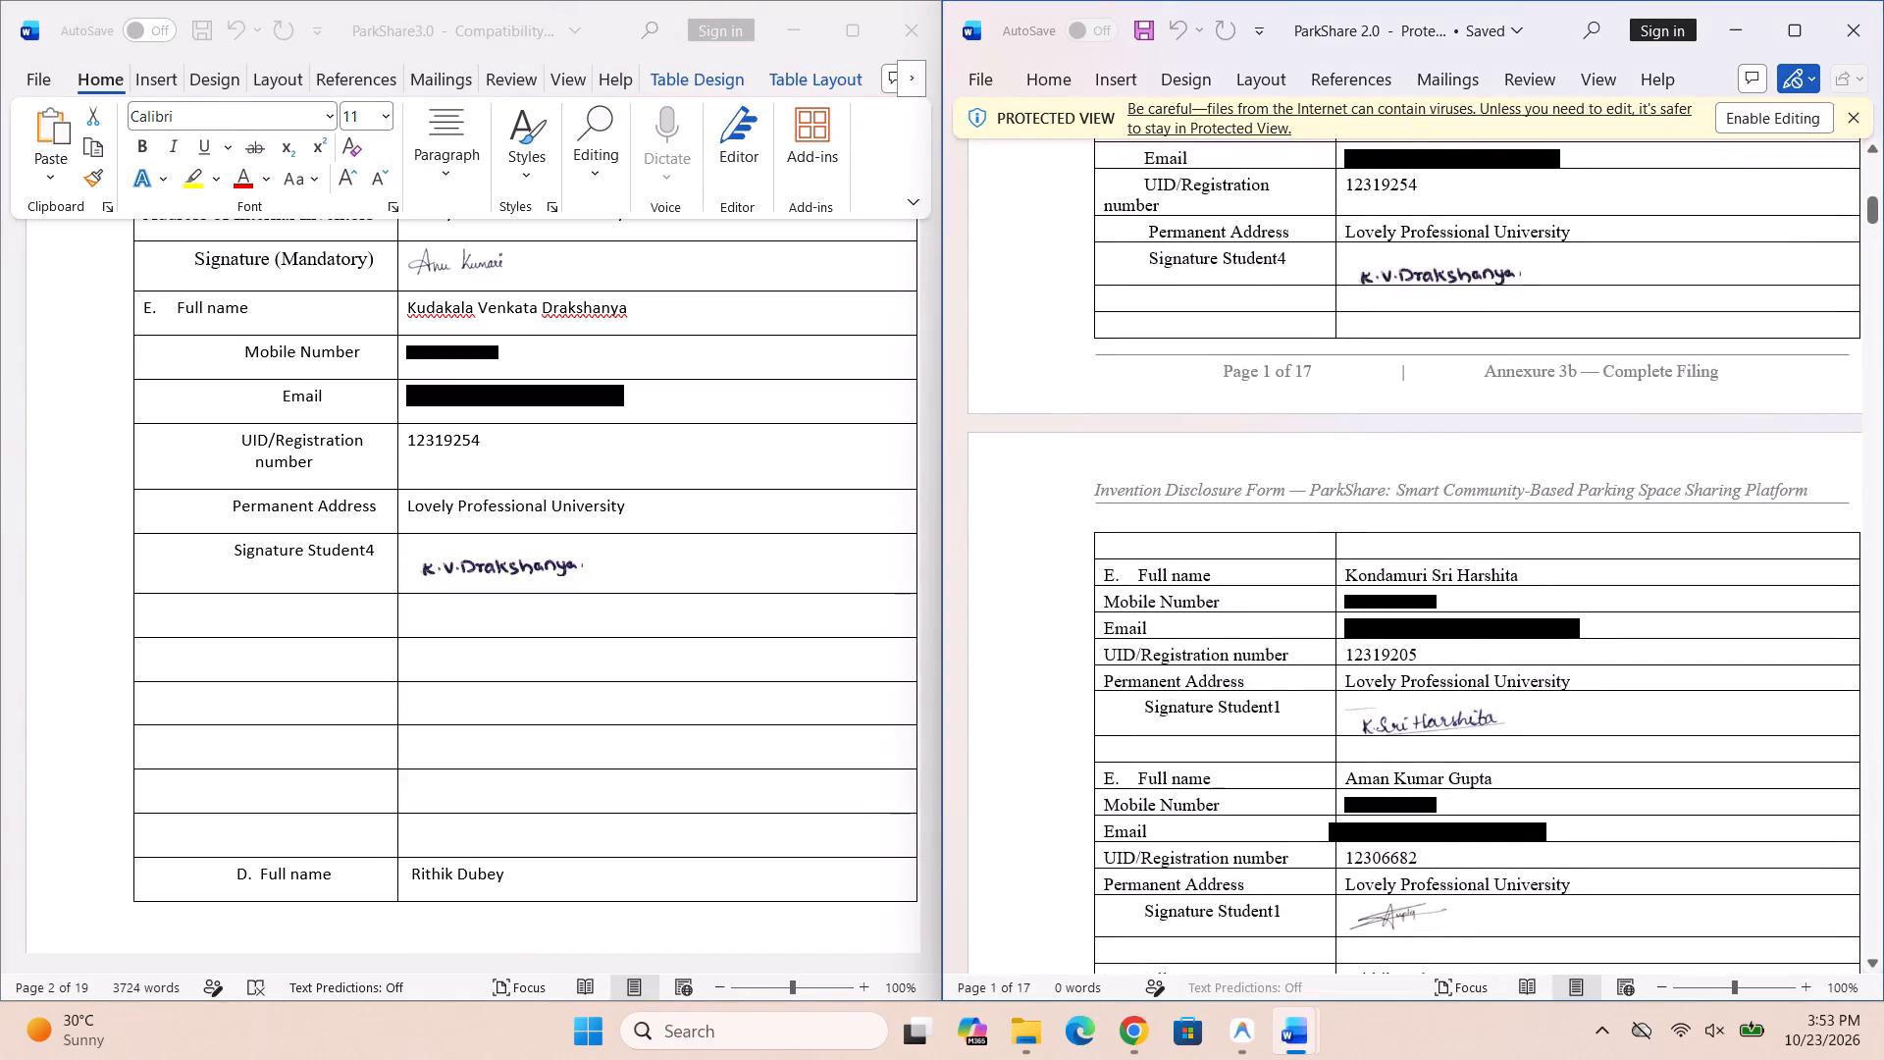
left_click_drag(1585, 729, 1097, 570)
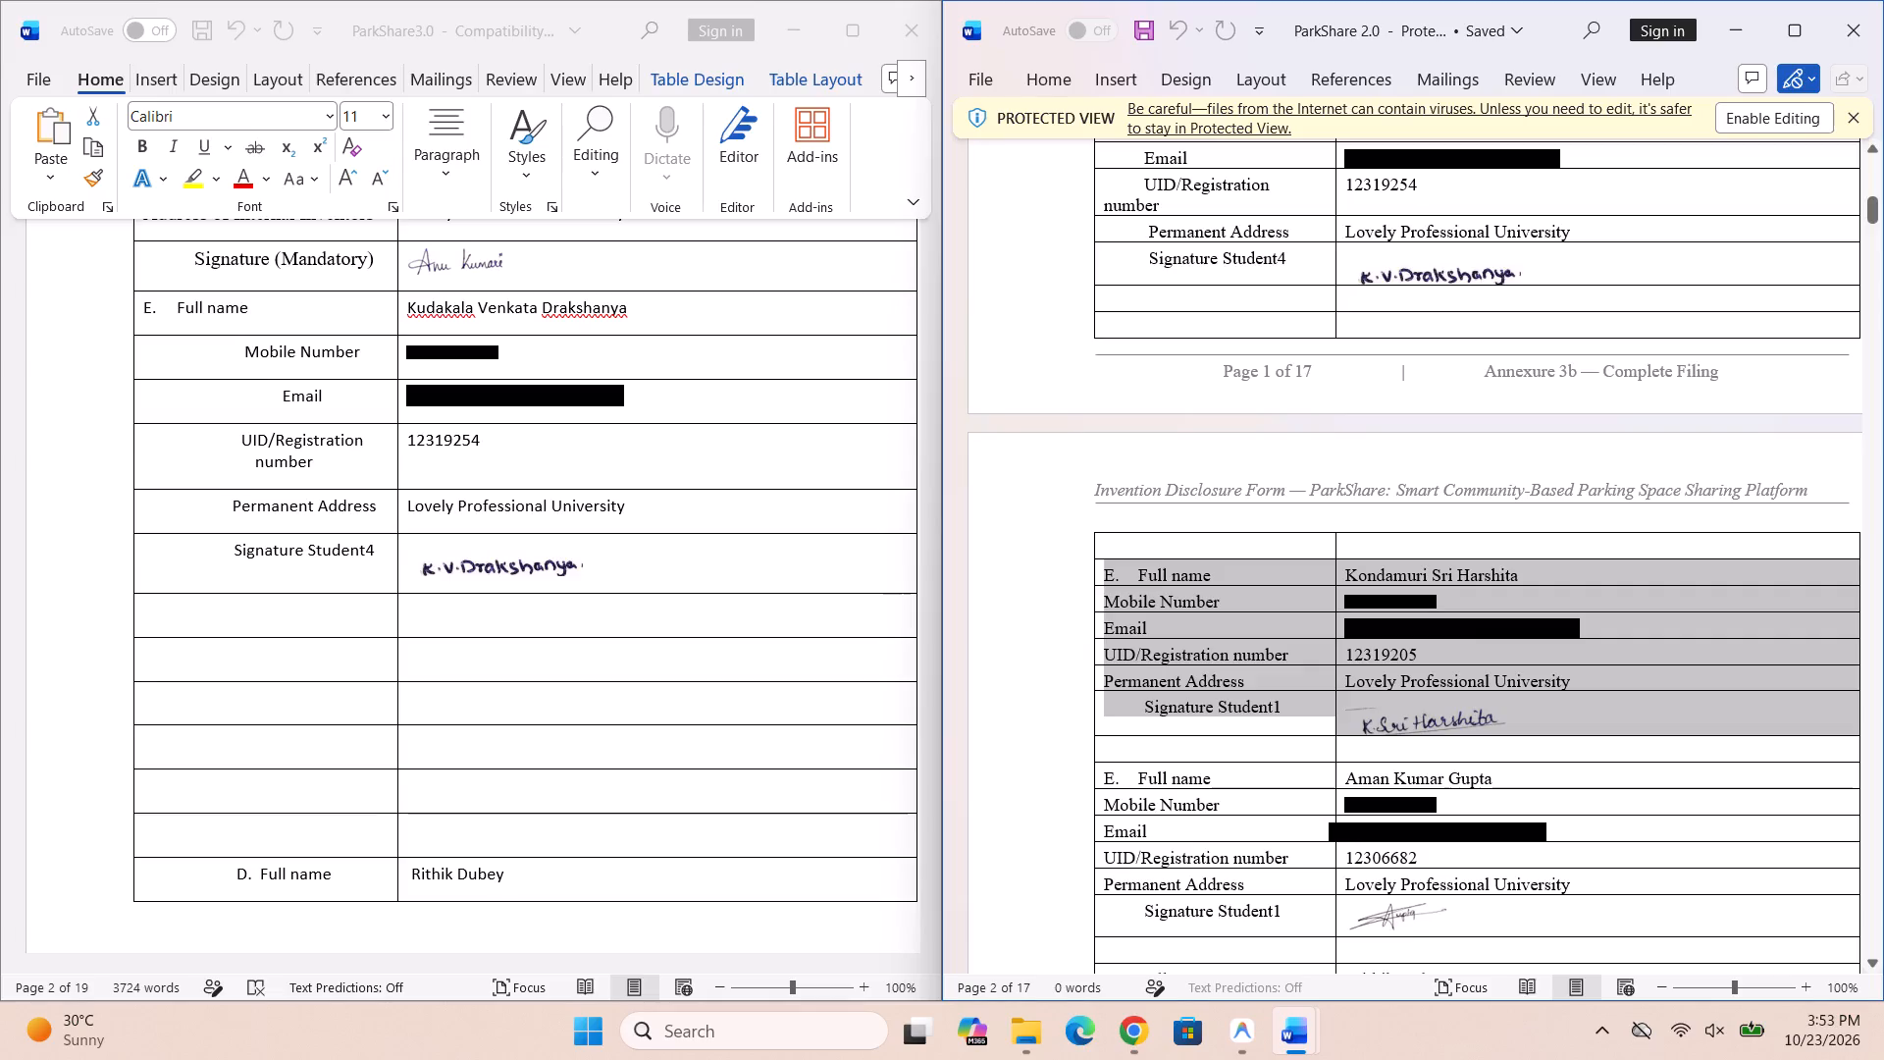
key("ctrl+x")
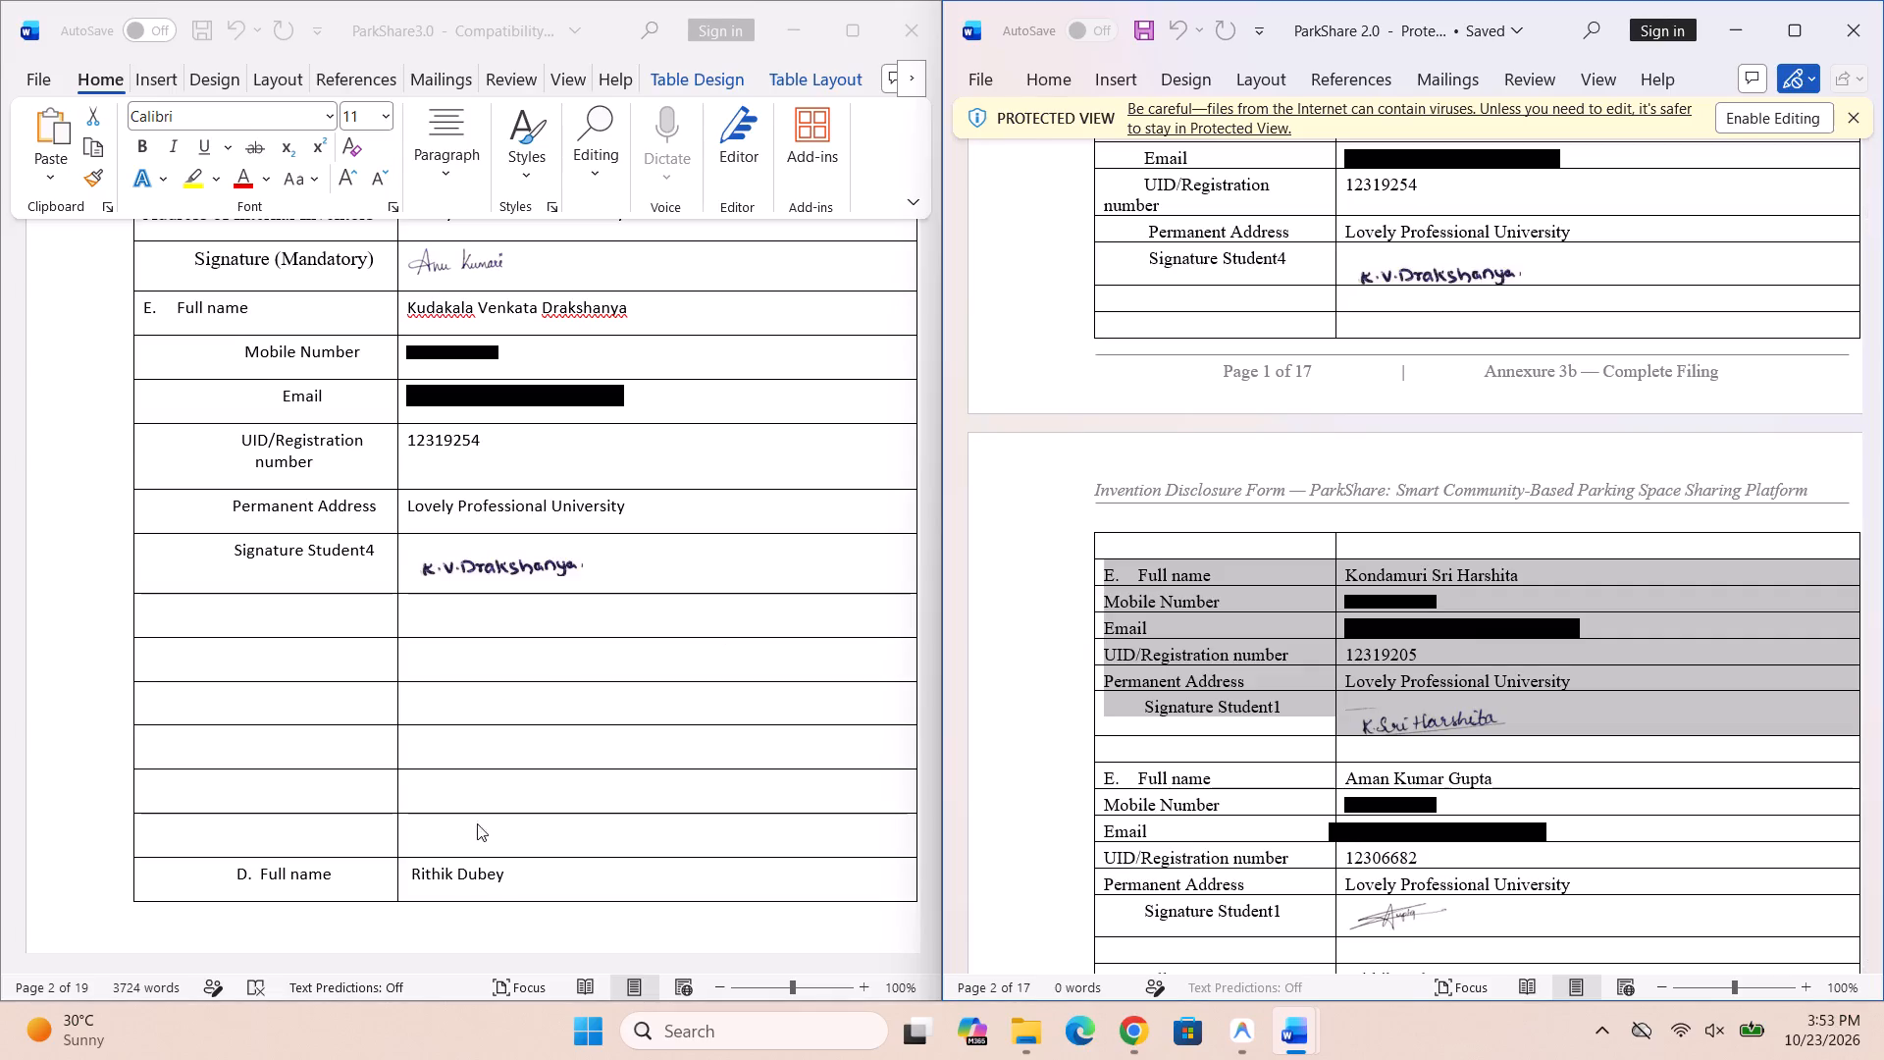
key("ctrl+c")
left_click_drag(543, 816, 329, 606)
left_click(279, 613)
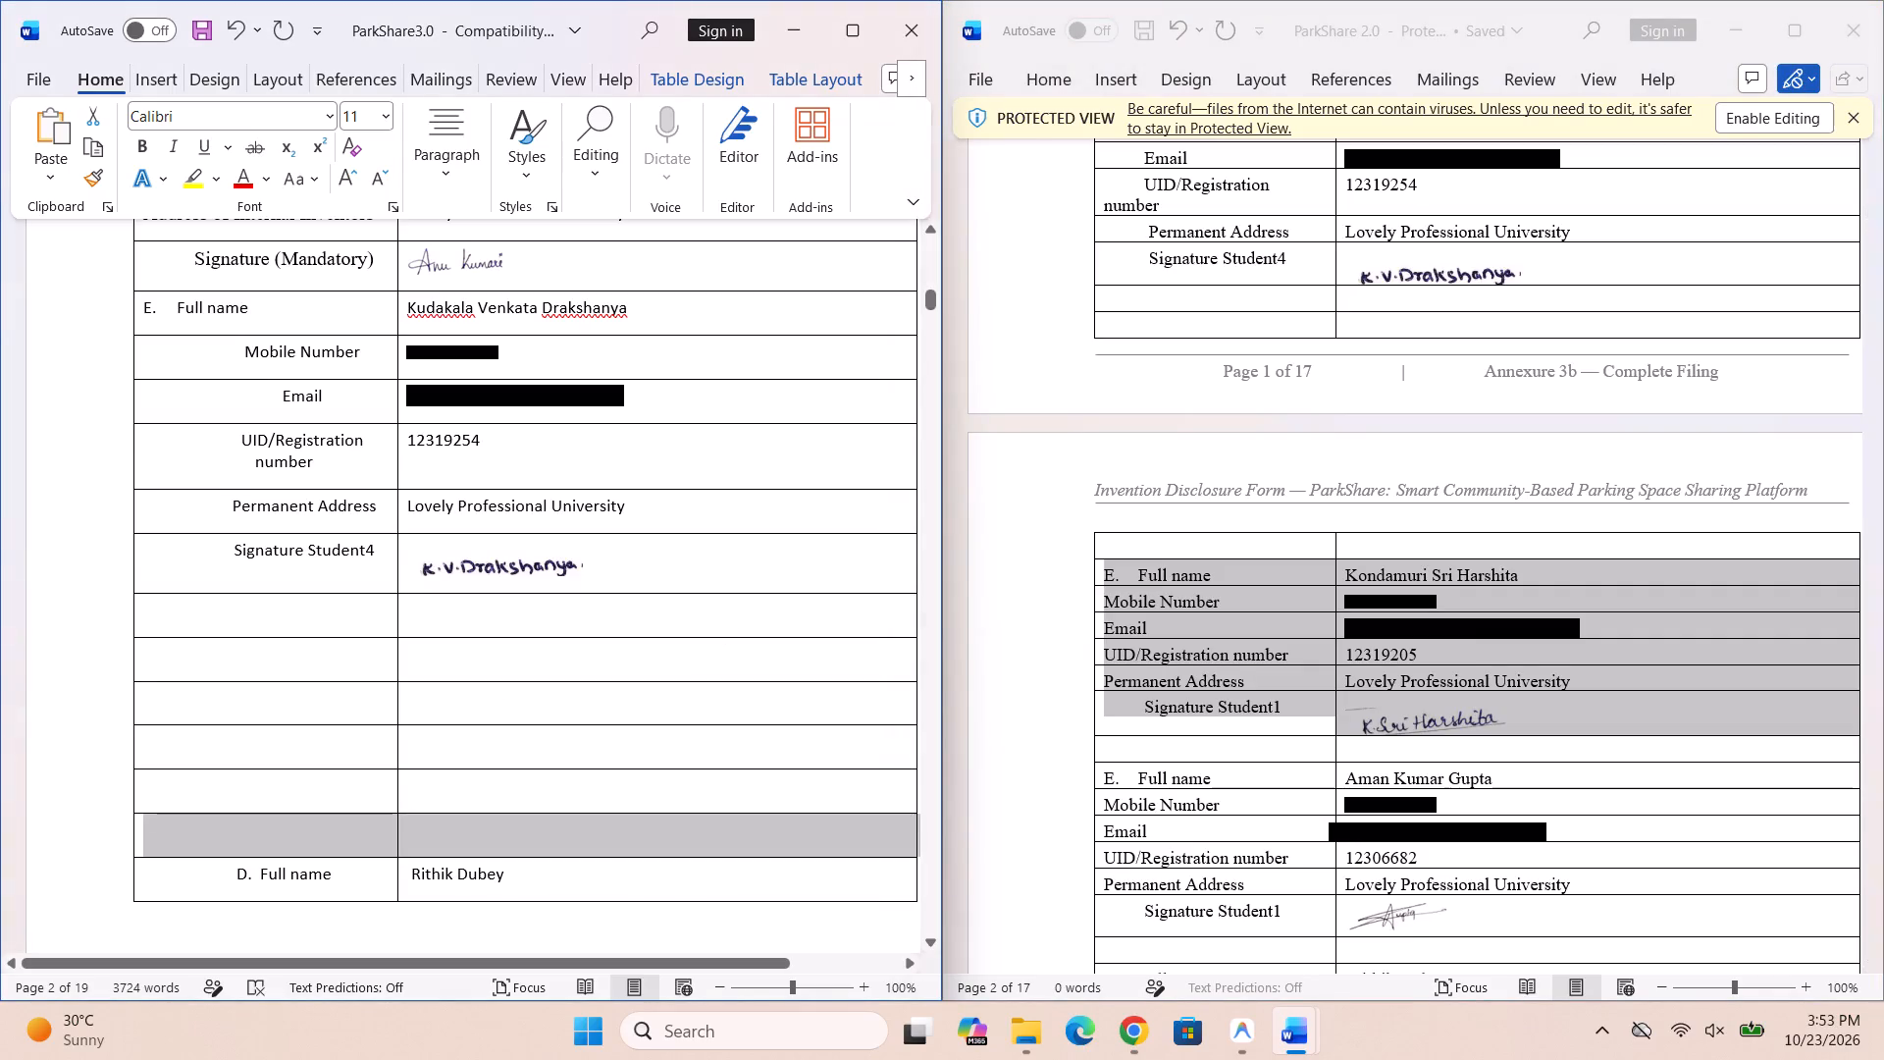
left_click_drag(590, 835, 287, 614)
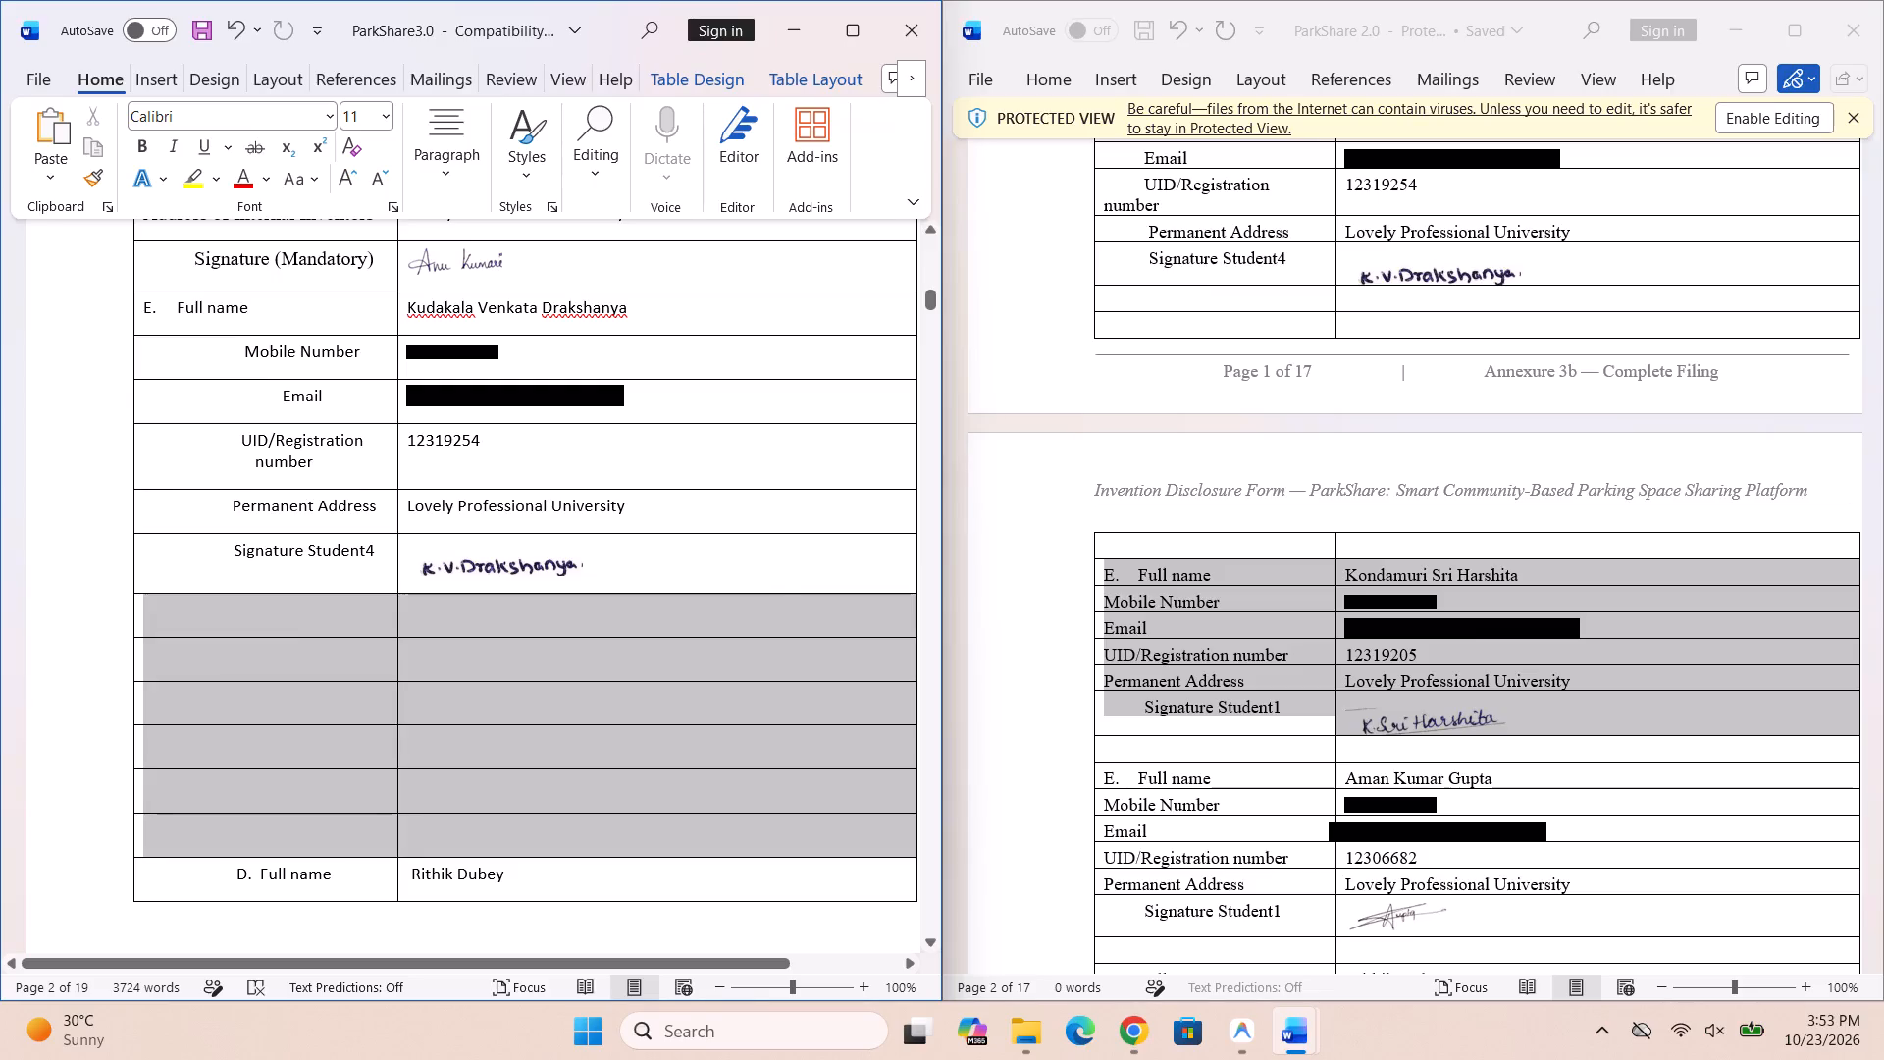
left_click_drag(287, 614, 288, 615)
key("ctrl+v")
Change the letter of the newly pasted student inventor's block, directly below inventor E's signature, to F.
scroll(550, 662, "up", 1)
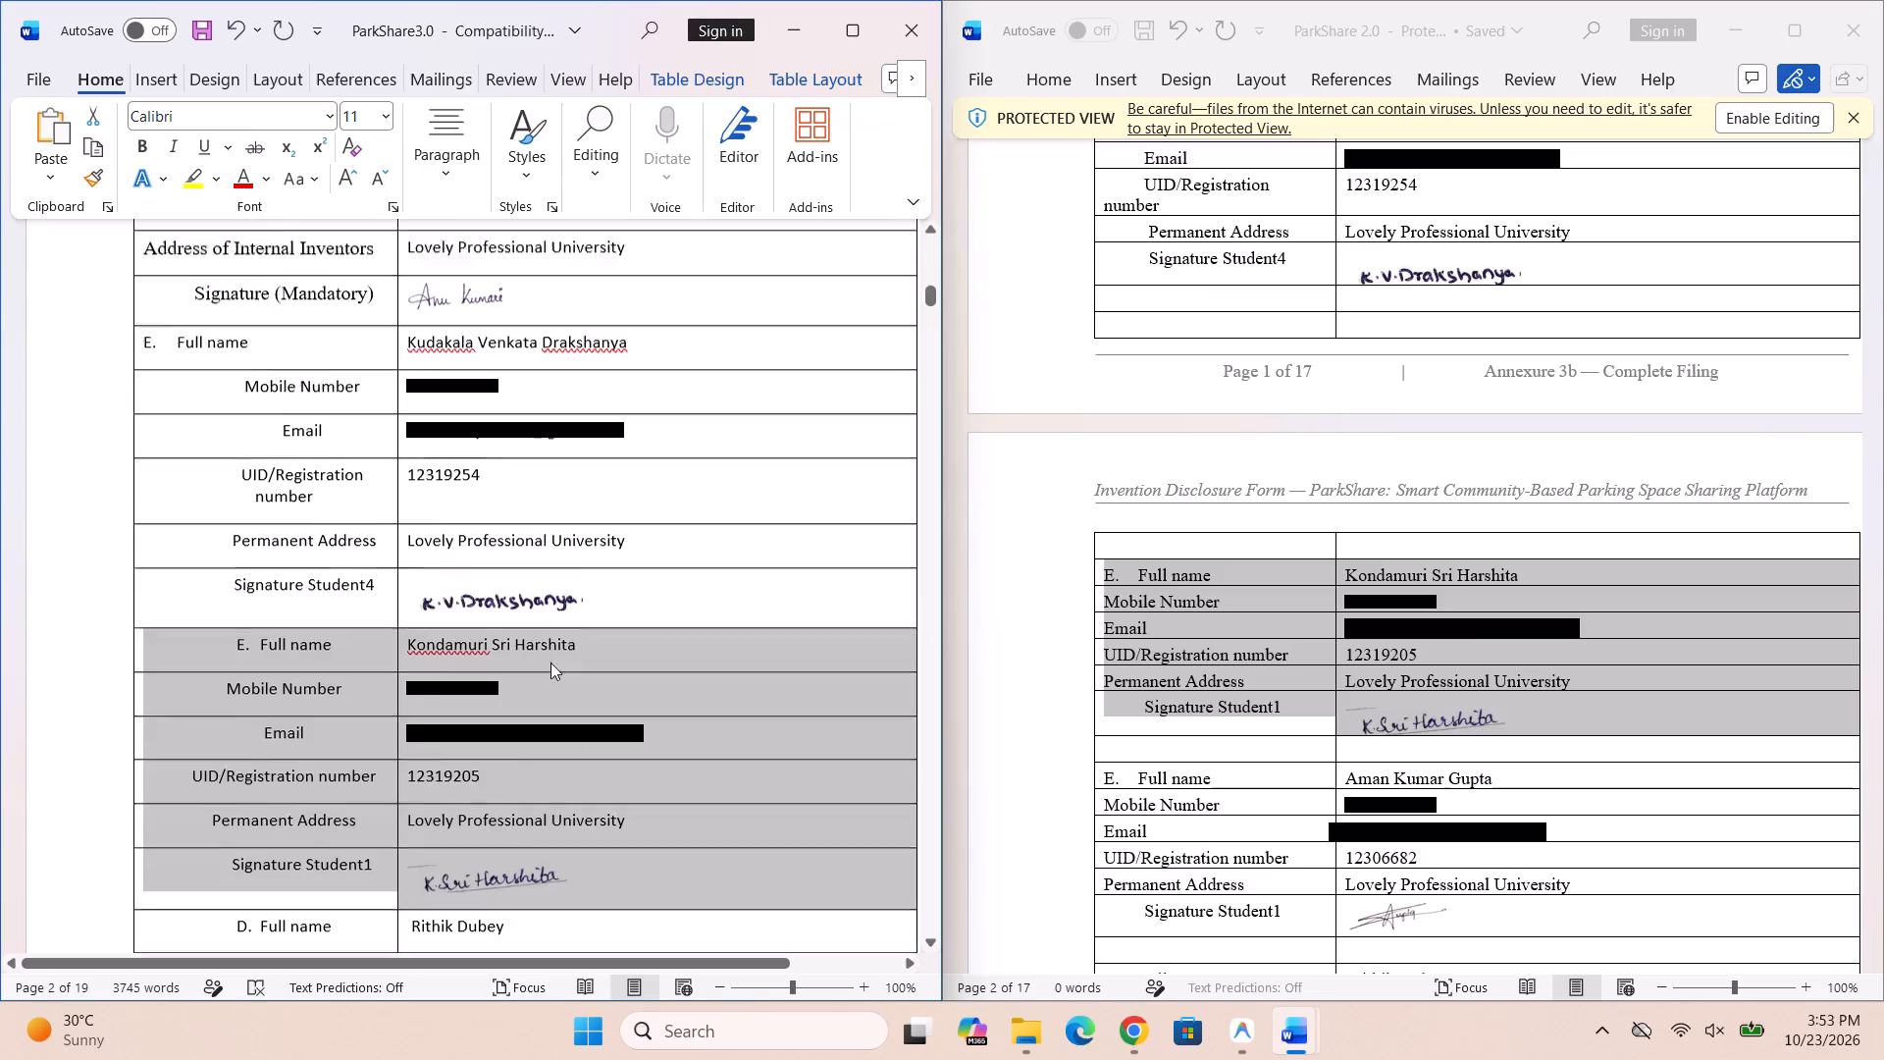
scroll(550, 662, "up", 6)
scroll(550, 662, "down", 2)
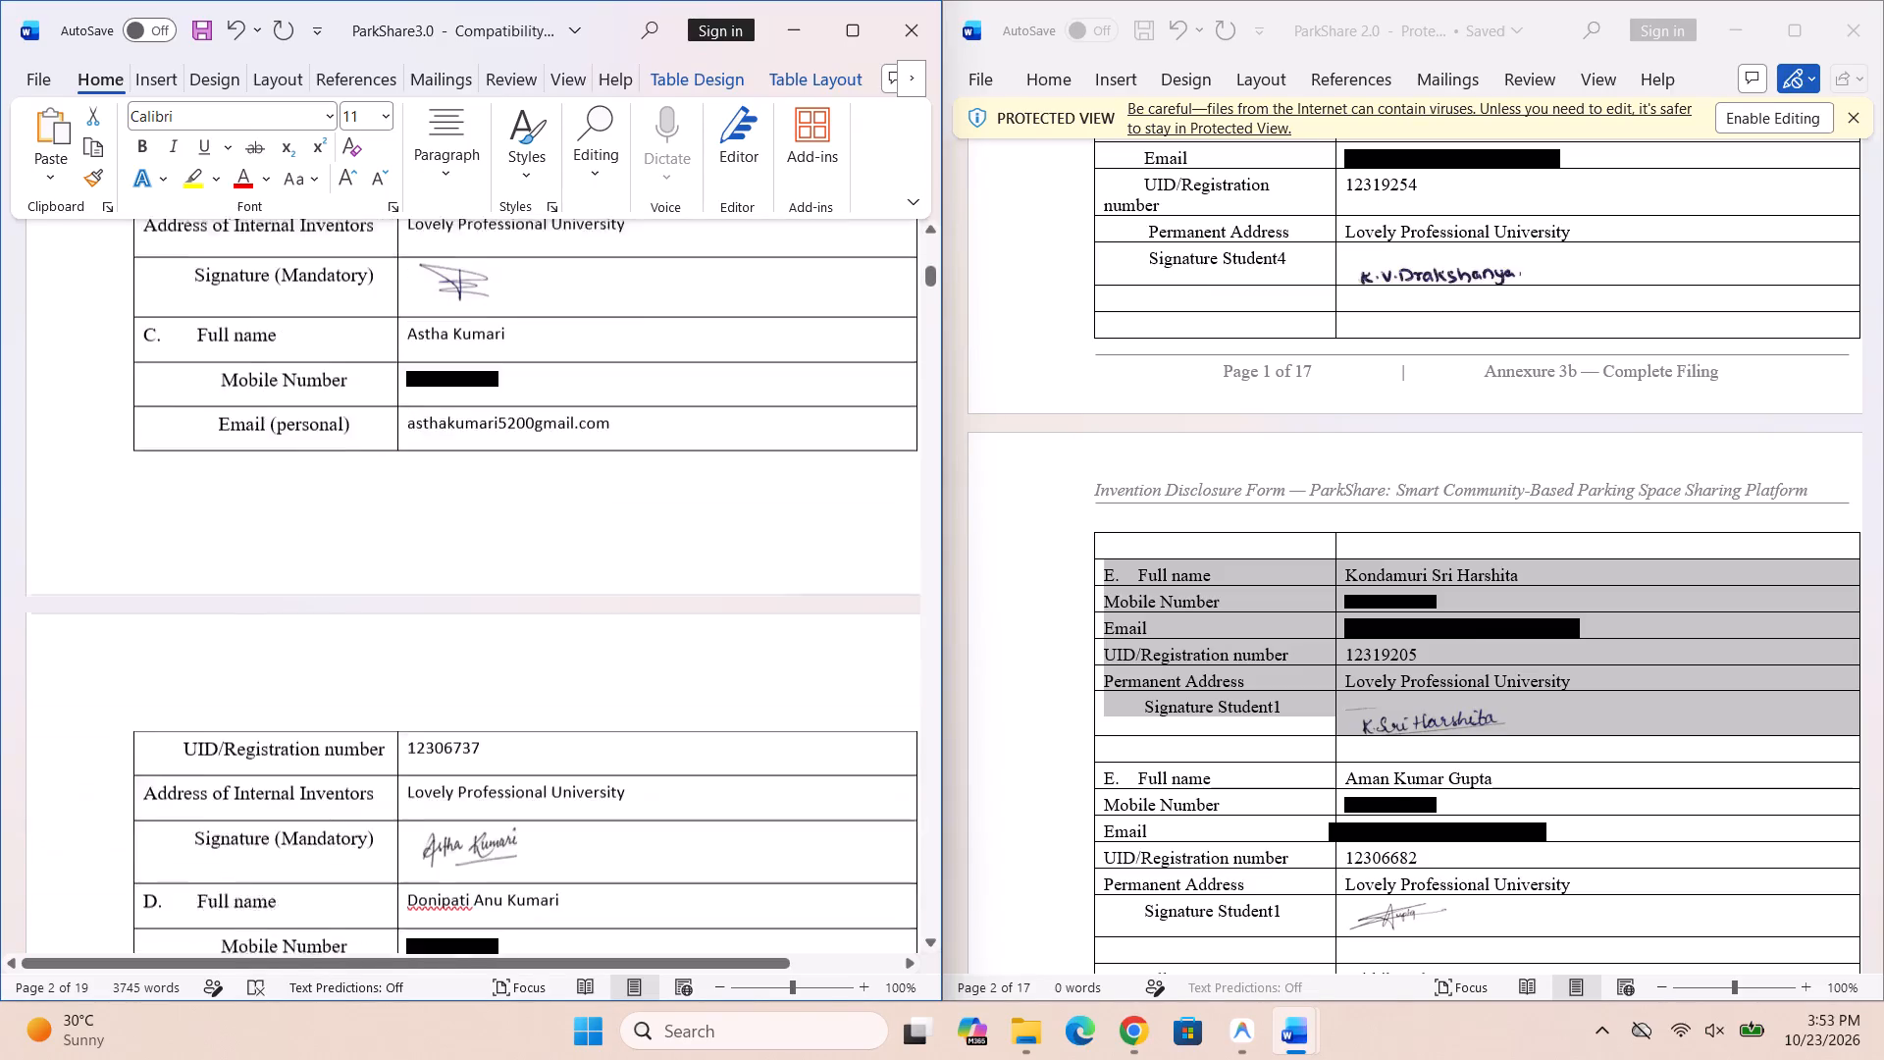
scroll(550, 662, "down", 2)
scroll(422, 770, "down", 1)
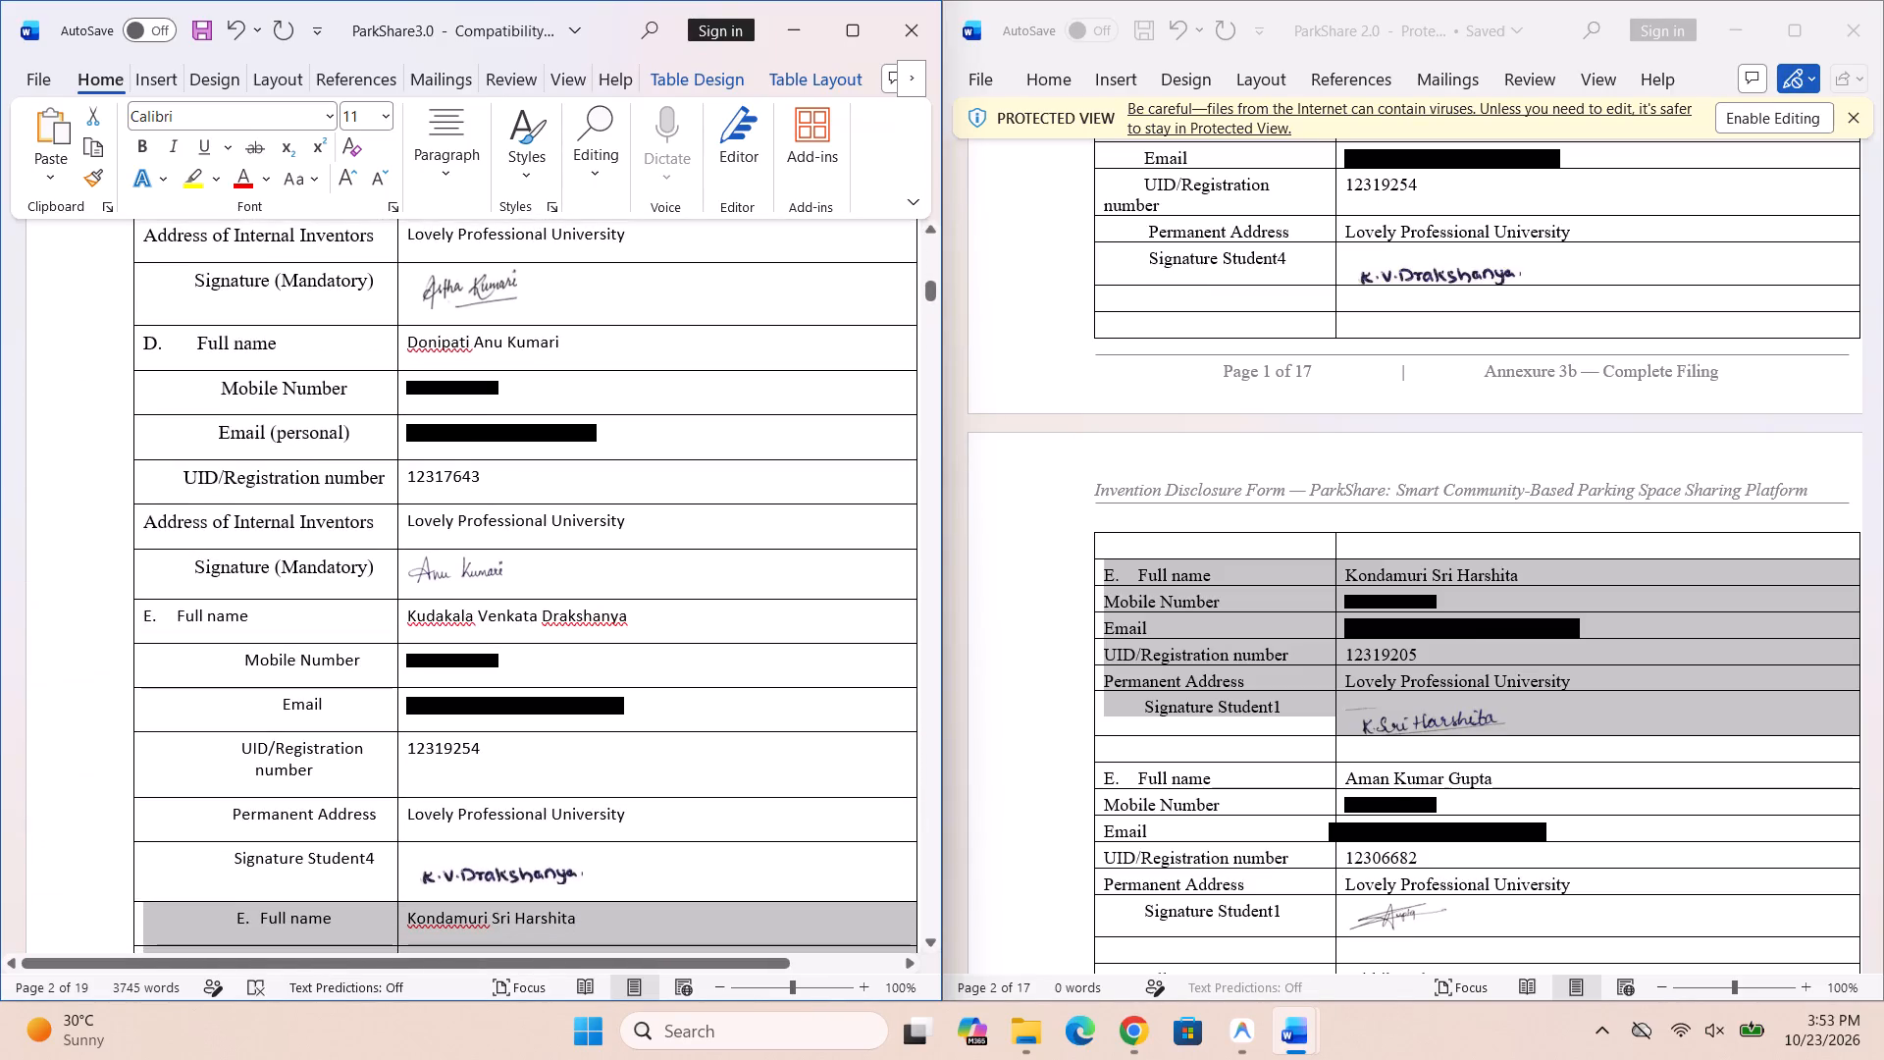
scroll(190, 632, "down", 1)
left_click(245, 651)
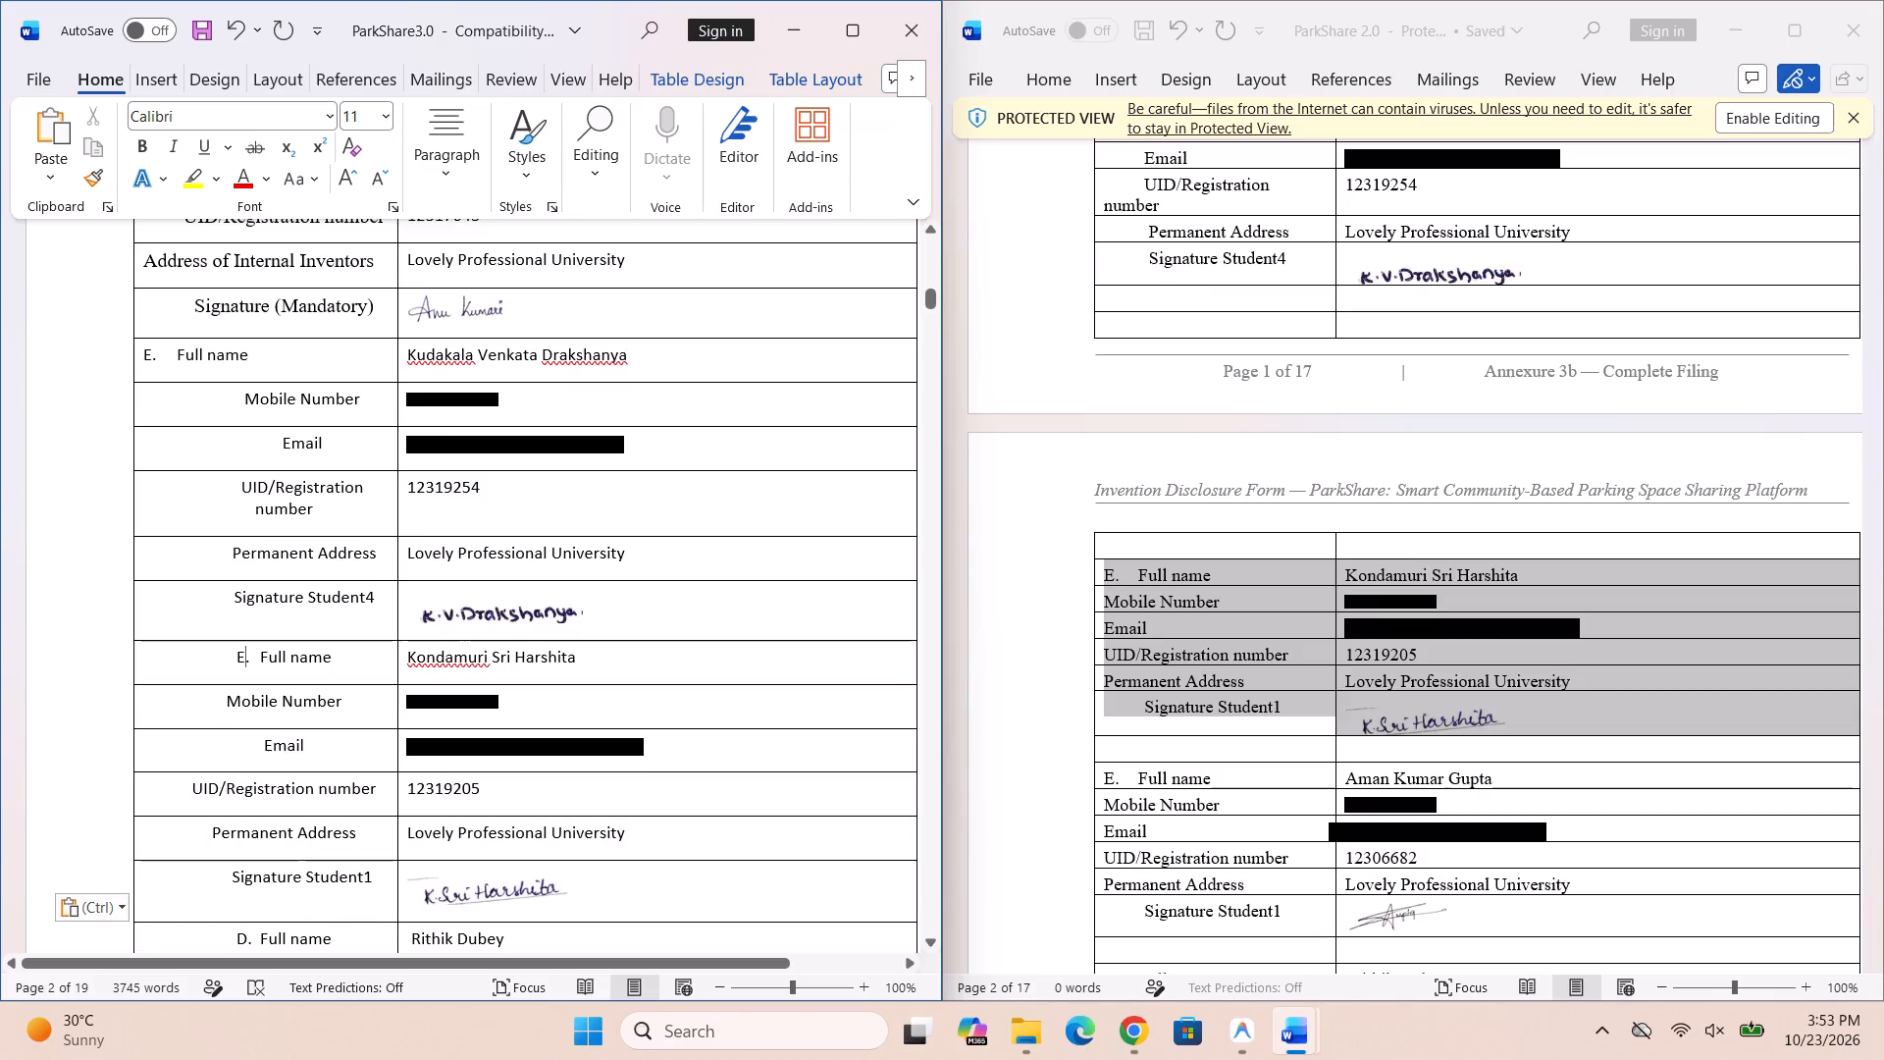
key("BackSpace")
key("shift+f")
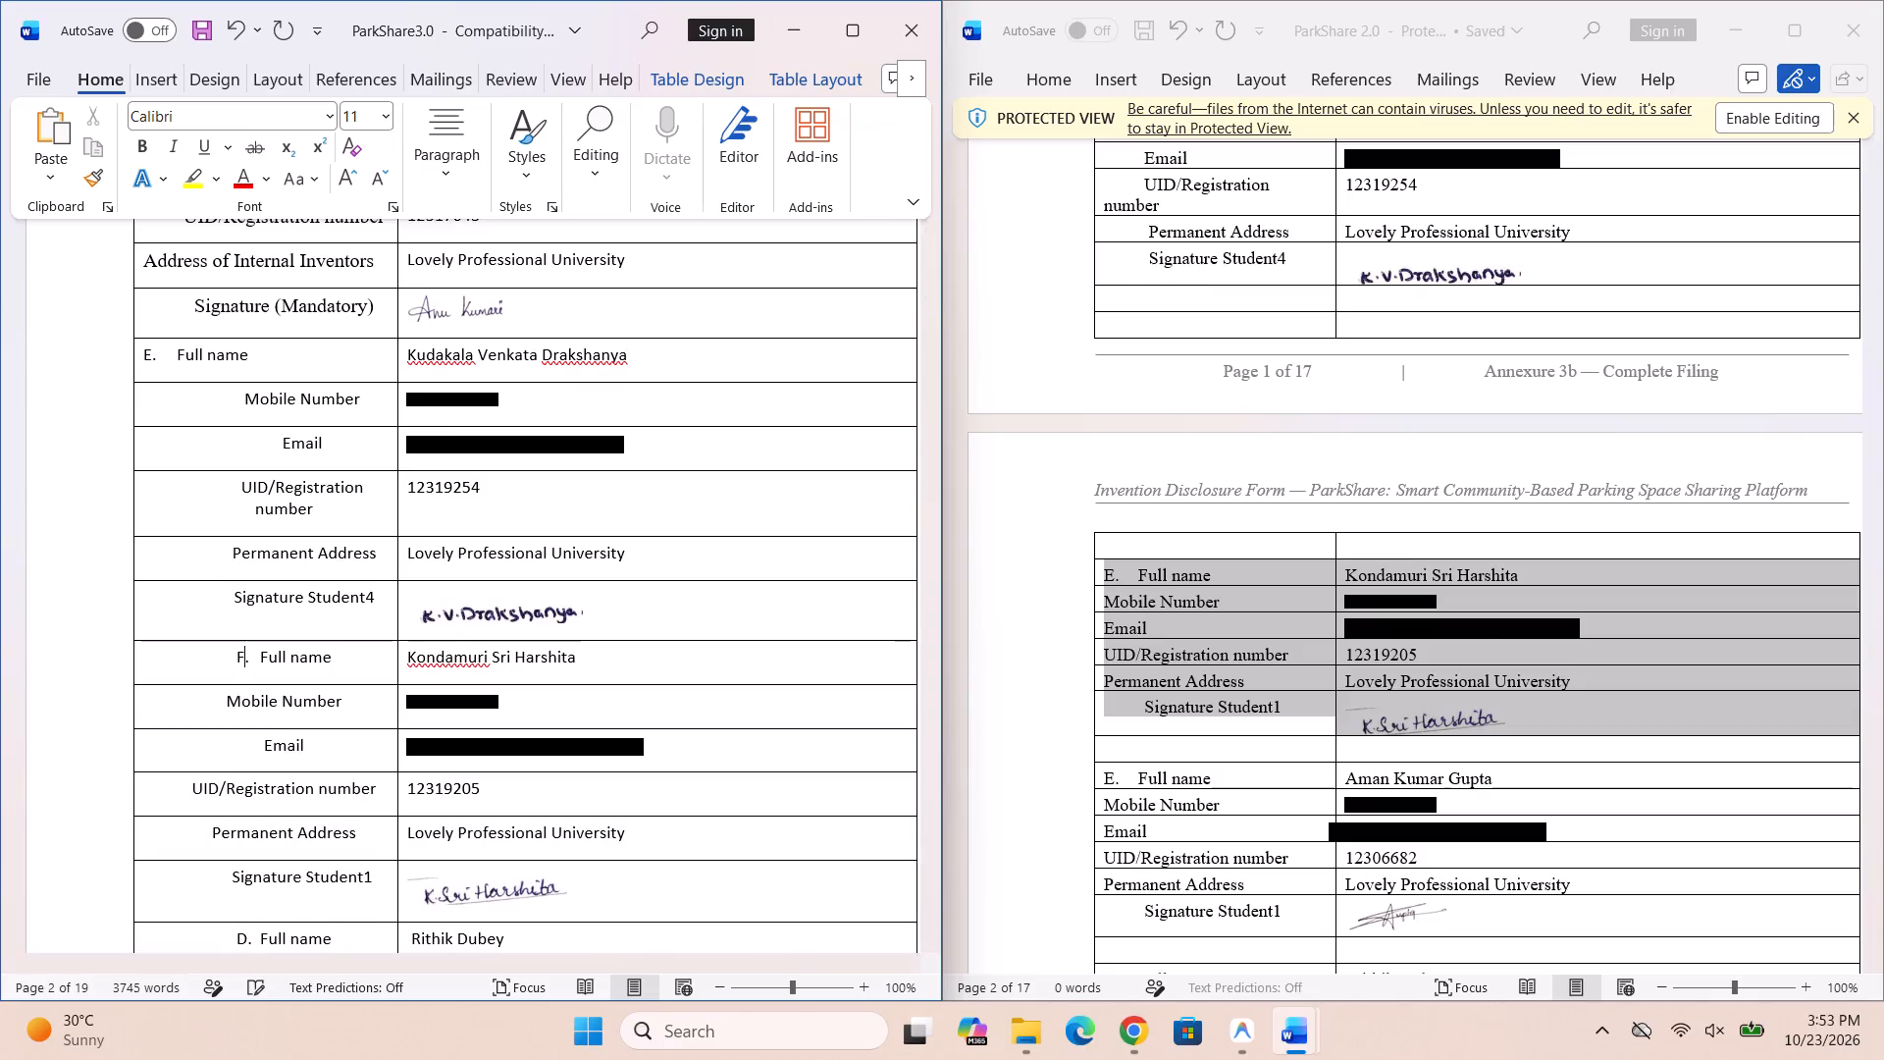
Change the letter of the faculty inventor's block to G.
scroll(264, 678, "down", 2)
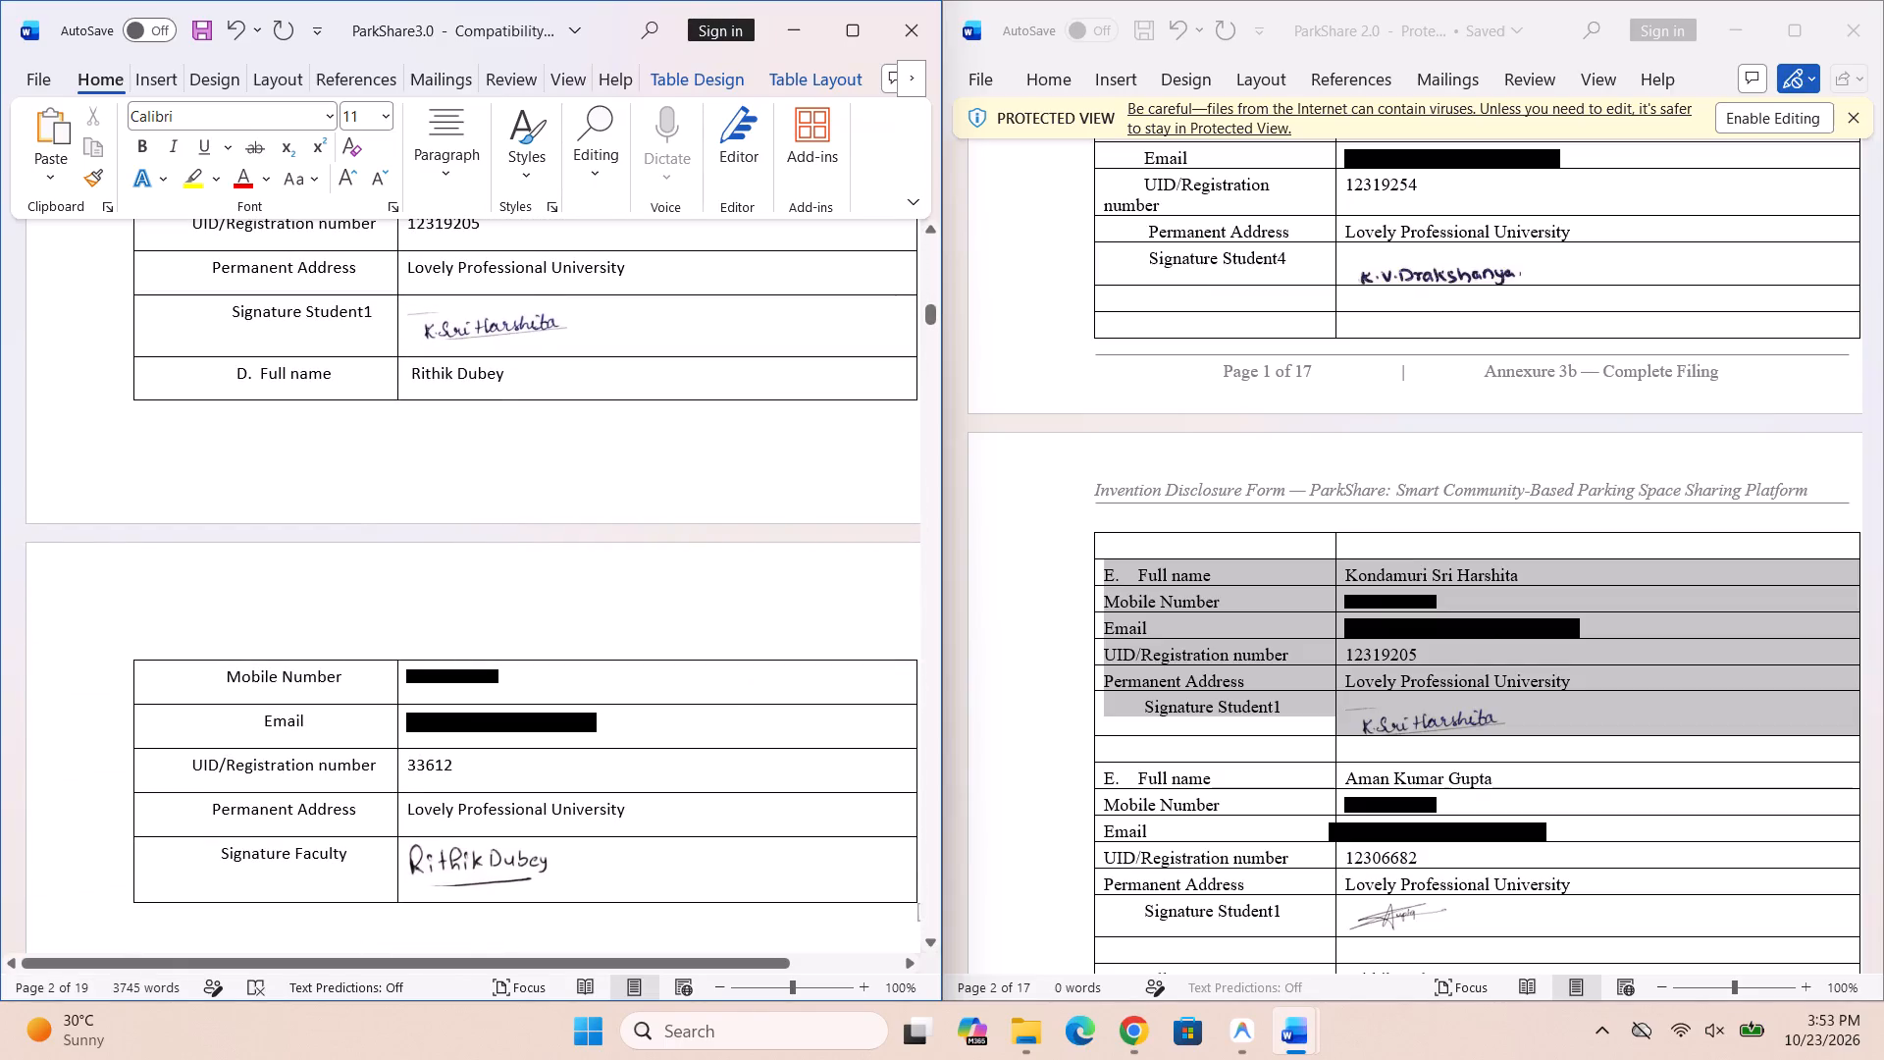
left_click(246, 377)
key("BackSpace")
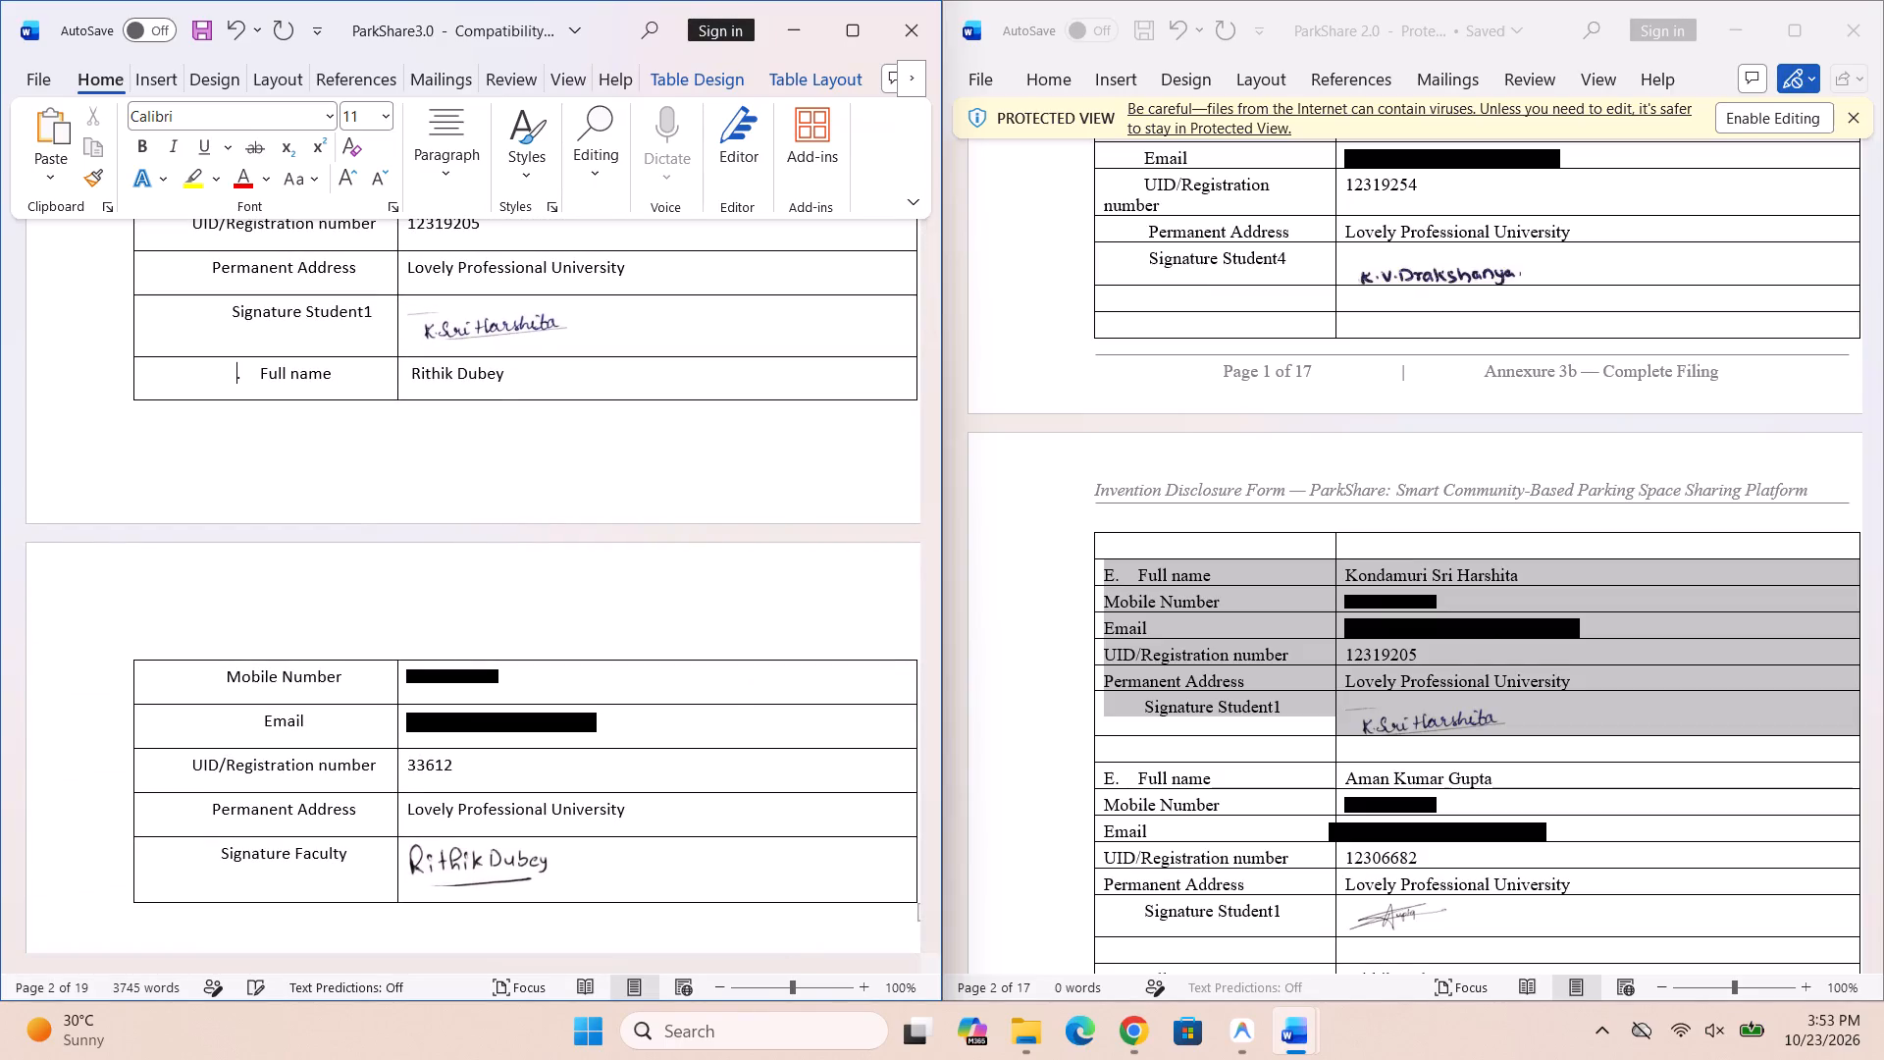
key("shift+g")
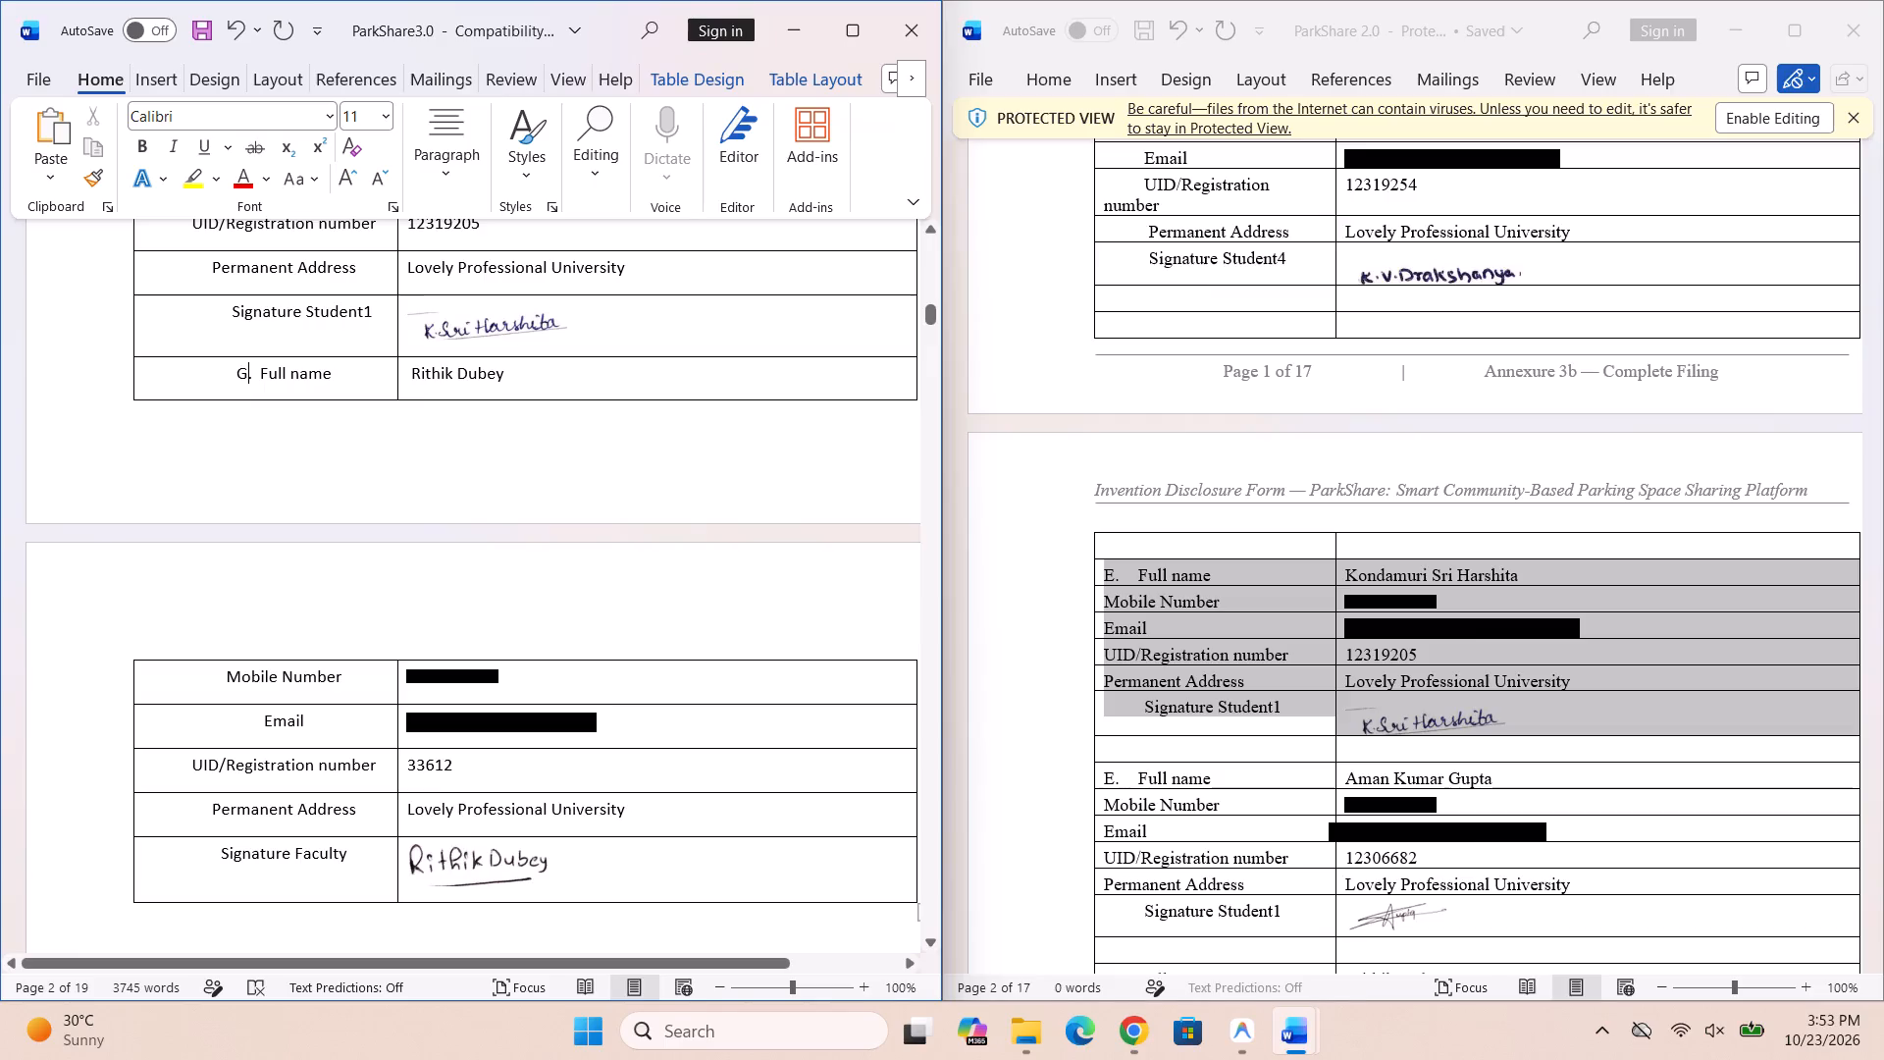
Check the font and size of inventor A's name entry and Full name label at the start of the ParkShare3.0 inventor table.
scroll(497, 787, "up", 10)
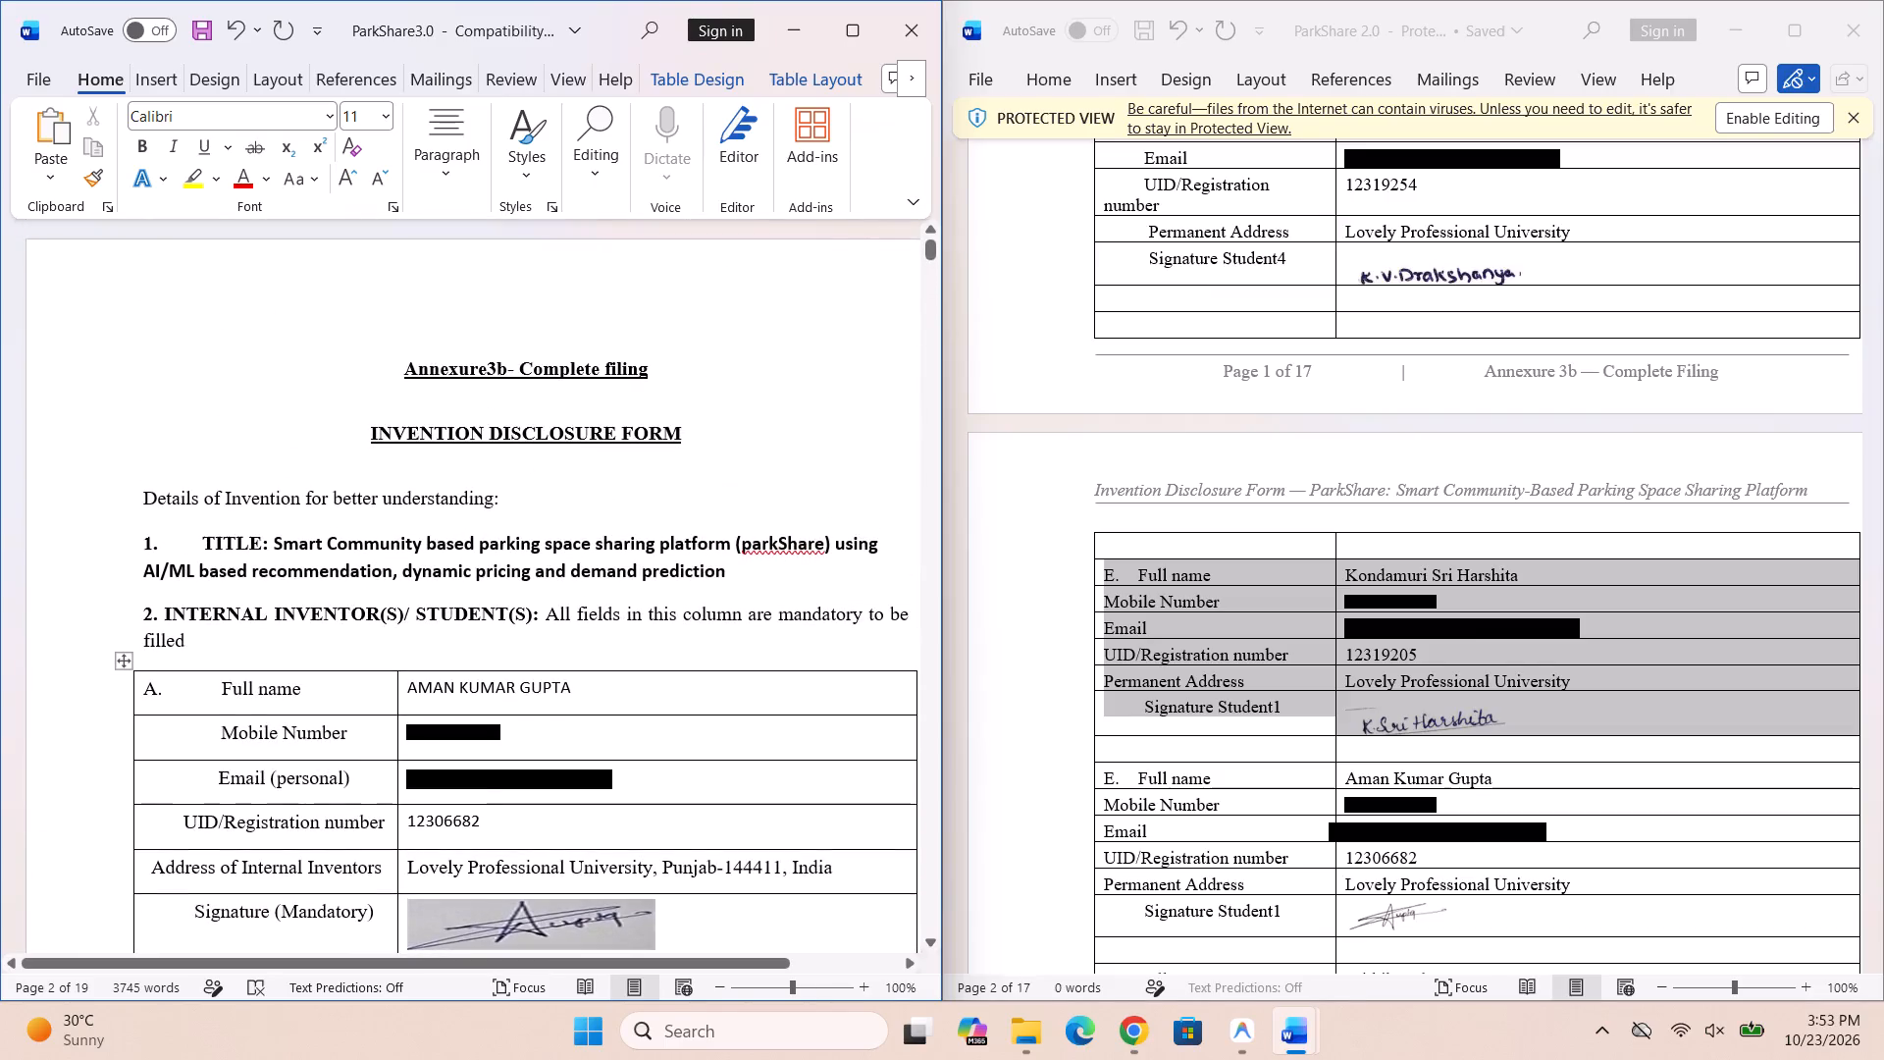
left_click_drag(590, 780, 465, 764)
left_click_drag(572, 699, 521, 692)
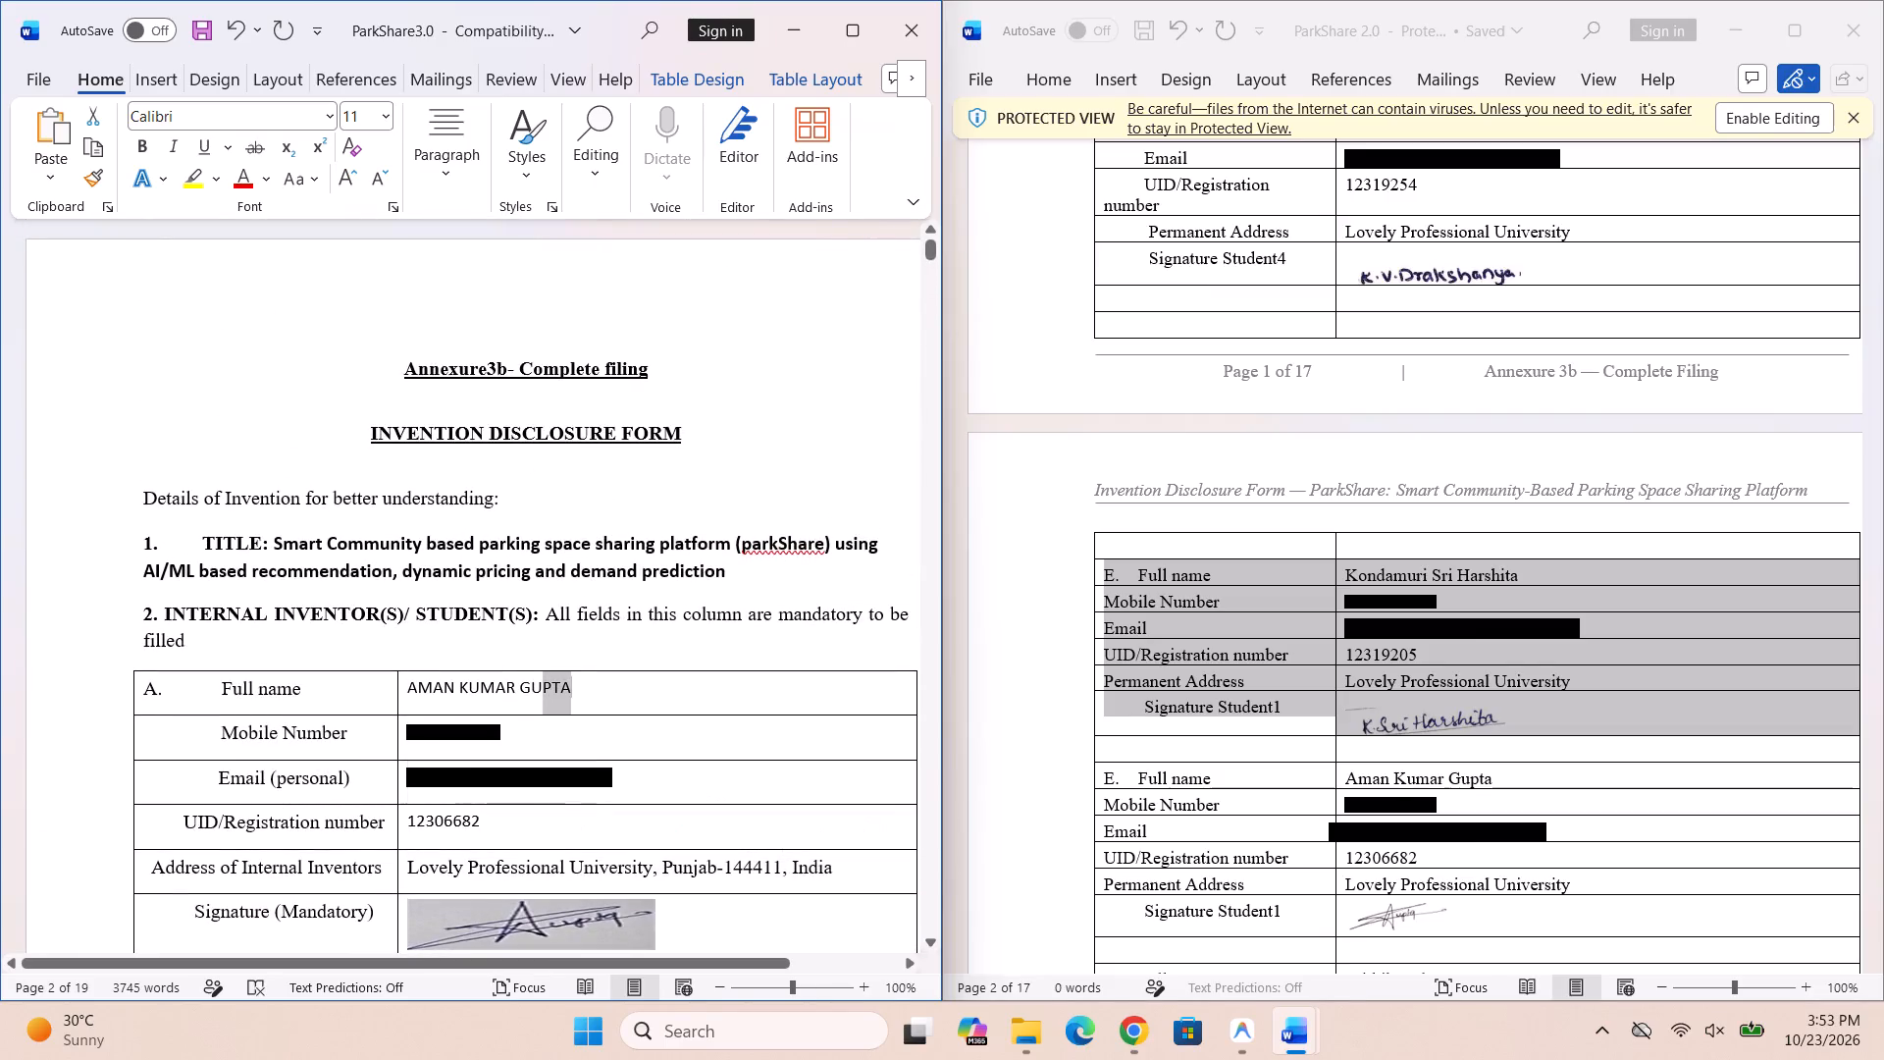
left_click_drag(521, 692, 506, 692)
left_click_drag(301, 690, 250, 686)
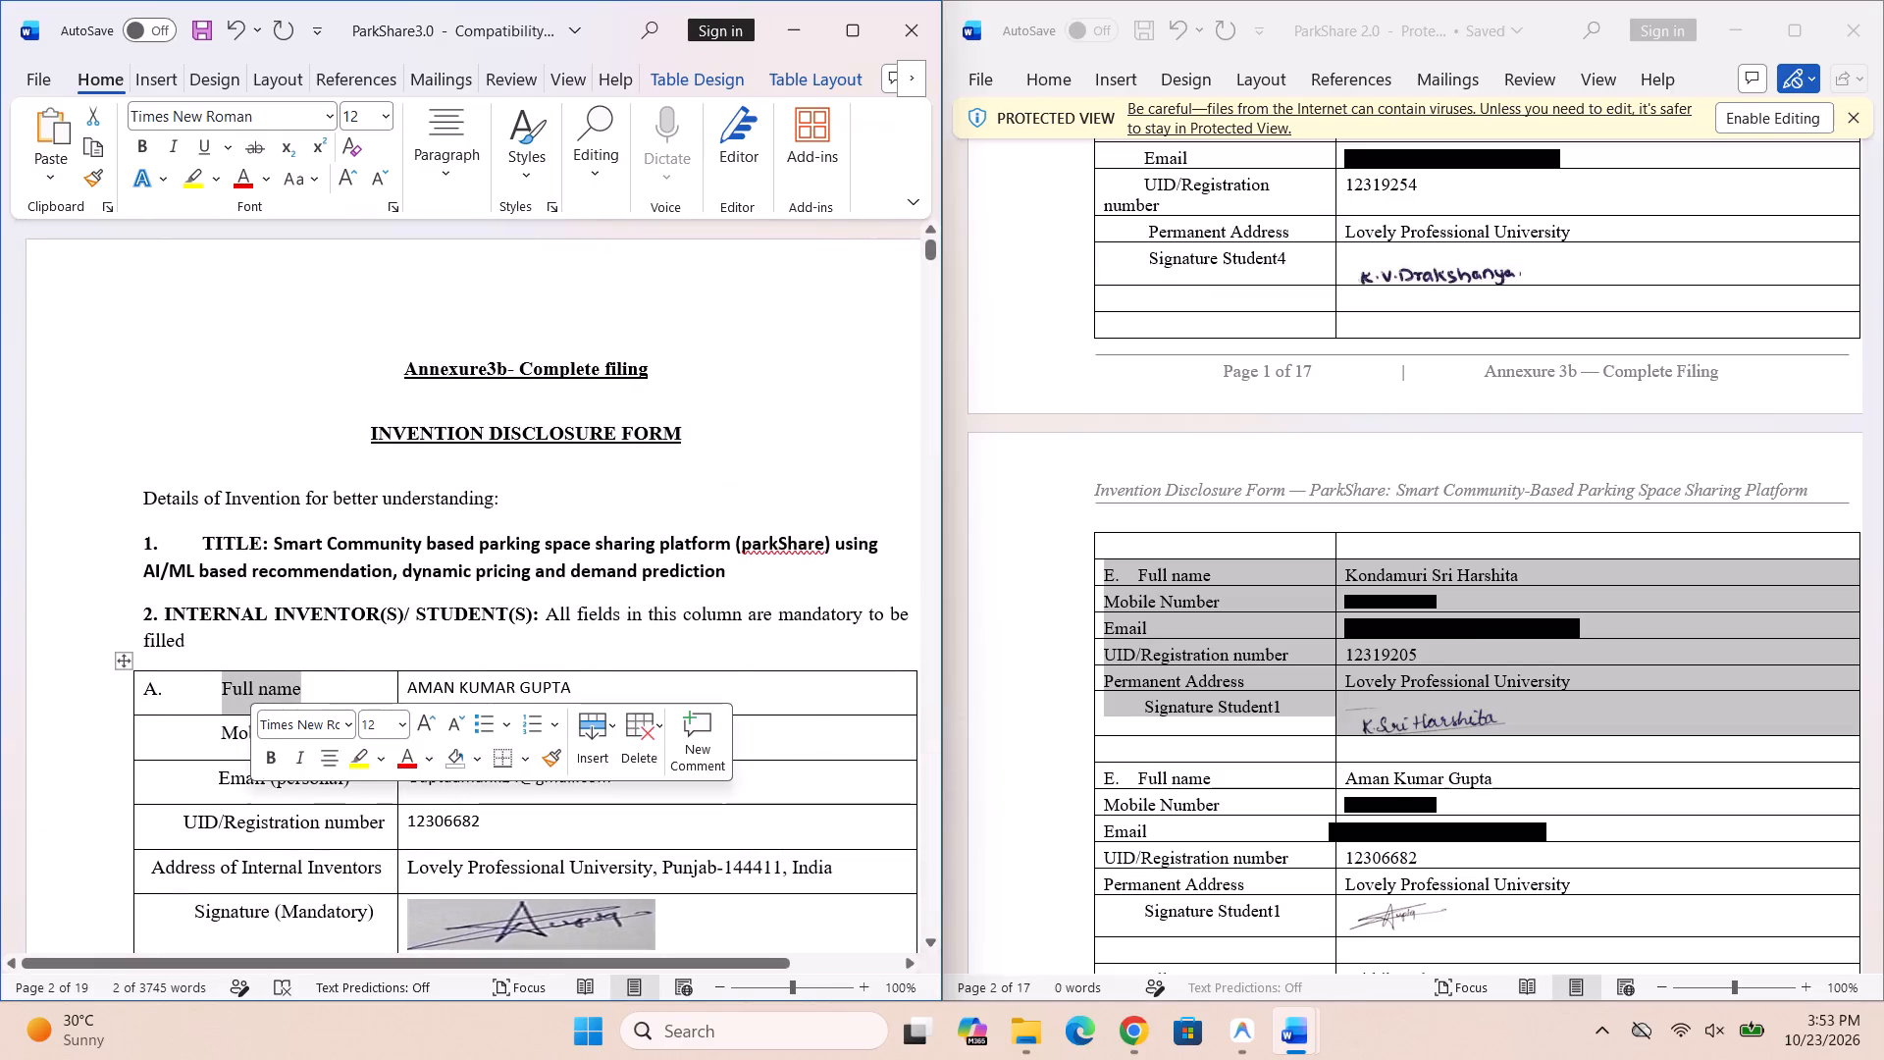
left_click(656, 848)
Set the font size to 11 for inventor blocks D through G, from D's Full name row to the faculty signature.
scroll(656, 848, "down", 7)
scroll(656, 848, "up", 1)
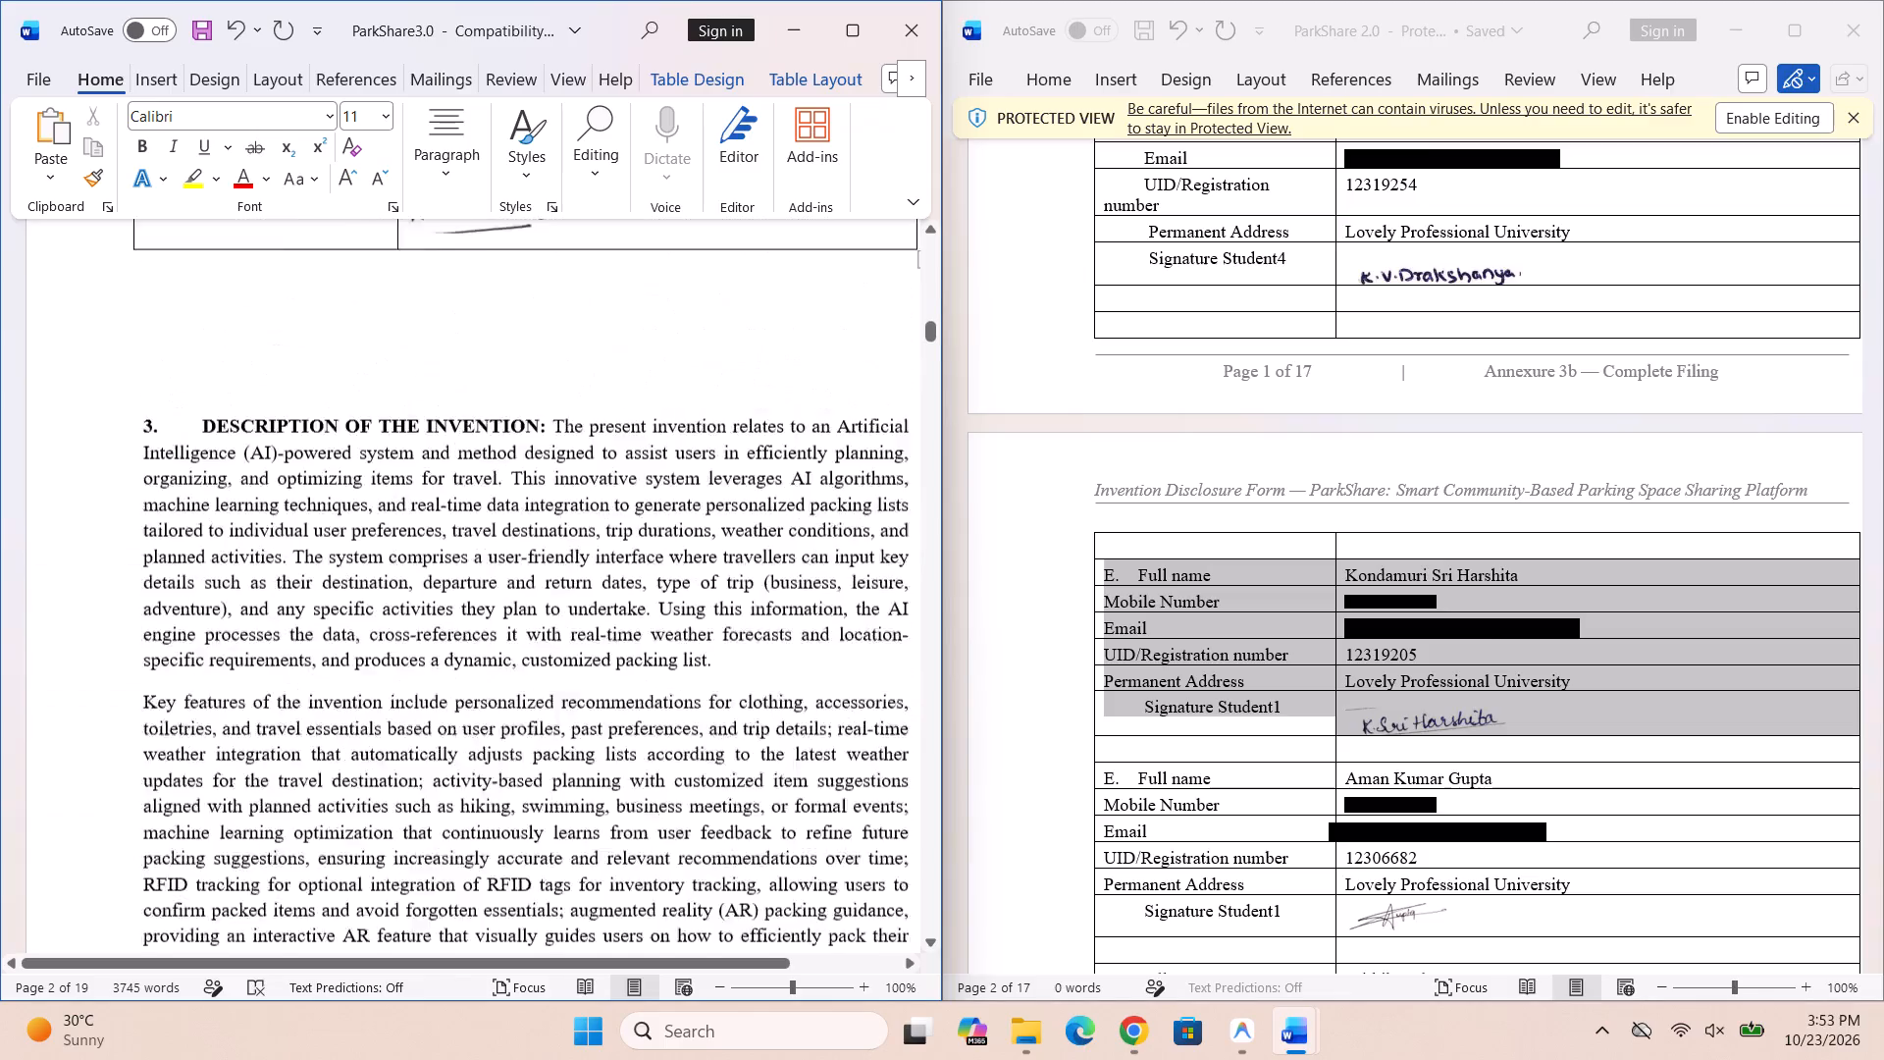
scroll(656, 848, "up", 2)
left_click_drag(627, 694, 336, 559)
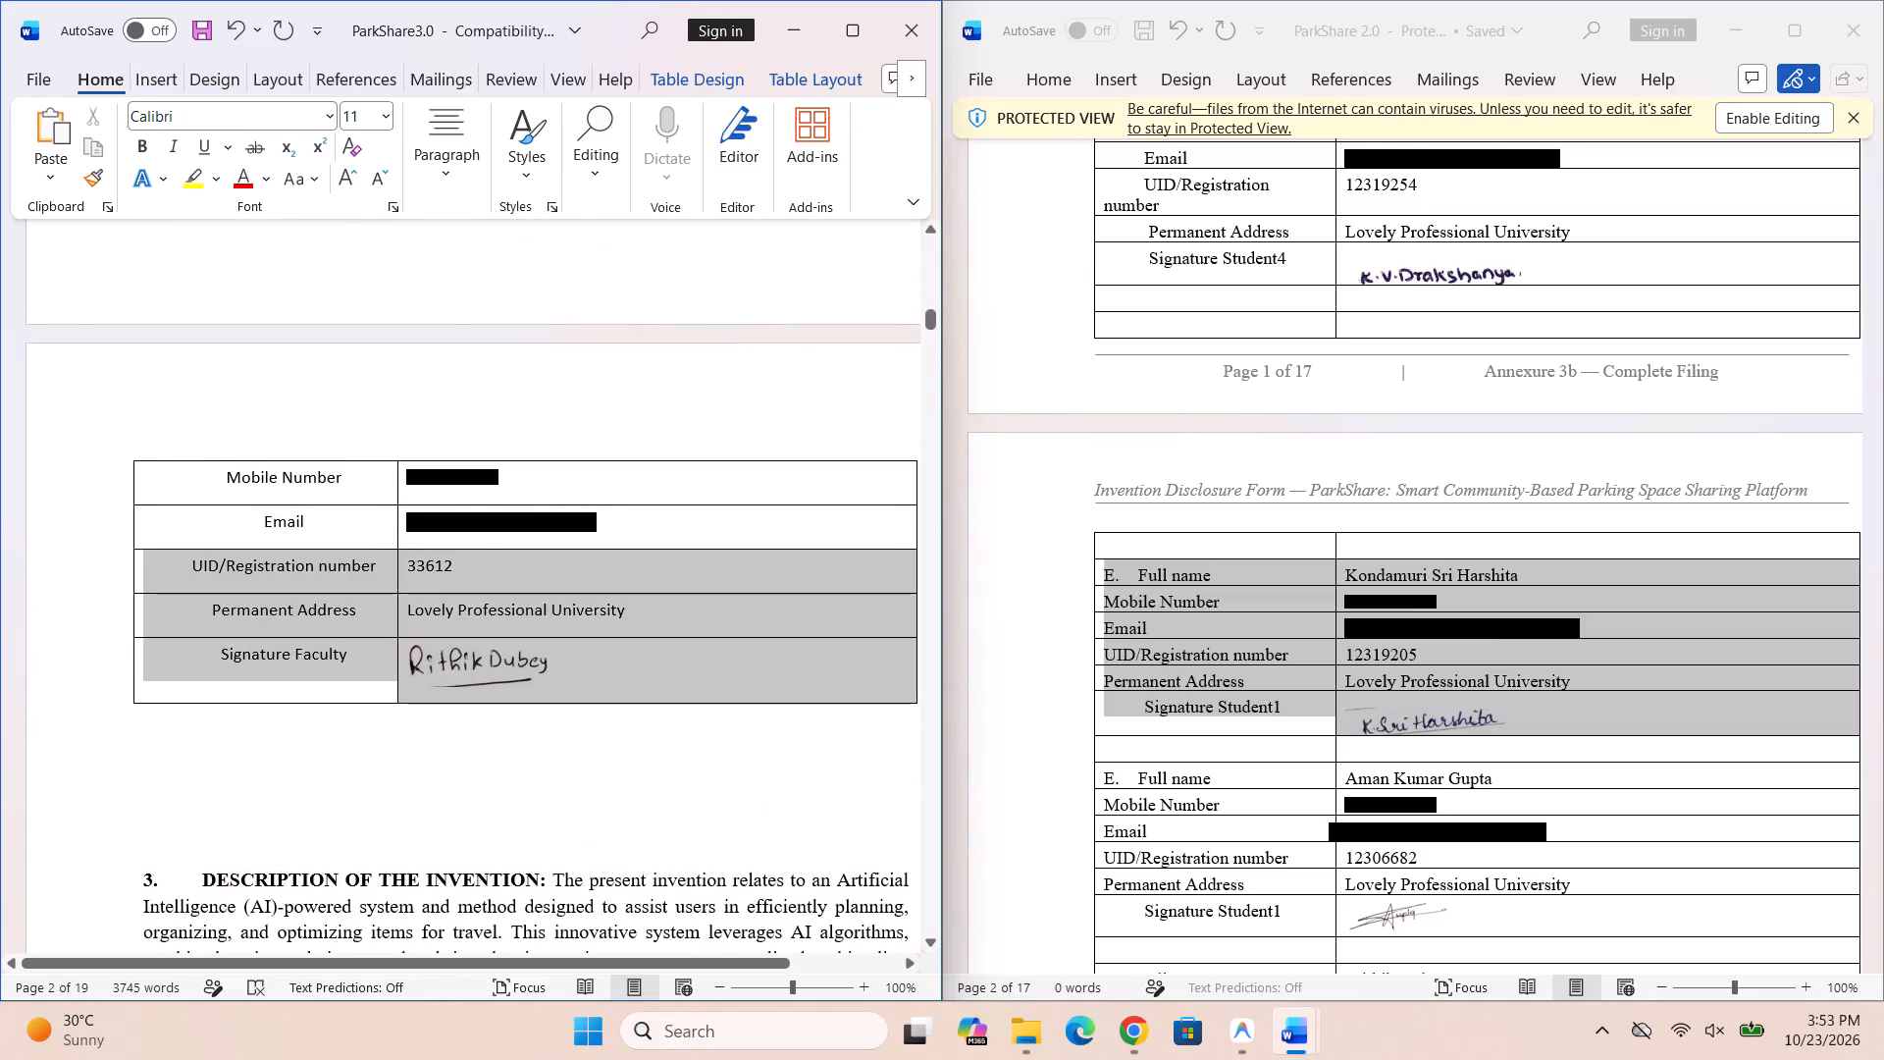
left_click_drag(336, 559, 217, 233)
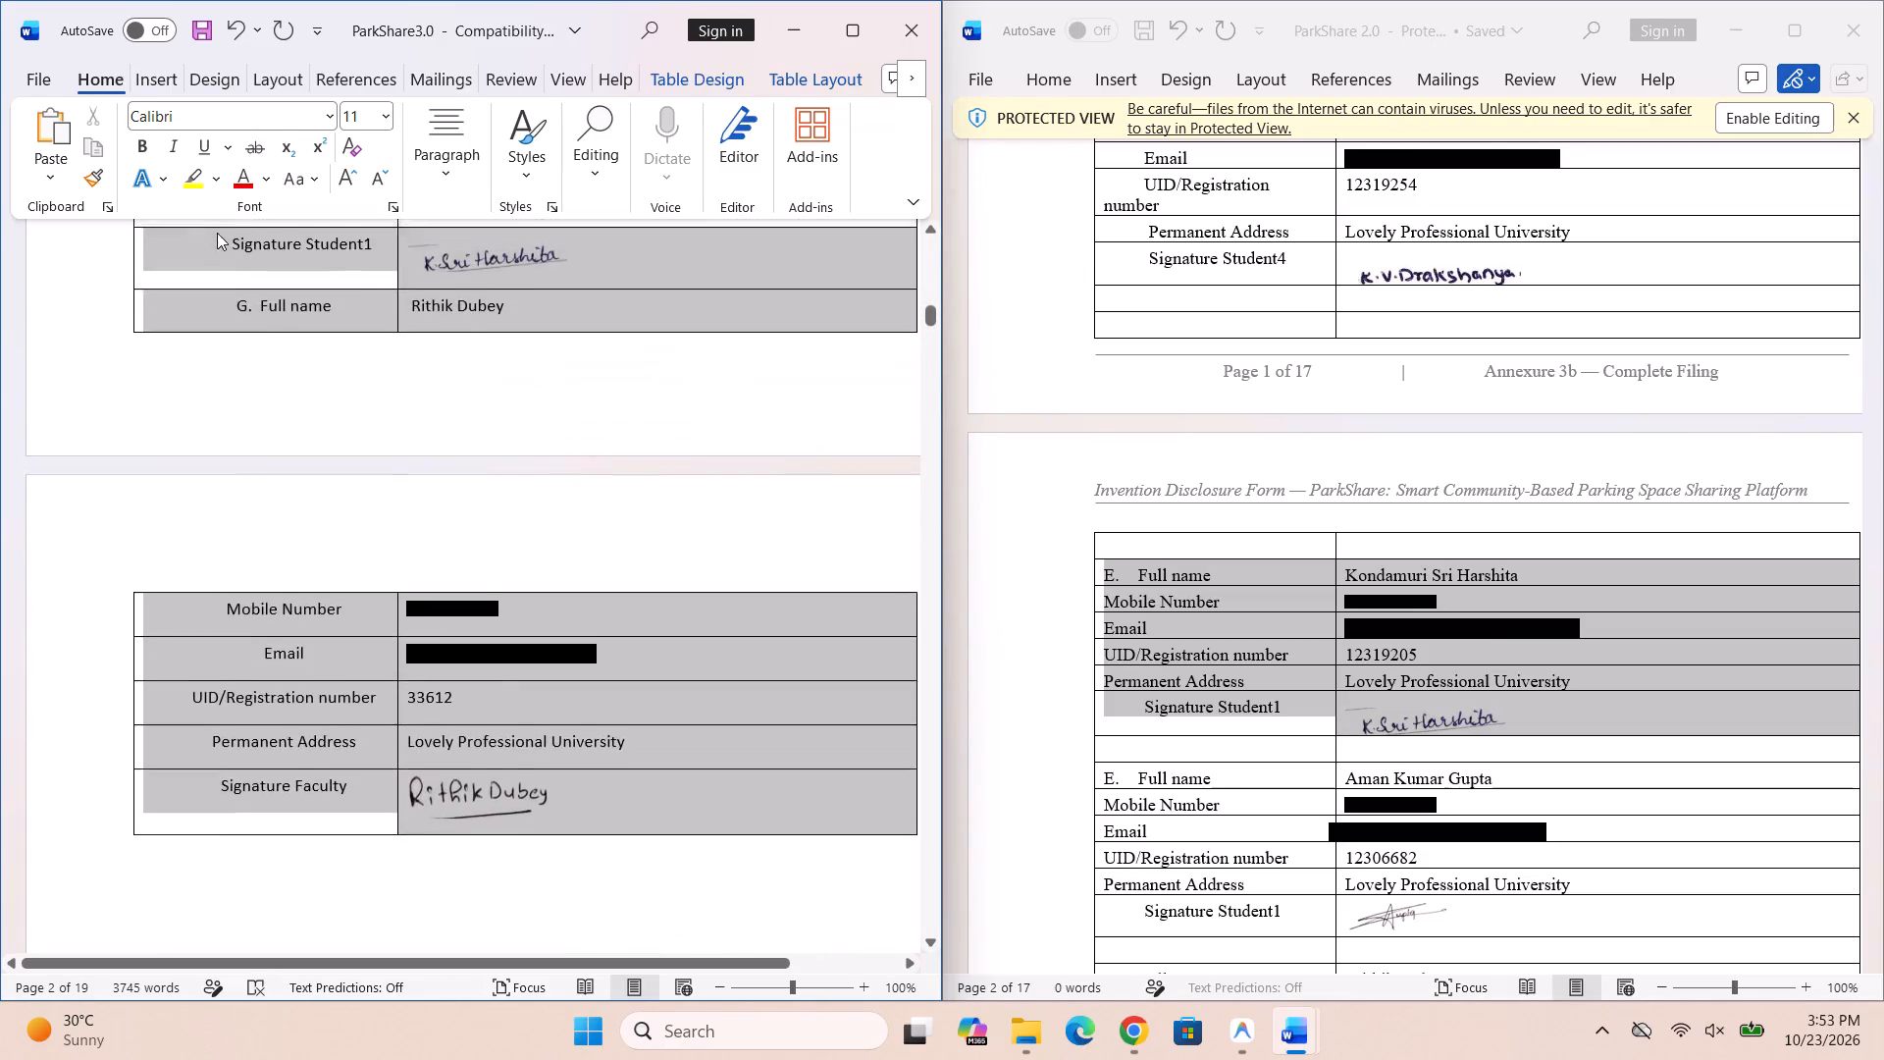
left_click_drag(217, 233, 208, 204)
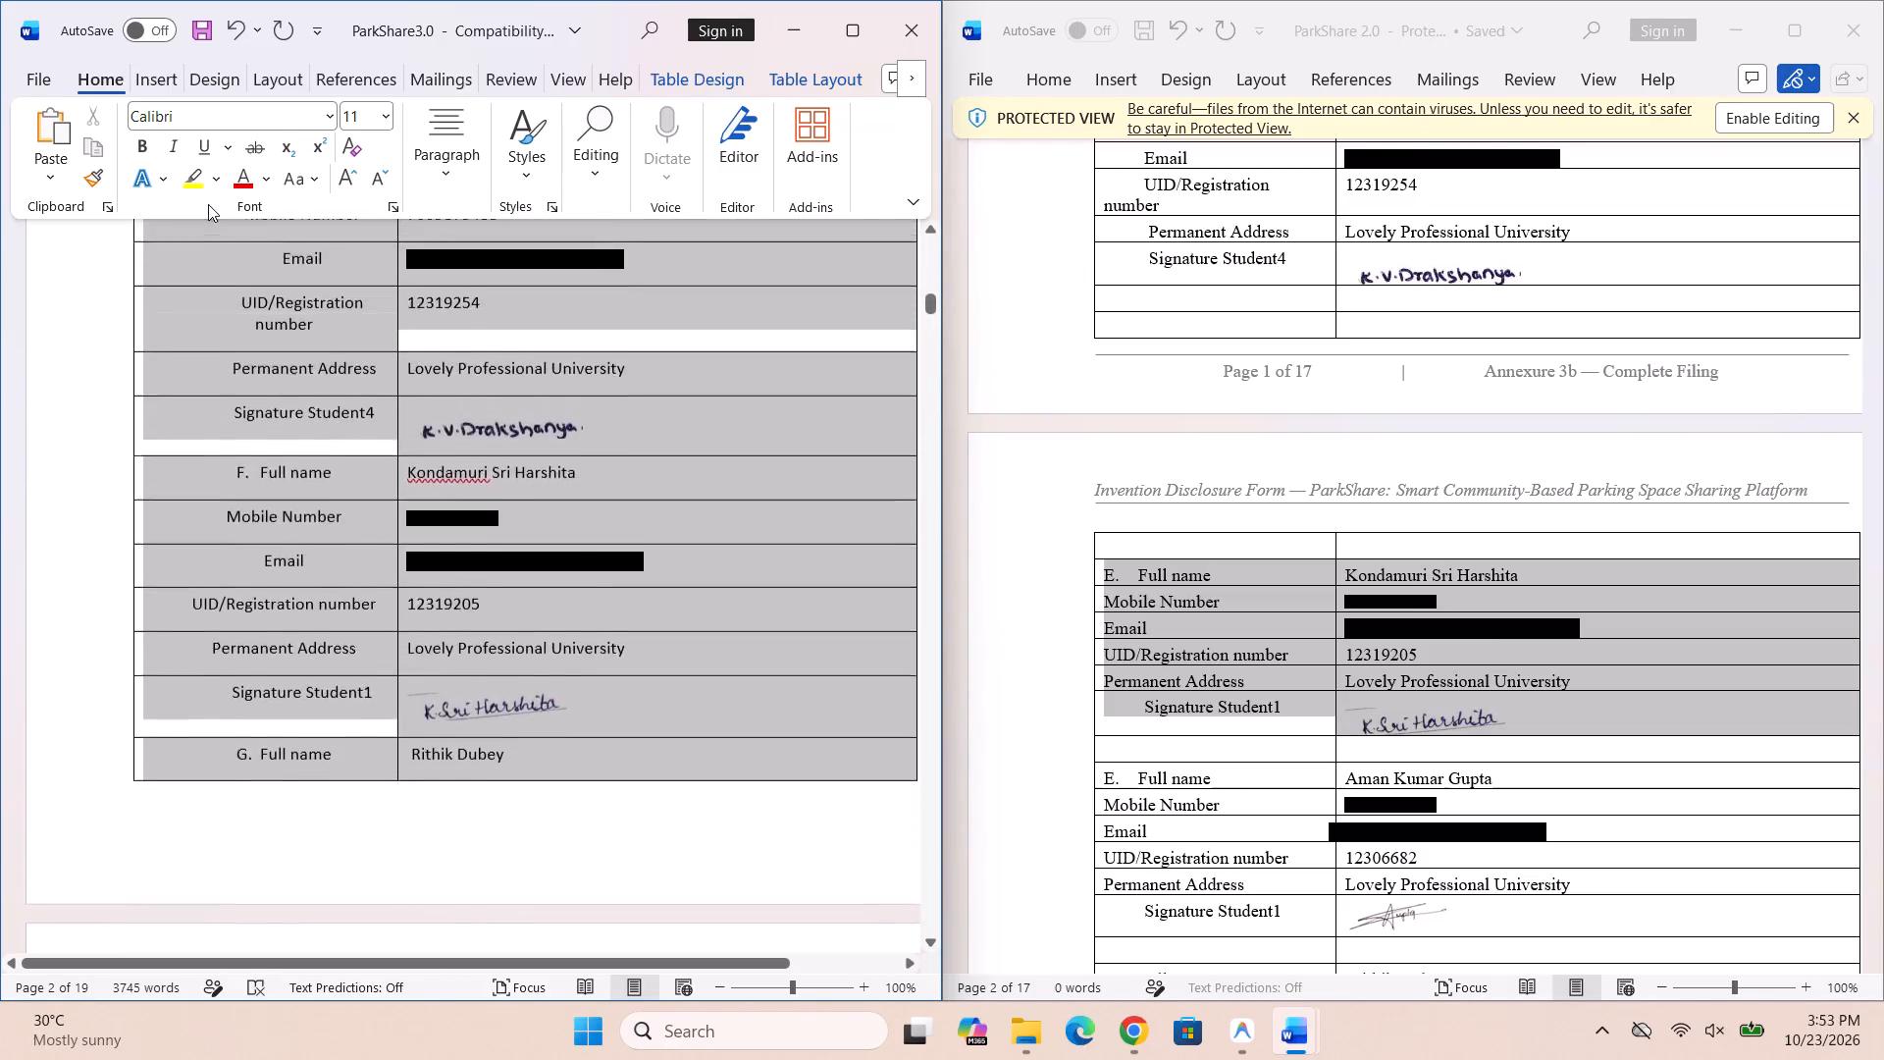
left_click_drag(208, 204, 211, 422)
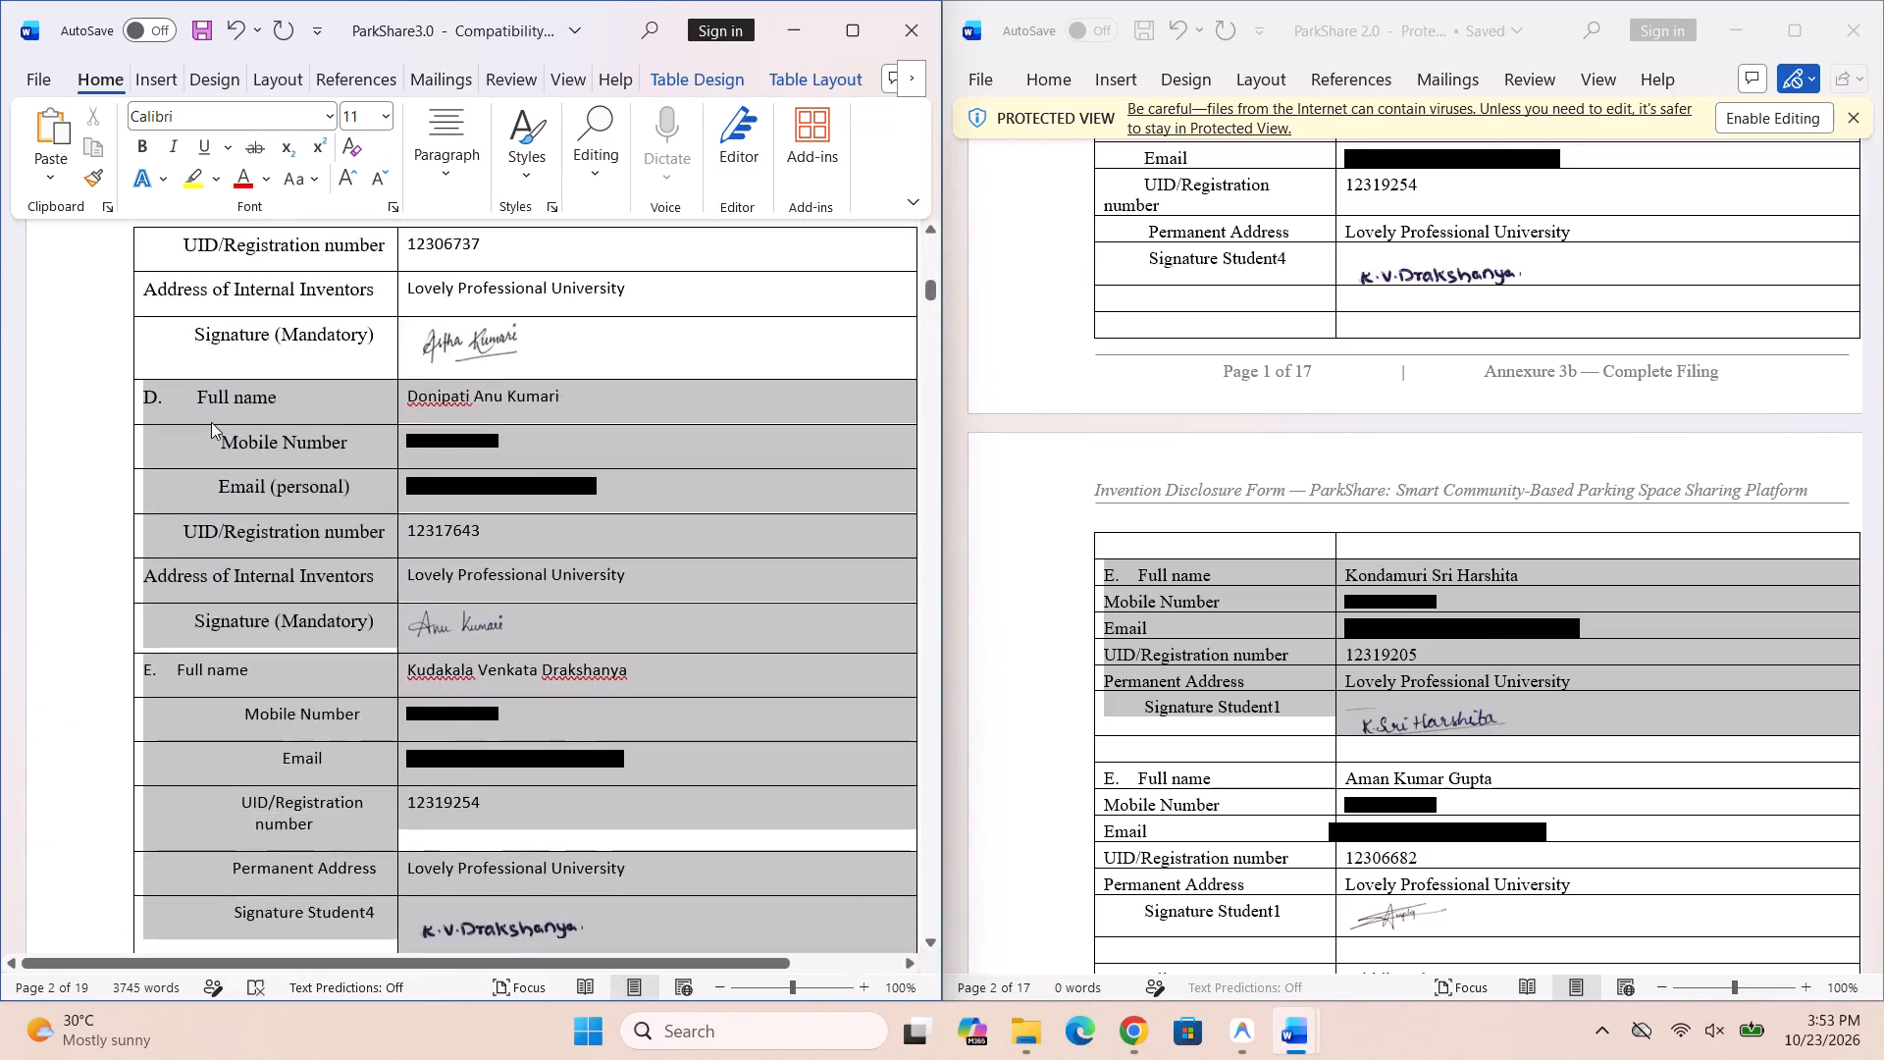
left_click_drag(211, 422, 171, 398)
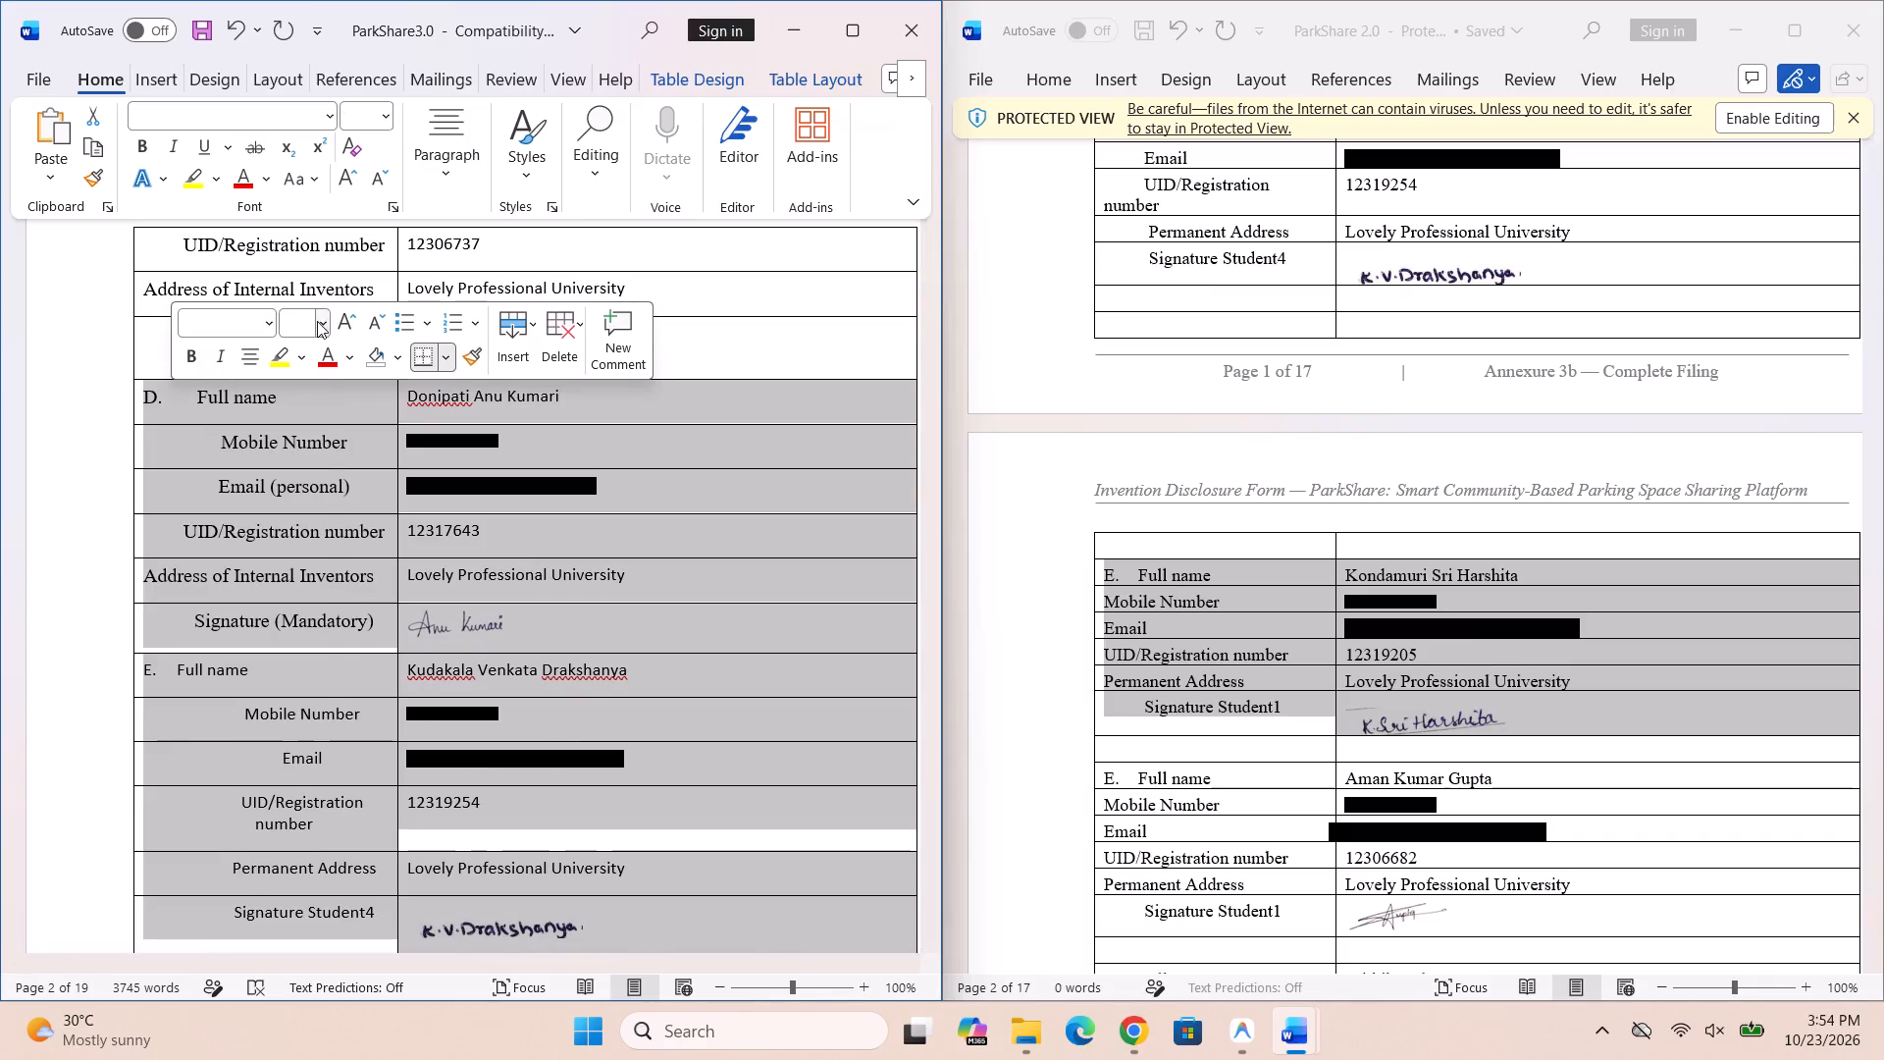
left_click(317, 321)
left_click(302, 439)
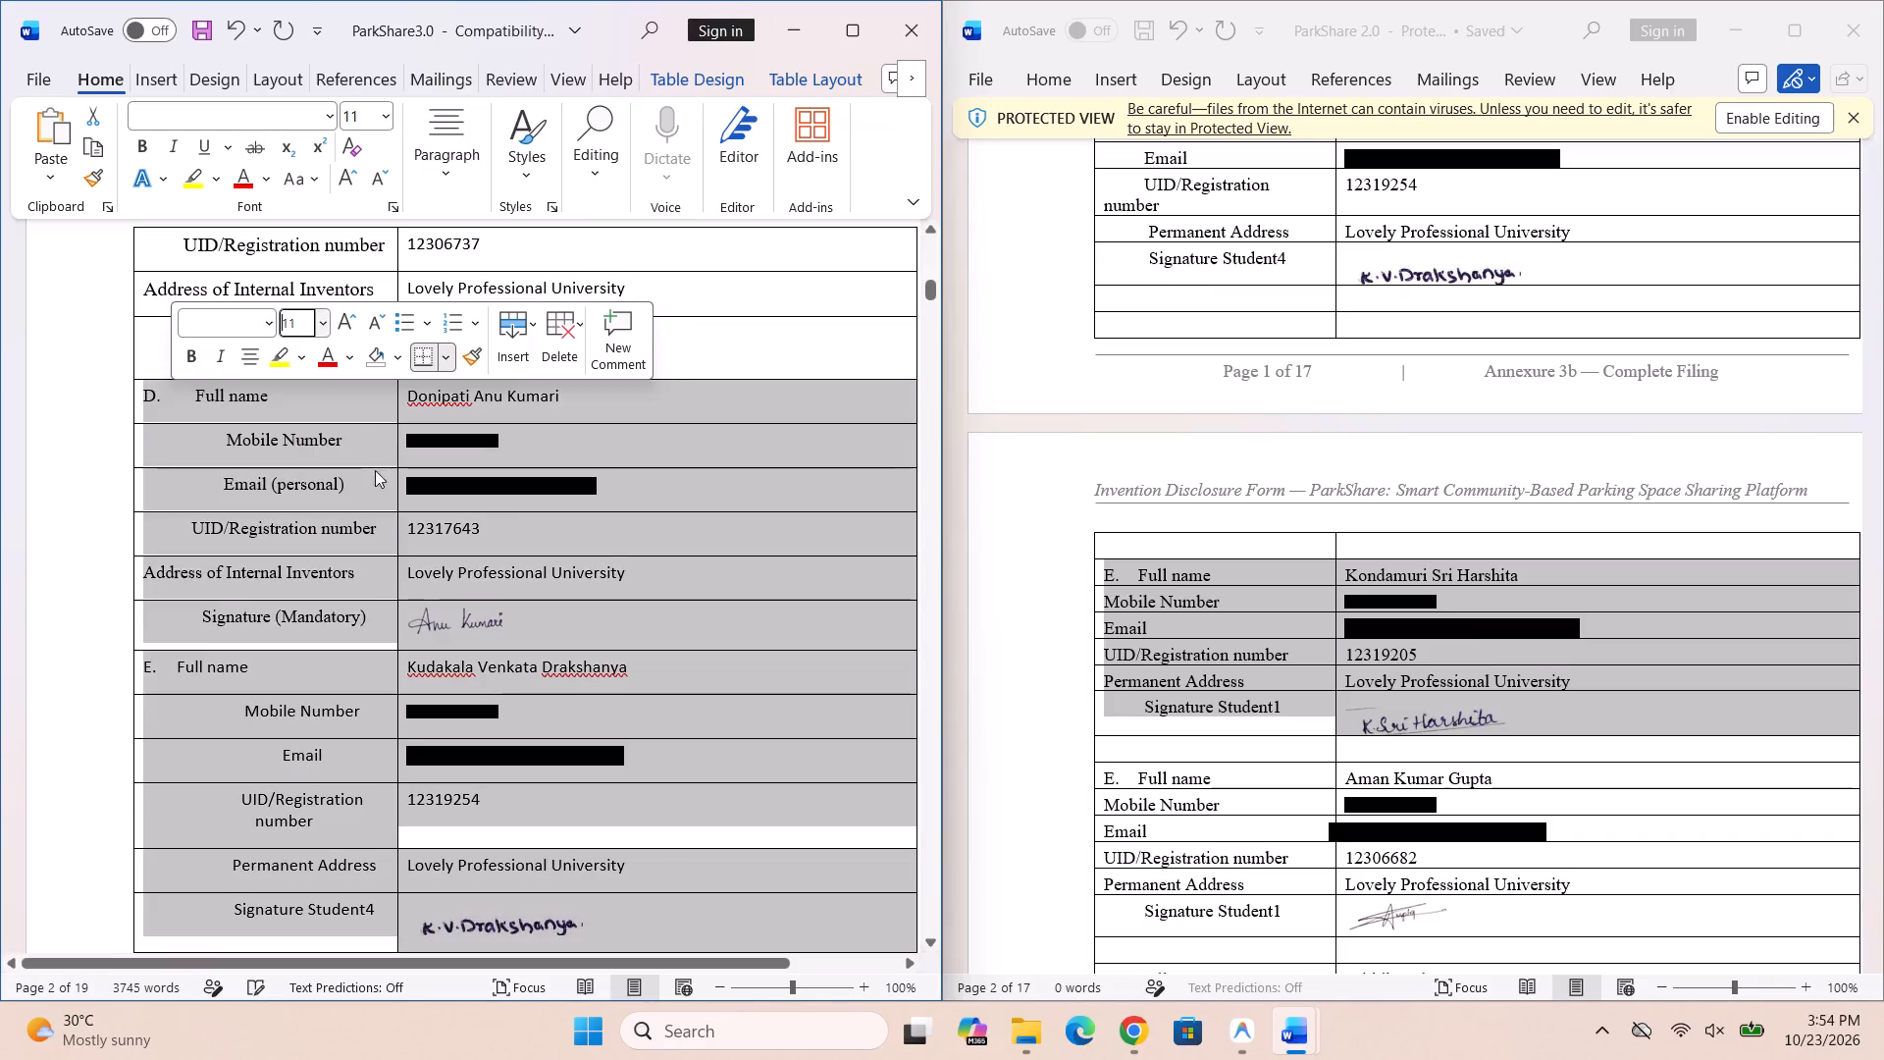
left_click(838, 618)
scroll(838, 616, "down", 5)
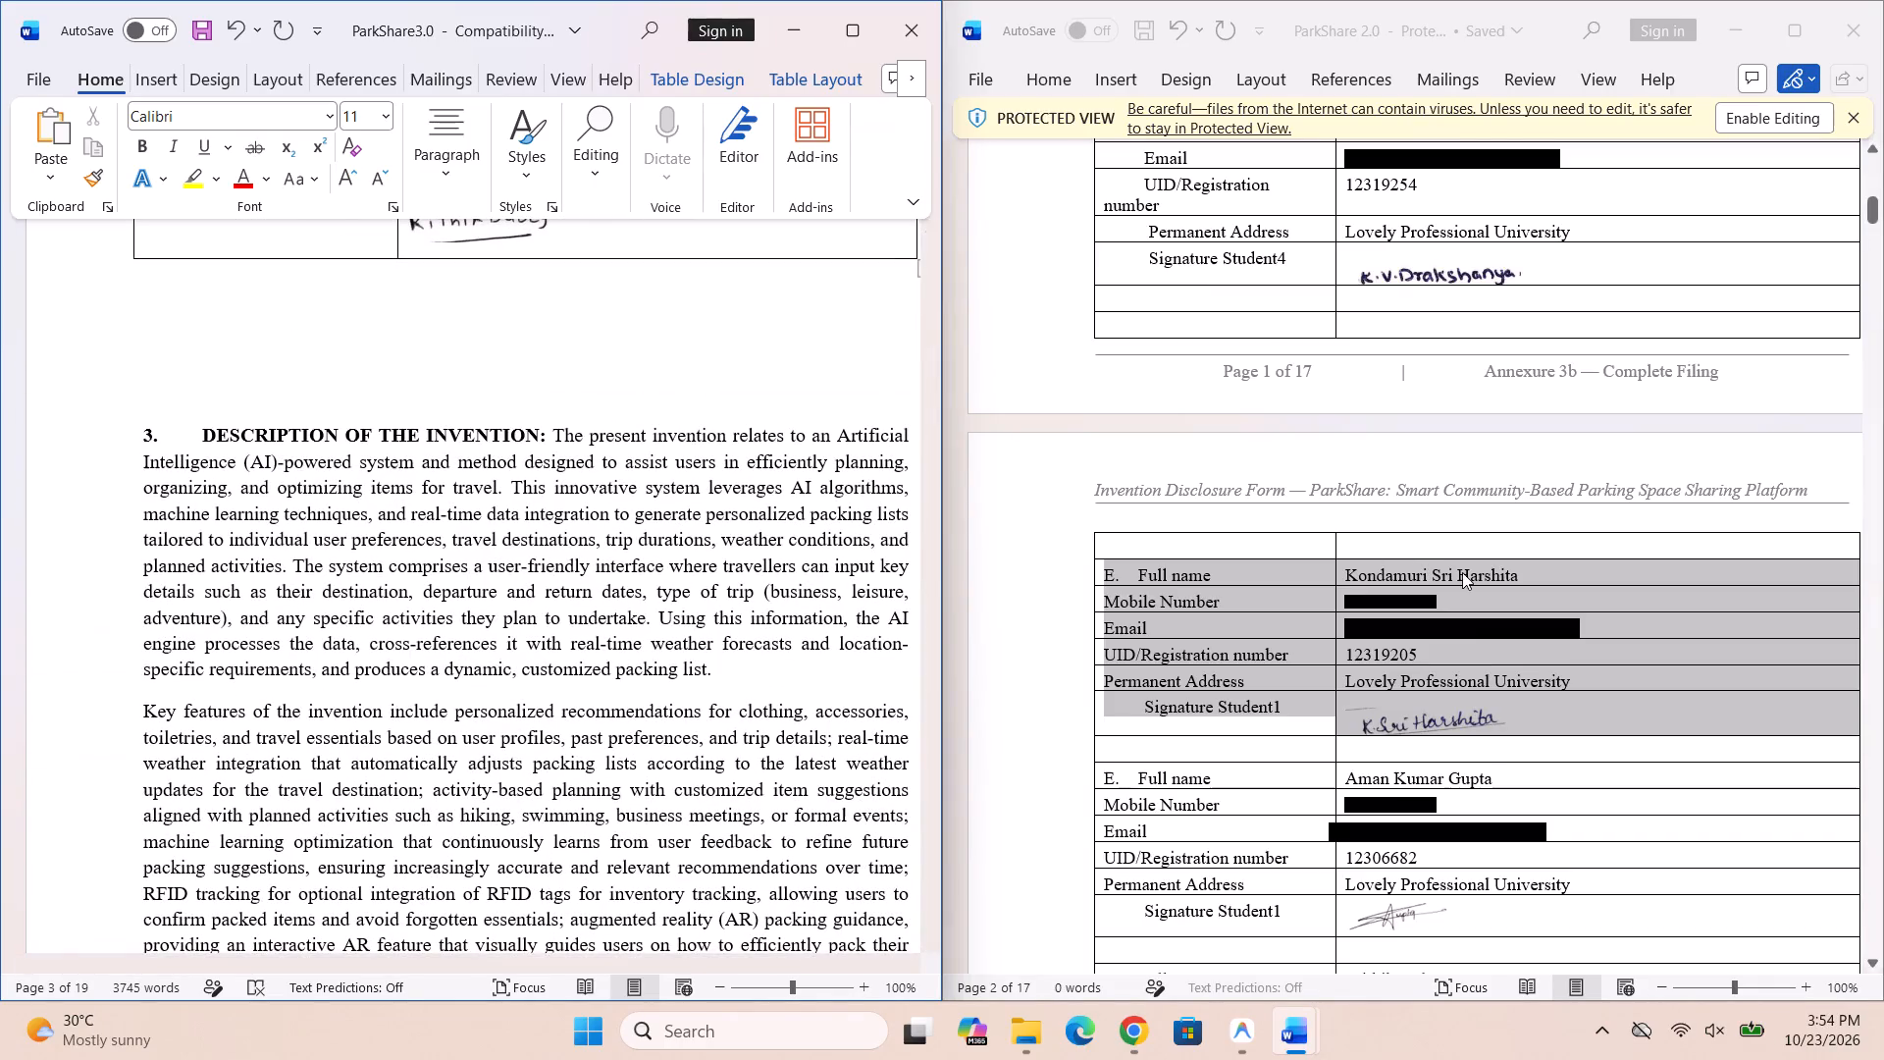
scroll(1462, 572, "down", 4)
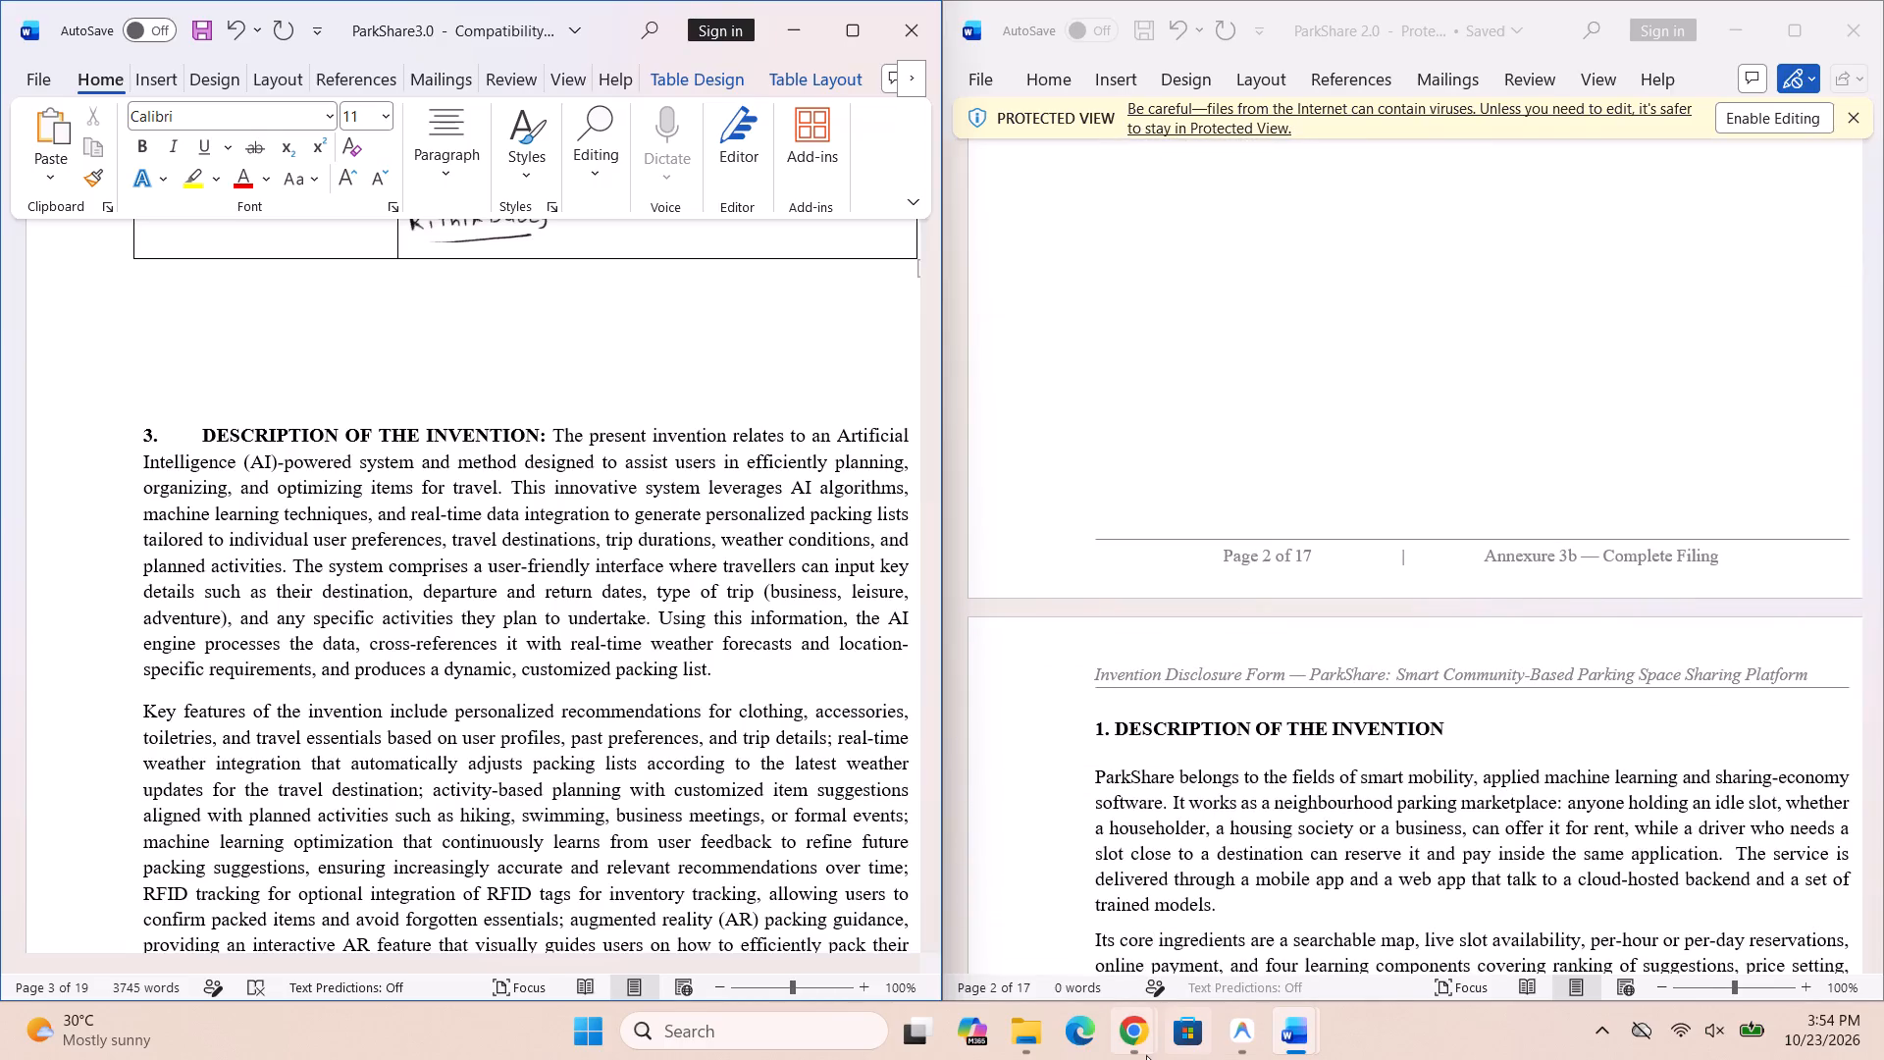
left_click(1140, 1050)
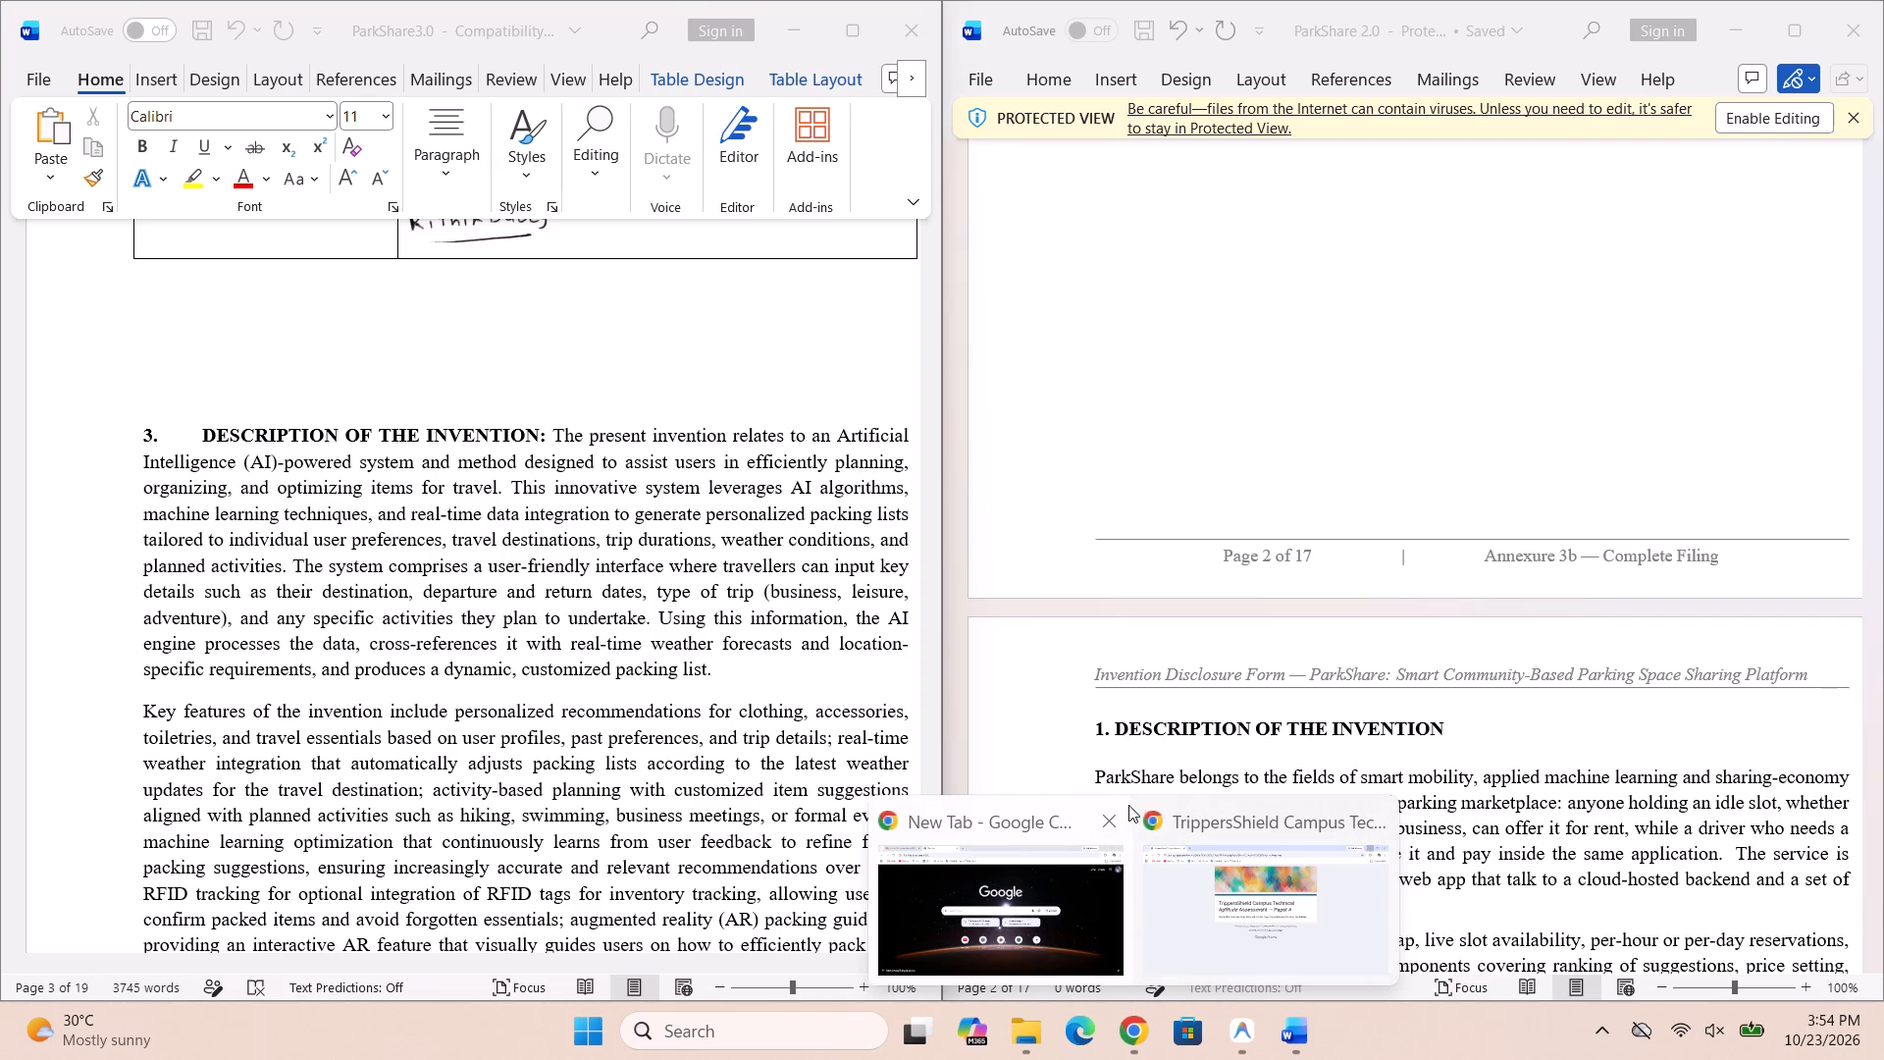
left_click(1117, 819)
left_click(1117, 819)
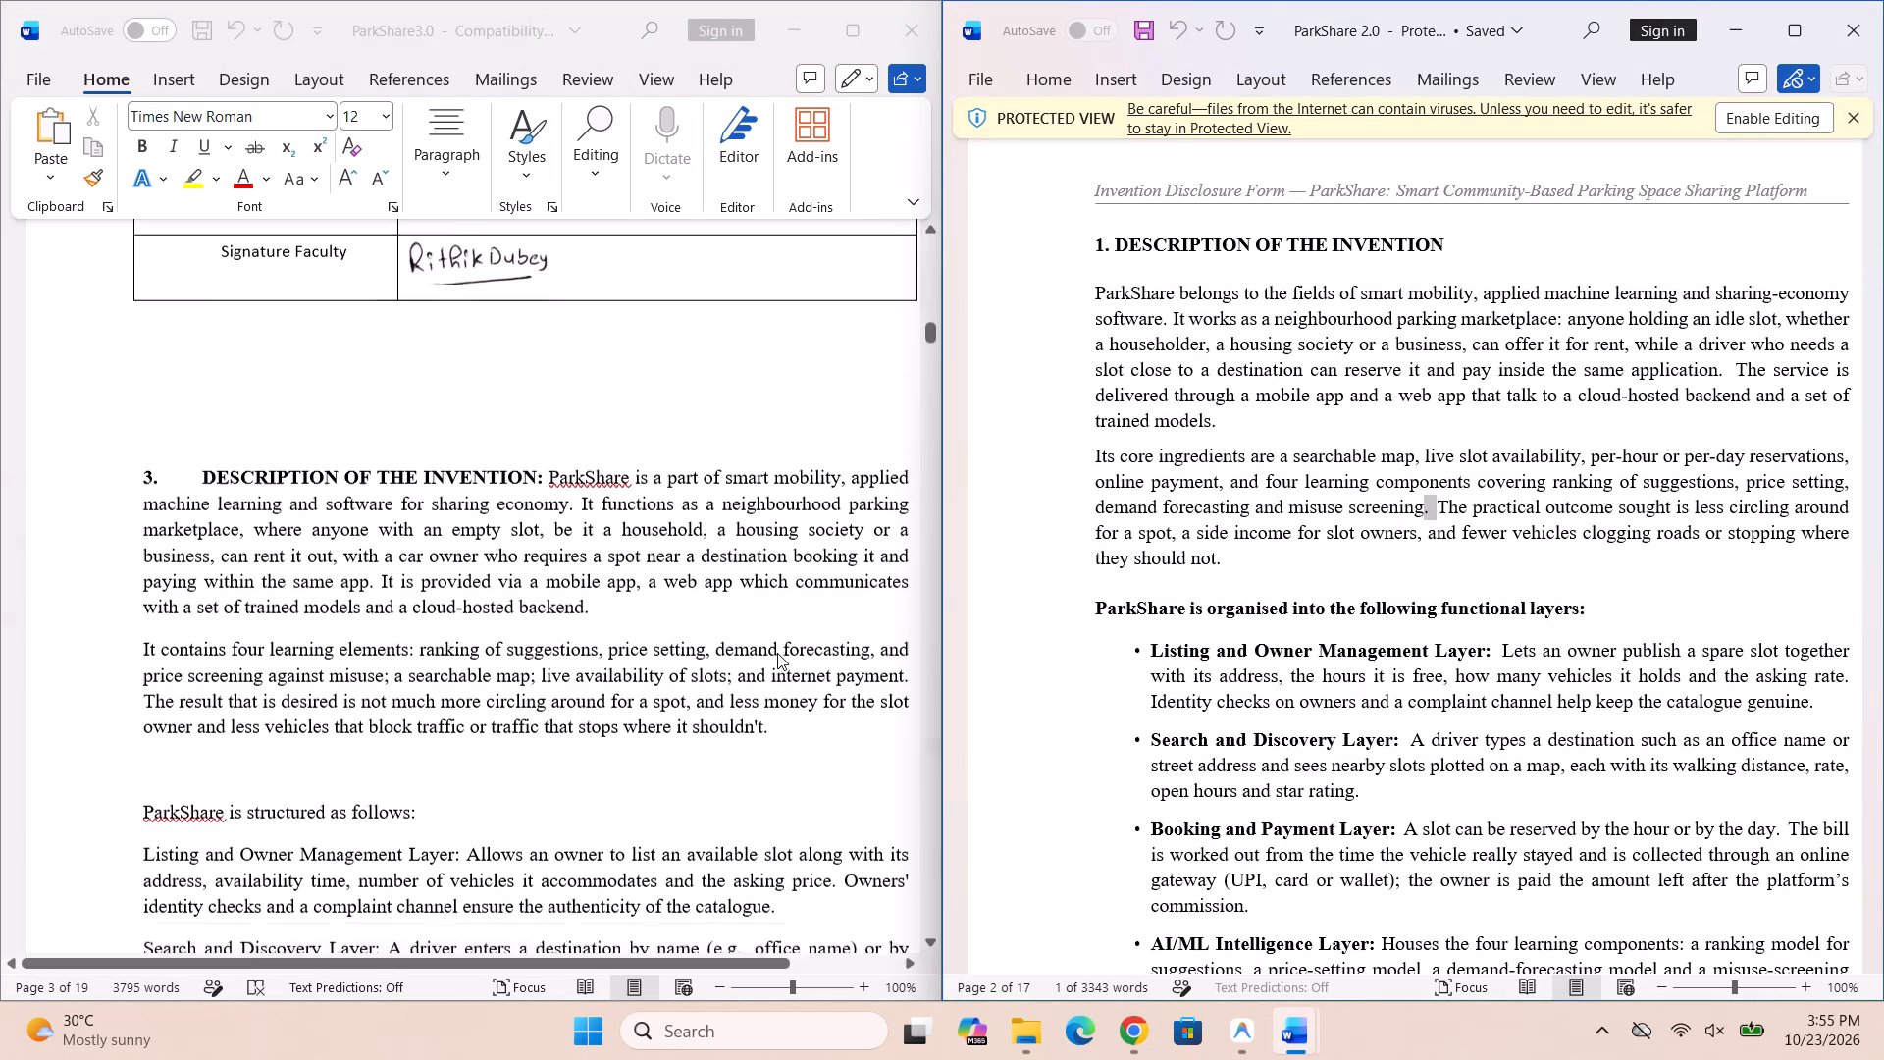
scroll(777, 653, "down", 1)
left_click(512, 658)
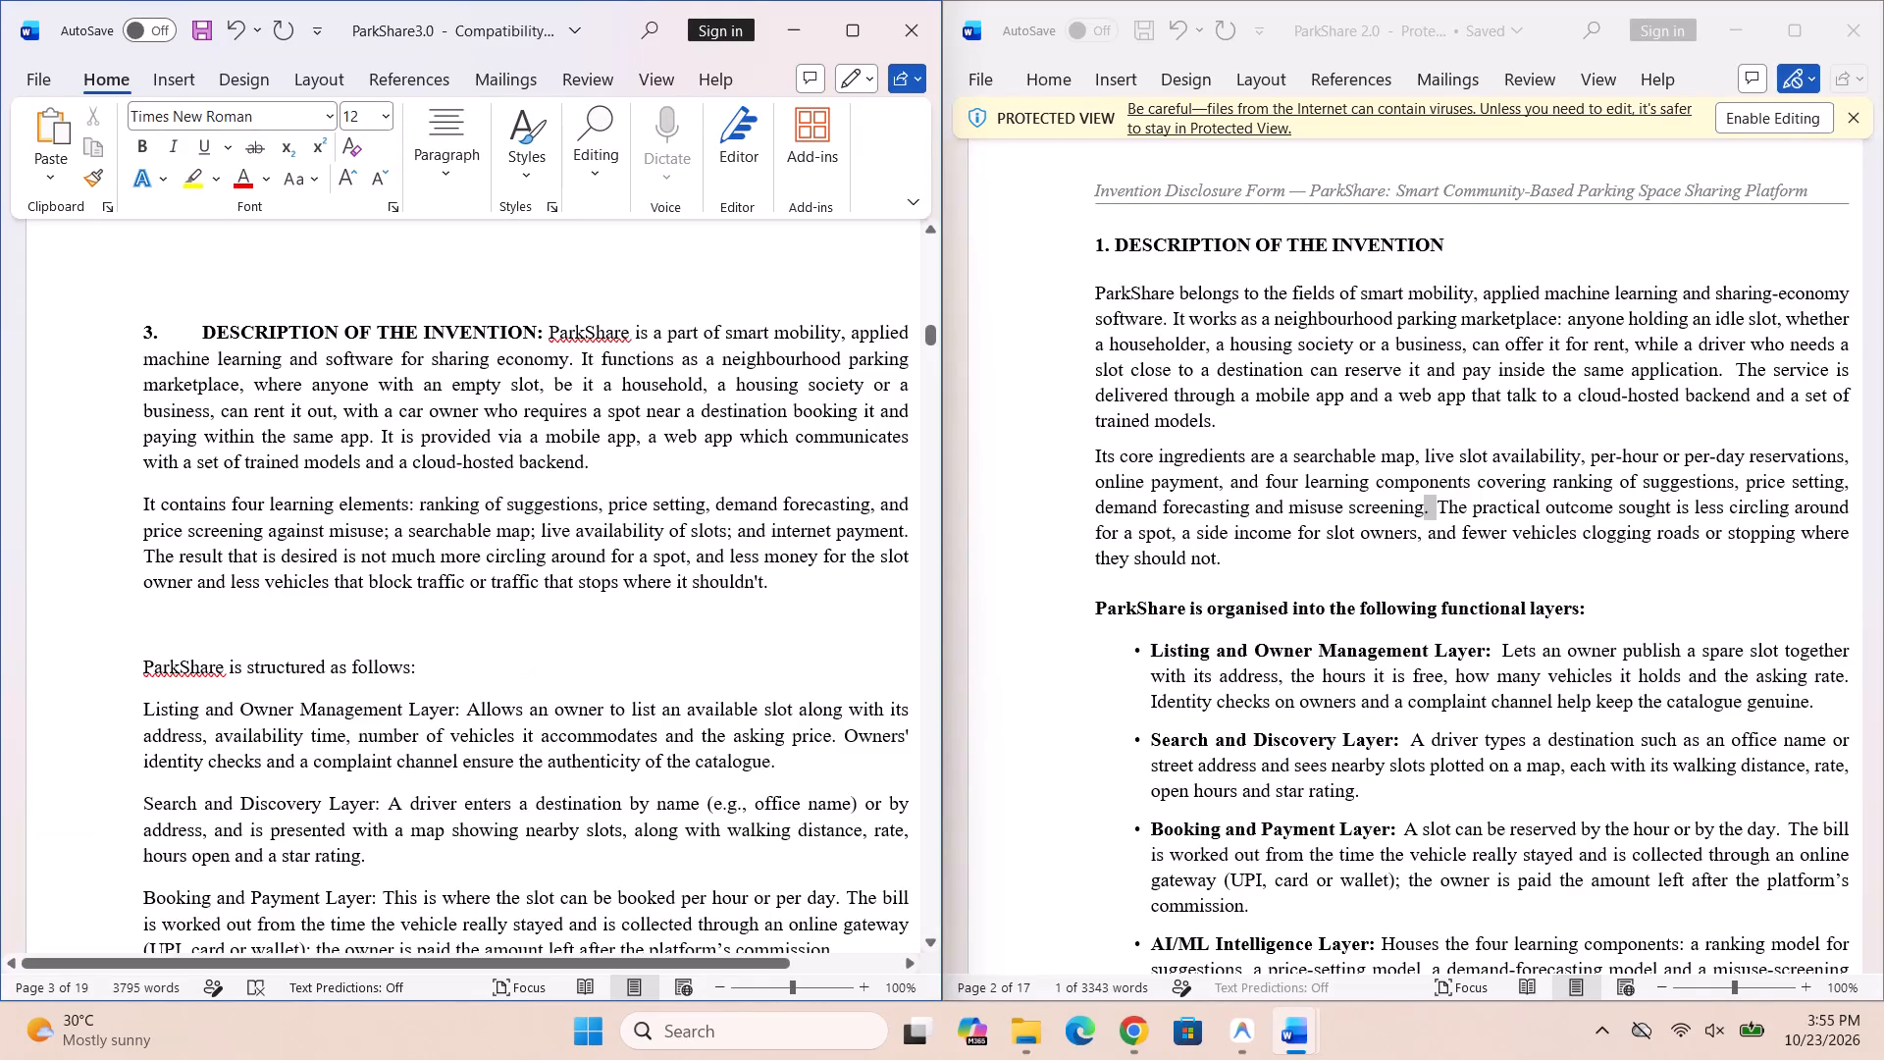
left_click_drag(420, 664, 295, 664)
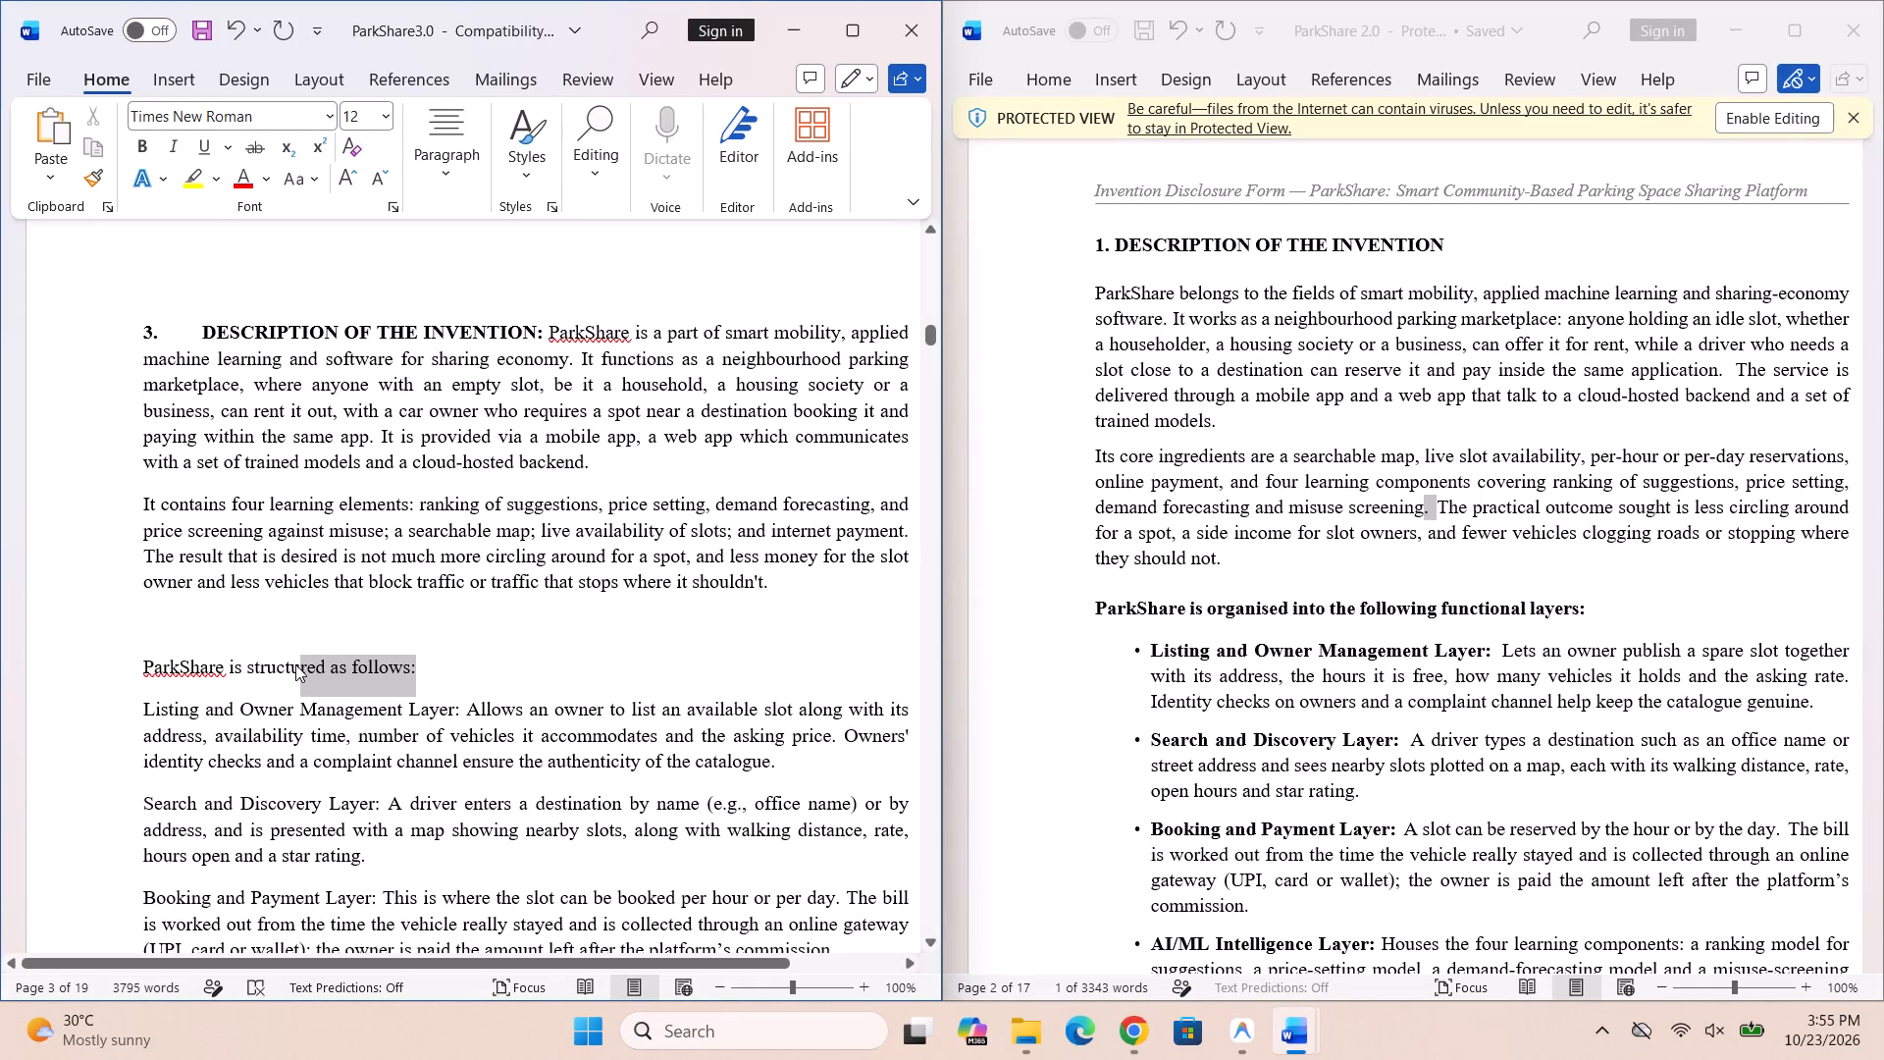
left_click_drag(295, 664, 154, 653)
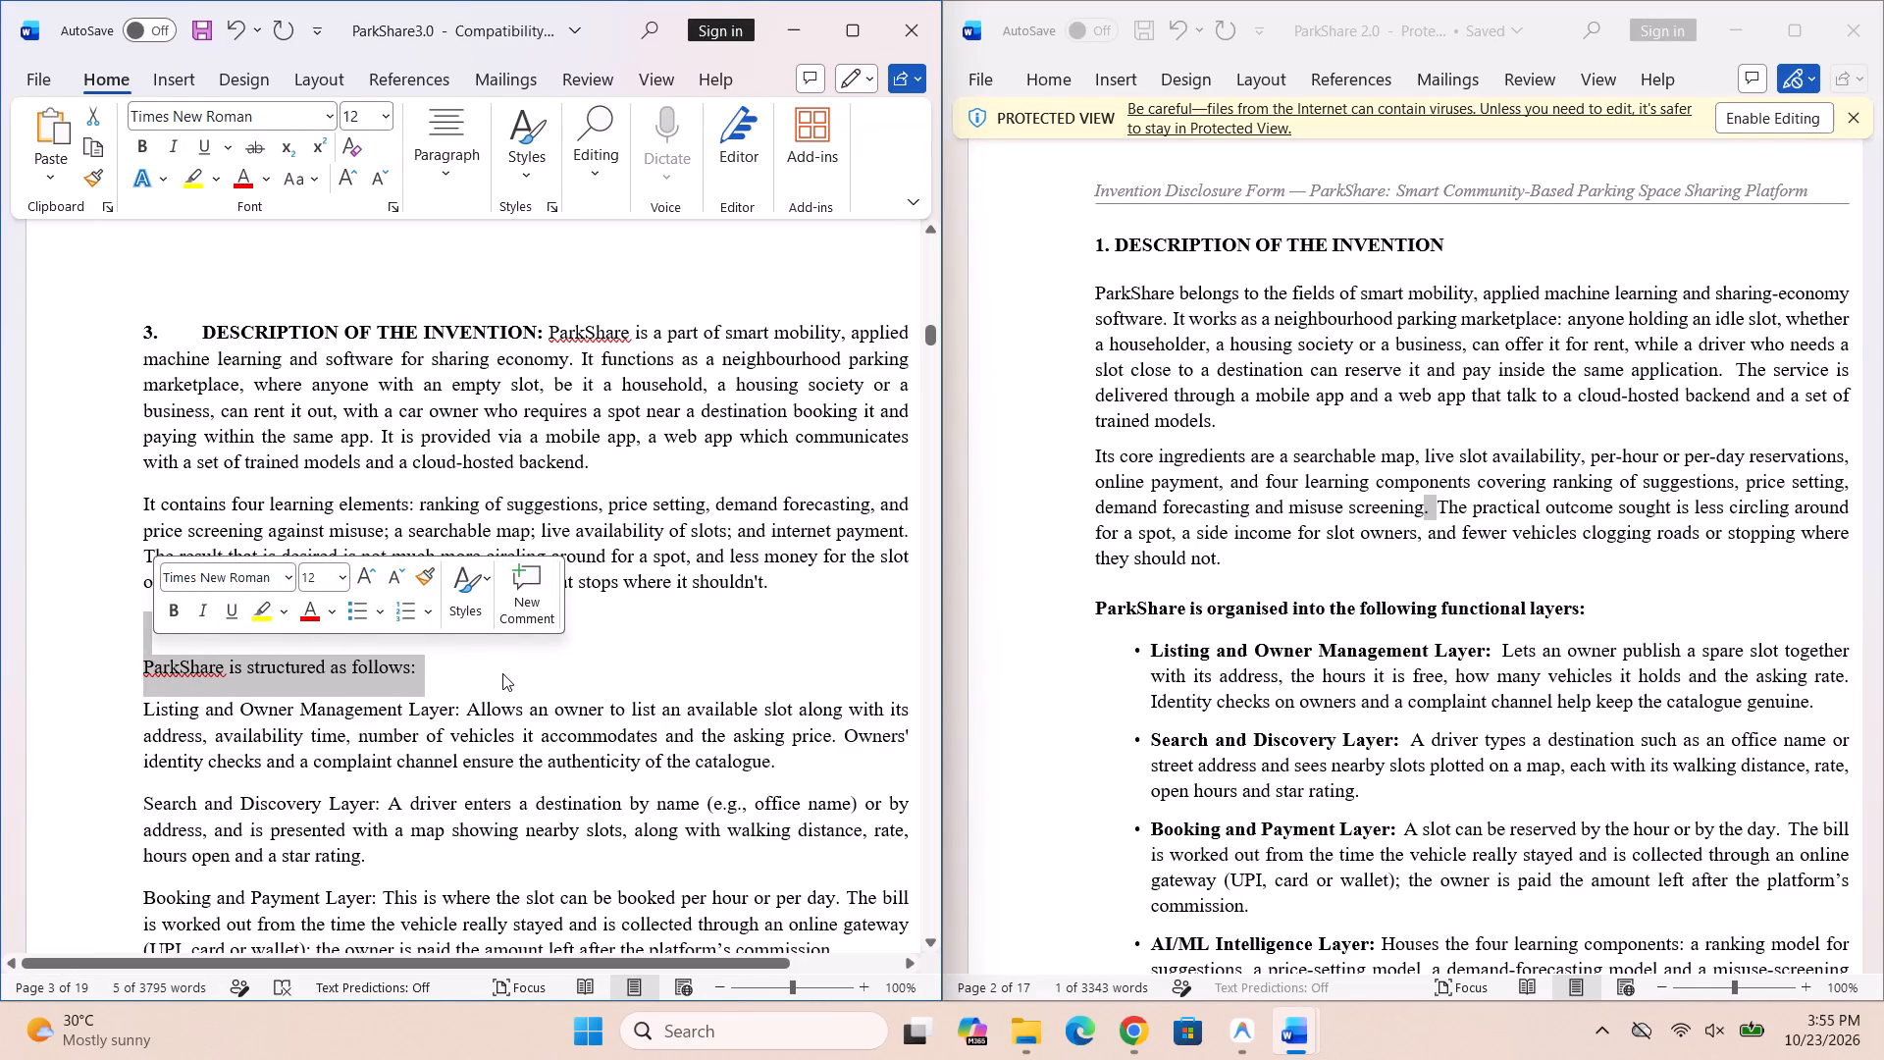
left_click(771, 623)
scroll(771, 623, "down", 1)
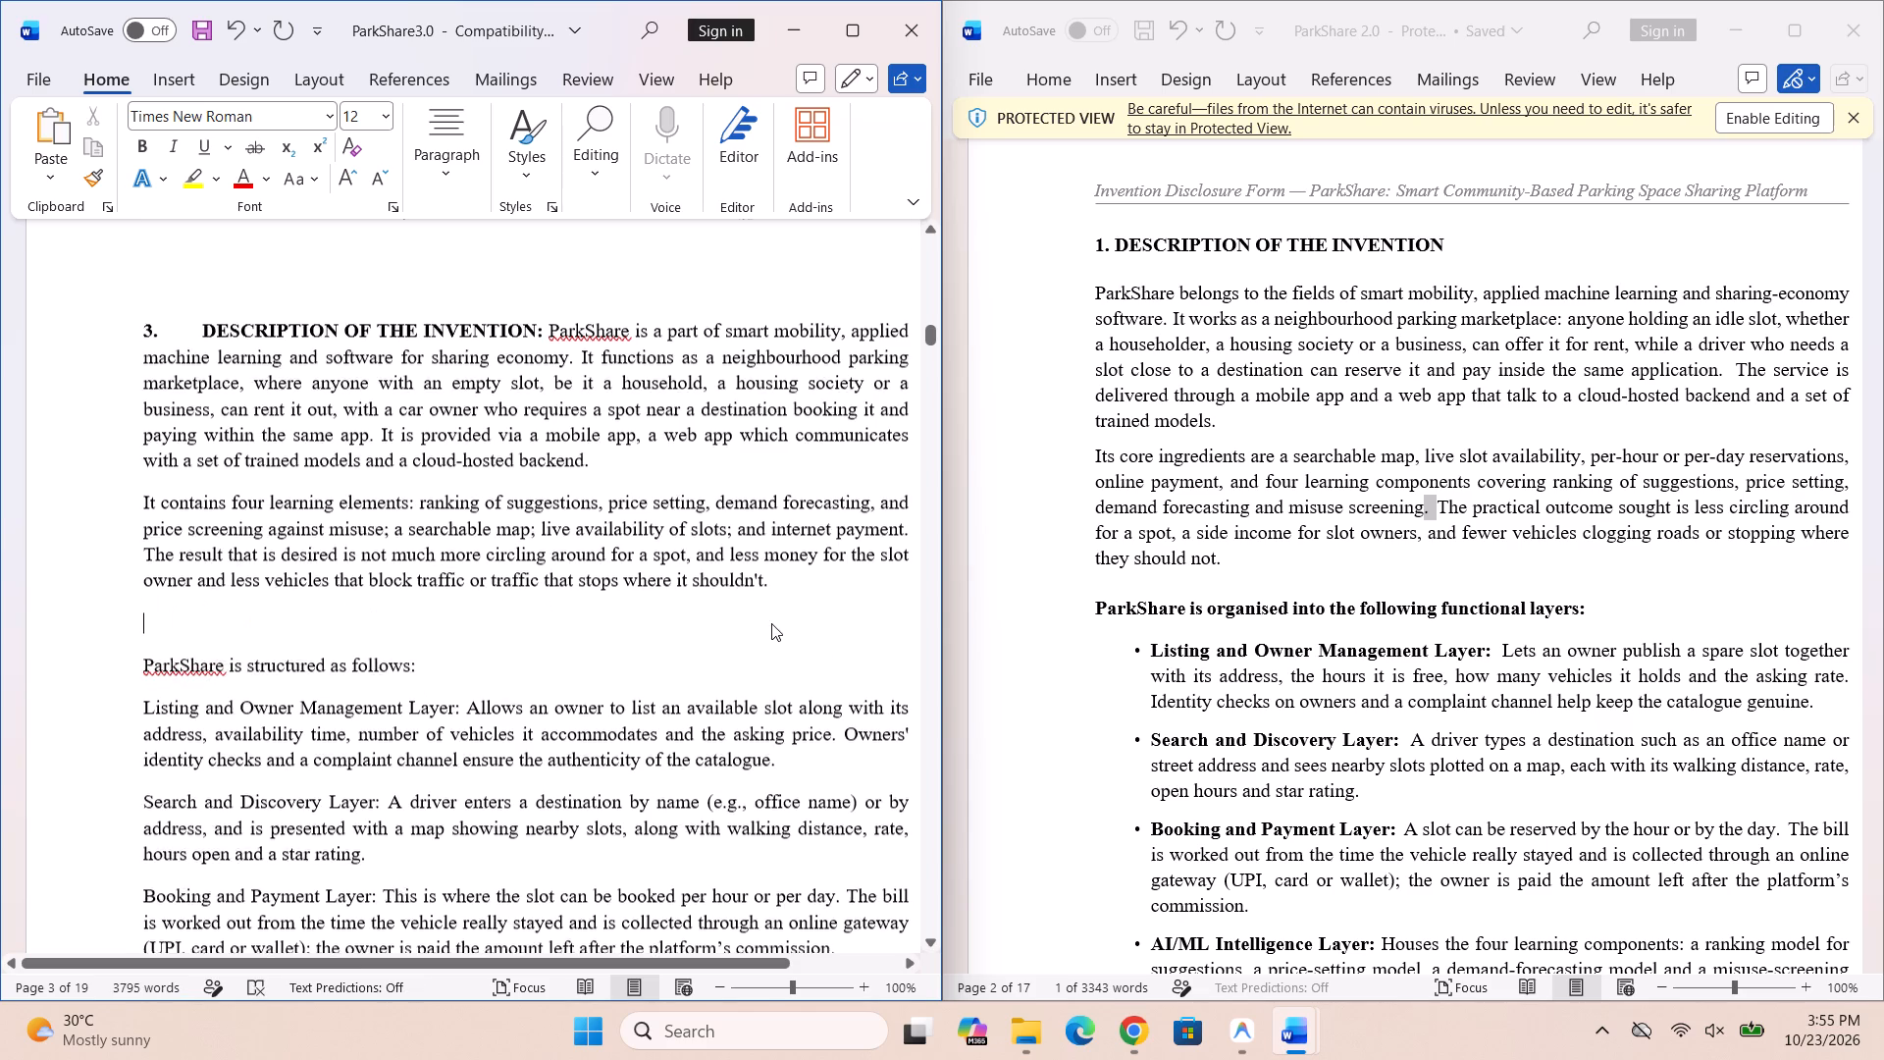
scroll(771, 623, "down", 1)
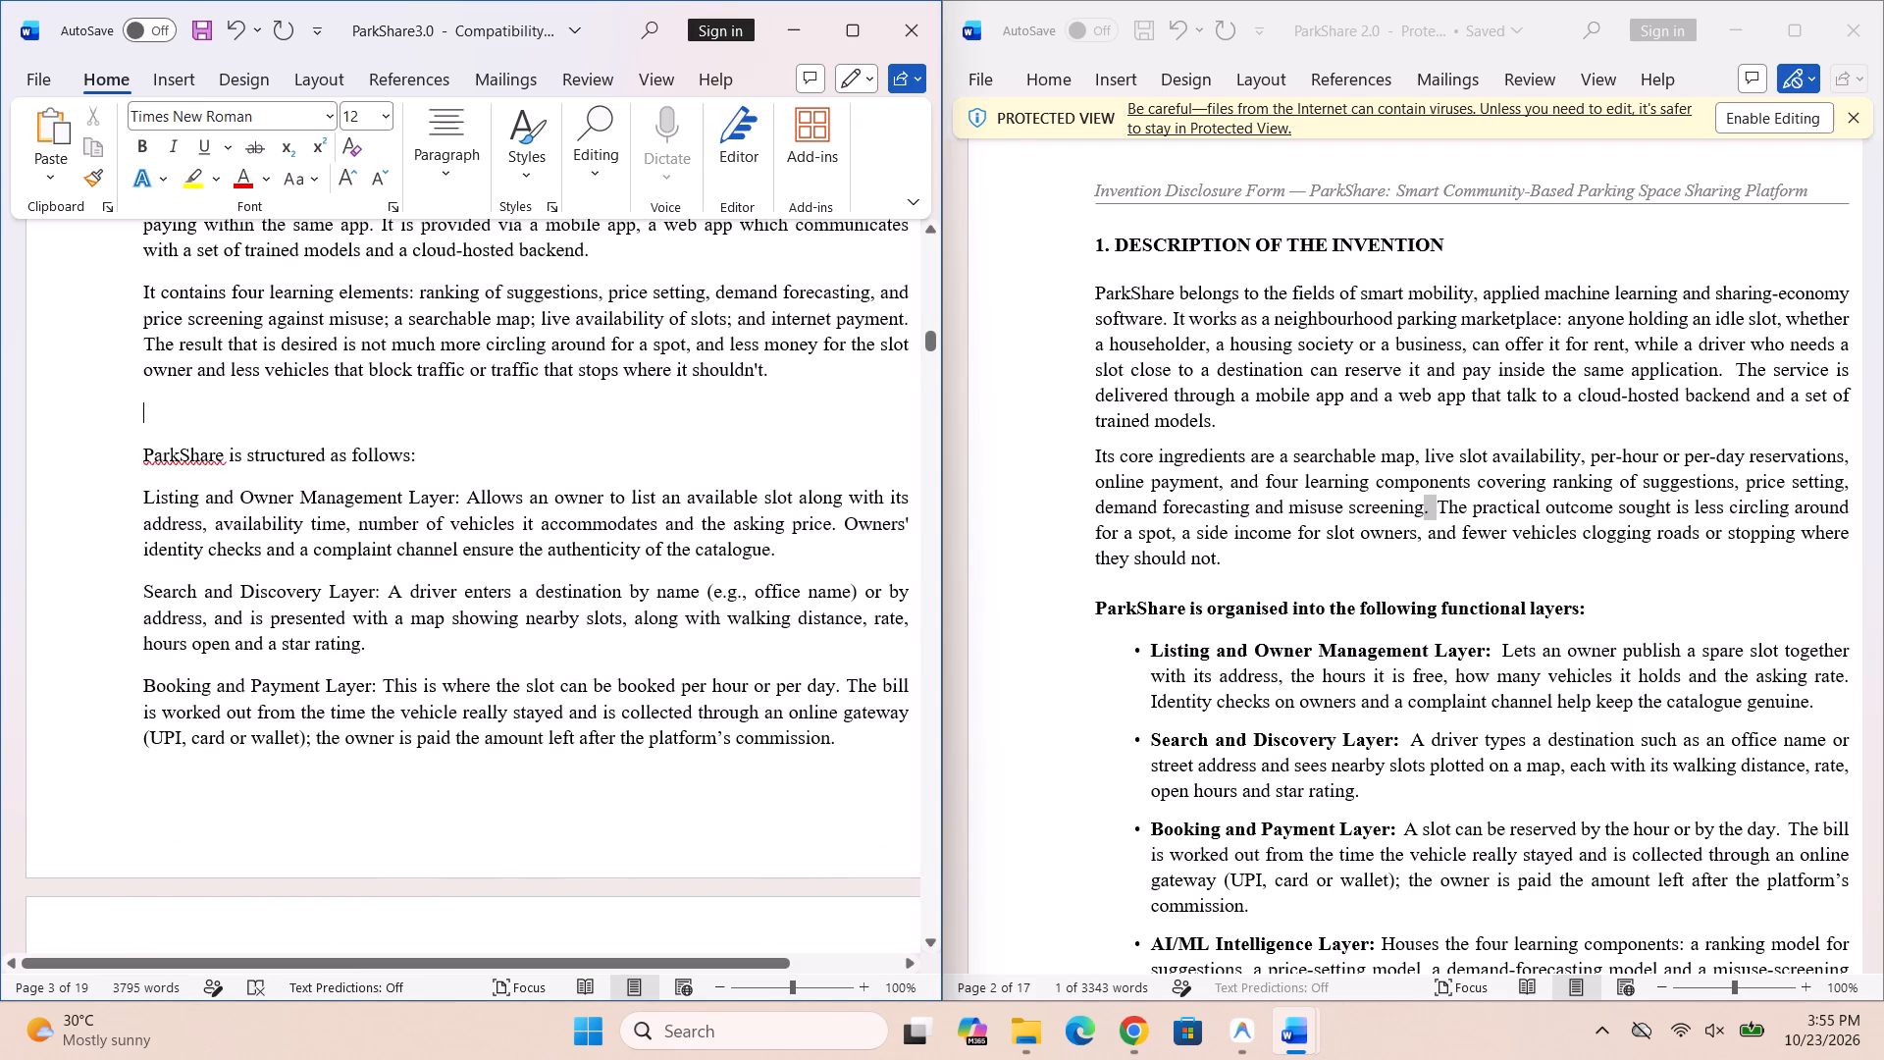
scroll(823, 583, "down", 1)
scroll(823, 583, "up", 1)
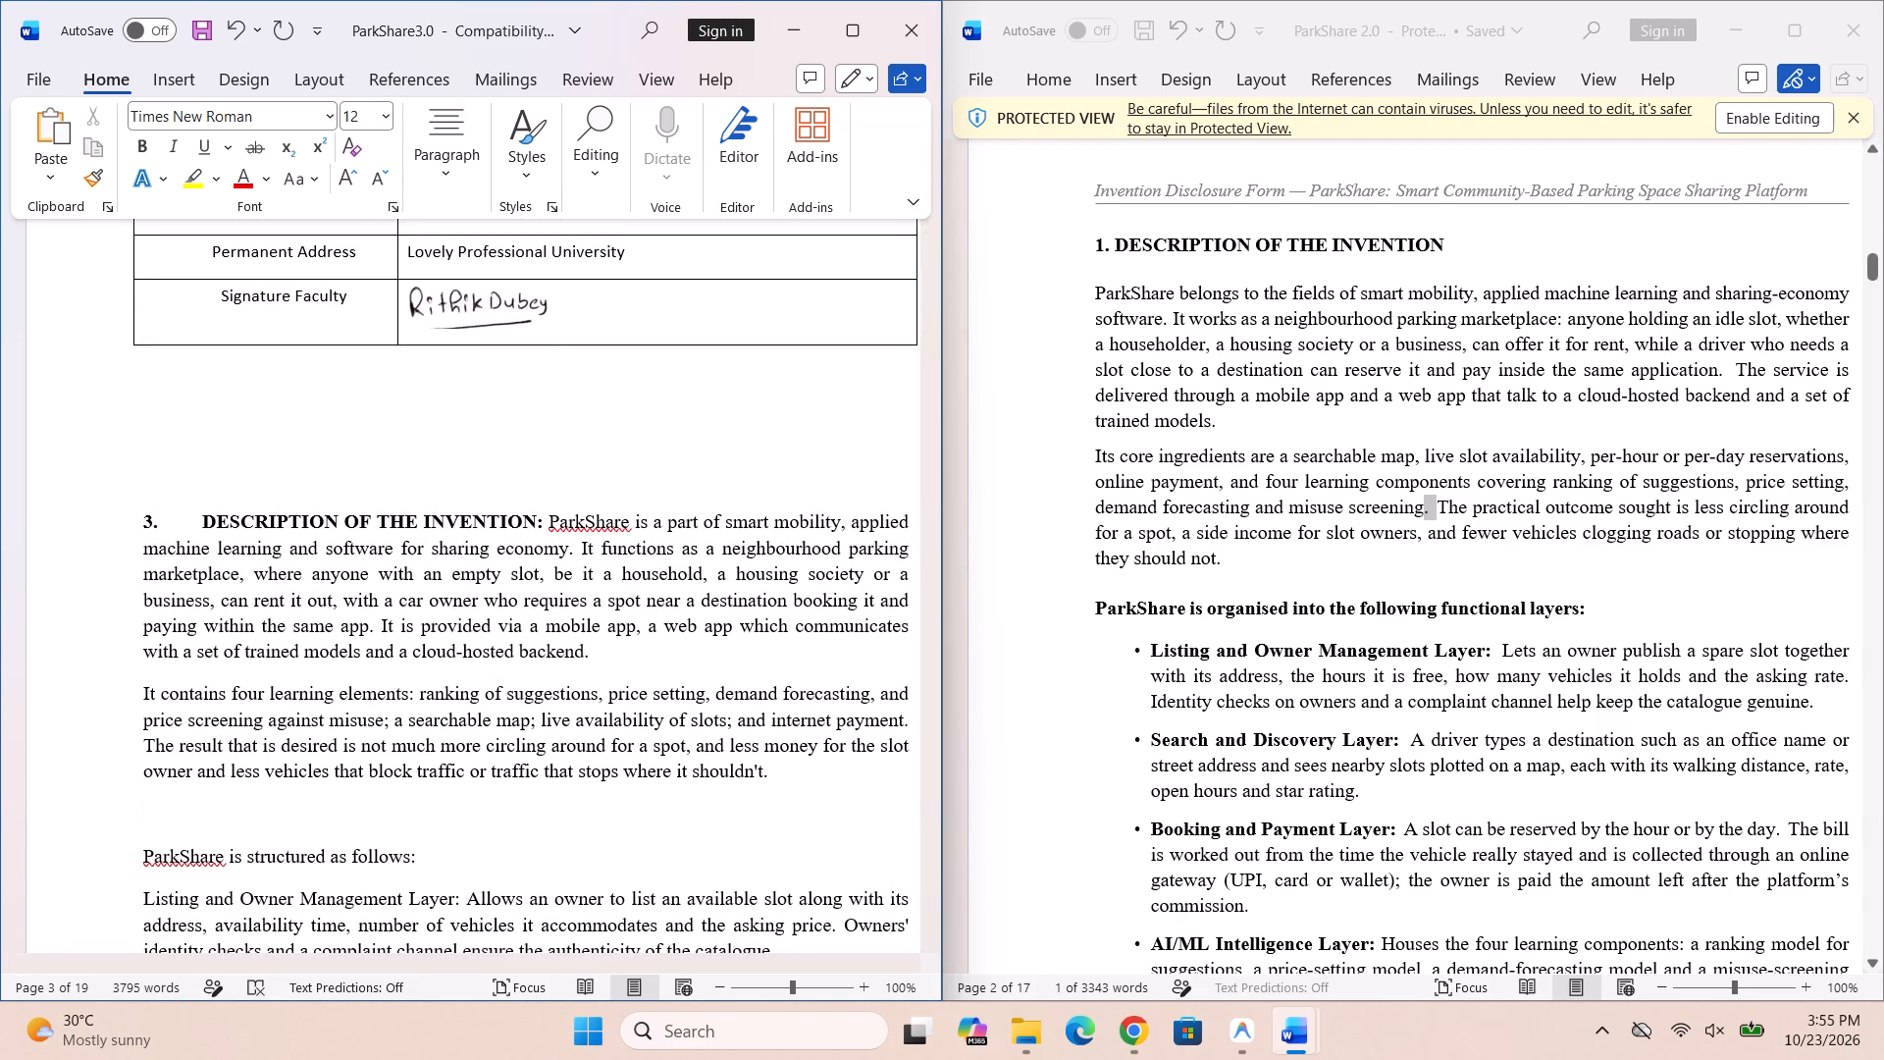
Copy ParkShare 2.0's functional layers text, from the "ParkShare is organised into the following functional layers" line through the Ratings, Reviews and Corporate Zone Layer bullet.
left_click_drag(1230, 560, 1211, 534)
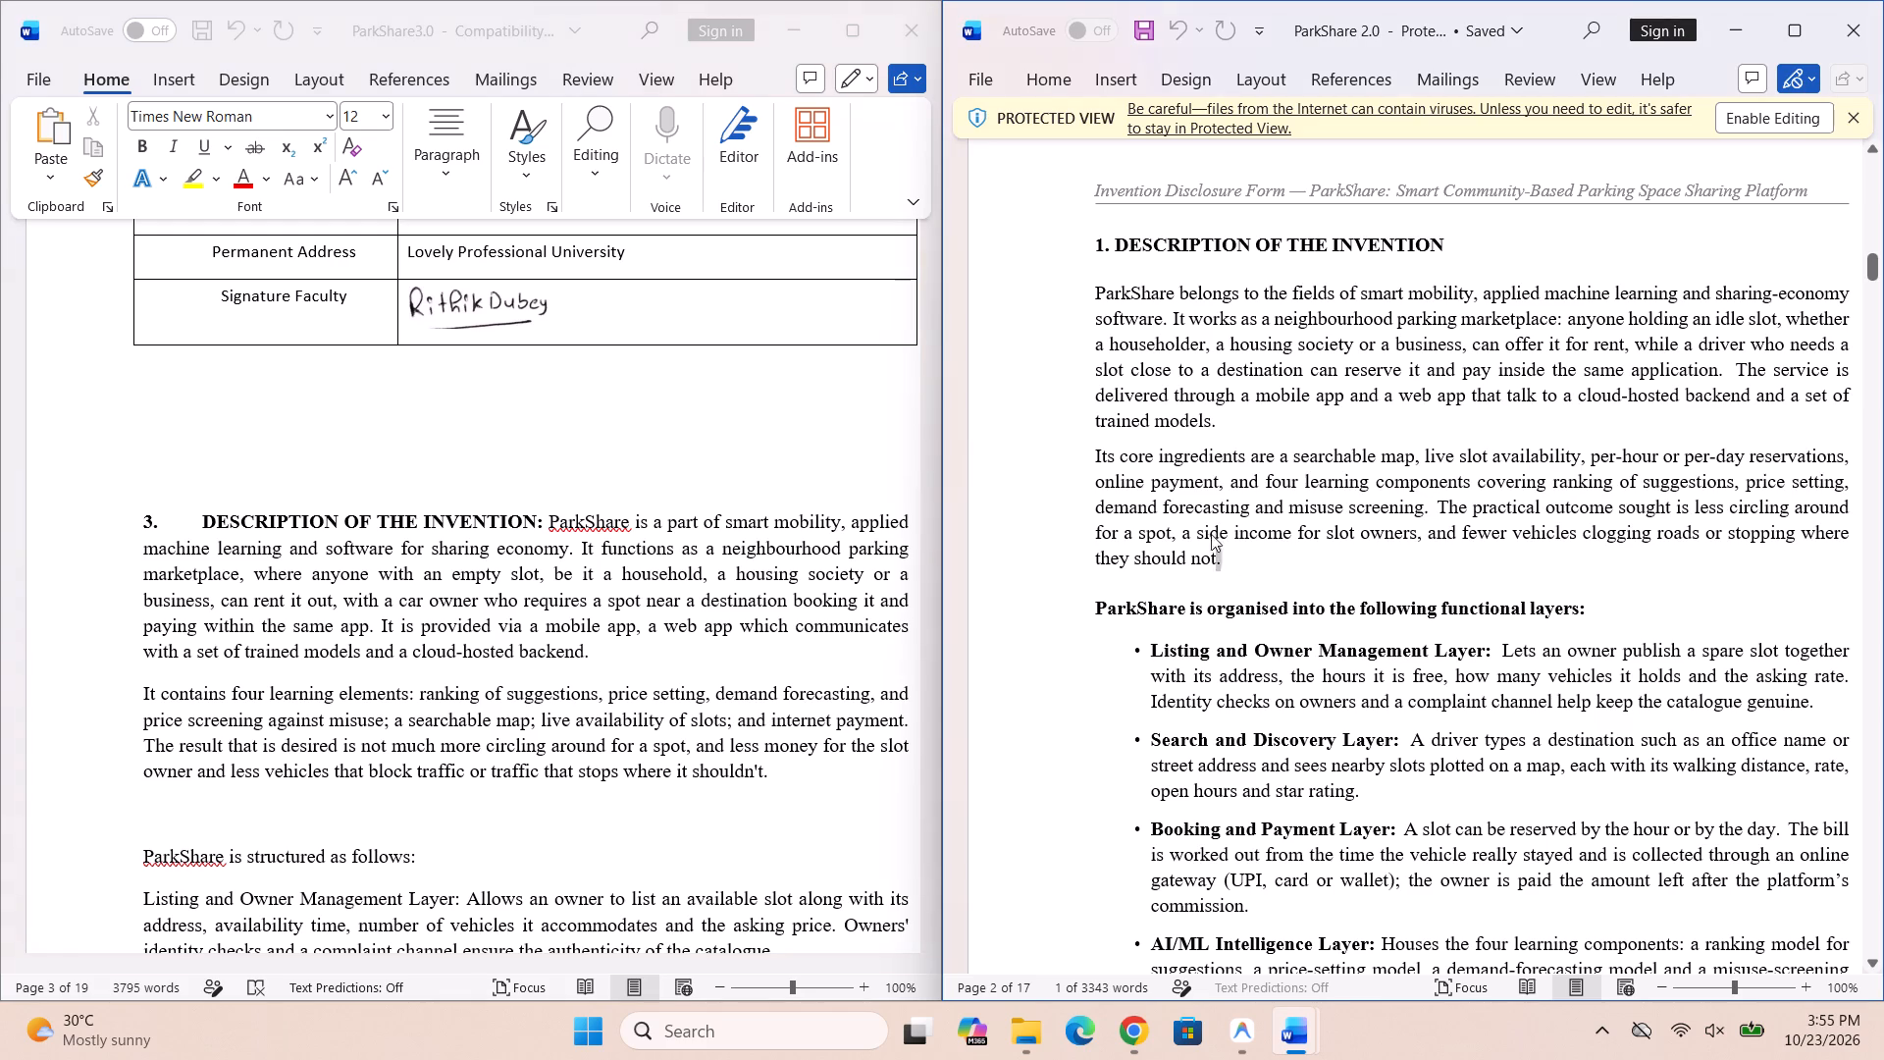
left_click_drag(1211, 534, 1136, 373)
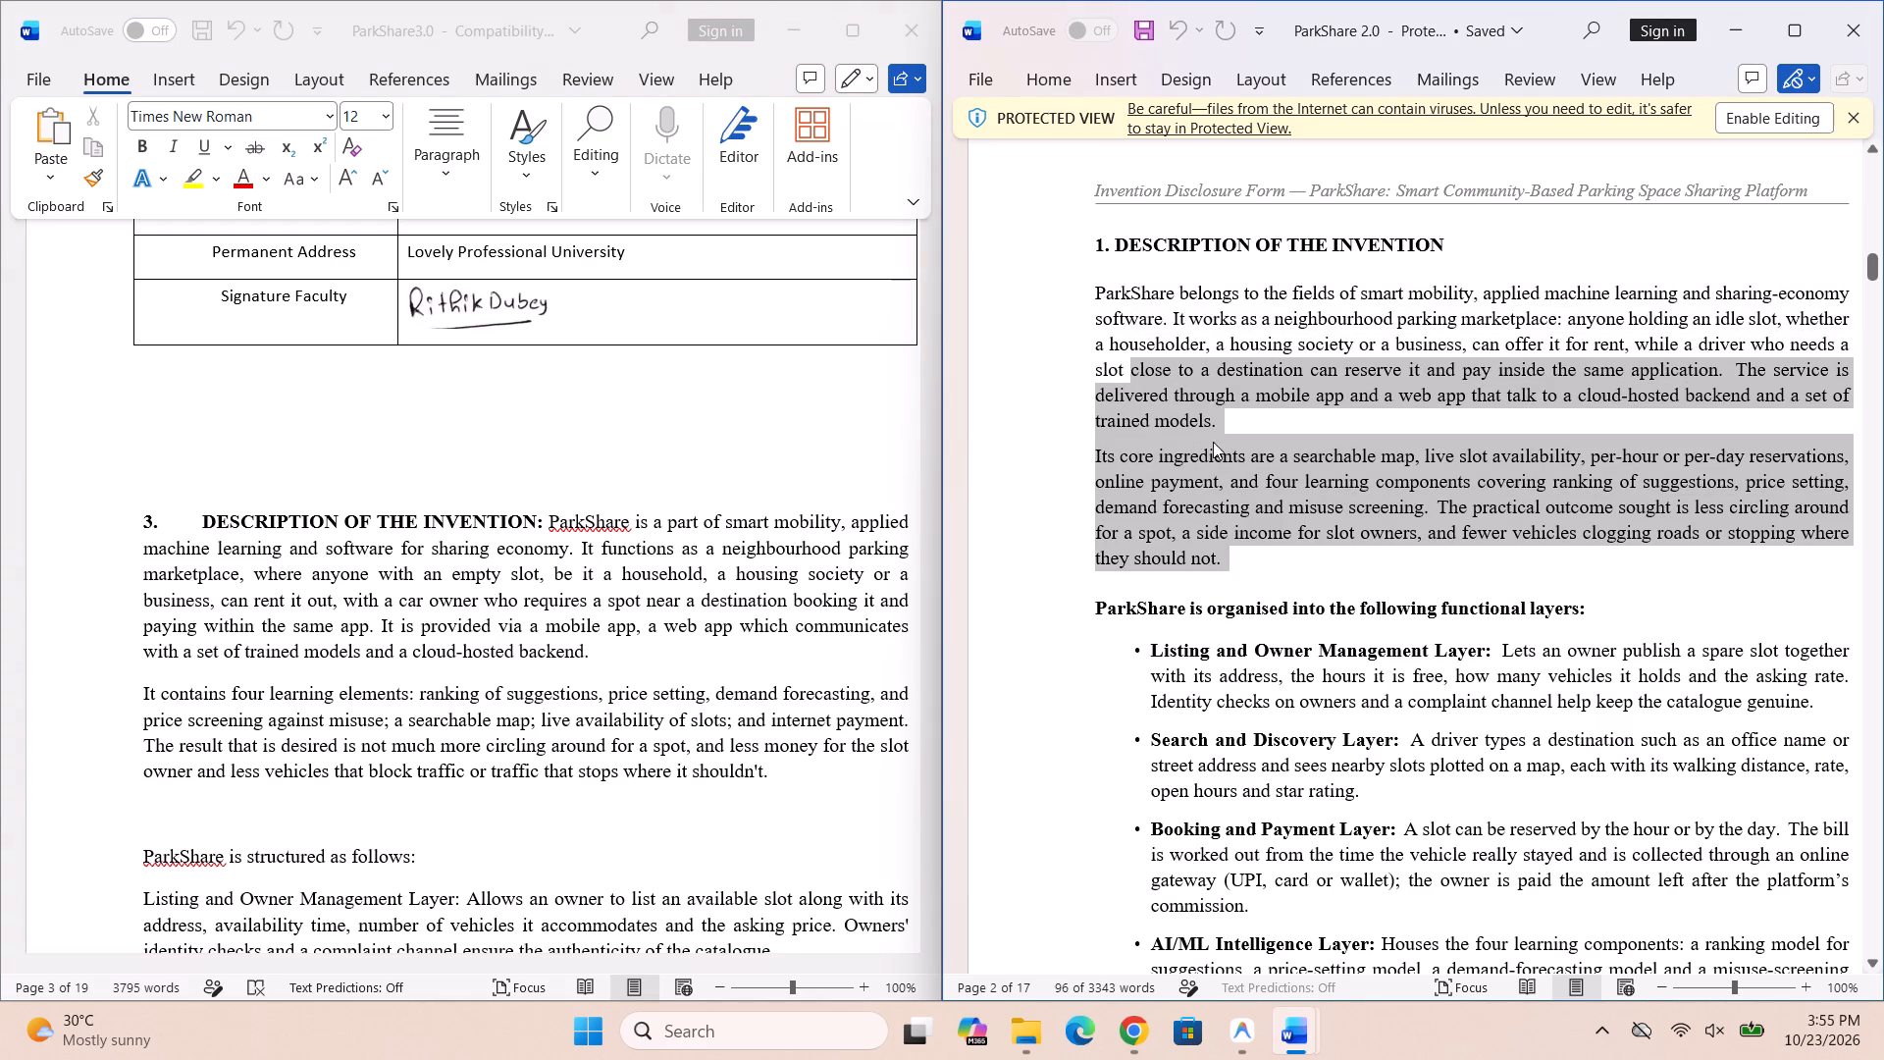
left_click(1409, 560)
scroll(1406, 556, "down", 2)
left_click(1406, 556)
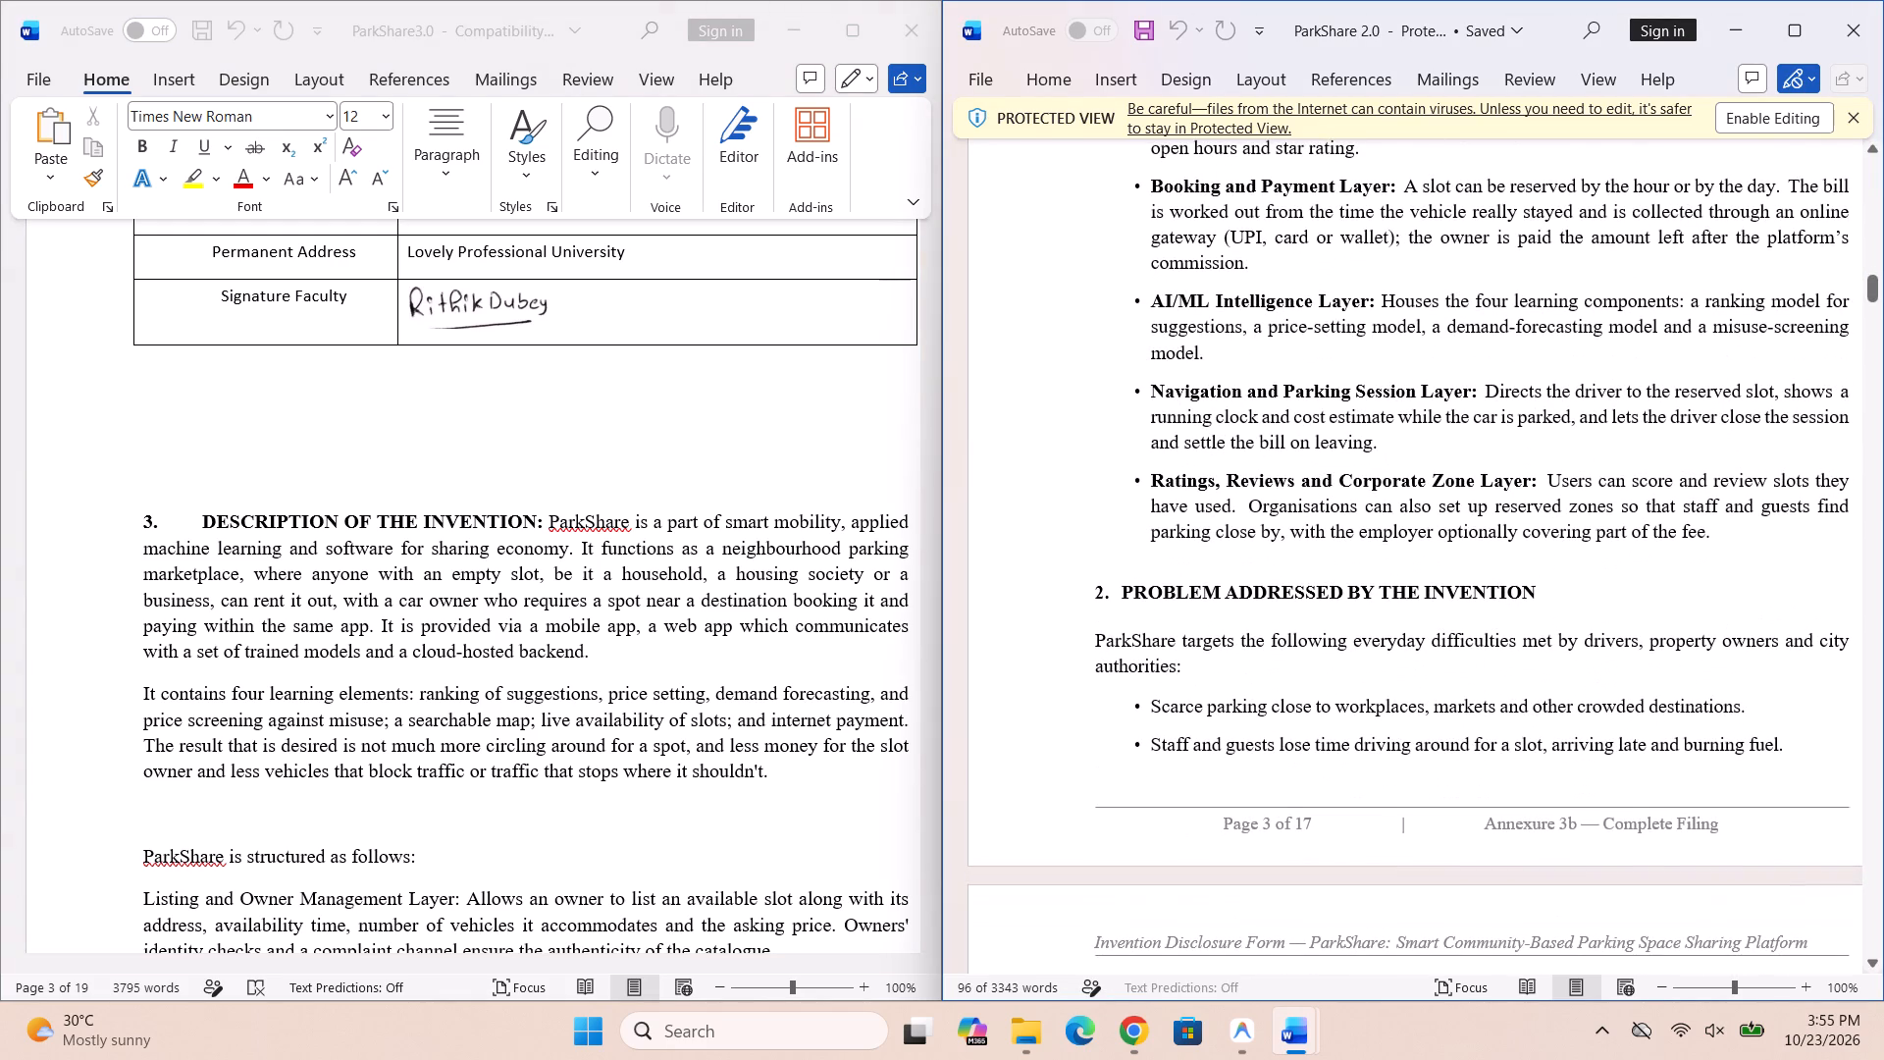
left_click_drag(1780, 543, 1150, 212)
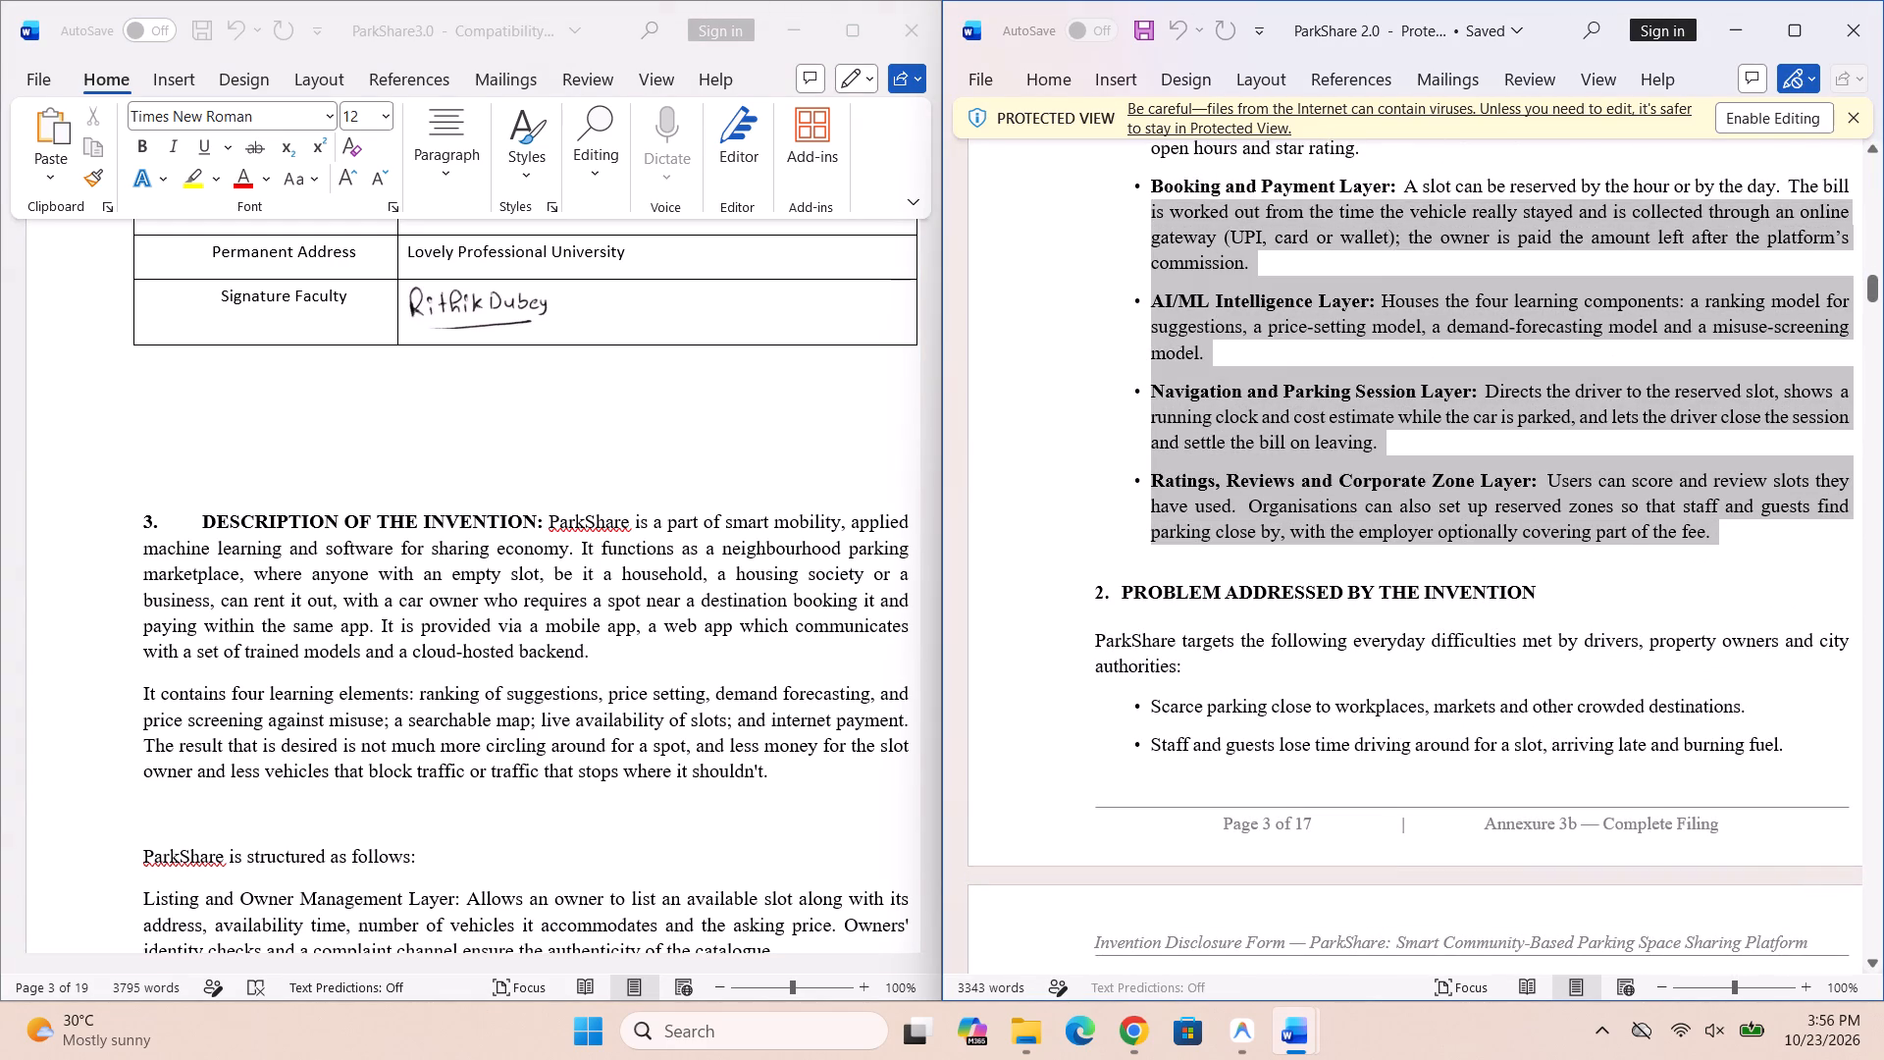
left_click_drag(1150, 212, 1125, 136)
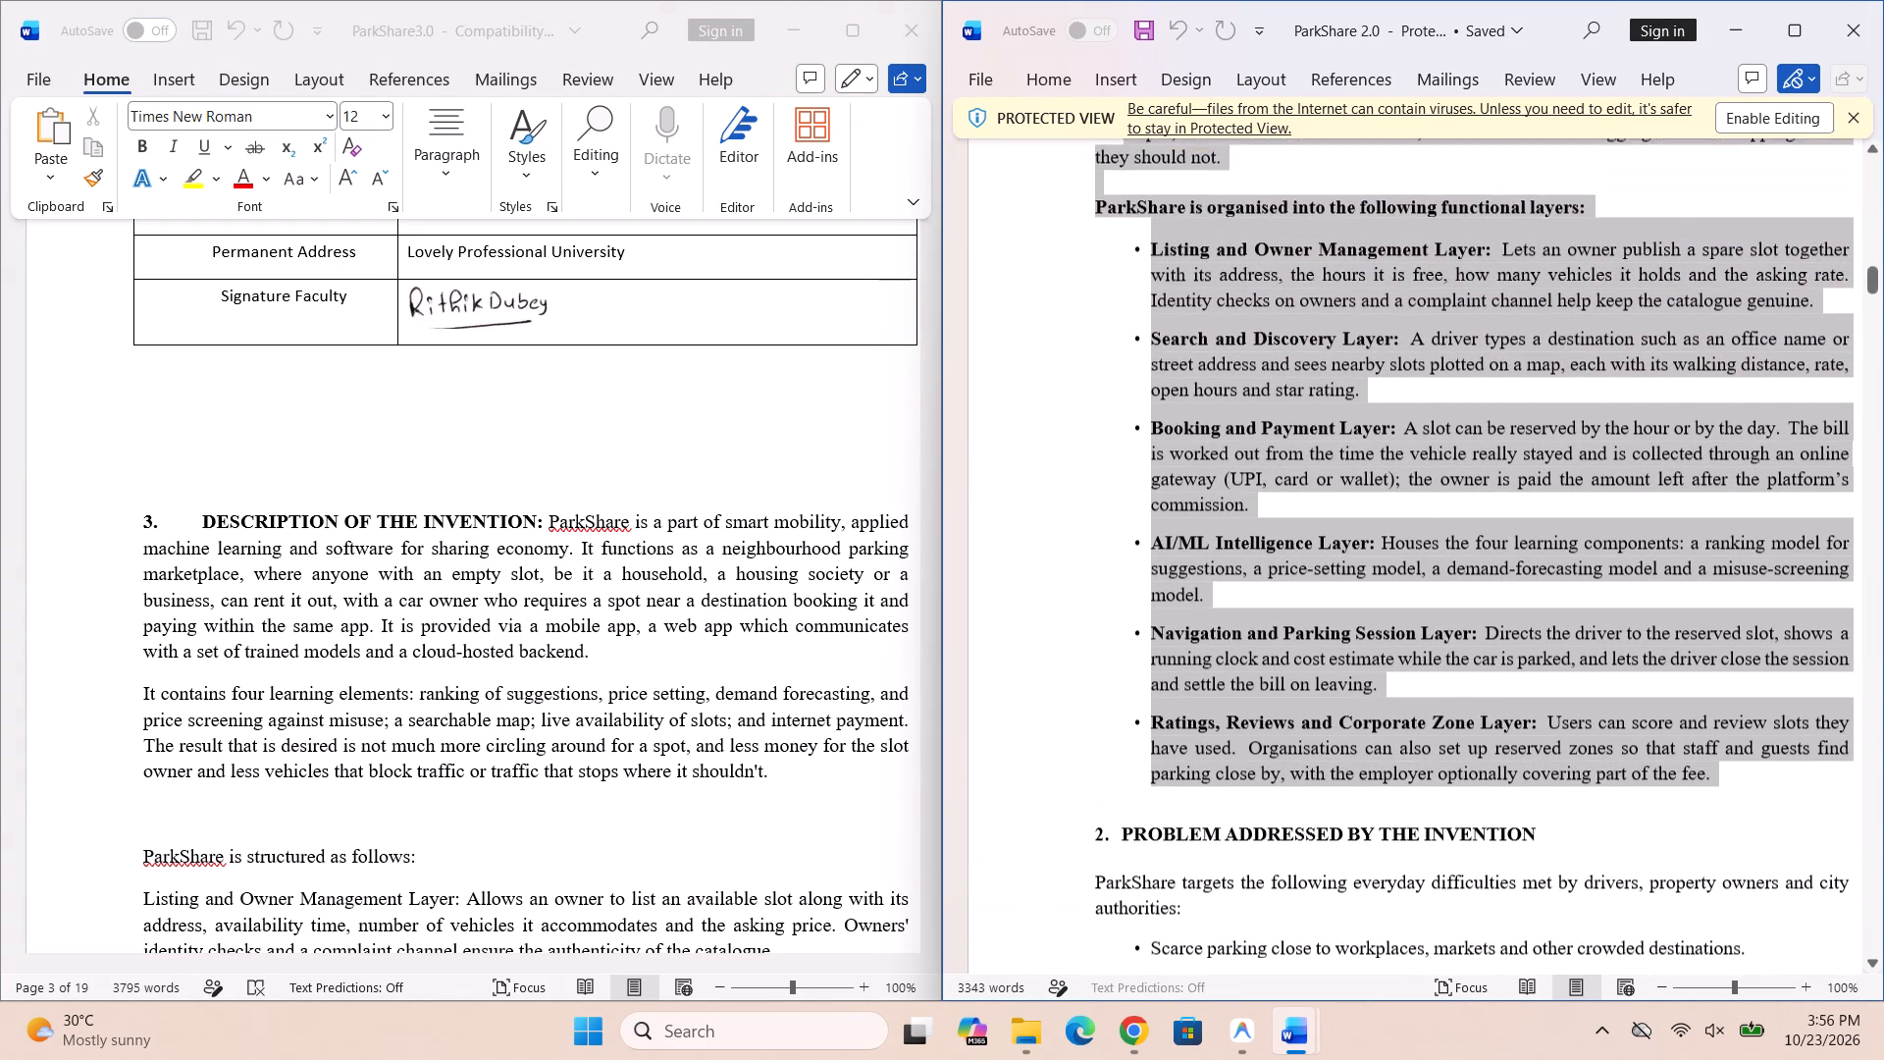
left_click_drag(1125, 136, 1096, 224)
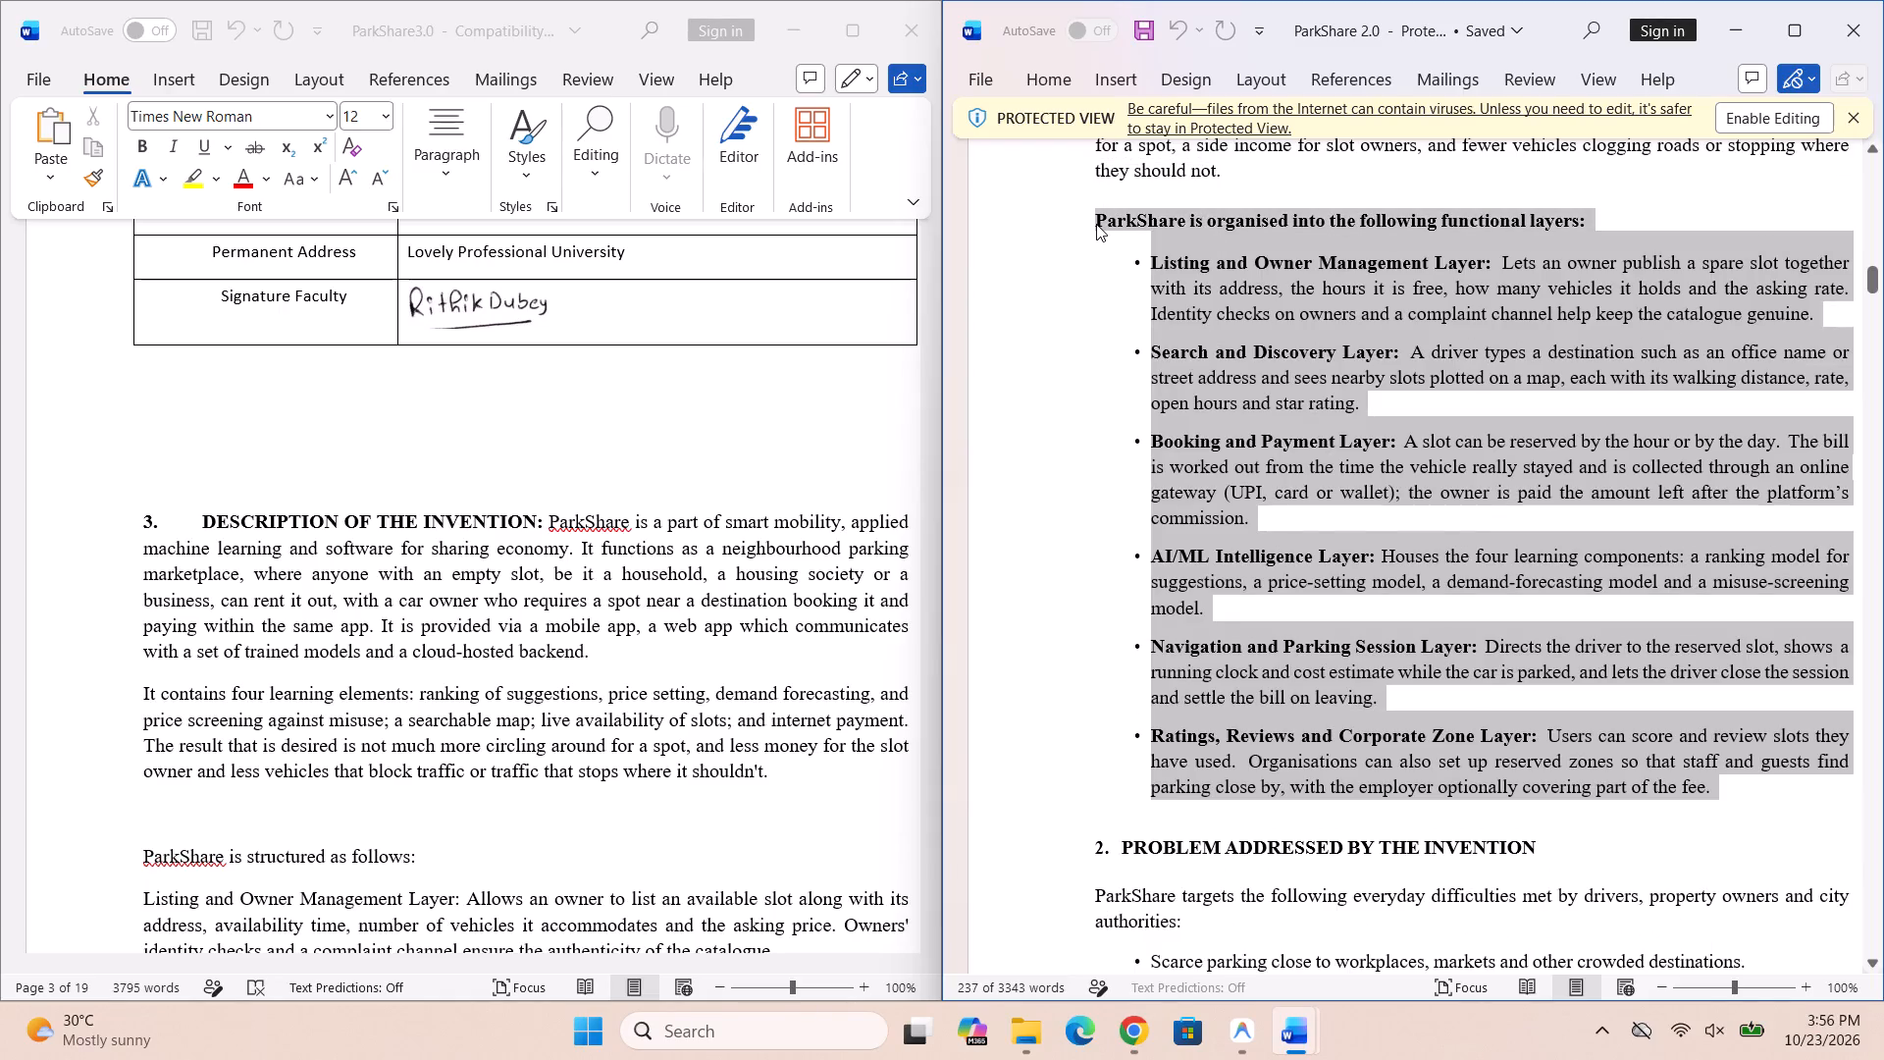
key("ctrl+c")
Replace section 3's text from "ParkShare is structured as follows" through Rating and Review Slots Used with the copied functional layers, undoing and repeating the paste once.
scroll(589, 535, "down", 1)
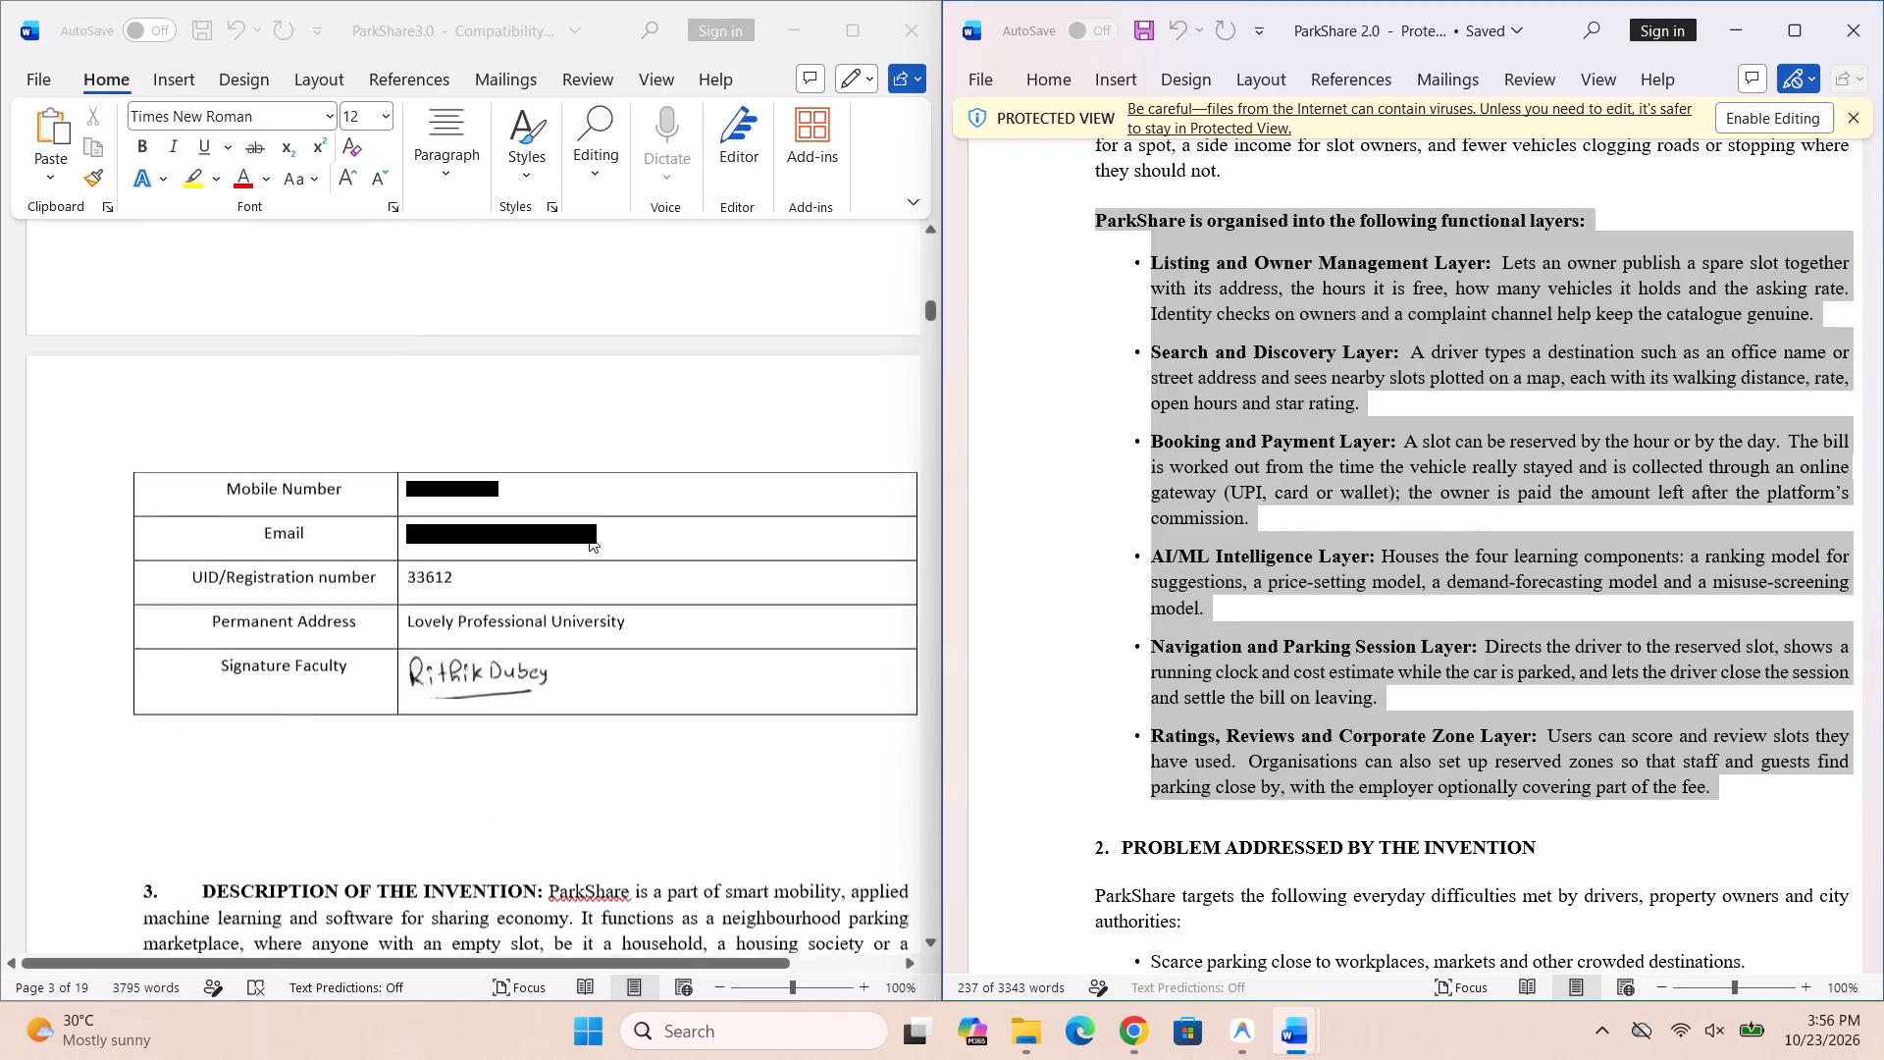
scroll(589, 535, "down", 1)
scroll(589, 535, "up", 1)
scroll(589, 535, "down", 2)
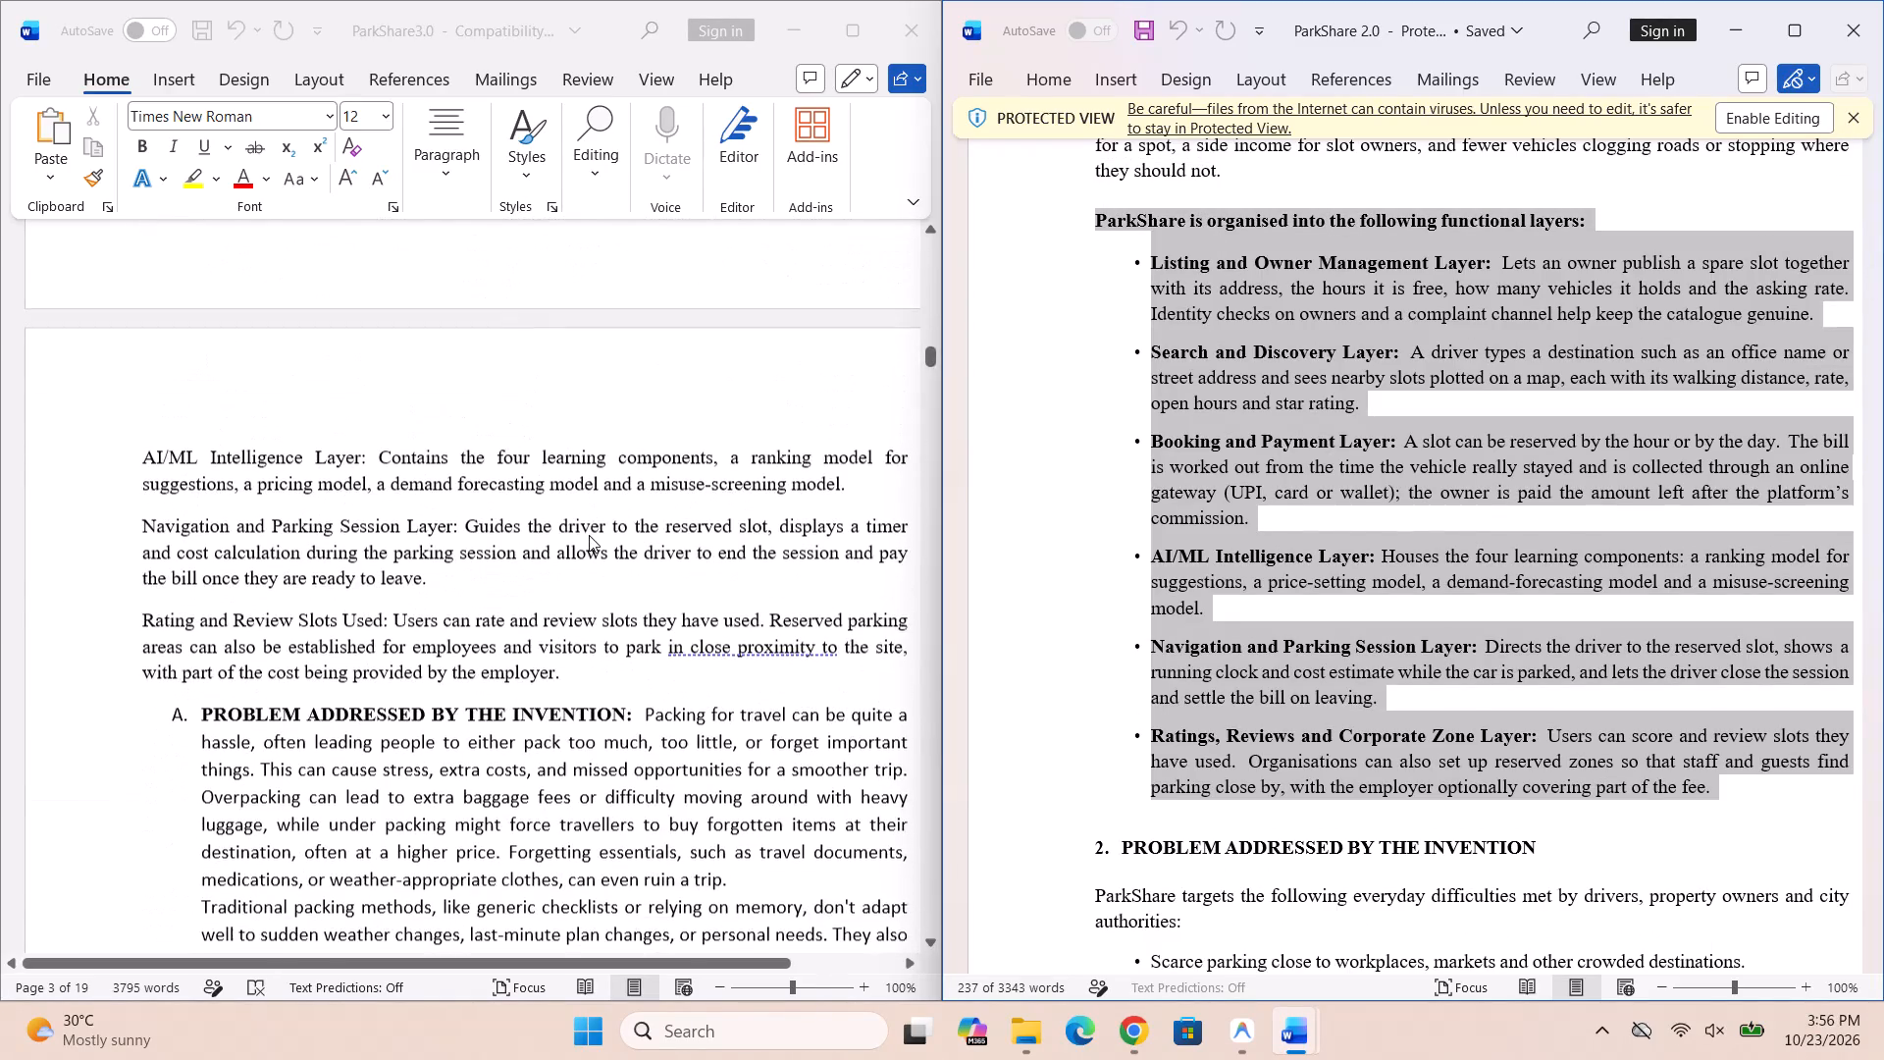
left_click(567, 665)
left_click_drag(567, 665, 316, 422)
left_click(602, 664)
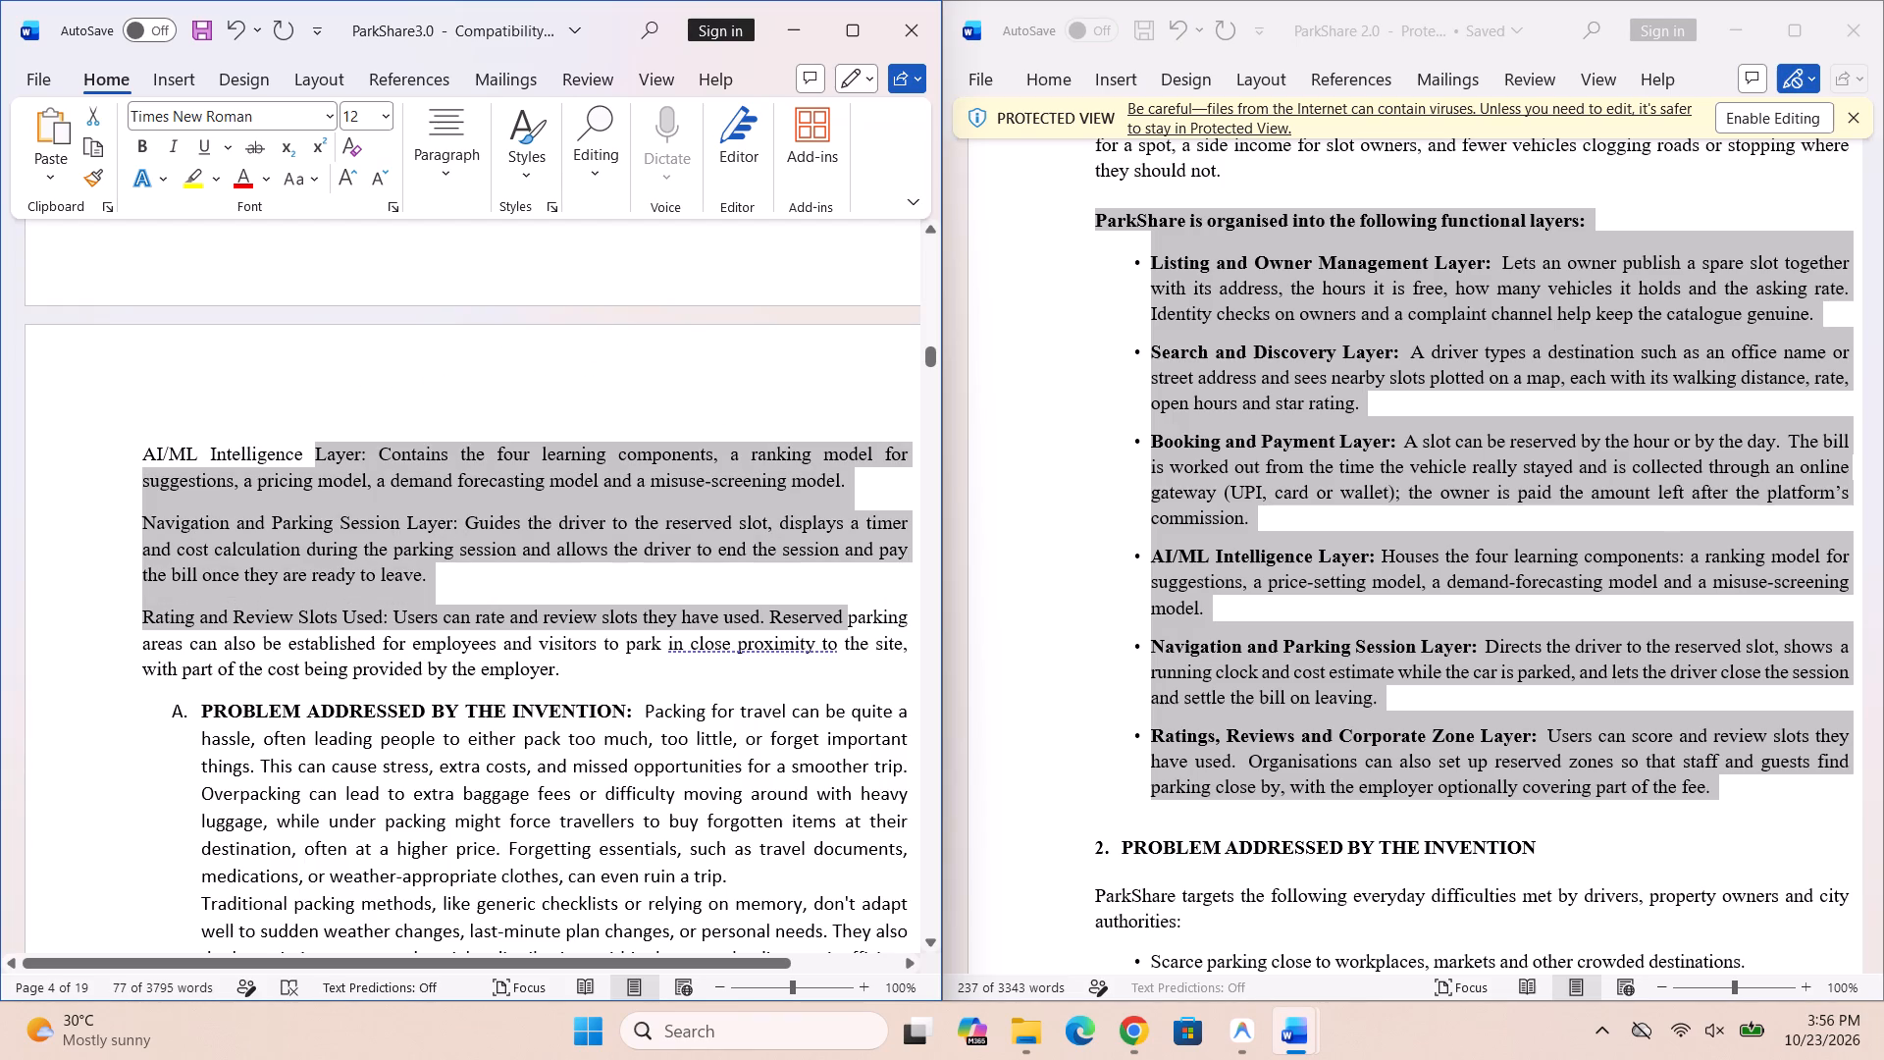
left_click_drag(596, 668, 194, 224)
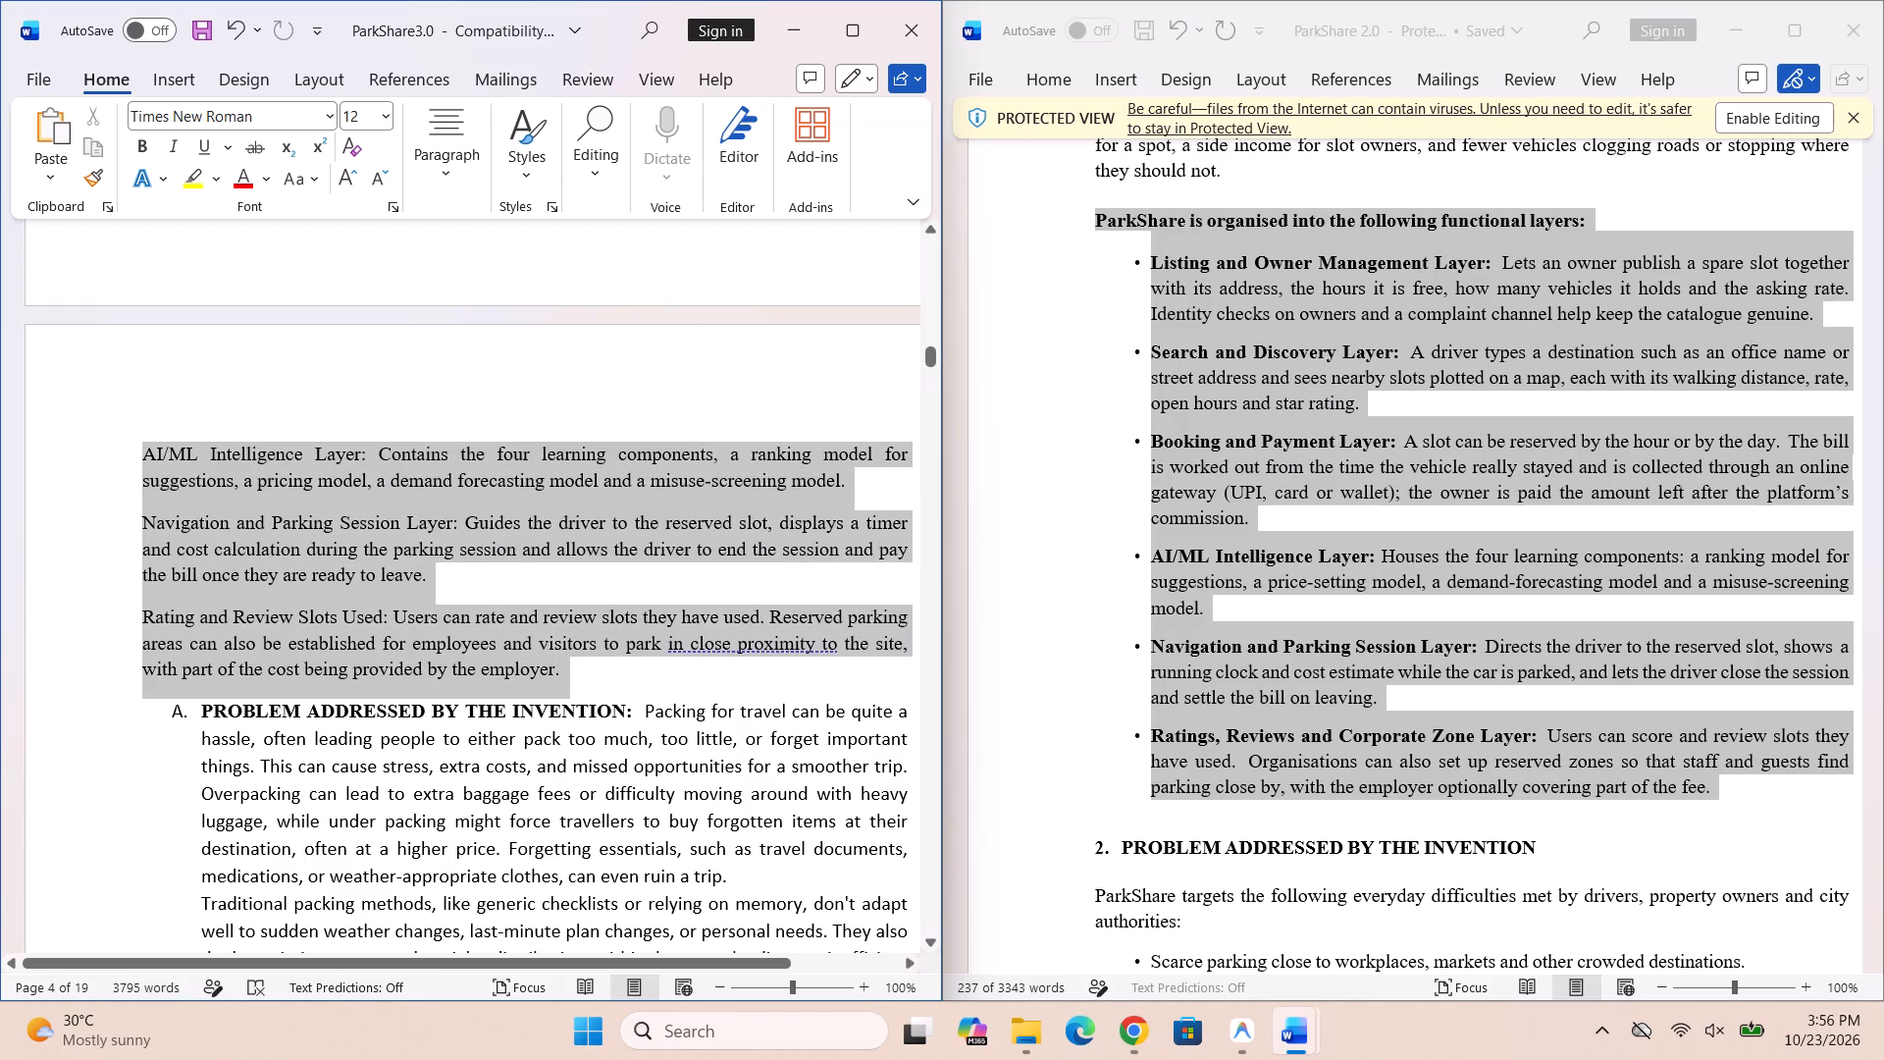
left_click_drag(194, 224, 167, 223)
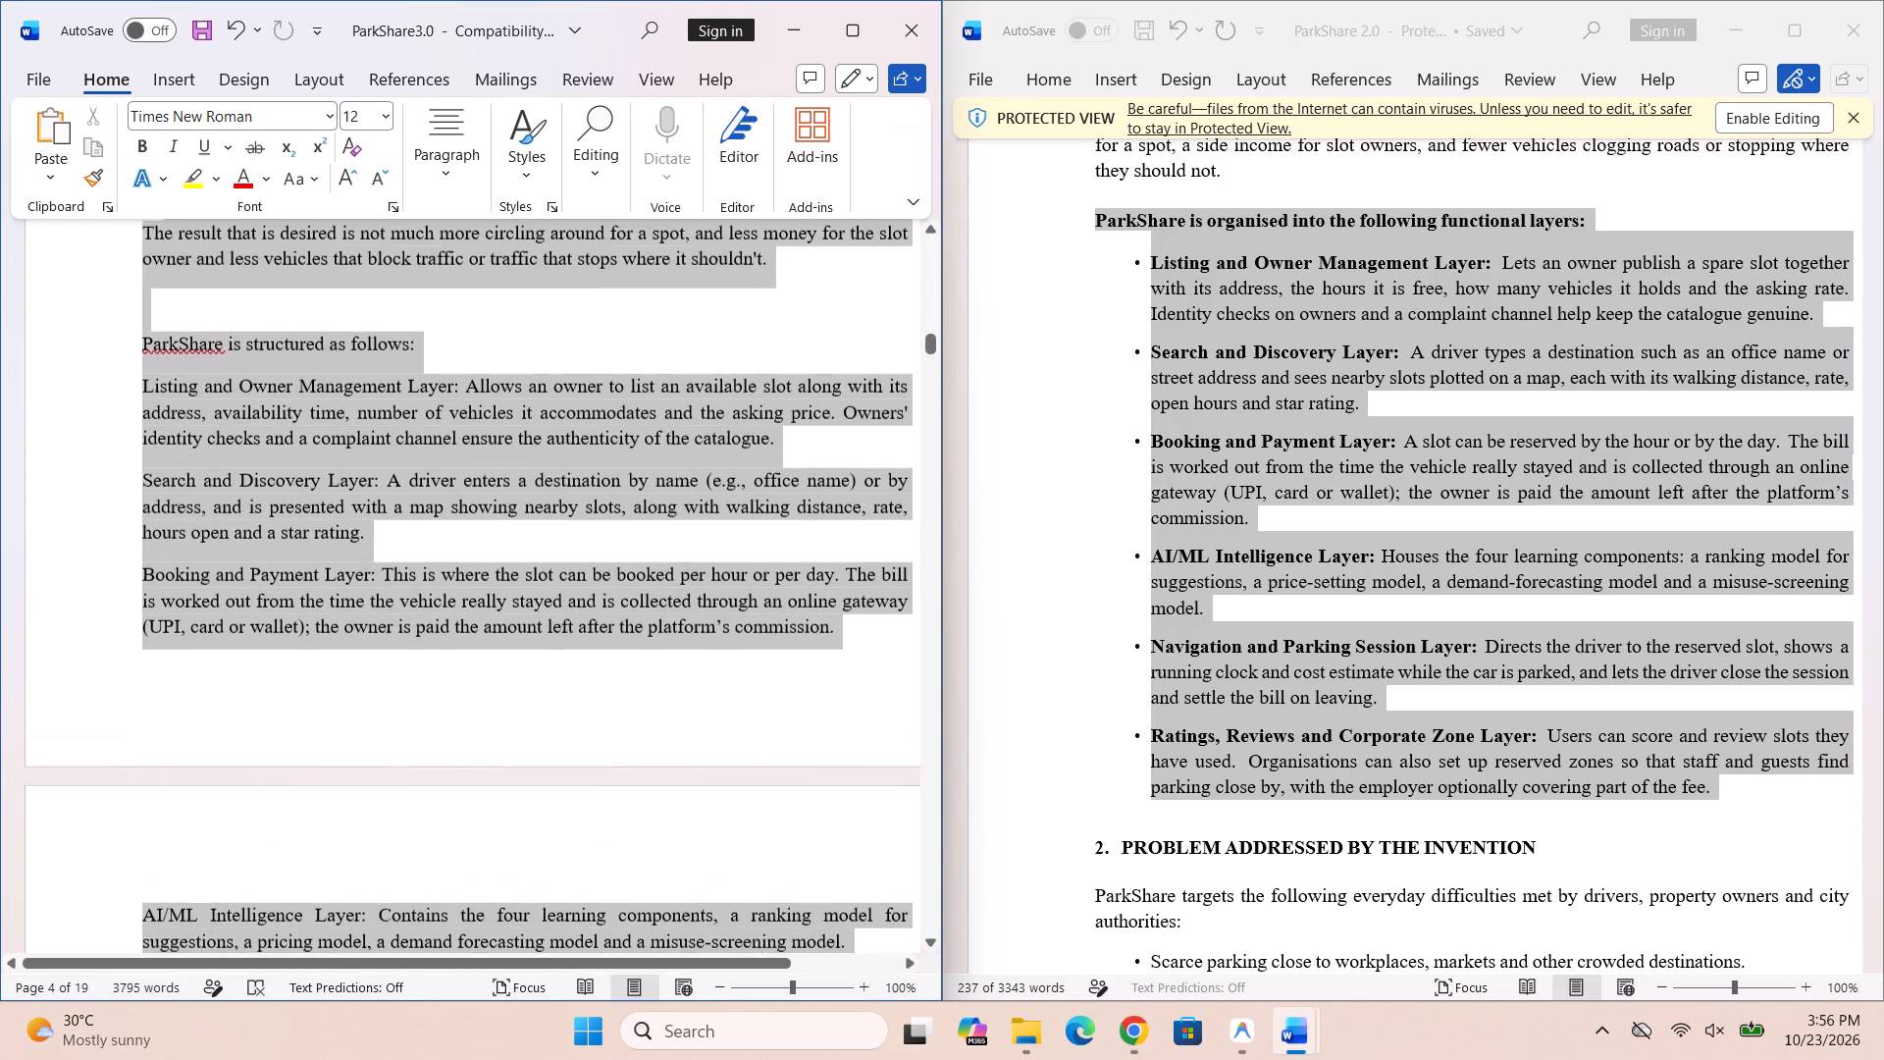
left_click_drag(167, 223, 131, 382)
key("ctrl+v")
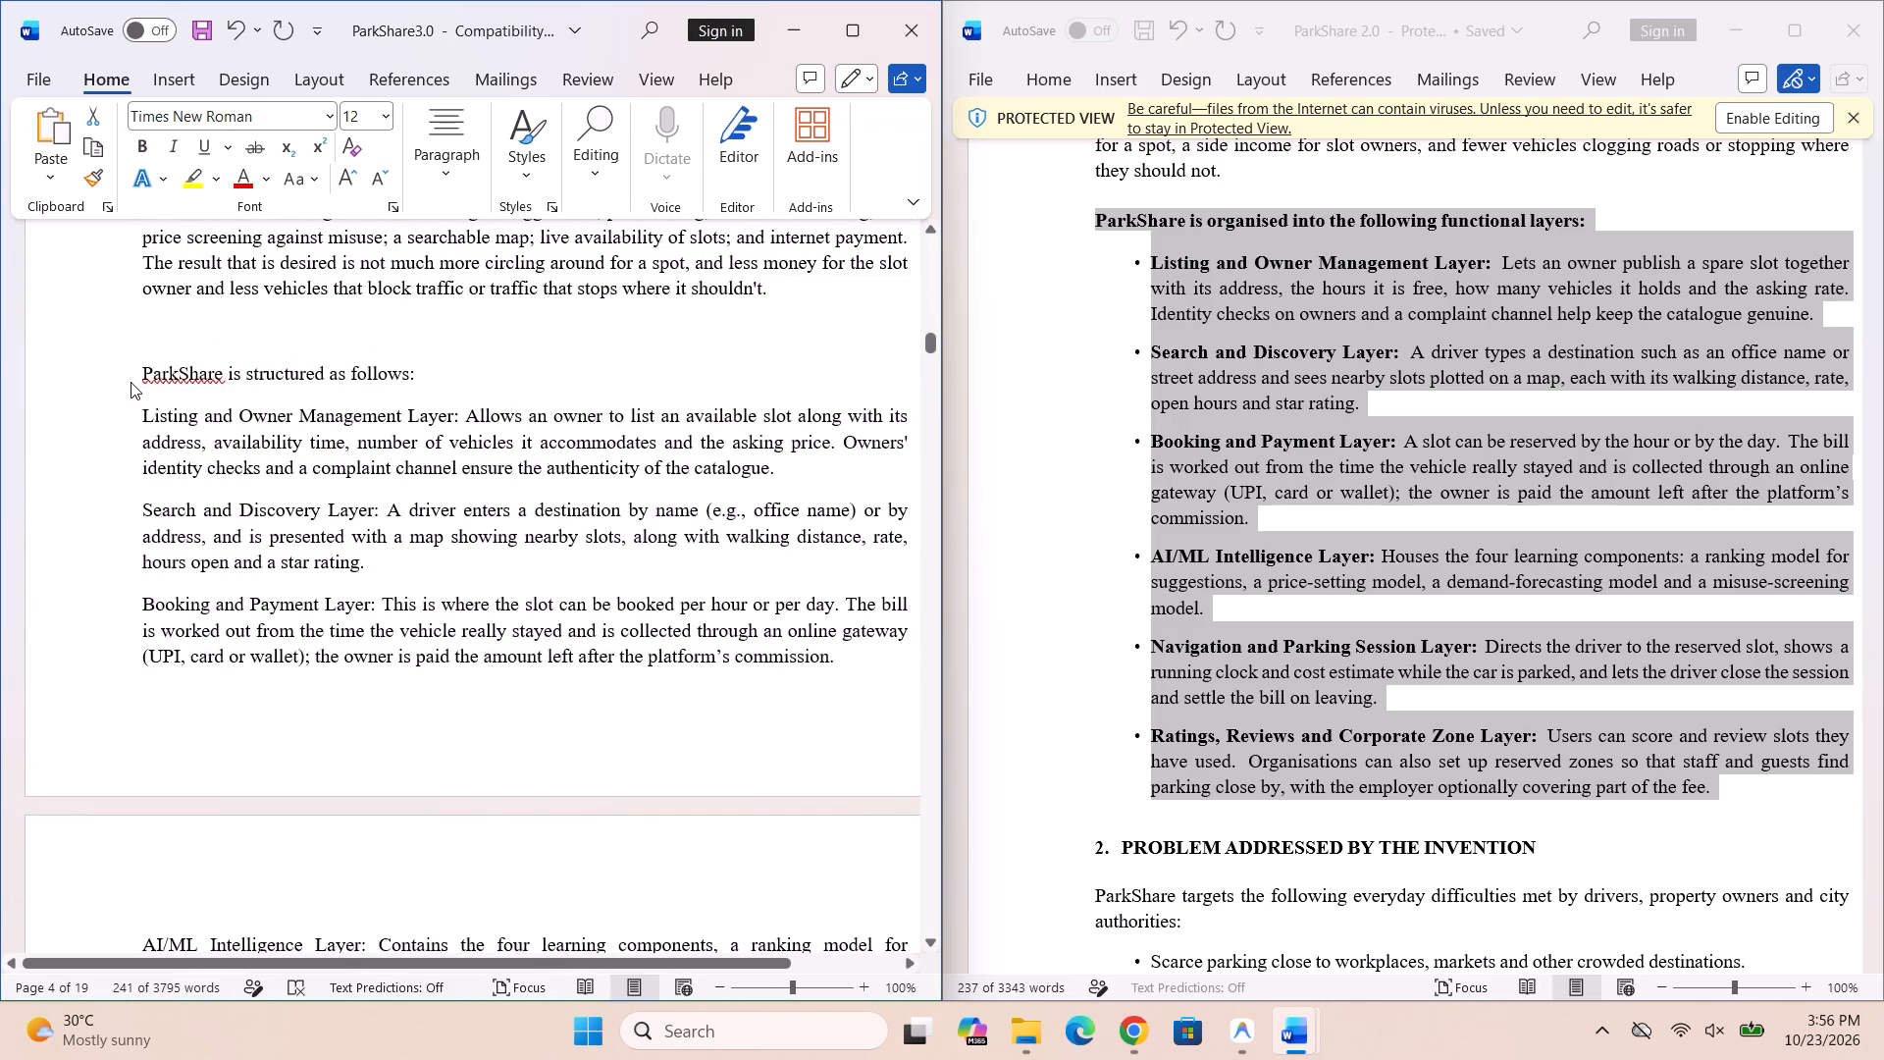
scroll(154, 381, "up", 3)
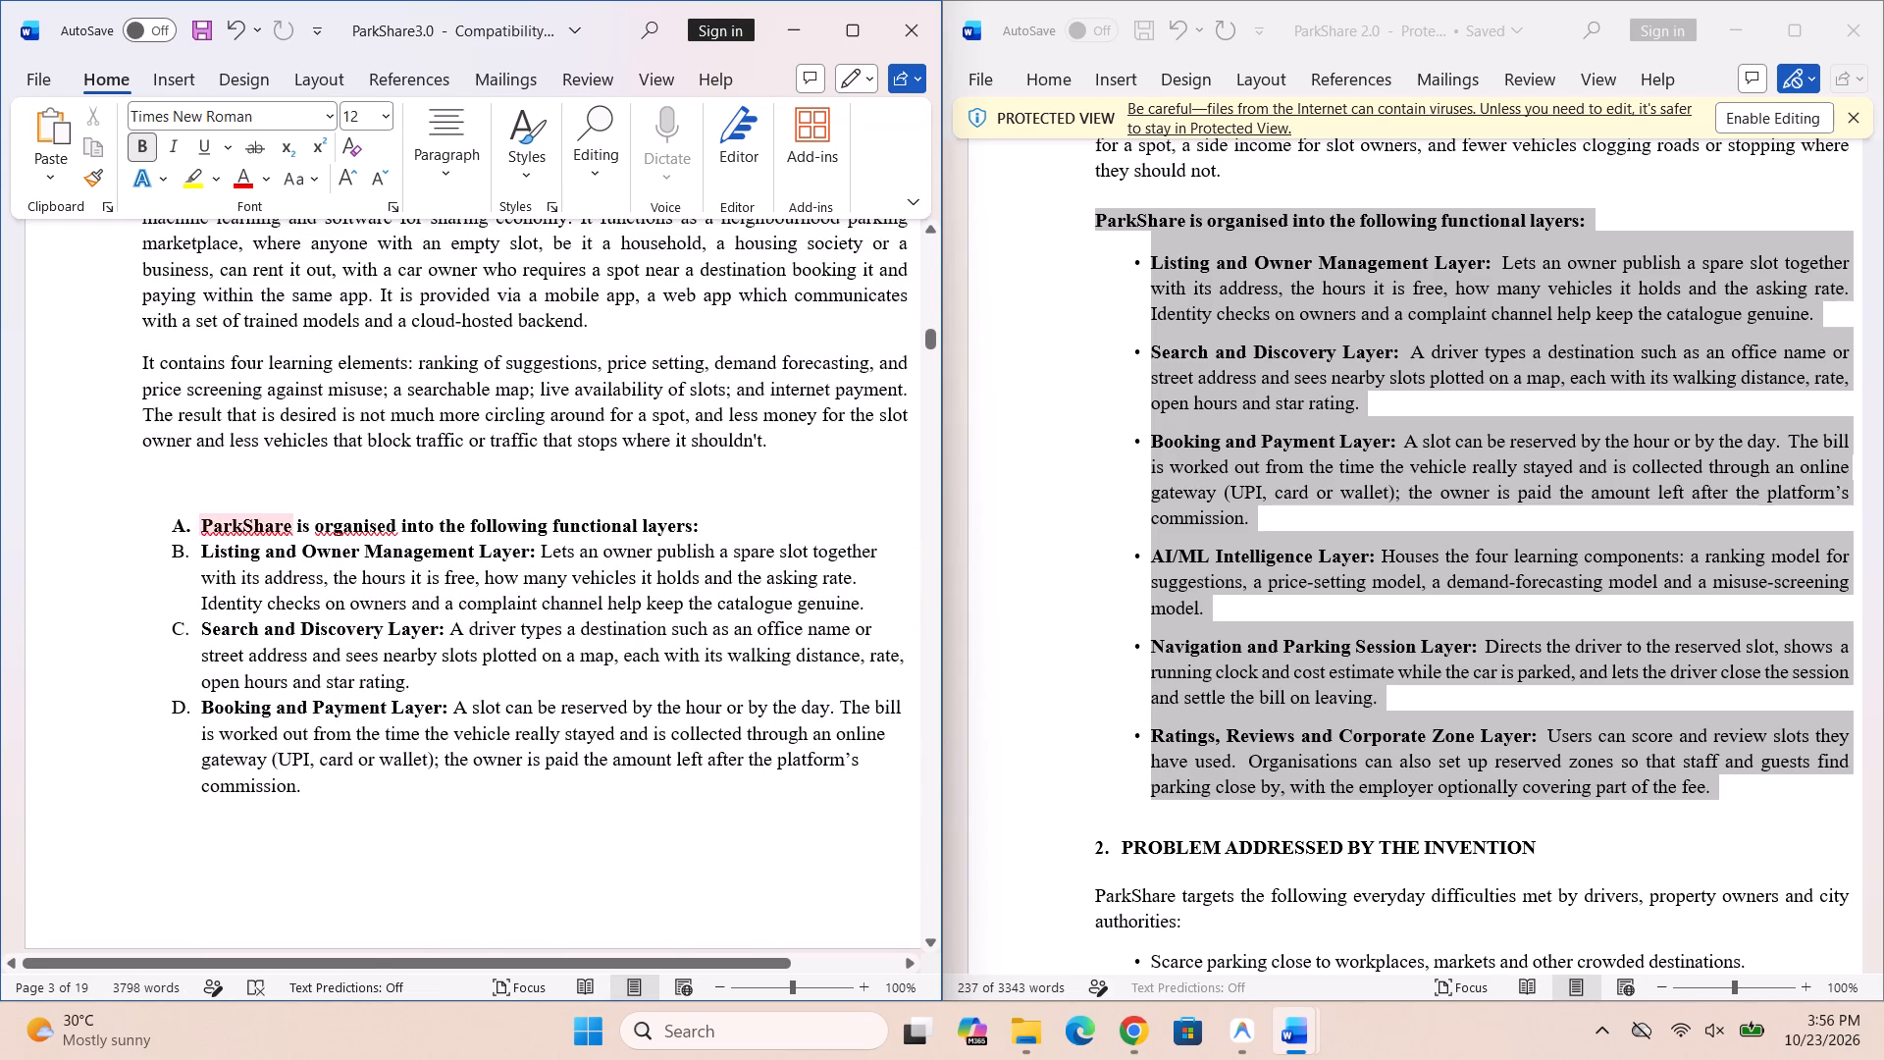
key("ctrl+z")
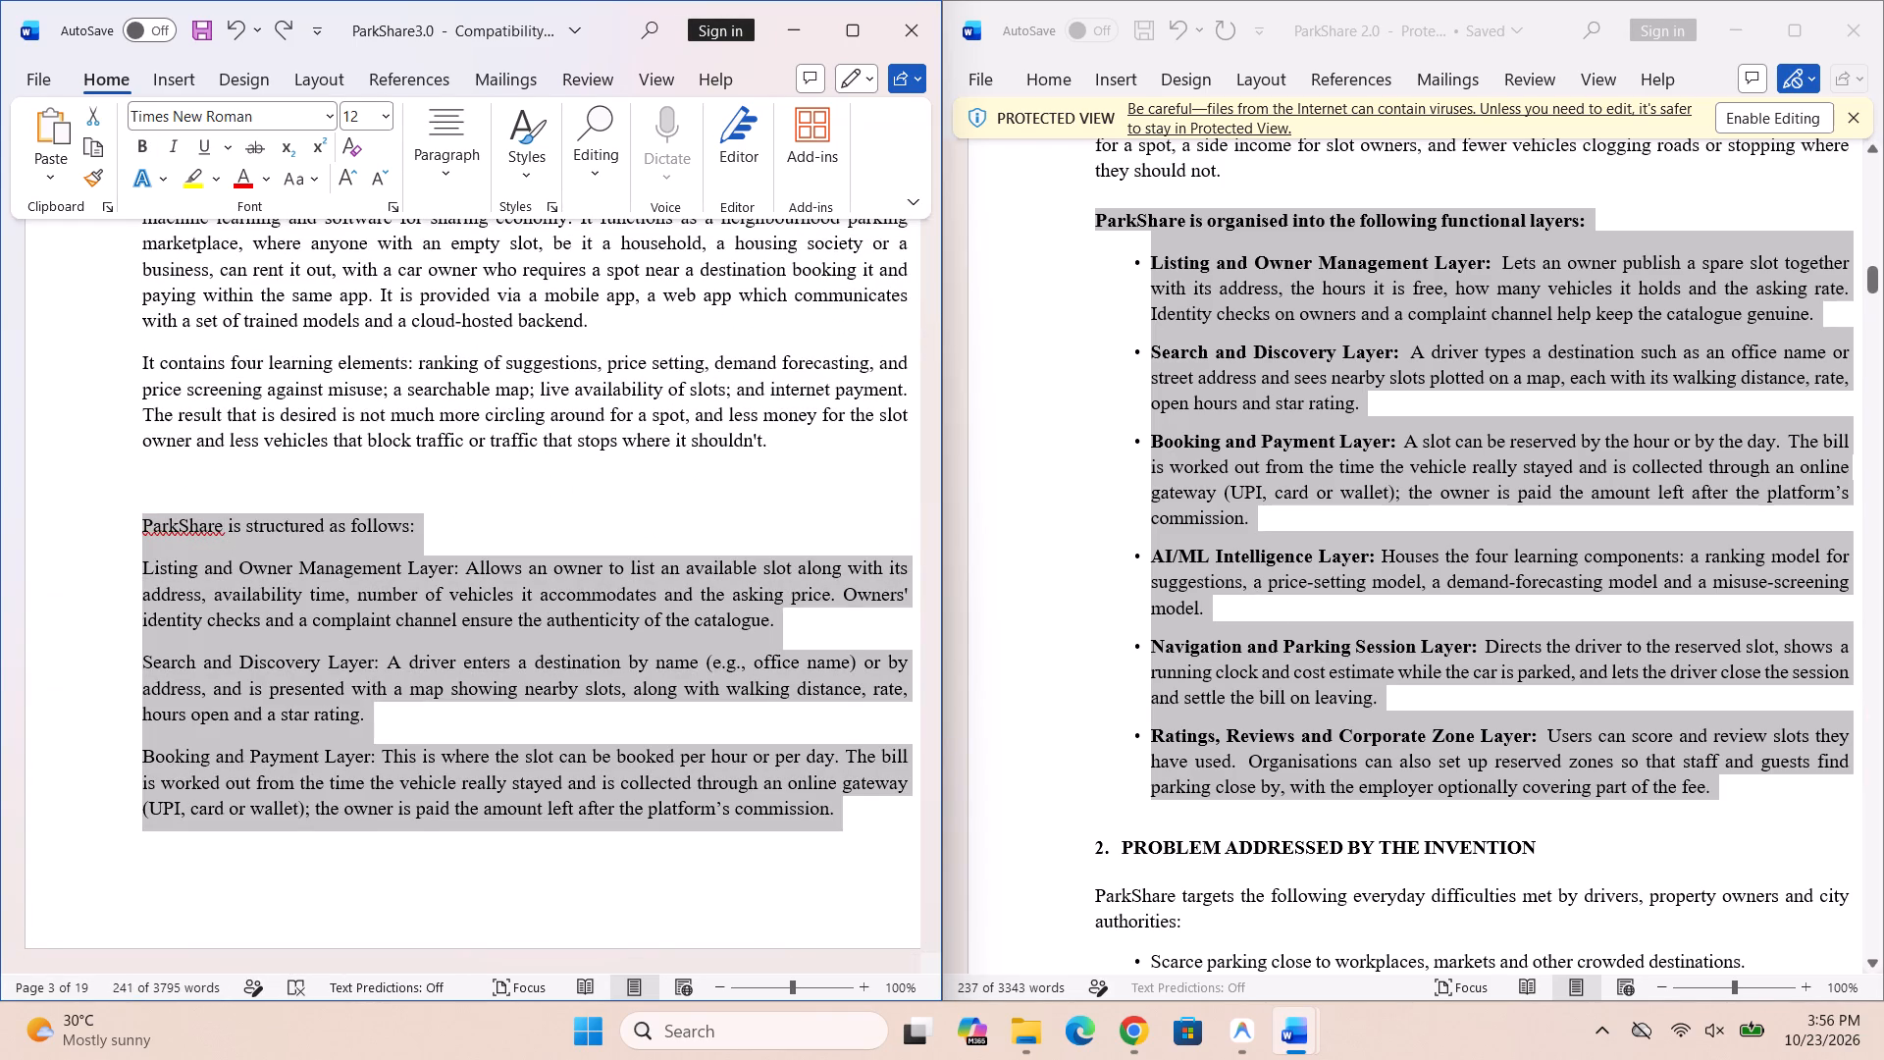
key("ctrl+v")
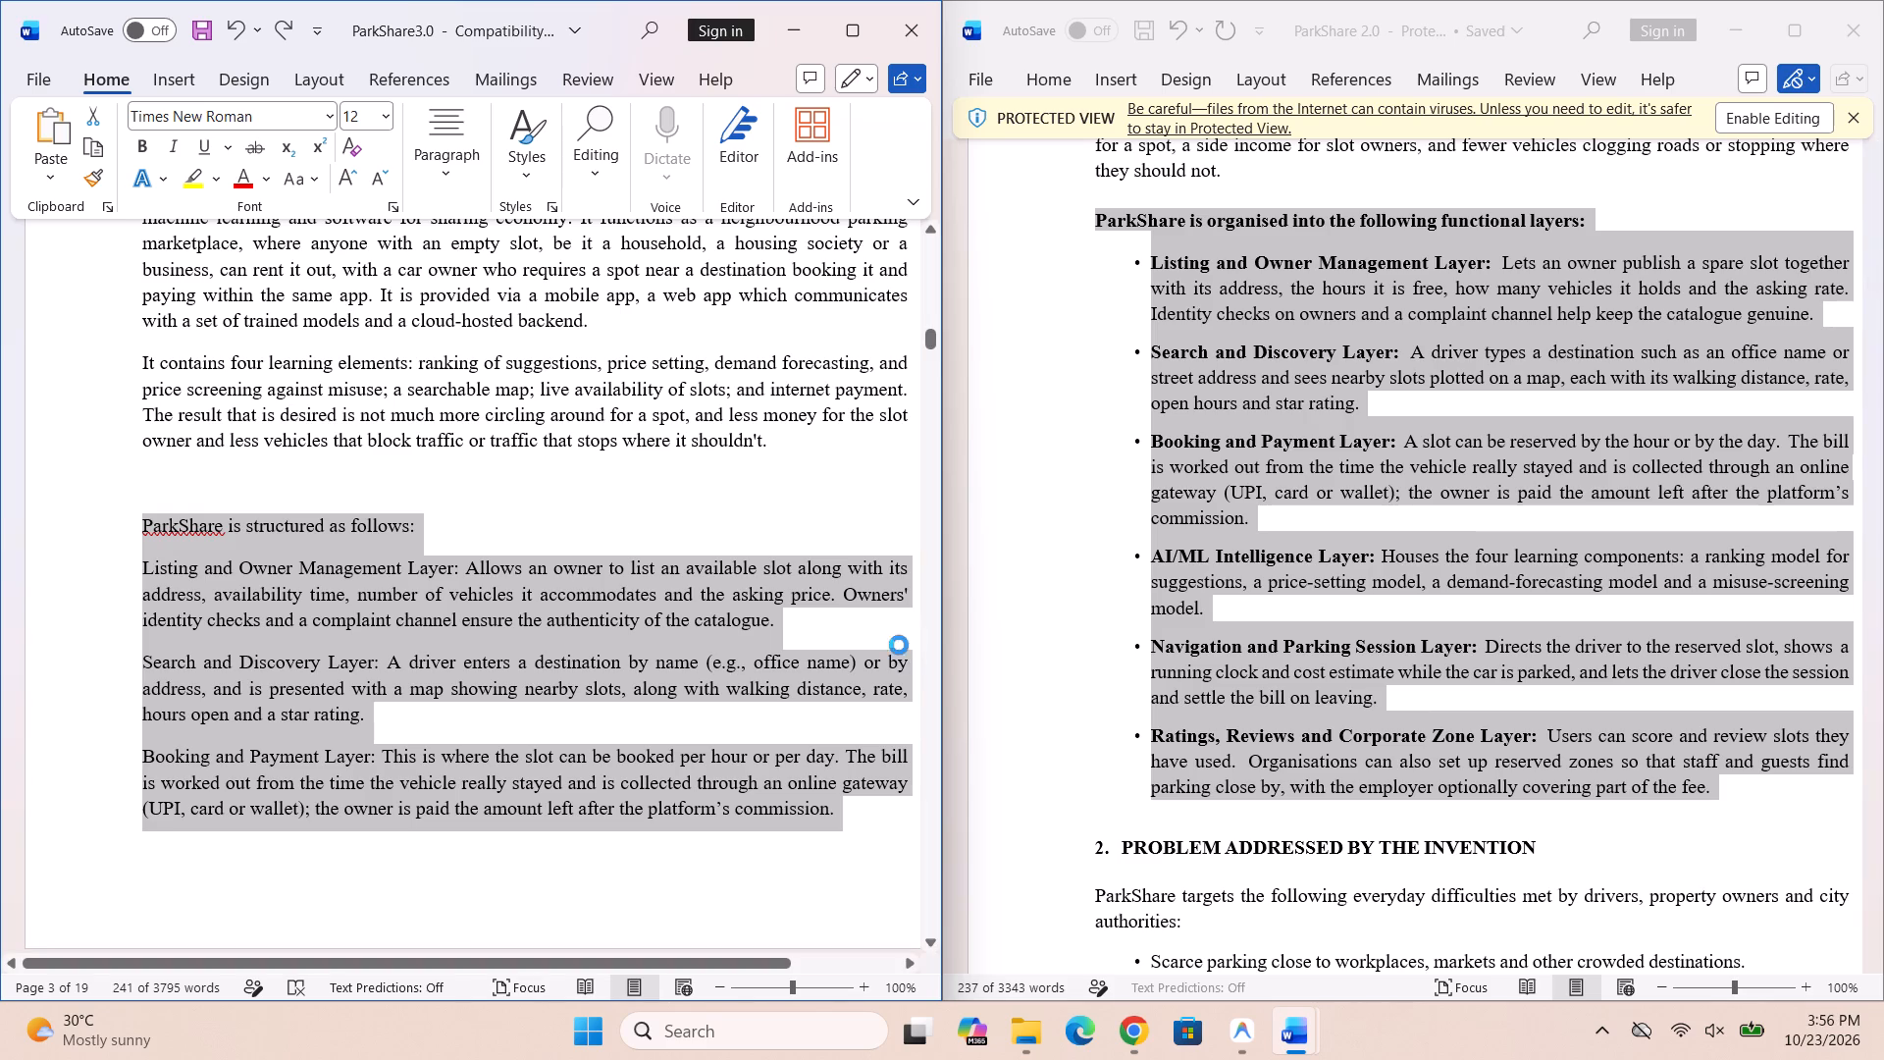
scroll(601, 654, "up", 2)
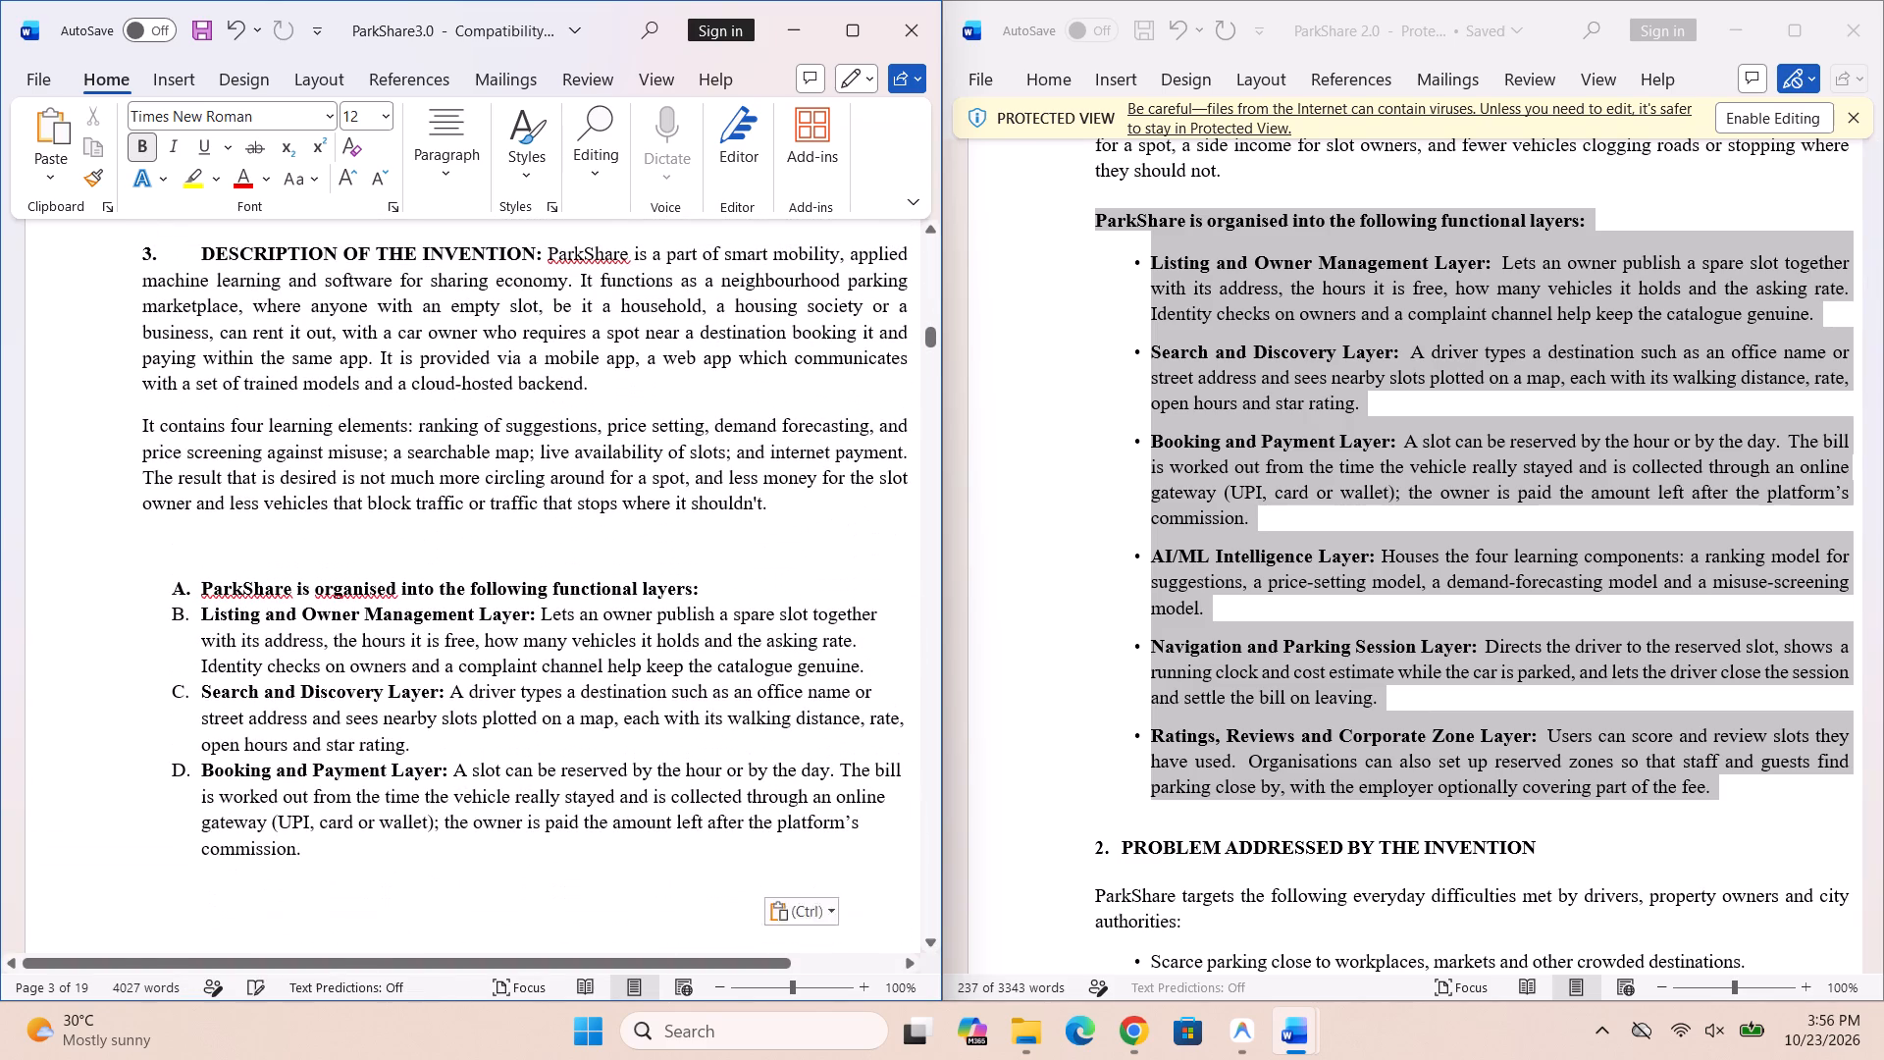
Remove the list lettering from the "ParkShare is organised into the following functional layers" line and delete the blank line above it.
left_click(196, 590)
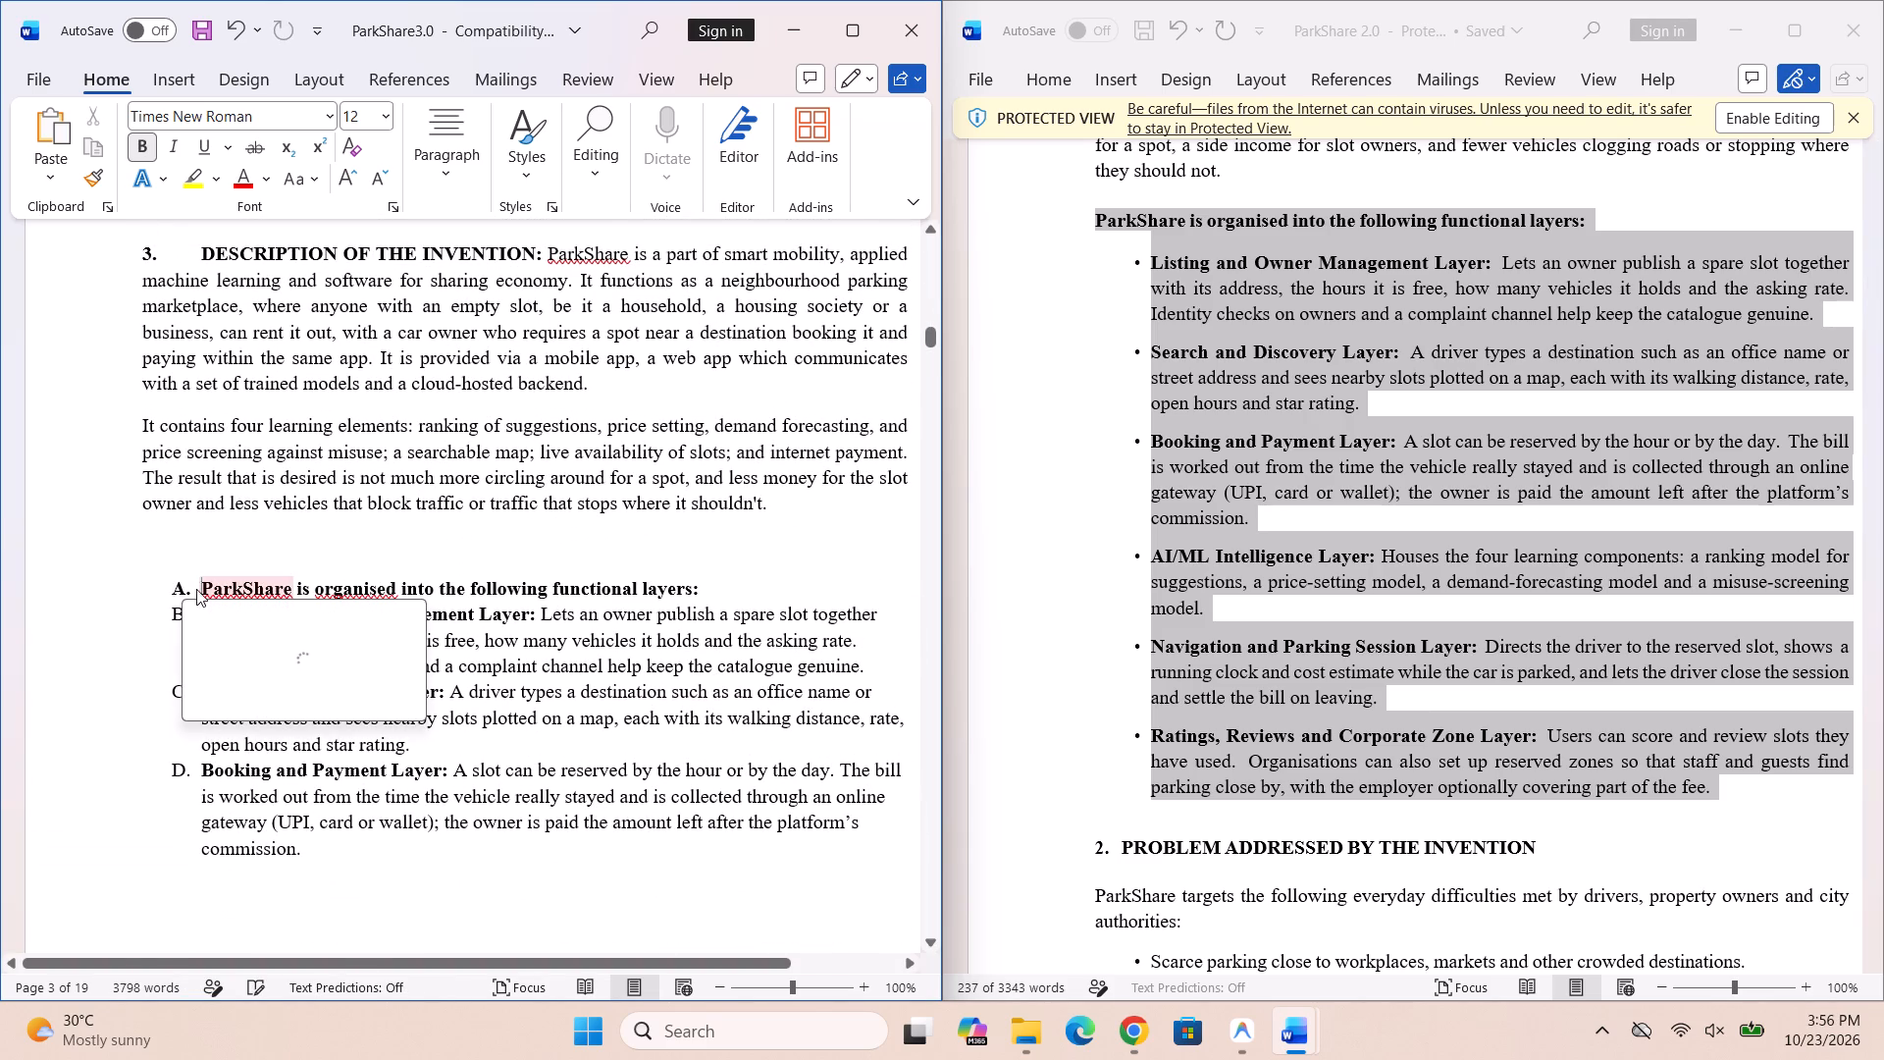
key("BackSpace")
key("BackSpace")
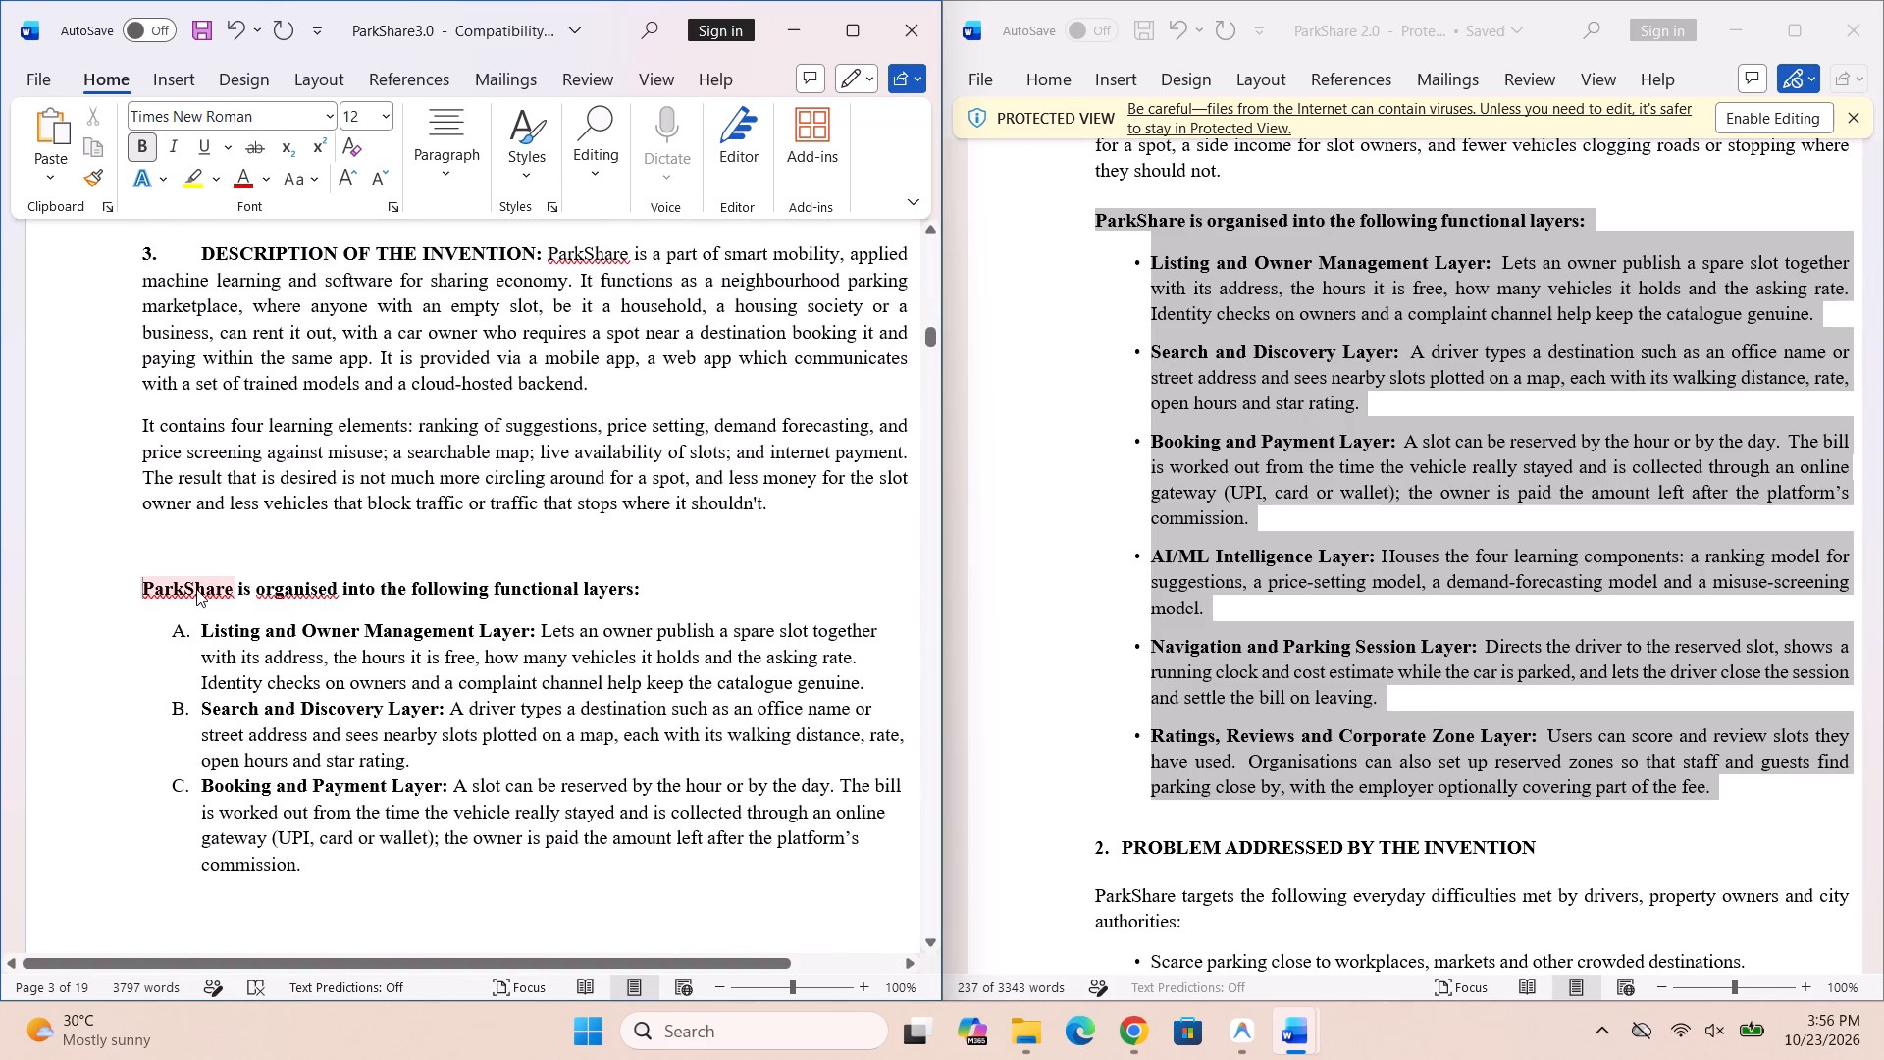
key("BackSpace")
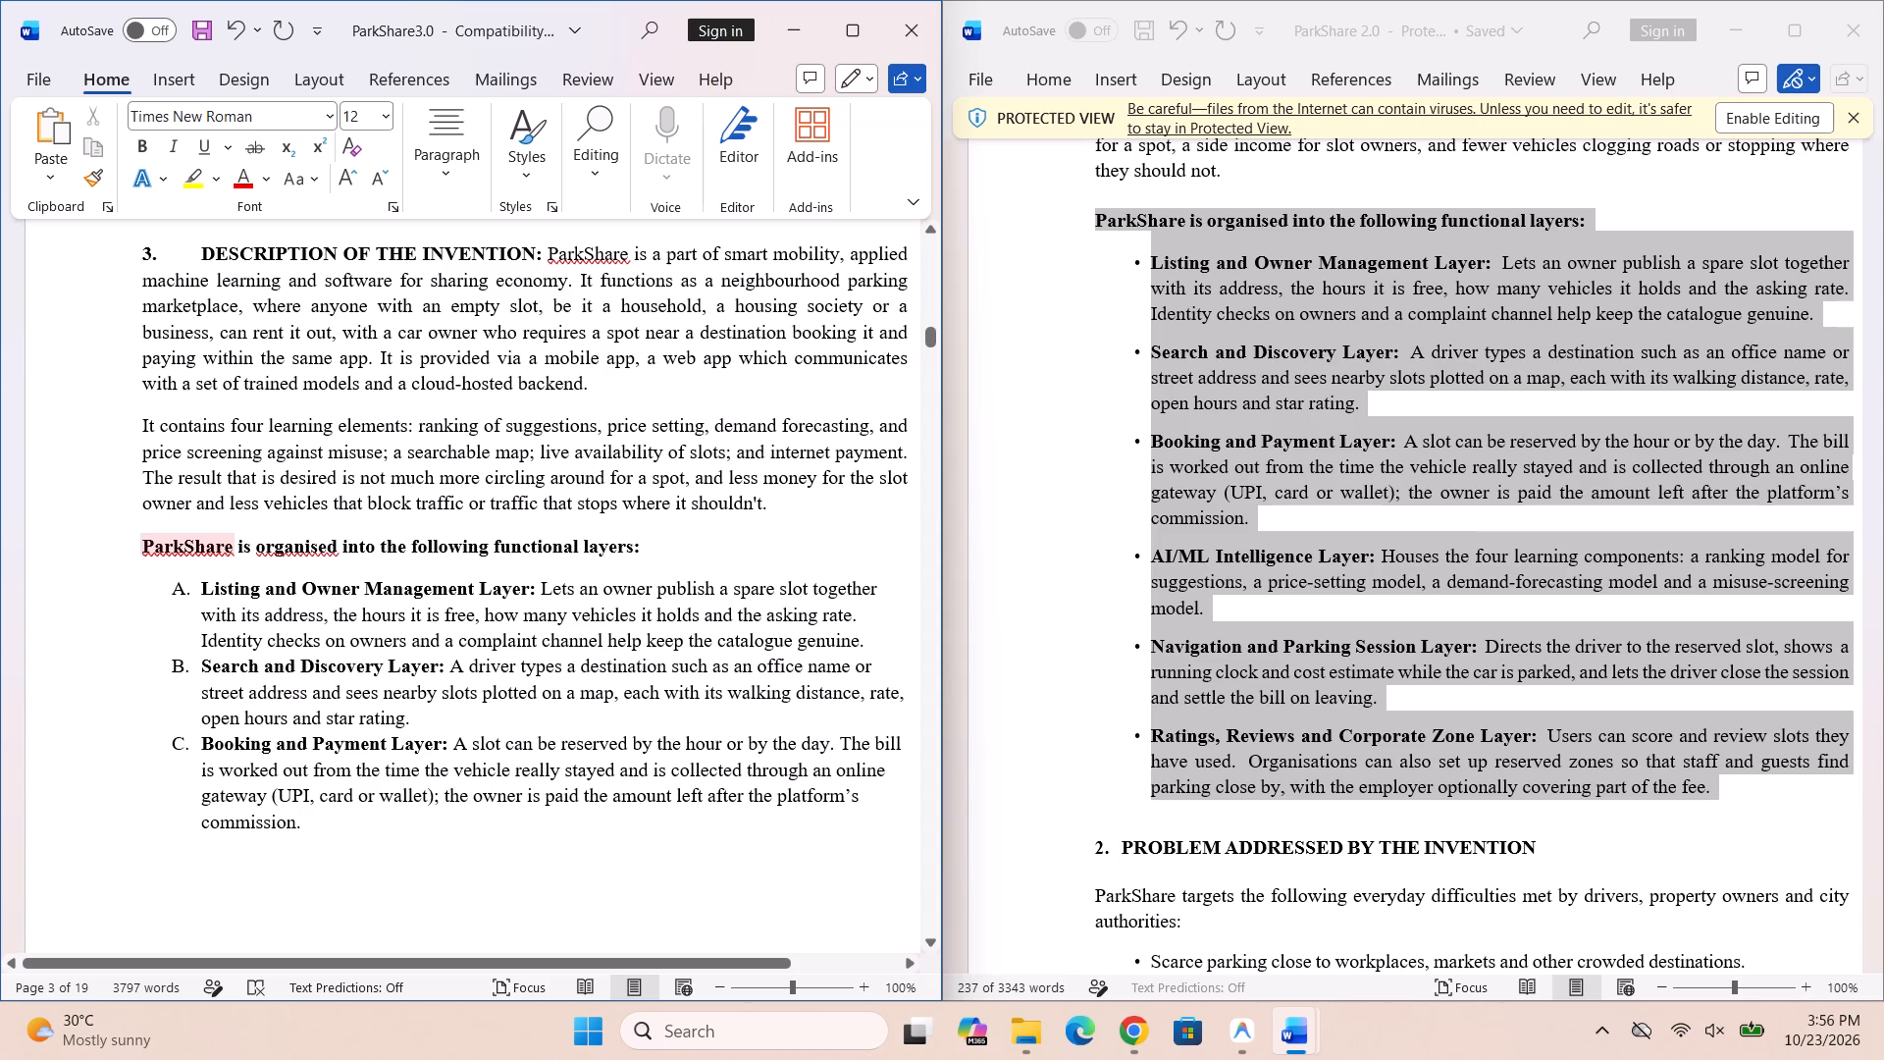
left_click(751, 560)
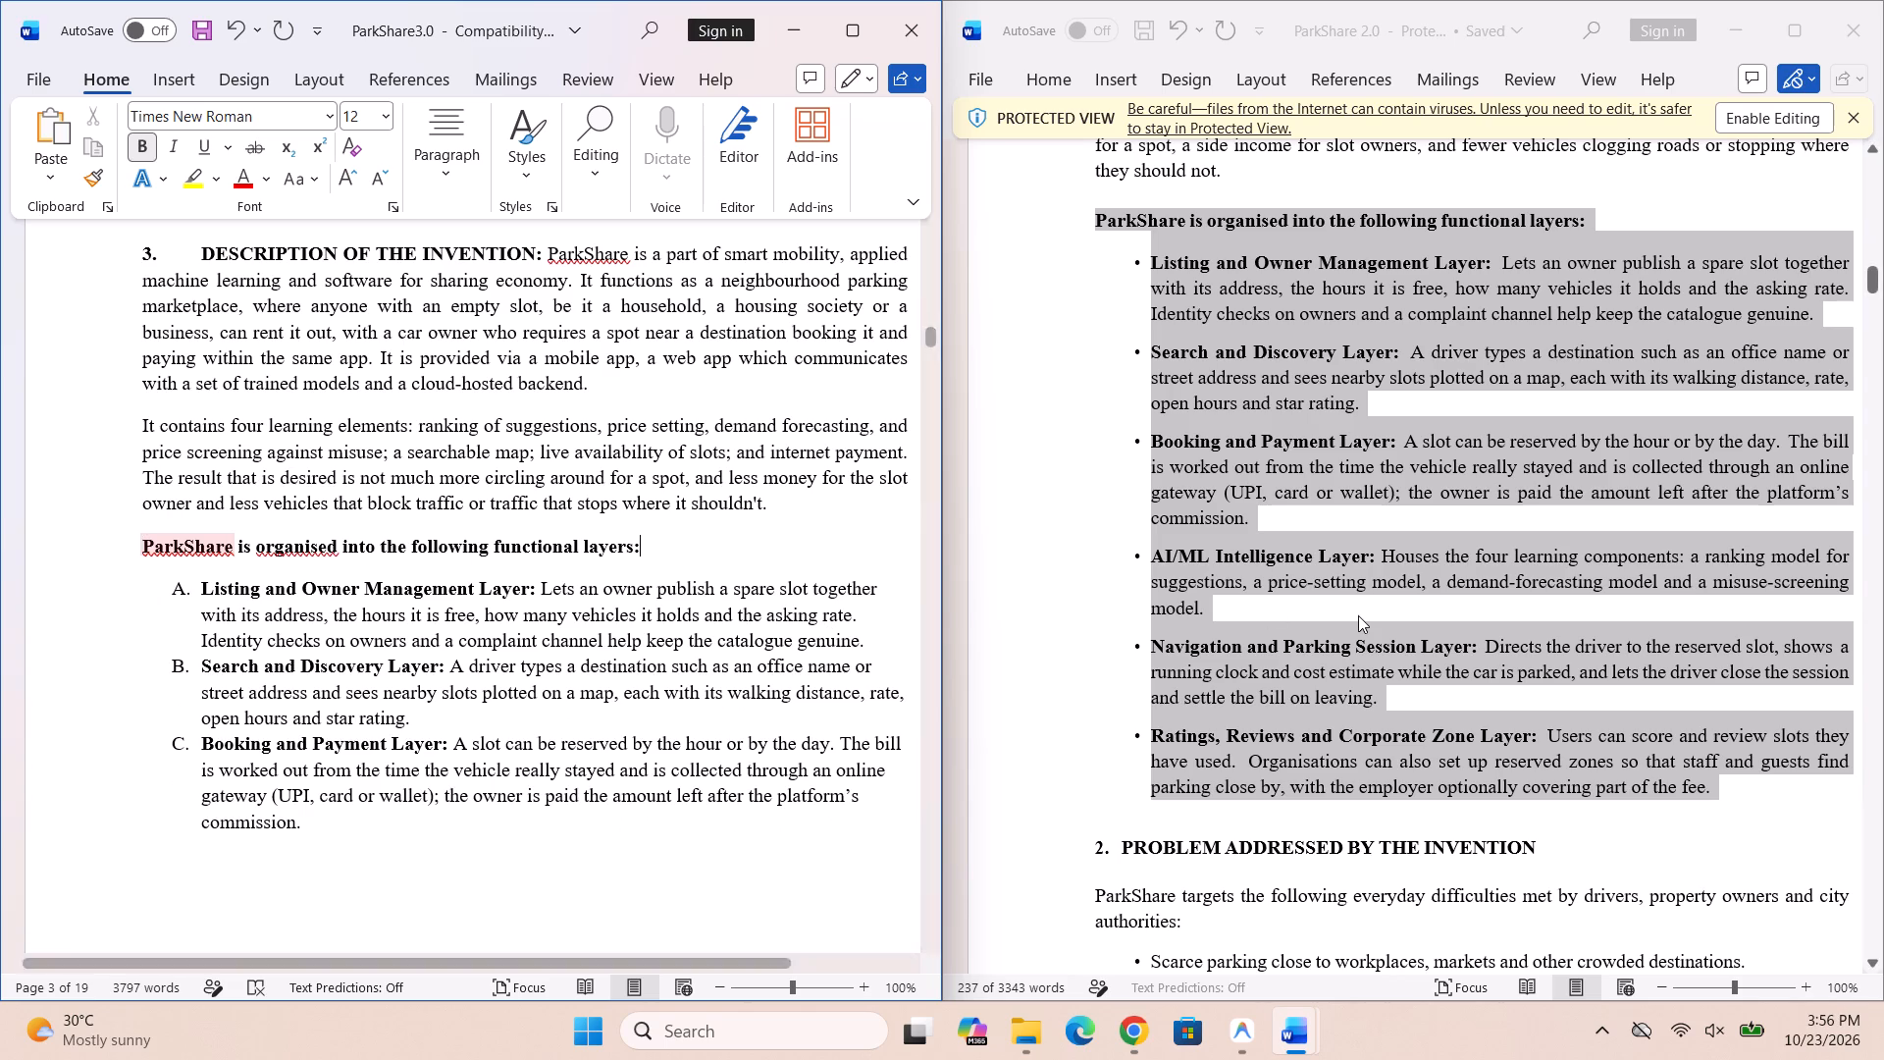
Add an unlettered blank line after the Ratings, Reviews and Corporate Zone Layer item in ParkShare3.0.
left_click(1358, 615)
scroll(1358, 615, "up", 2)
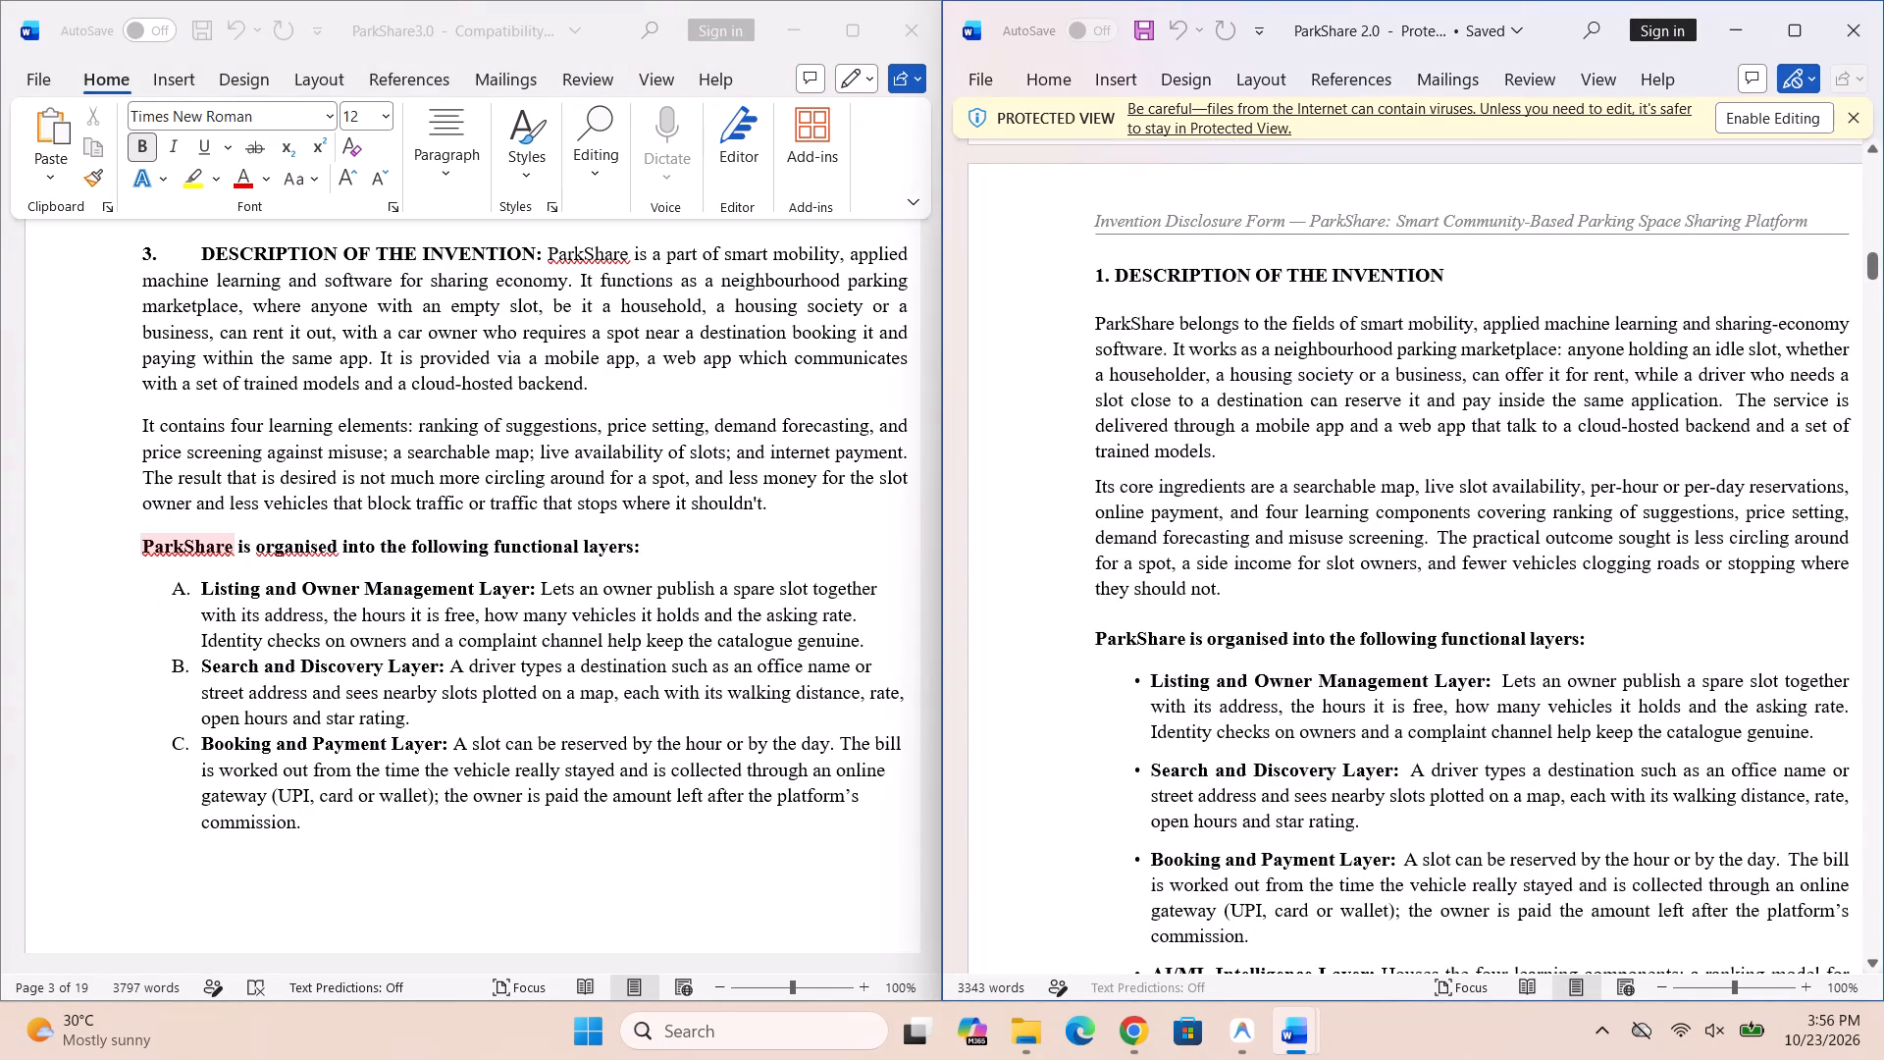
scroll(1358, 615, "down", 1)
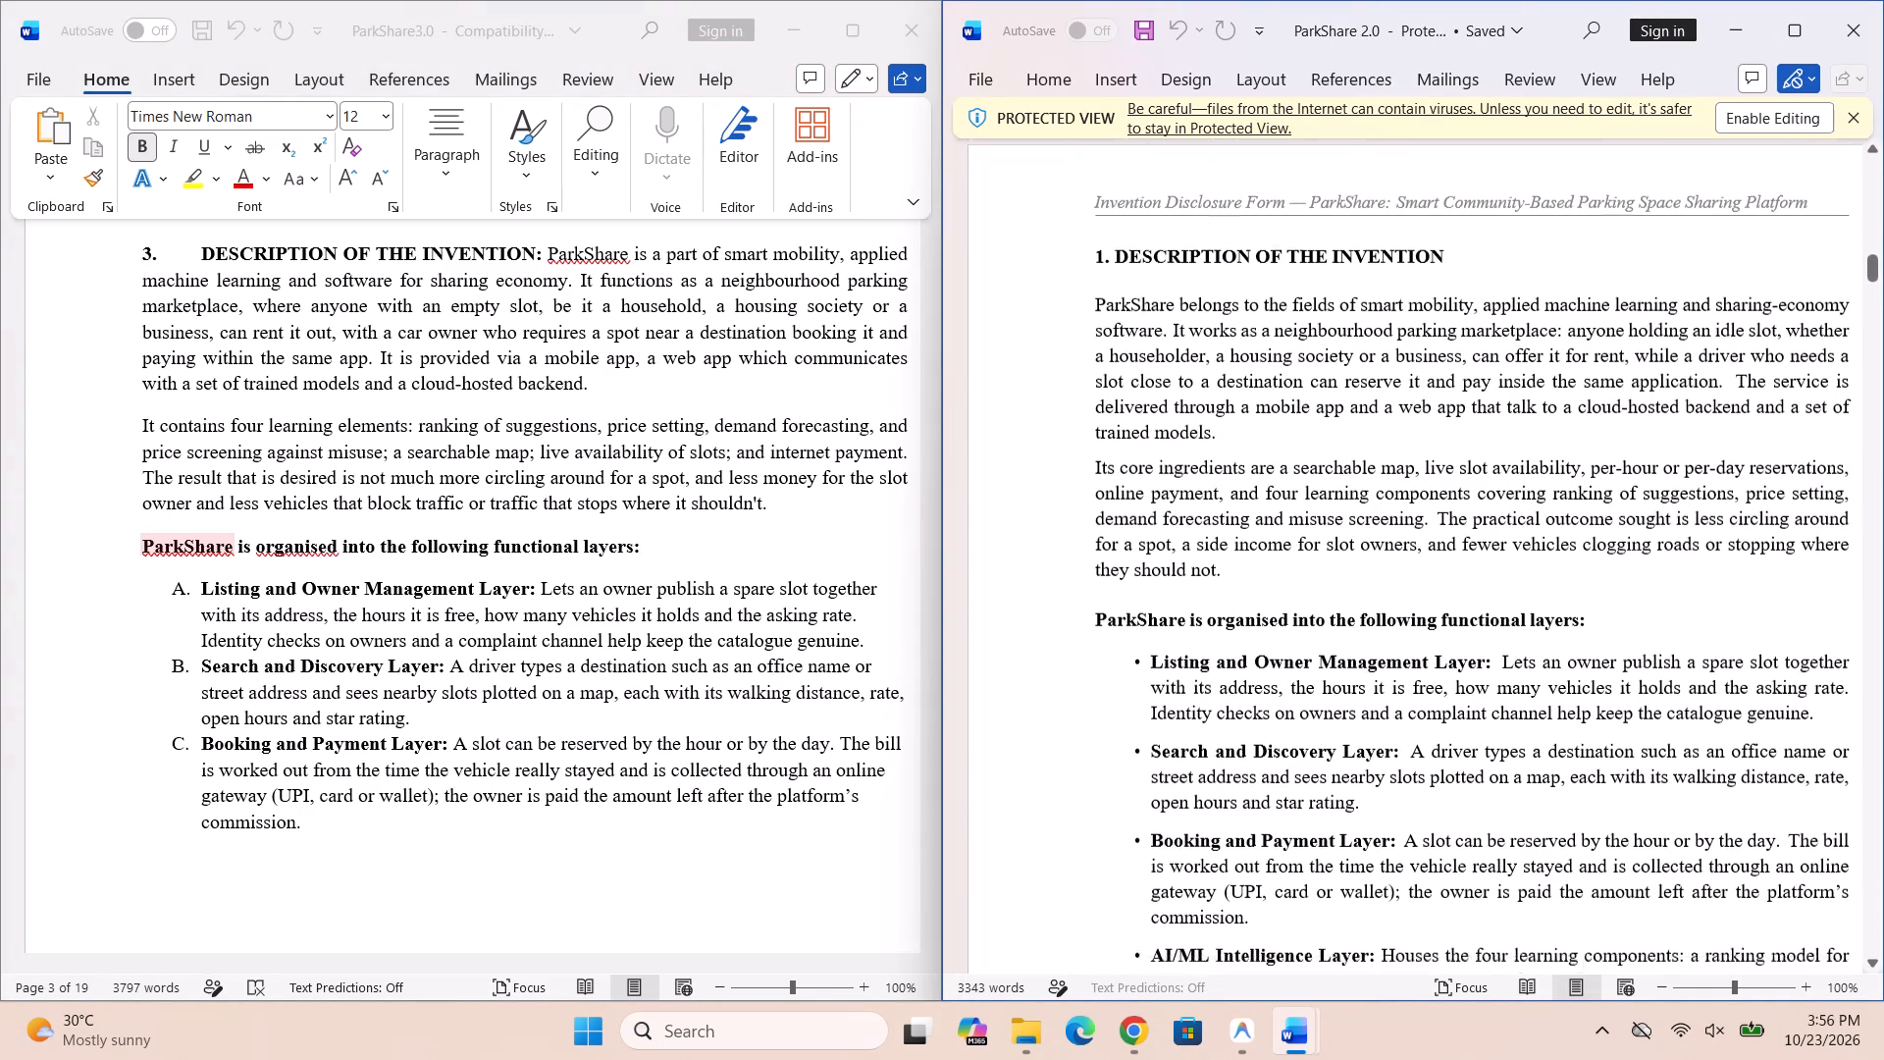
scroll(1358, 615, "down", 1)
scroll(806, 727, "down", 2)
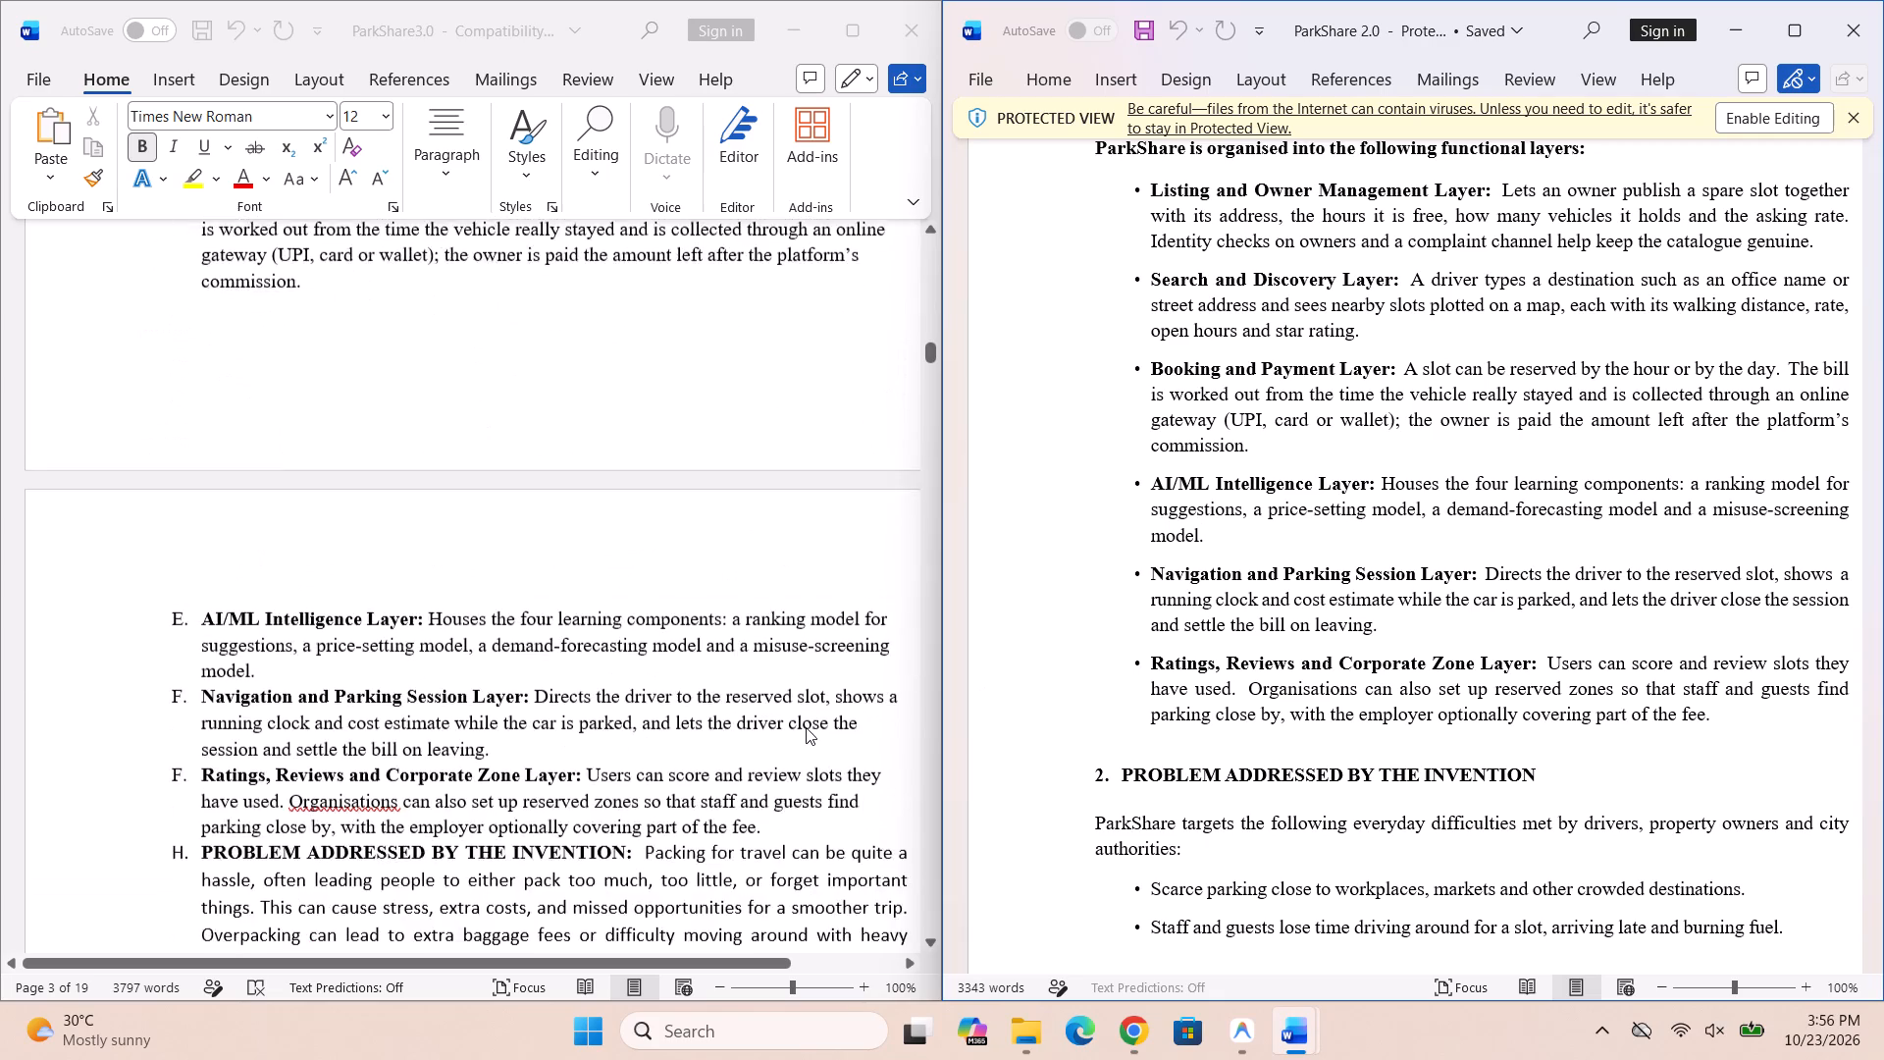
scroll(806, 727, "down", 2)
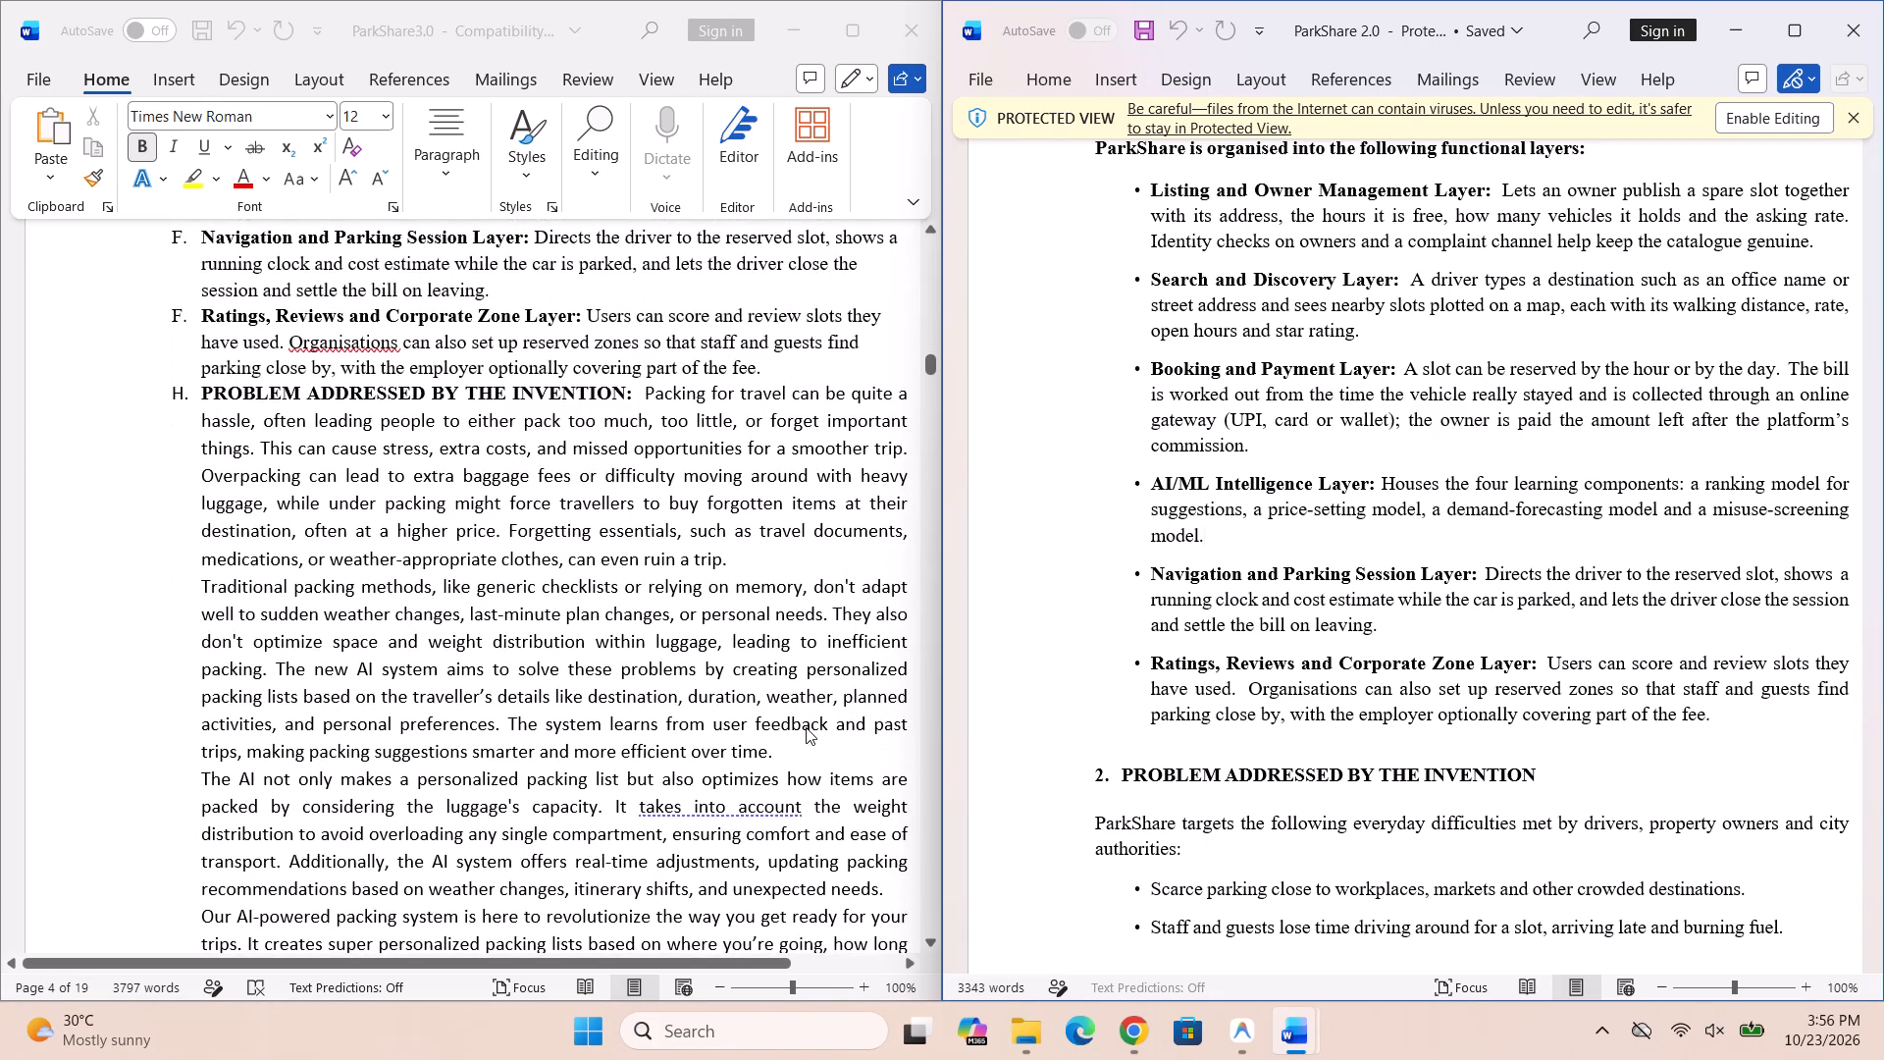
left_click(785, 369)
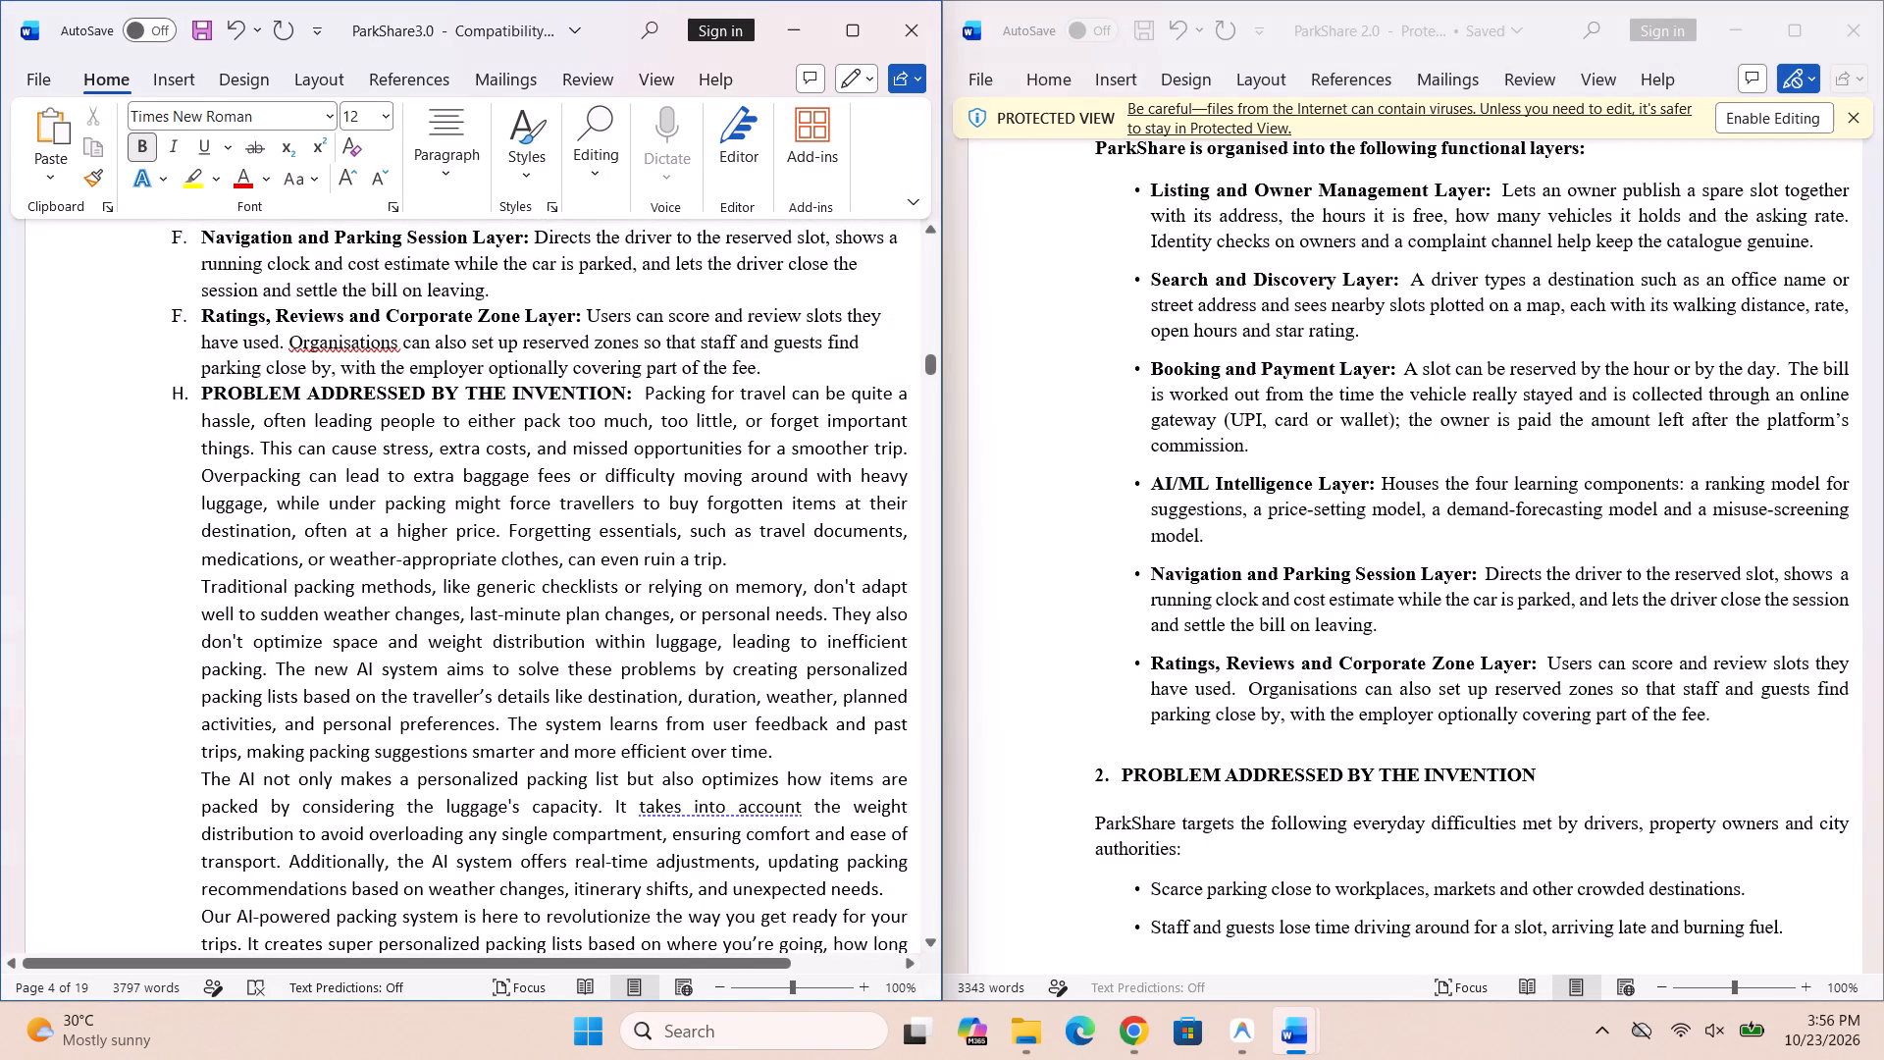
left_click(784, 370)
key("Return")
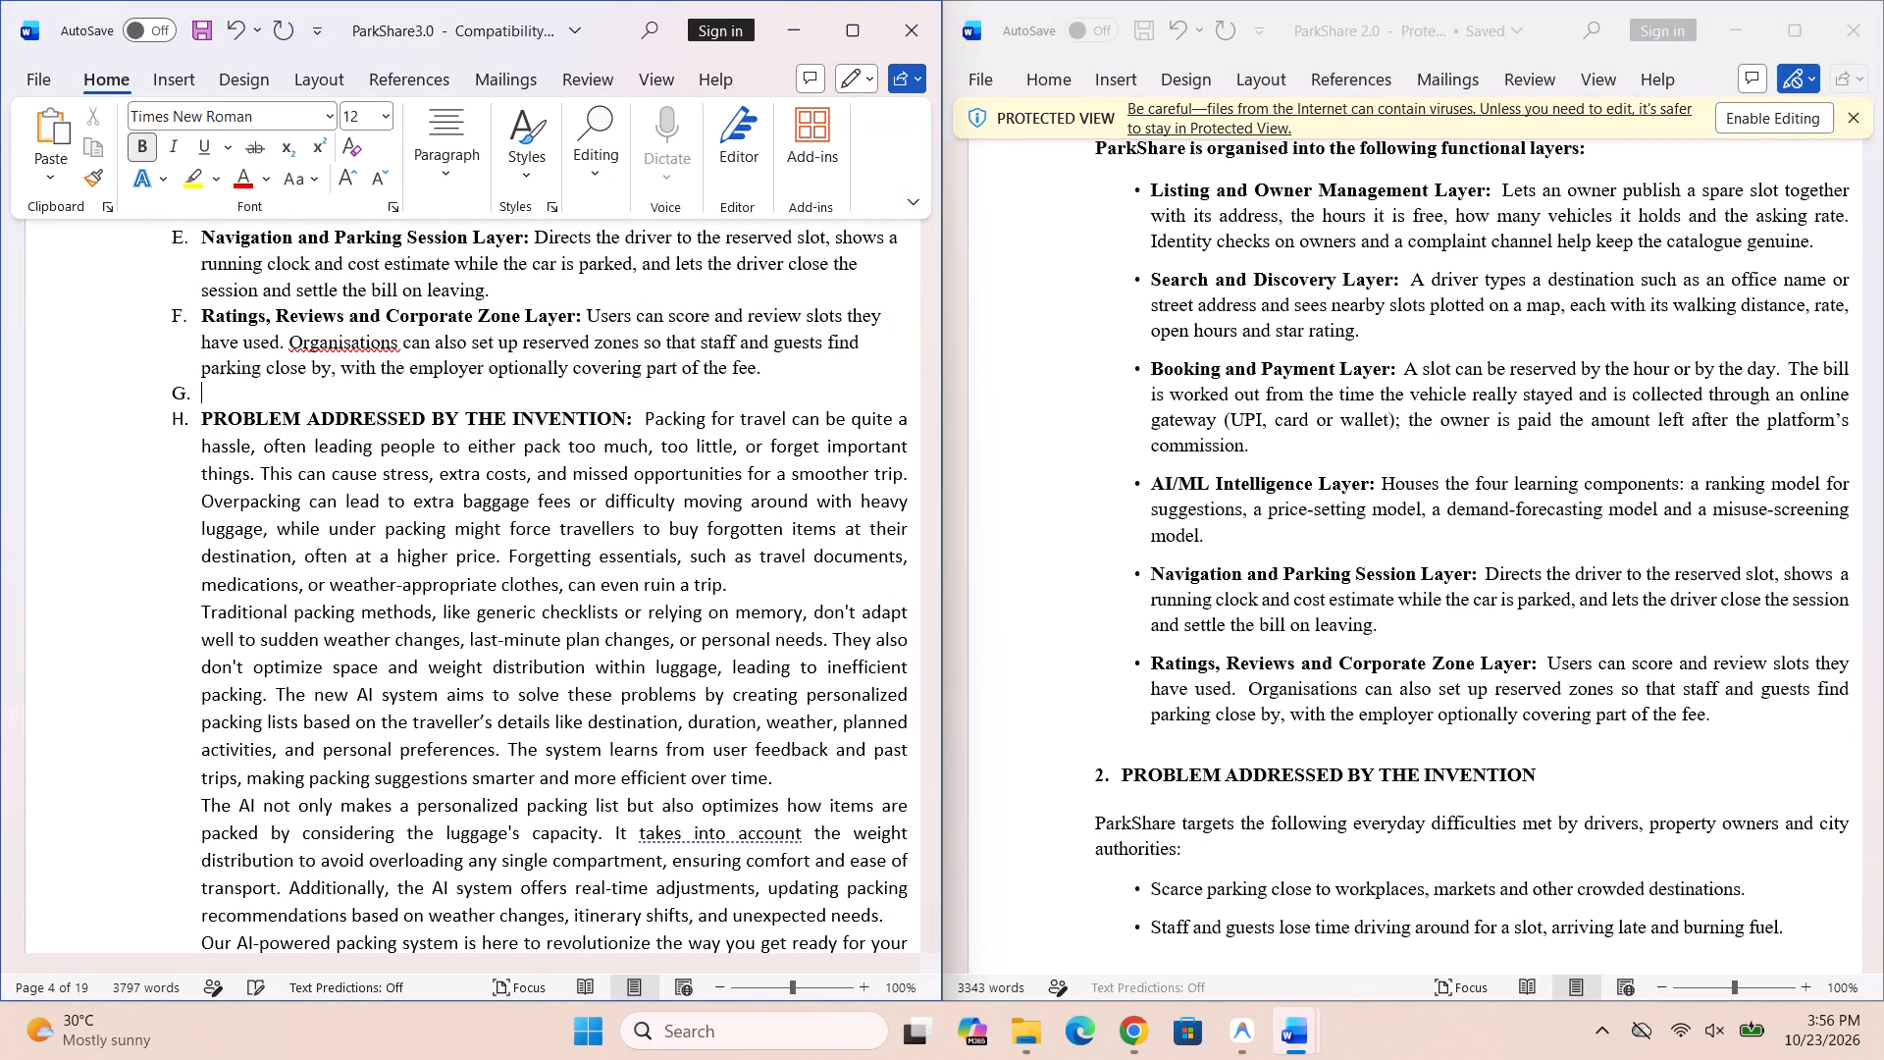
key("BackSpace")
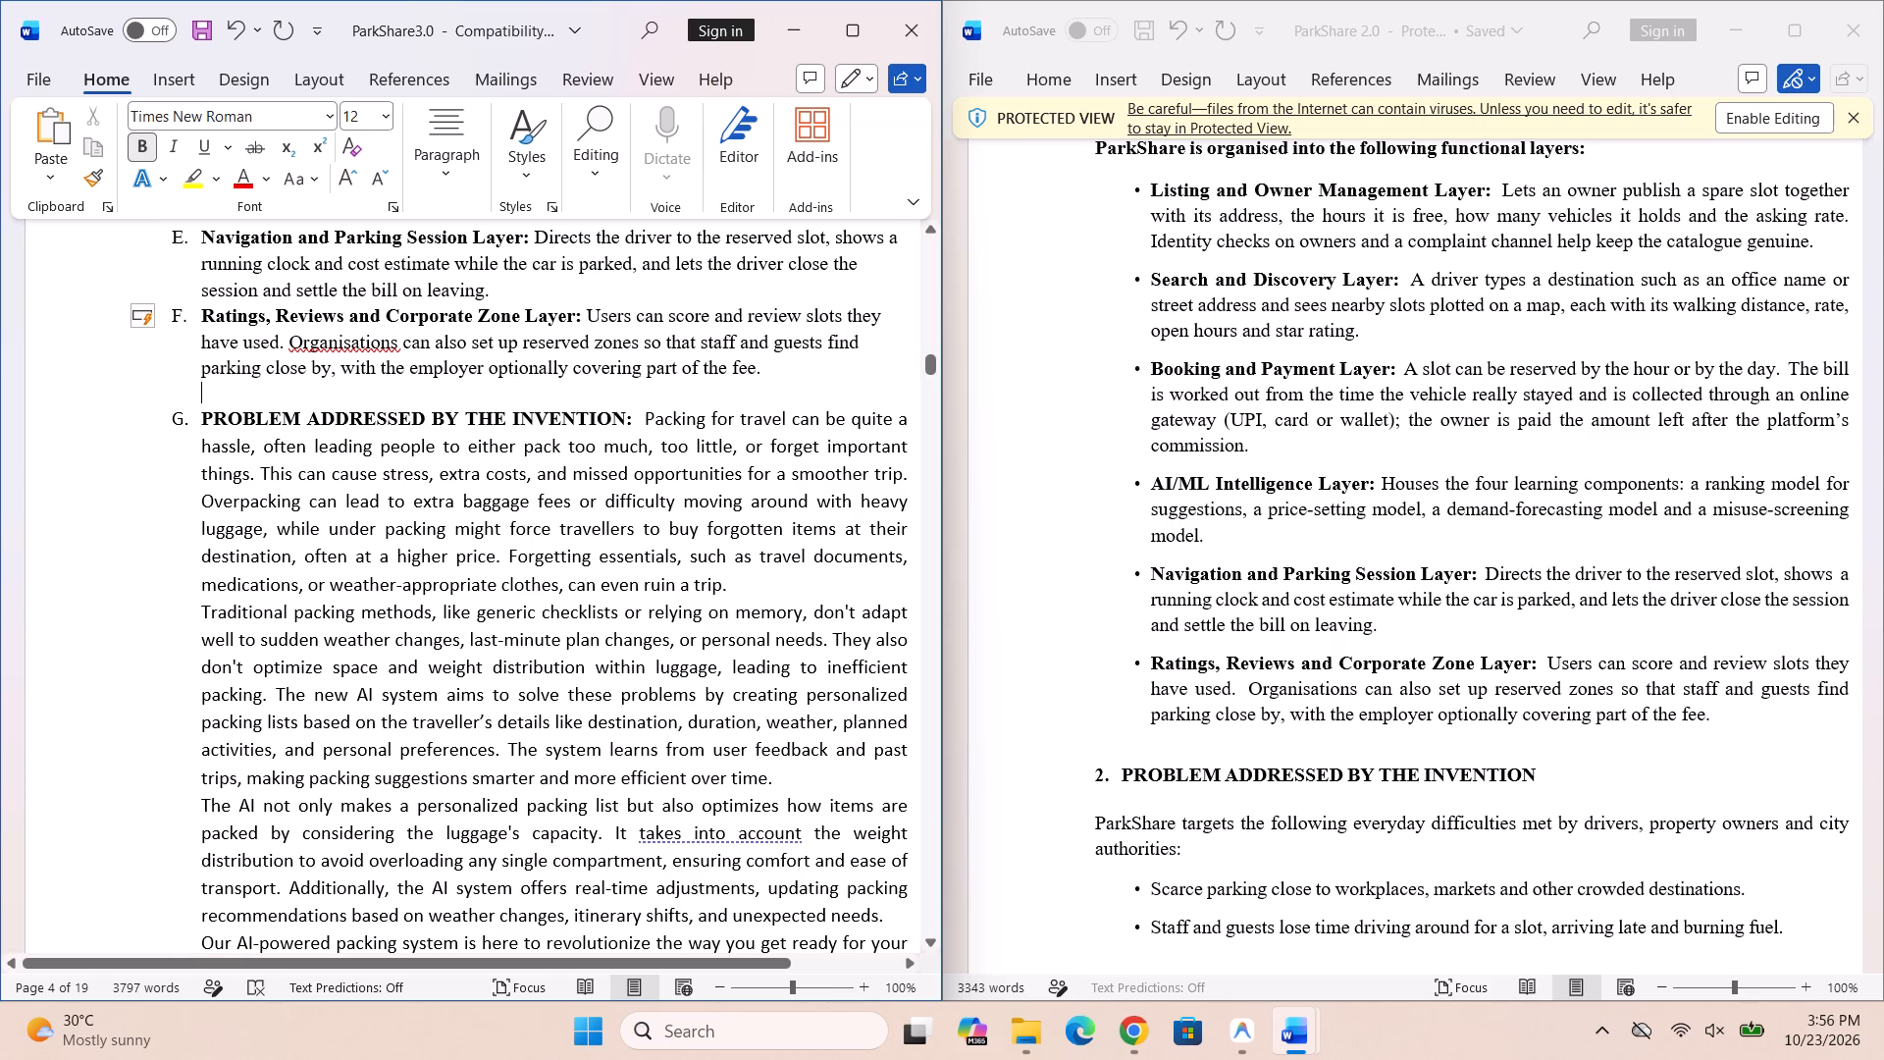
Replace the list letter before the PROBLEM ADDRESSED BY THE INVENTION heading with "2.", keeping number and heading on one line.
left_click(183, 417)
left_click(183, 417)
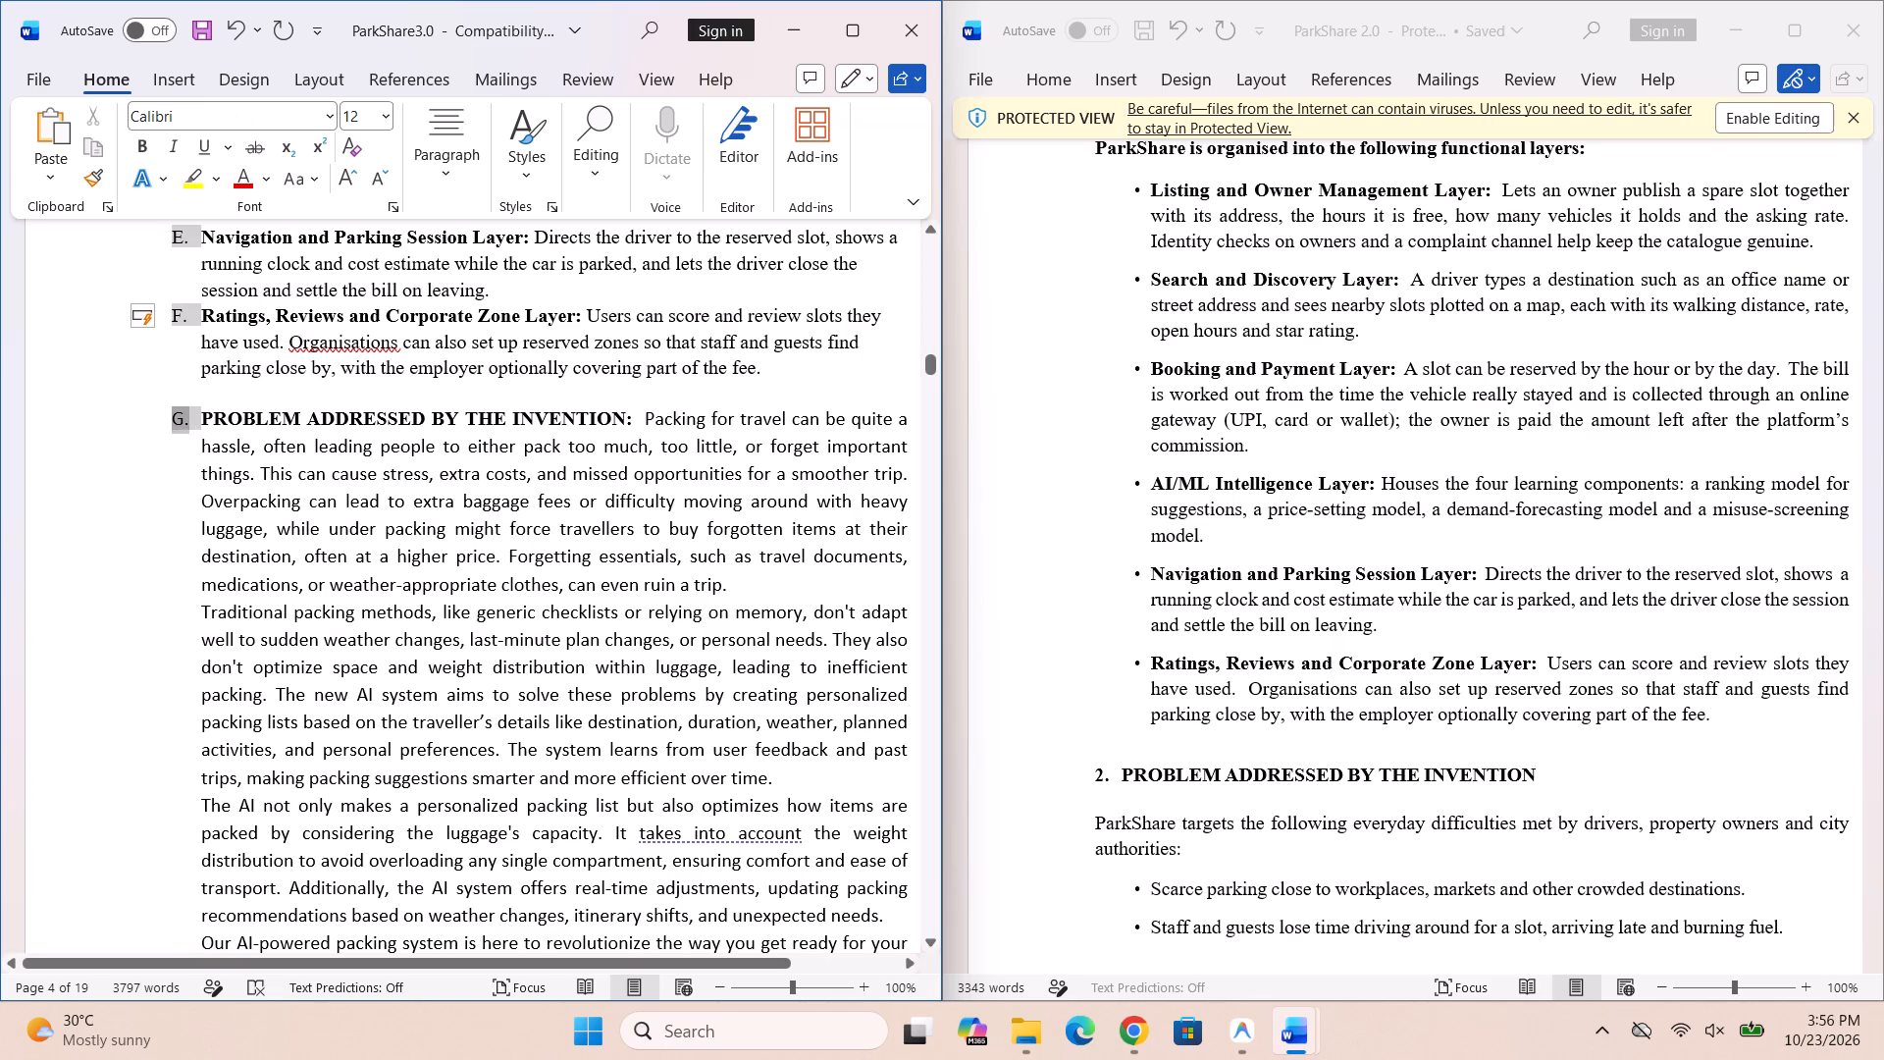
left_click(200, 438)
left_click(198, 419)
key("BackSpace")
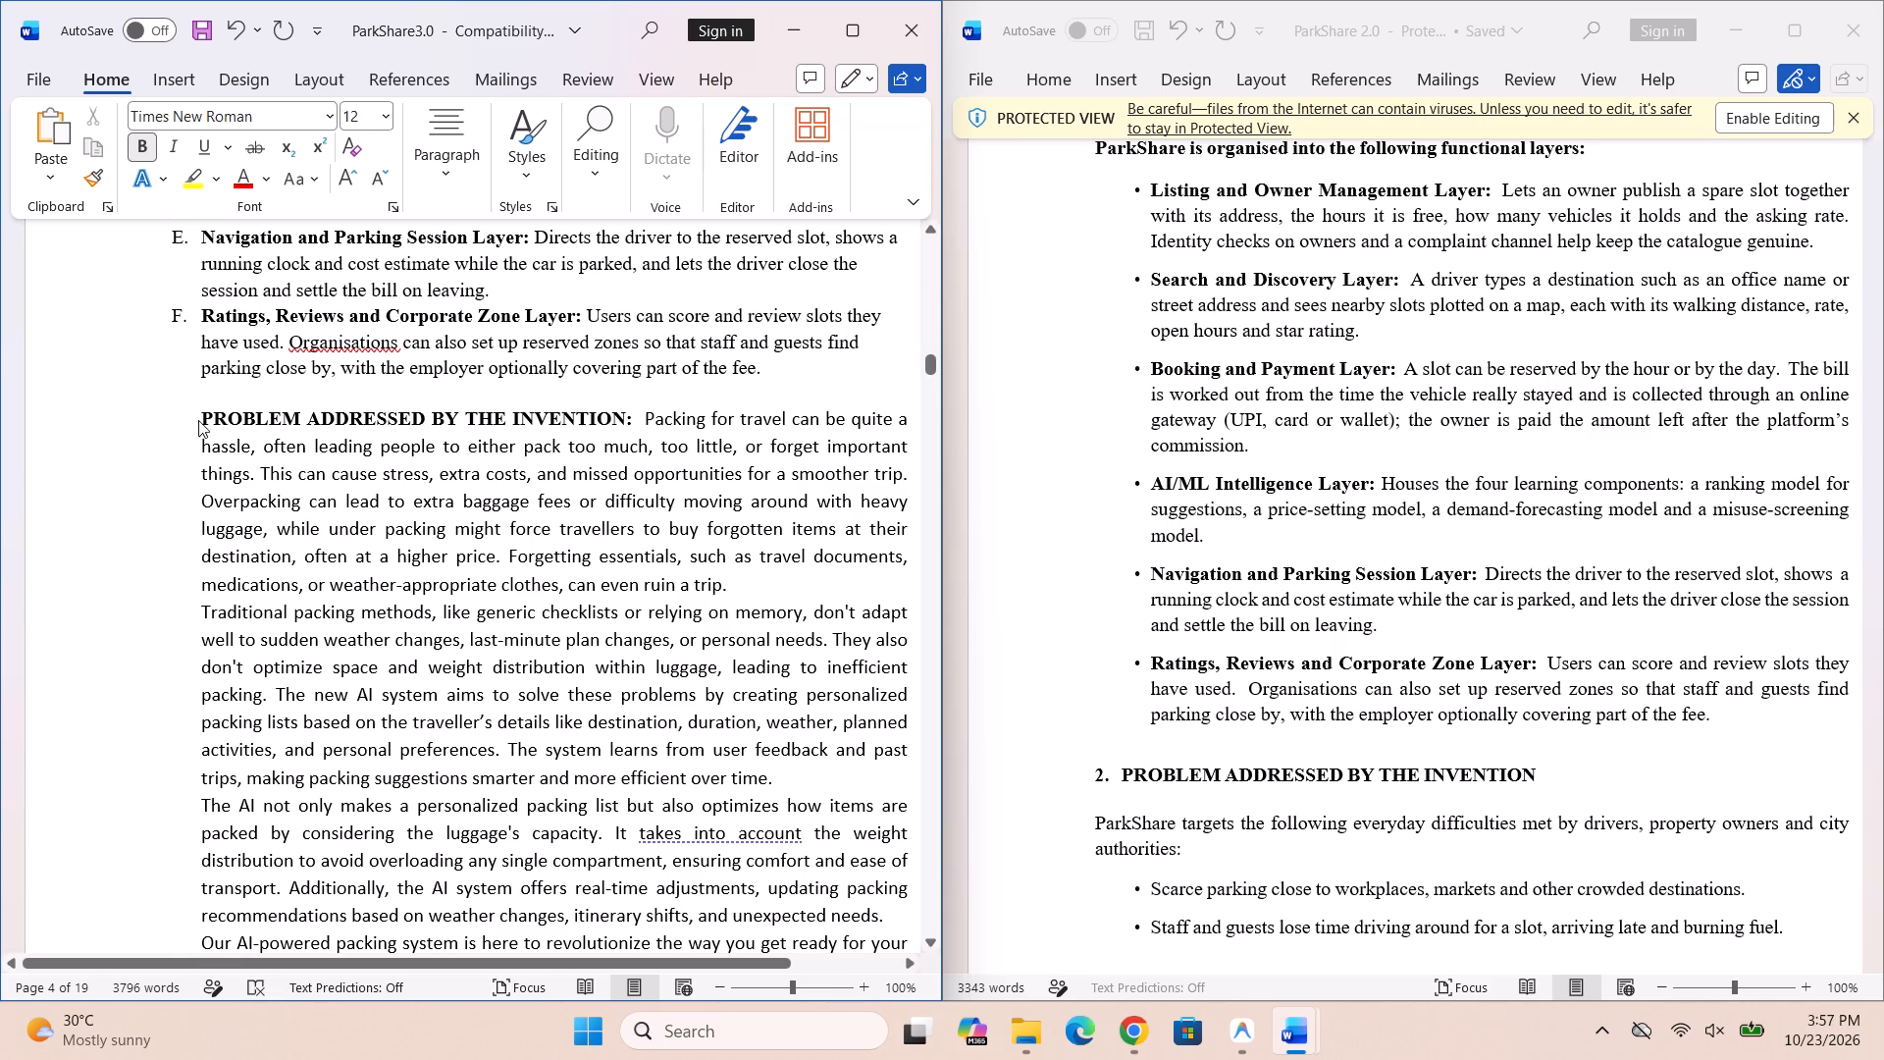
type("2.")
key("Return")
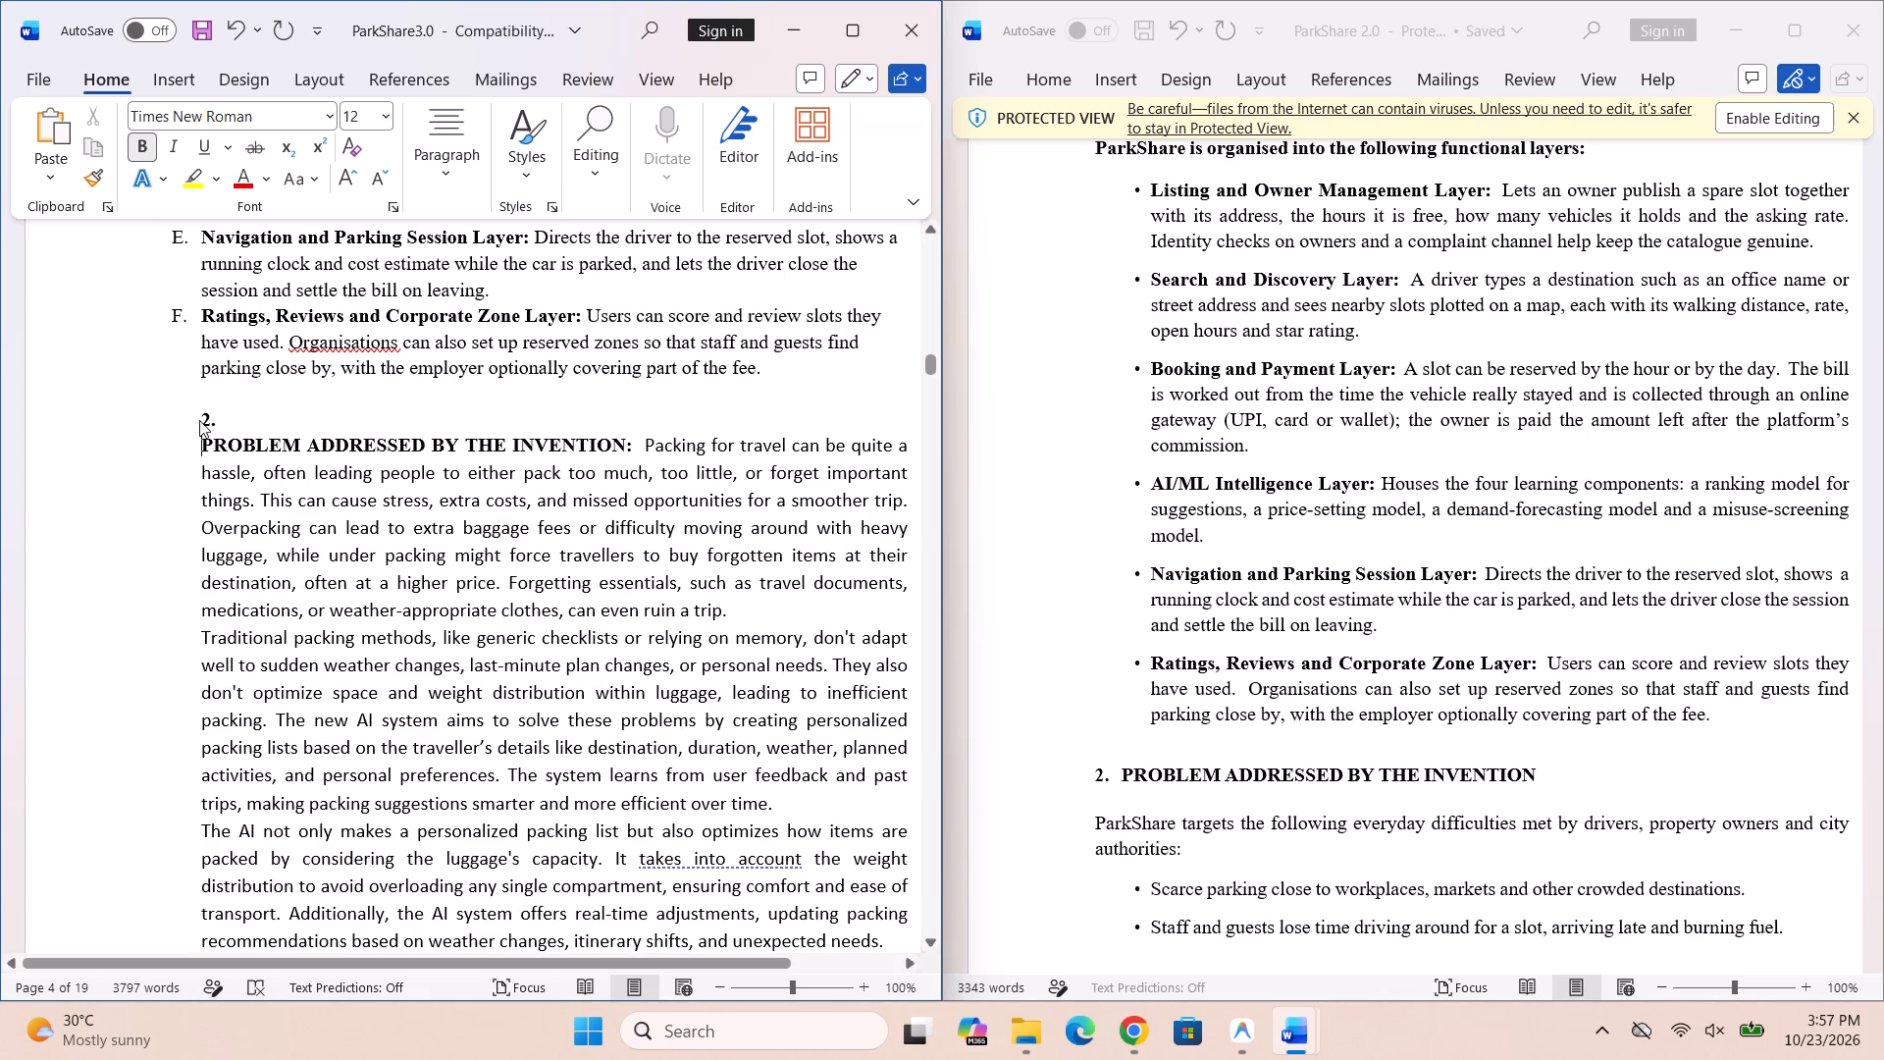
key("BackSpace")
key("backslash")
key("BackSpace")
key("BackSpace")
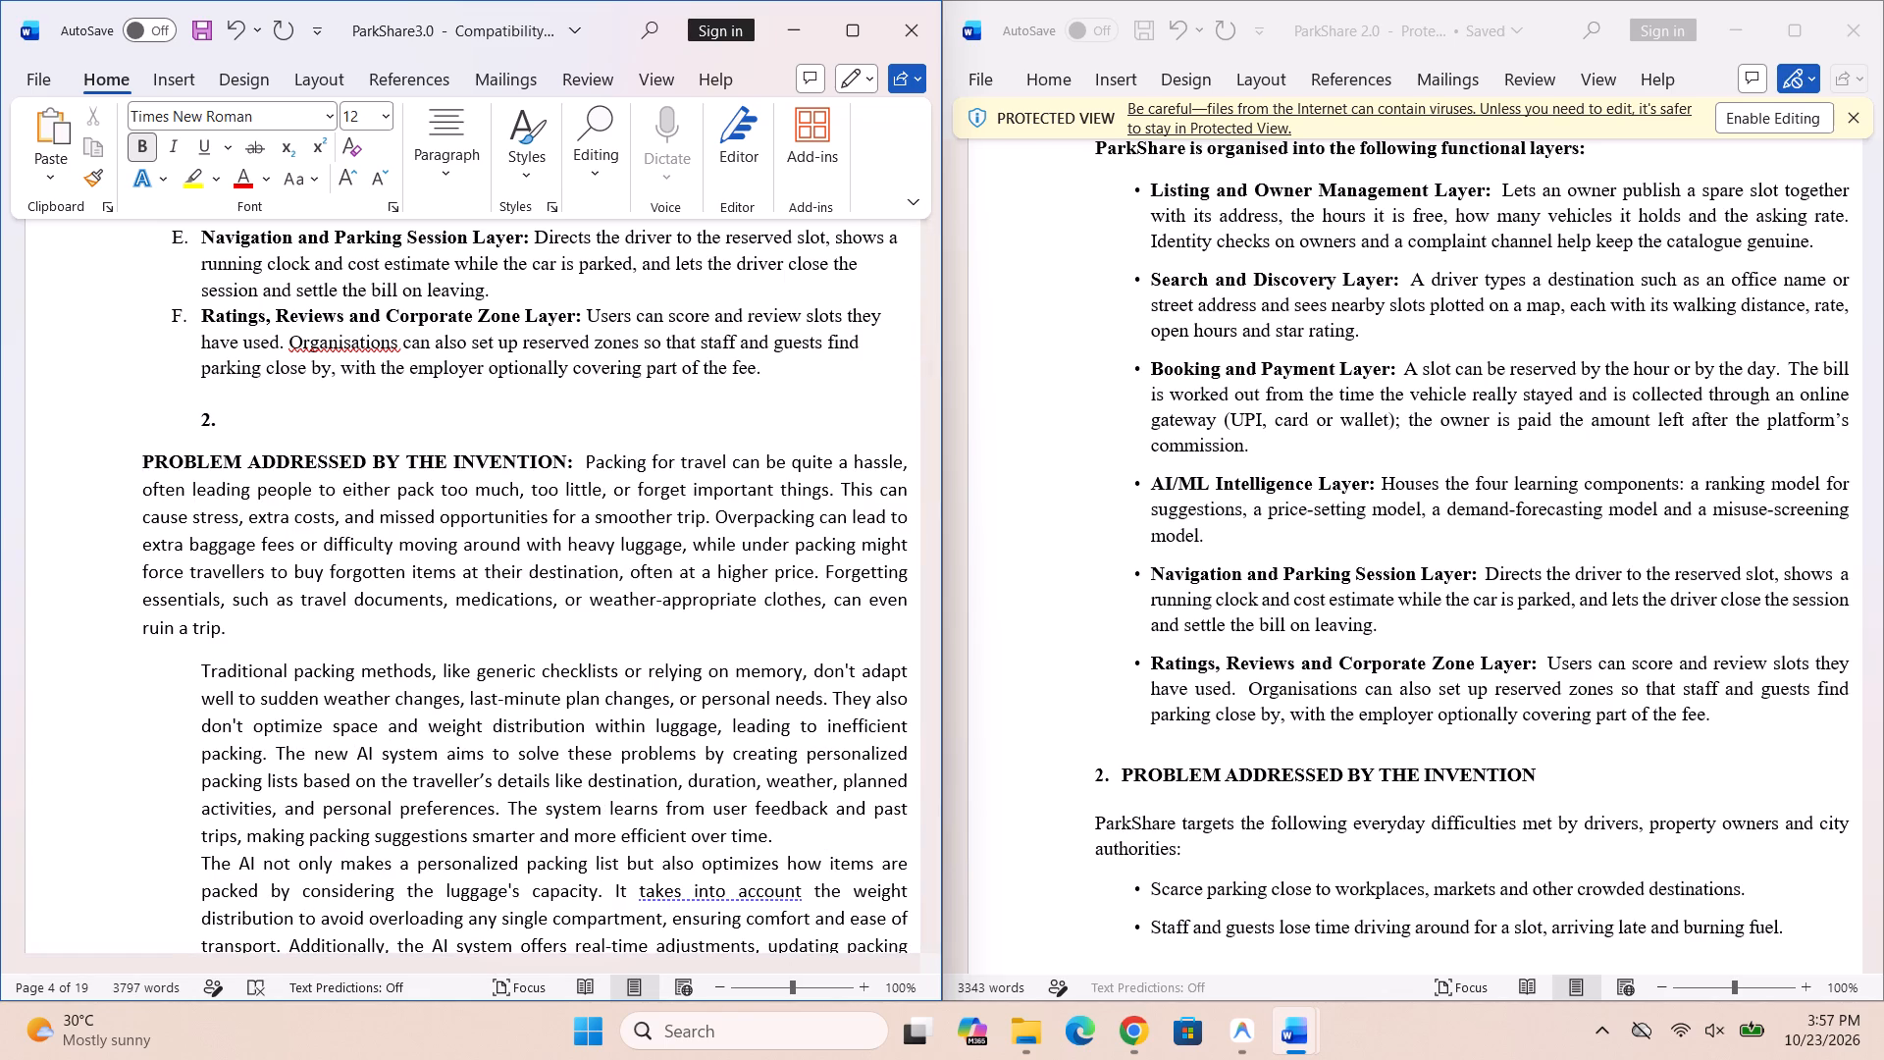
Remove the indent from the "2.PROBLEM ADDRESSED BY THE INVENTION" paragraph and delete the blank line above it.
left_click(750, 401)
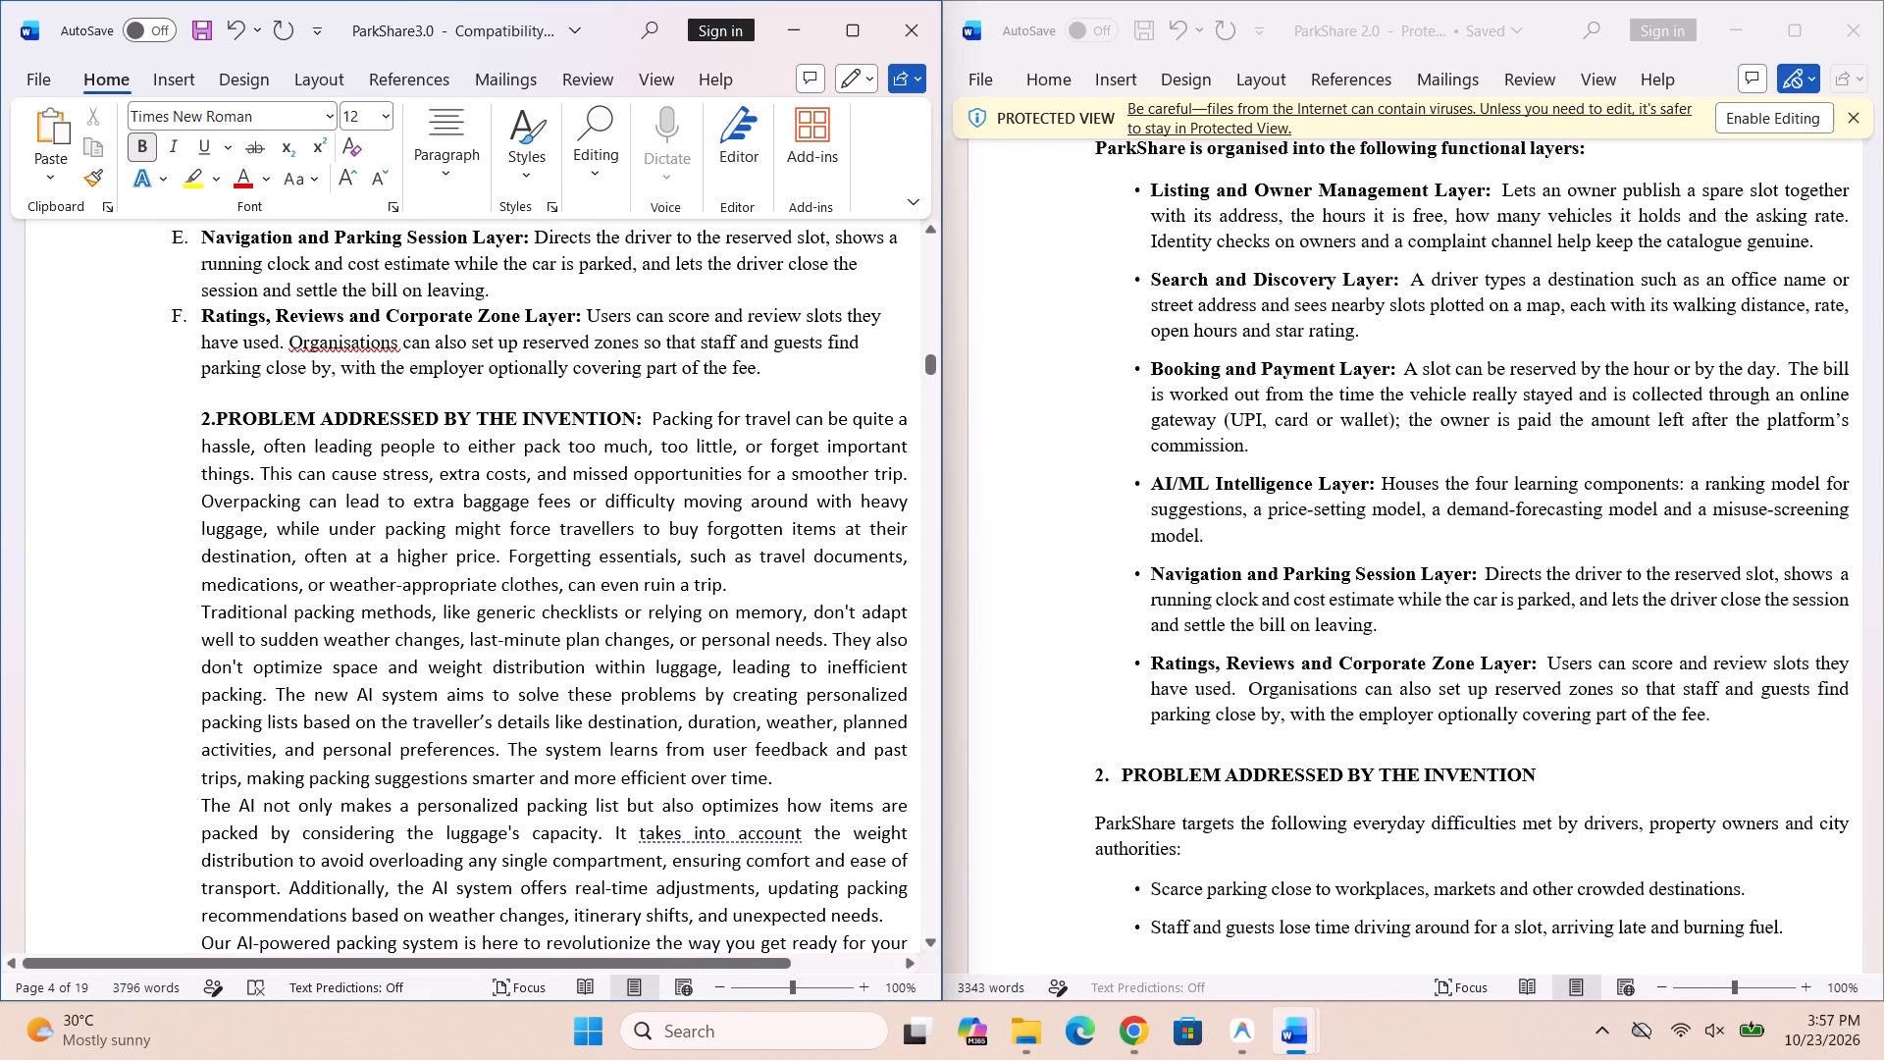
left_click_drag(800, 359, 440, 362)
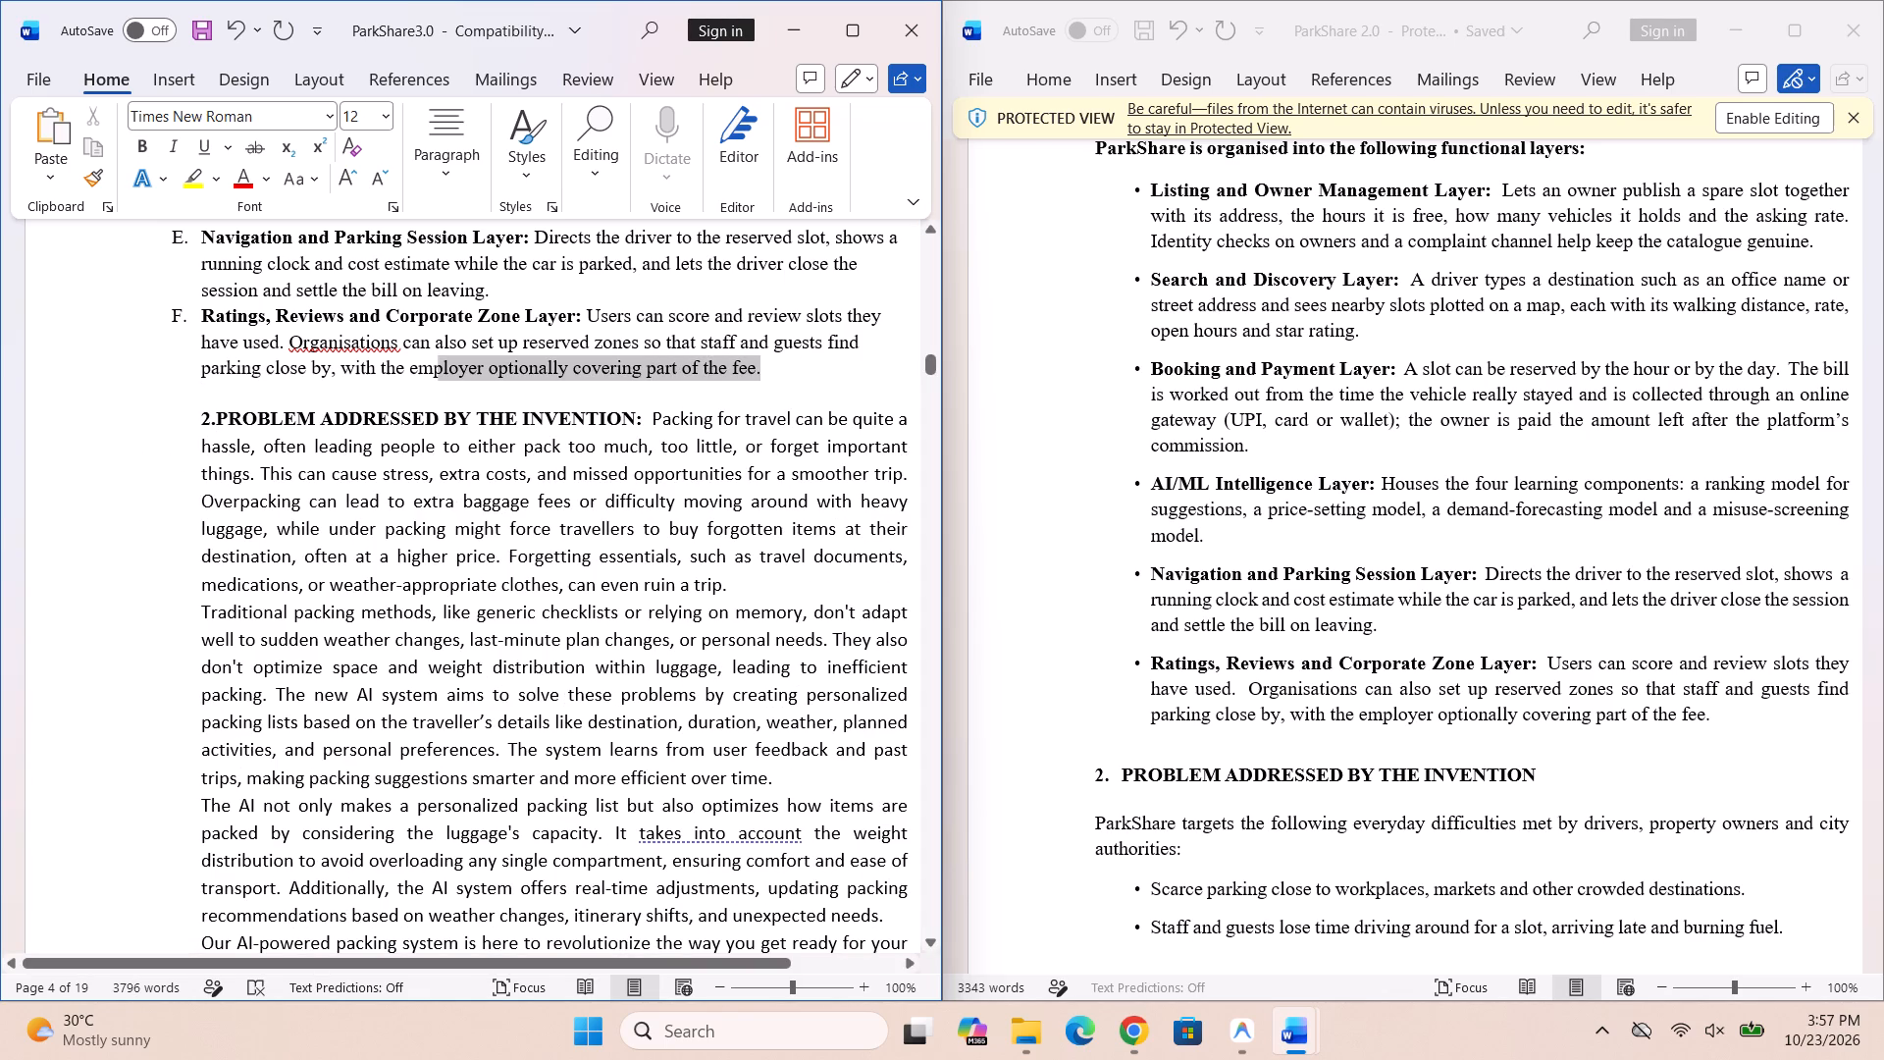
left_click_drag(440, 362, 226, 354)
left_click(194, 434)
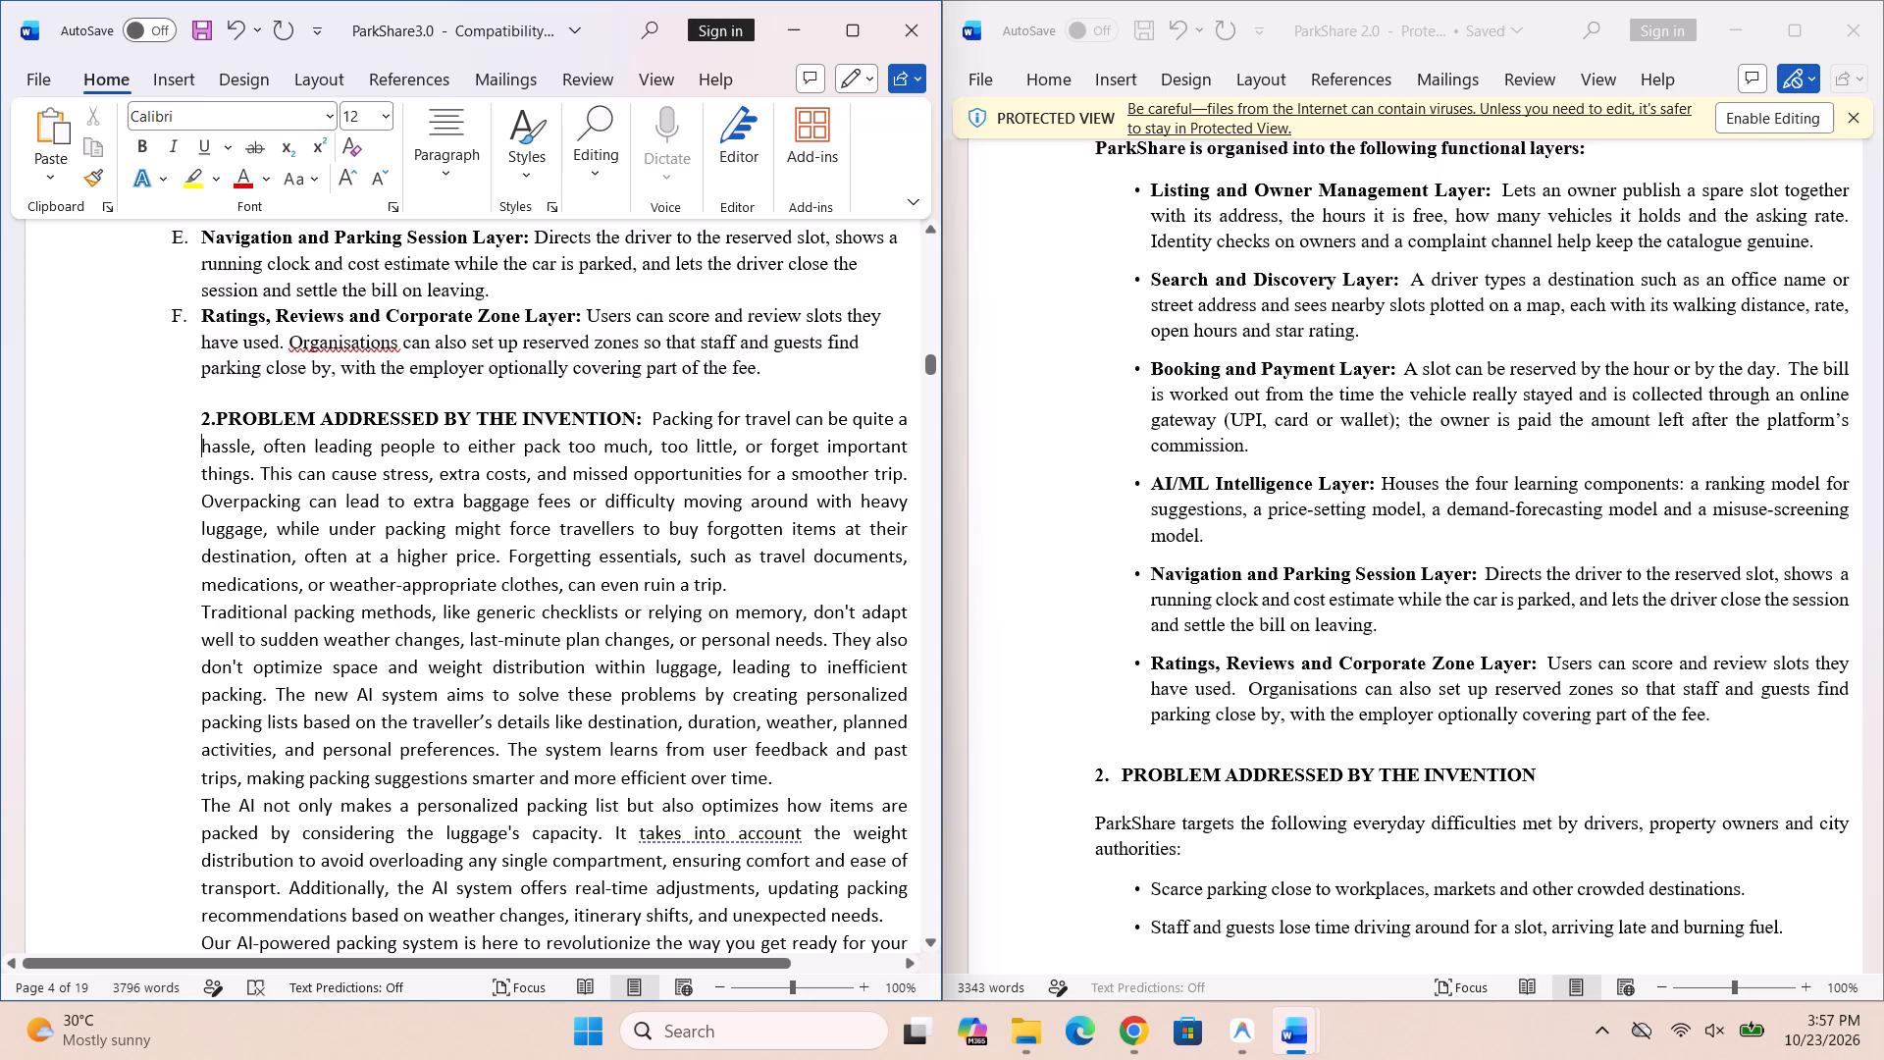
left_click(195, 425)
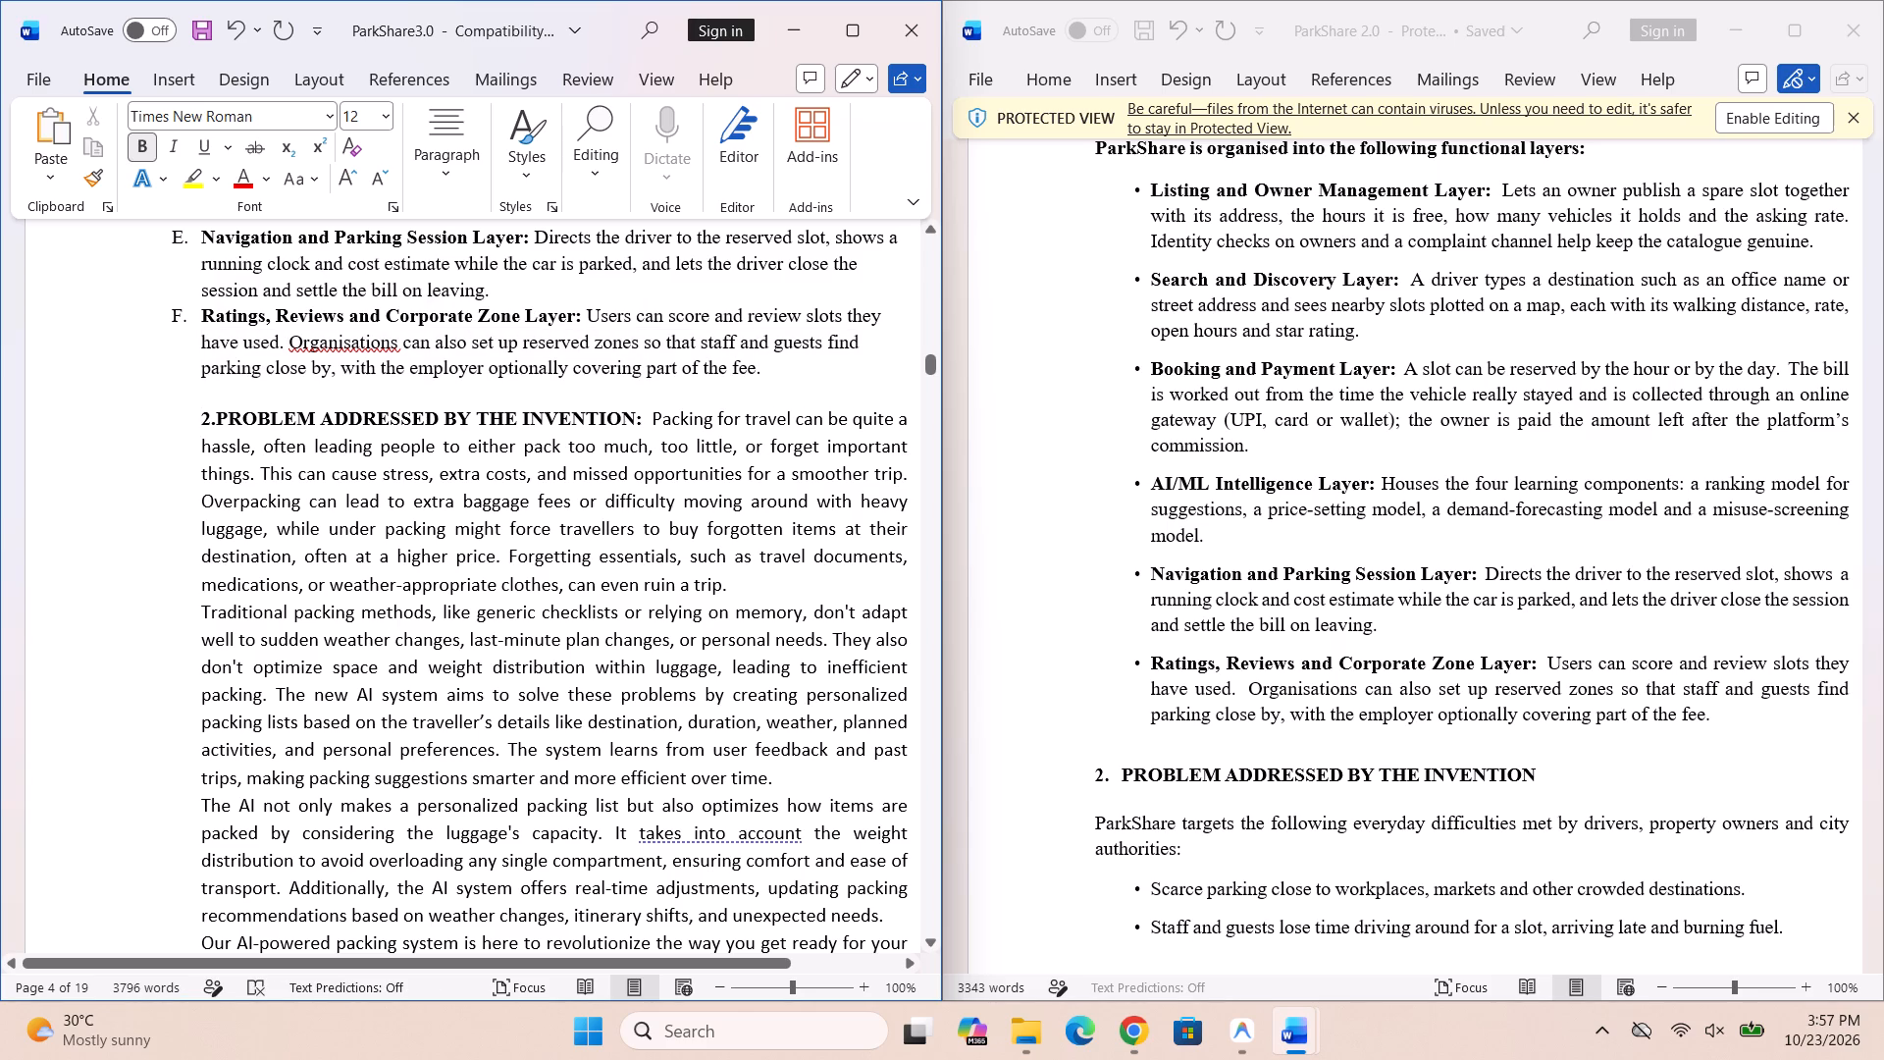
key("BackSpace")
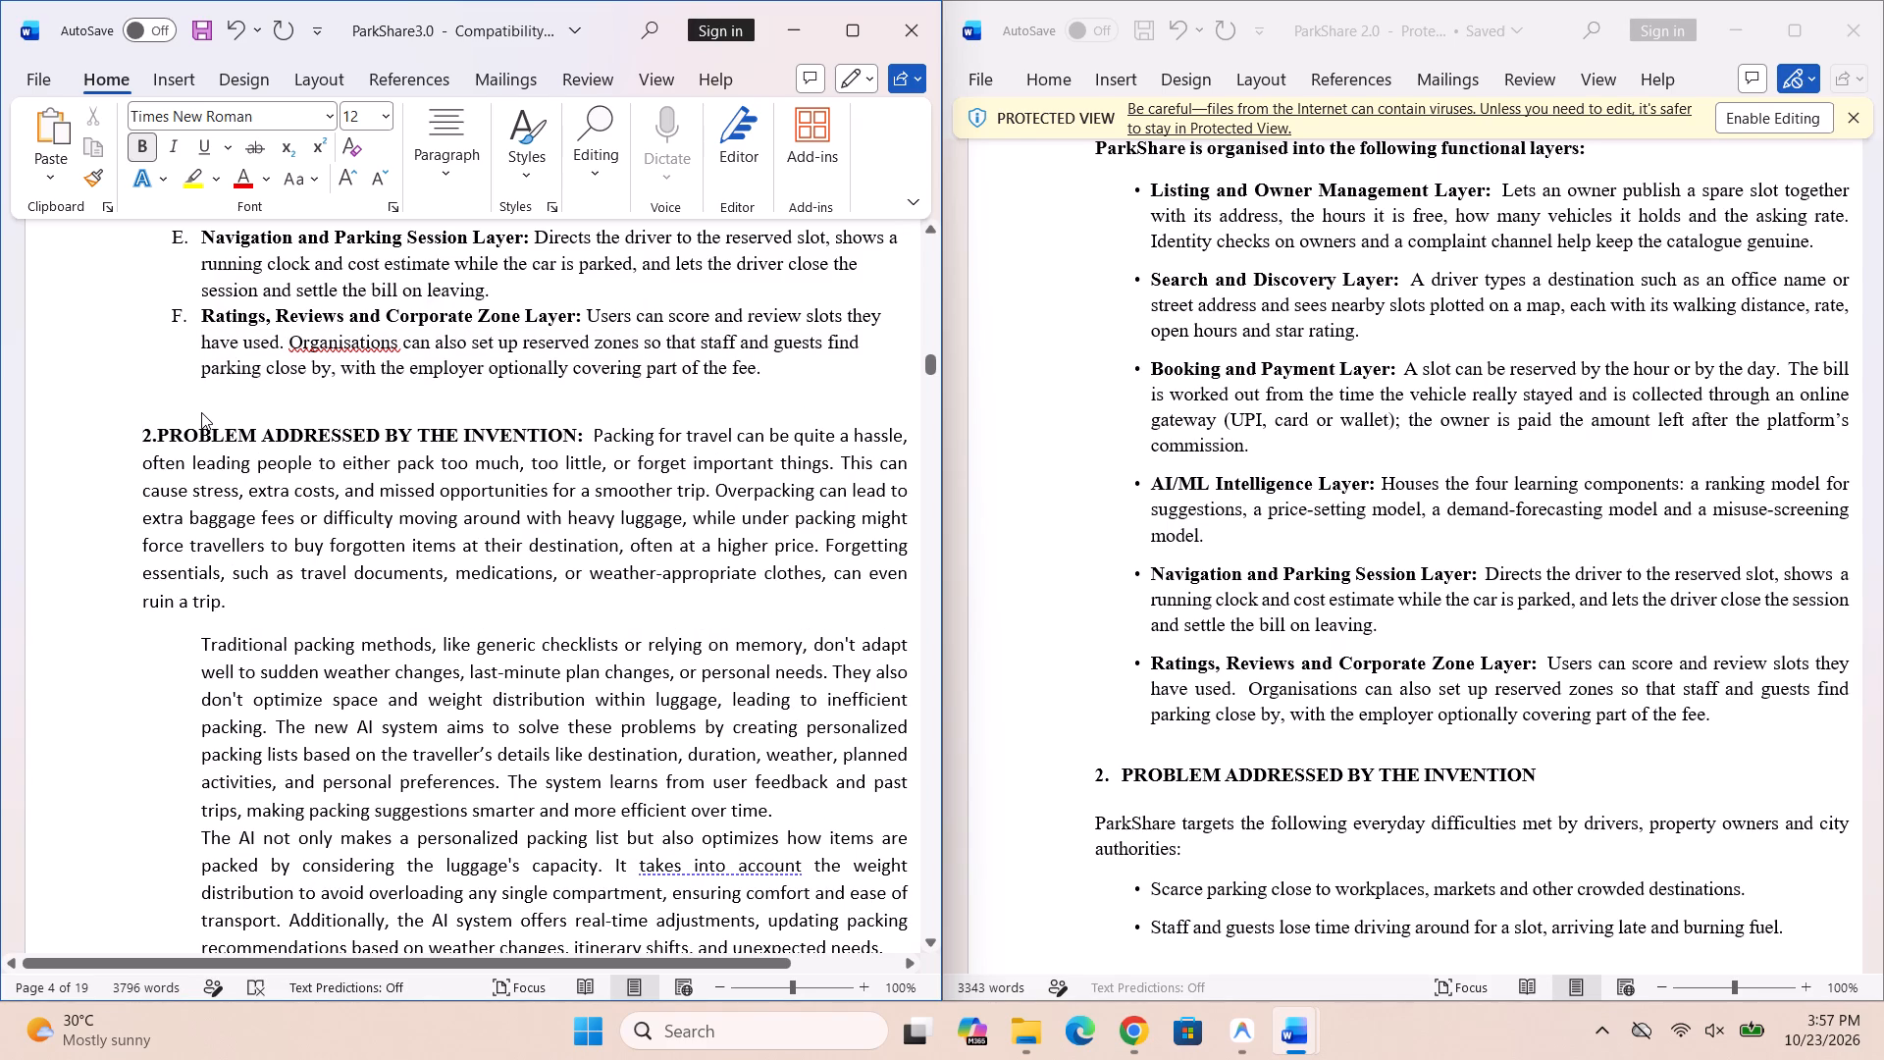
key("BackSpace")
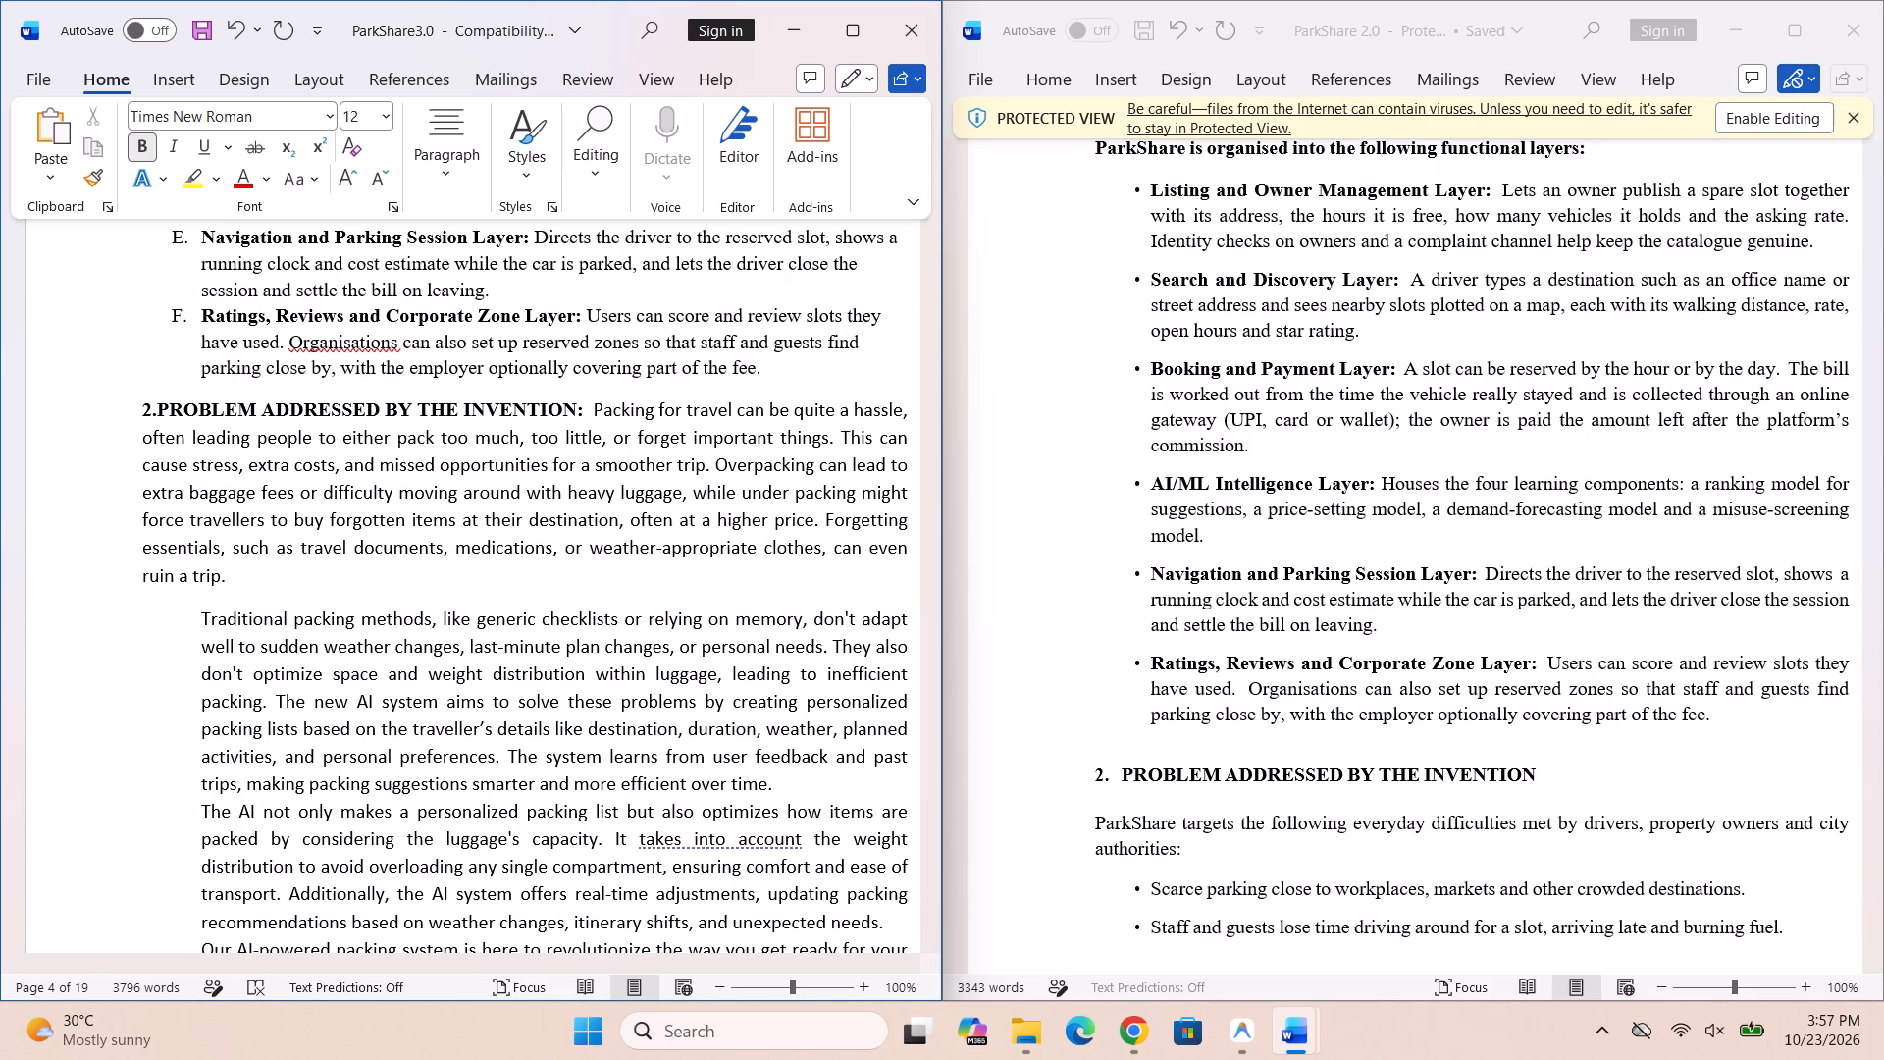
Copy ParkShare 2.0's problem text, from "ParkShare targets the following everyday difficulties" through the "Open sharing services" bullet.
left_click(1099, 470)
scroll(1099, 470, "down", 2)
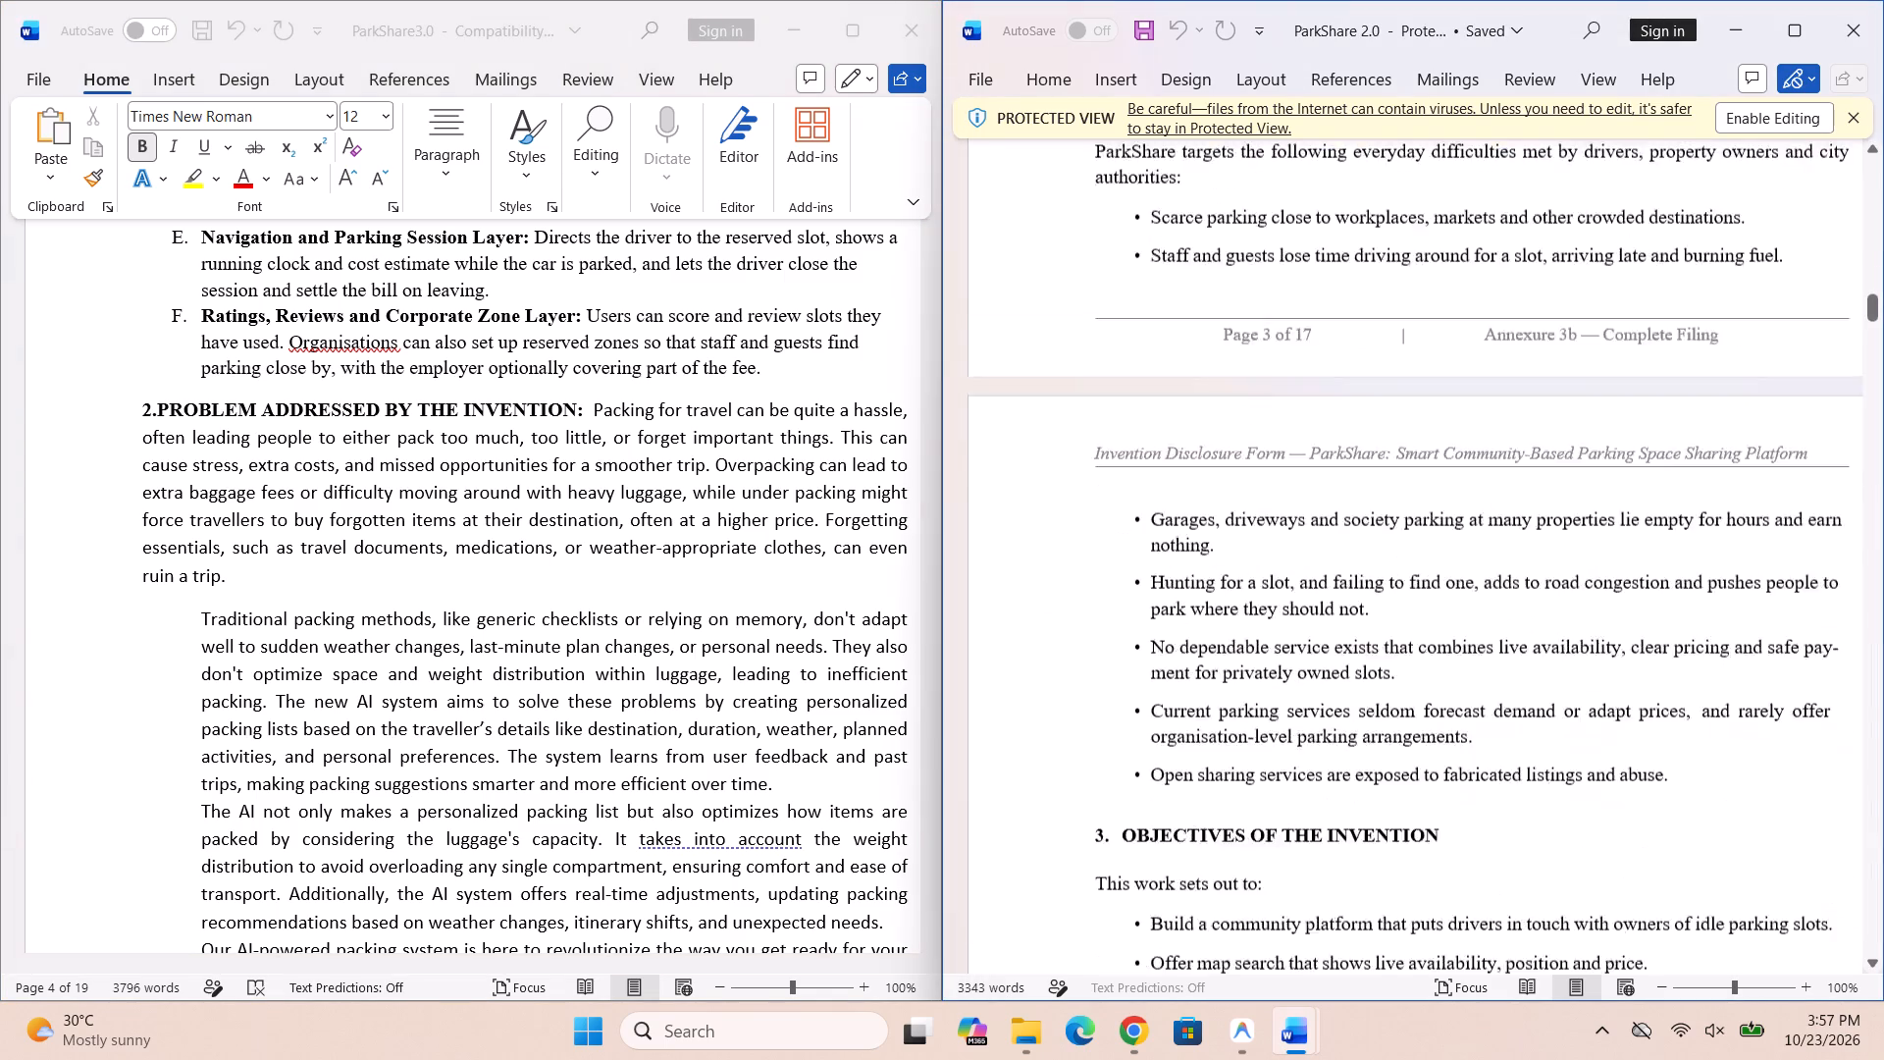
scroll(1099, 470, "down", 1)
scroll(1099, 470, "up", 1)
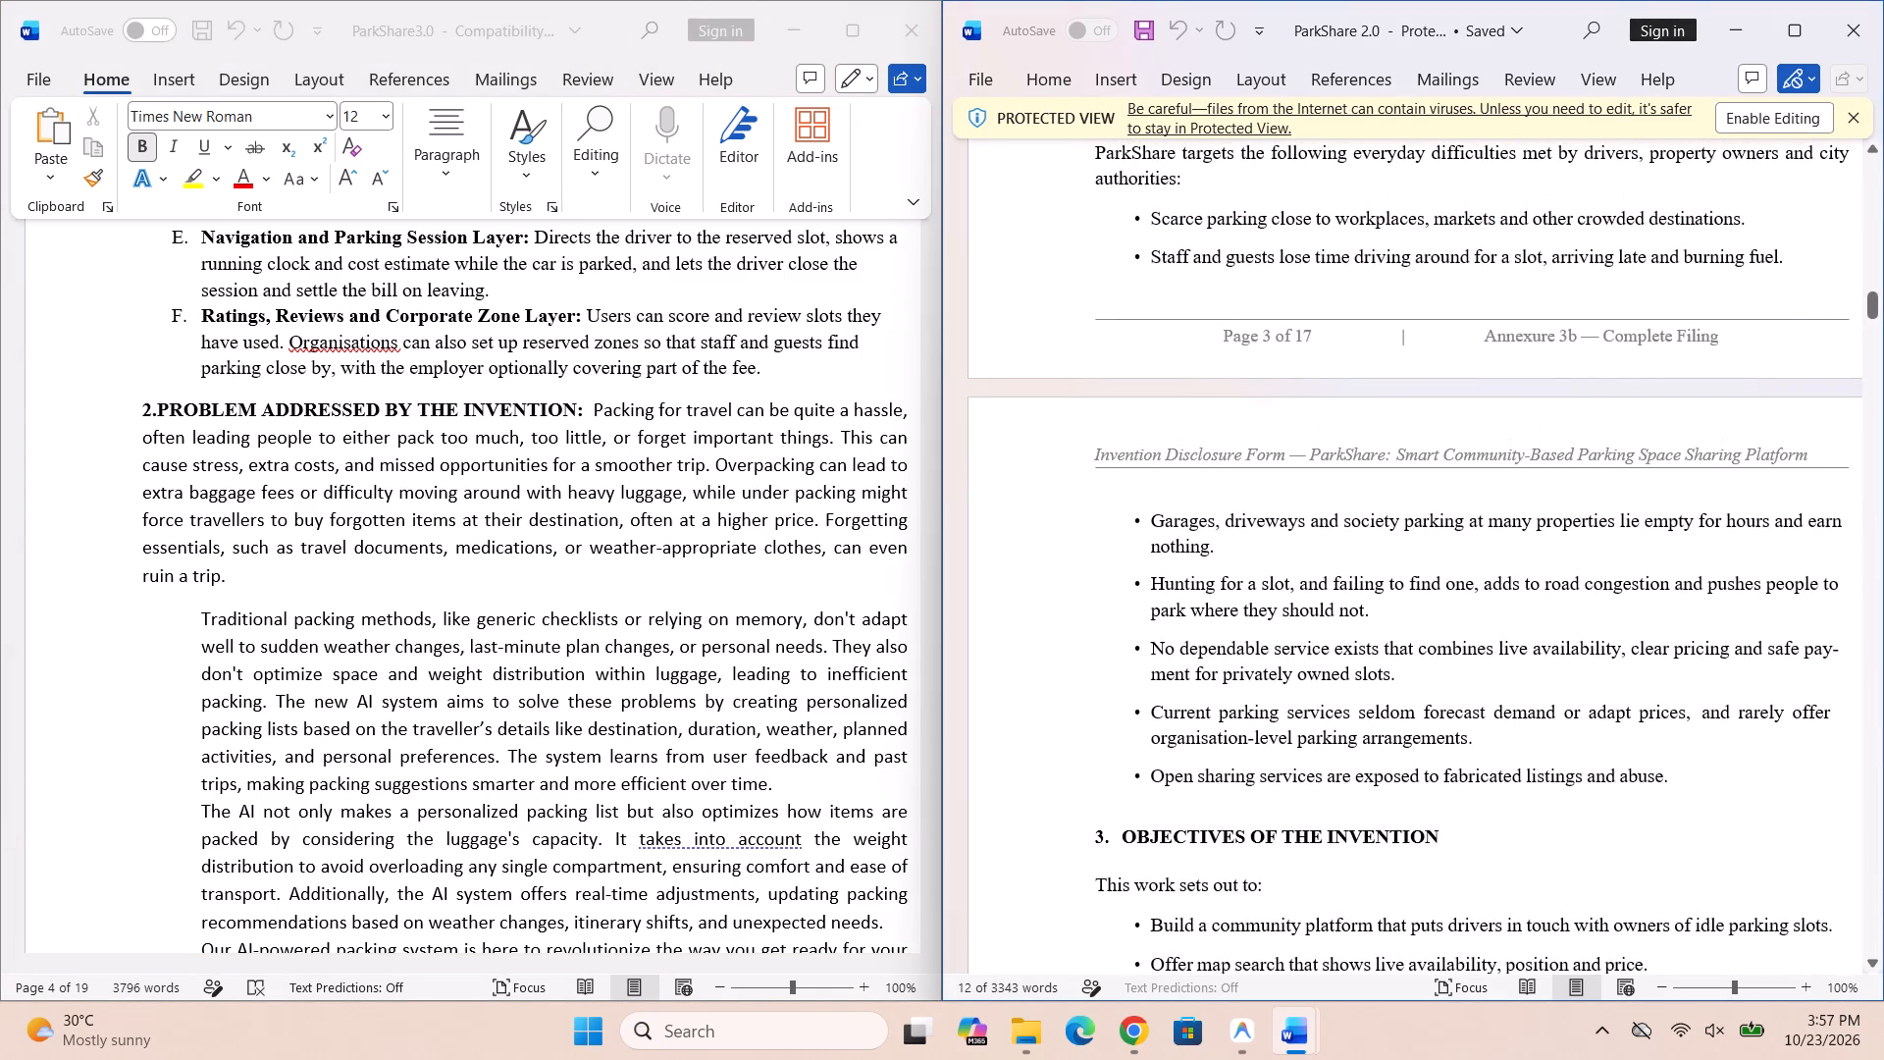
left_click_drag(1694, 782, 1364, 670)
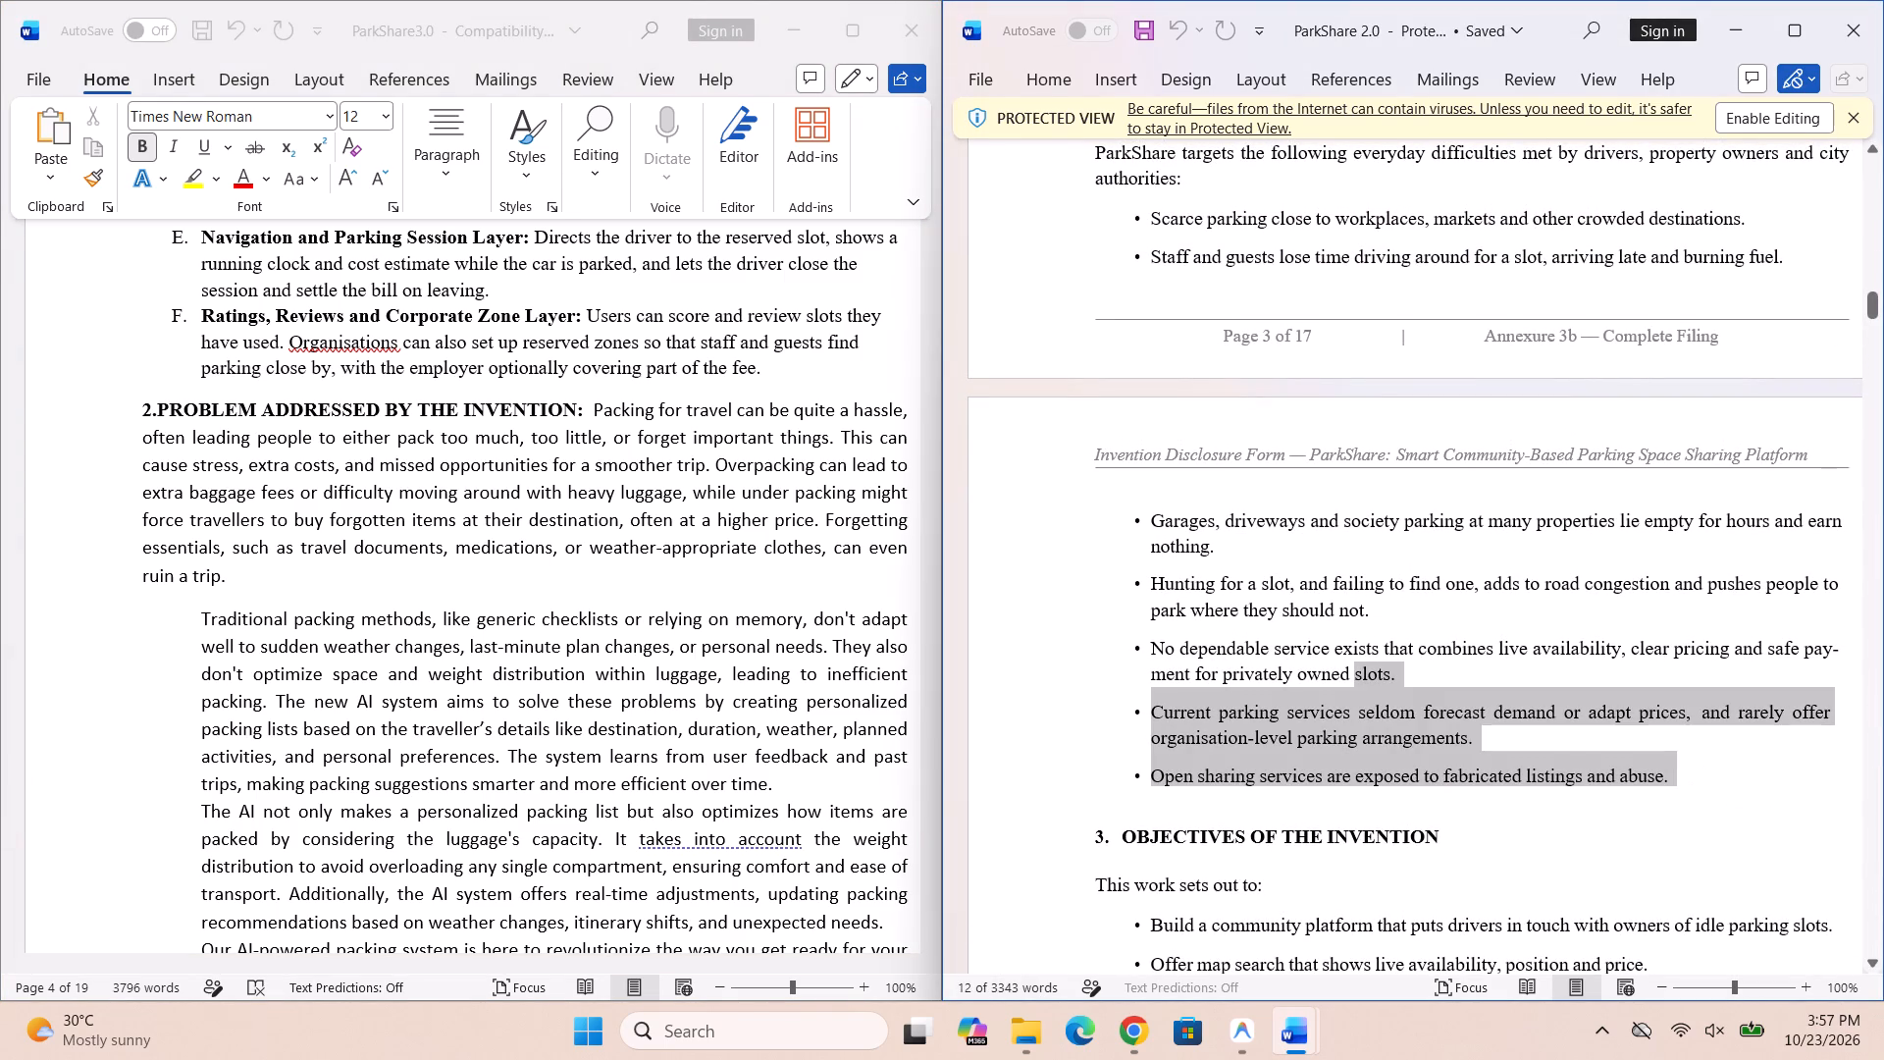
left_click_drag(1364, 670, 1096, 132)
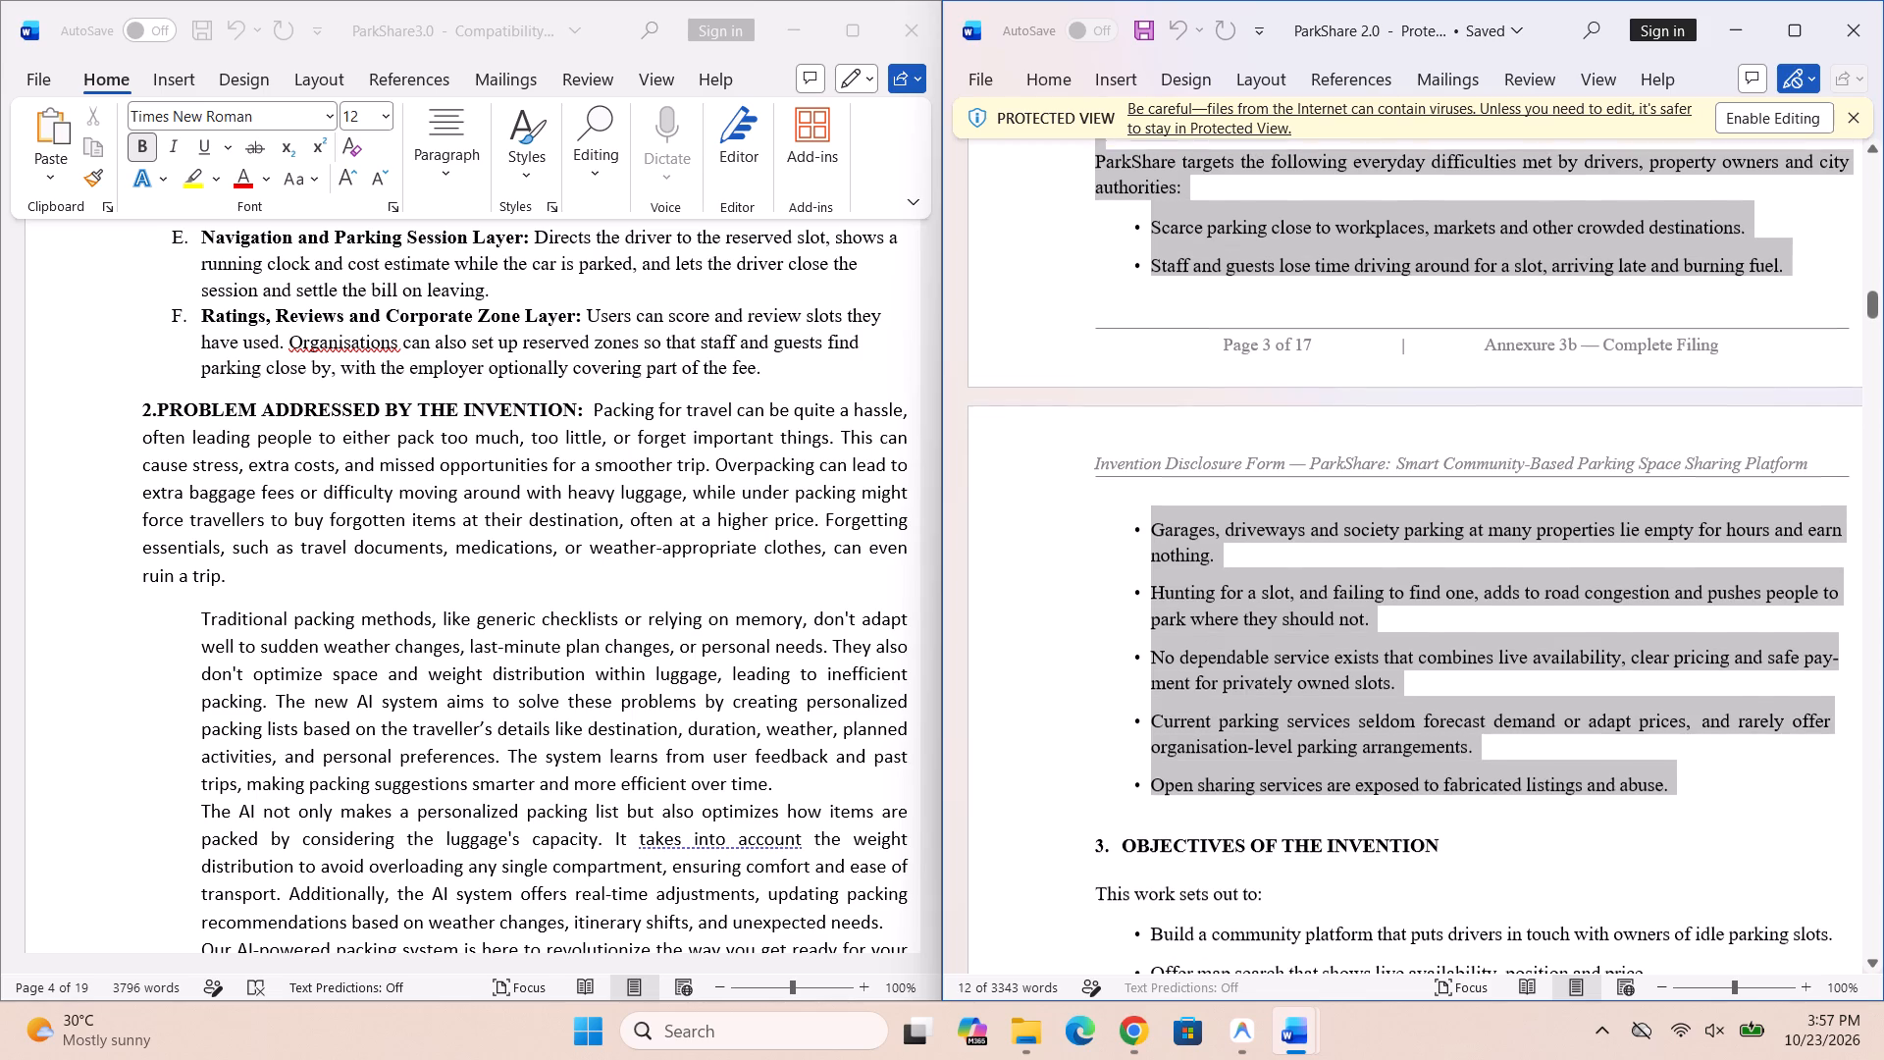
left_click_drag(1096, 132, 1095, 321)
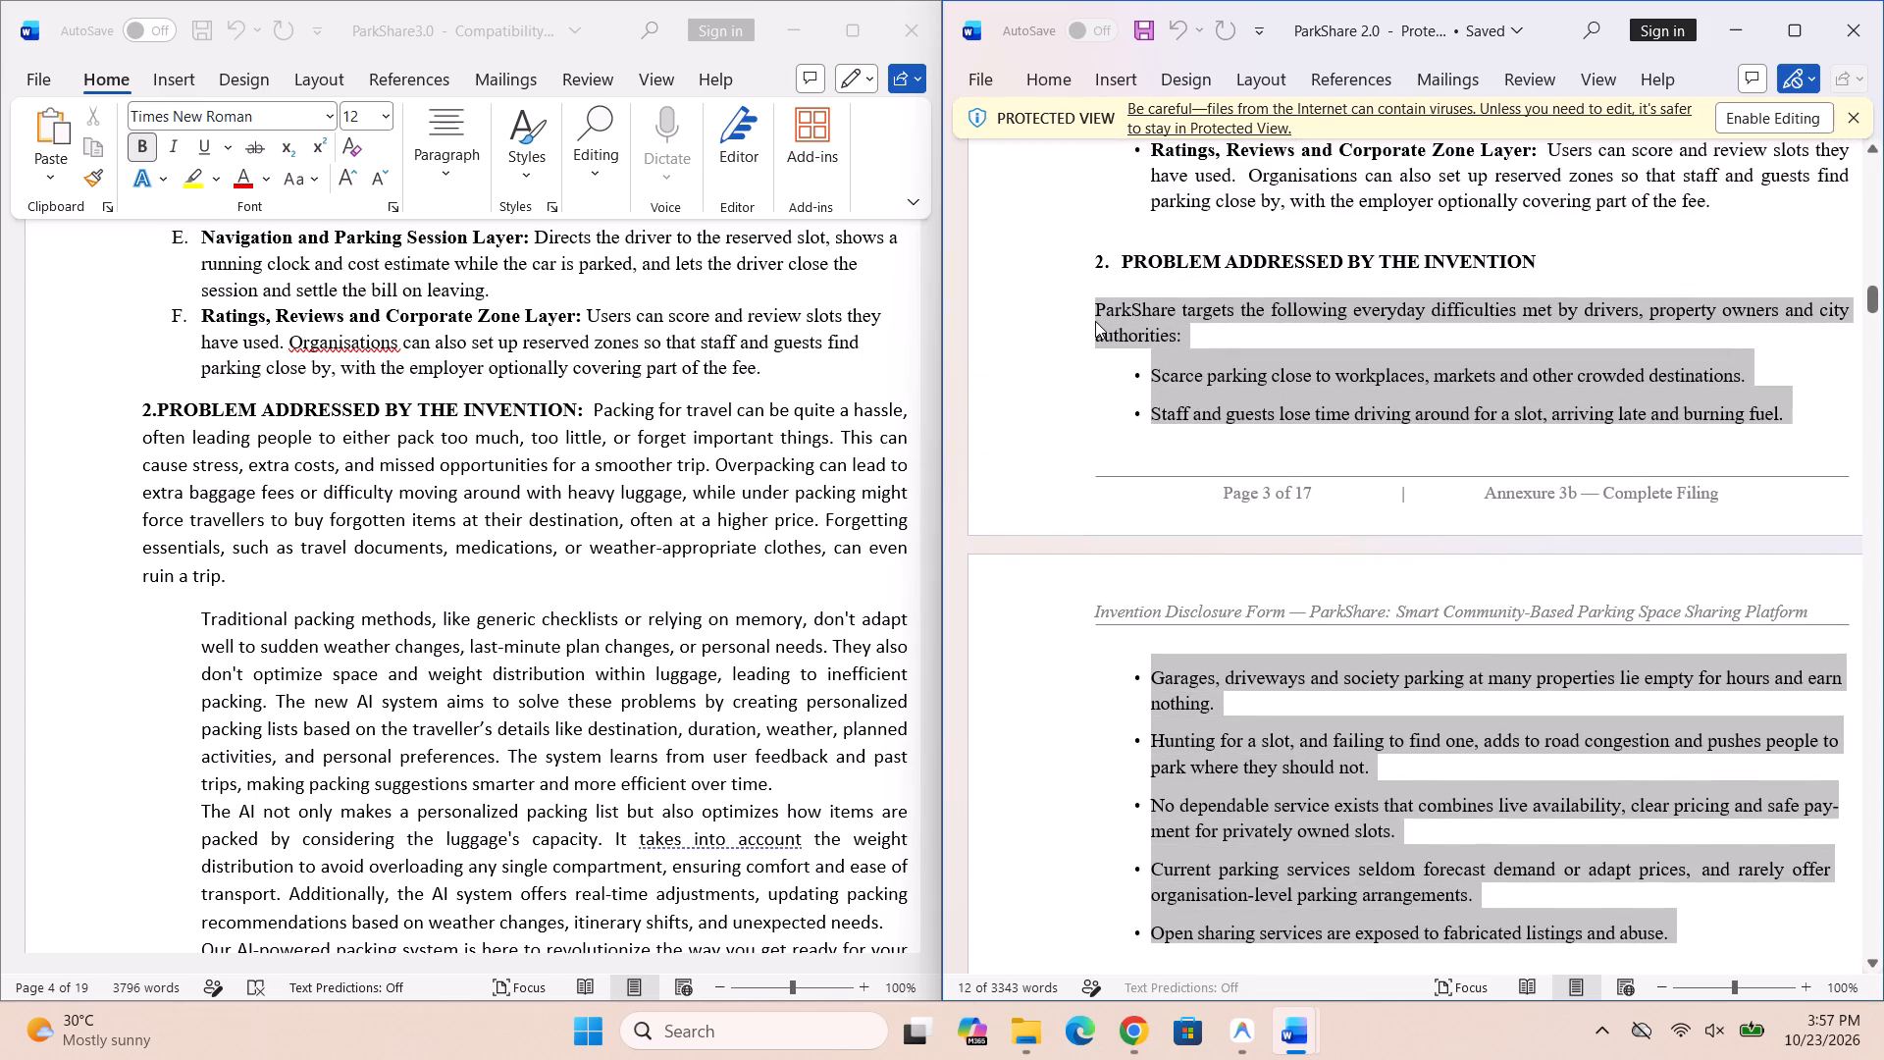
key("ctrl+c")
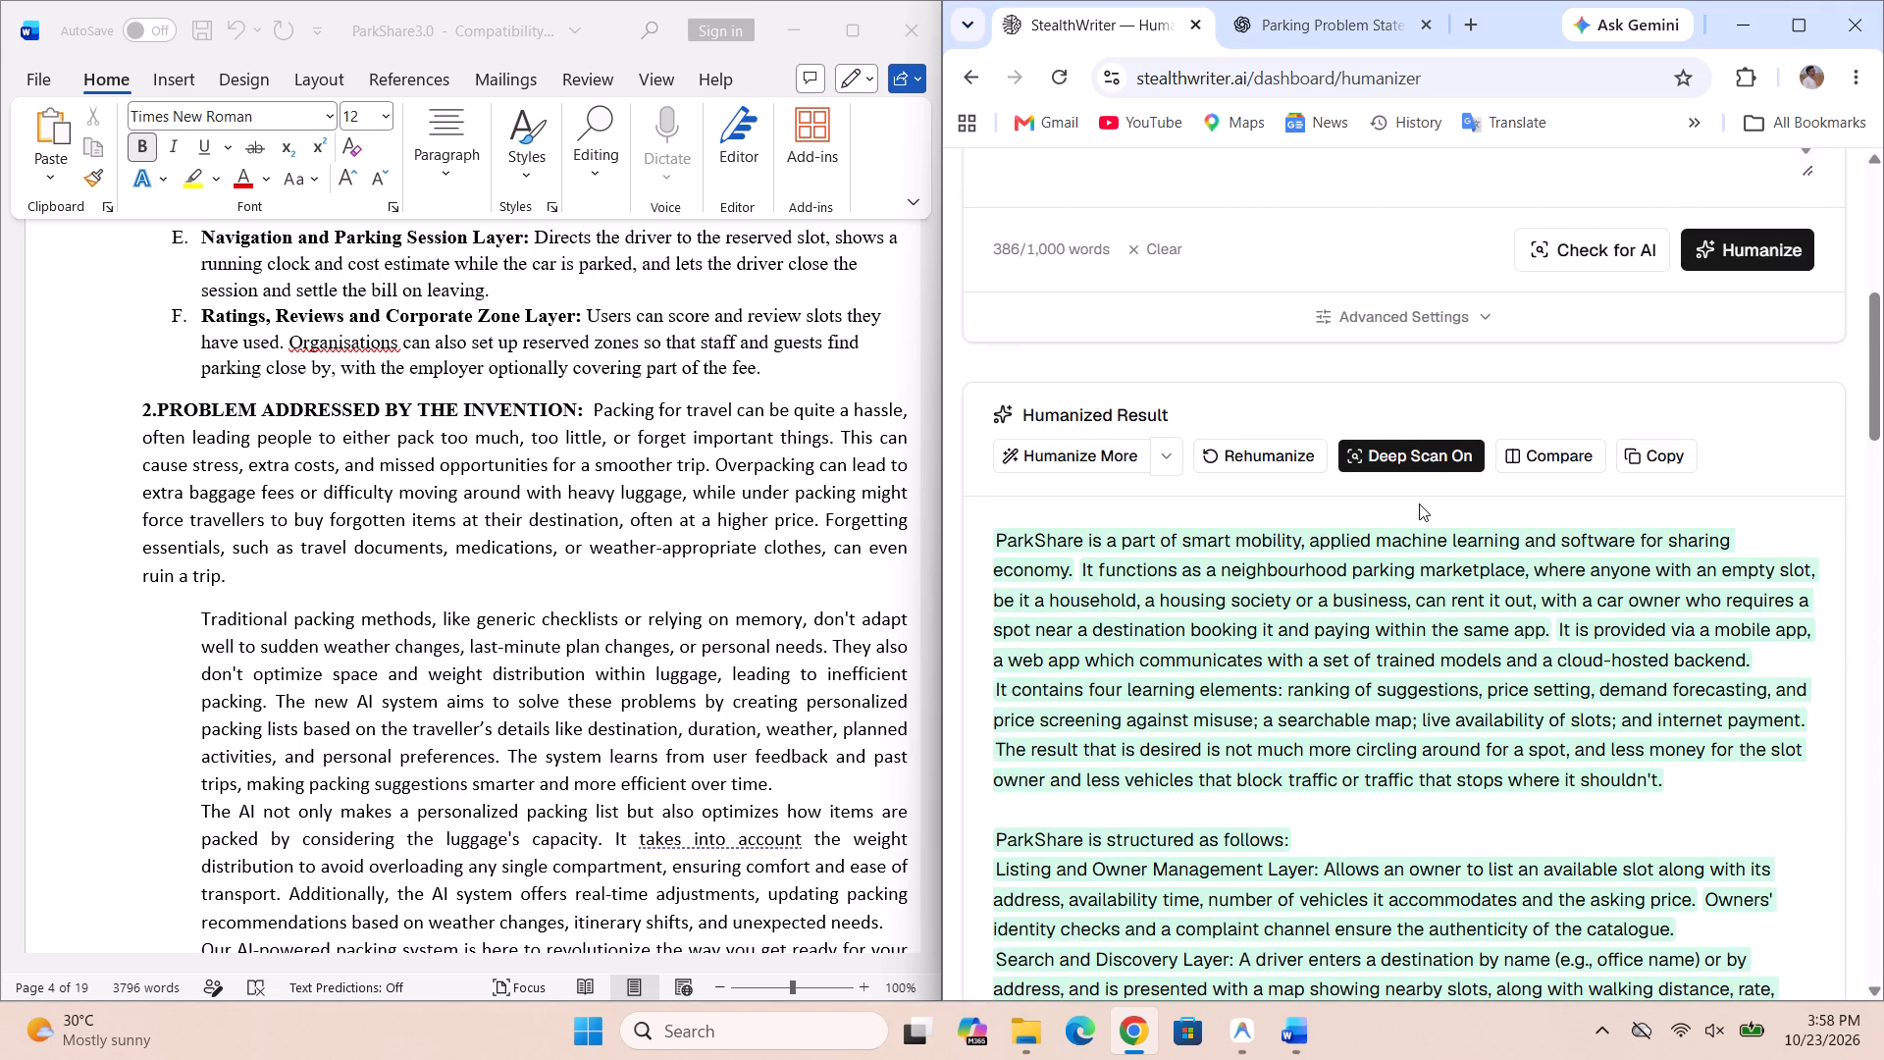
scroll(1419, 503, "up", 3)
left_click(1367, 467)
key("ctrl+a")
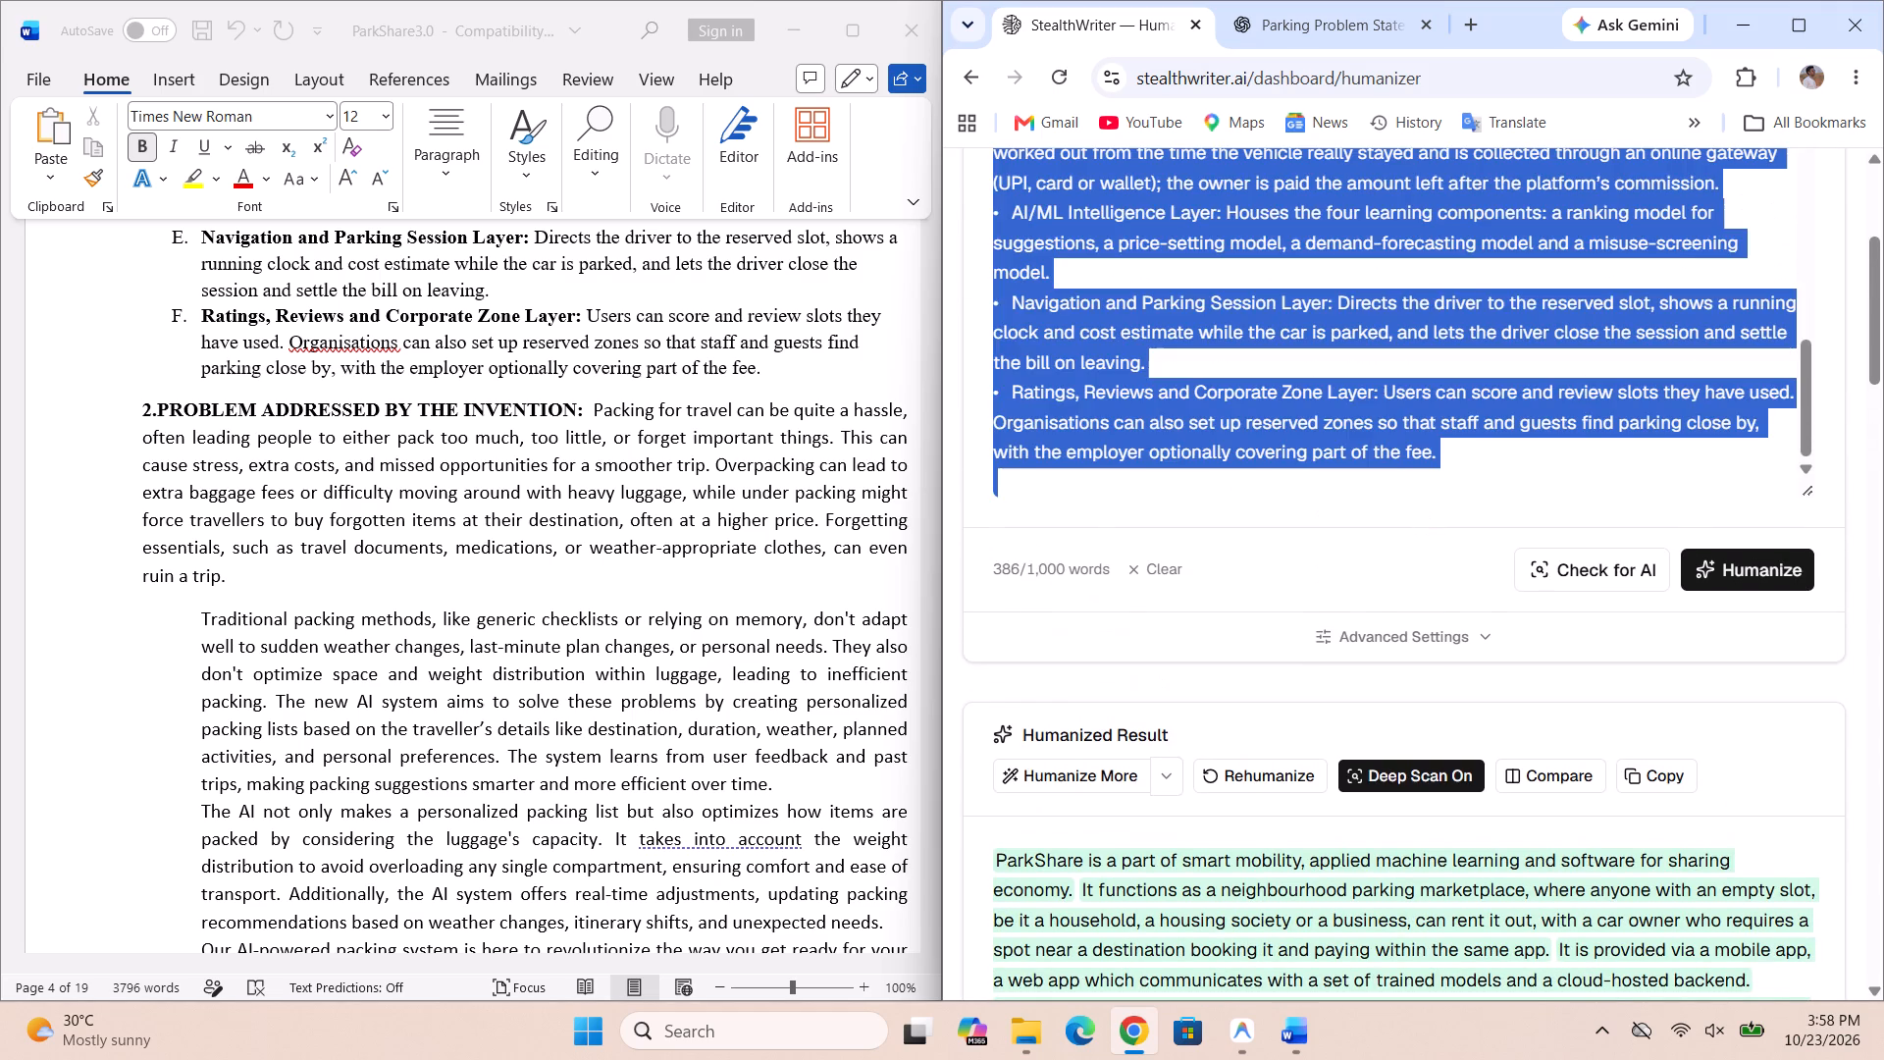
key("ctrl+v")
scroll(1255, 363, "up", 1)
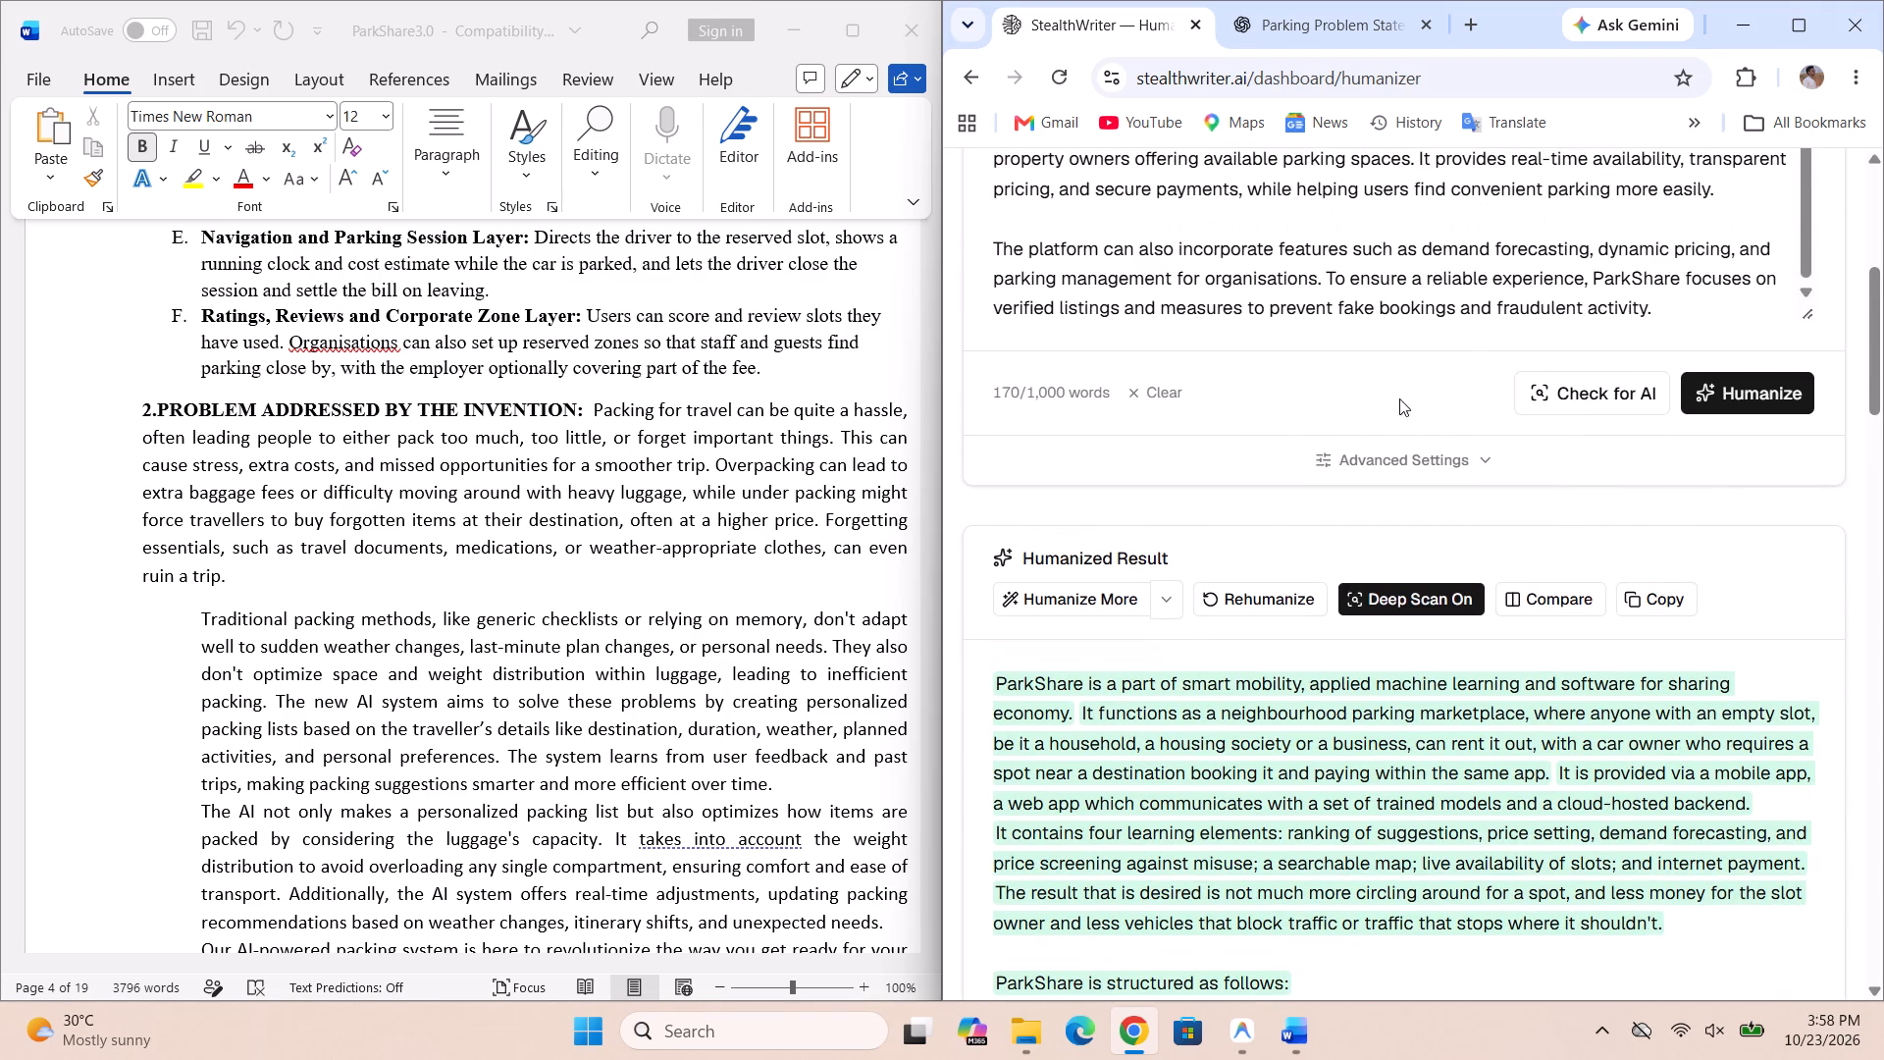
Check the pasted problem statement for AI and look over the detection score.
left_click(1657, 381)
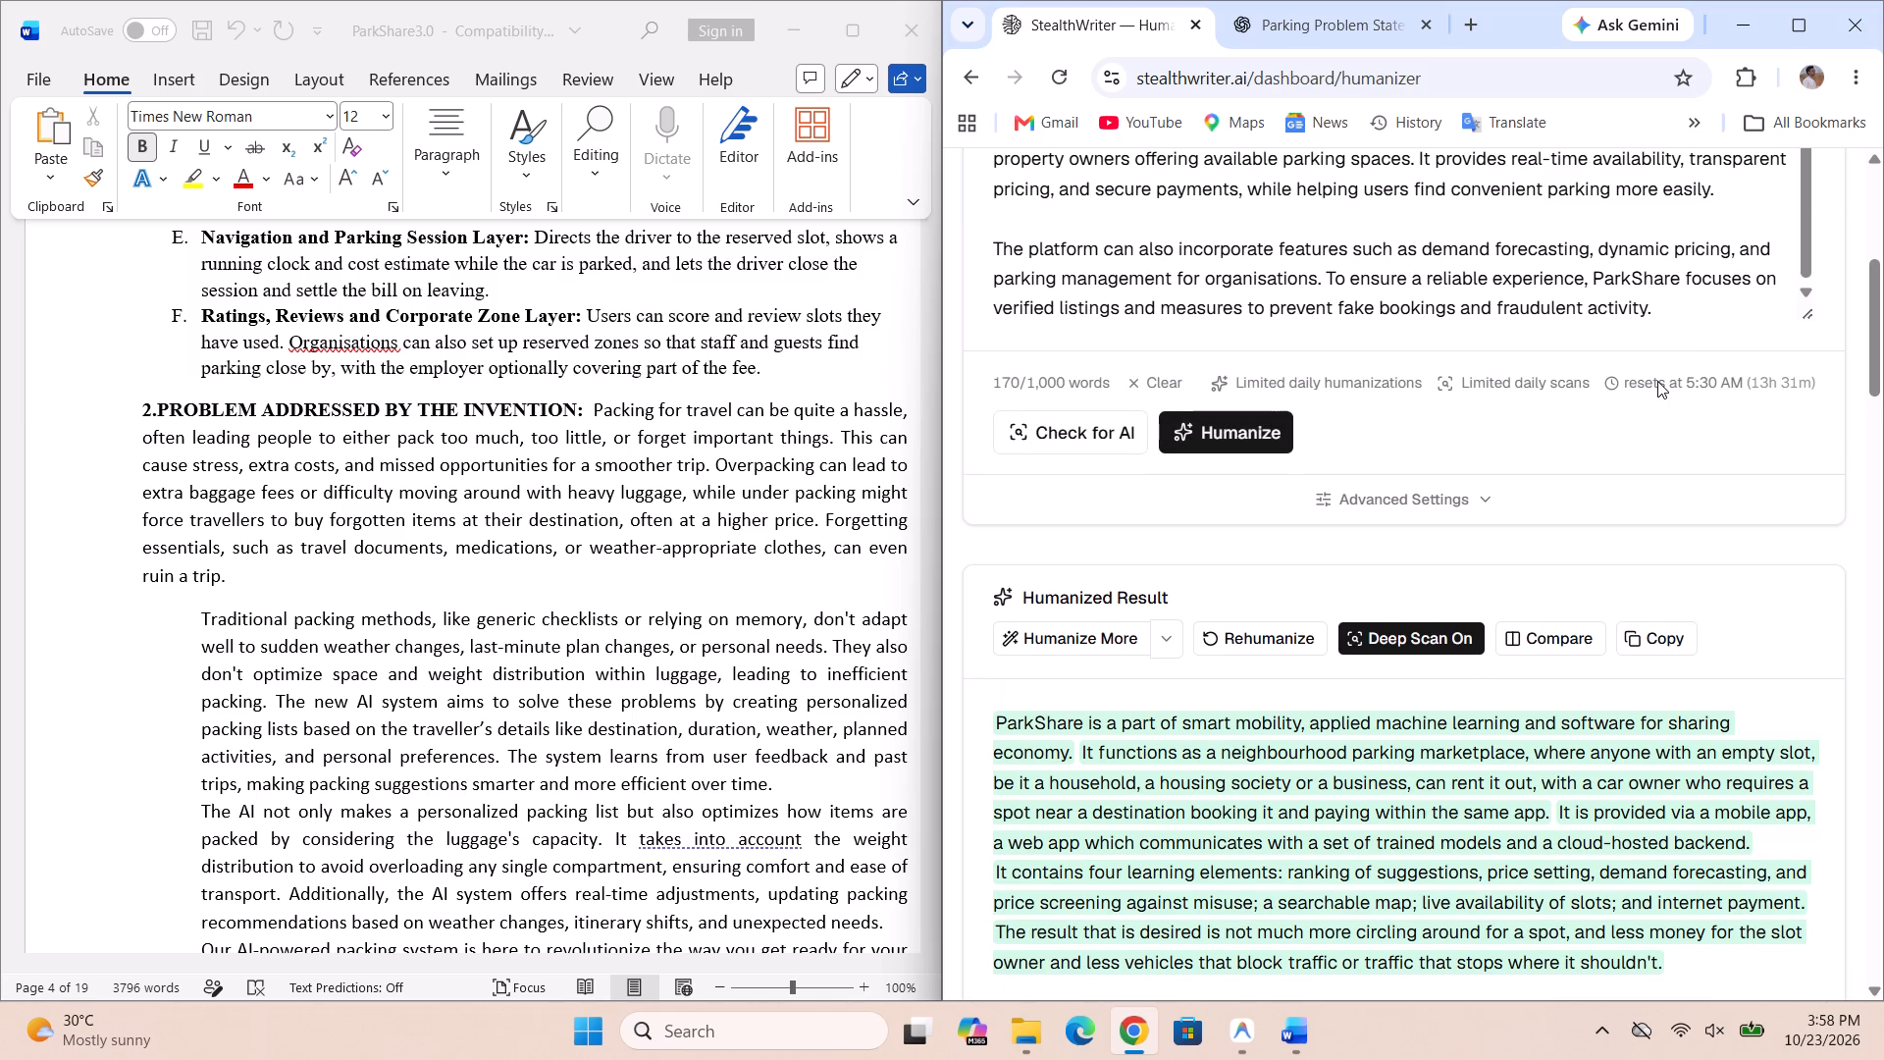
scroll(1421, 497, "down", 1)
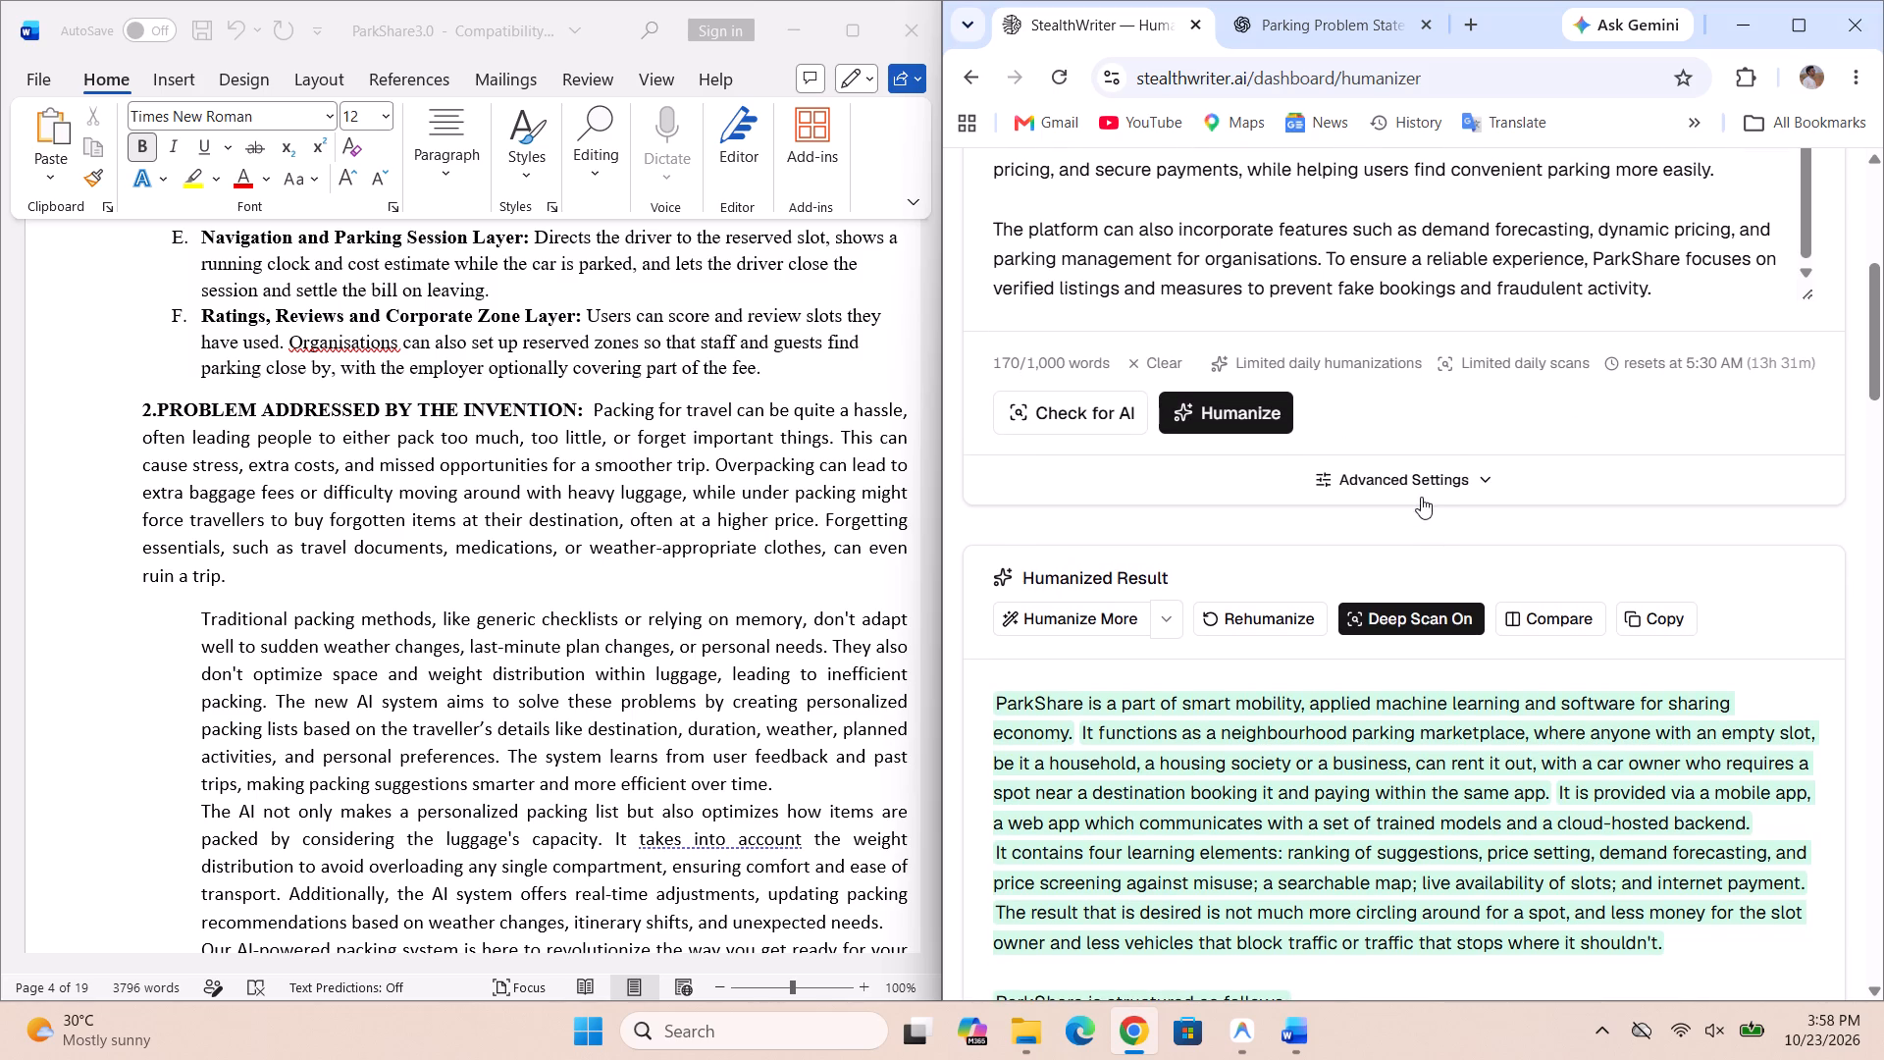
left_click(1087, 411)
scroll(1171, 410, "down", 5)
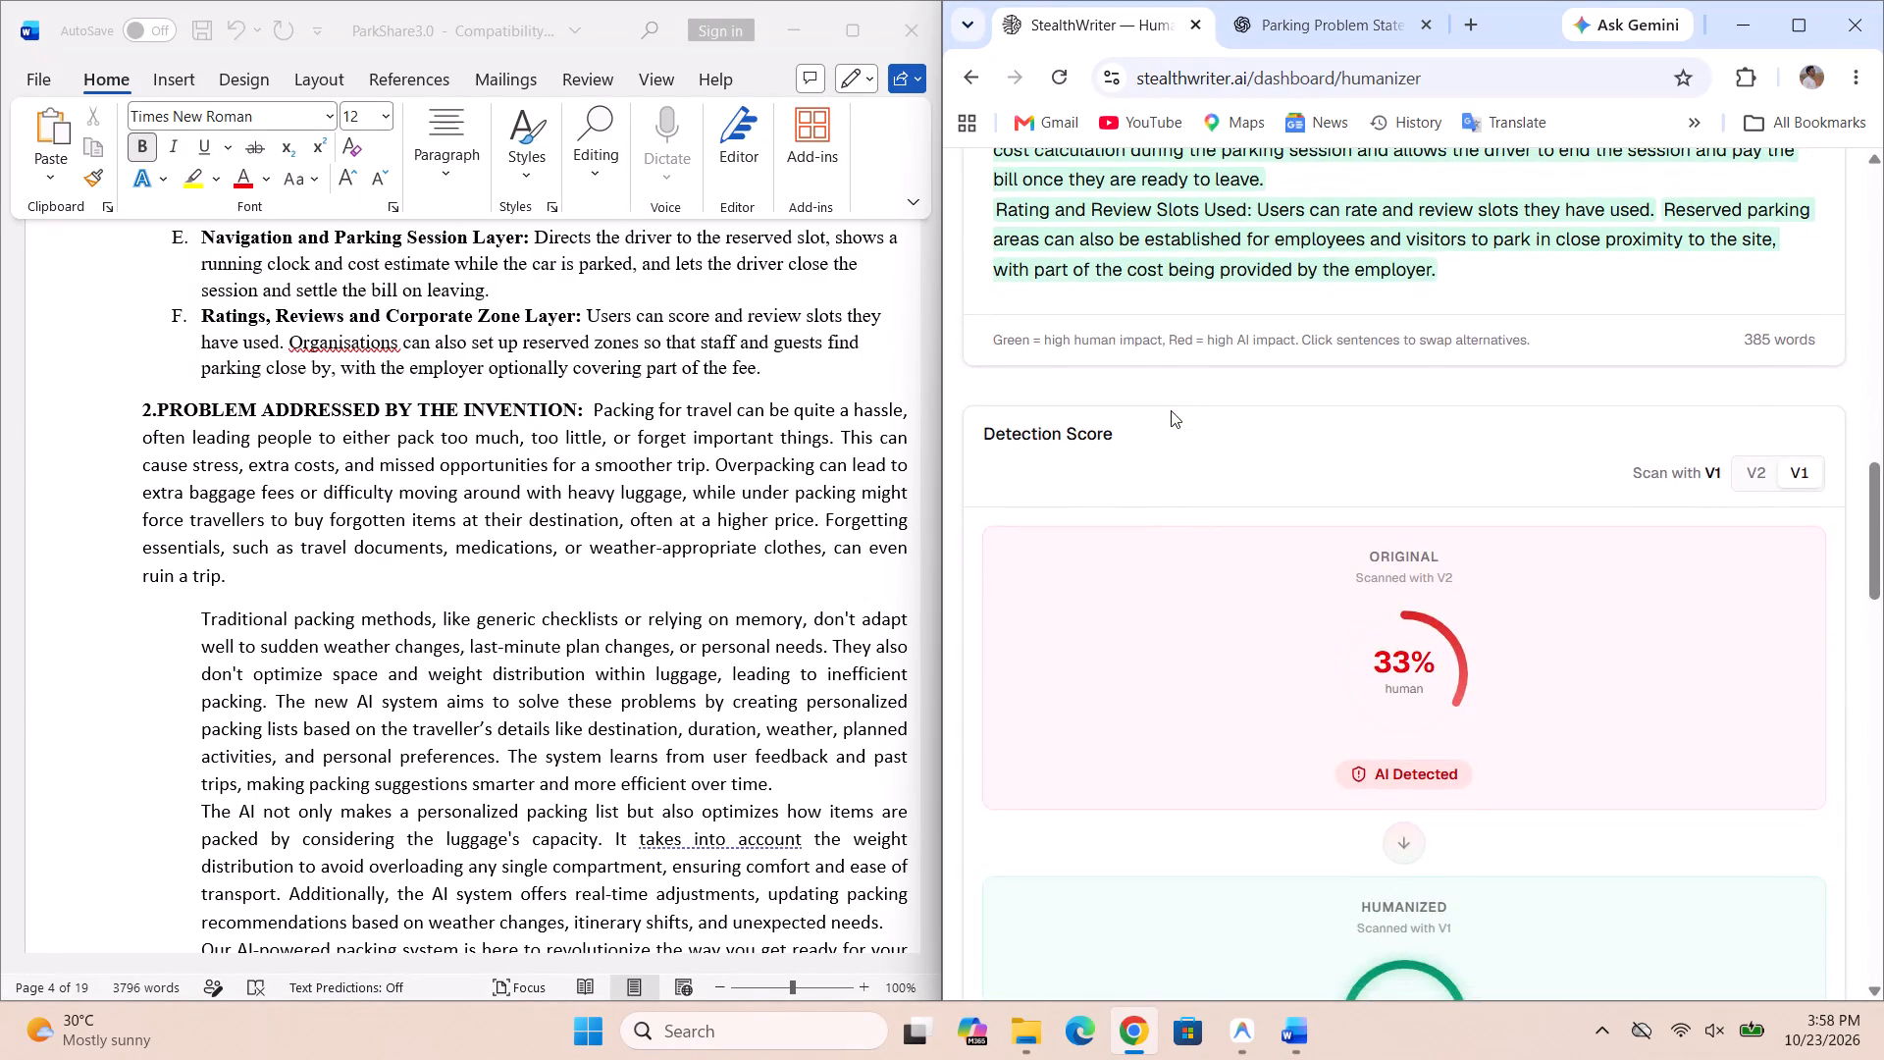
scroll(1171, 410, "up", 8)
Humanize the pasted problem statement.
left_click(1221, 464)
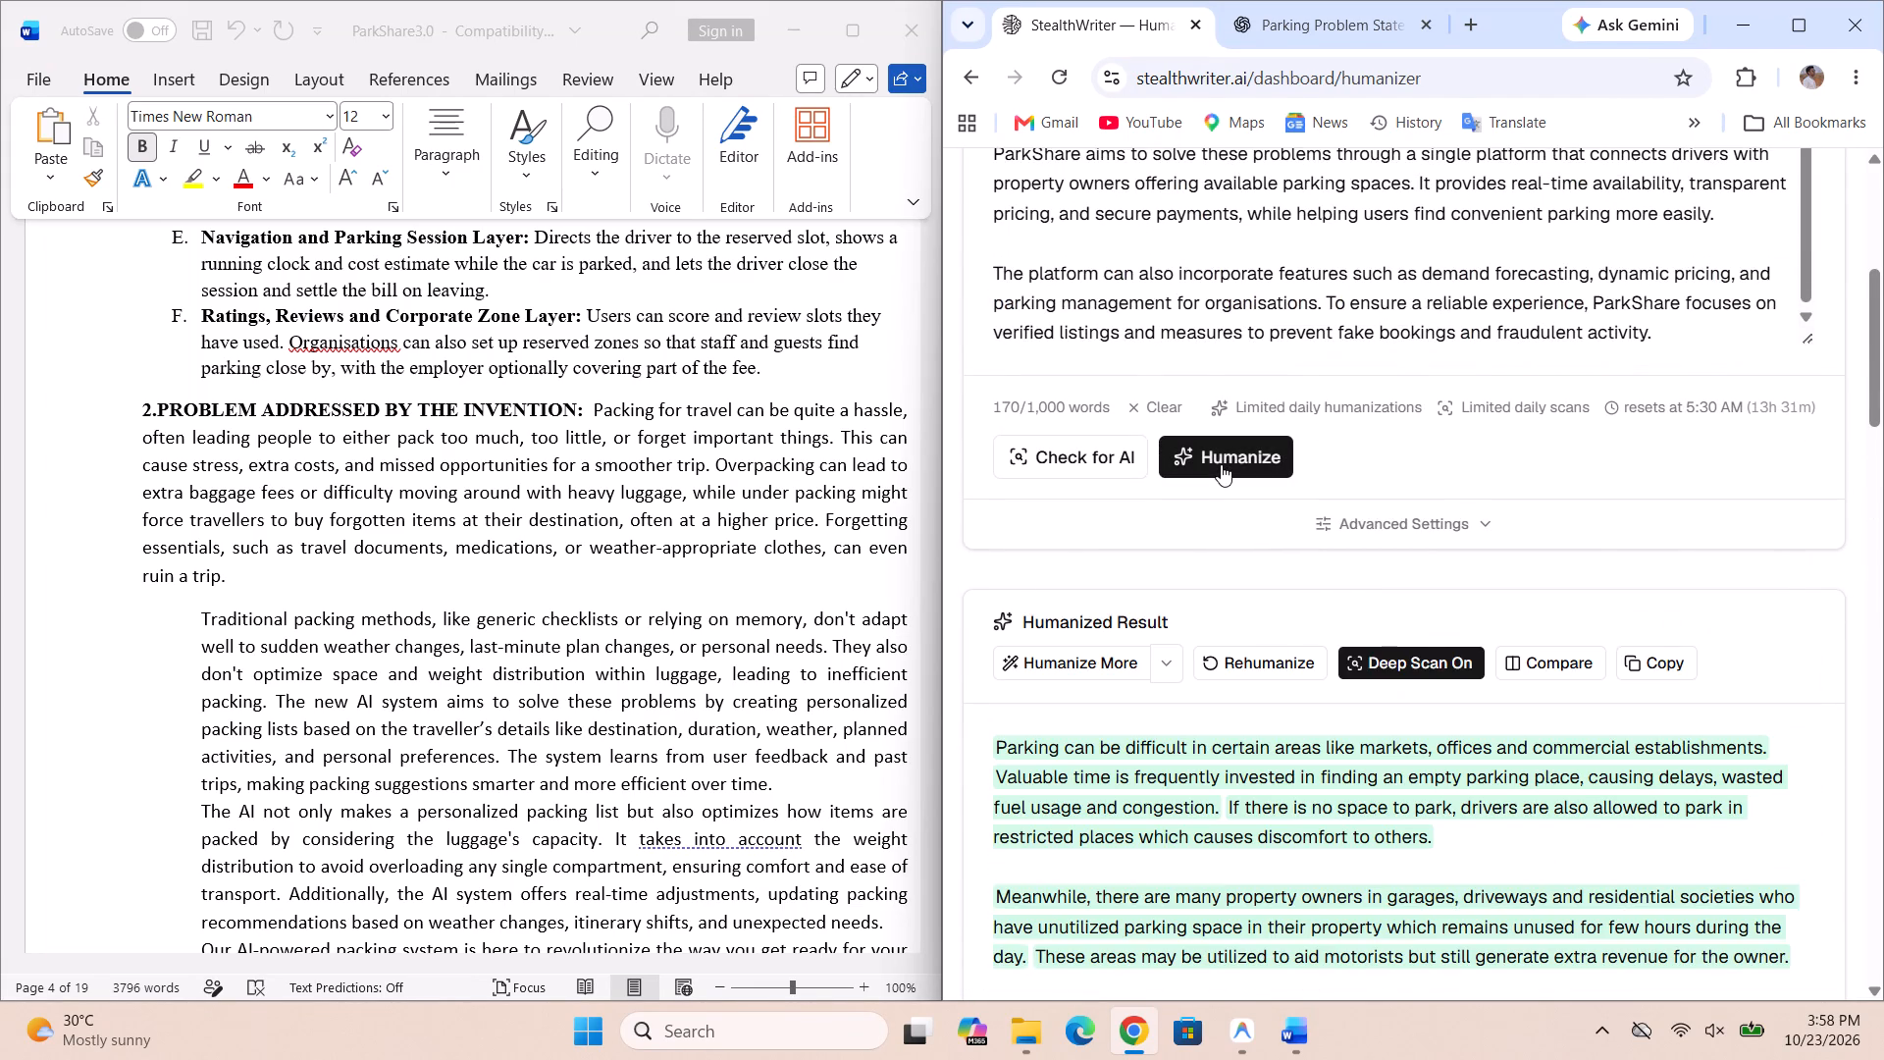
Copy the full Humanized Result, from "Parking can be difficult in certain areas" through "provide a reliable experience.".
scroll(907, 536, "down", 2)
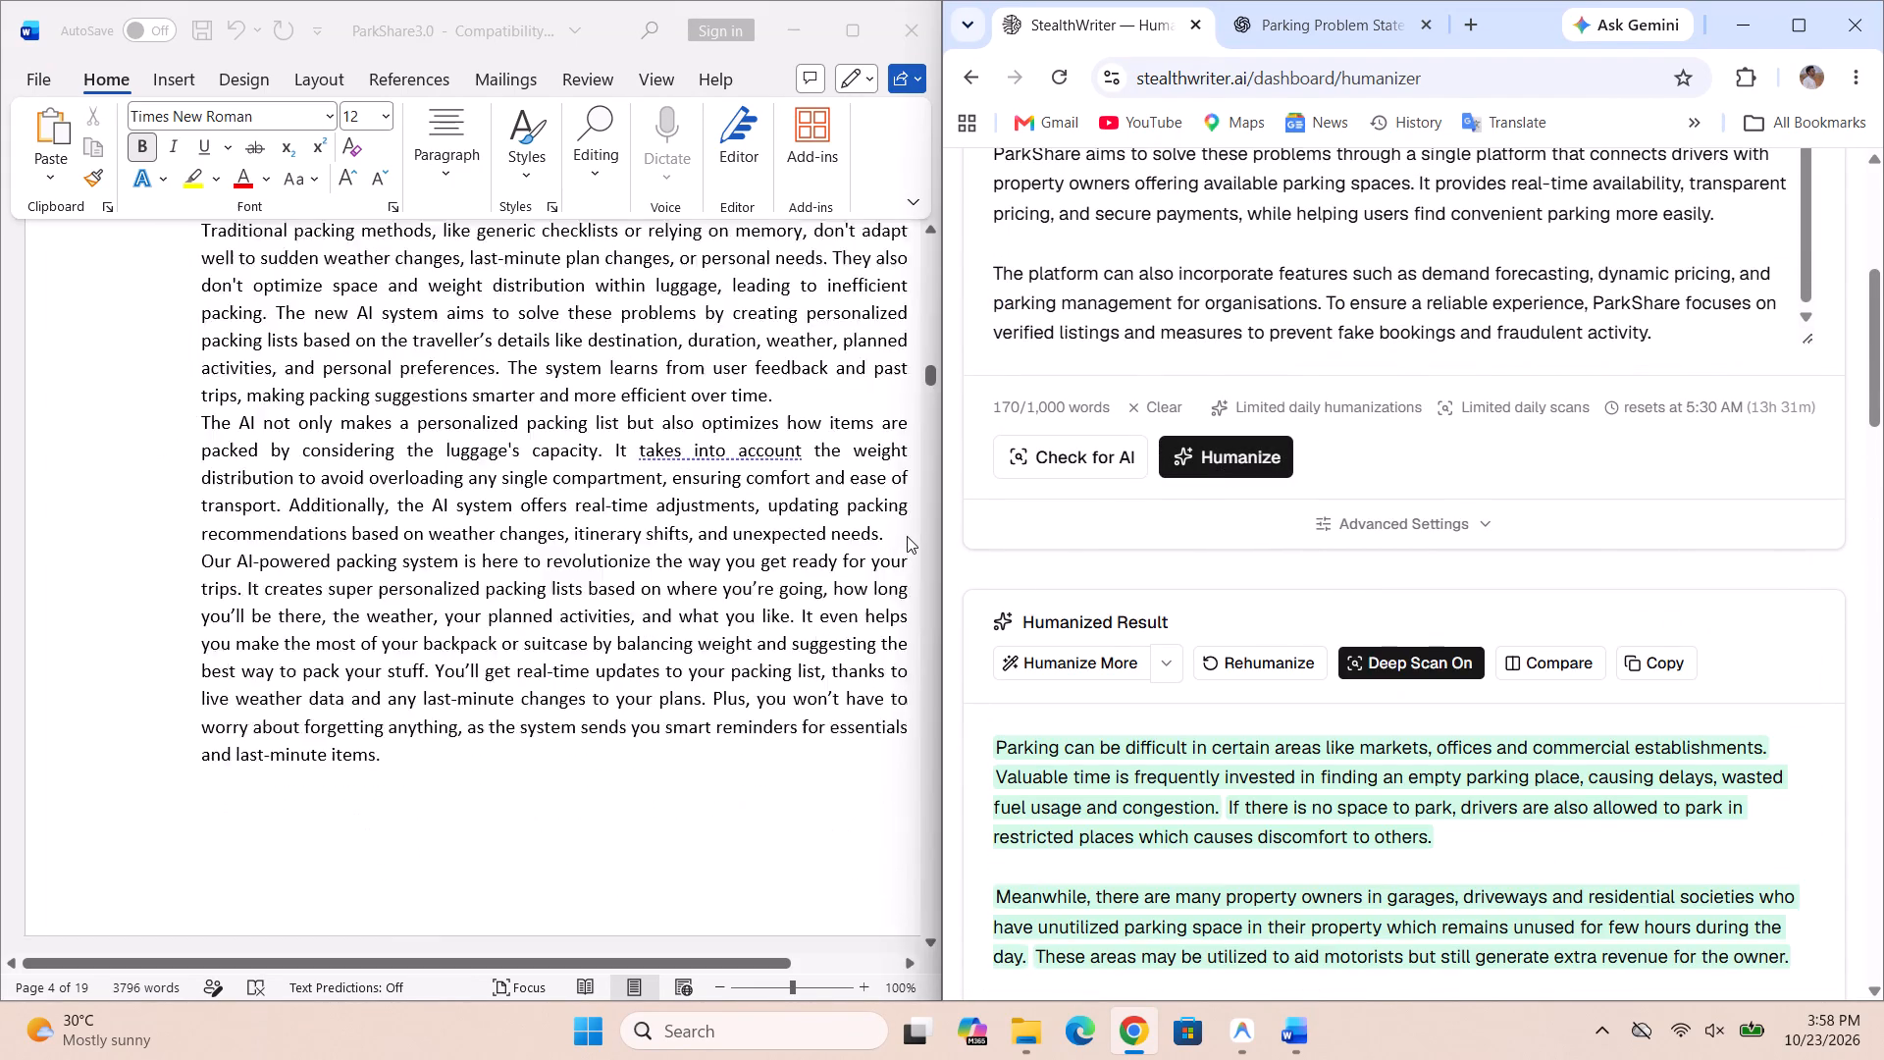
scroll(907, 536, "down", 2)
scroll(720, 628, "up", 4)
scroll(1220, 687, "down", 1)
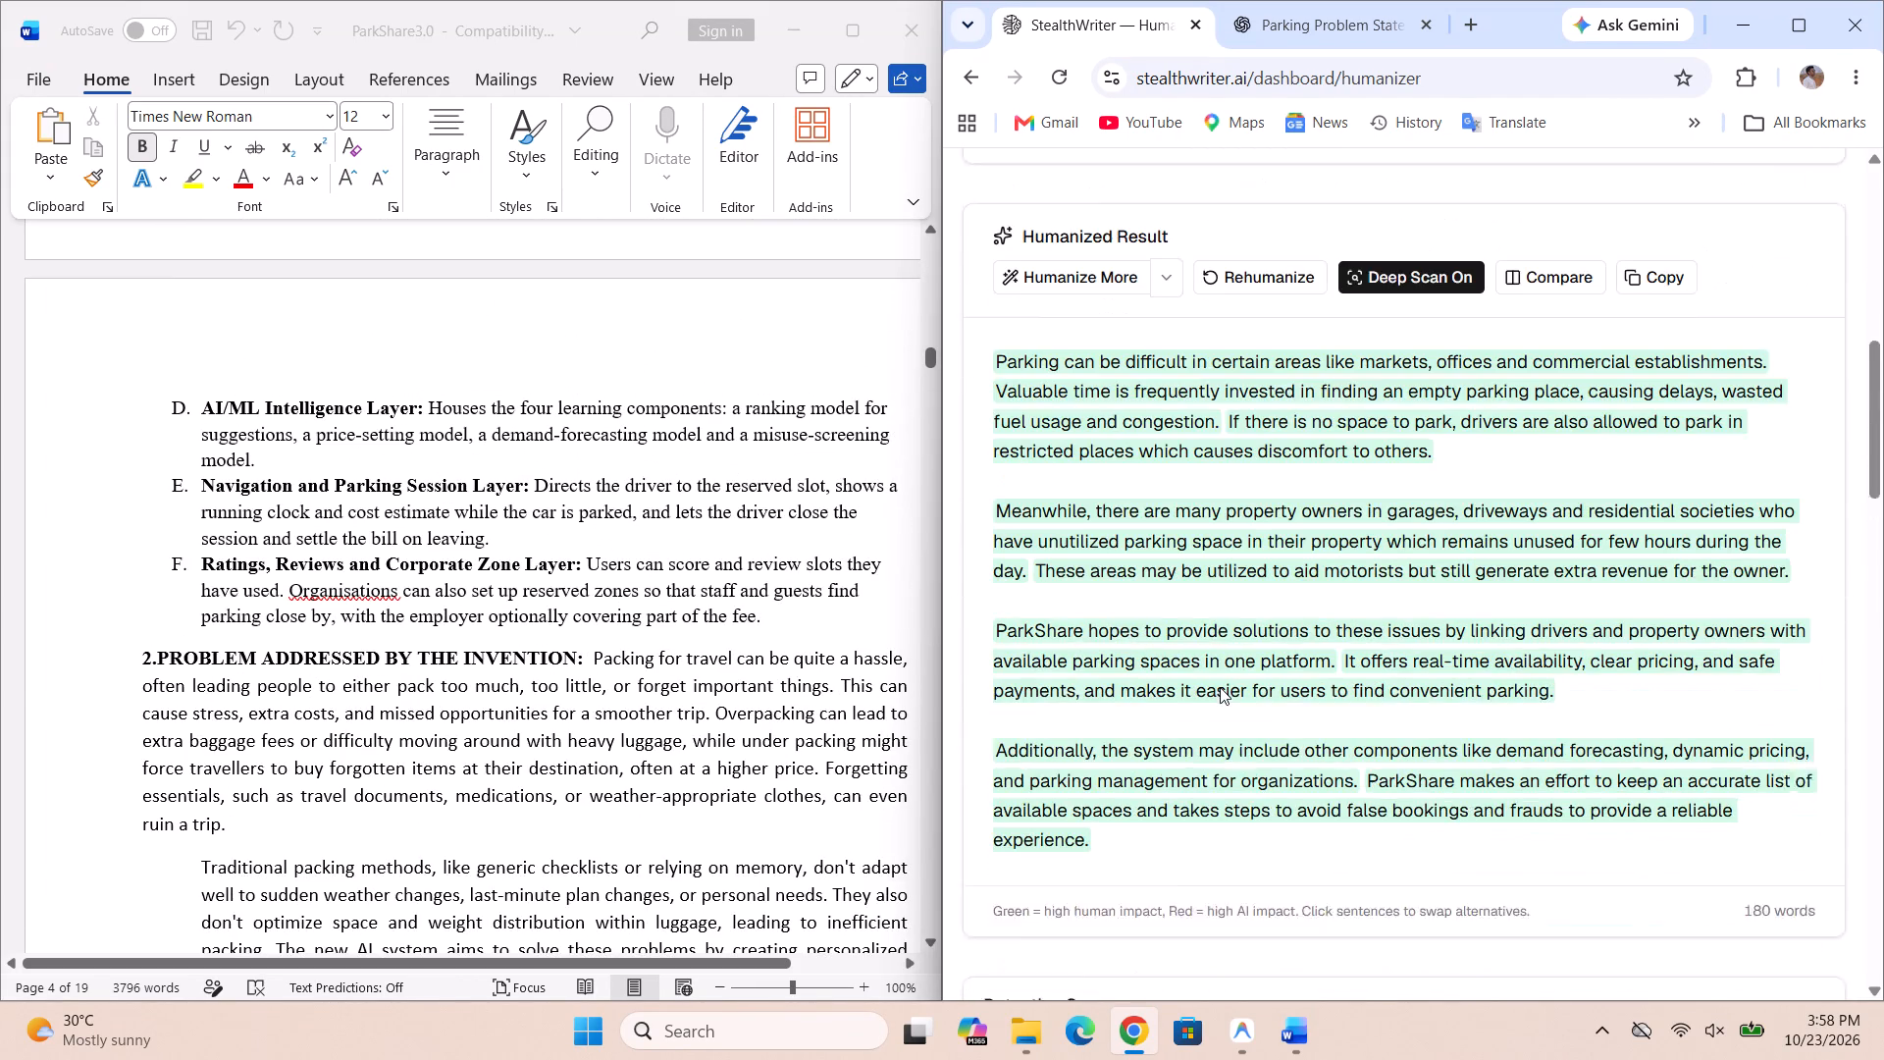
scroll(1220, 687, "down", 1)
left_click_drag(1123, 782, 1028, 362)
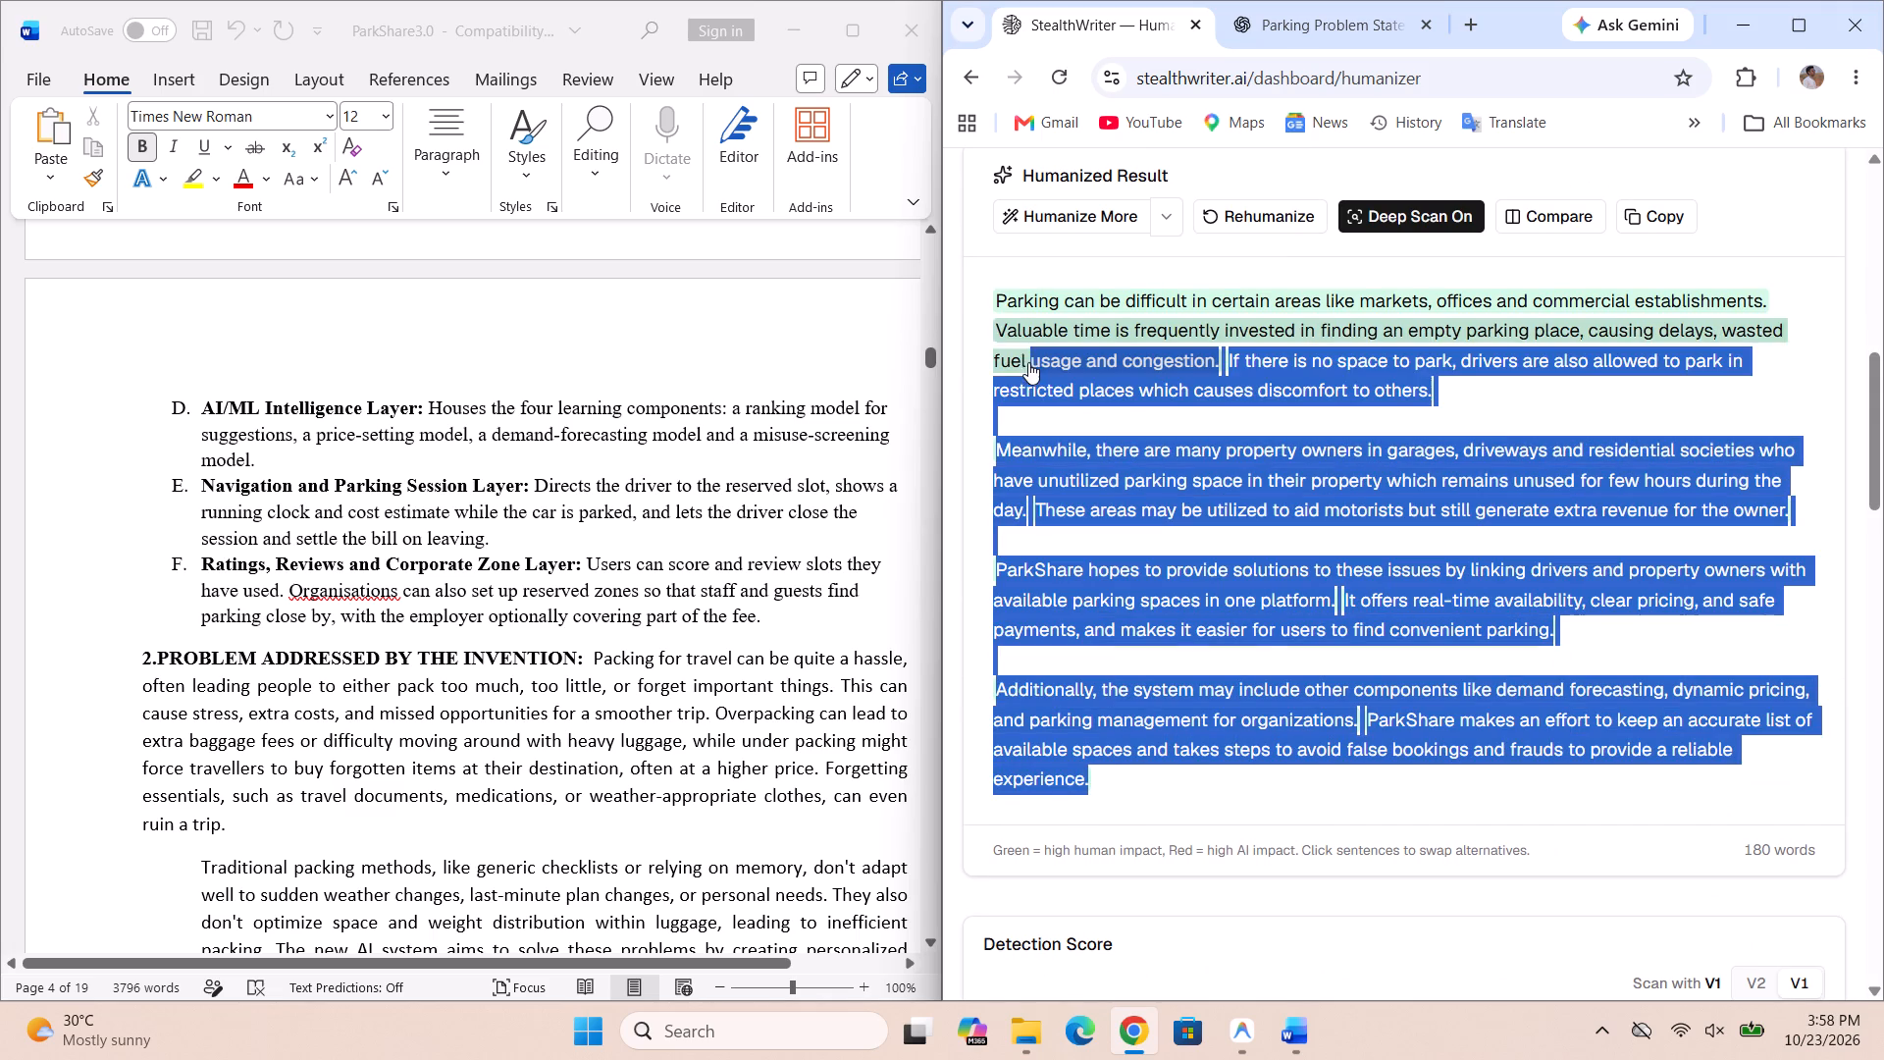
left_click_drag(1028, 362, 990, 304)
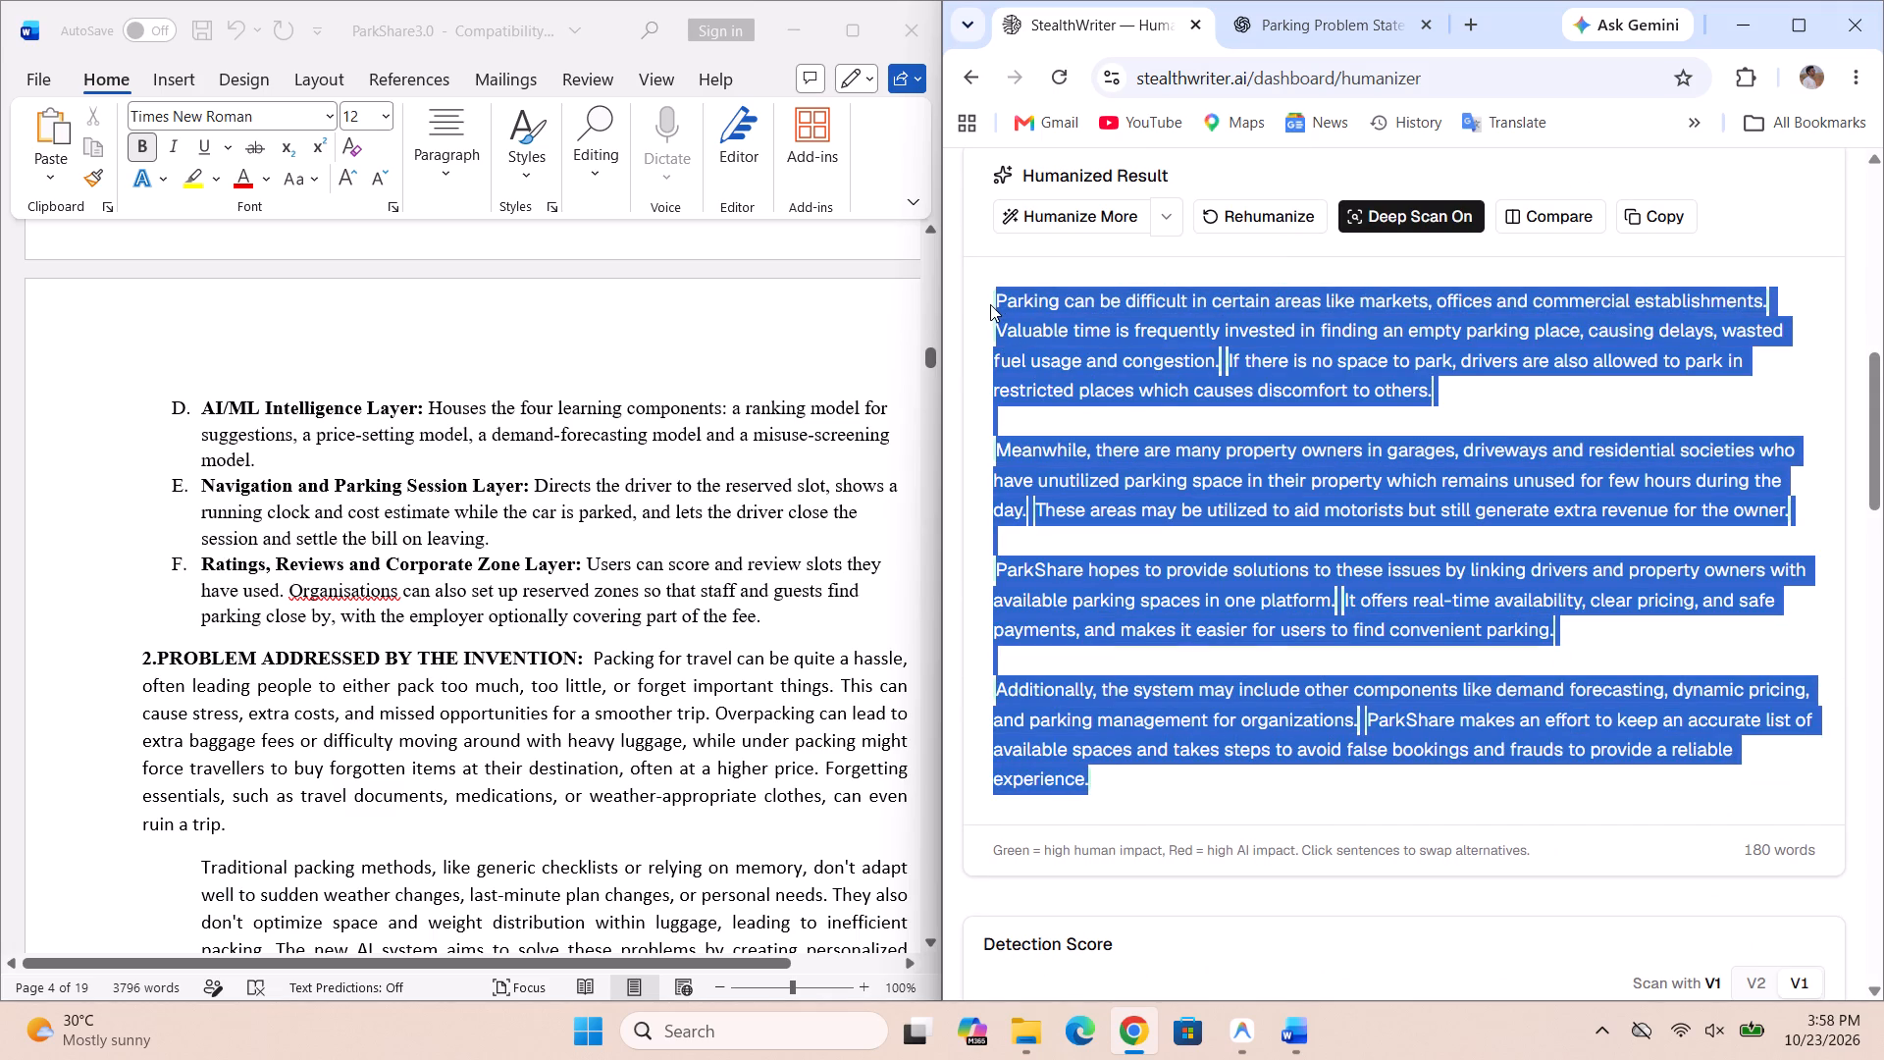
key("ctrl+c")
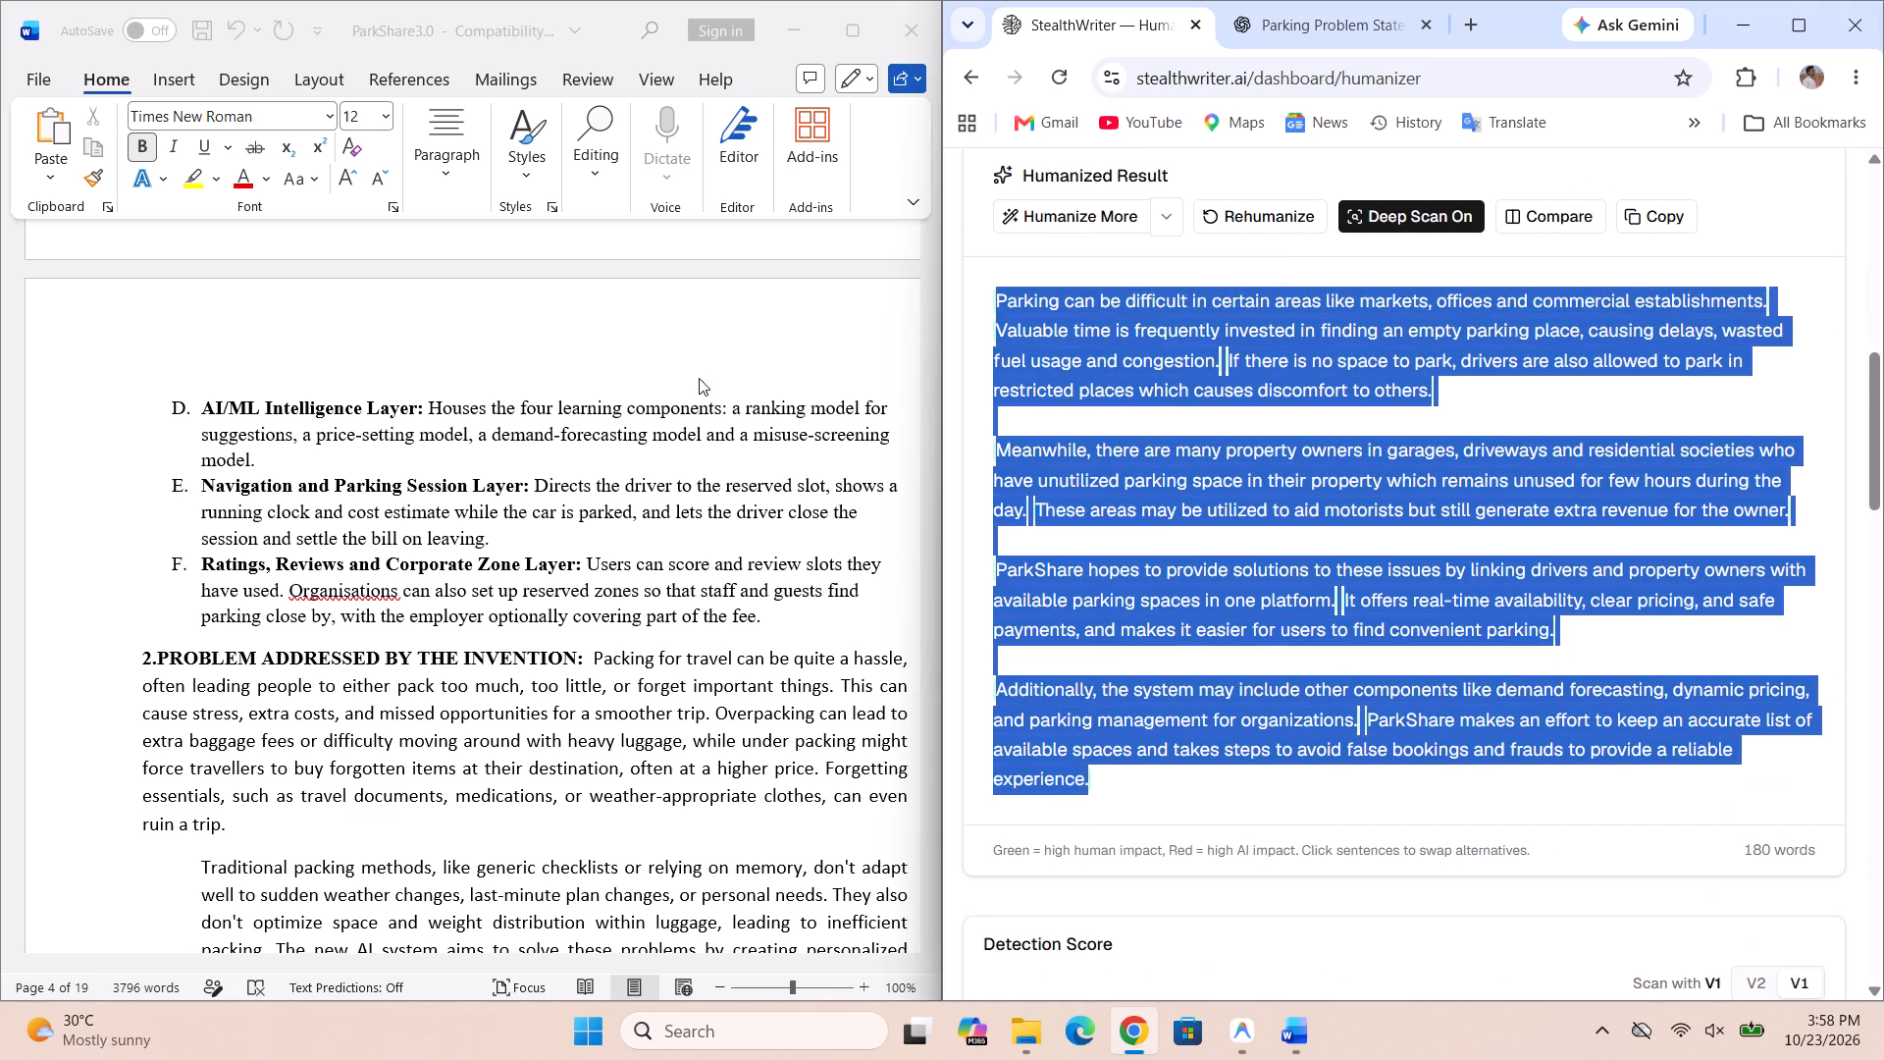
In Word's ParkShare3.0, replace the packing text after "2.PROBLEM ADDRESSED BY THE INVENTION", through "more enjoyable travel experience!", with the copied humanized text.
left_click(698, 380)
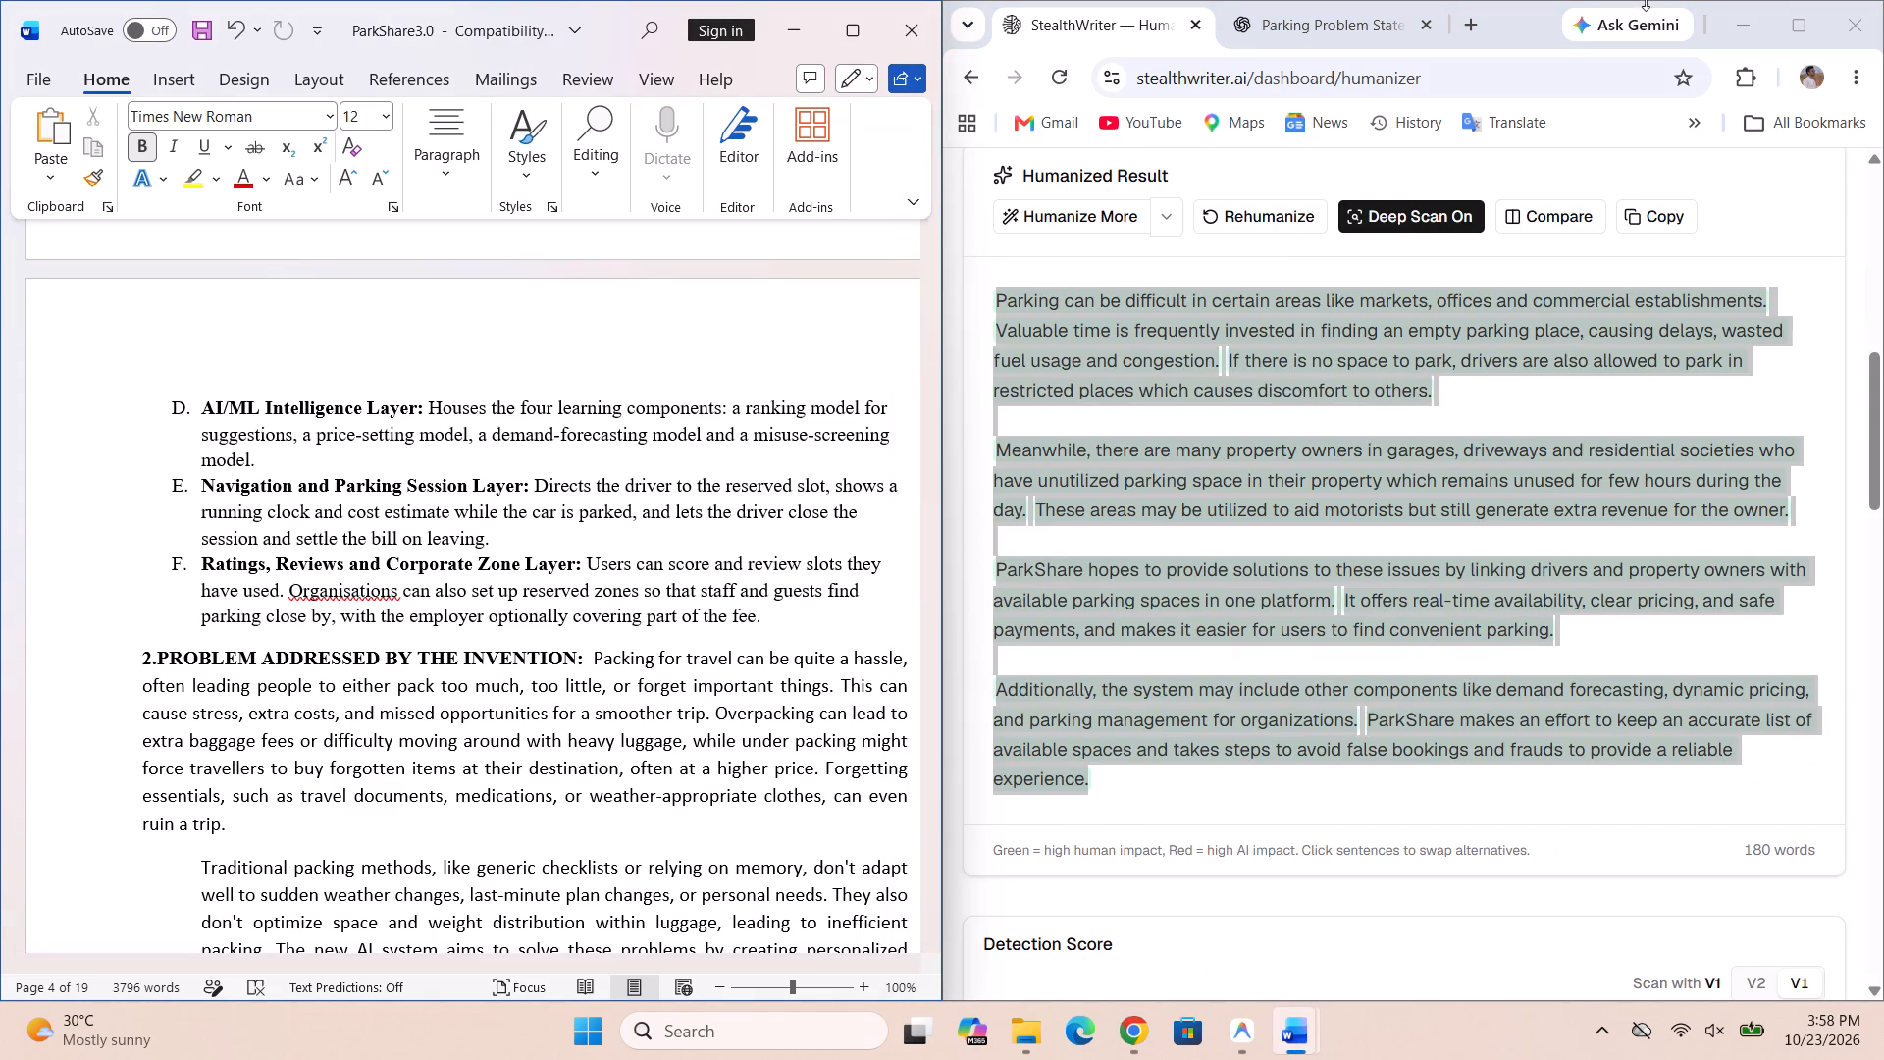
left_click(1753, 15)
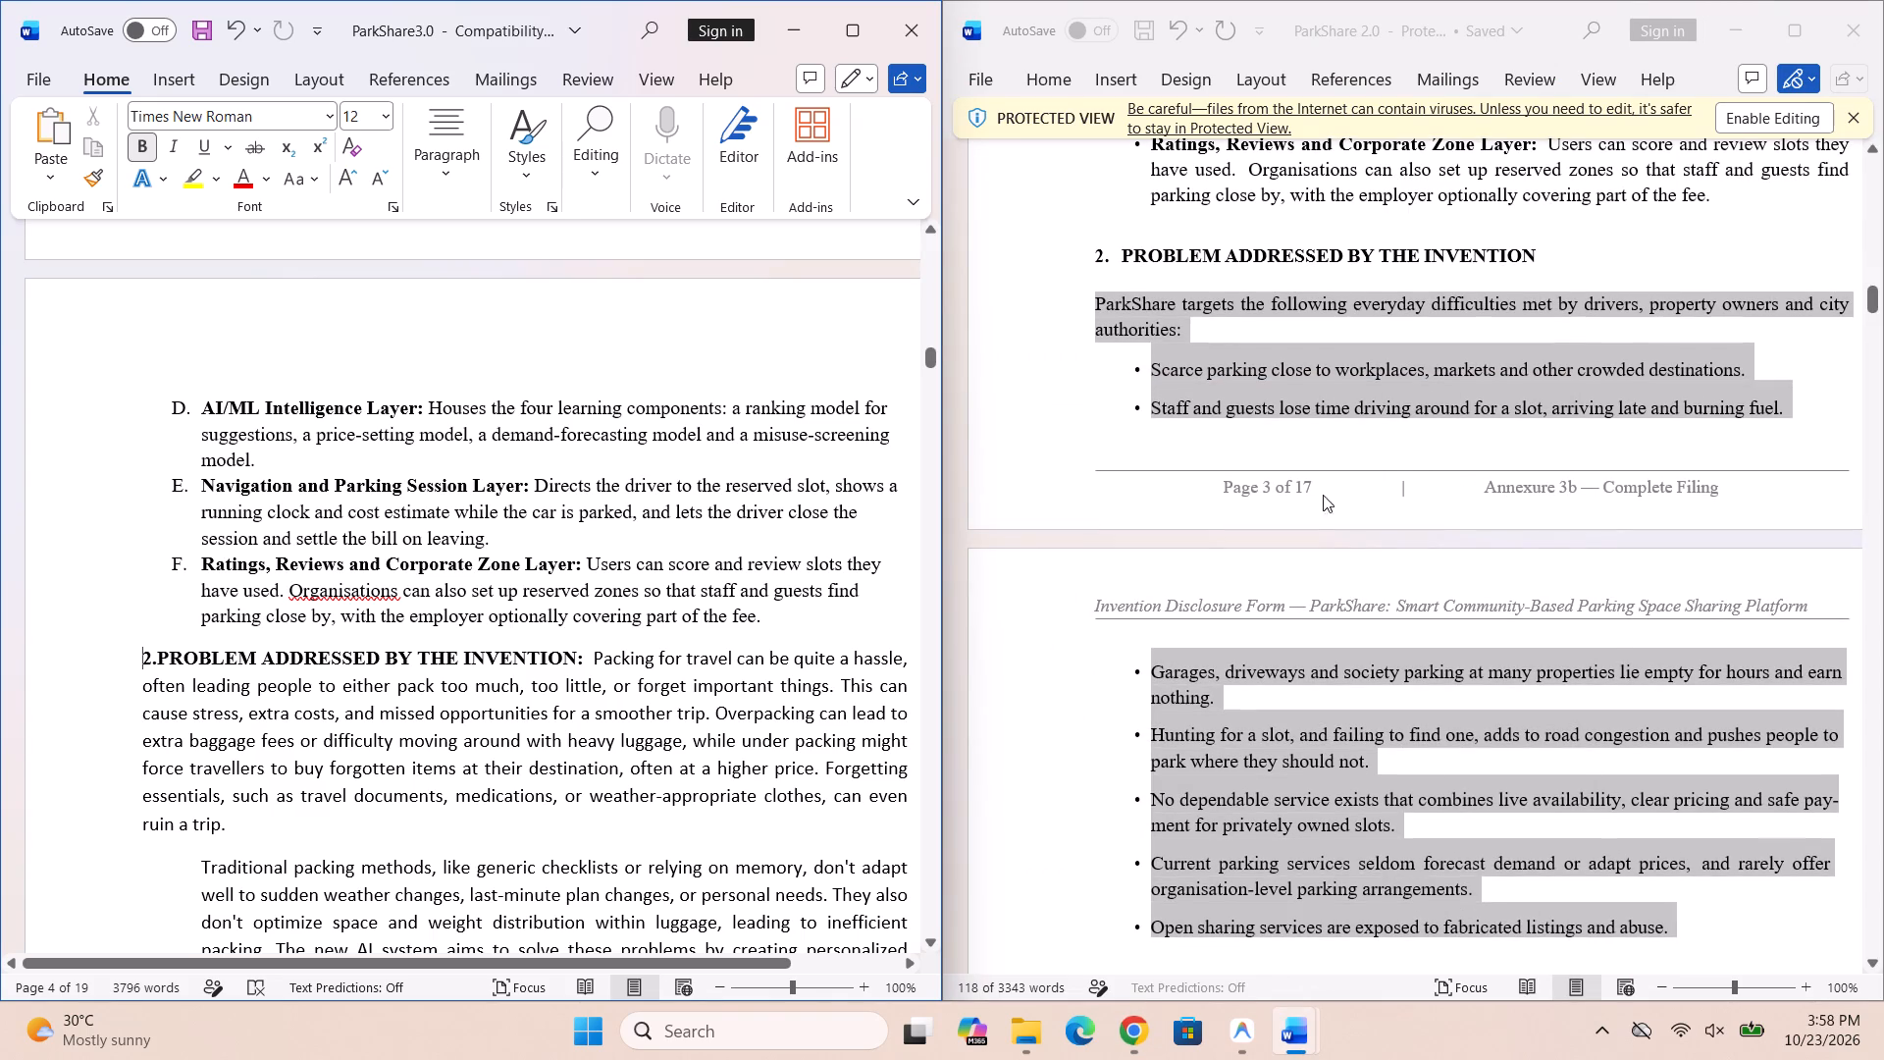
left_click(1148, 461)
scroll(649, 611, "down", 1)
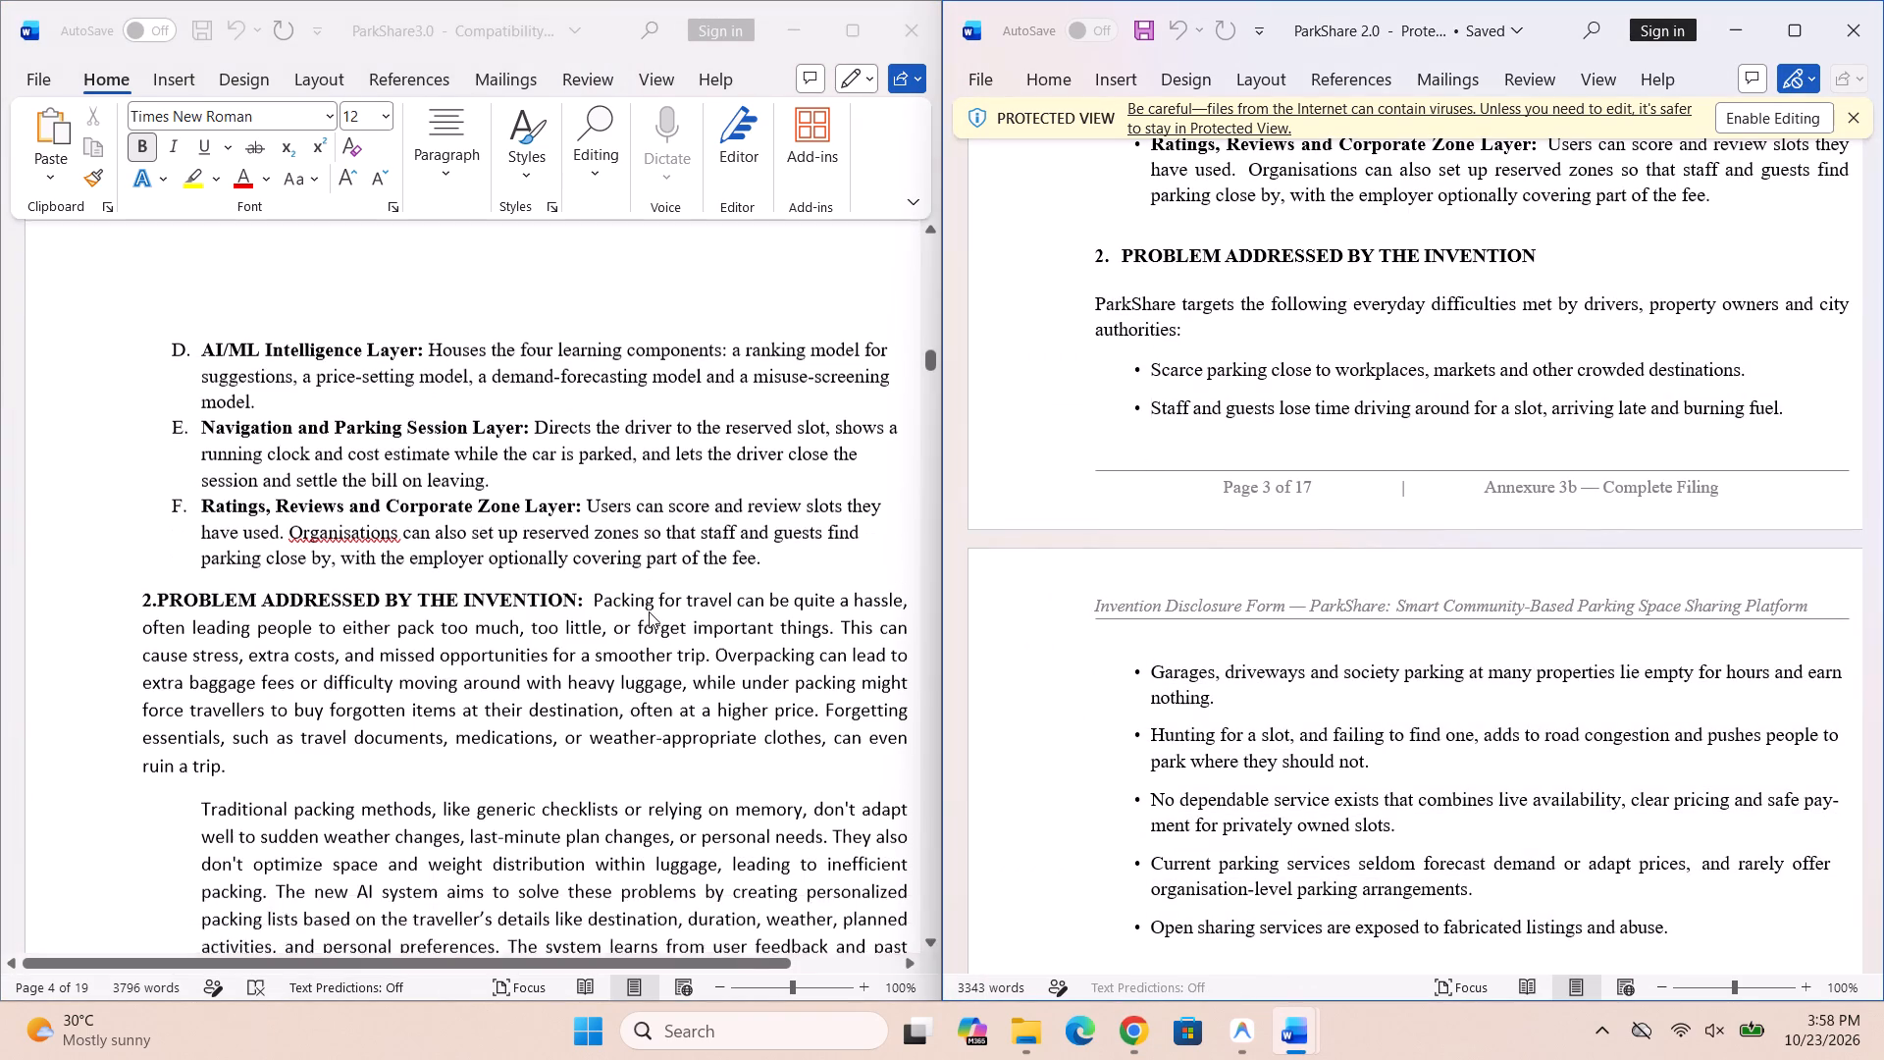
scroll(649, 611, "down", 1)
left_click(591, 503)
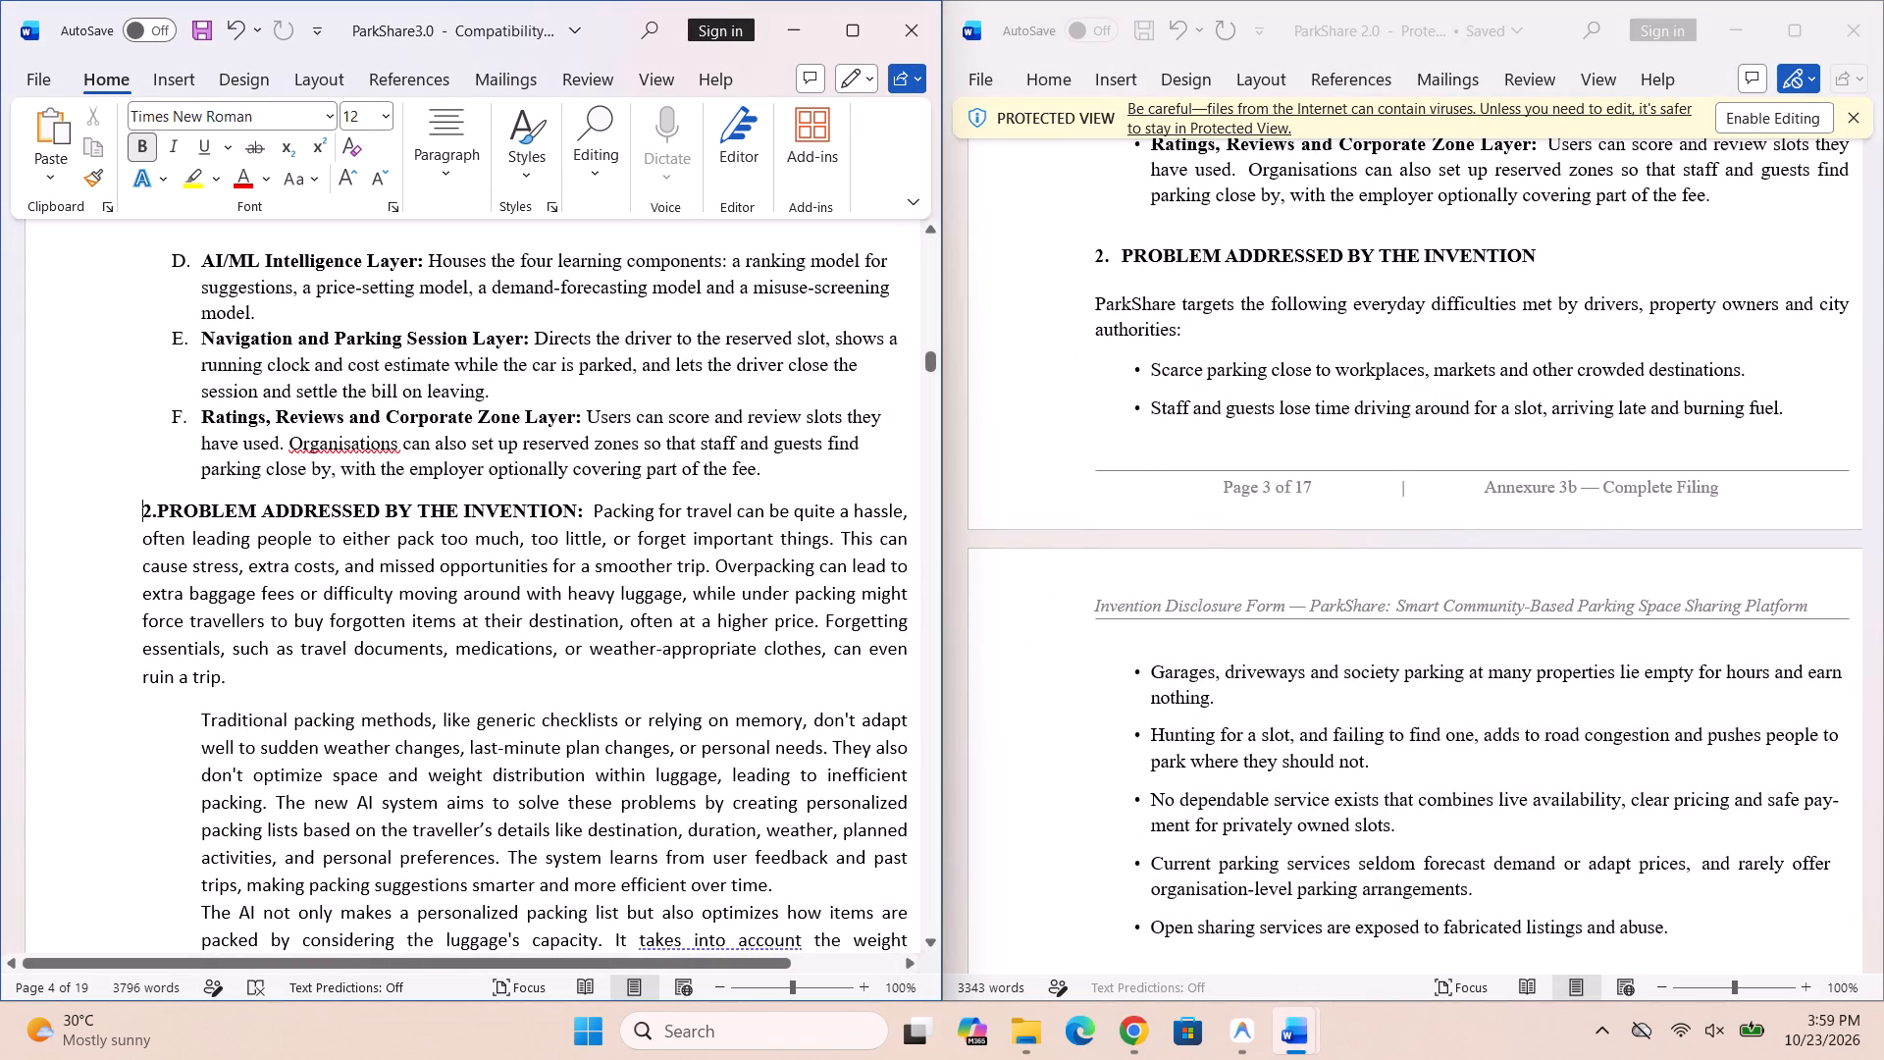
left_click_drag(591, 503, 662, 981)
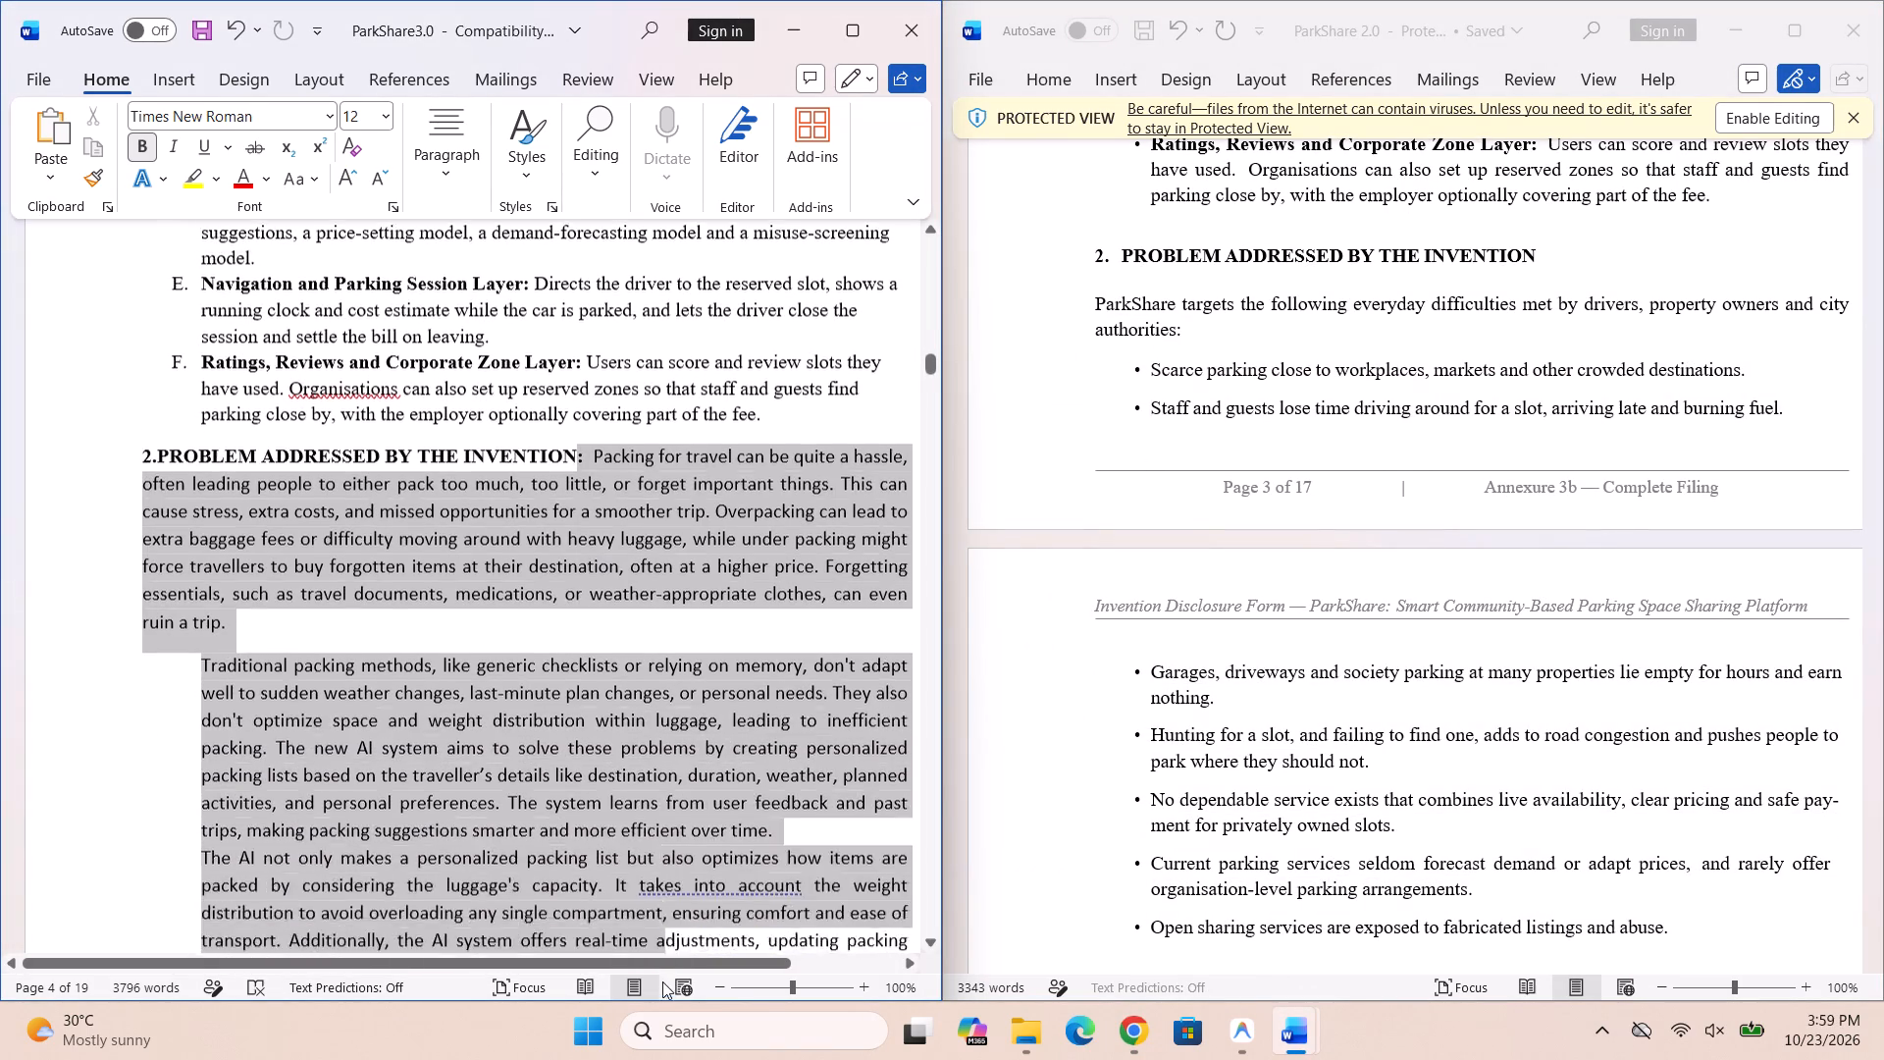
left_click_drag(662, 981, 597, 841)
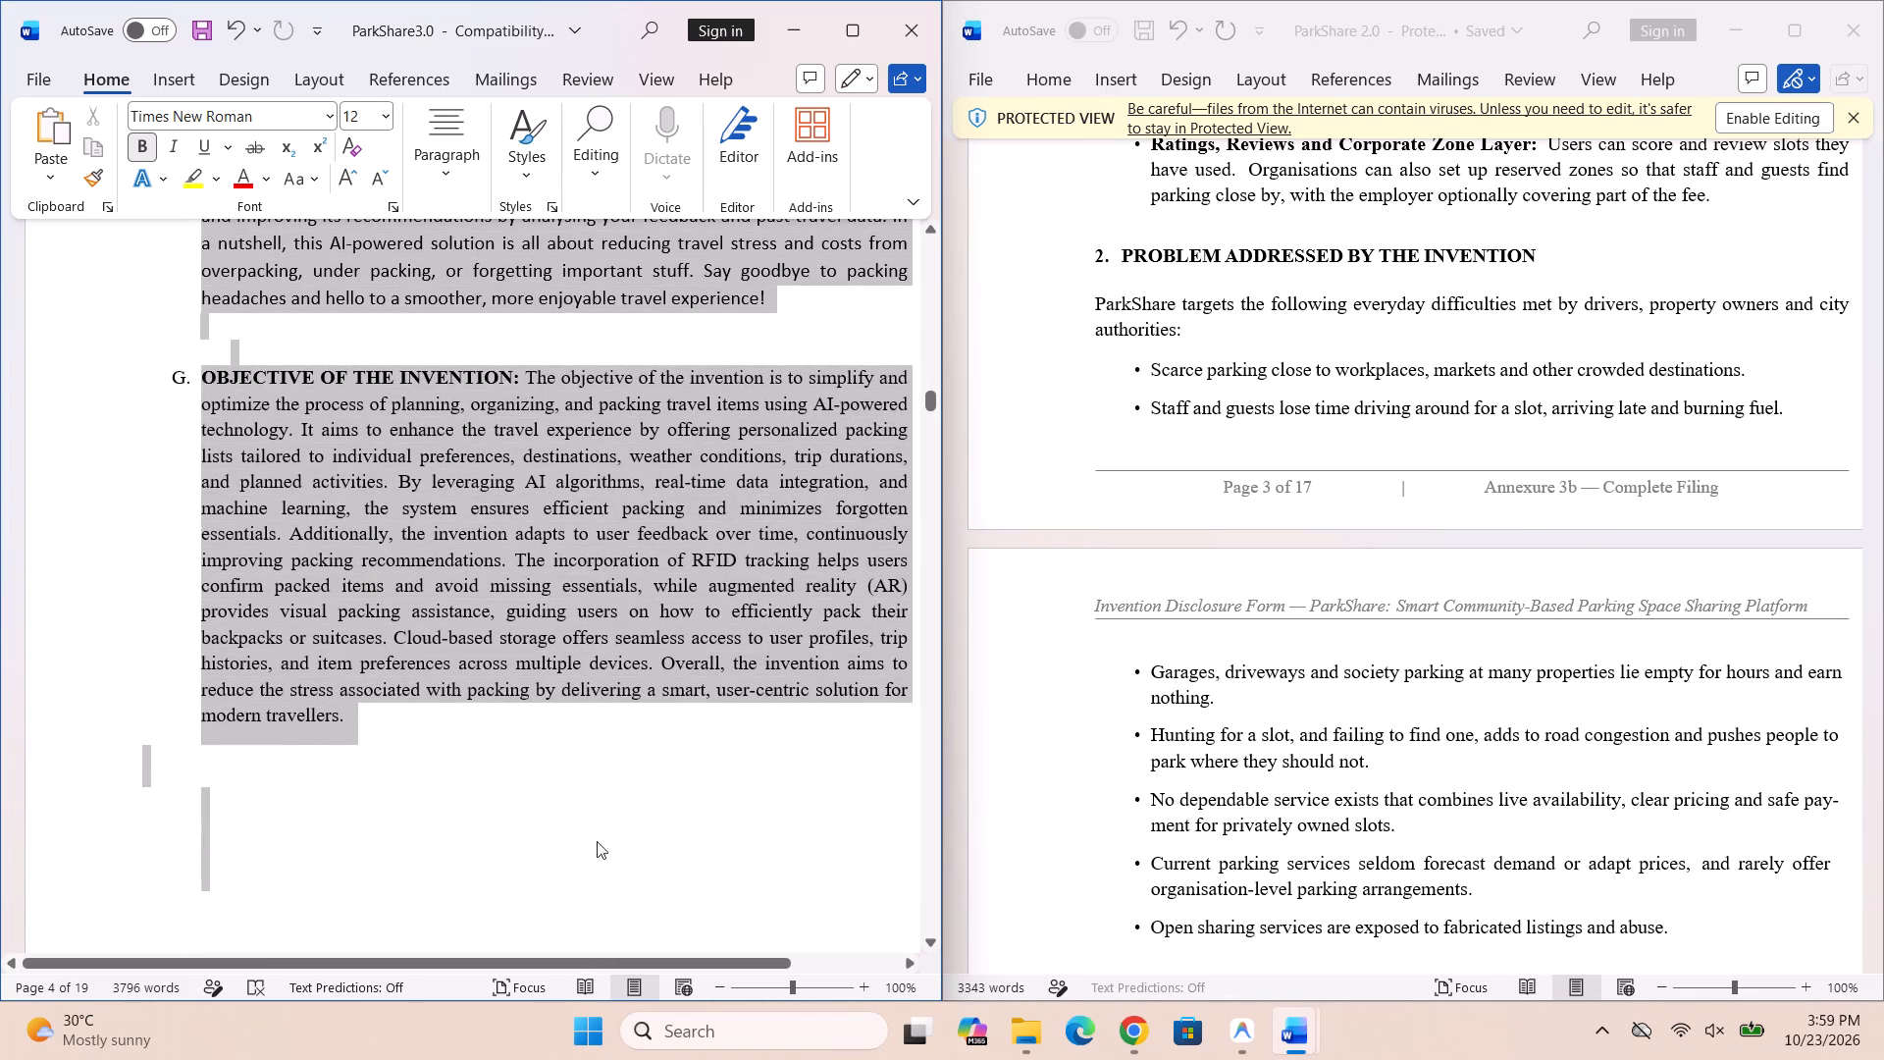
left_click_drag(597, 841, 787, 295)
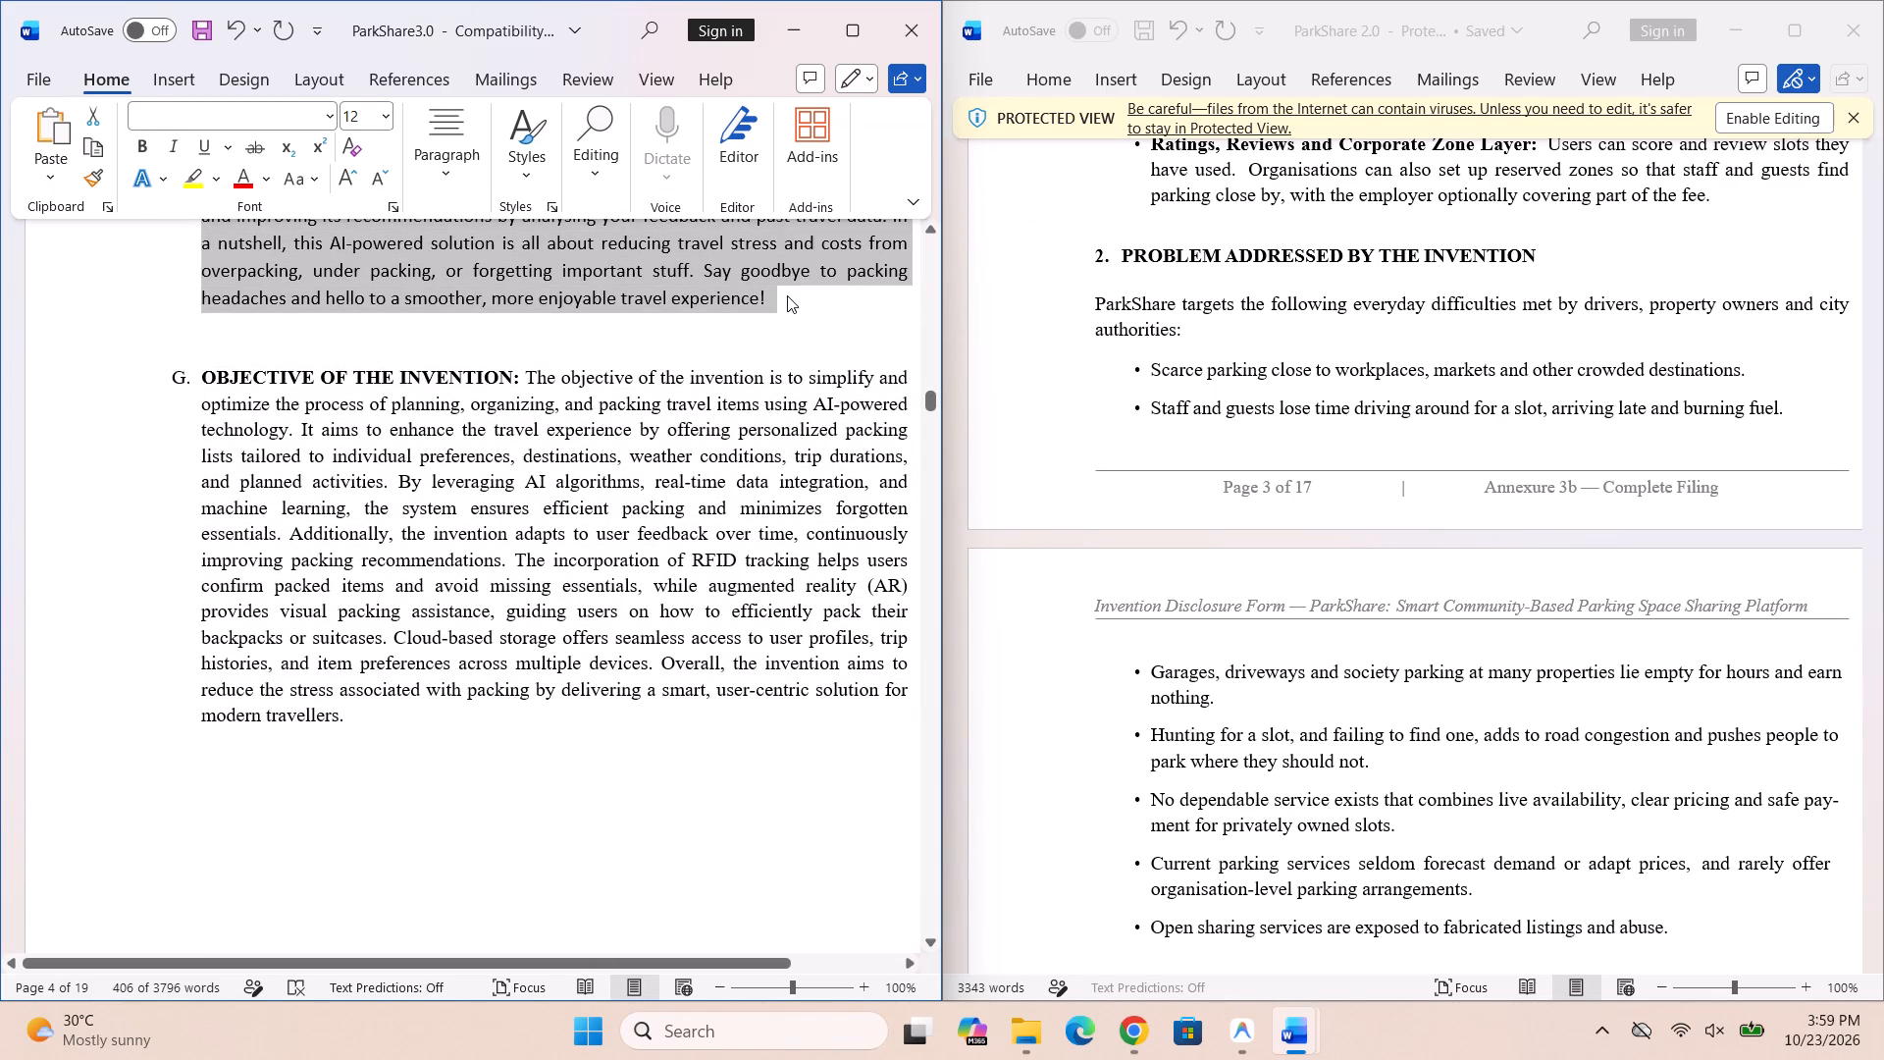
key("ctrl+v")
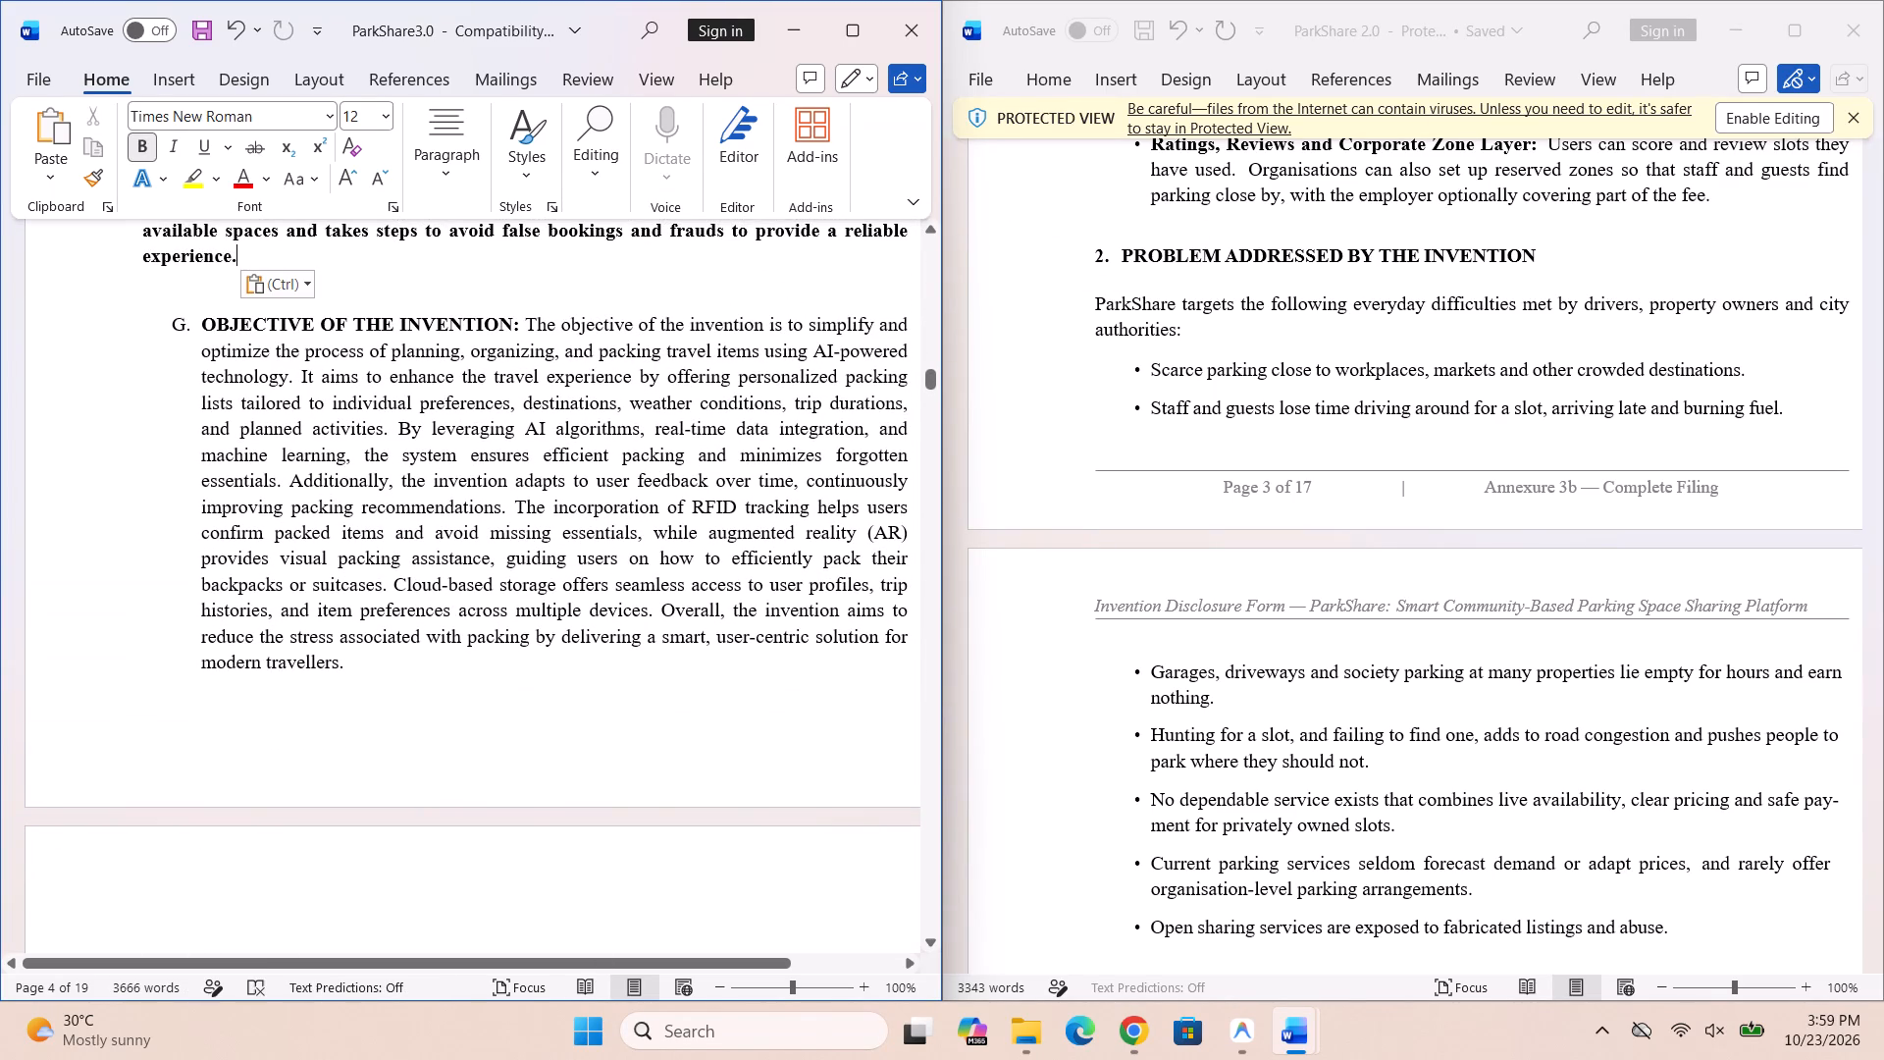
Add a colon after "2.PROBLEM ADDRESSED BY THE INVENTION" and move the text from "Parking can be difficult" into its own paragraph below.
scroll(592, 397, "up", 3)
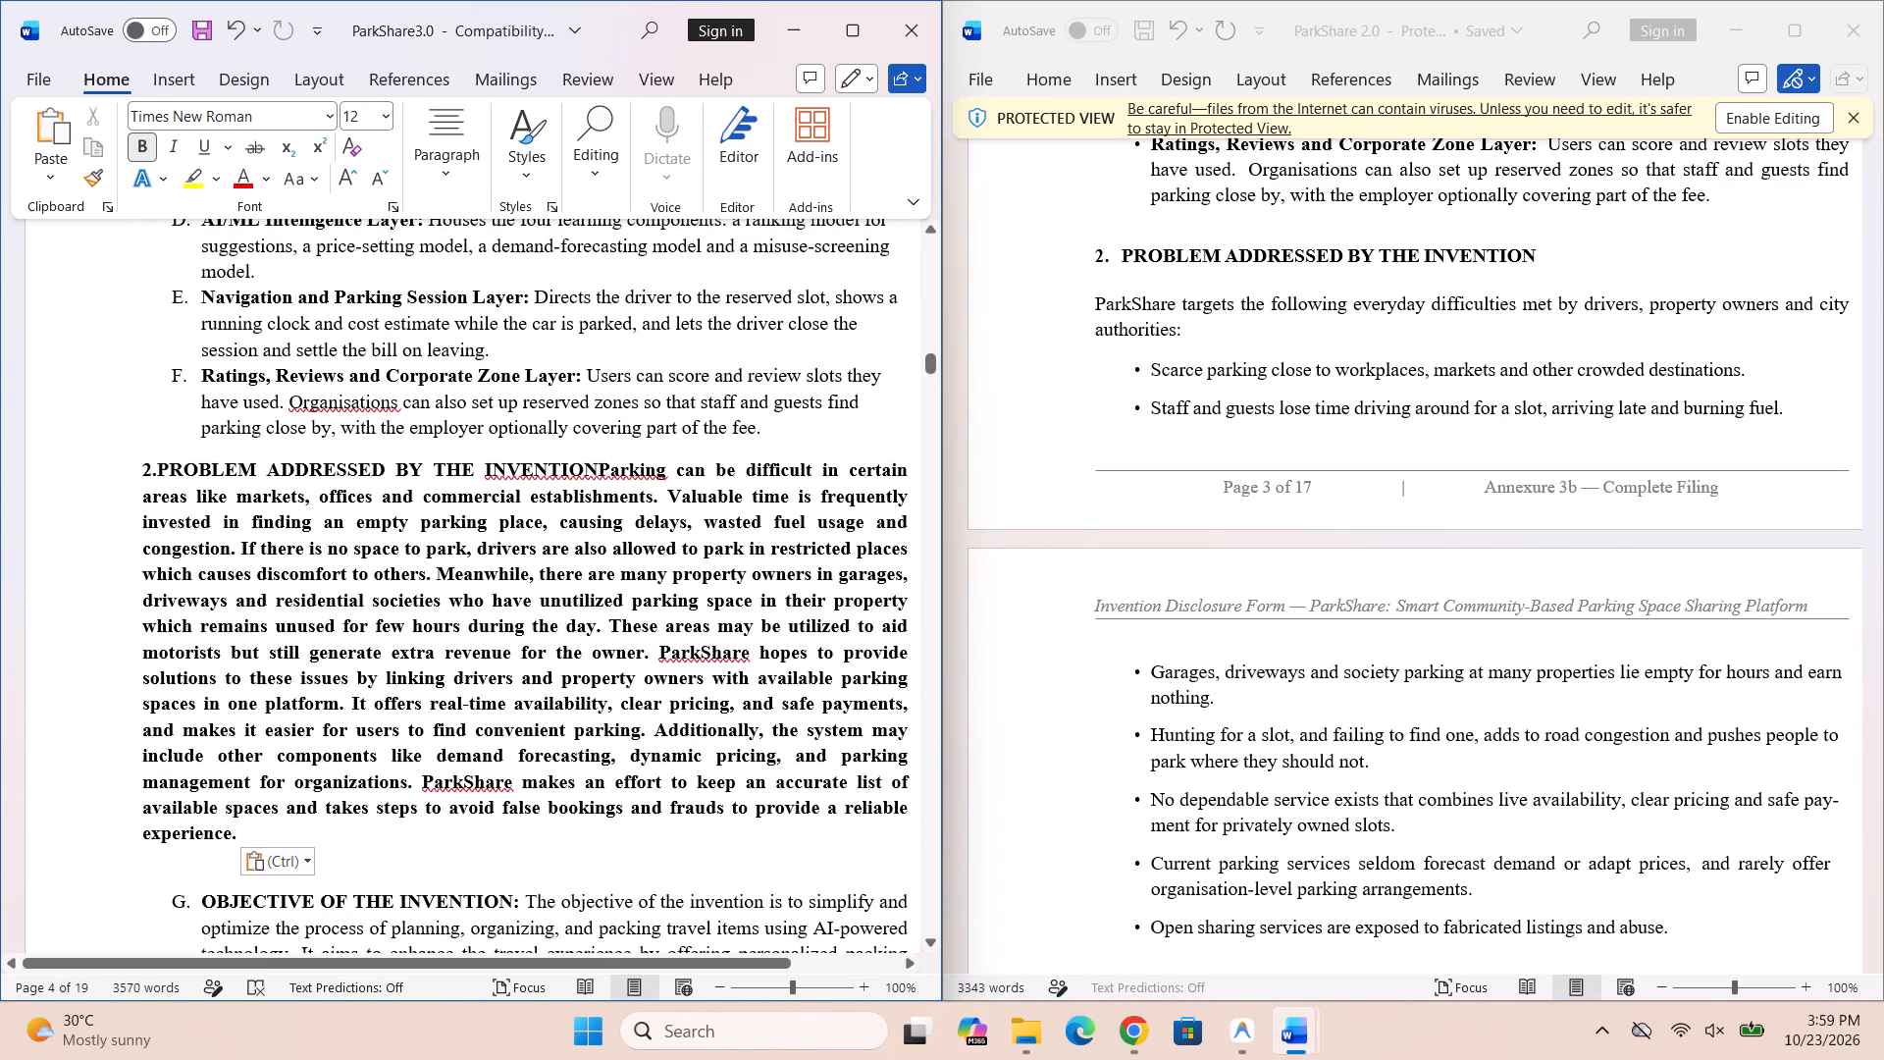
left_click(596, 473)
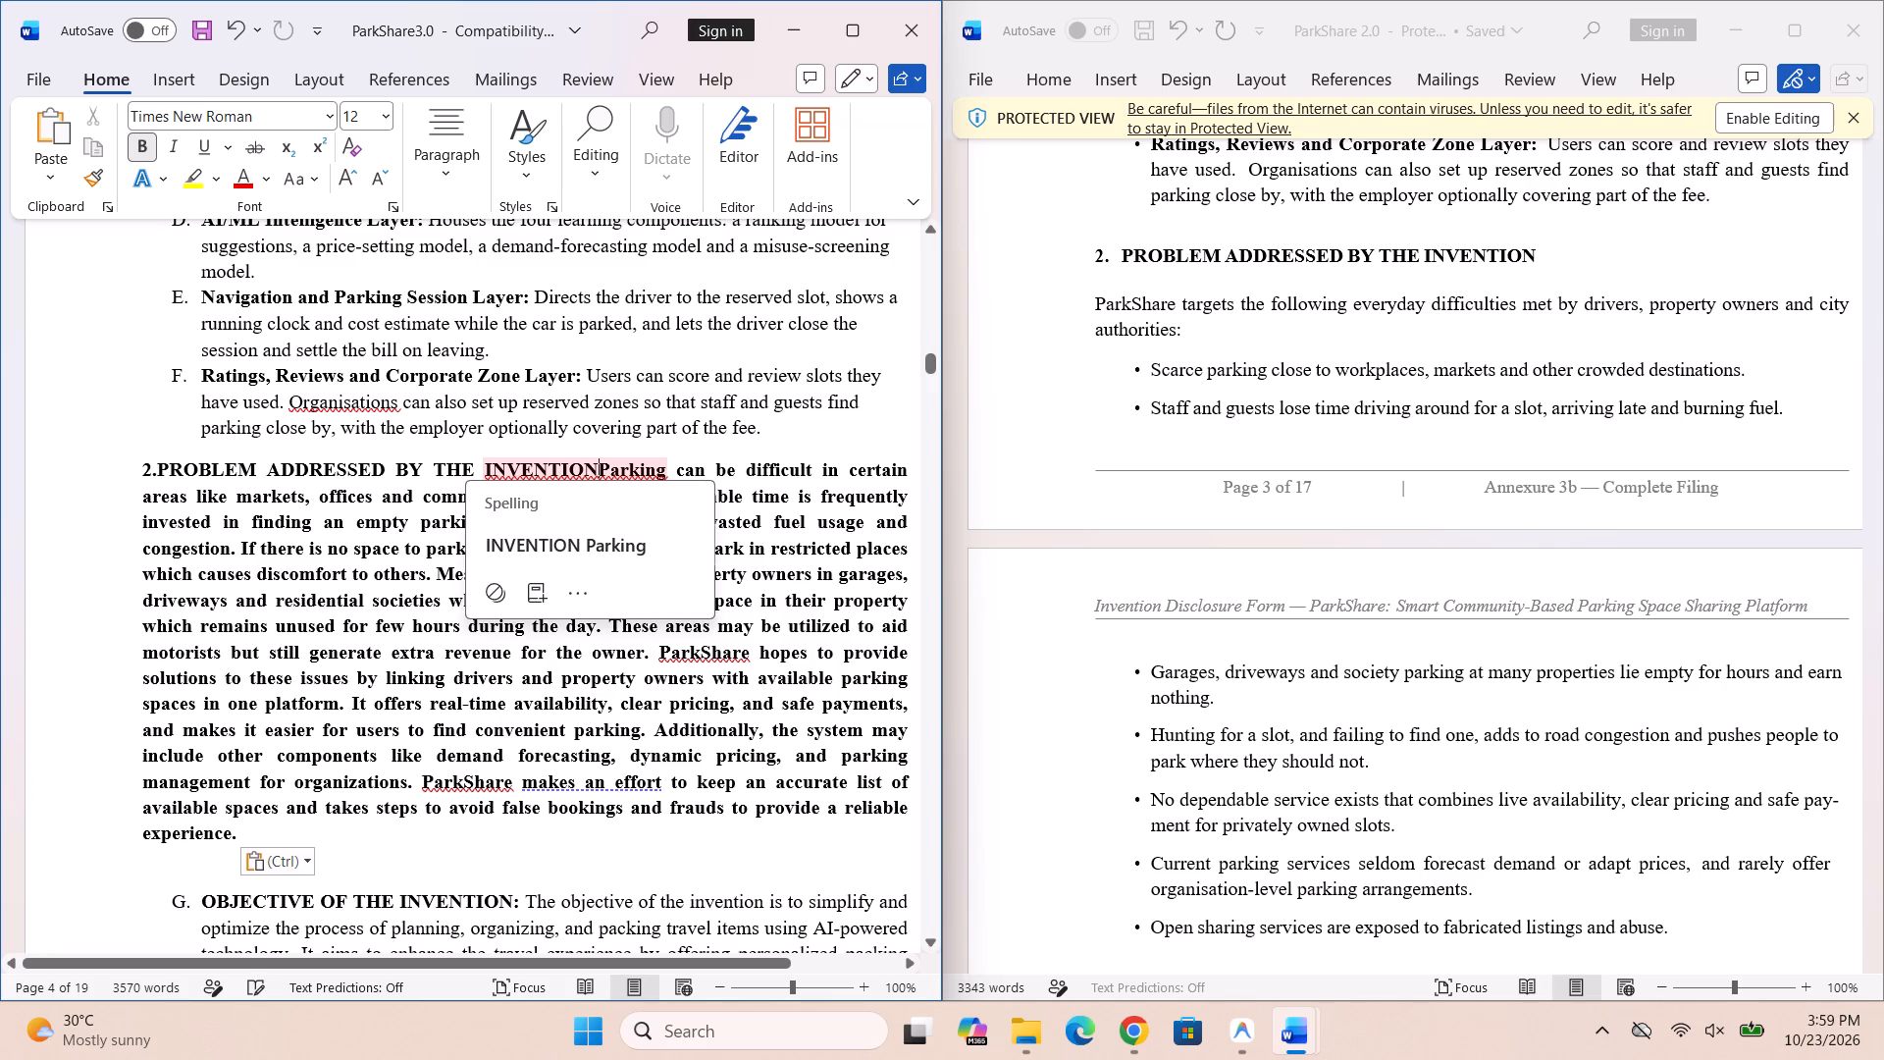
key("space")
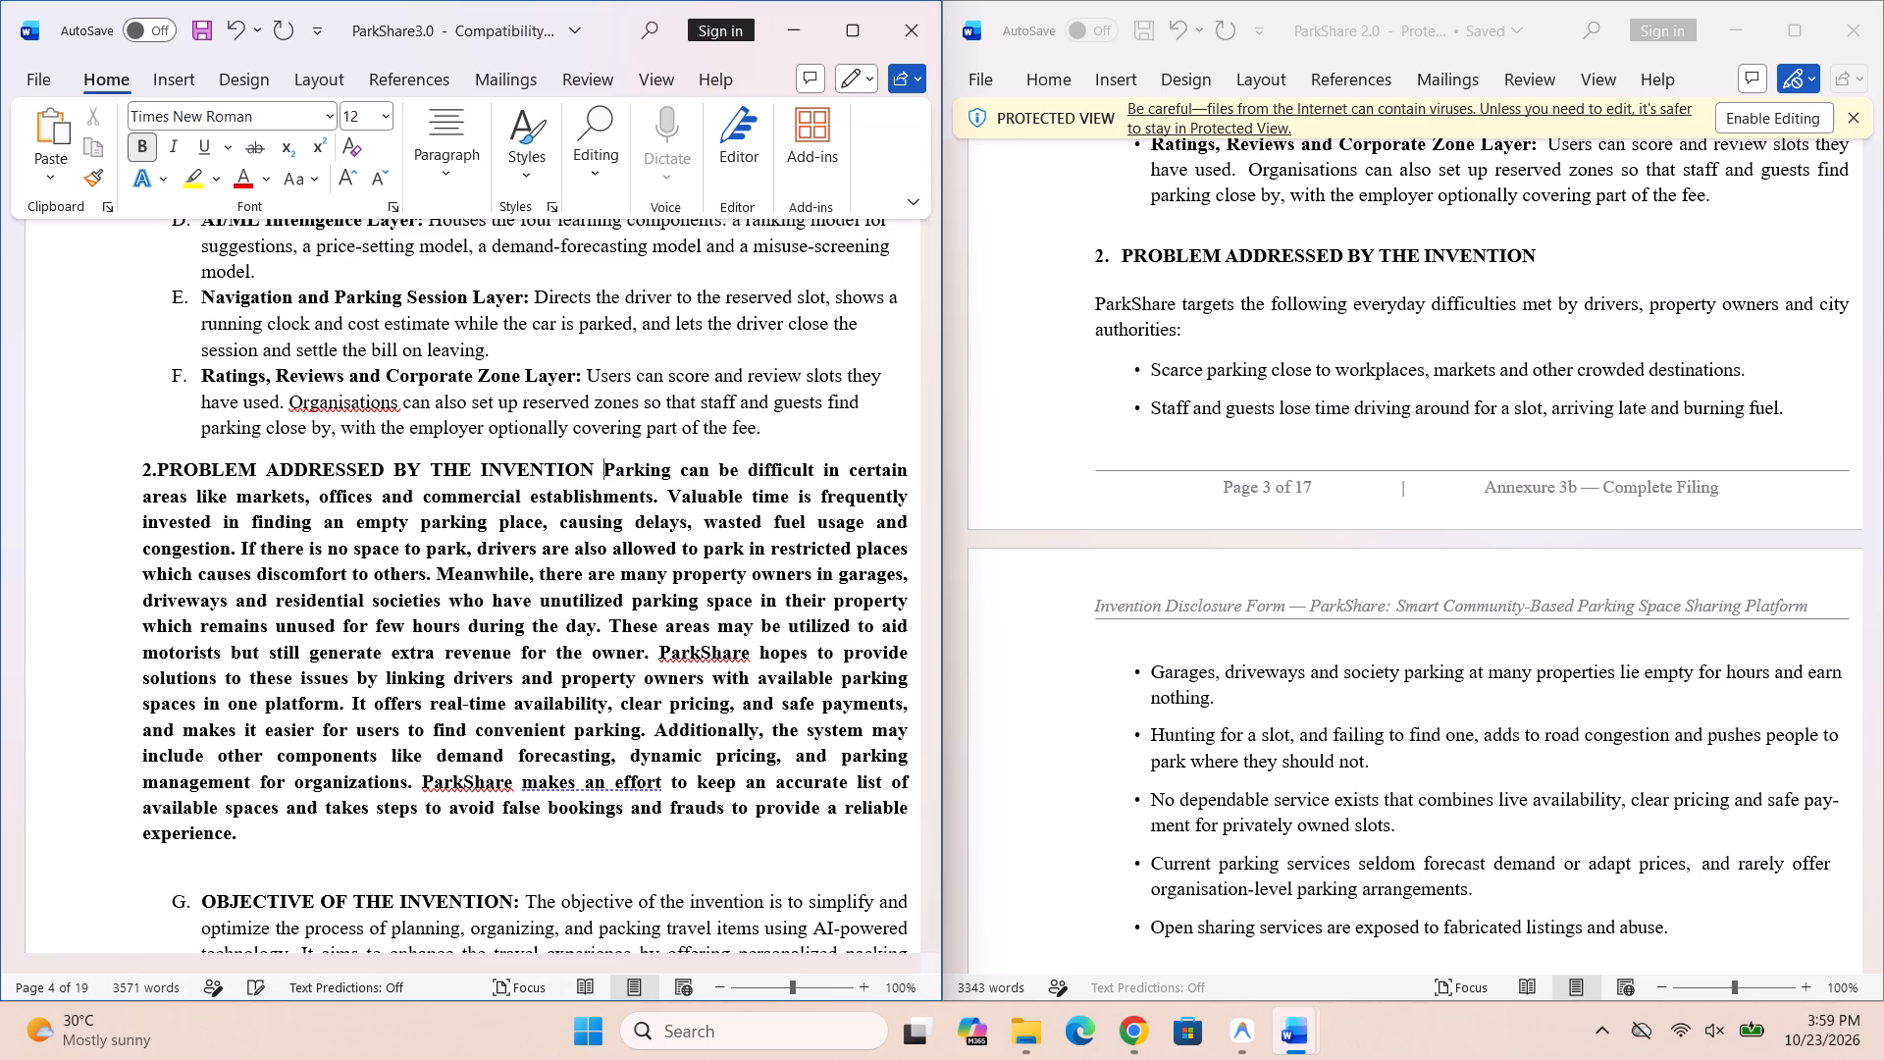
key("BackSpace")
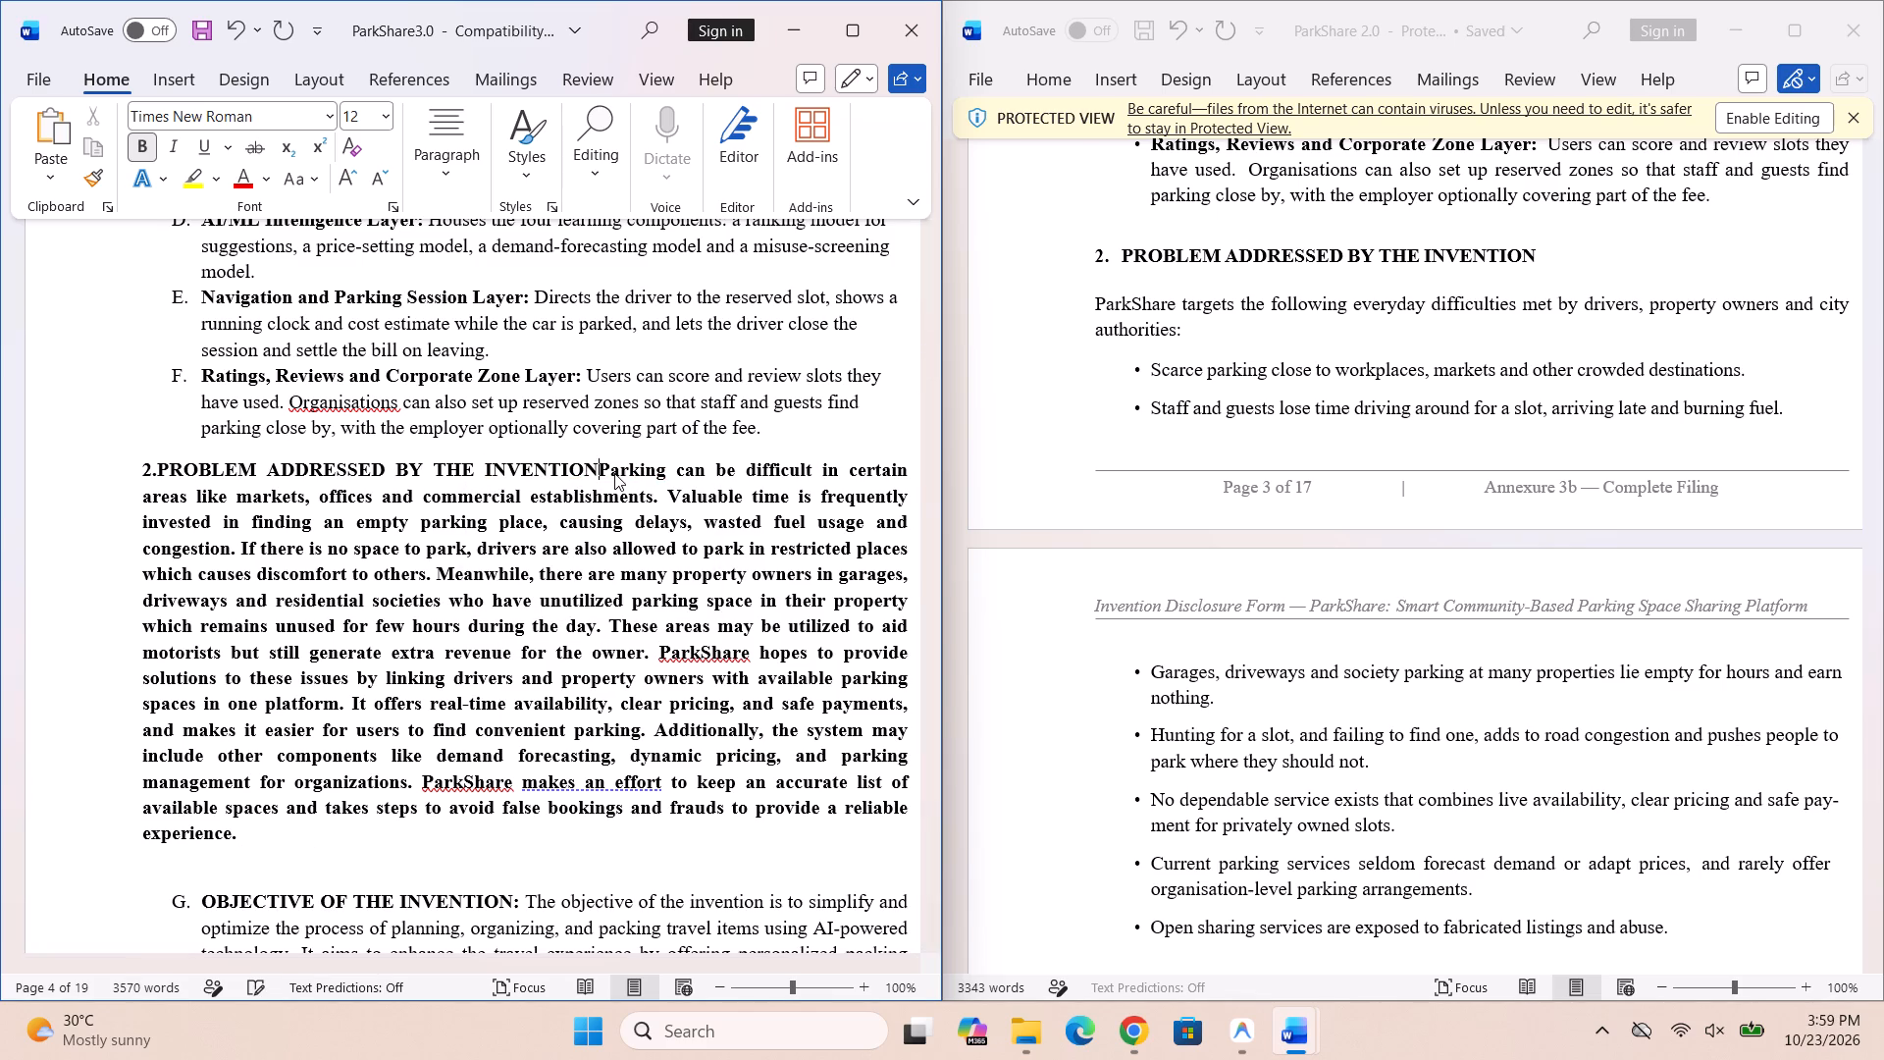
key("shift+colon")
key("Return")
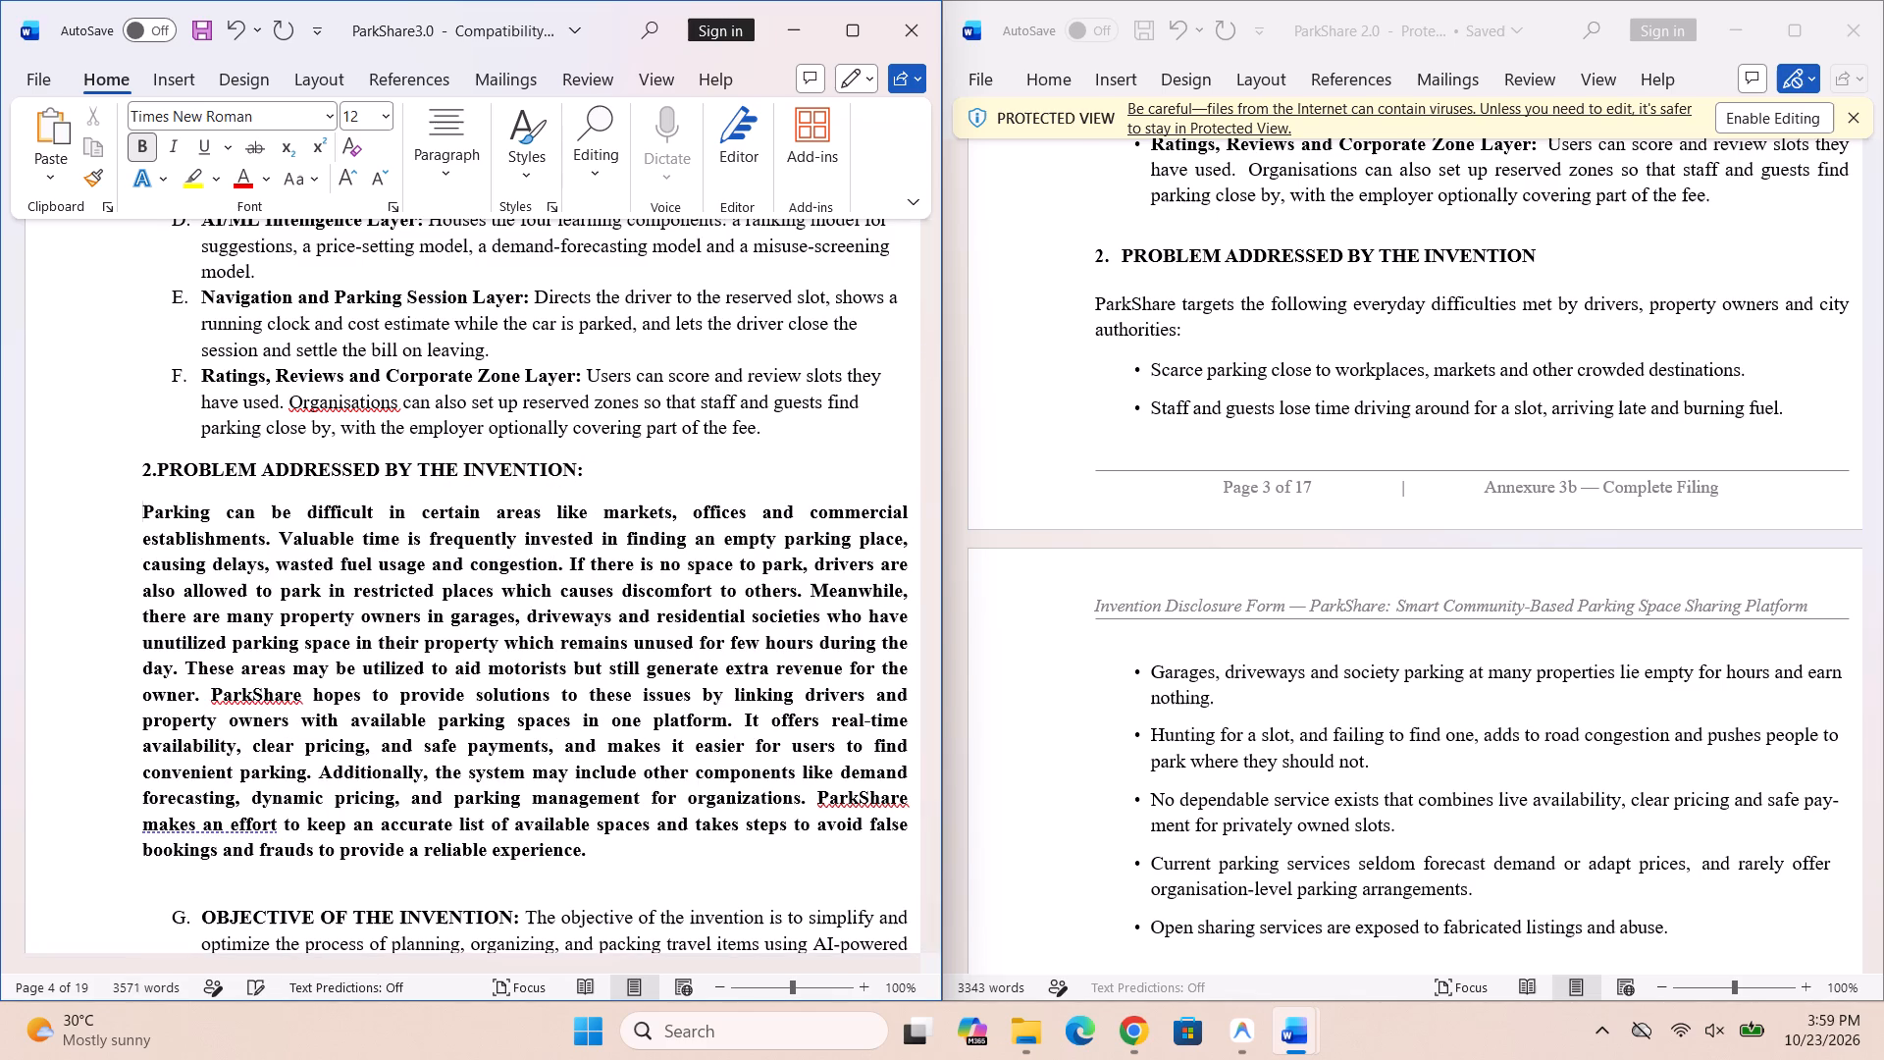
Remove the bold formatting from the problem paragraph, from "Parking can be difficult" through "provide a reliable experience.".
left_click_drag(589, 857, 451, 803)
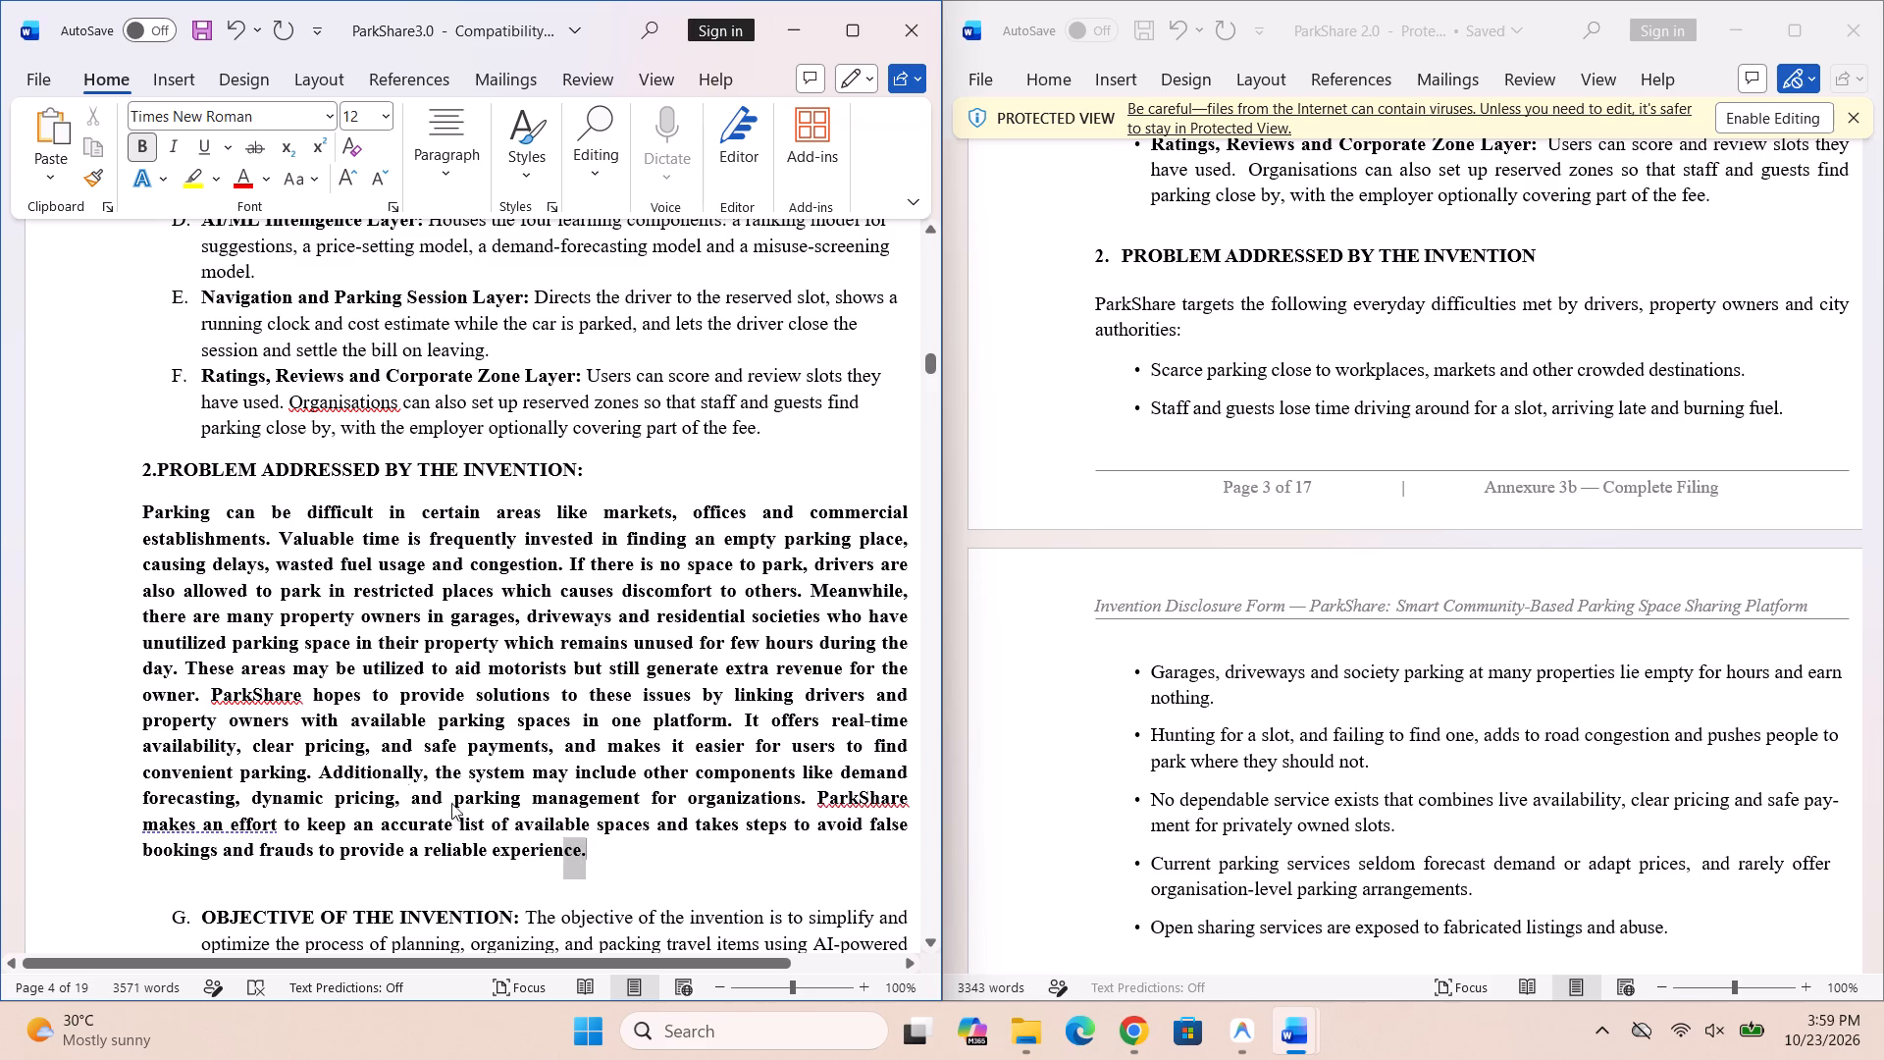
left_click_drag(451, 803, 155, 510)
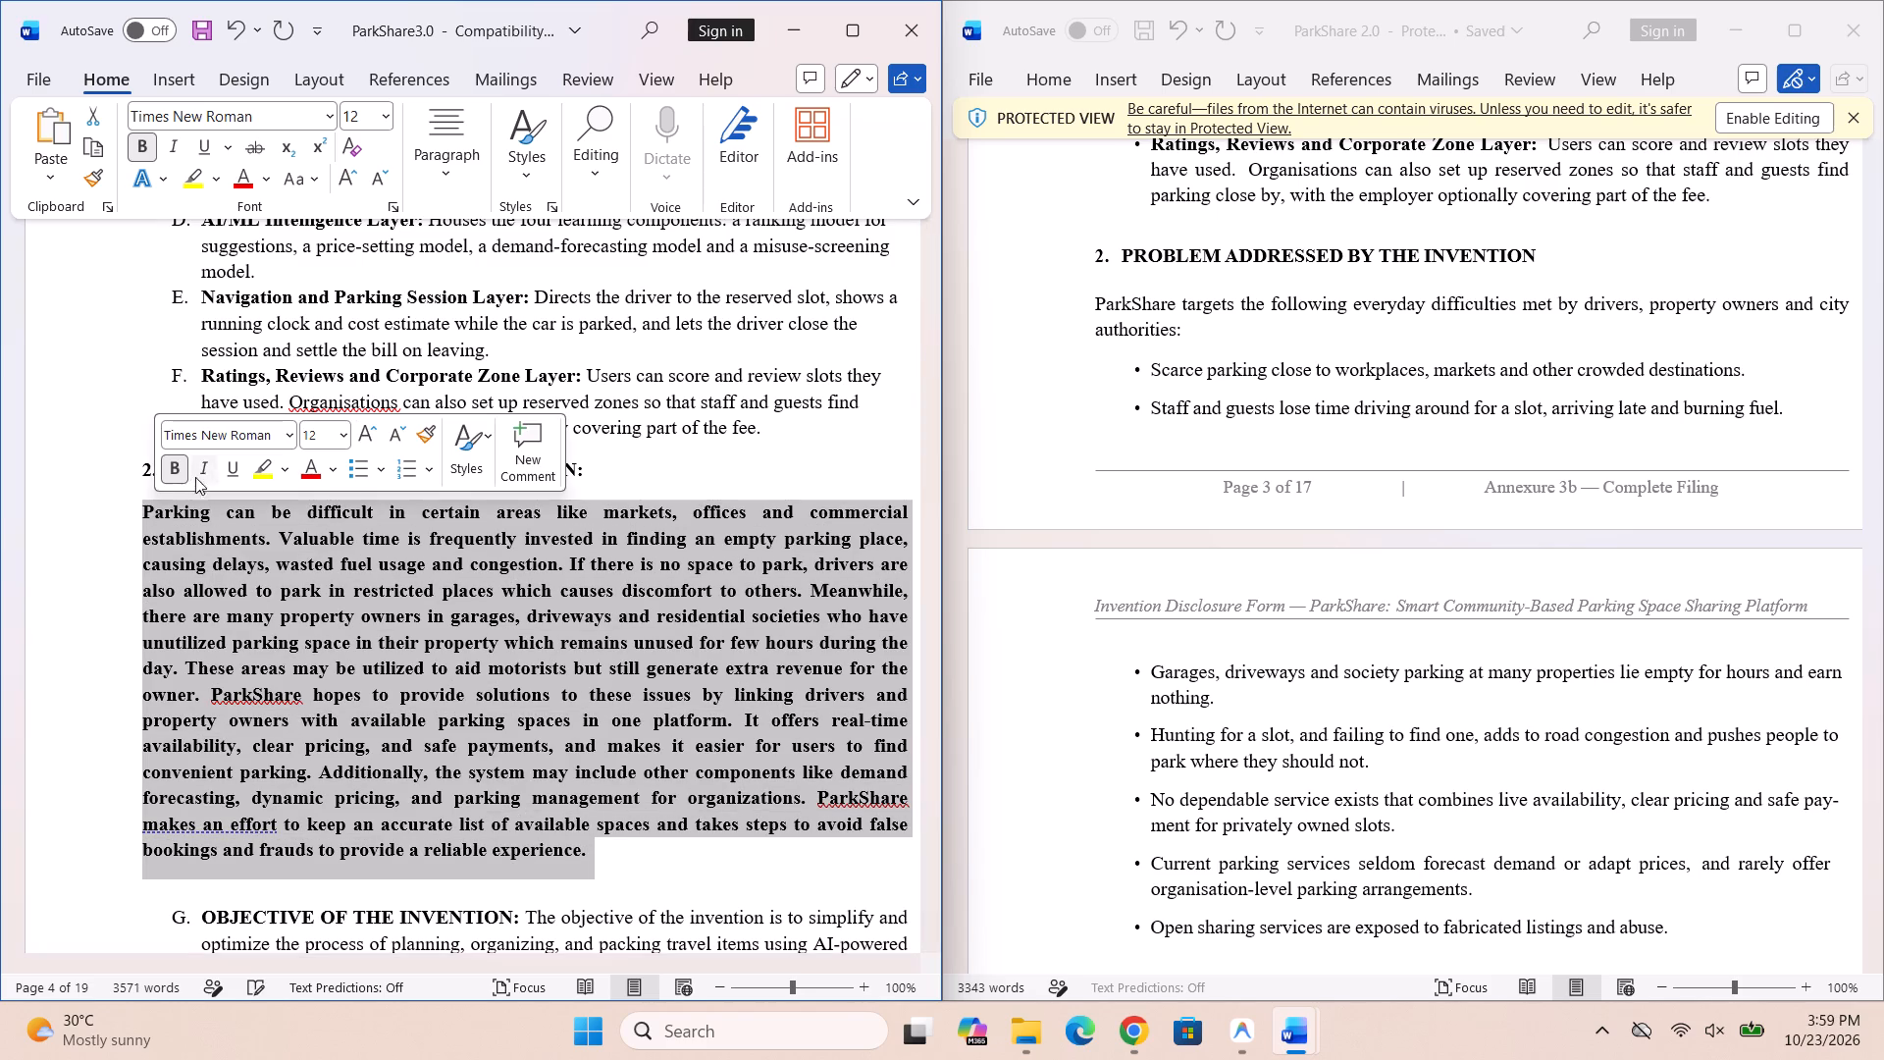
left_click(179, 470)
left_click(635, 555)
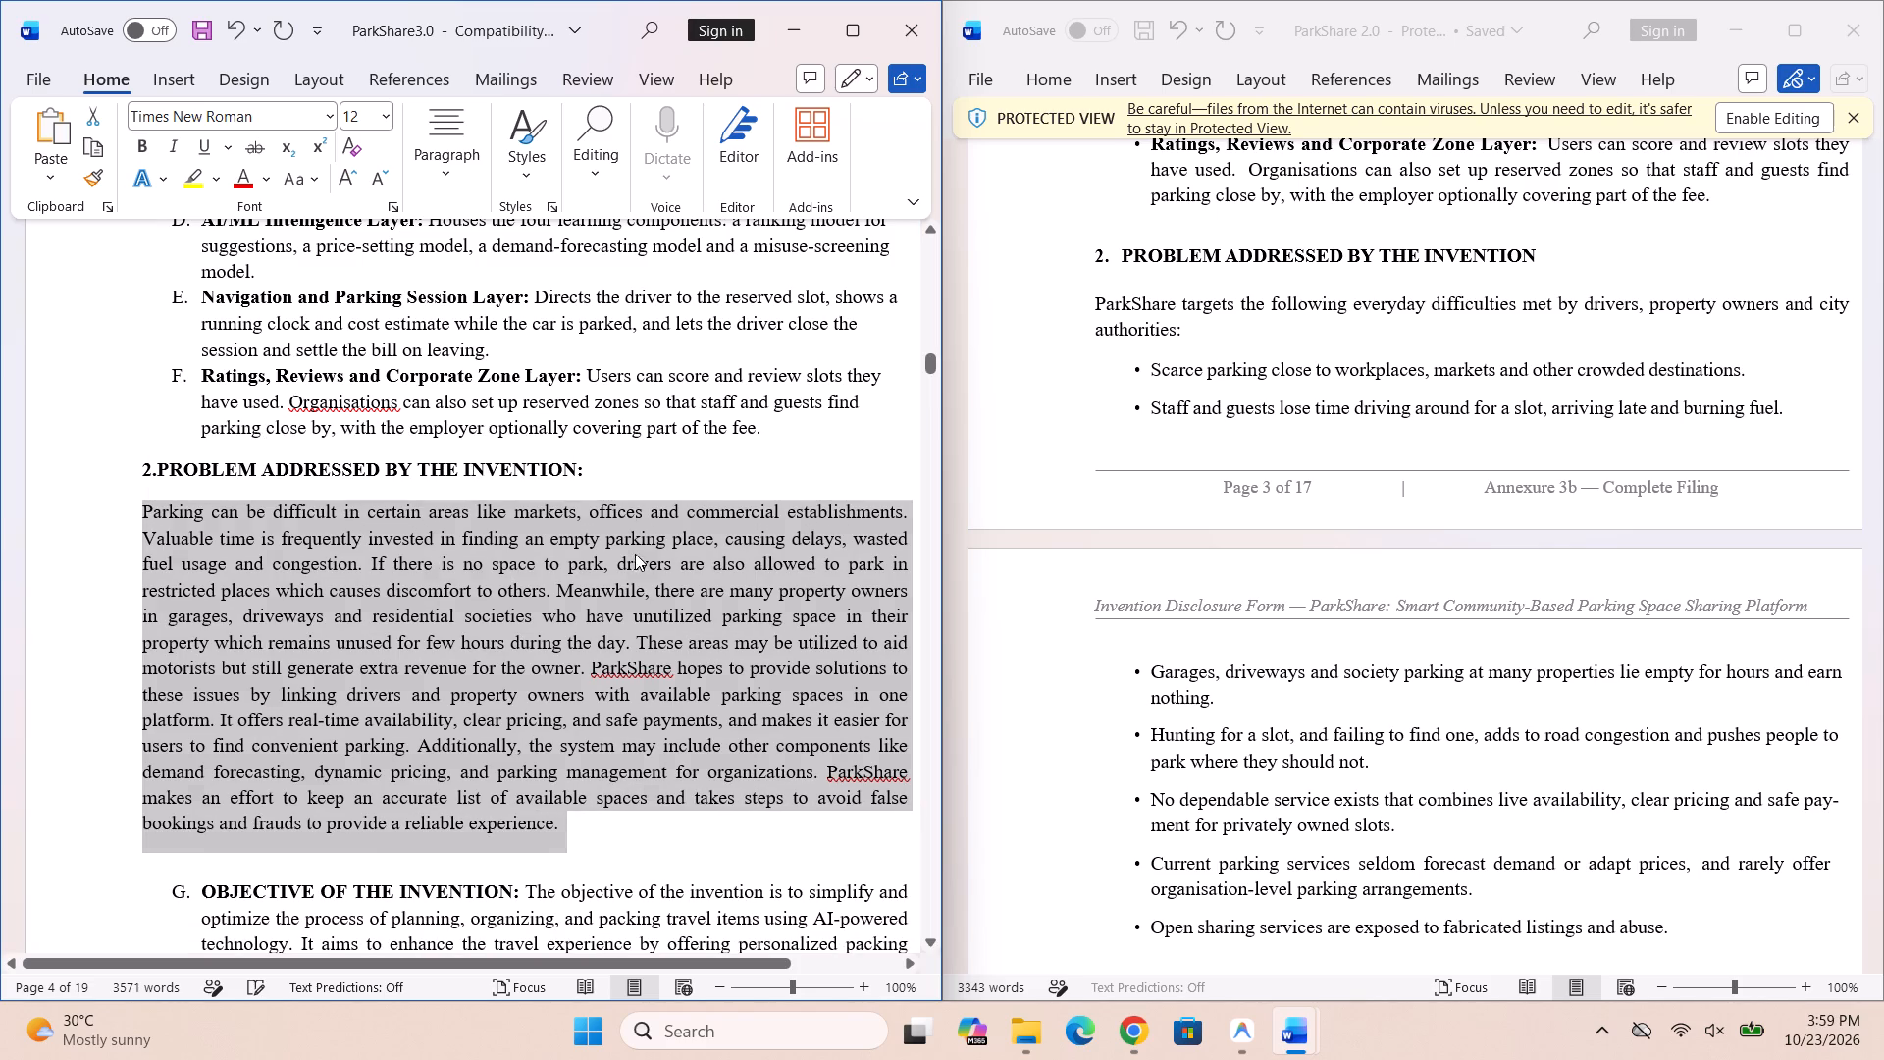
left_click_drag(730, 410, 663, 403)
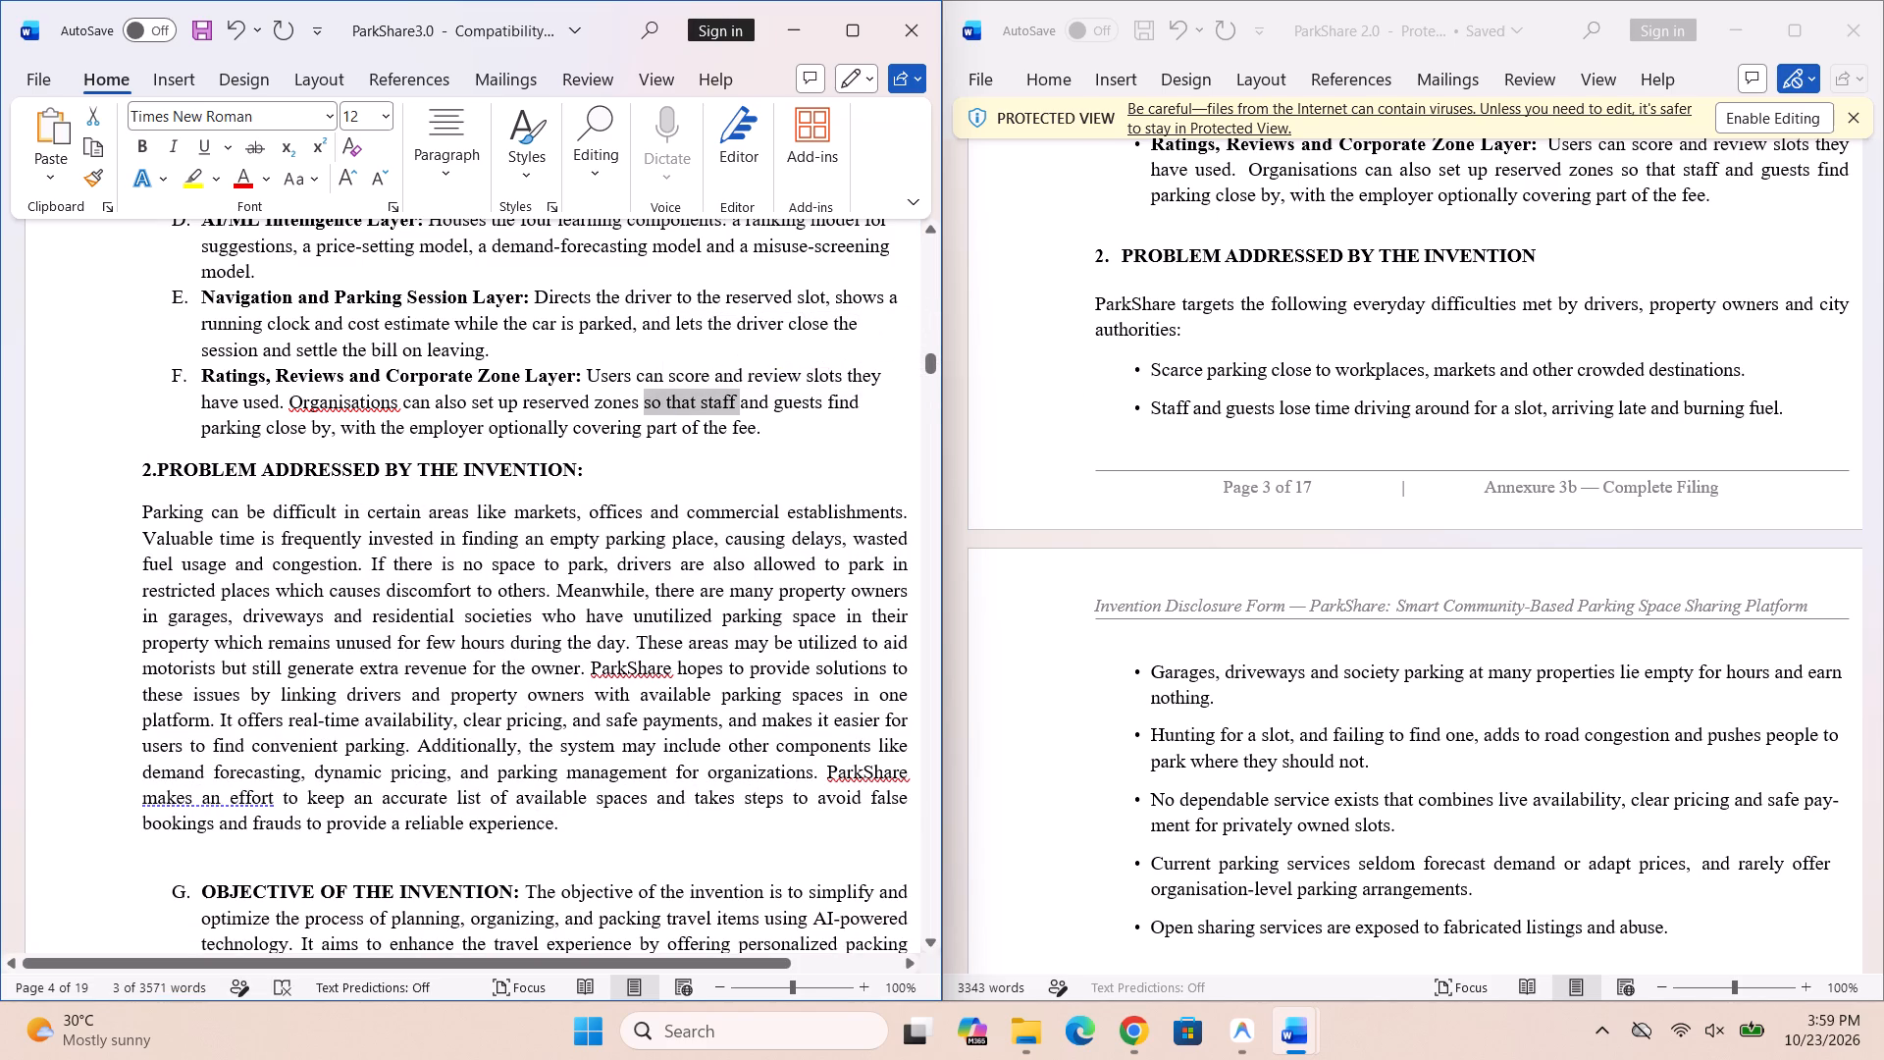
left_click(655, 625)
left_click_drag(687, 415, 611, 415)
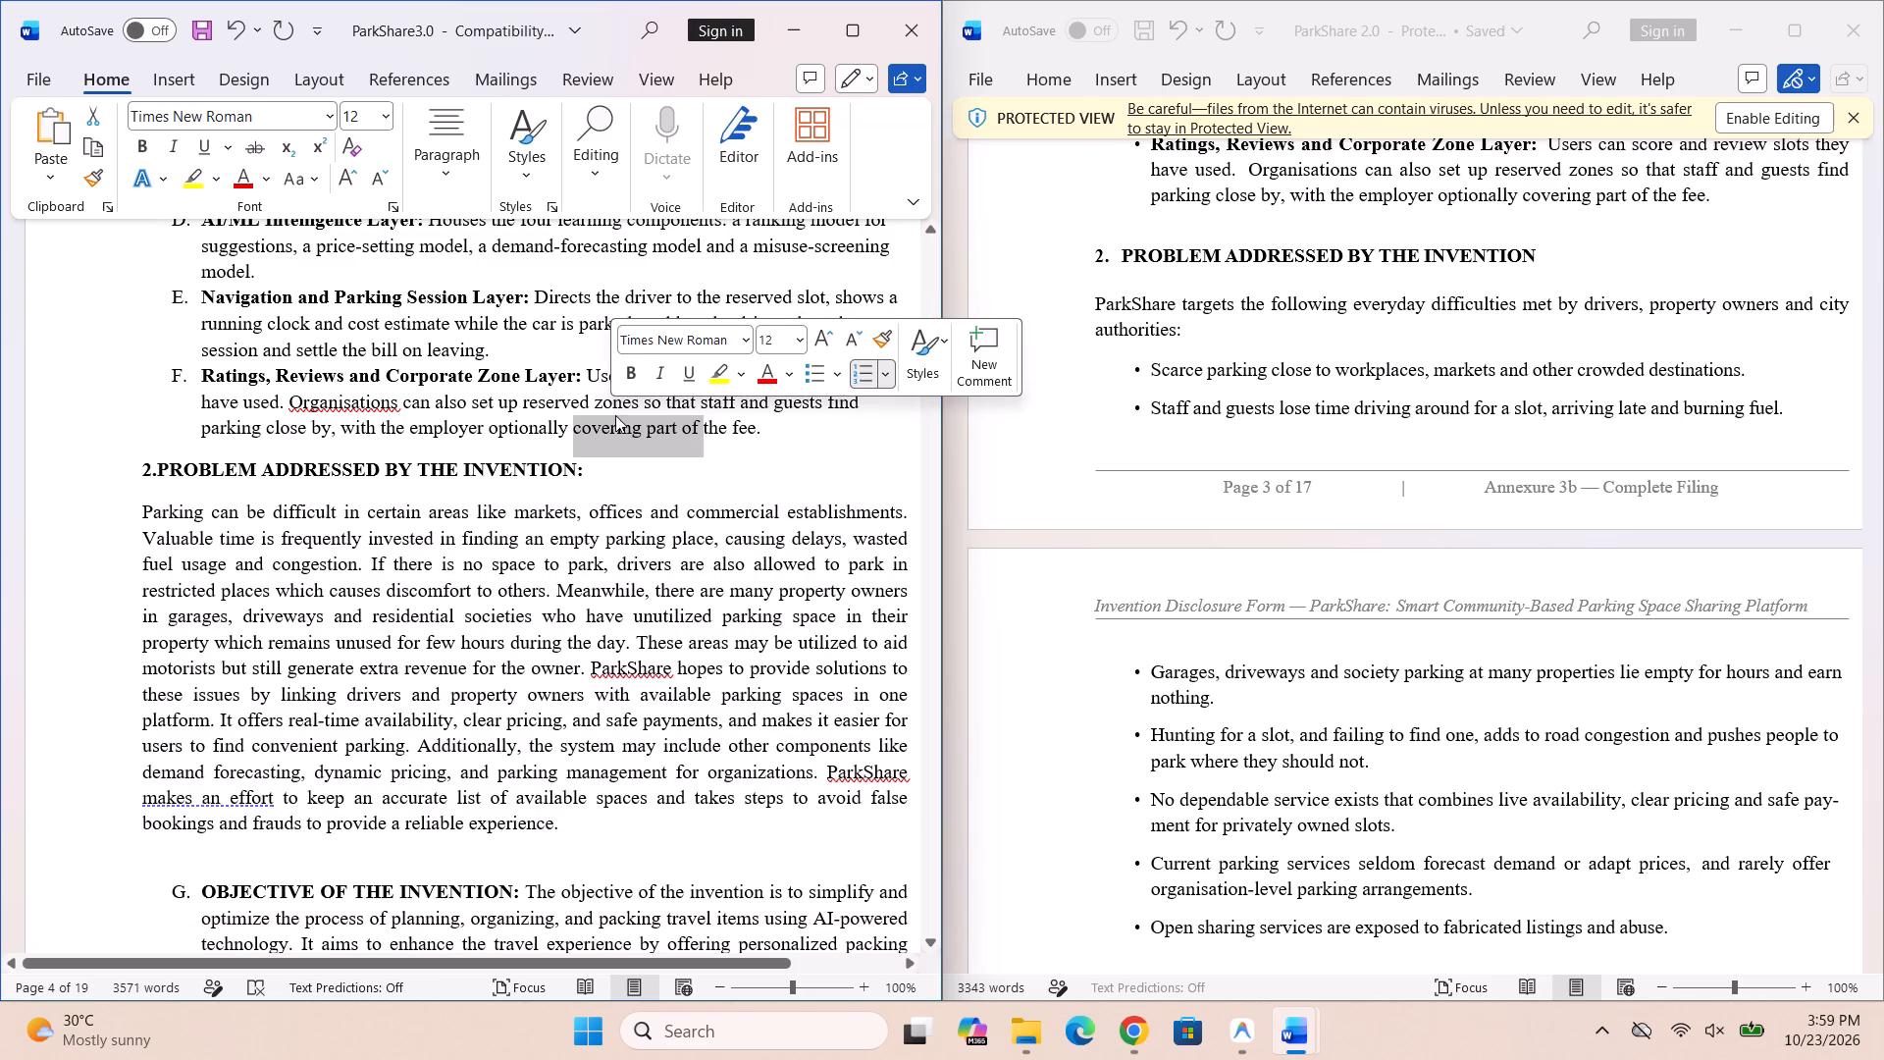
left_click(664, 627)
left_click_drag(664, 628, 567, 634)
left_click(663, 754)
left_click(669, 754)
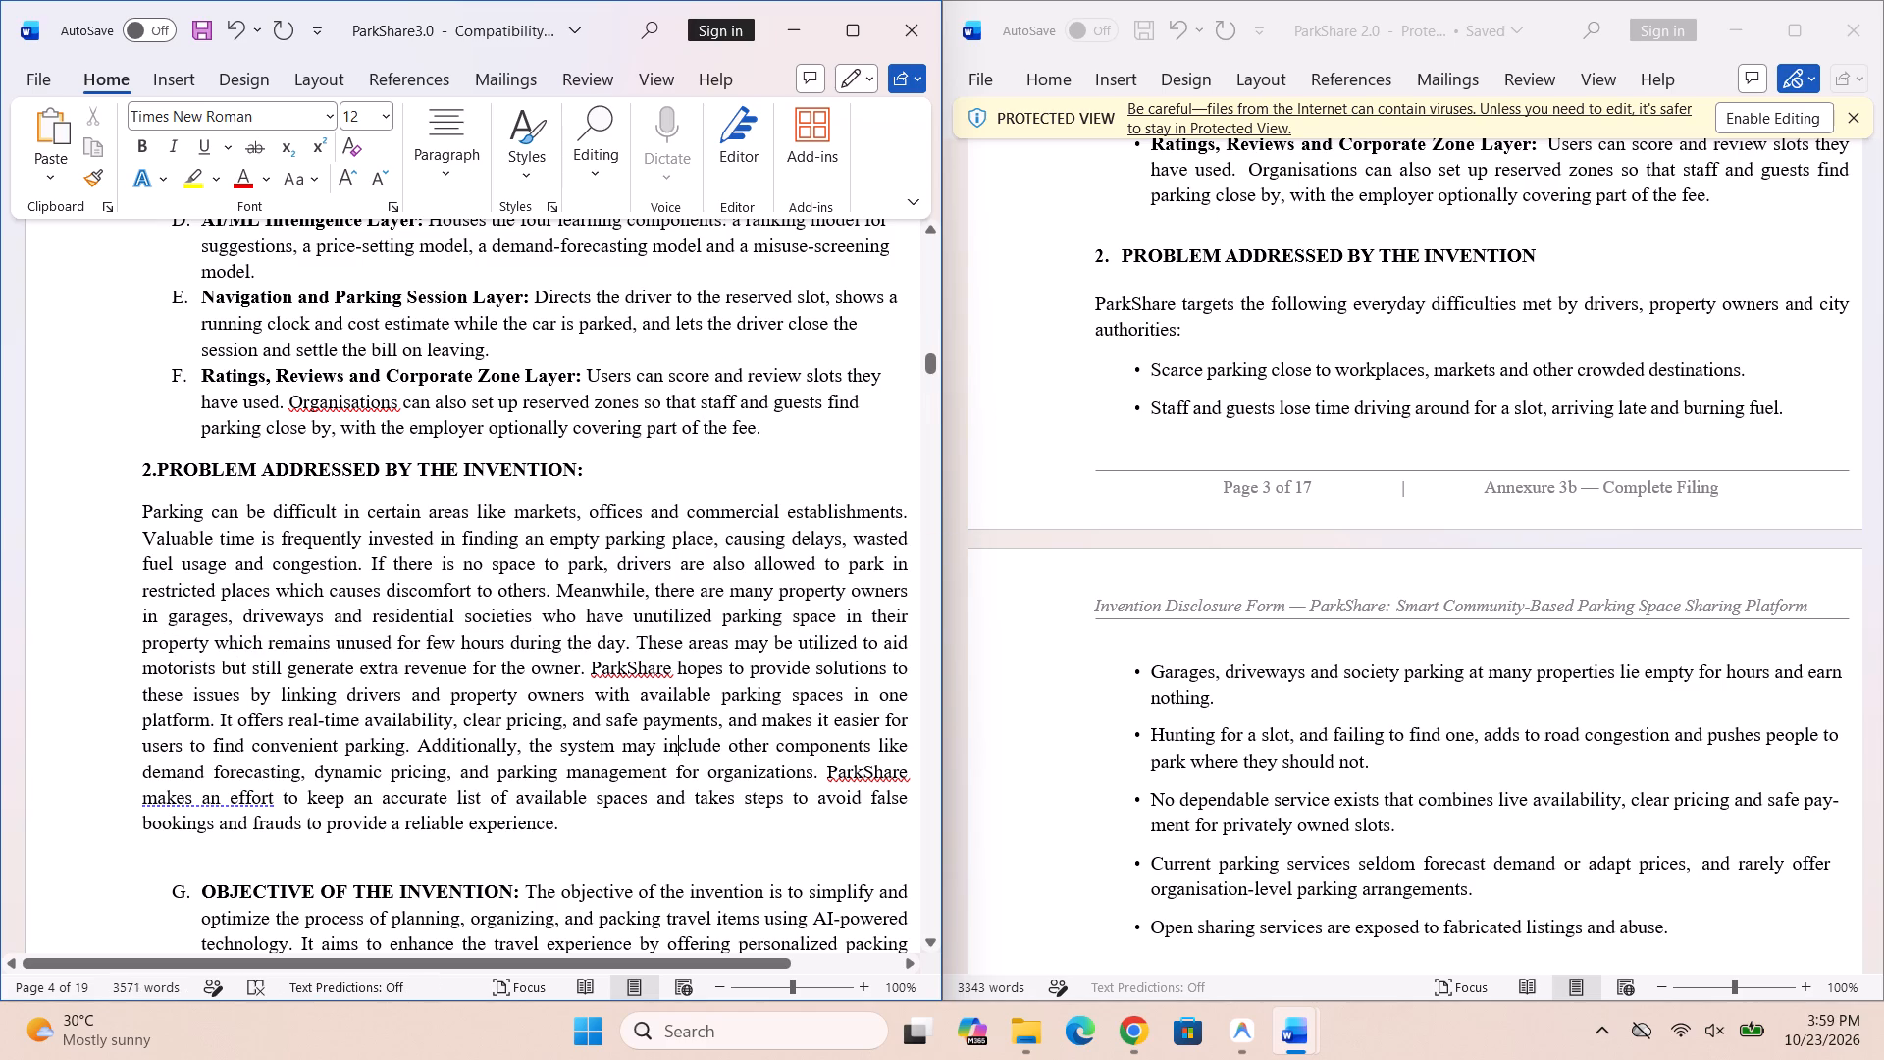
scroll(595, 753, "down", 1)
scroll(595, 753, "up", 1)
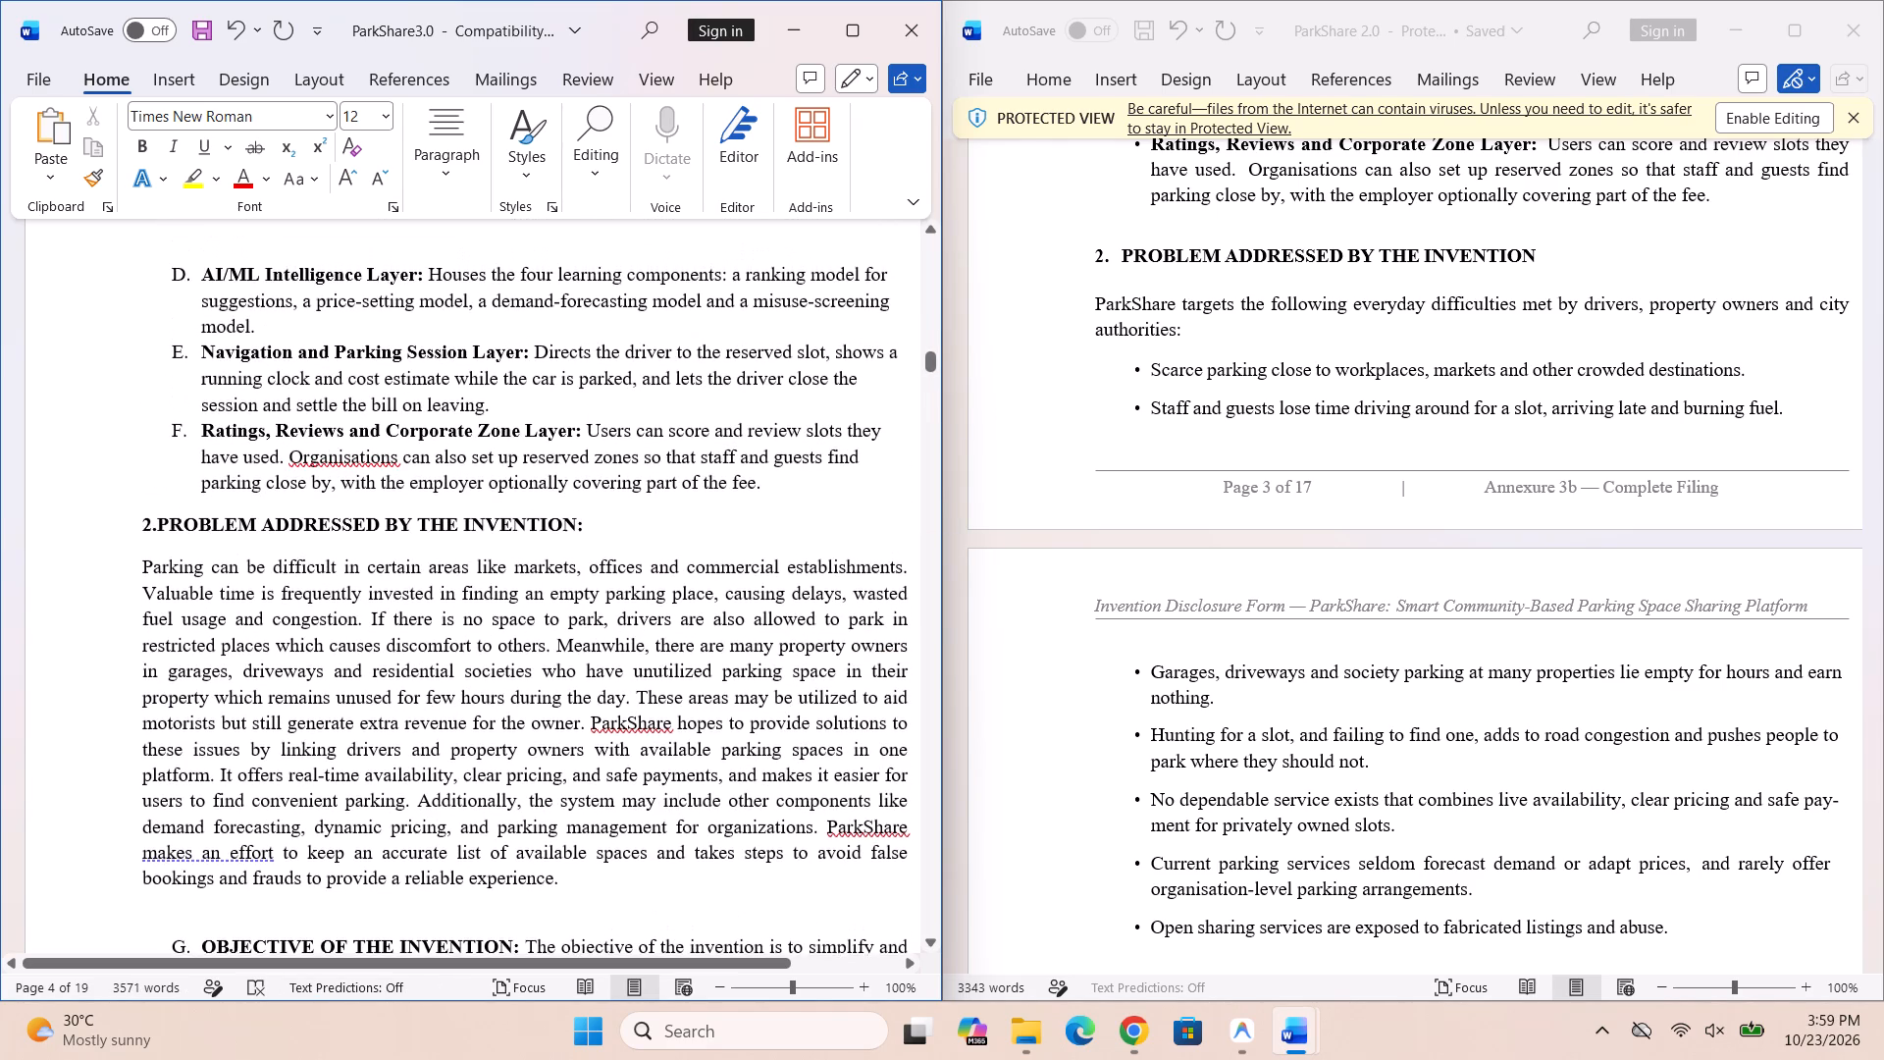
Split the problem text into four paragraphs like StealthWriter's Humanized Result, breaking before "Meanwhile", "ParkShare hopes" and "Additionally".
left_click(1743, 10)
scroll(1392, 447, "up", 1)
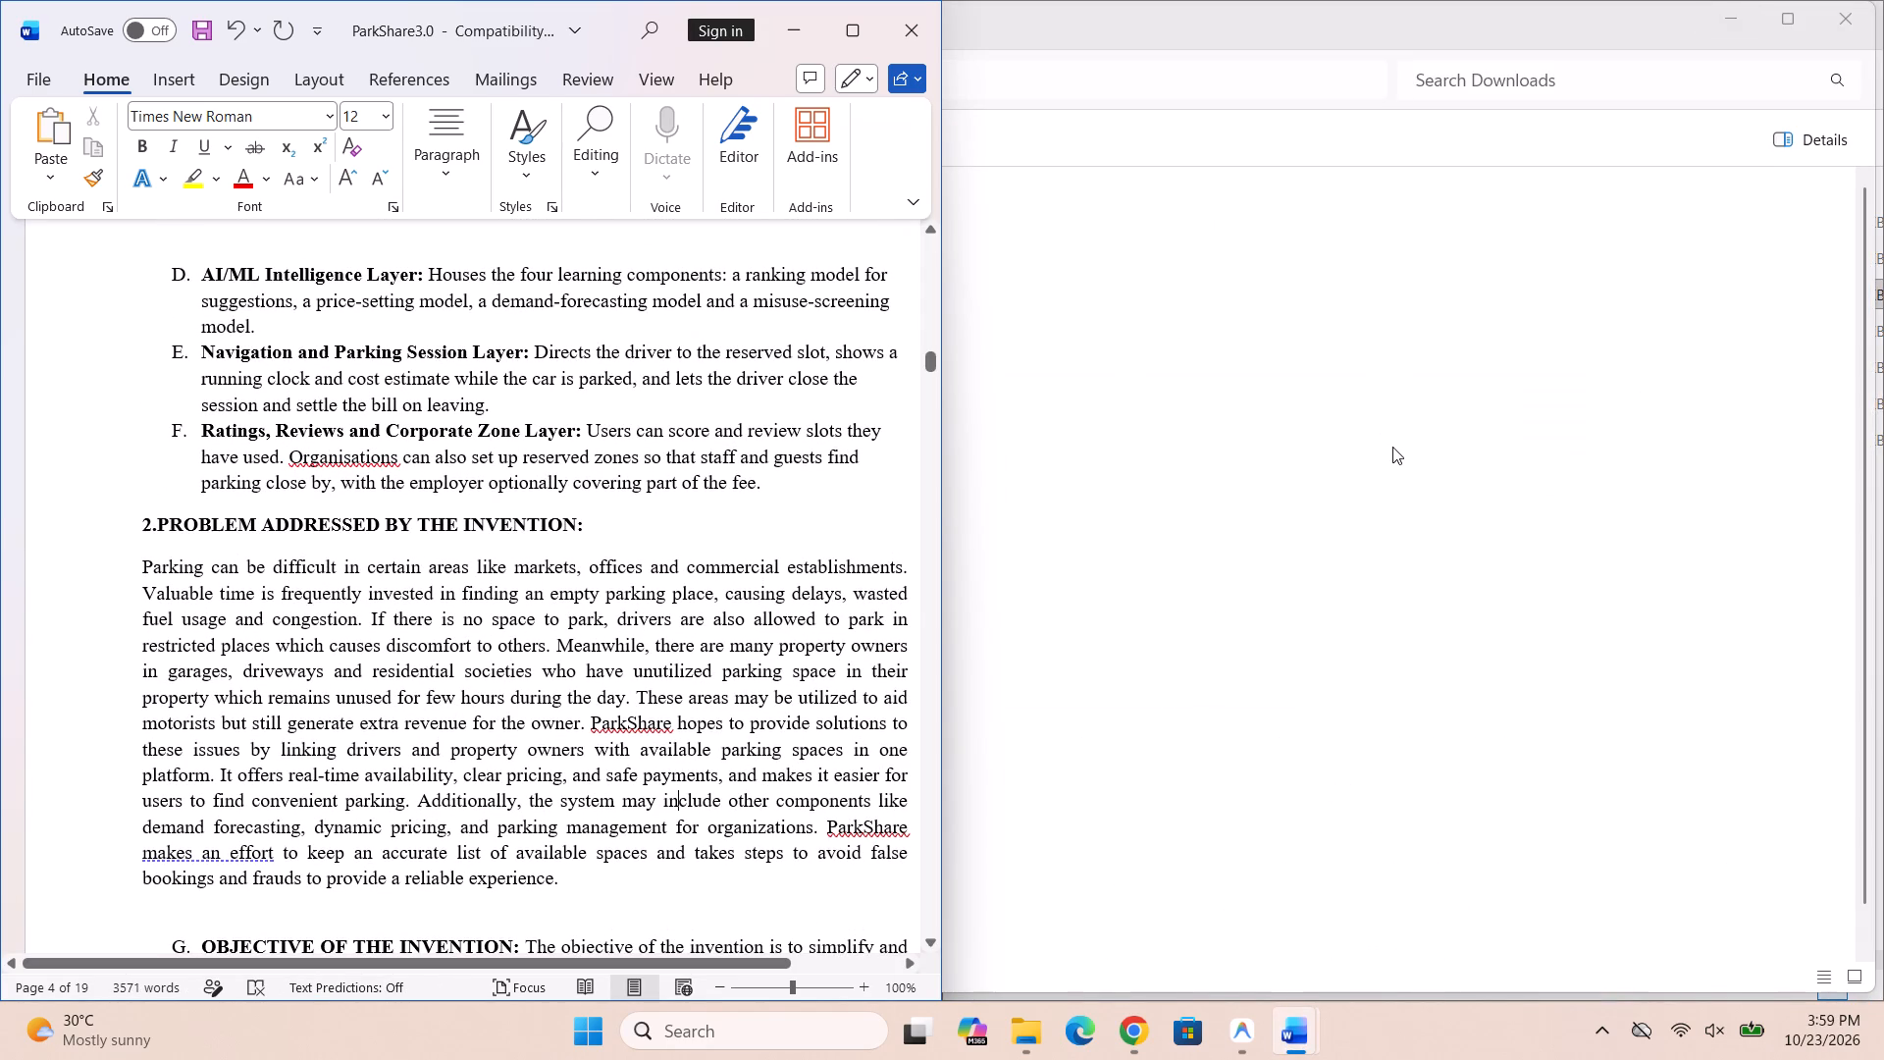
scroll(1392, 447, "up", 1)
left_click(1244, 844)
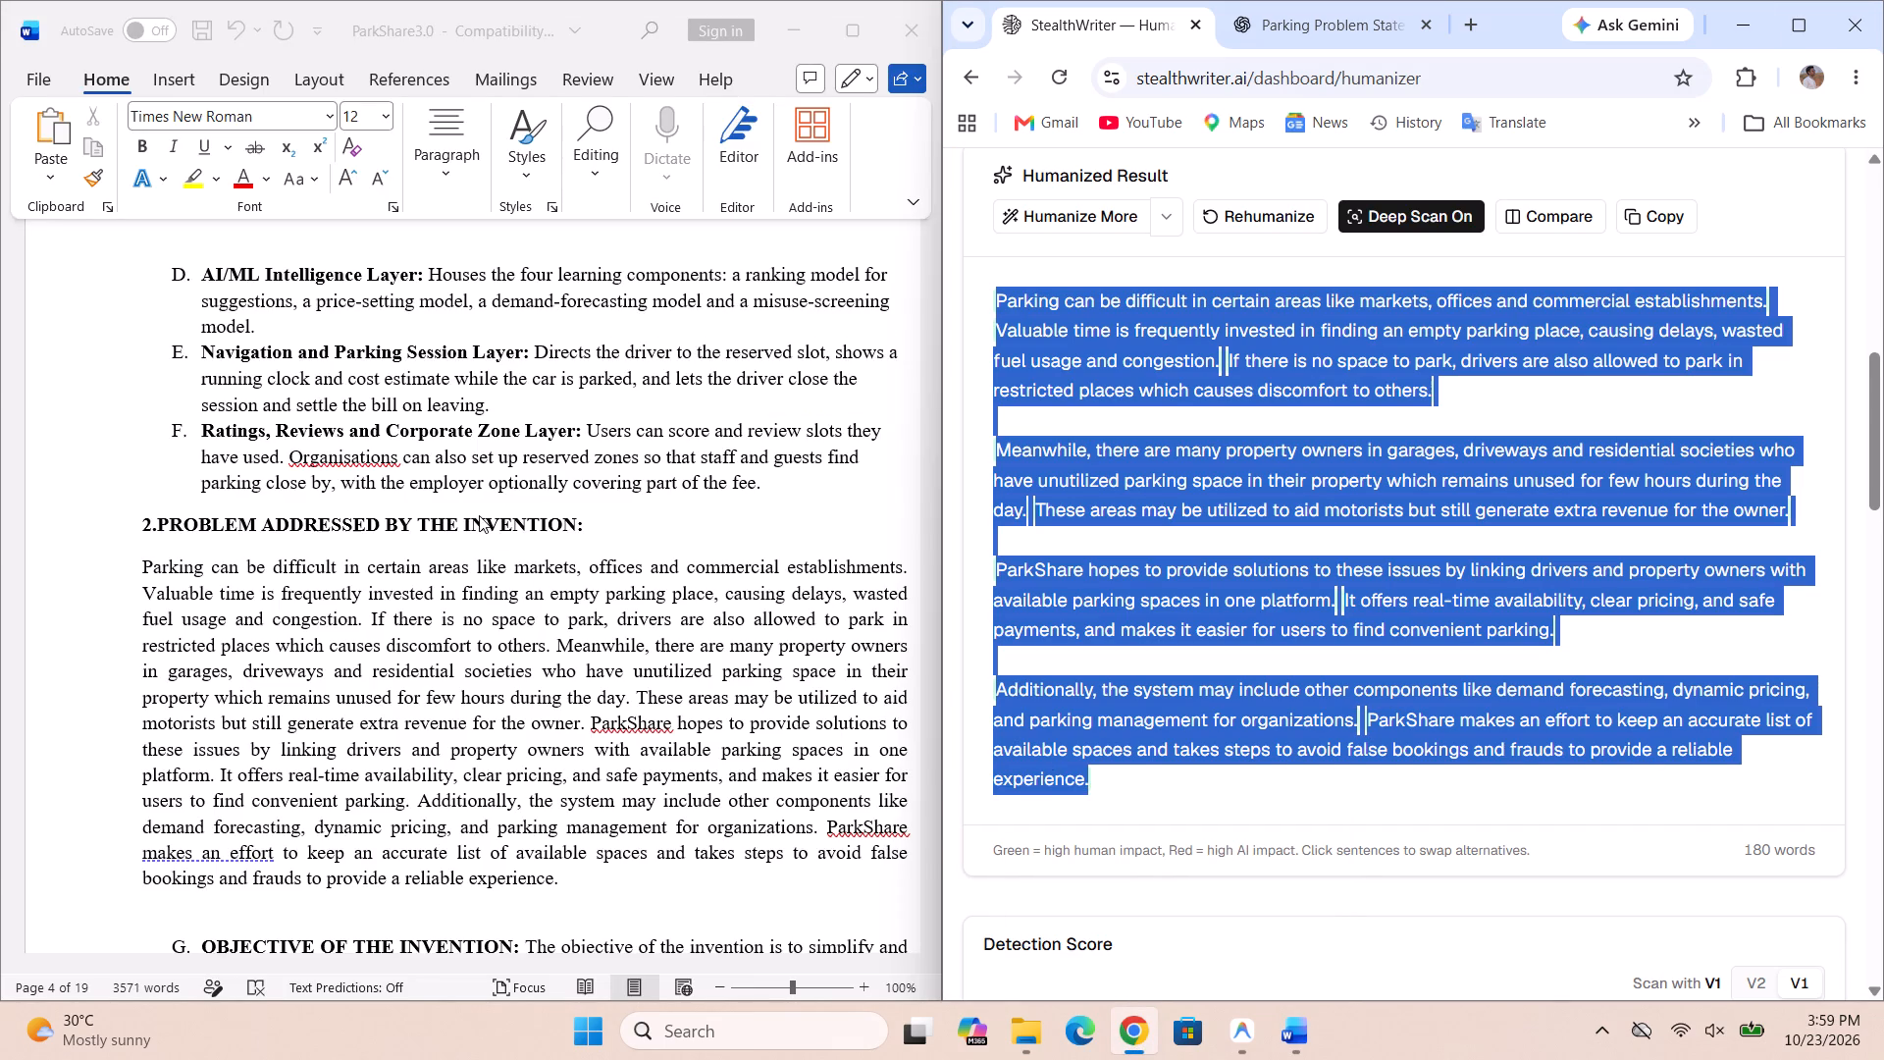
left_click(553, 647)
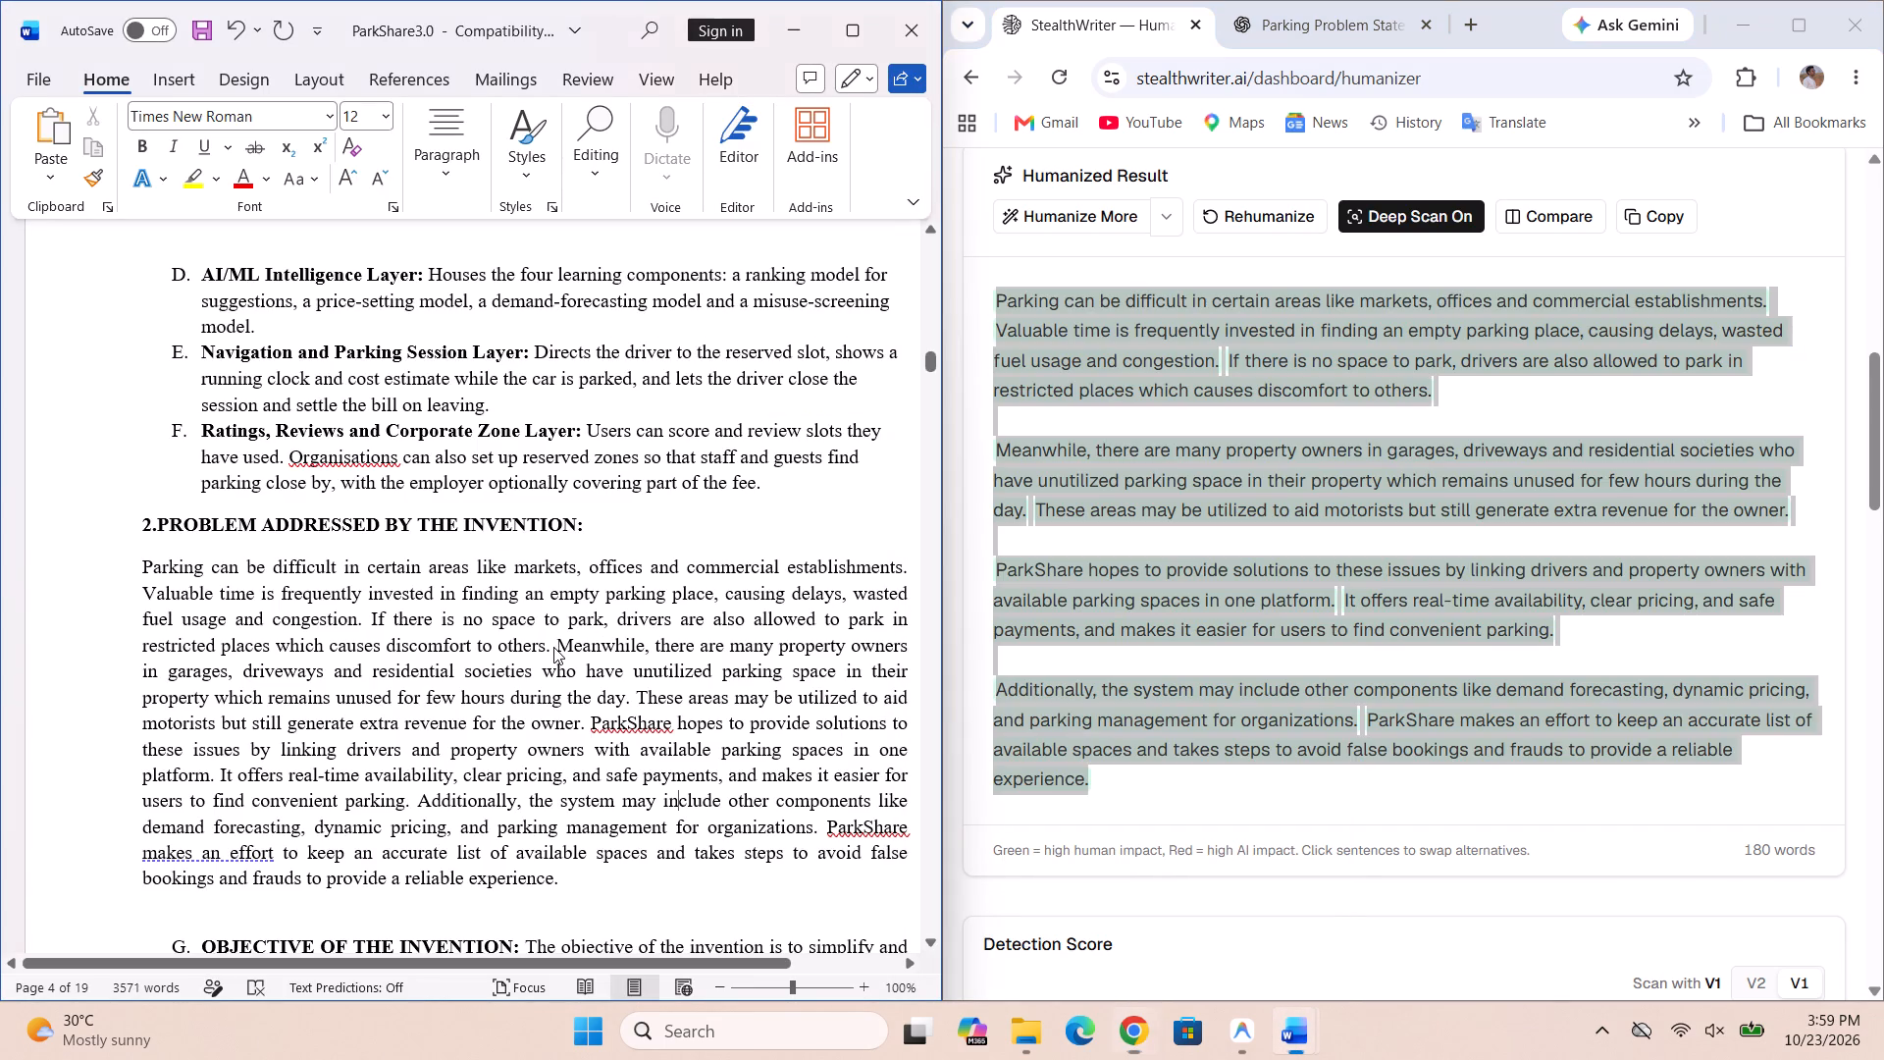
left_click(553, 647)
key("Return")
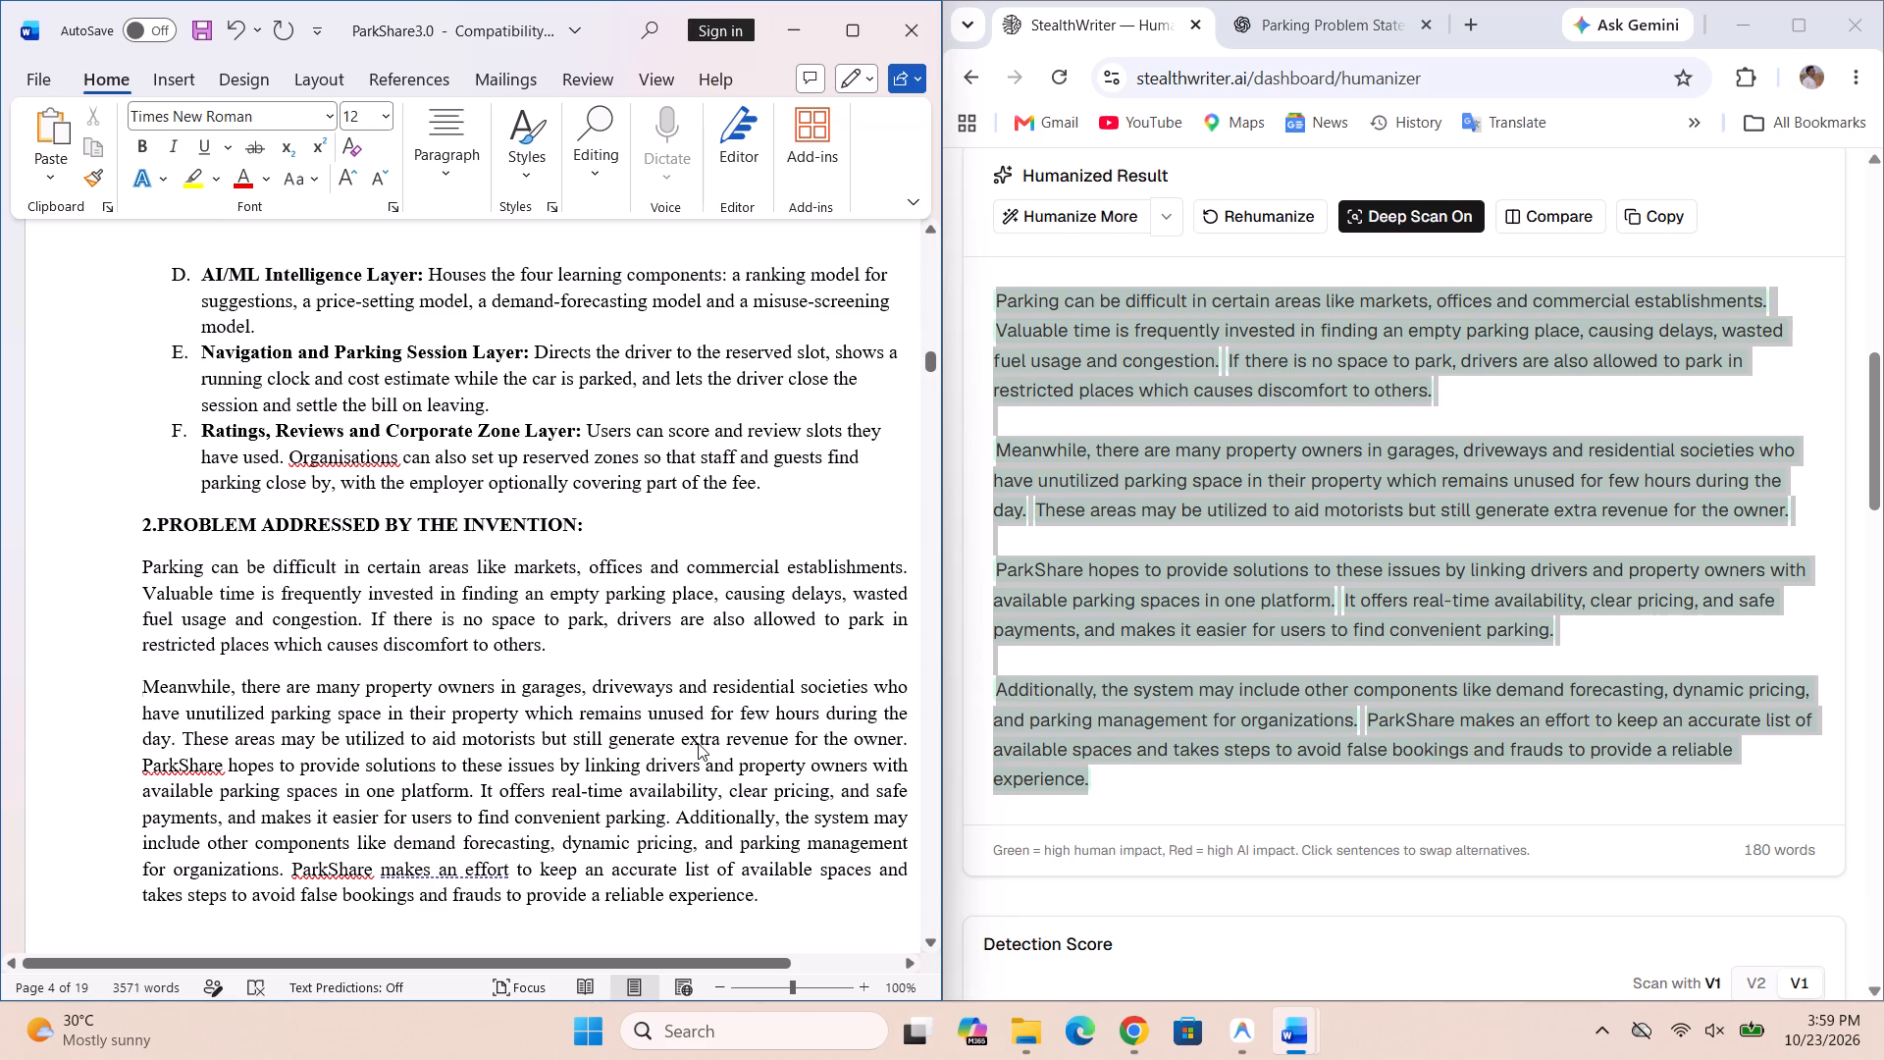
left_click(908, 745)
key("Return")
scroll(908, 745, "down", 1)
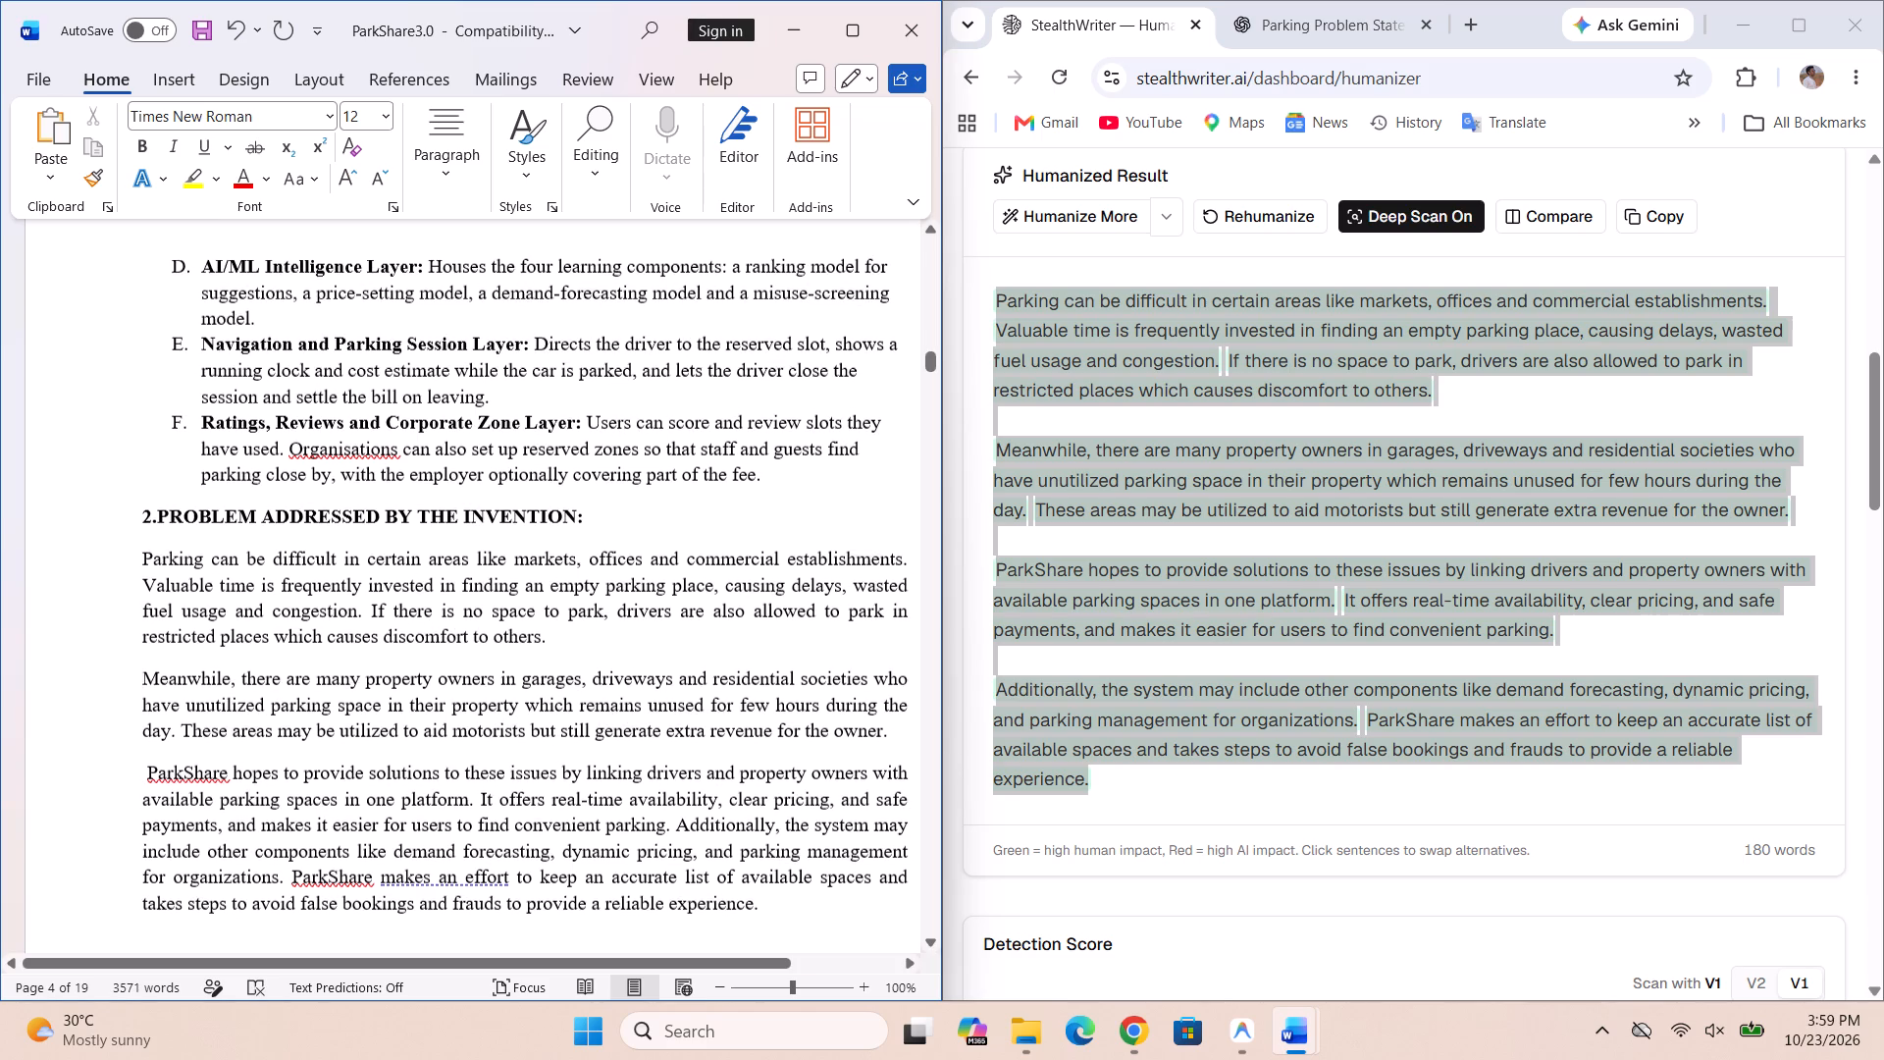
scroll(908, 745, "down", 1)
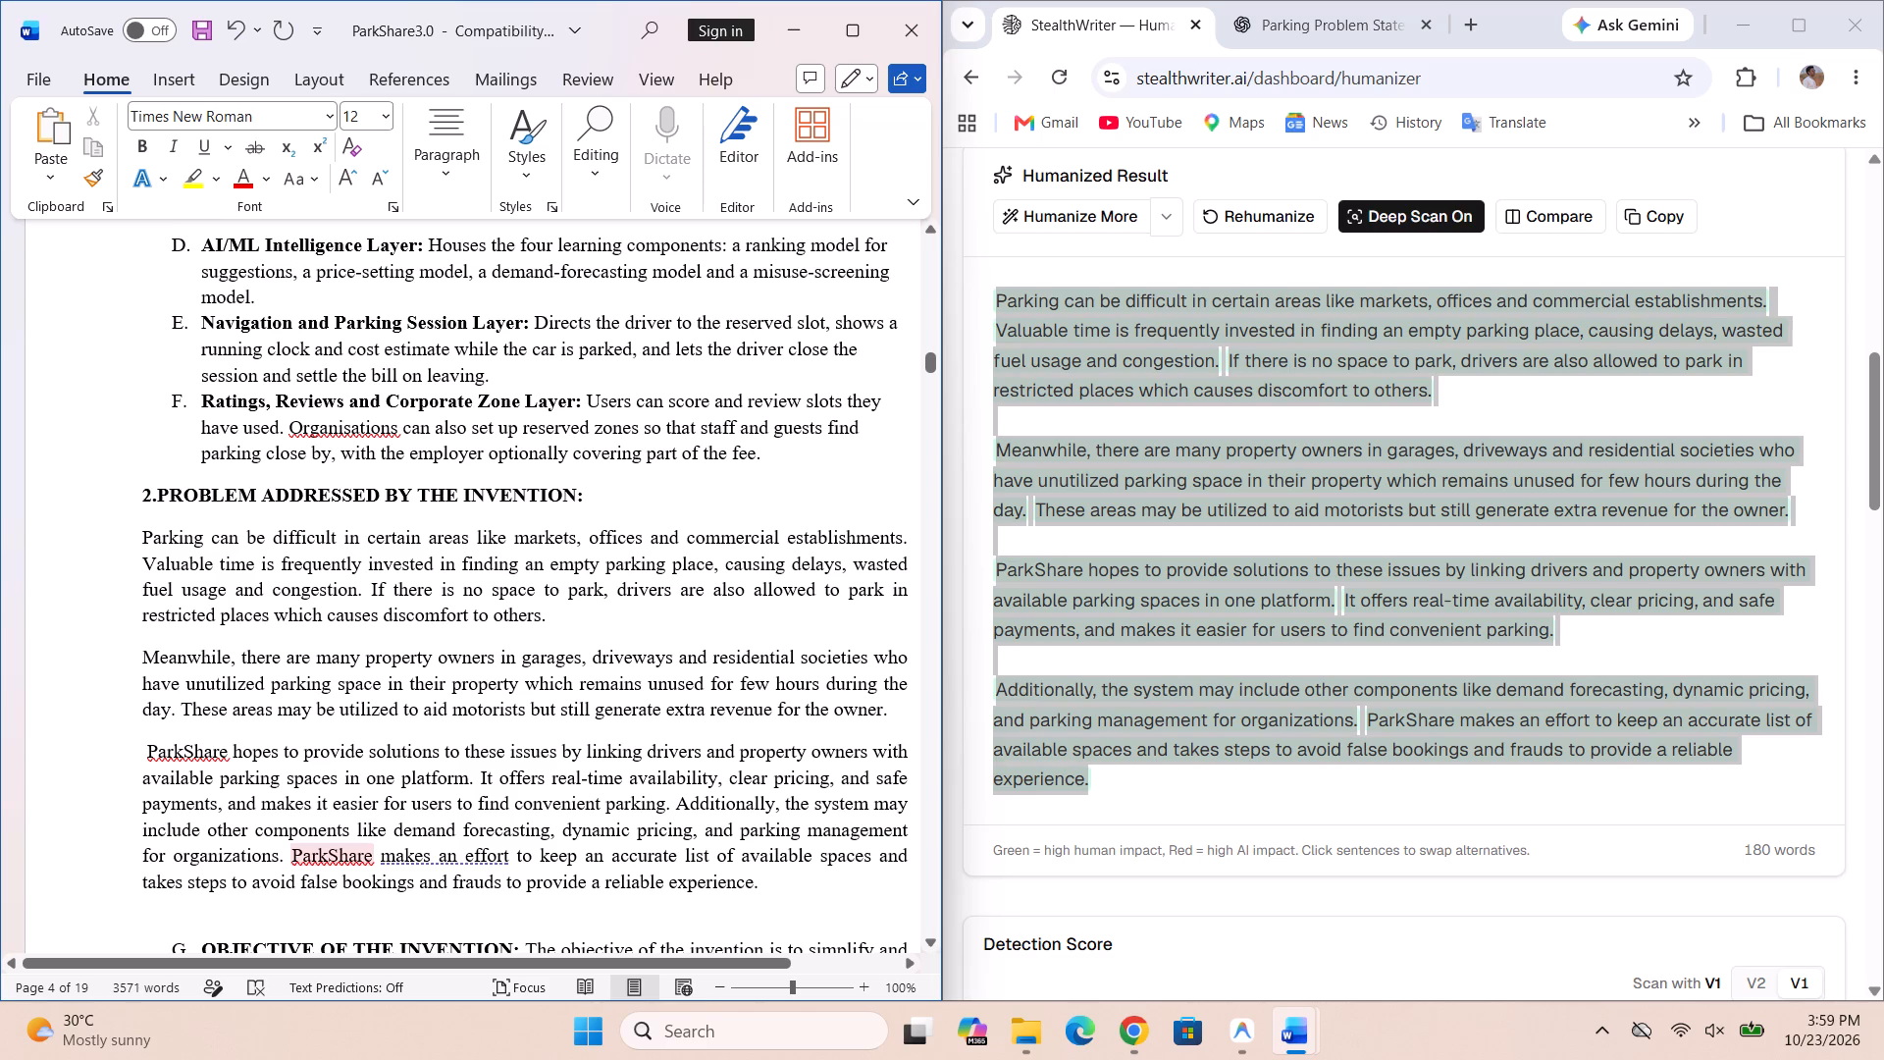
left_click(671, 804)
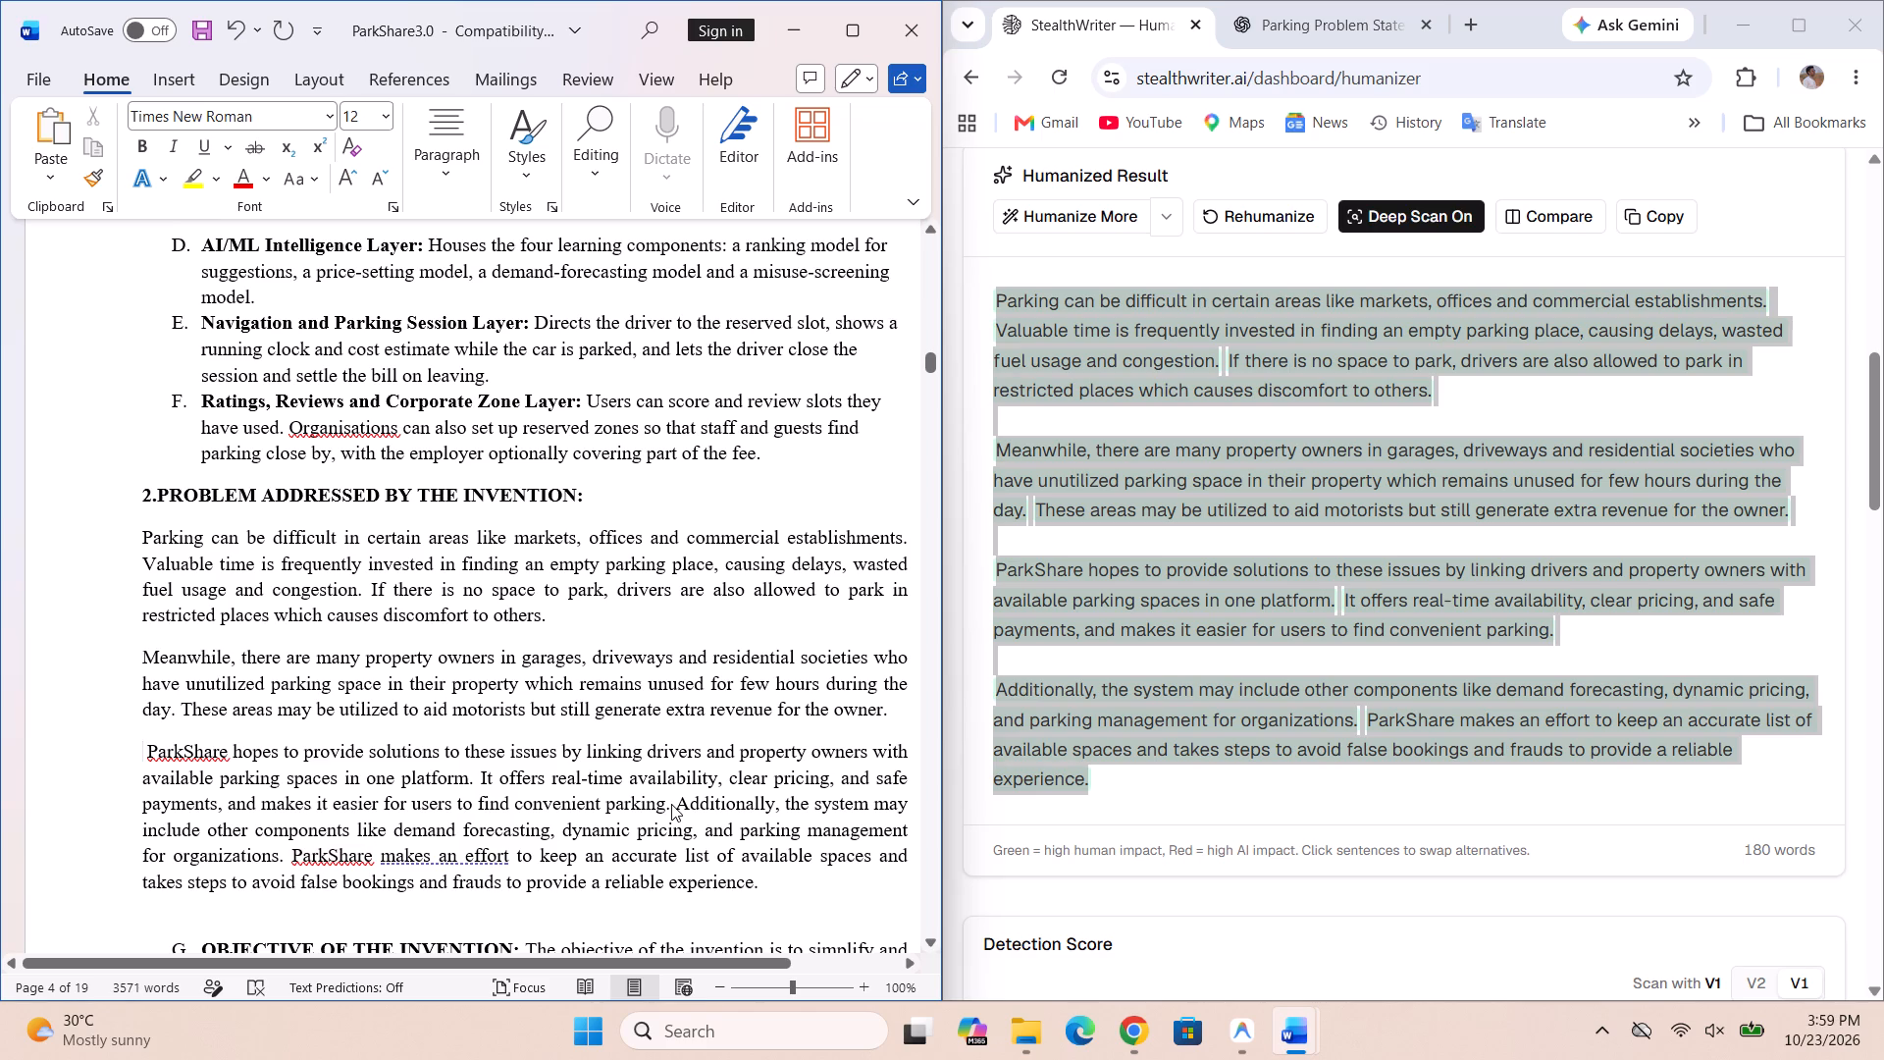
left_click(671, 804)
key("Return")
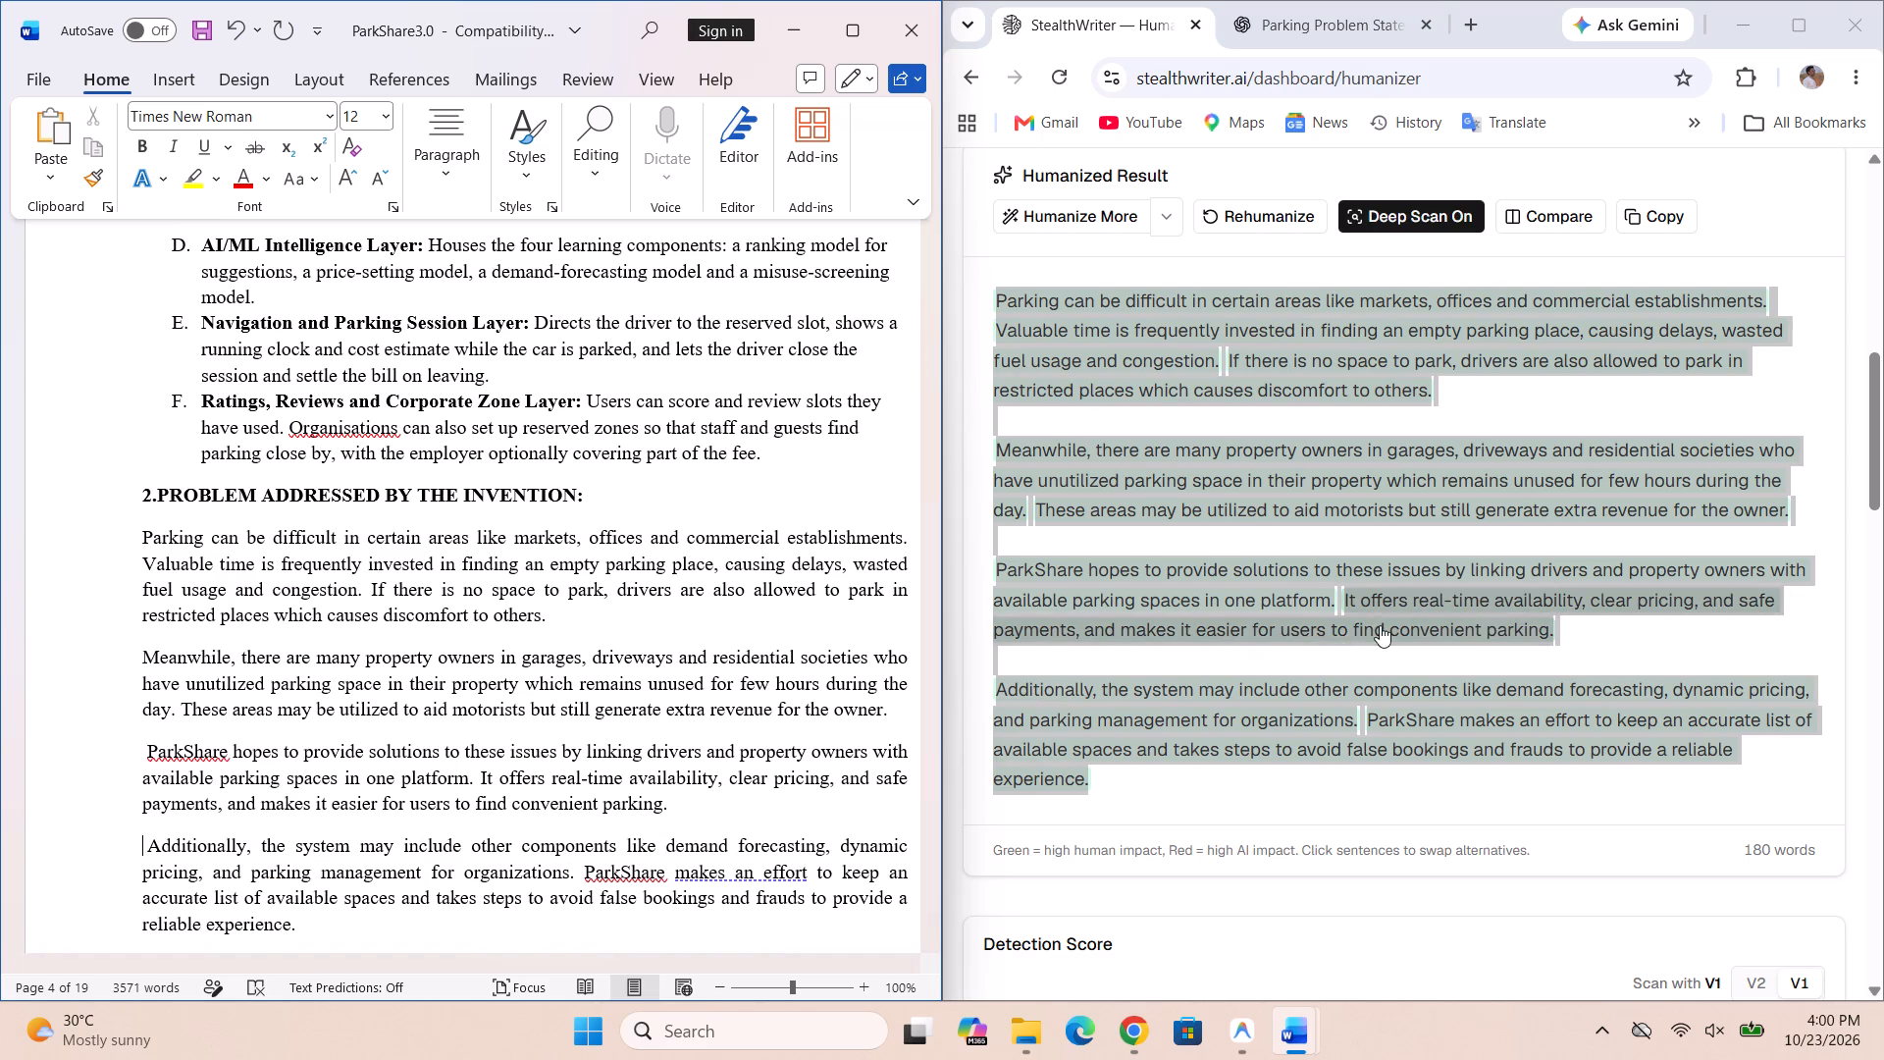
In the ParkShare 2.0 document, copy section 3, from "OBJECTIVES OF THE INVENTION" through "fuel burnt in the search for a slot.".
scroll(549, 712, "down", 2)
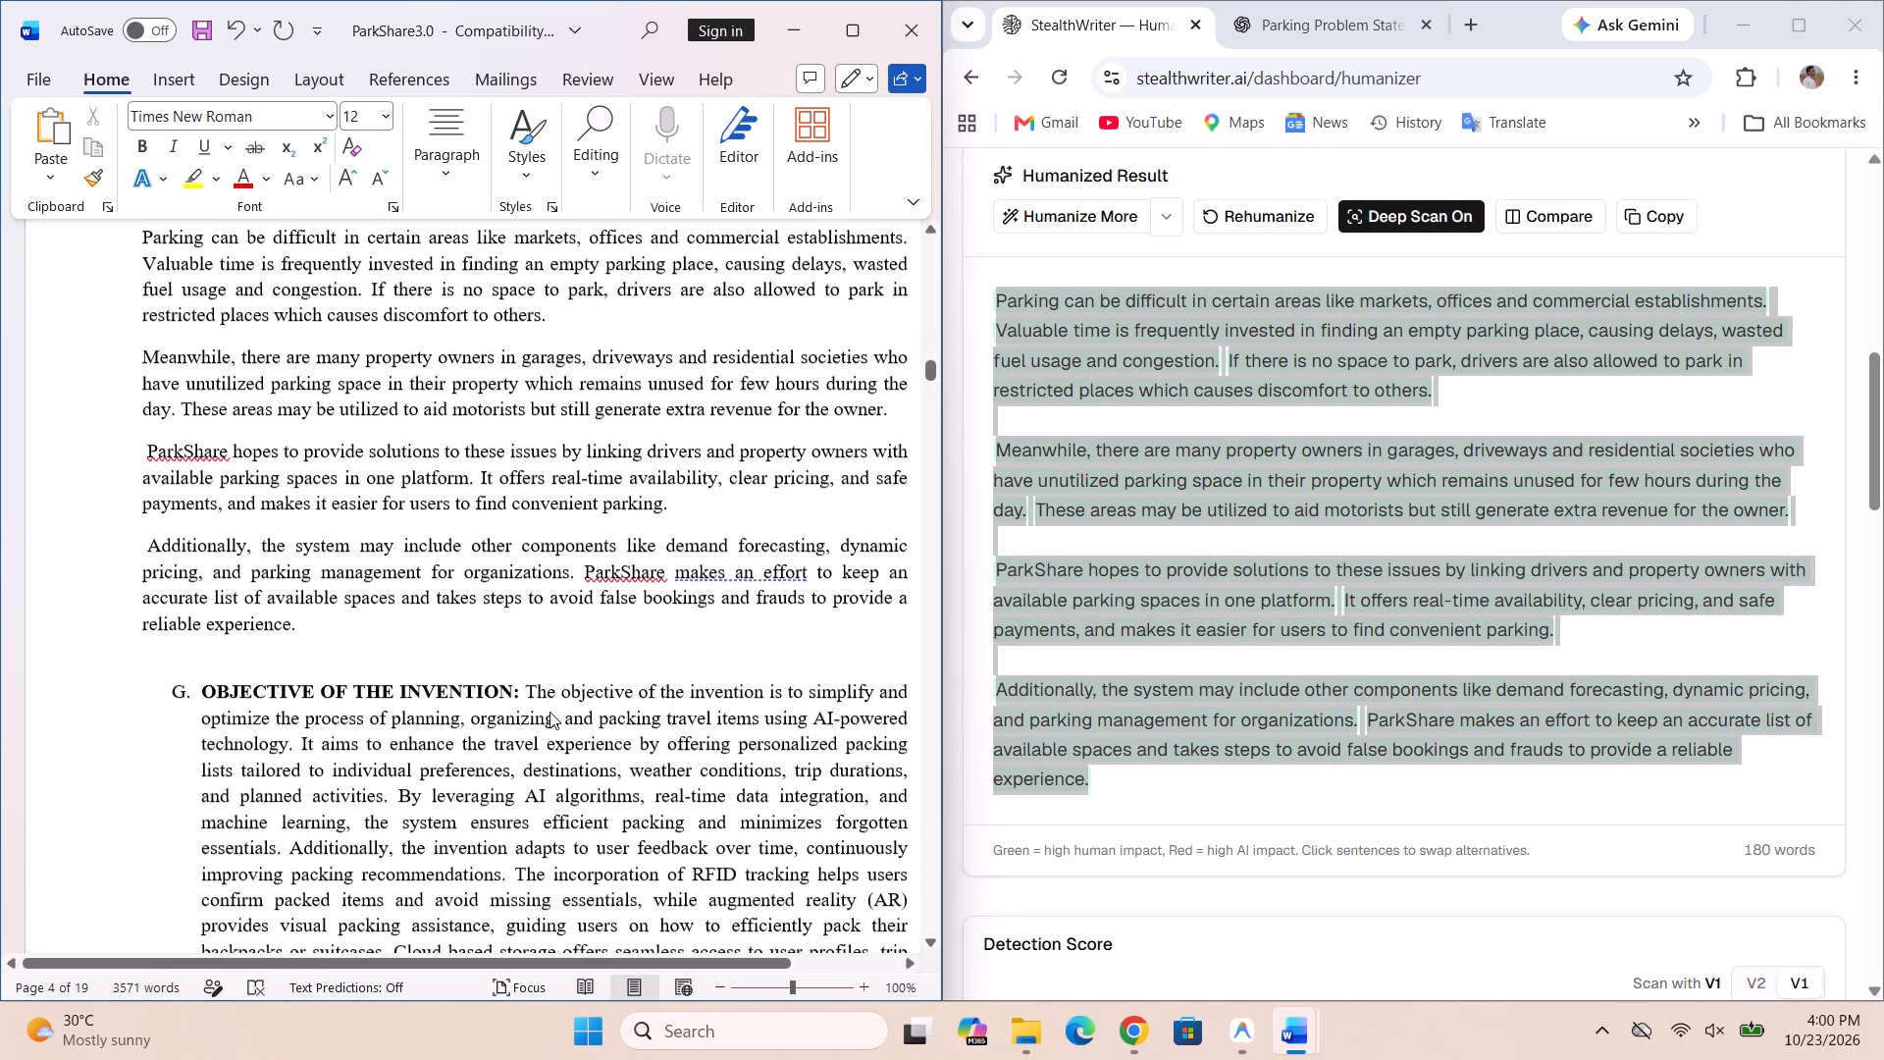
scroll(549, 712, "up", 1)
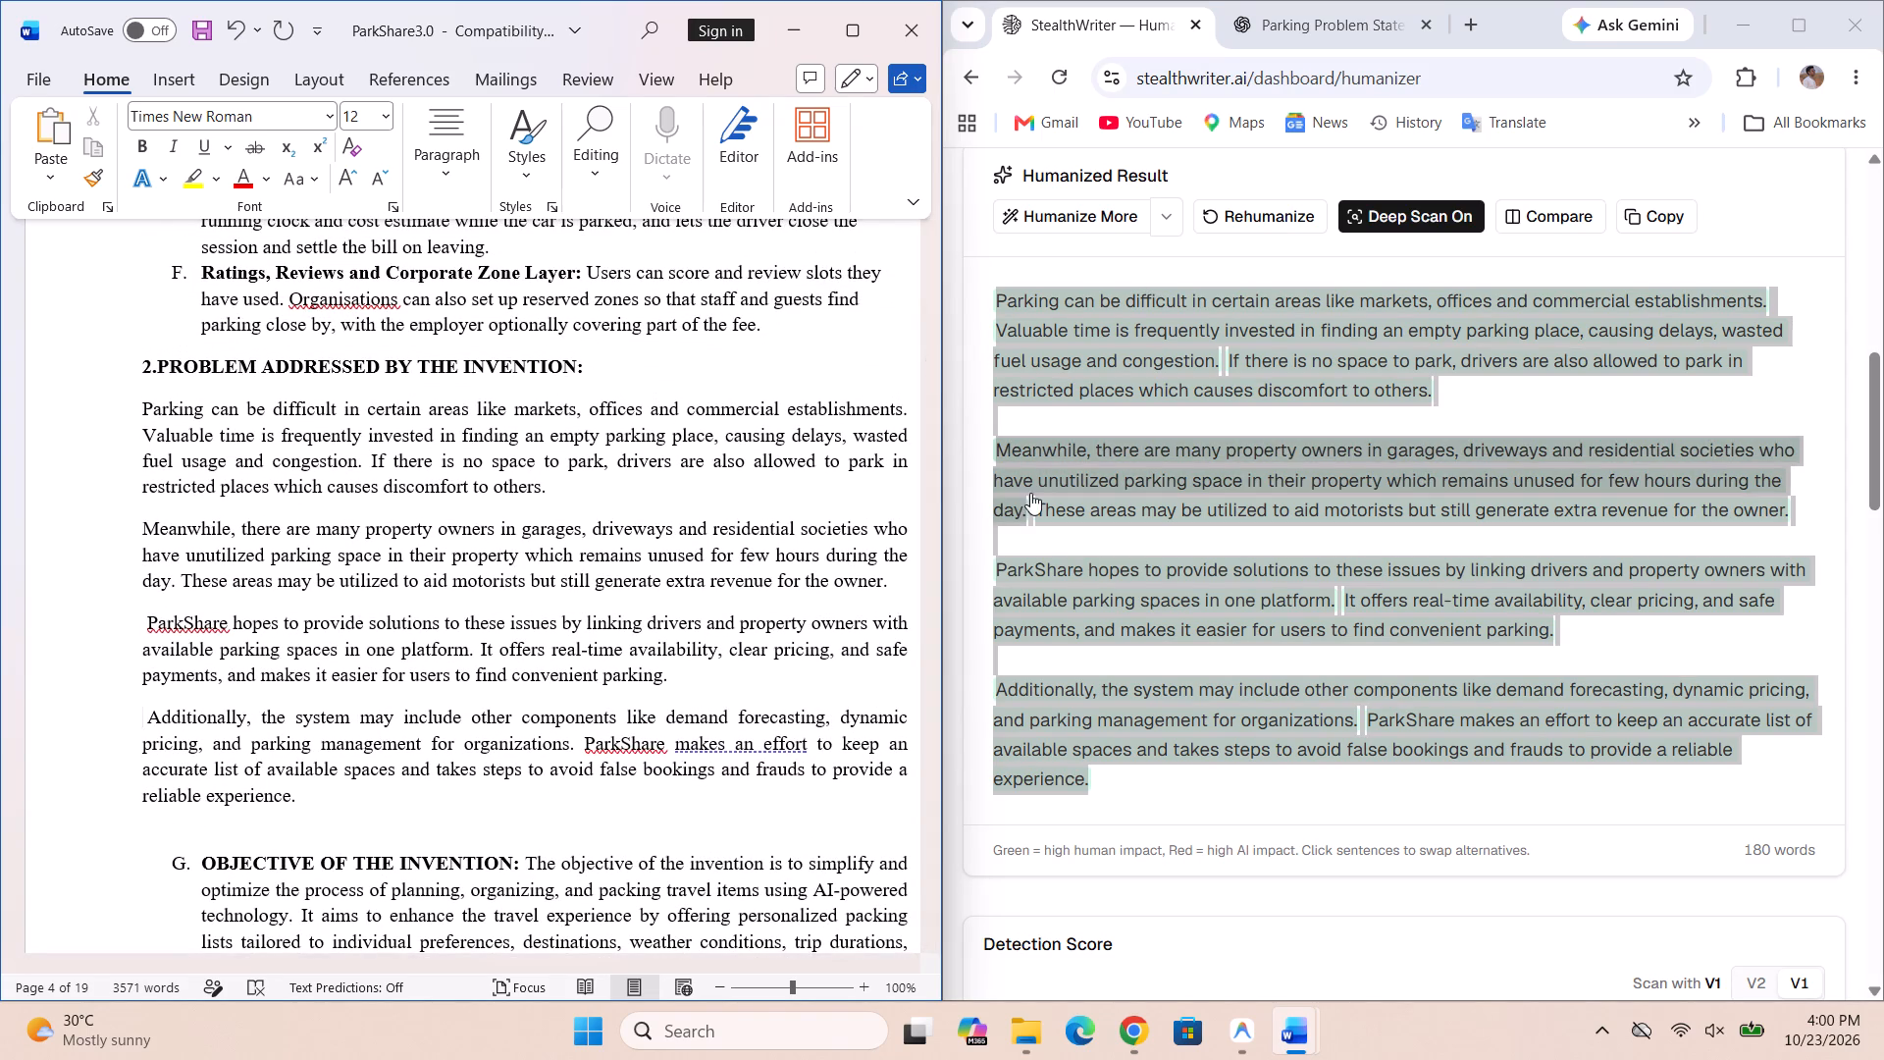
scroll(647, 681, "down", 1)
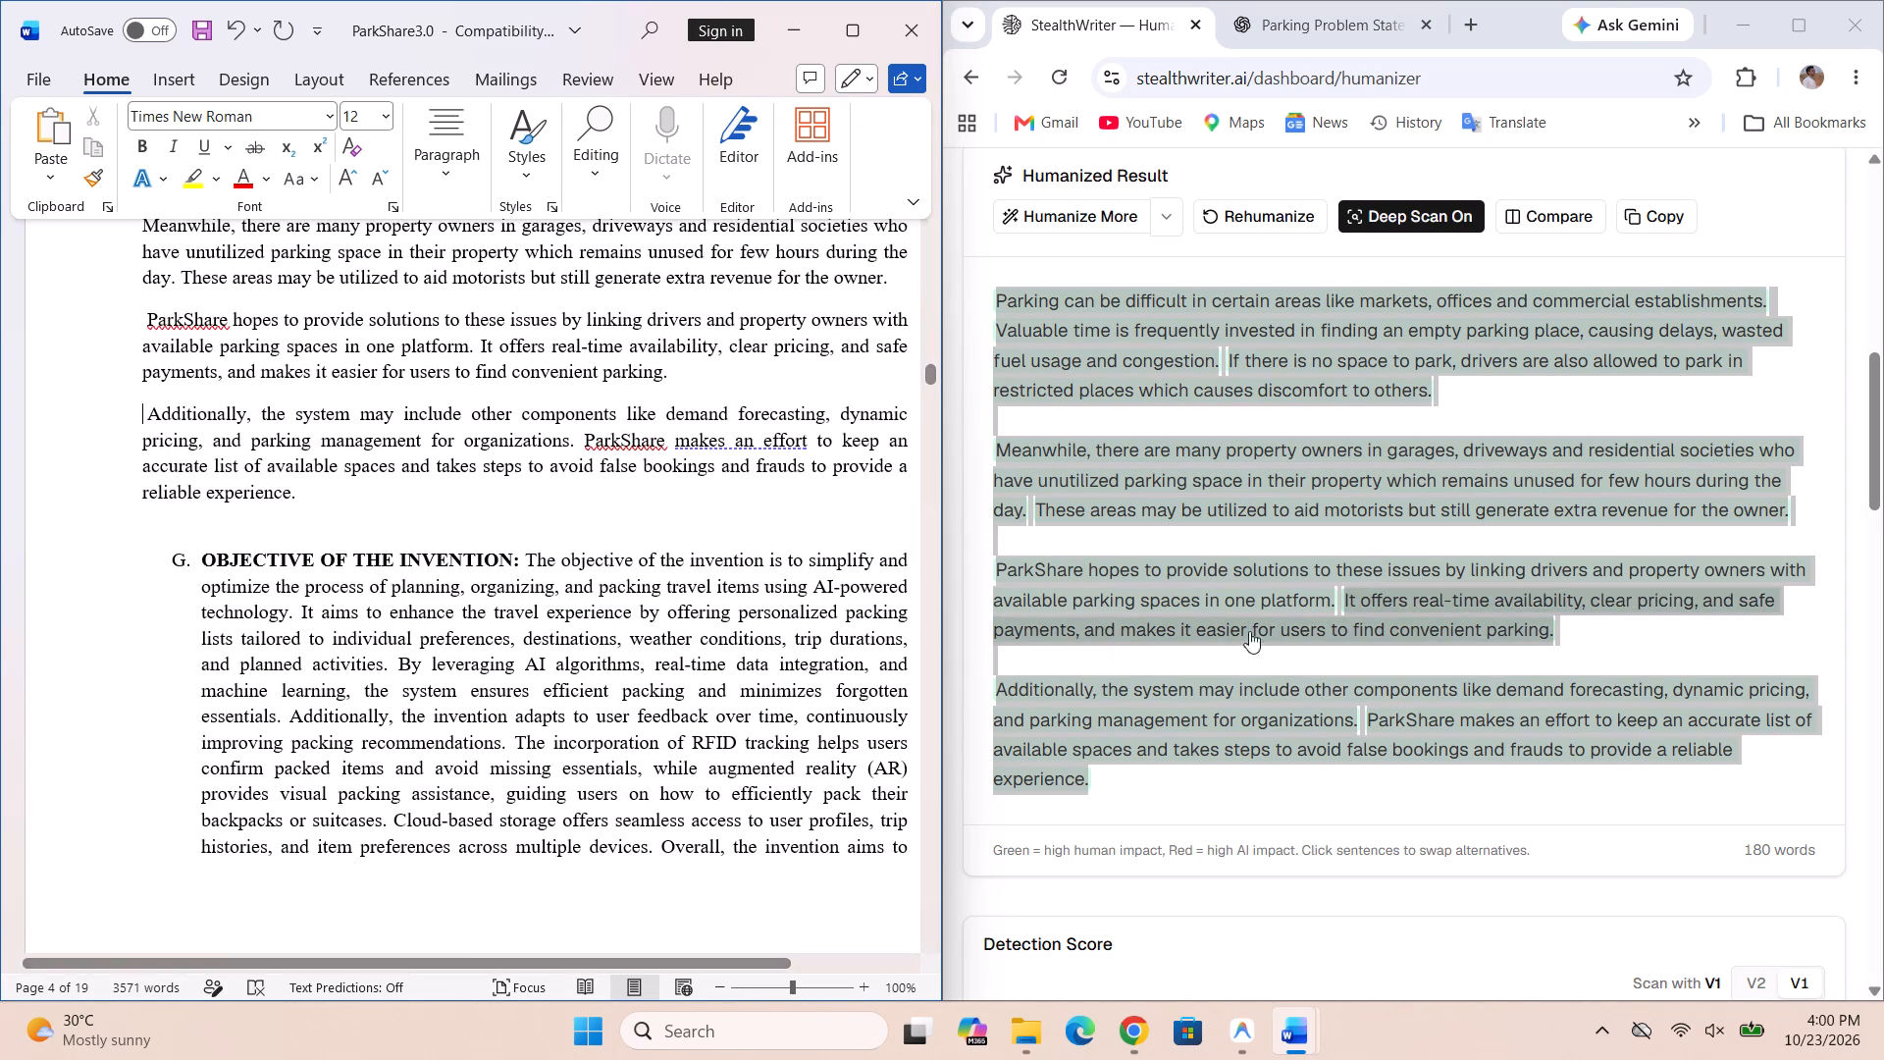
left_click(1724, 34)
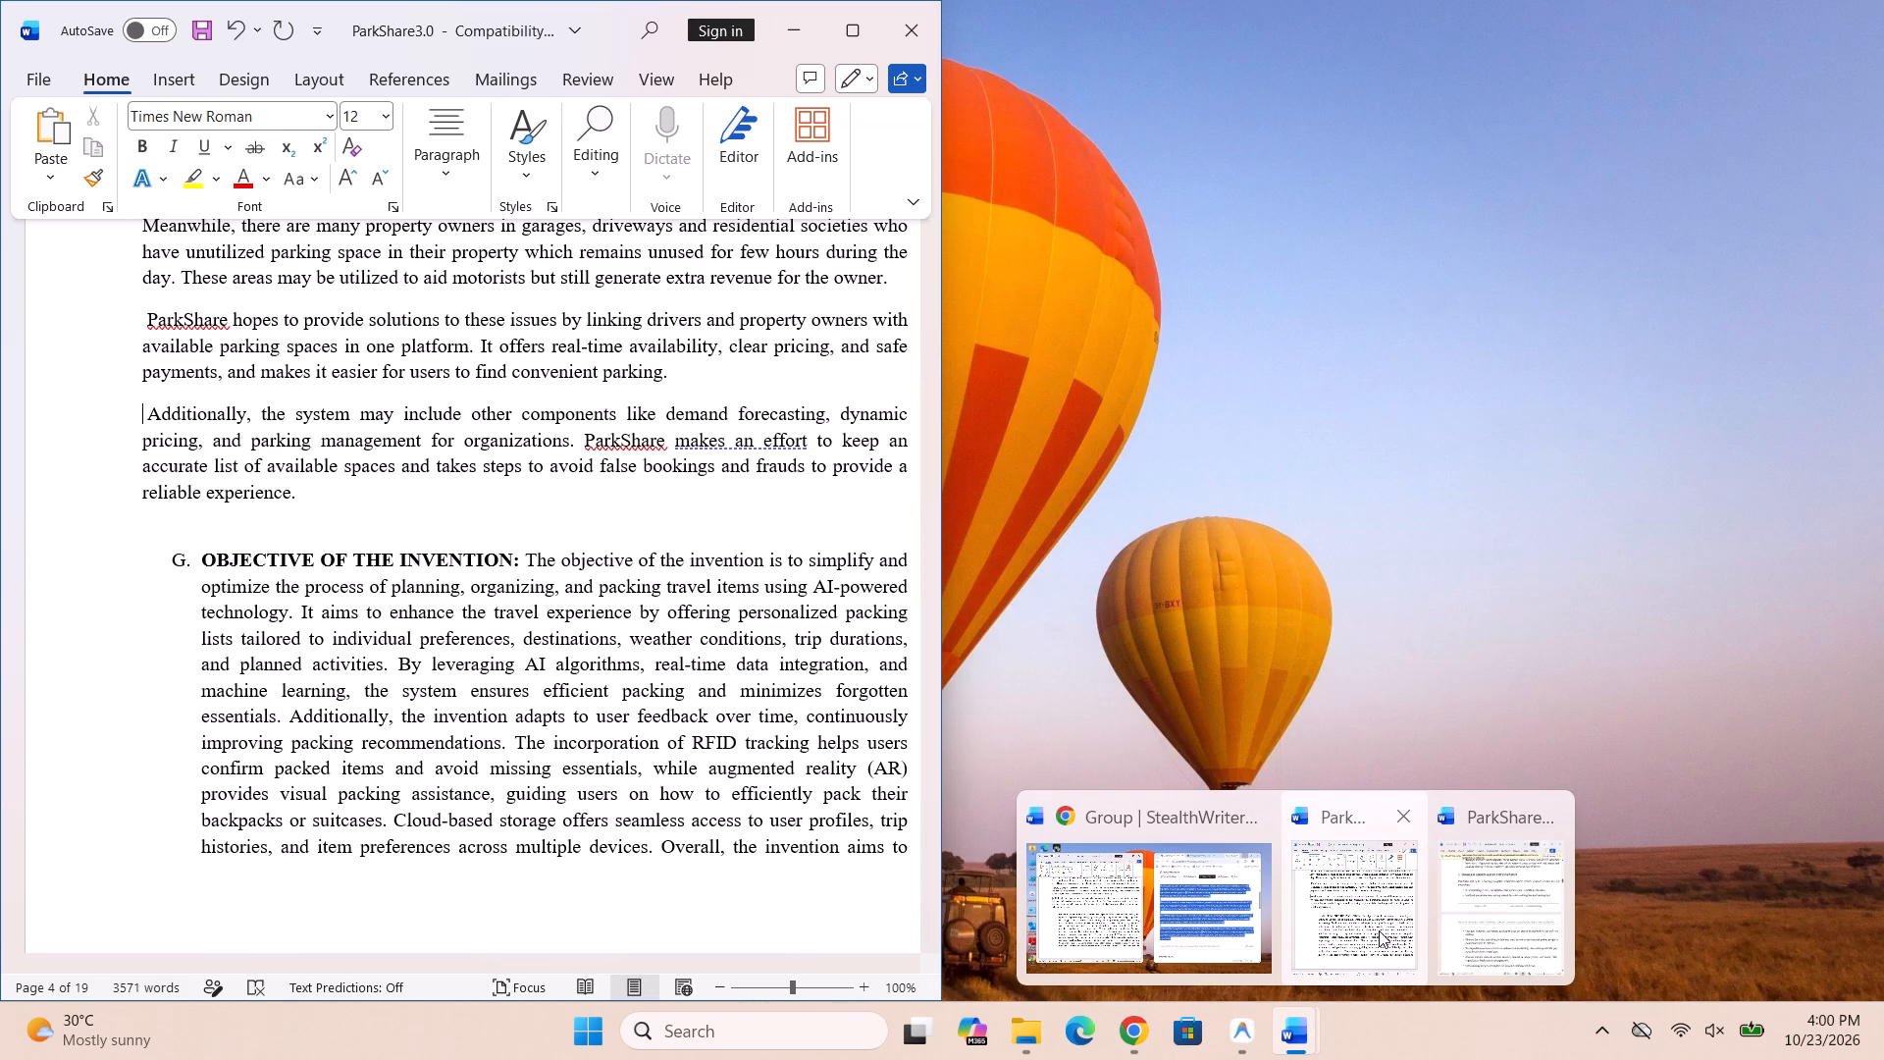
left_click(1501, 909)
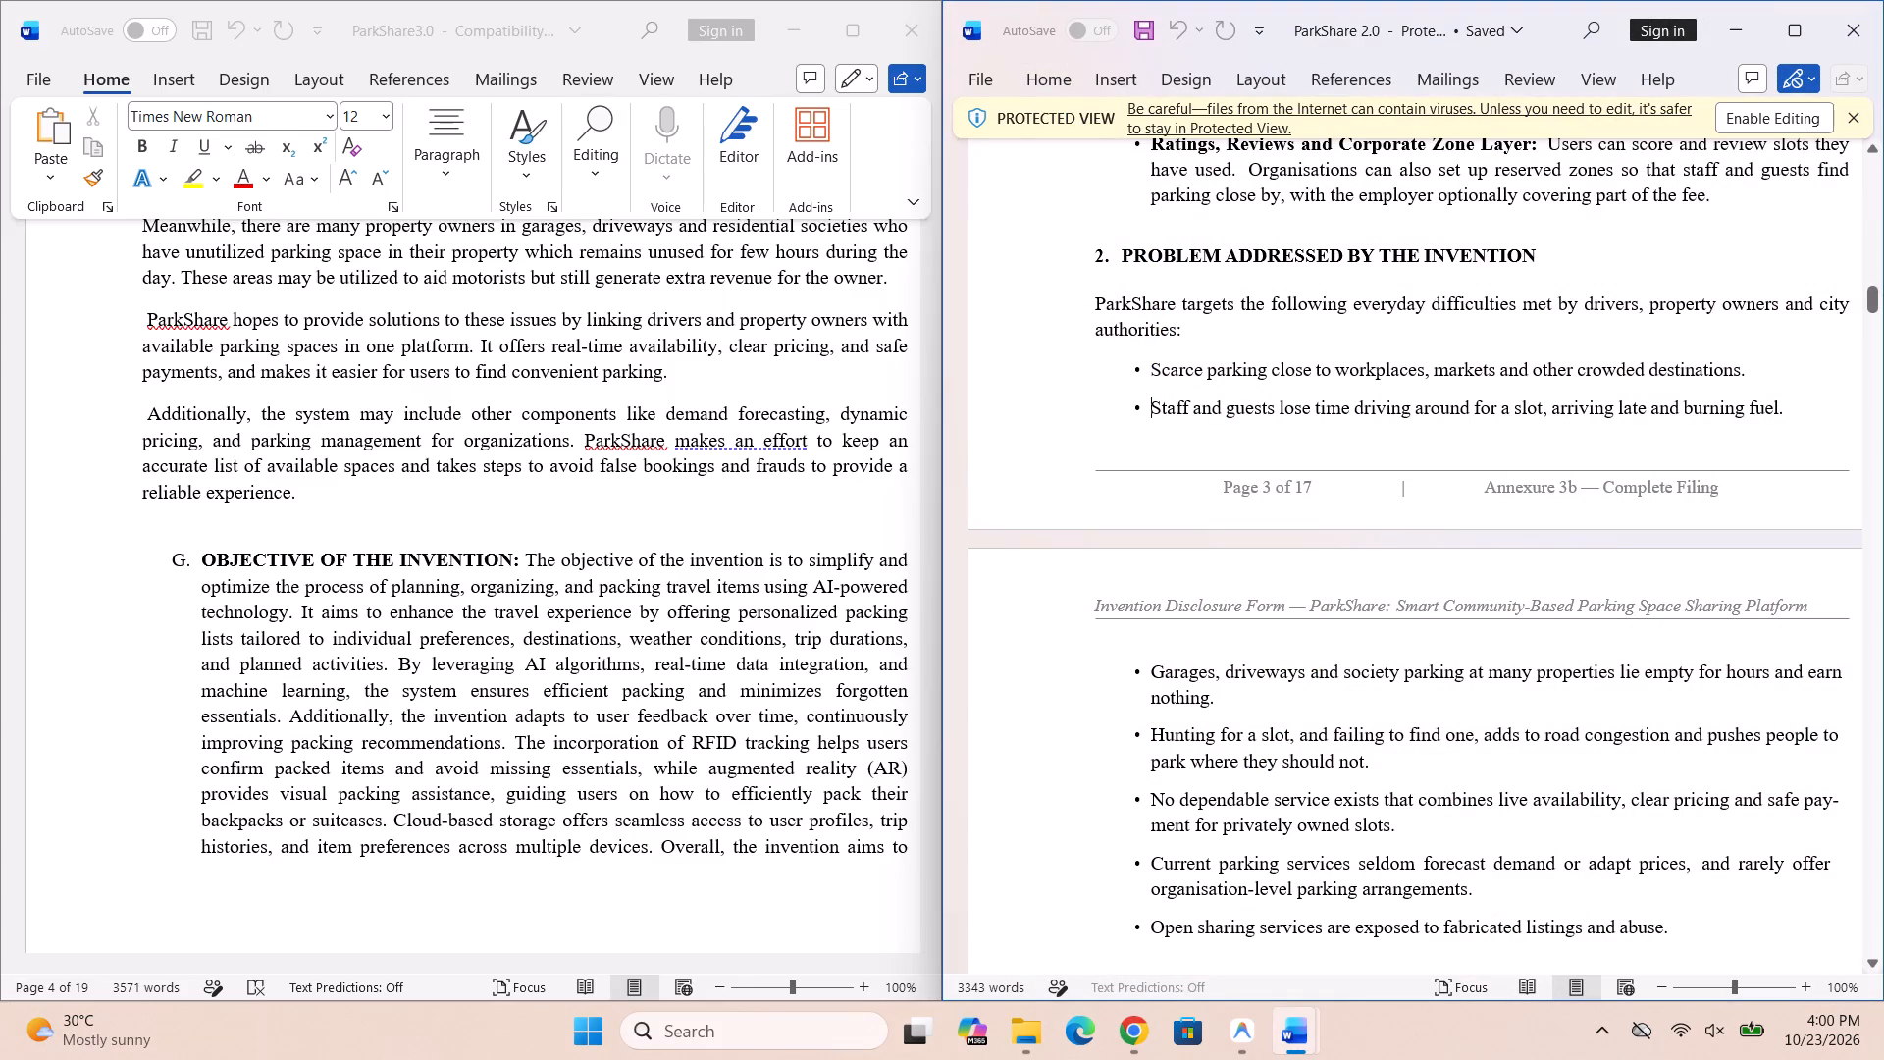
left_click(1452, 680)
scroll(1452, 680, "down", 5)
scroll(1452, 680, "up", 1)
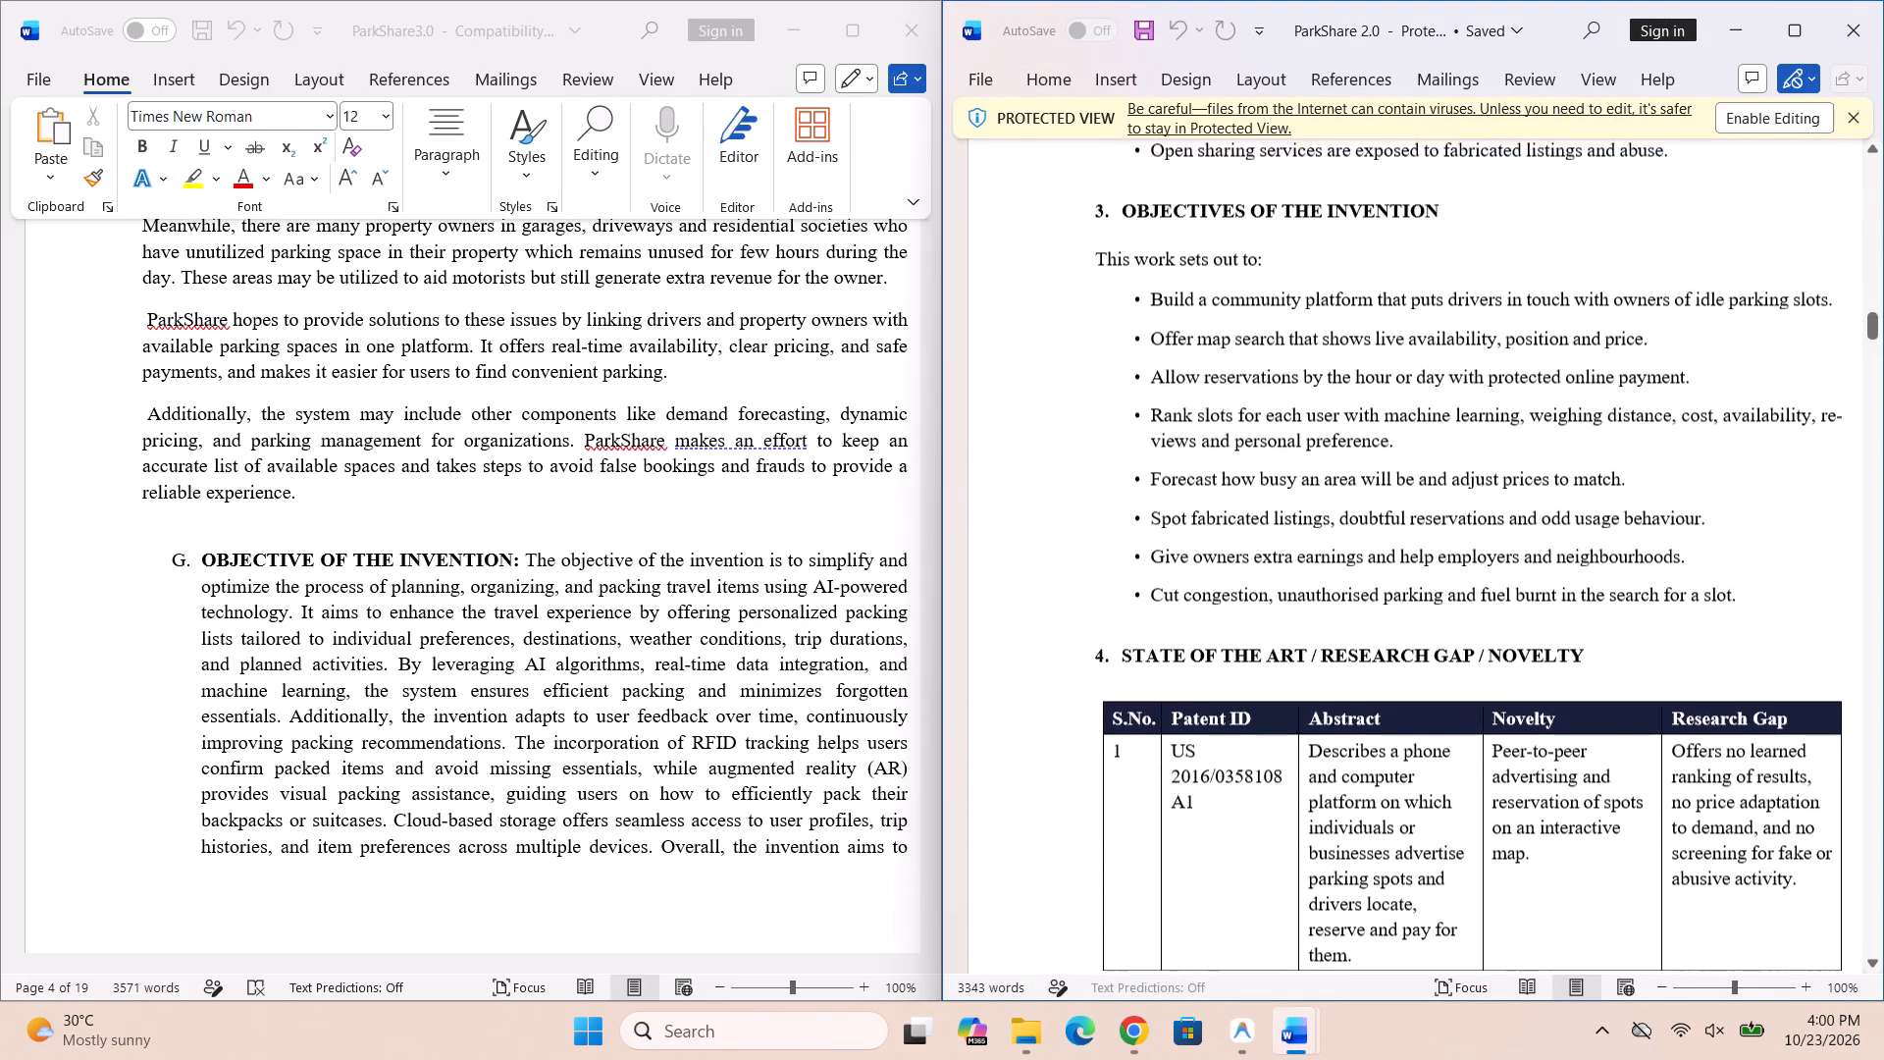
scroll(1452, 680, "up", 1)
scroll(1375, 509, "up", 1)
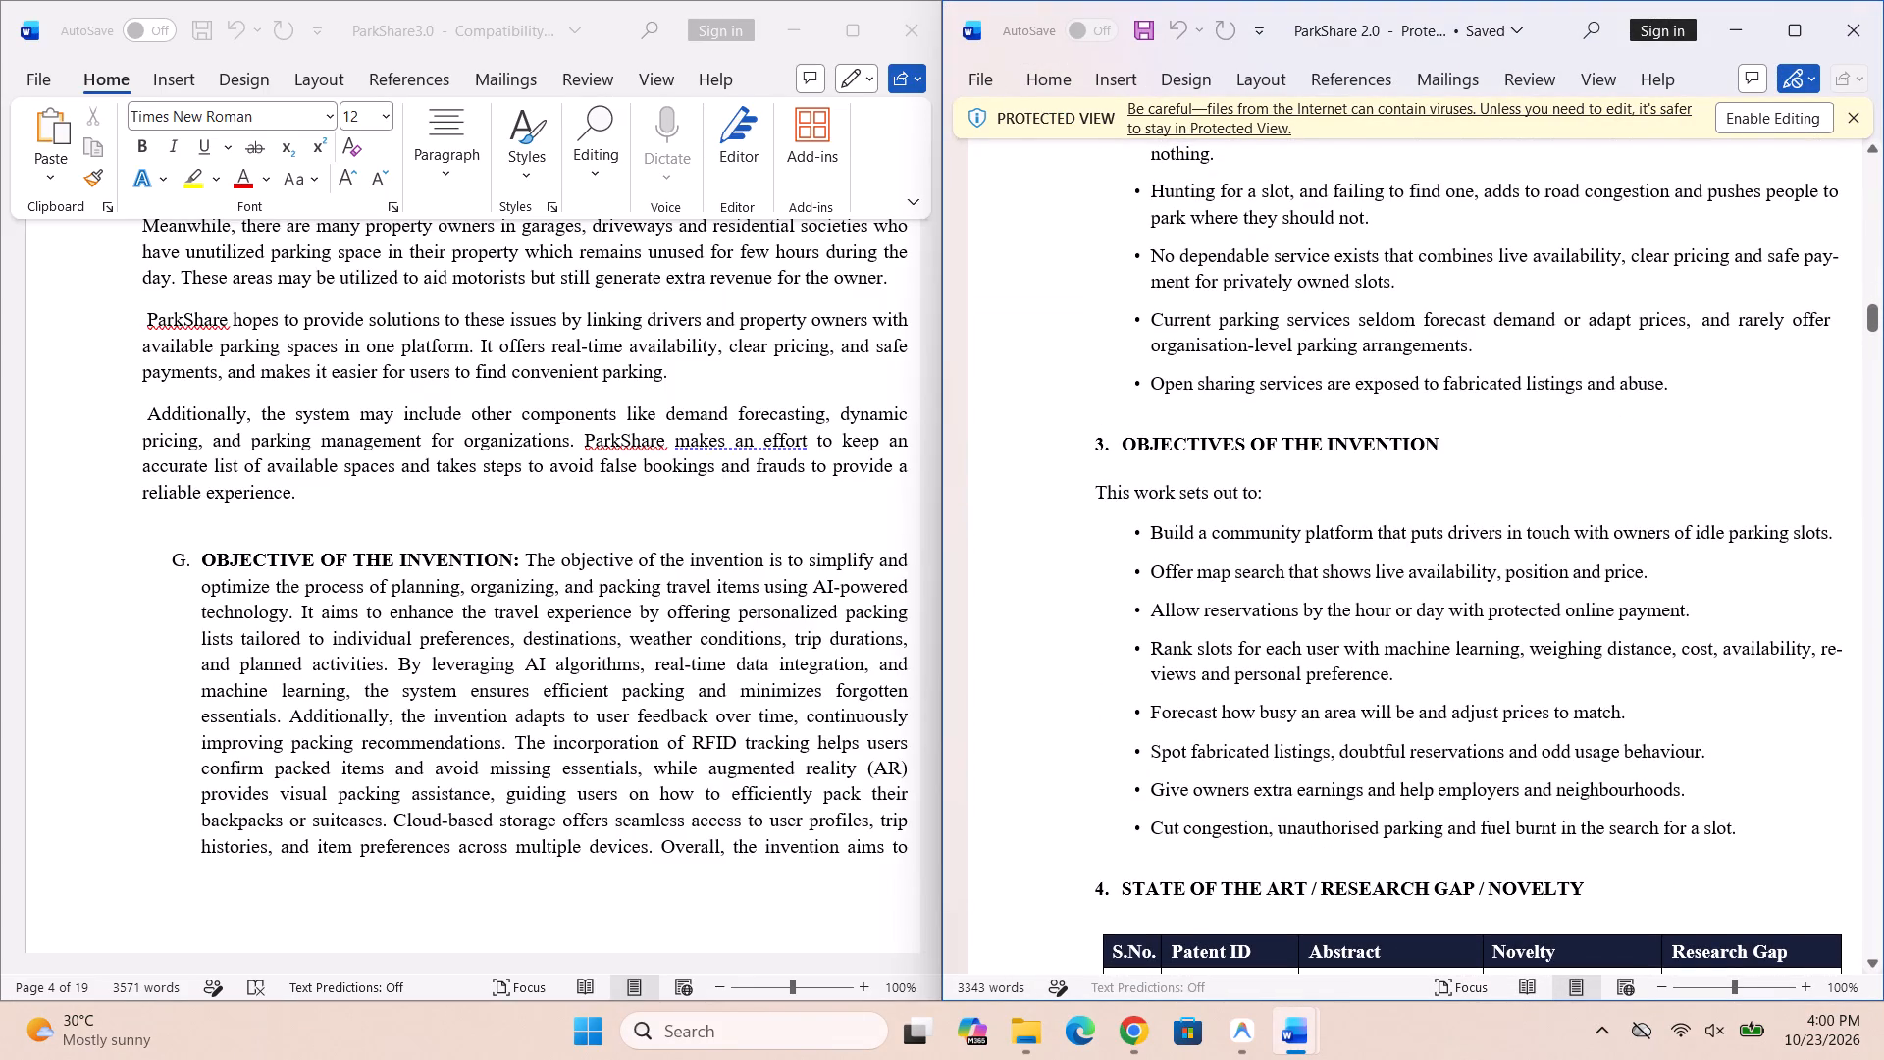
left_click_drag(1769, 824, 1099, 449)
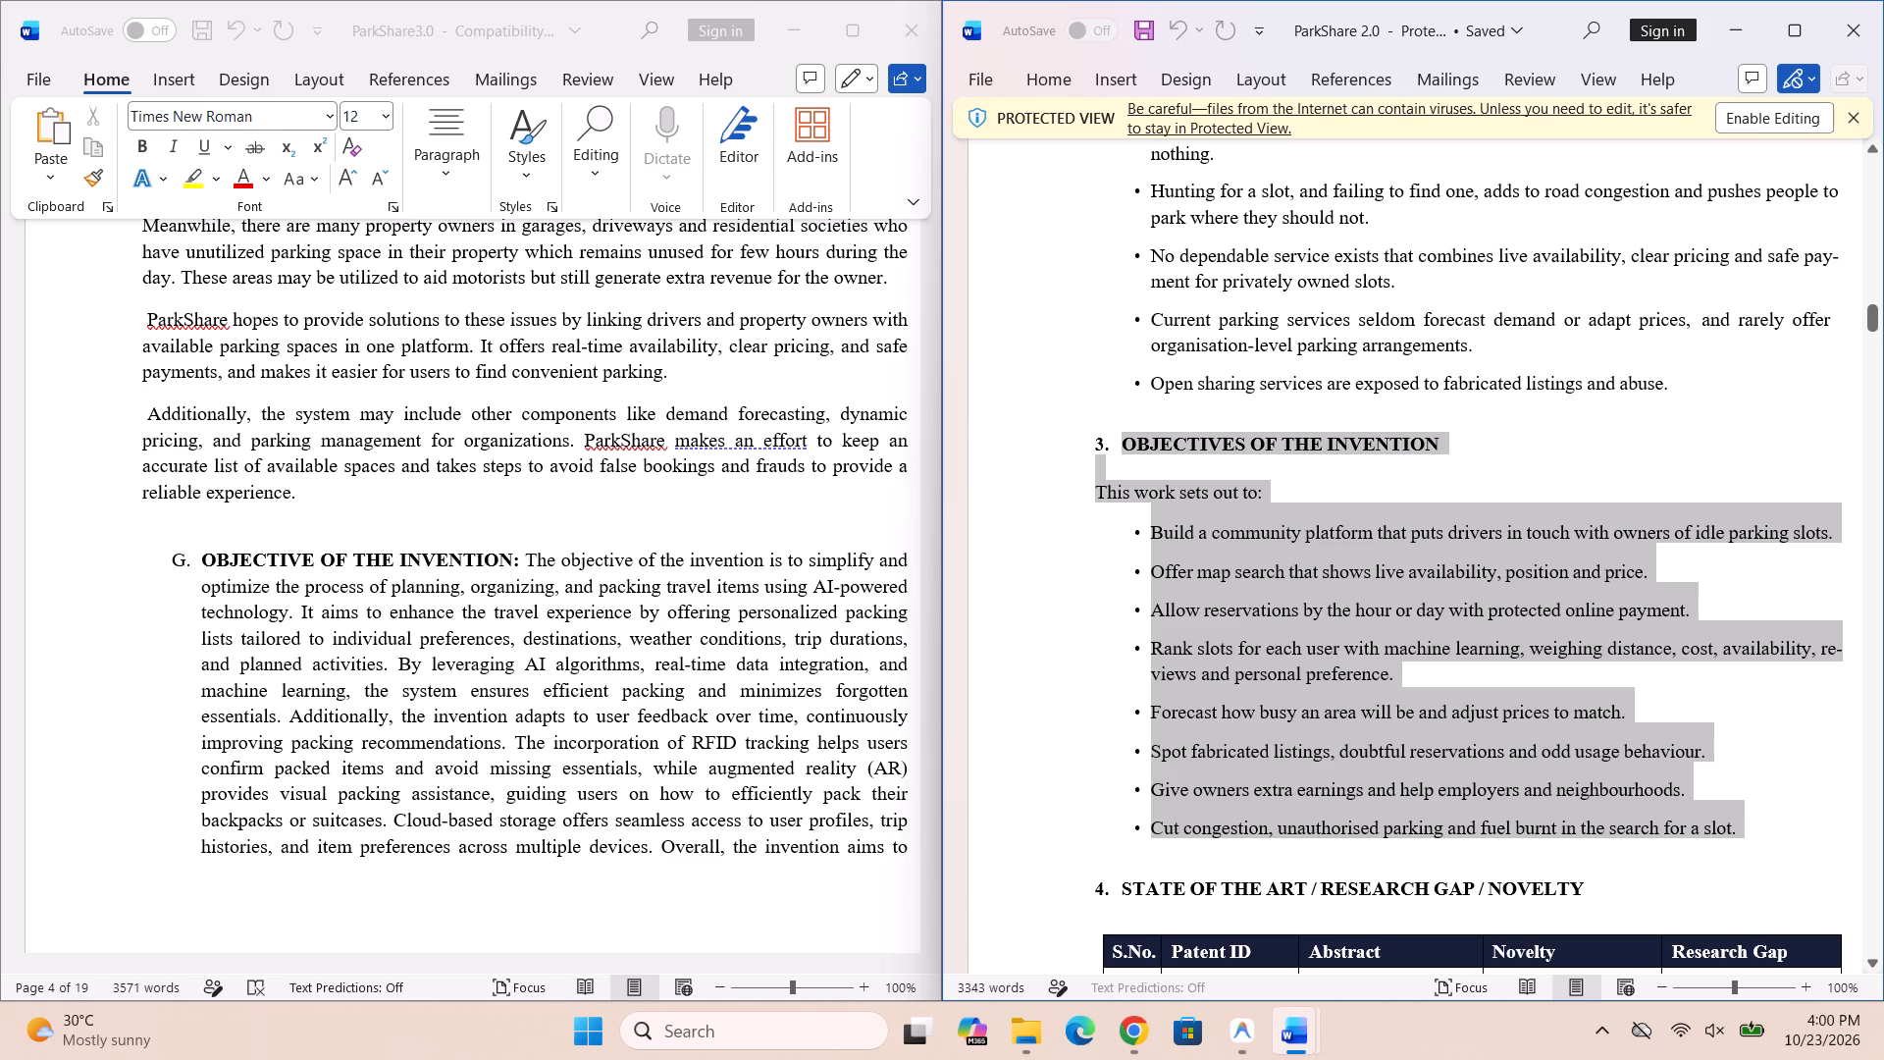
left_click_drag(1099, 449, 1083, 446)
key("ctrl+c")
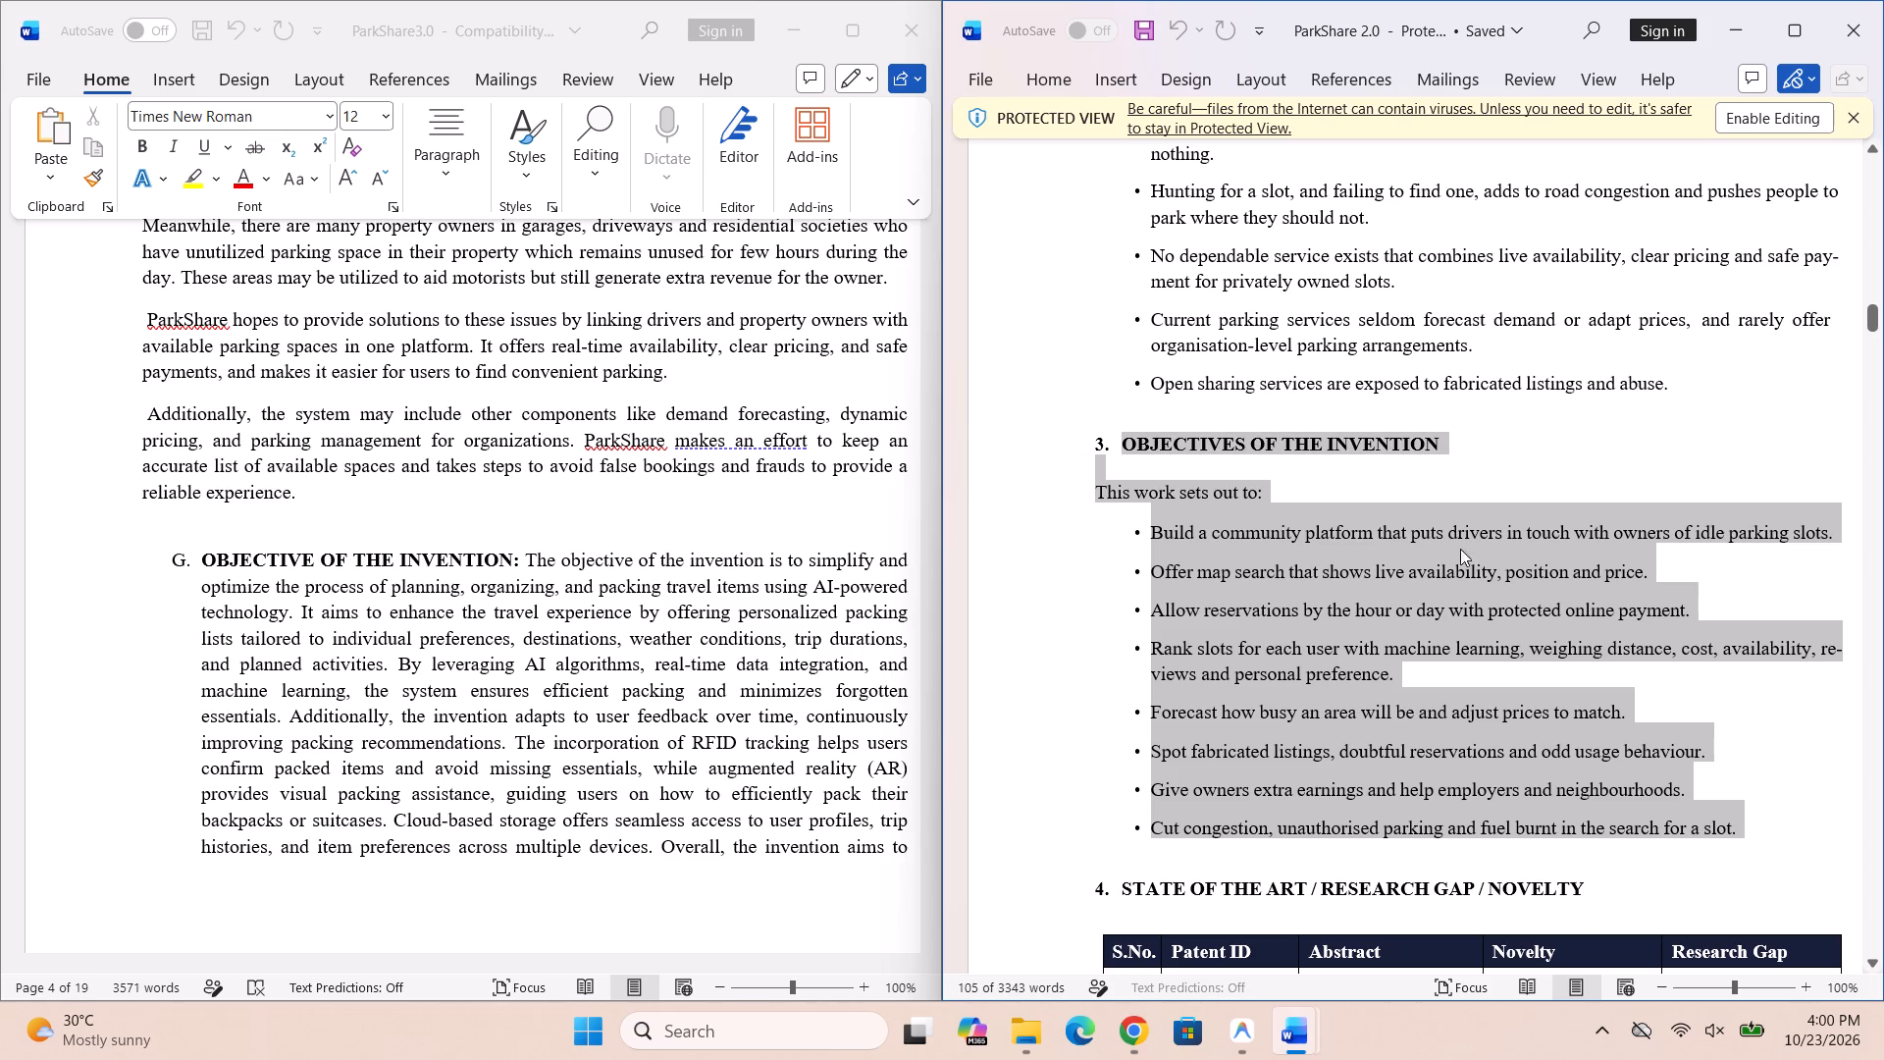
left_click(1719, 25)
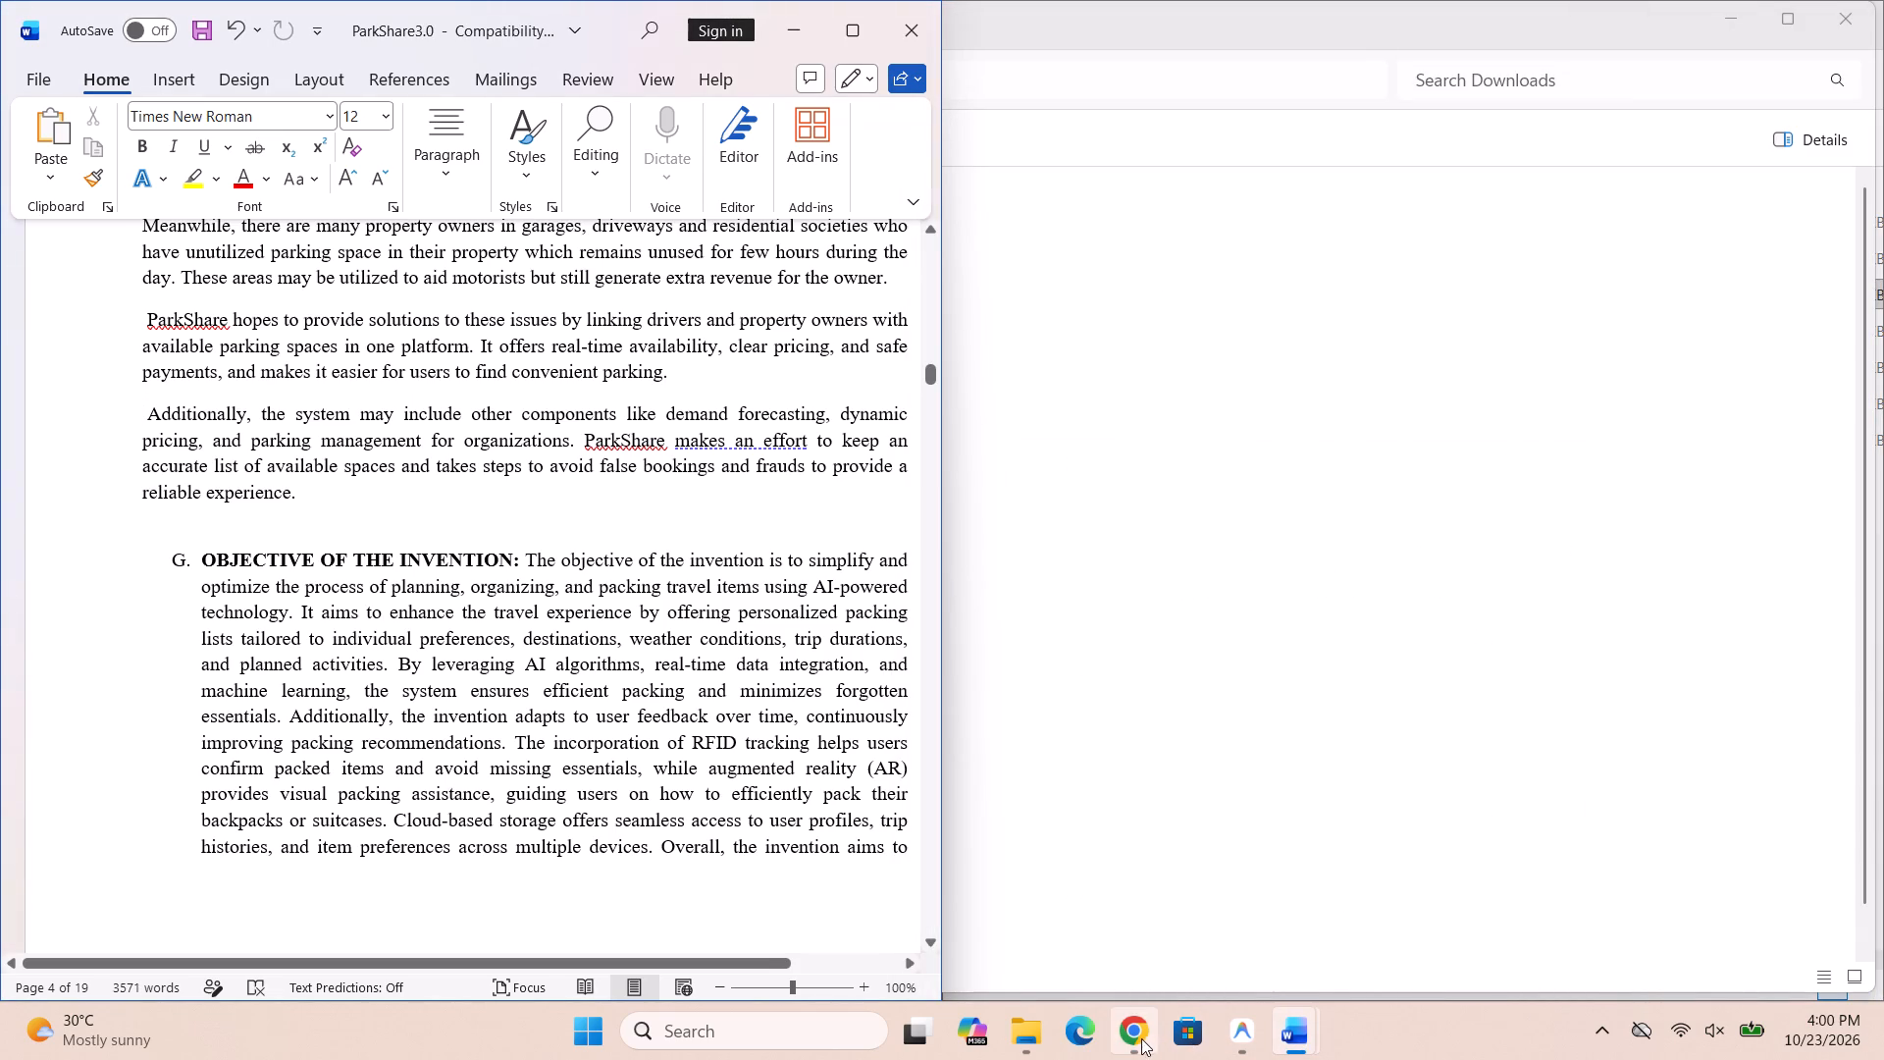
left_click(1139, 1038)
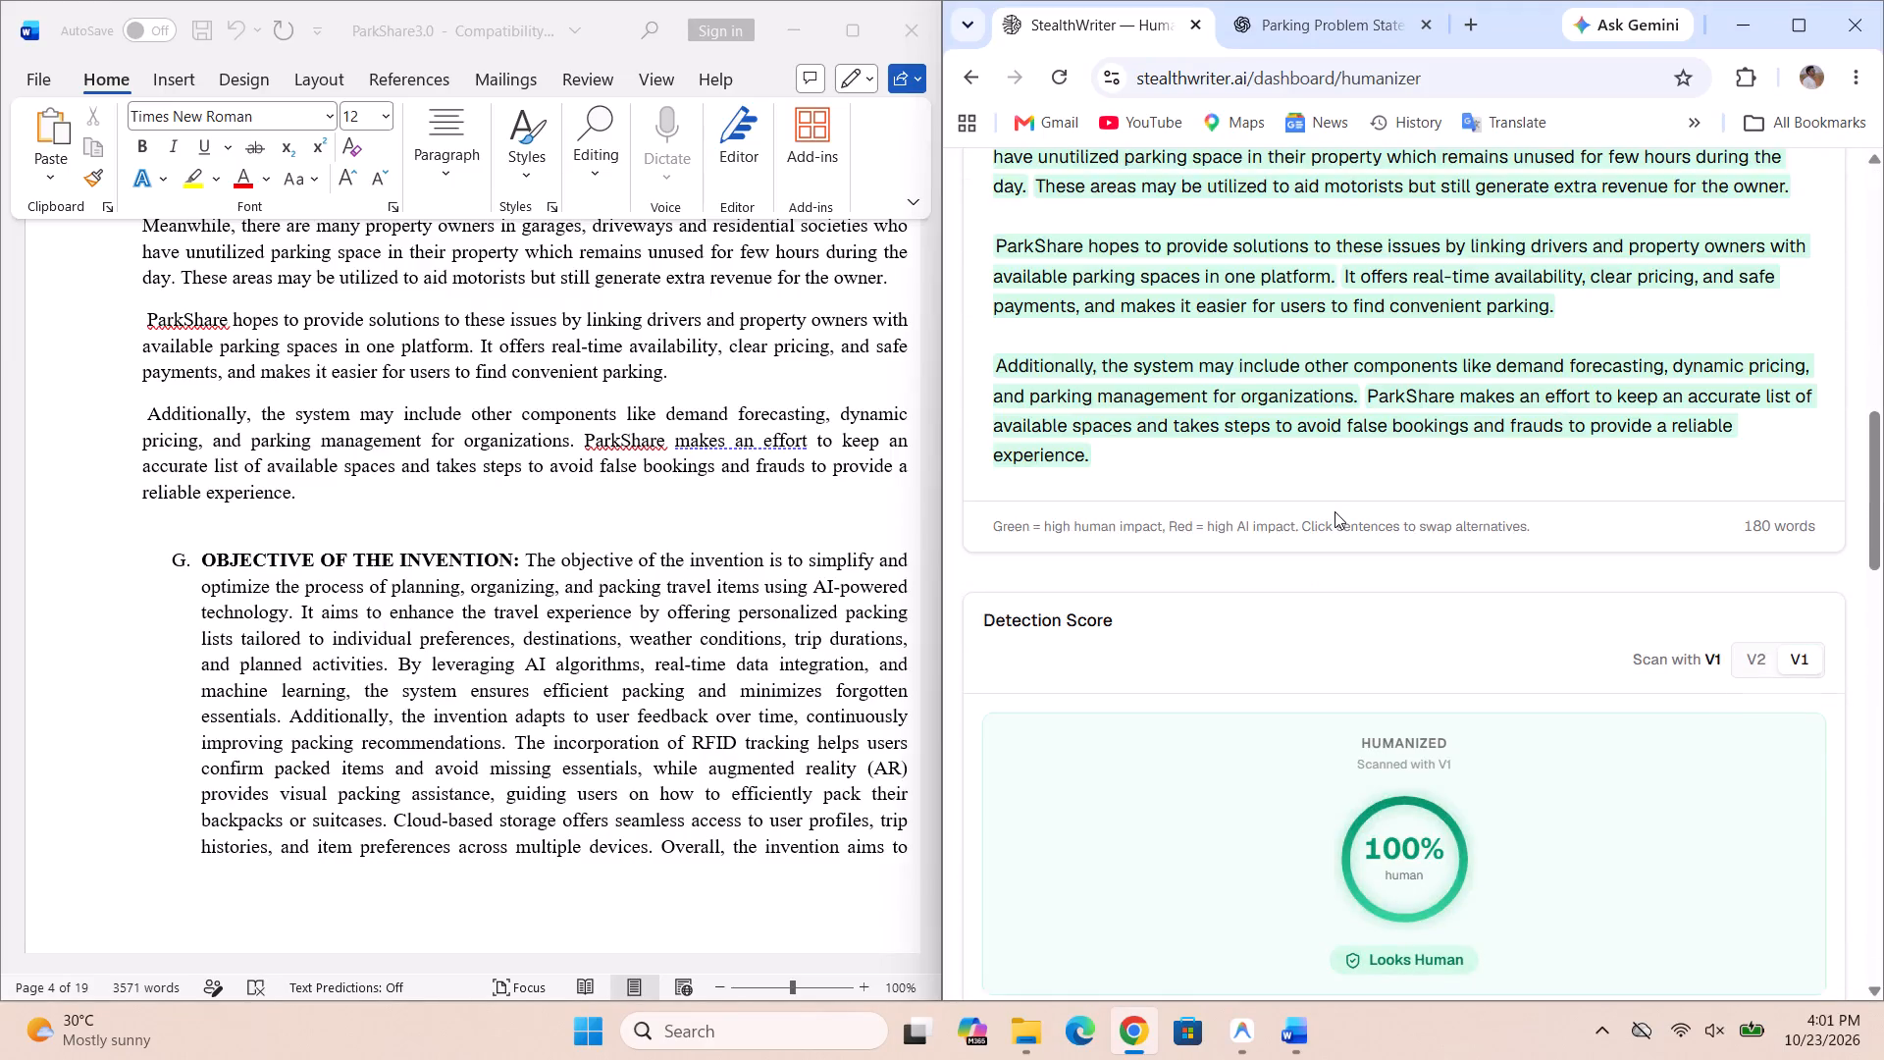
scroll(1334, 511, "up", 6)
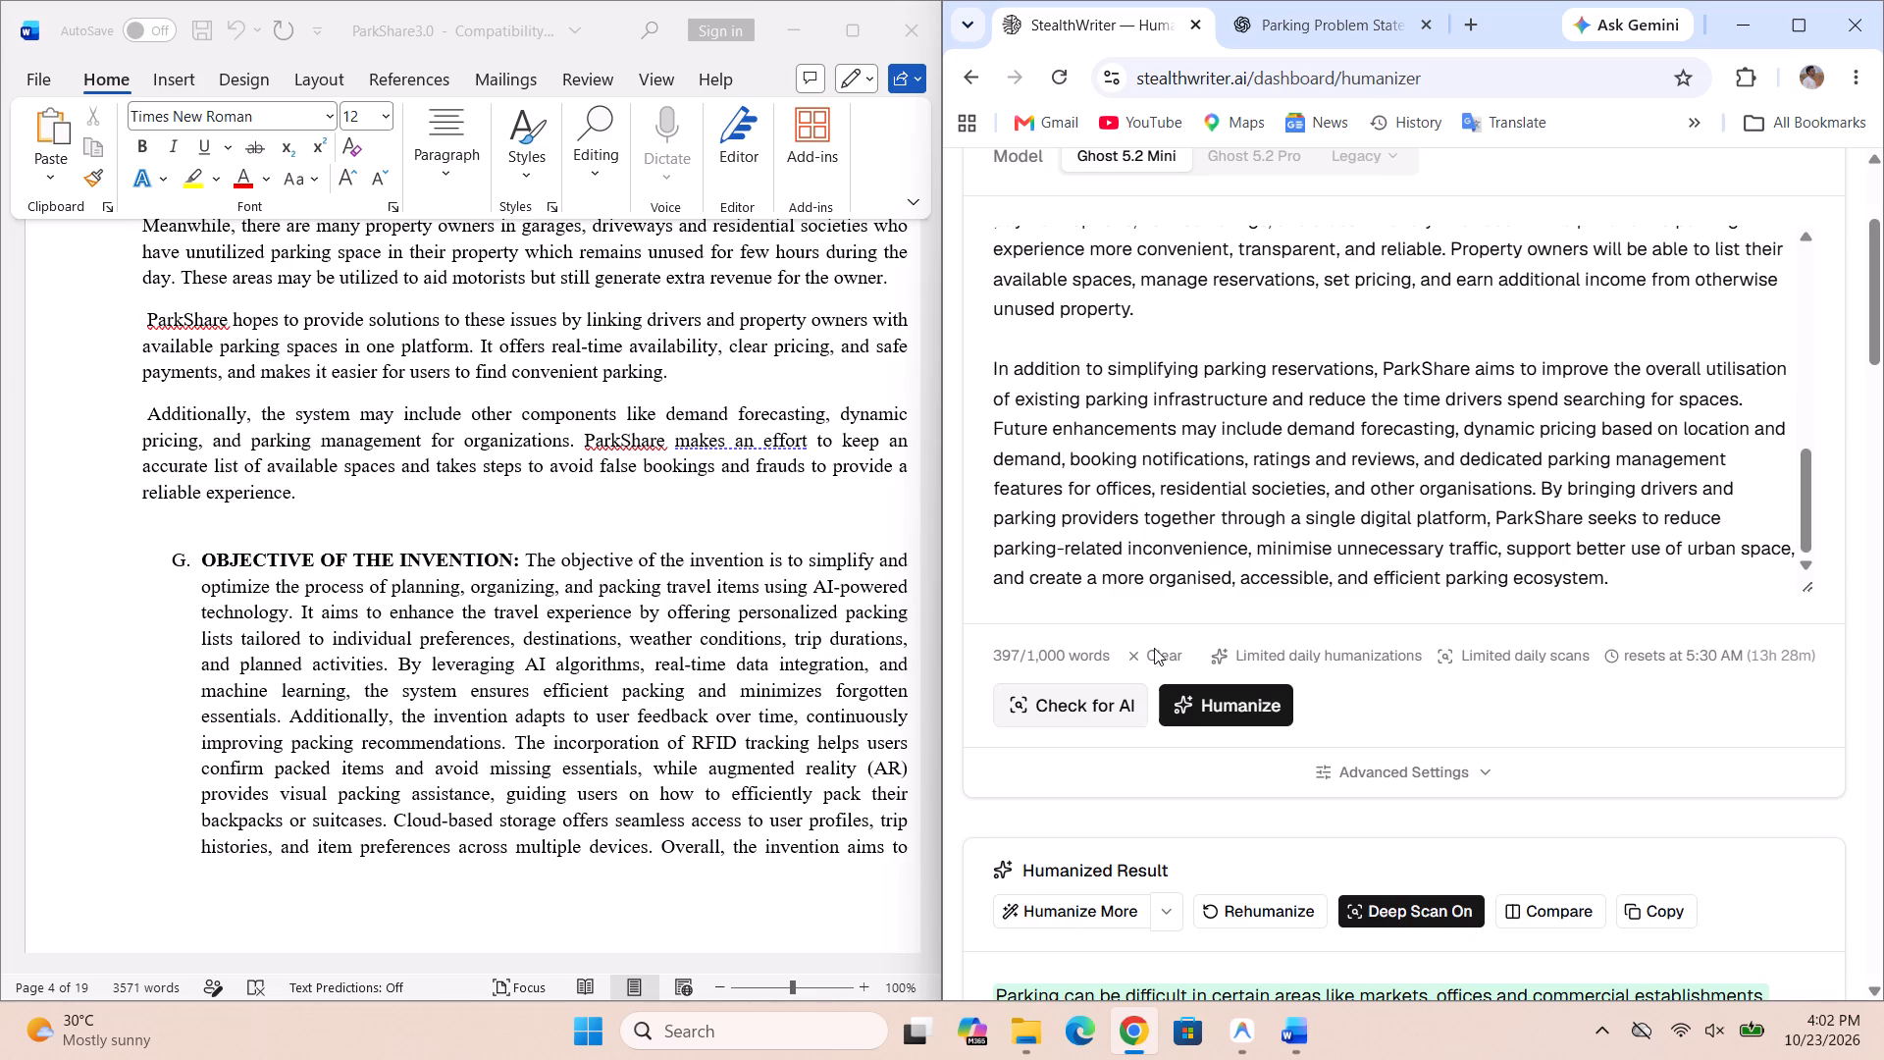
scroll(1274, 544, "down", 5)
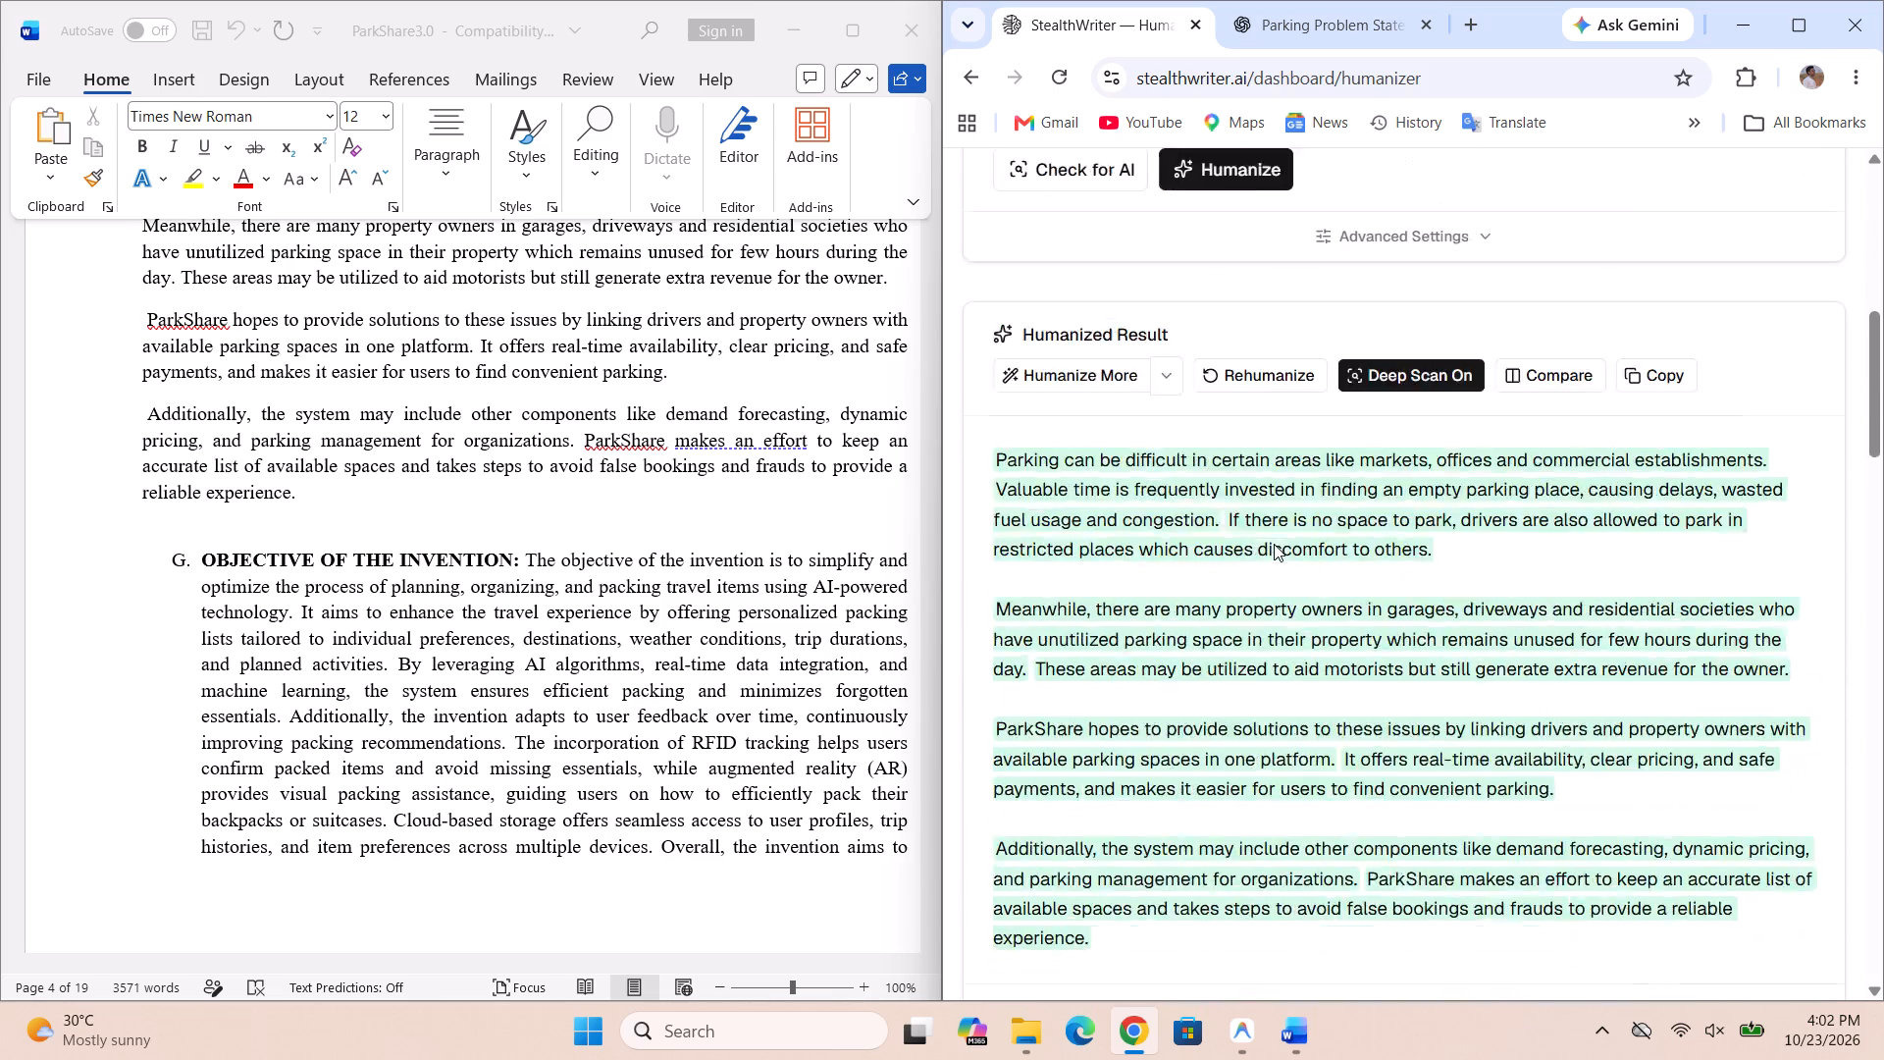
scroll(1274, 544, "down", 3)
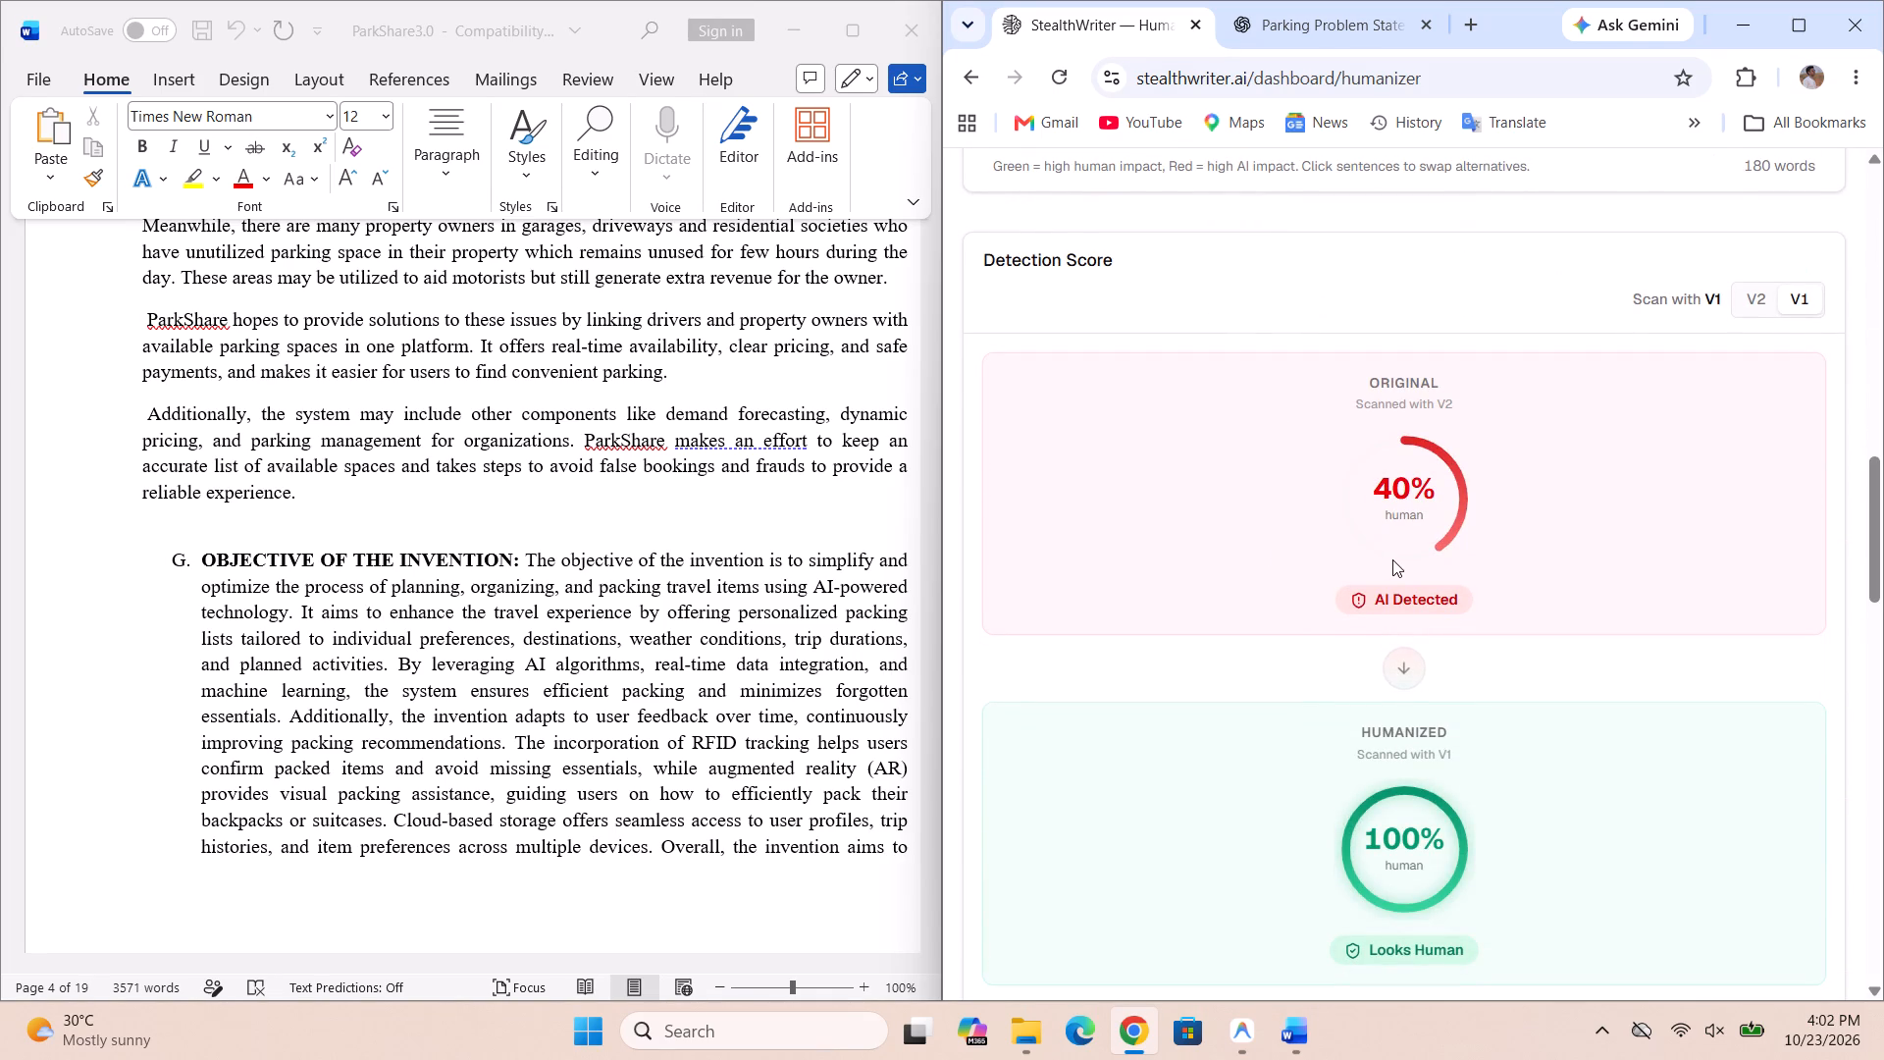
scroll(1404, 764, "up", 7)
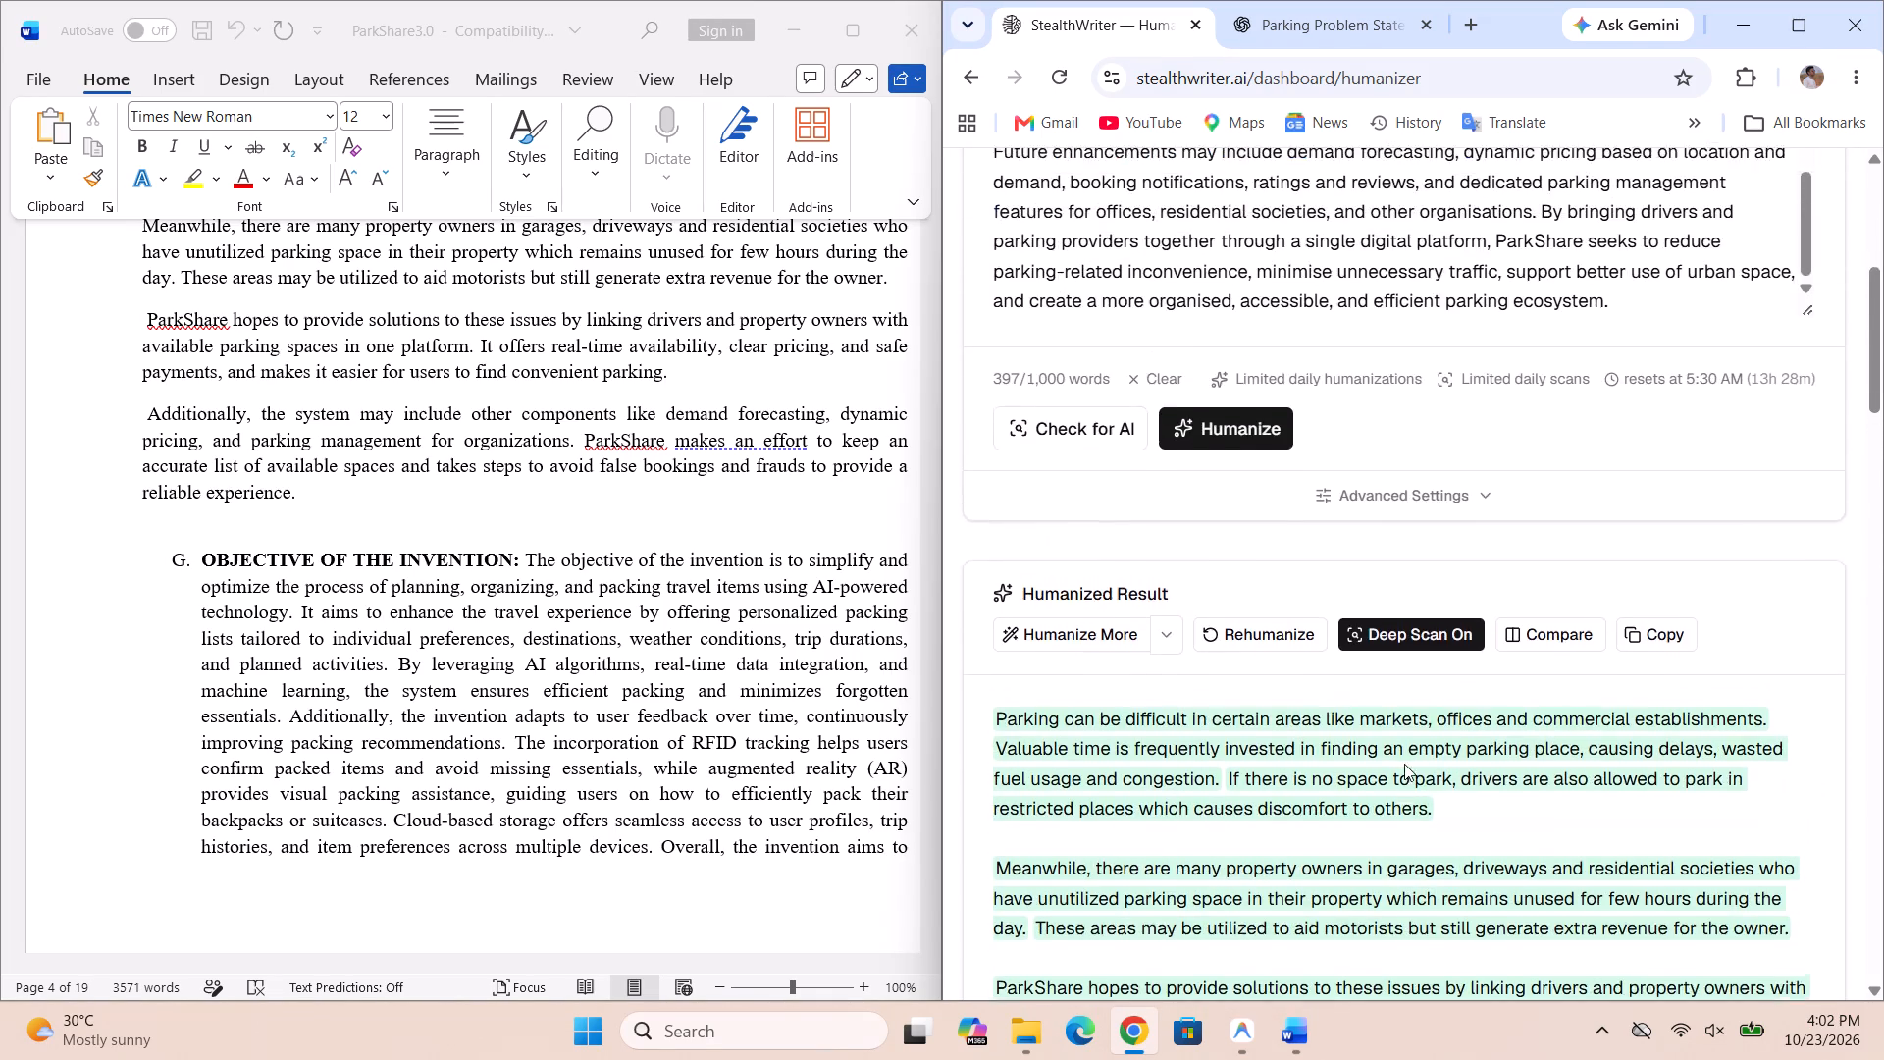
scroll(1404, 764, "down", 2)
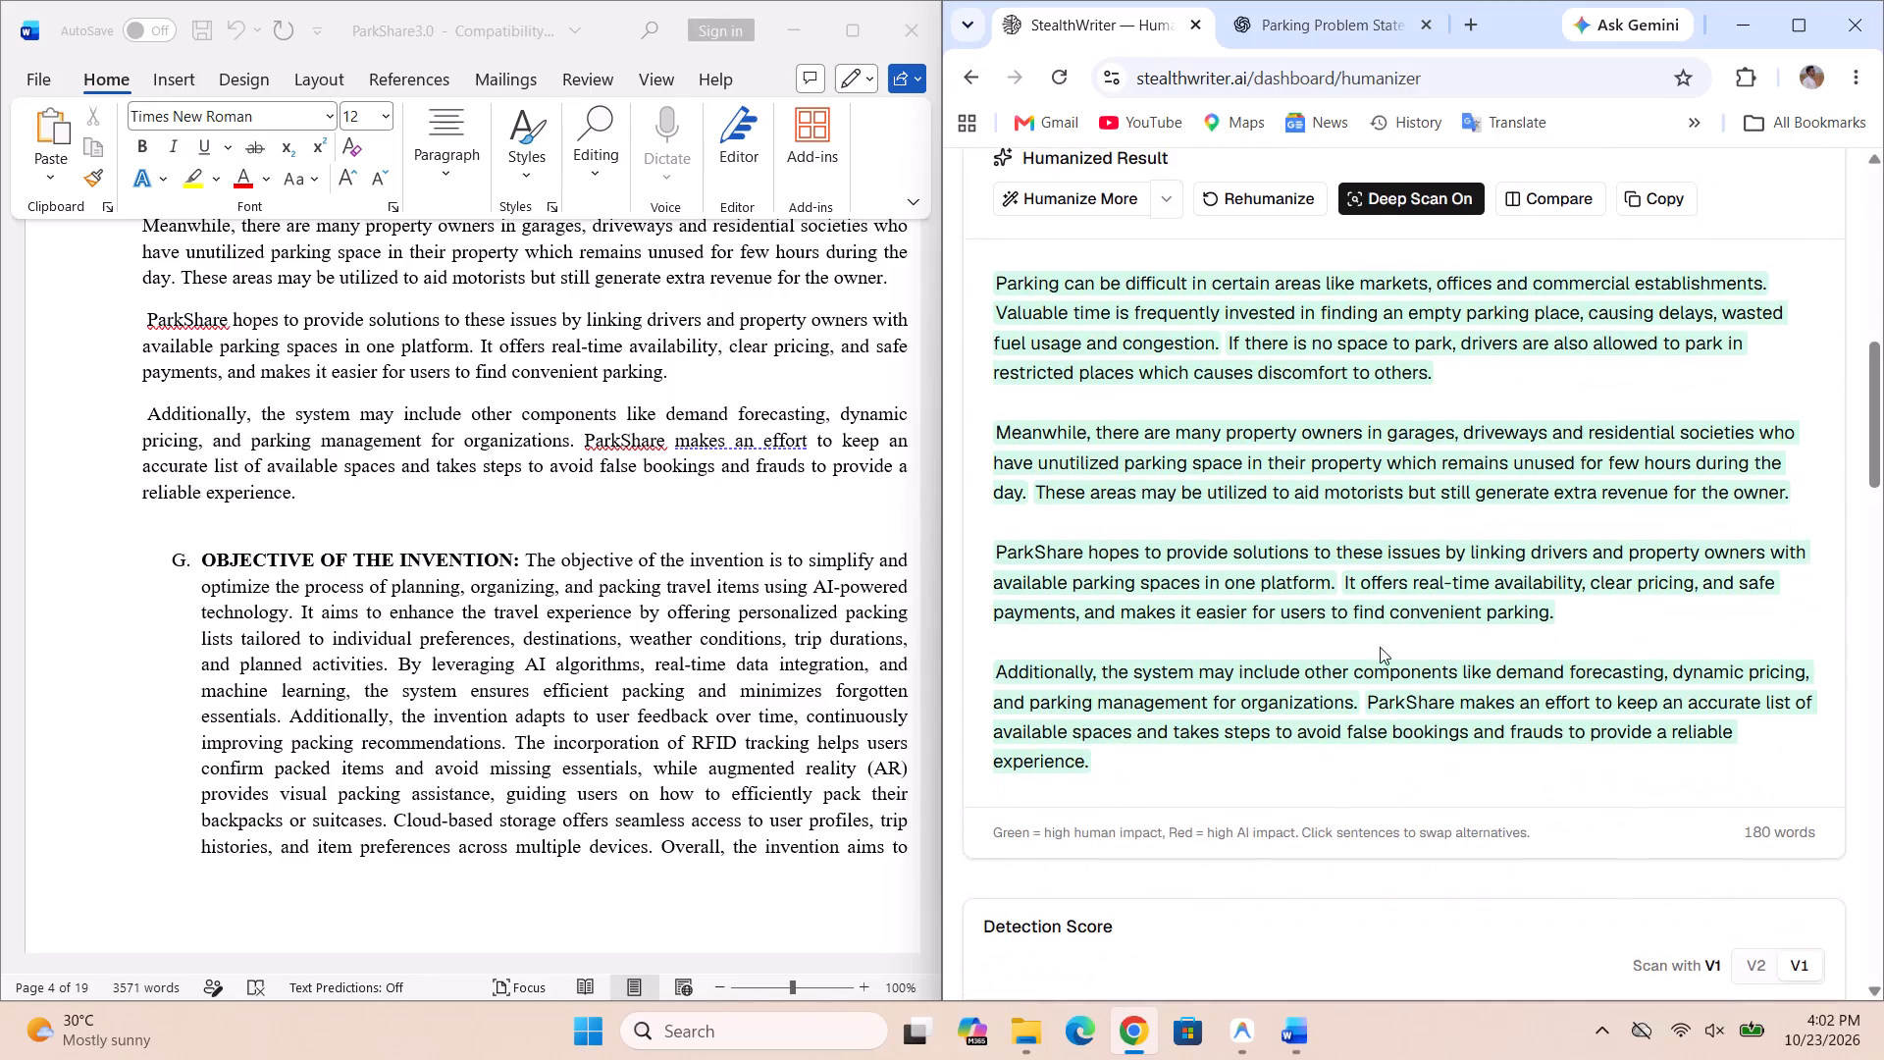
Humanize the pasted problem statement in StealthWriter.
scroll(1380, 647, "up", 6)
scroll(1275, 663, "up", 3)
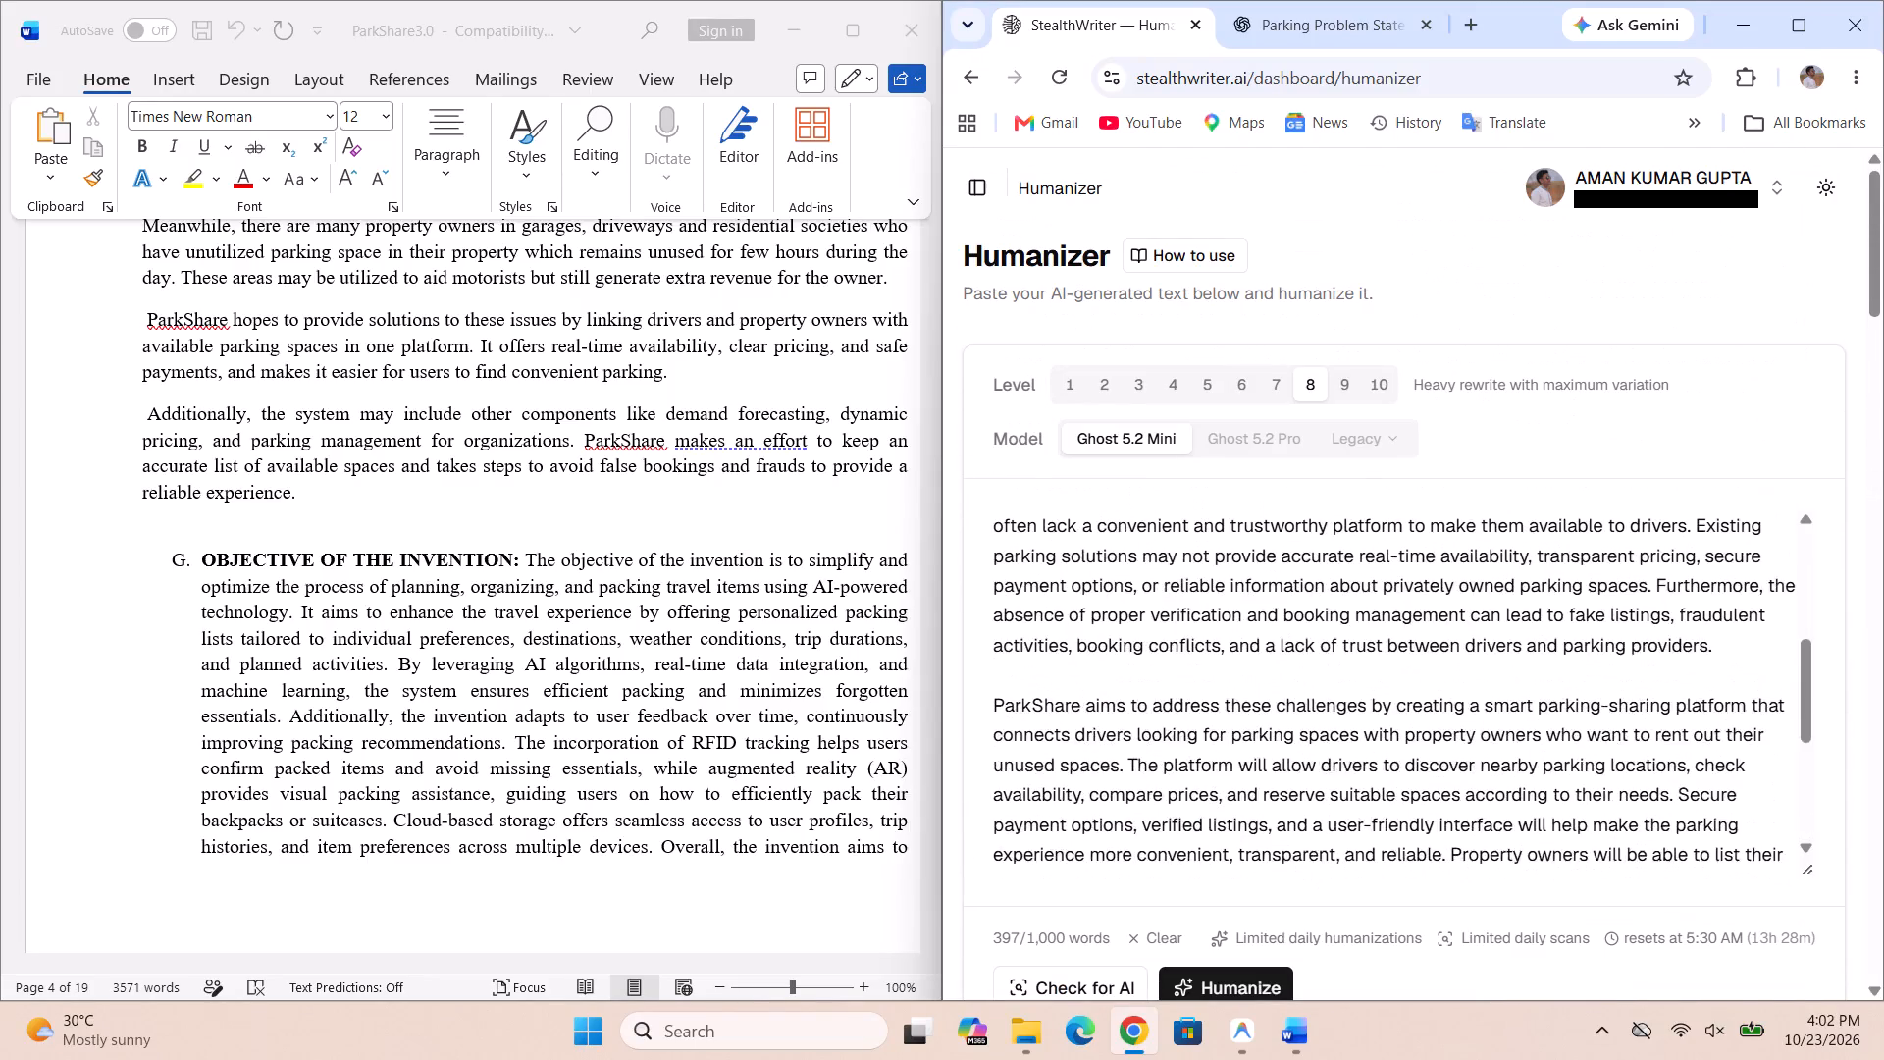
scroll(1275, 663, "up", 4)
scroll(1275, 663, "down", 2)
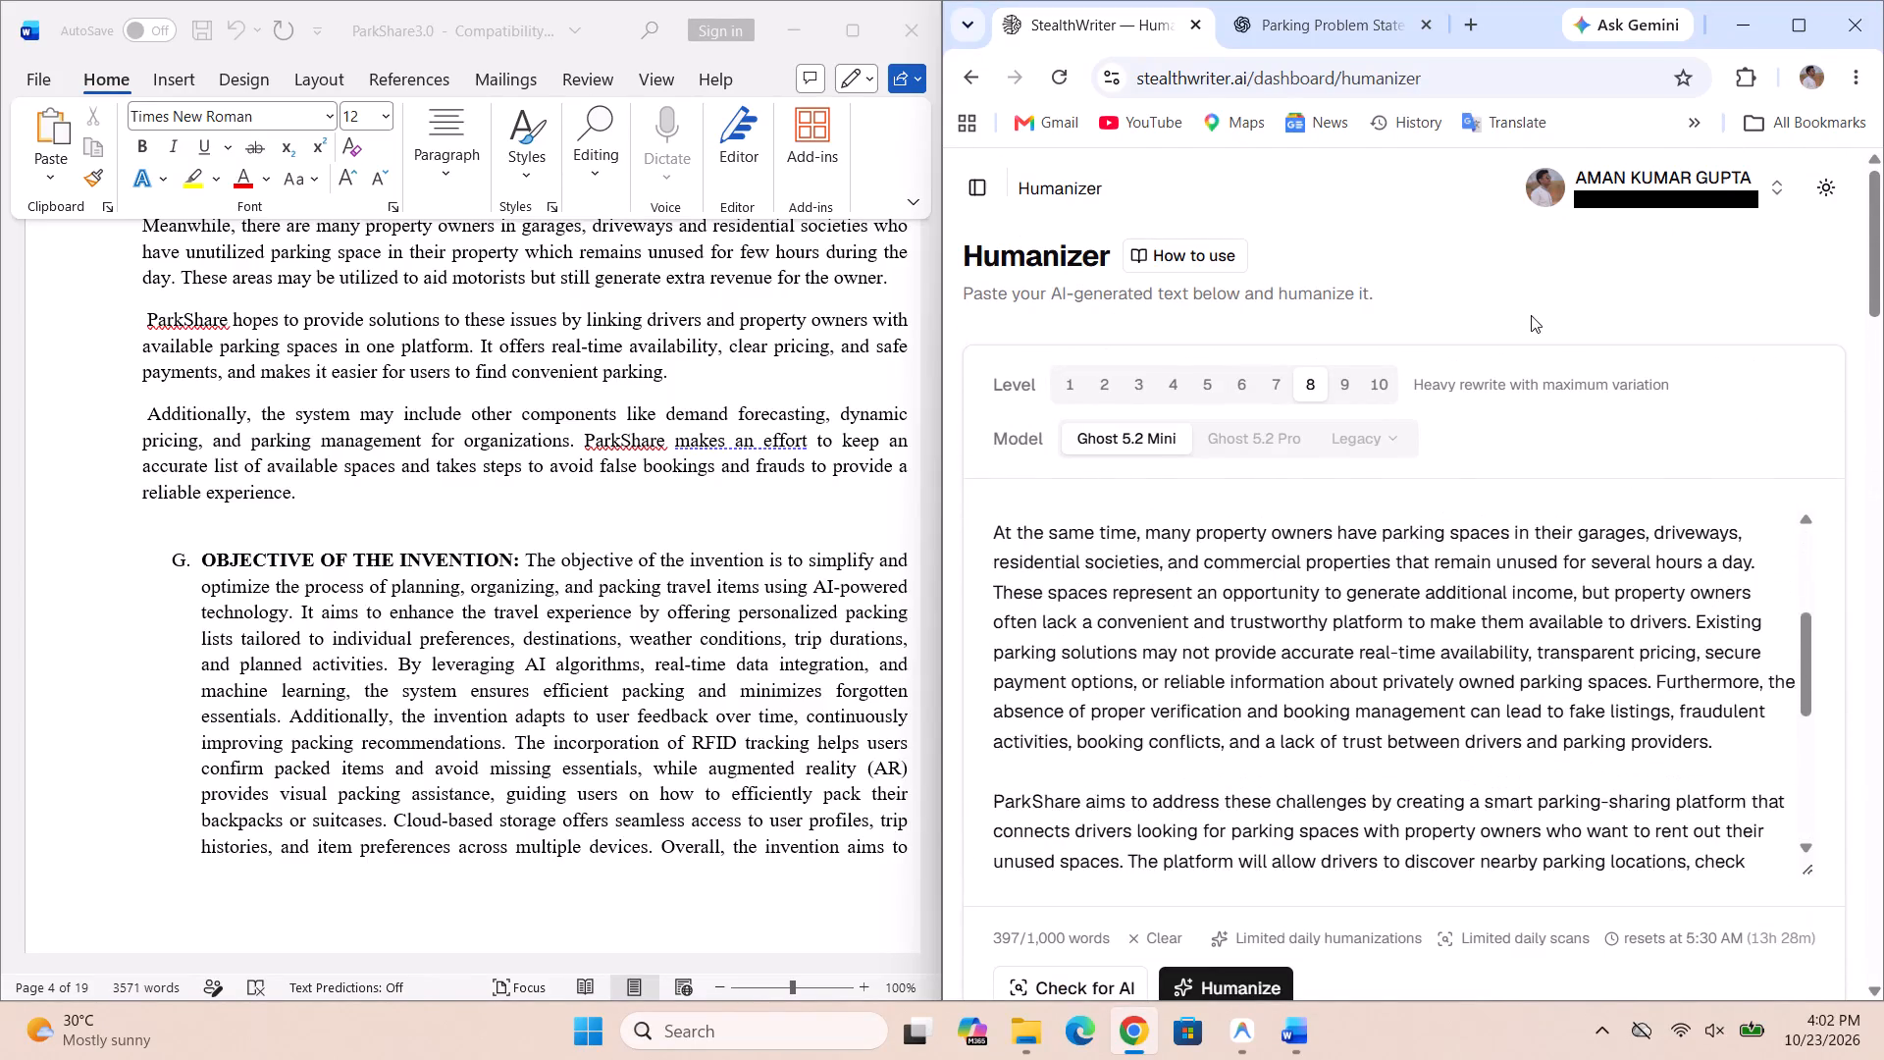
scroll(1531, 315, "down", 3)
scroll(1349, 519, "down", 1)
scroll(1345, 949, "down", 1)
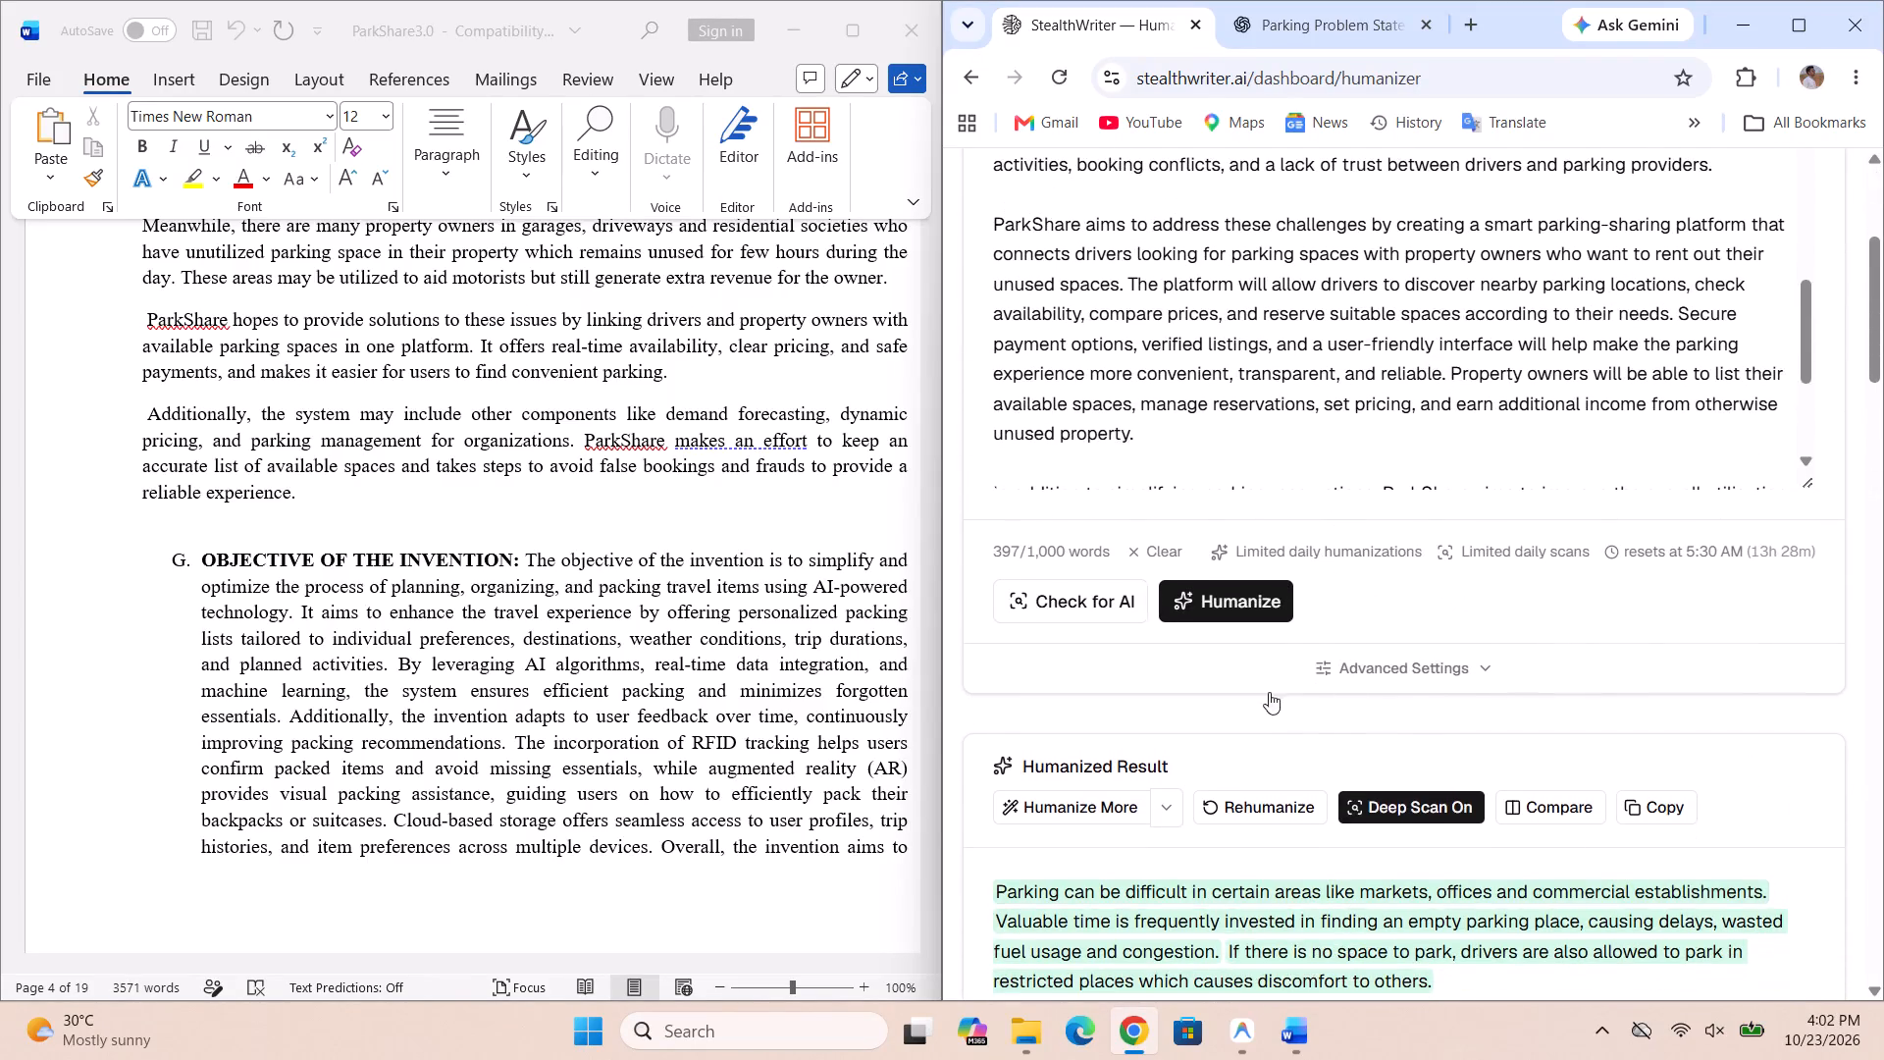
left_click(1230, 604)
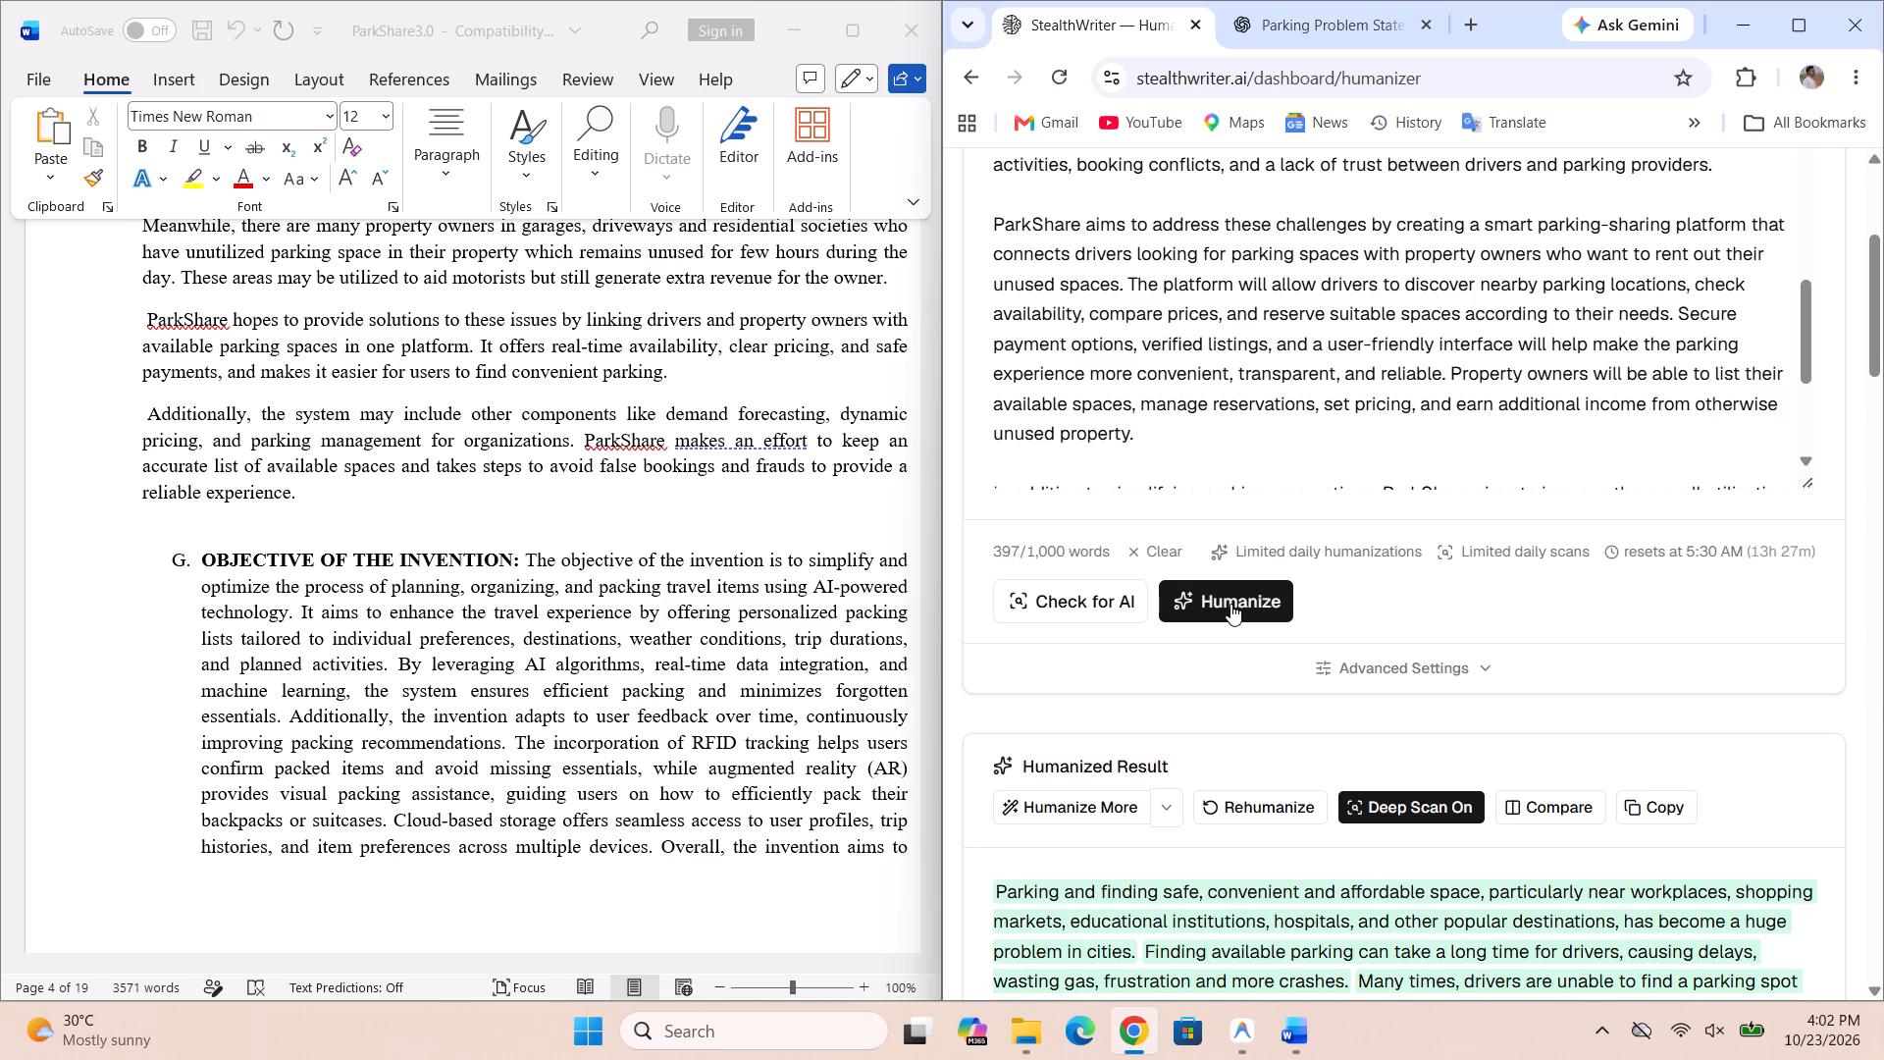
Copy the whole humanized result in StealthWriter, from "Parking and finding safe" through "efficient parking system.".
scroll(1420, 752, "down", 3)
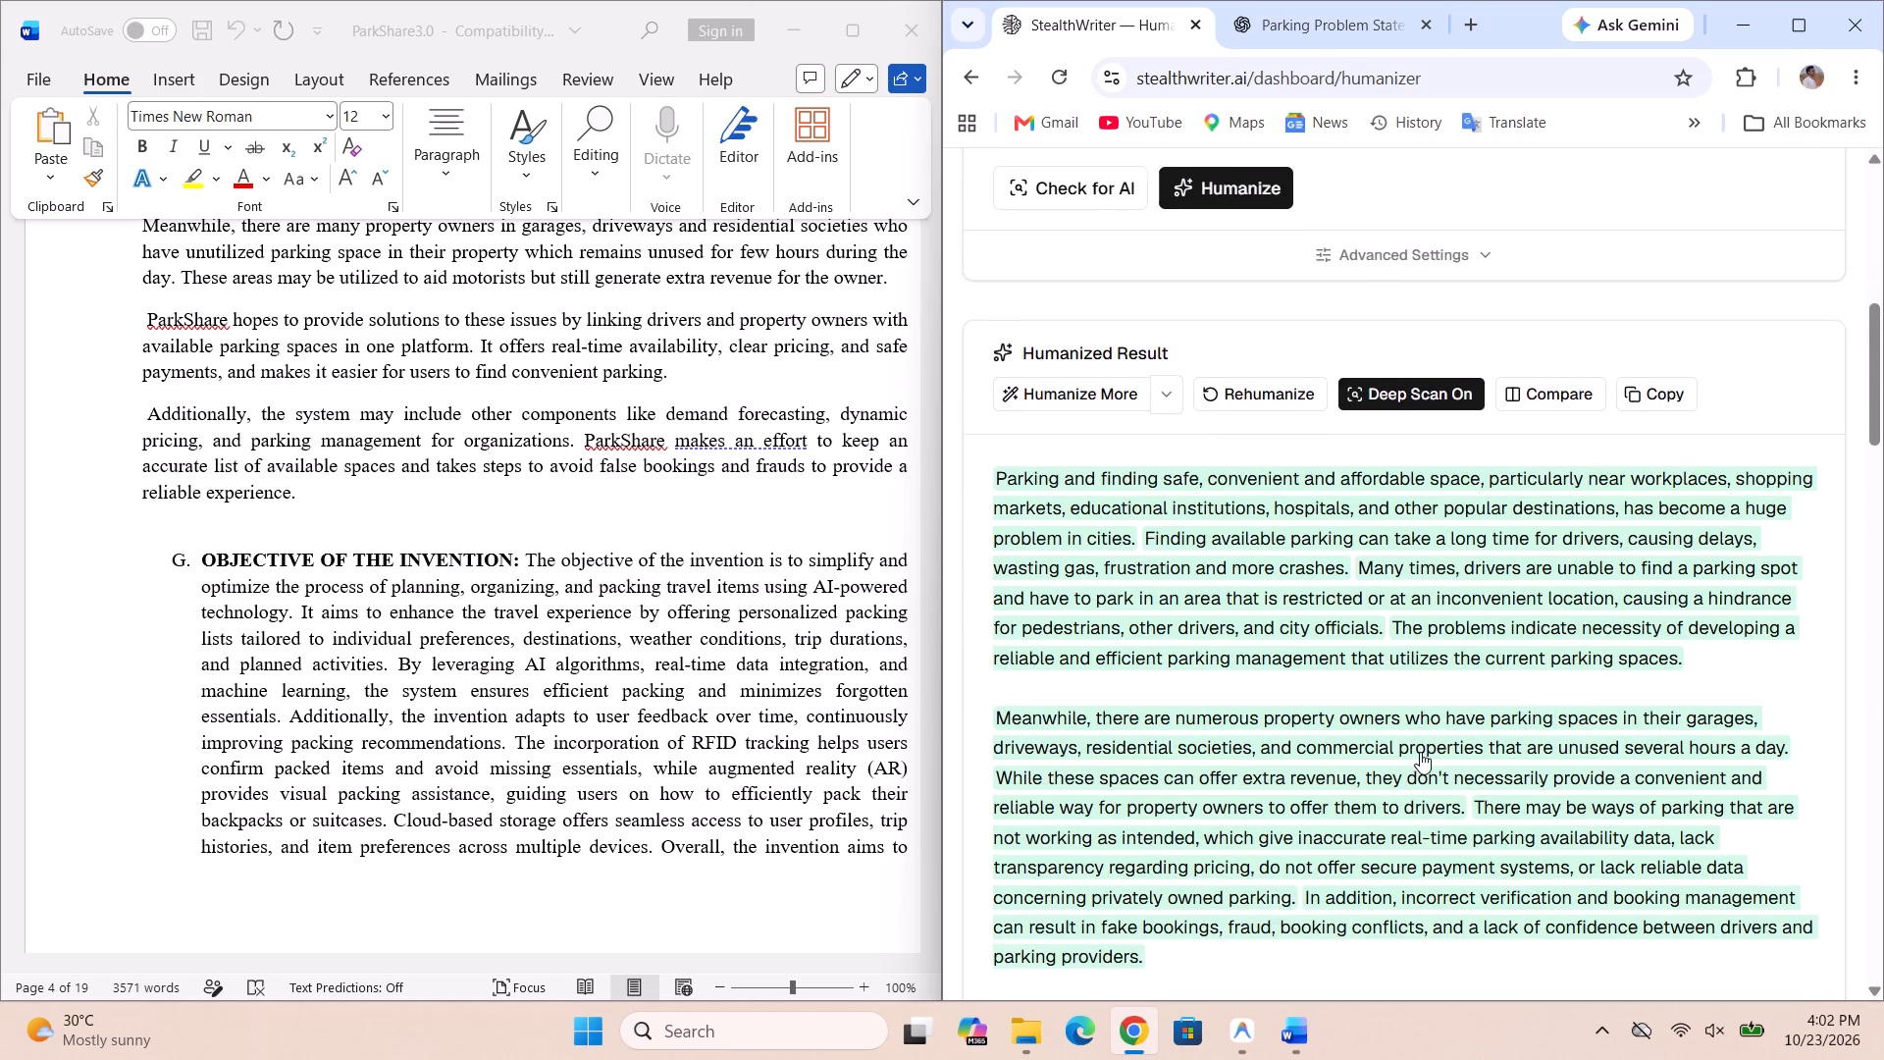
scroll(1249, 632, "down", 3)
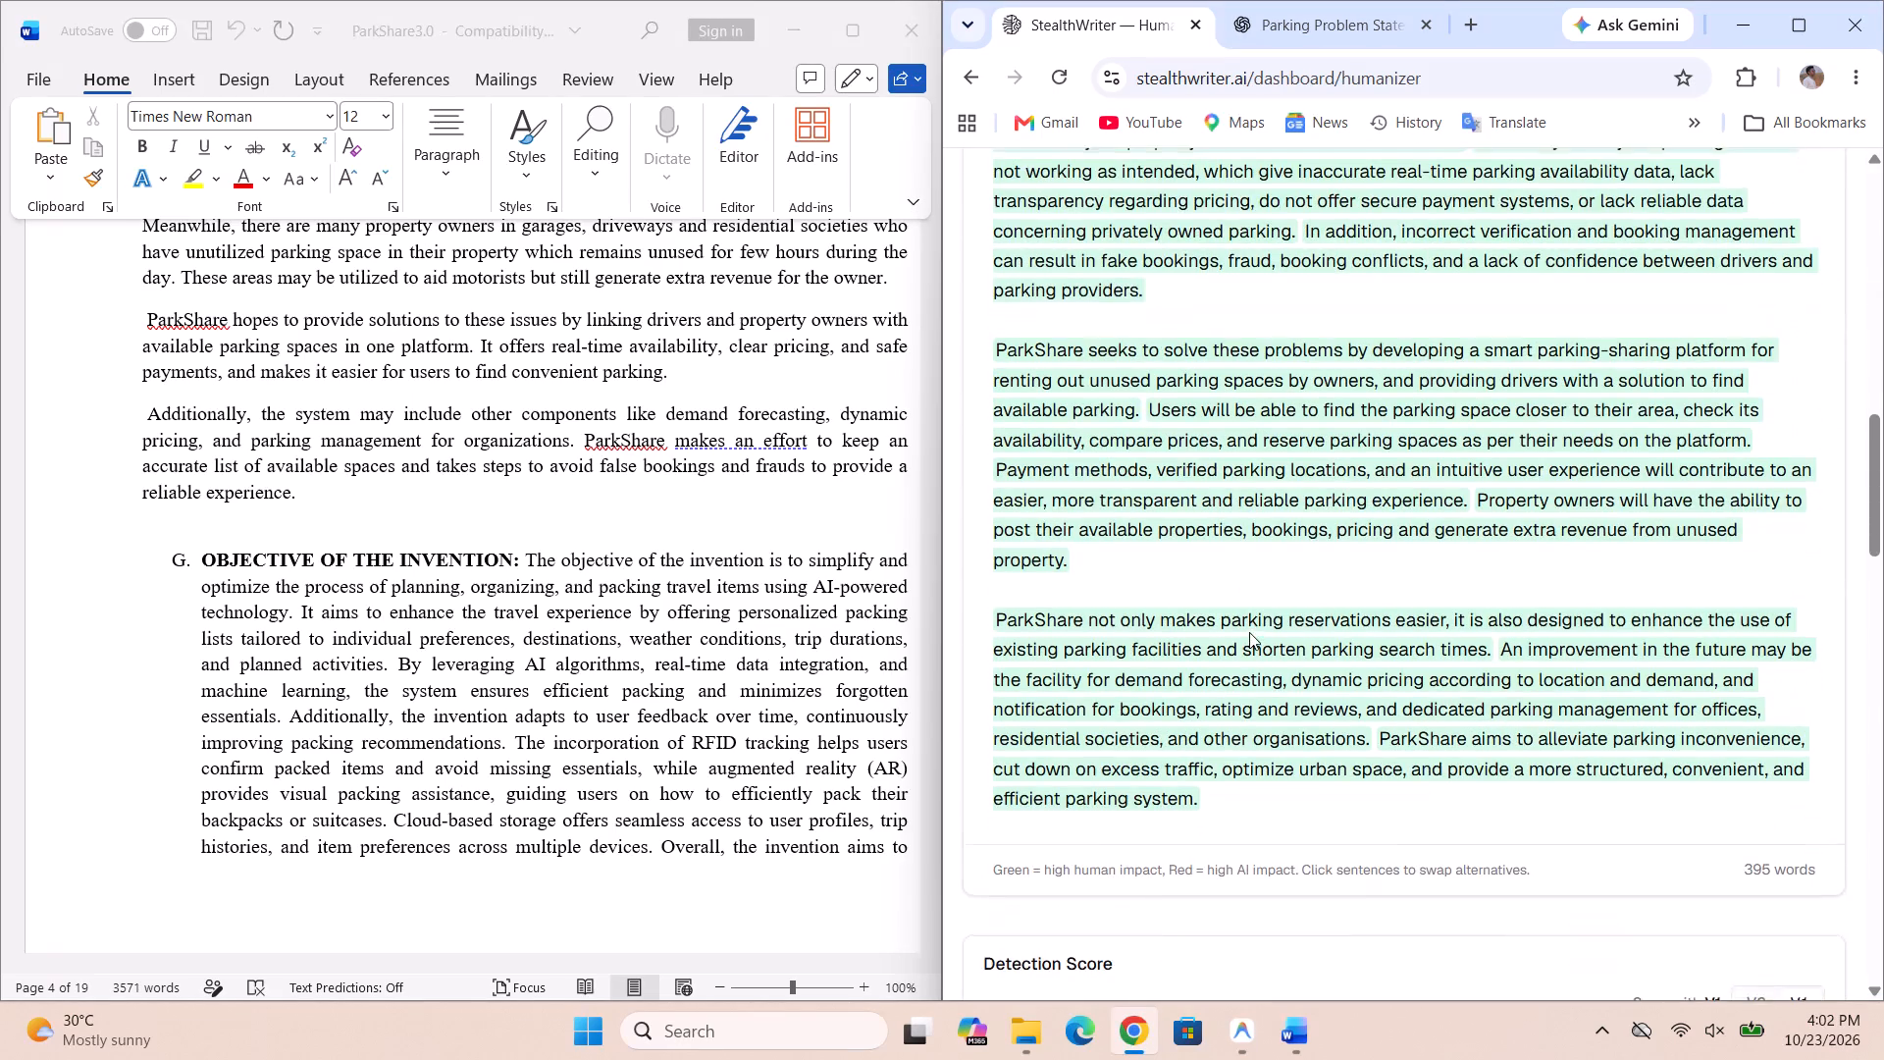
scroll(1249, 632, "down", 2)
left_click_drag(1220, 637, 1222, 647)
left_click_drag(1222, 656, 1144, 581)
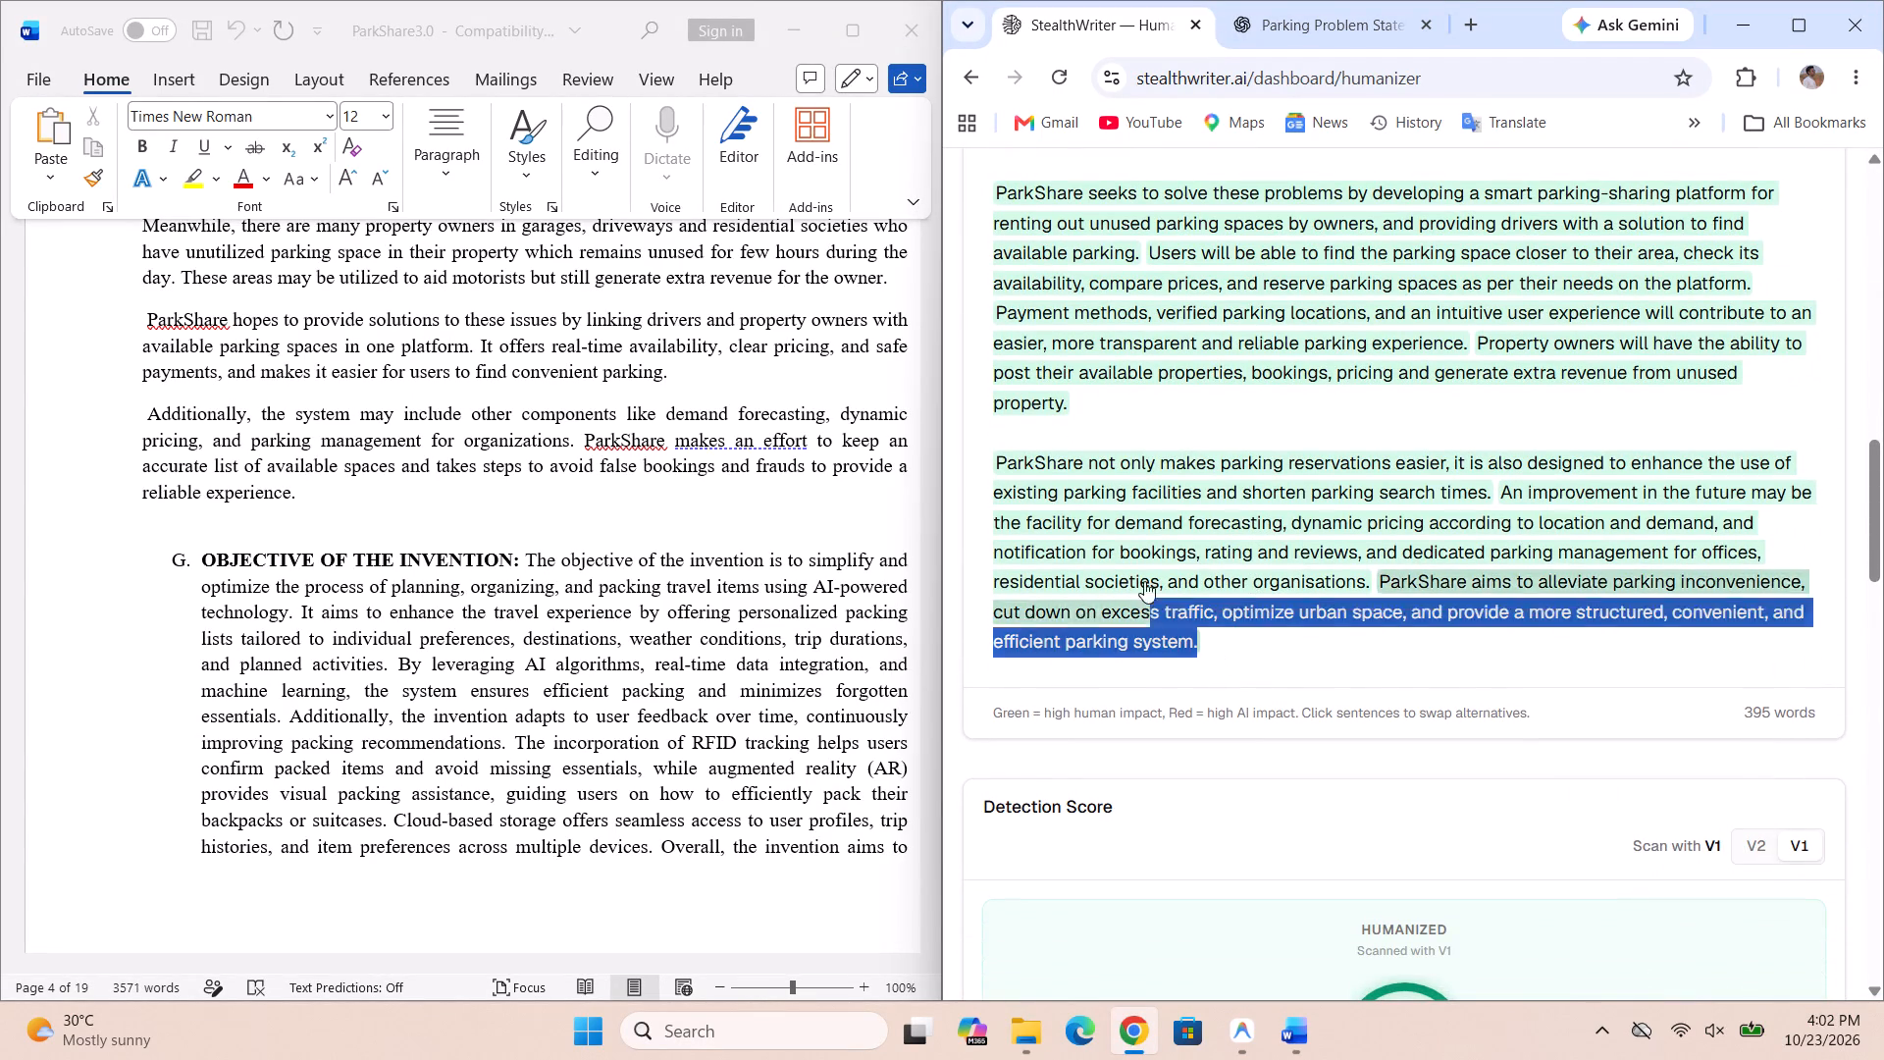
left_click_drag(1144, 581, 1001, 142)
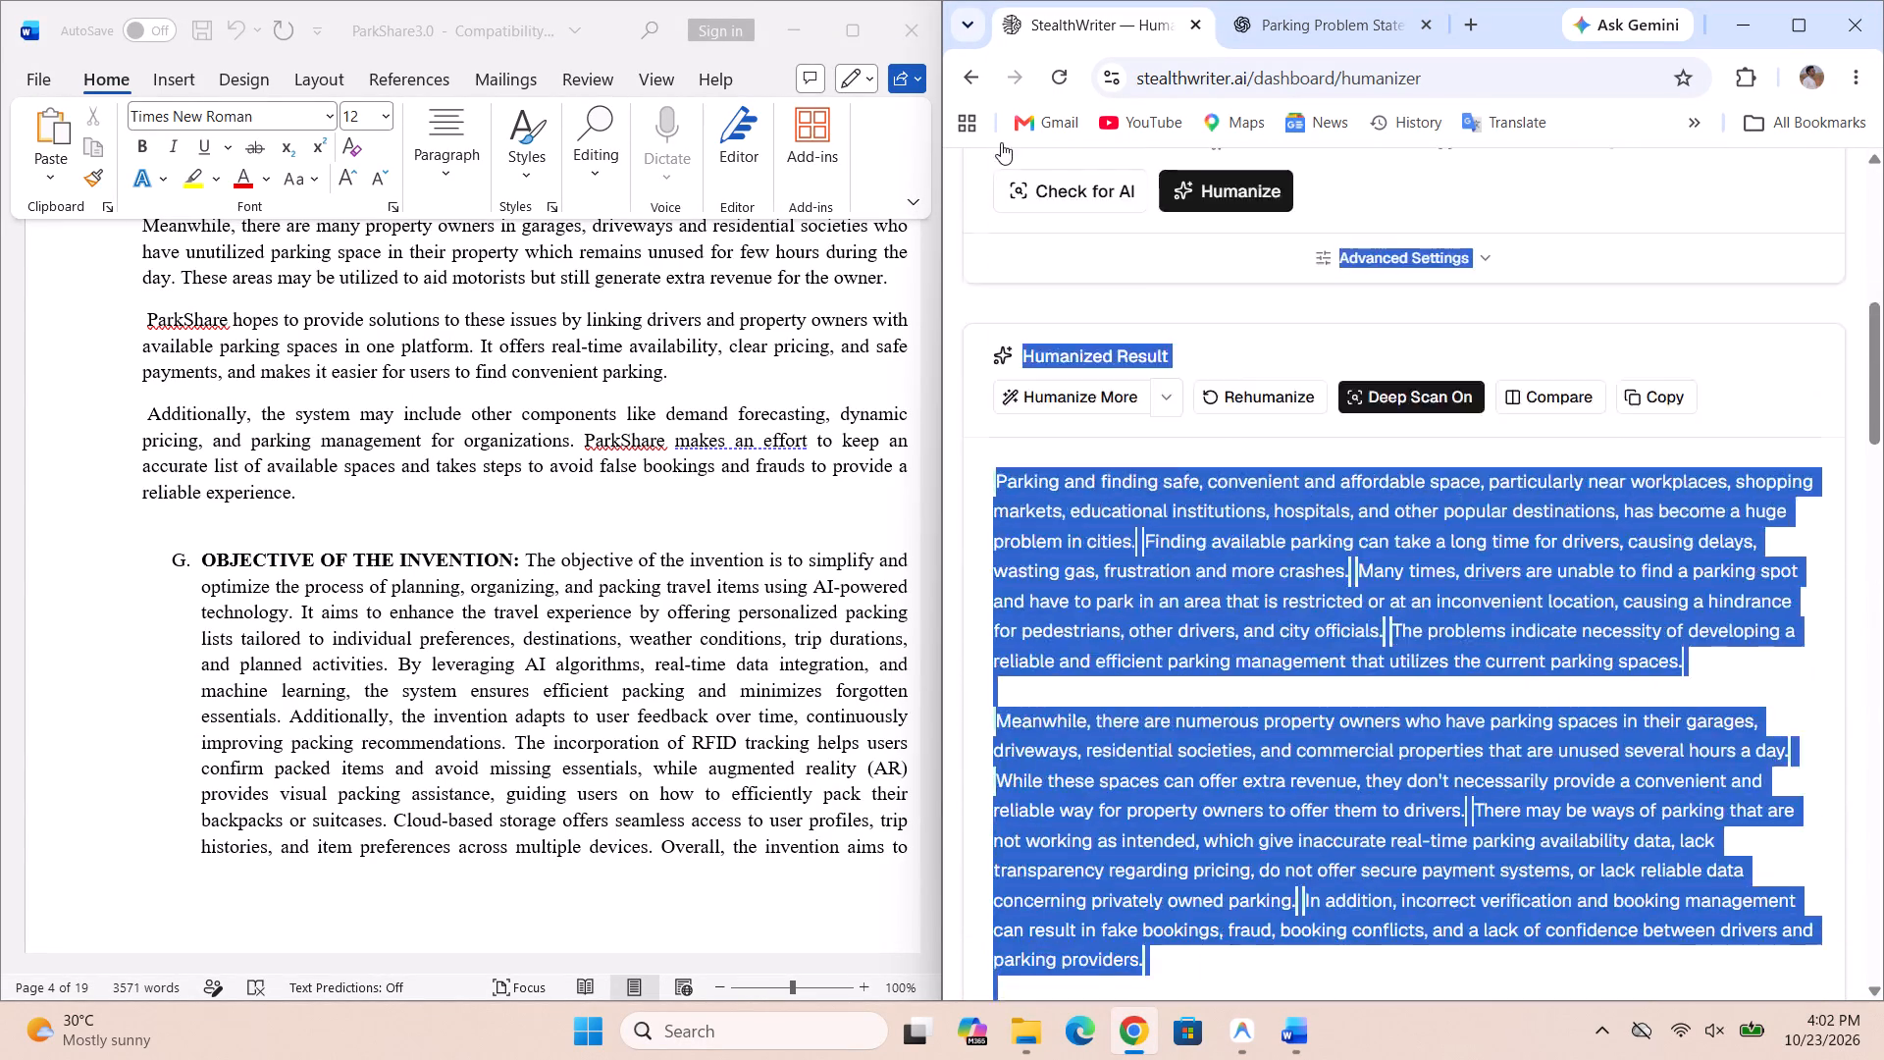
left_click_drag(1001, 142, 1003, 927)
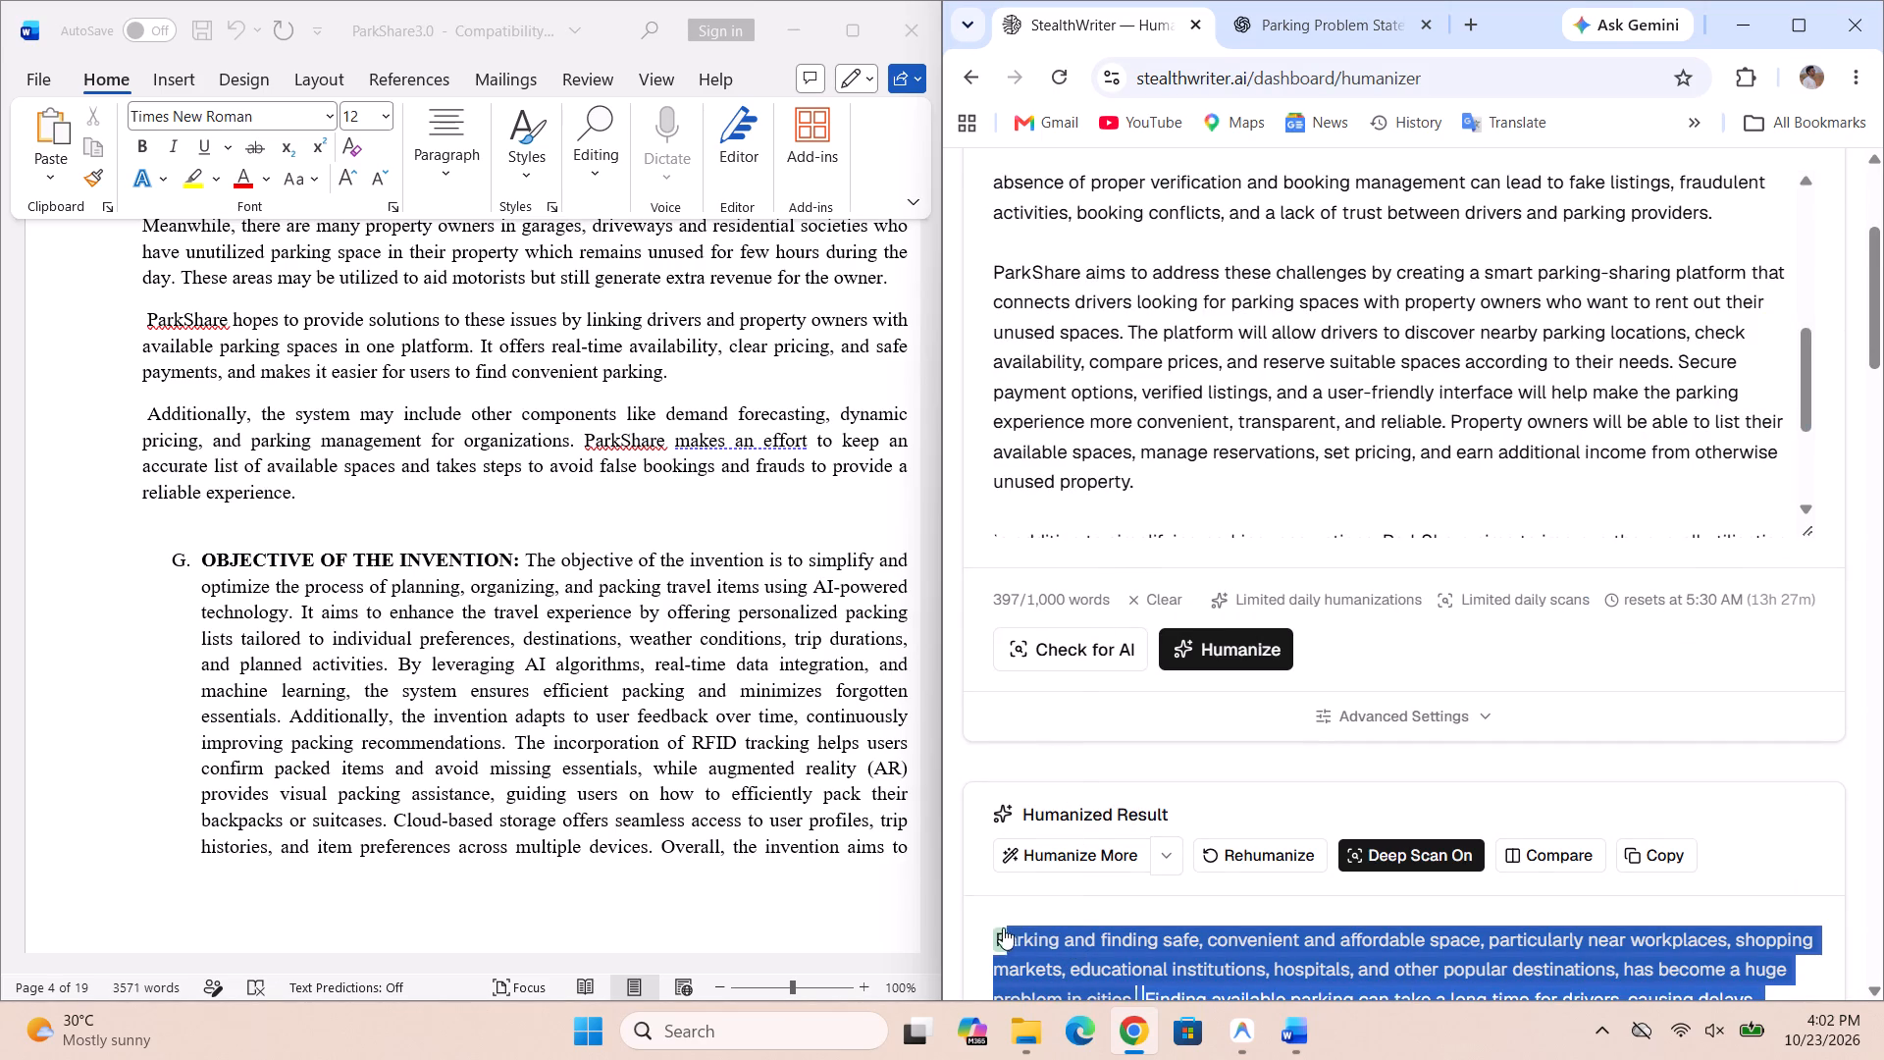
left_click_drag(1003, 927, 998, 928)
scroll(998, 928, "down", 4)
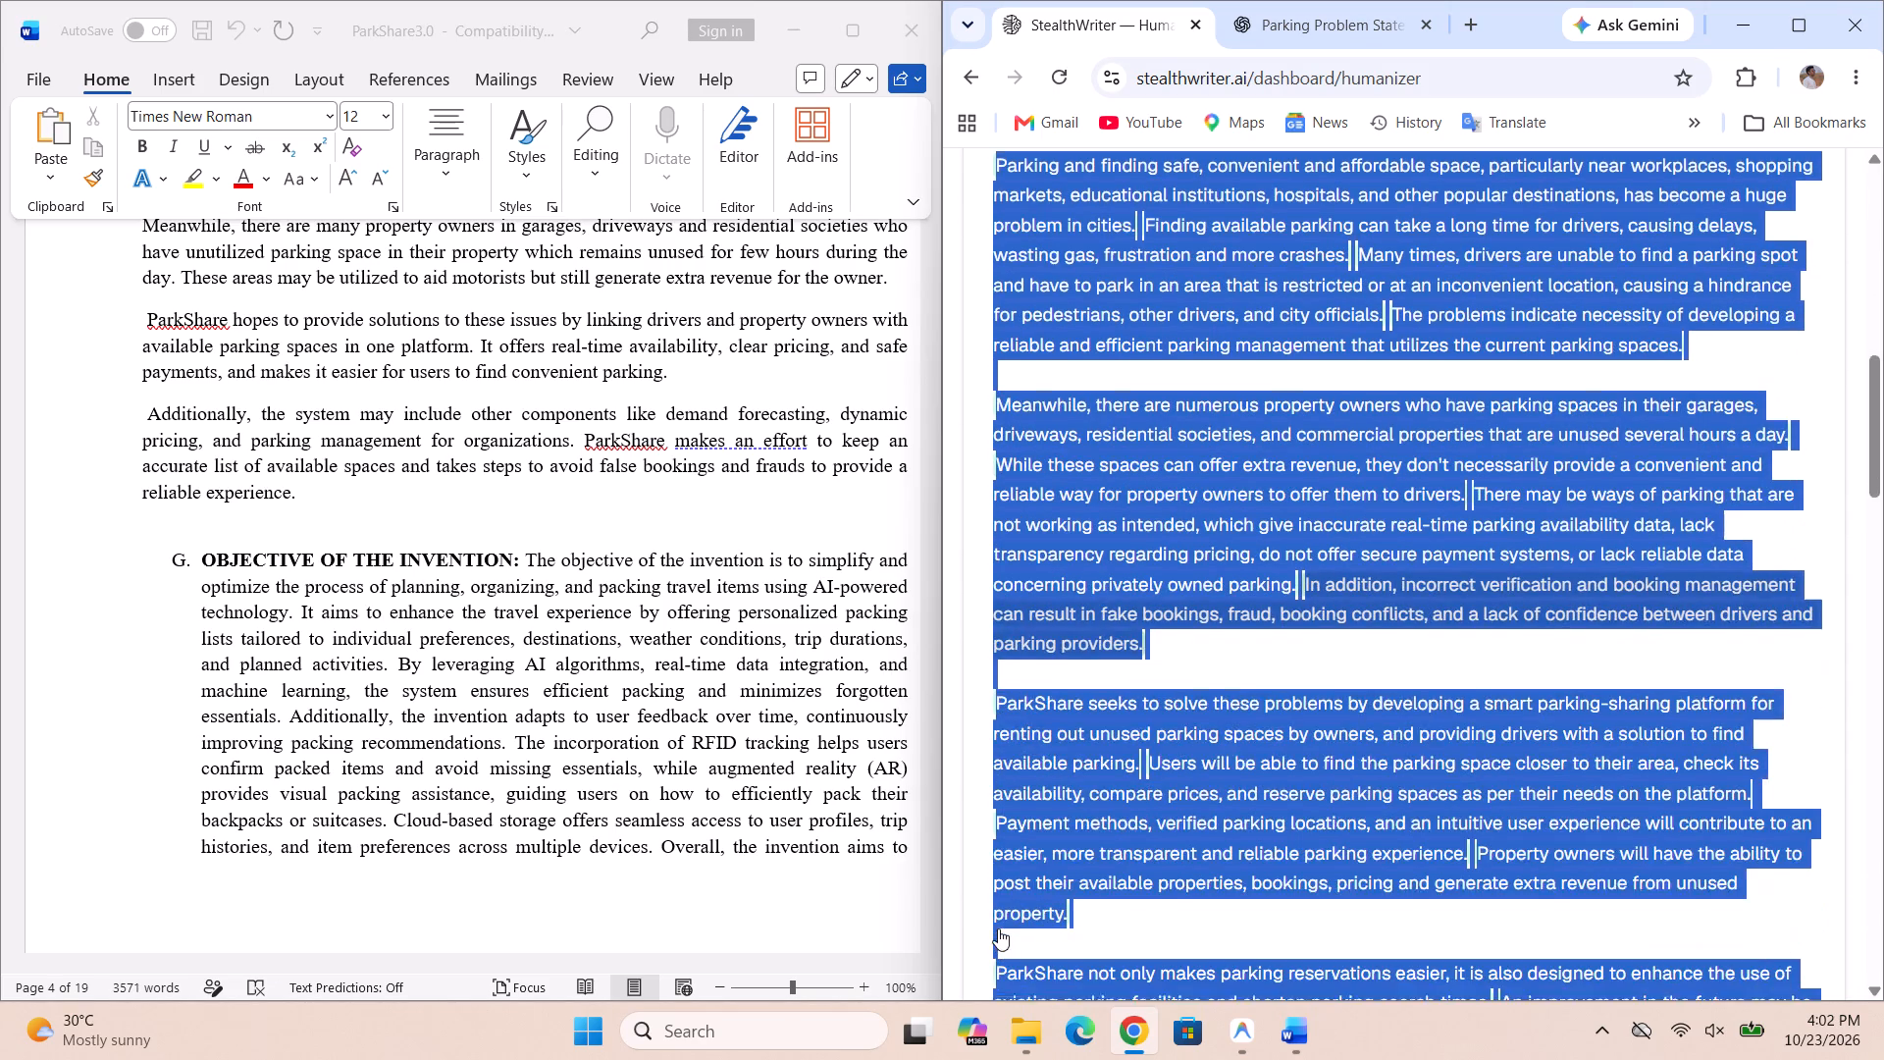
scroll(998, 928, "down", 3)
scroll(998, 928, "up", 1)
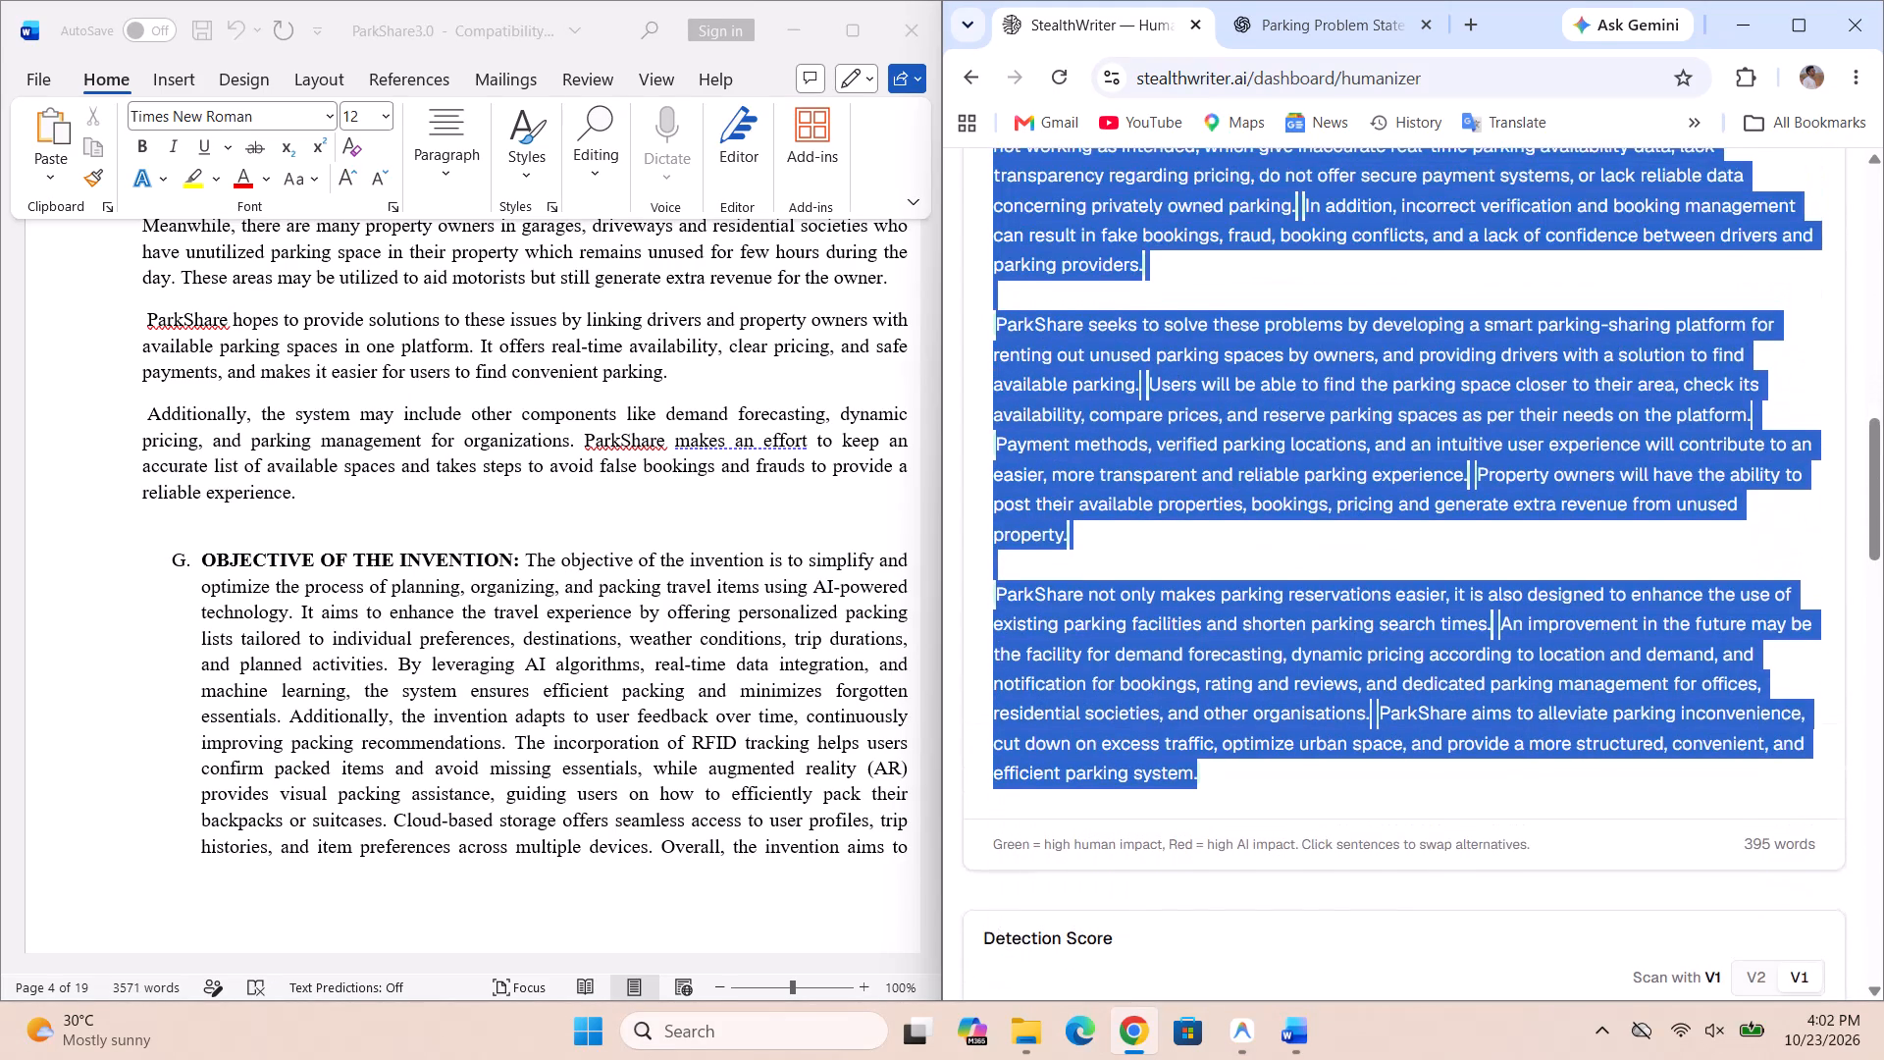
key("ctrl+c")
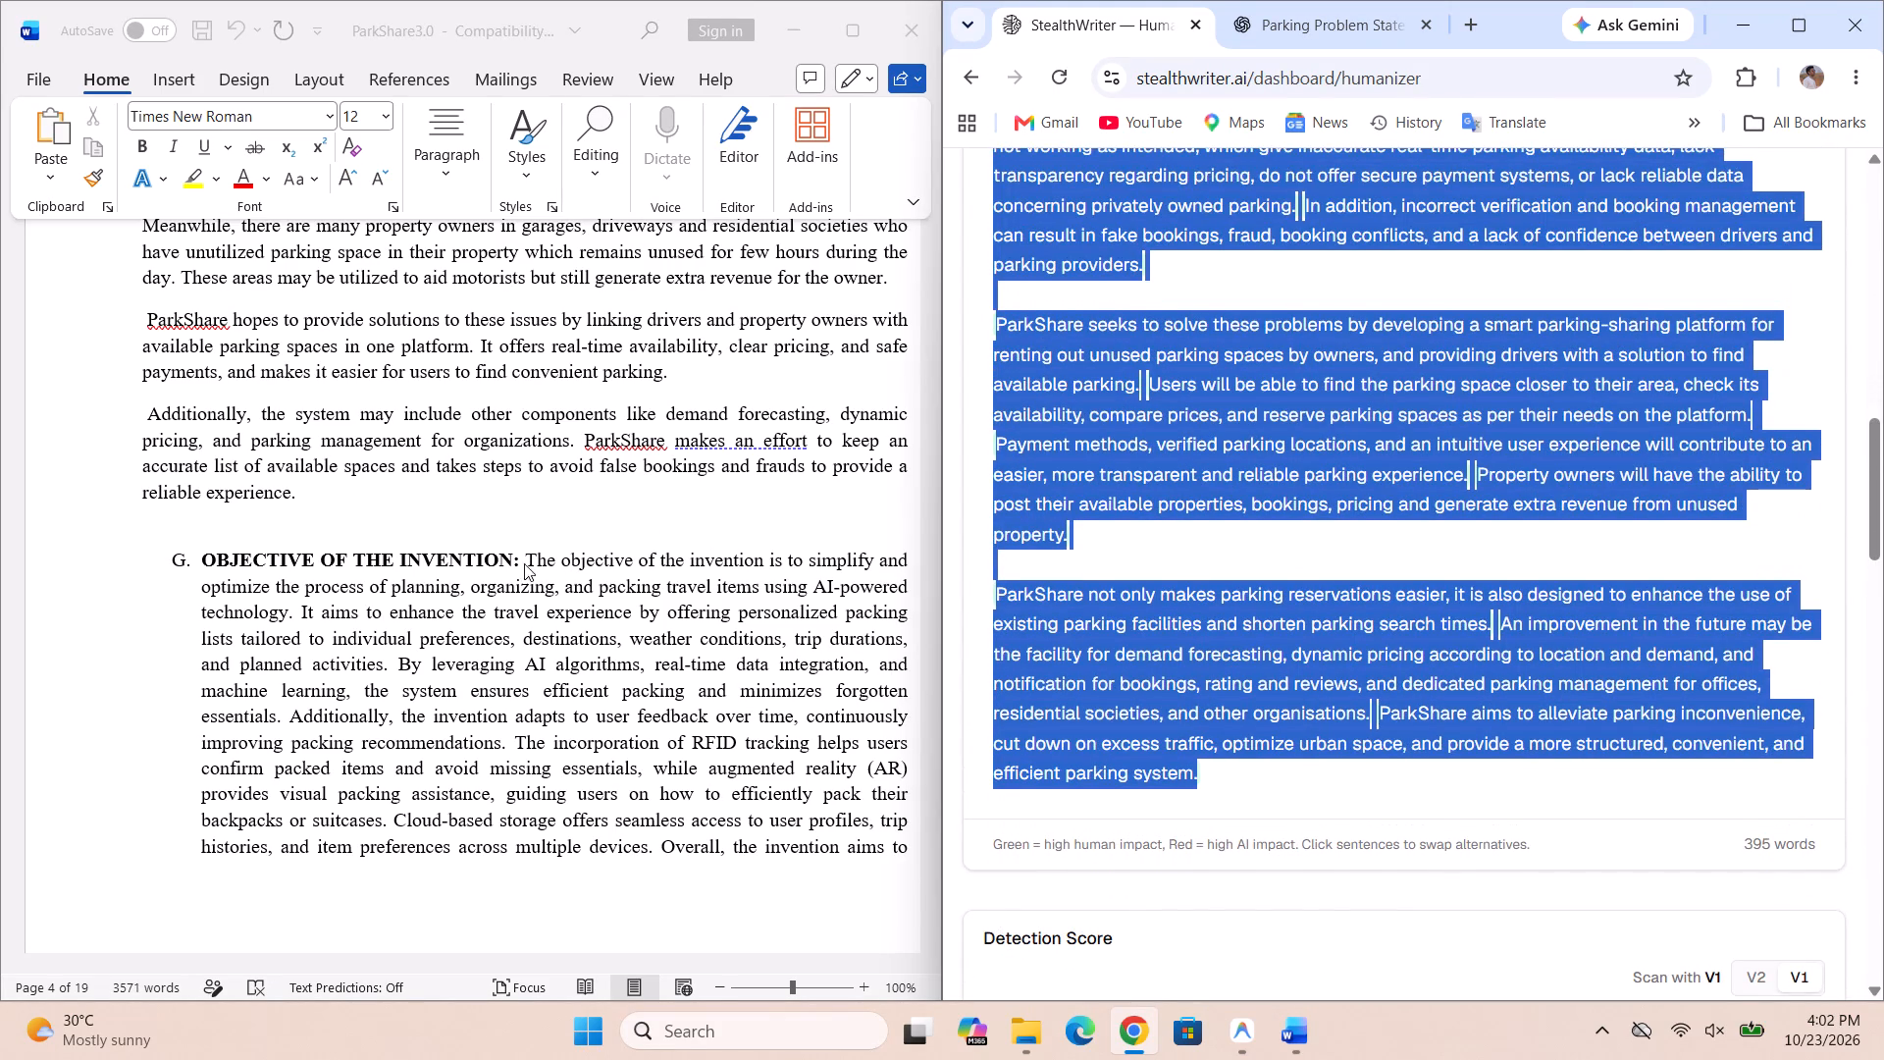
In Word, replace the packing-related text under OBJECTIVE OF THE INVENTION, through "modern travellers.", with the copied humanized text.
left_click(528, 558)
left_click(535, 561)
left_click(530, 560)
left_click_drag(530, 560, 655, 963)
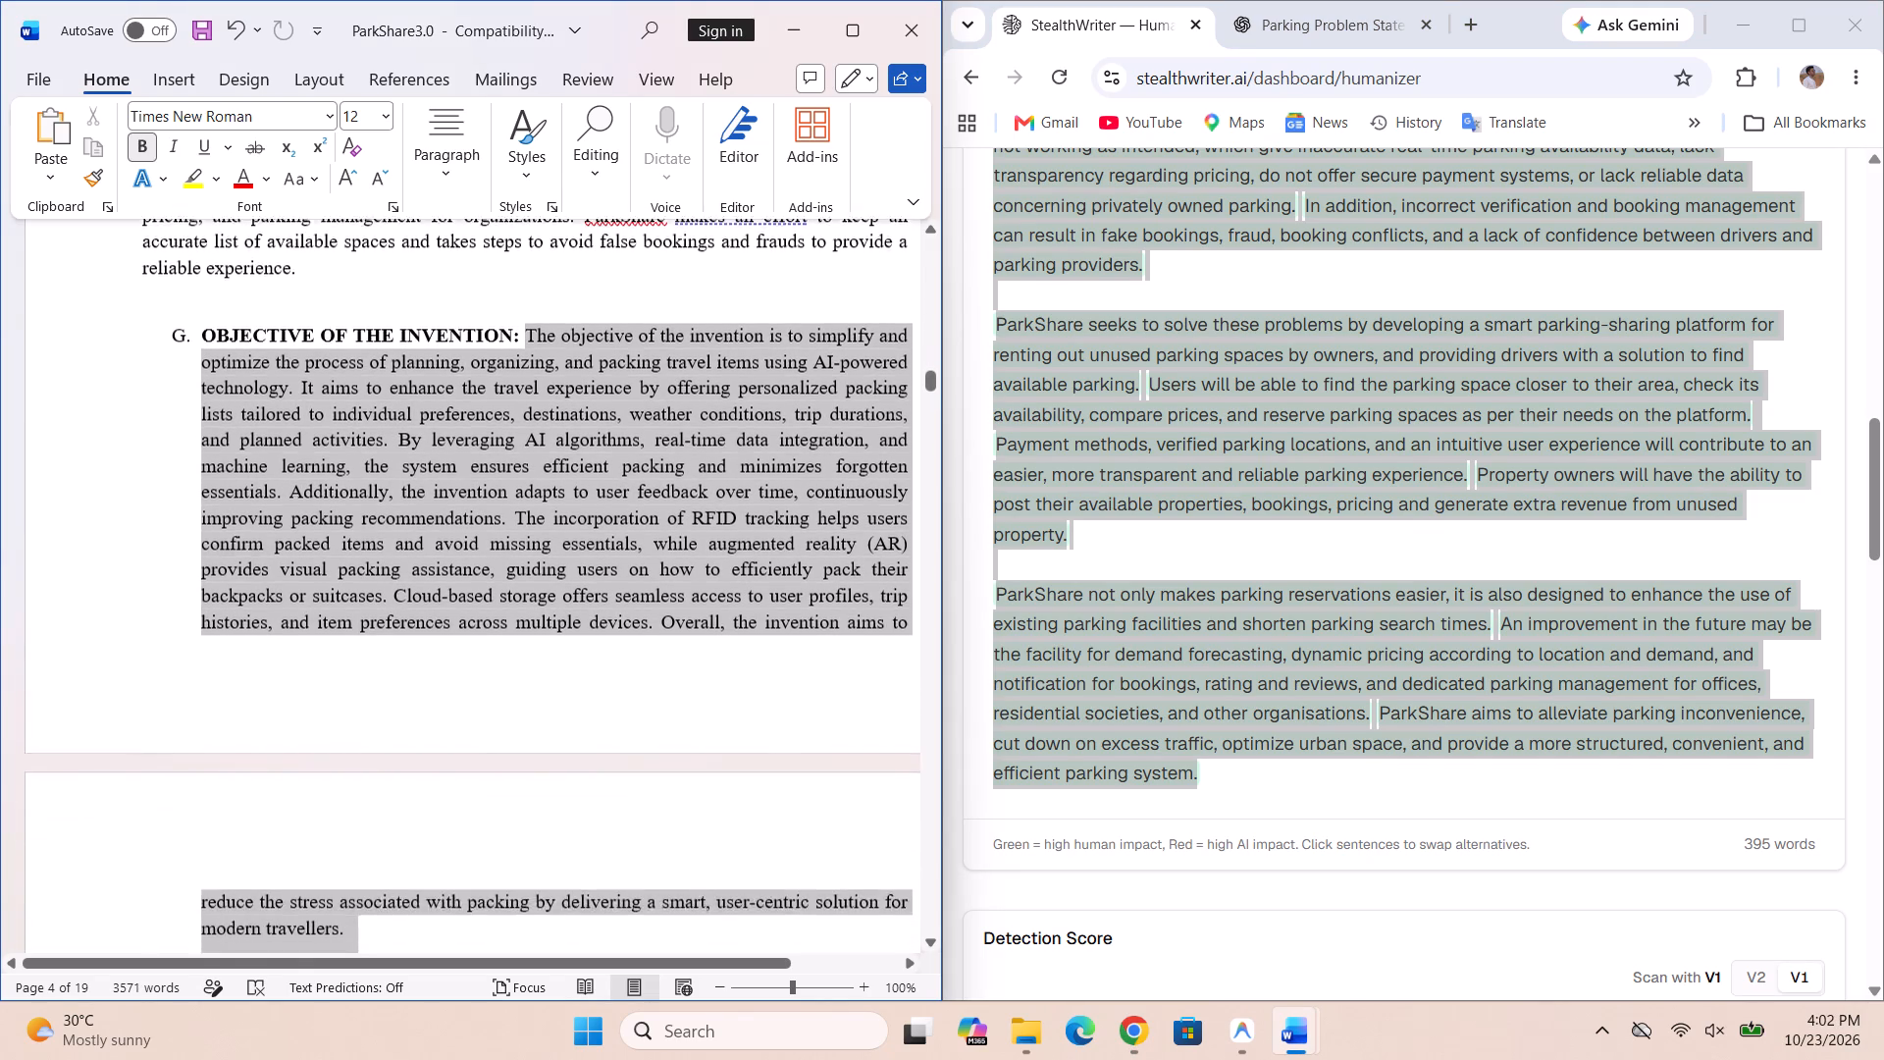
left_click_drag(655, 963, 401, 517)
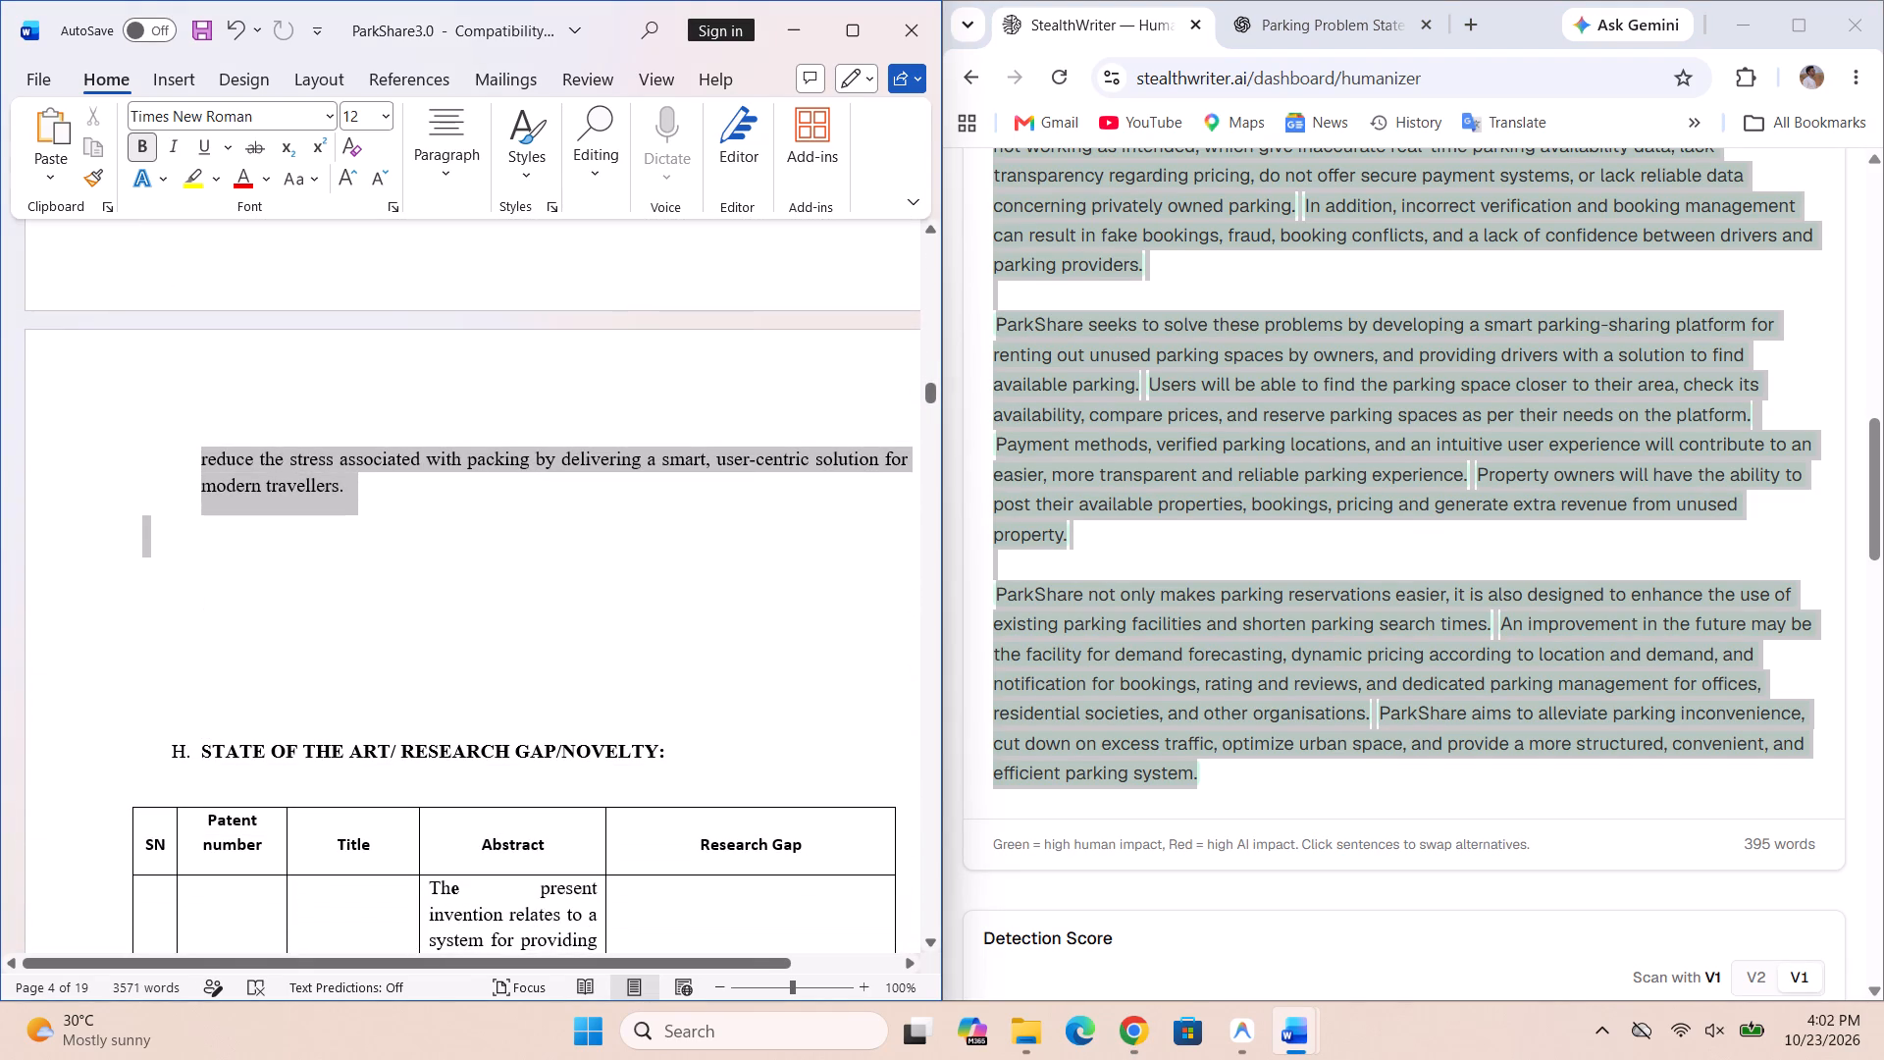
left_click_drag(401, 517, 390, 503)
key("ctrl+v")
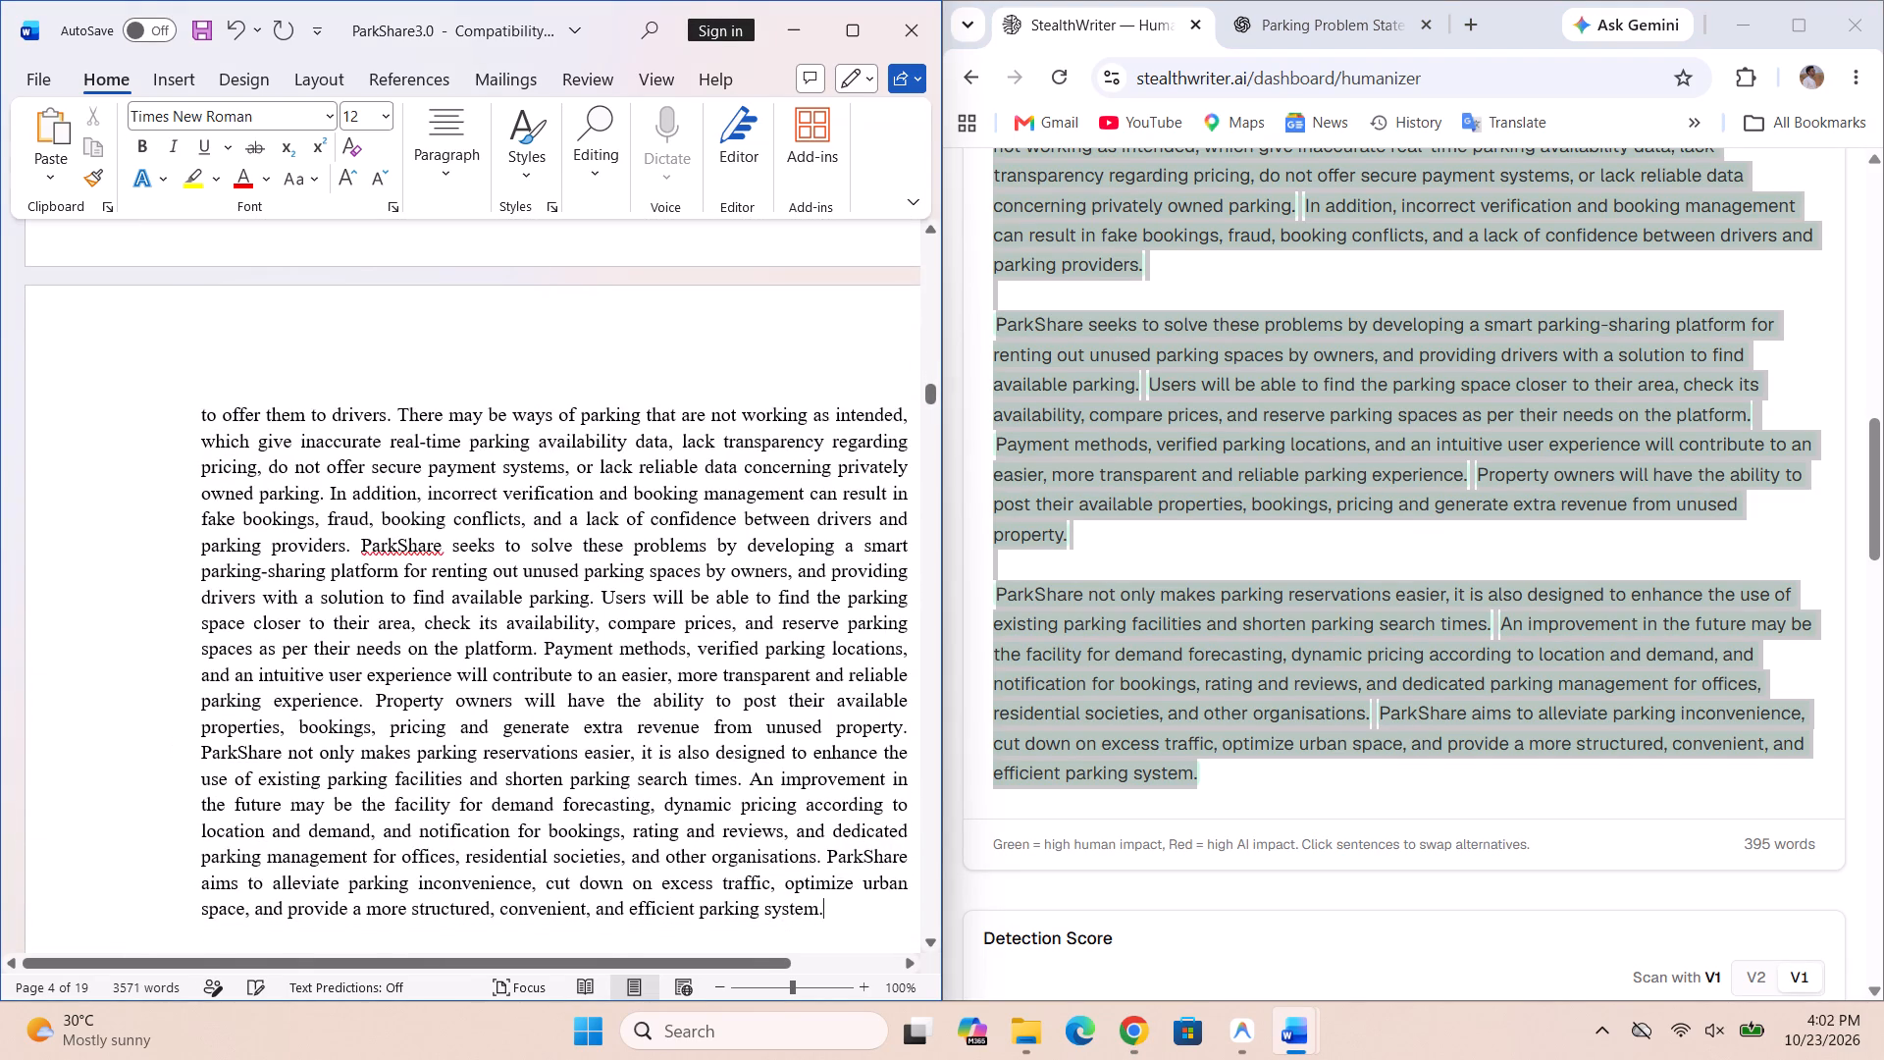
scroll(390, 503, "up", 3)
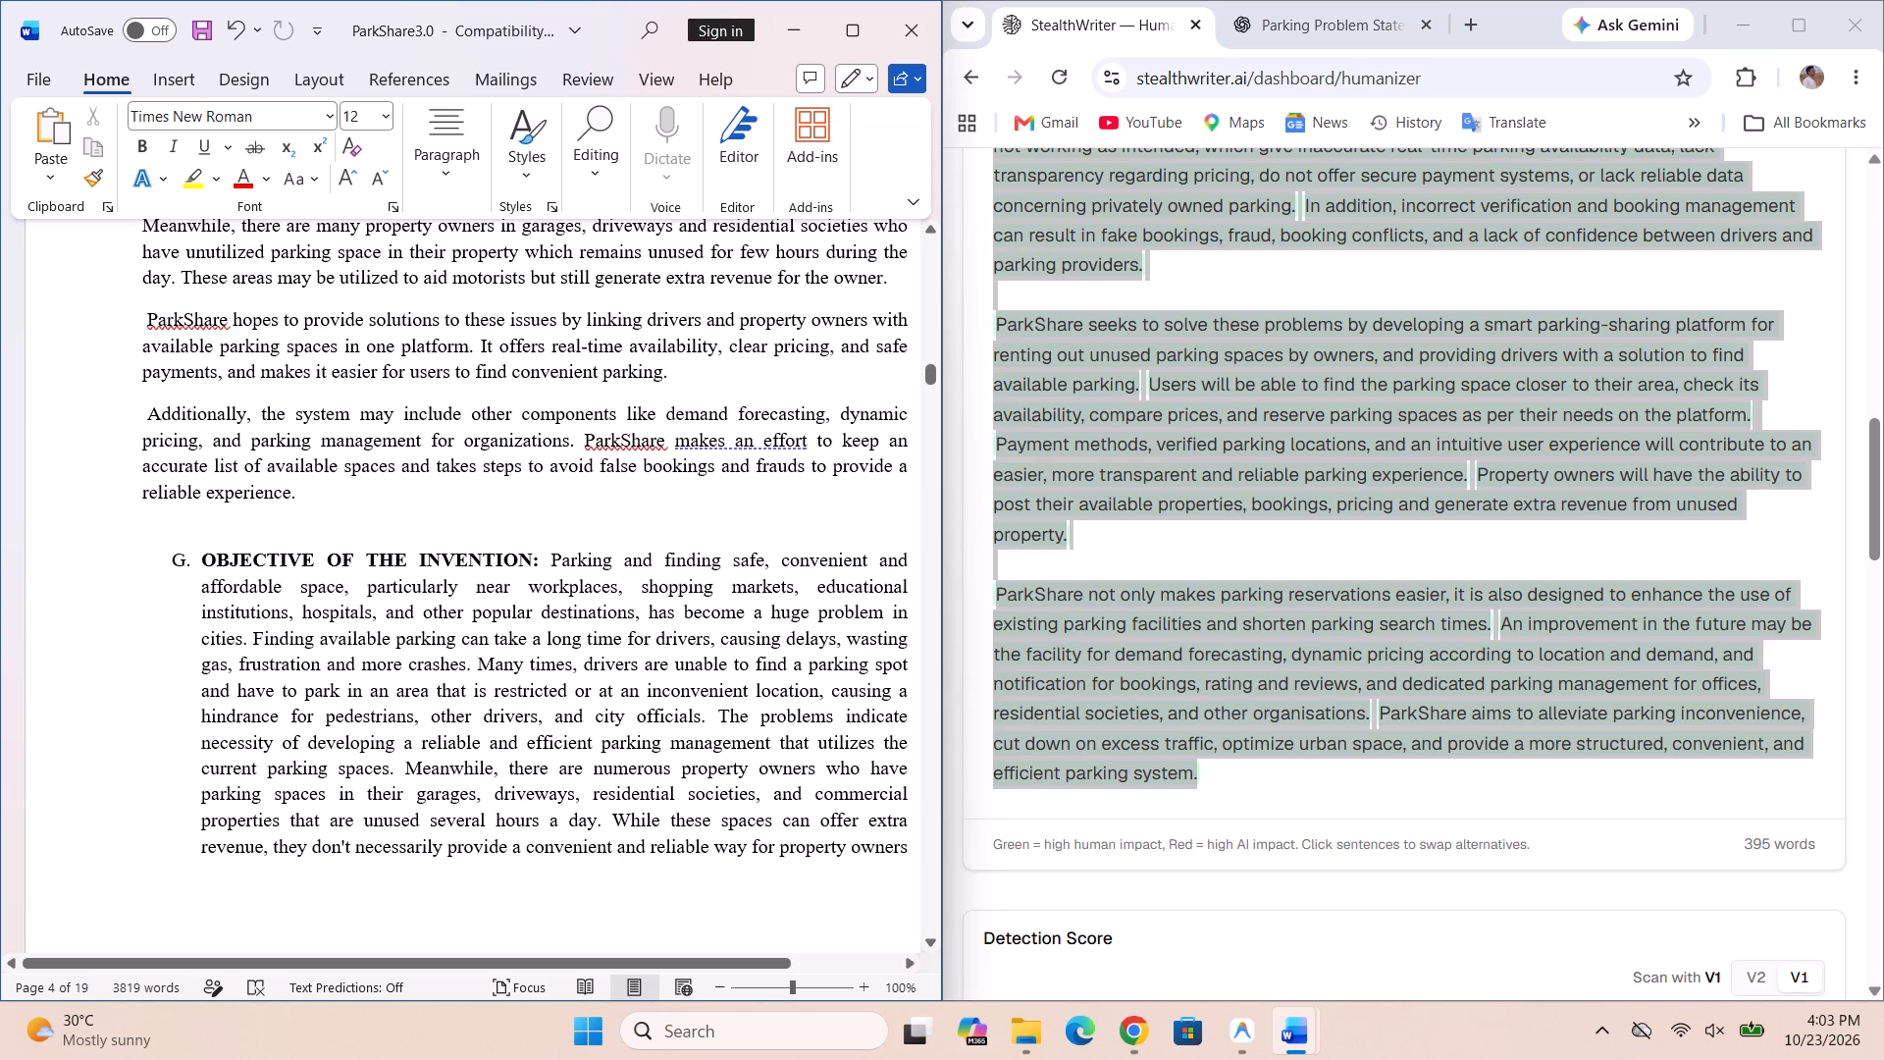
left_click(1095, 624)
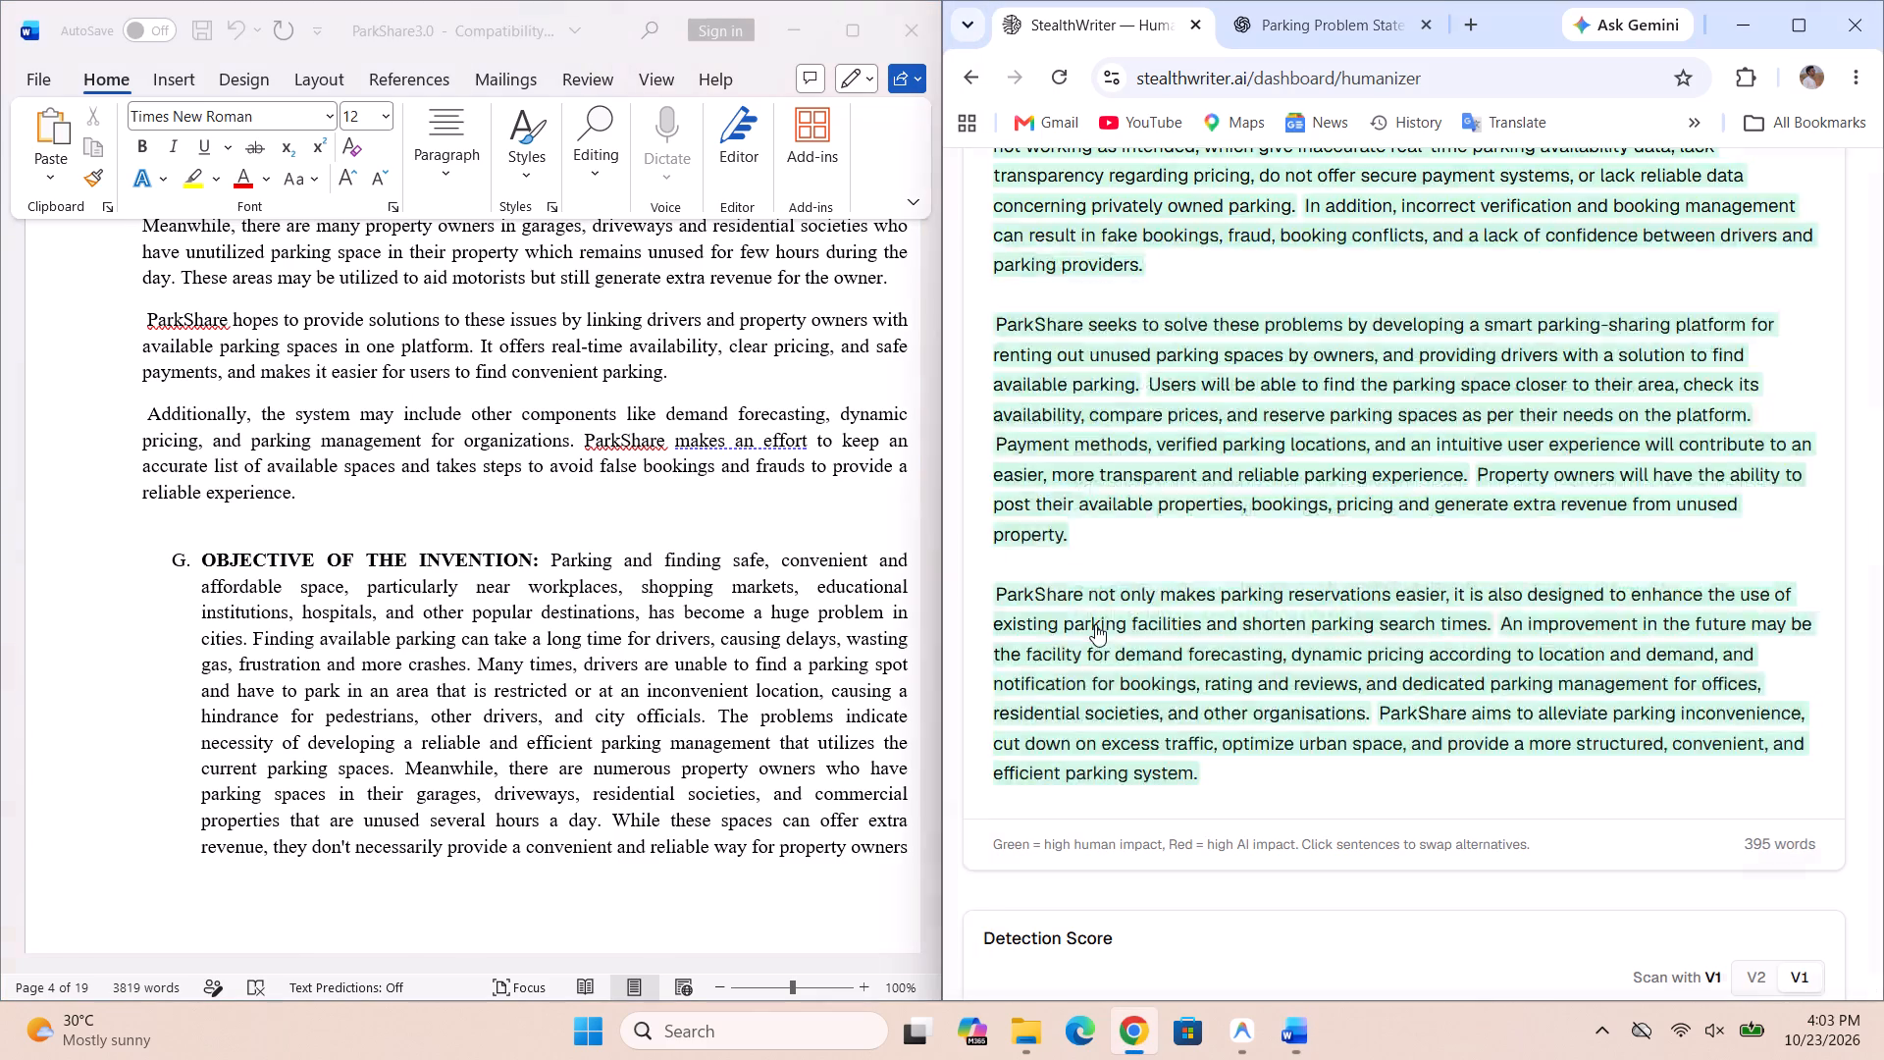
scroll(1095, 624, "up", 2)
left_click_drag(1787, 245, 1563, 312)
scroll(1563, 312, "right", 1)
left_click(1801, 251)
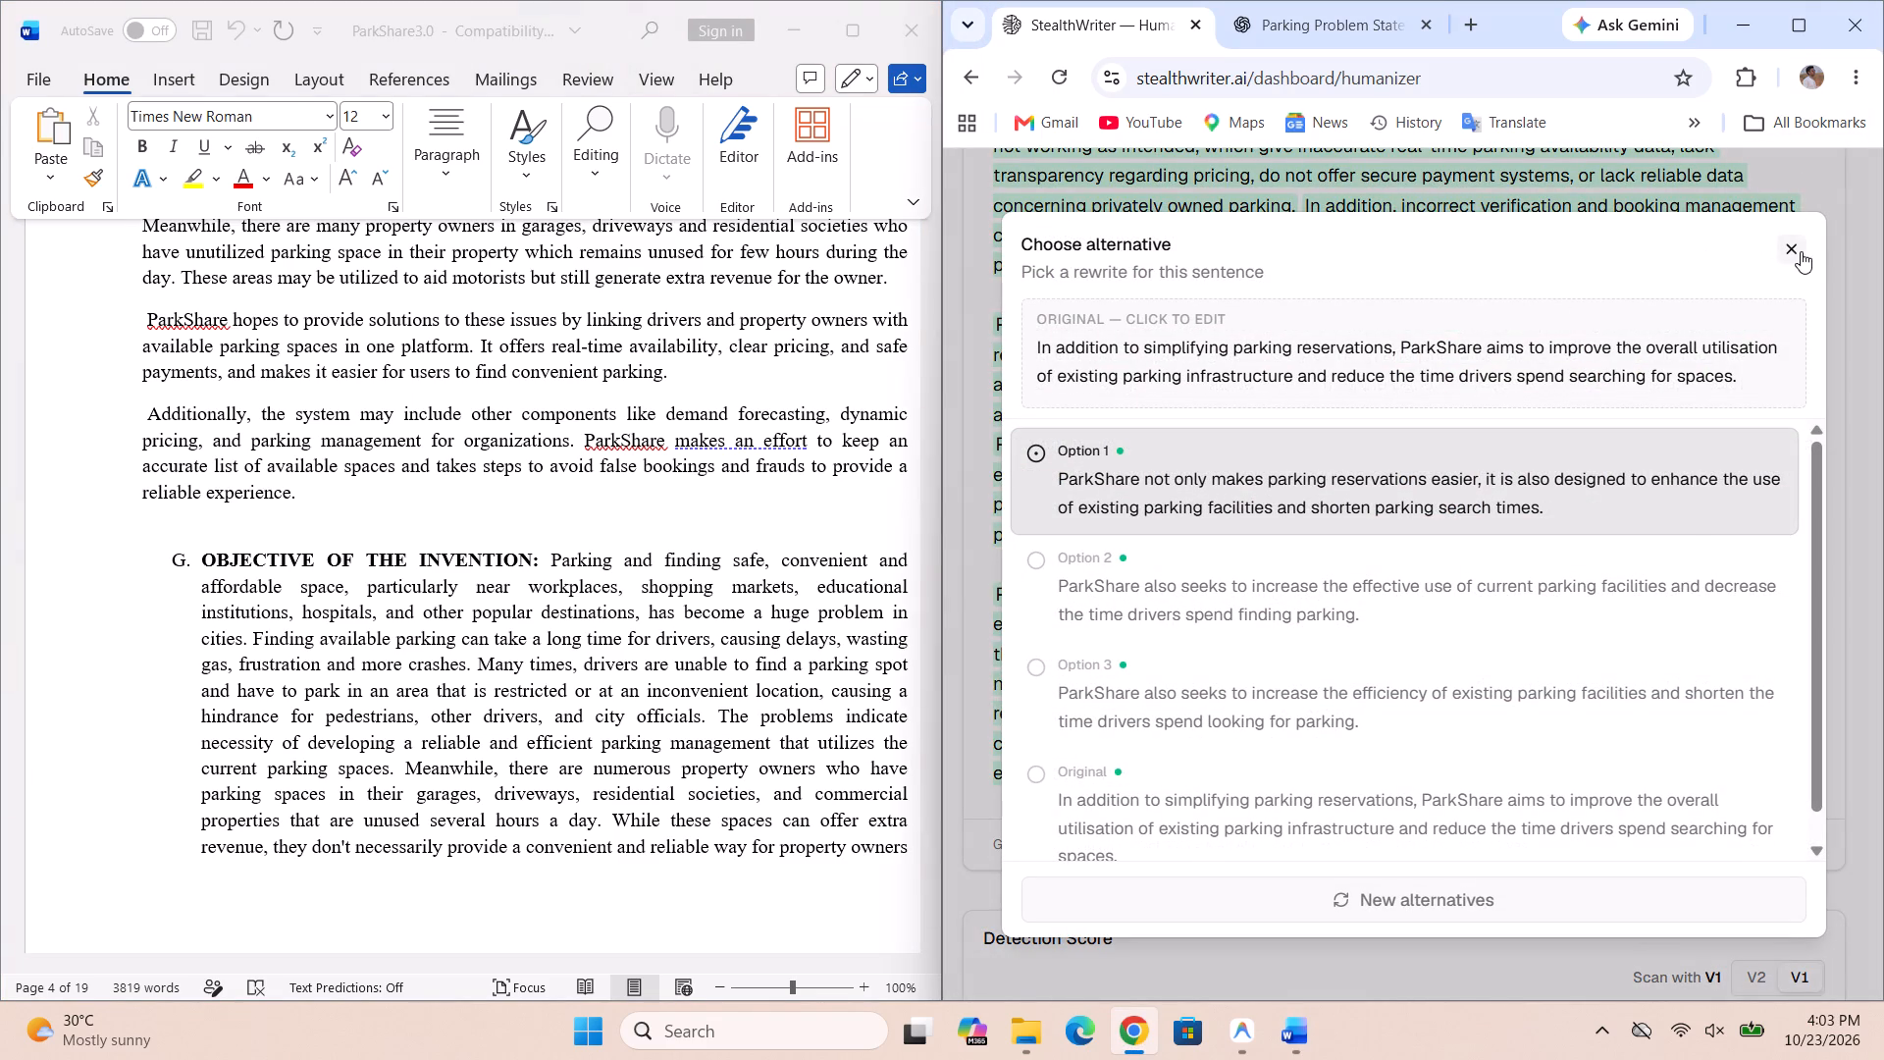
Start a new unlettered paragraph at "Meanwhile, there are numerous property owners" in the Objective section, matching the StealthWriter paragraphs.
scroll(1659, 332, "up", 3)
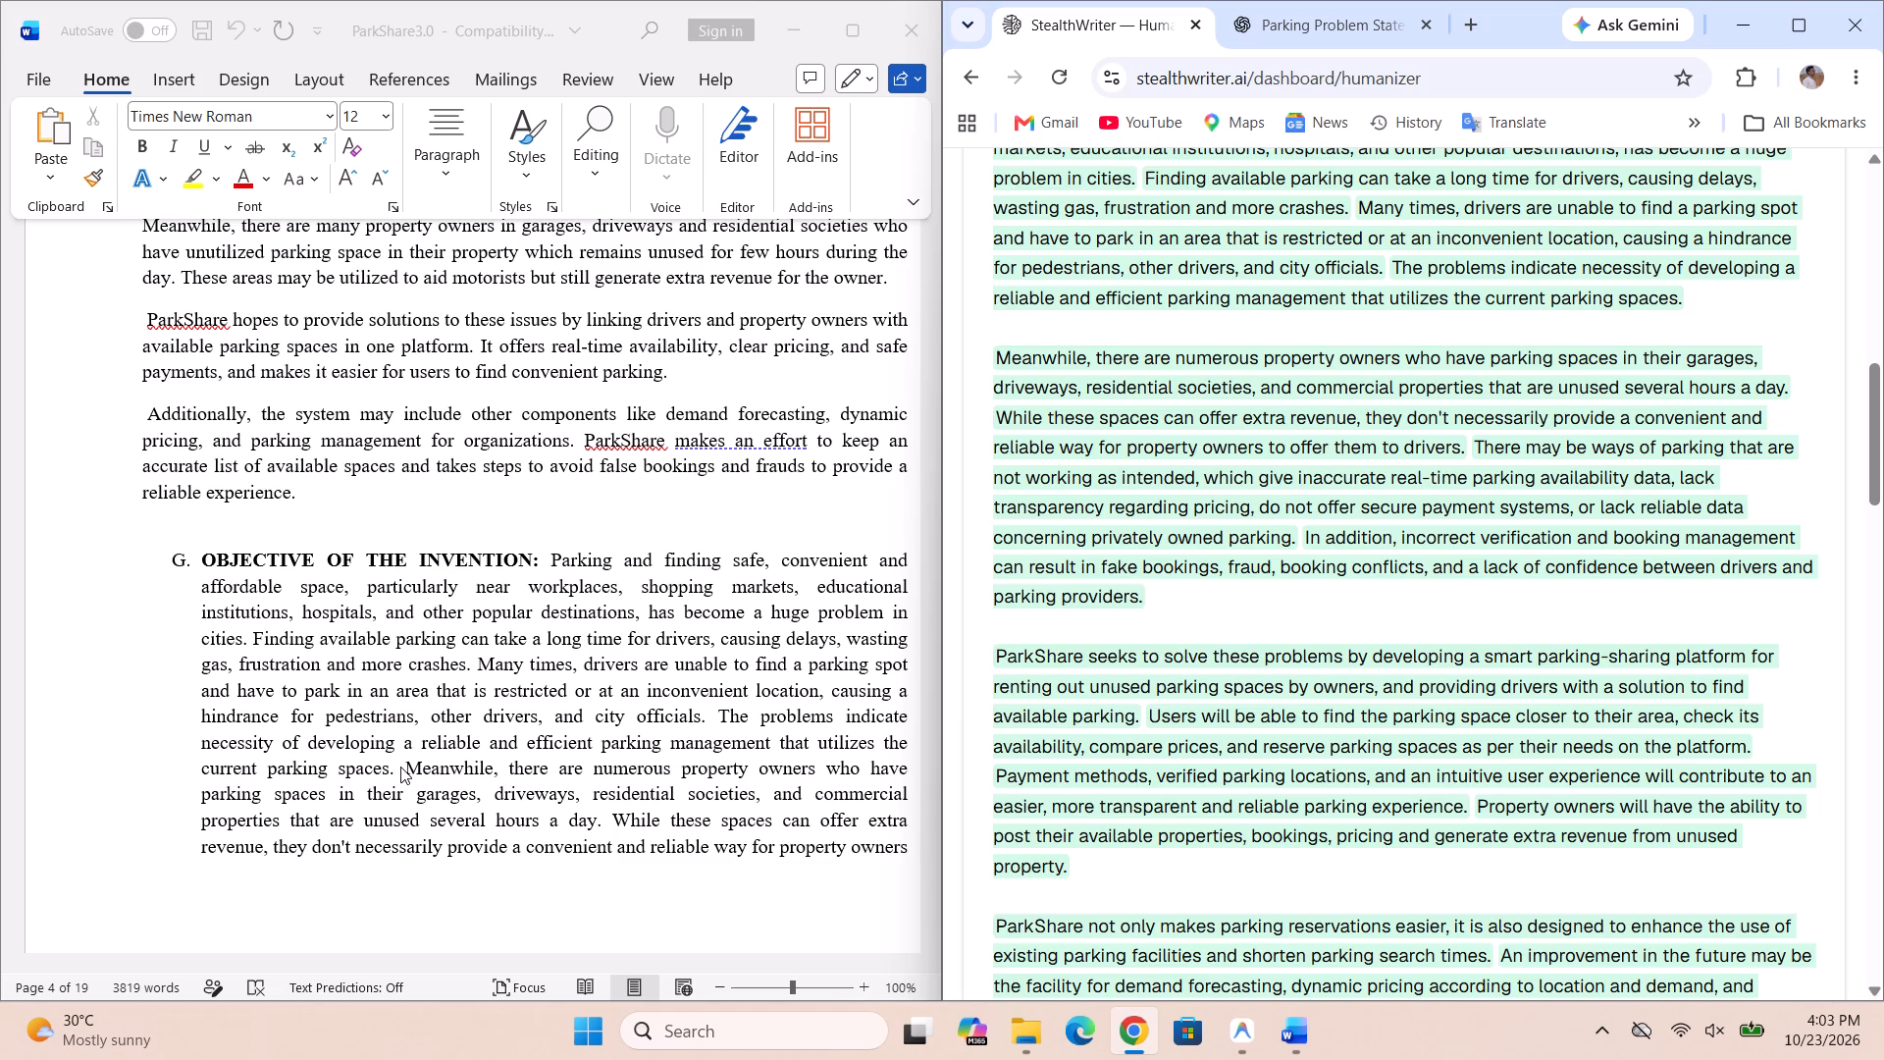
left_click(400, 768)
left_click(400, 768)
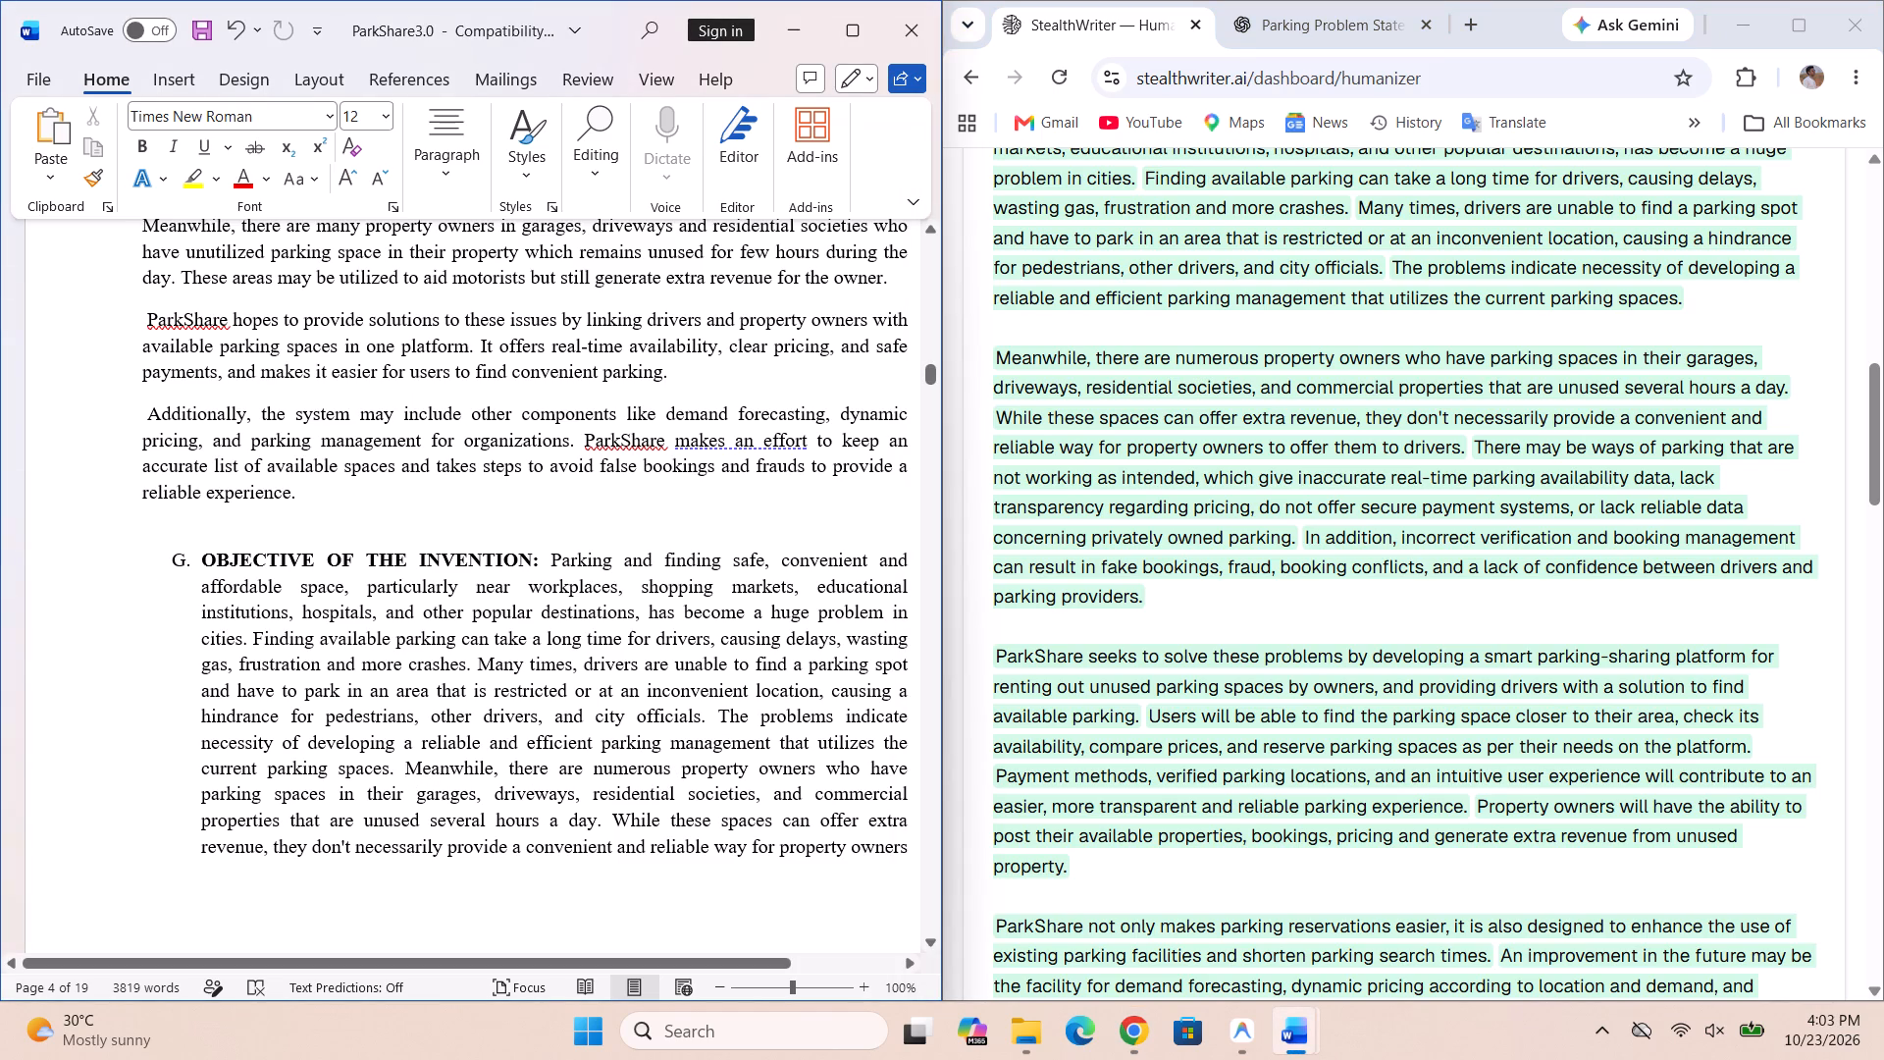
key("Return")
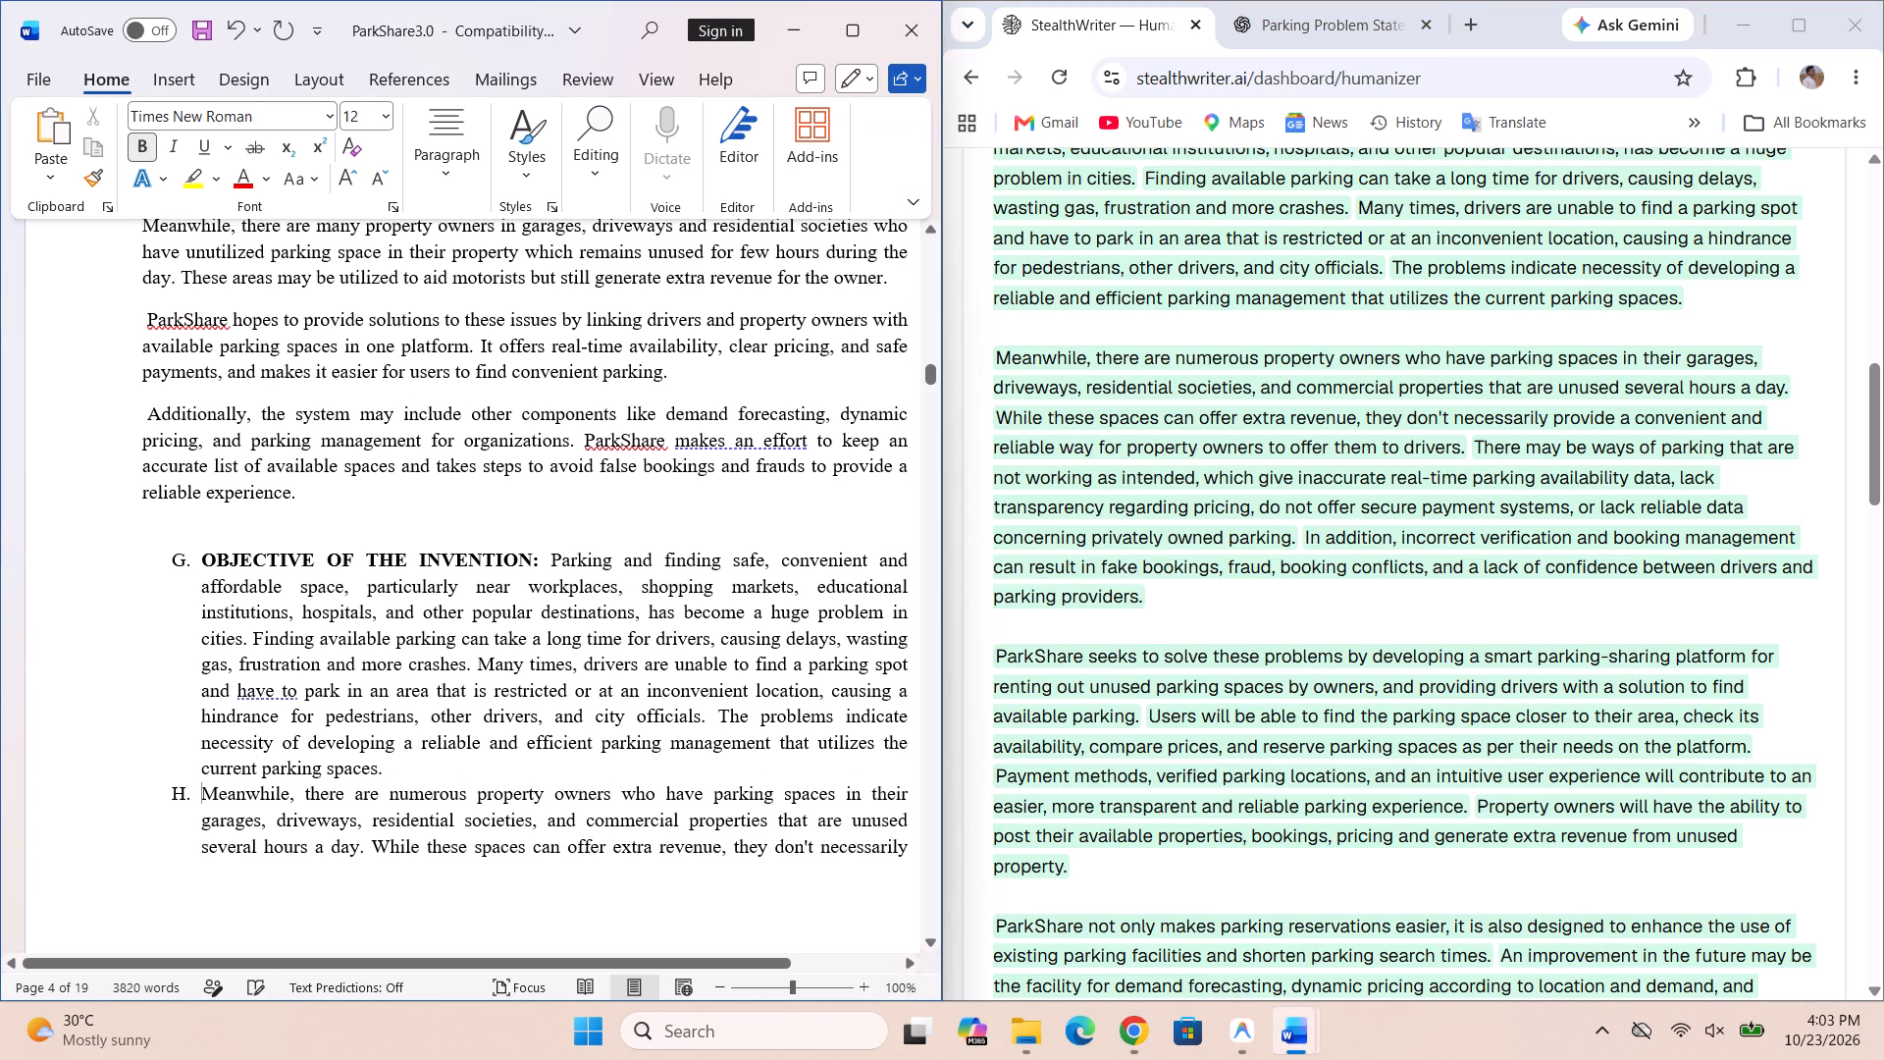
key("BackSpace")
Split off an unlettered paragraph at "ParkShare seeks to solve these problems" and remove its indent in the Objective section.
scroll(712, 738, "down", 1)
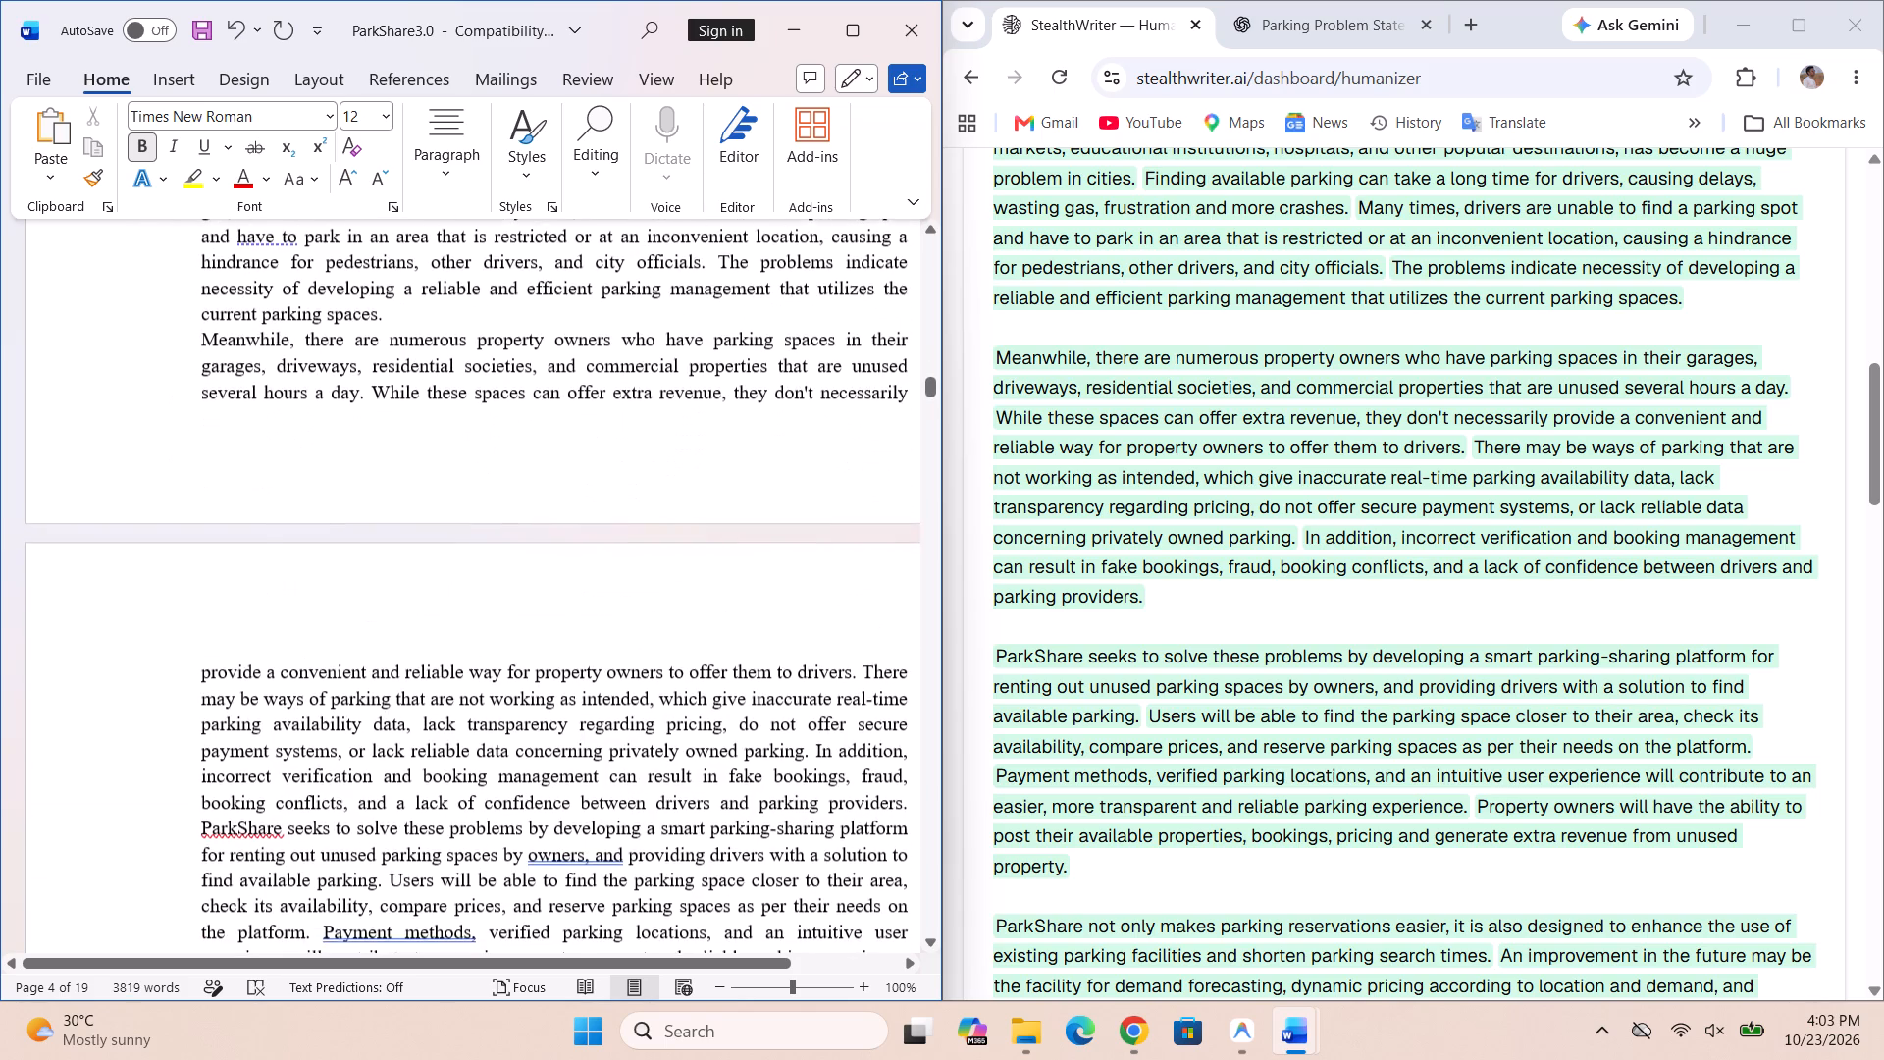
scroll(712, 738, "down", 2)
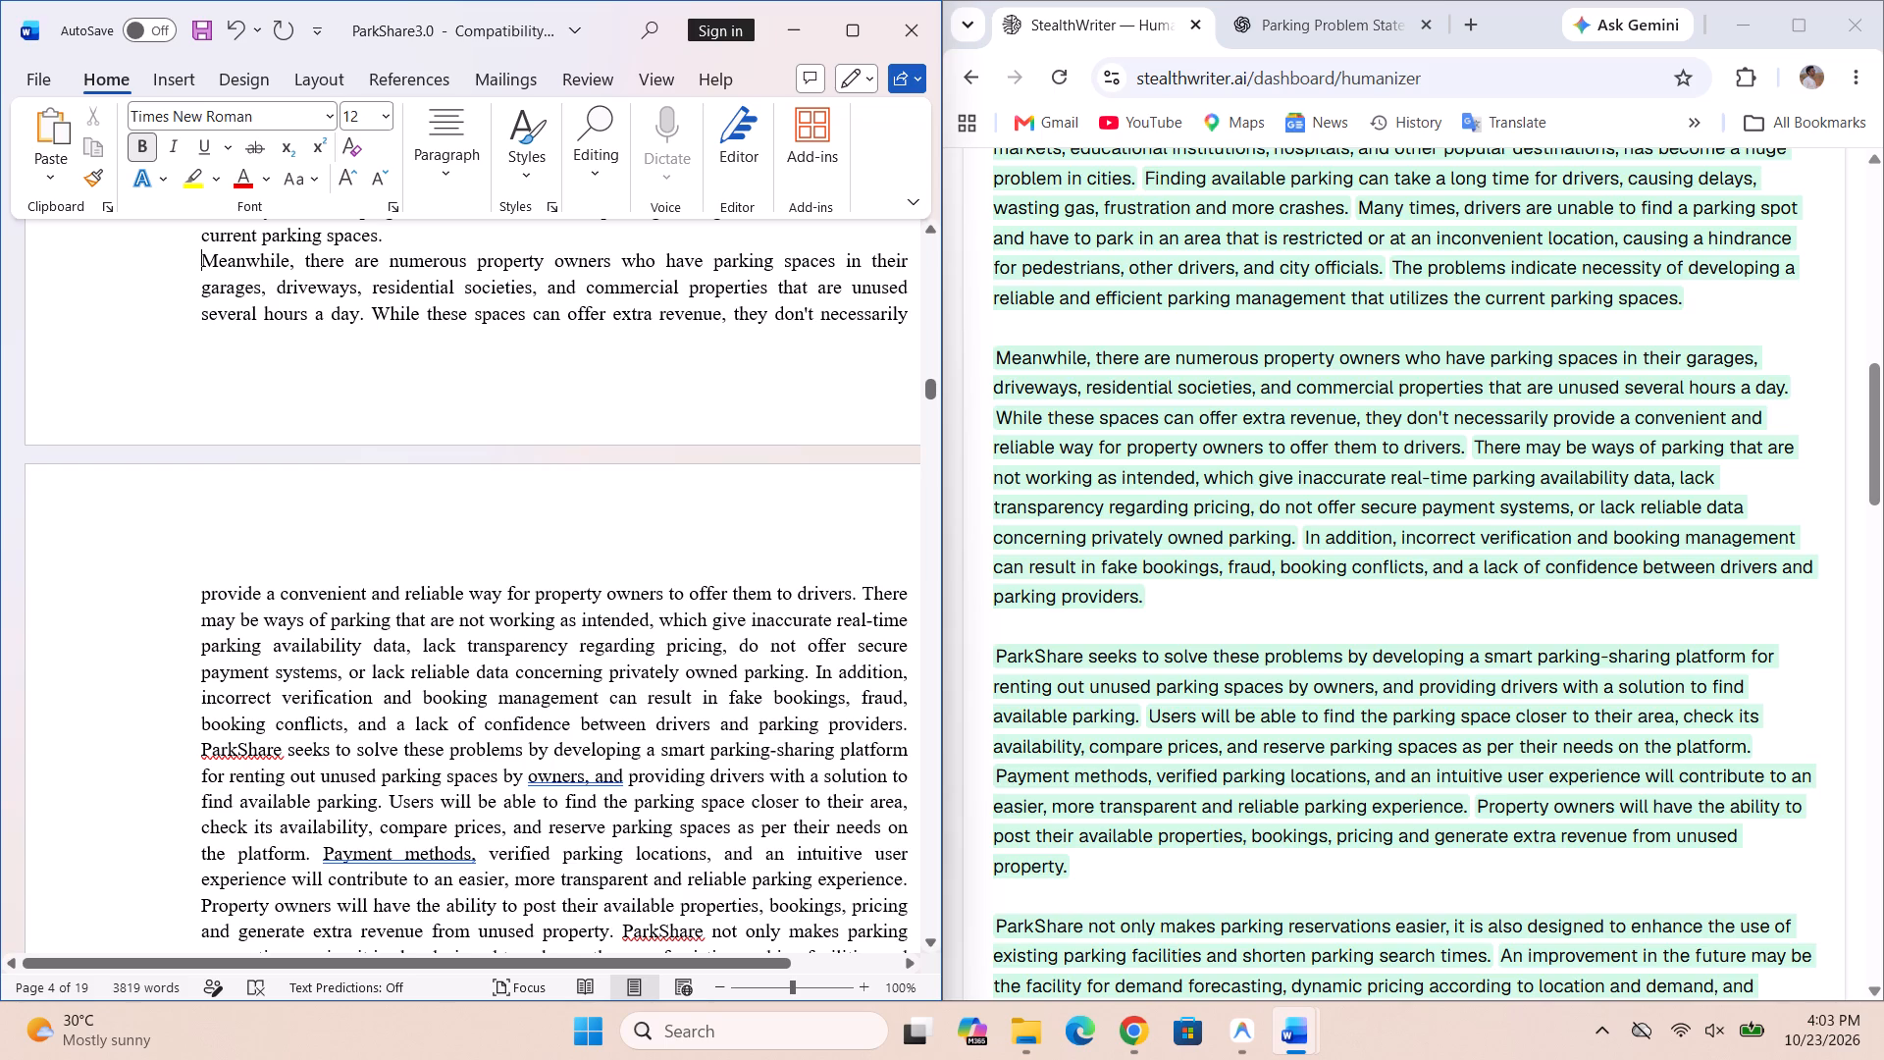
left_click(909, 726)
key("Return")
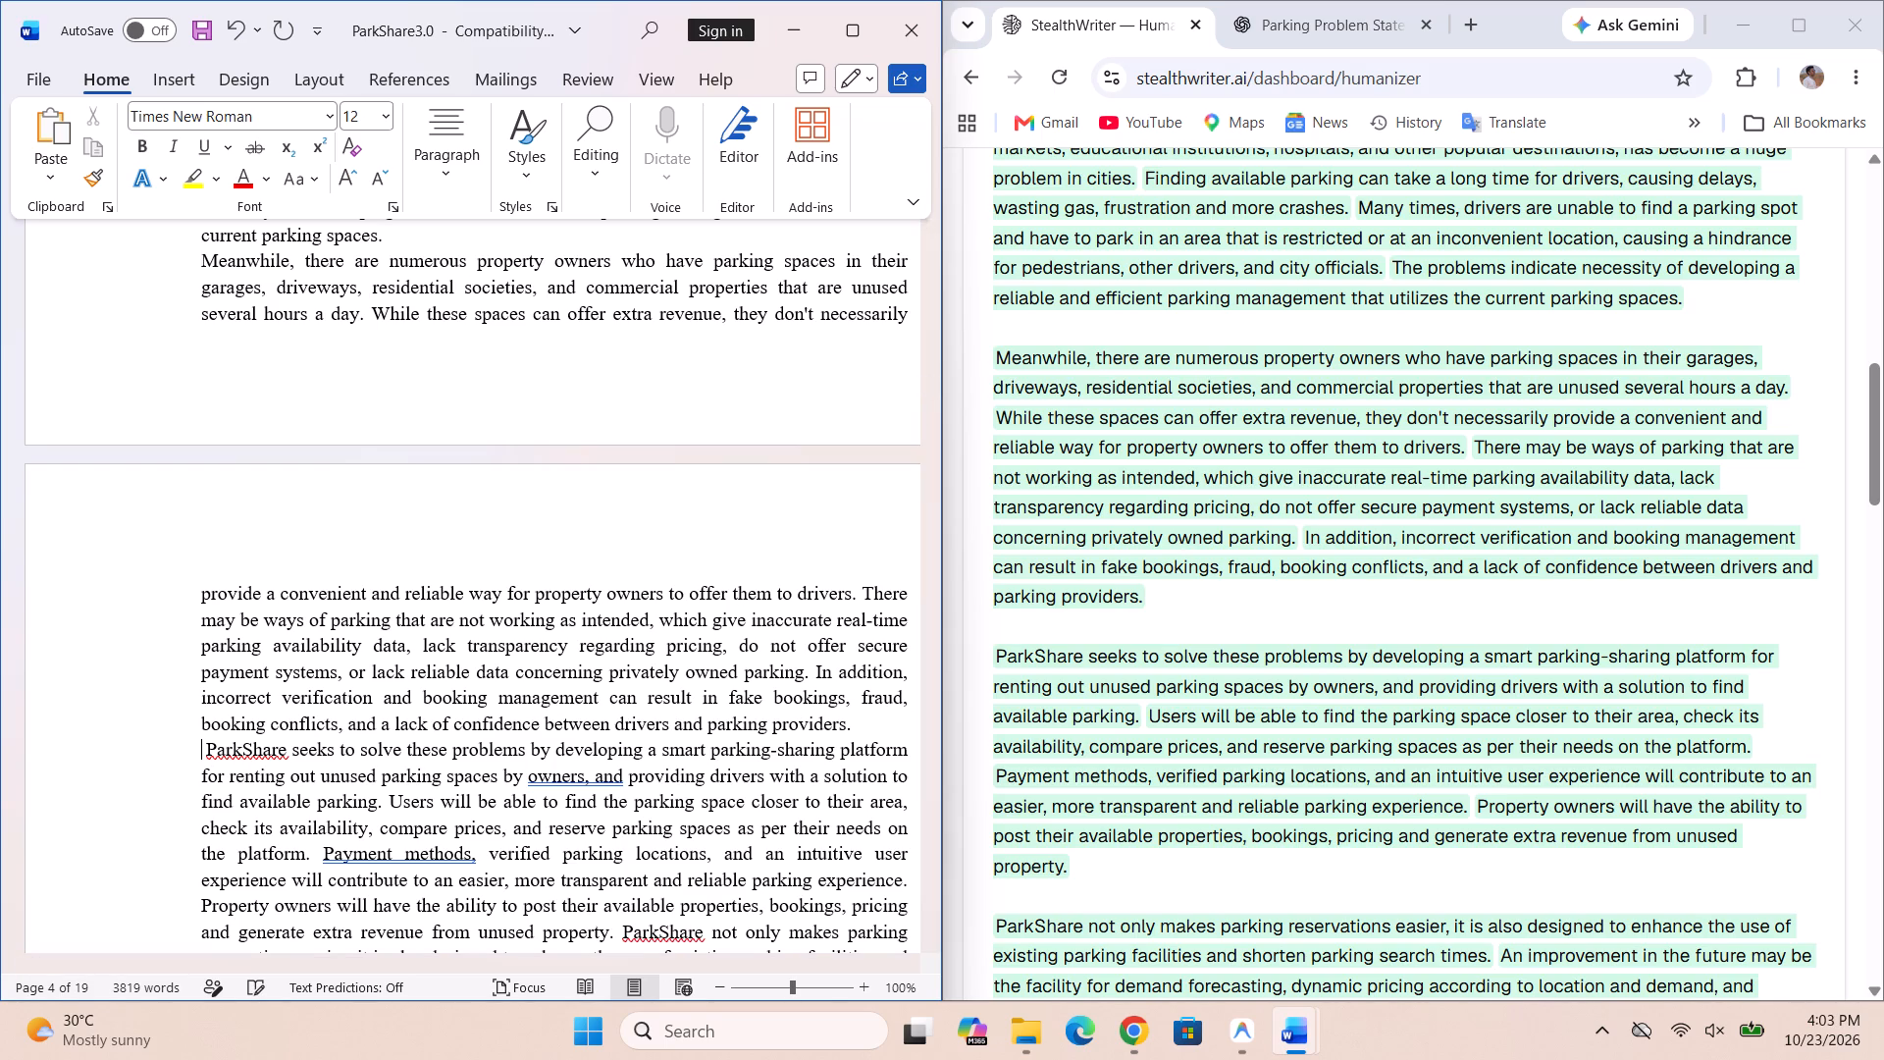
key("BackSpace")
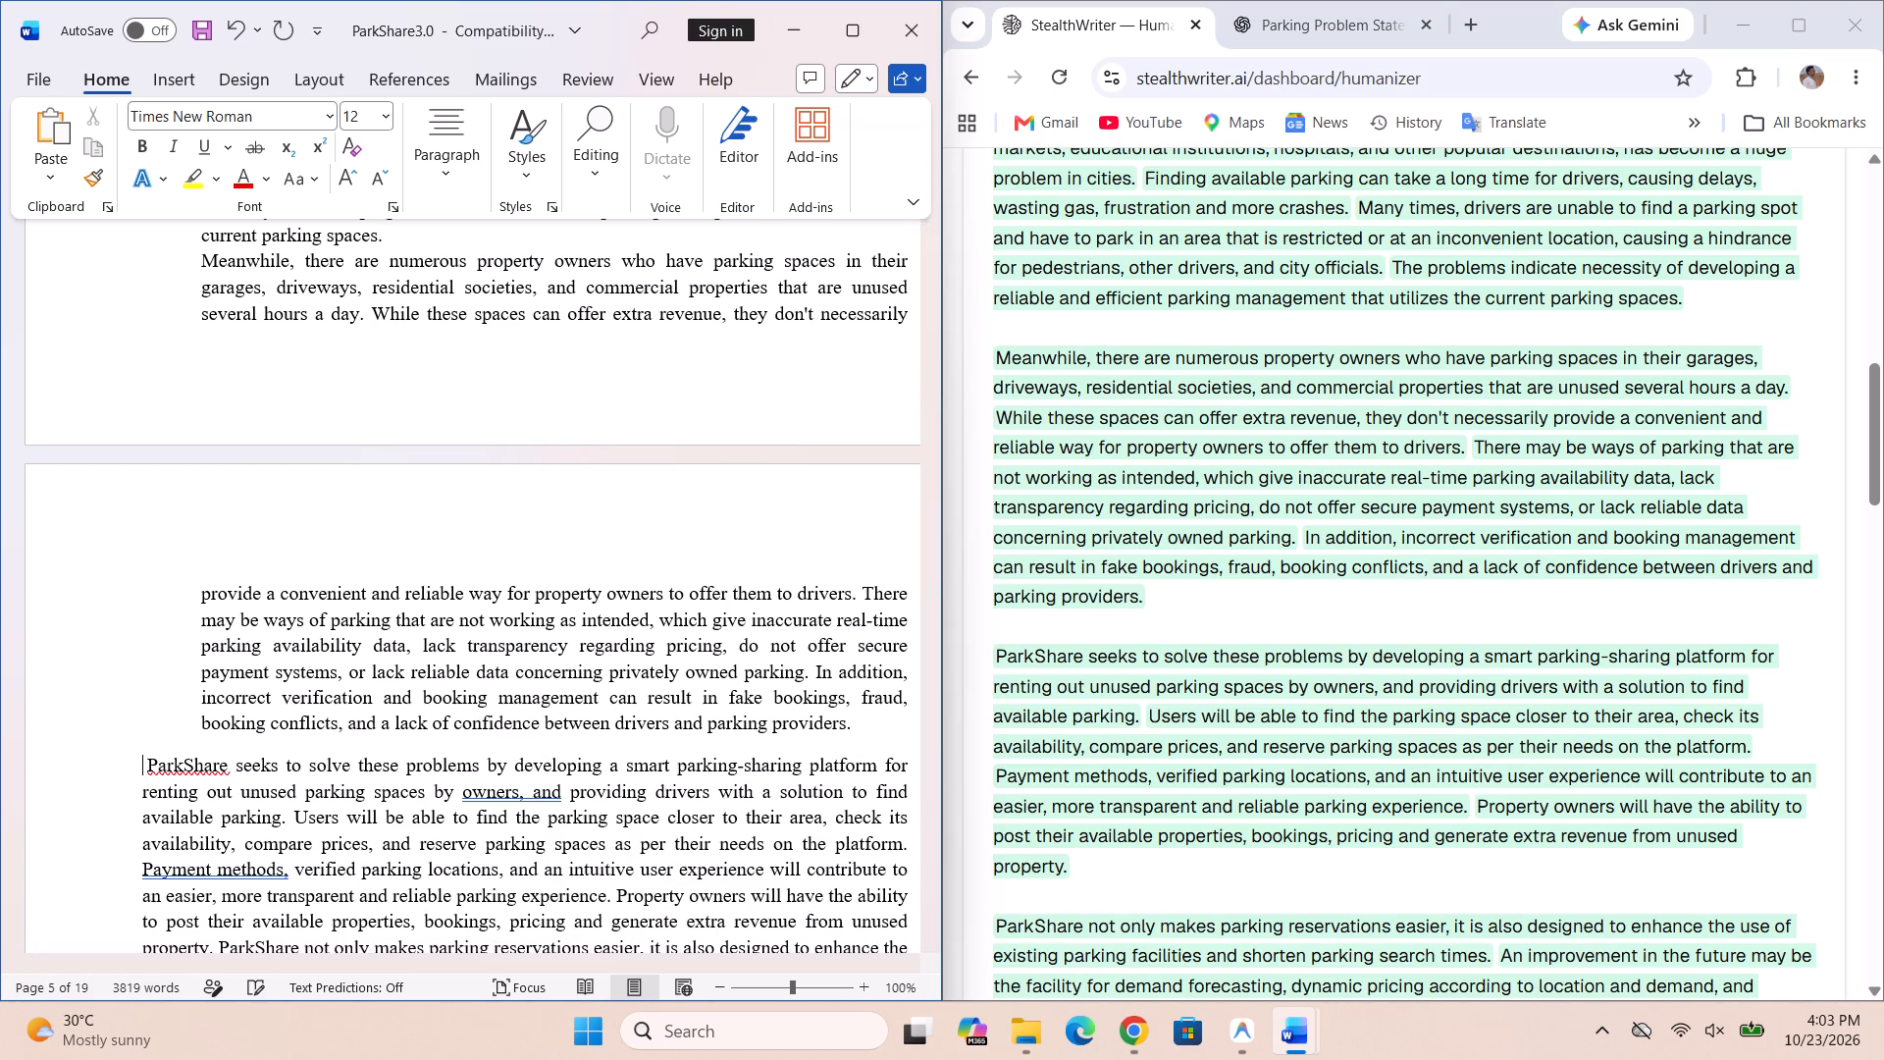
Compare the paragraph breaks of the Word Objective section with the humanized result in StealthWriter.
scroll(909, 726, "up", 2)
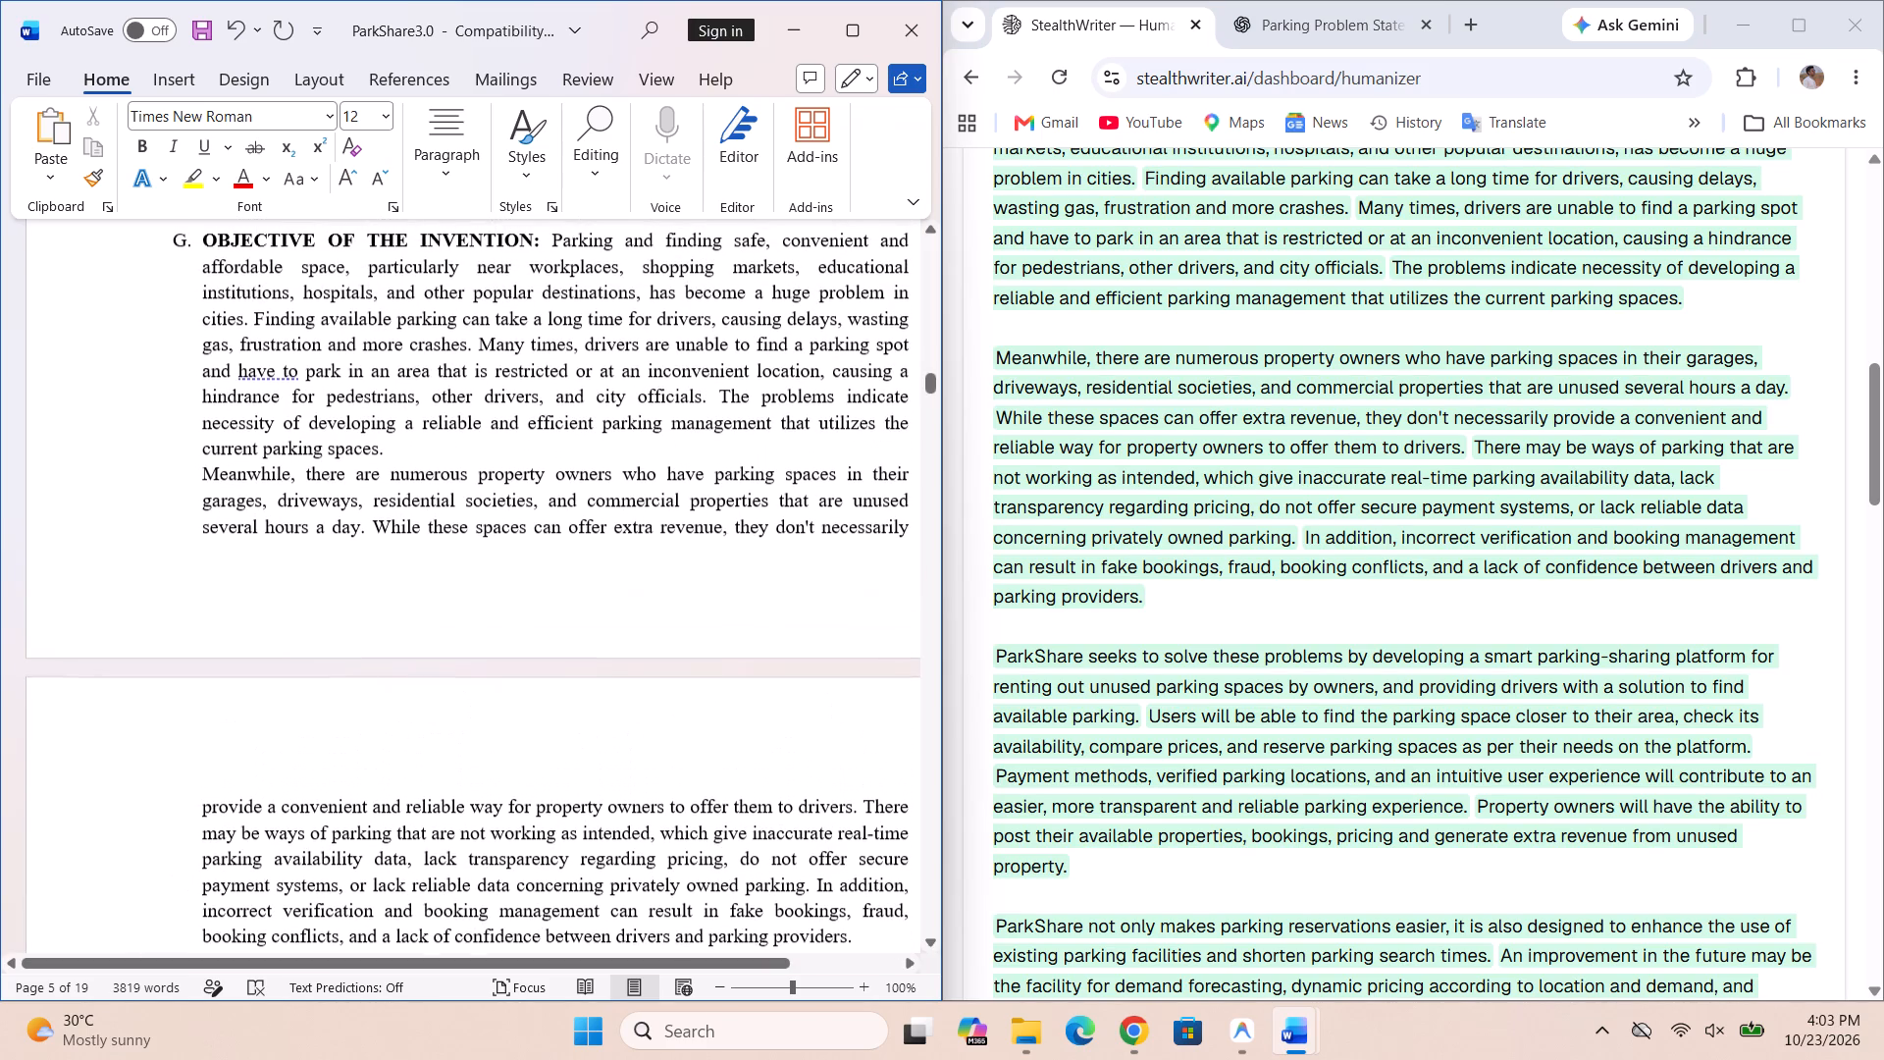
scroll(966, 639, "up", 1)
scroll(1046, 541, "up", 1)
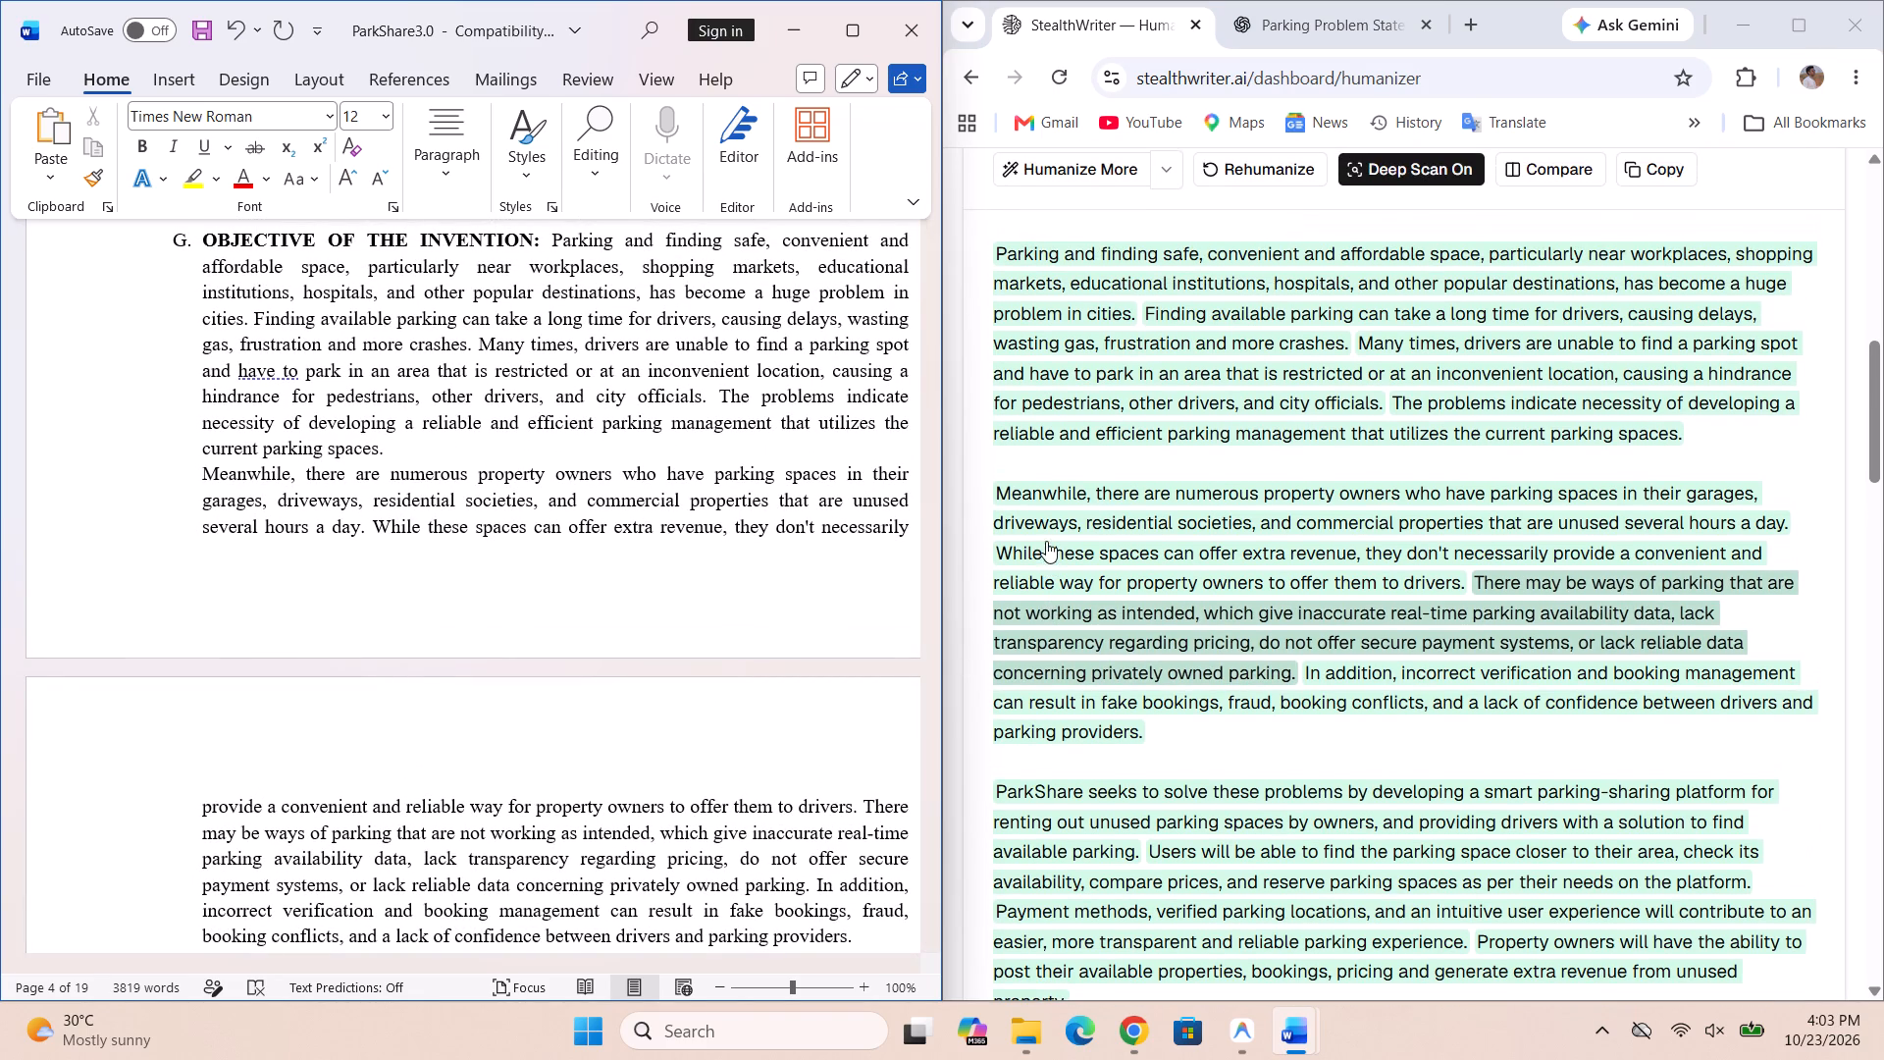
scroll(1046, 541, "up", 1)
scroll(1348, 383, "down", 1)
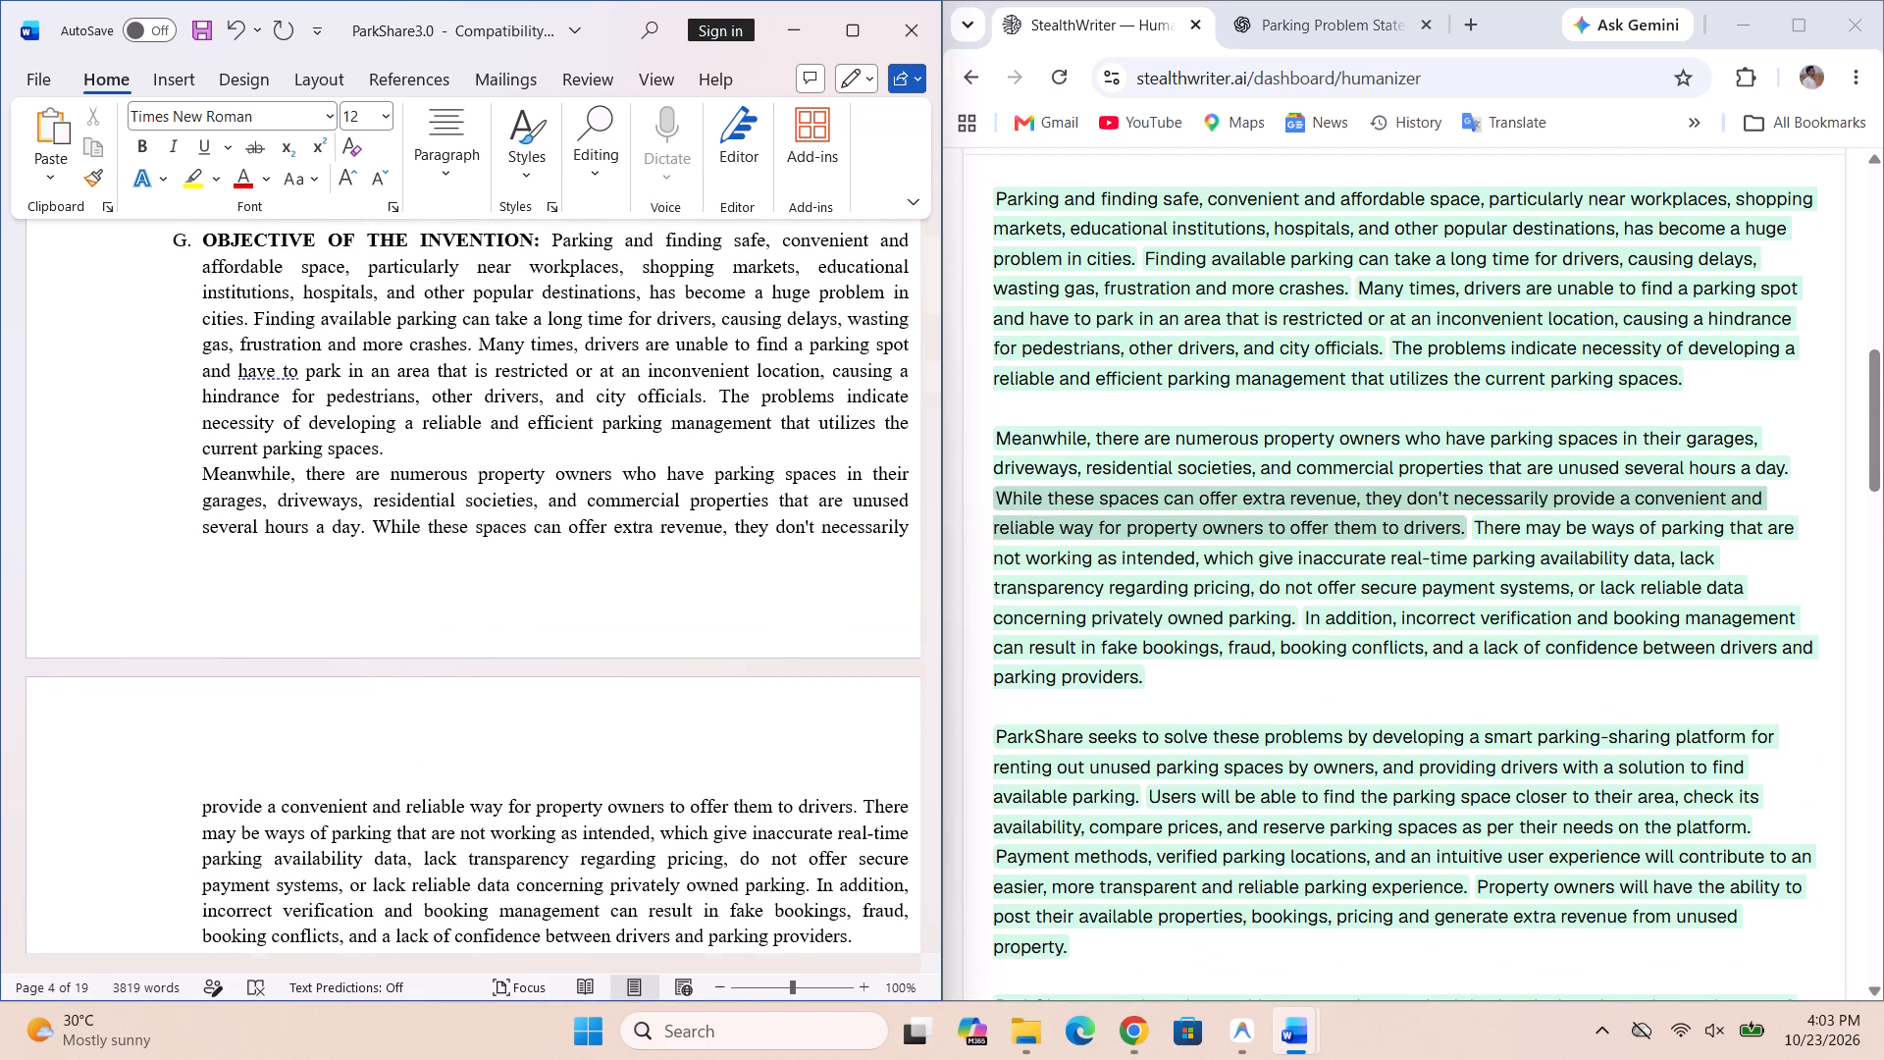
scroll(520, 711, "down", 2)
scroll(445, 708, "up", 1)
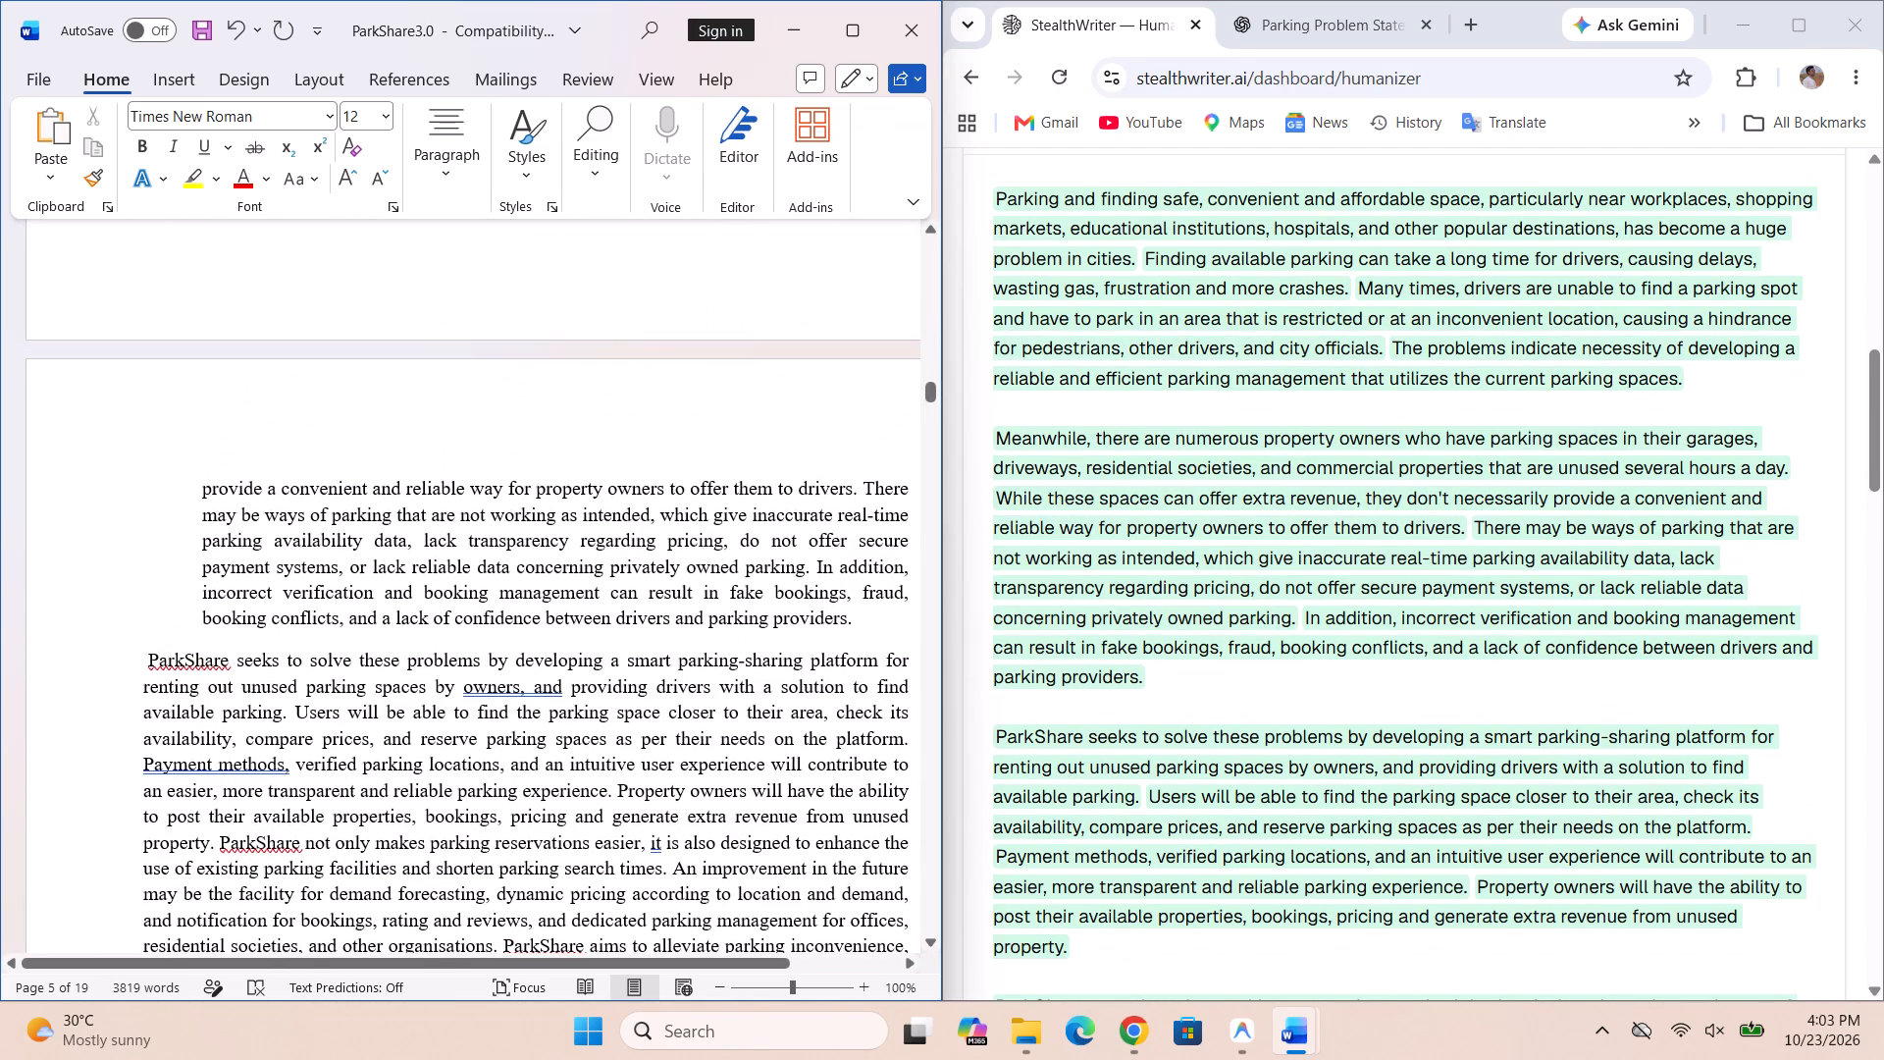
scroll(231, 525, "up", 3)
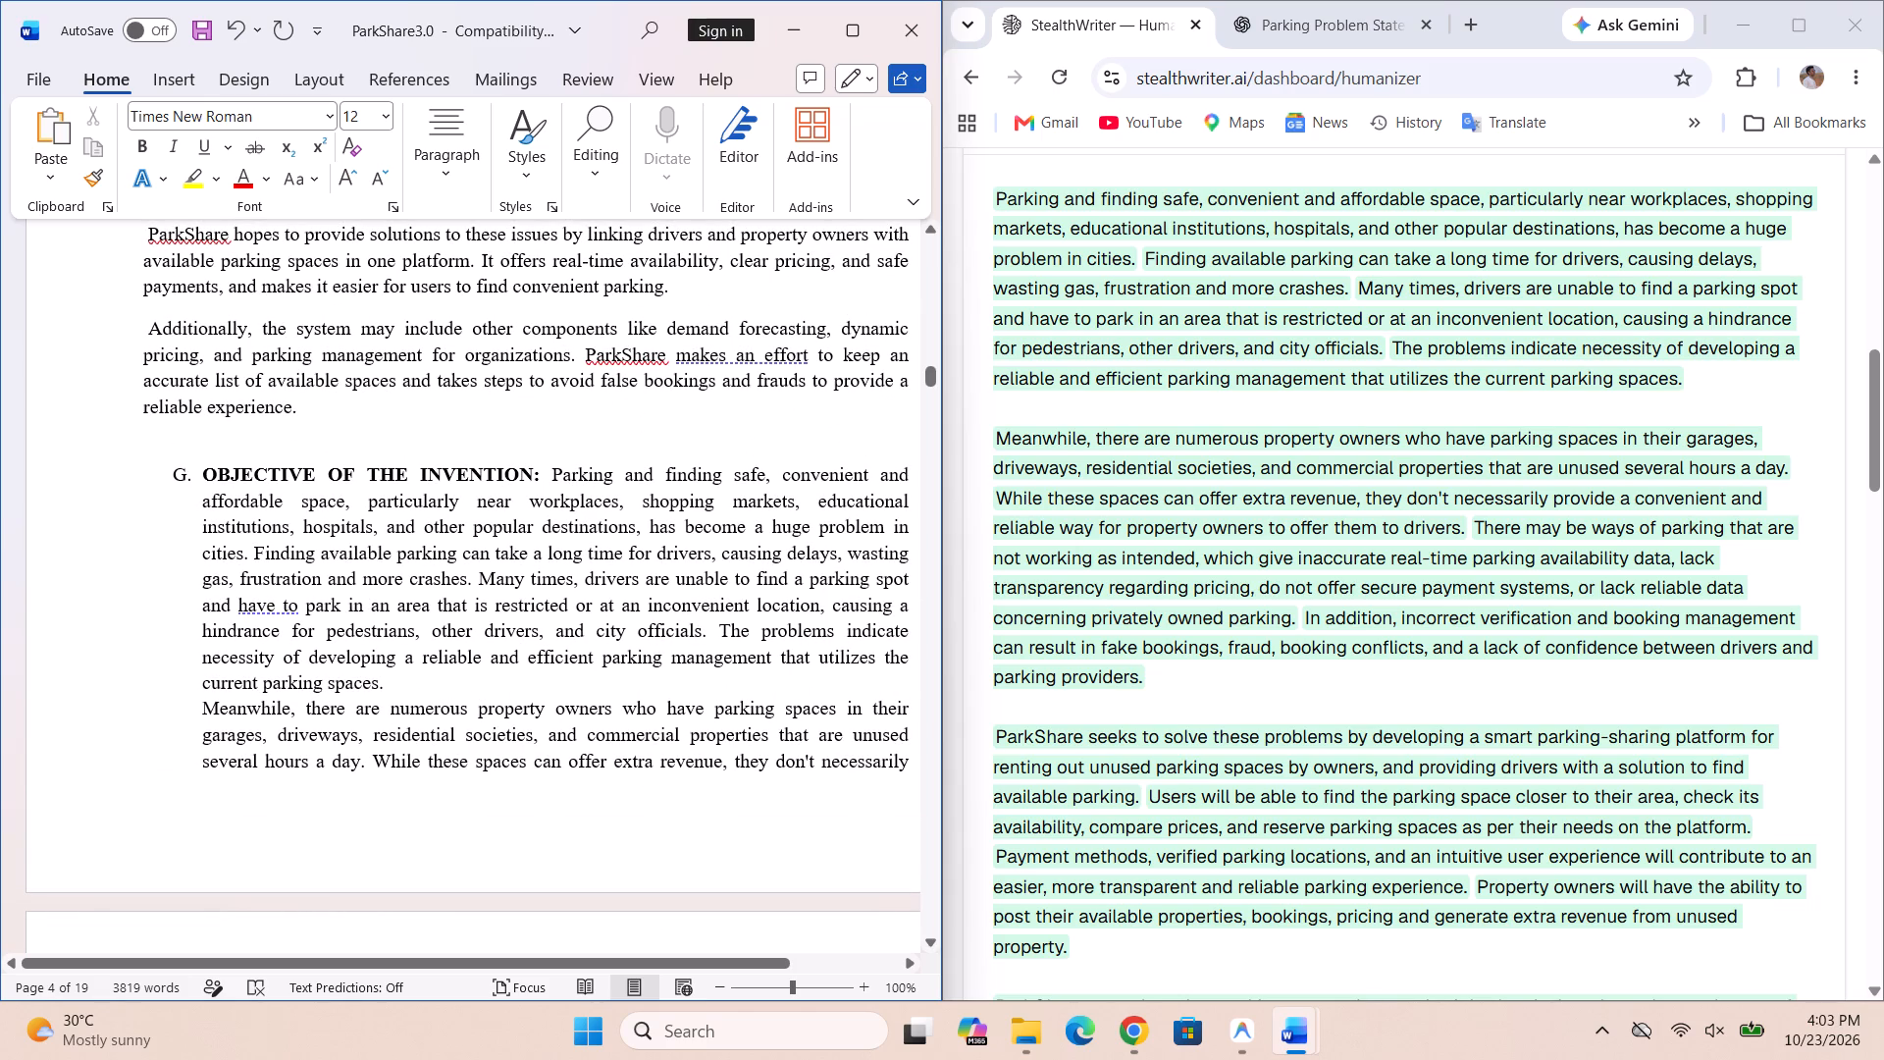
Select the list letter of the OBJECTIVE OF THE INVENTION heading and examine the lettered layers and numbered section headings above it.
left_click(172, 471)
key("Left")
scroll(172, 471, "up", 2)
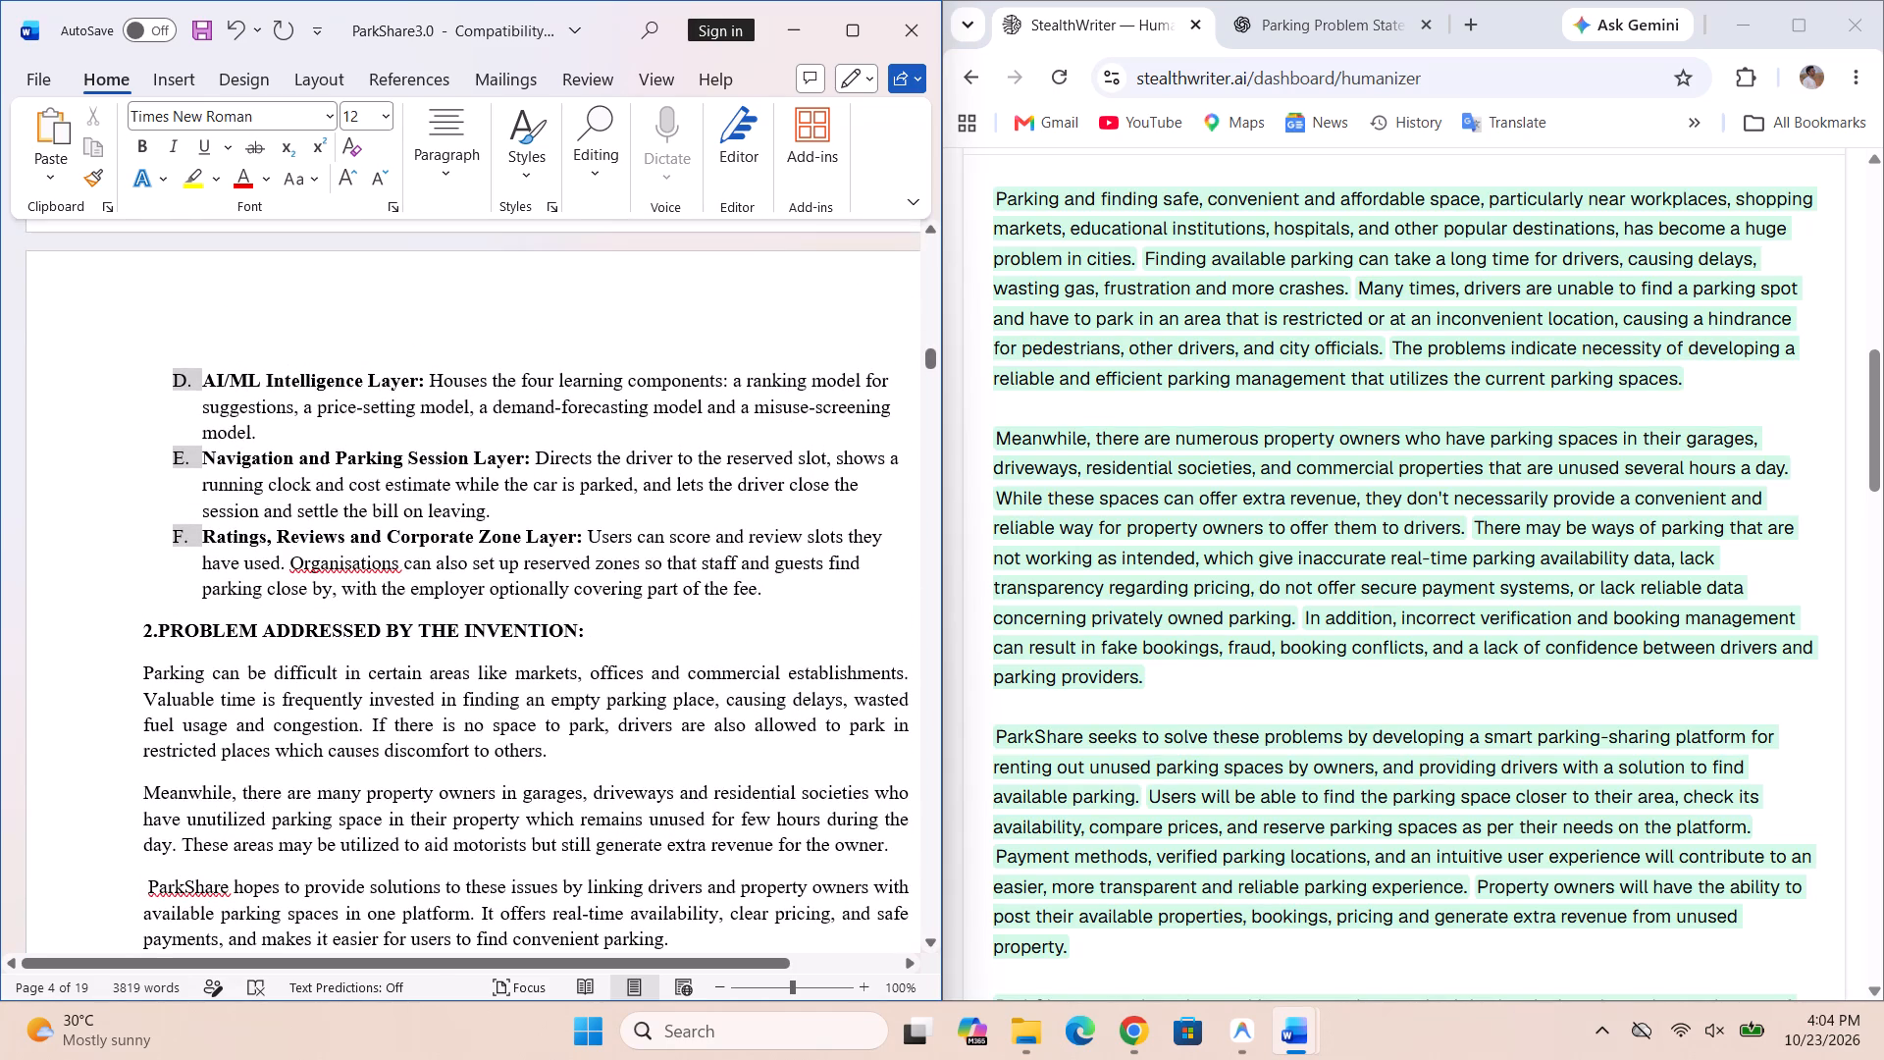
scroll(311, 500, "down", 1)
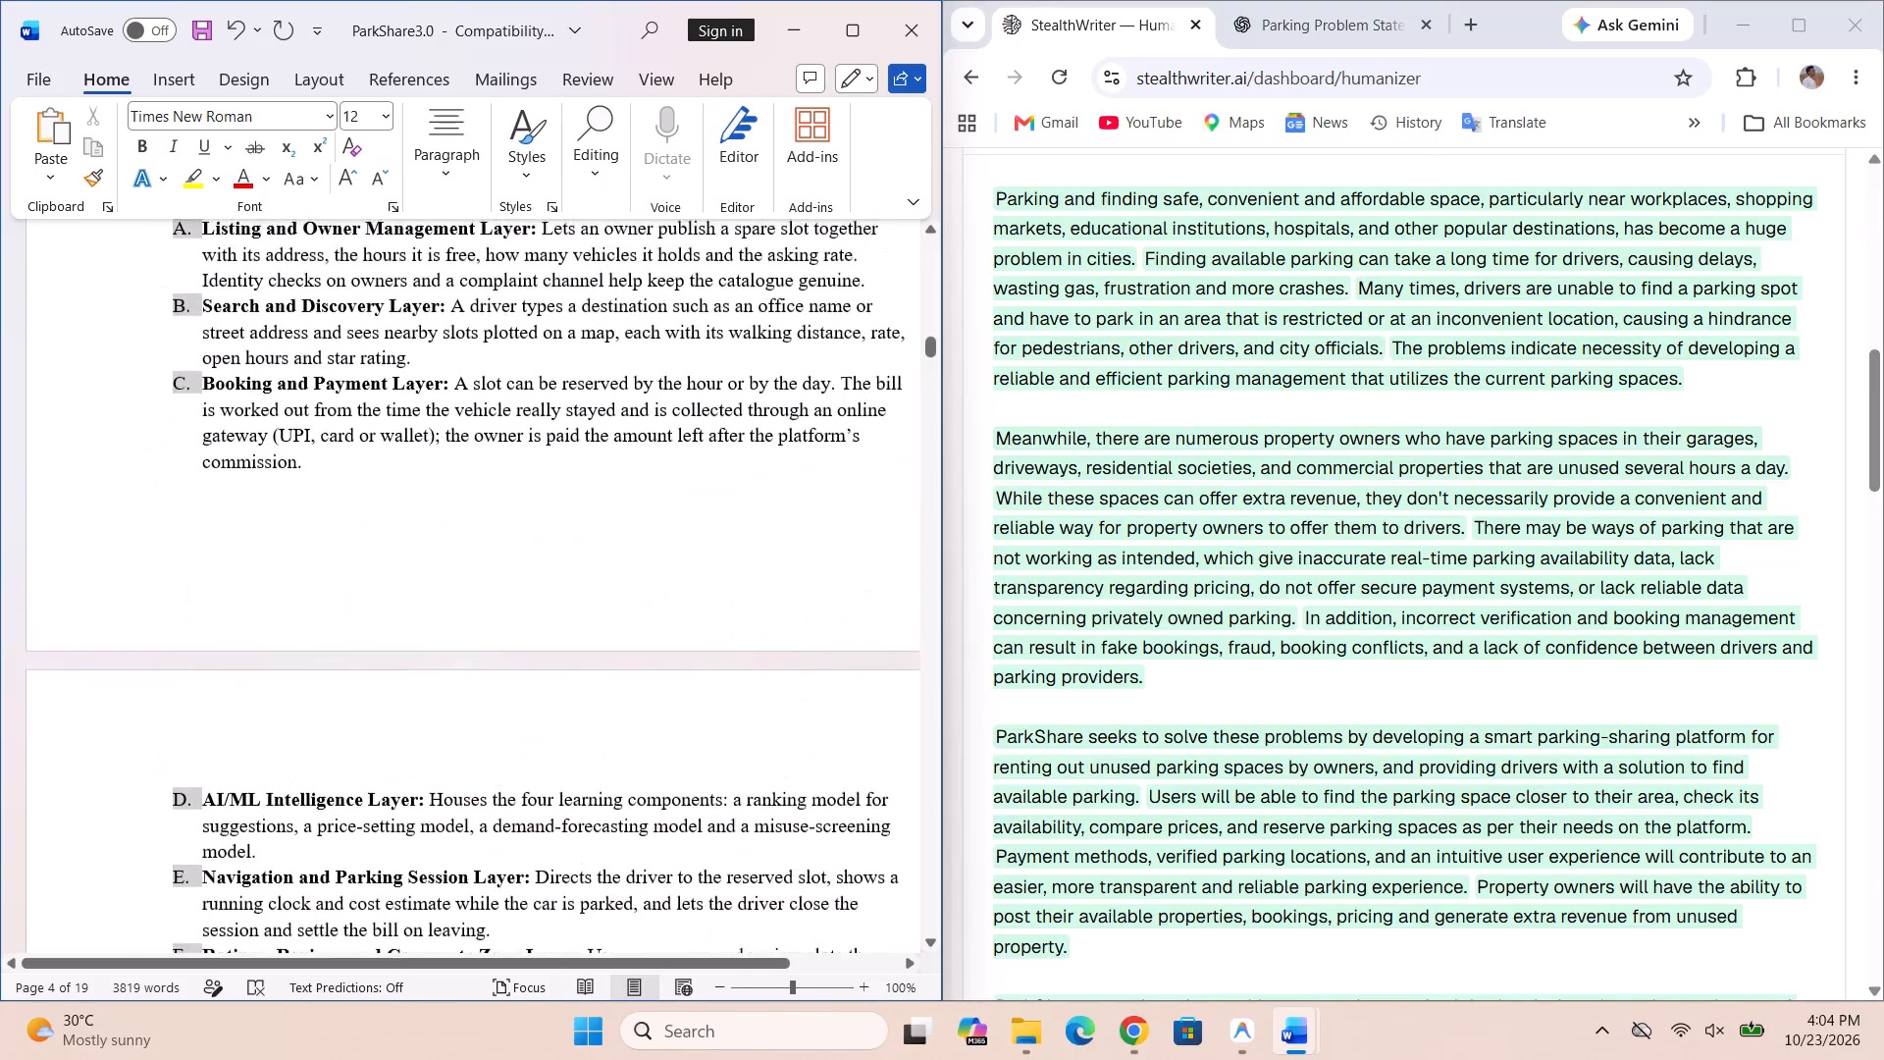
scroll(311, 500, "right", 1)
scroll(311, 500, "down", 1)
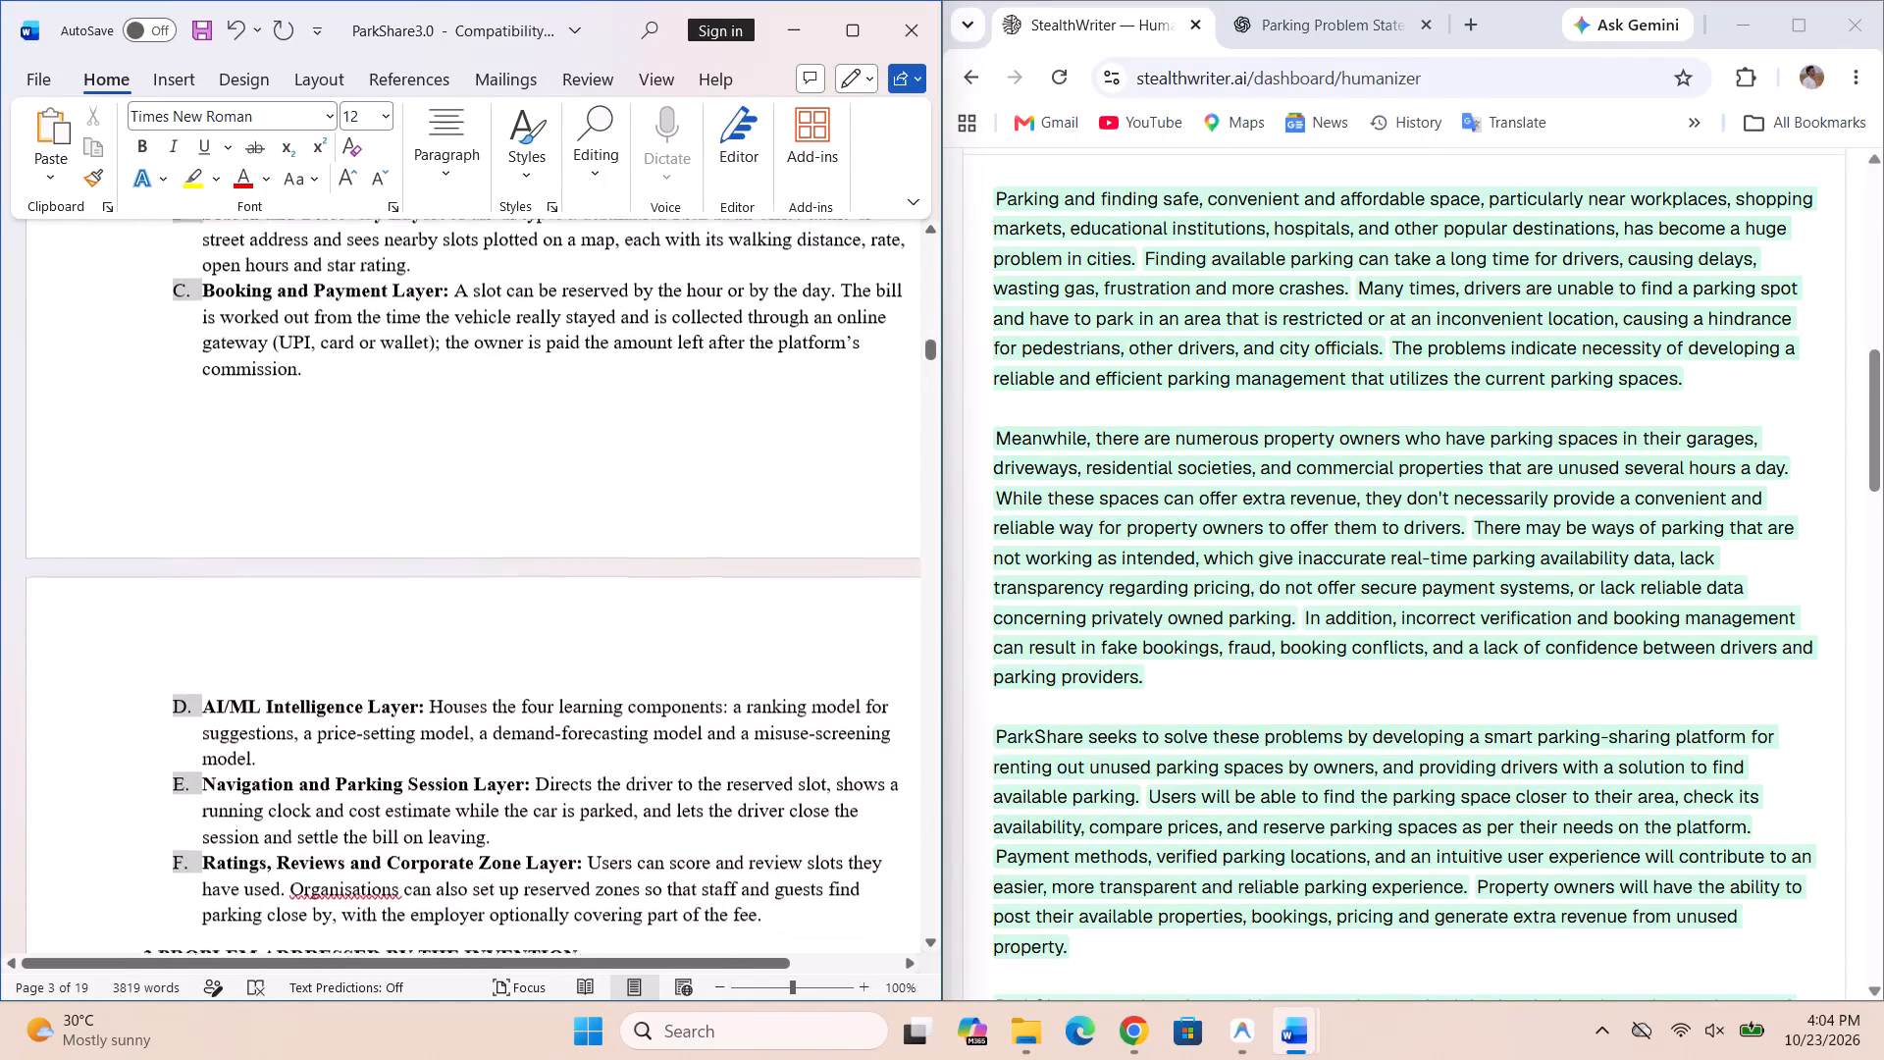
scroll(311, 500, "up", 3)
scroll(311, 500, "down", 1)
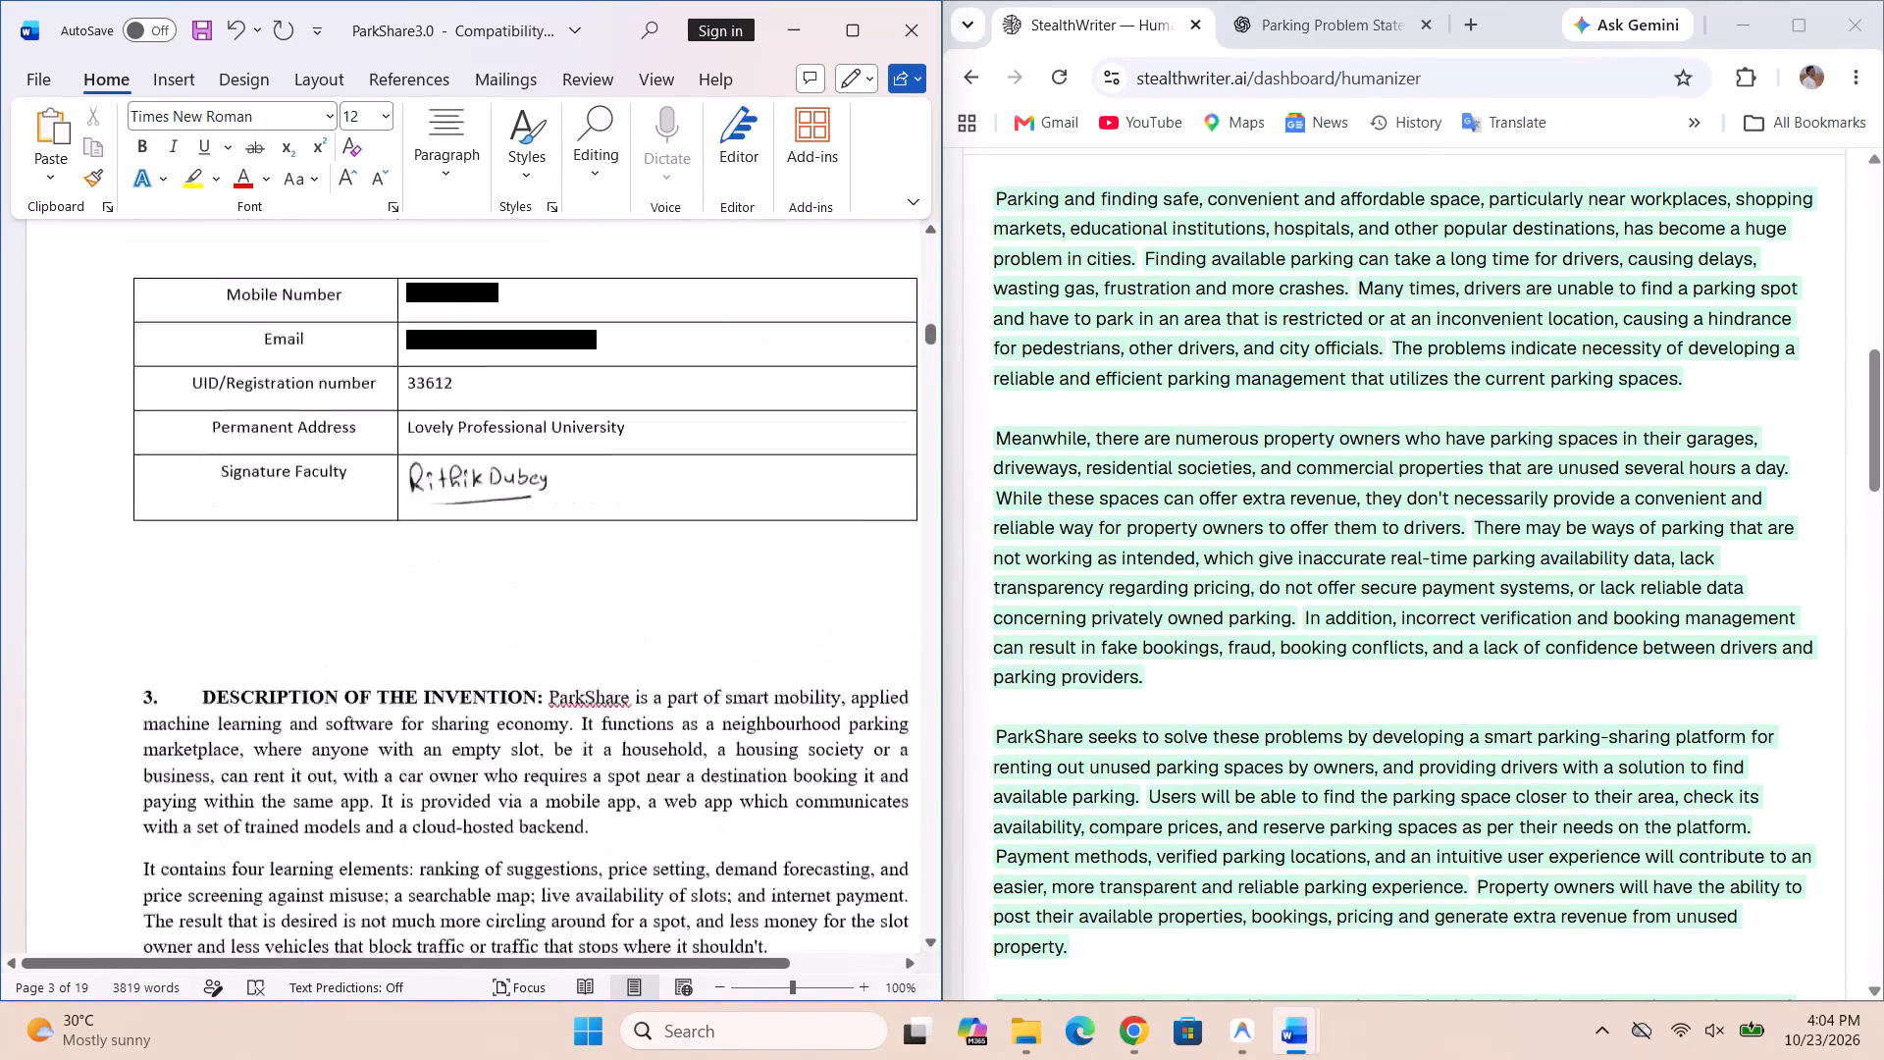
scroll(311, 500, "down", 3)
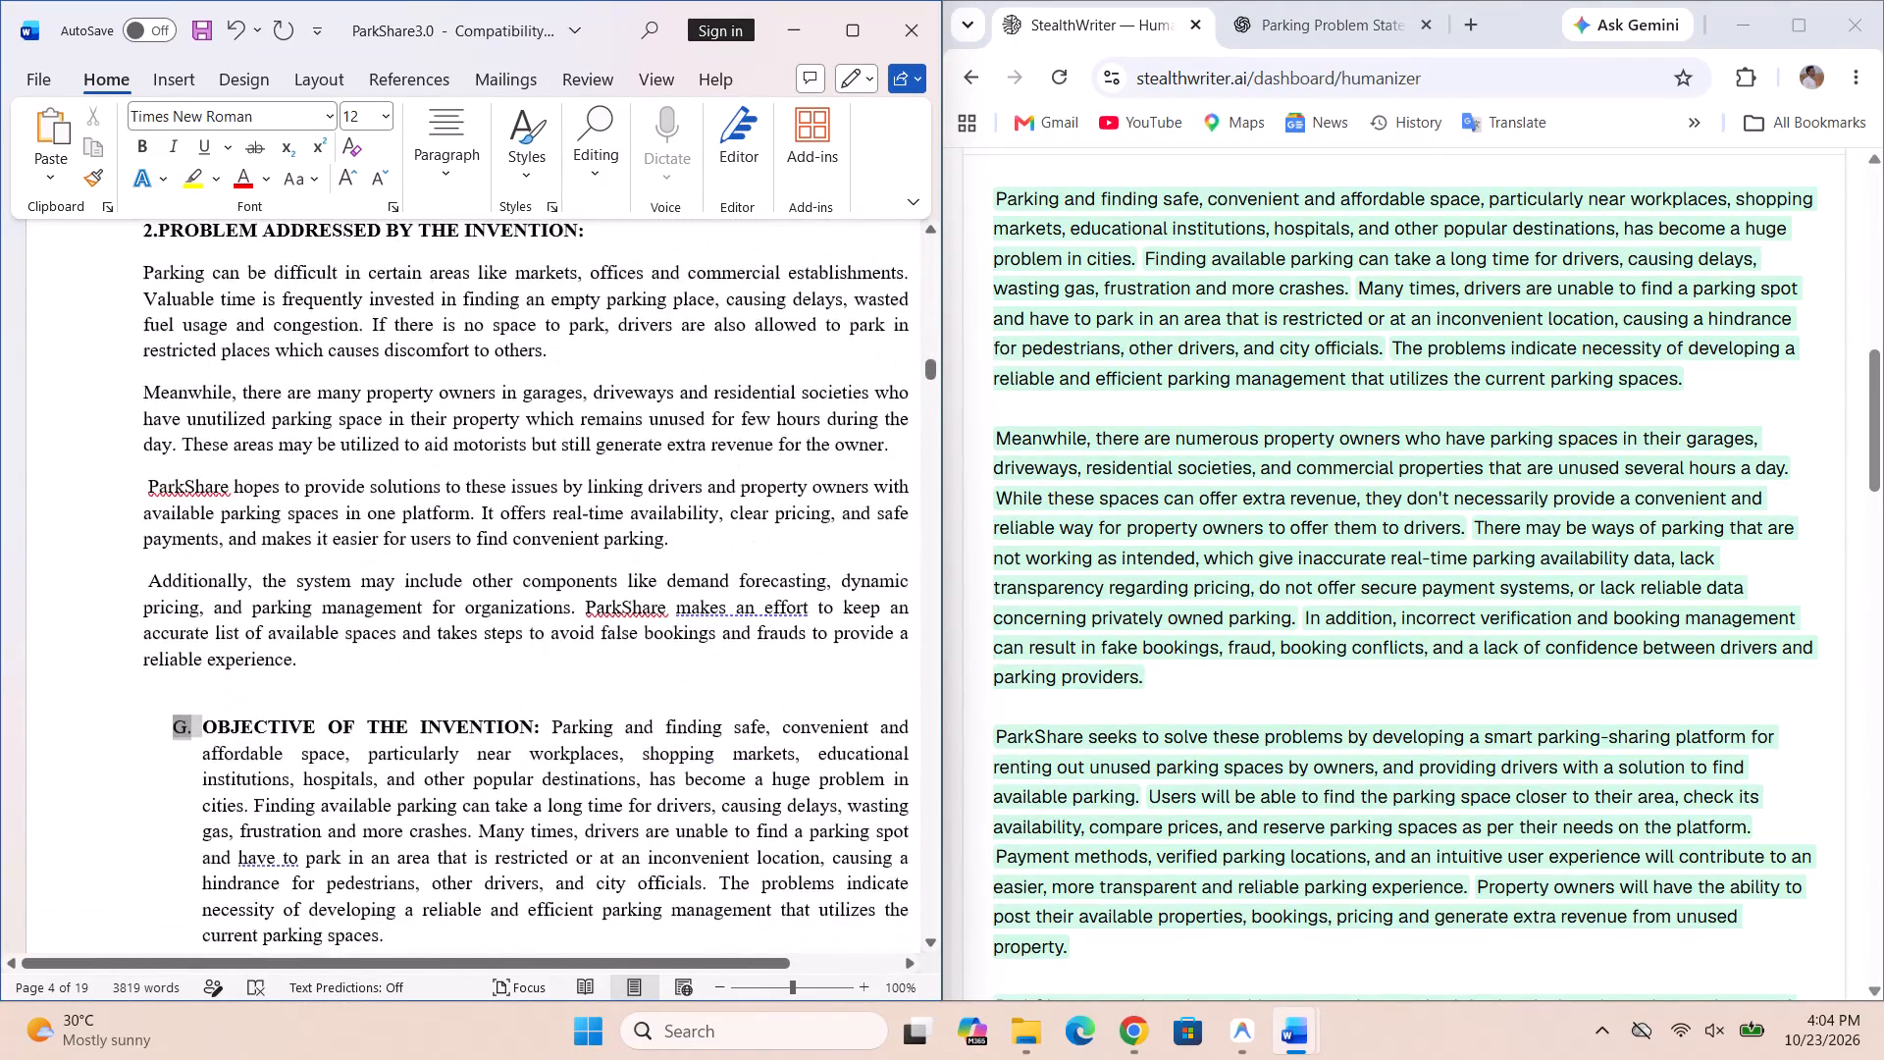
scroll(311, 500, "down", 1)
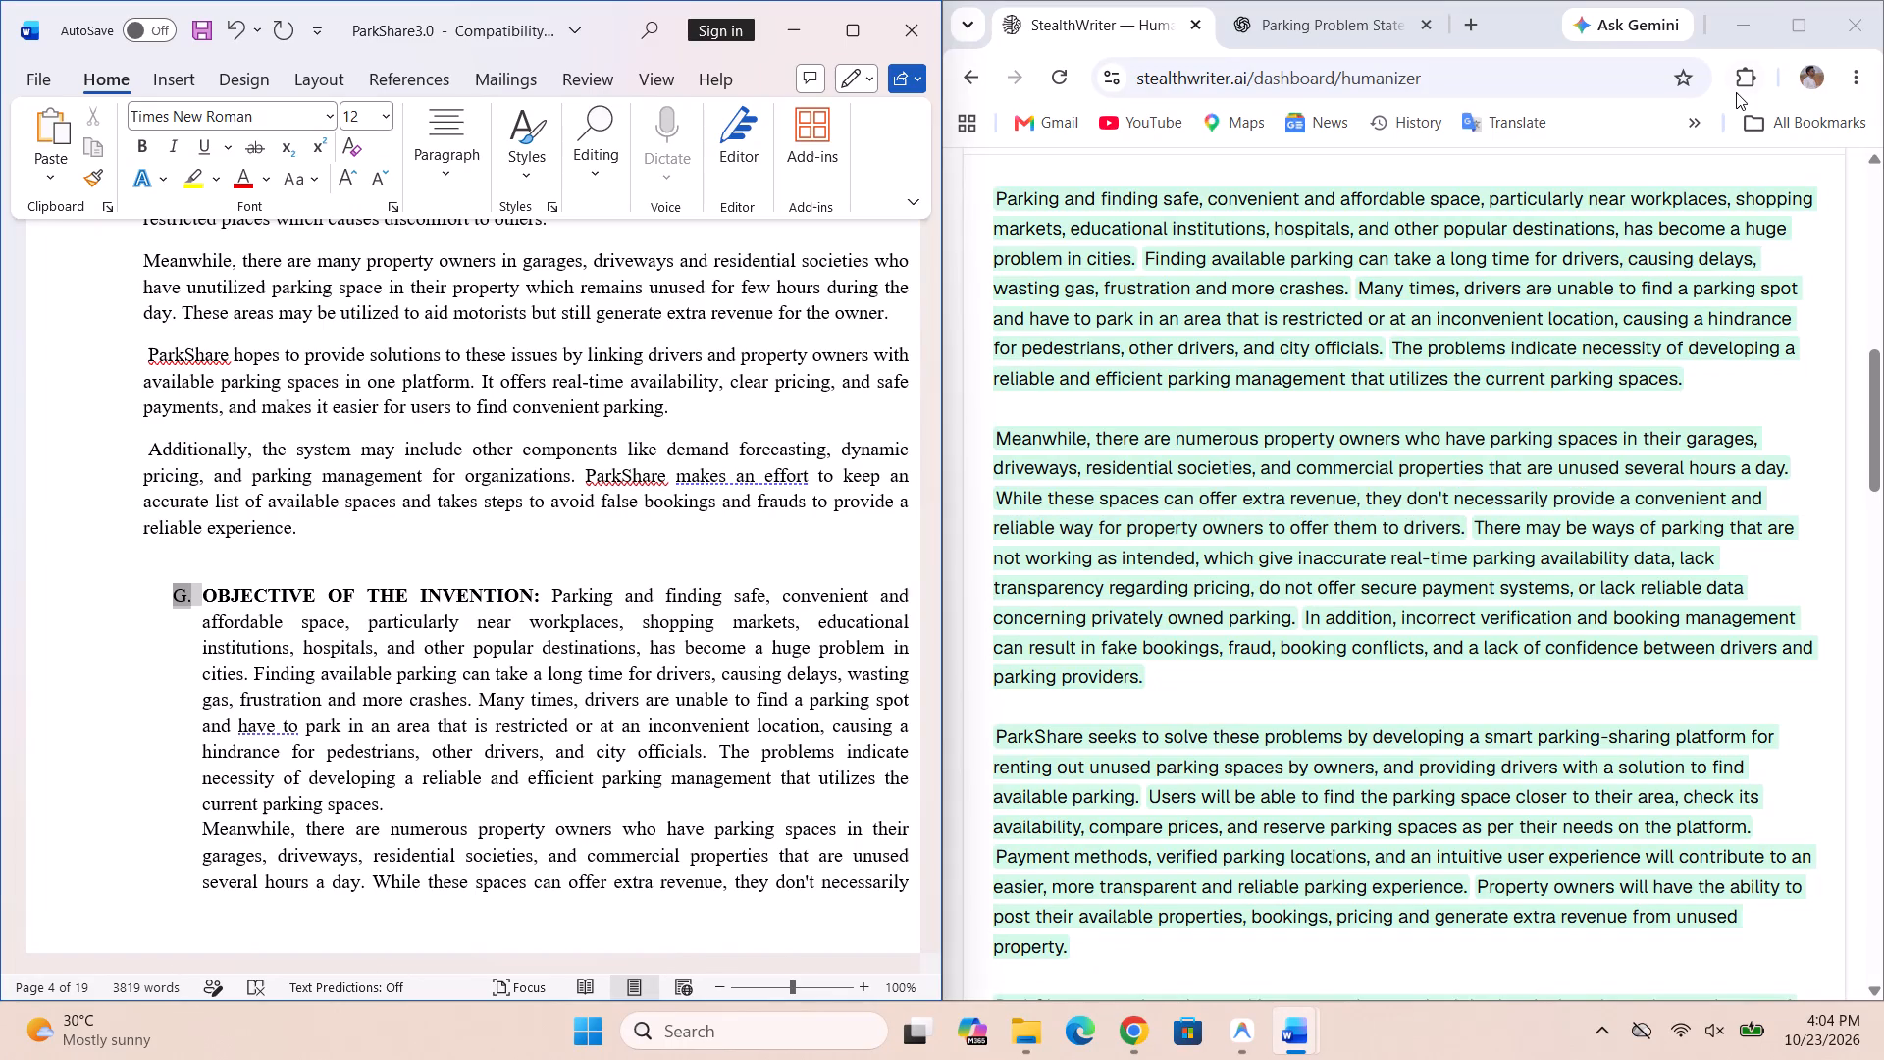
Replace the list letter of the OBJECTIVE OF THE INVENTION heading with "3." and a space, following the numbering in the ParkShare 2.0 document.
left_click(1753, 15)
scroll(1596, 248, "up", 1)
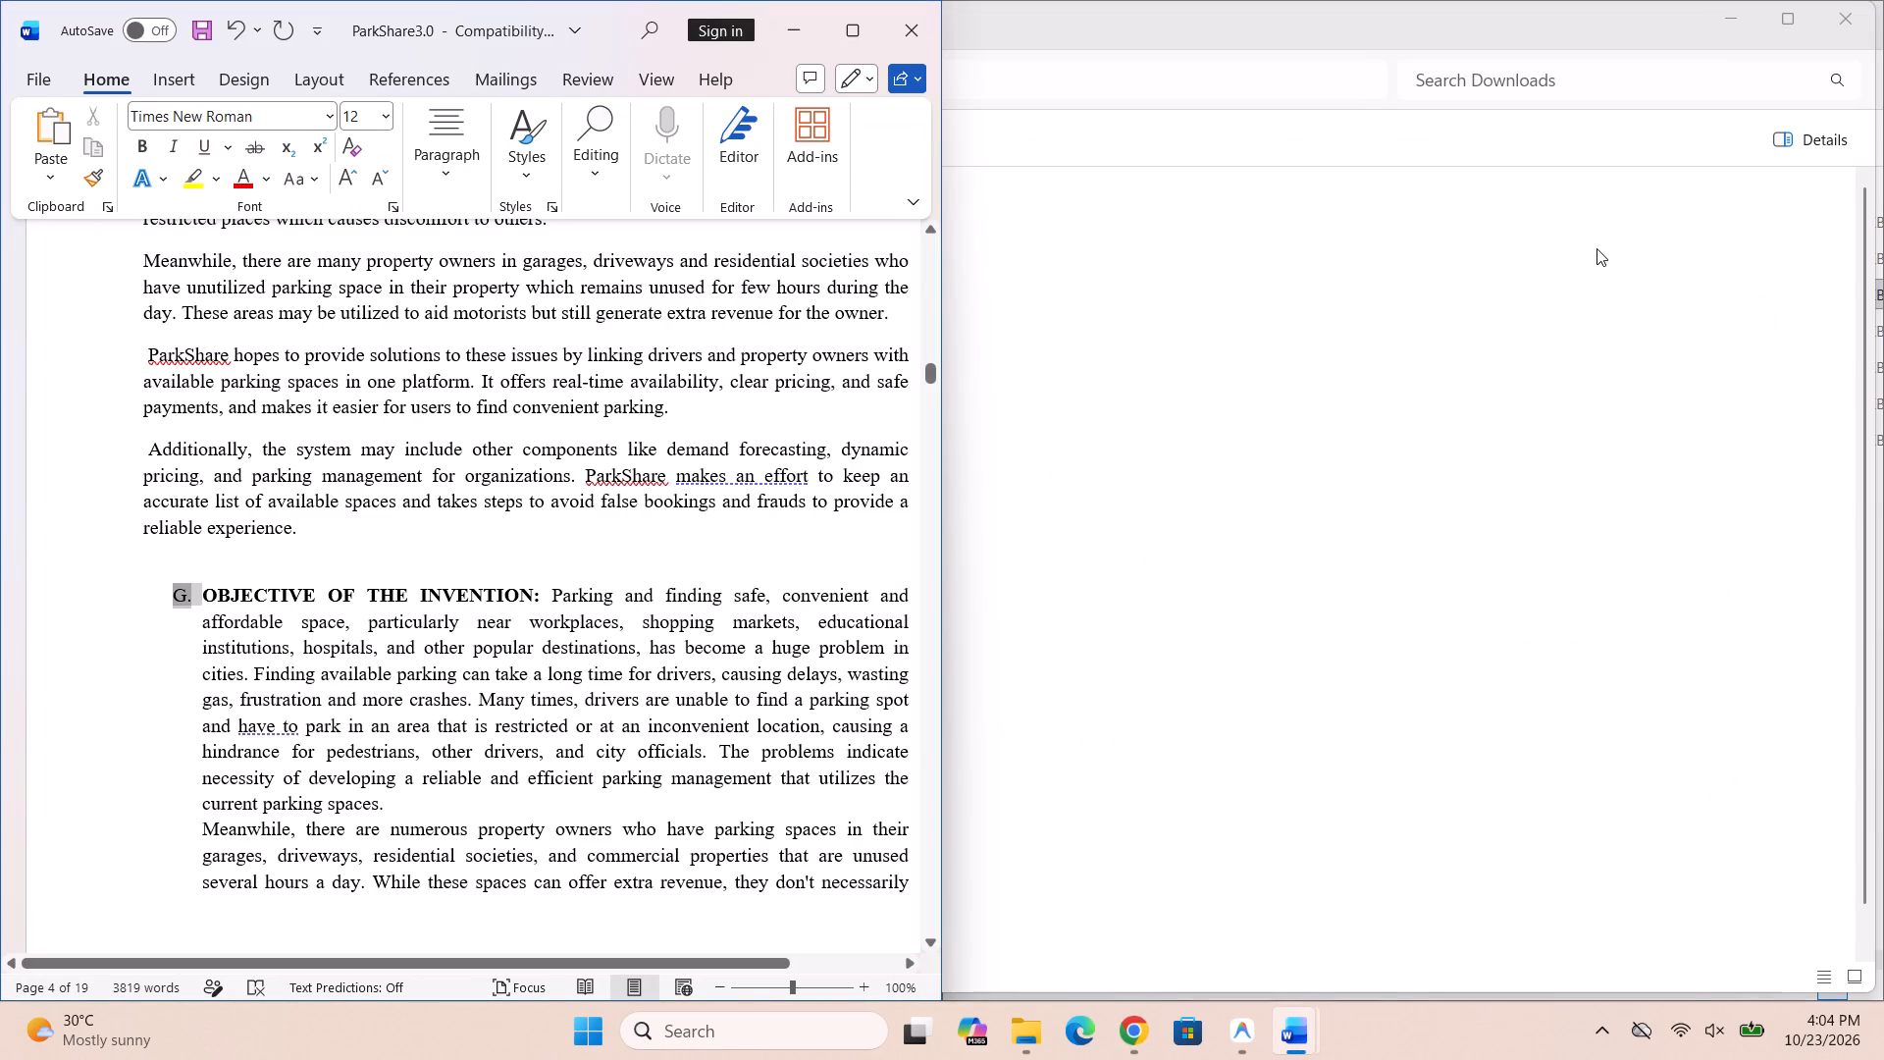
left_click(1491, 912)
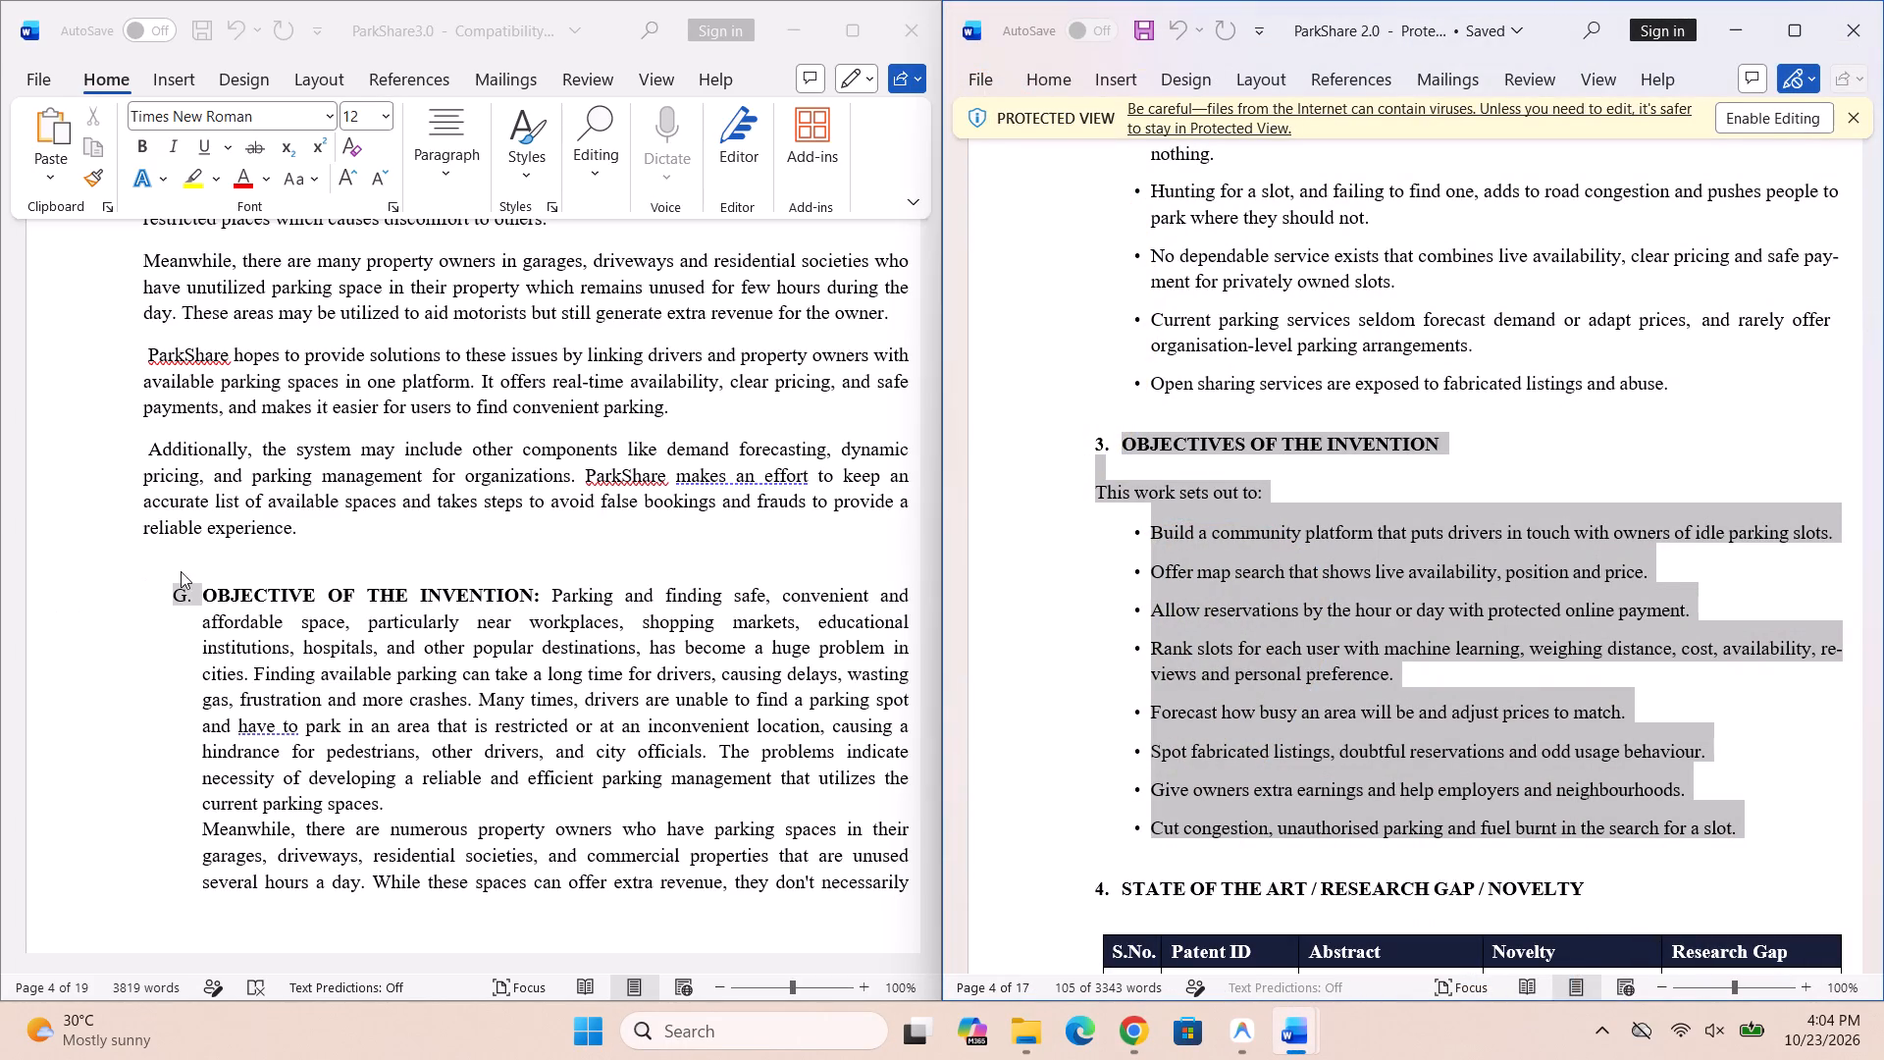
left_click(225, 595)
left_click(200, 595)
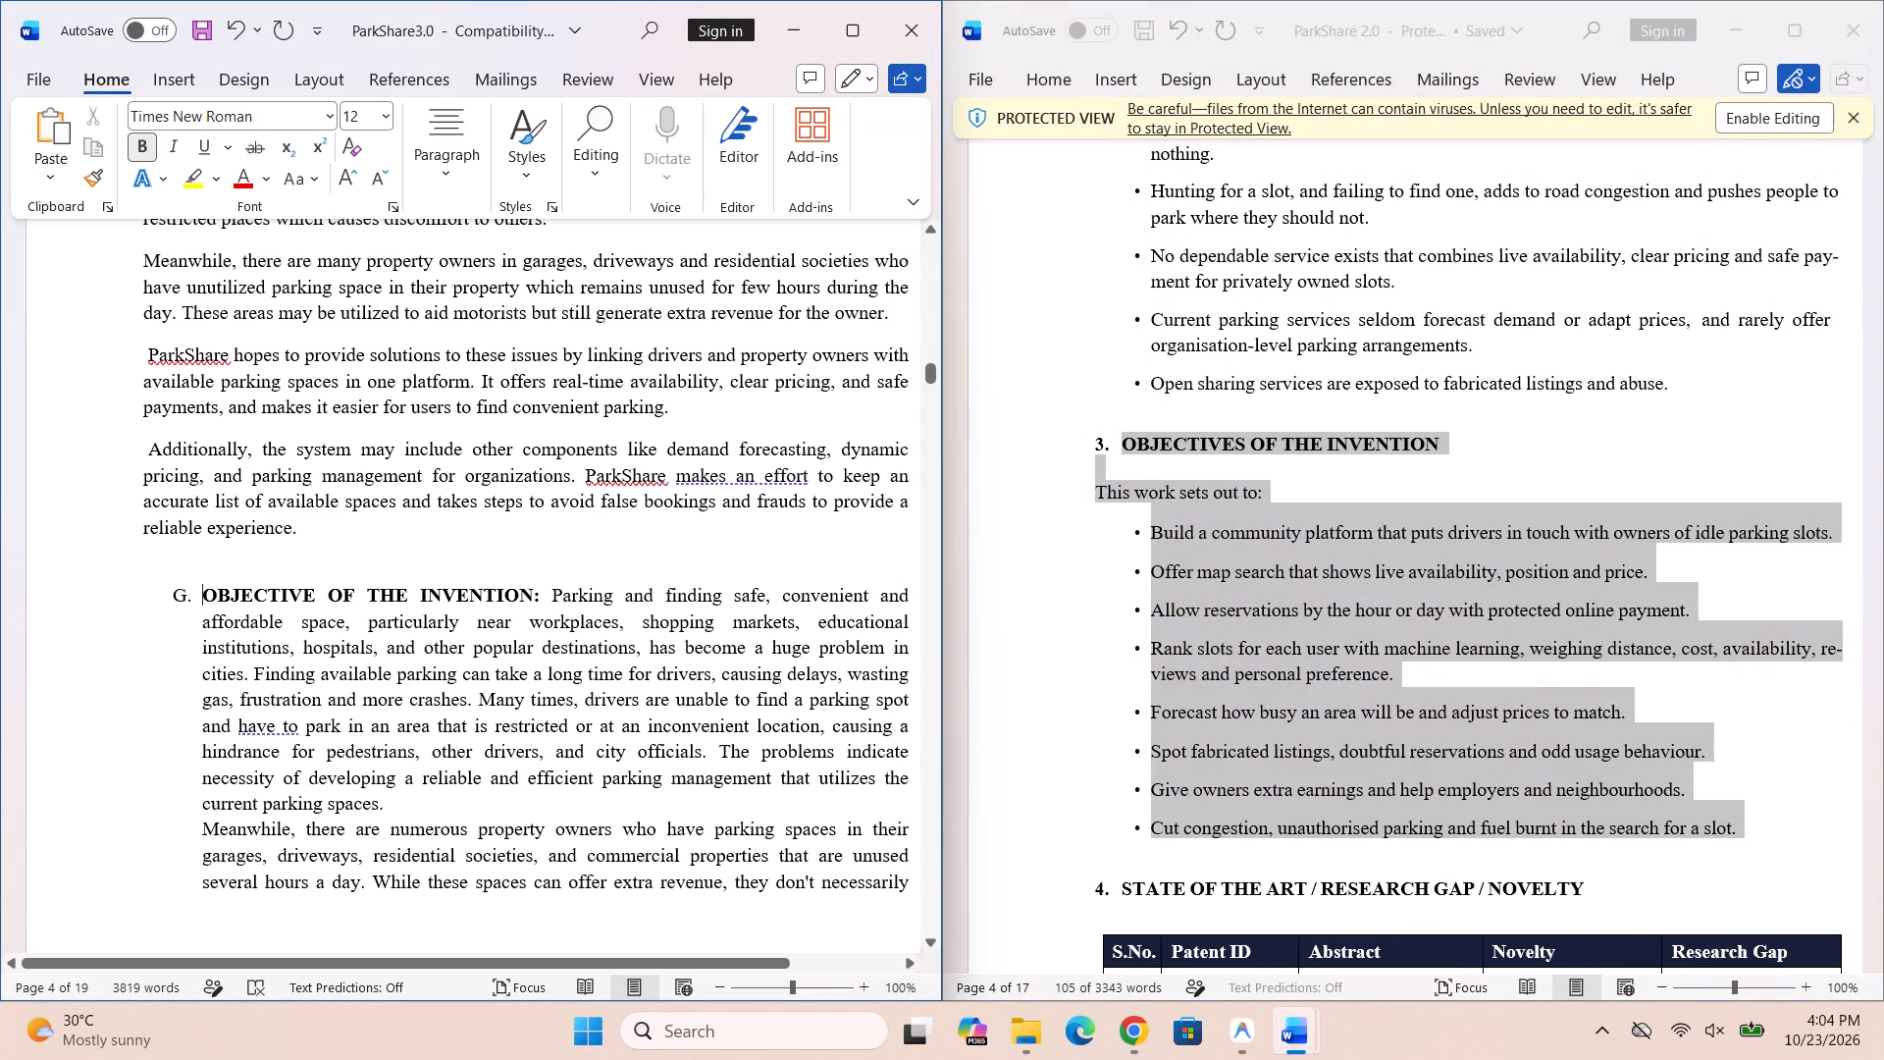
key("BackSpace")
type("3.")
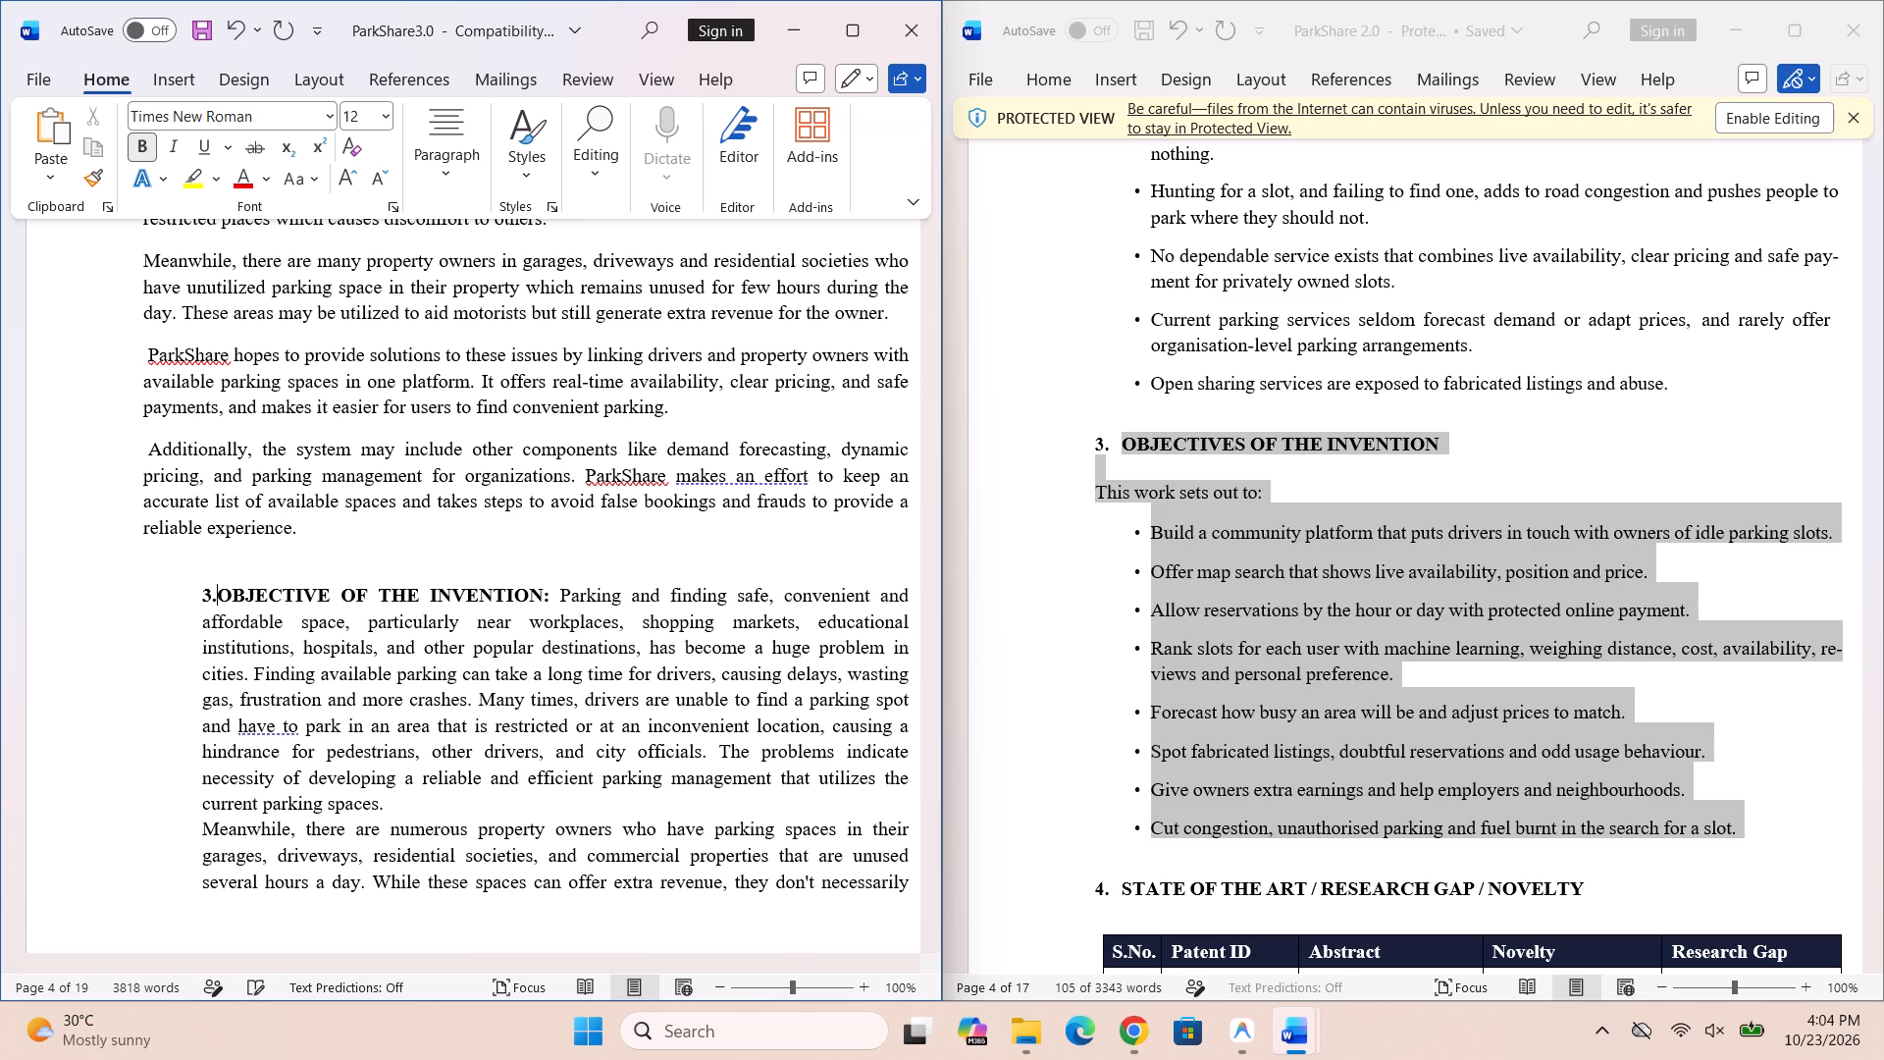
key("Return")
key("BackSpace")
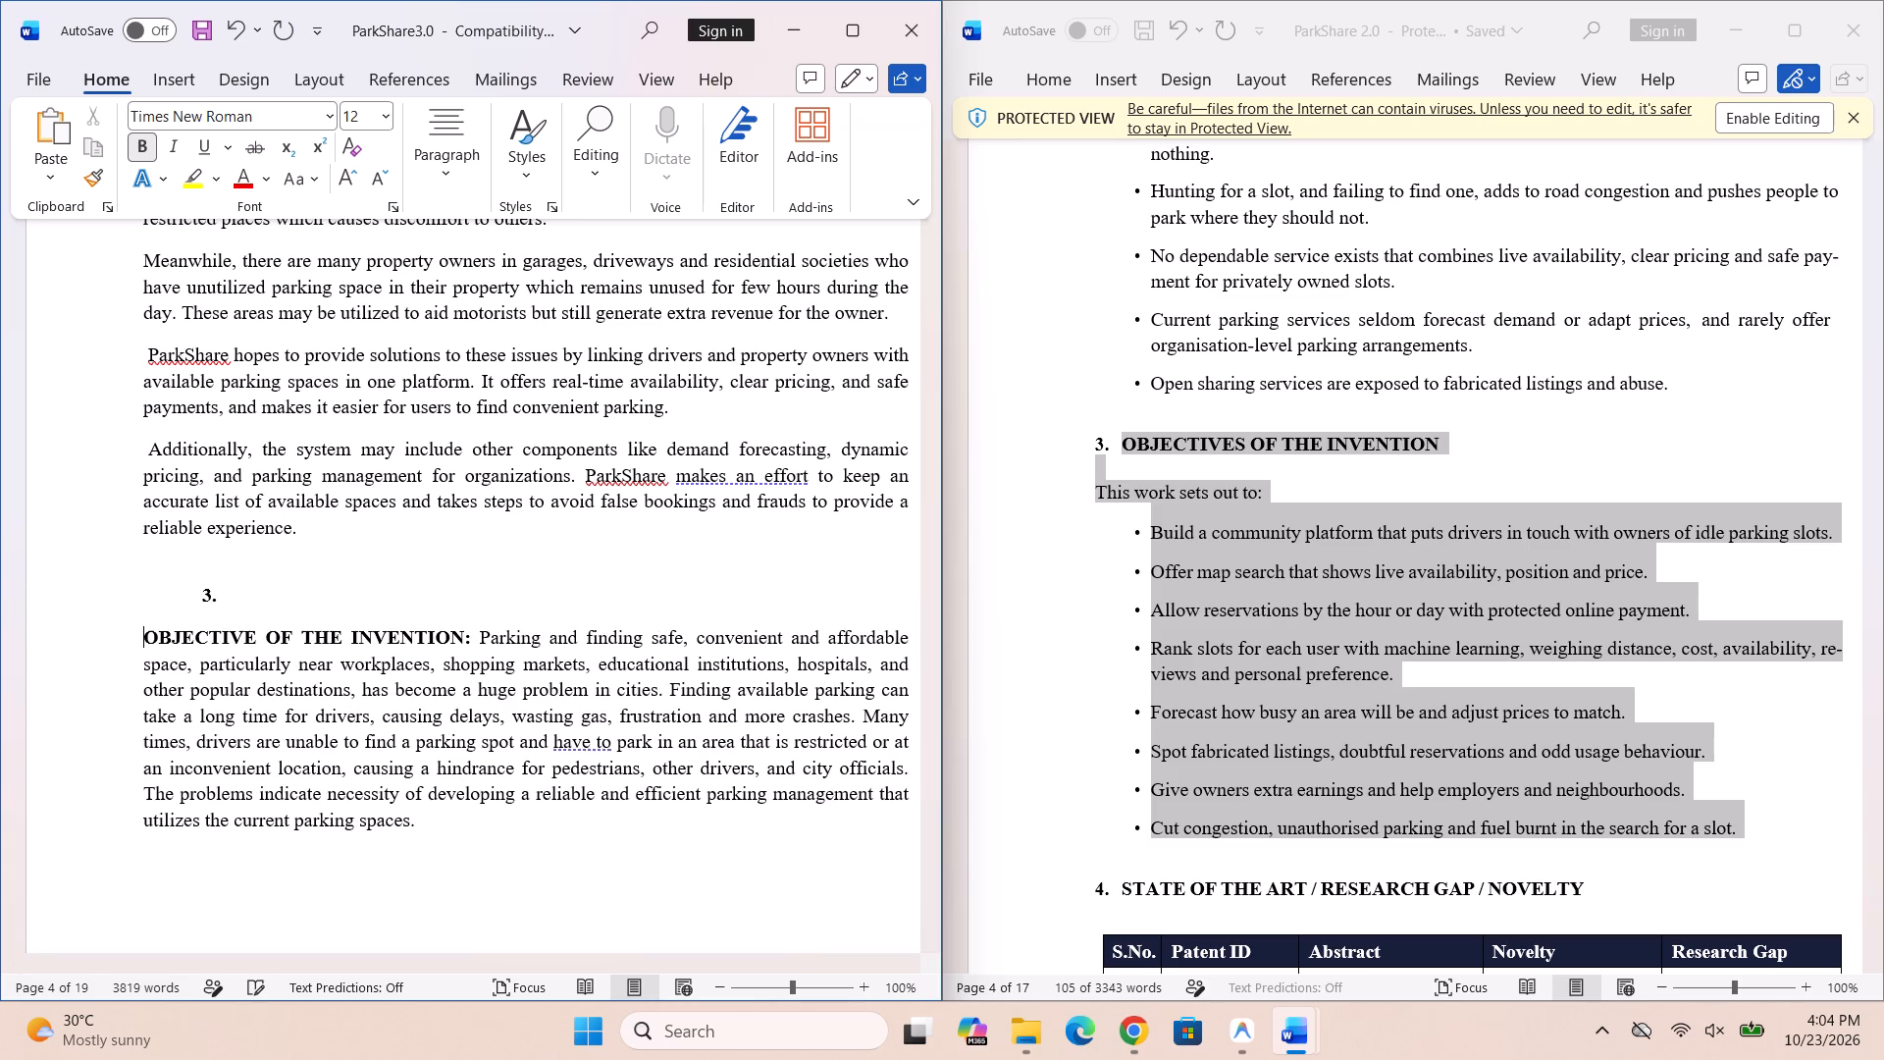
key("BackSpace")
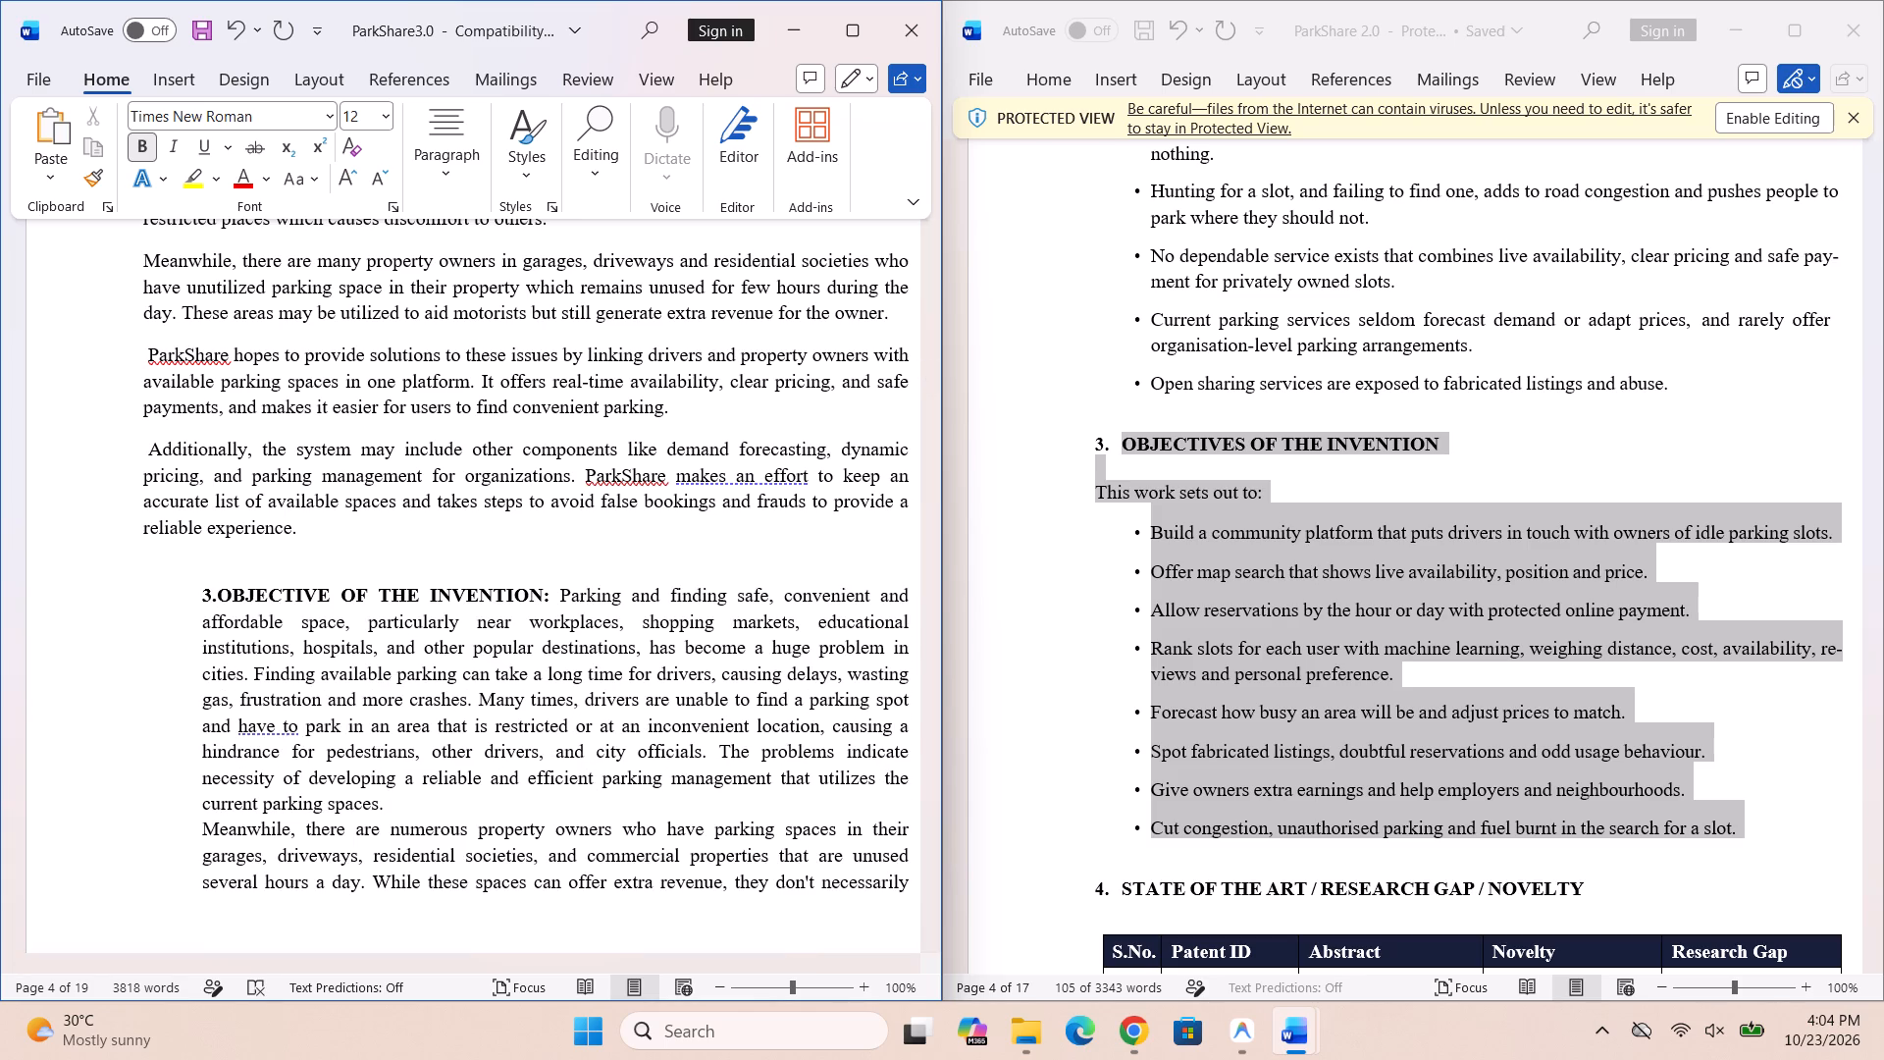
key("space")
Remove the indents from the OBJECTIVE OF THE INVENTION paragraph and the "Meanwhile, there are numerous property owners" paragraph below it.
key("Left")
key("Left")
key("Left")
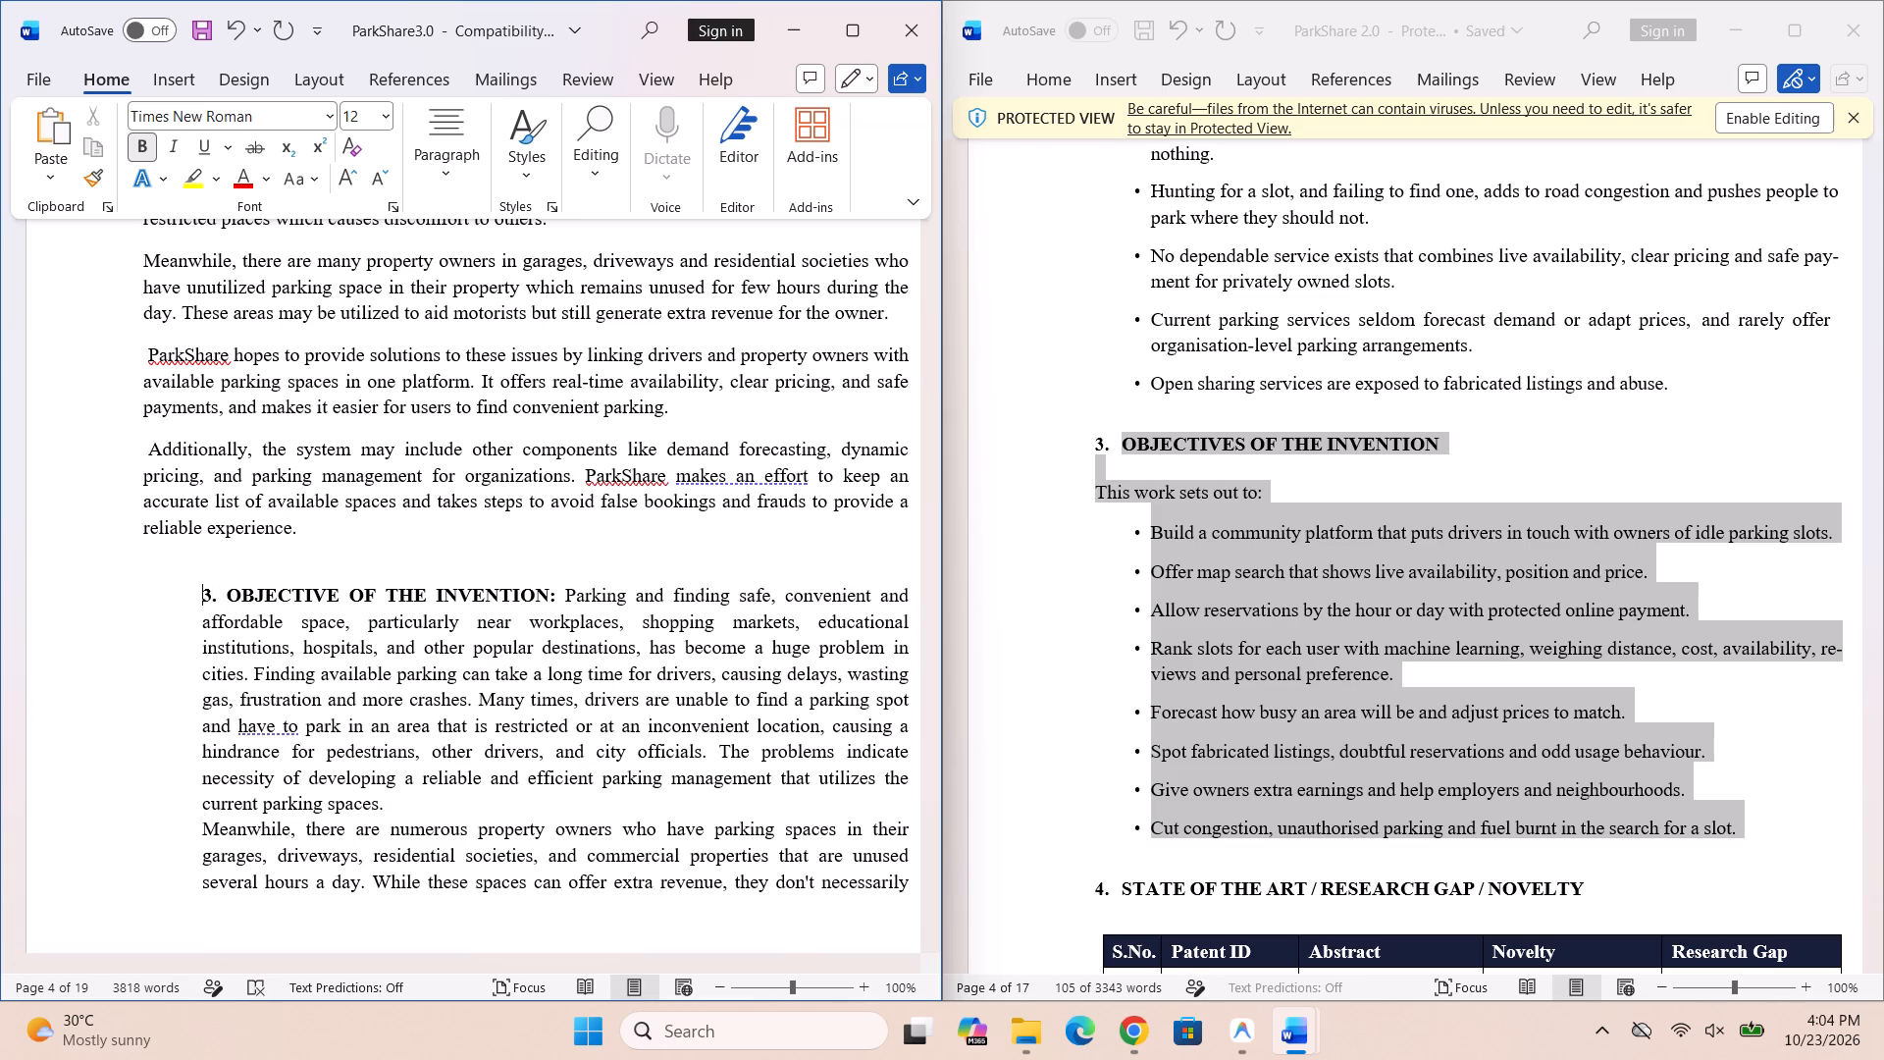
key("BackSpace")
key("space")
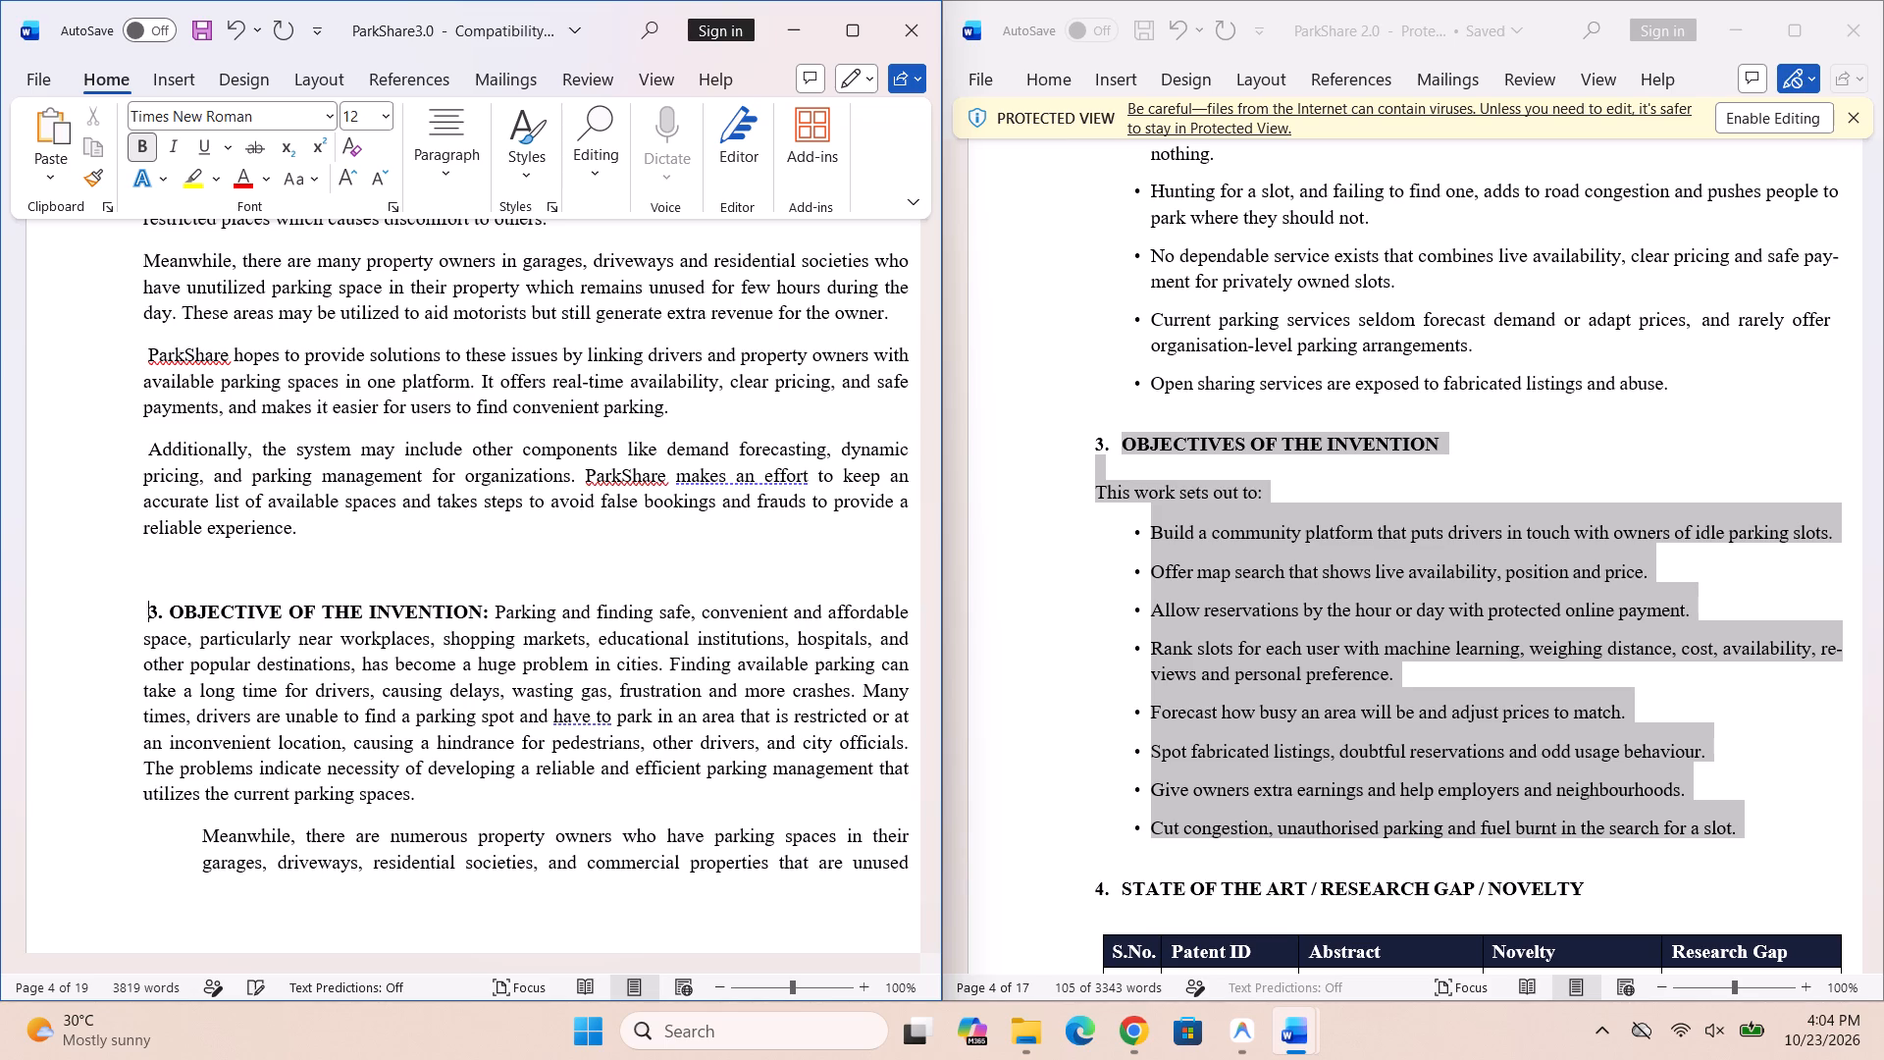
key("BackSpace")
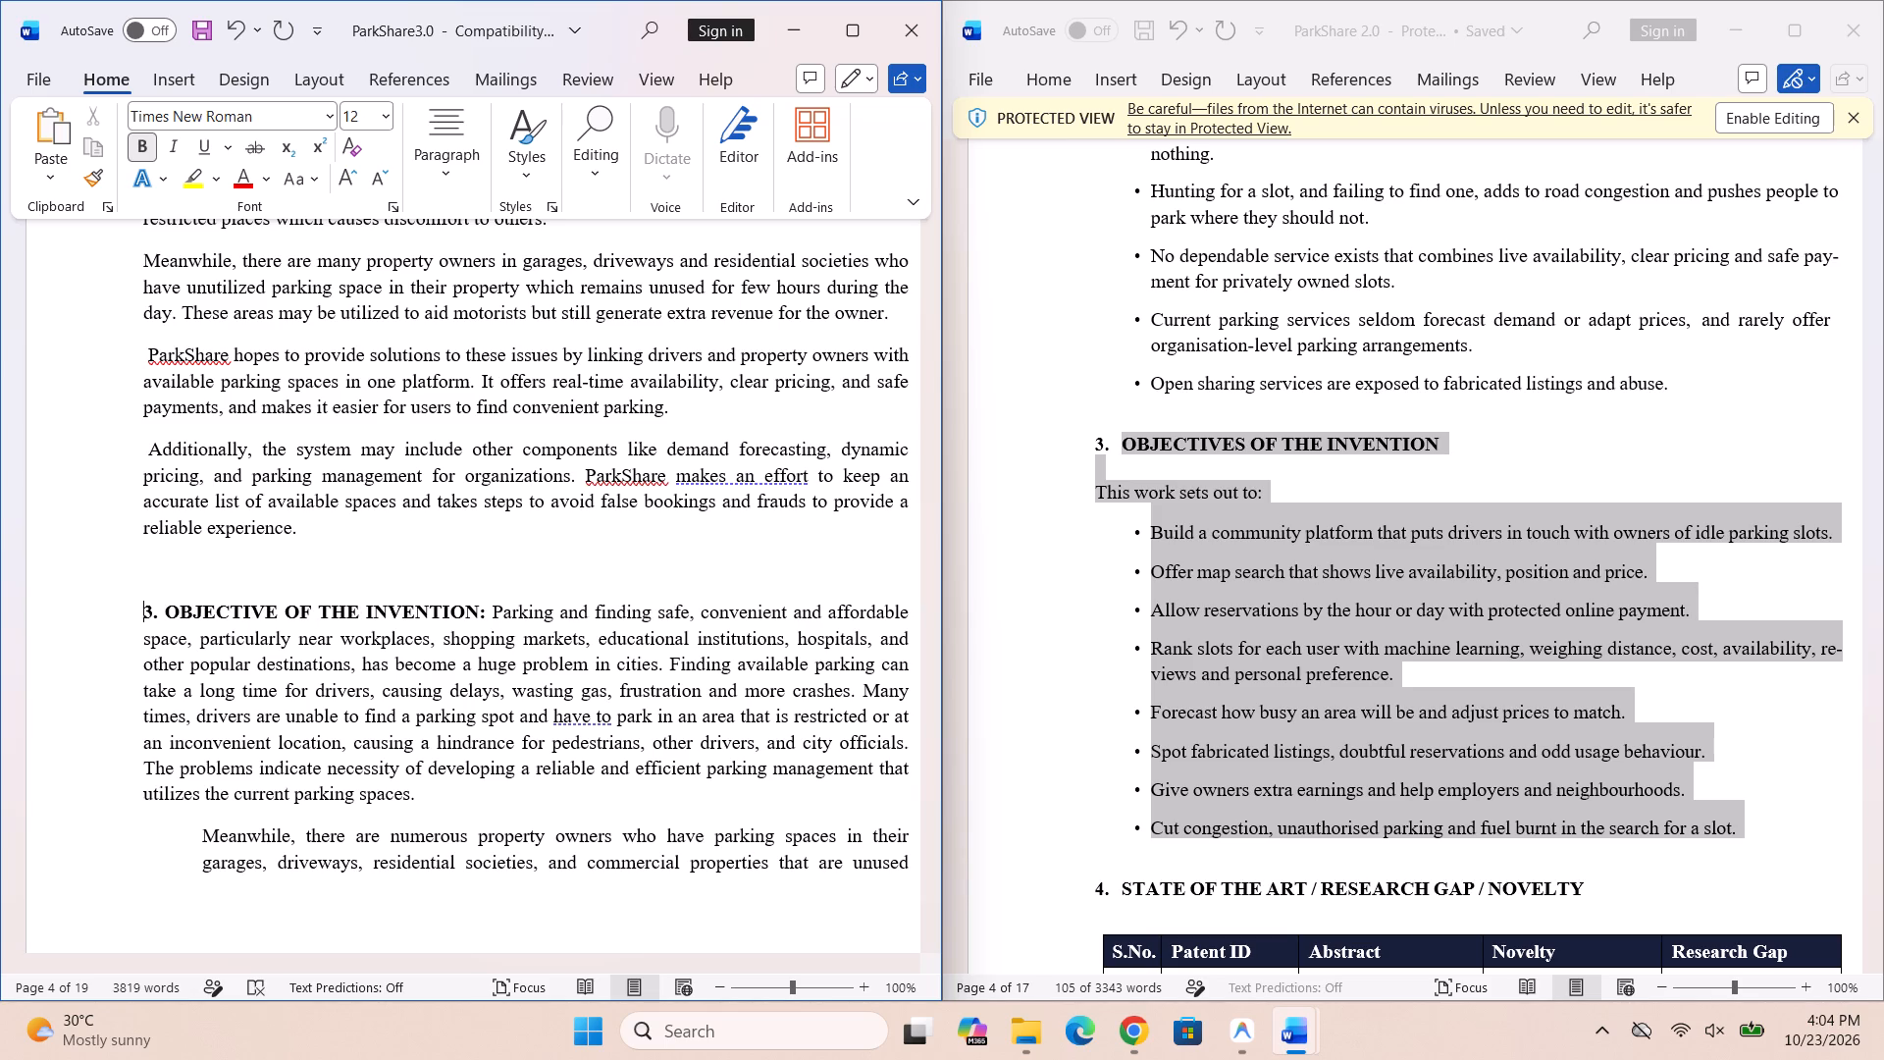
left_click(202, 838)
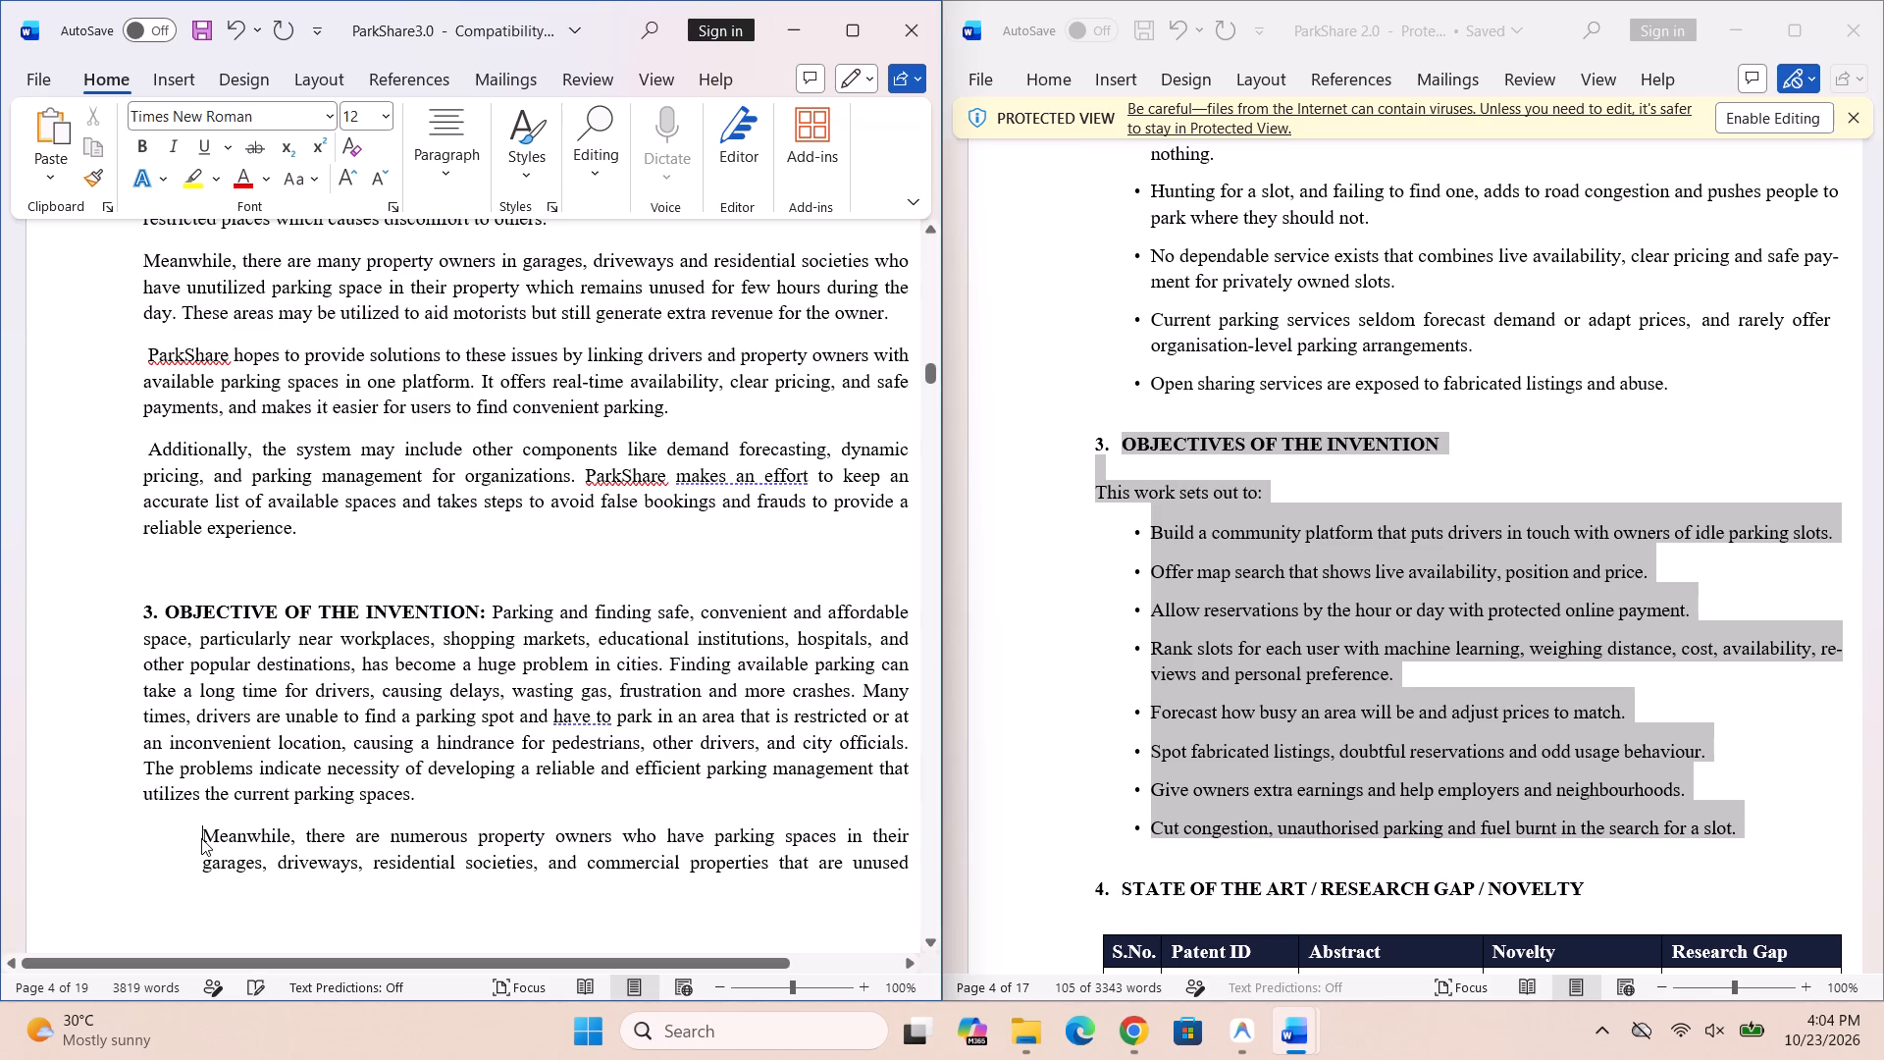
key("BackSpace")
Start a new paragraph at "ParkShare not only makes parking reservations easier" in the Objective section, matching the StealthWriter paragraphs.
scroll(201, 838, "down", 2)
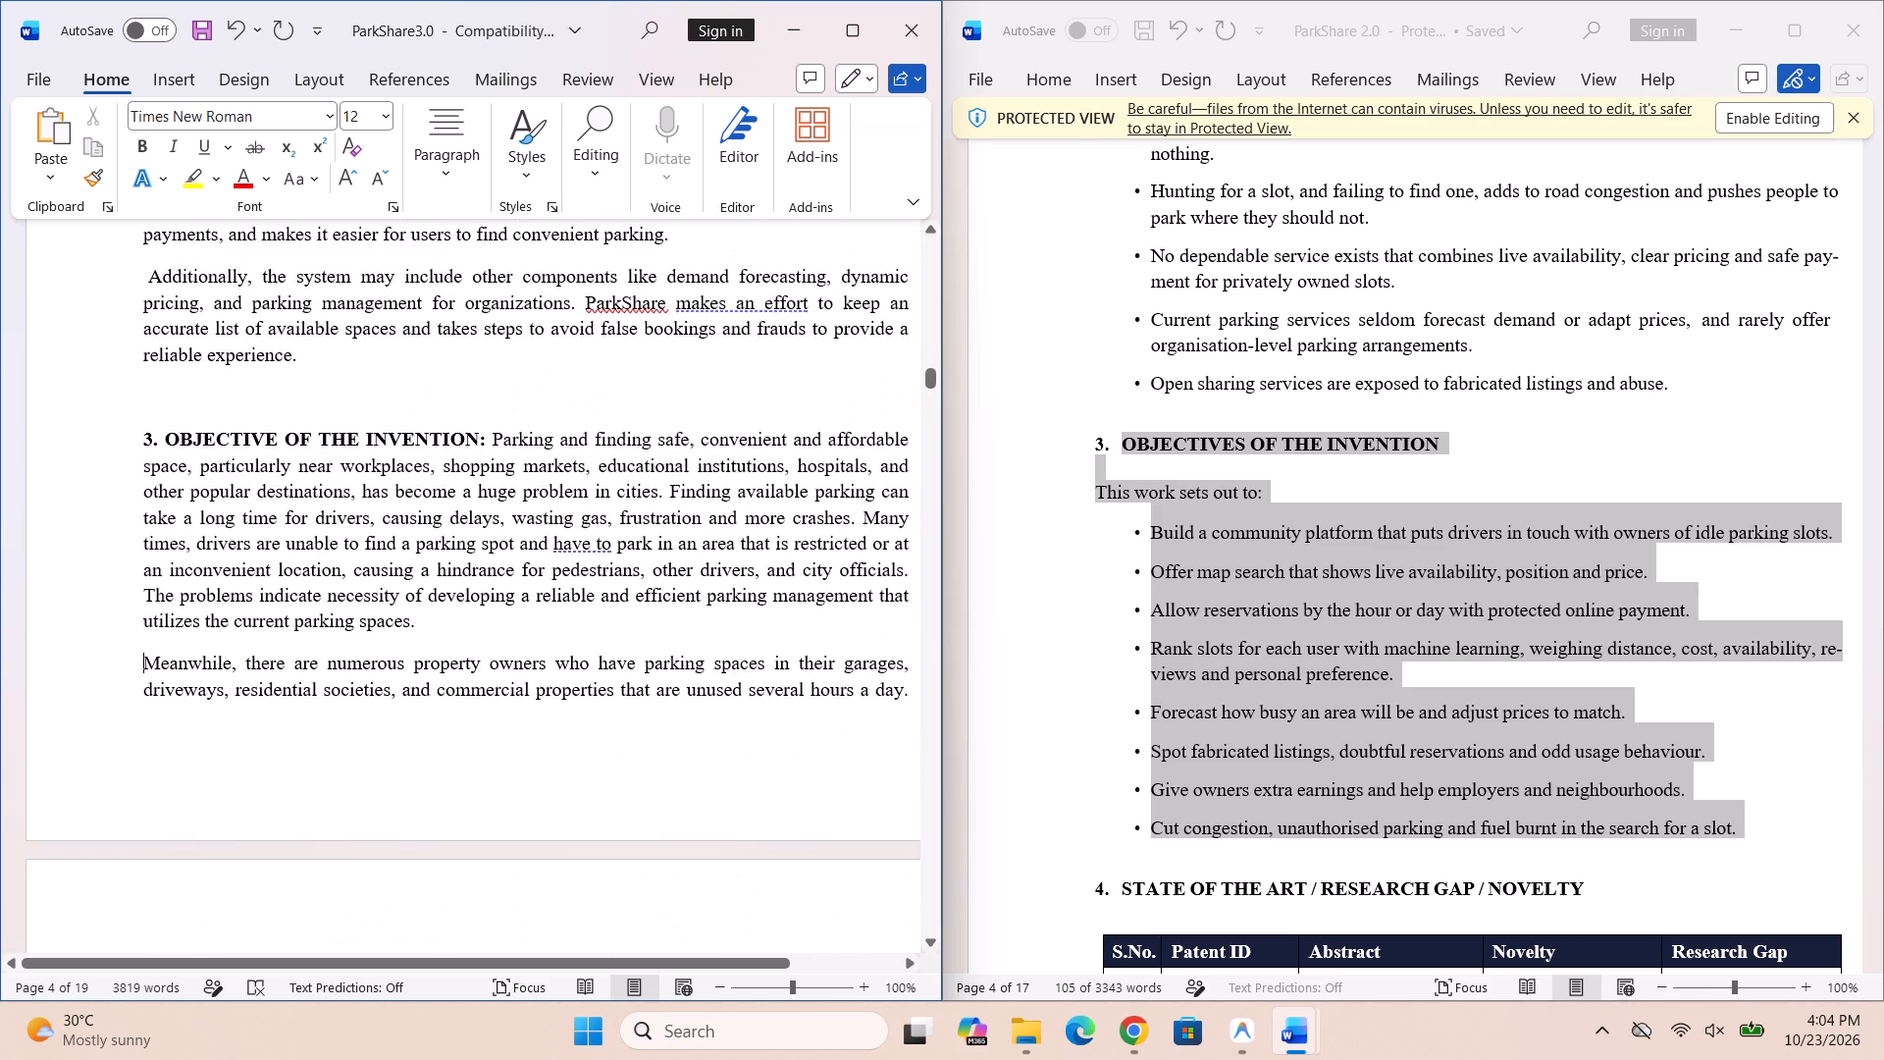
scroll(235, 819, "down", 2)
scroll(341, 675, "up", 1)
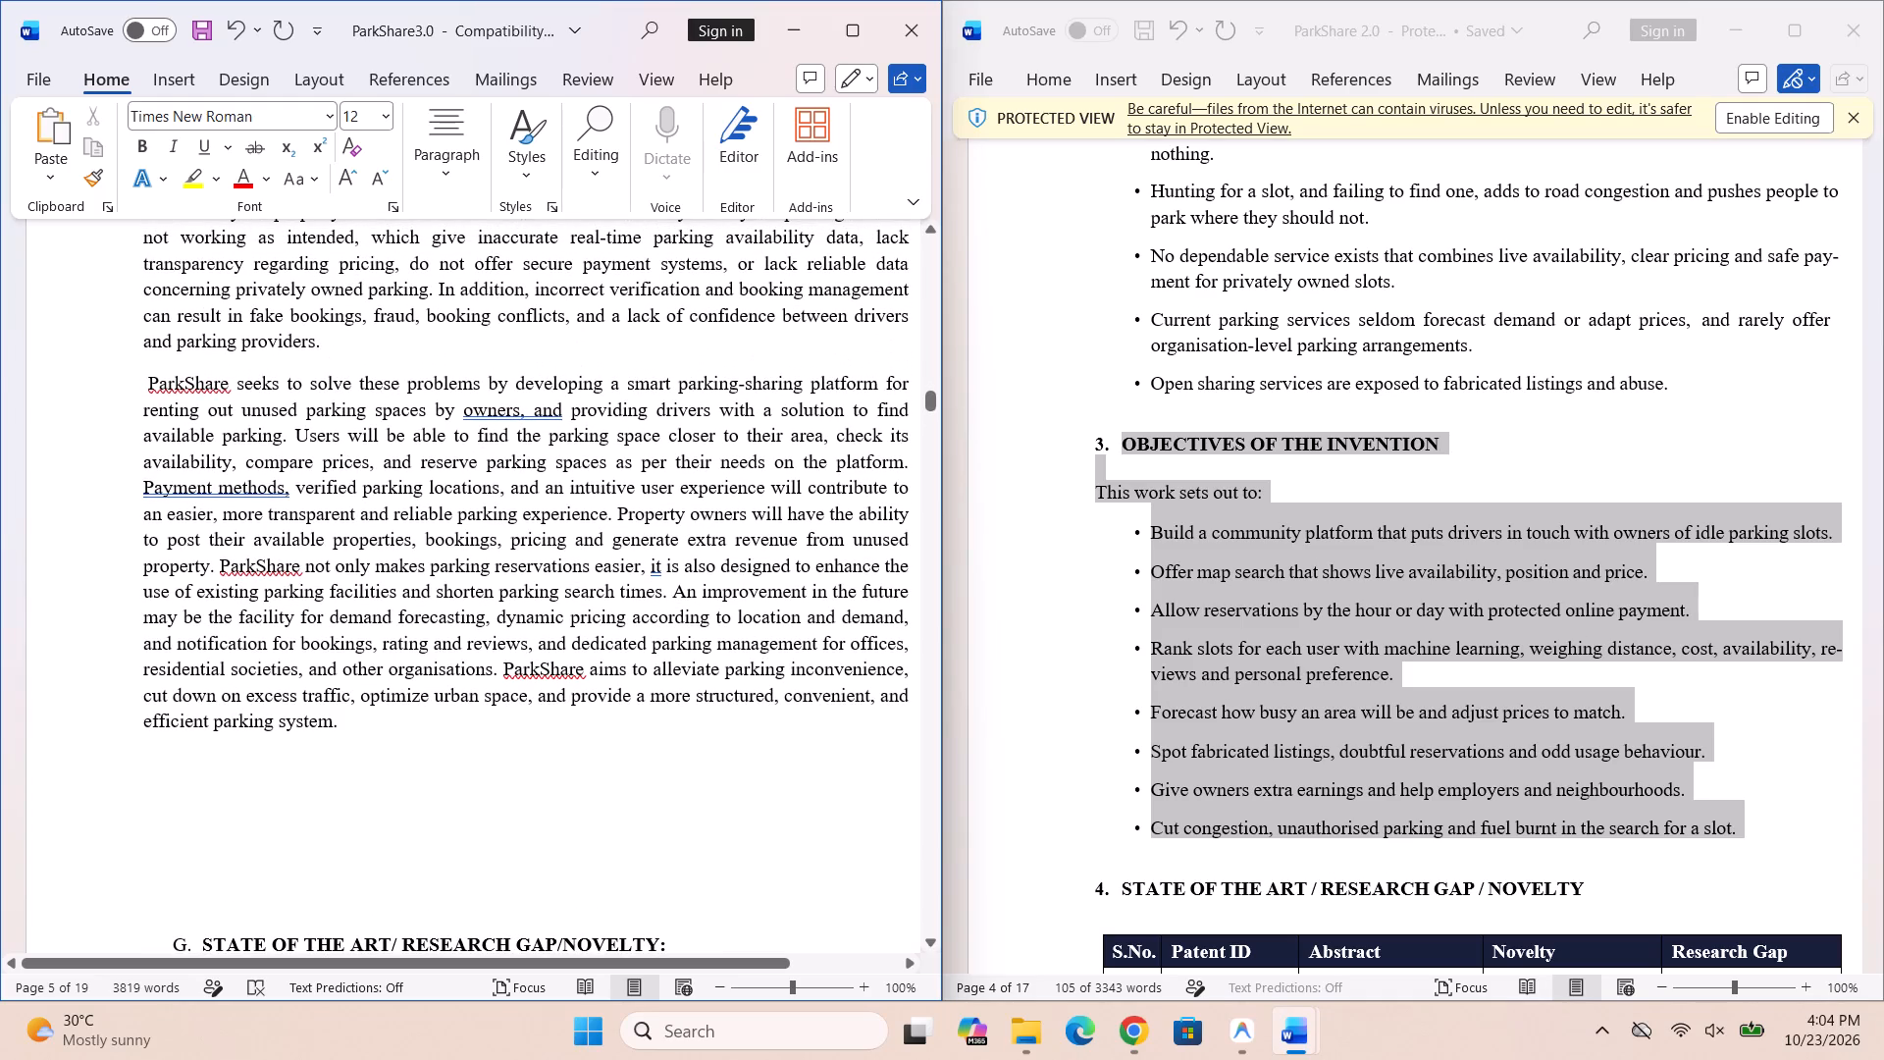
left_click(1738, 24)
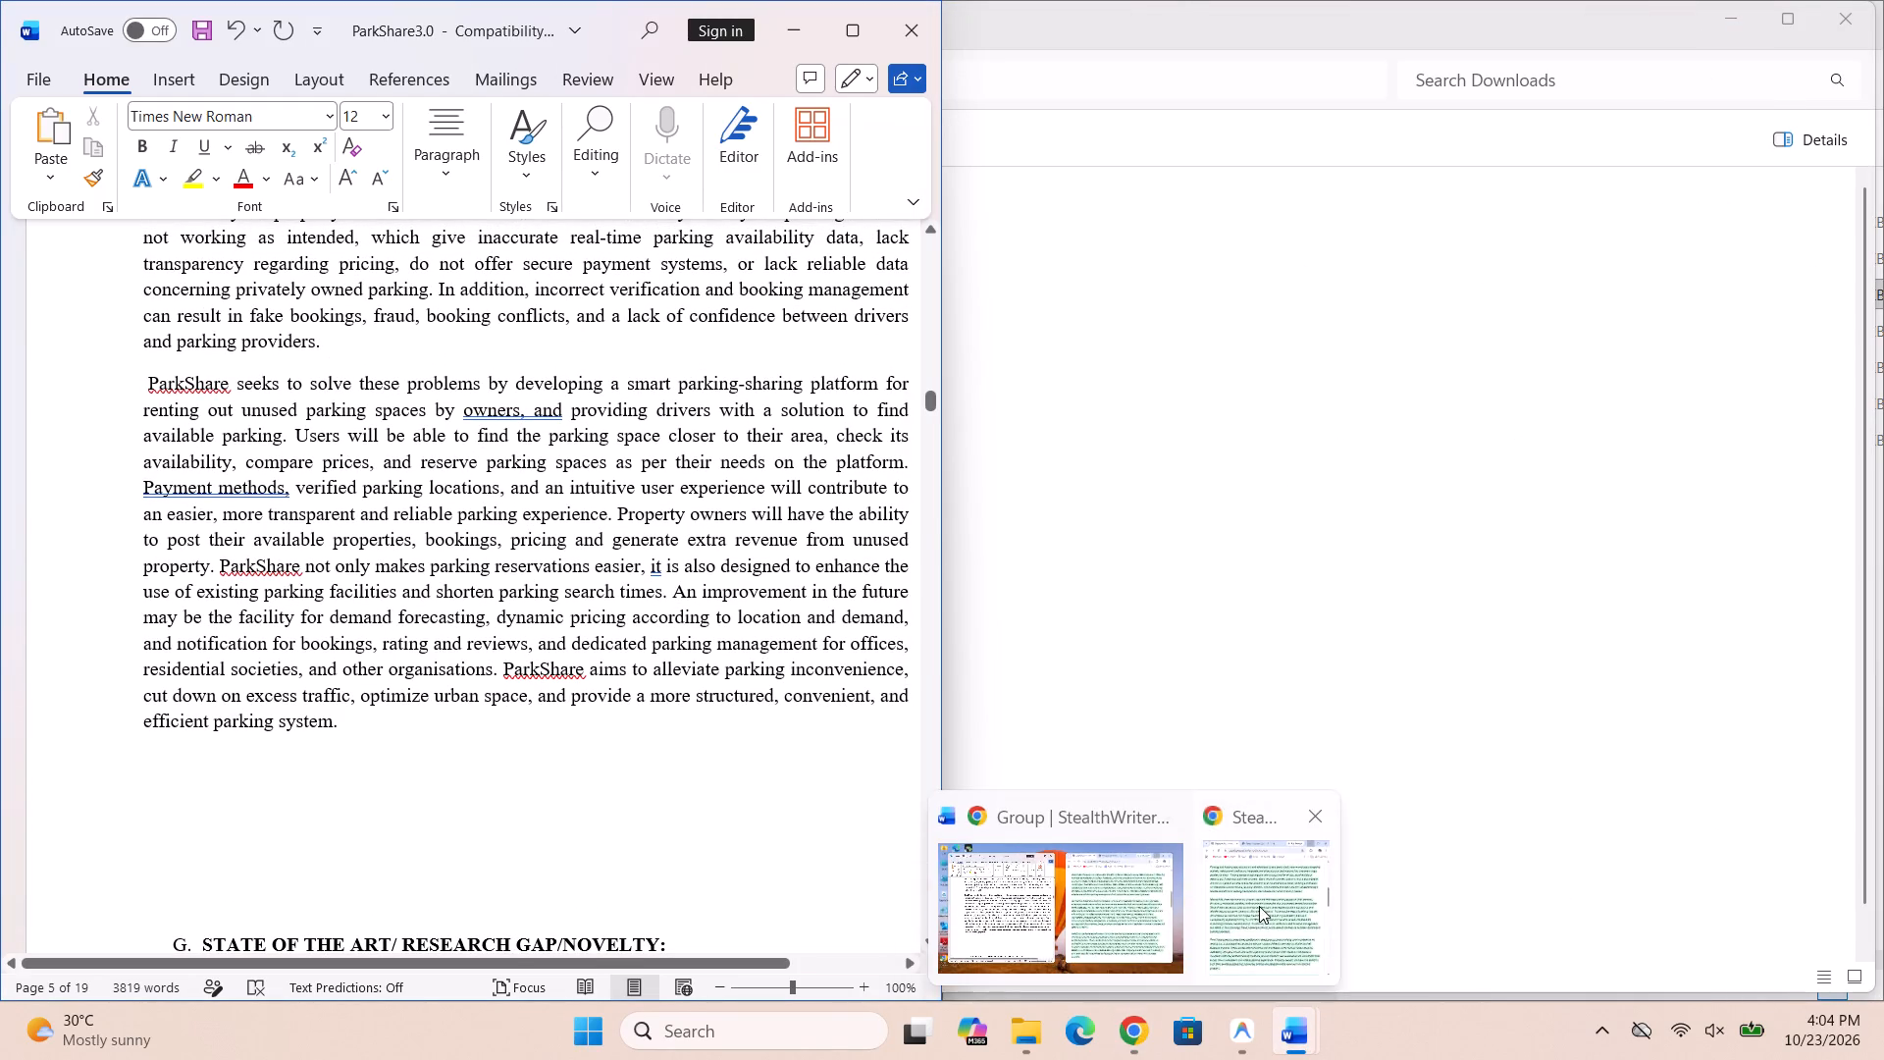
left_click(1259, 906)
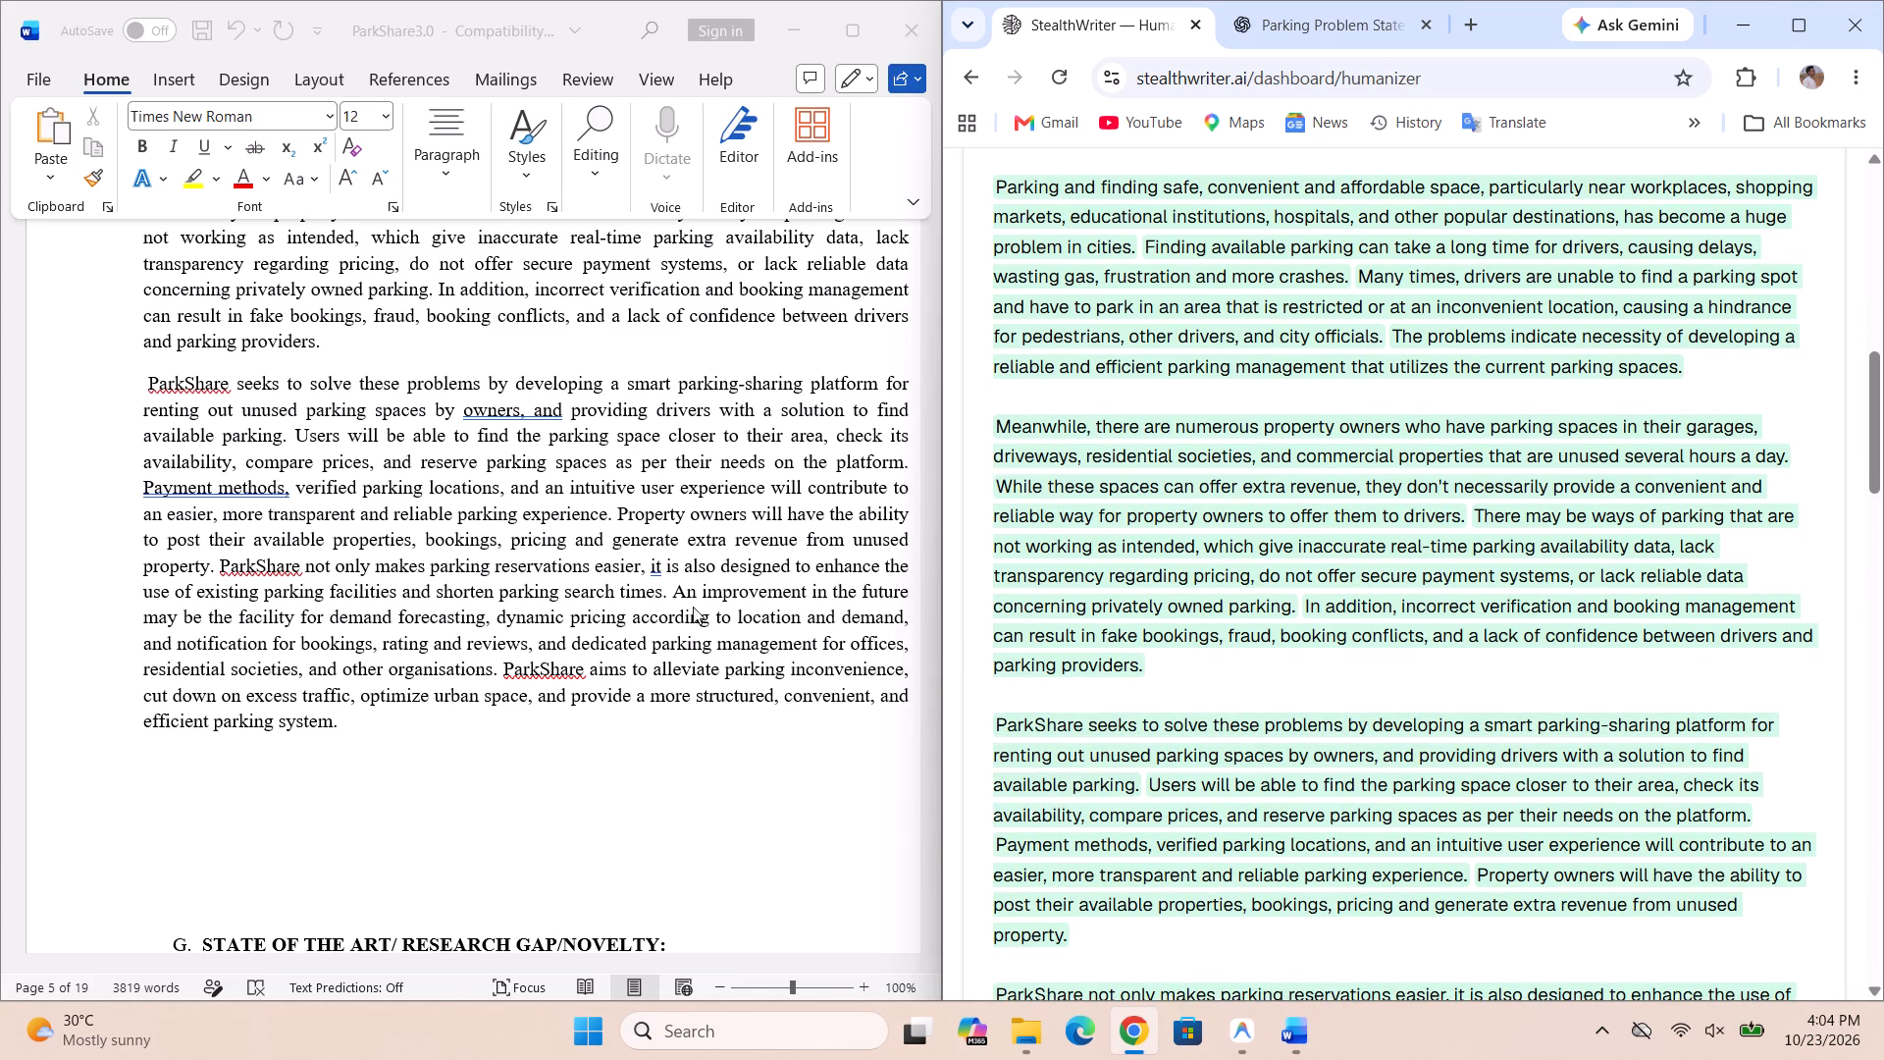
left_click(219, 562)
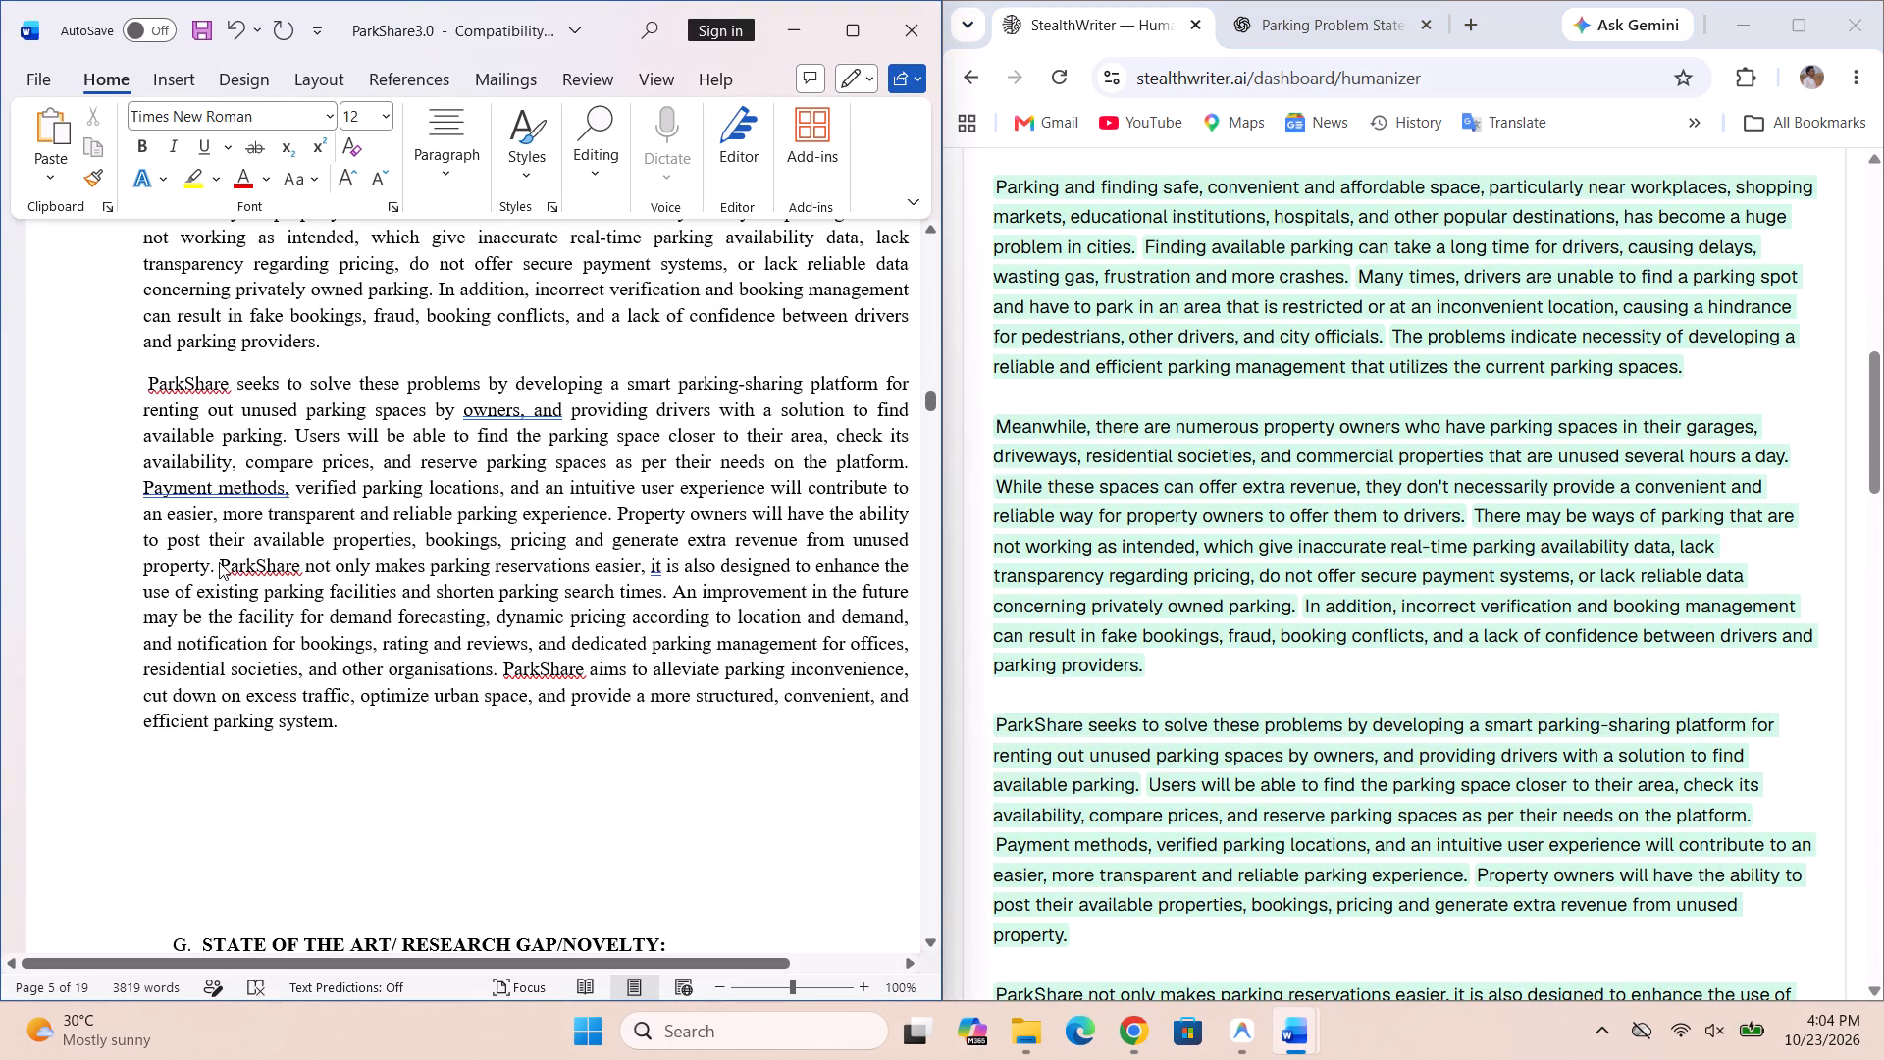
left_click(219, 562)
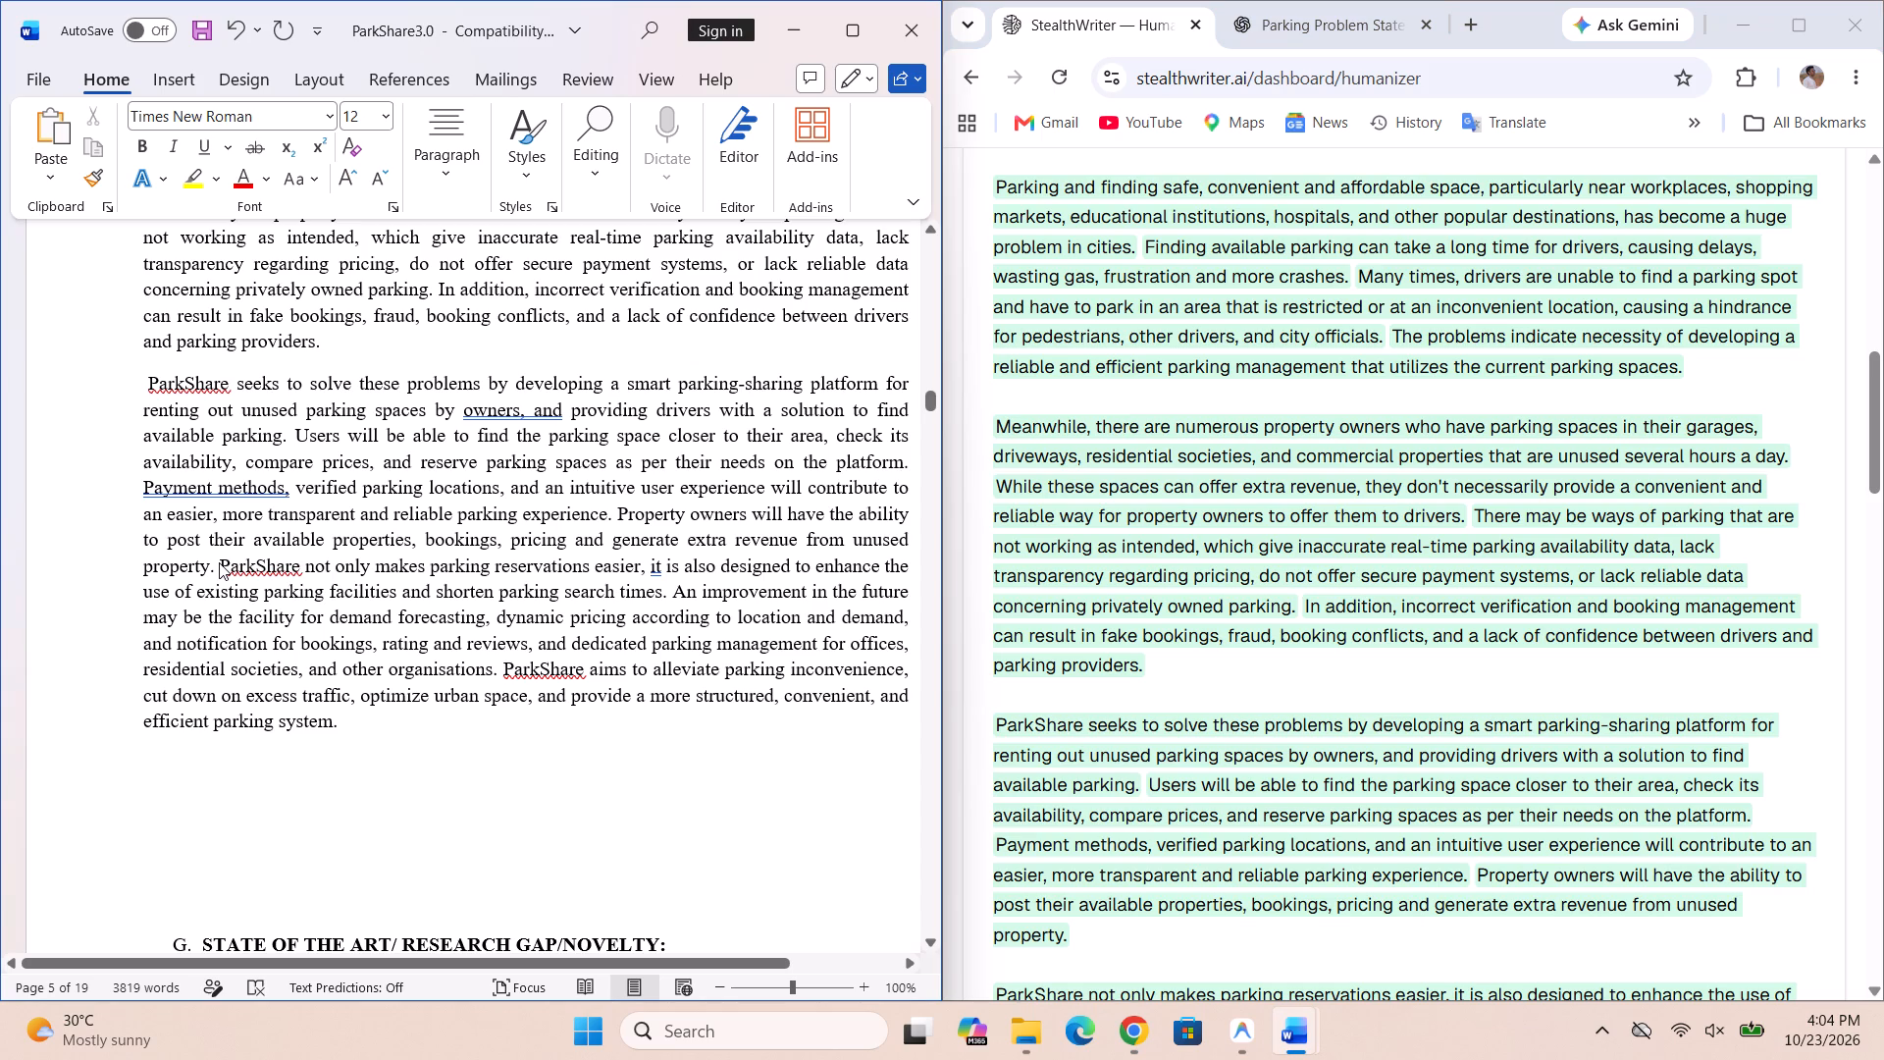
key("Return")
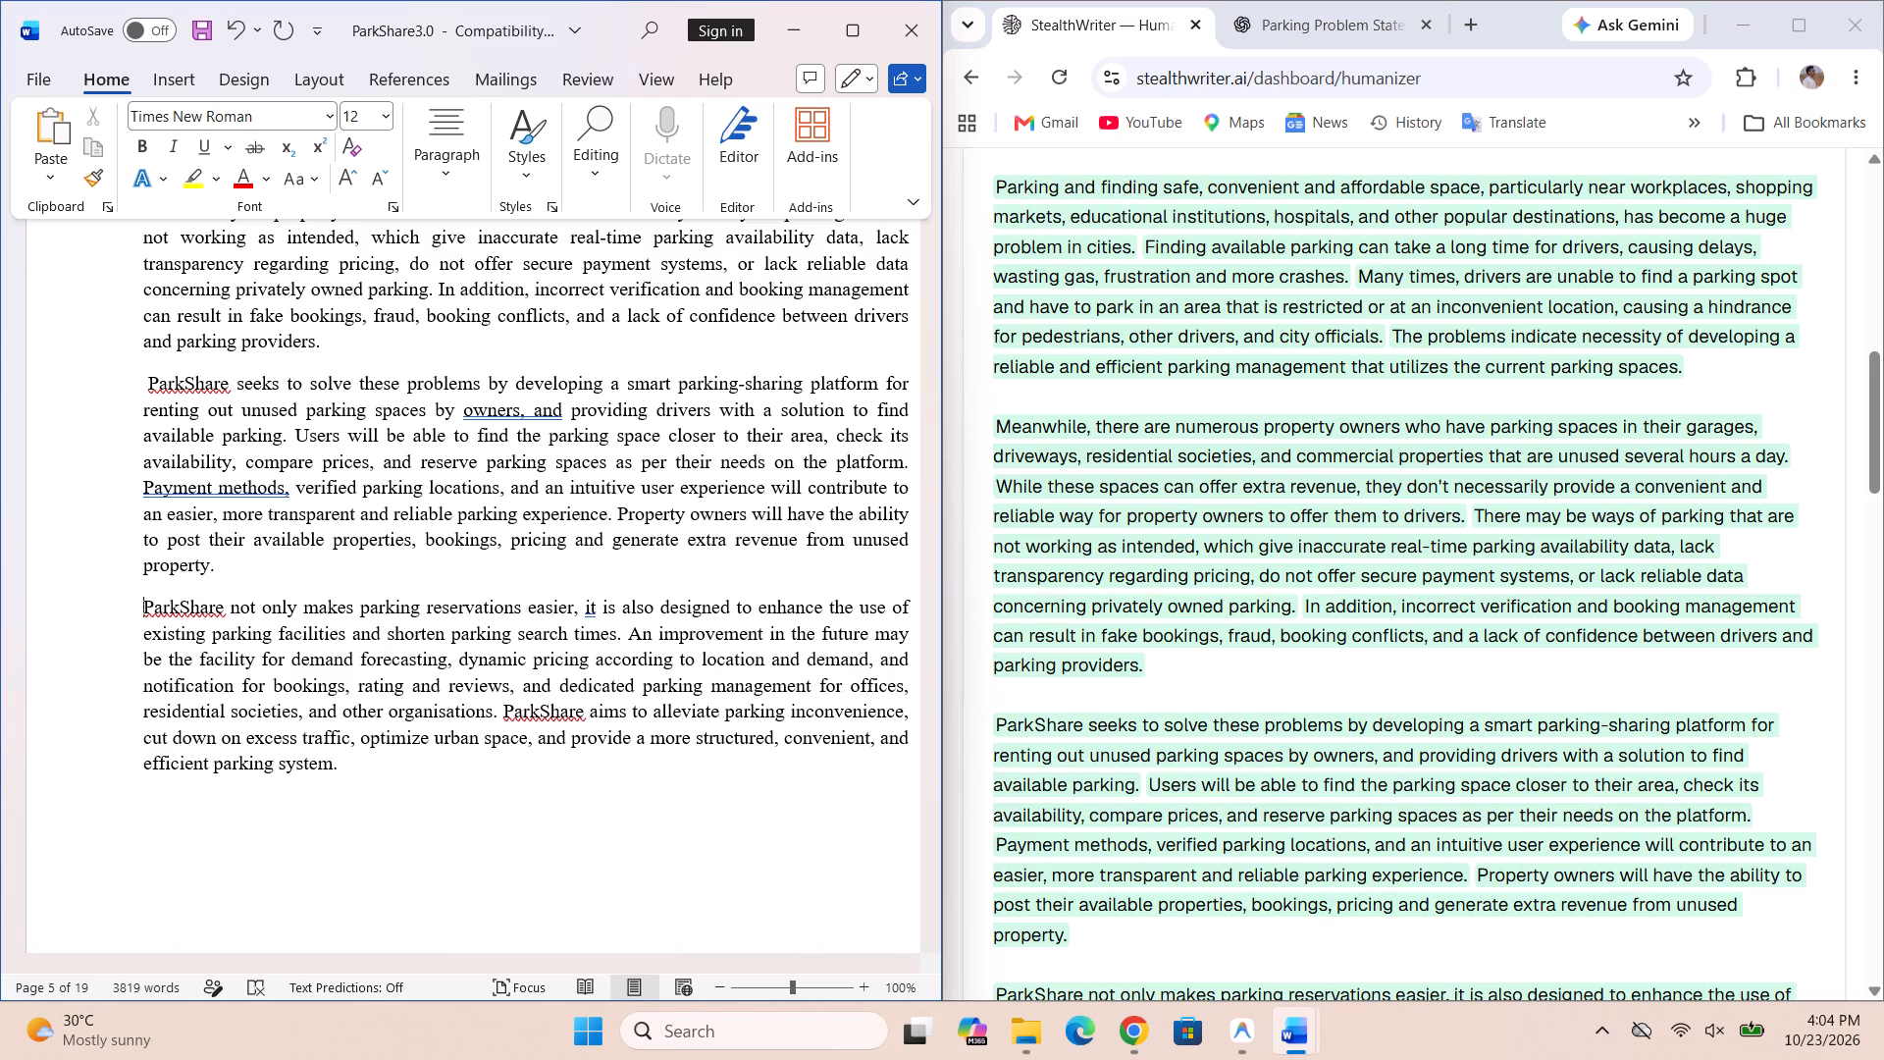
Check the end of the Objective section against StealthWriter, and switch back to the ParkShare 2.0 document beside the form's State of the Art section.
scroll(194, 381, "left", 1)
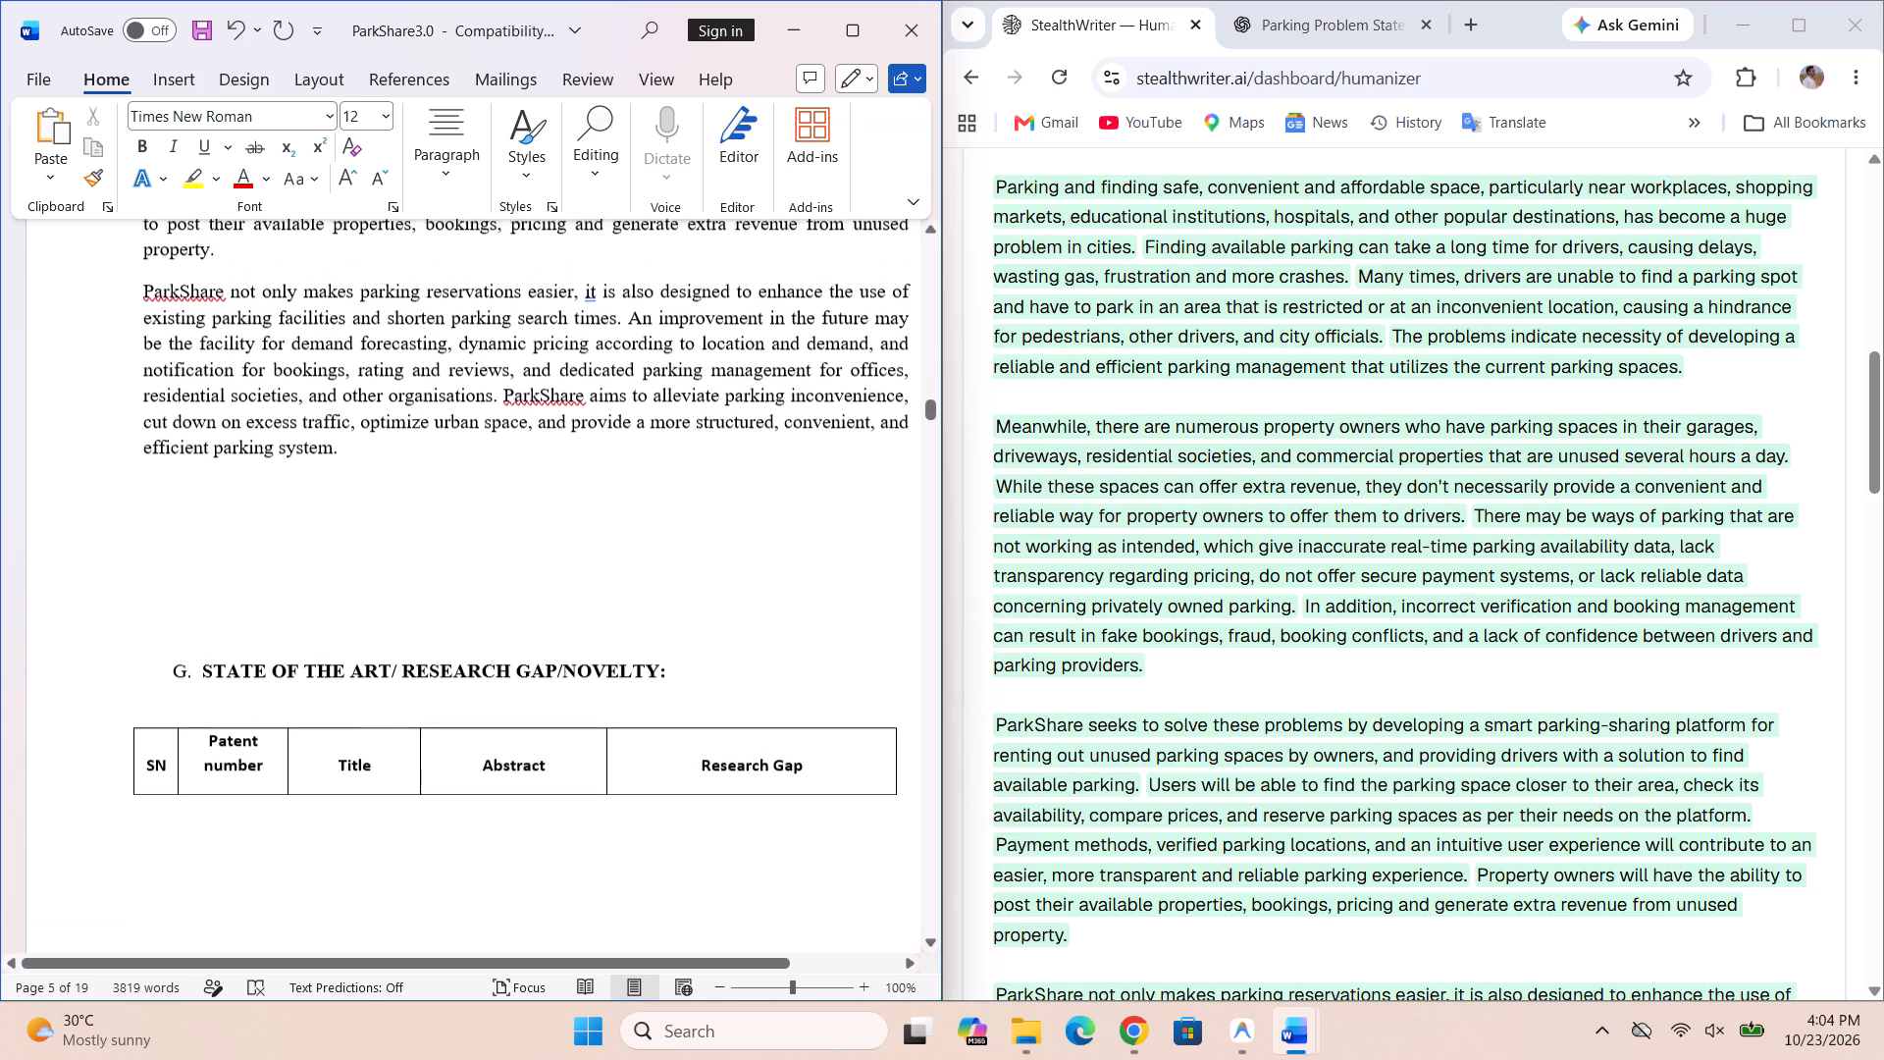
scroll(1260, 668, "down", 2)
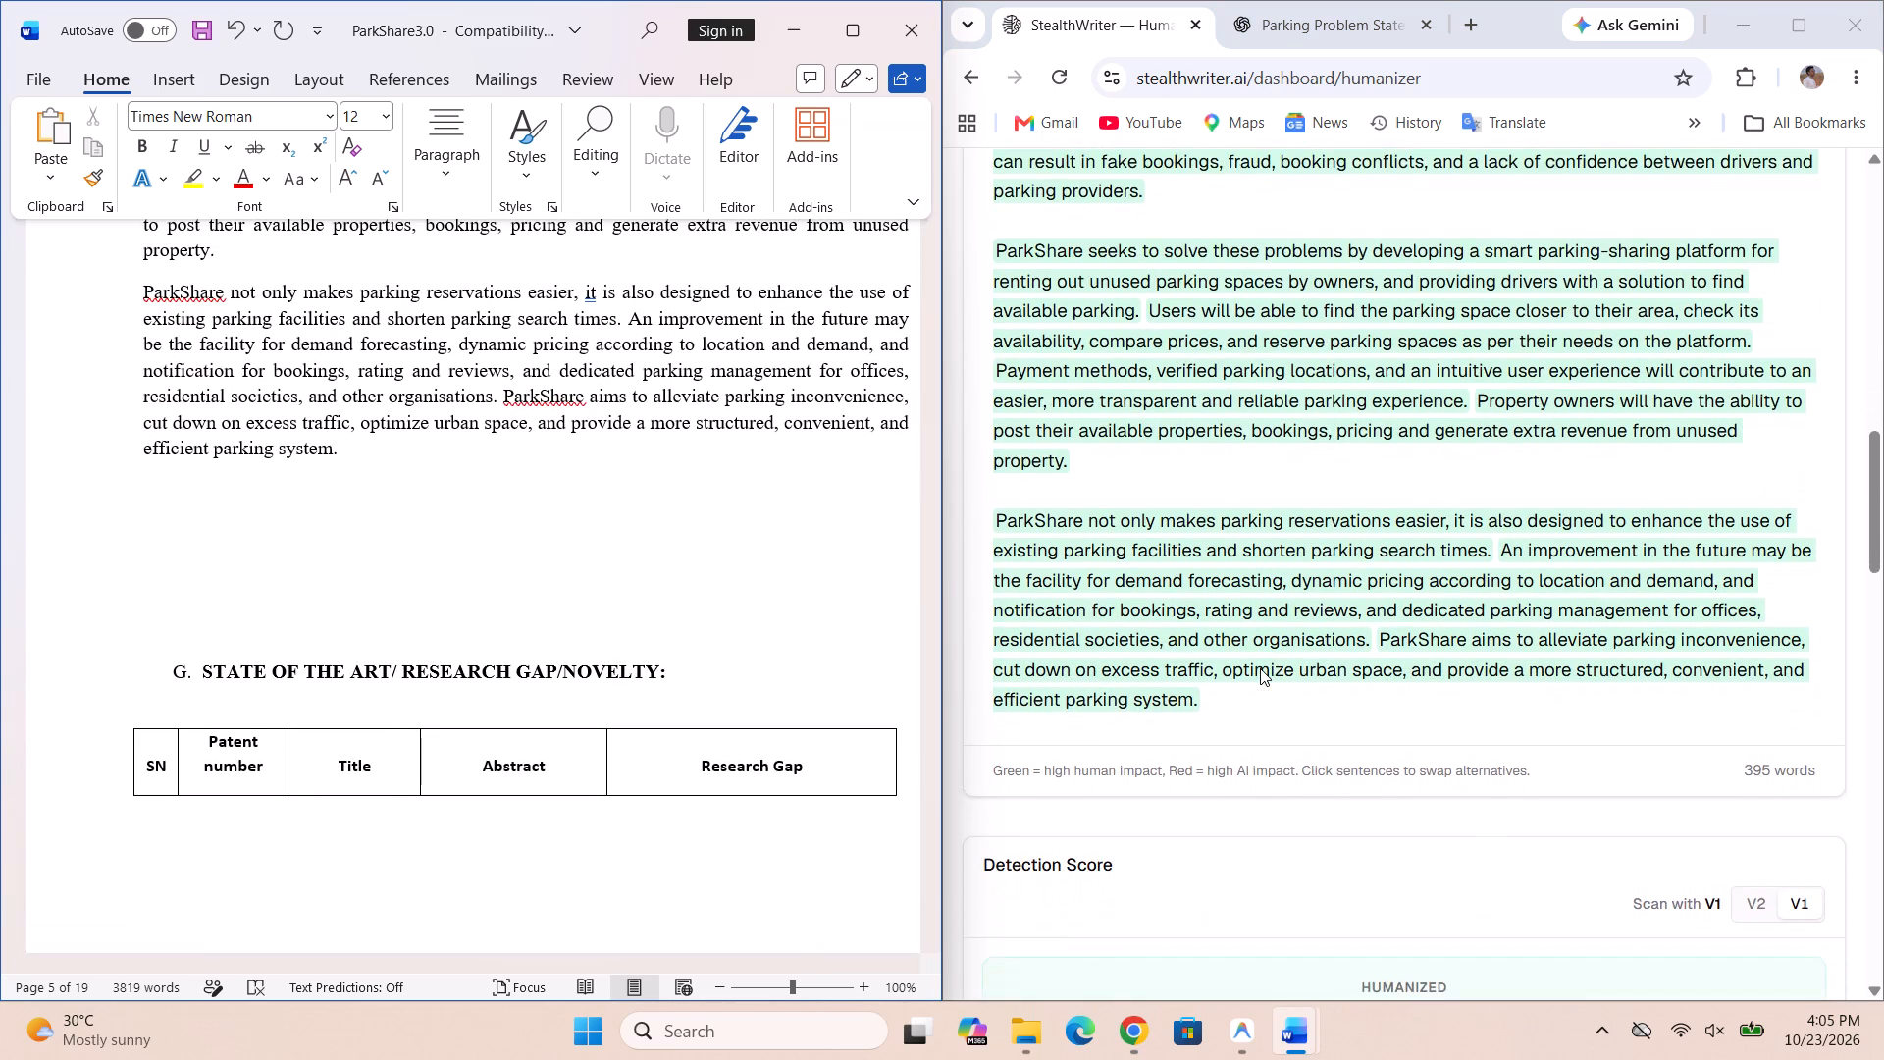
scroll(1260, 668, "down", 2)
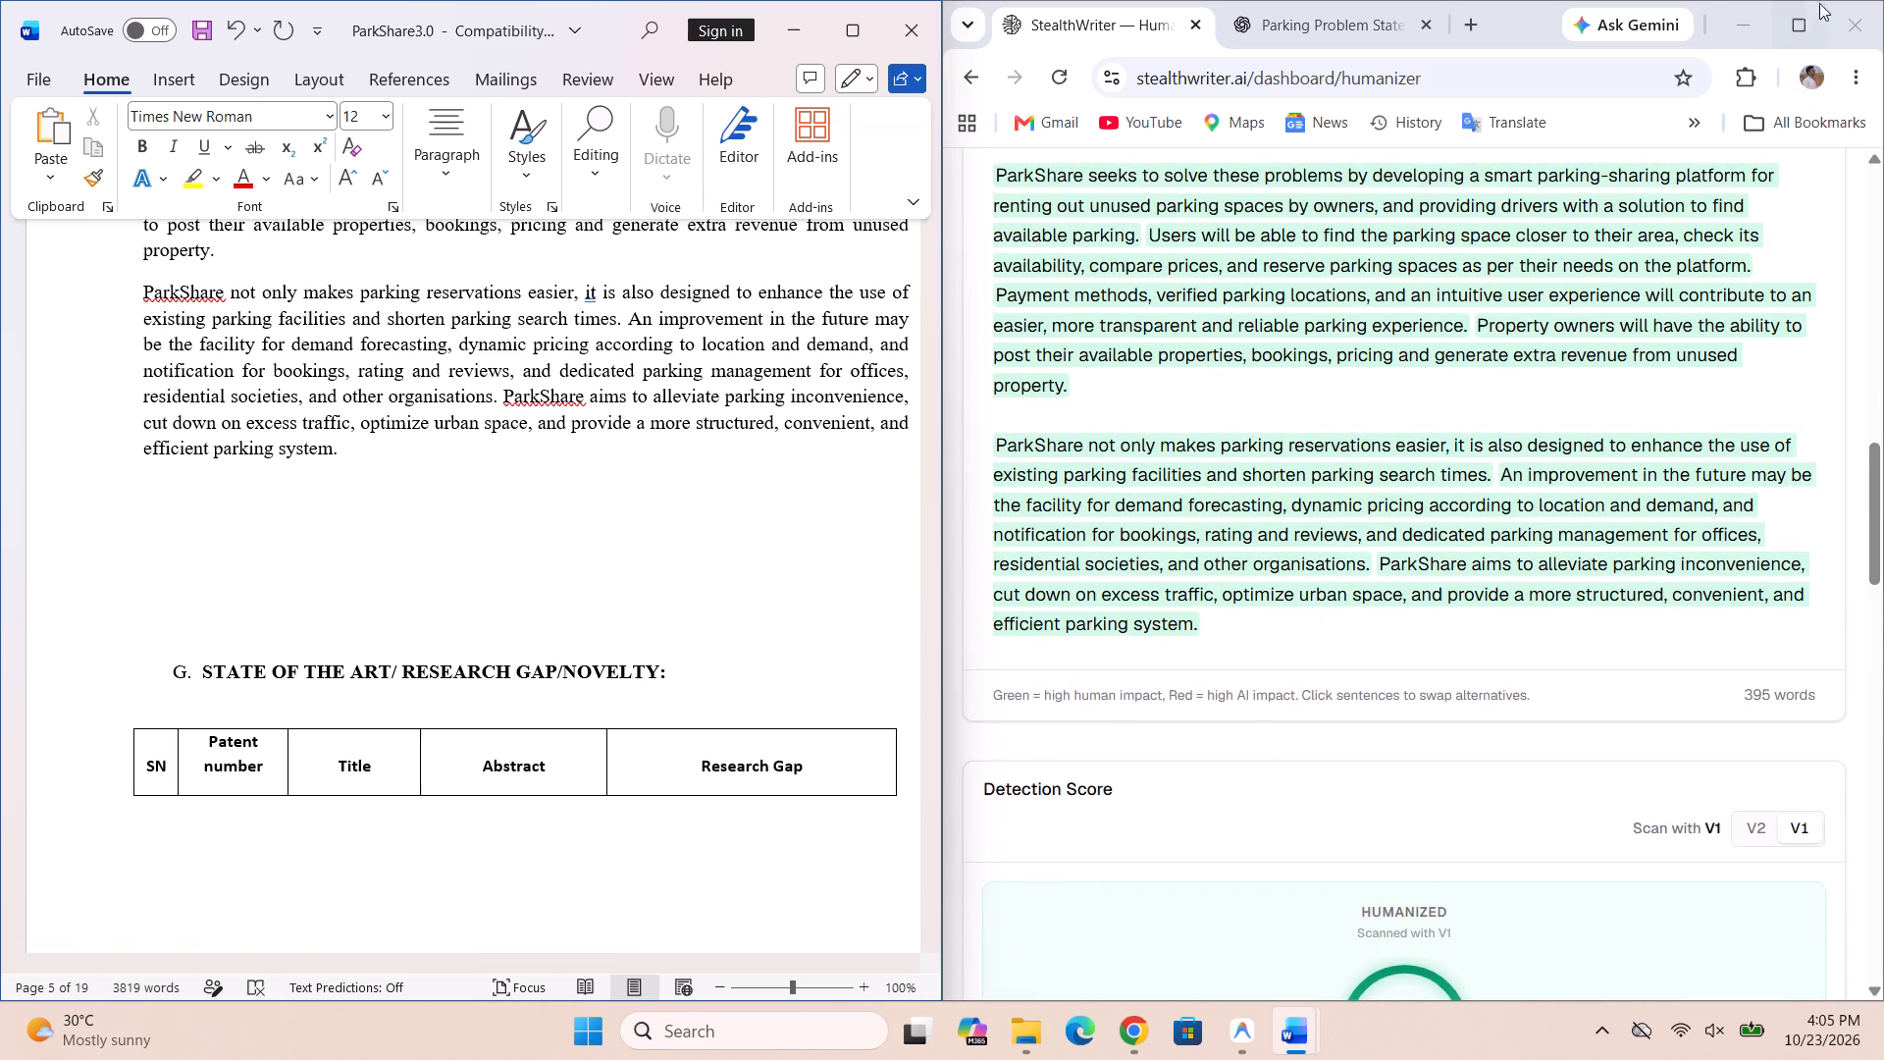
left_click(1753, 13)
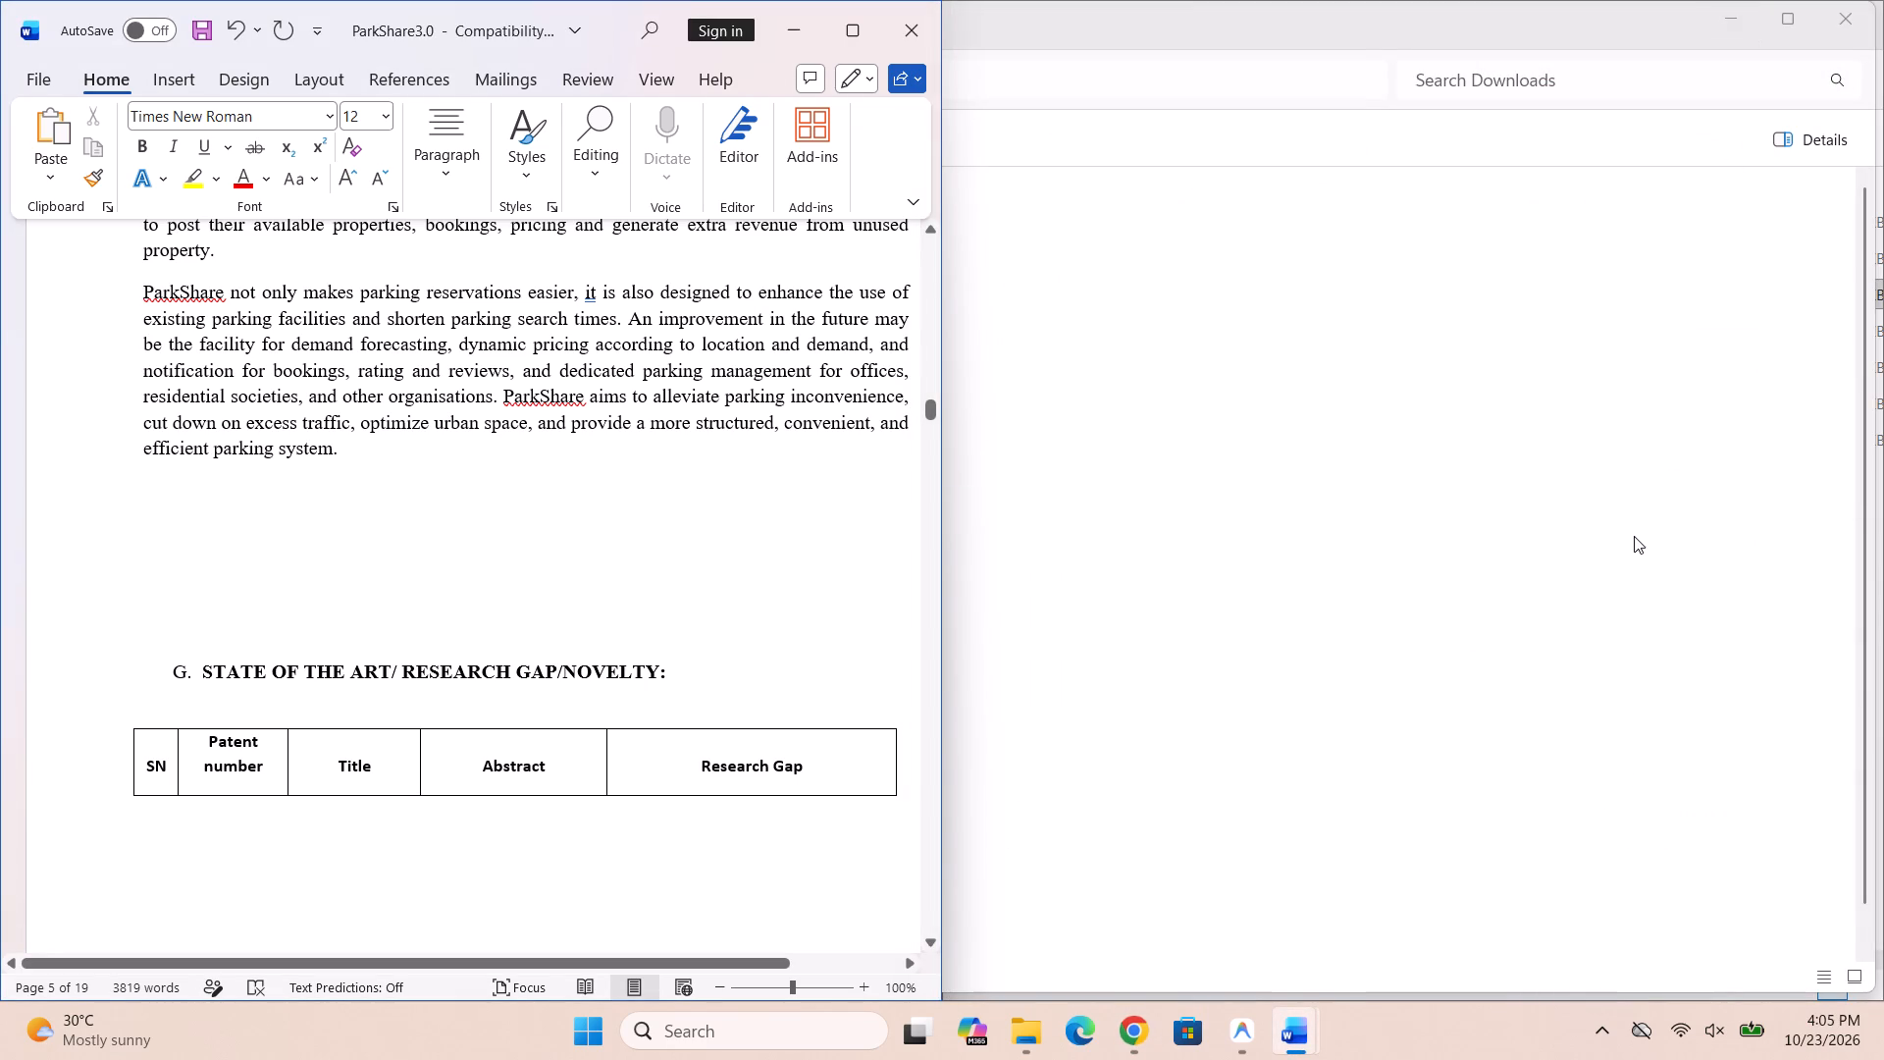
left_click(1750, 12)
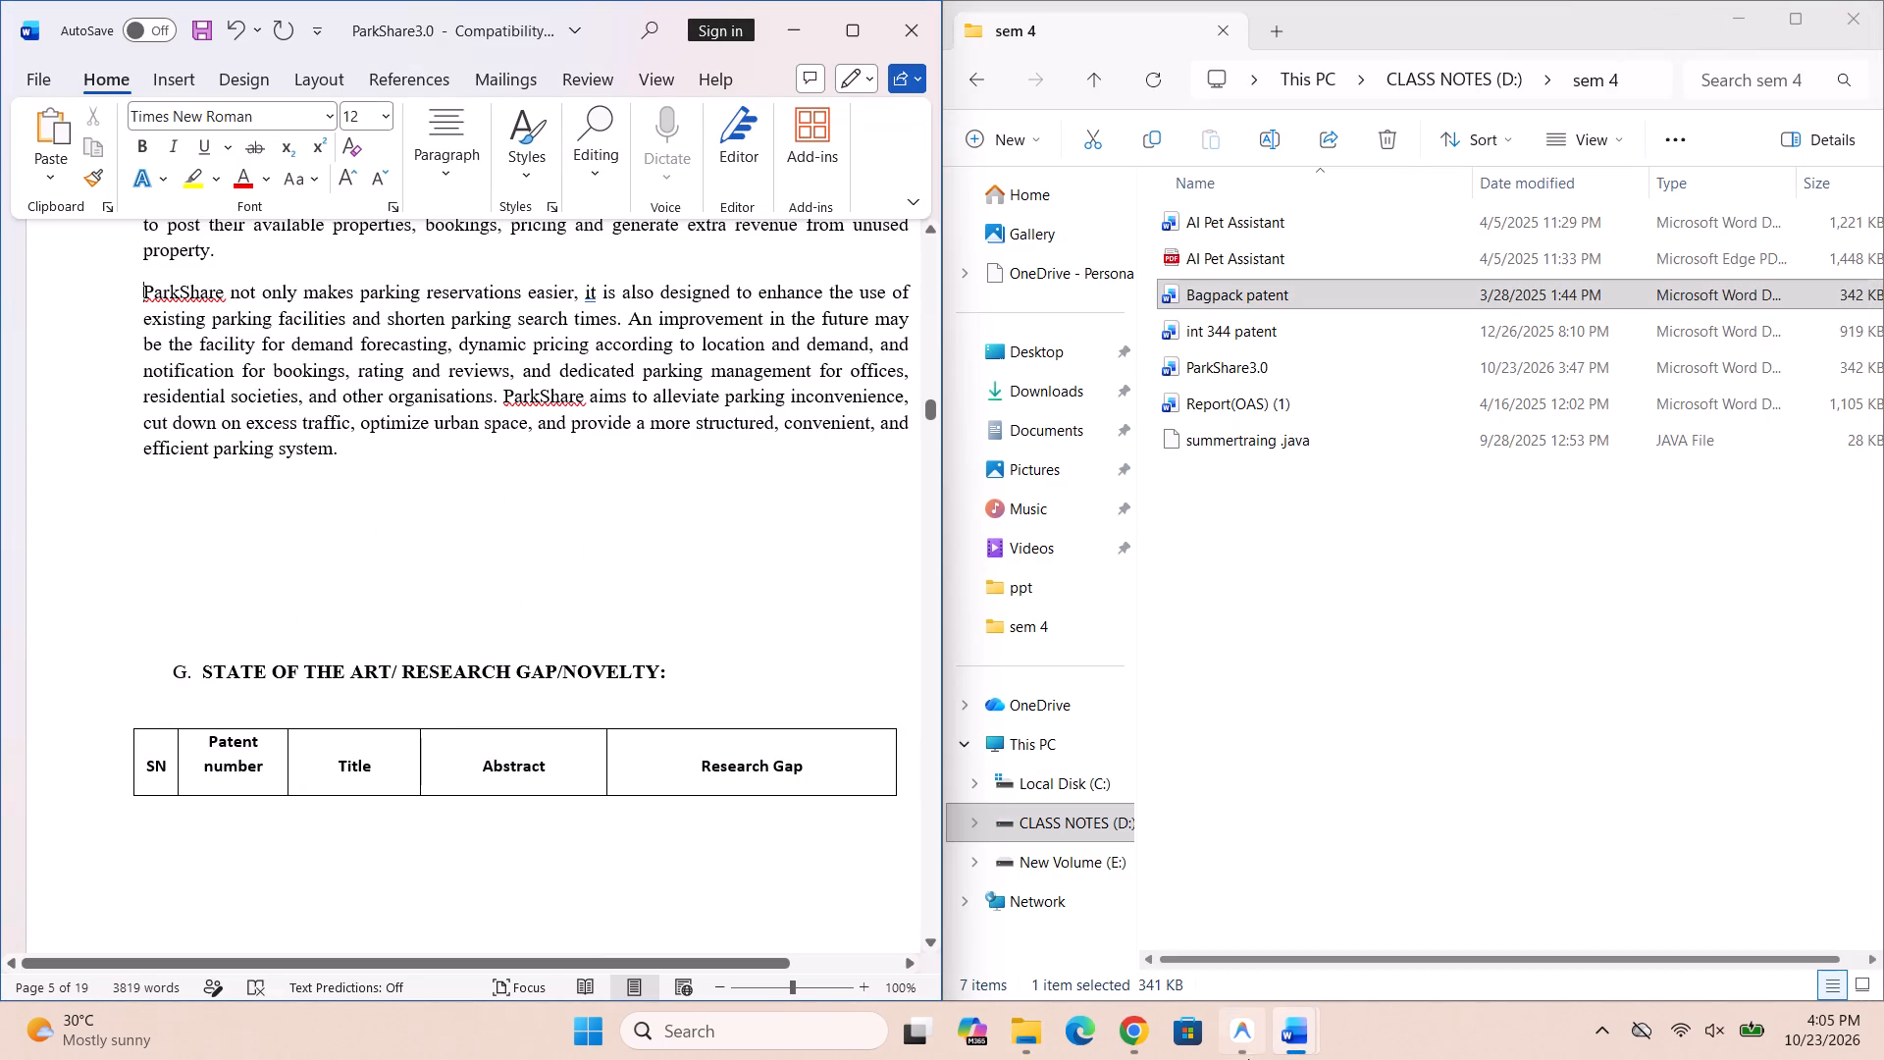
left_click(1473, 931)
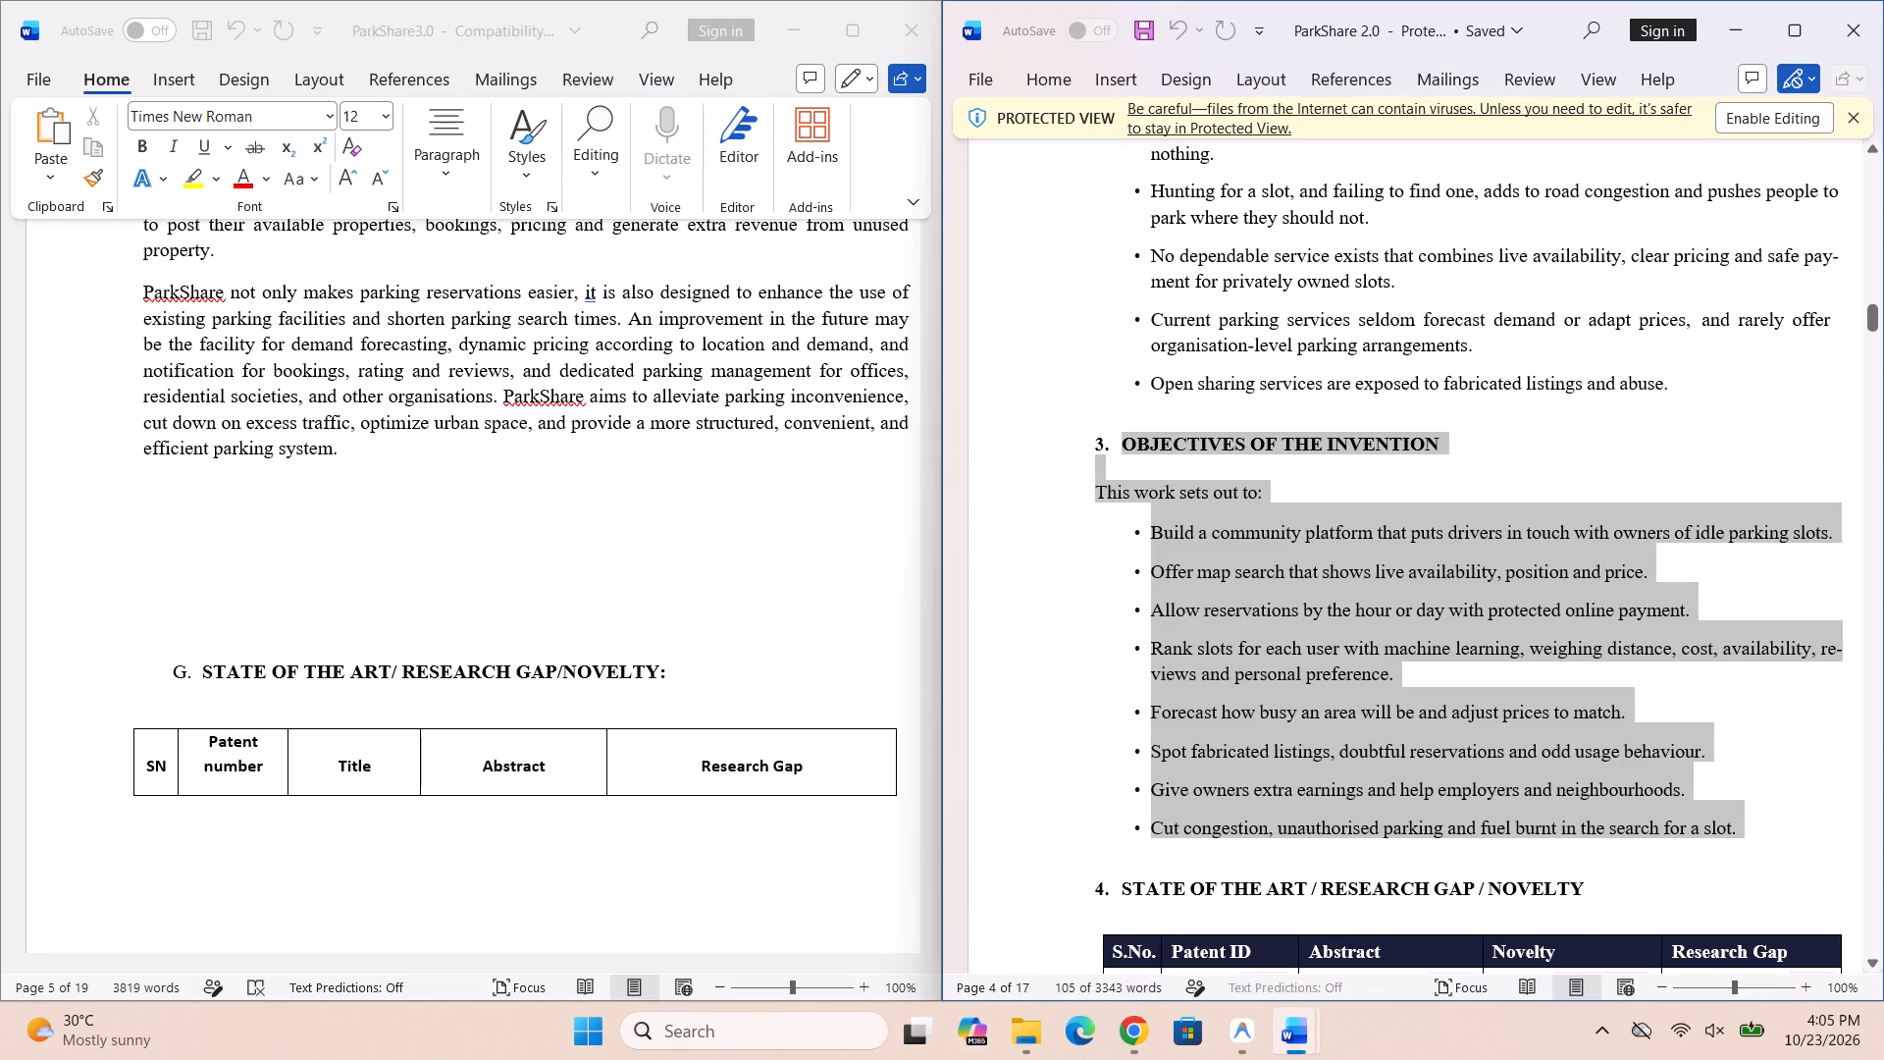
scroll(873, 803, "right", 1)
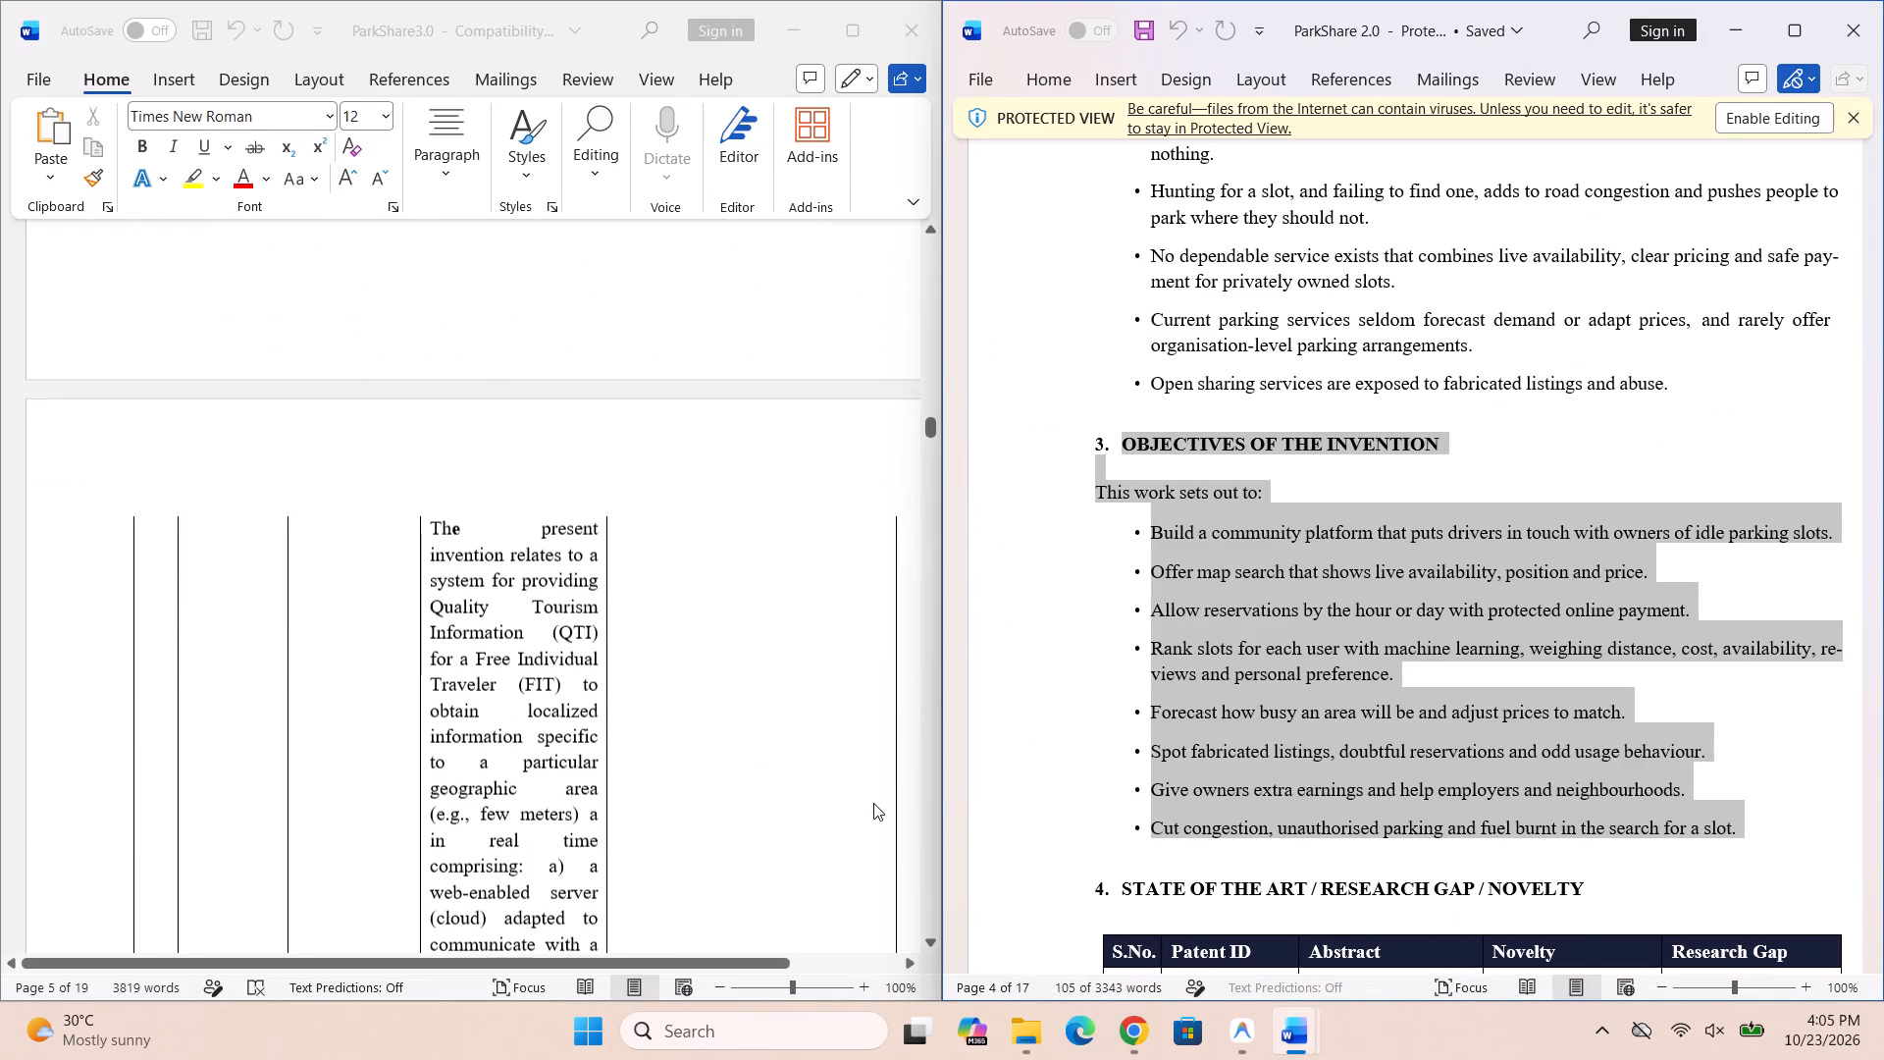
scroll(873, 803, "right", 1)
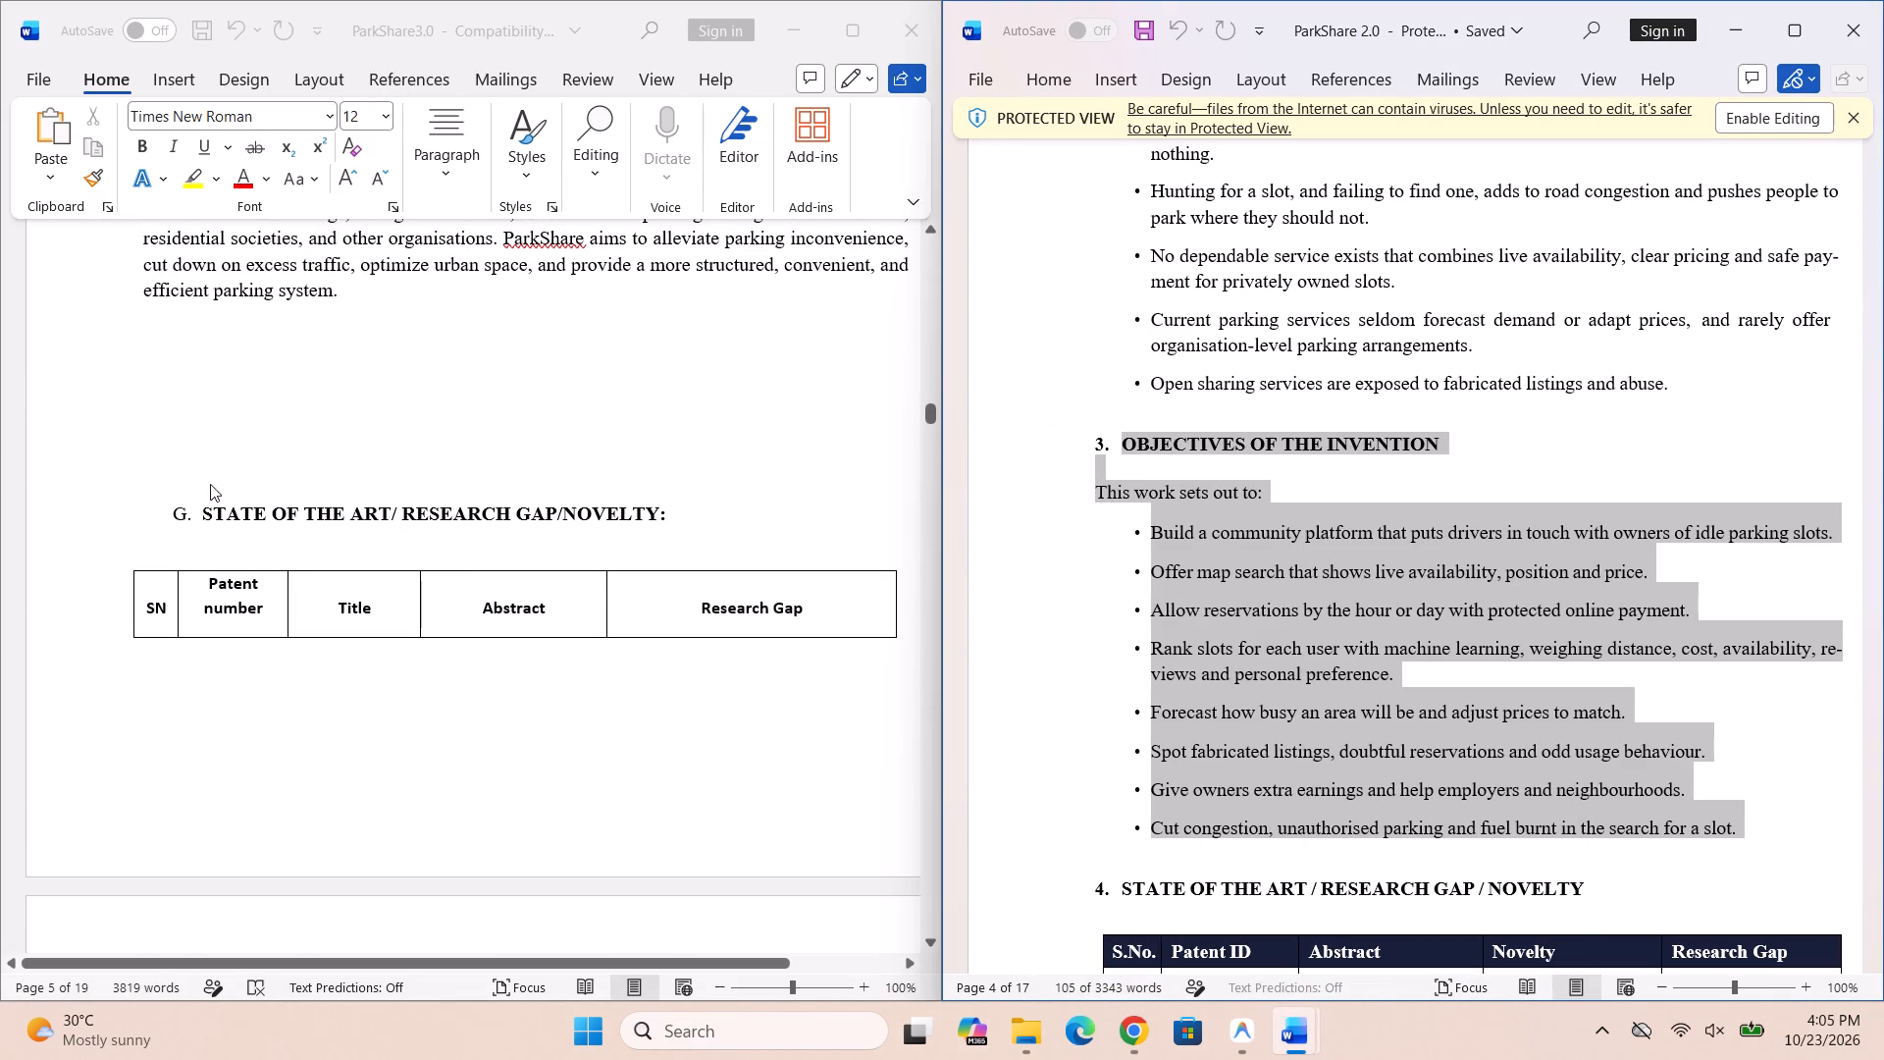
Delete the empty lines between the Objective text and the STATE OF THE ART/ RESEARCH GAP/NOVELTY heading.
left_click(175, 450)
left_click(202, 463)
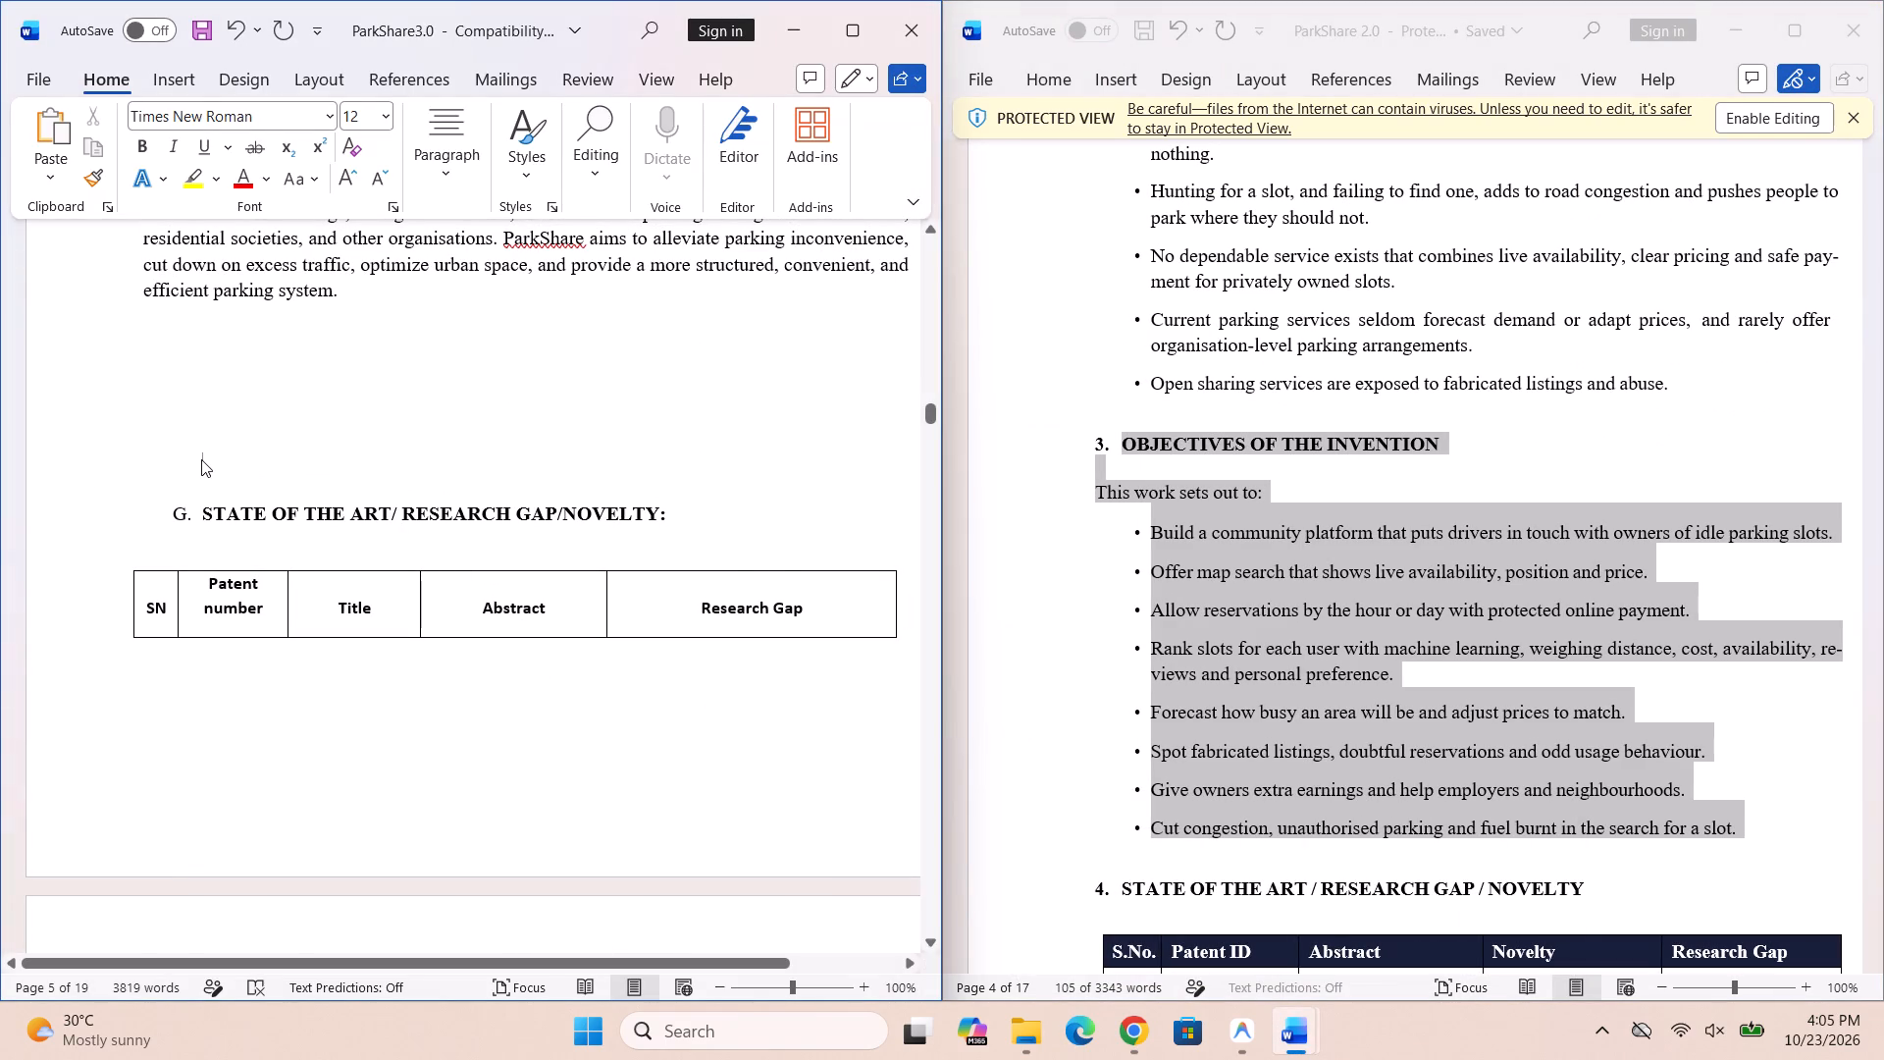
key("BackSpace")
key("BackSpace")
key("BackSpace")
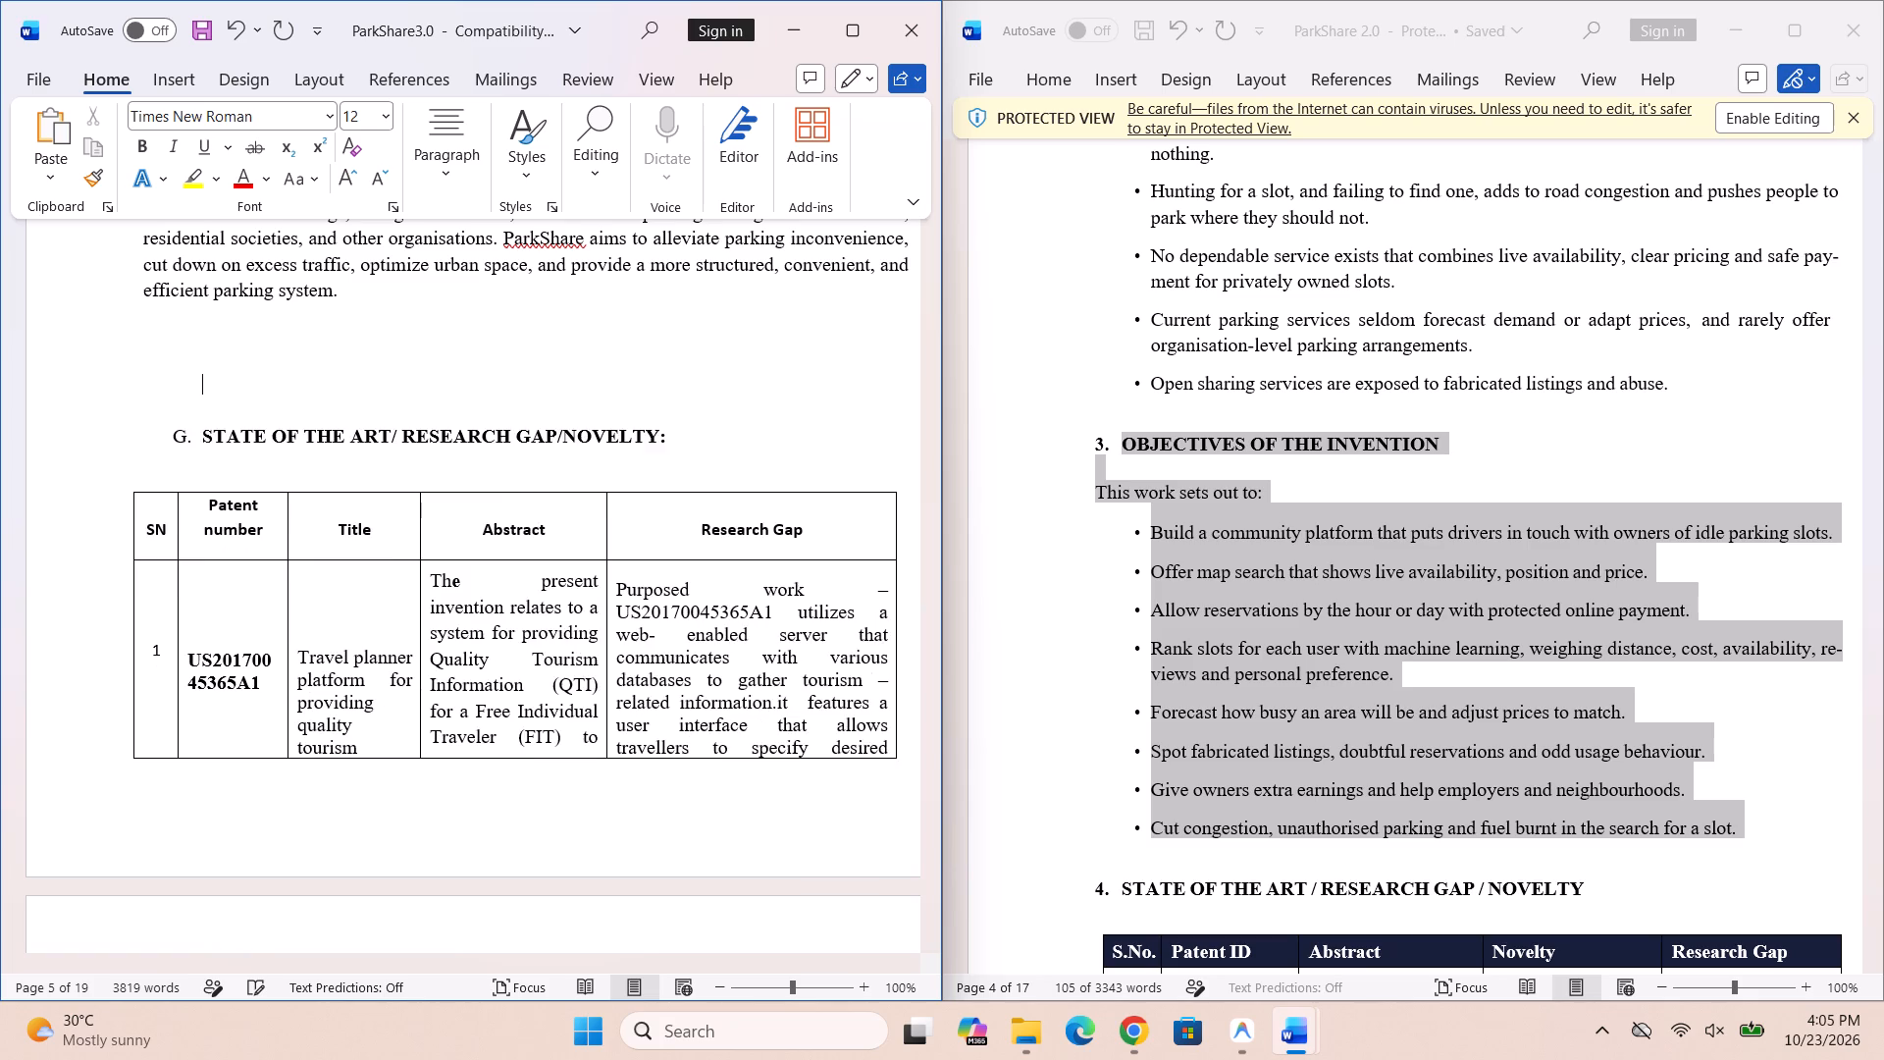
key("BackSpace")
key("Left")
key("Down")
key("BackSpace")
key("BackSpace")
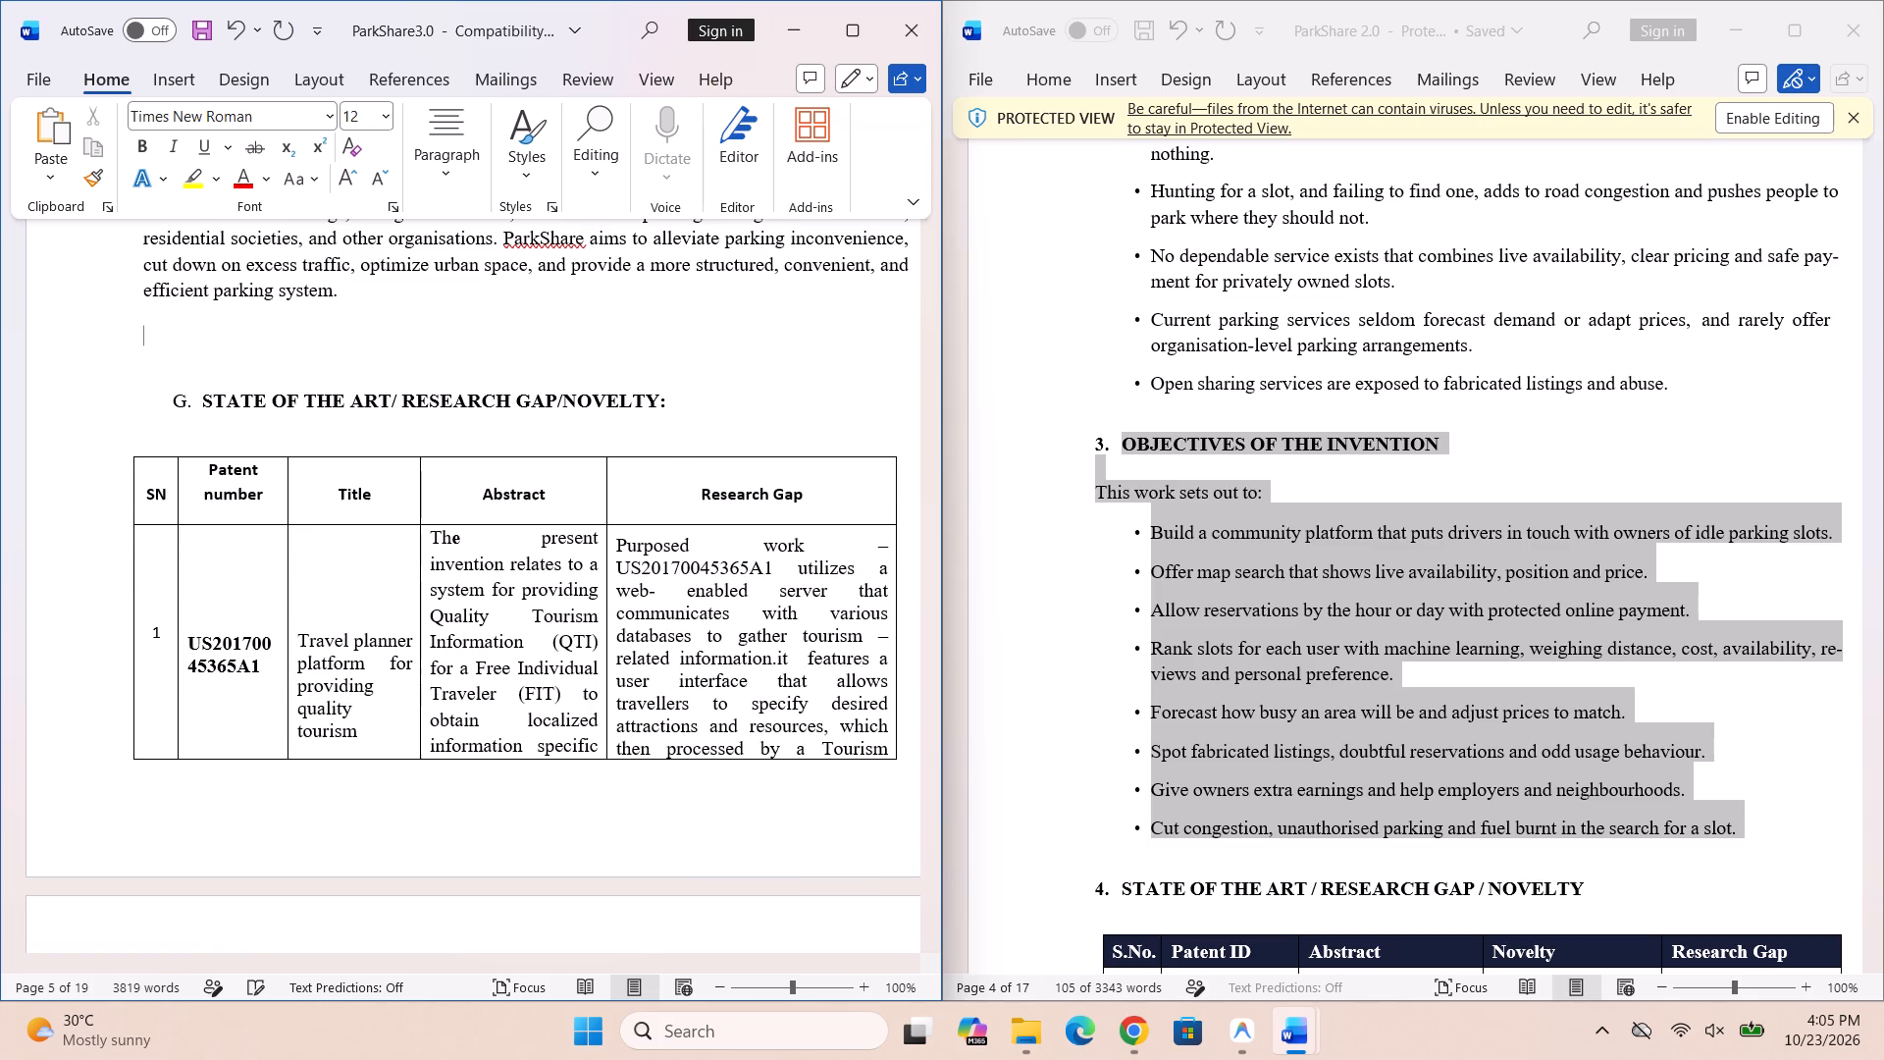
key("BackSpace")
Replace the list letter of the STATE OF THE ART/ RESEARCH GAP/NOVELTY heading with "4.", following the ParkShare 2.0 numbering.
key("Down")
key("Down")
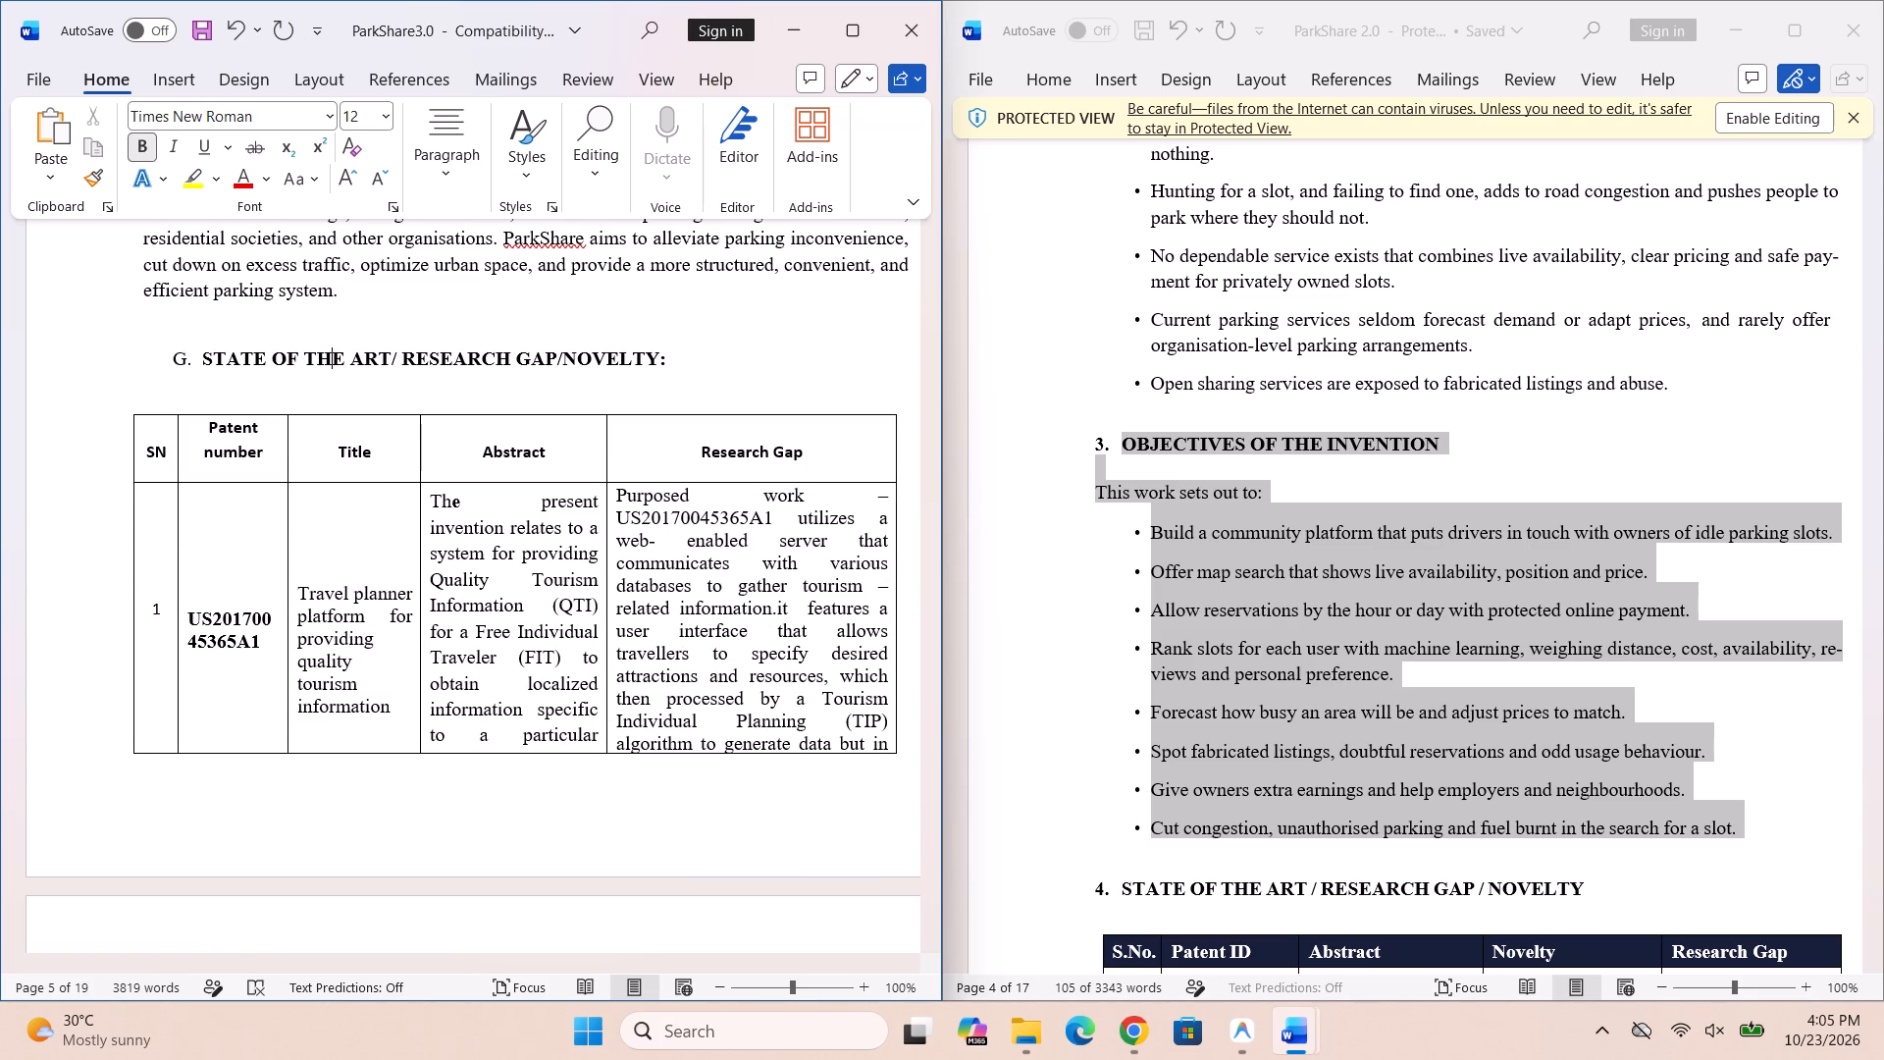
key("Down")
key("Left")
key("Up")
key("Left")
key("Down")
key("Down")
key("Left")
scroll(1171, 670, "down", 1)
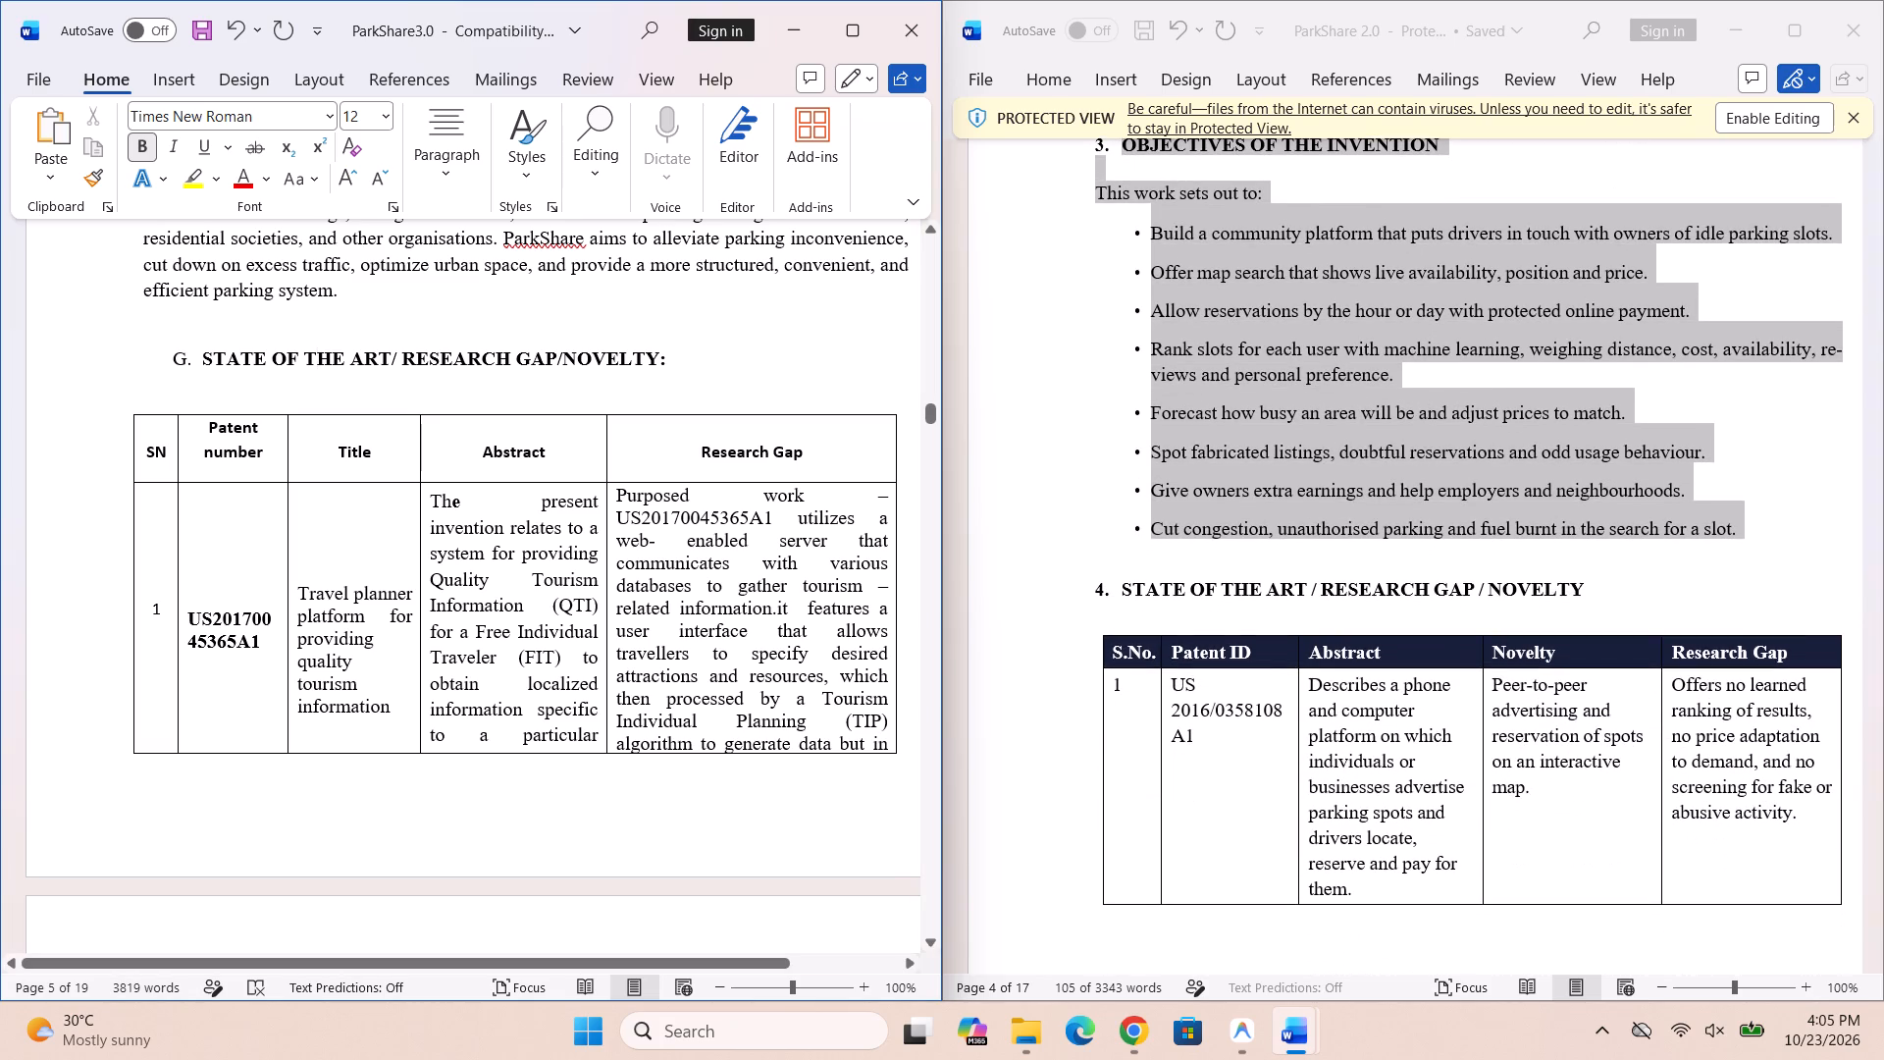
left_click(180, 364)
key("BackSpace")
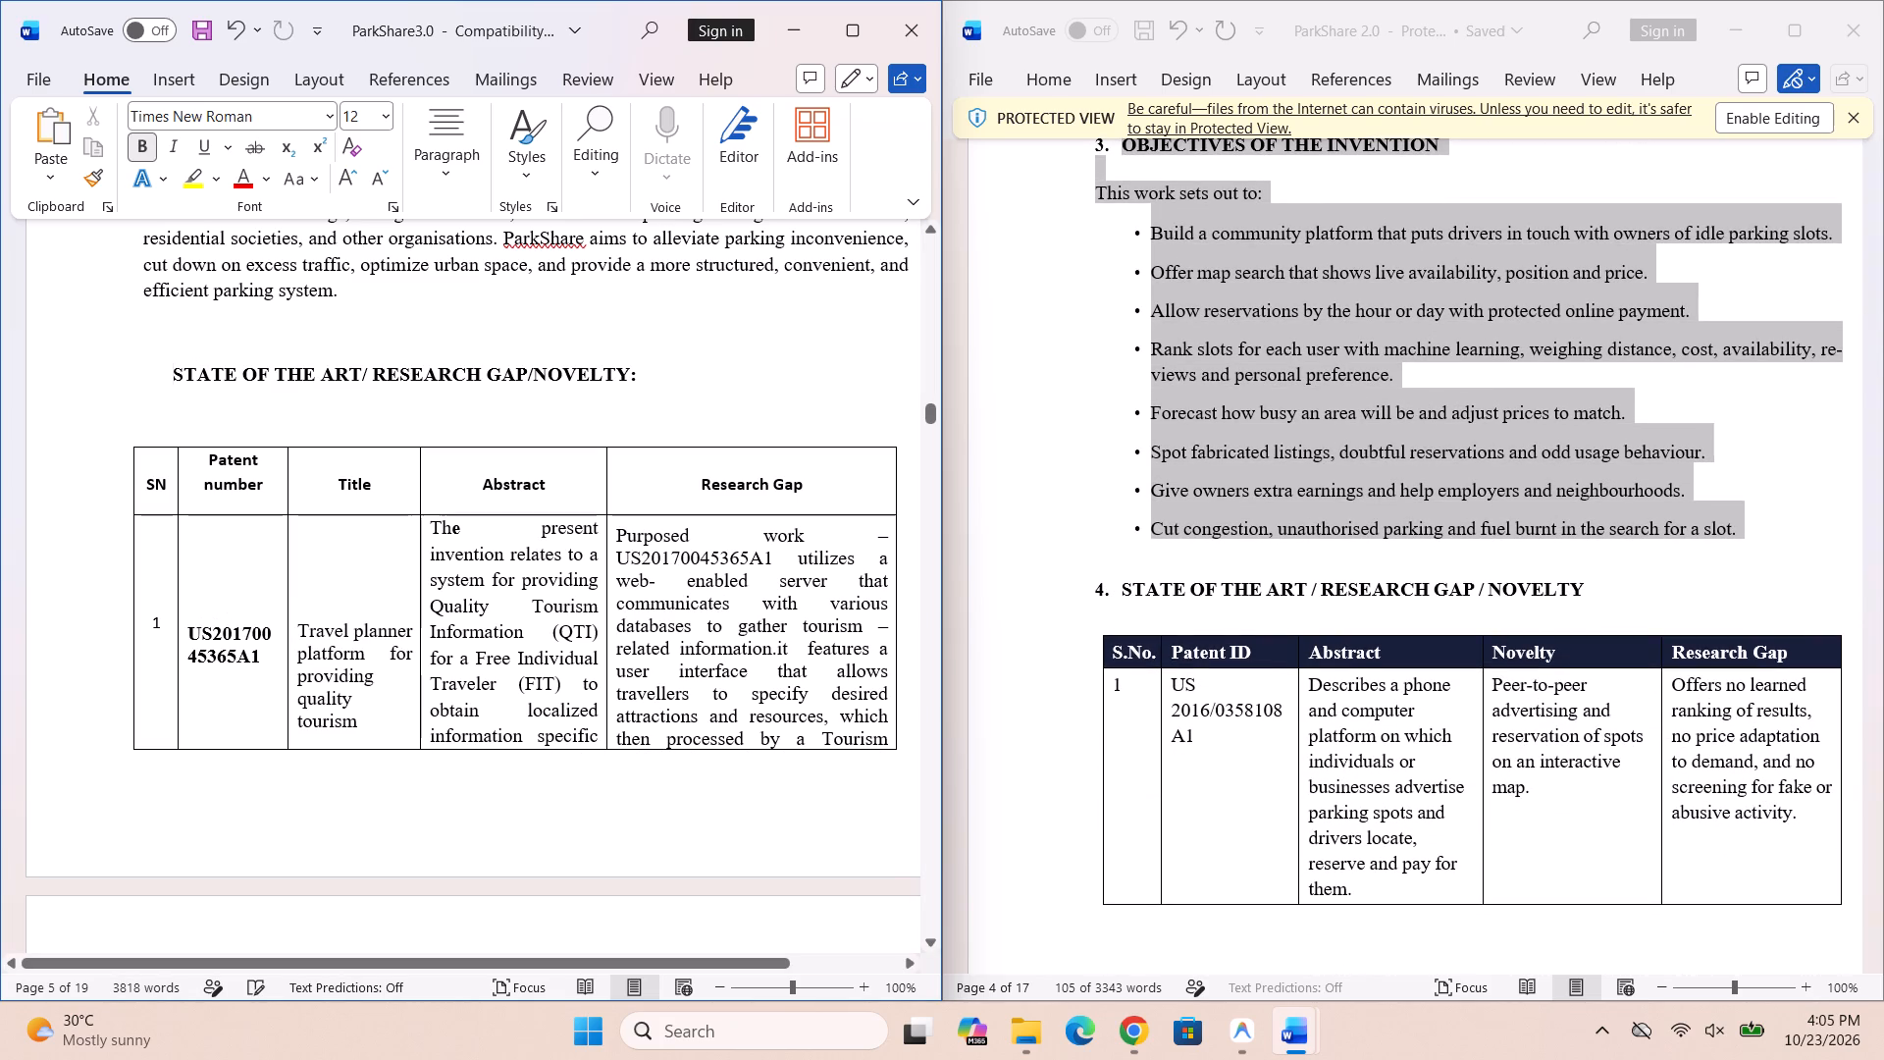
type("4.")
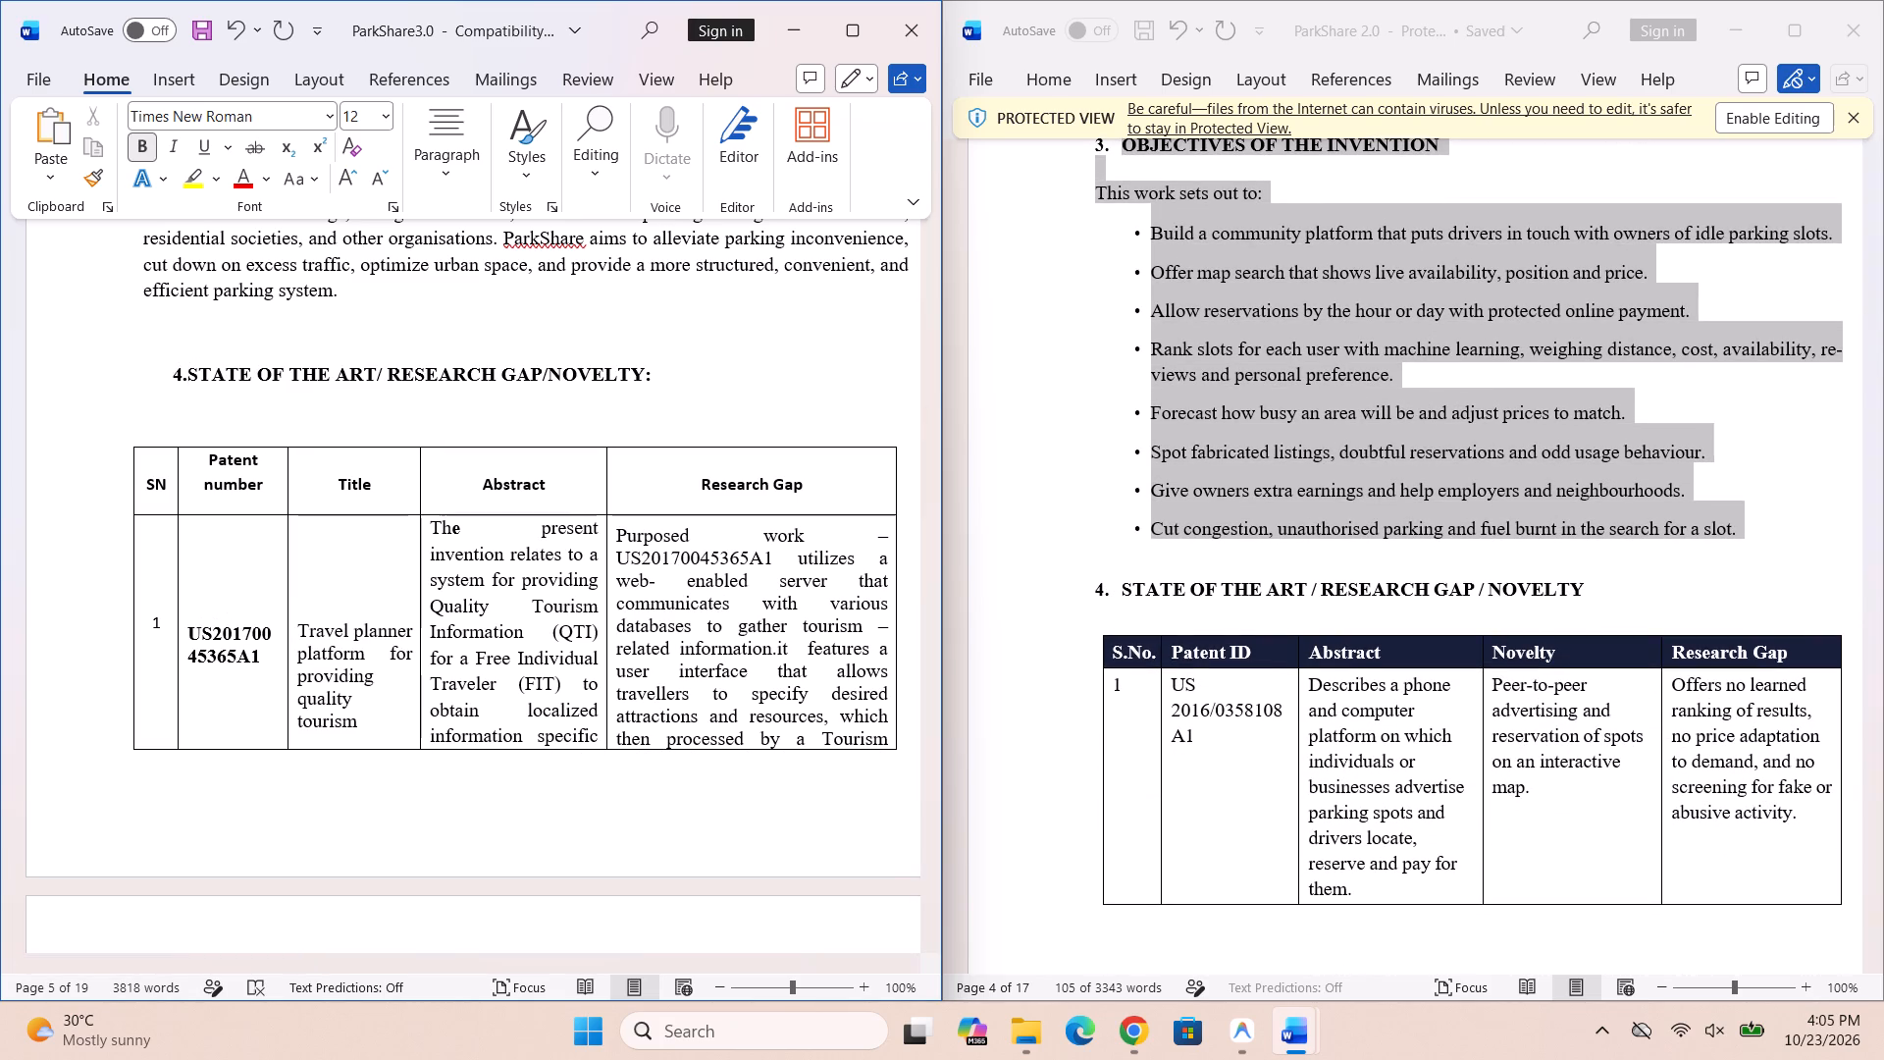
Remove the indent and extra gap before the "4.STATE OF THE ART/ RESEARCH GAP/NOVELTY" heading in ParkShare3.0.
key("Left")
key("Left")
key("BackSpace")
key("BackSpace")
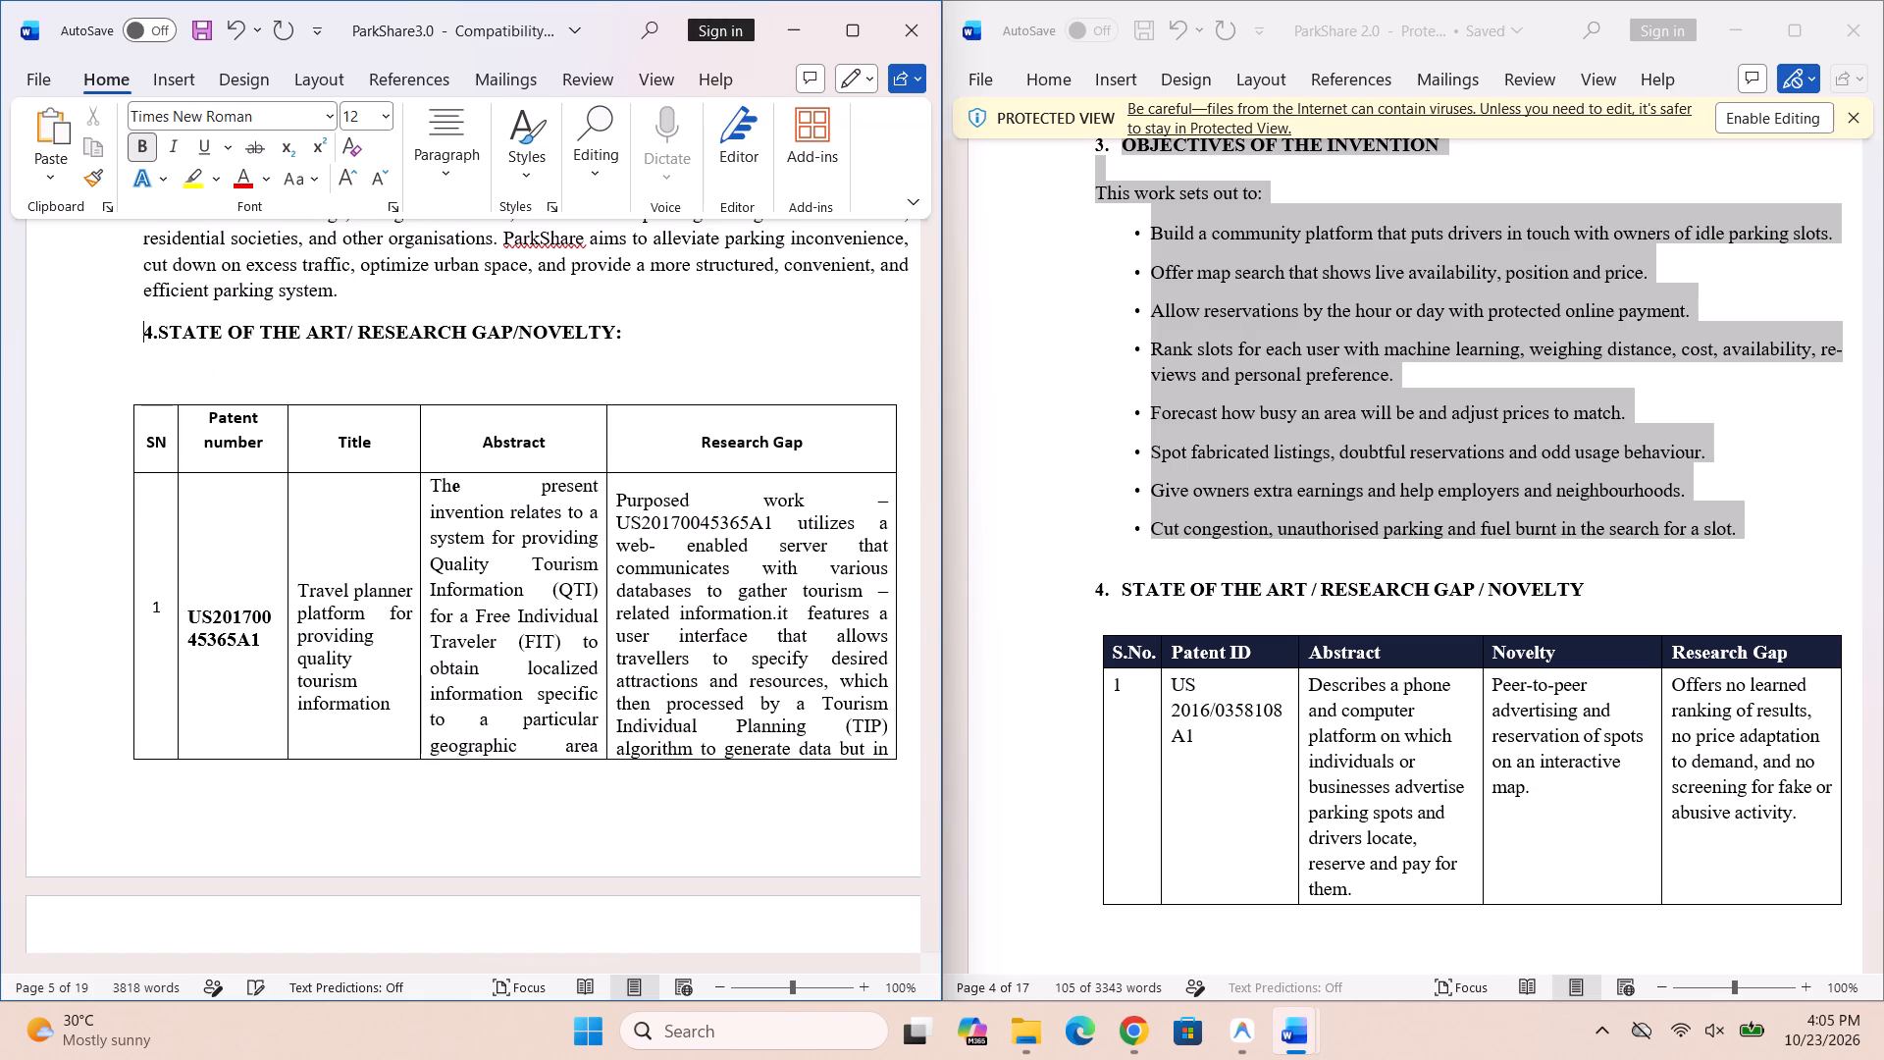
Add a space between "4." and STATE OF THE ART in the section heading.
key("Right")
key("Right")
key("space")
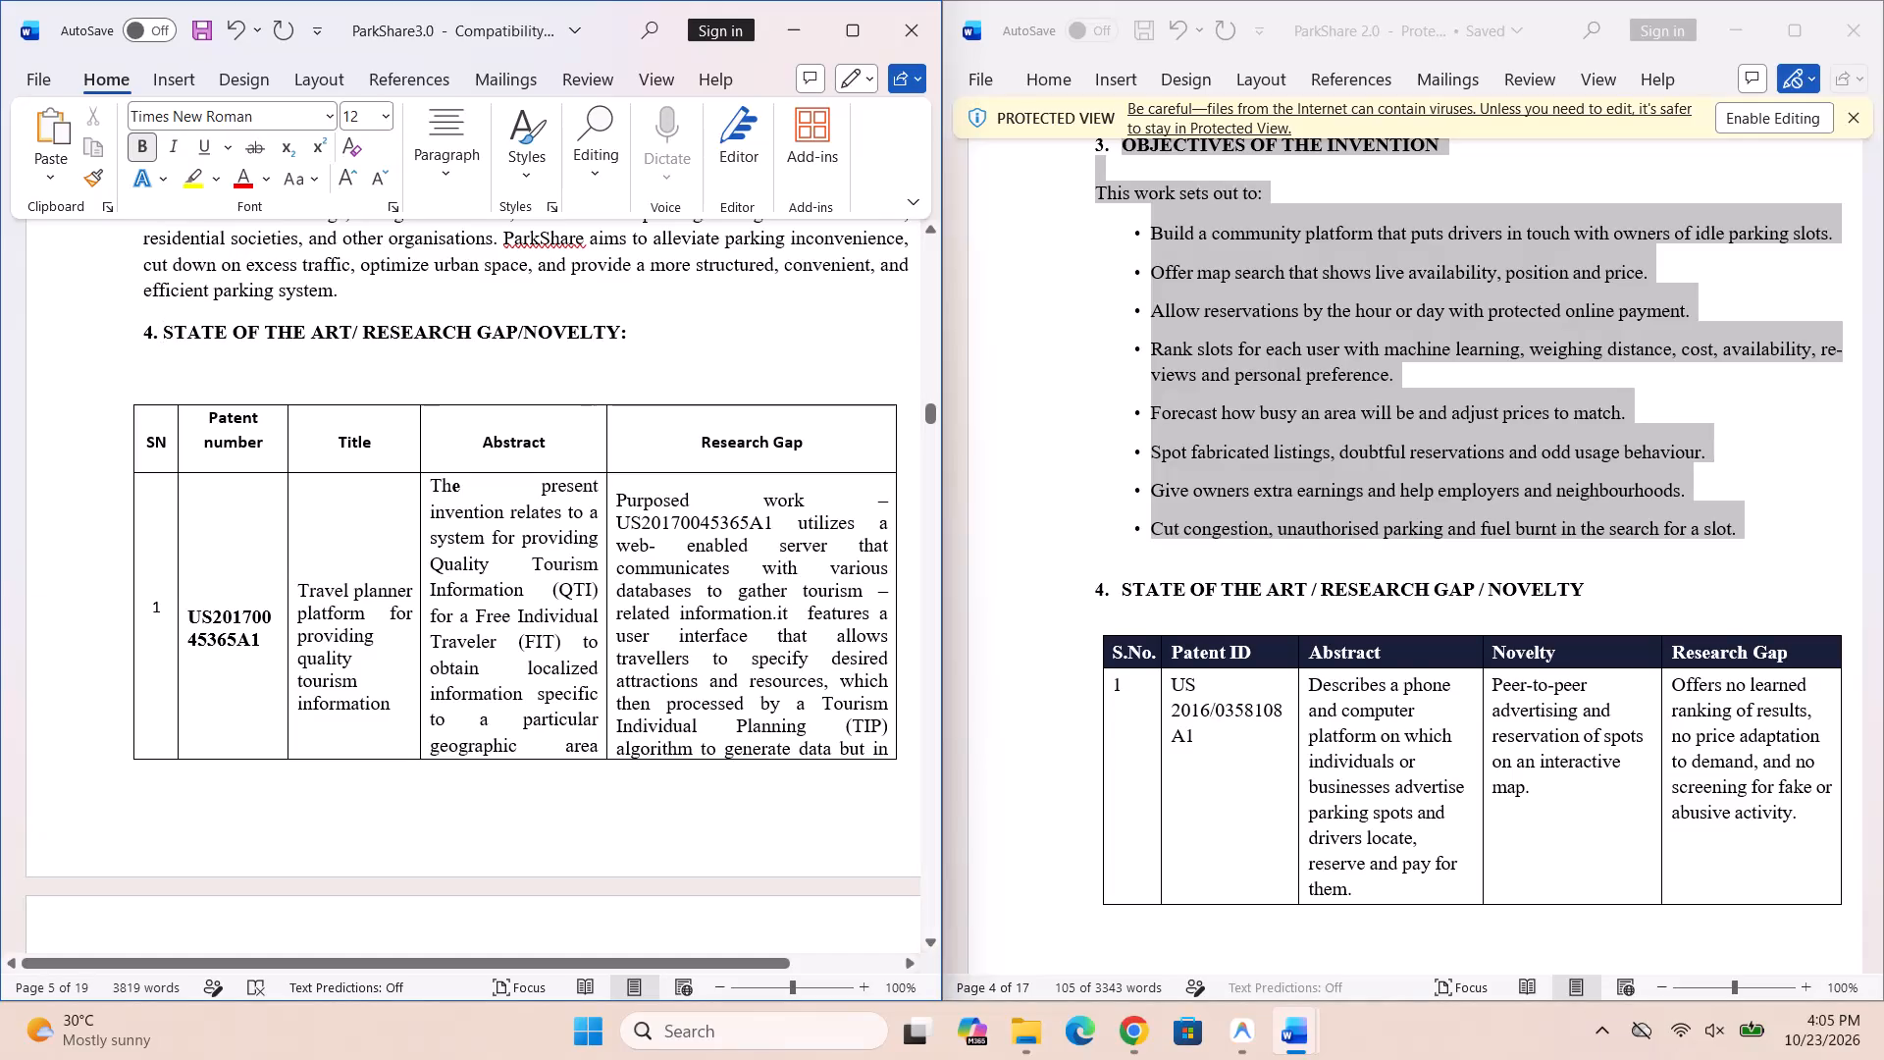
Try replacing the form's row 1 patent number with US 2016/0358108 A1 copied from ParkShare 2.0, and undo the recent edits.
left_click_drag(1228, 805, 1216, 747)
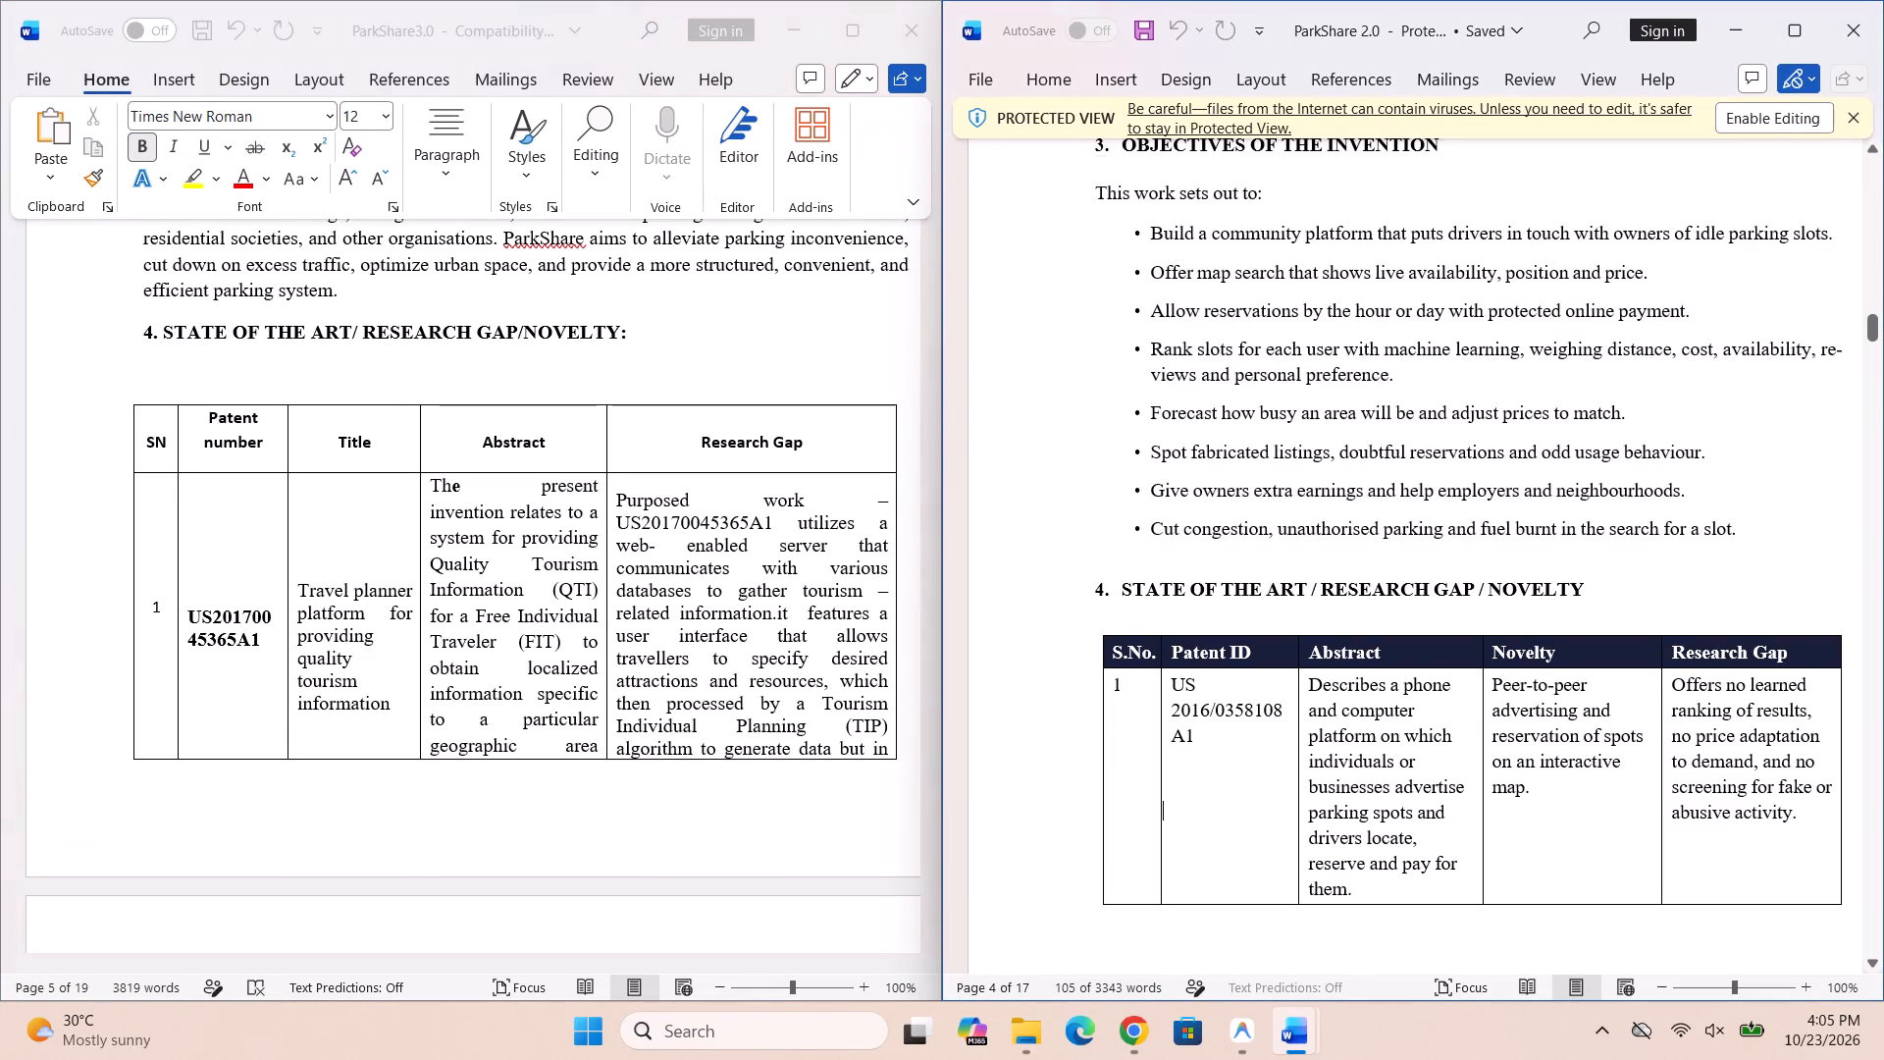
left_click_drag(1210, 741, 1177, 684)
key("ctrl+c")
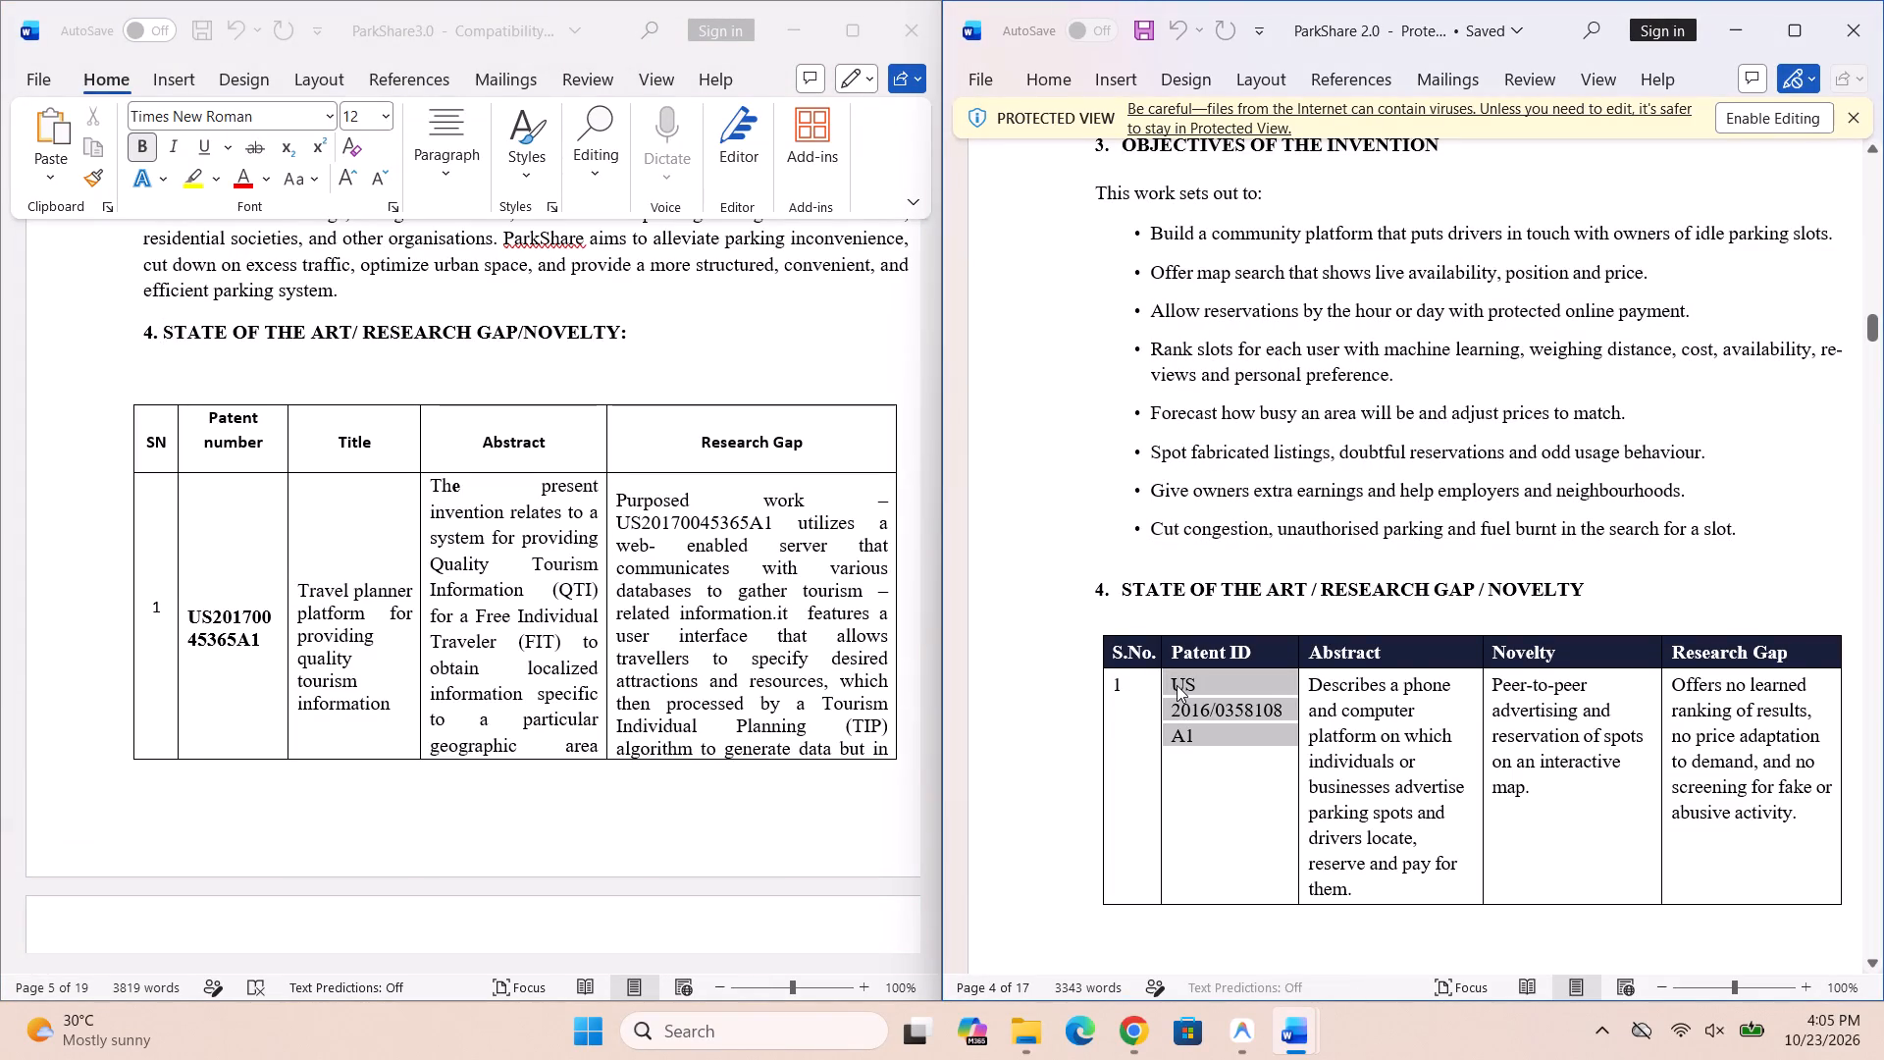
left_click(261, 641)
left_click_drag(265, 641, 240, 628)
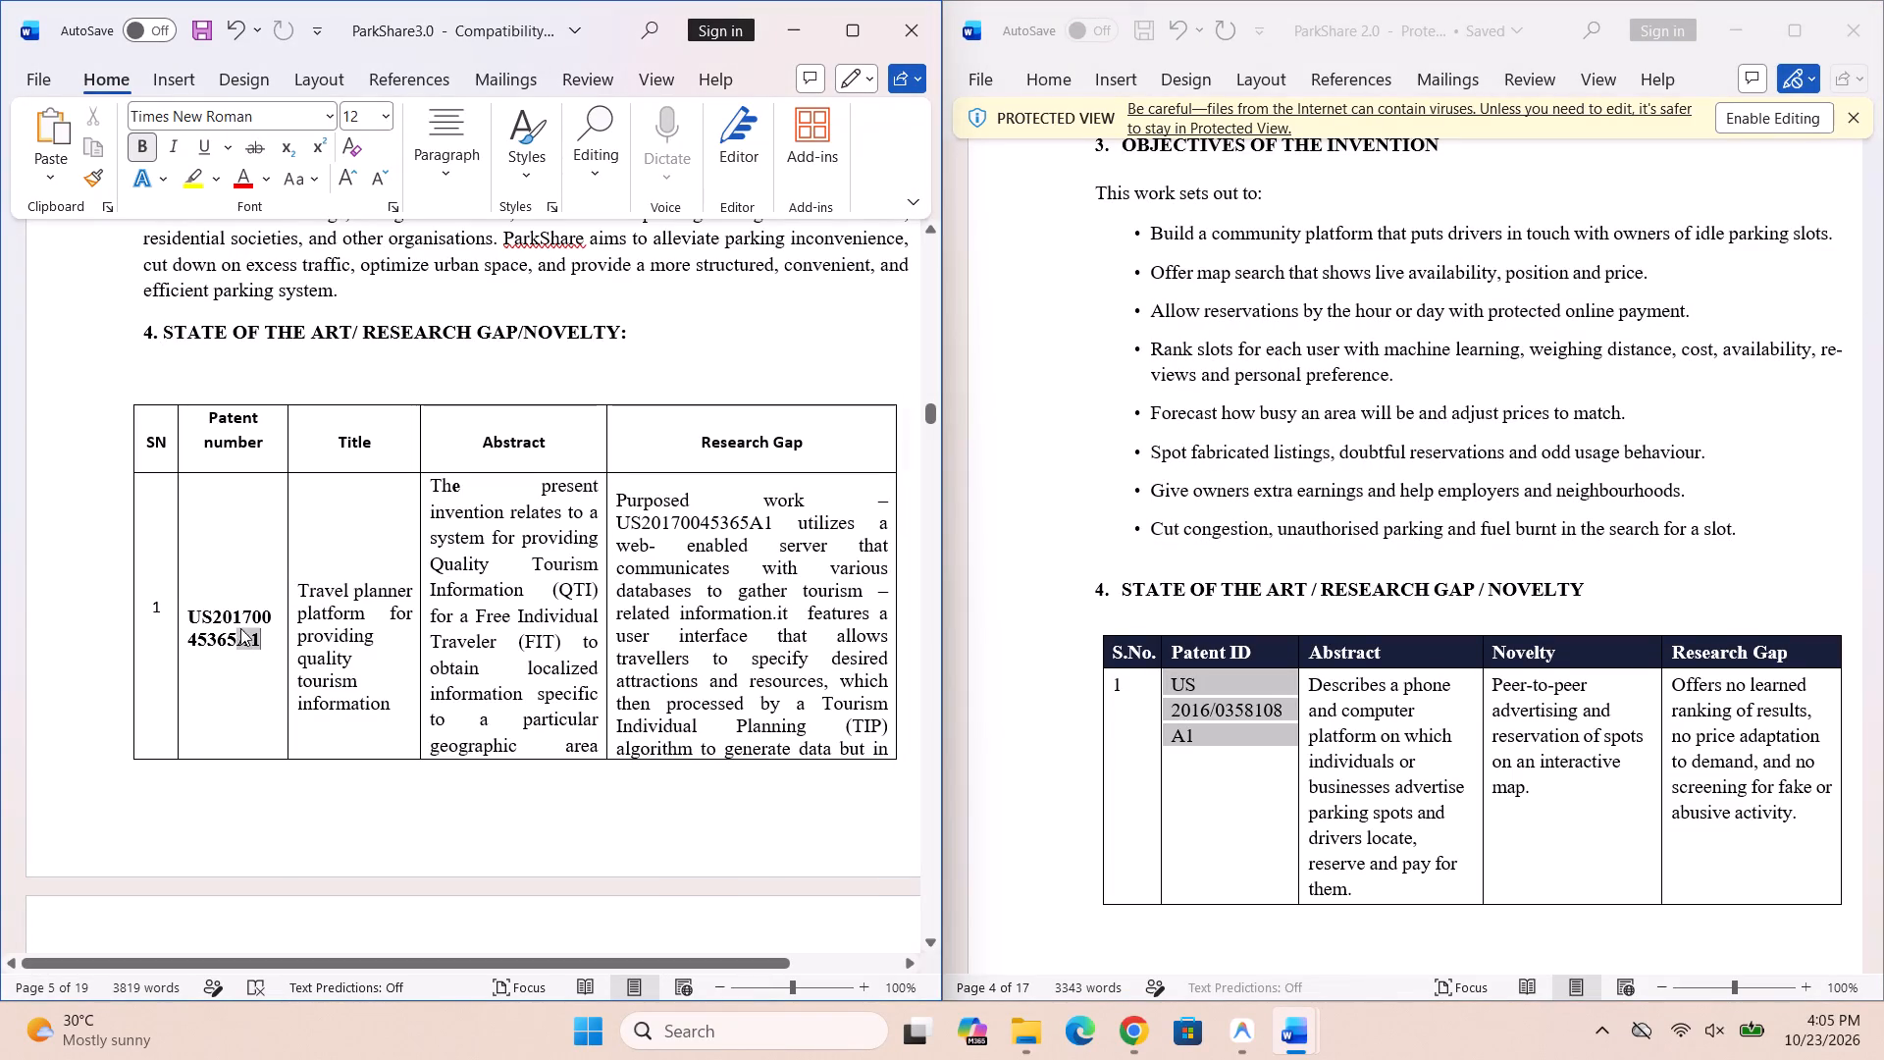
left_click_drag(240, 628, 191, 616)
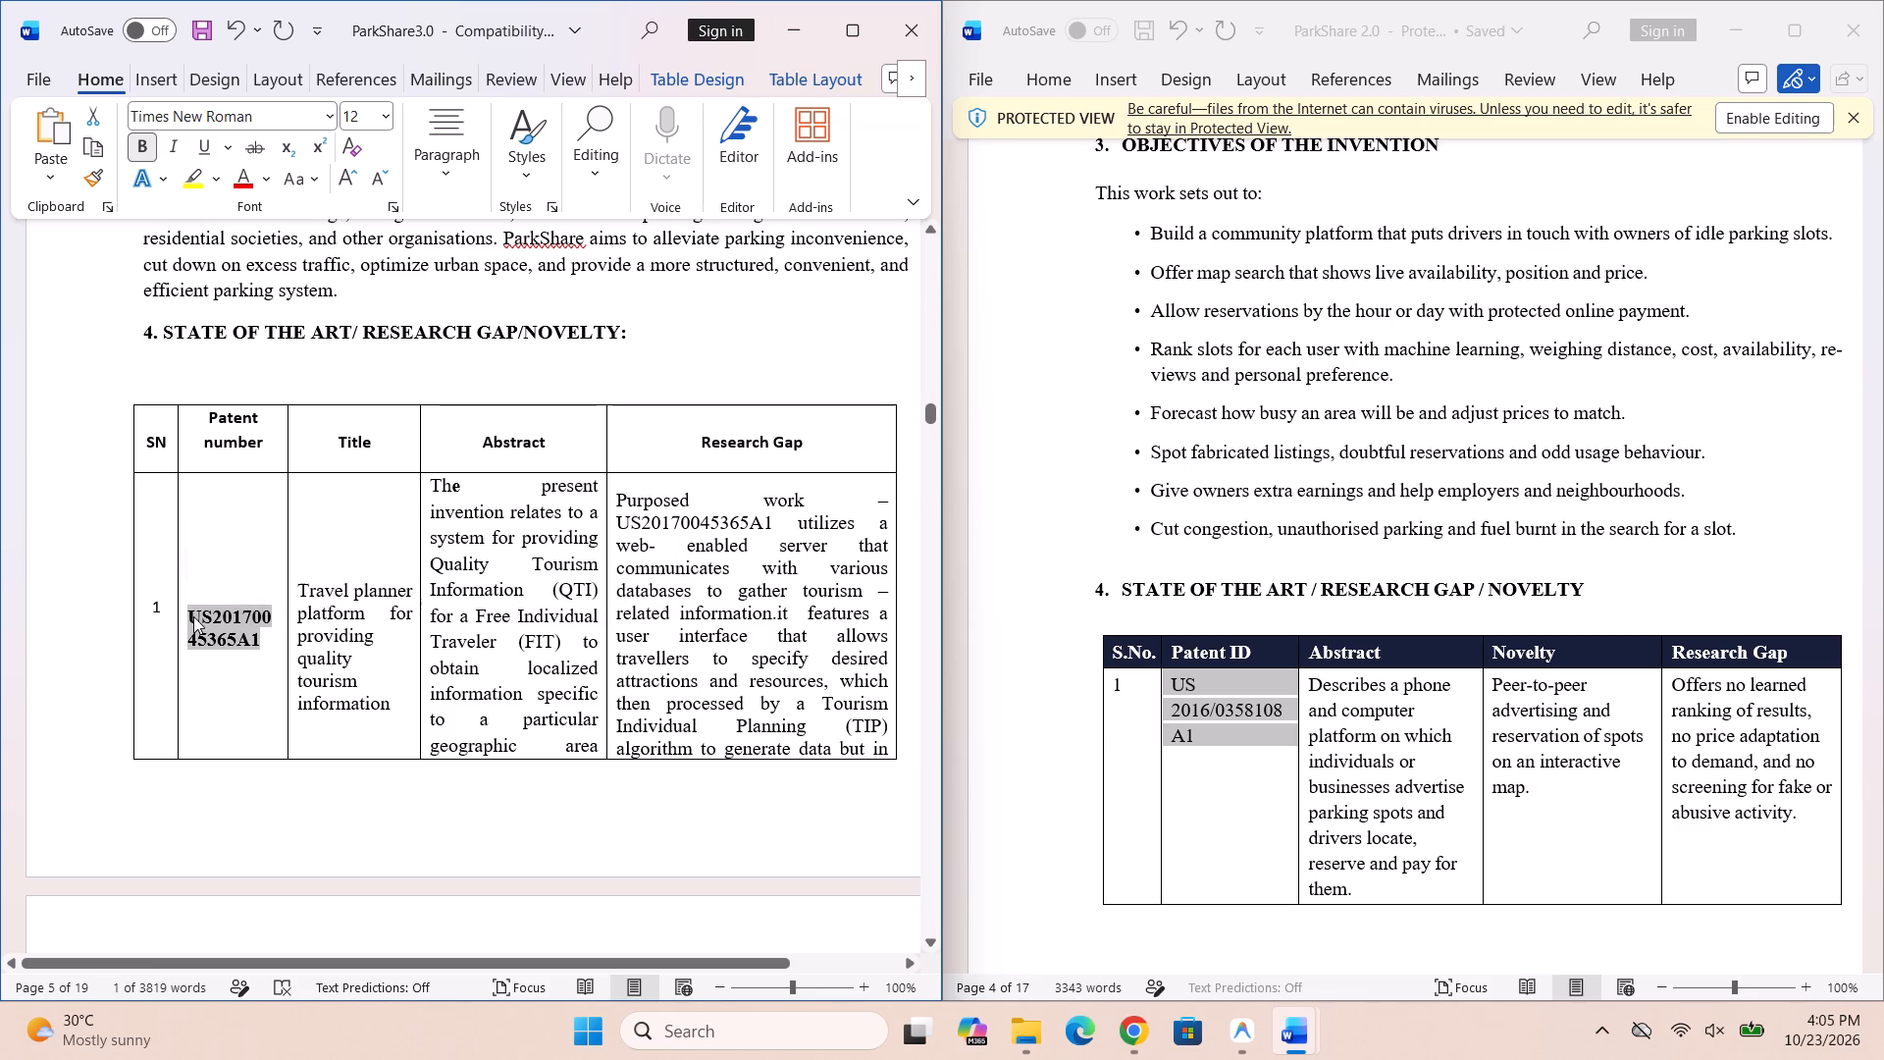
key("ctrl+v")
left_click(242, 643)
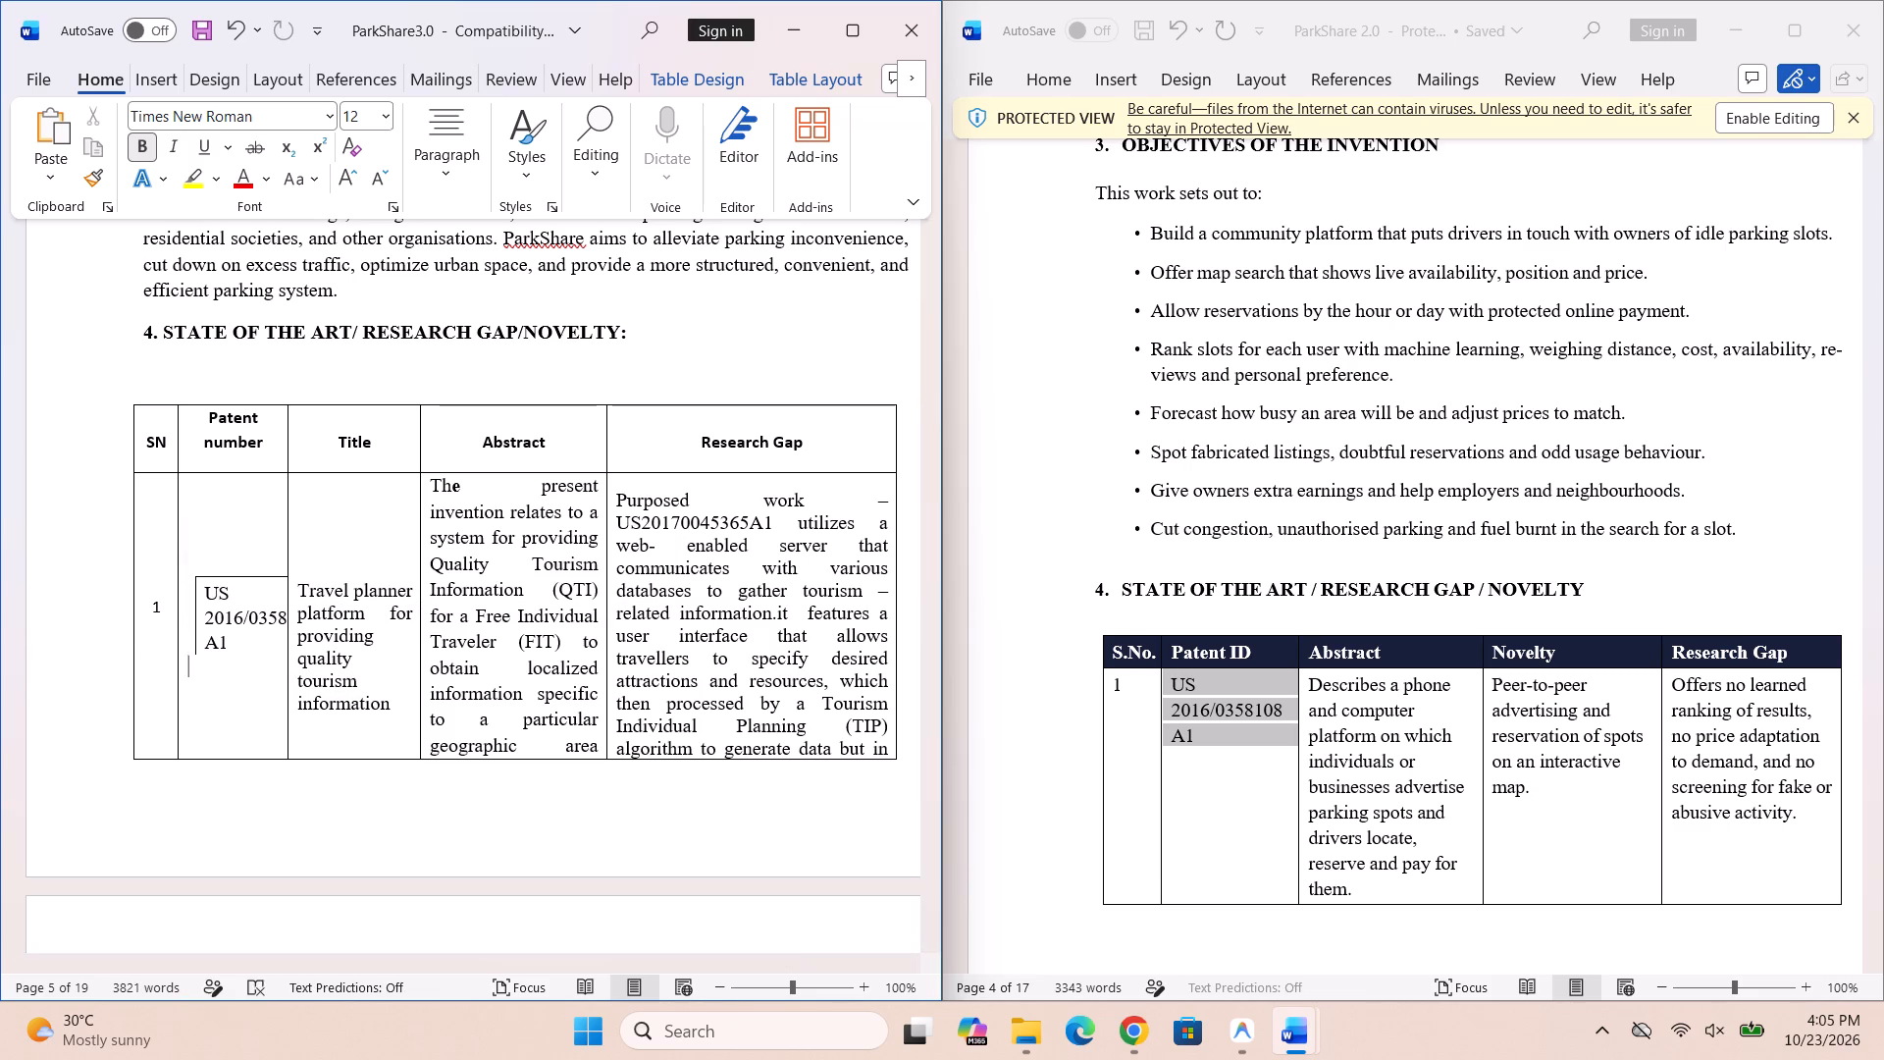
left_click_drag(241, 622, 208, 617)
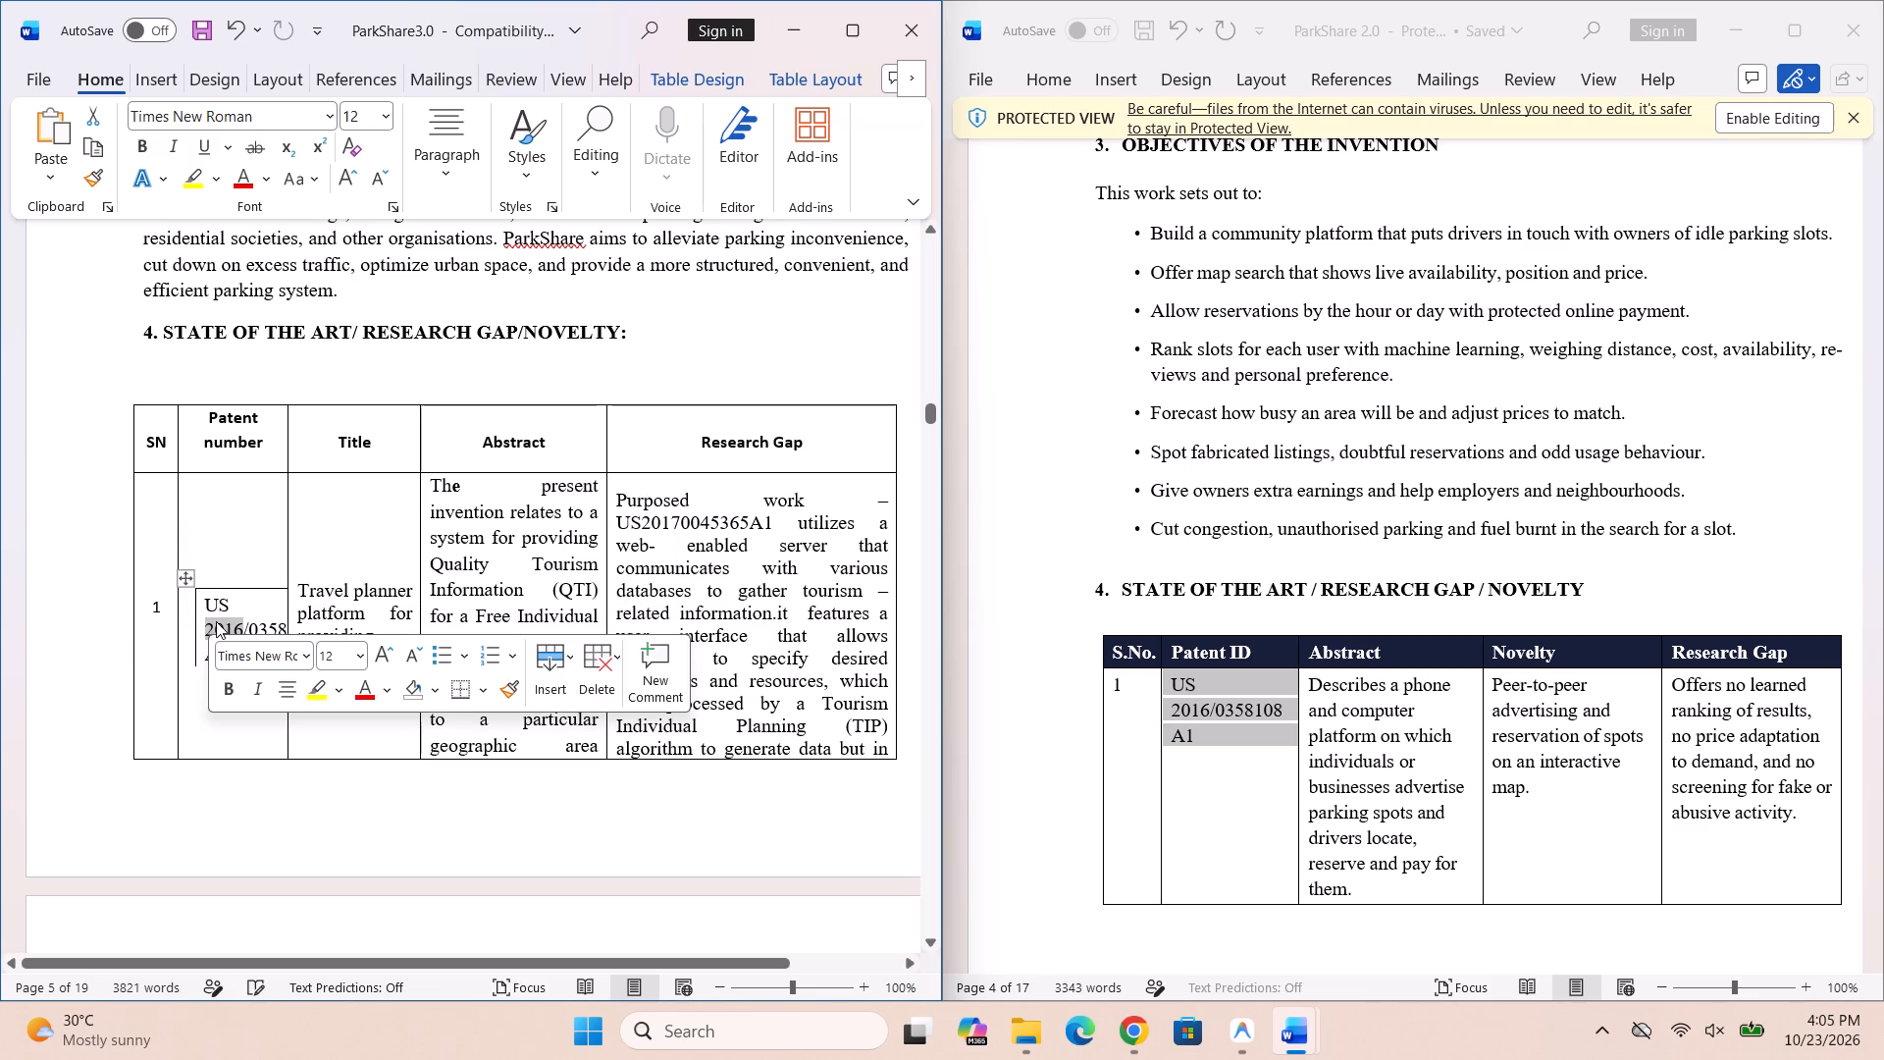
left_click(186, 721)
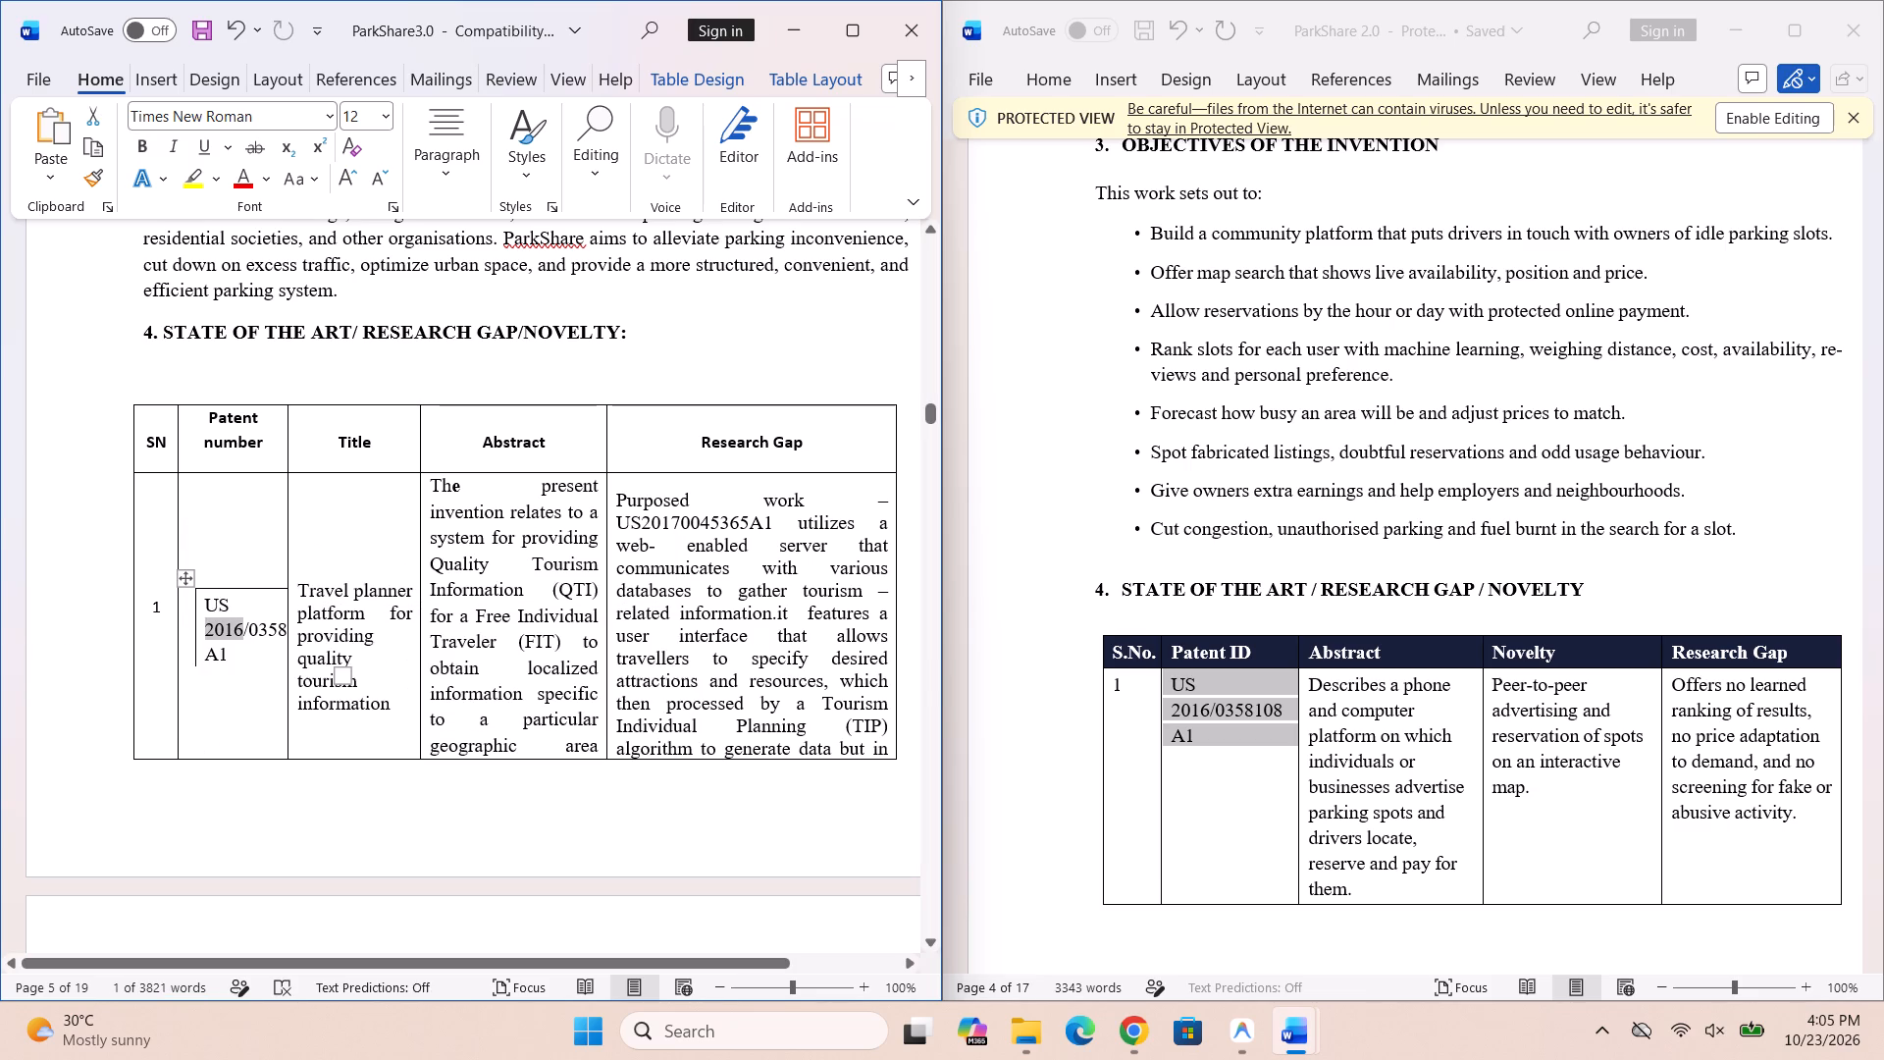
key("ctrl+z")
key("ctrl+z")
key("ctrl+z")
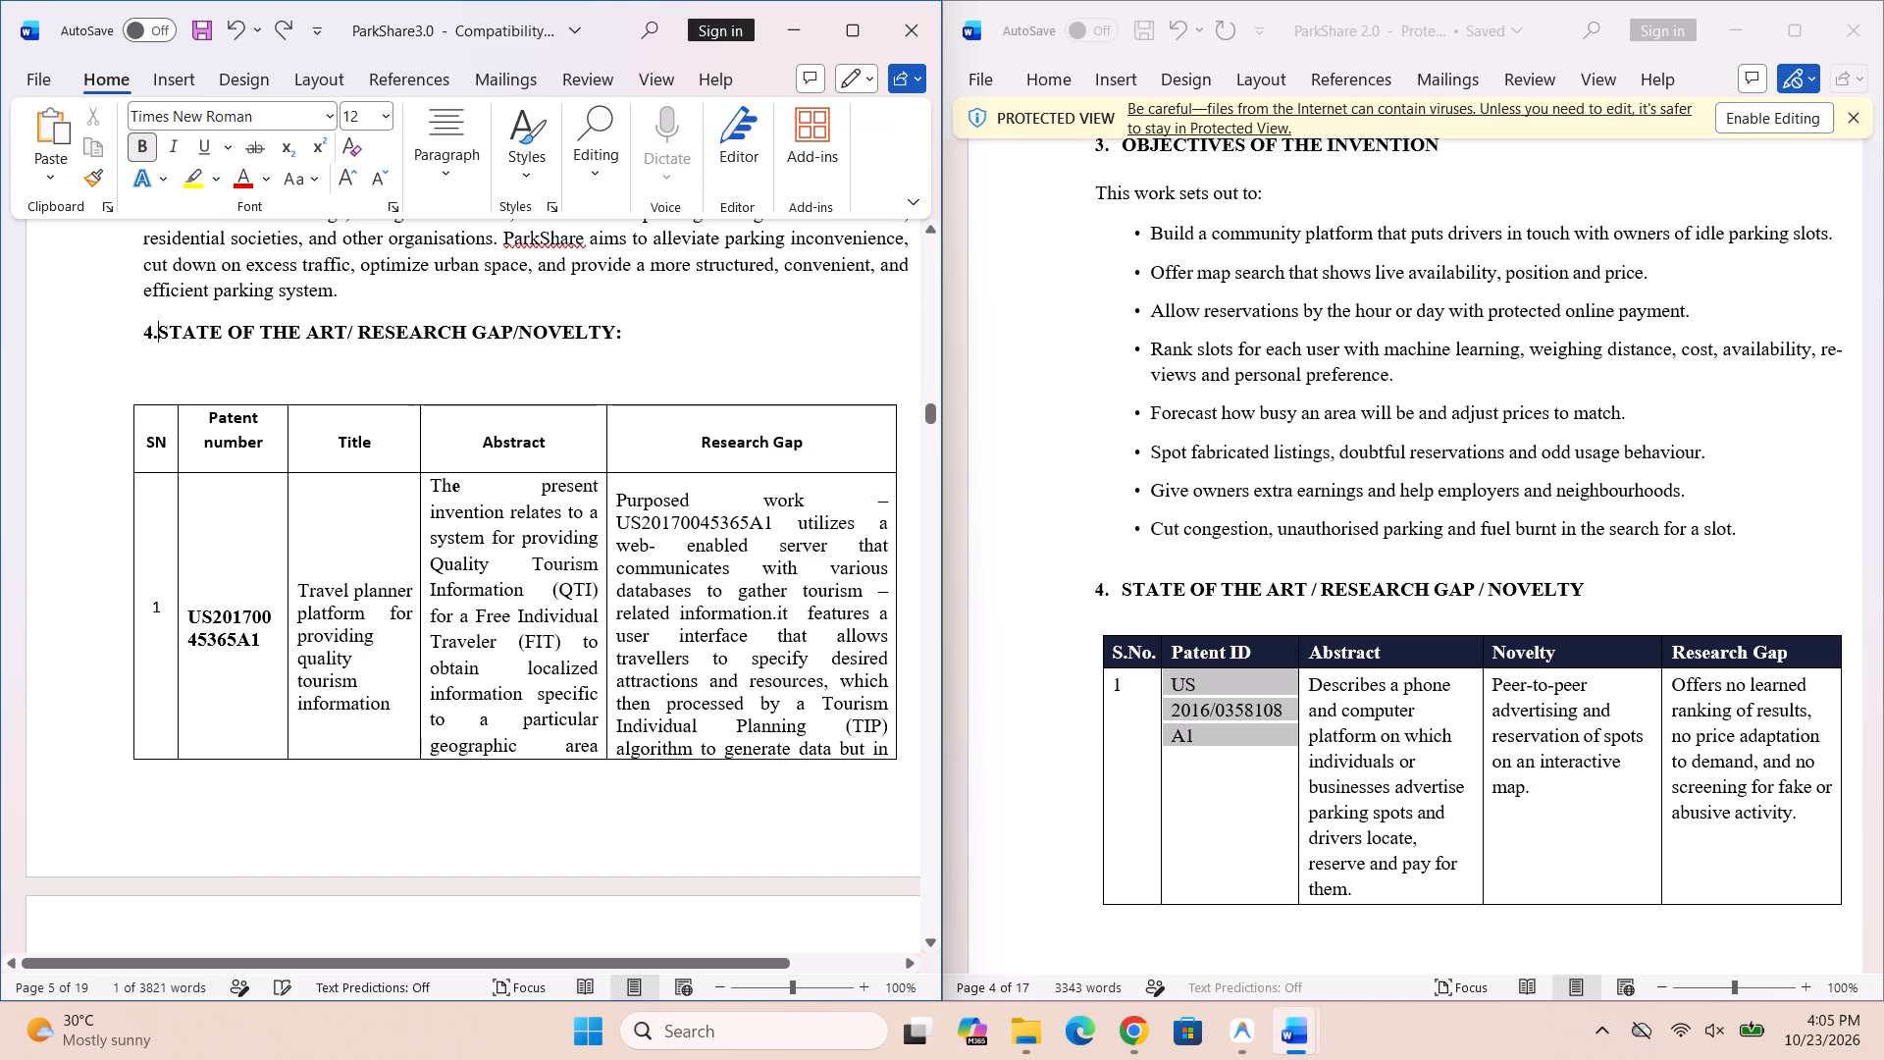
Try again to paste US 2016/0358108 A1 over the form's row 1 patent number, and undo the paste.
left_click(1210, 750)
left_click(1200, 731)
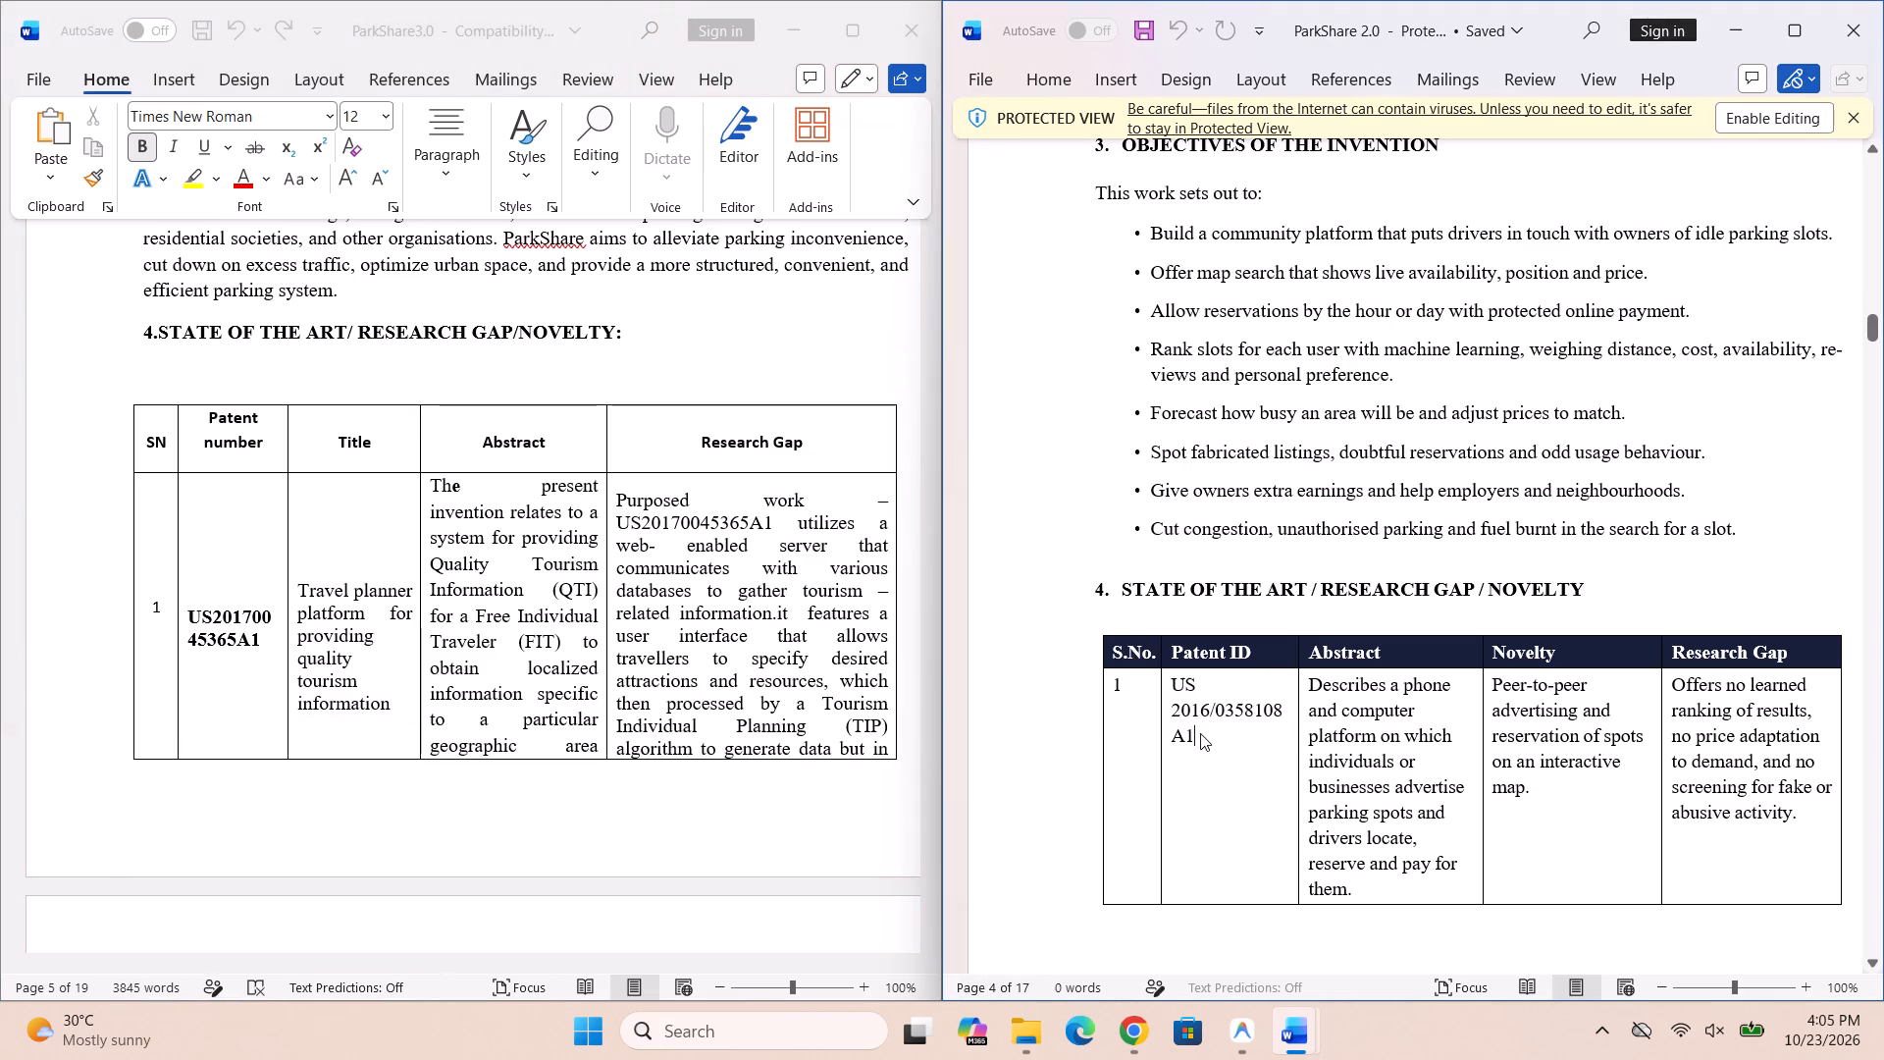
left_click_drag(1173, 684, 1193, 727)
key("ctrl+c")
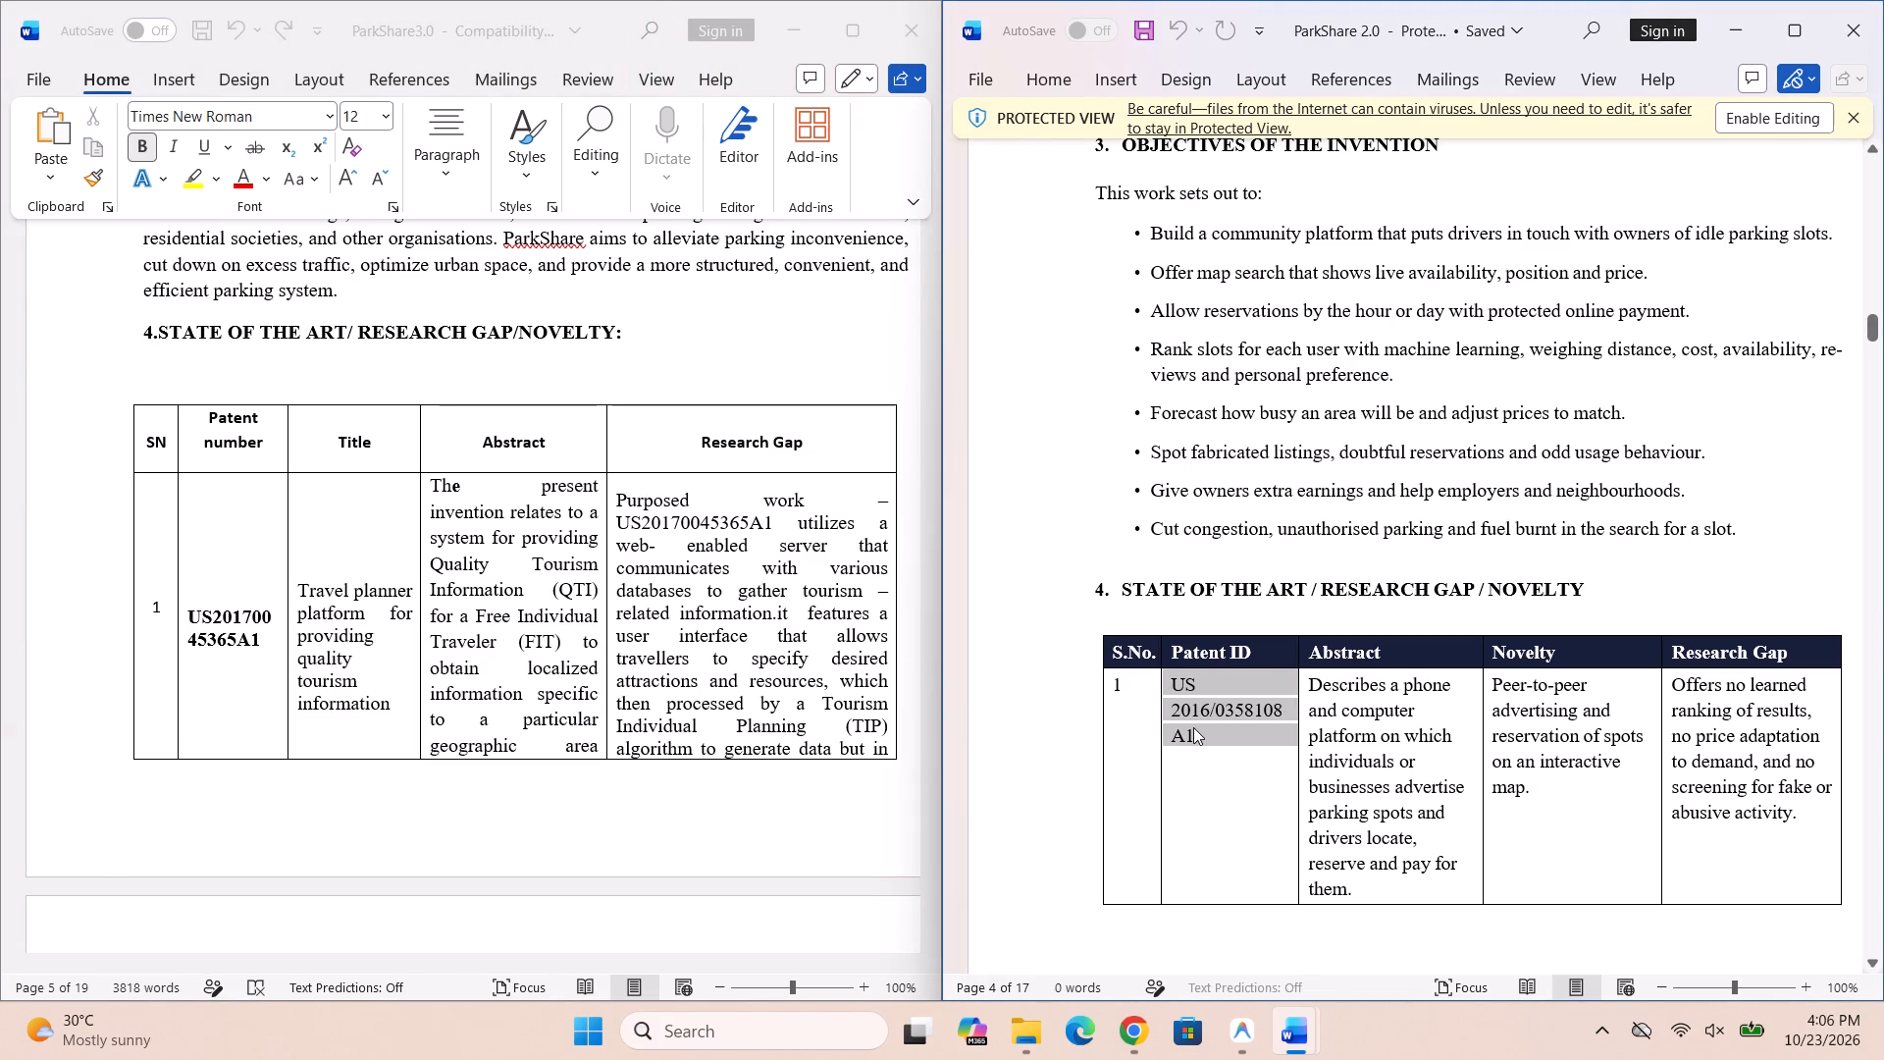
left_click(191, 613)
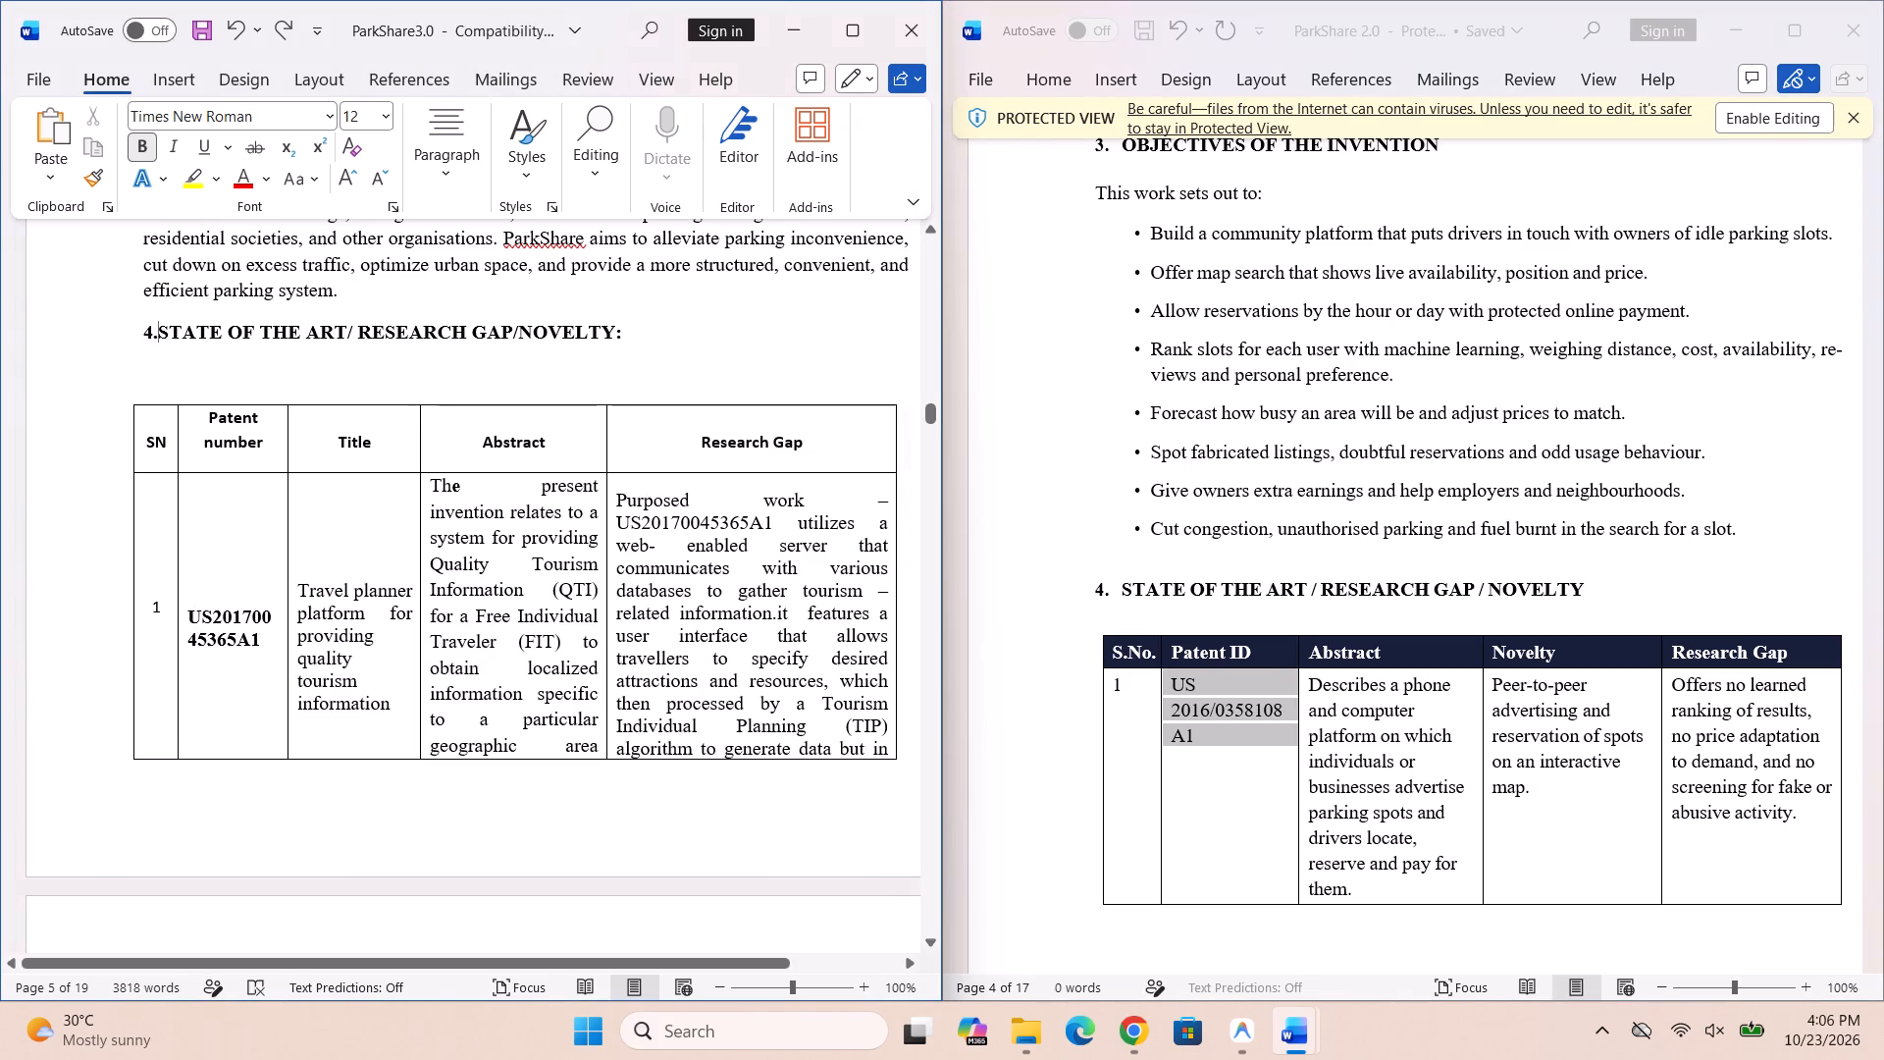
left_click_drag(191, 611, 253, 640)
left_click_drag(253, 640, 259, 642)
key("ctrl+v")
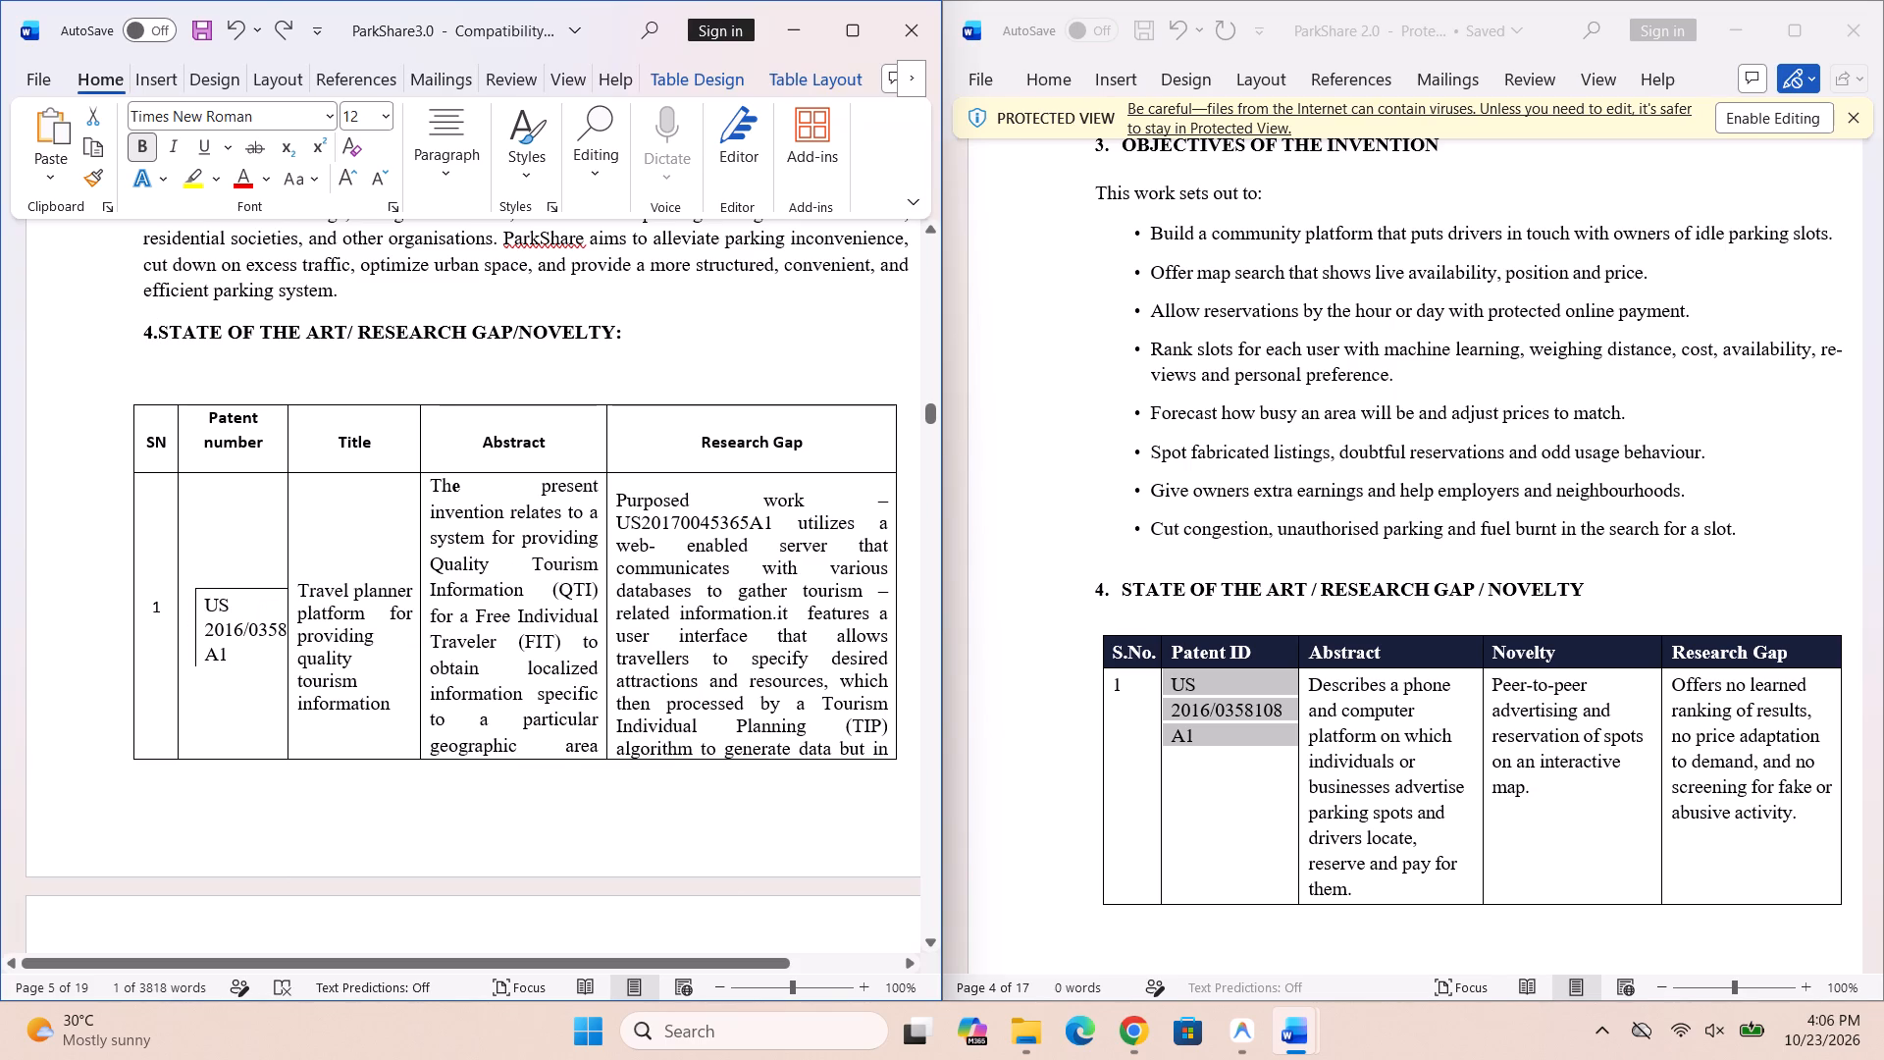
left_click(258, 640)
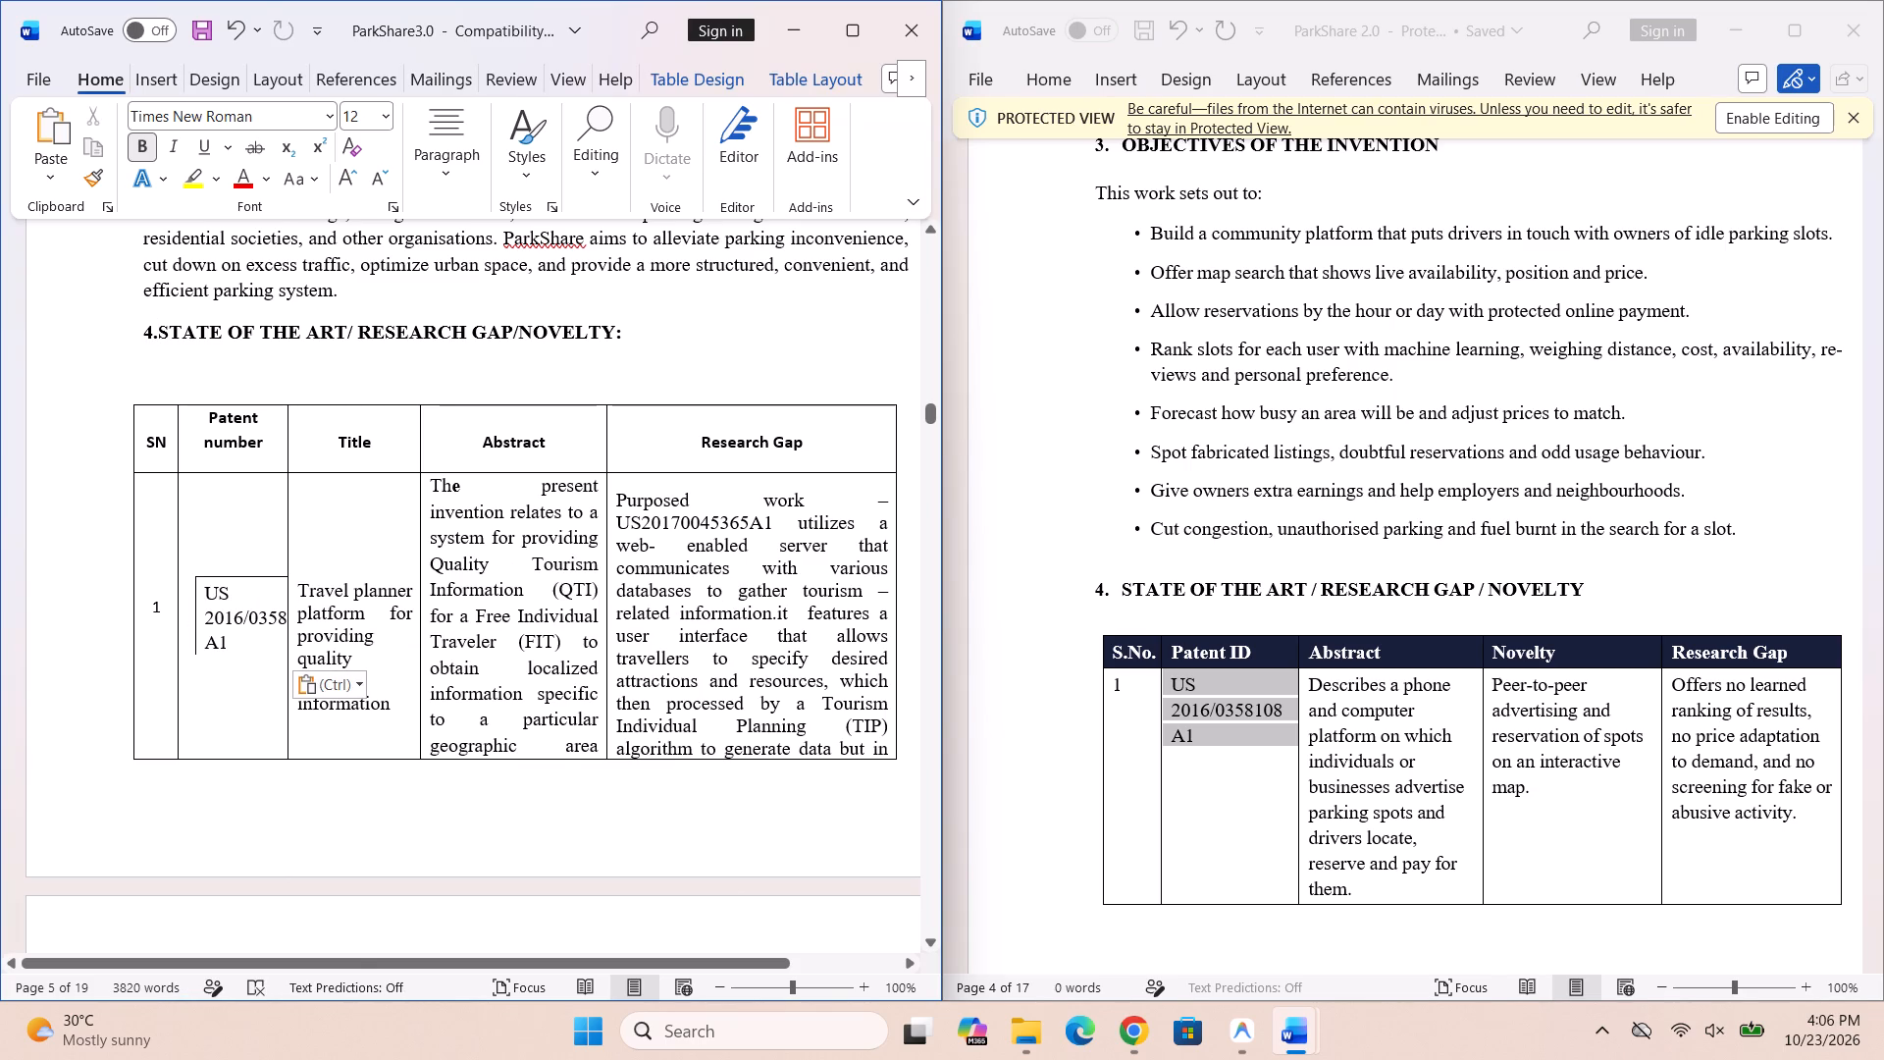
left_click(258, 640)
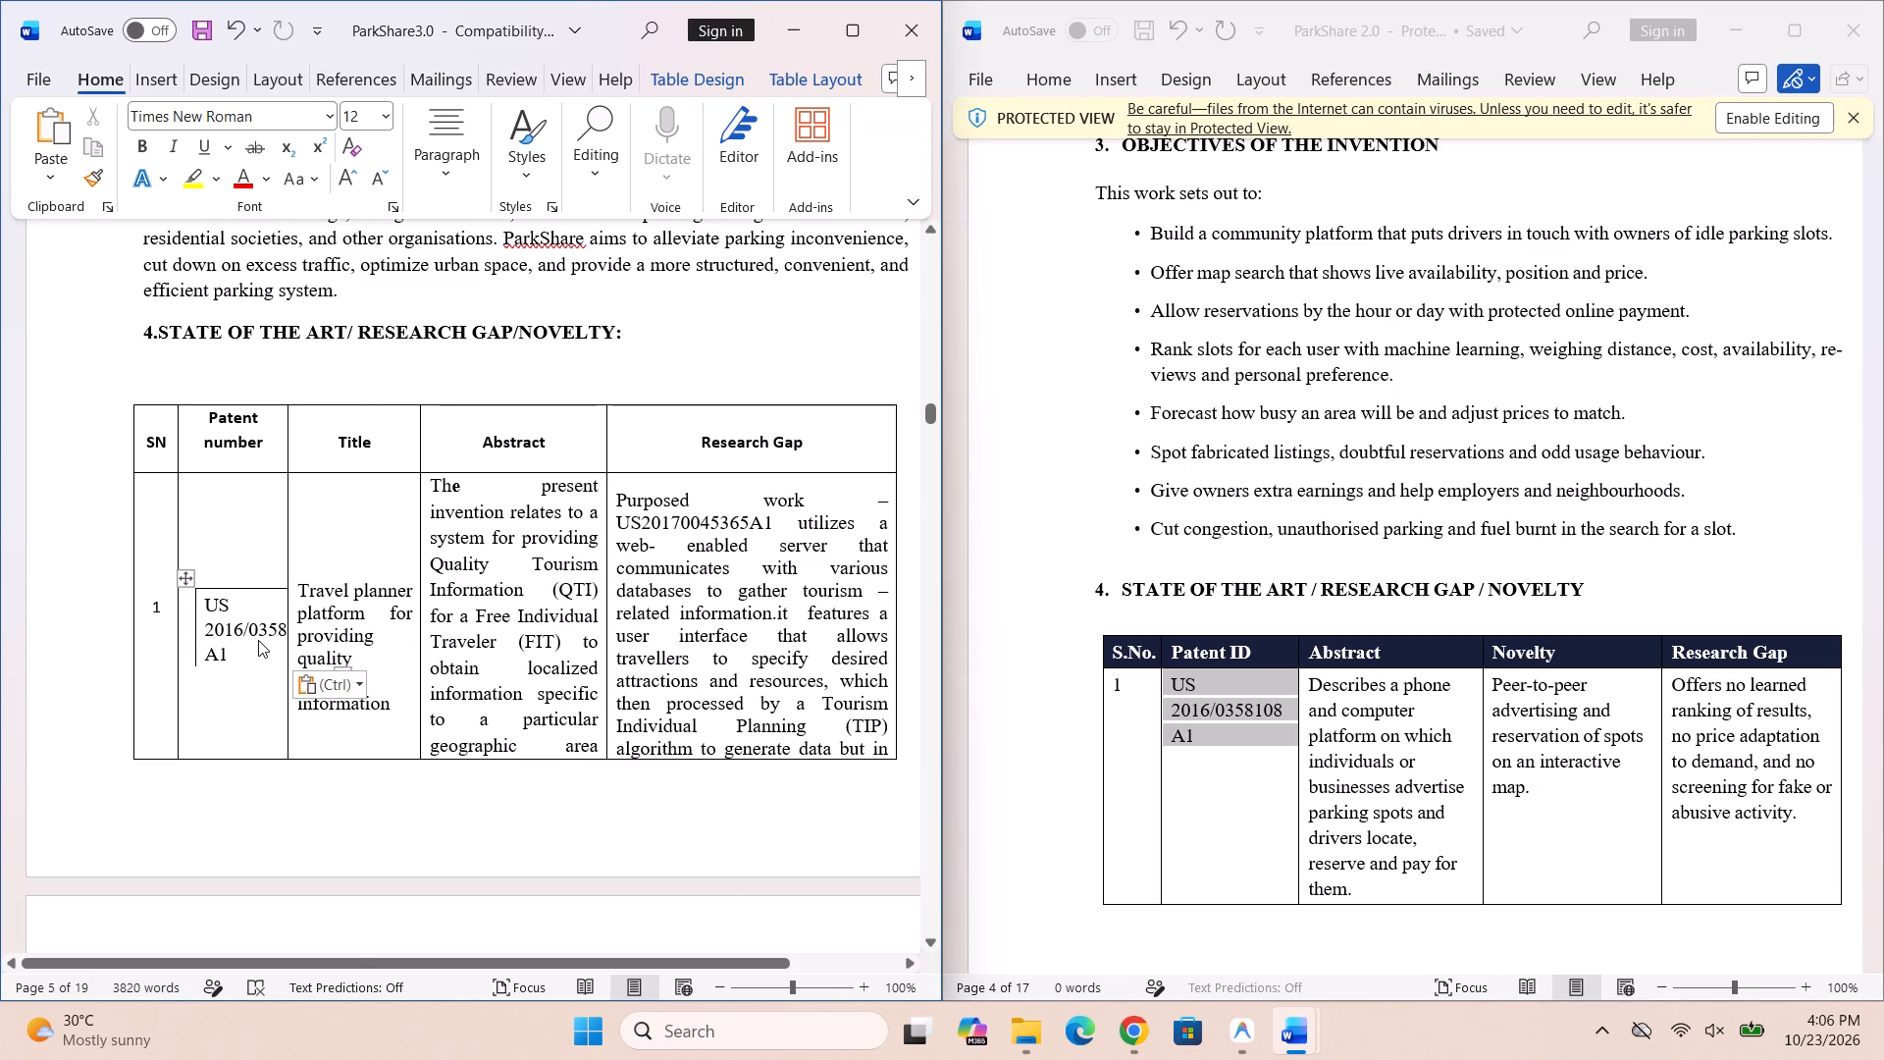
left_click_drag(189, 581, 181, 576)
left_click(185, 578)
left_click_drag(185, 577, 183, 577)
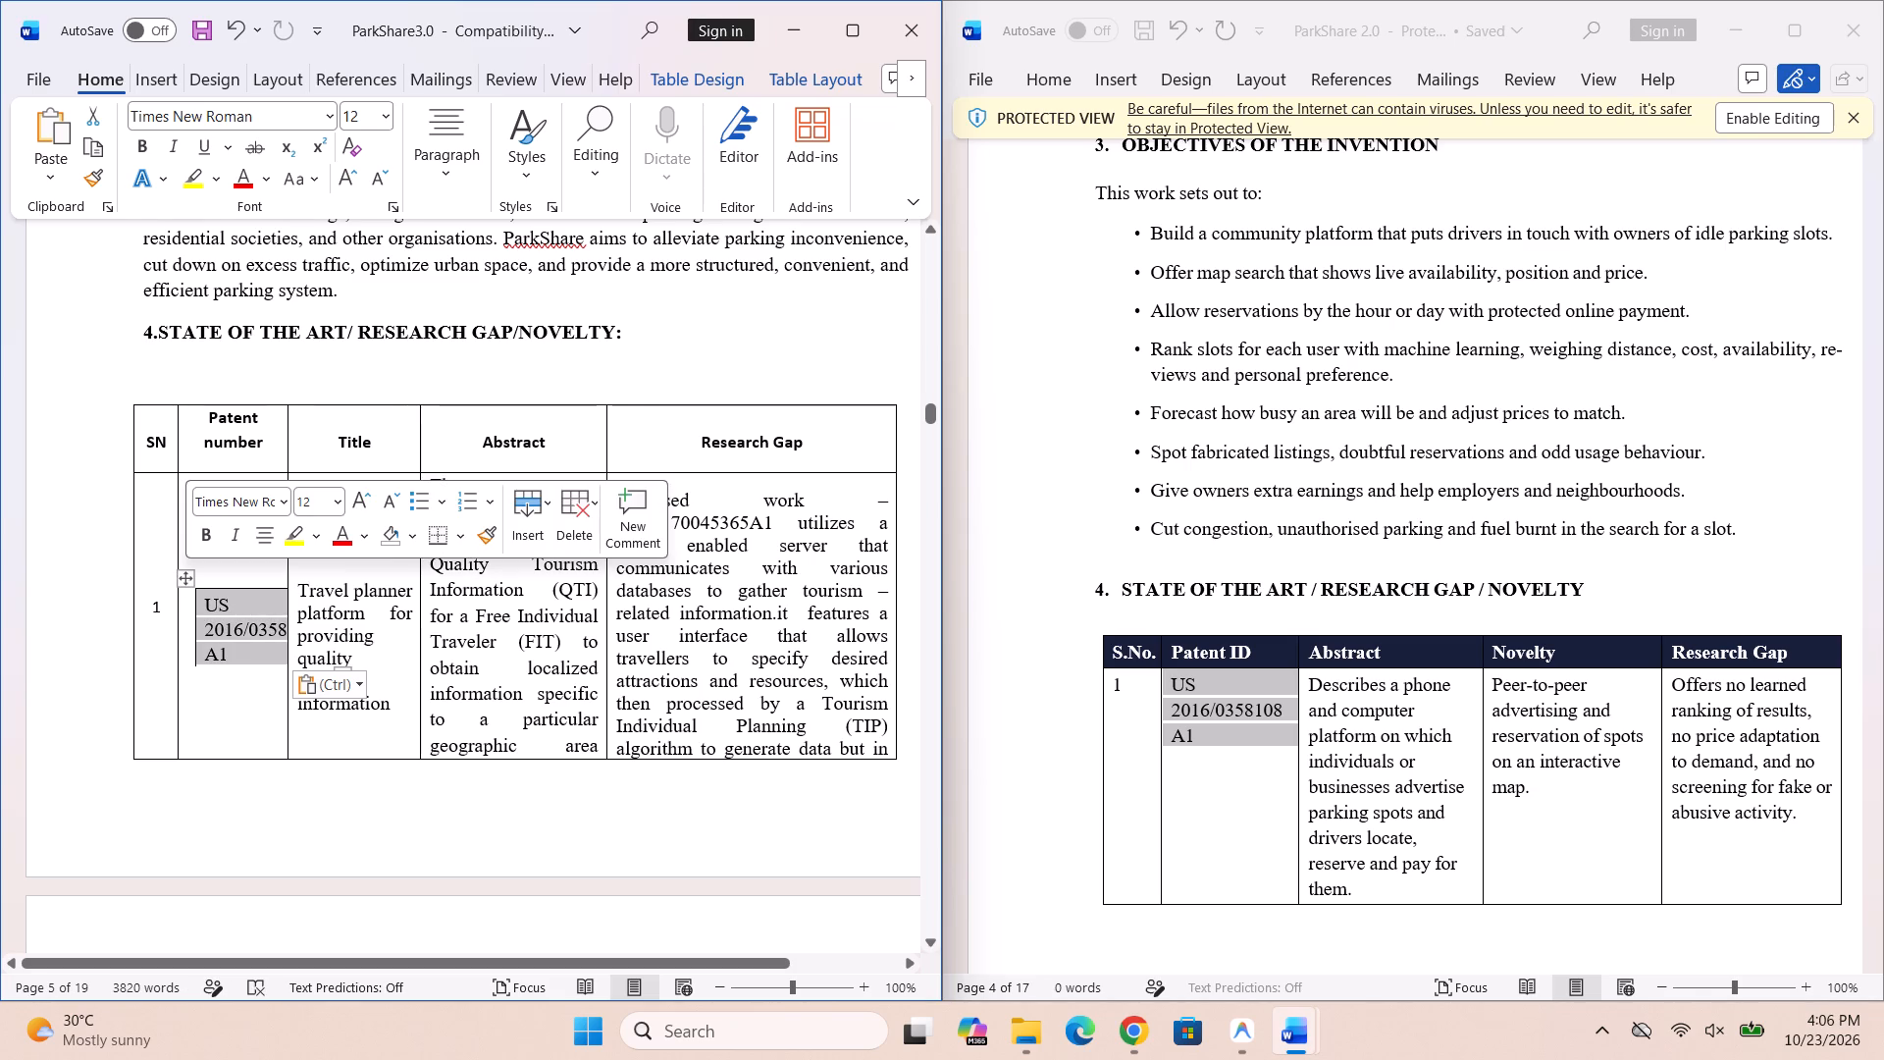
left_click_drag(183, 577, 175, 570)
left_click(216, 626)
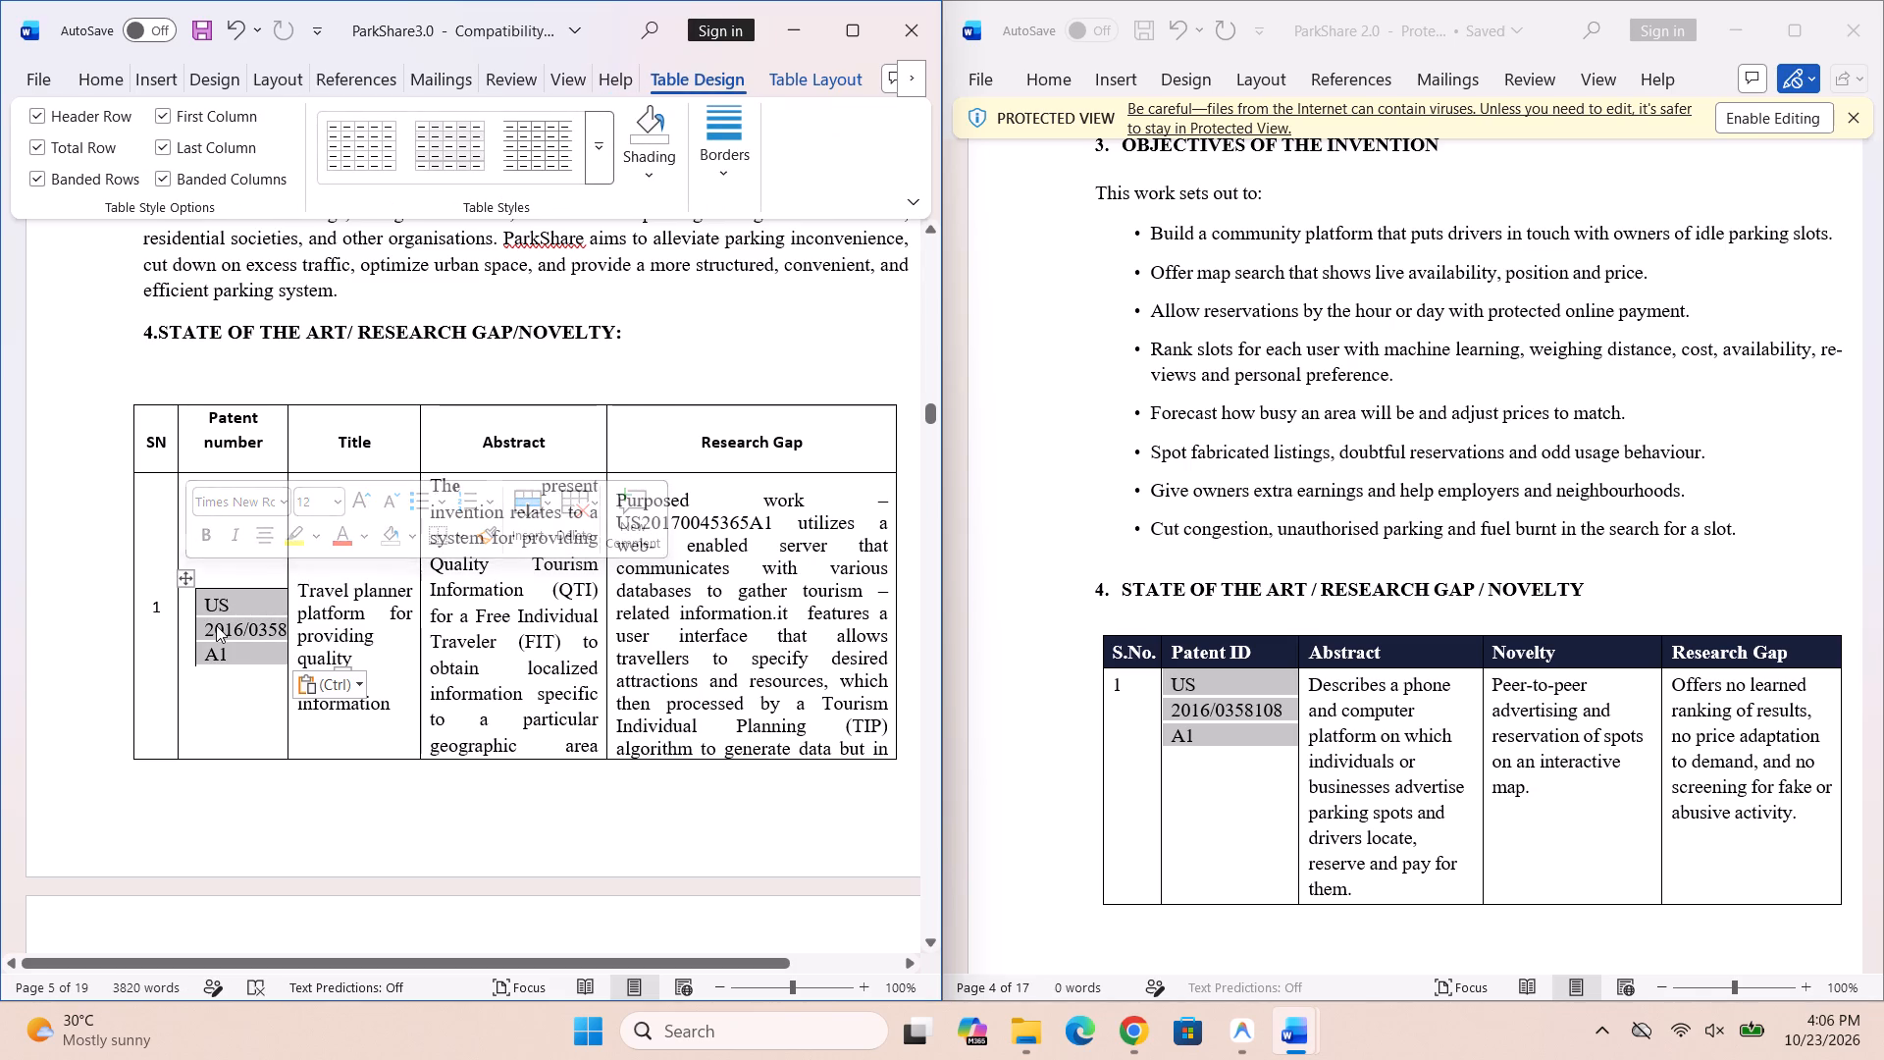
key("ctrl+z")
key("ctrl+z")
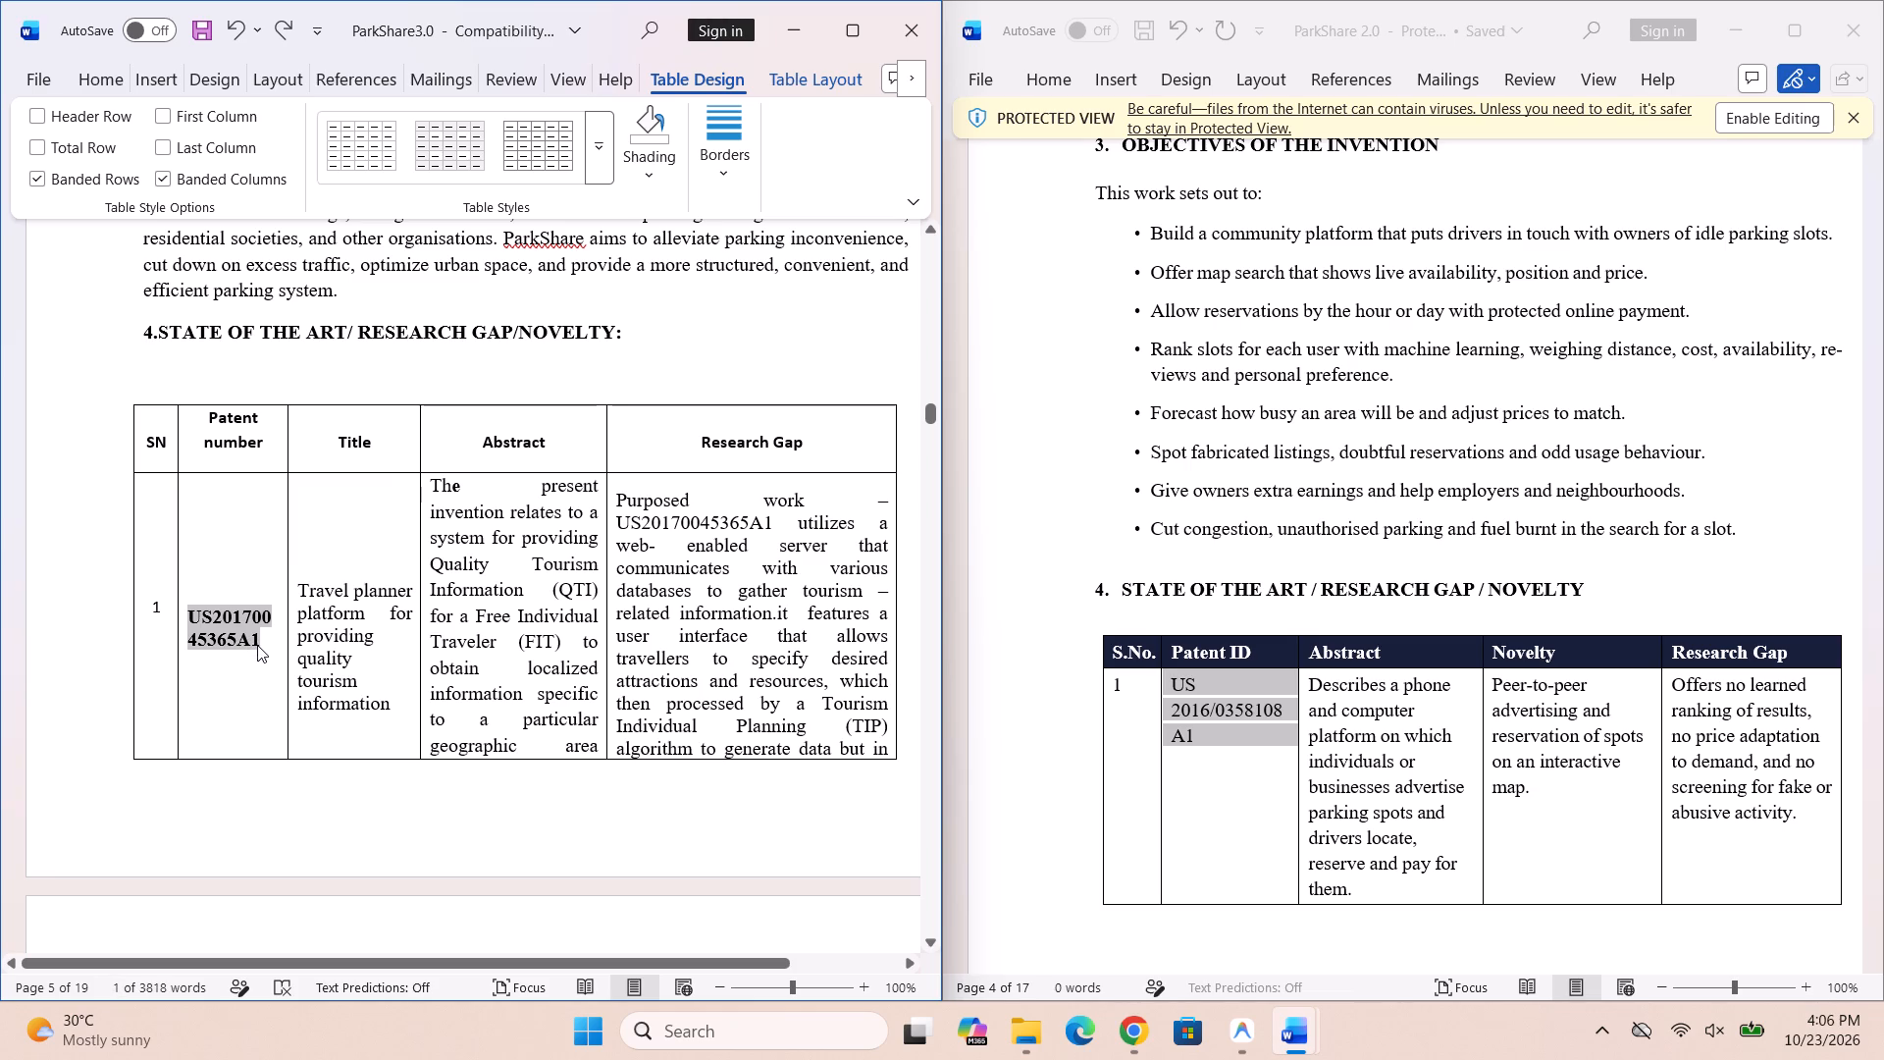
Change the year in the form's row 1 patent number to 2016 and add a slash after it.
left_click(265, 631)
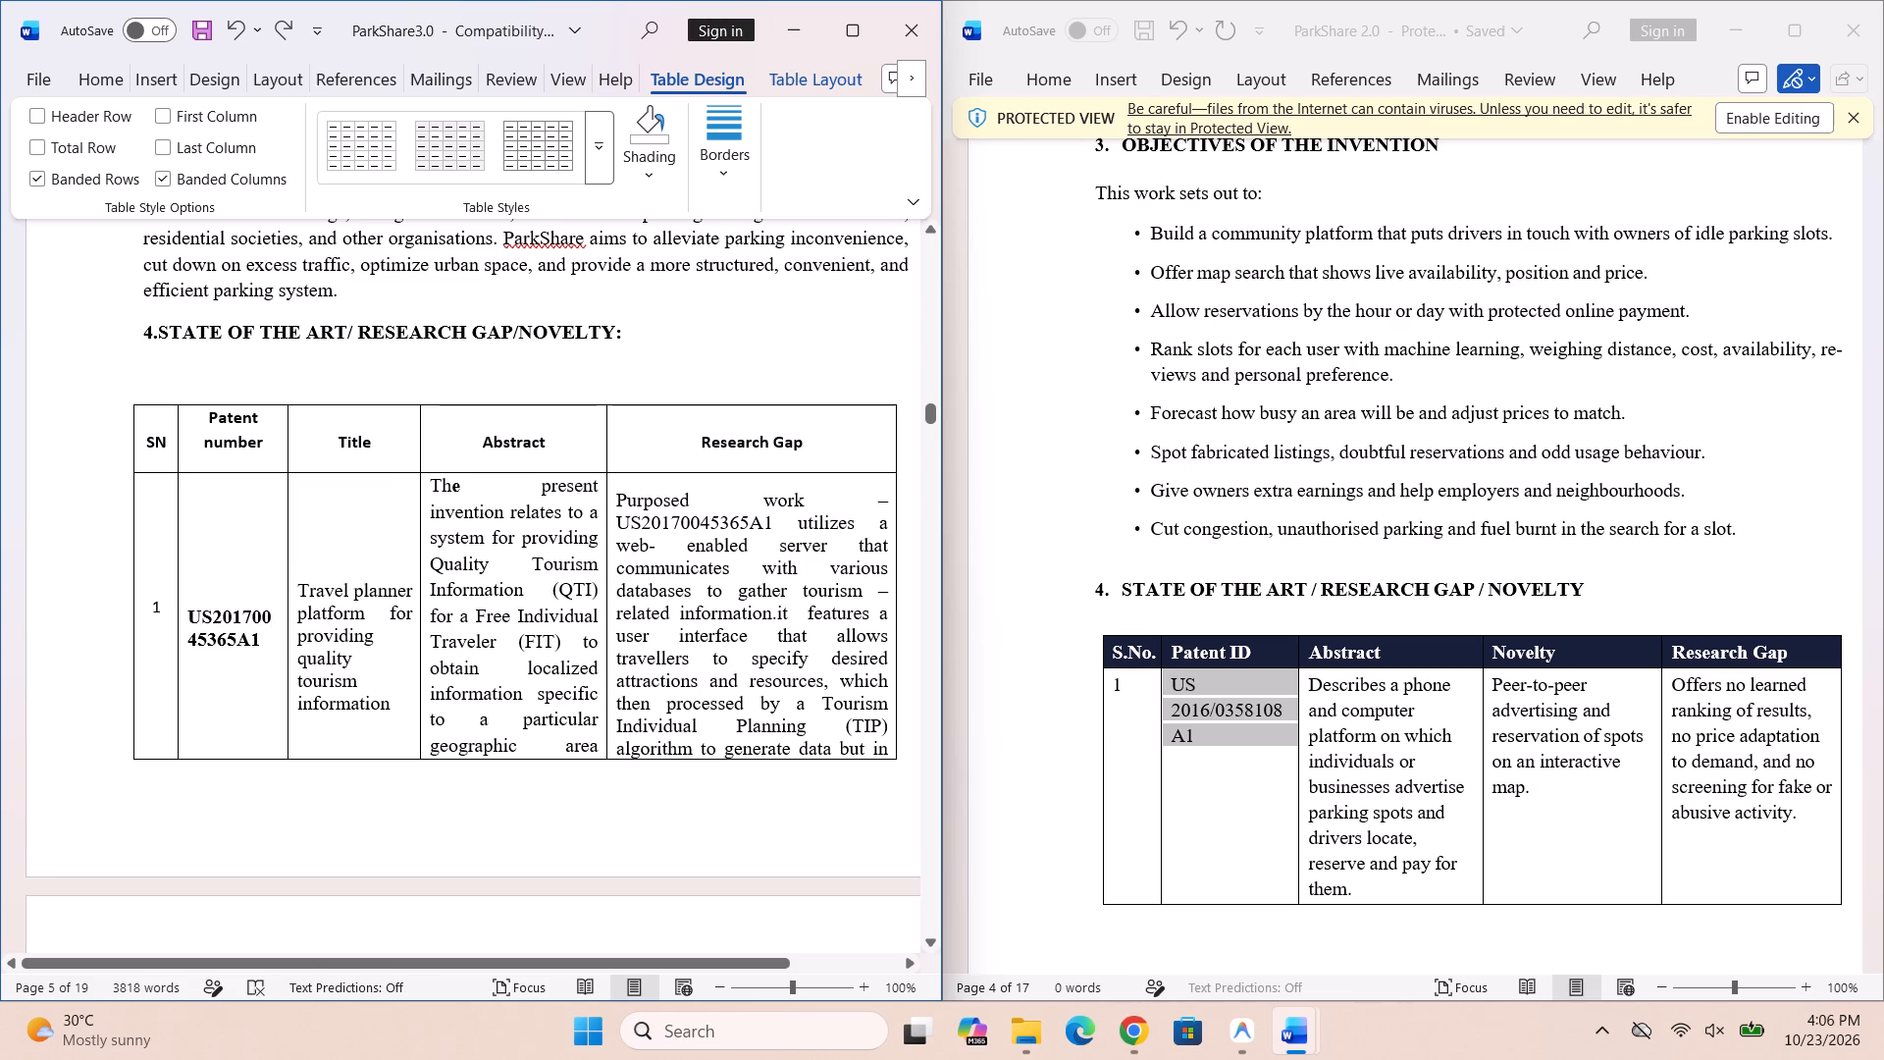
left_click(254, 617)
key("BackSpace")
key("6")
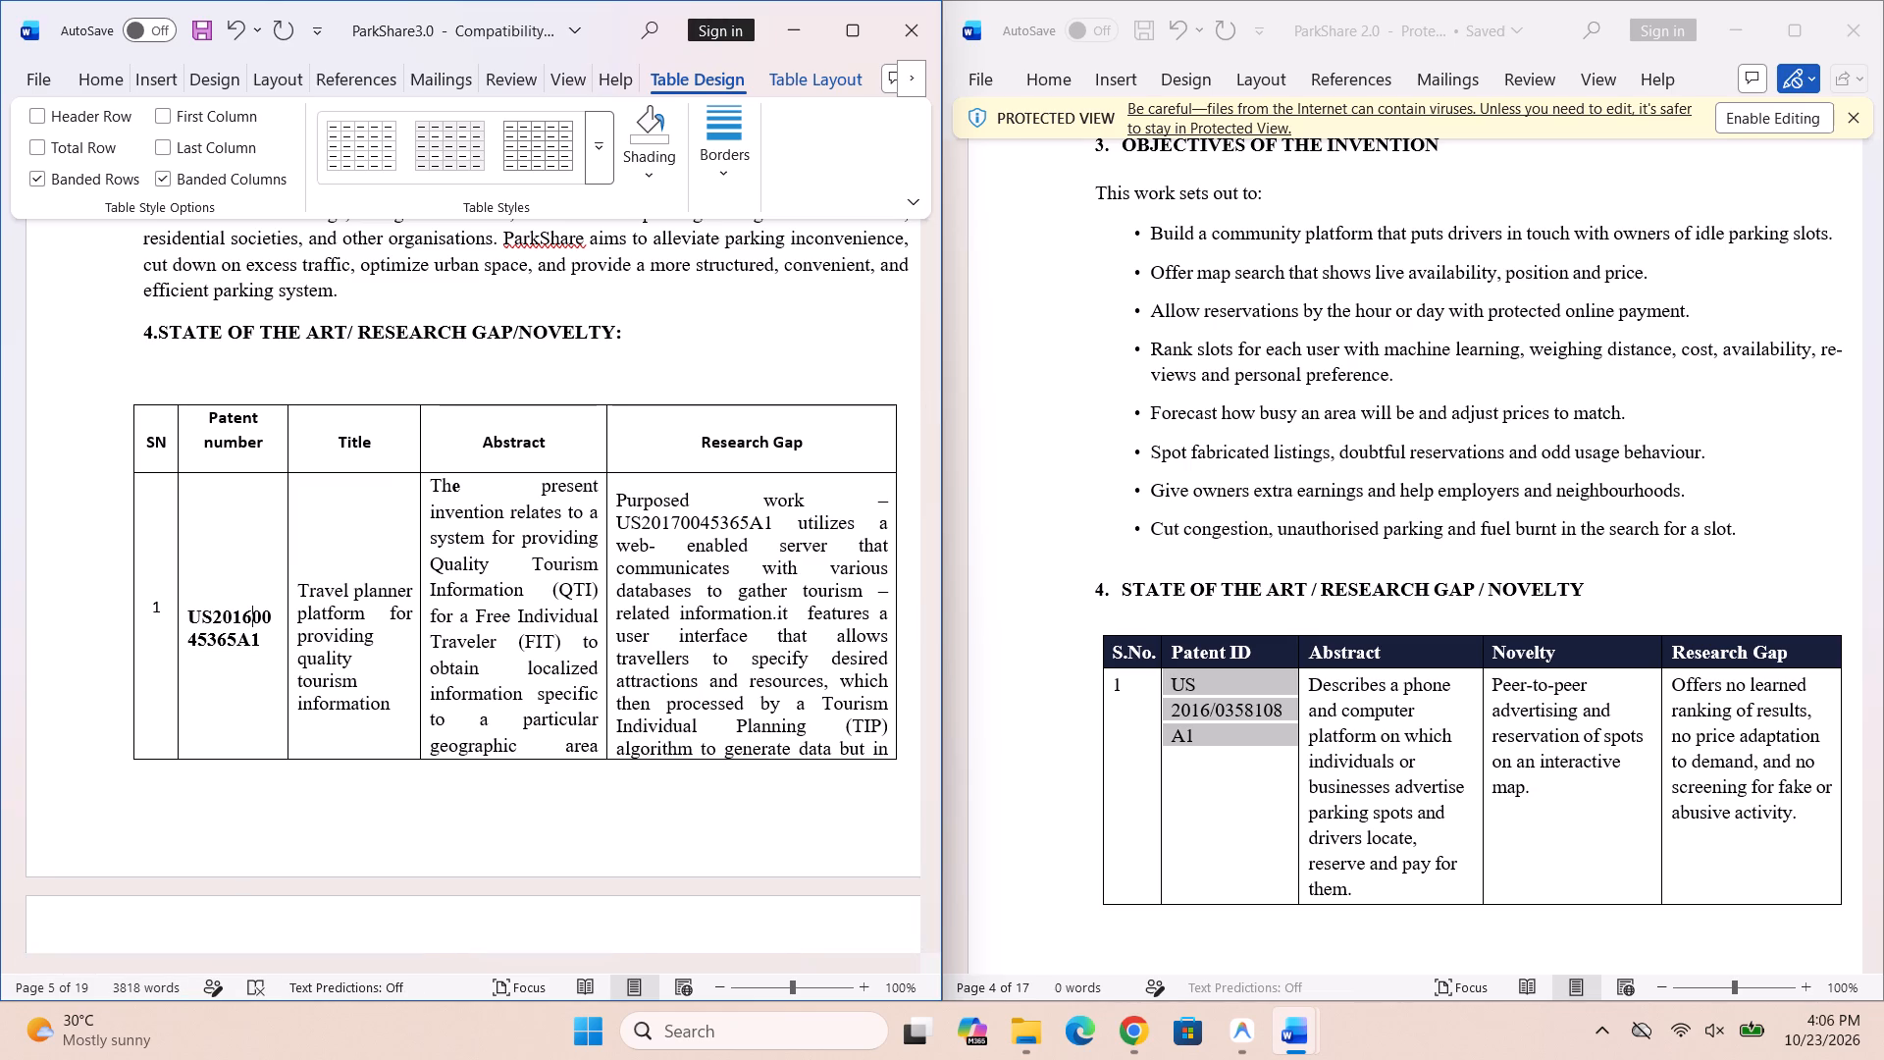
key("slash")
Replace the digits between the slash and A1 with 0358108, making the row 1 patent number US2016/0358108A1.
key("Right")
key("Right")
key("Right")
key("Right")
key("Right")
key("Right")
key("Right")
key("Right")
key("Right")
key("Right")
key("Left")
key("Down")
key("Up")
key("Left")
key("Left")
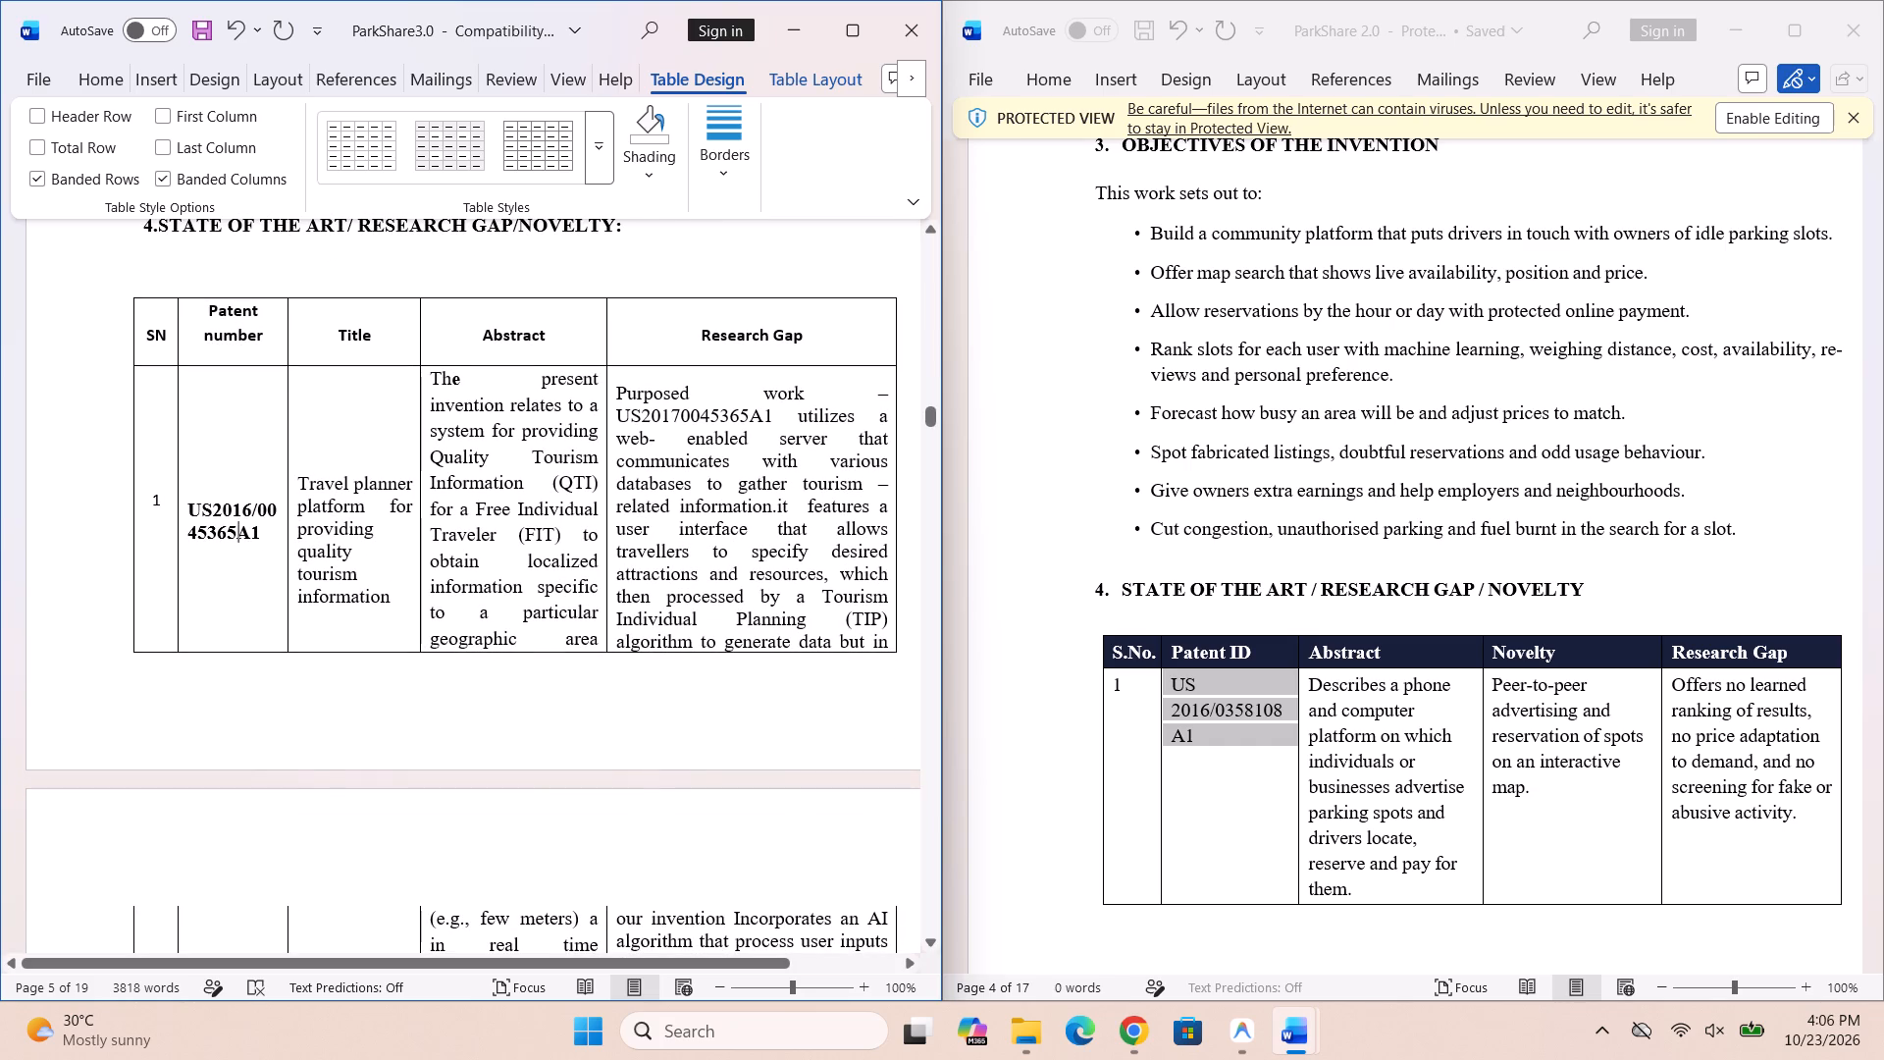
key("Left")
key("Right")
key("BackSpace")
key("BackSpace")
key("BackSpace")
key("BackSpace")
key("BackSpace")
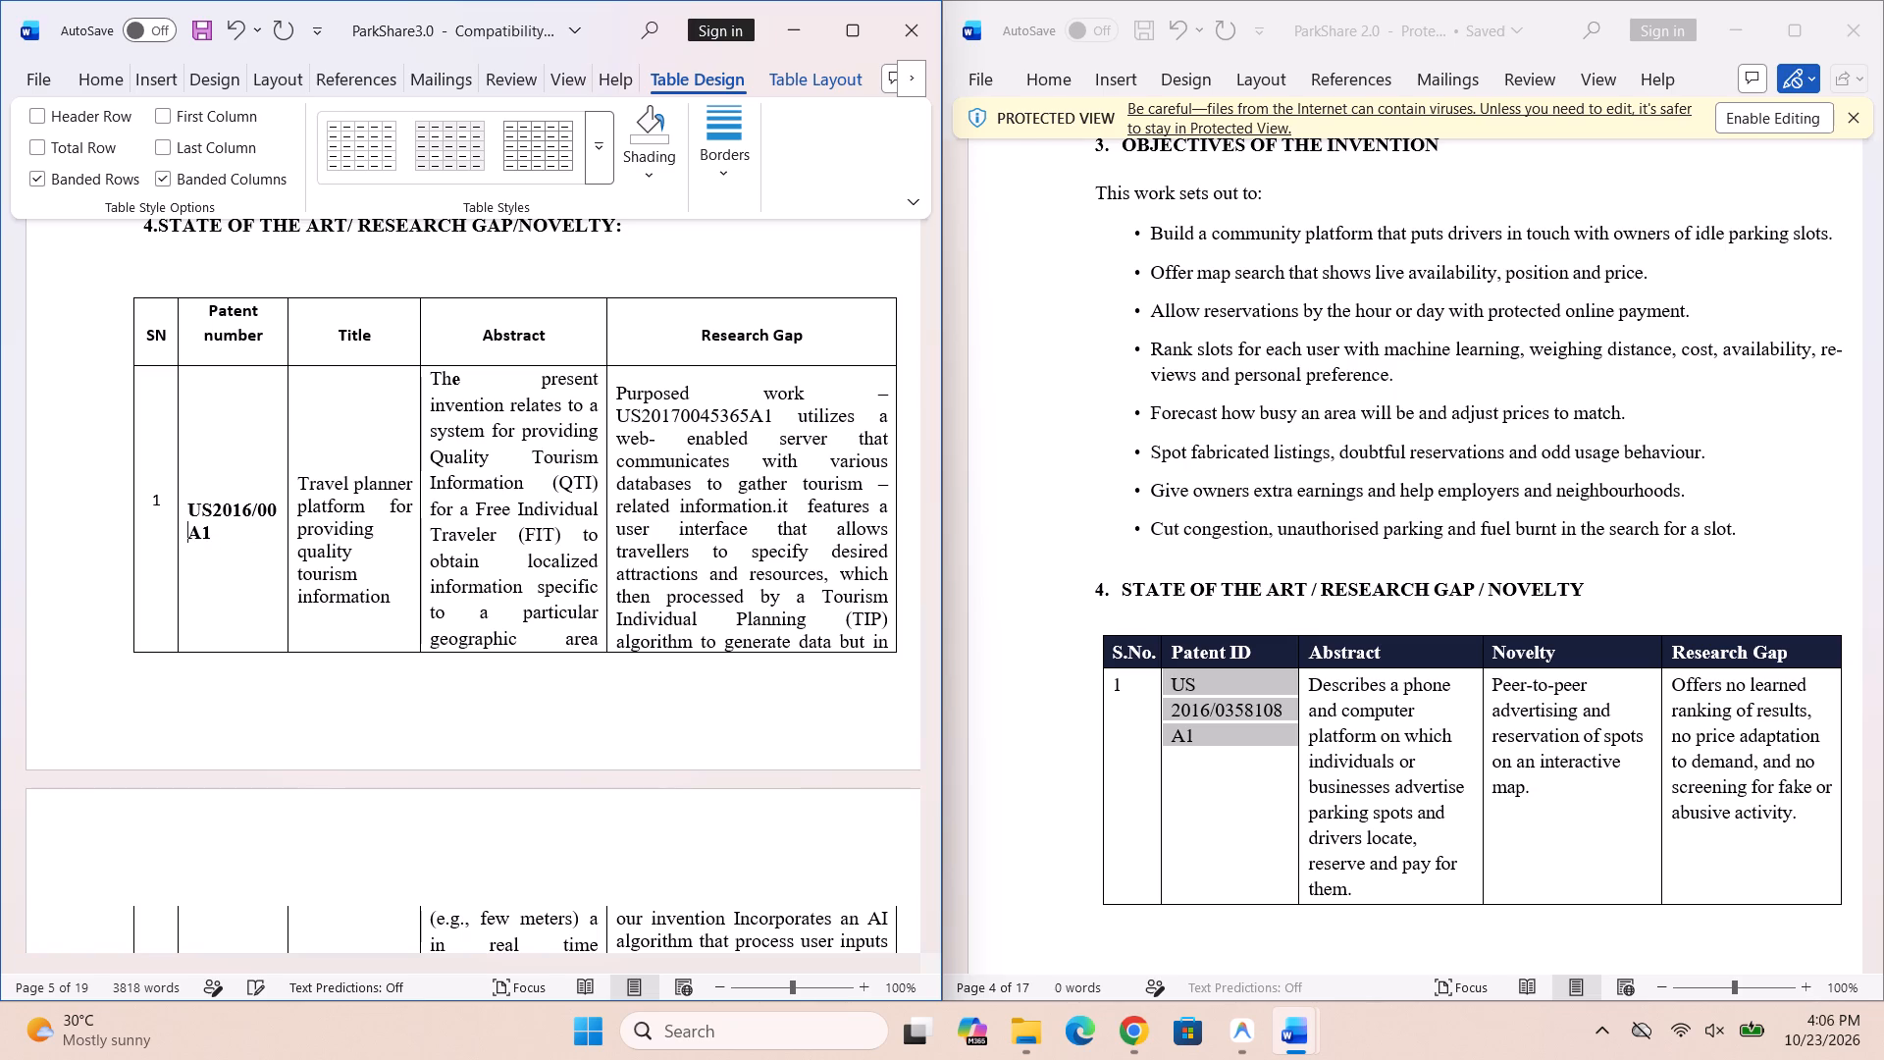
key("BackSpace")
key("BackSpace")
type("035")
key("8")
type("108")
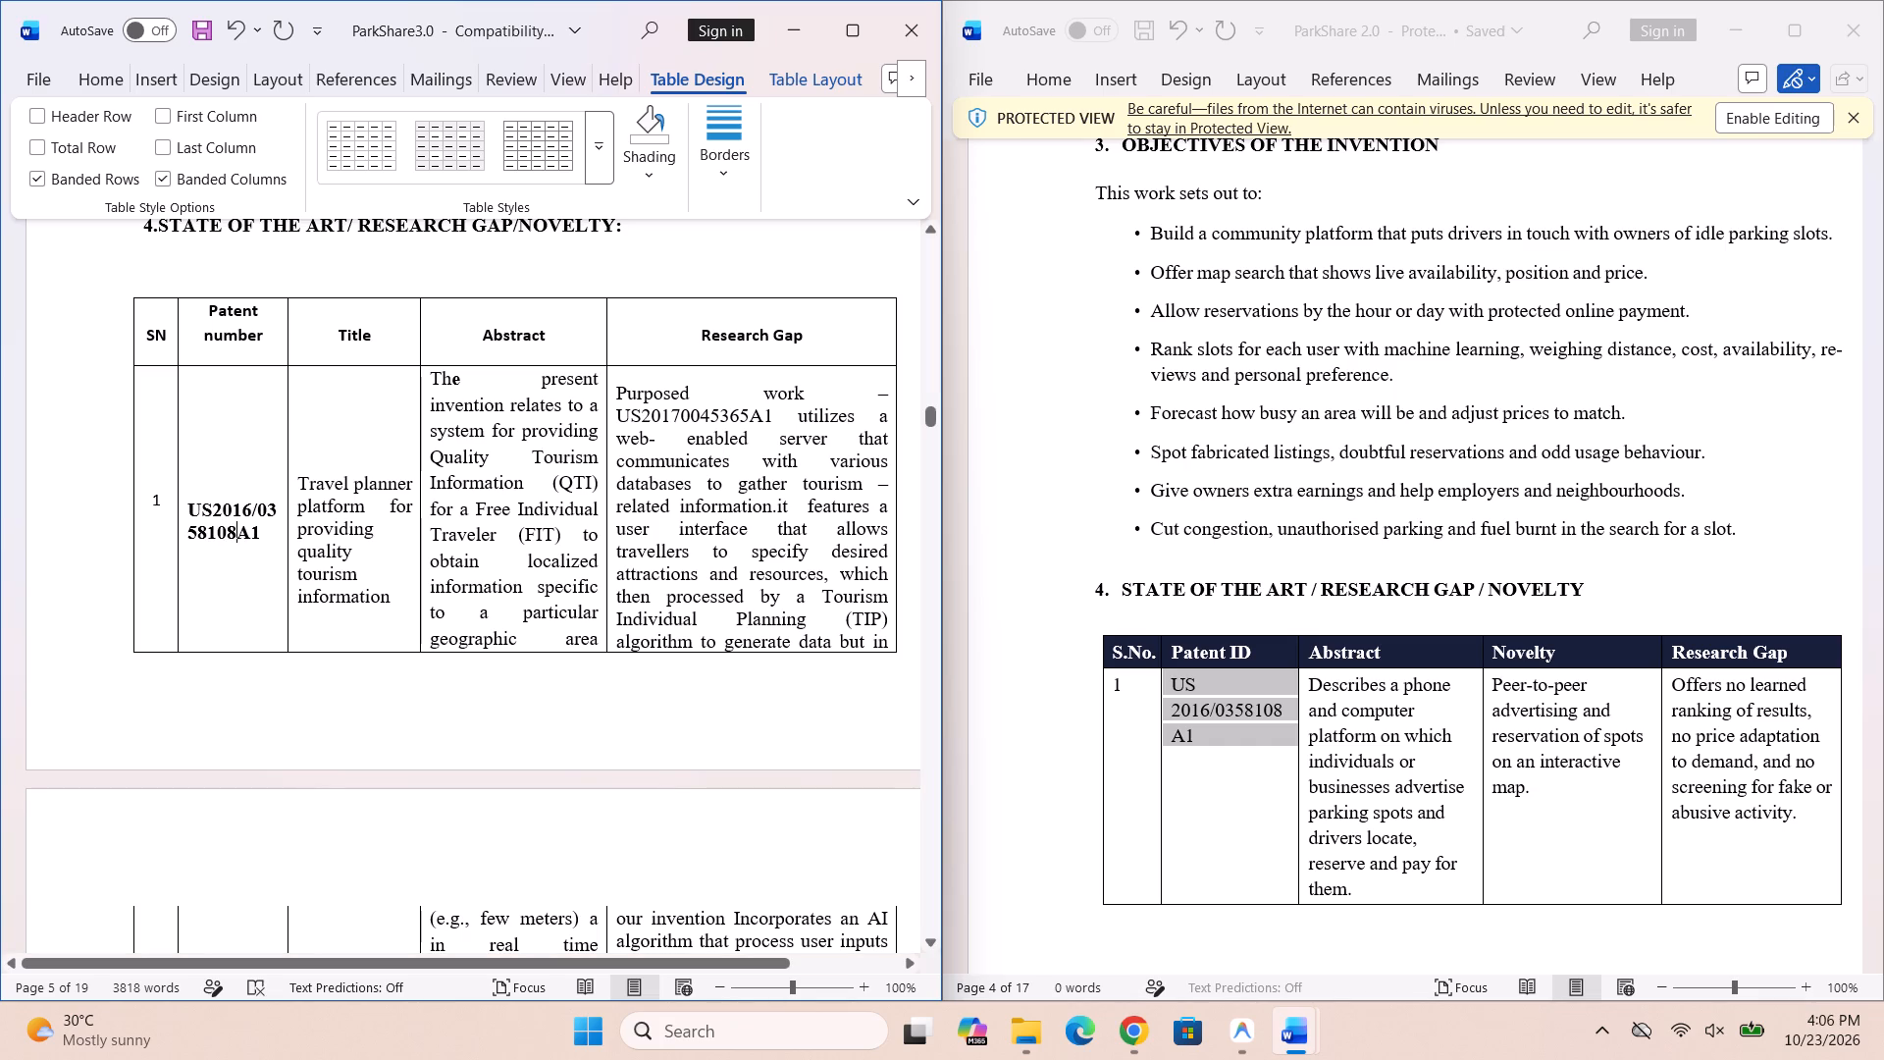
Replace the form's row 1 abstract with the row 1 abstract copied from ParkShare 2.0's State of the Art table.
left_click(376, 702)
scroll(1547, 926, "down", 1)
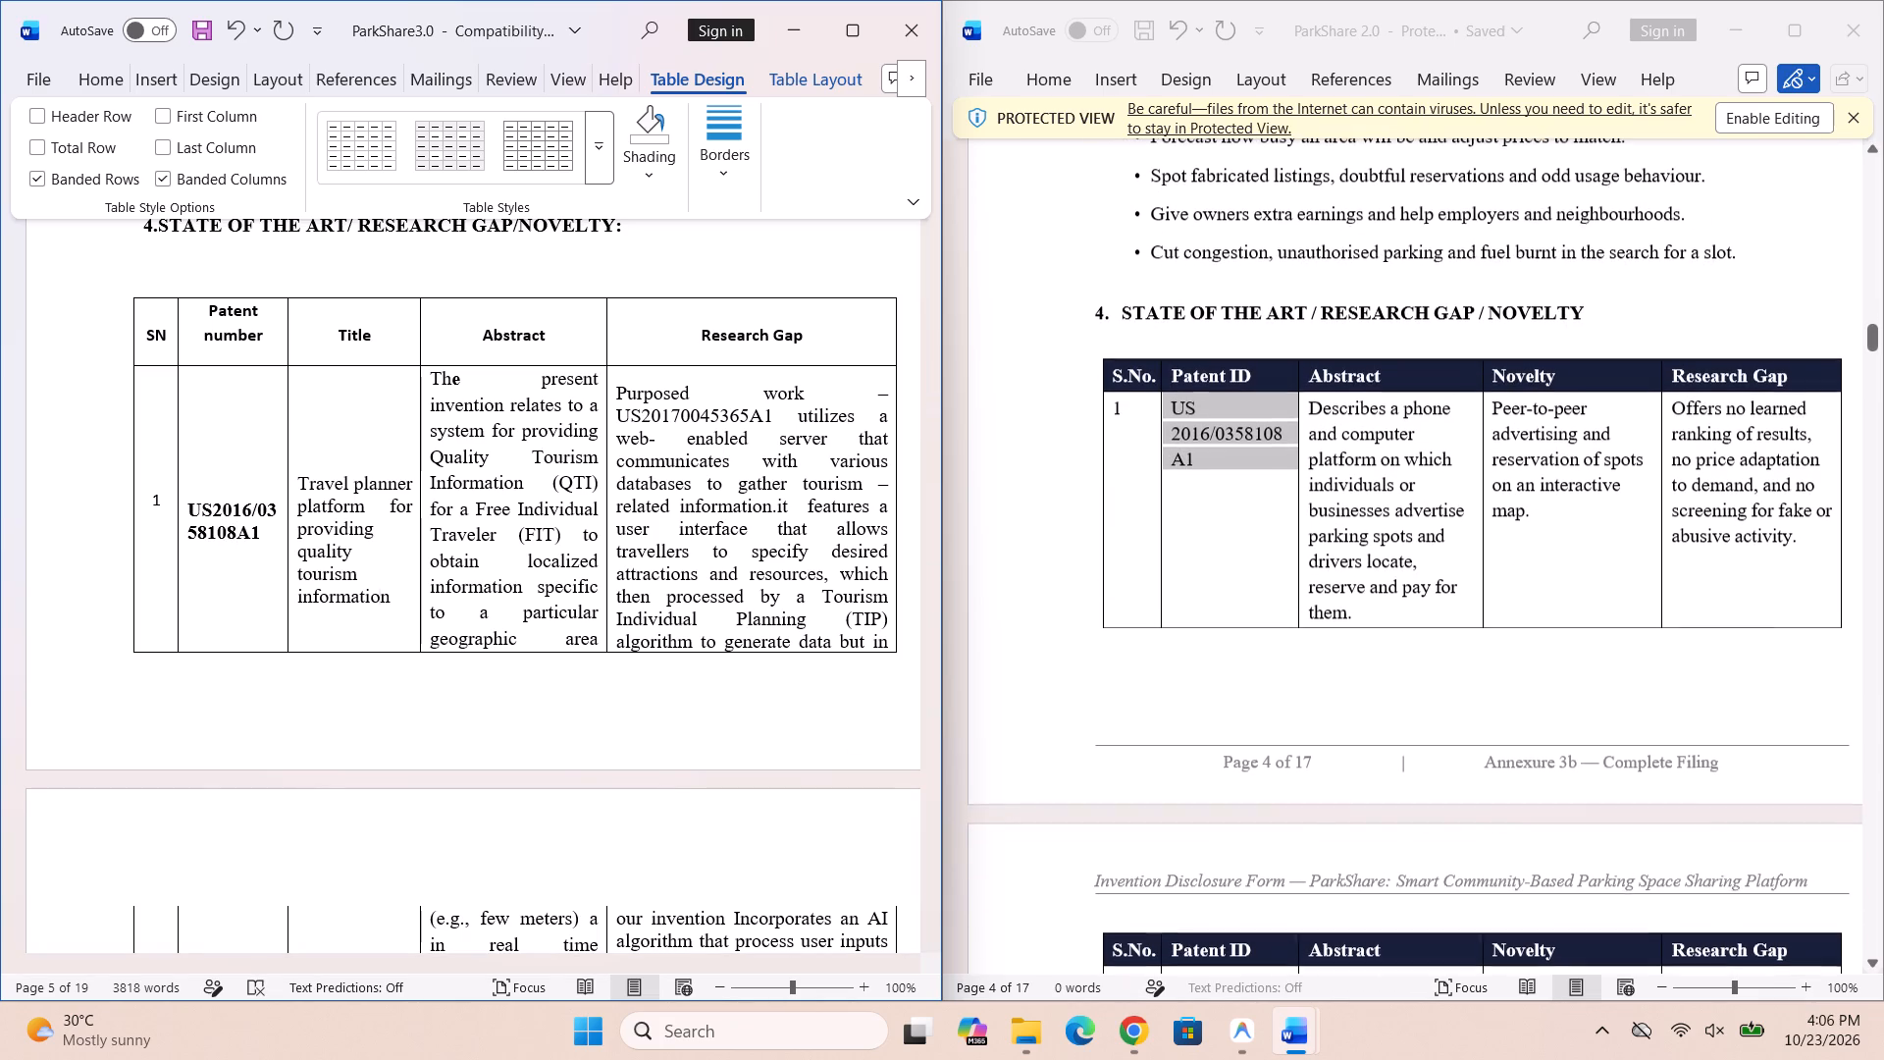
scroll(1493, 821, "down", 1)
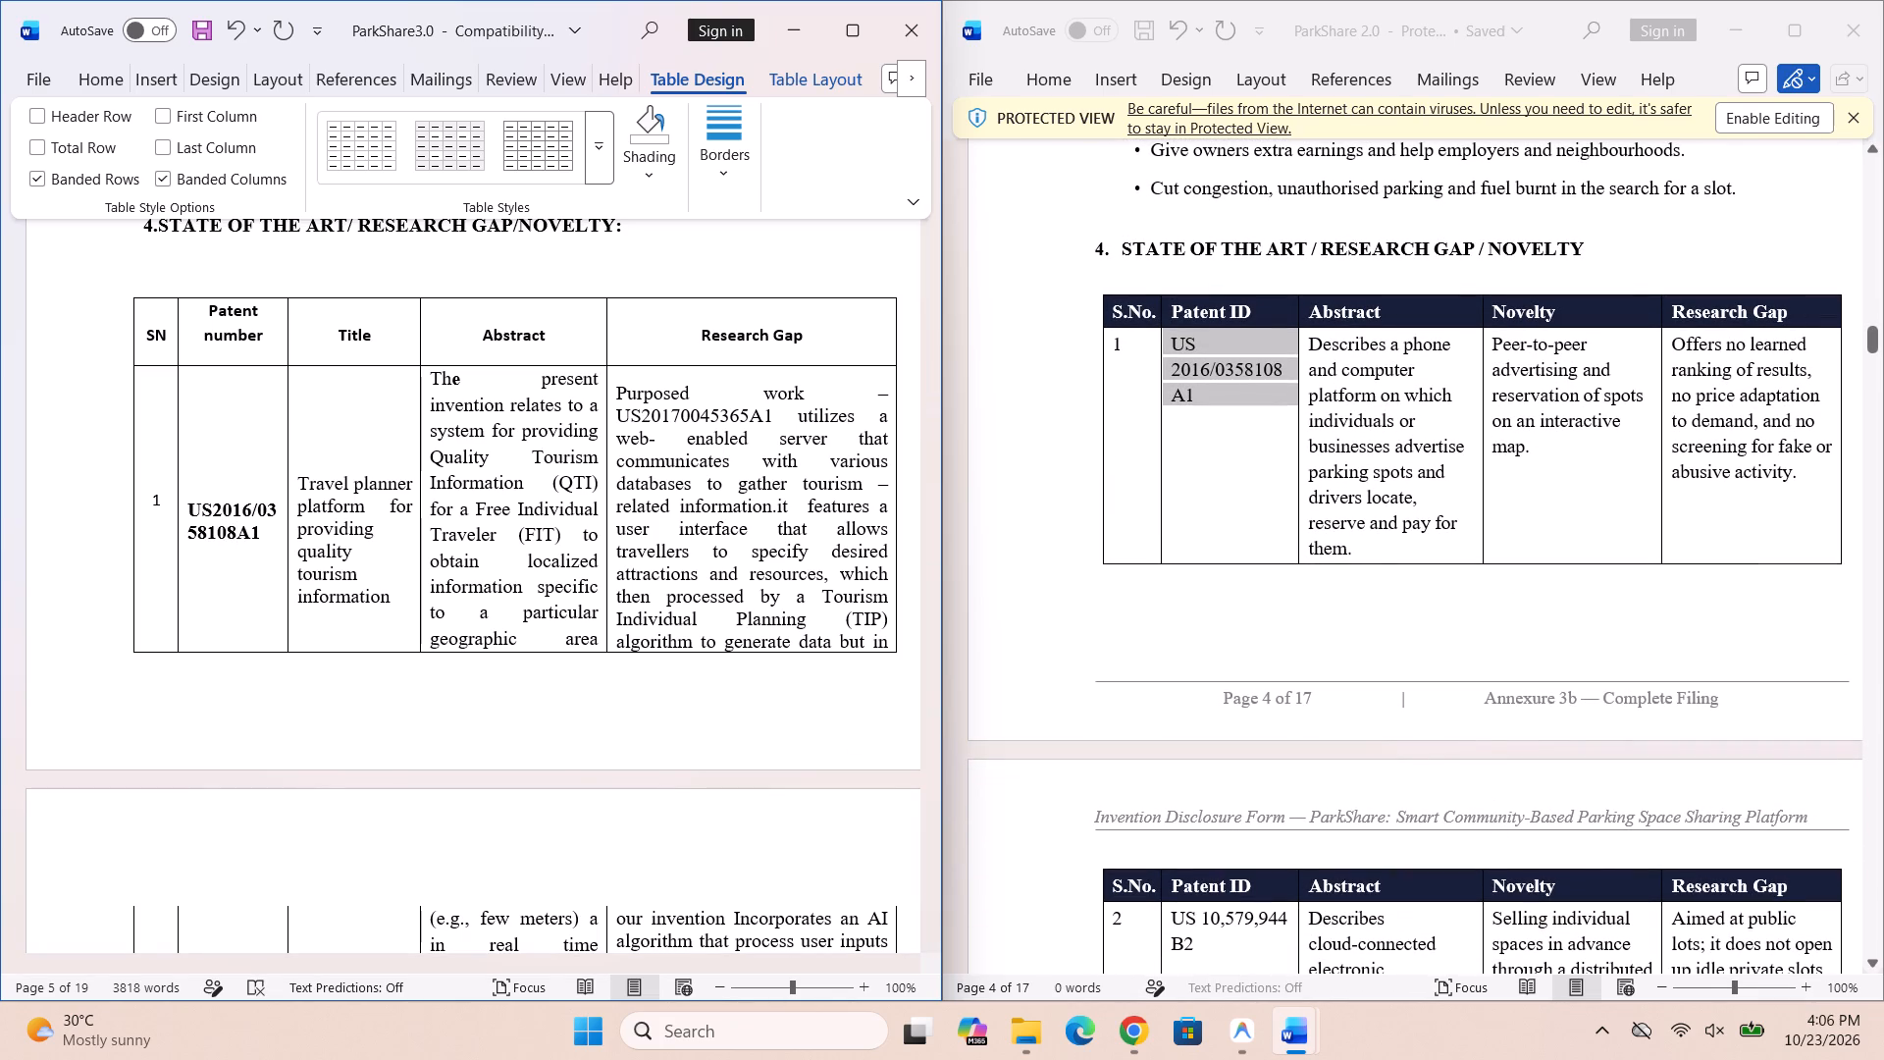
left_click_drag(1374, 545, 1324, 344)
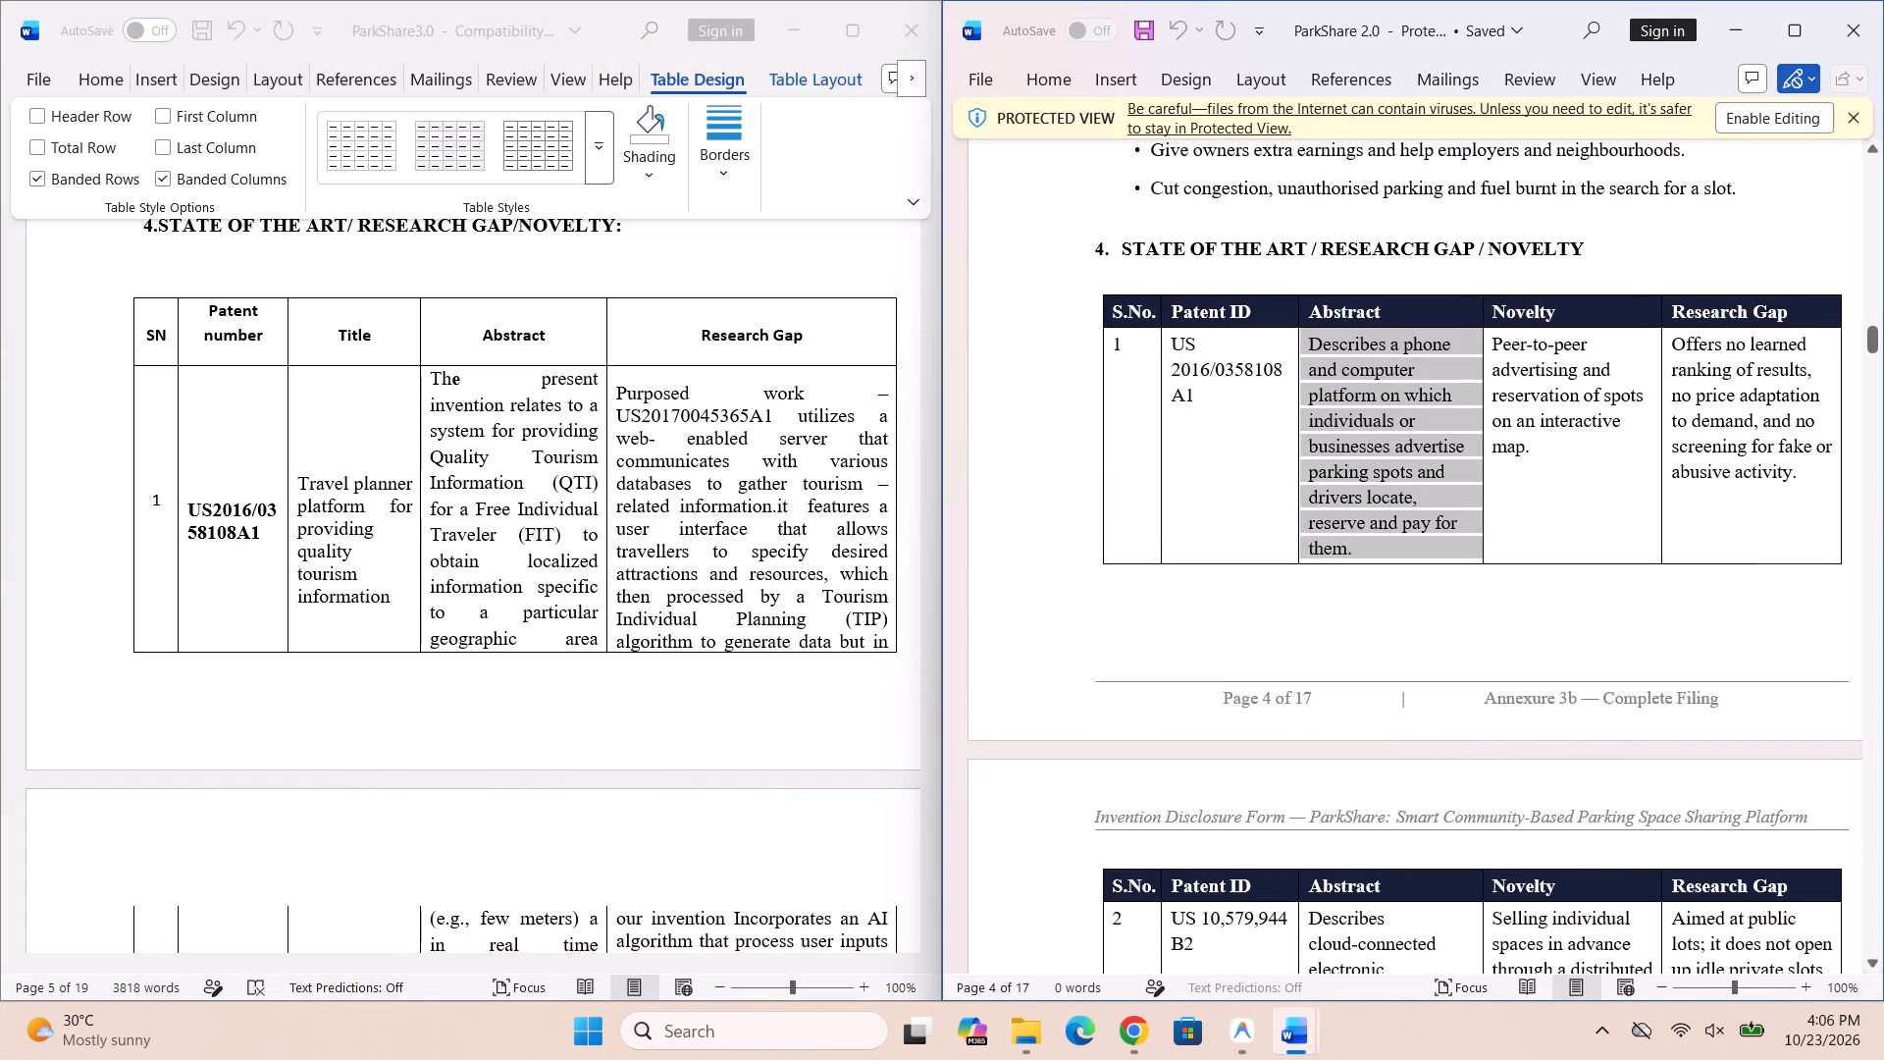
left_click_drag(1324, 344, 1323, 344)
key("ctrl+c")
scroll(445, 553, "down", 2)
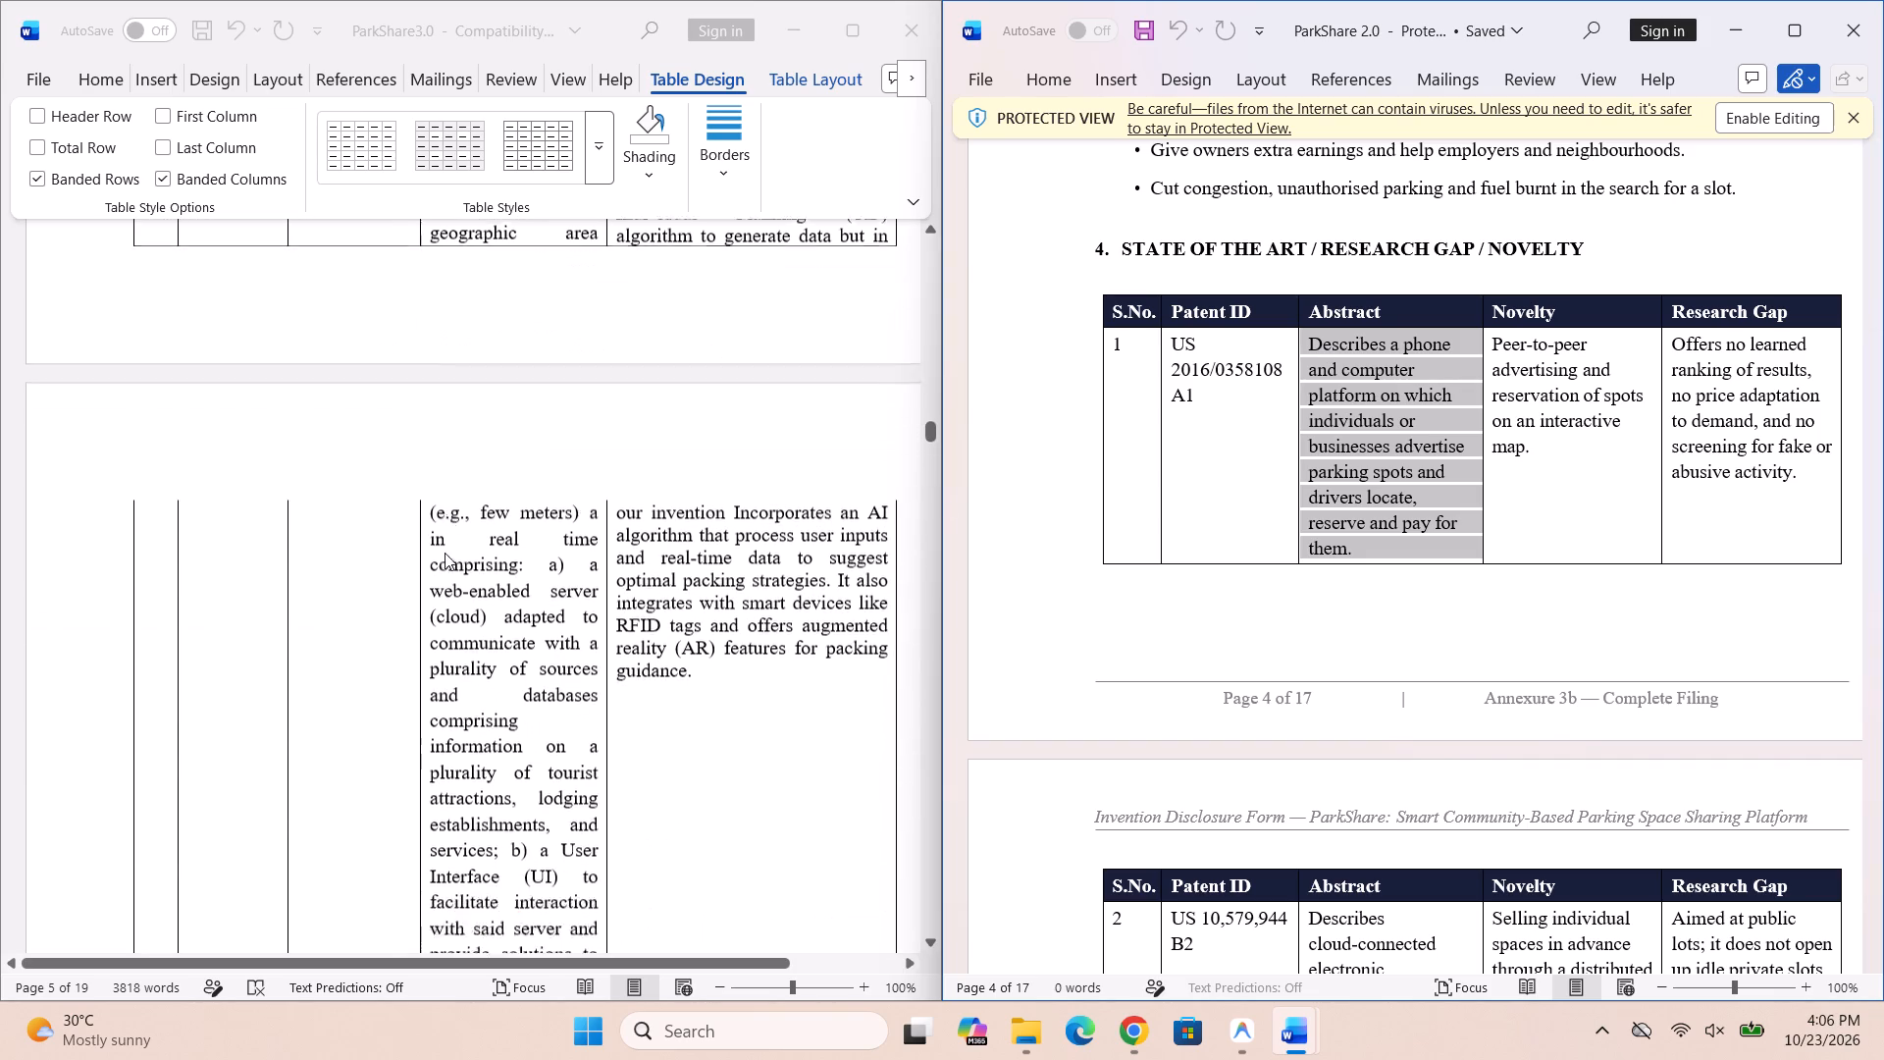
scroll(445, 553, "down", 1)
left_click(445, 553)
scroll(445, 553, "down", 1)
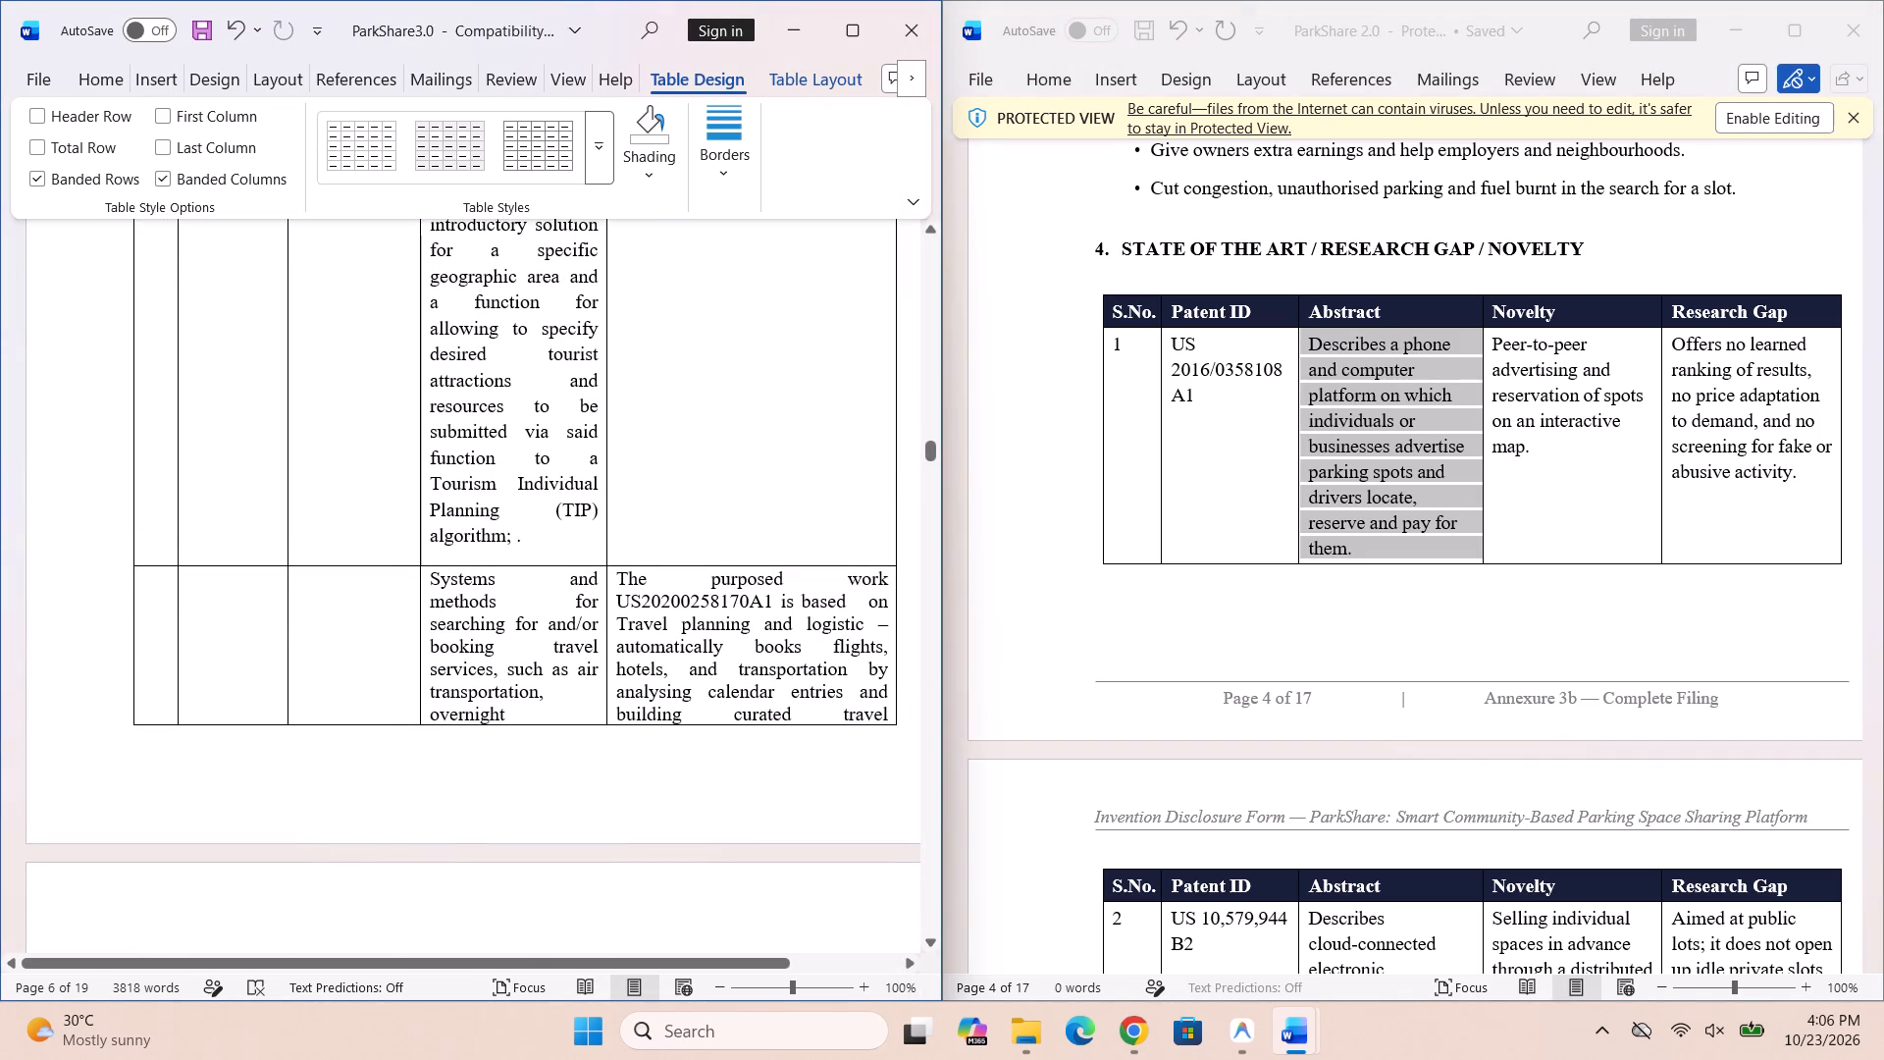
left_click_drag(535, 537, 500, 186)
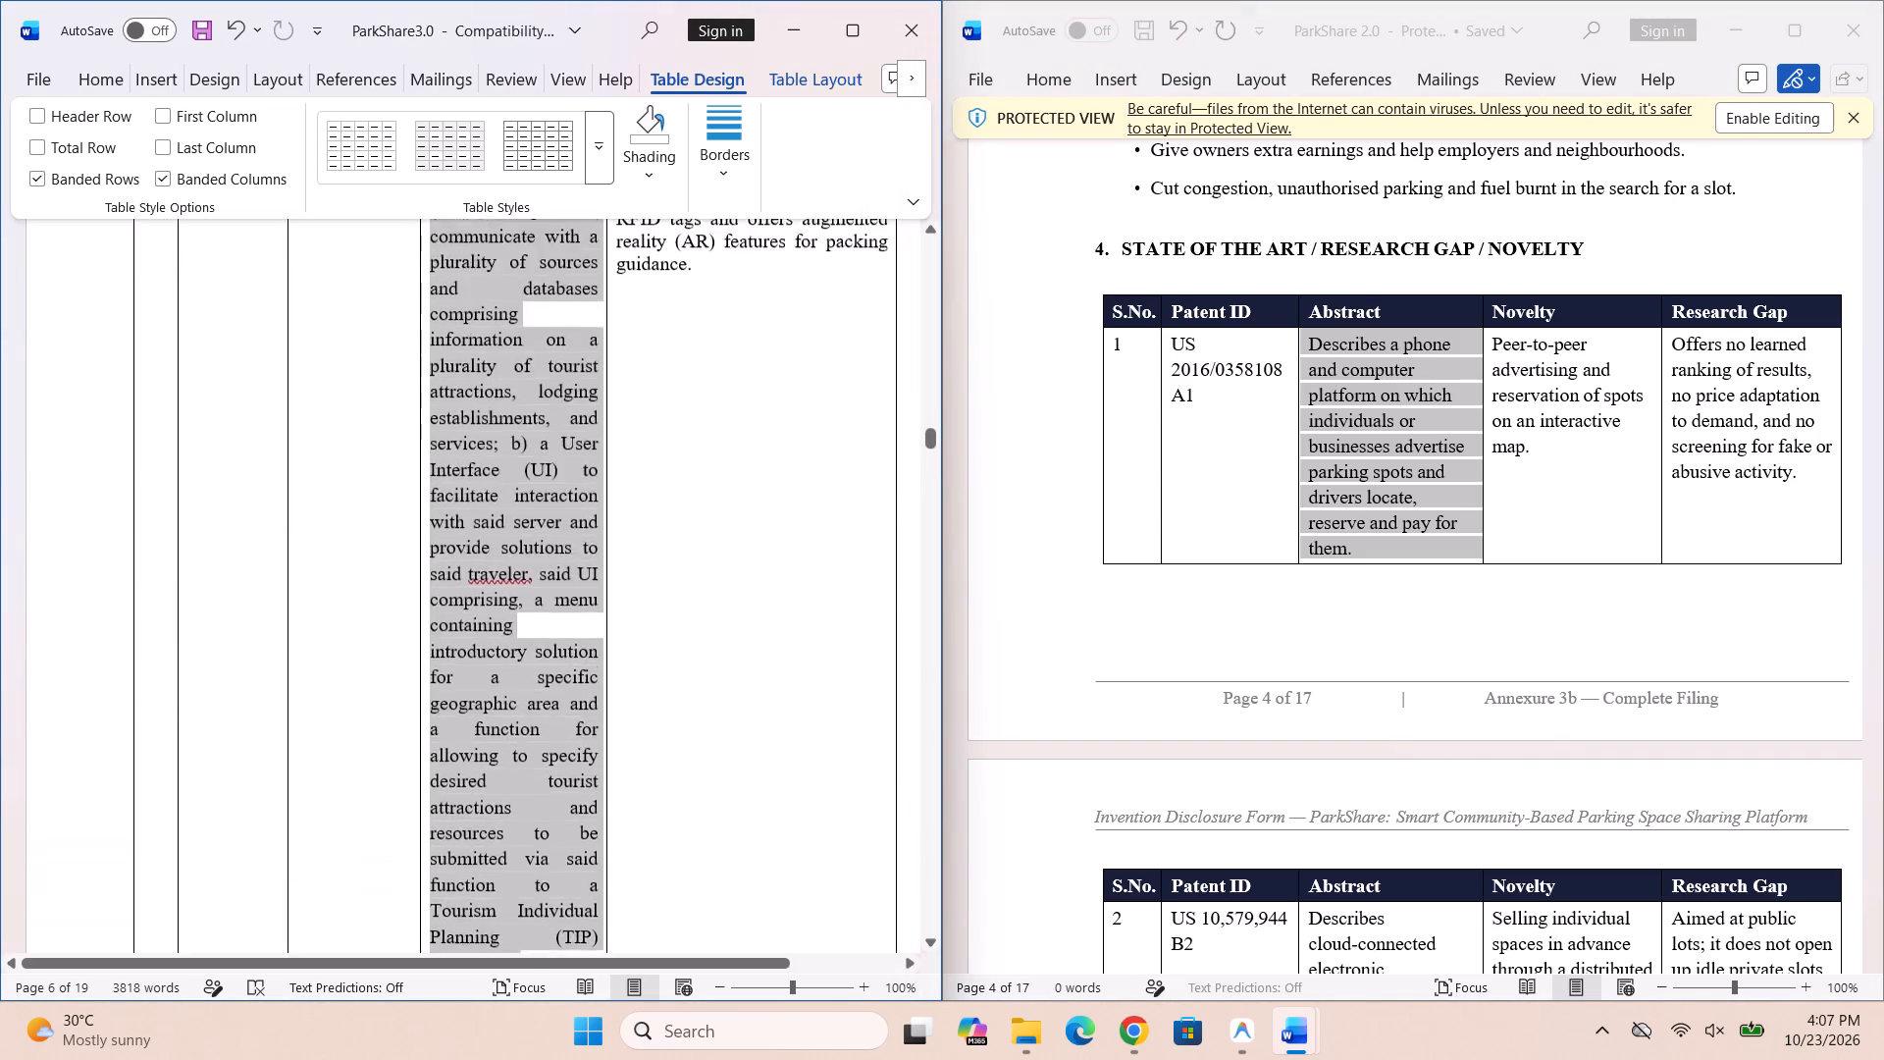
left_click_drag(500, 186, 486, 543)
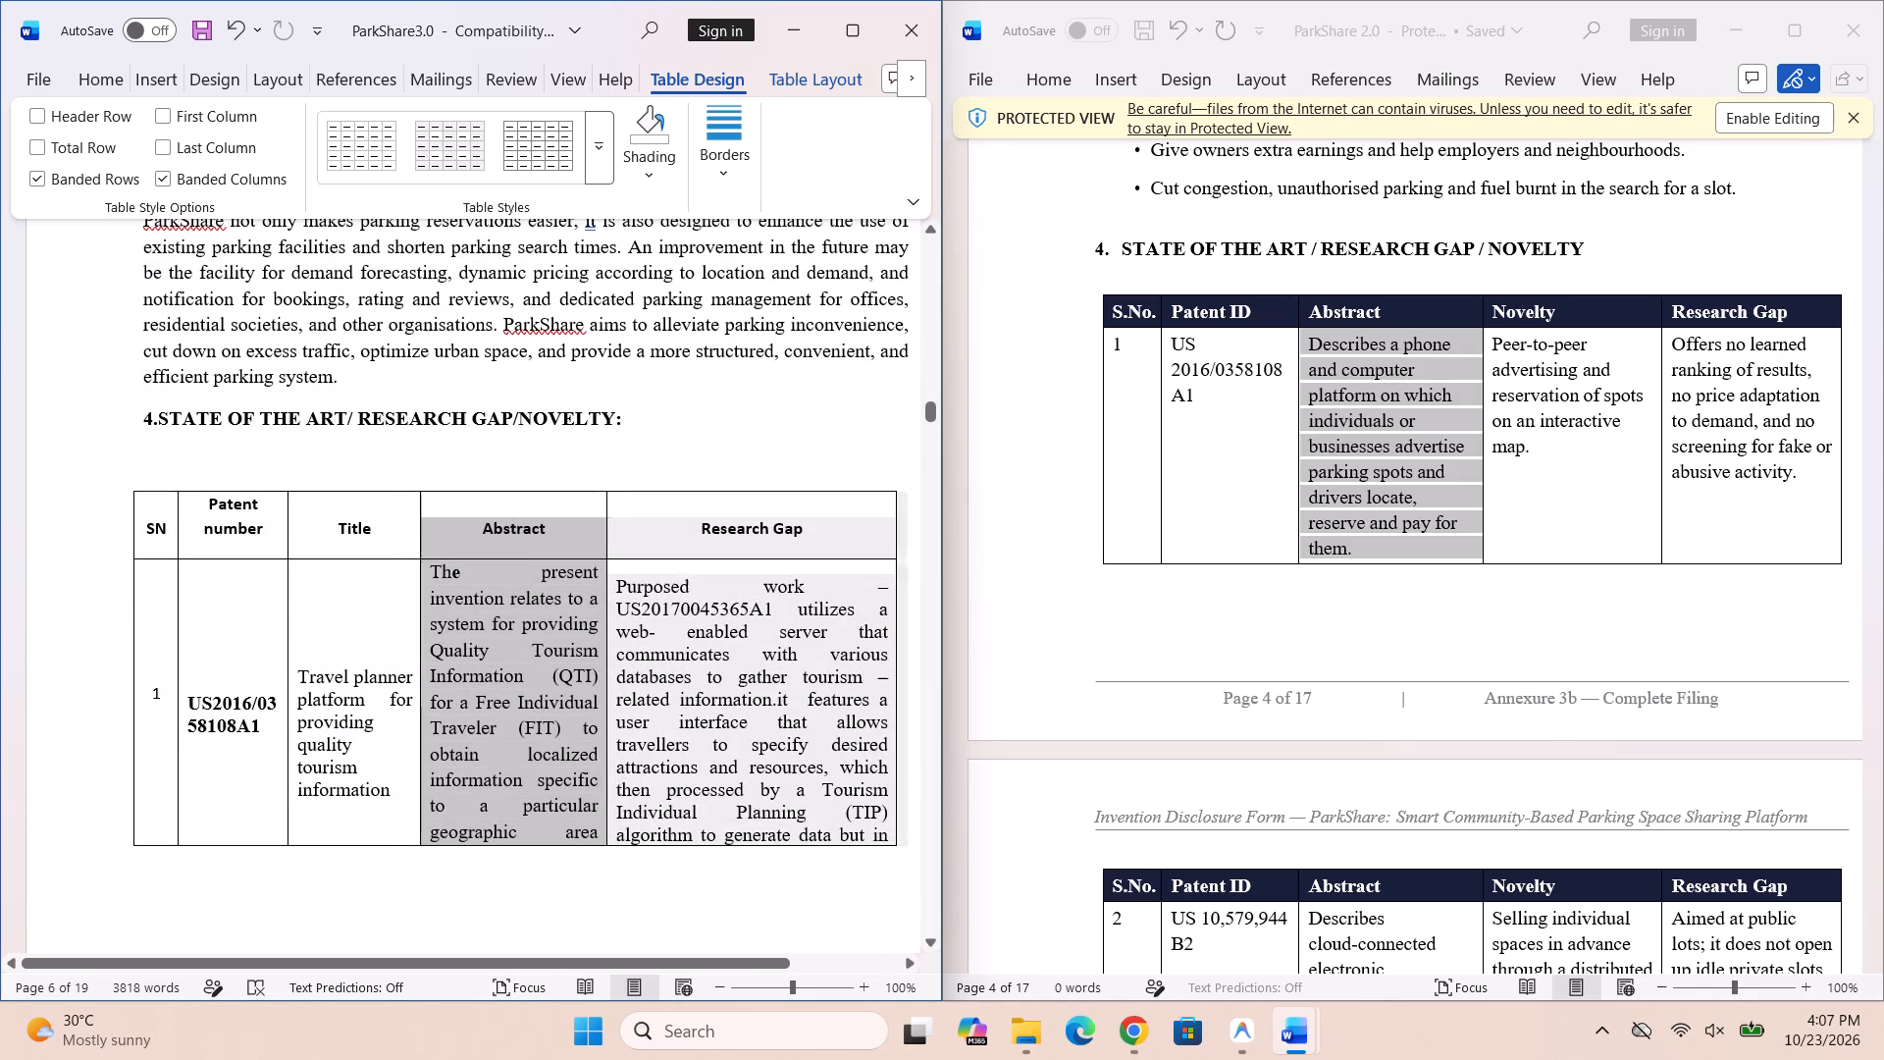
left_click_drag(486, 543, 474, 610)
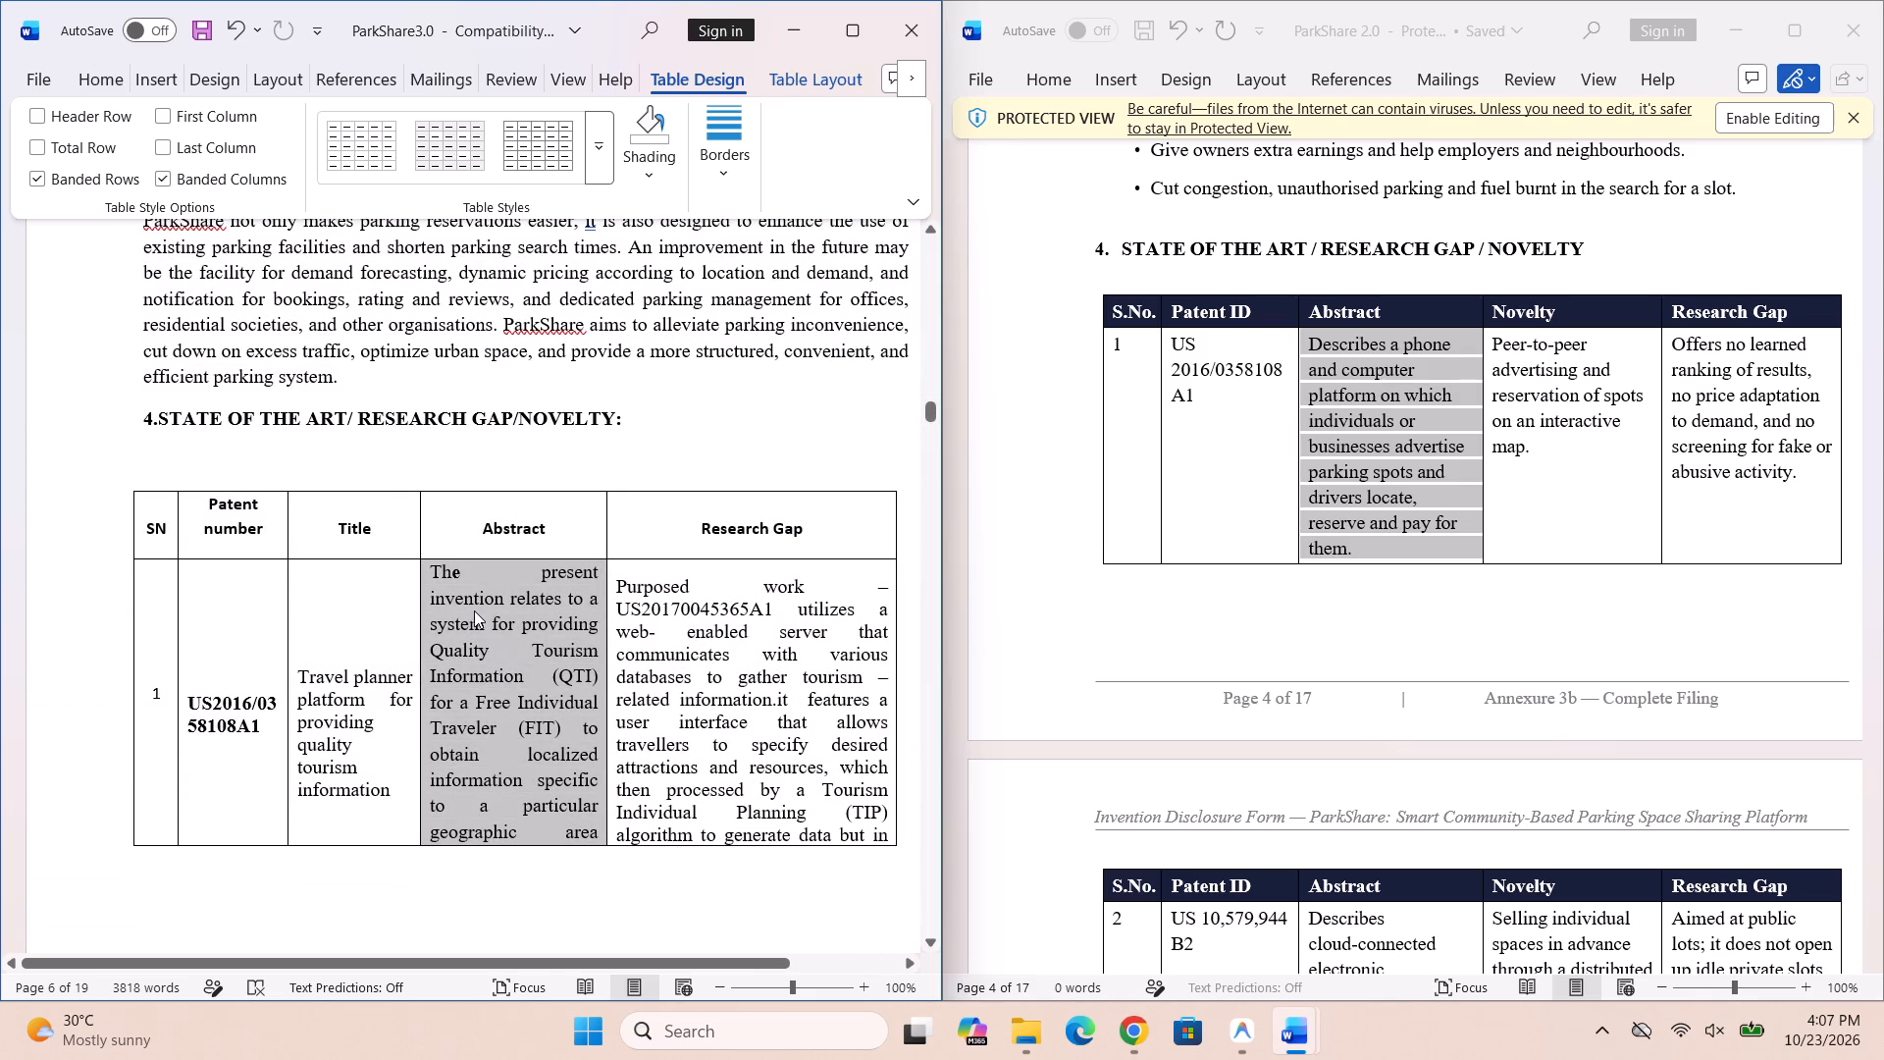
left_click_drag(474, 610, 472, 608)
key("ctrl+v")
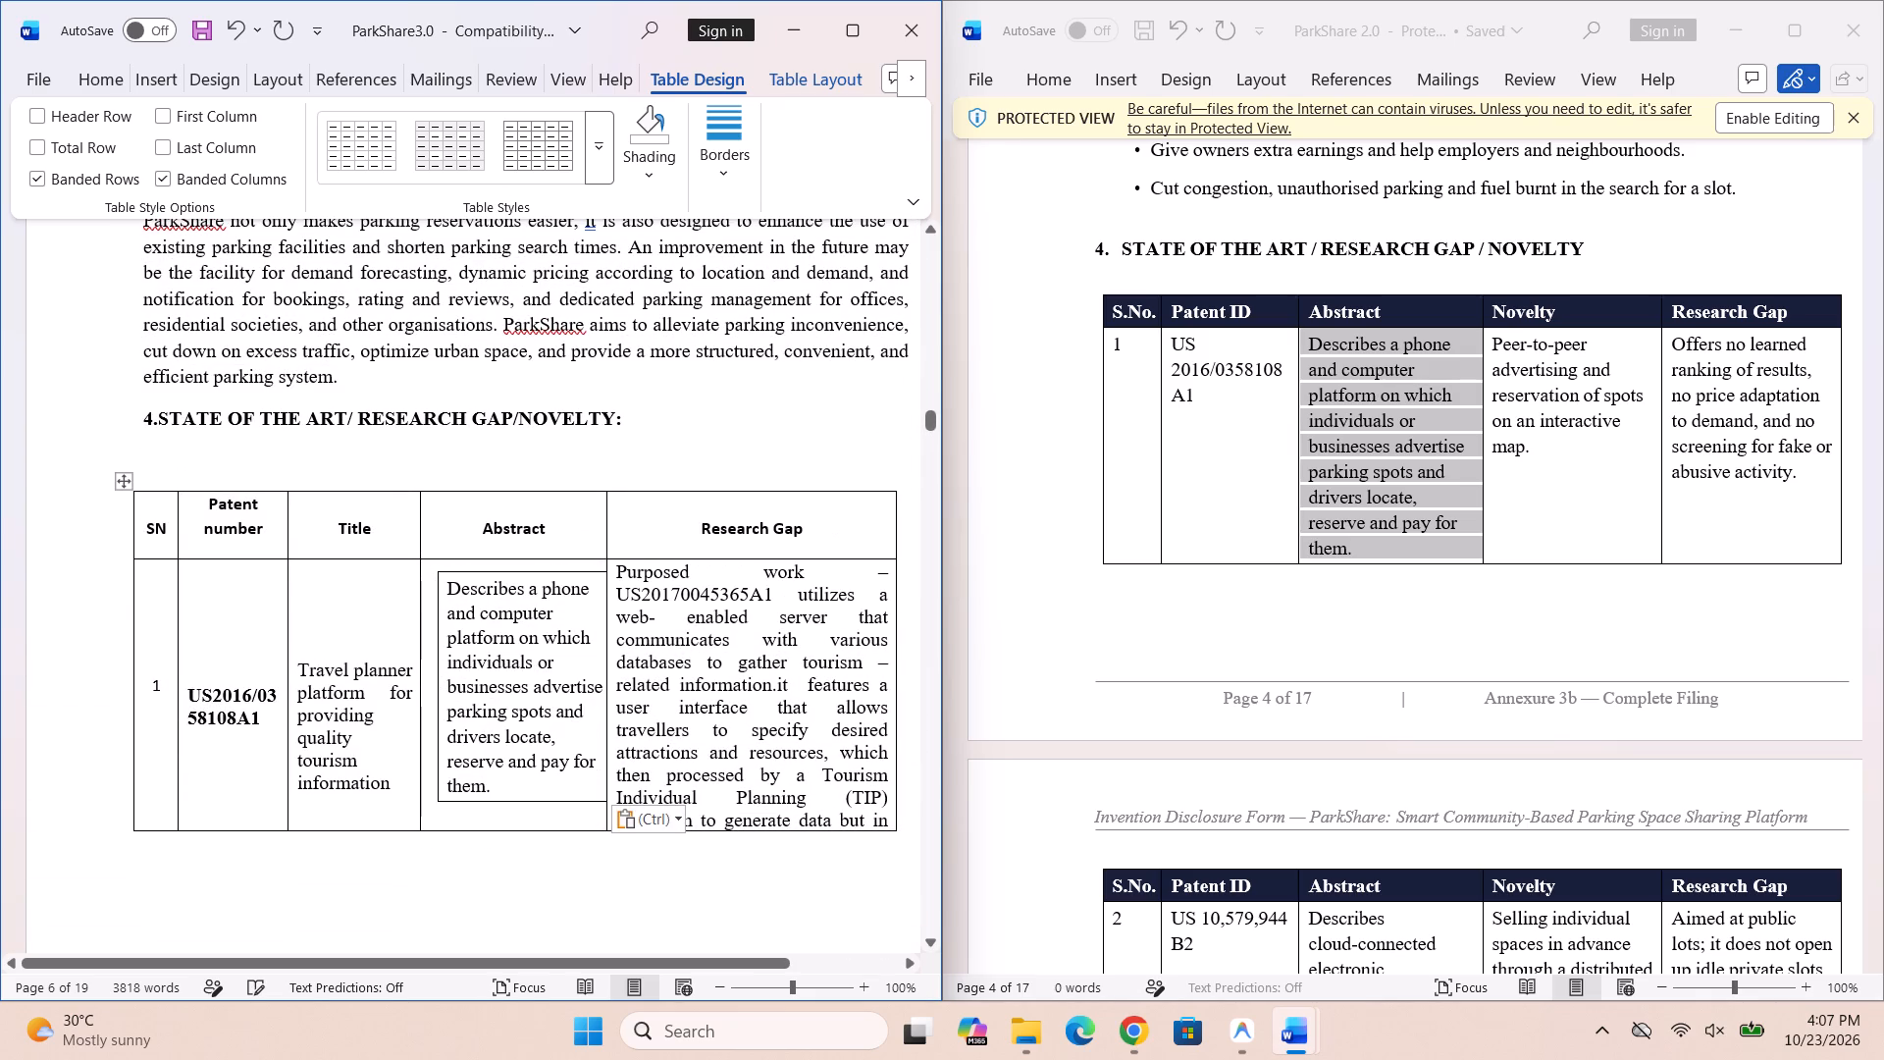
Turn off every table style option for the pasted abstract table: header row, total row, banded rows, first column, last column and banded columns.
left_click(515, 631)
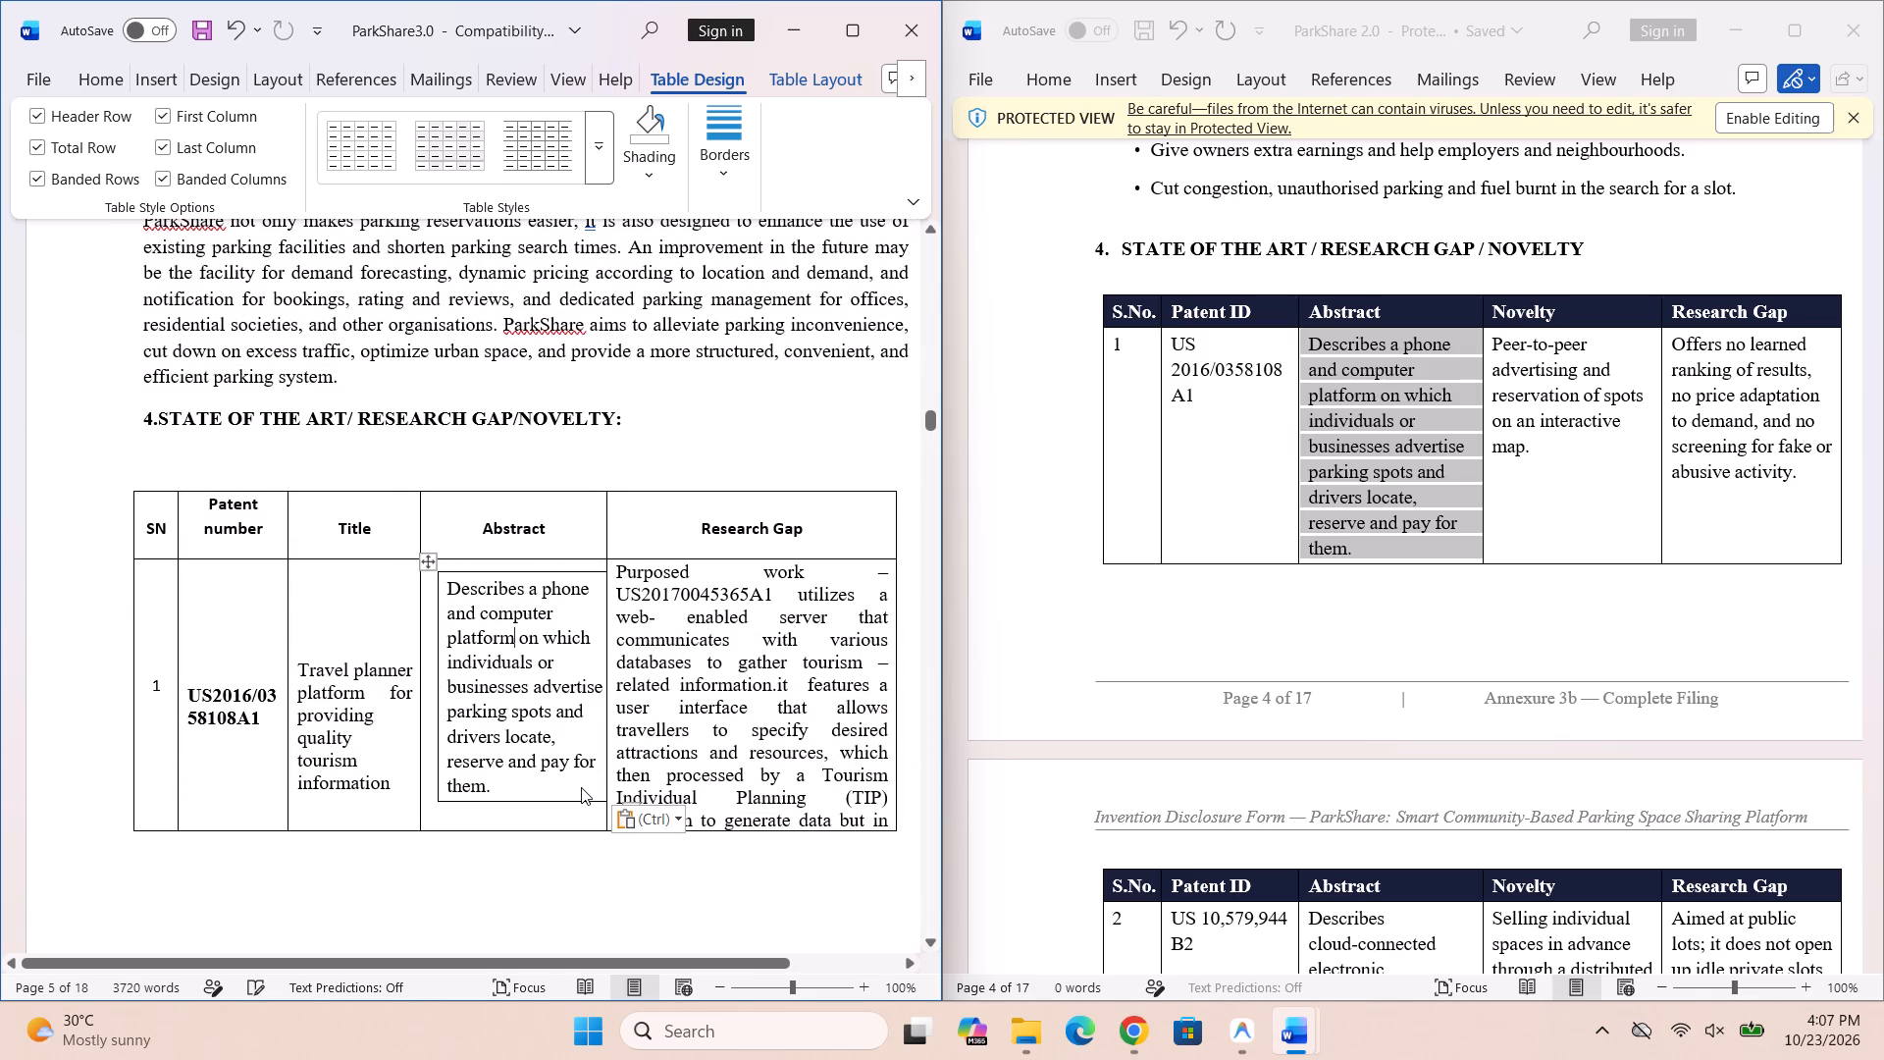
scroll(581, 787, "down", 1)
left_click(581, 787)
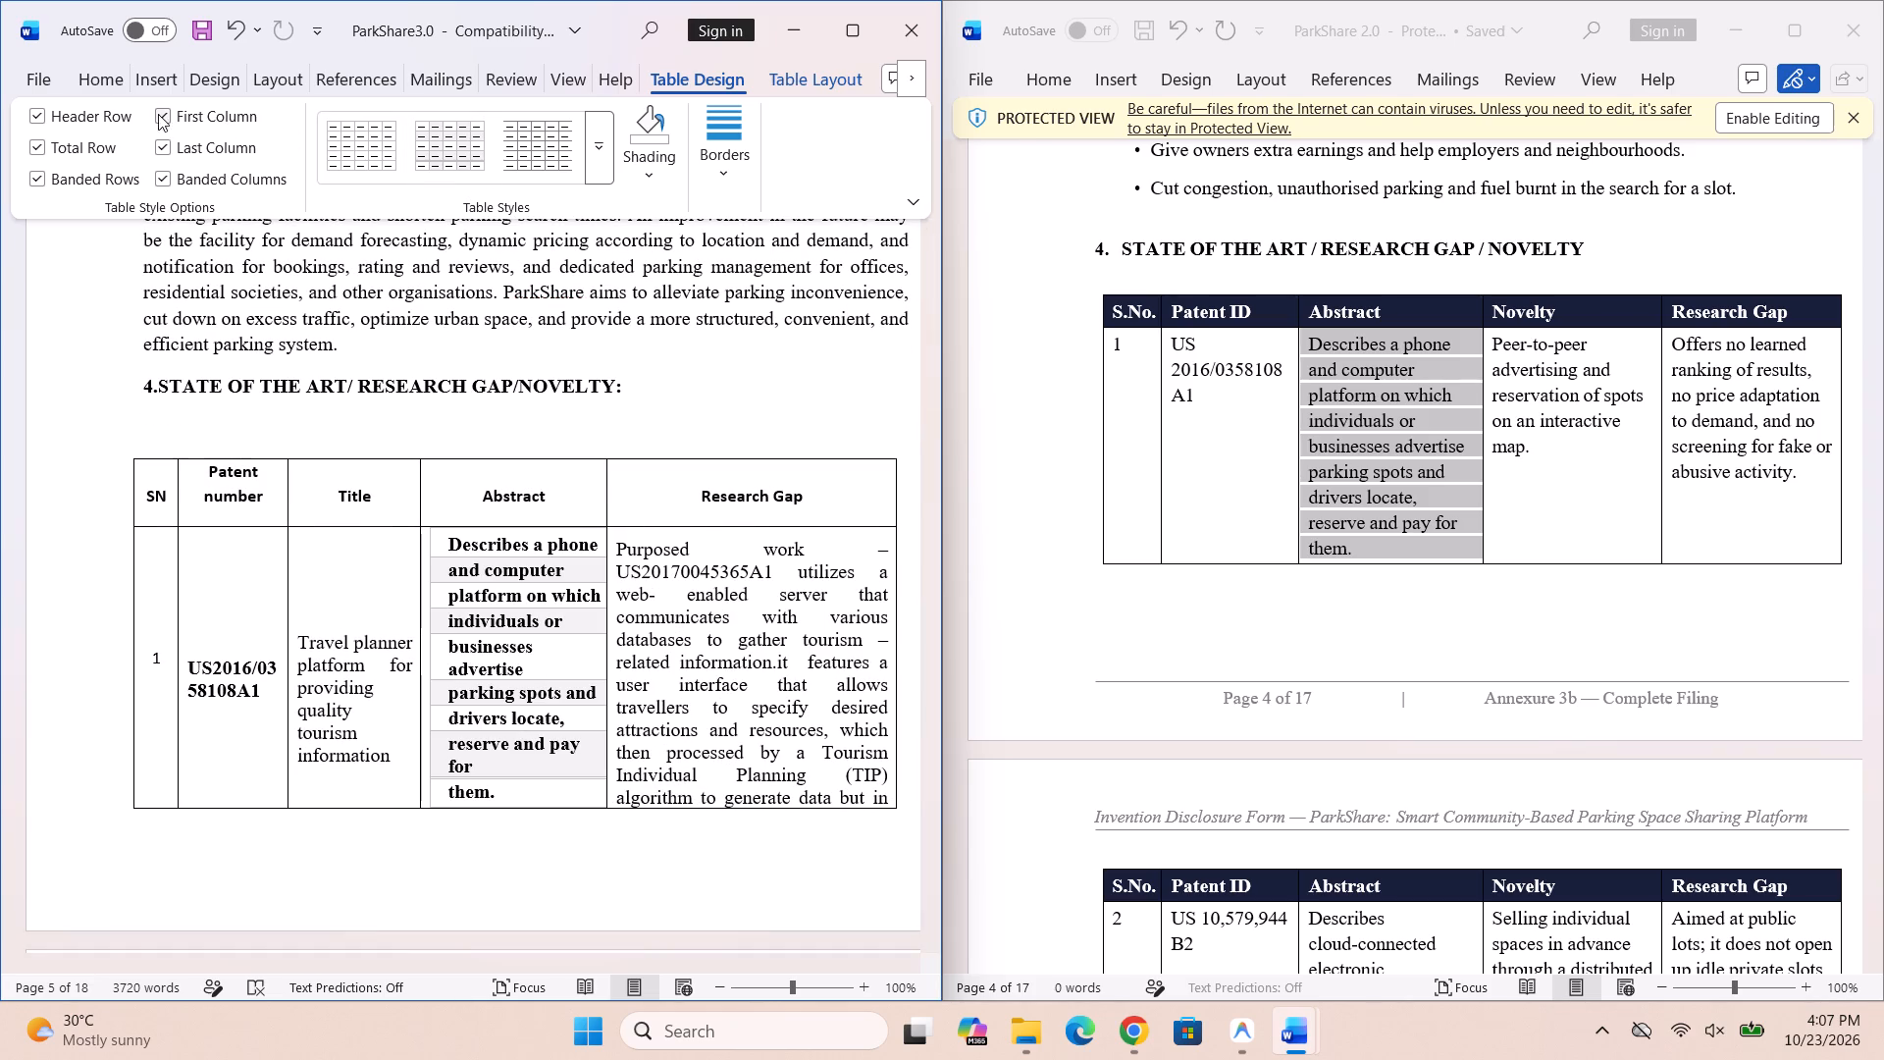
left_click(166, 117)
left_click(162, 153)
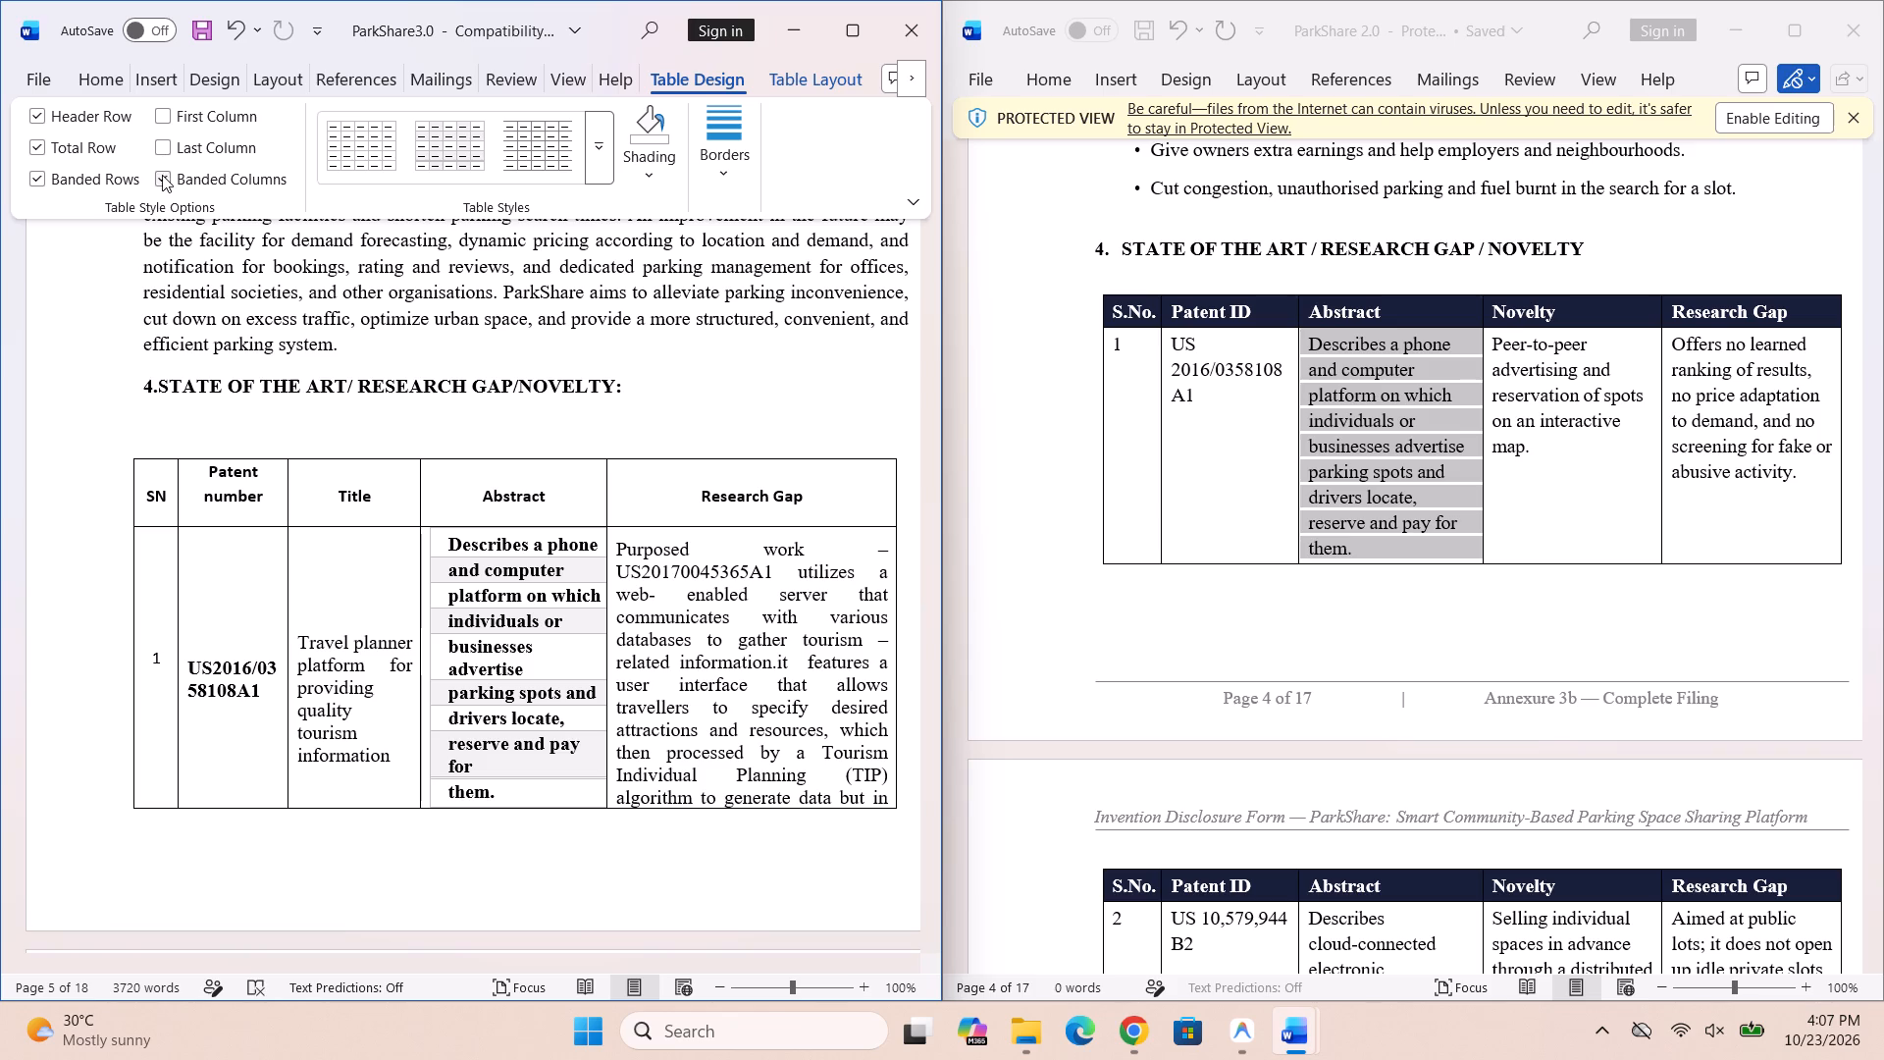
left_click(163, 176)
left_click(47, 181)
left_click(35, 149)
left_click(33, 113)
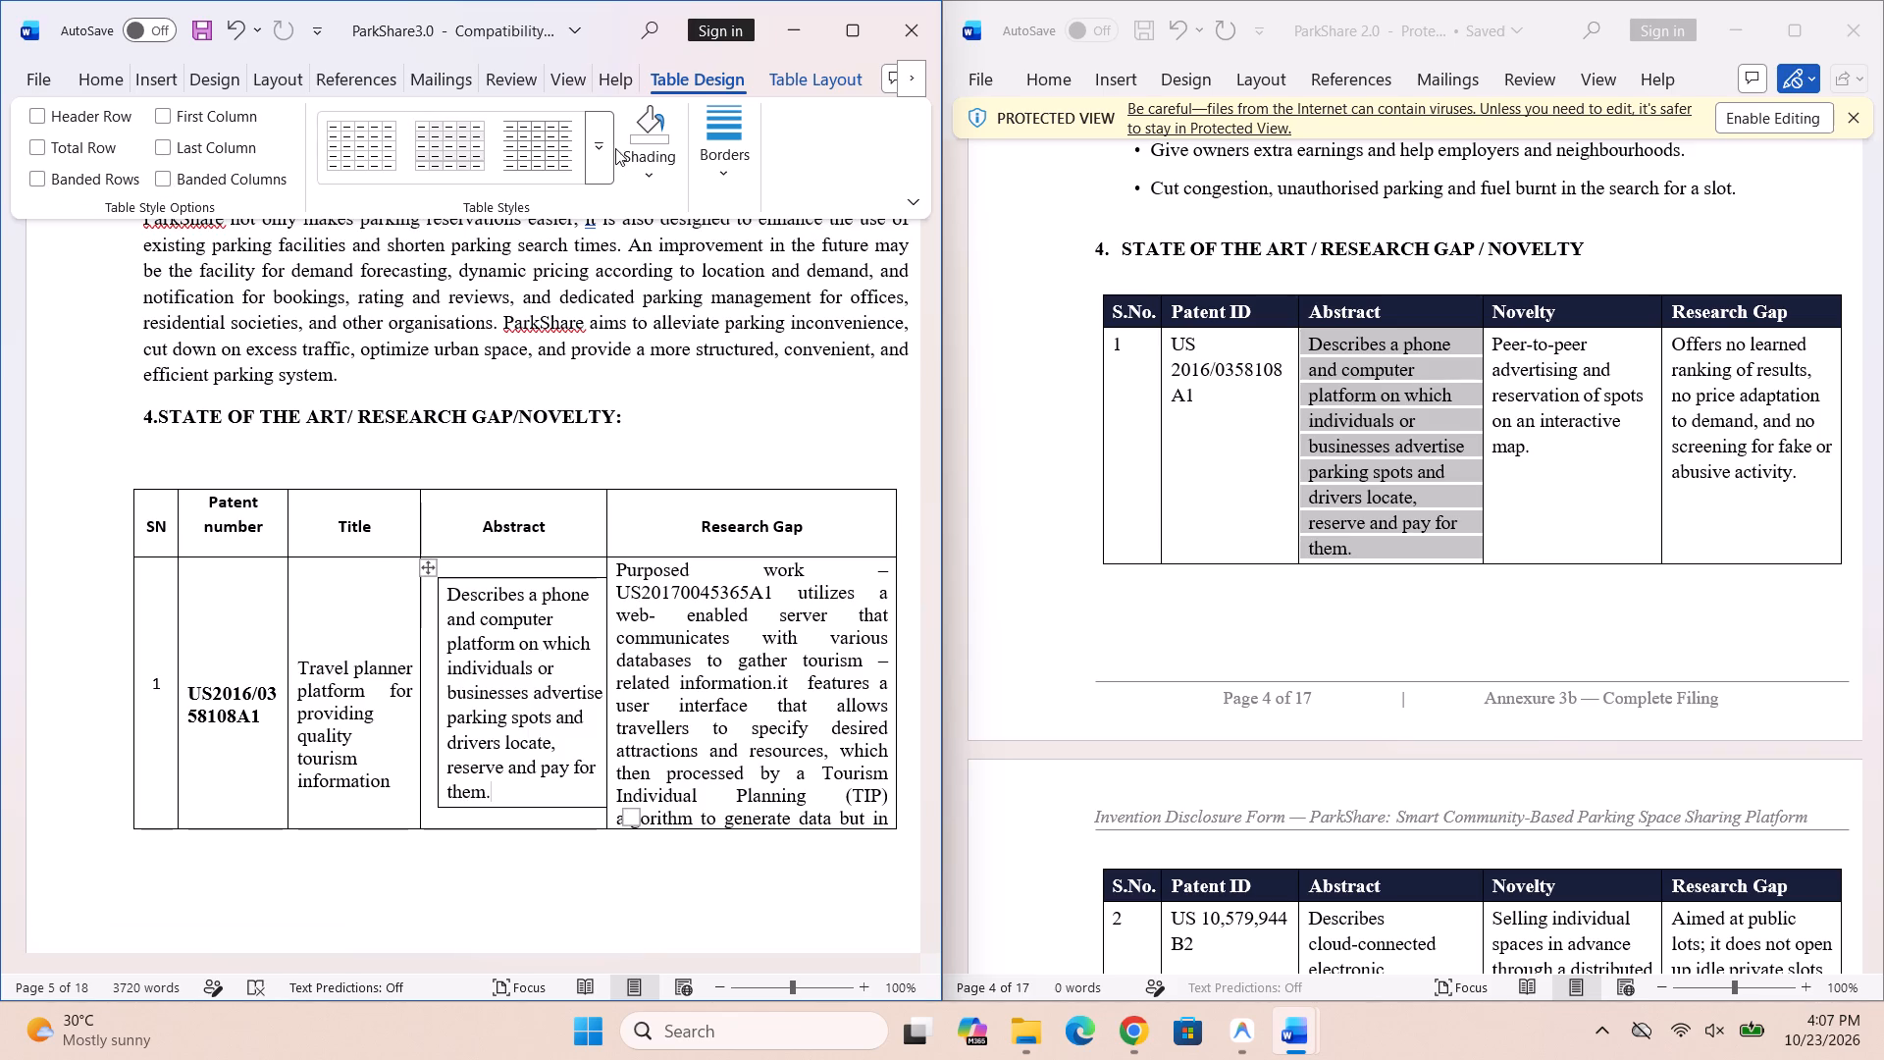
Apply a borderless plain table style to the pasted abstract table.
left_click(608, 147)
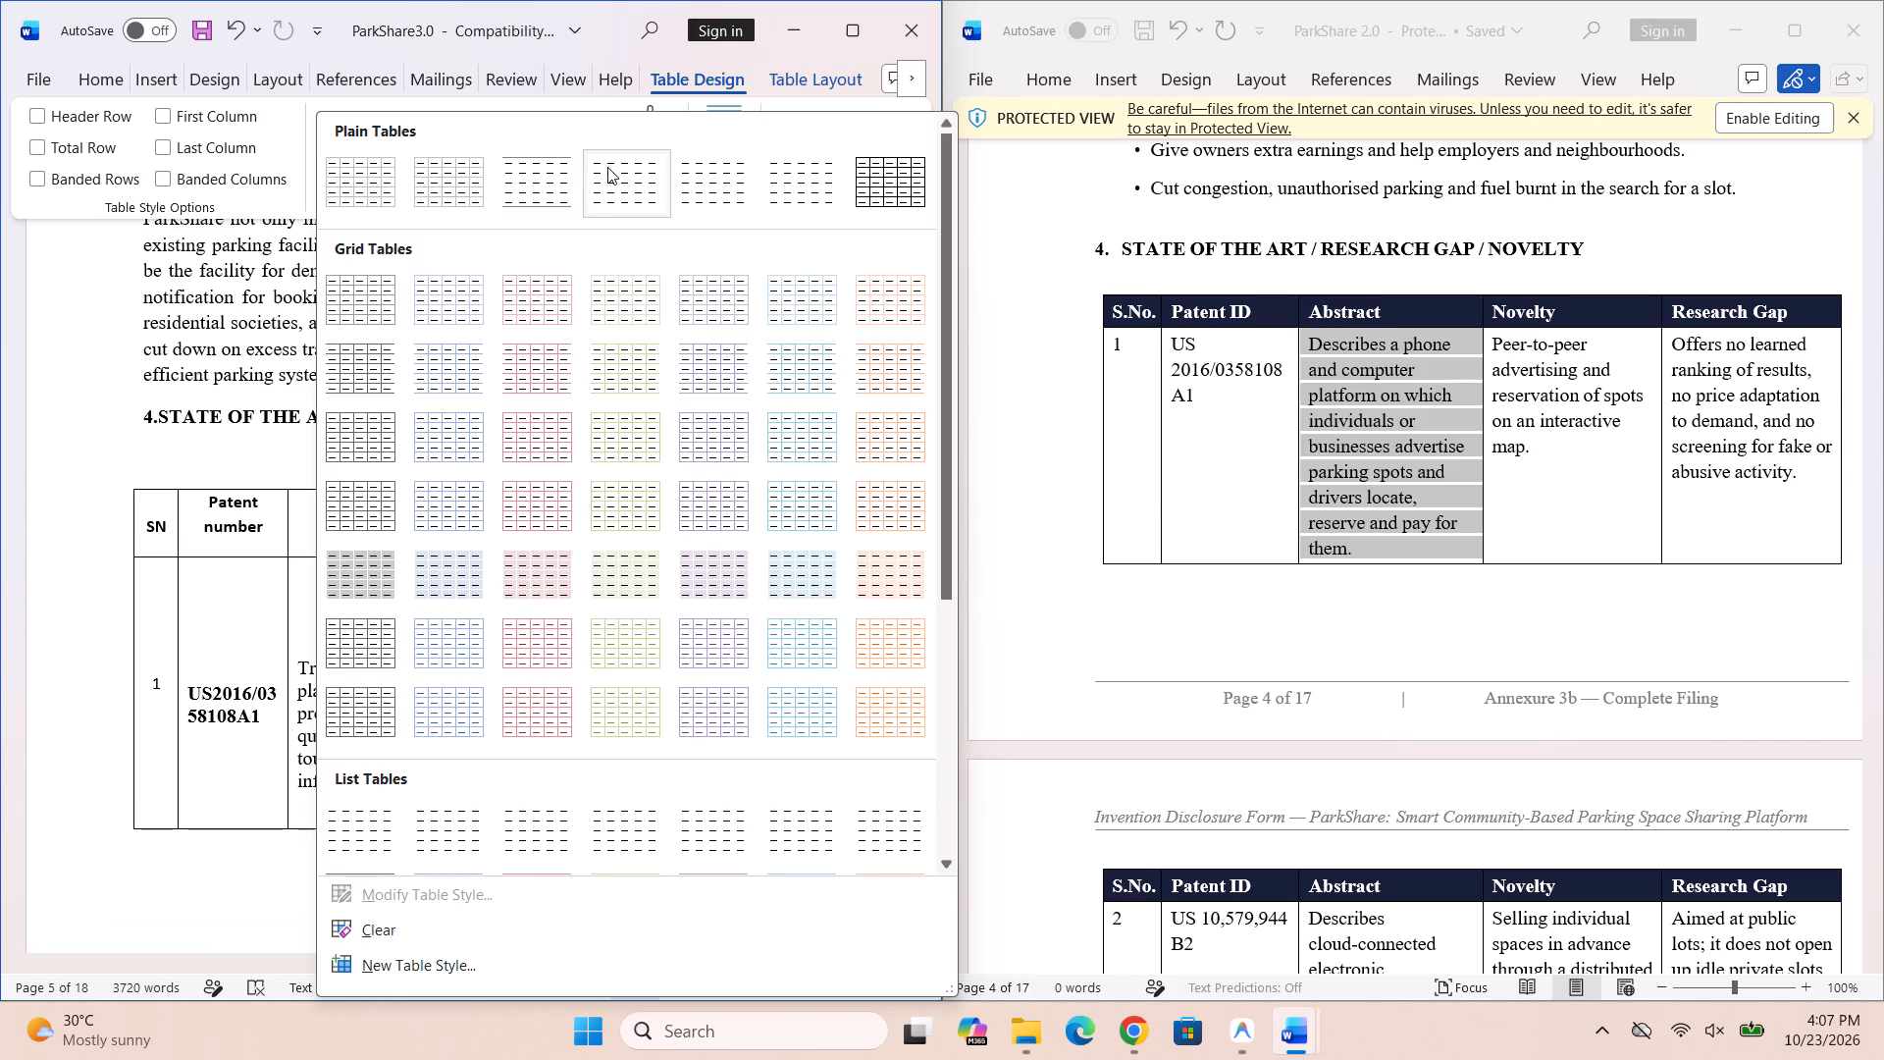
left_click(722, 187)
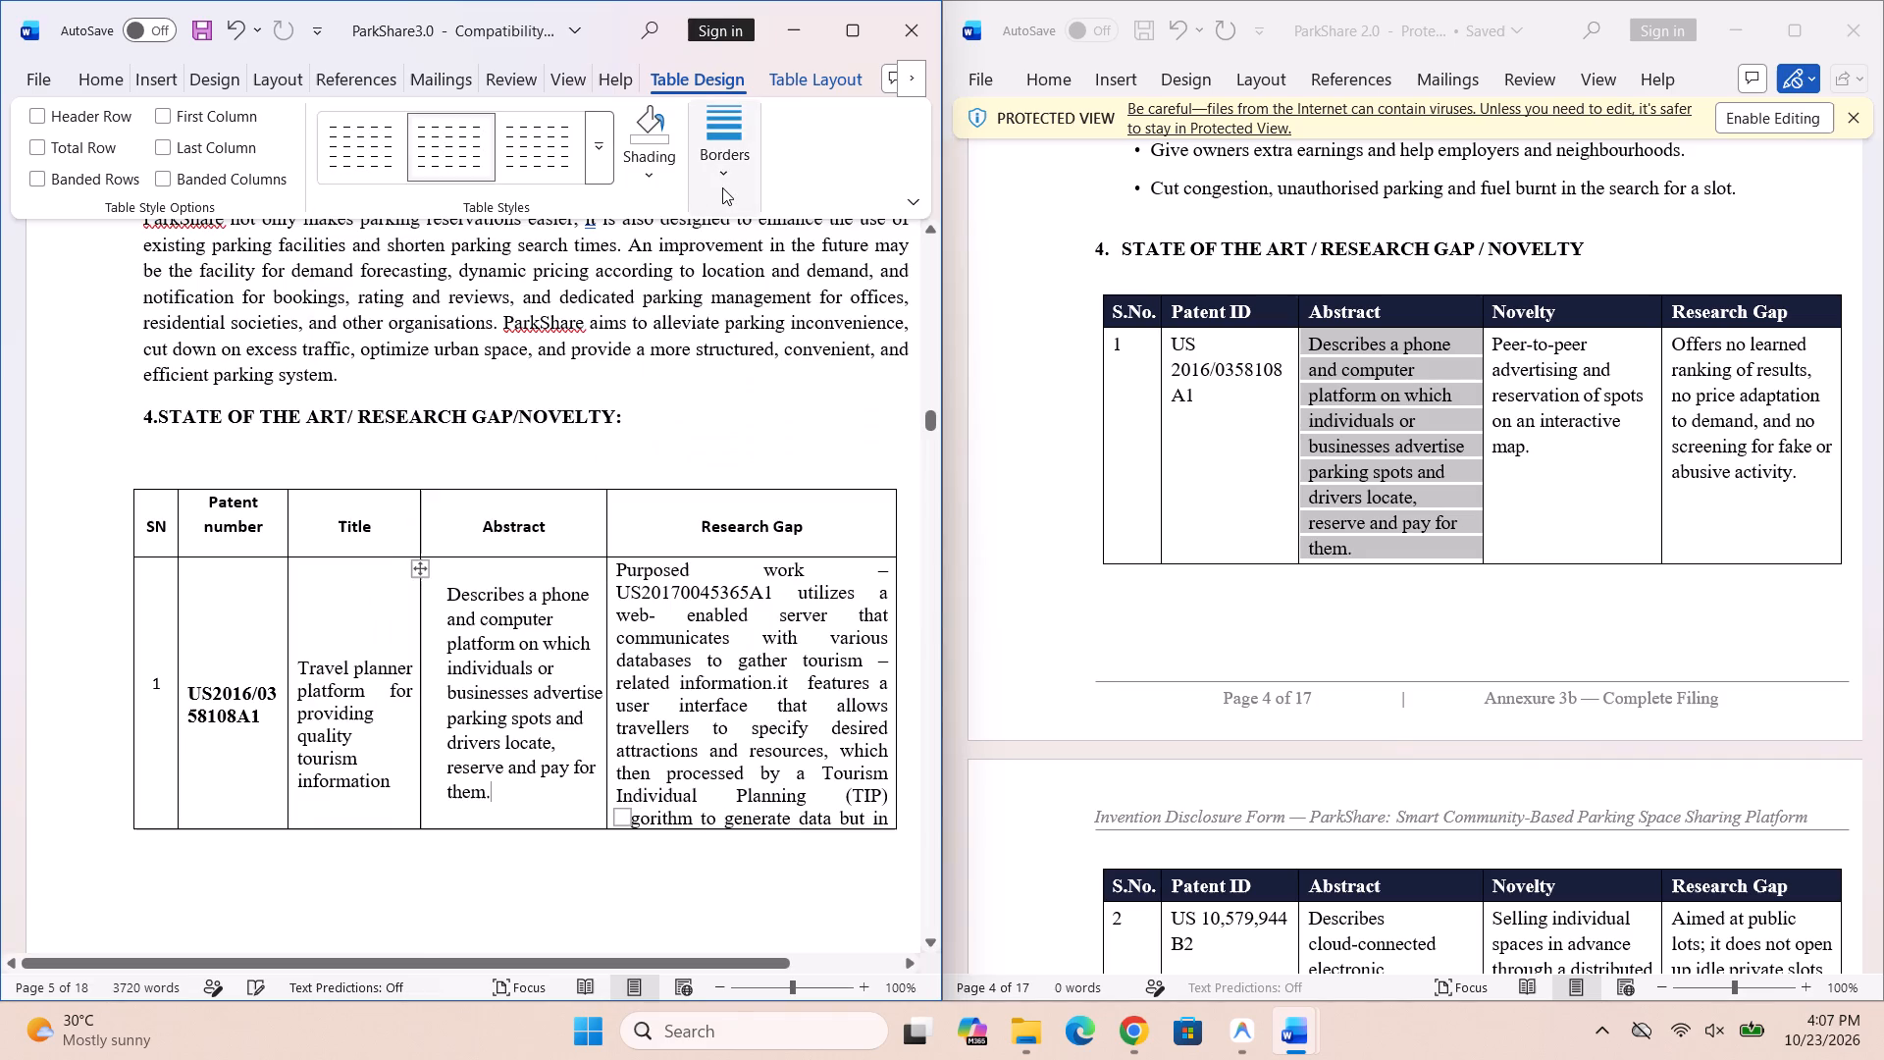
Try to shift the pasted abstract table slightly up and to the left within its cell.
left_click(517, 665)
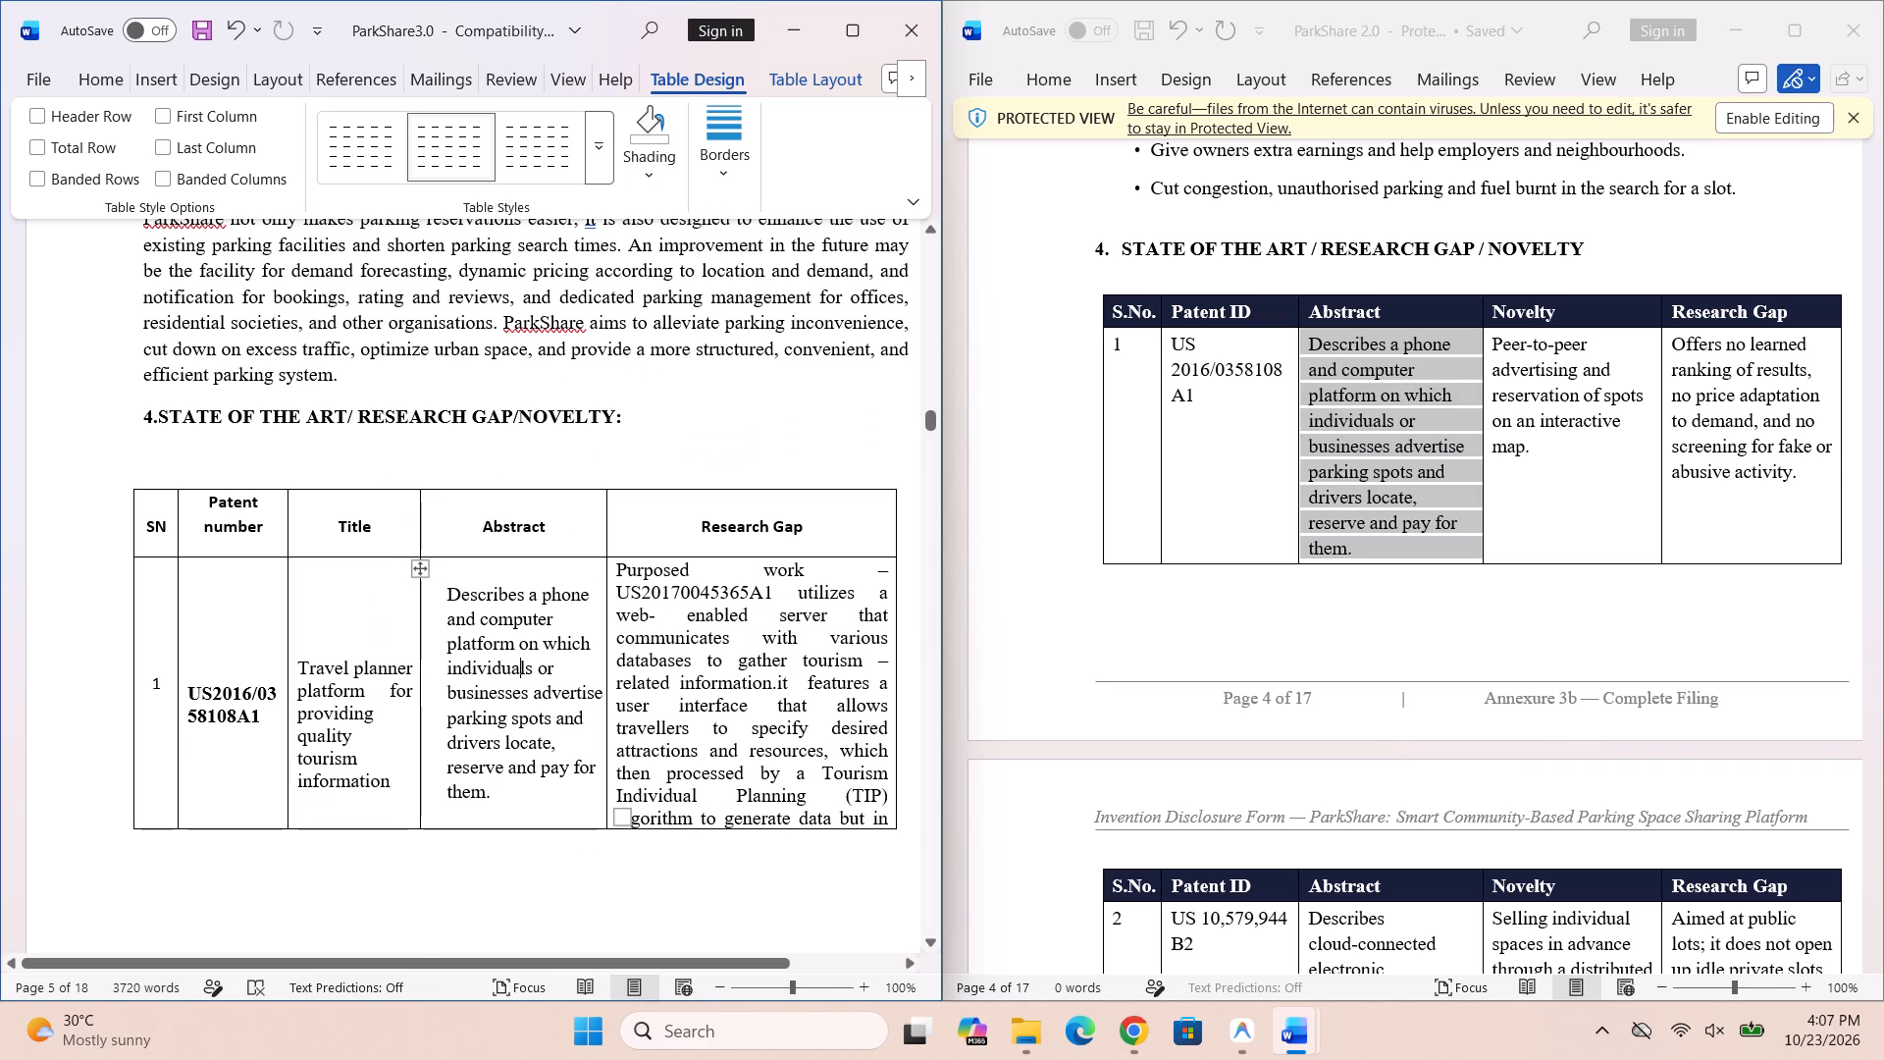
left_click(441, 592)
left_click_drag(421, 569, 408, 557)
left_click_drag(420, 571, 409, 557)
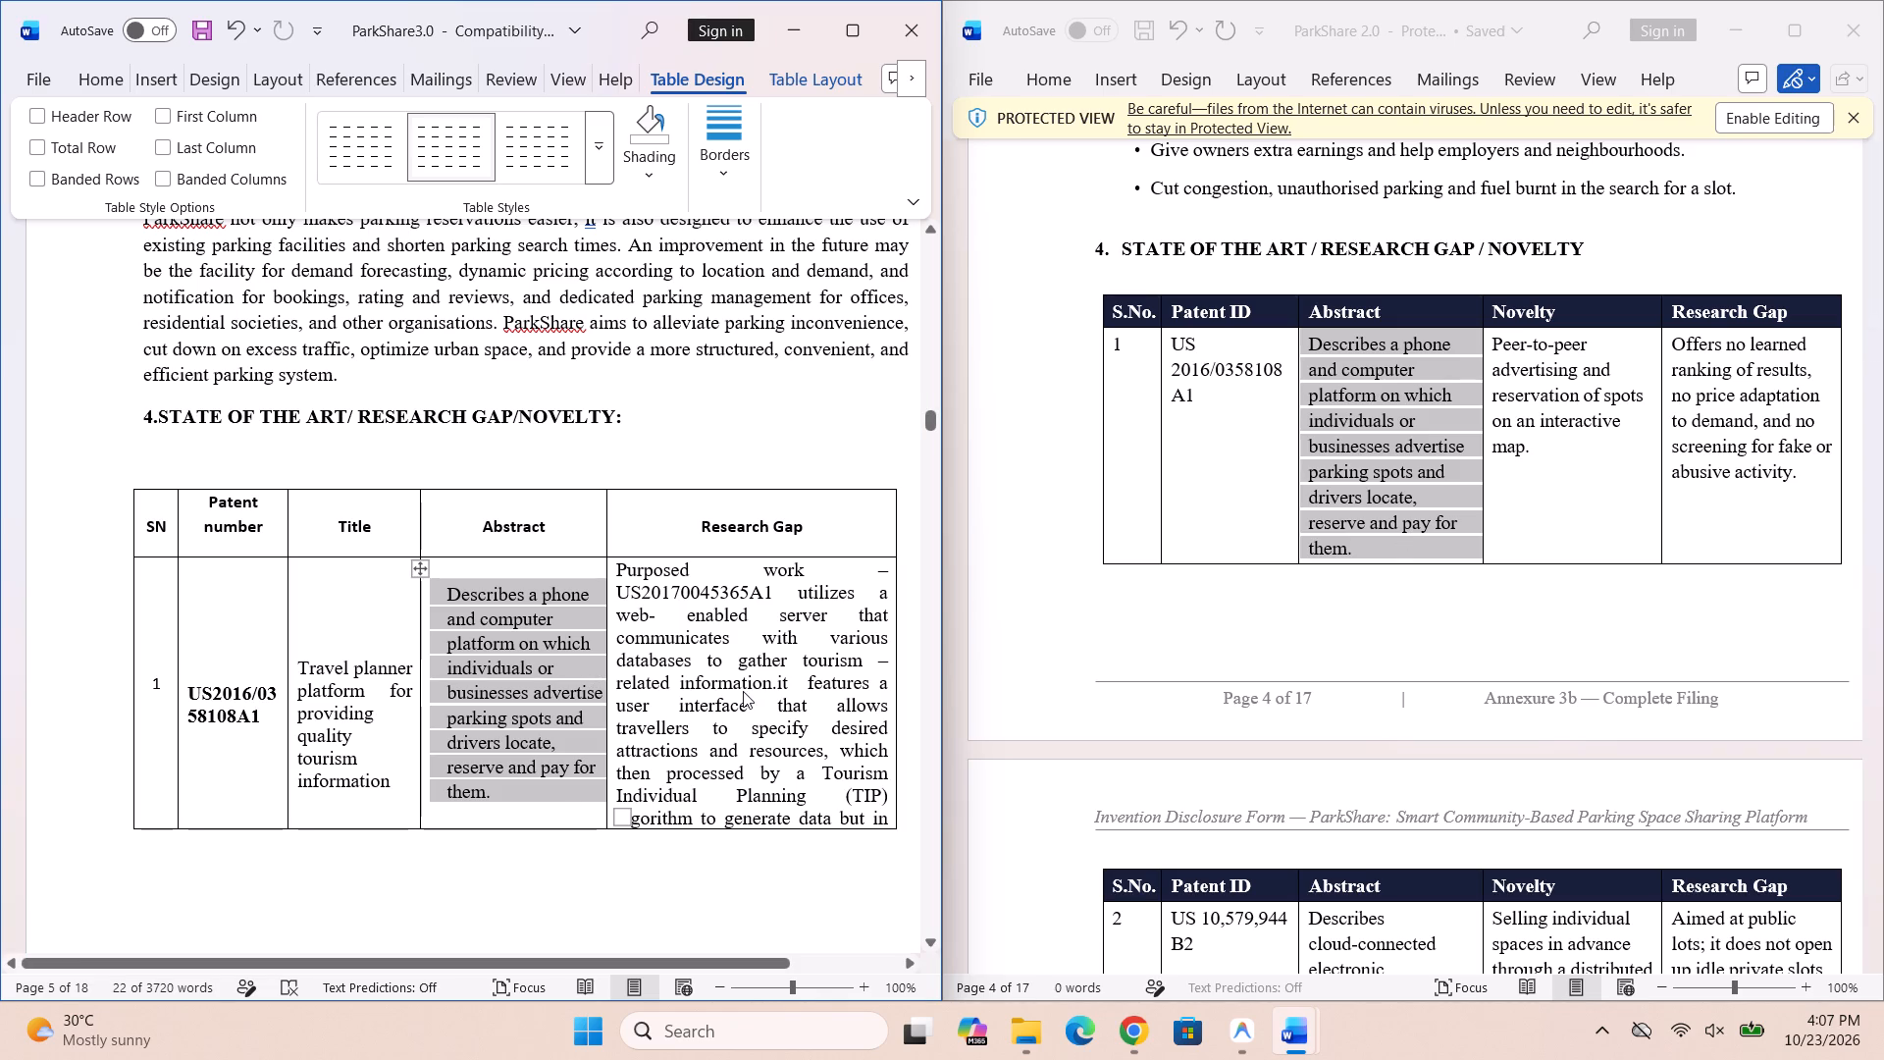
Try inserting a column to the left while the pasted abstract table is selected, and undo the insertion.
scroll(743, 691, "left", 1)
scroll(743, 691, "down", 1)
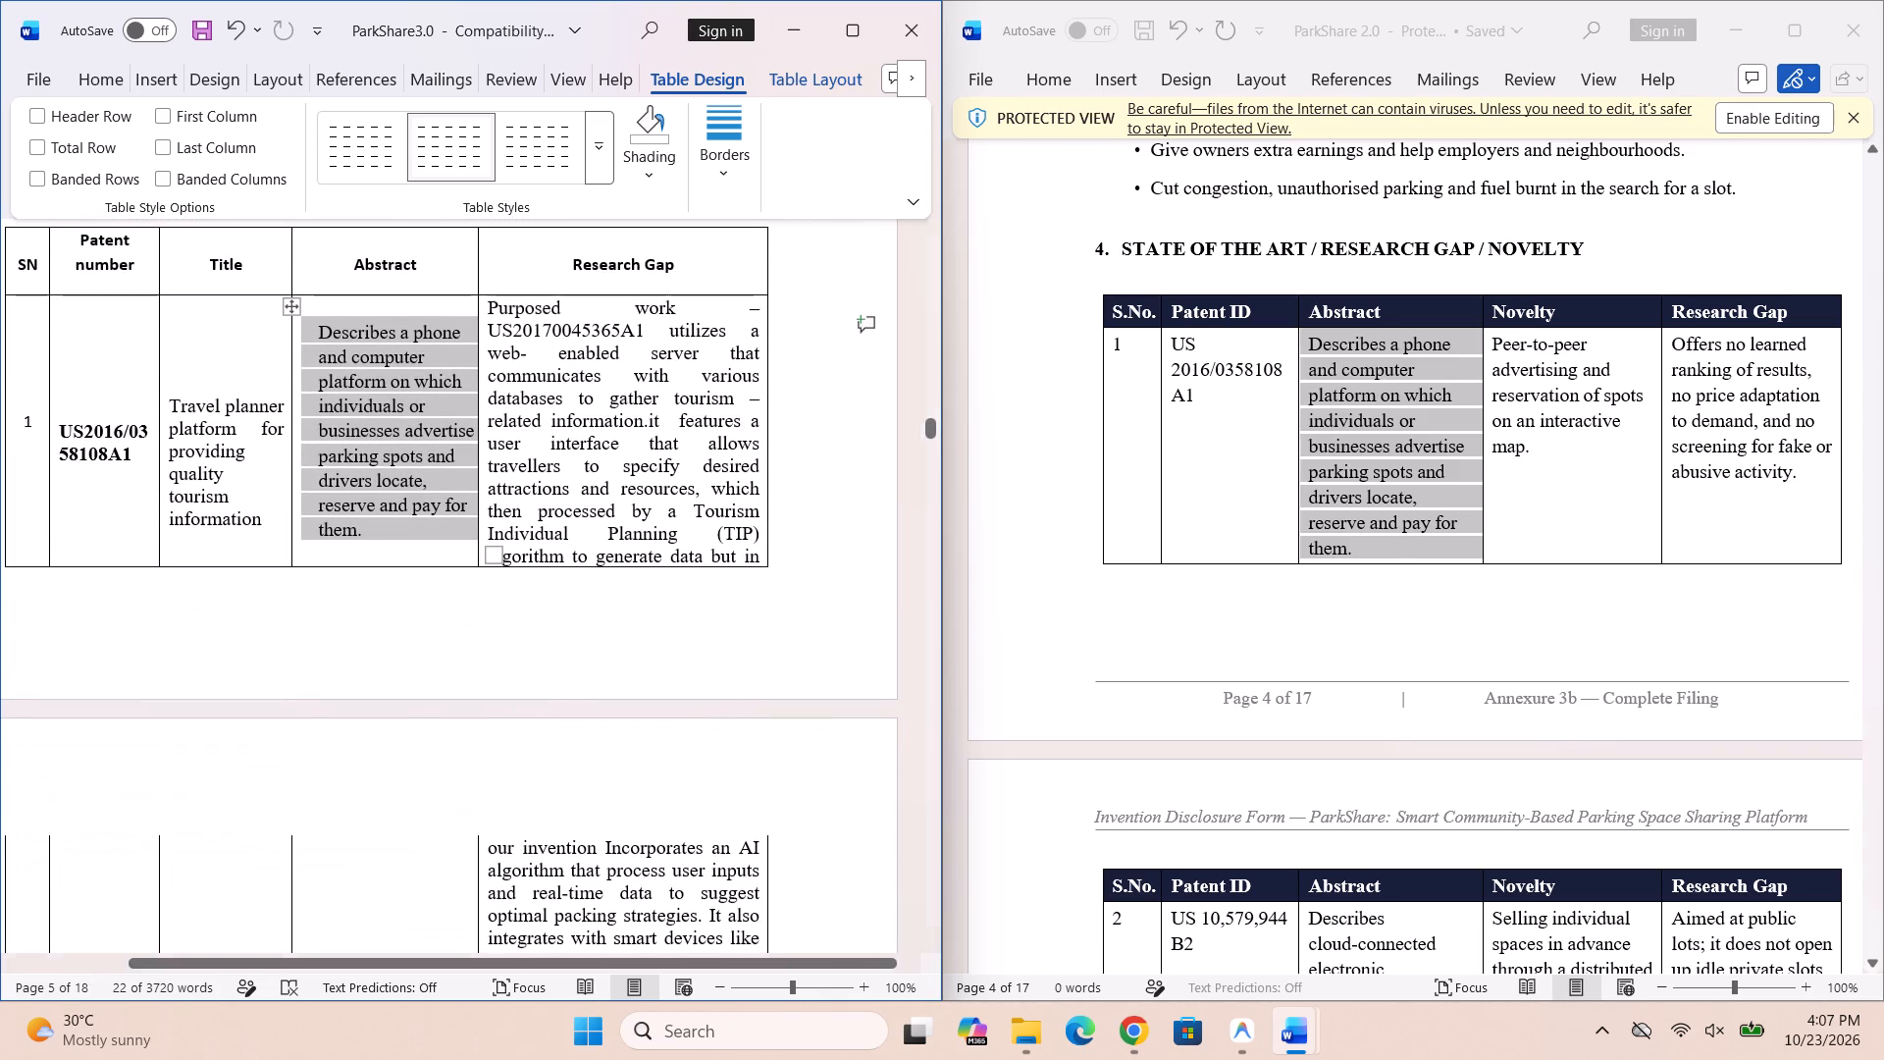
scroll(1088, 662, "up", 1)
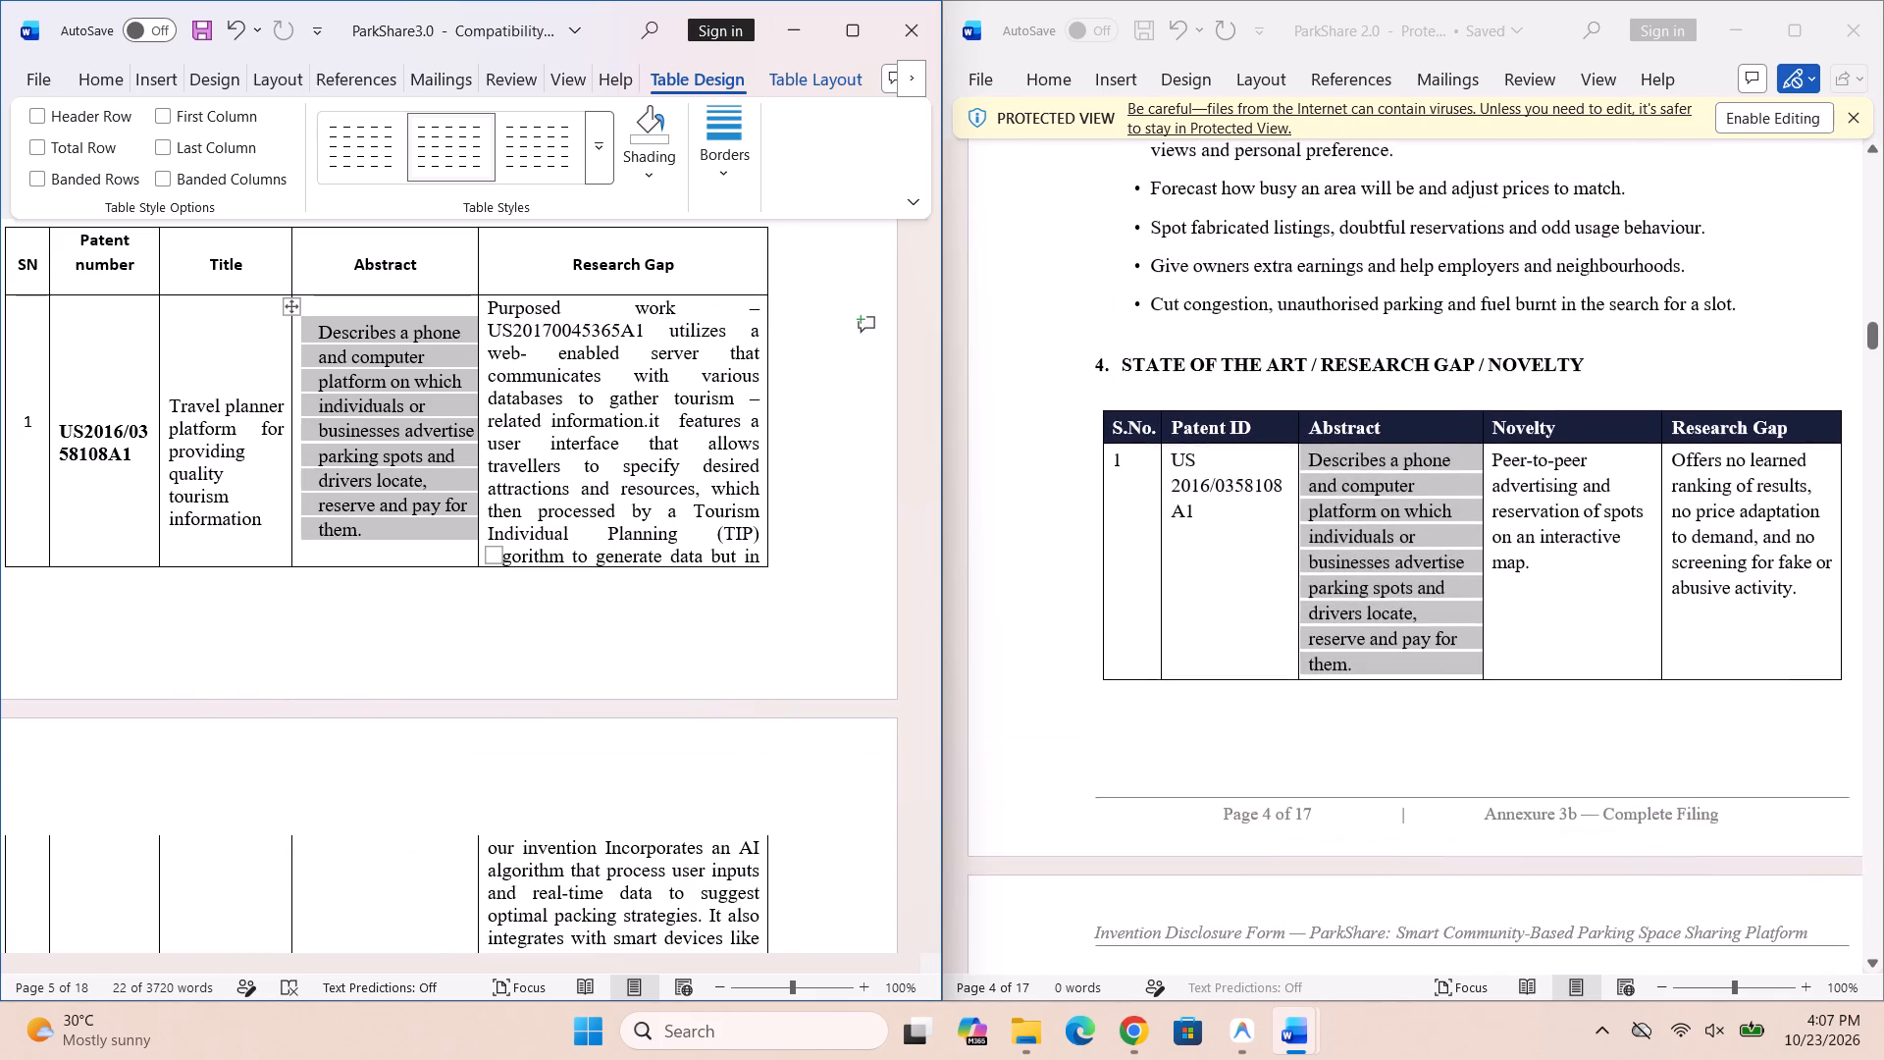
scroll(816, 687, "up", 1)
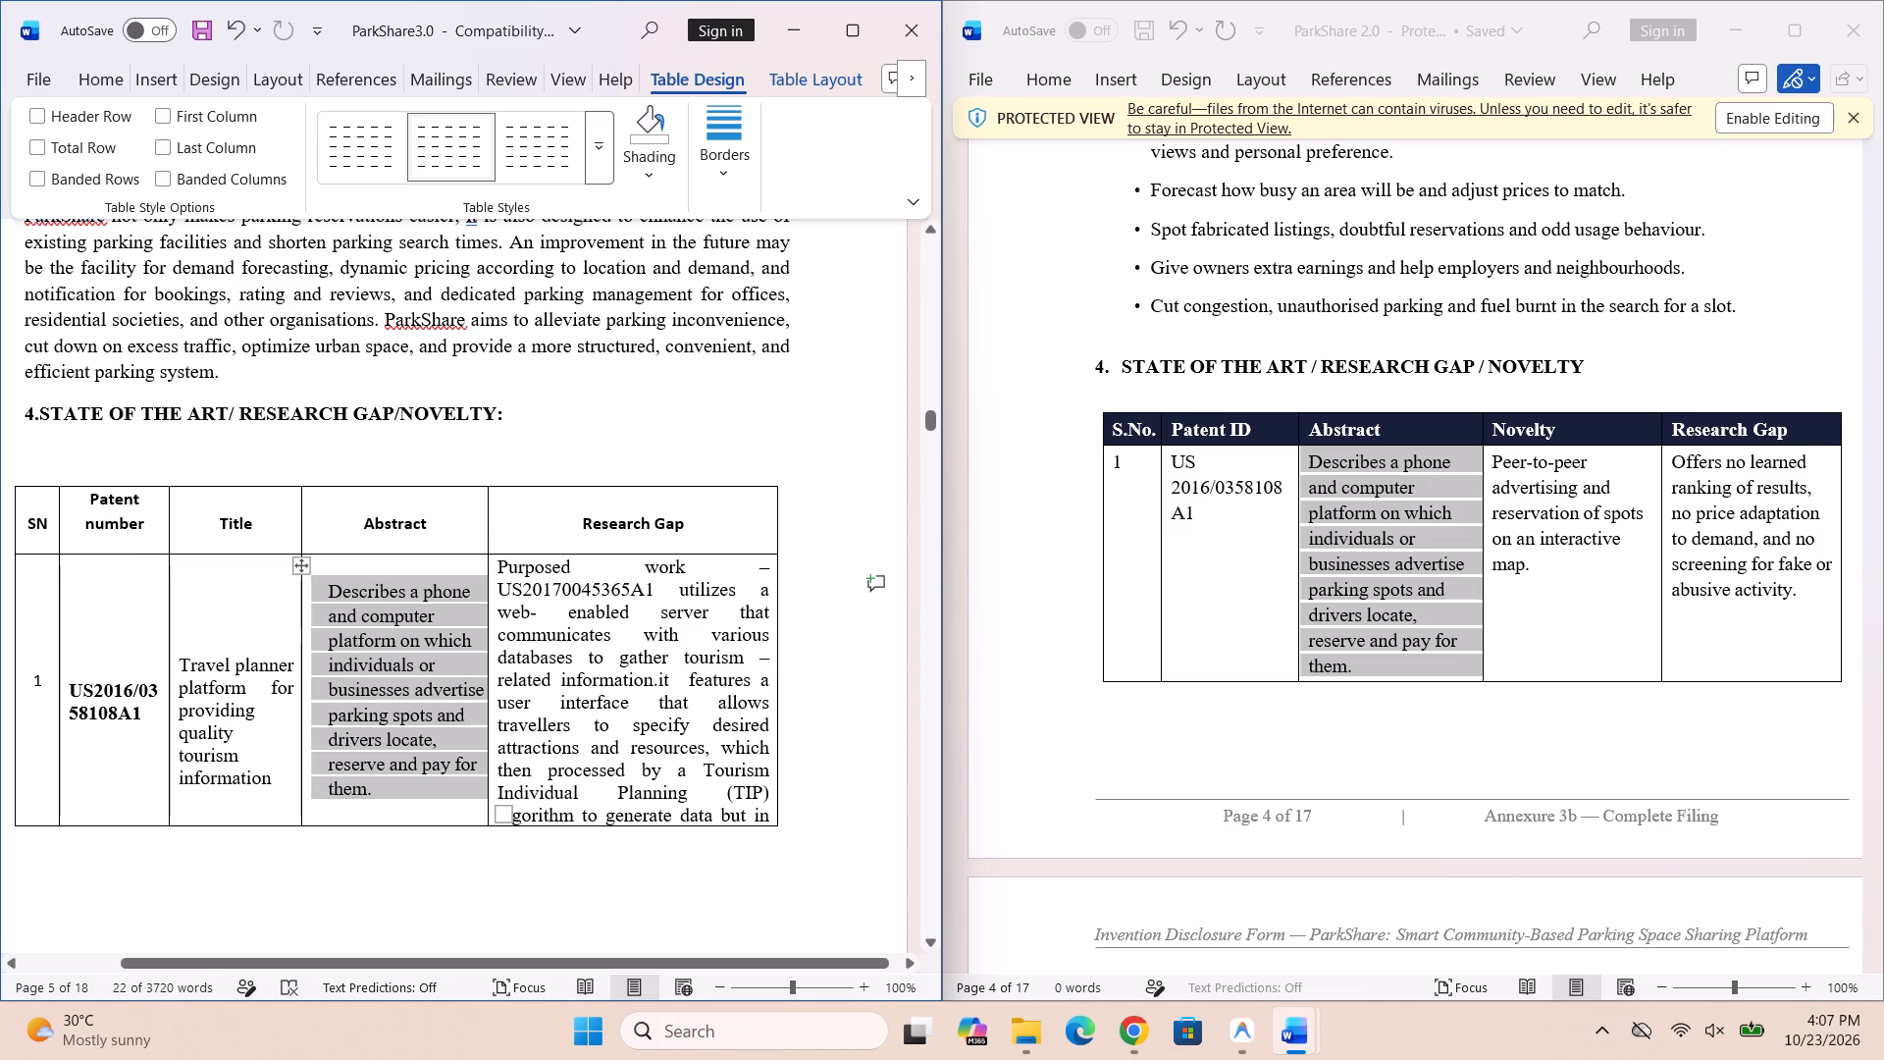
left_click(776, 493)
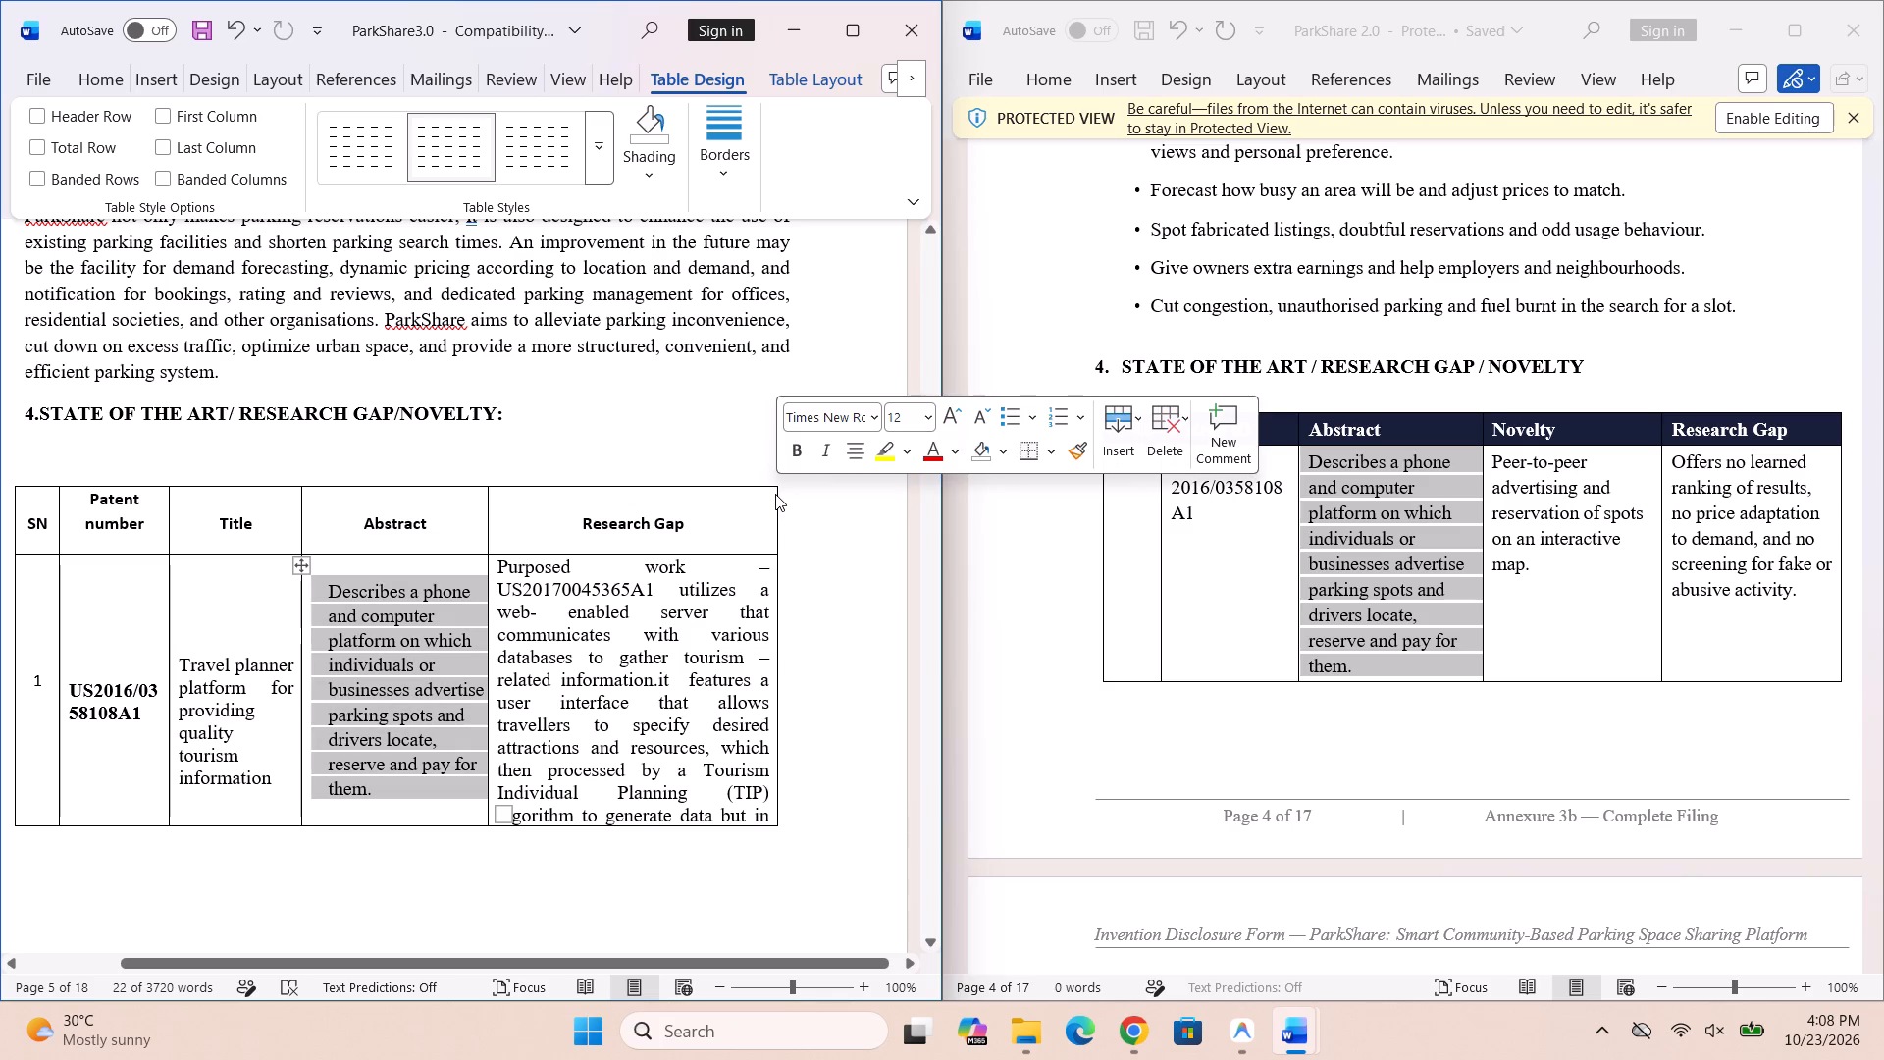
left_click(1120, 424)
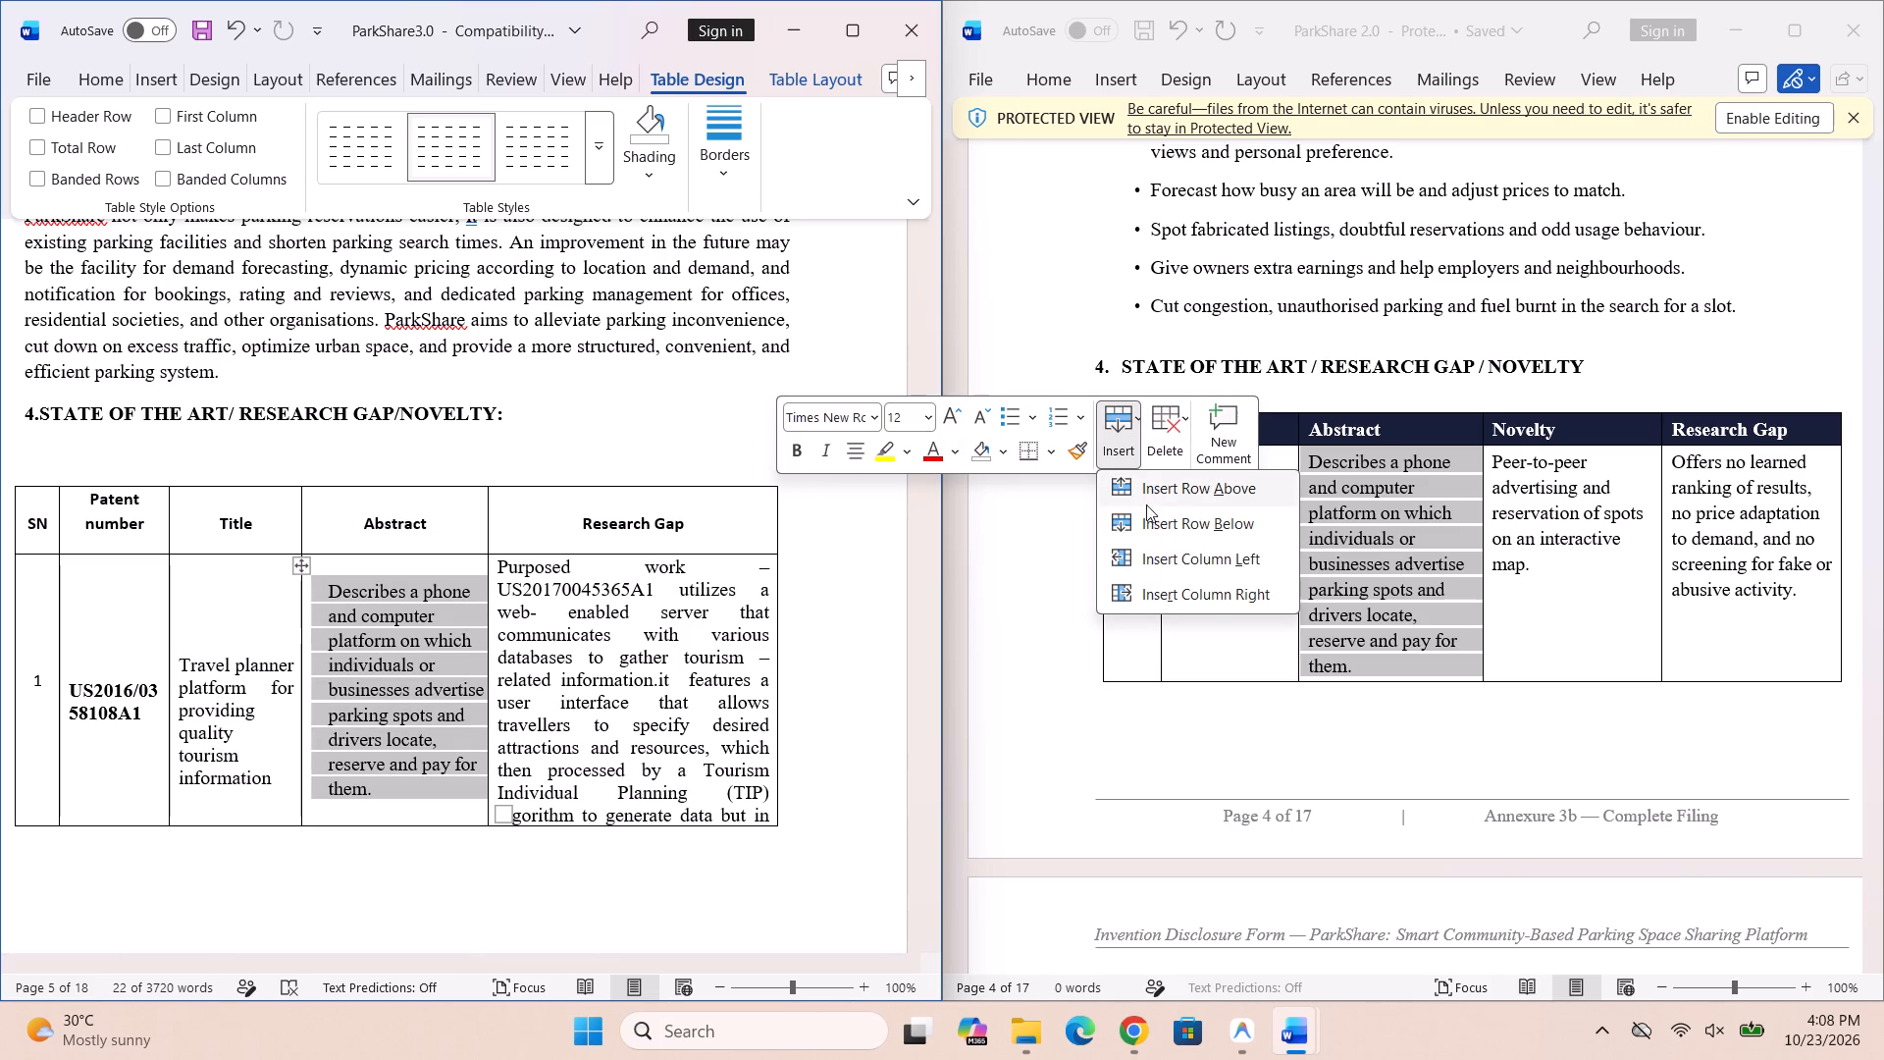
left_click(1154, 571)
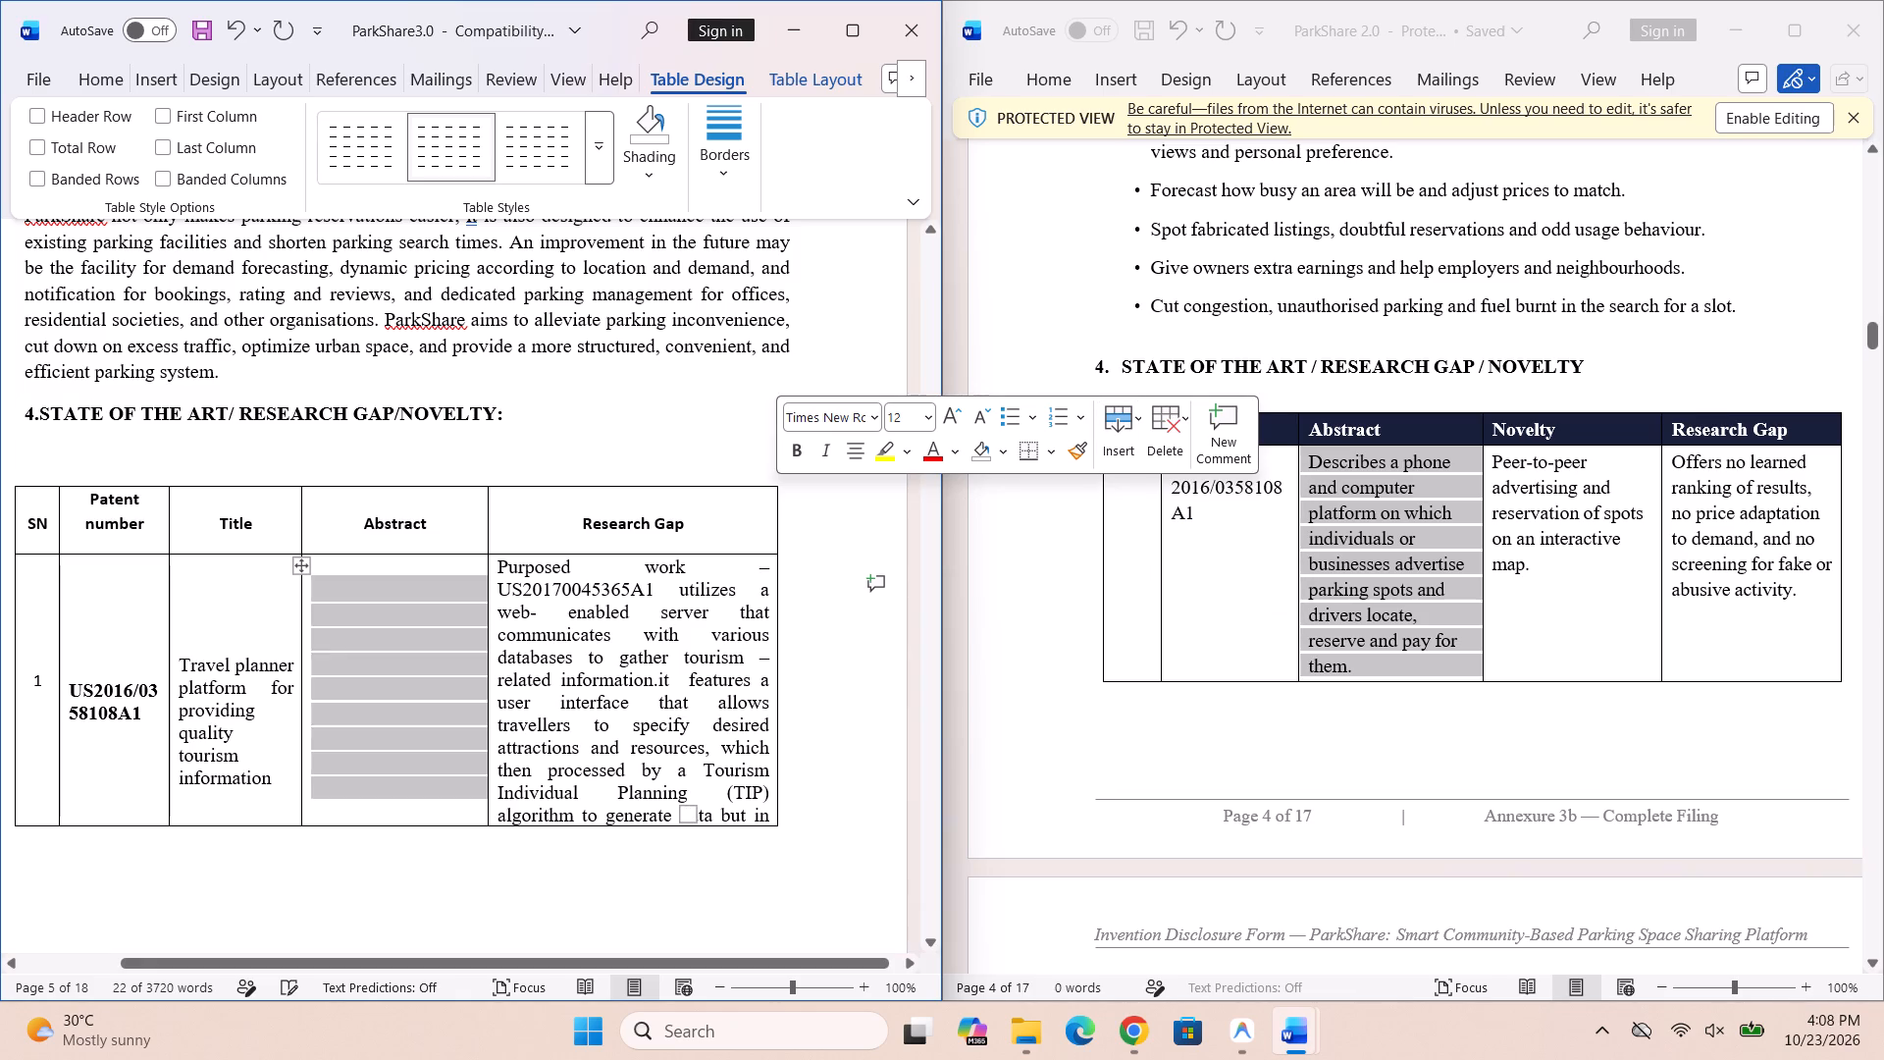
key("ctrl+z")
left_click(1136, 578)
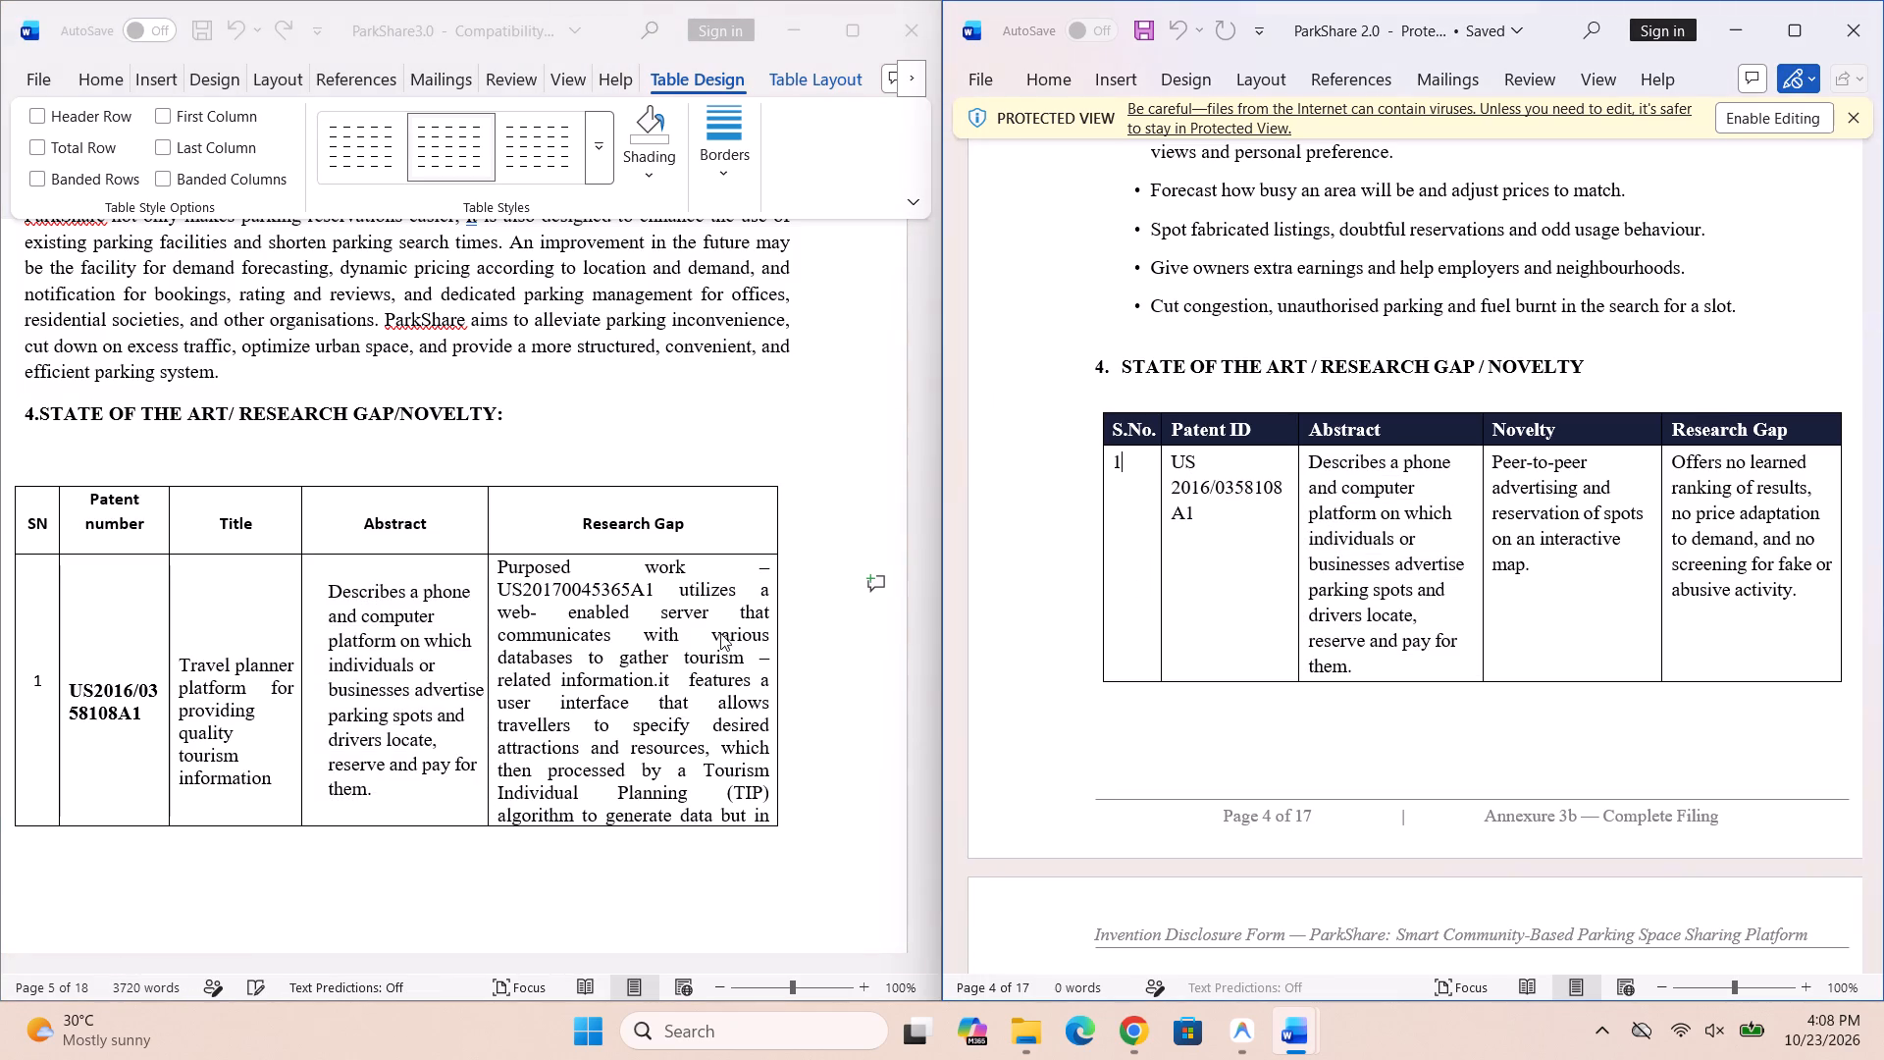
Insert a blank column between the Abstract and Research Gap columns of the form's State of the Art table.
left_click(487, 498)
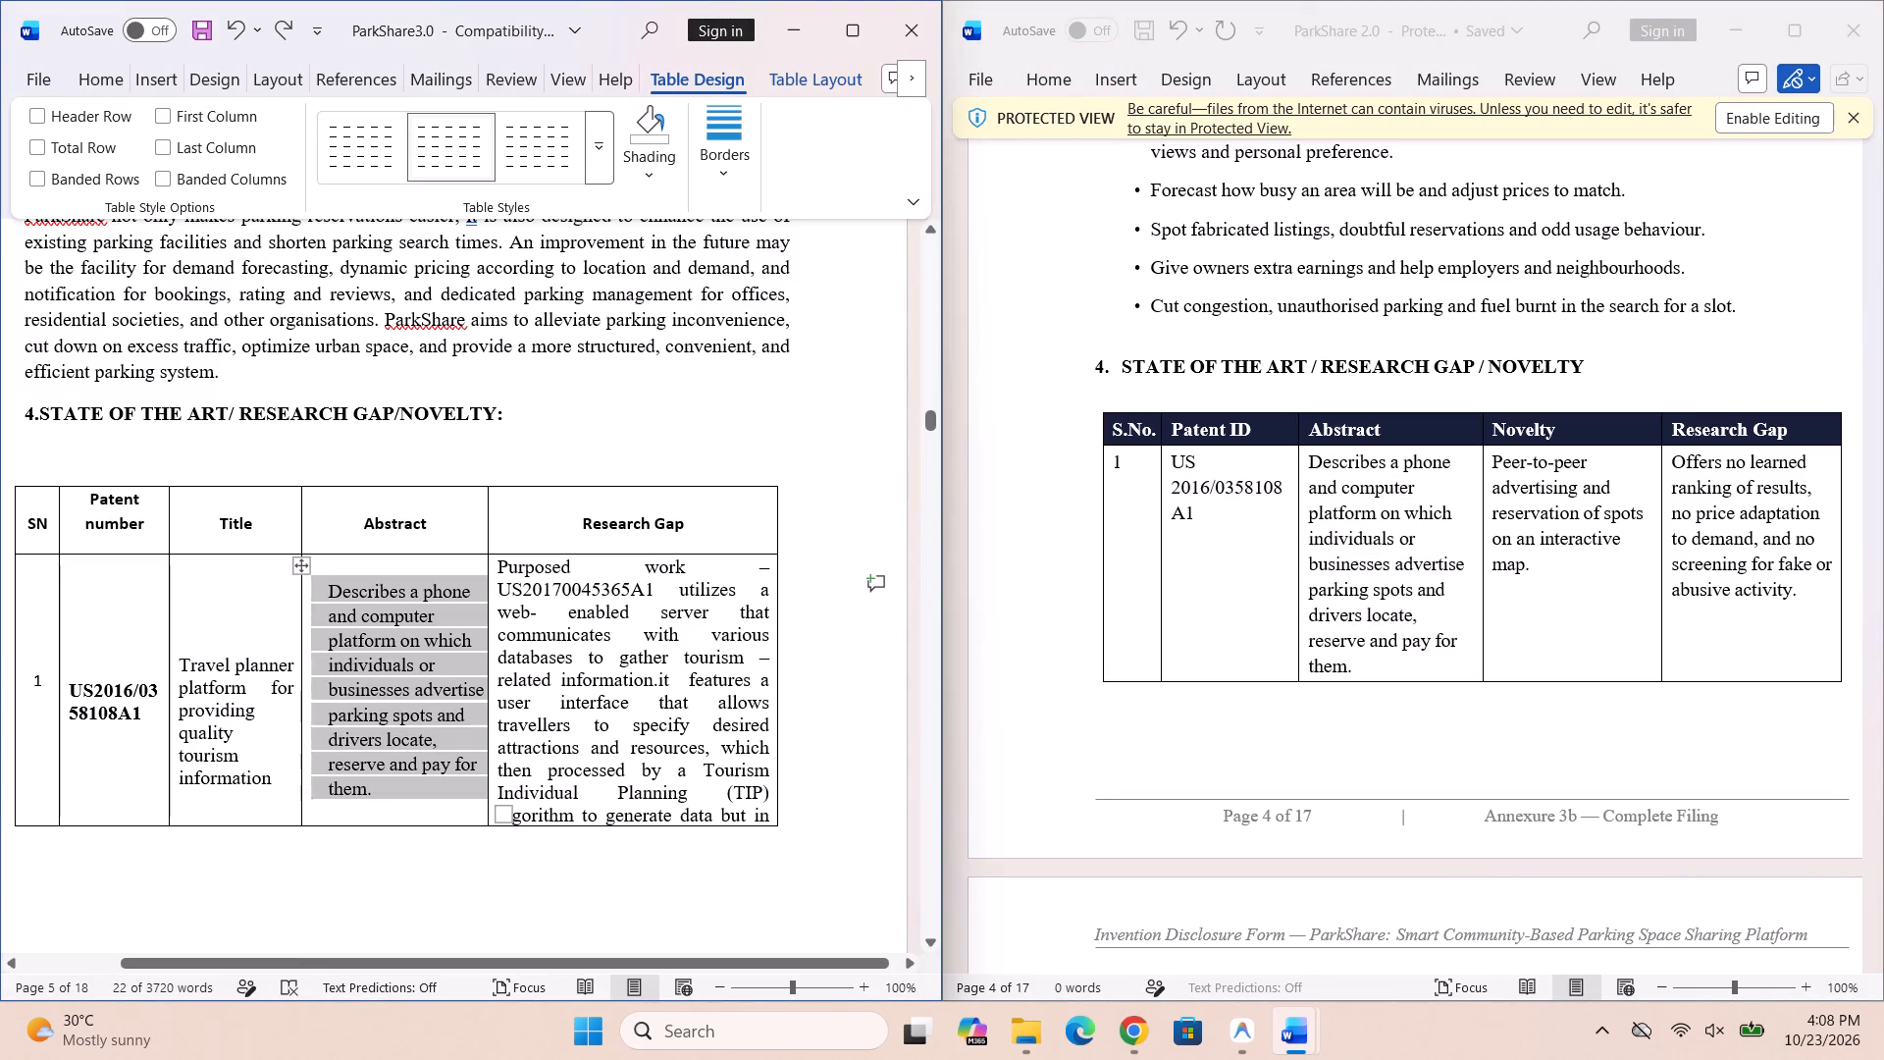
left_click(506, 487)
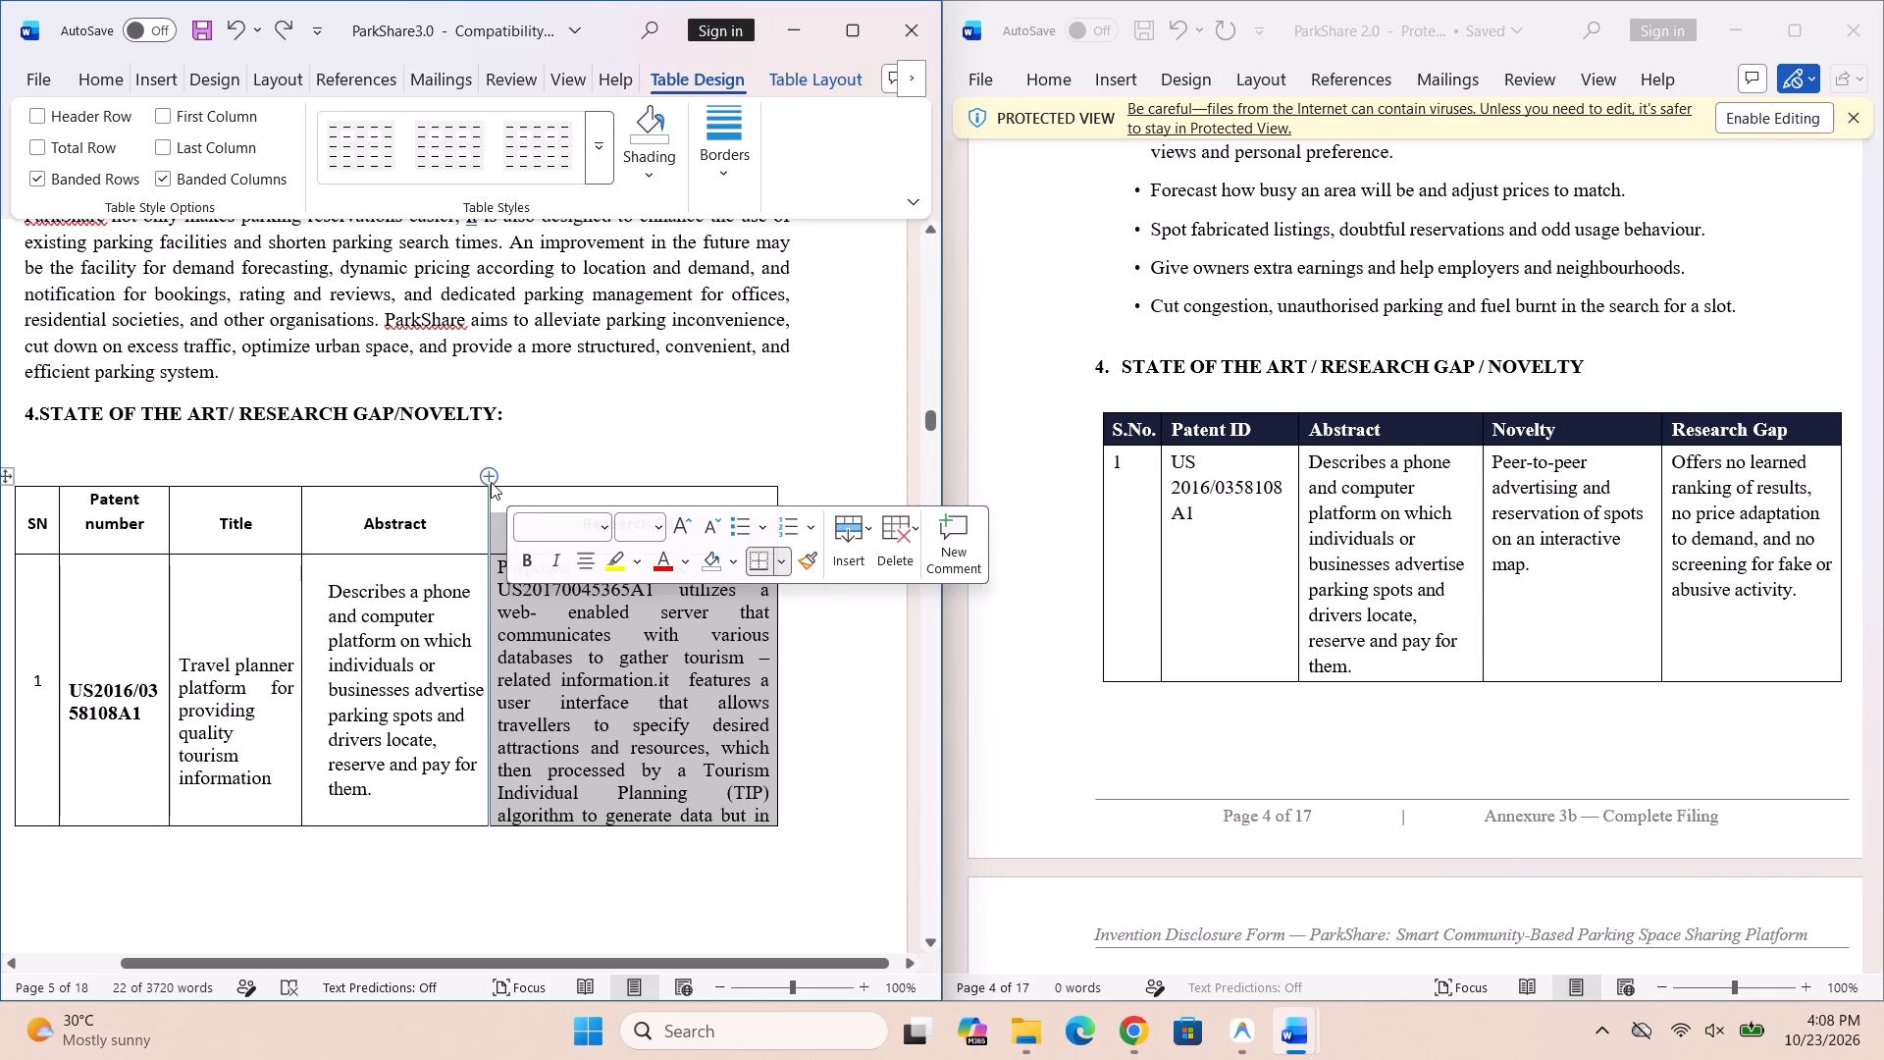
left_click(490, 481)
Apply a plain table style with thin grid lines to the form's whole State of the Art table.
left_click(770, 501)
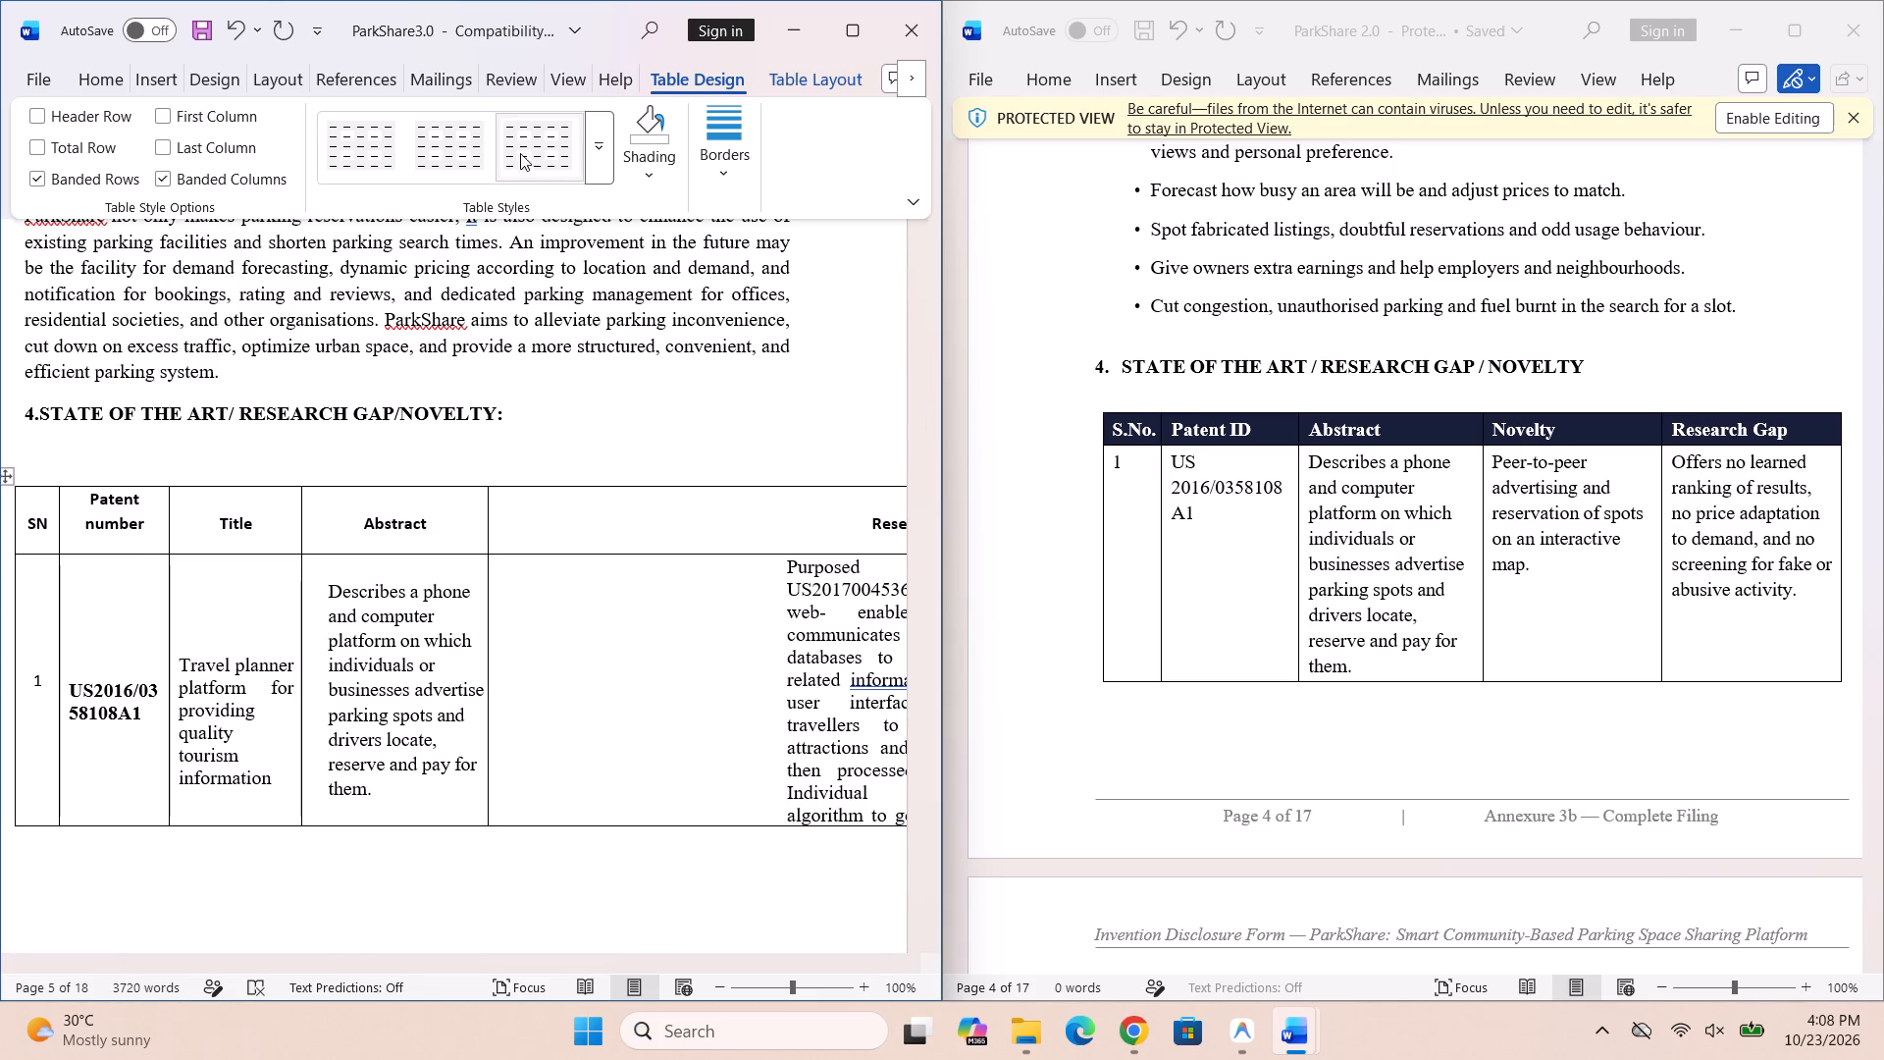
left_click(601, 158)
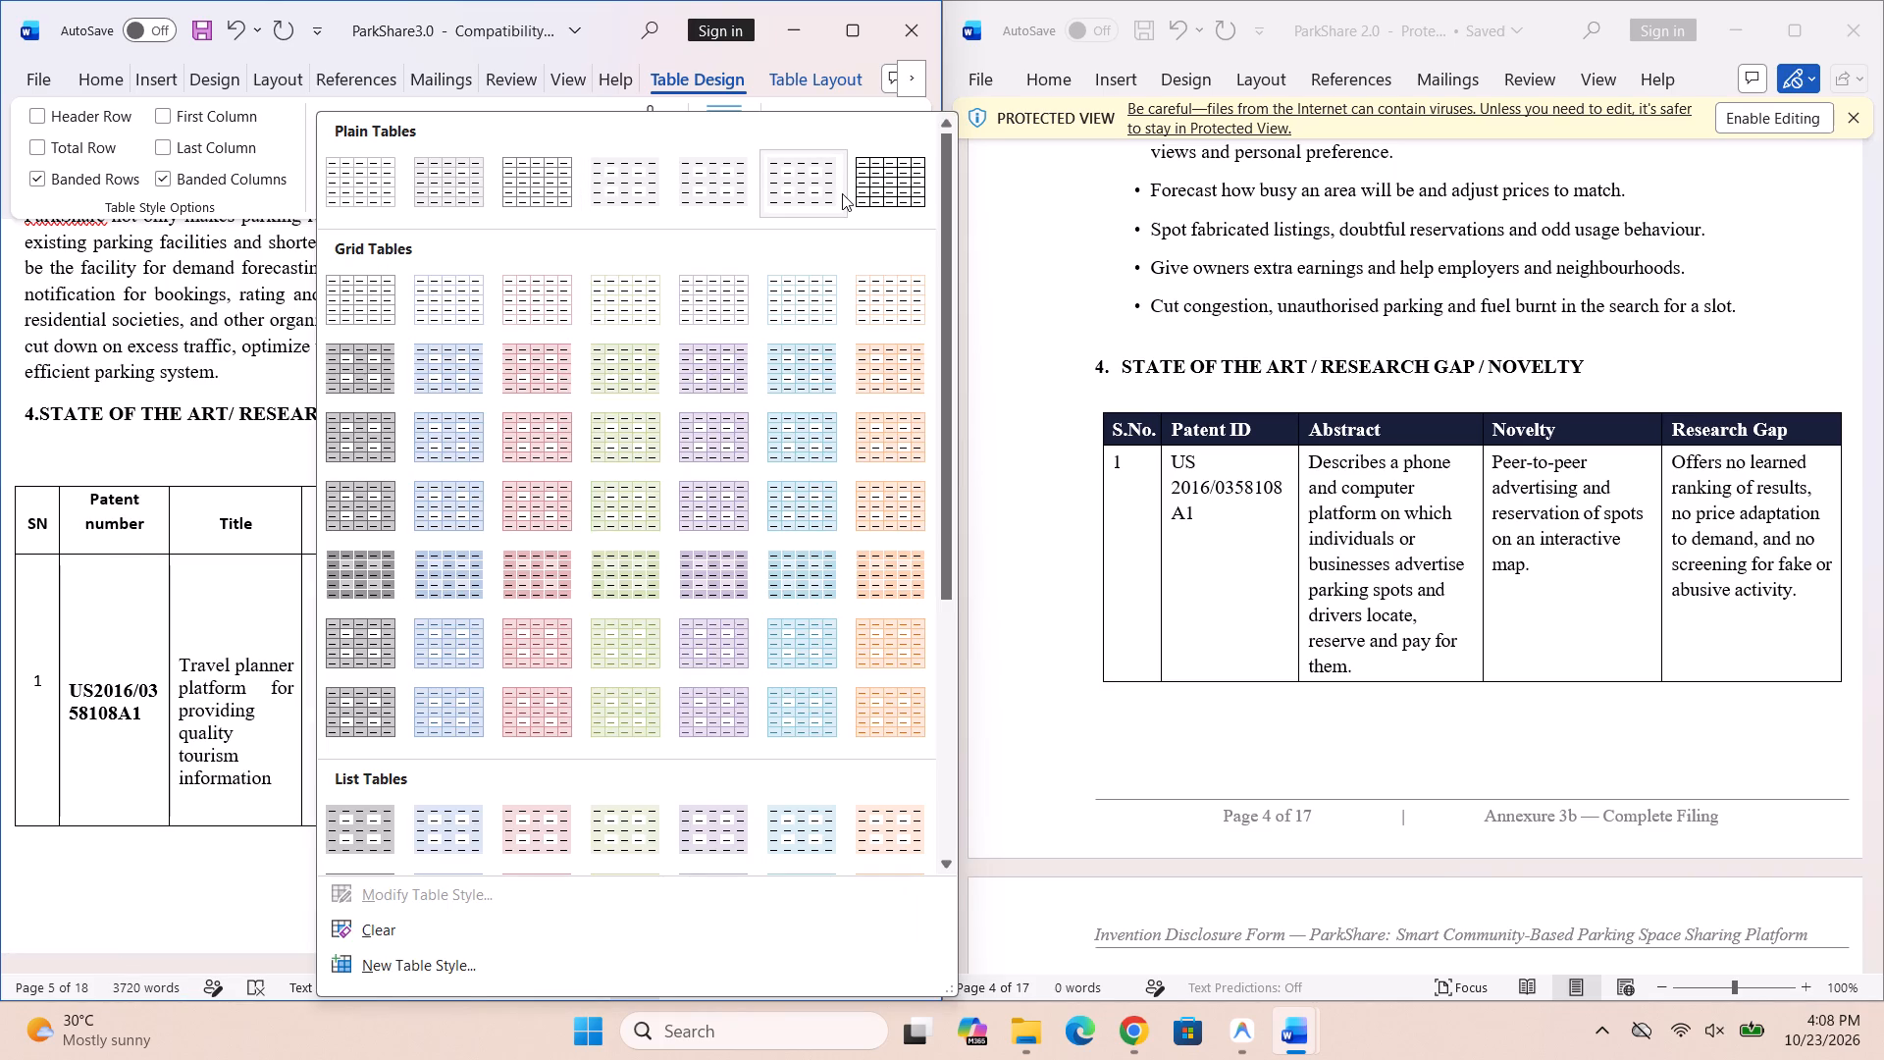
left_click(549, 182)
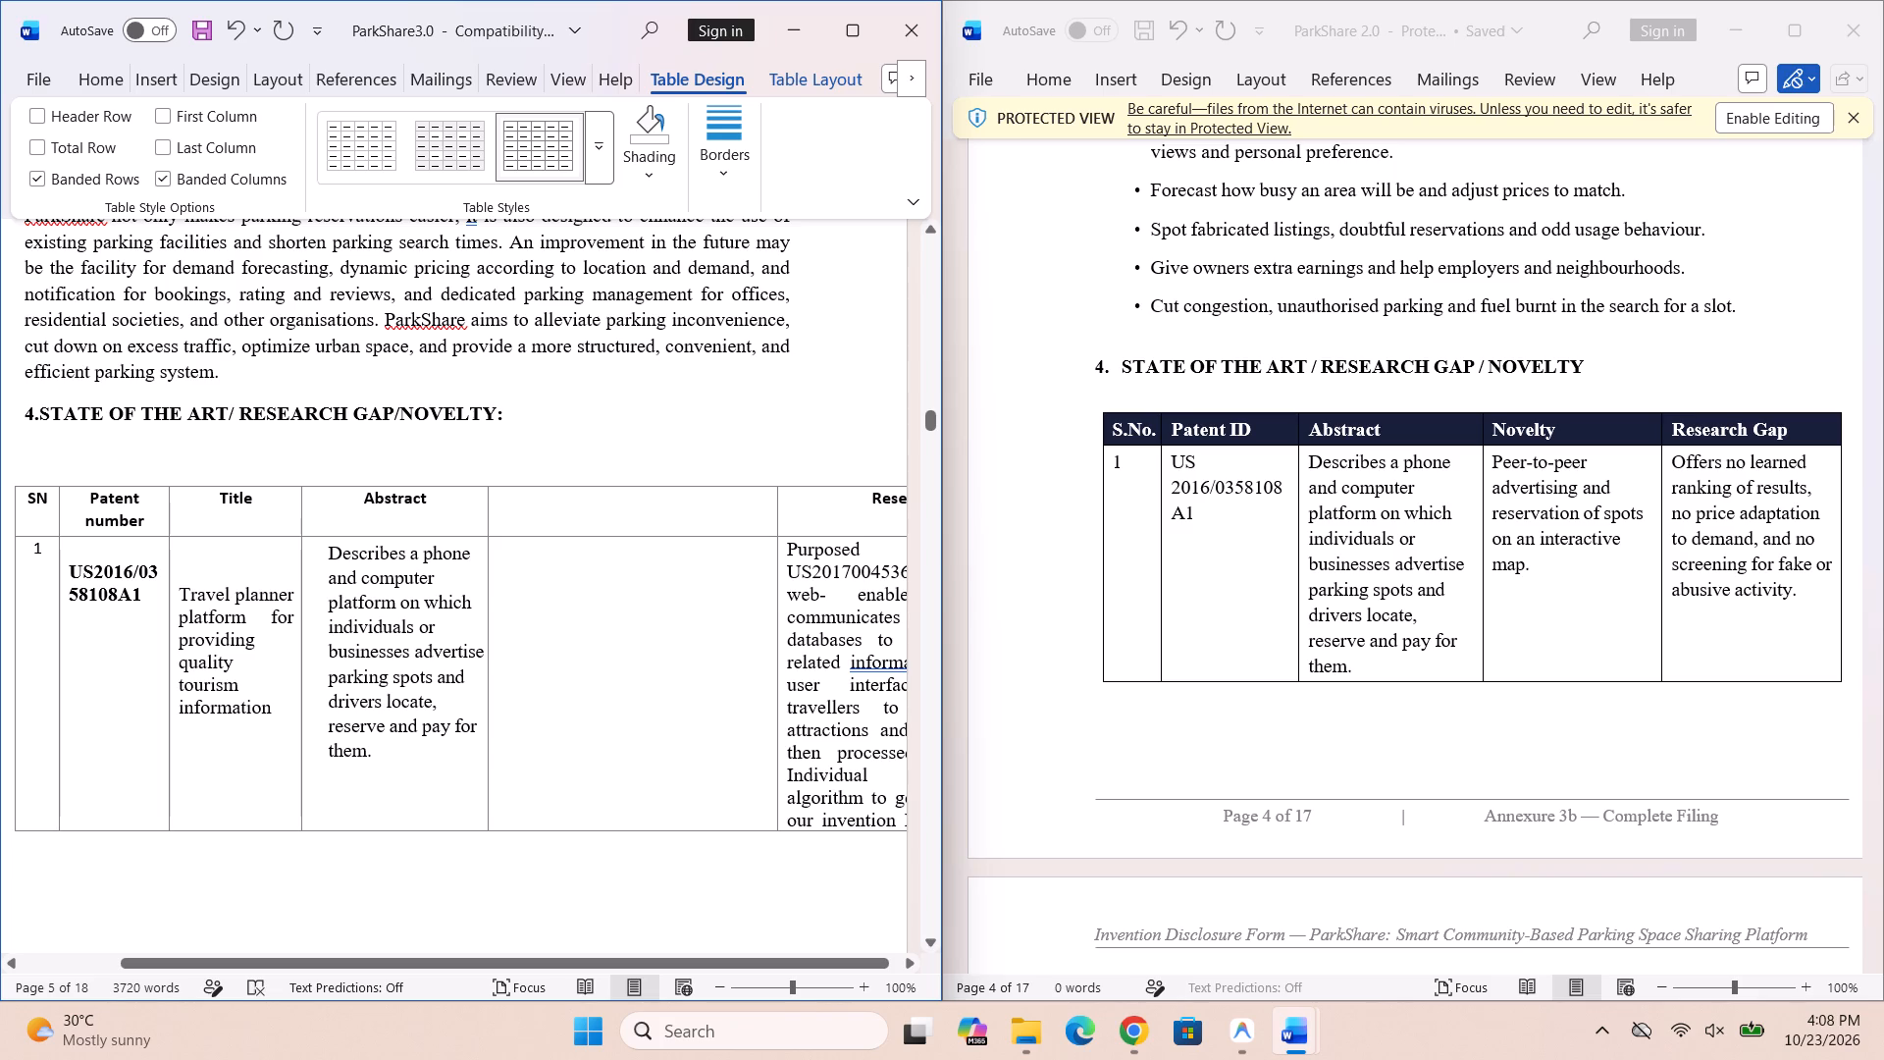
Narrow the blank column between Abstract and Research Gap to about half its width in the State of the Art table.
left_click(773, 498)
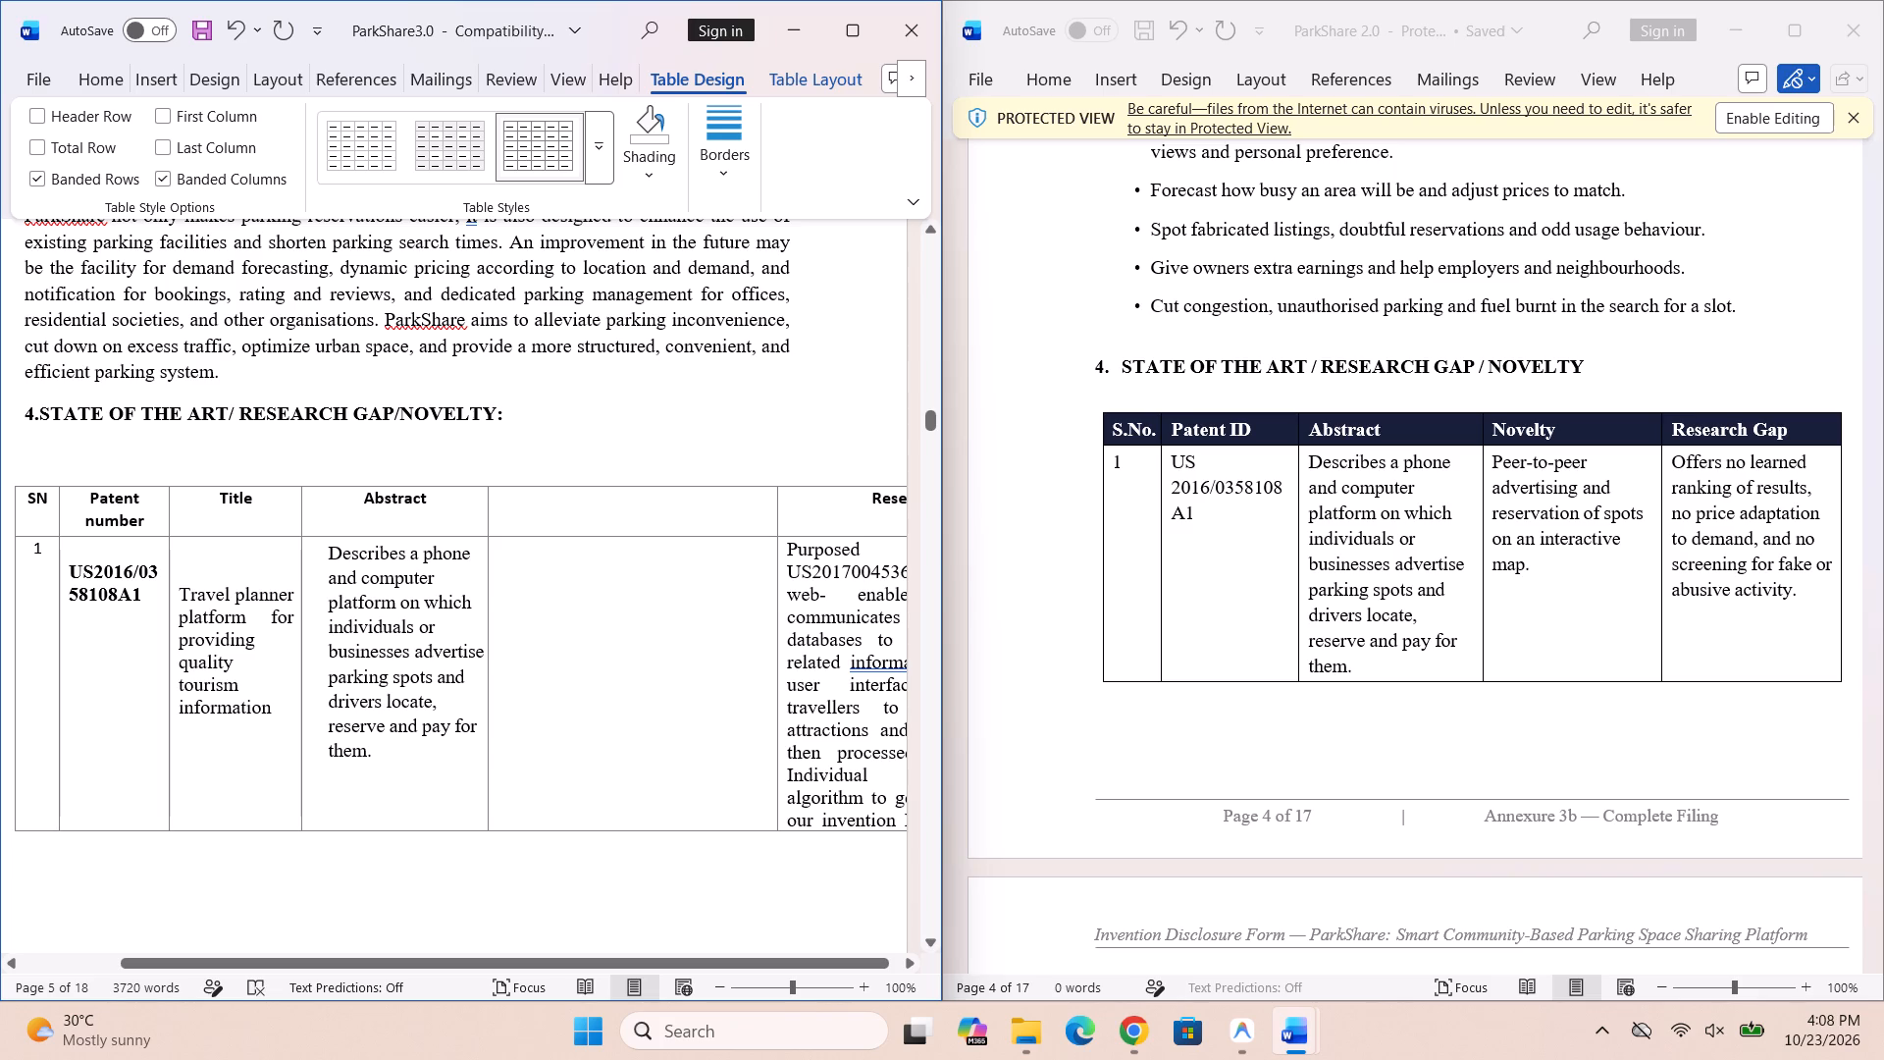
left_click(775, 507)
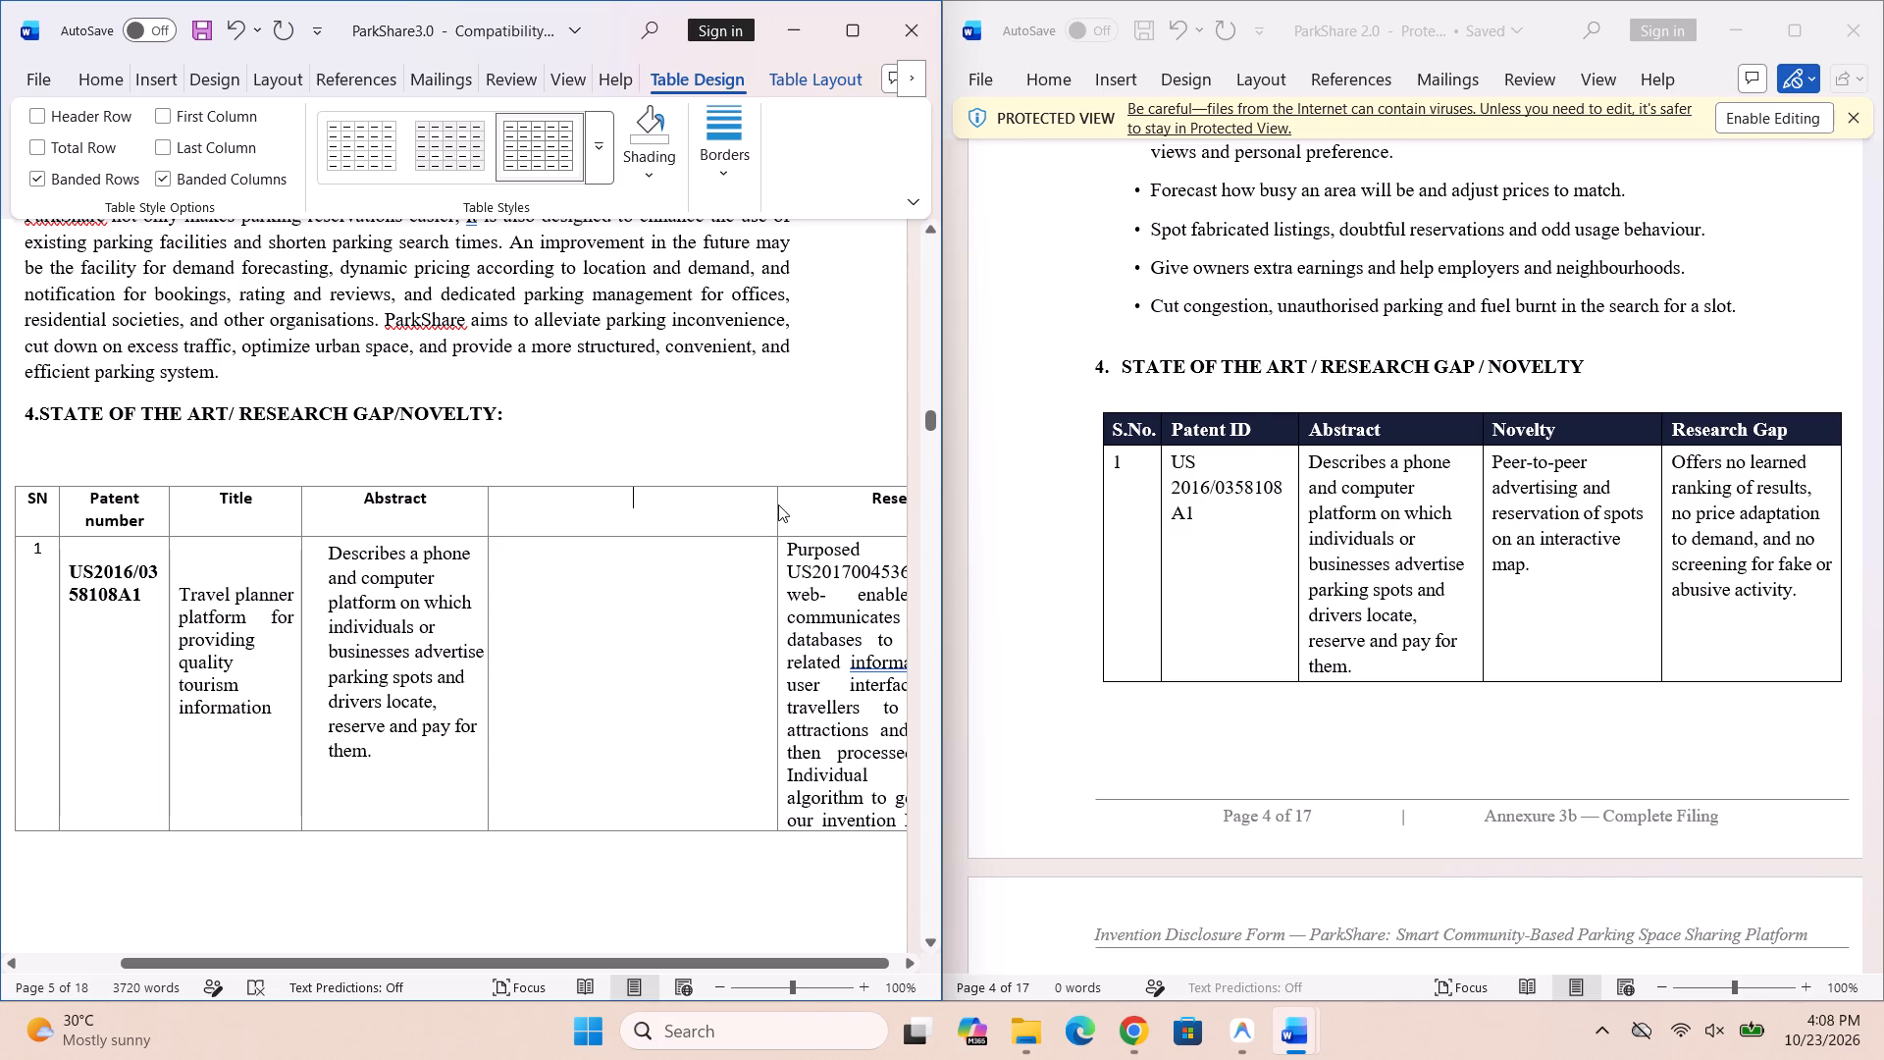
left_click(778, 504)
left_click(772, 512)
left_click_drag(776, 508, 626, 510)
Enter "Vovelity" as the heading of the blank column between Abstract and Research Gap.
left_click(561, 507)
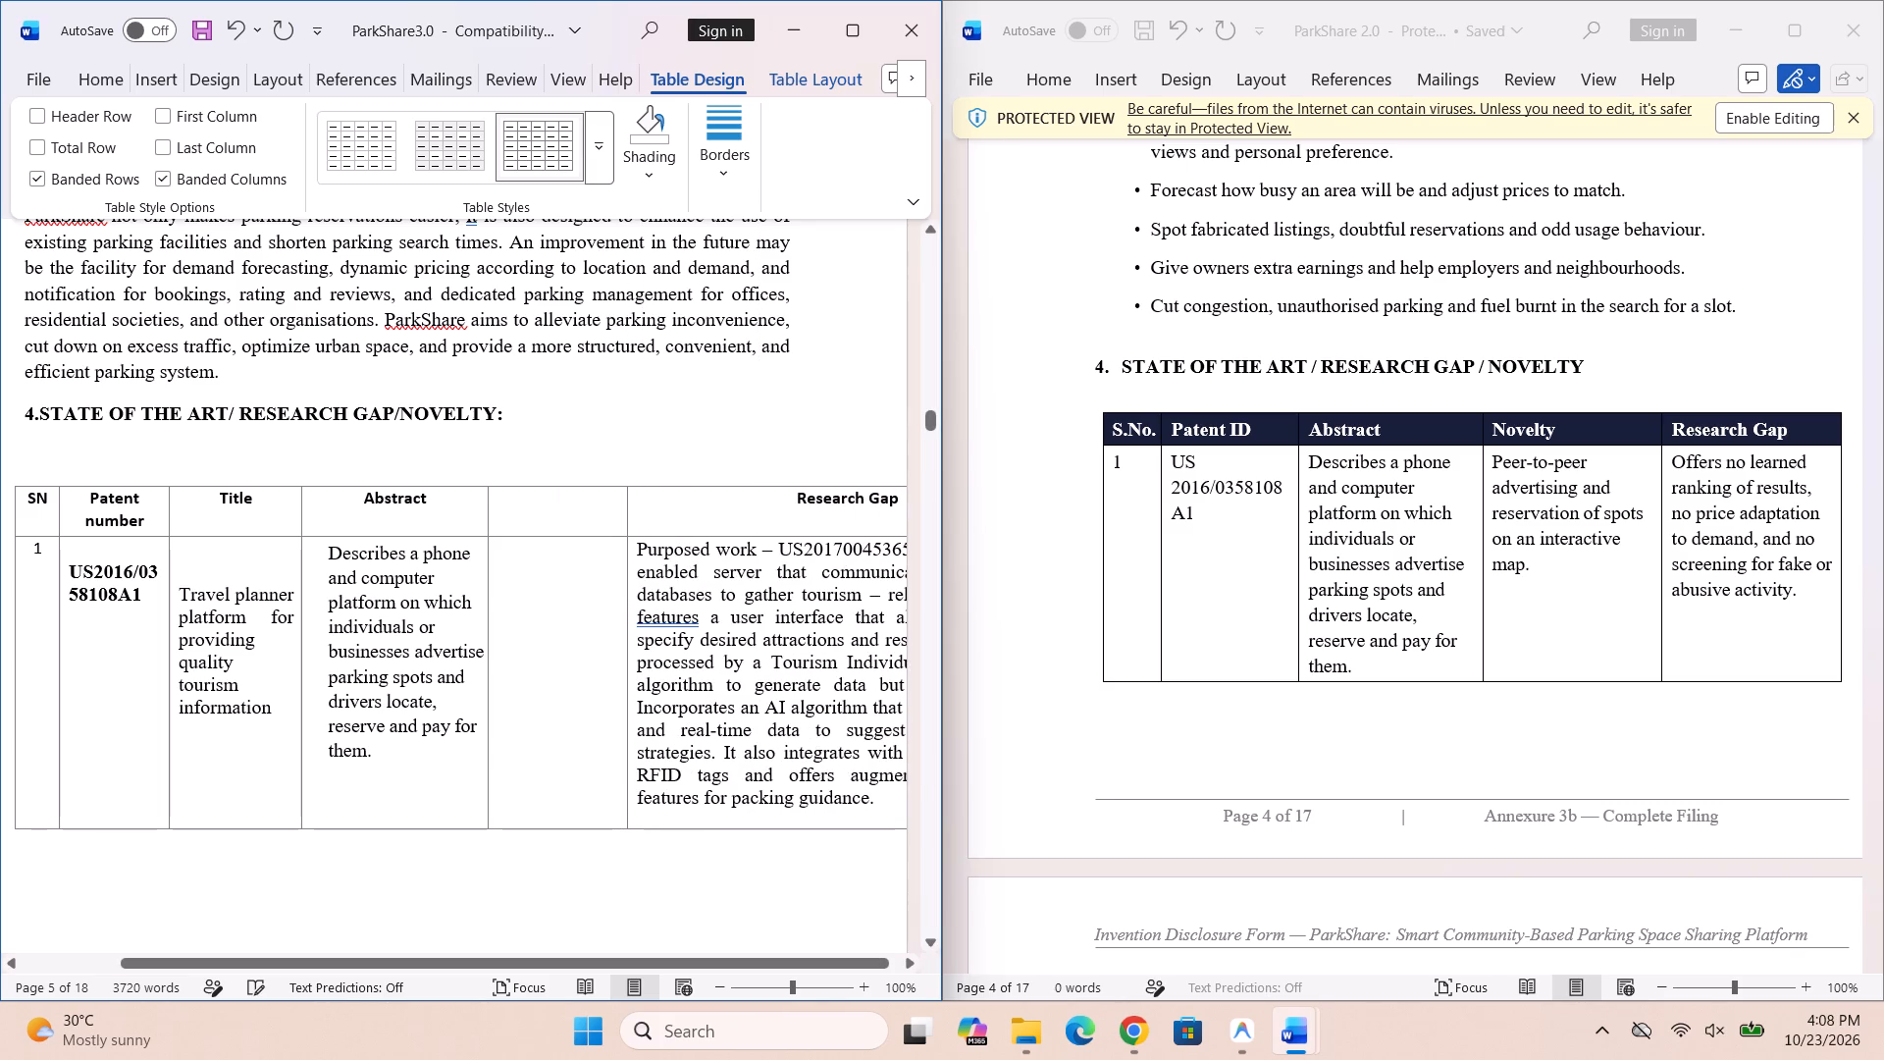
key("shift+v")
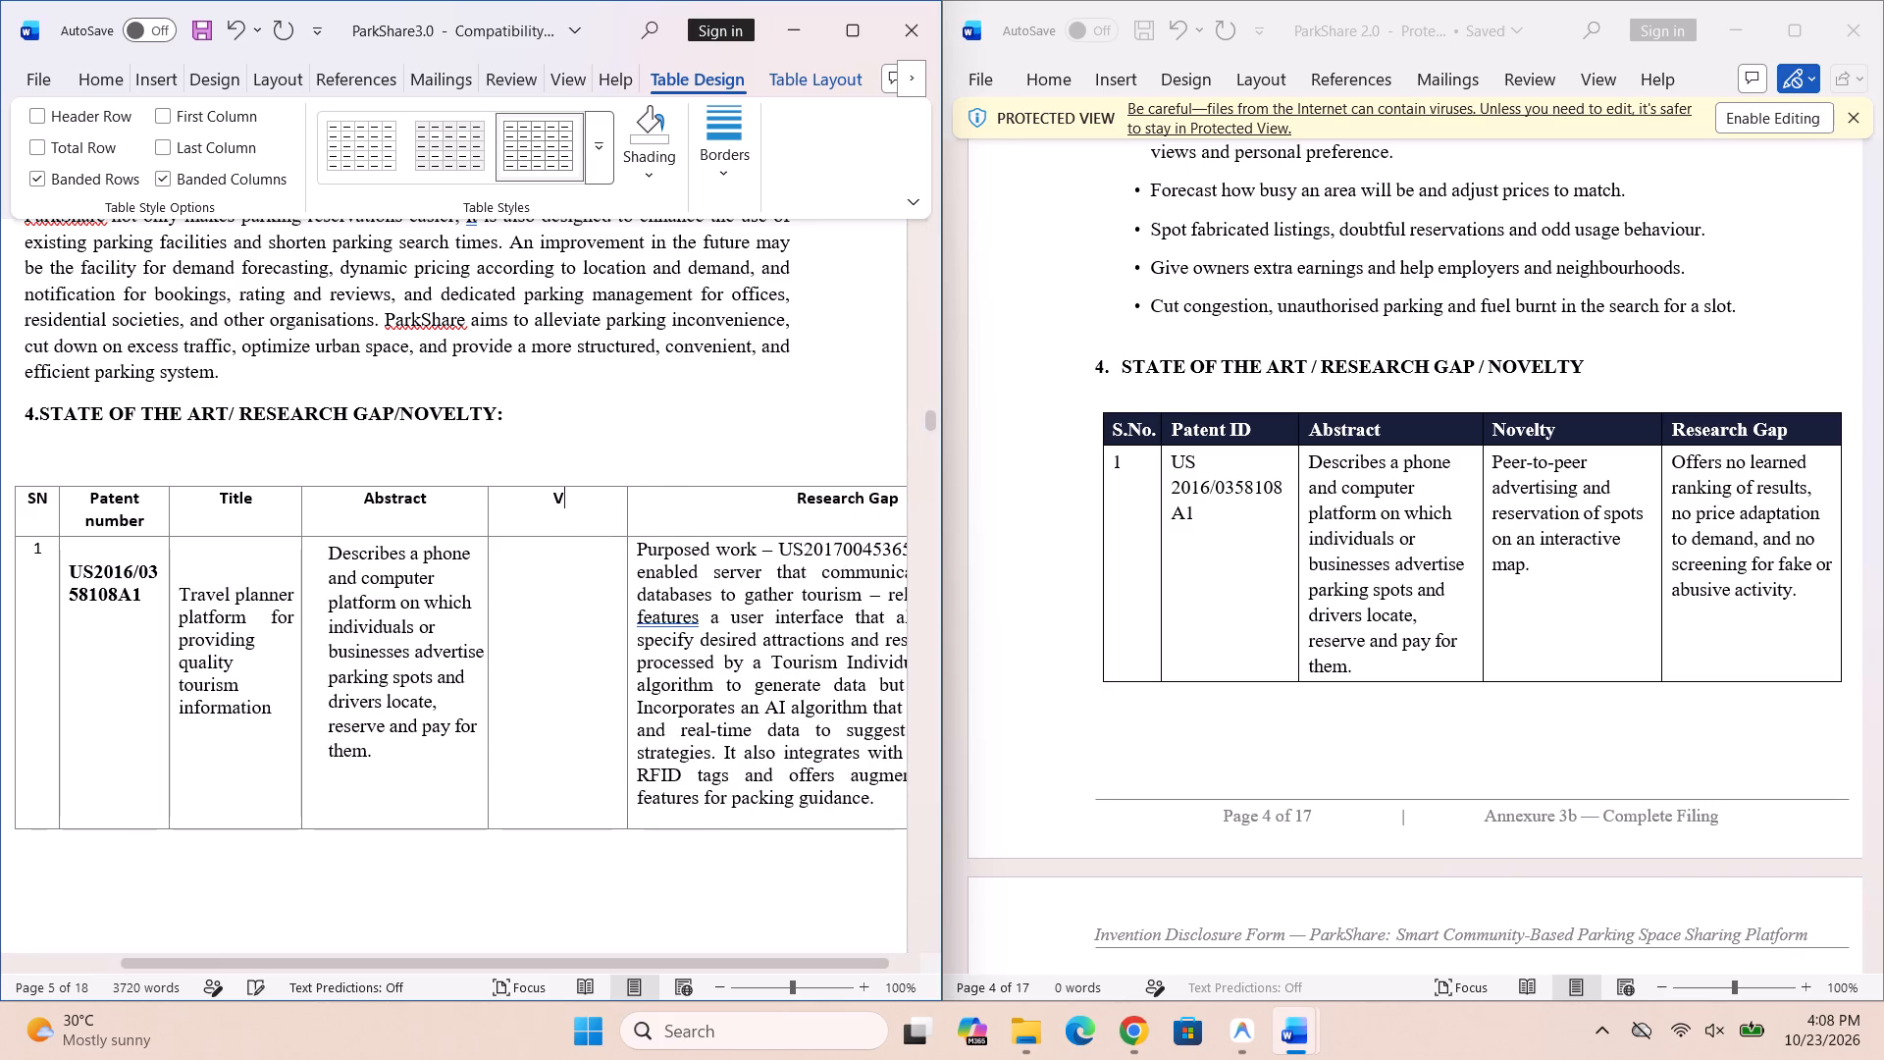
key("o")
type("velity")
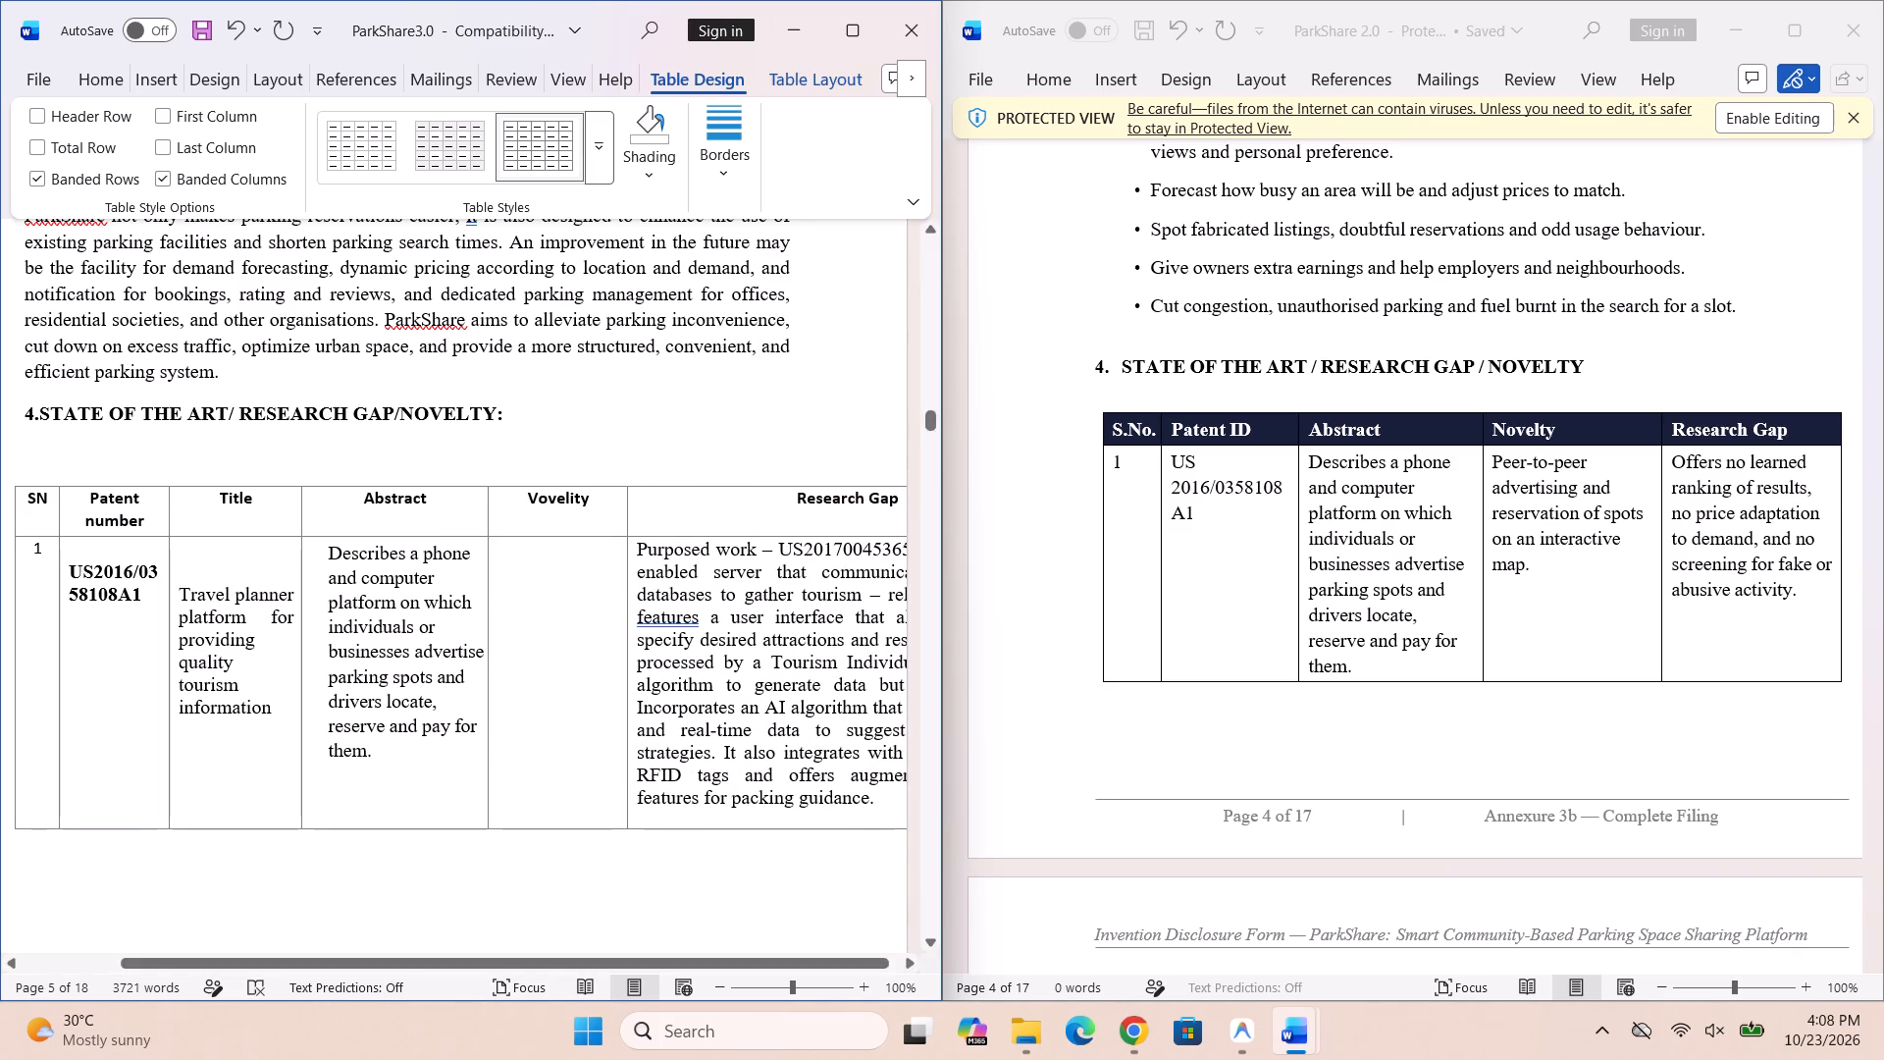
Copy the State of the Art table's header and rows 2 to 6 from the ParkShare 2.0 document.
scroll(1058, 542, "down", 4)
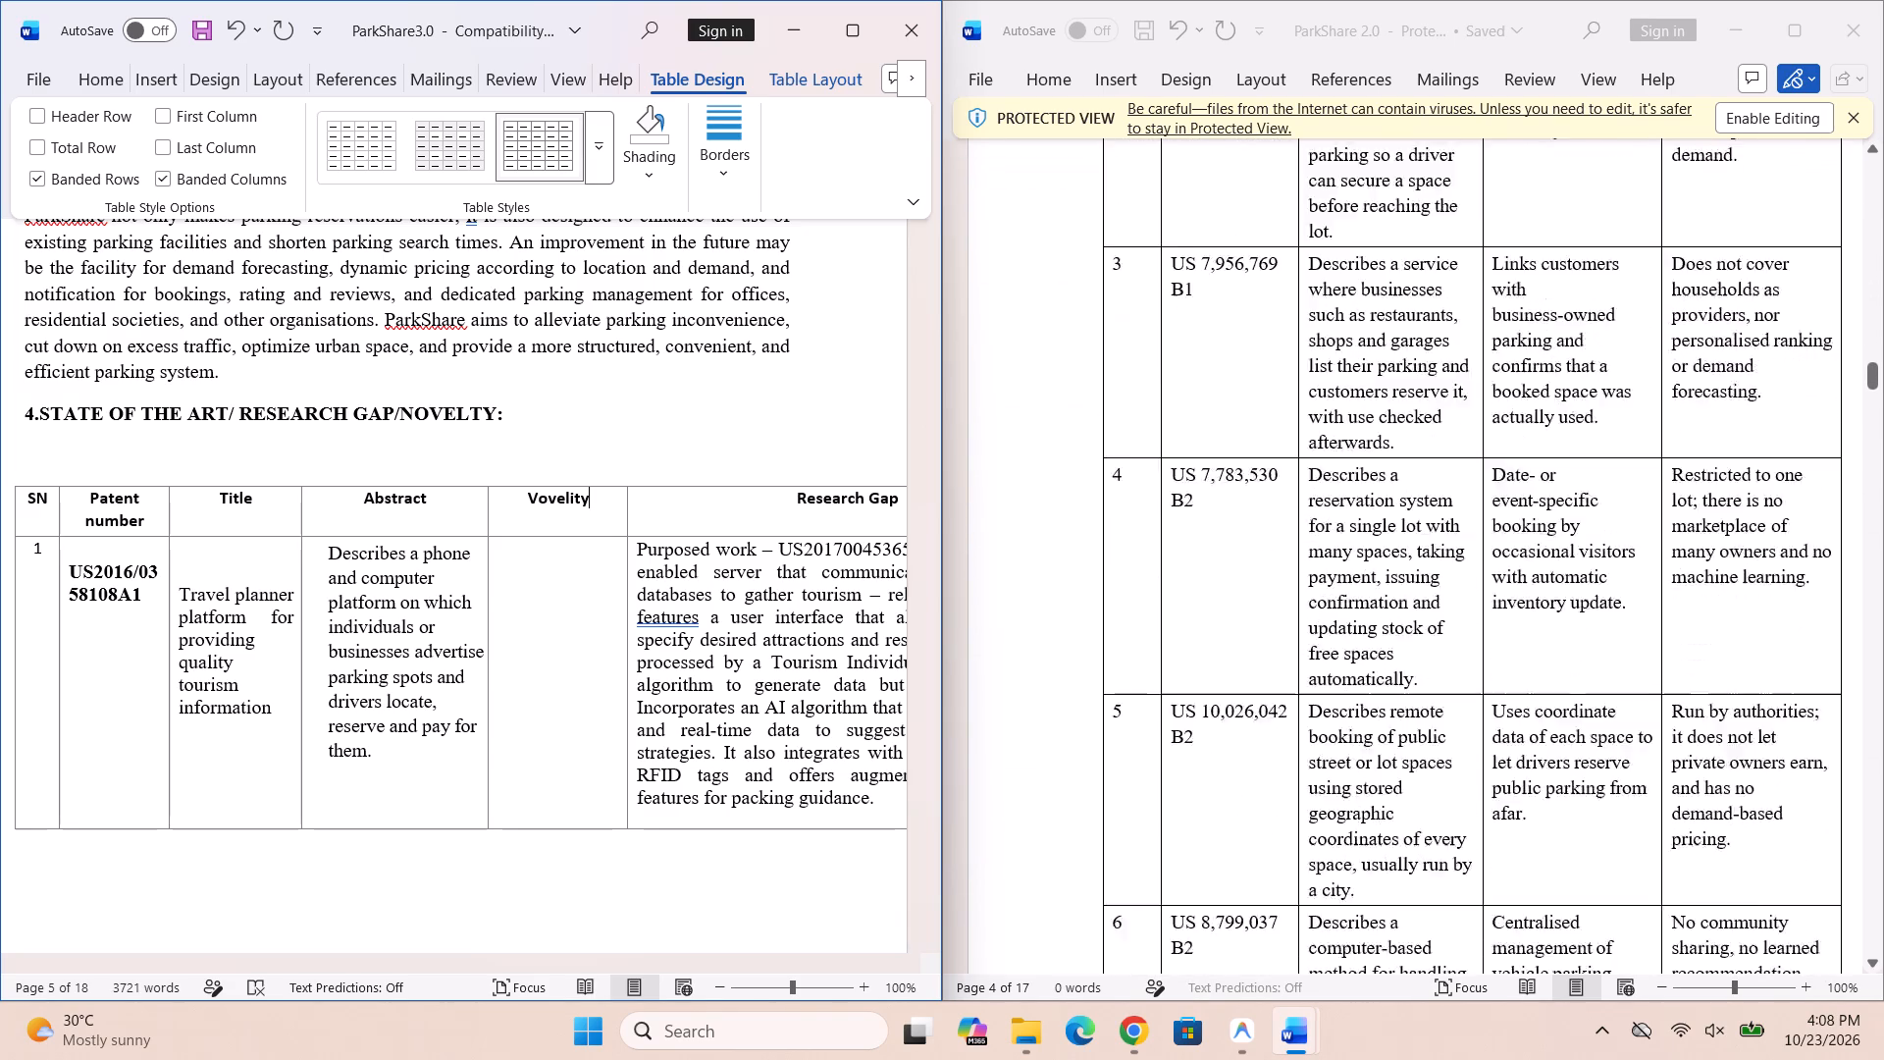
scroll(1058, 542, "down", 2)
scroll(1230, 589, "left", 1)
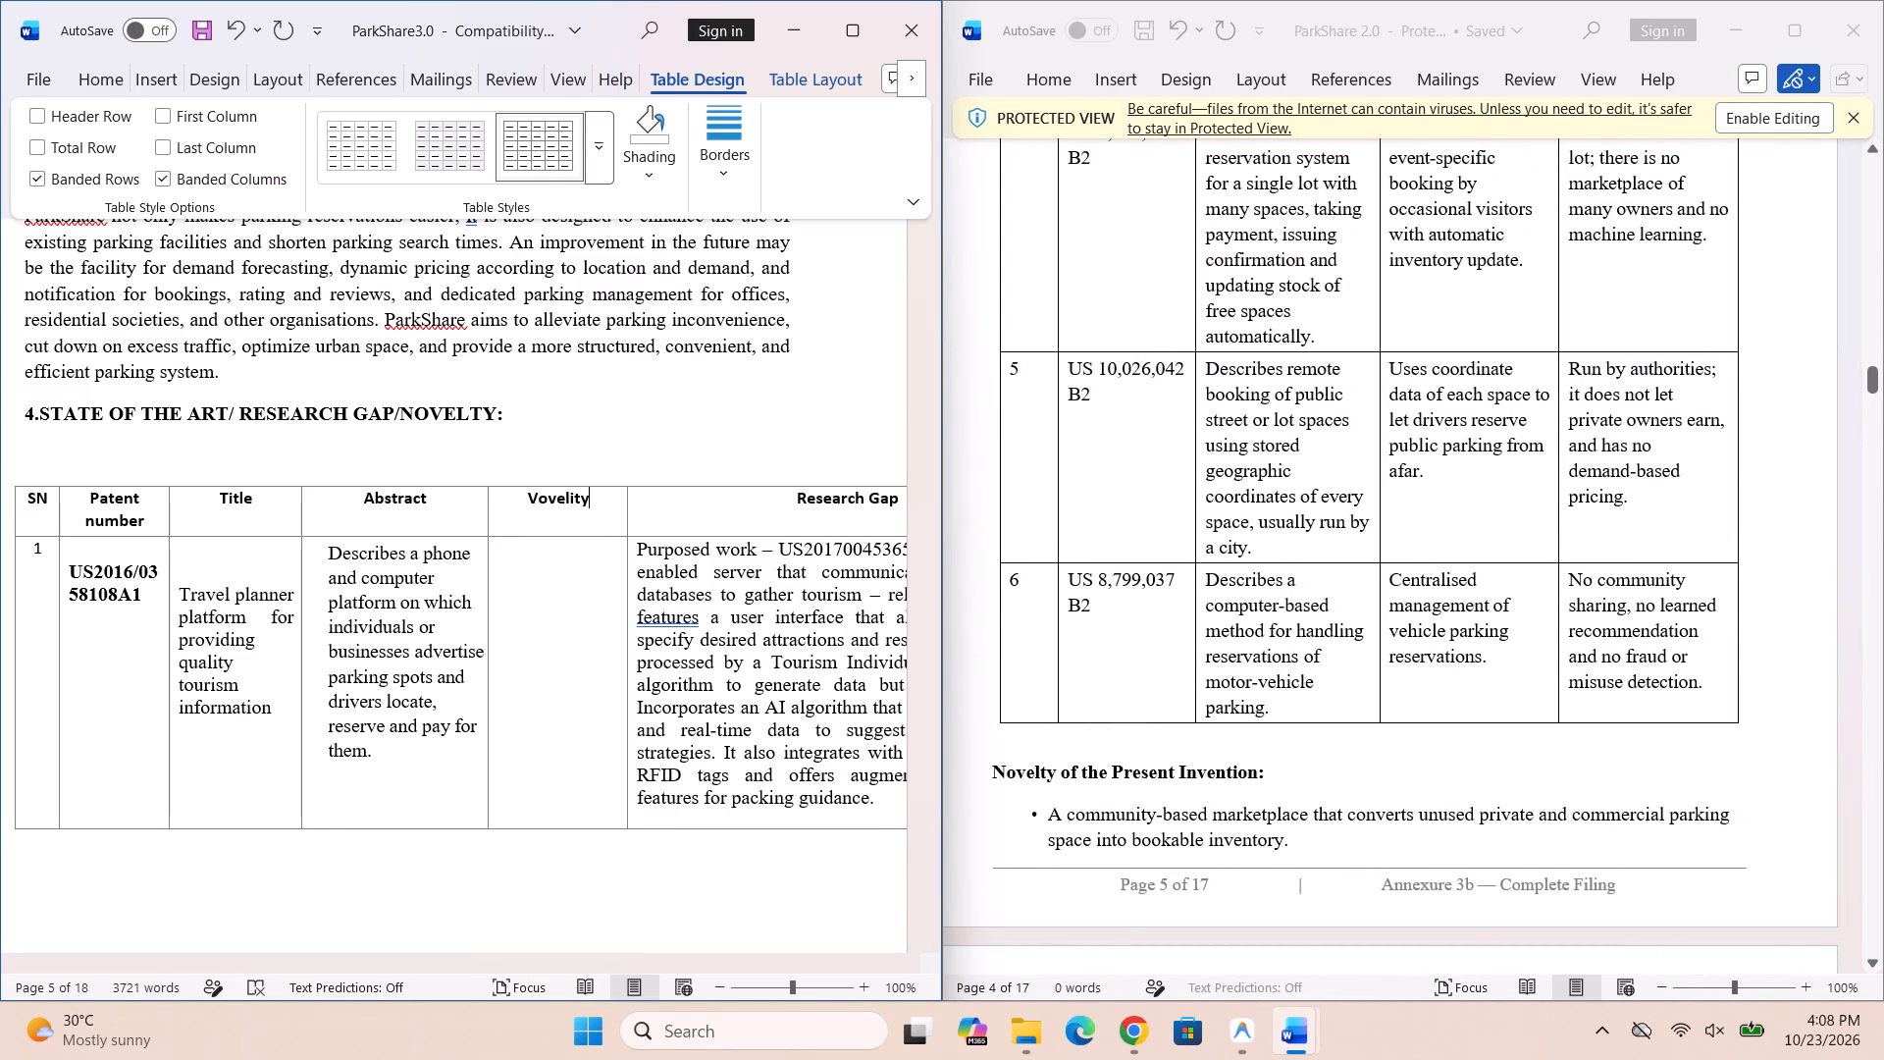
left_click_drag(1757, 697, 1004, 289)
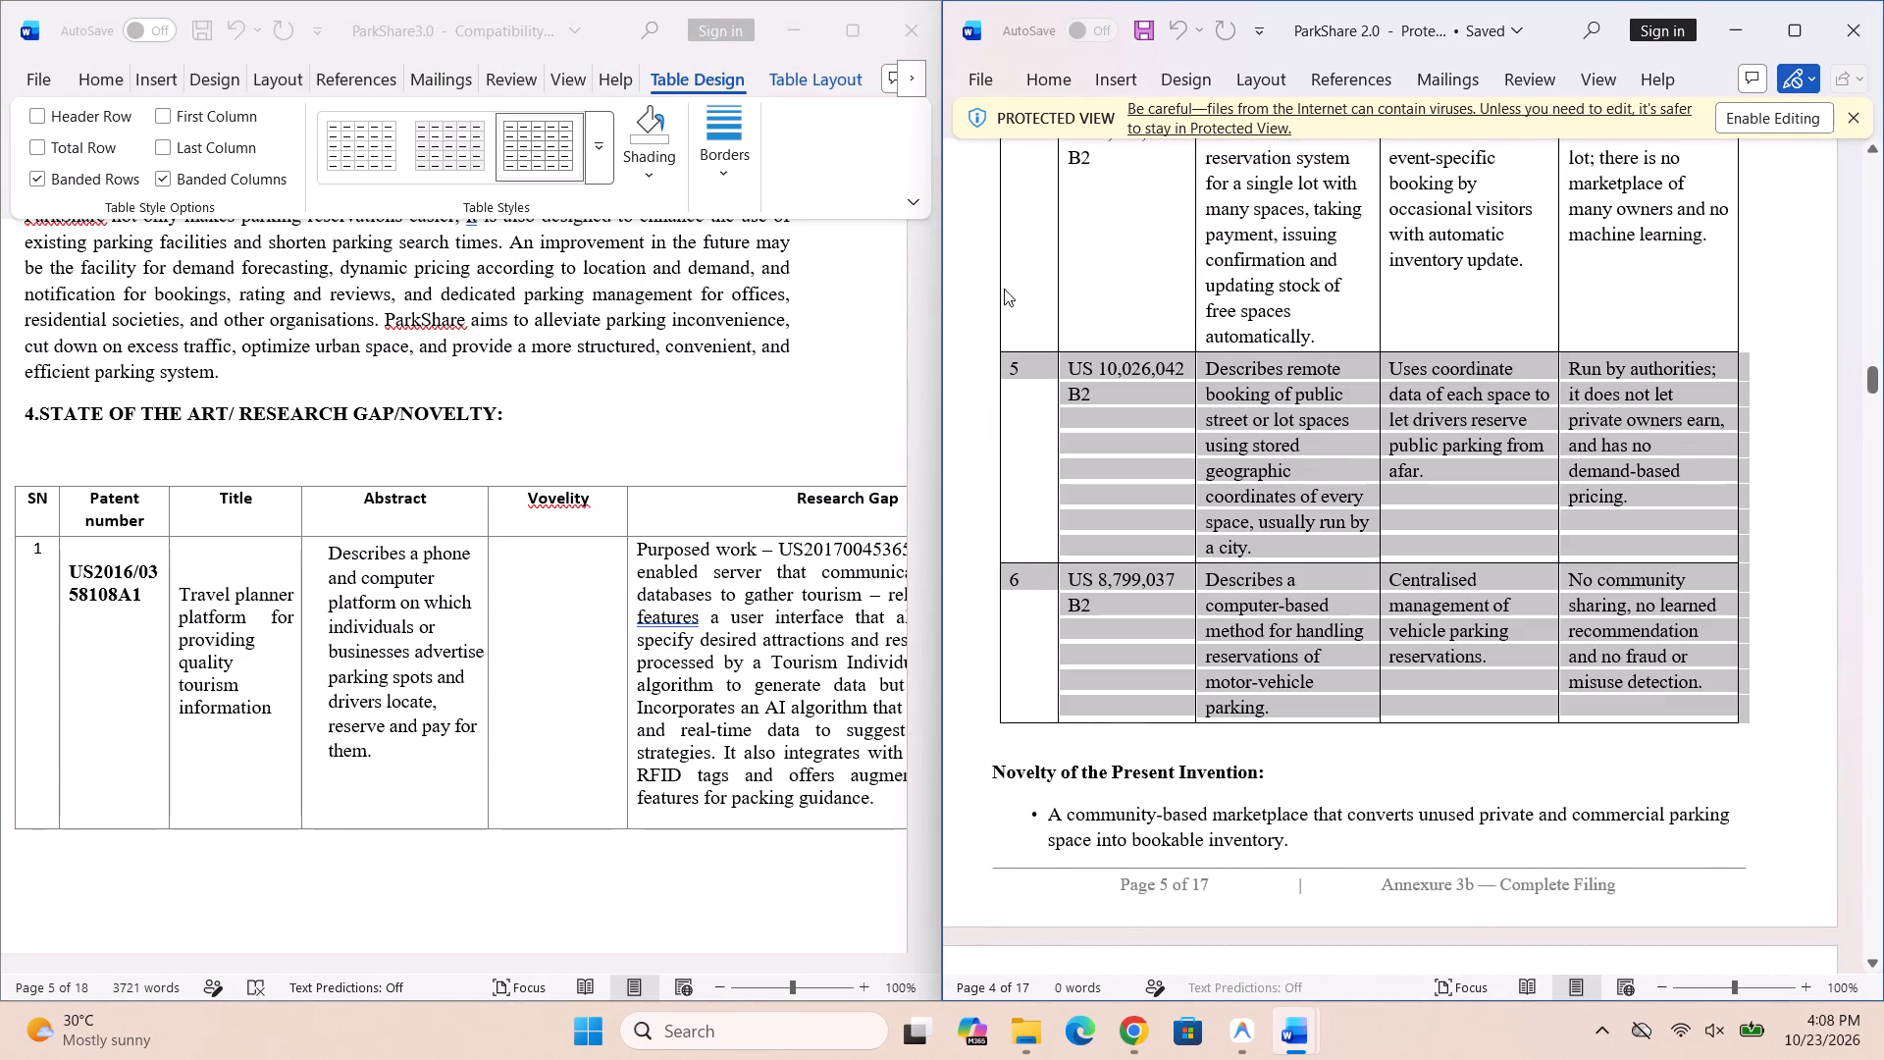
left_click_drag(1004, 289, 975, 122)
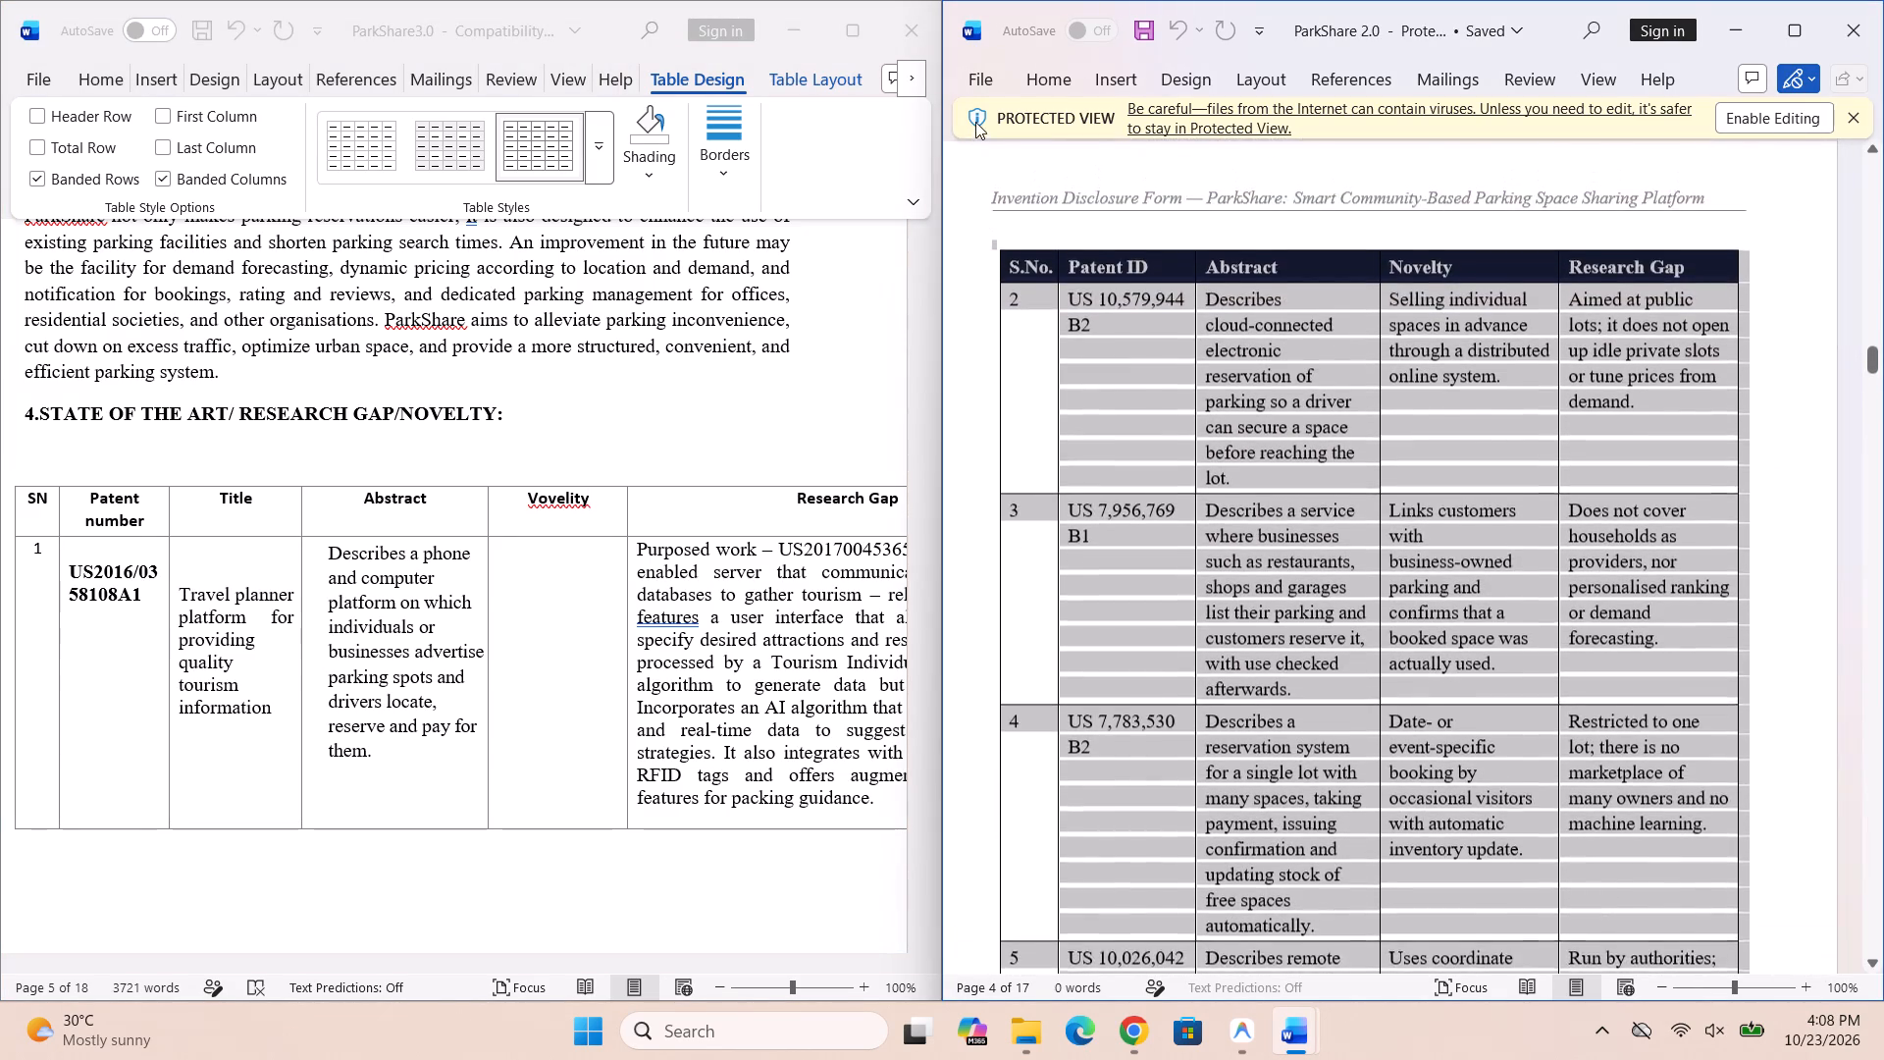
left_click_drag(975, 122, 998, 327)
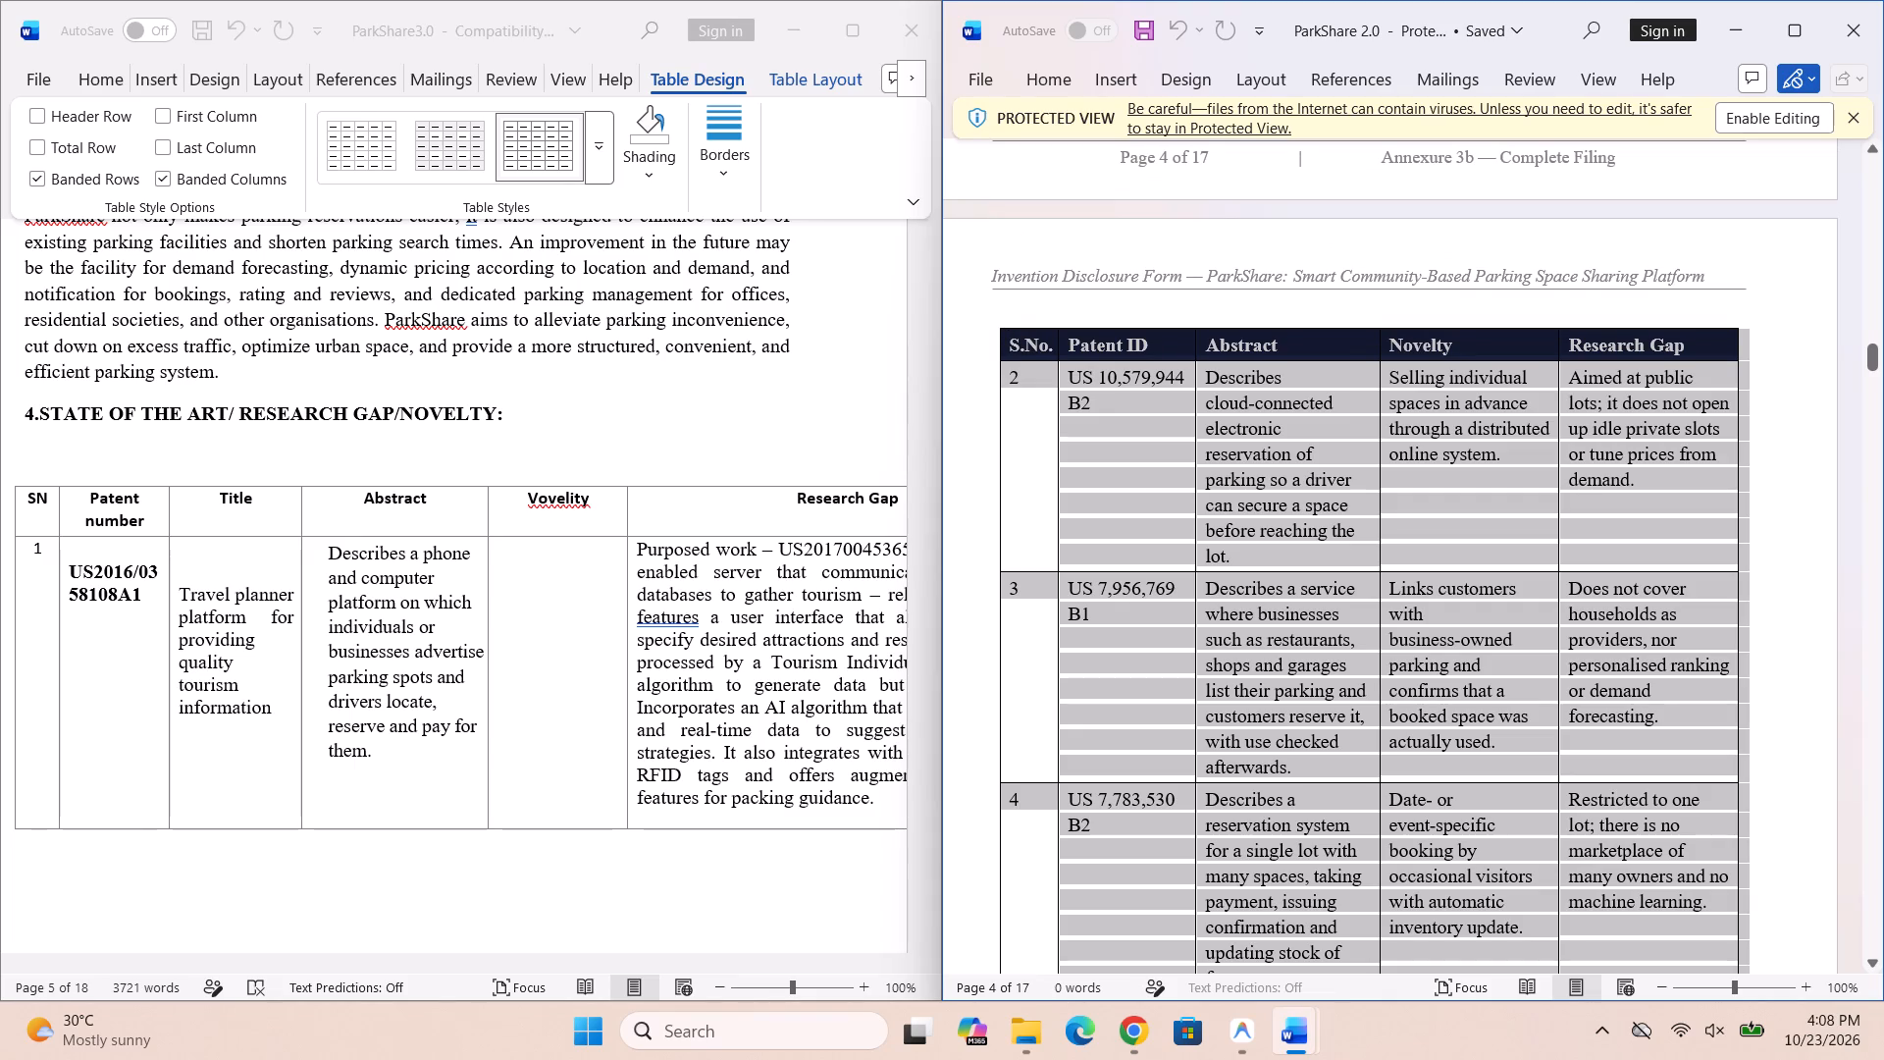
key("ctrl+c")
Return to the ParkShare3.0 form and maximize its window.
scroll(420, 475, "down", 5)
scroll(420, 475, "left", 1)
scroll(420, 475, "down", 2)
scroll(420, 475, "up", 1)
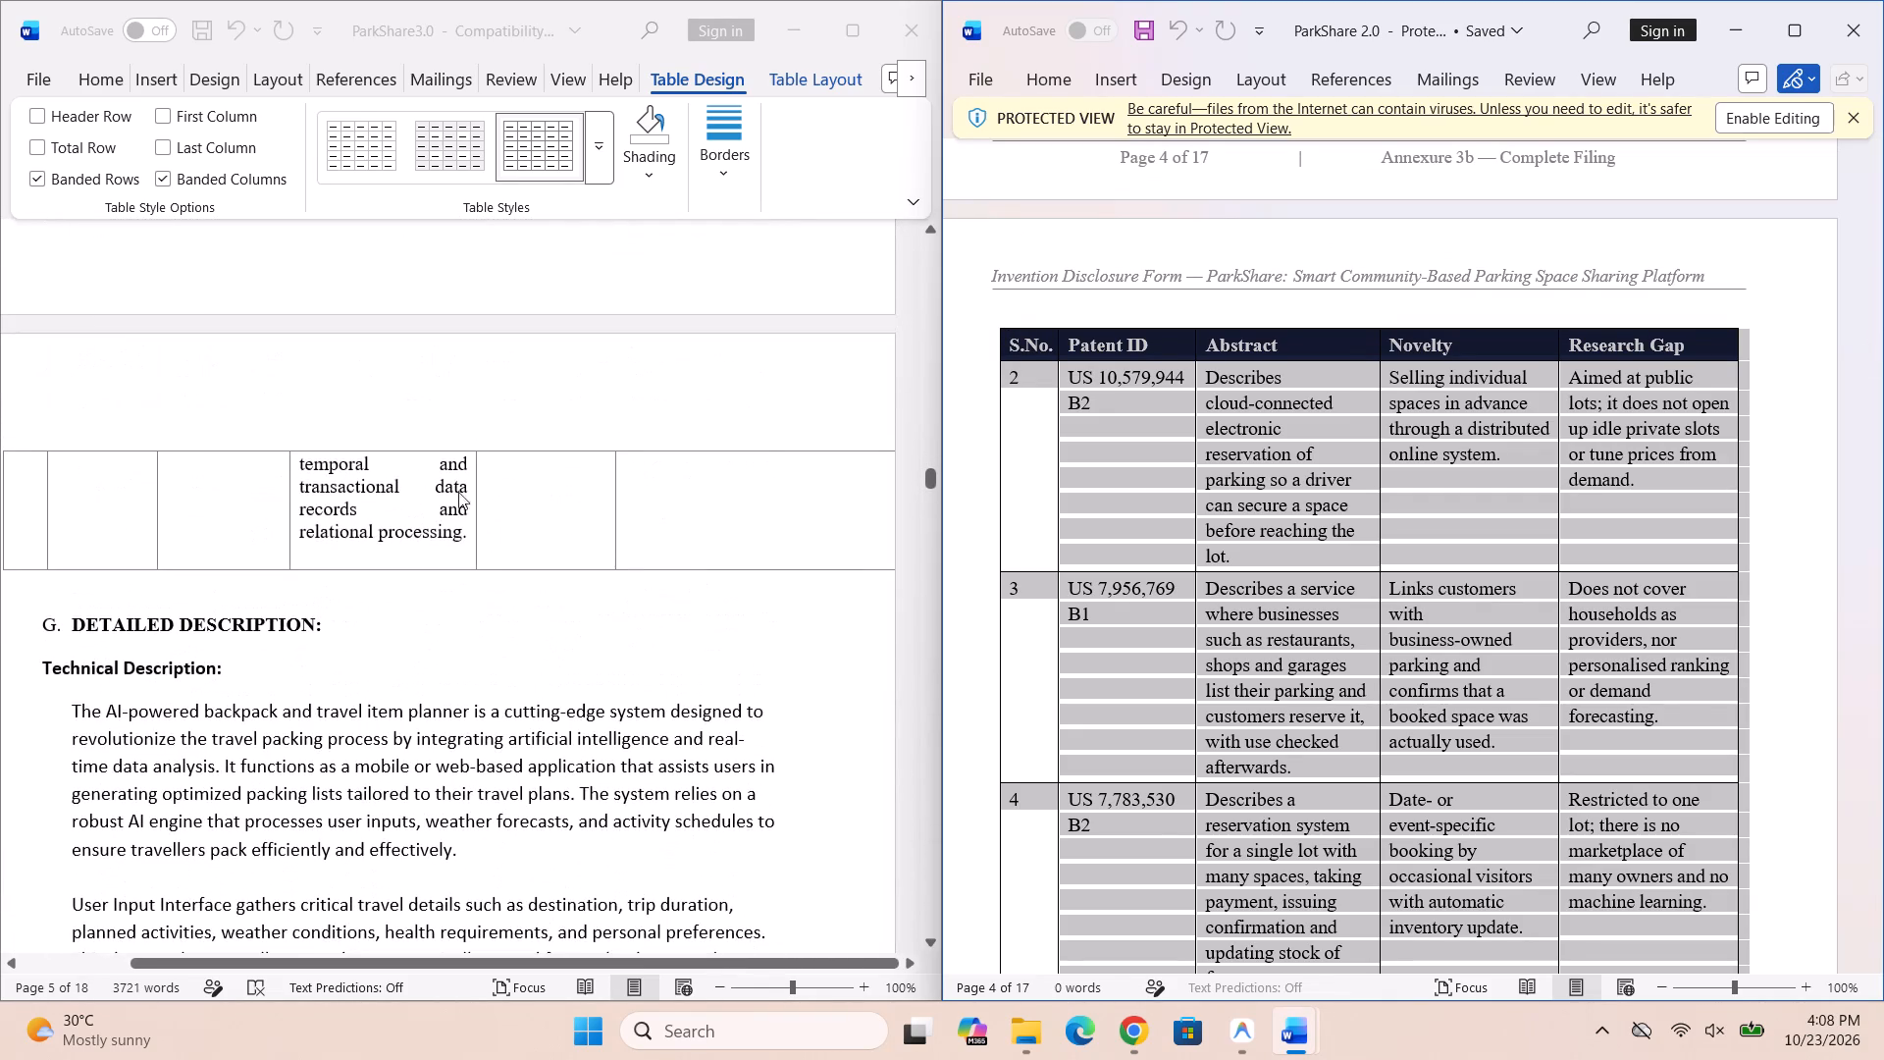
left_click(871, 47)
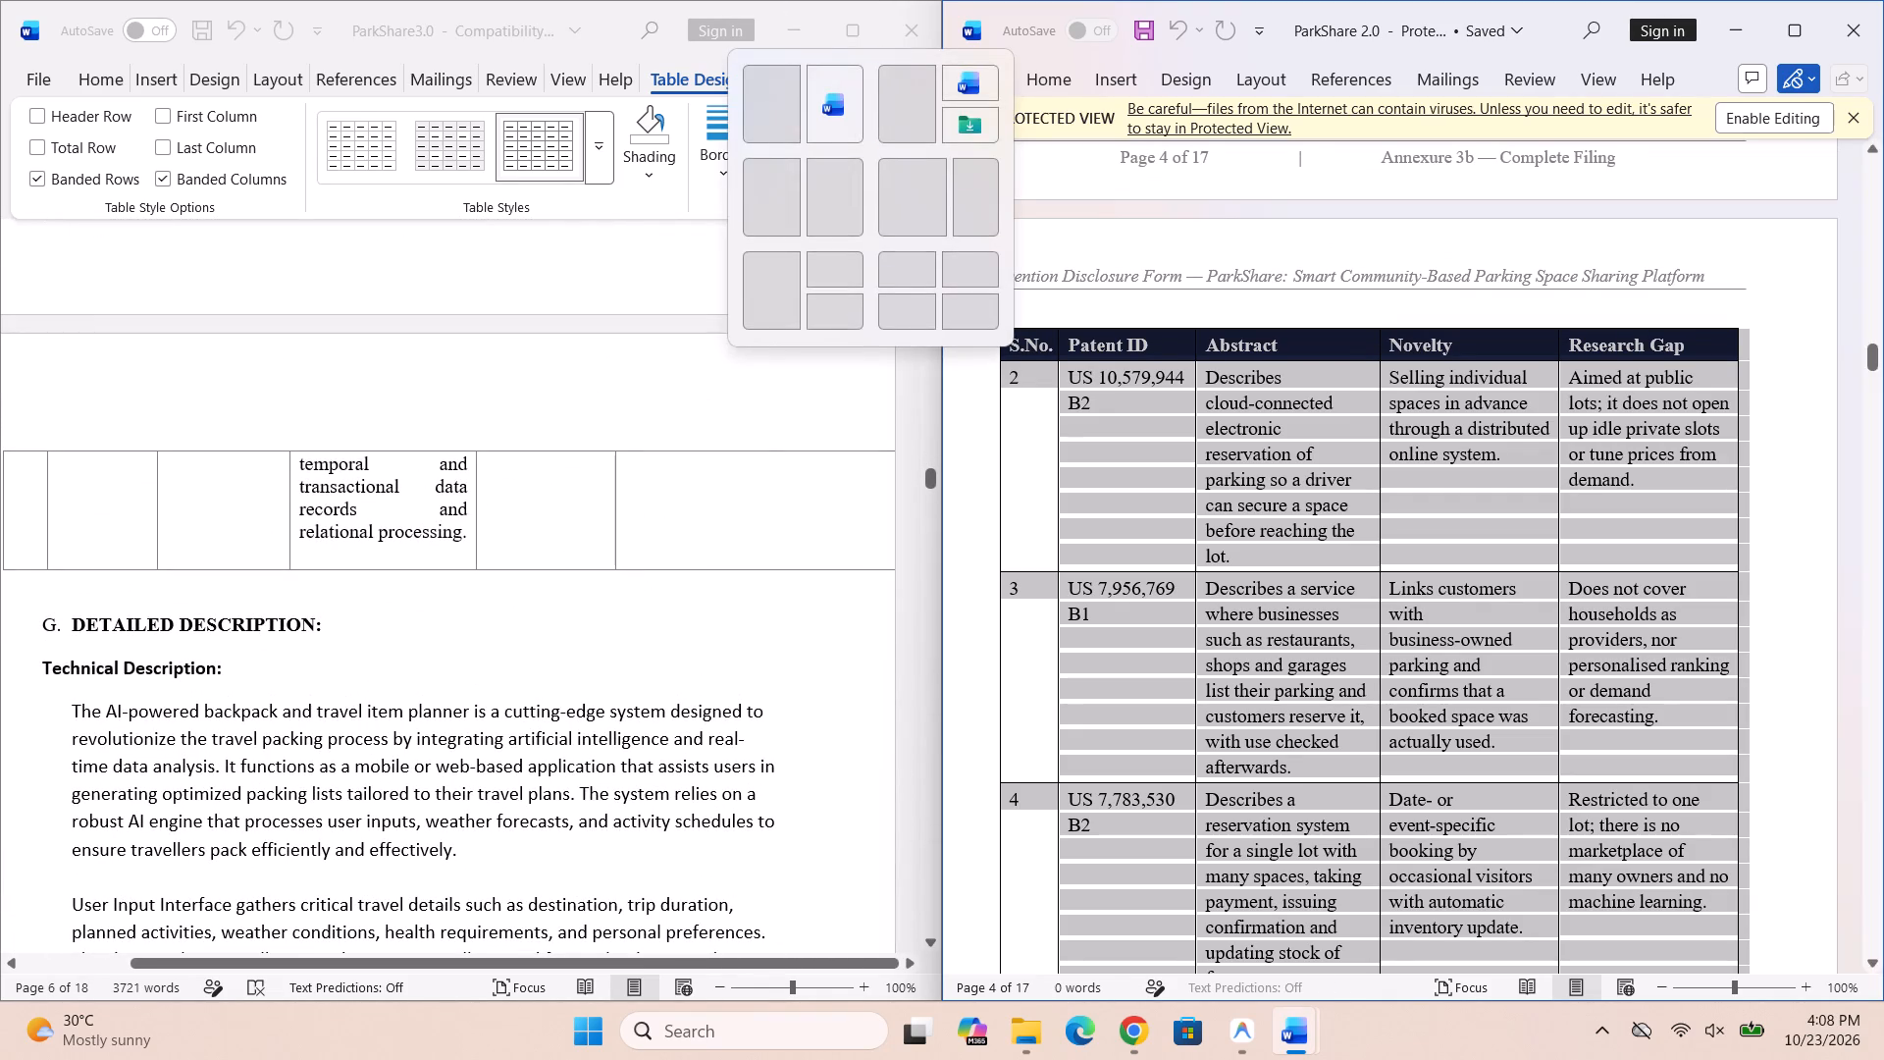
left_click(861, 19)
scroll(1094, 484, "left", 1)
scroll(1094, 484, "right", 1)
scroll(1094, 484, "left", 1)
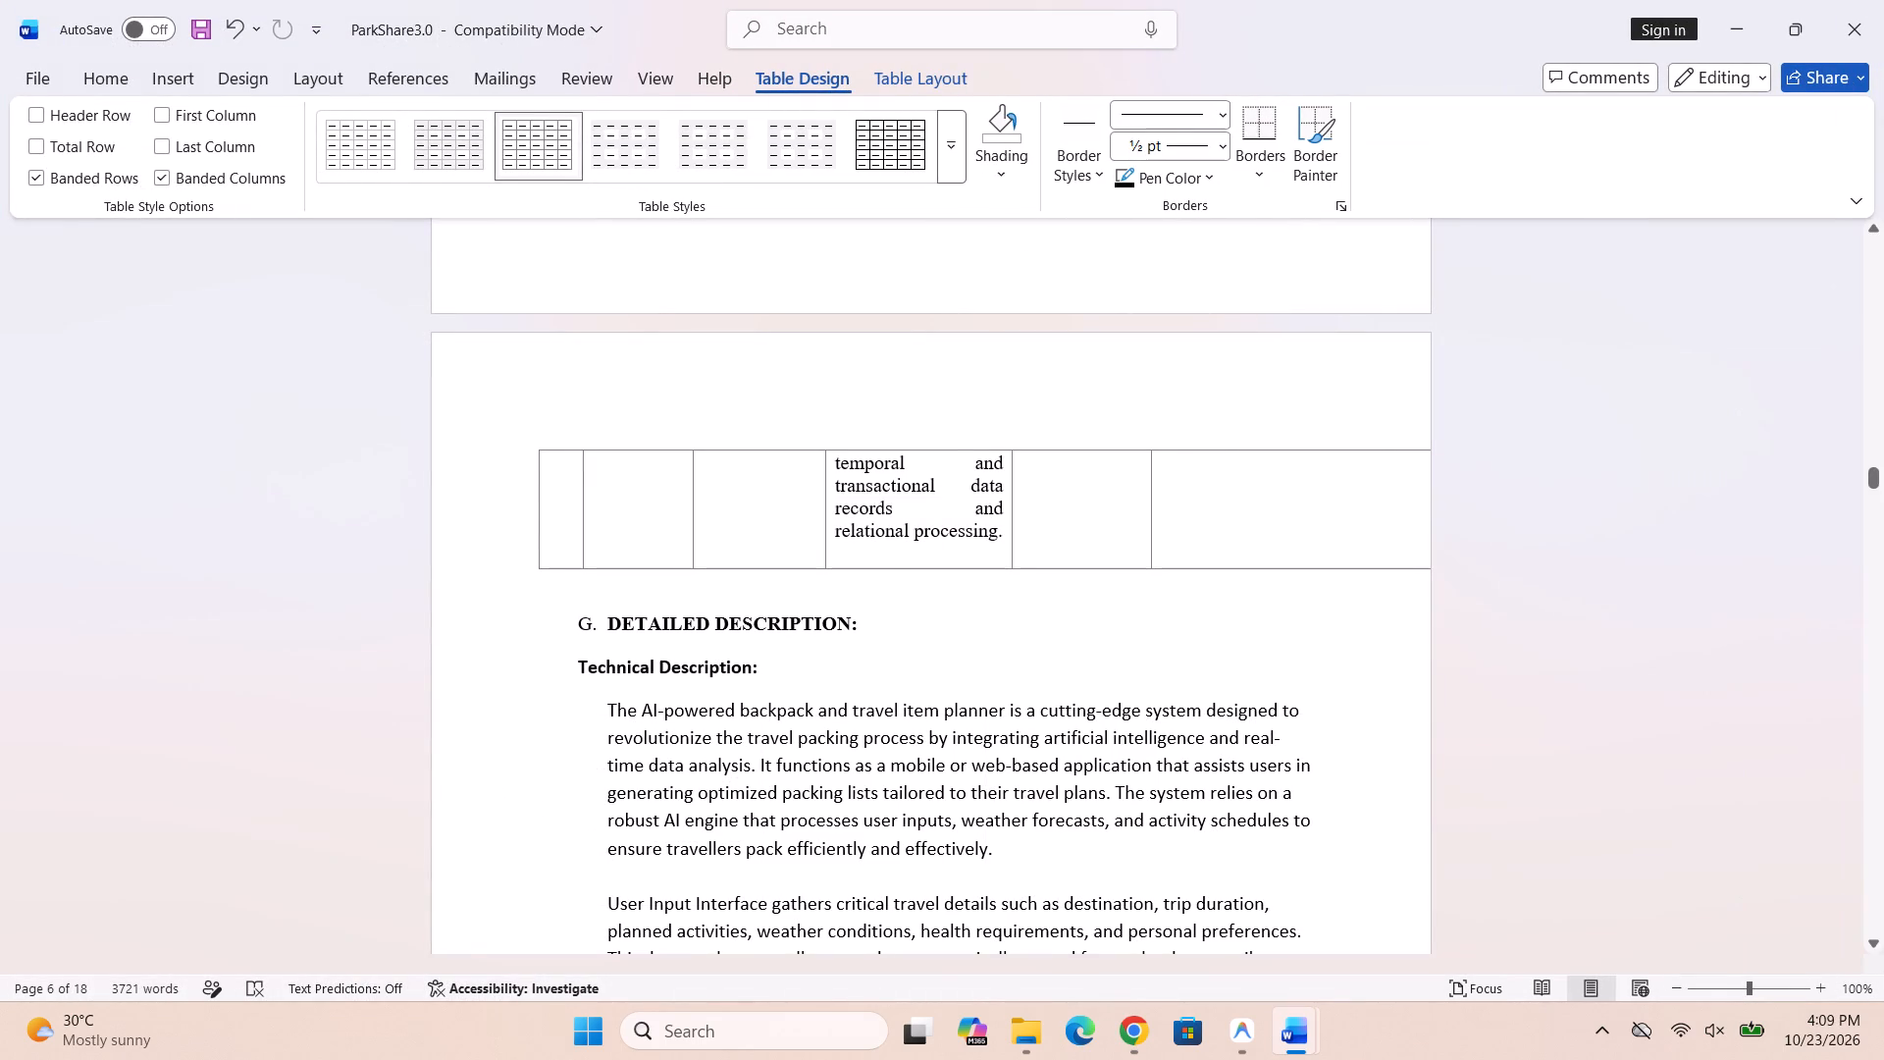
Paste the copied patent rows directly under the form's State of the Art heading, above the existing table.
left_click_drag(1412, 589, 1139, 477)
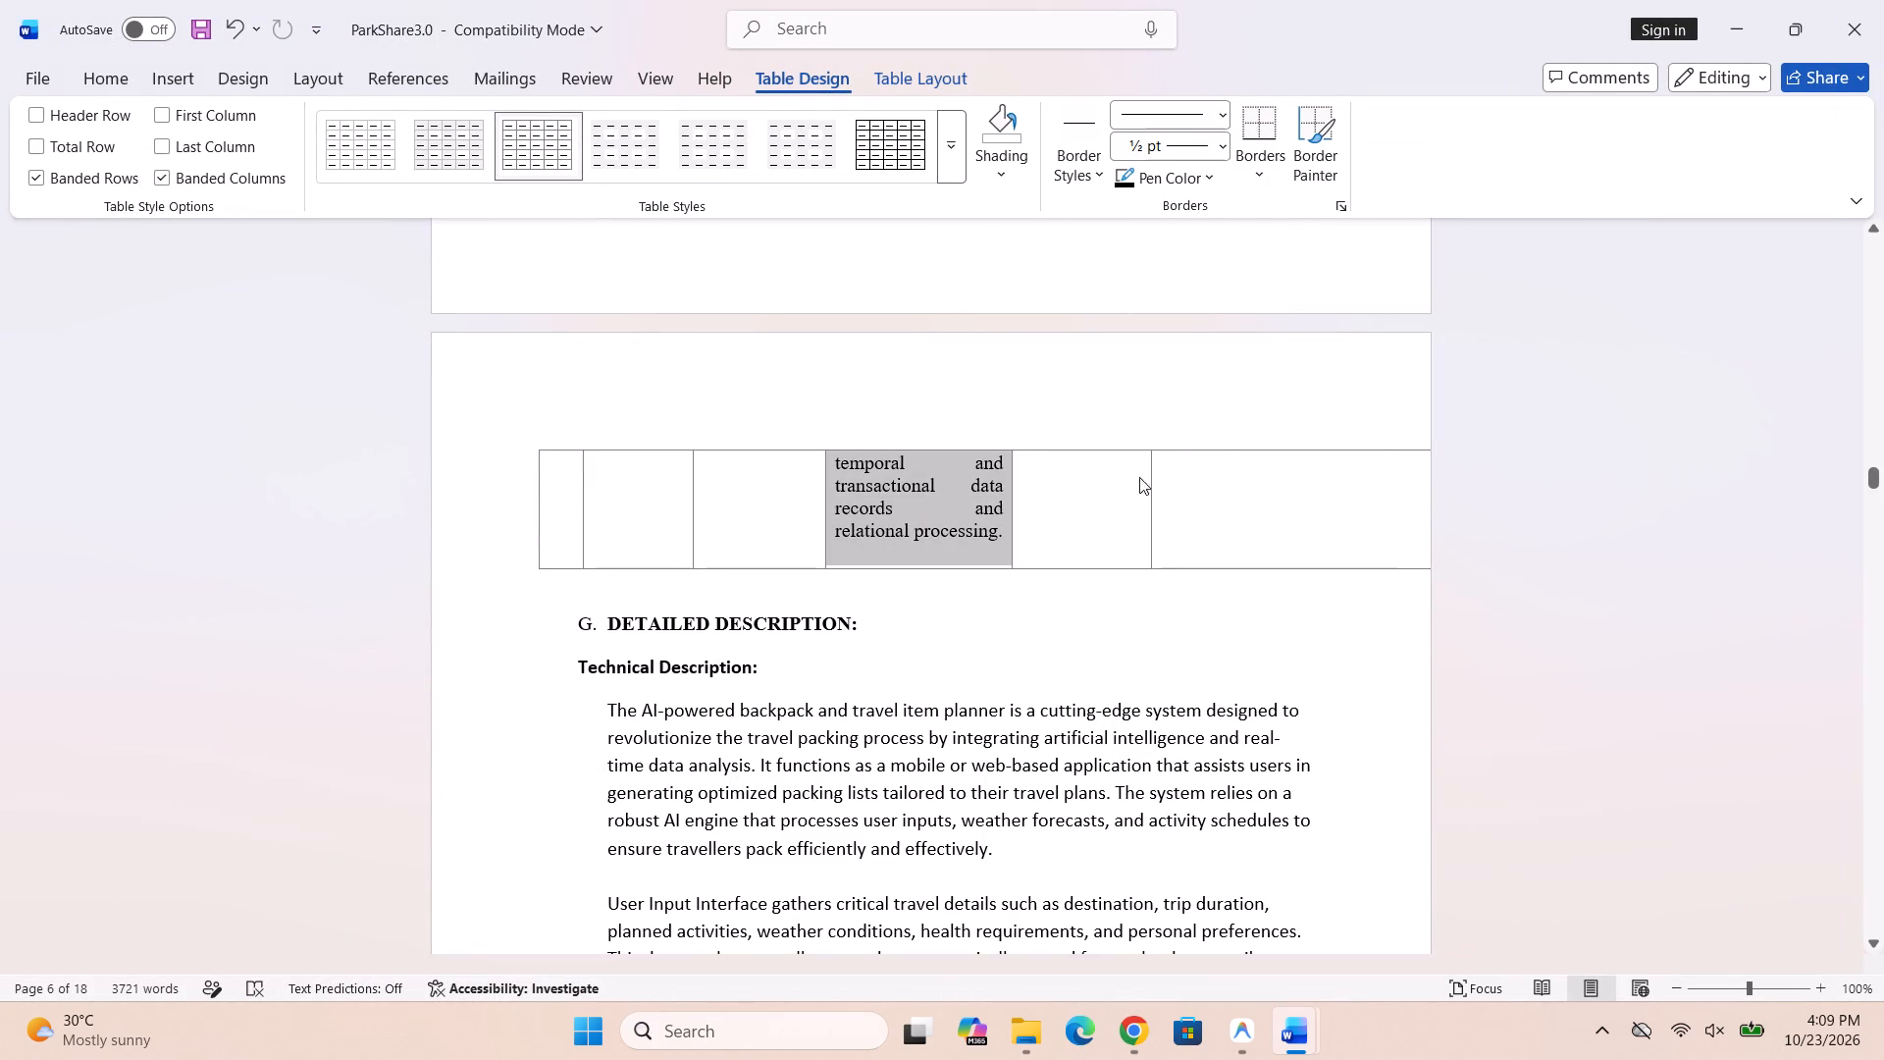
left_click_drag(1139, 477, 669, 197)
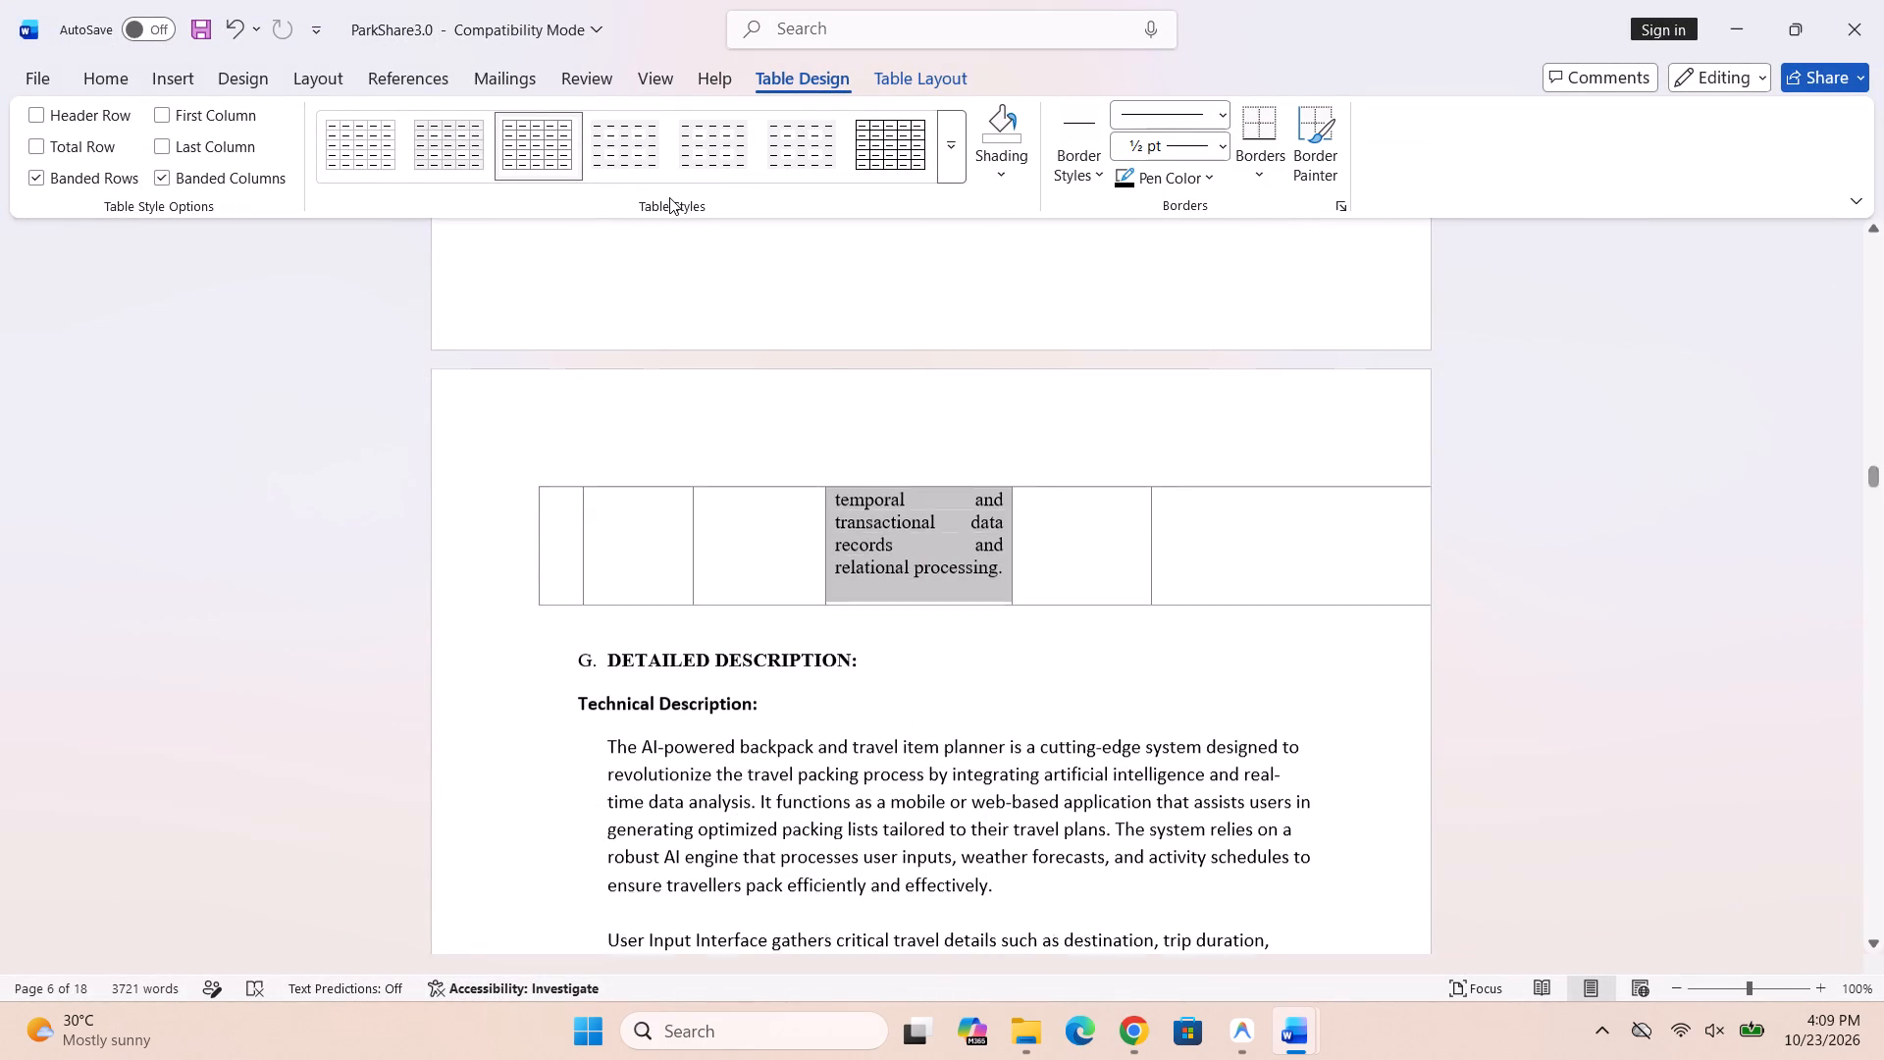
left_click_drag(669, 197, 660, 196)
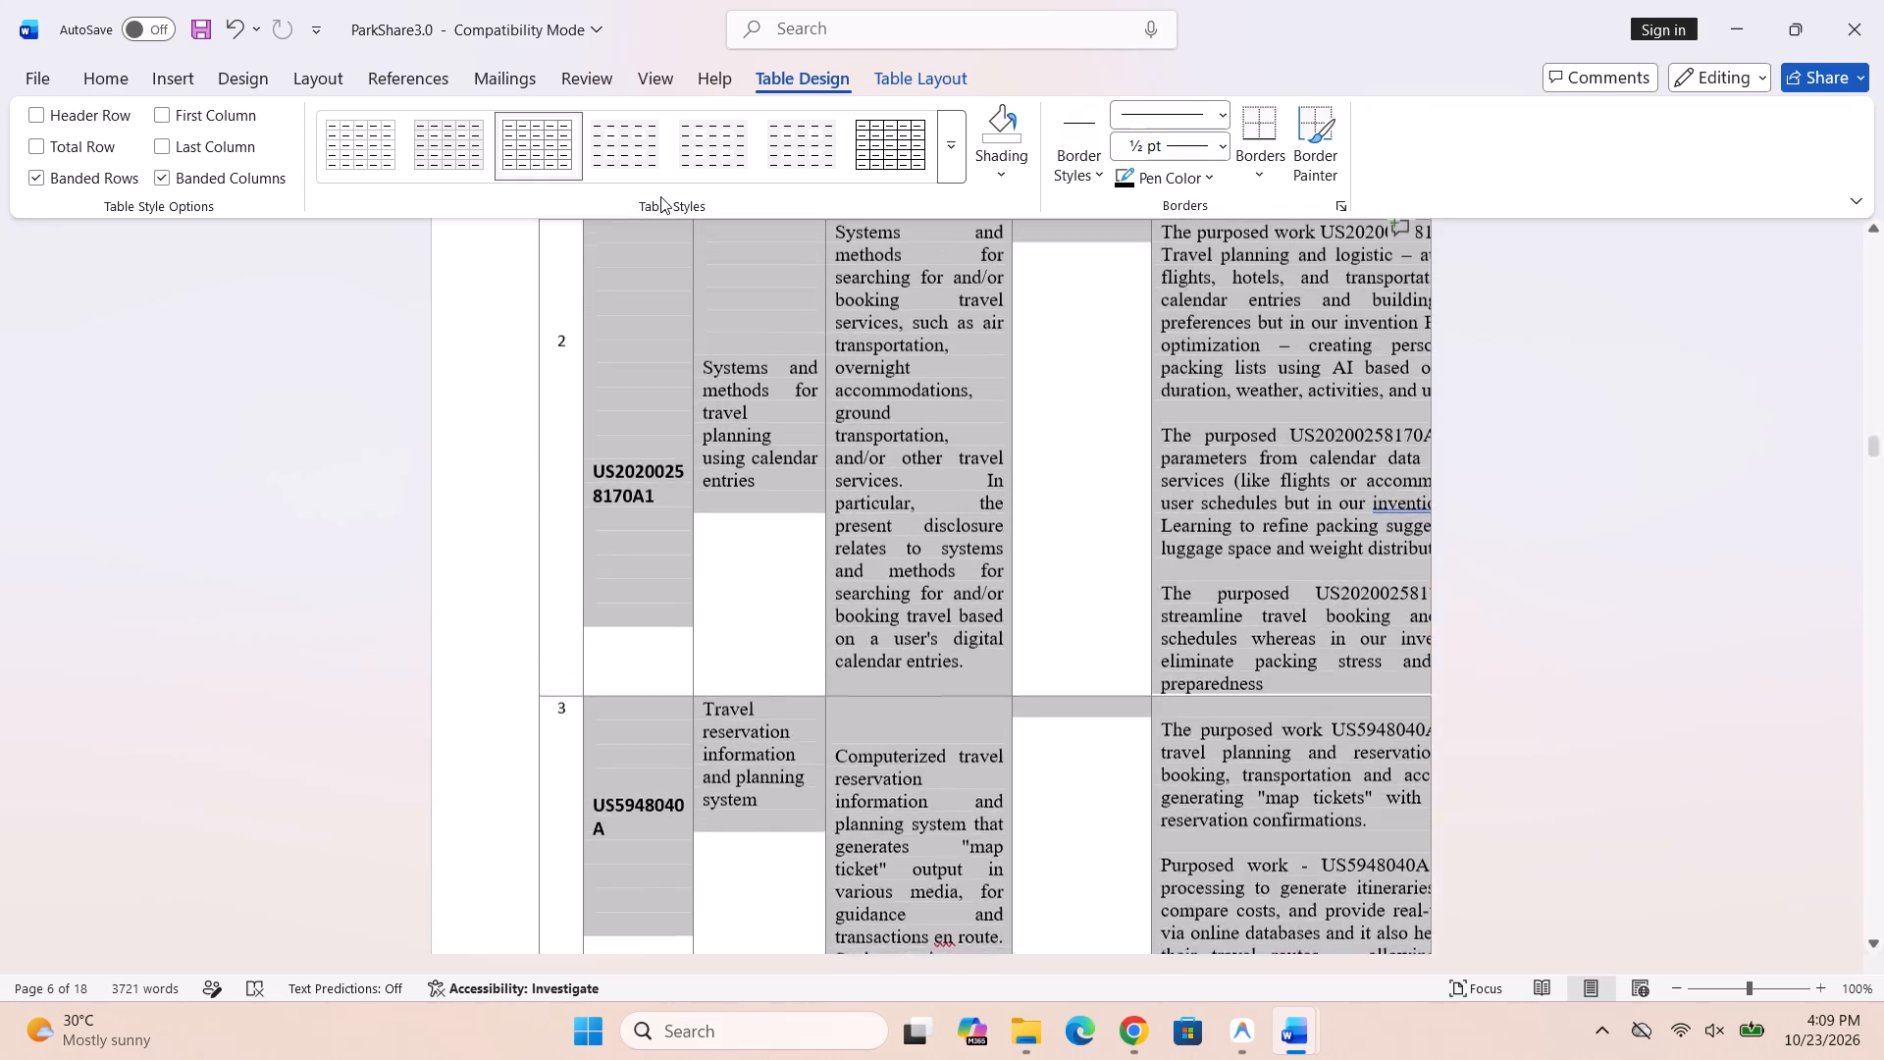
left_click_drag(660, 196, 591, 201)
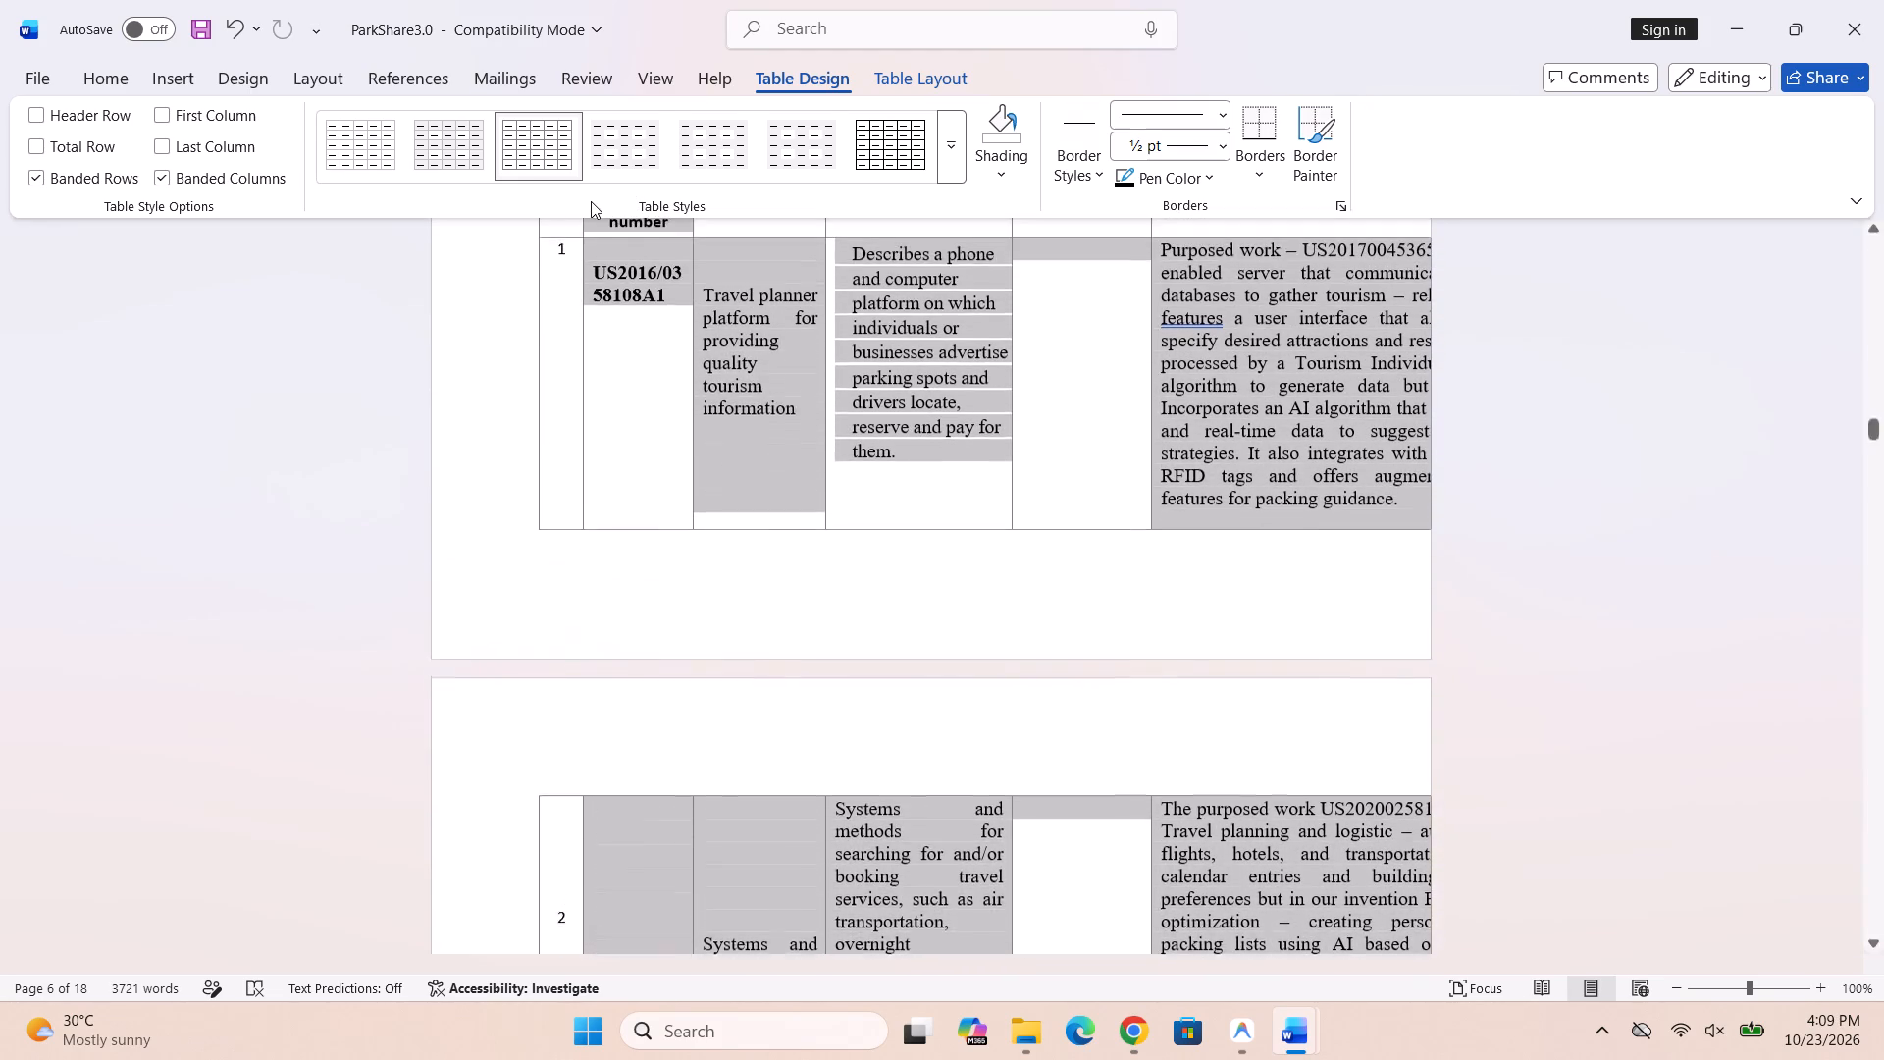
left_click_drag(591, 201, 527, 369)
key("ctrl+v")
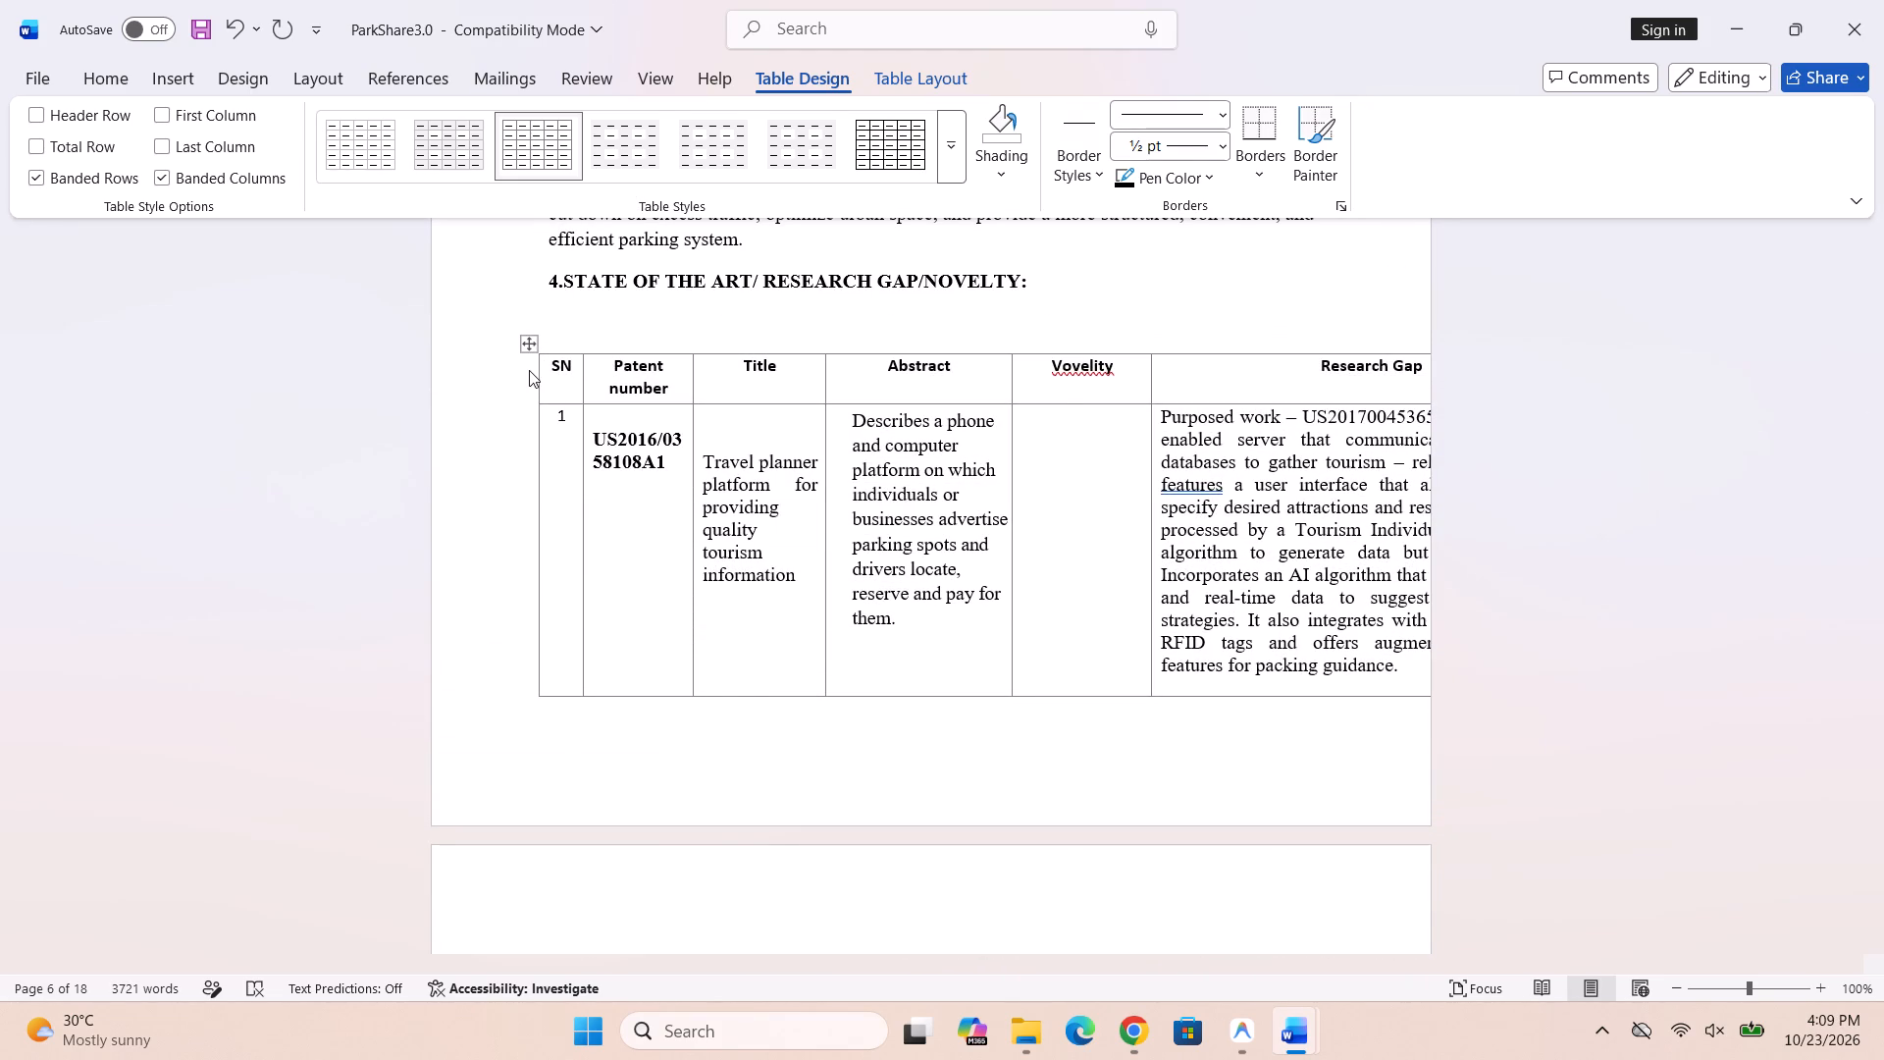
scroll(529, 370, "up", 5)
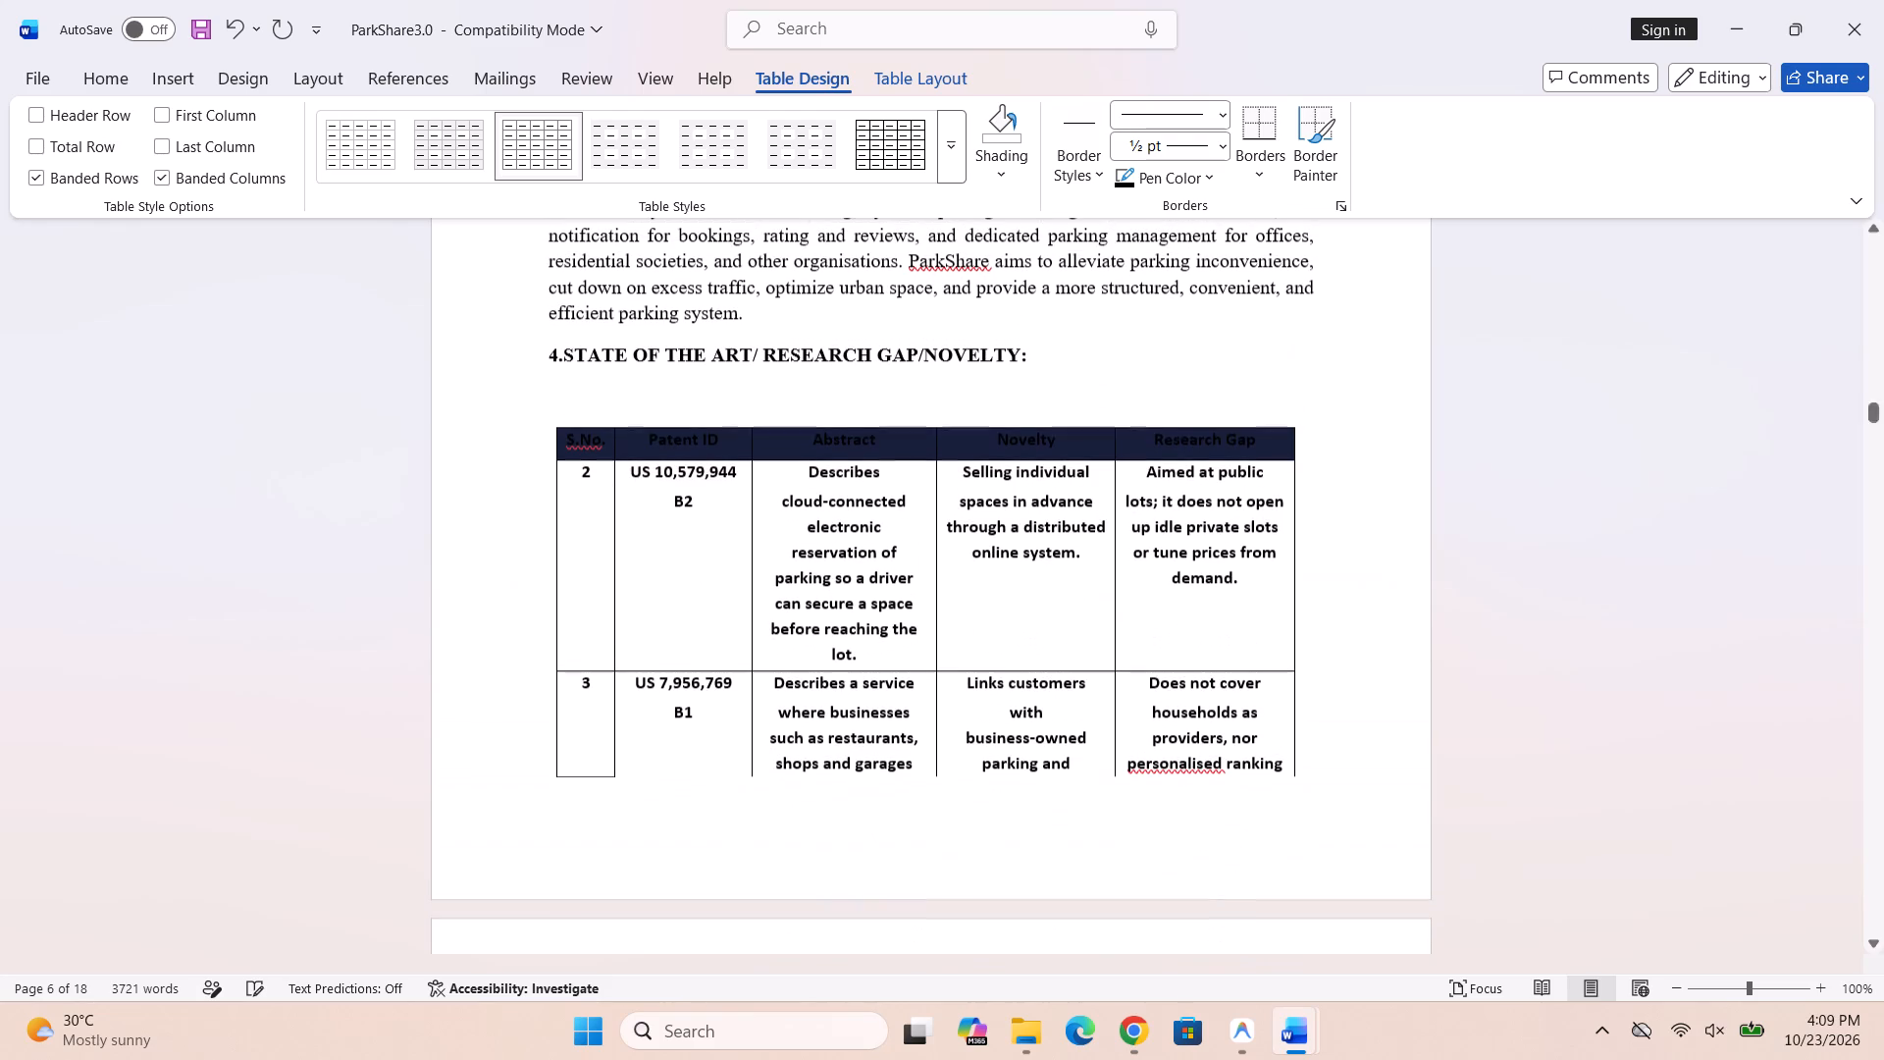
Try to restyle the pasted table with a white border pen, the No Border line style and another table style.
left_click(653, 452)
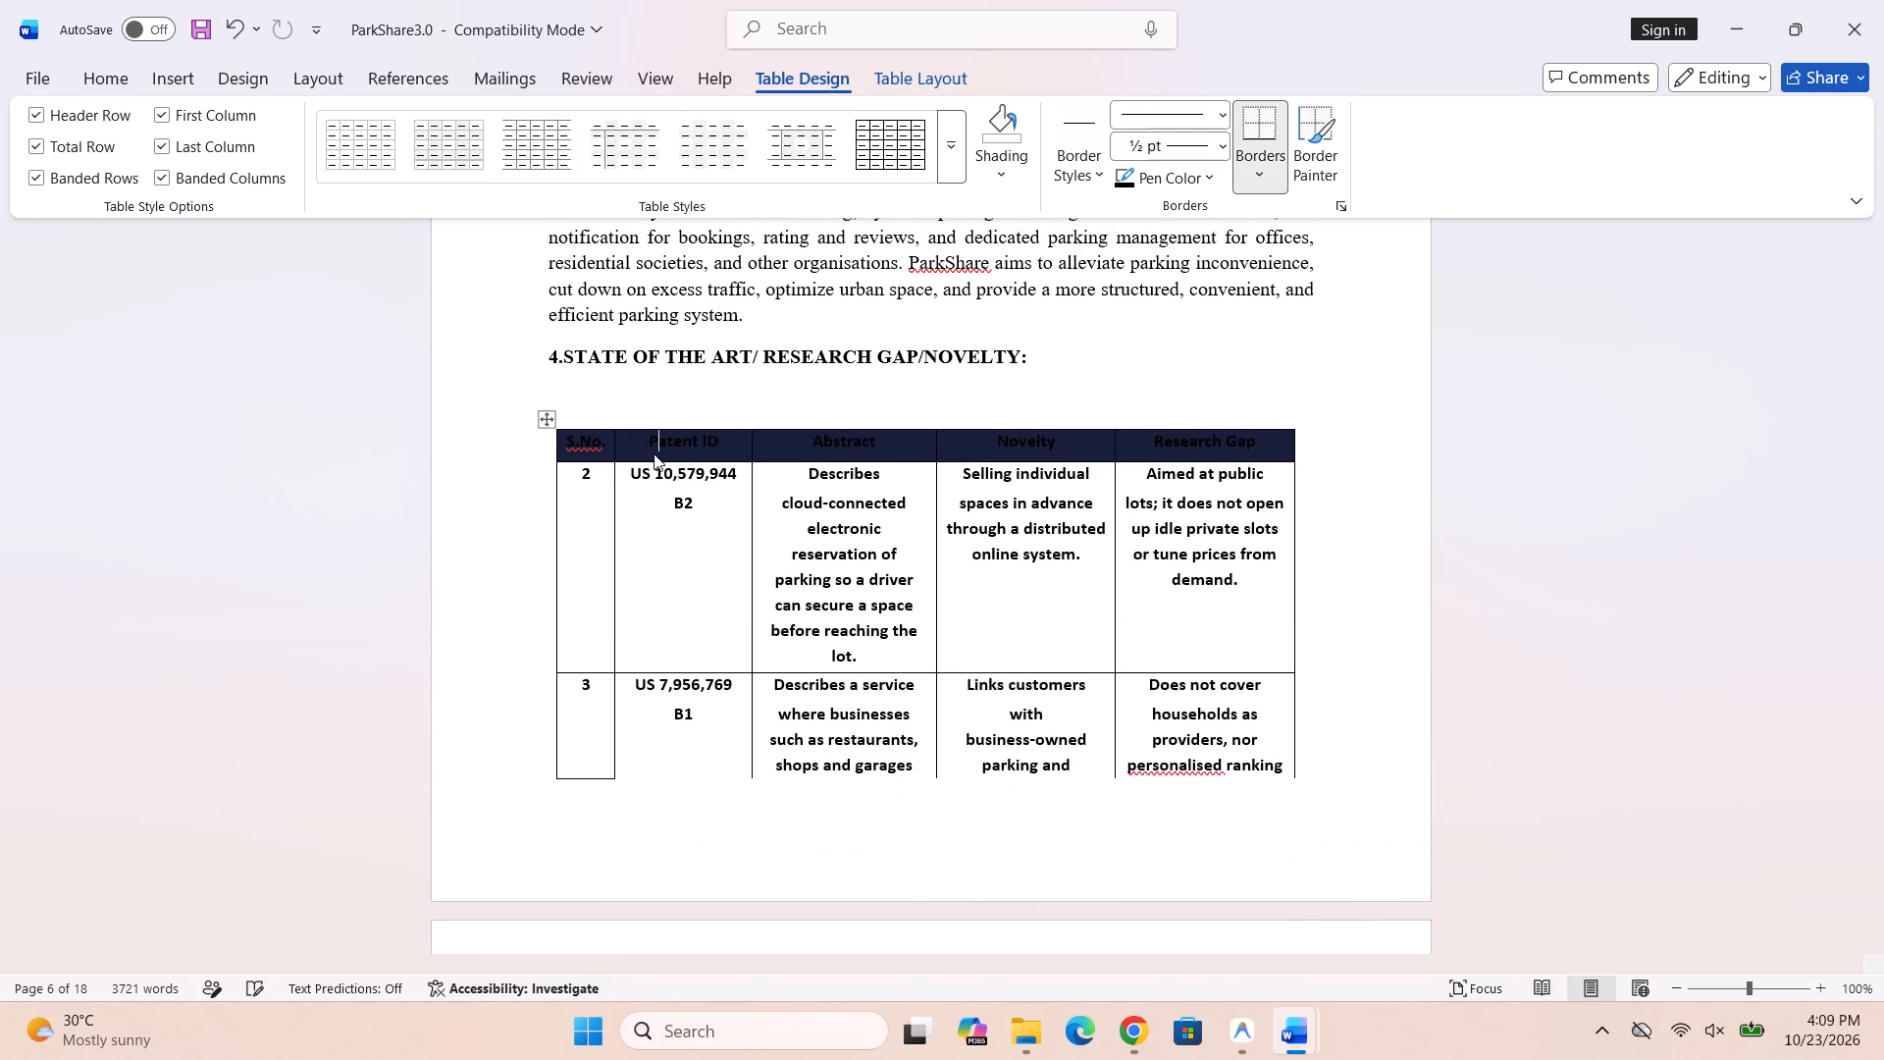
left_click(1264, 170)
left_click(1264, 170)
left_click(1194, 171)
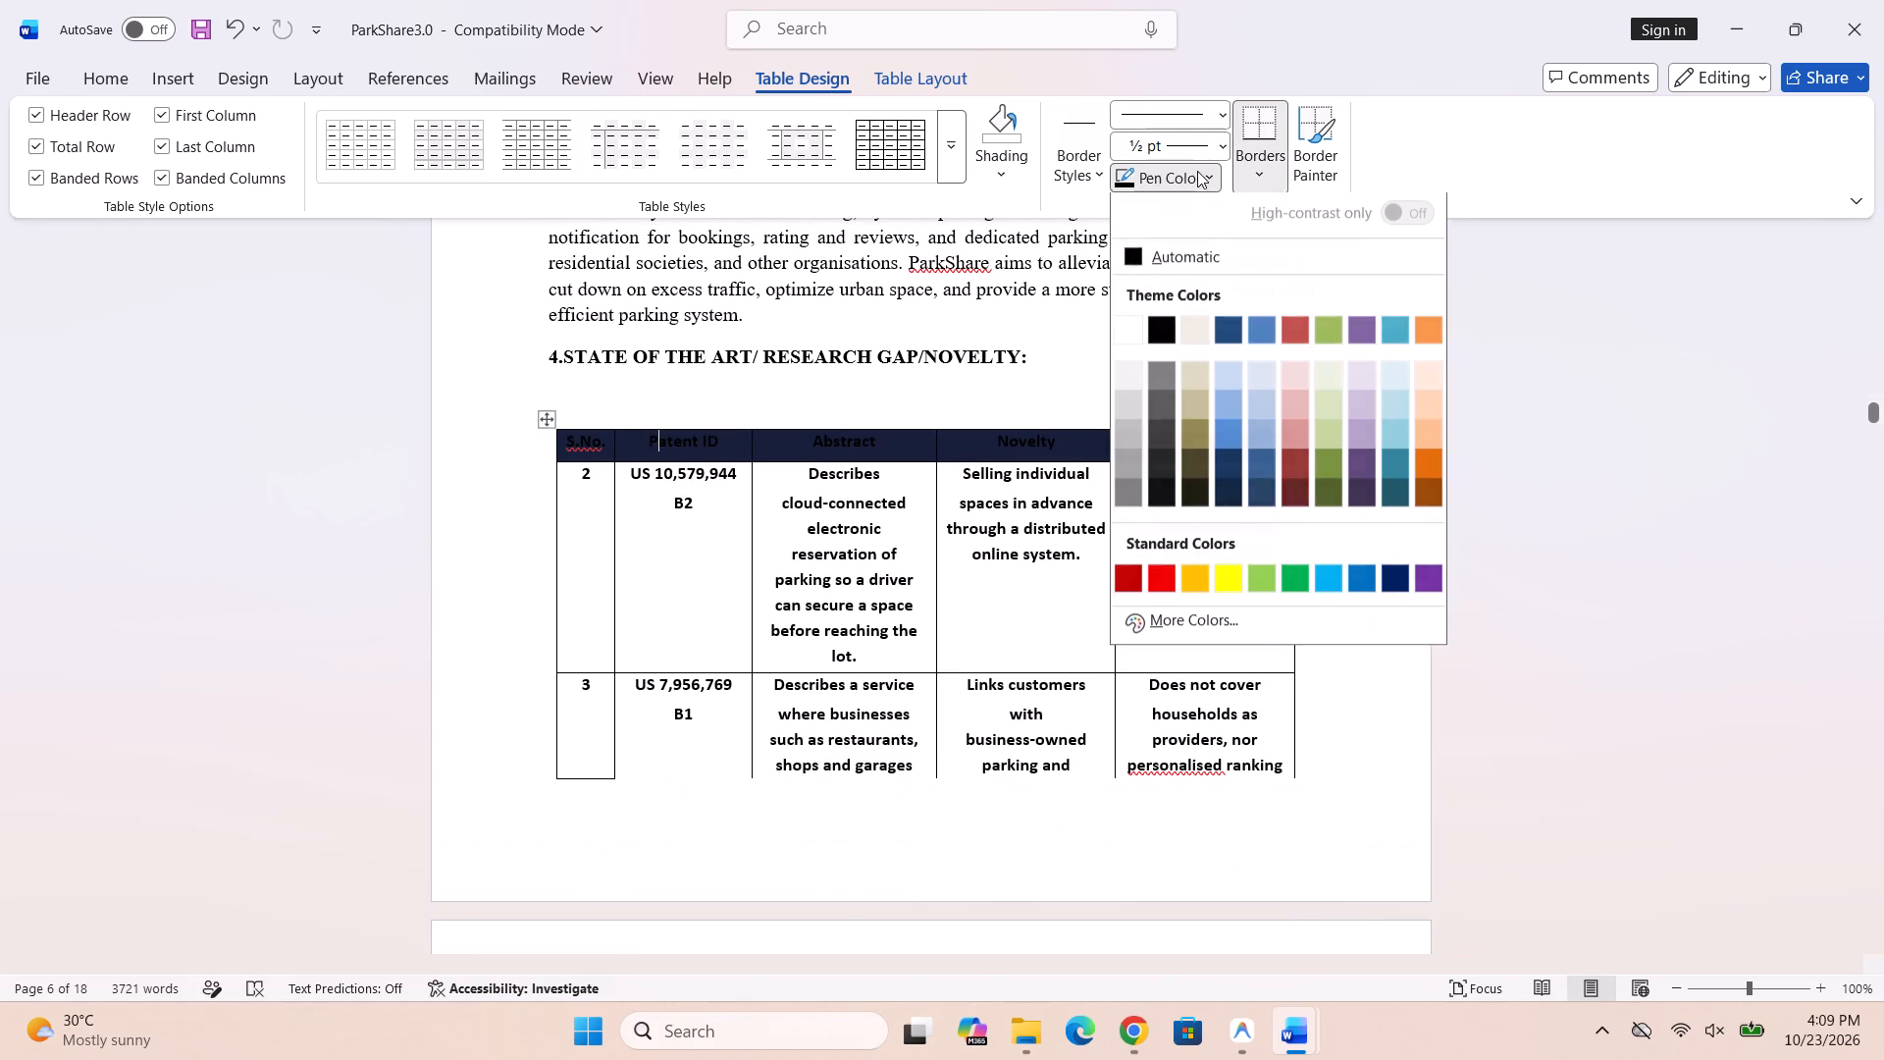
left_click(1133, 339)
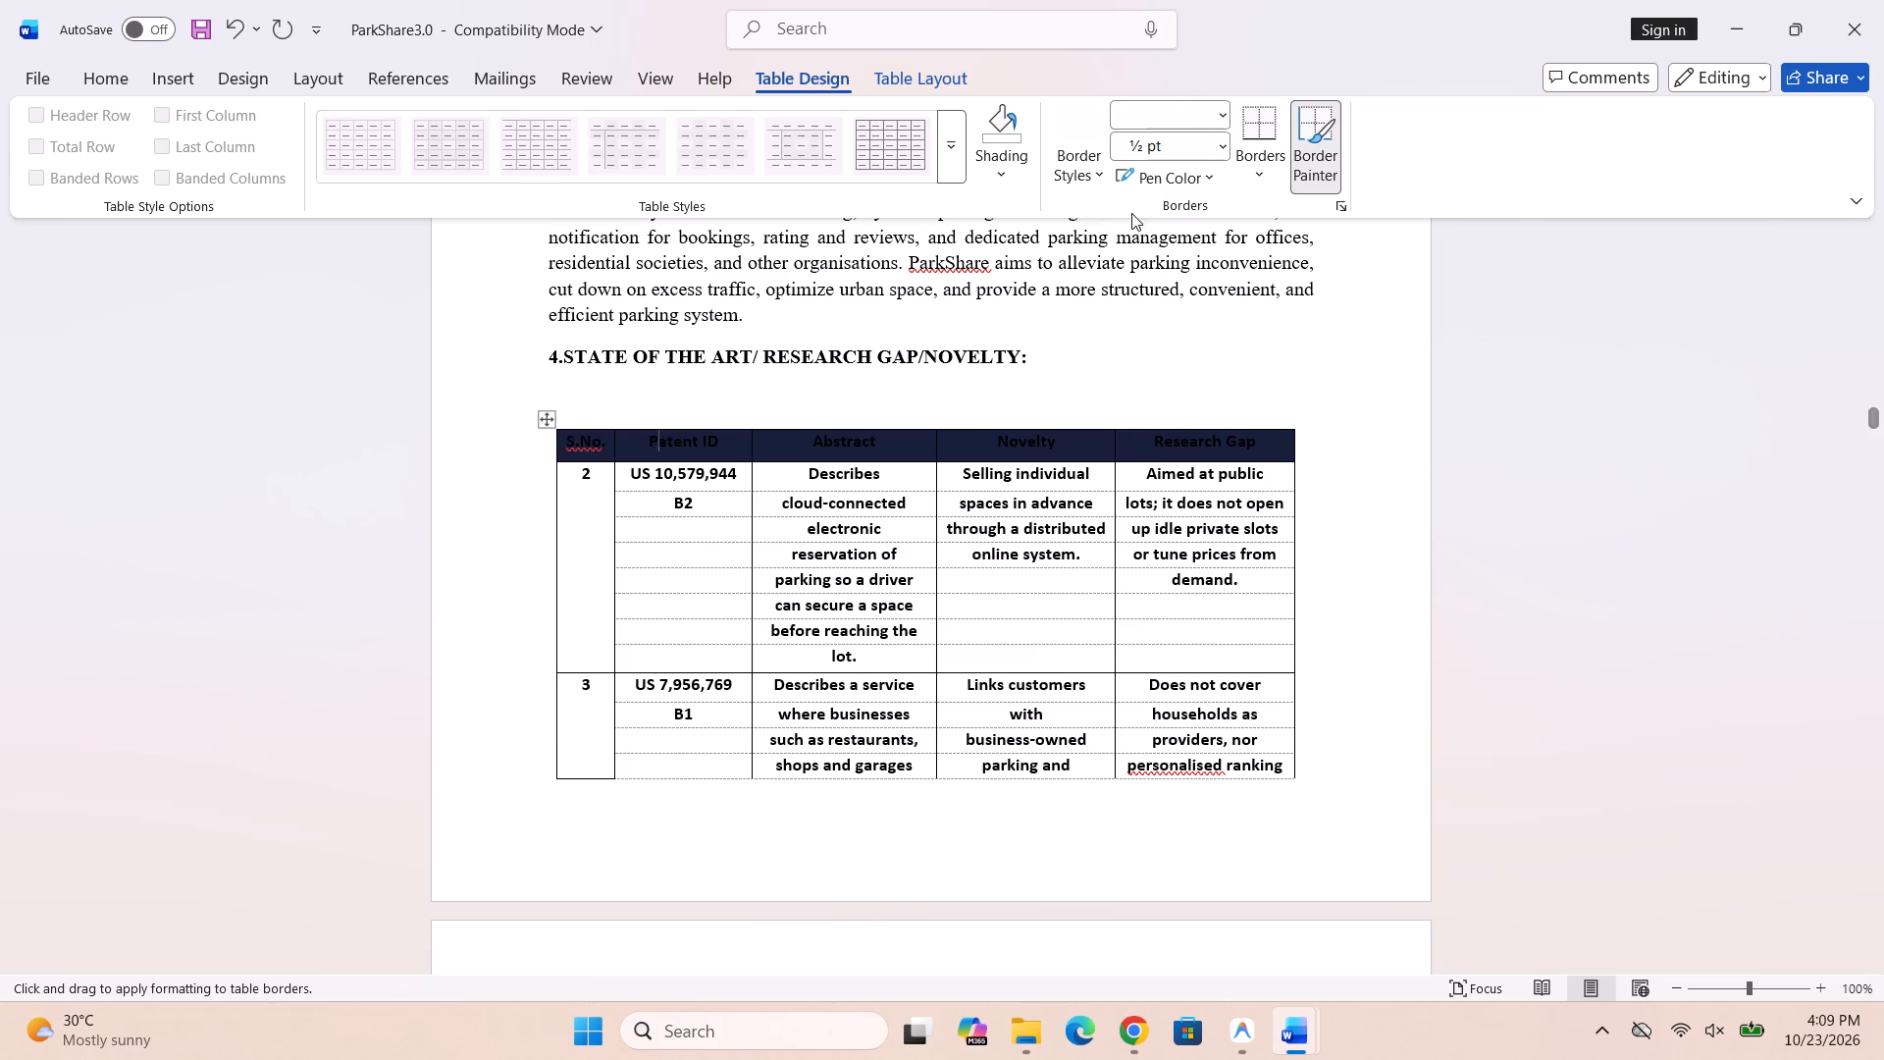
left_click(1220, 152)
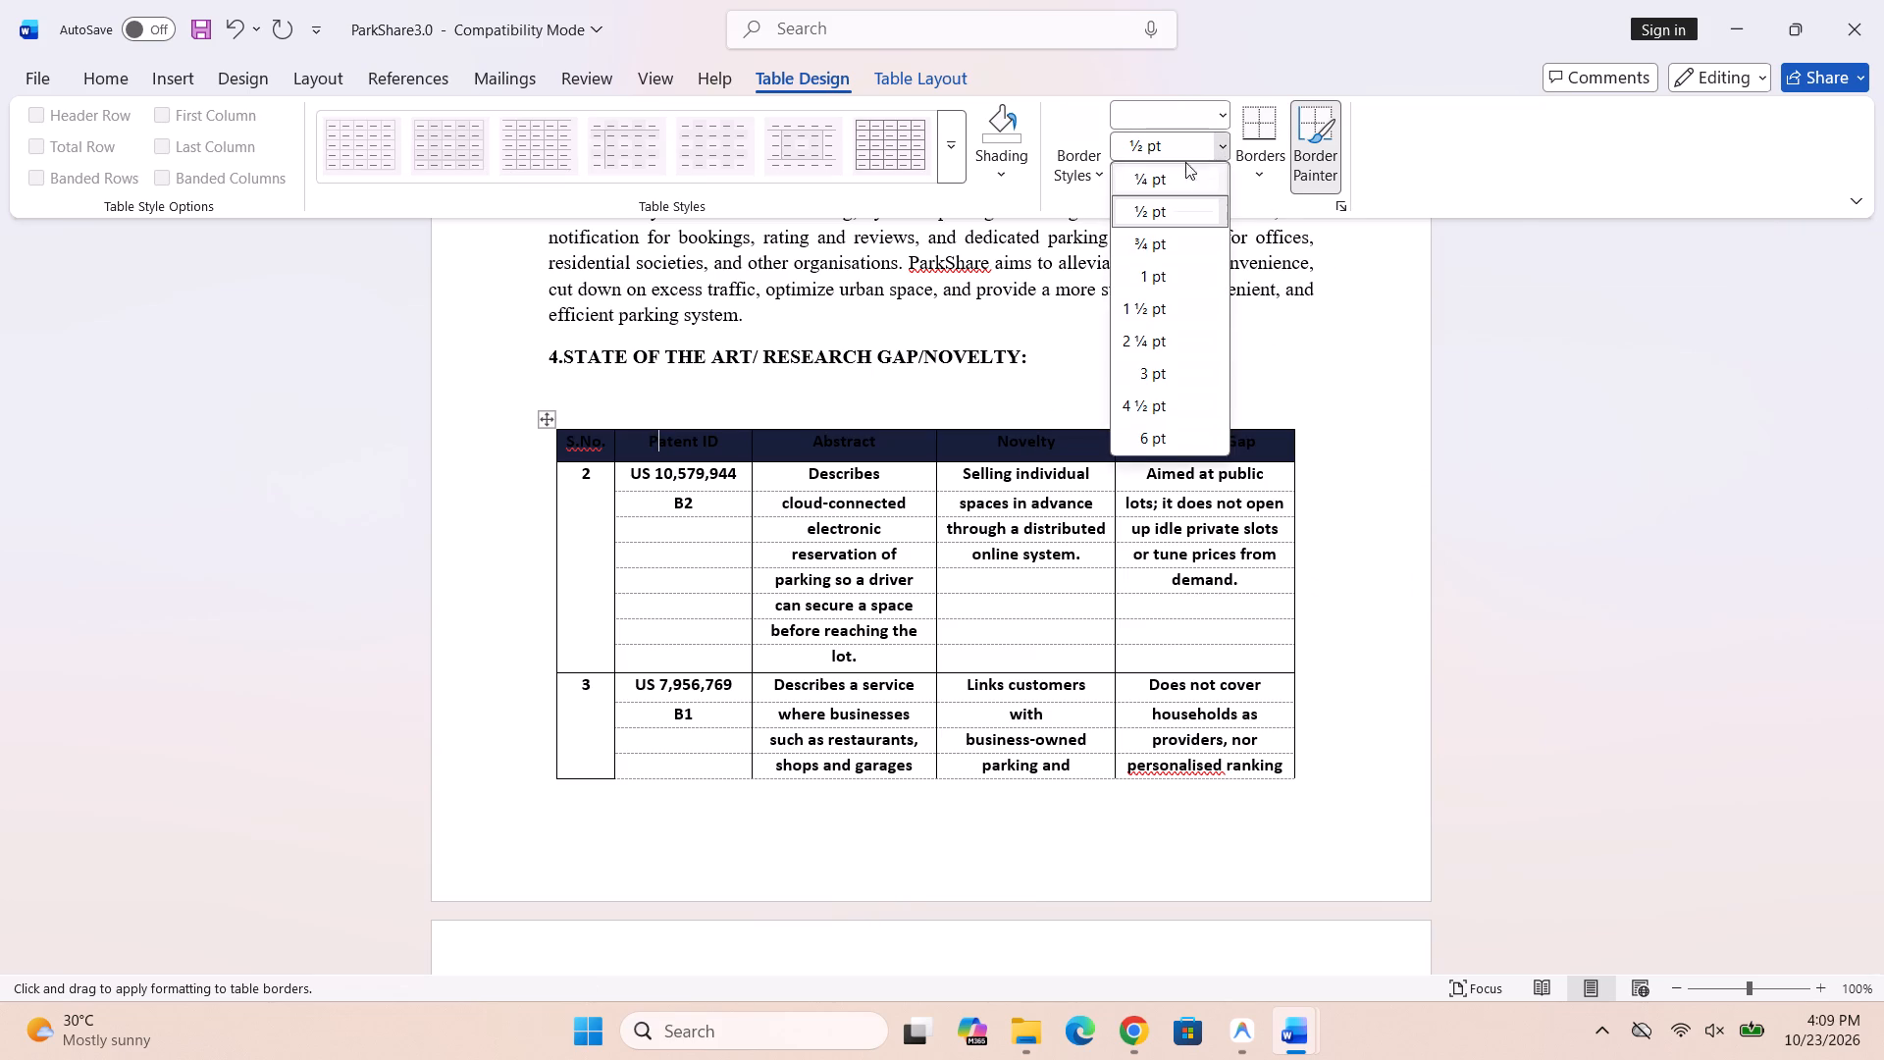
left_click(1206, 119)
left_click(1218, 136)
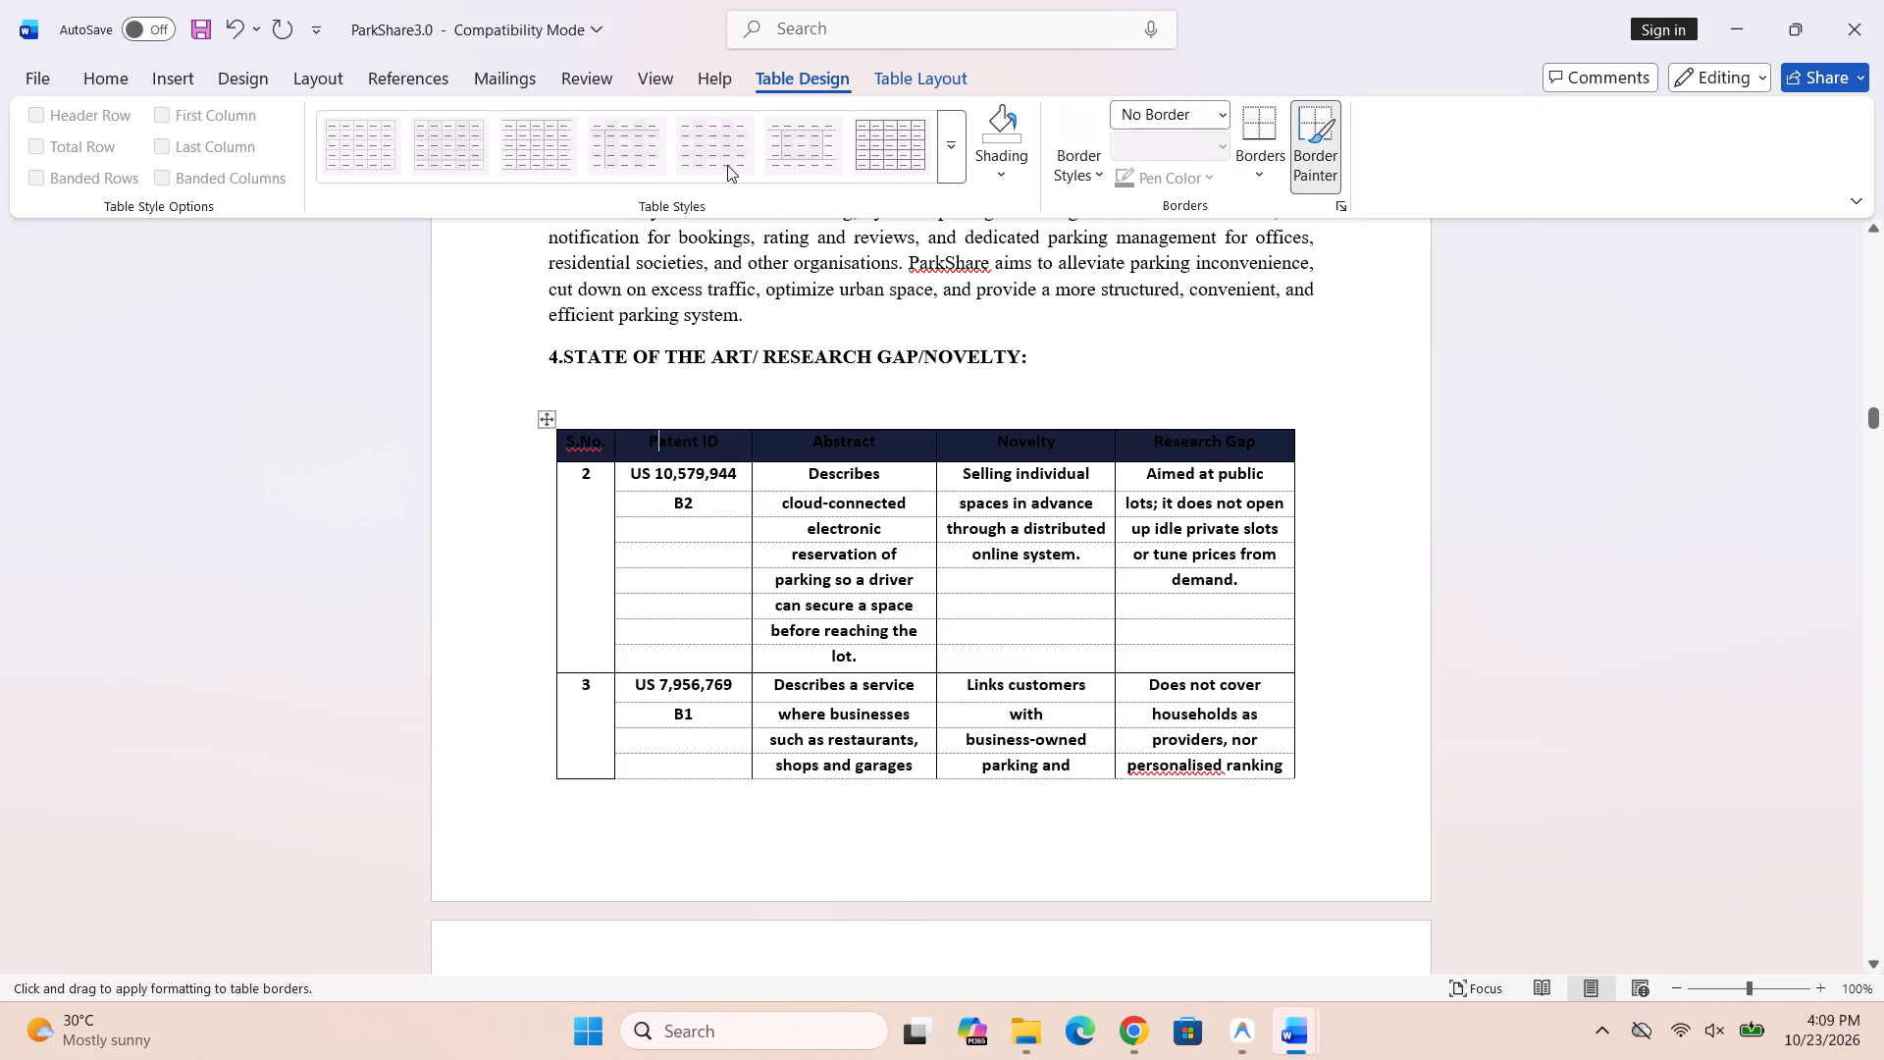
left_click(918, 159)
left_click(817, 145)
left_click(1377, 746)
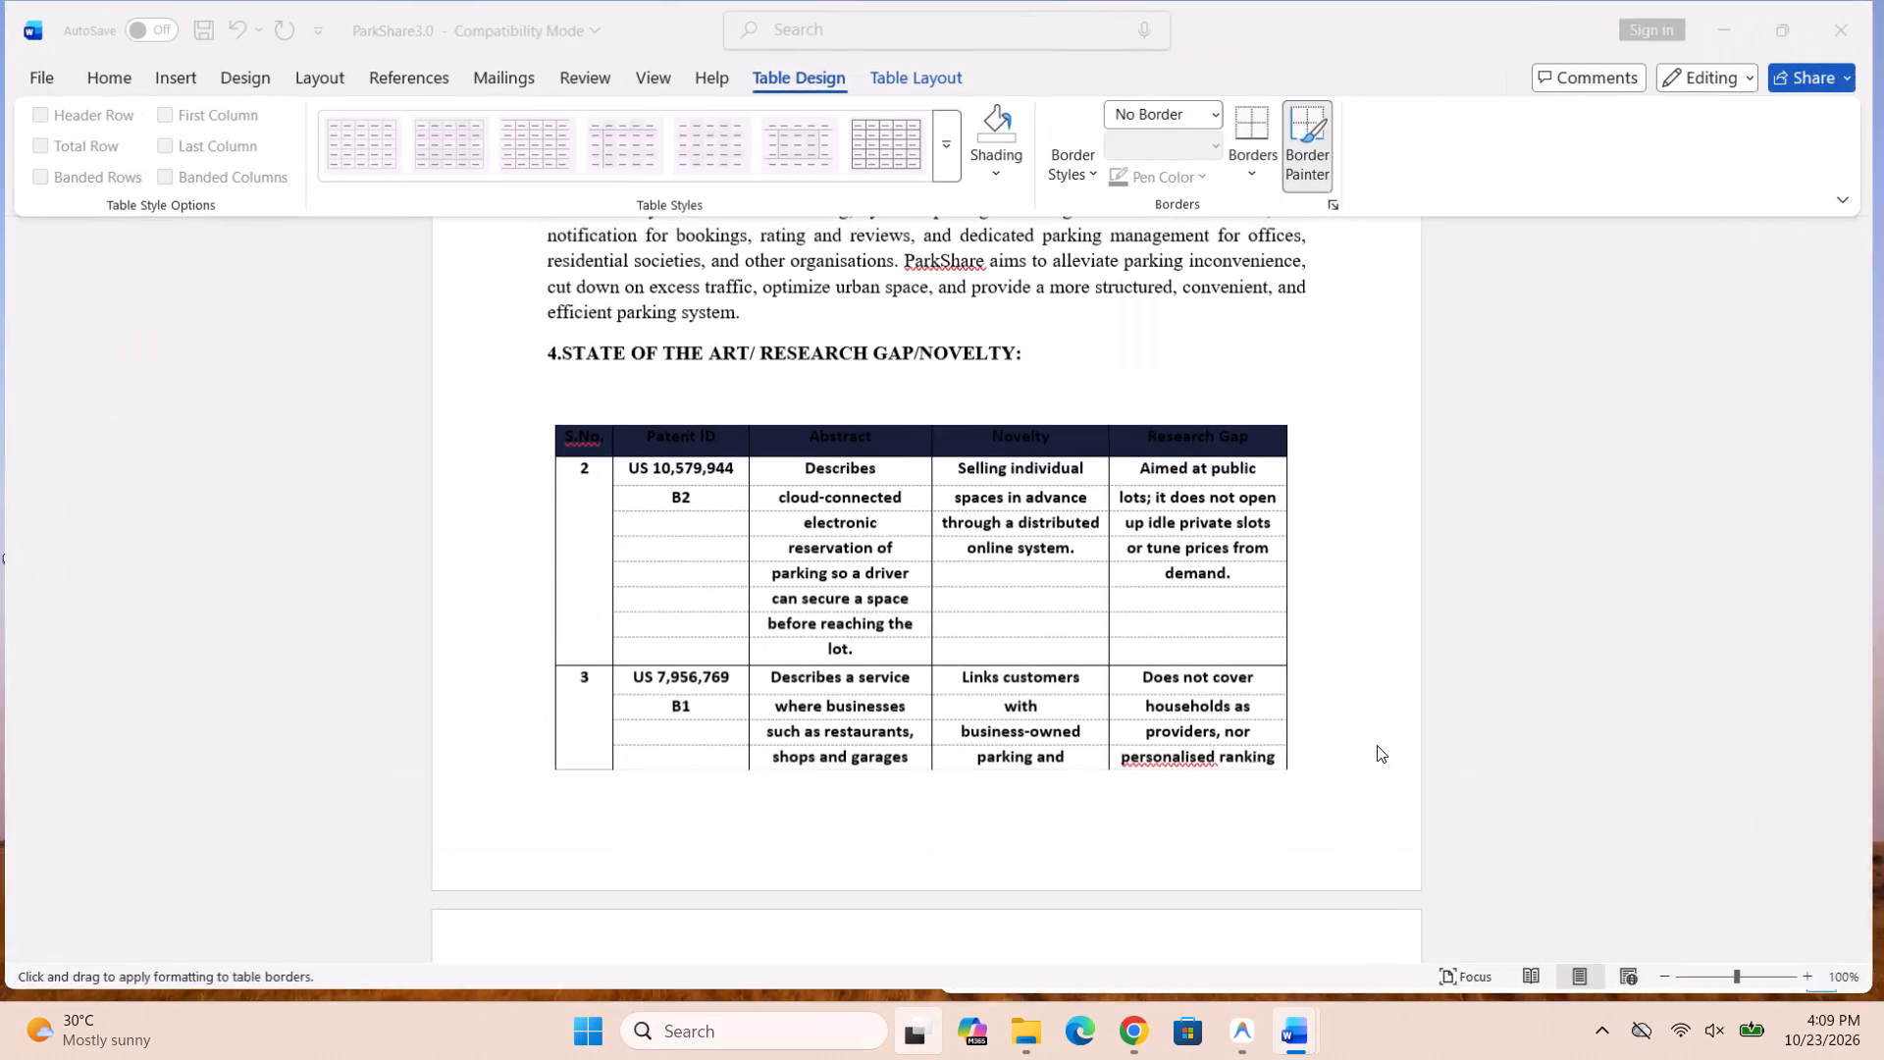
Delete the old table's entire header row and first patent row, US2016/0358108A1, below the pasted table.
scroll(985, 574, "down", 4)
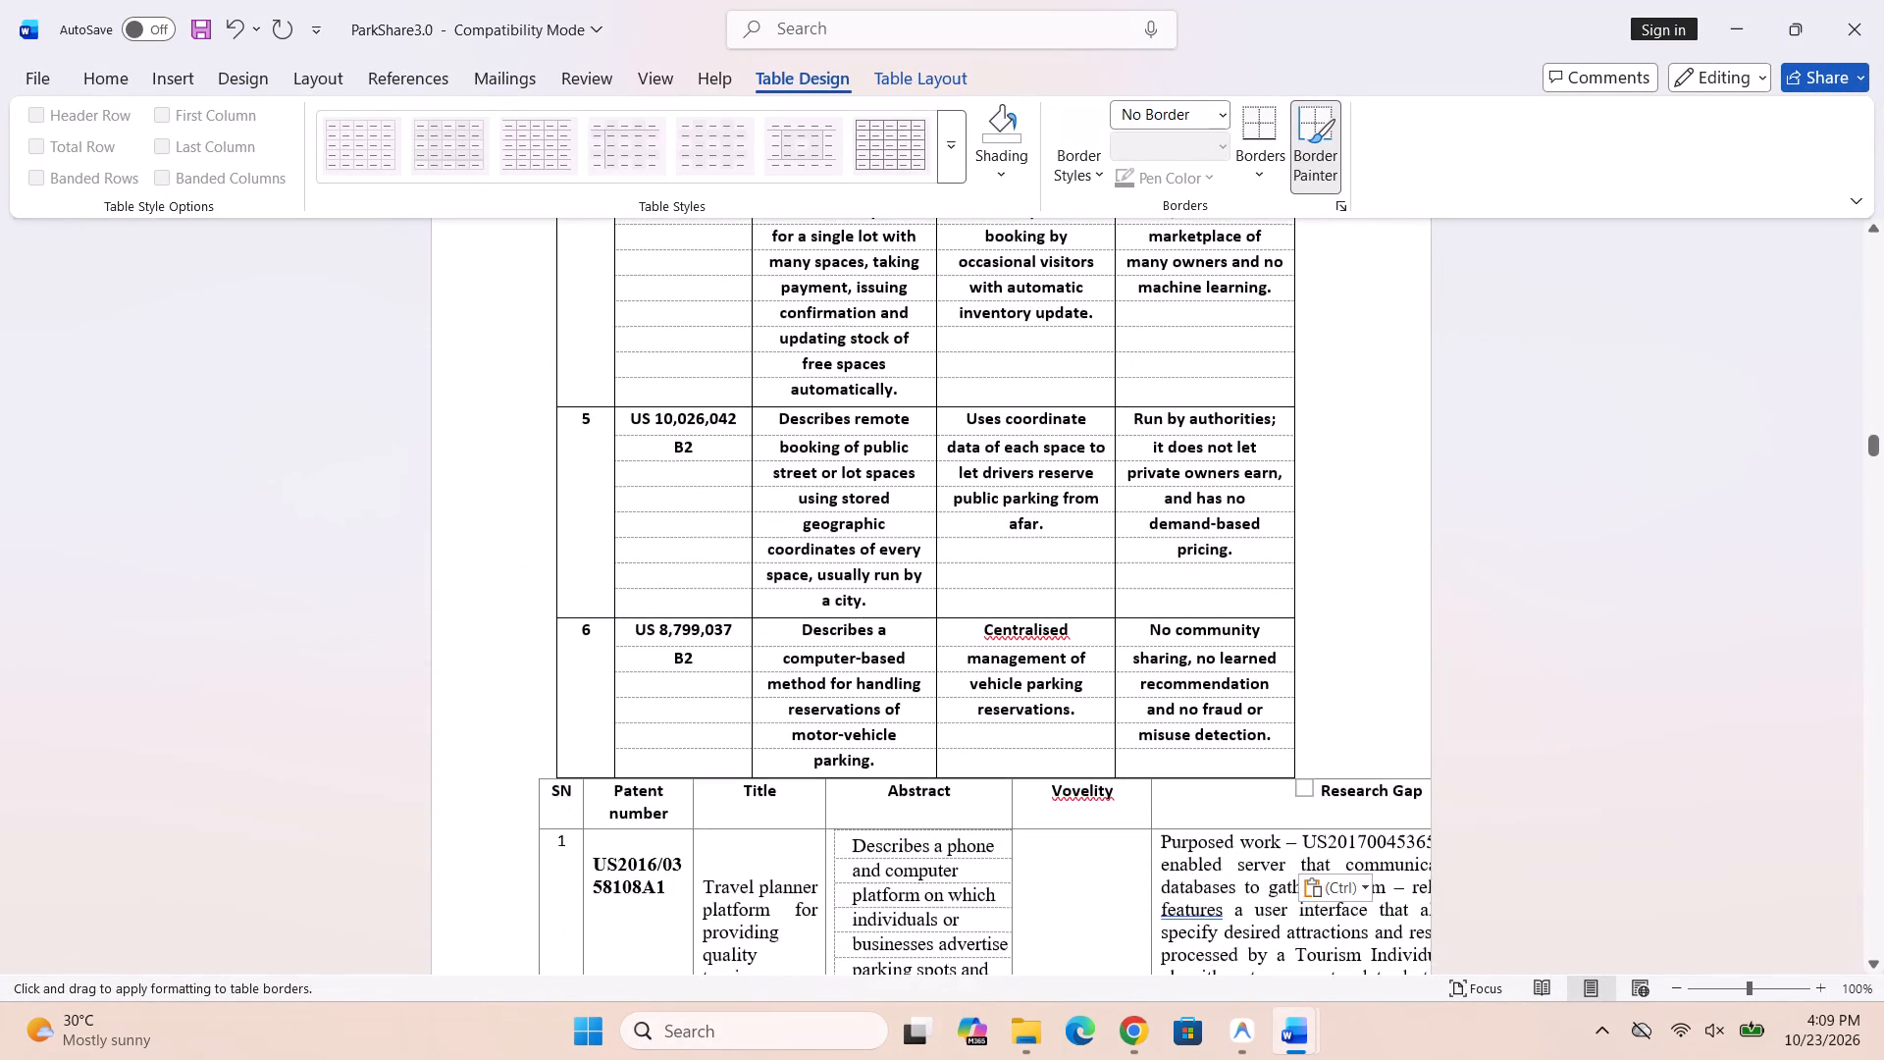
scroll(985, 574, "down", 1)
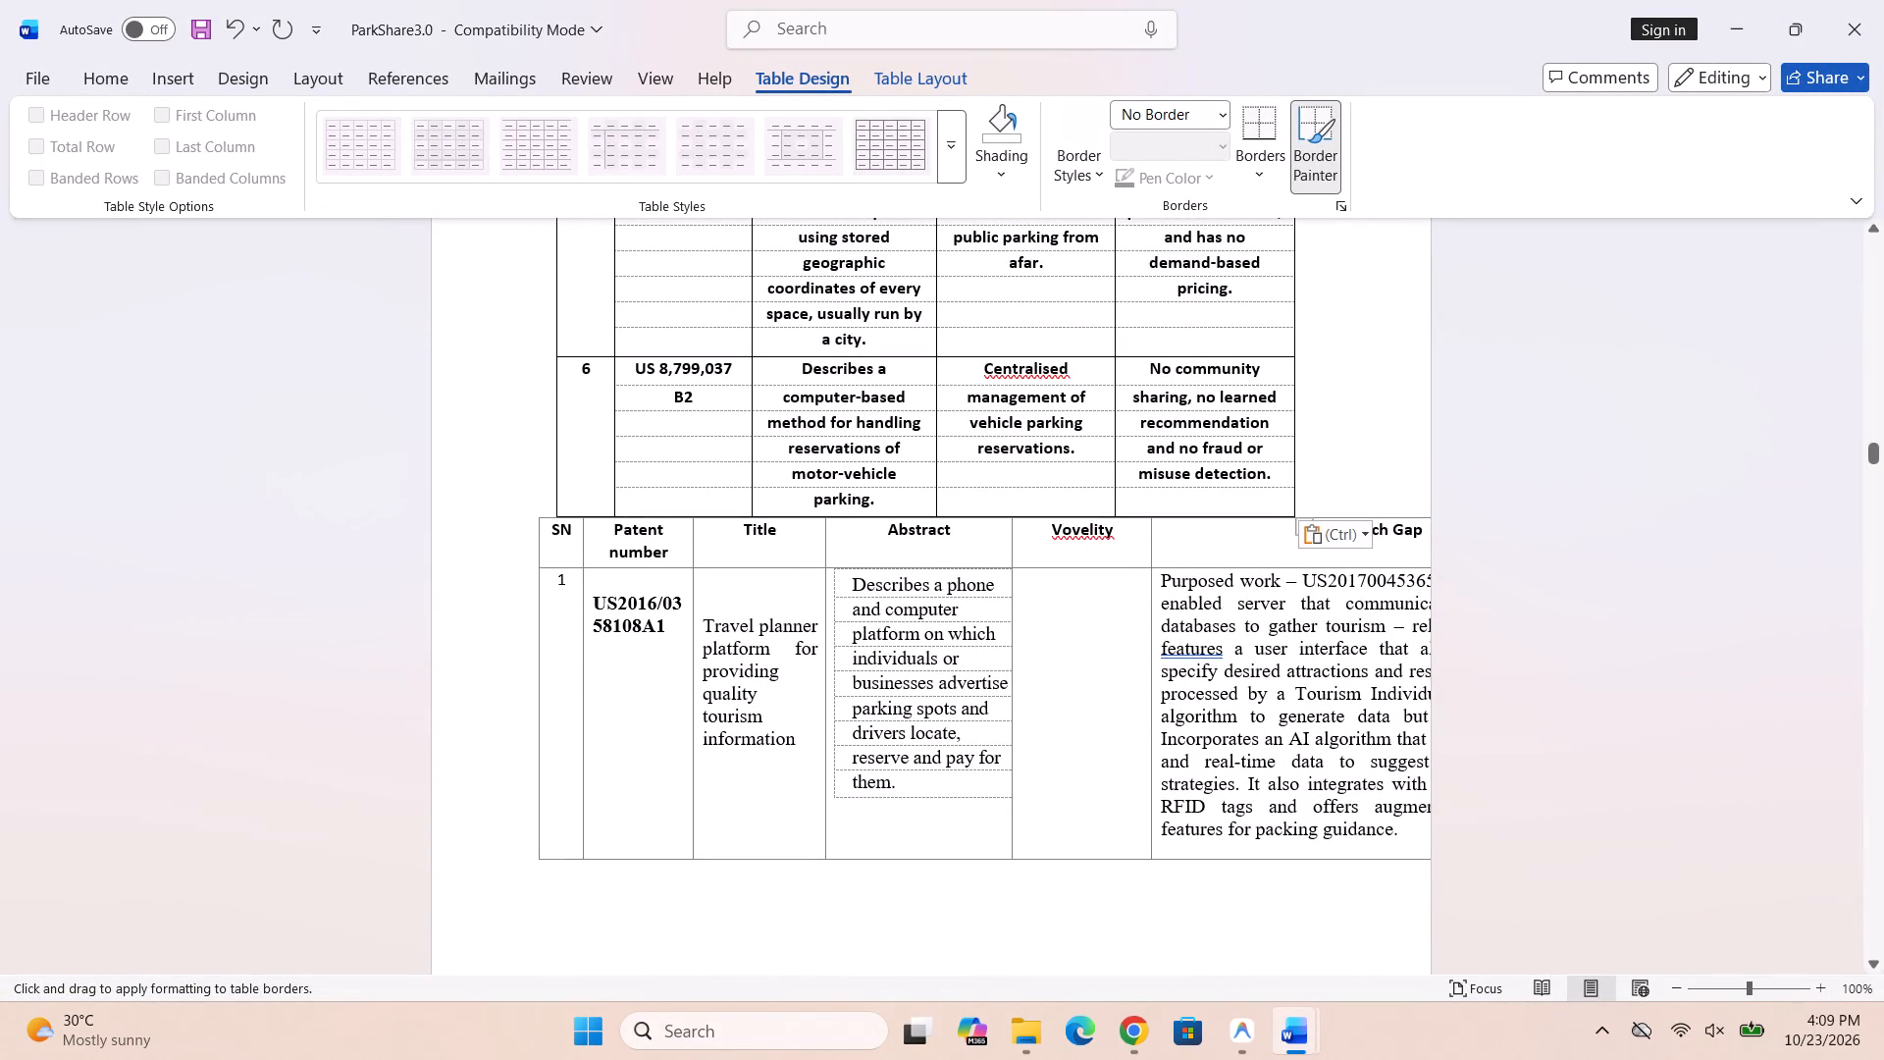
left_click(1194, 868)
left_click_drag(1347, 899, 881, 722)
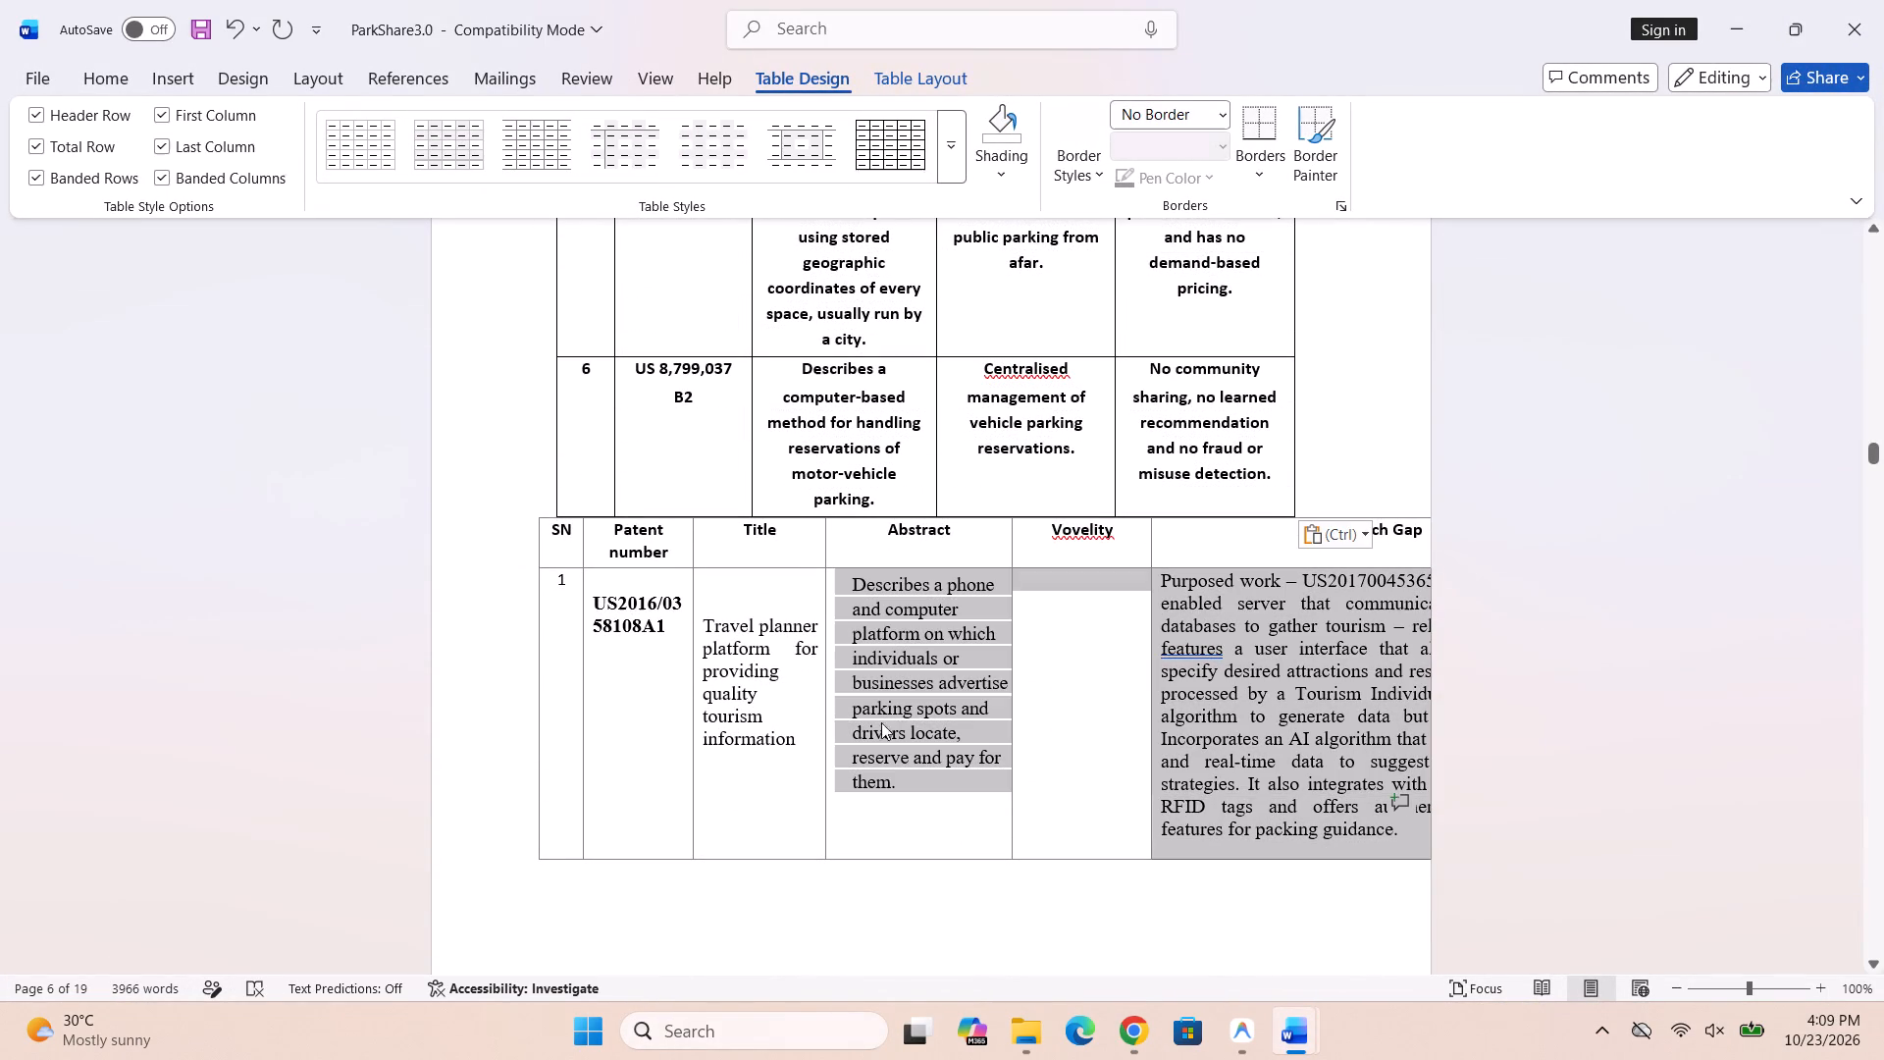
left_click_drag(881, 722, 493, 530)
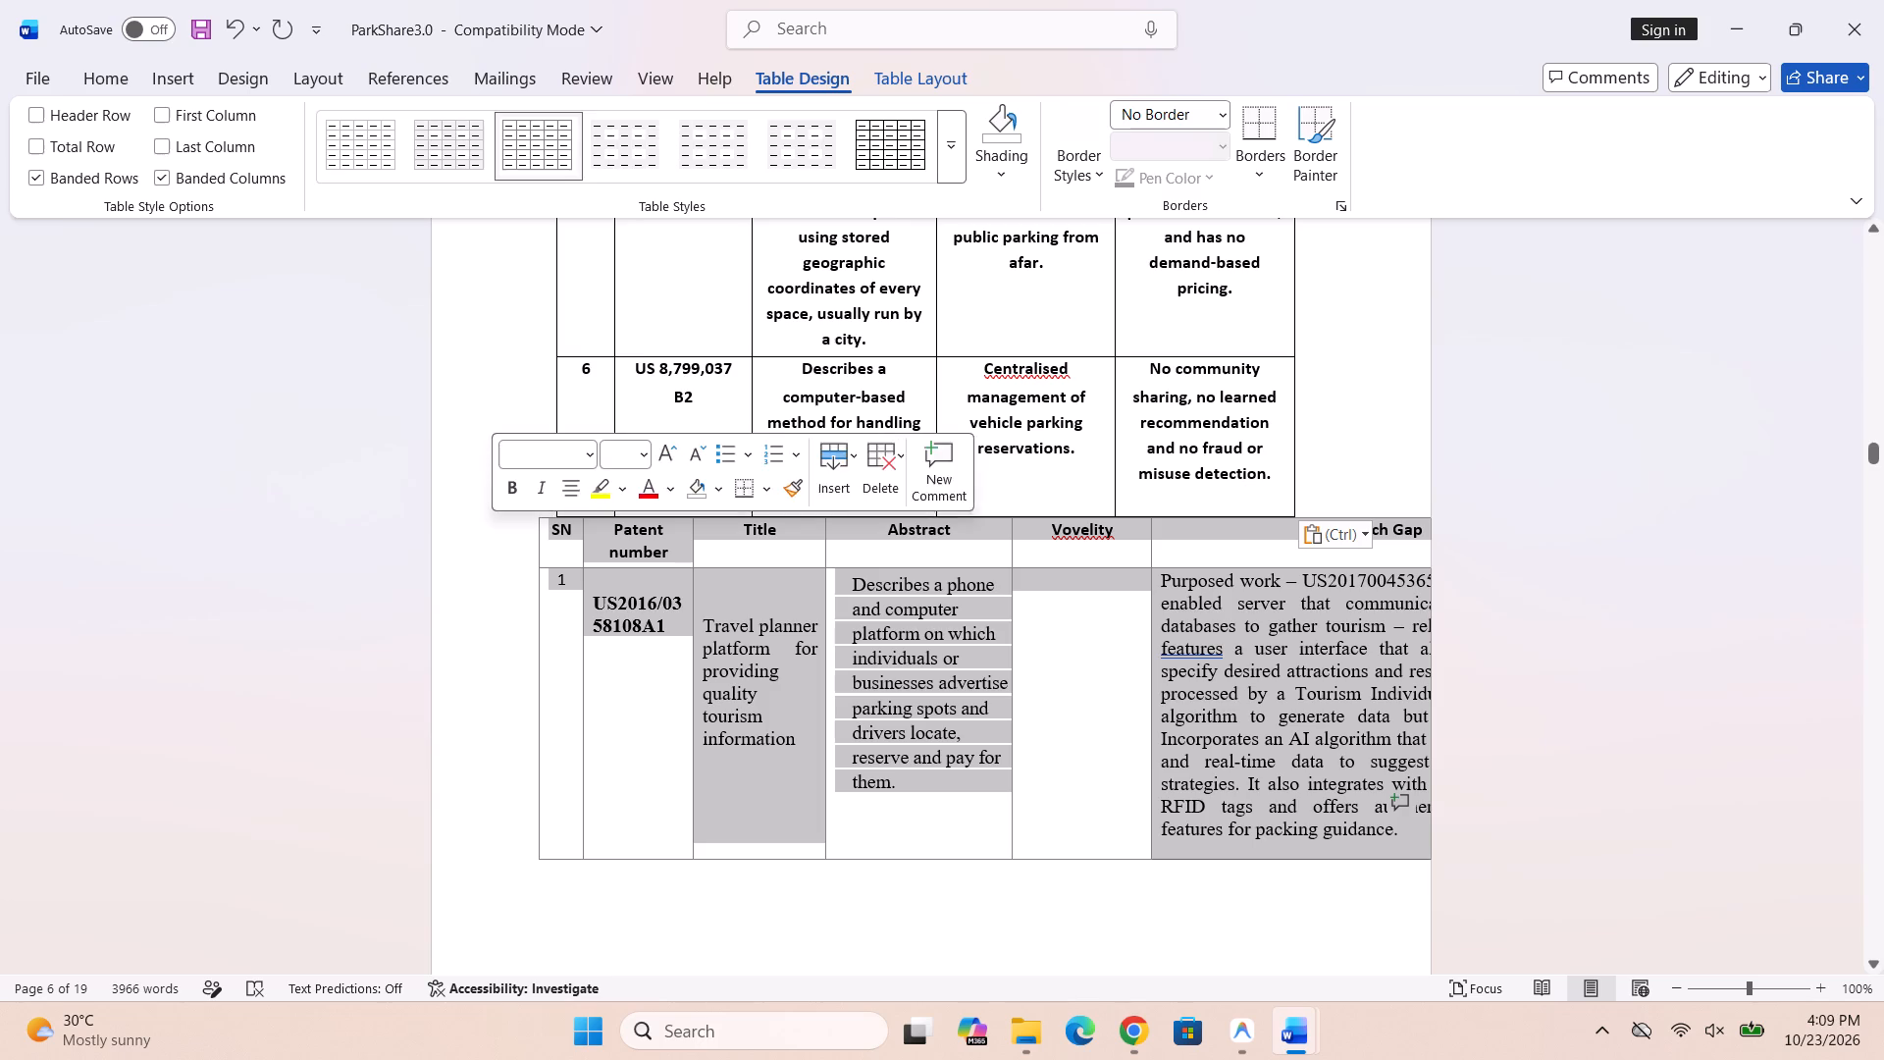
key("BackSpace")
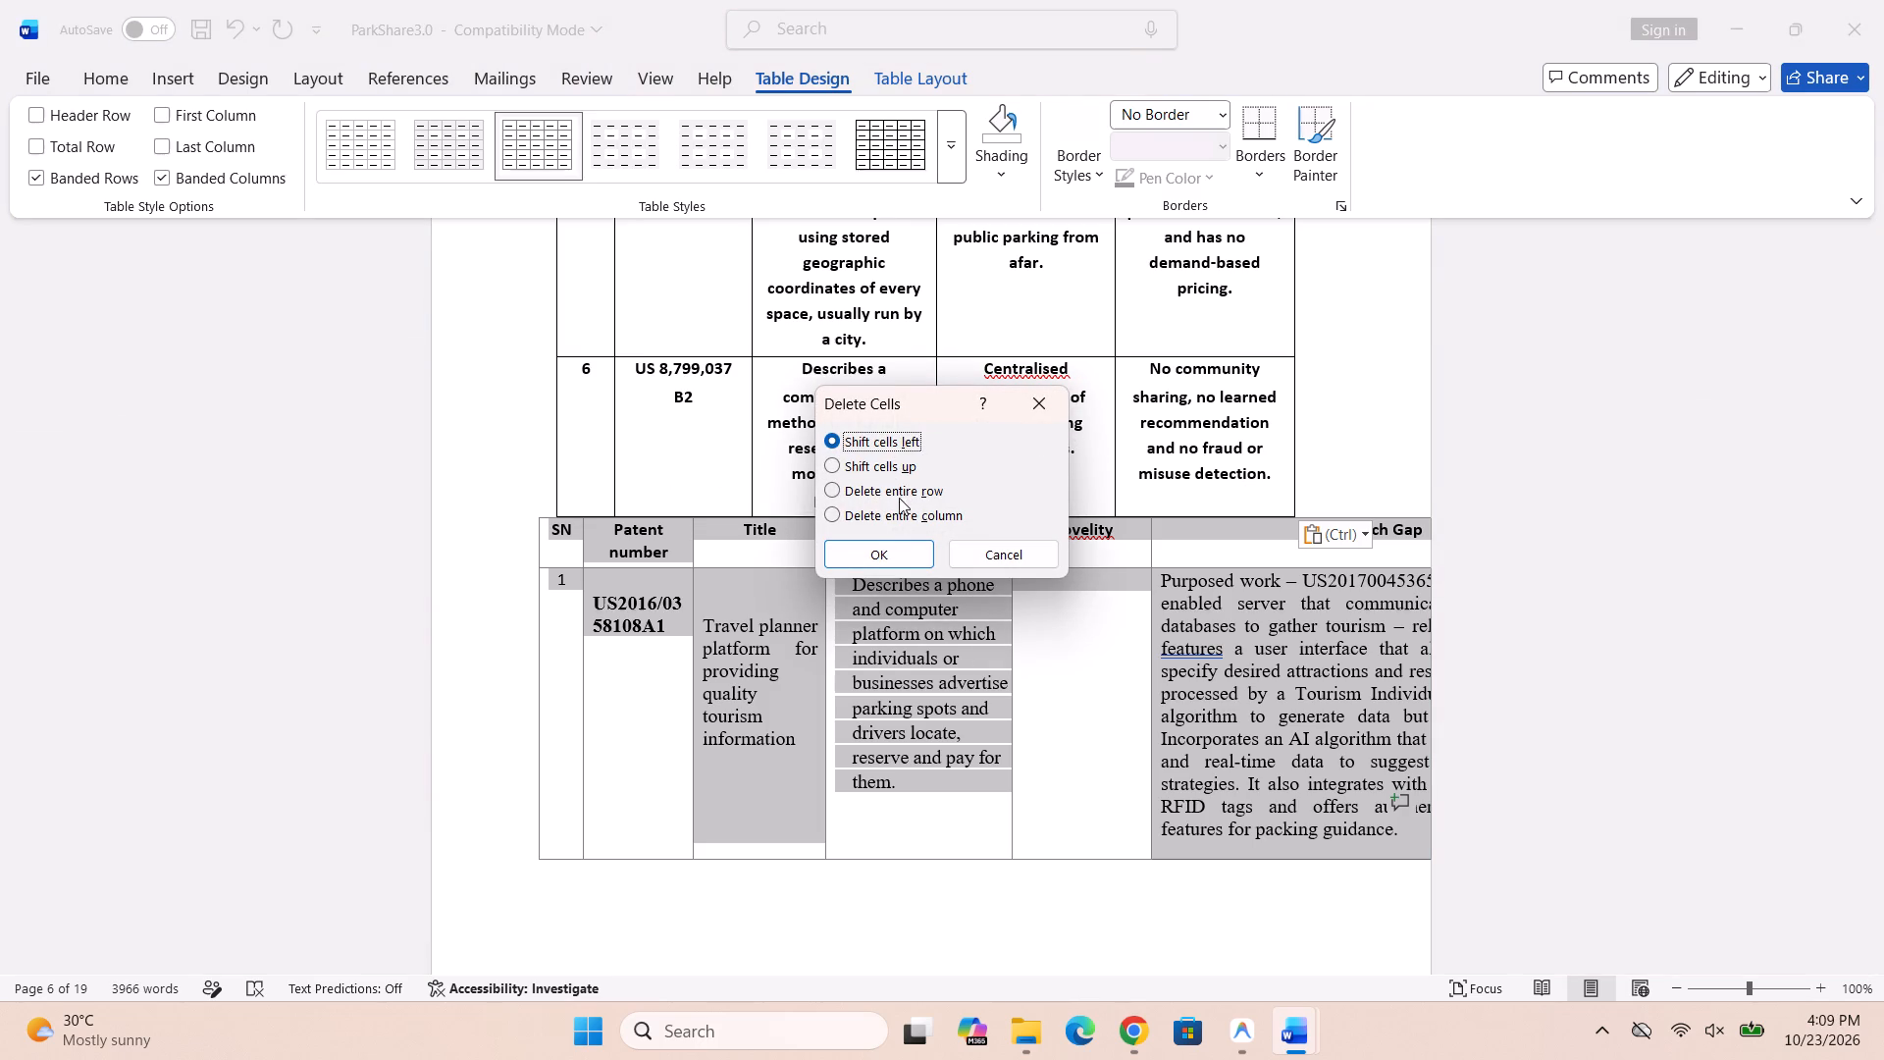
left_click(828, 492)
left_click(865, 565)
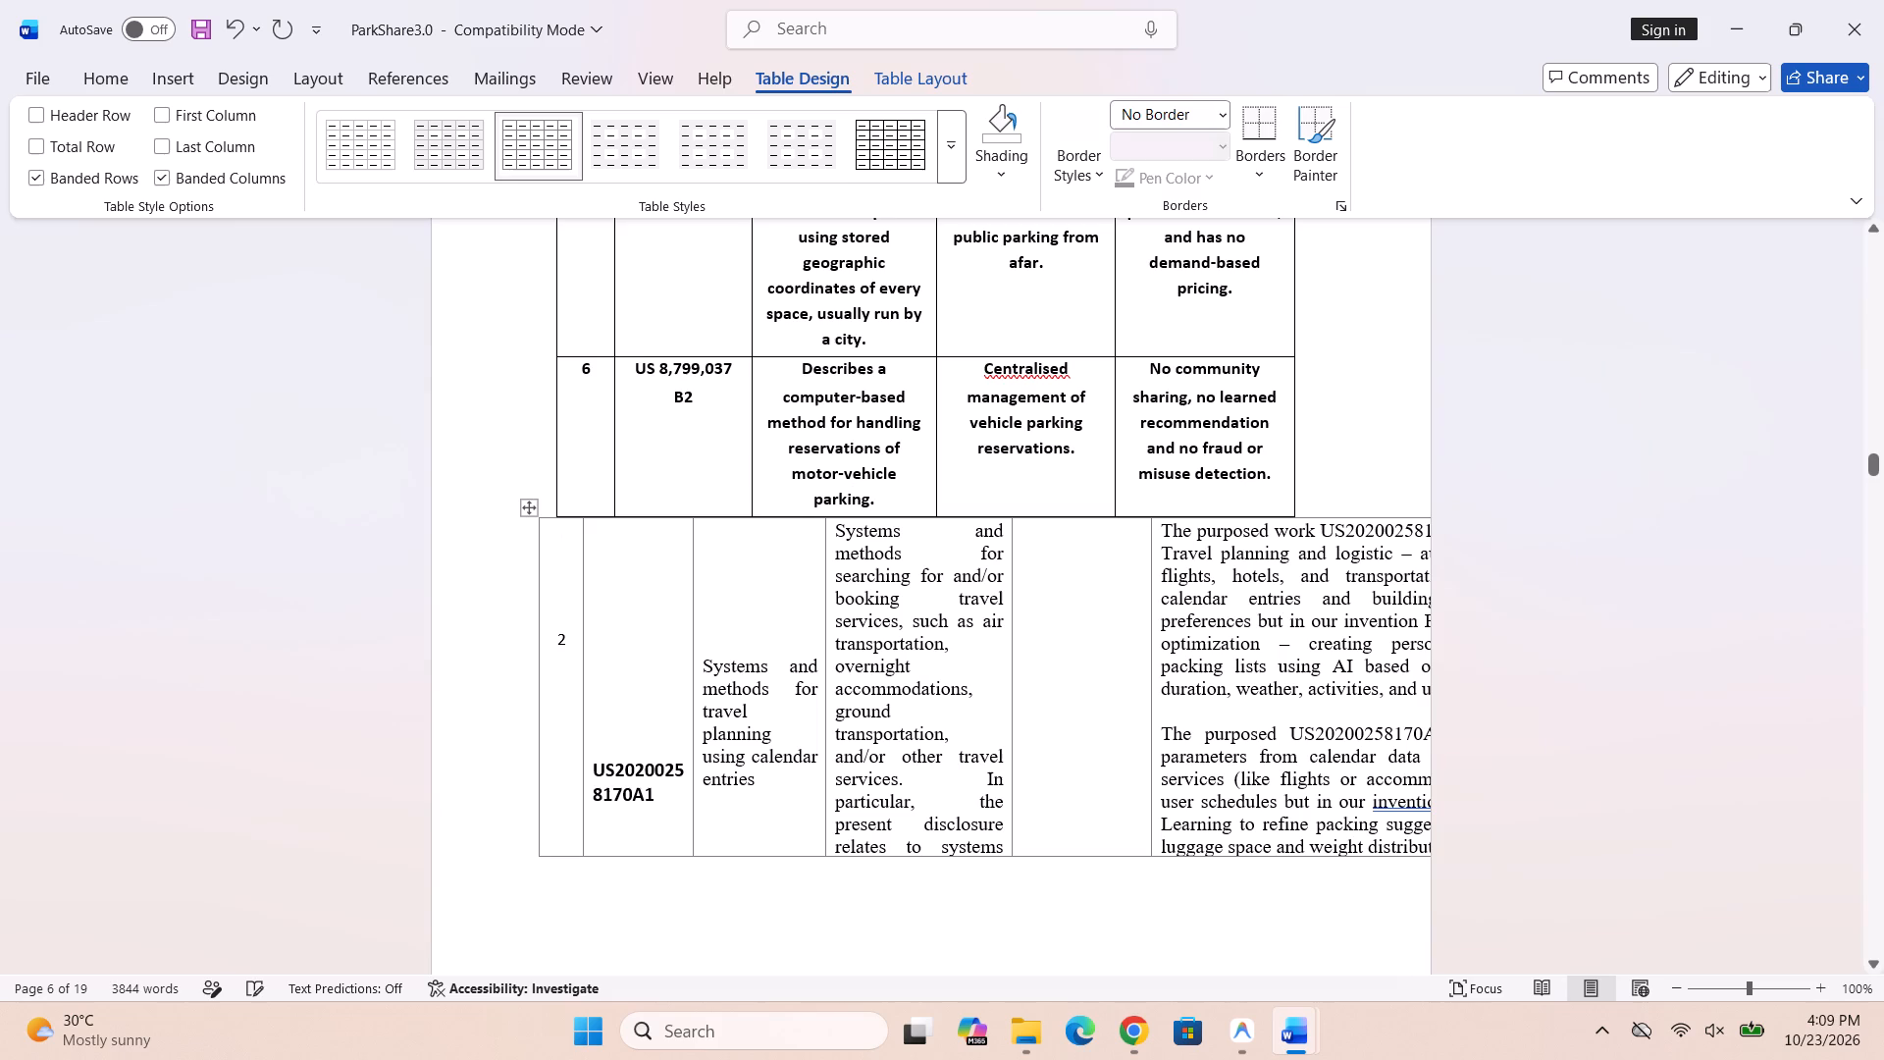
left_click_drag(1399, 892, 636, 631)
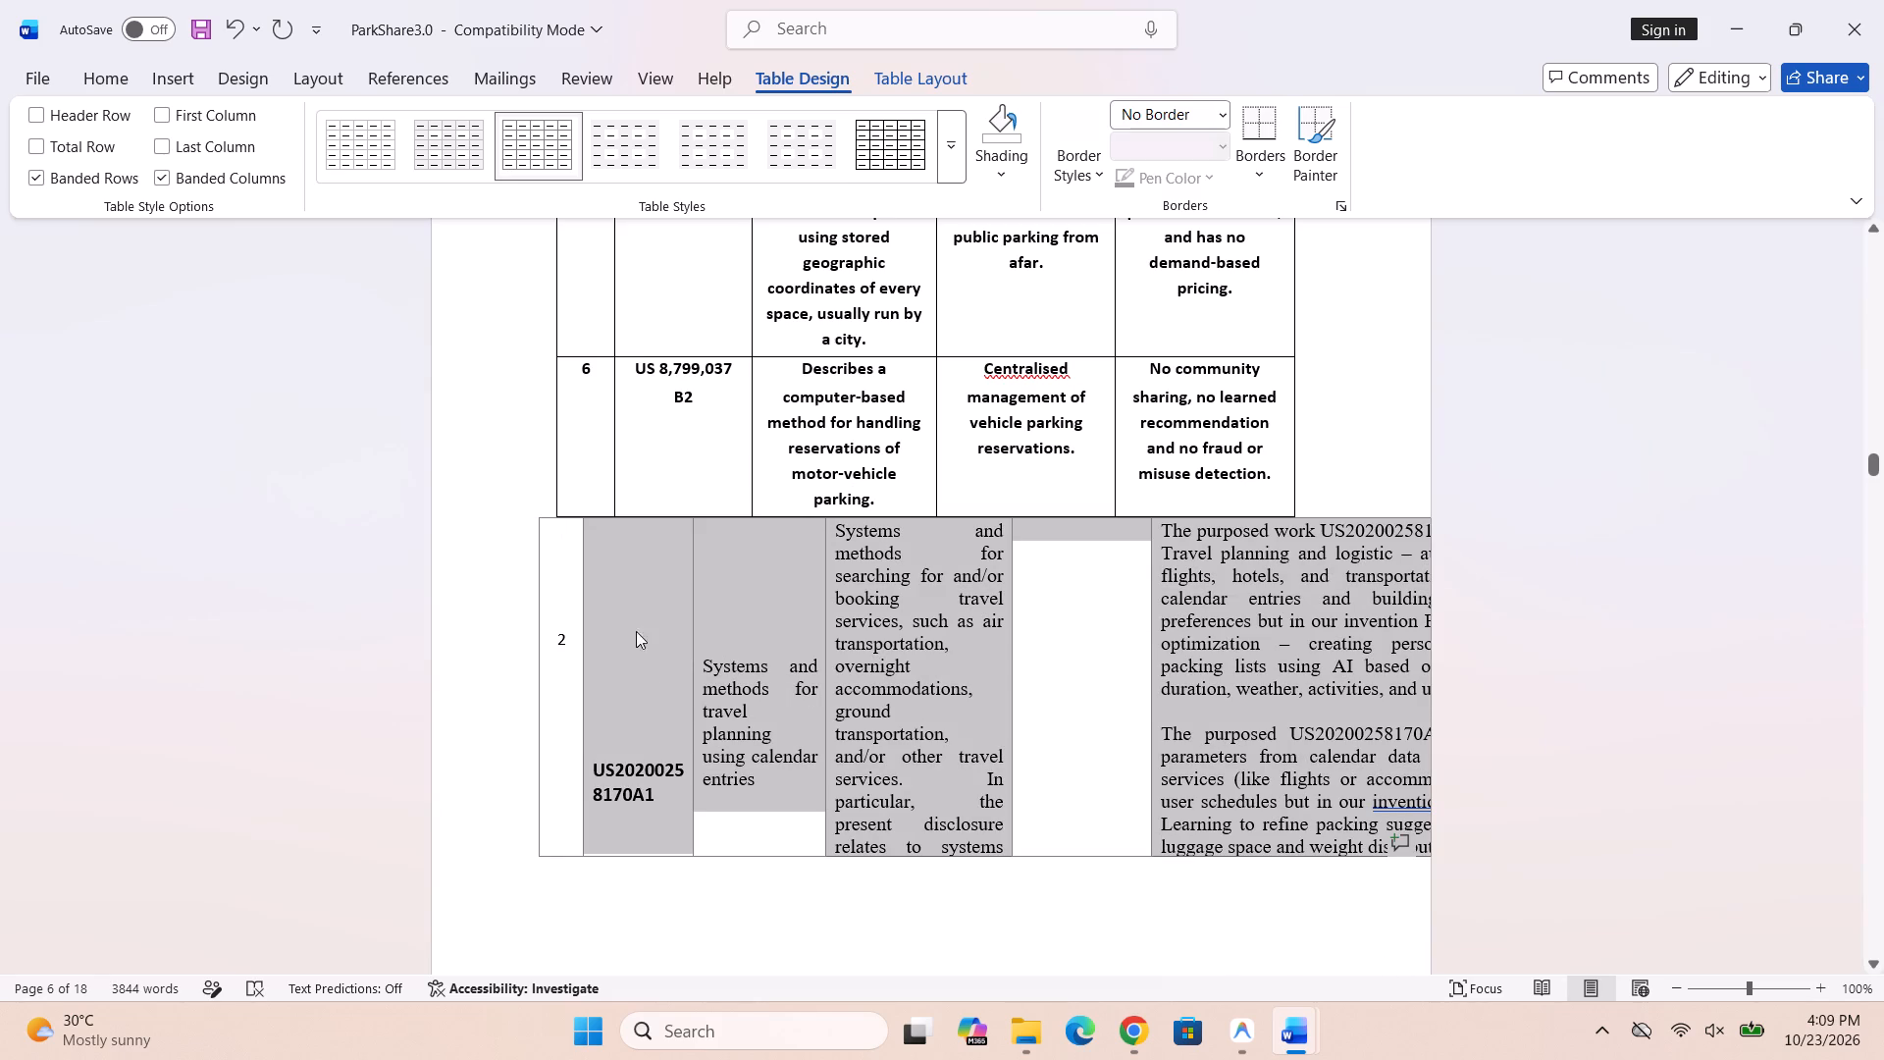
left_click_drag(636, 631, 491, 562)
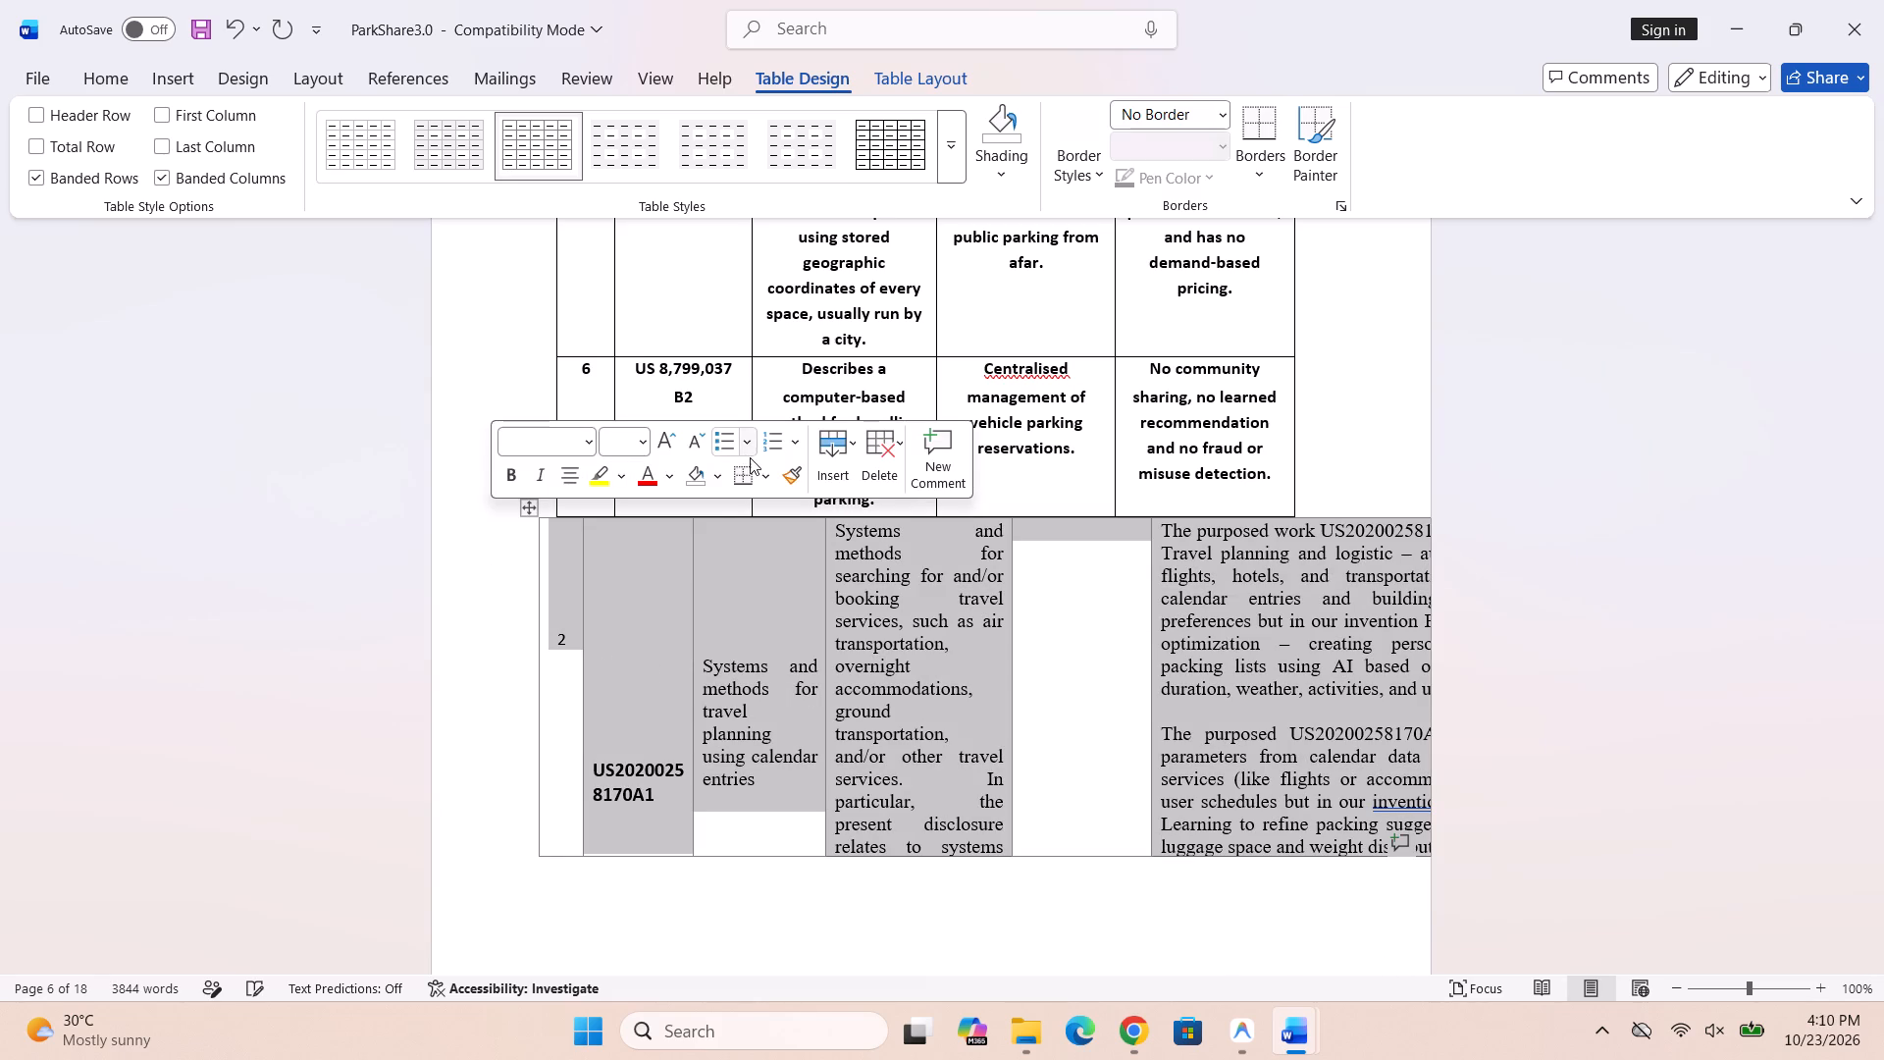
left_click(878, 462)
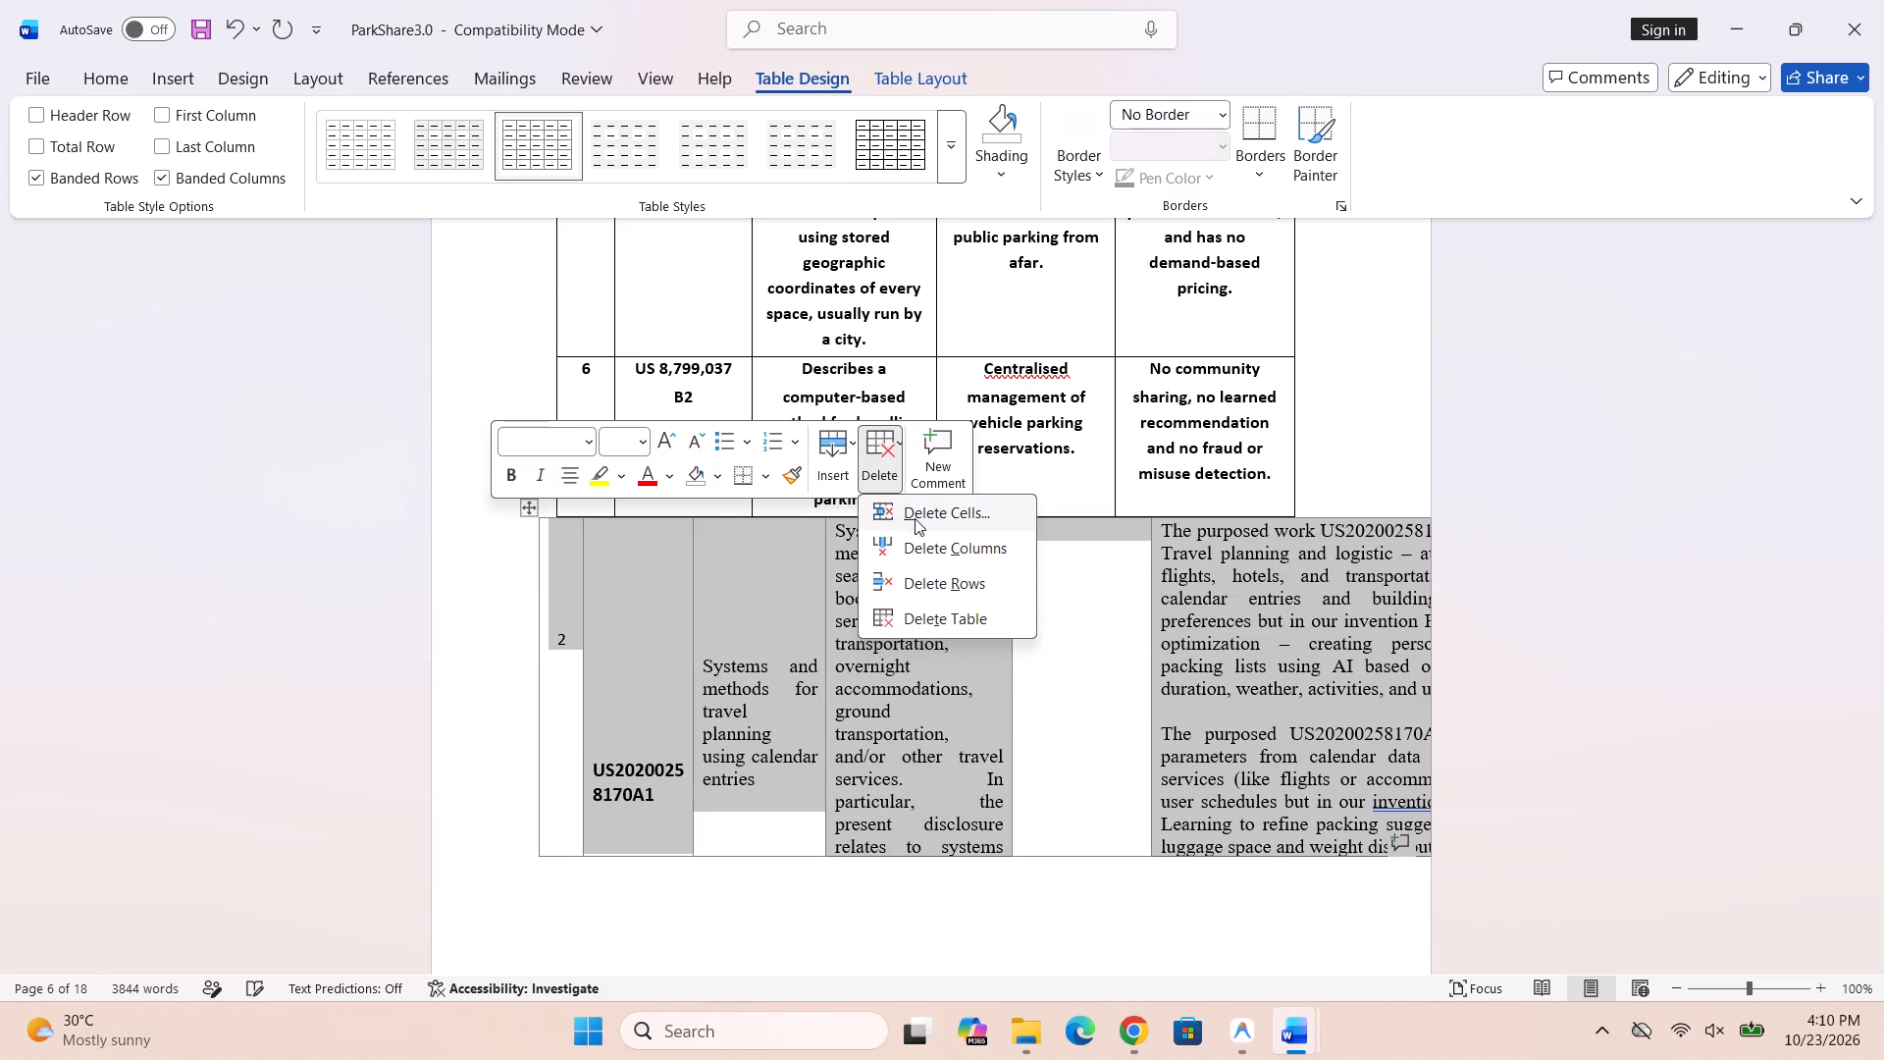
left_click(916, 520)
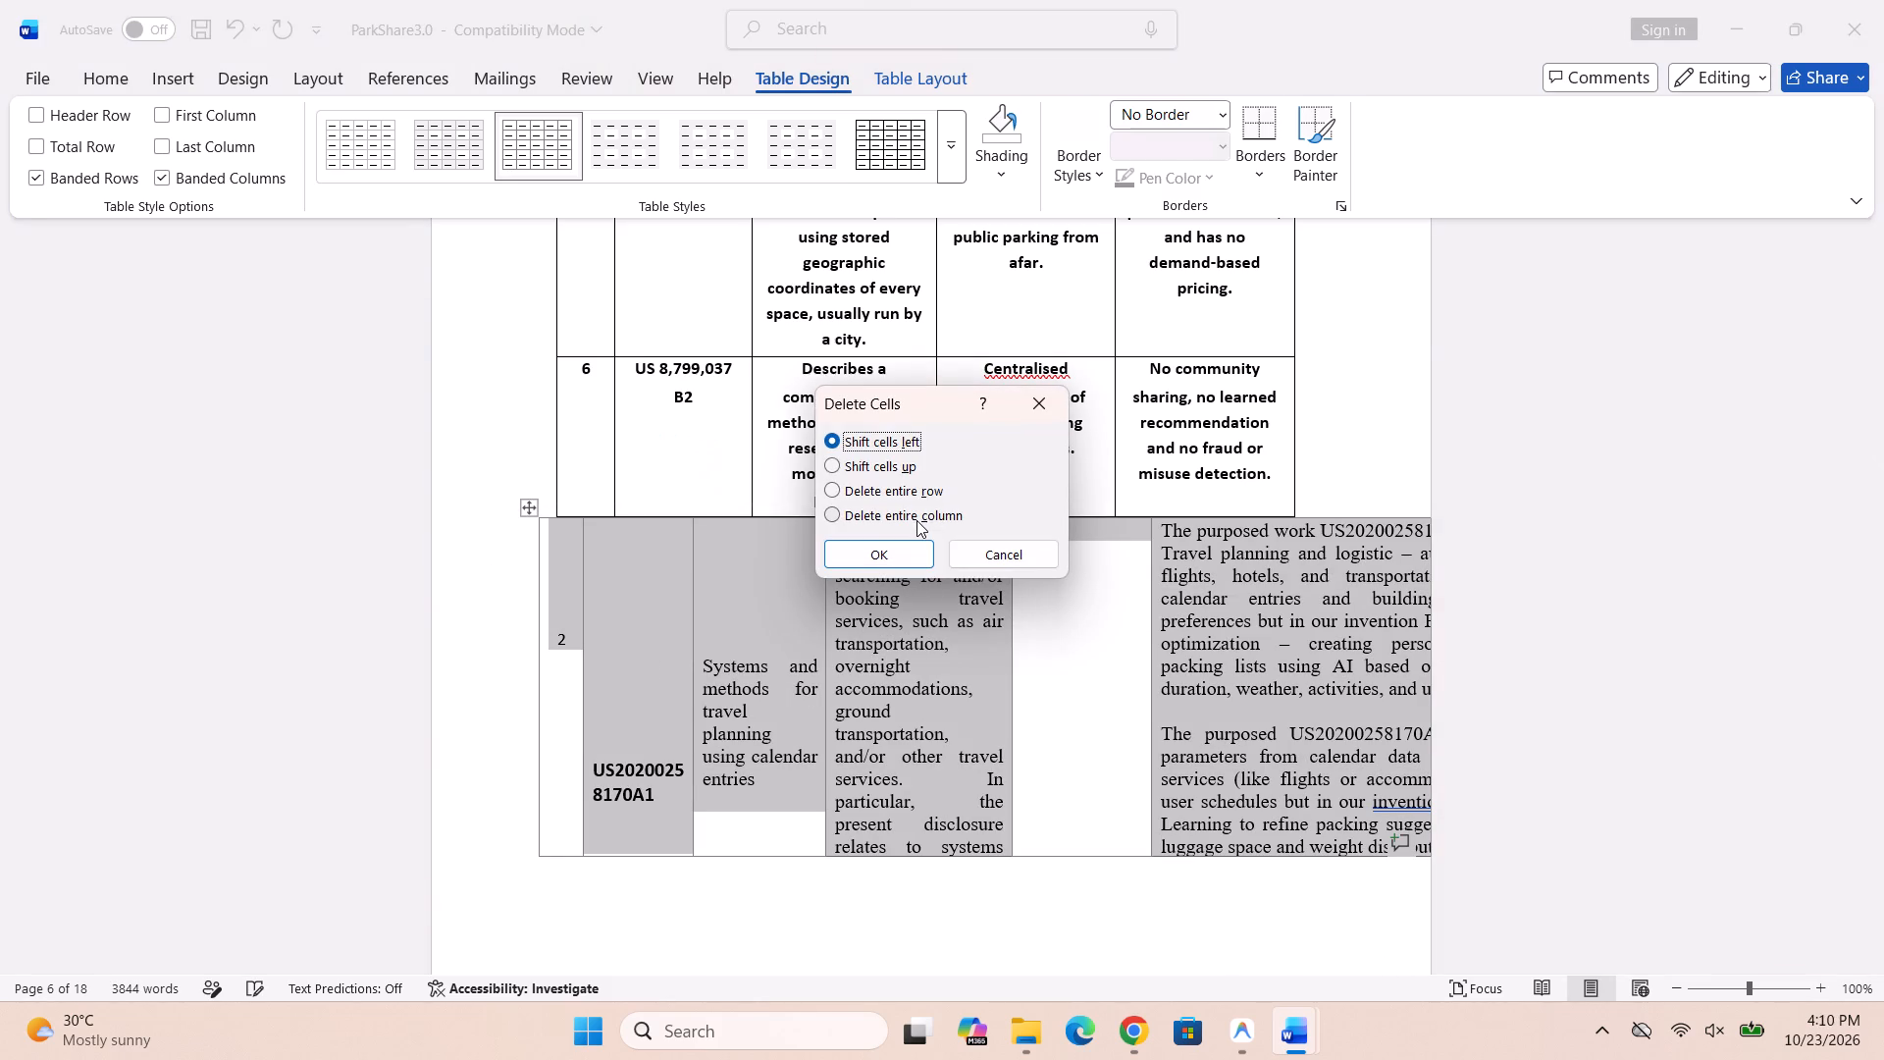
left_click(901, 556)
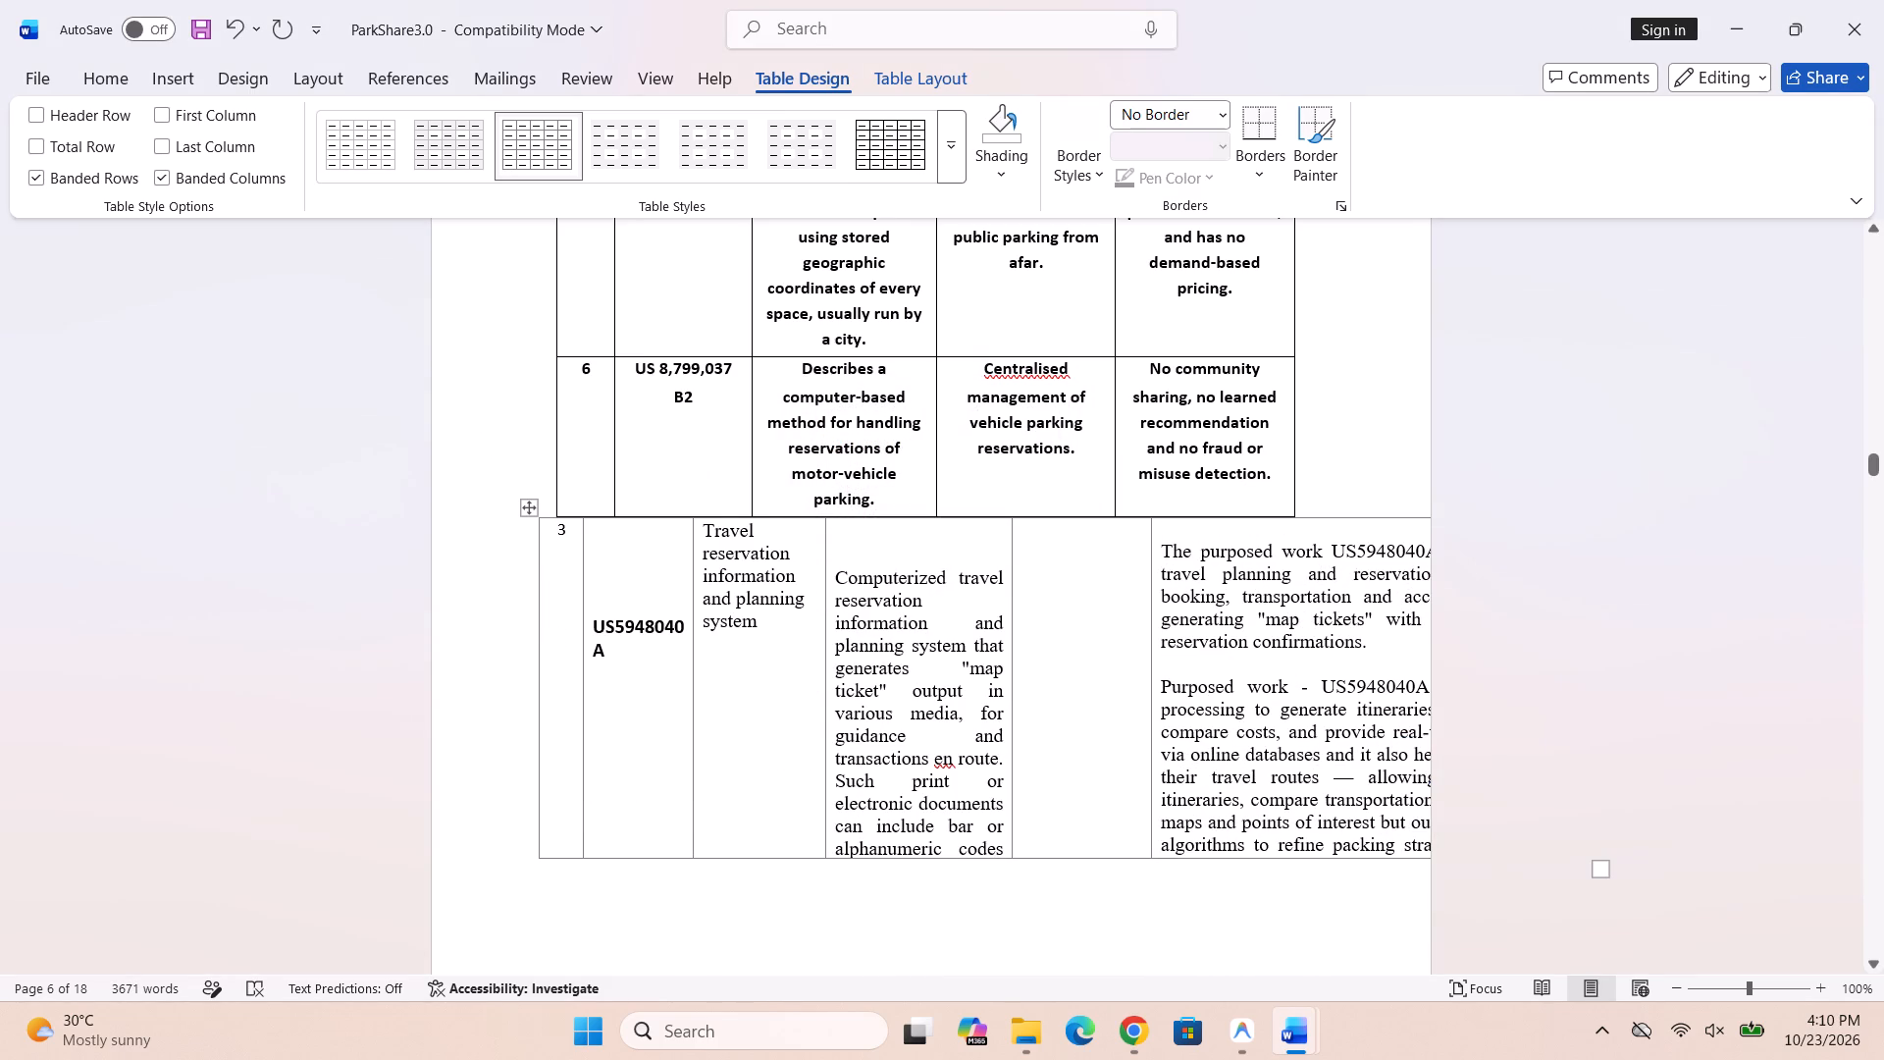
Remove the rest of the old table by selecting its US5948040A row and deleting the entire columns.
left_click_drag(1369, 921, 474, 544)
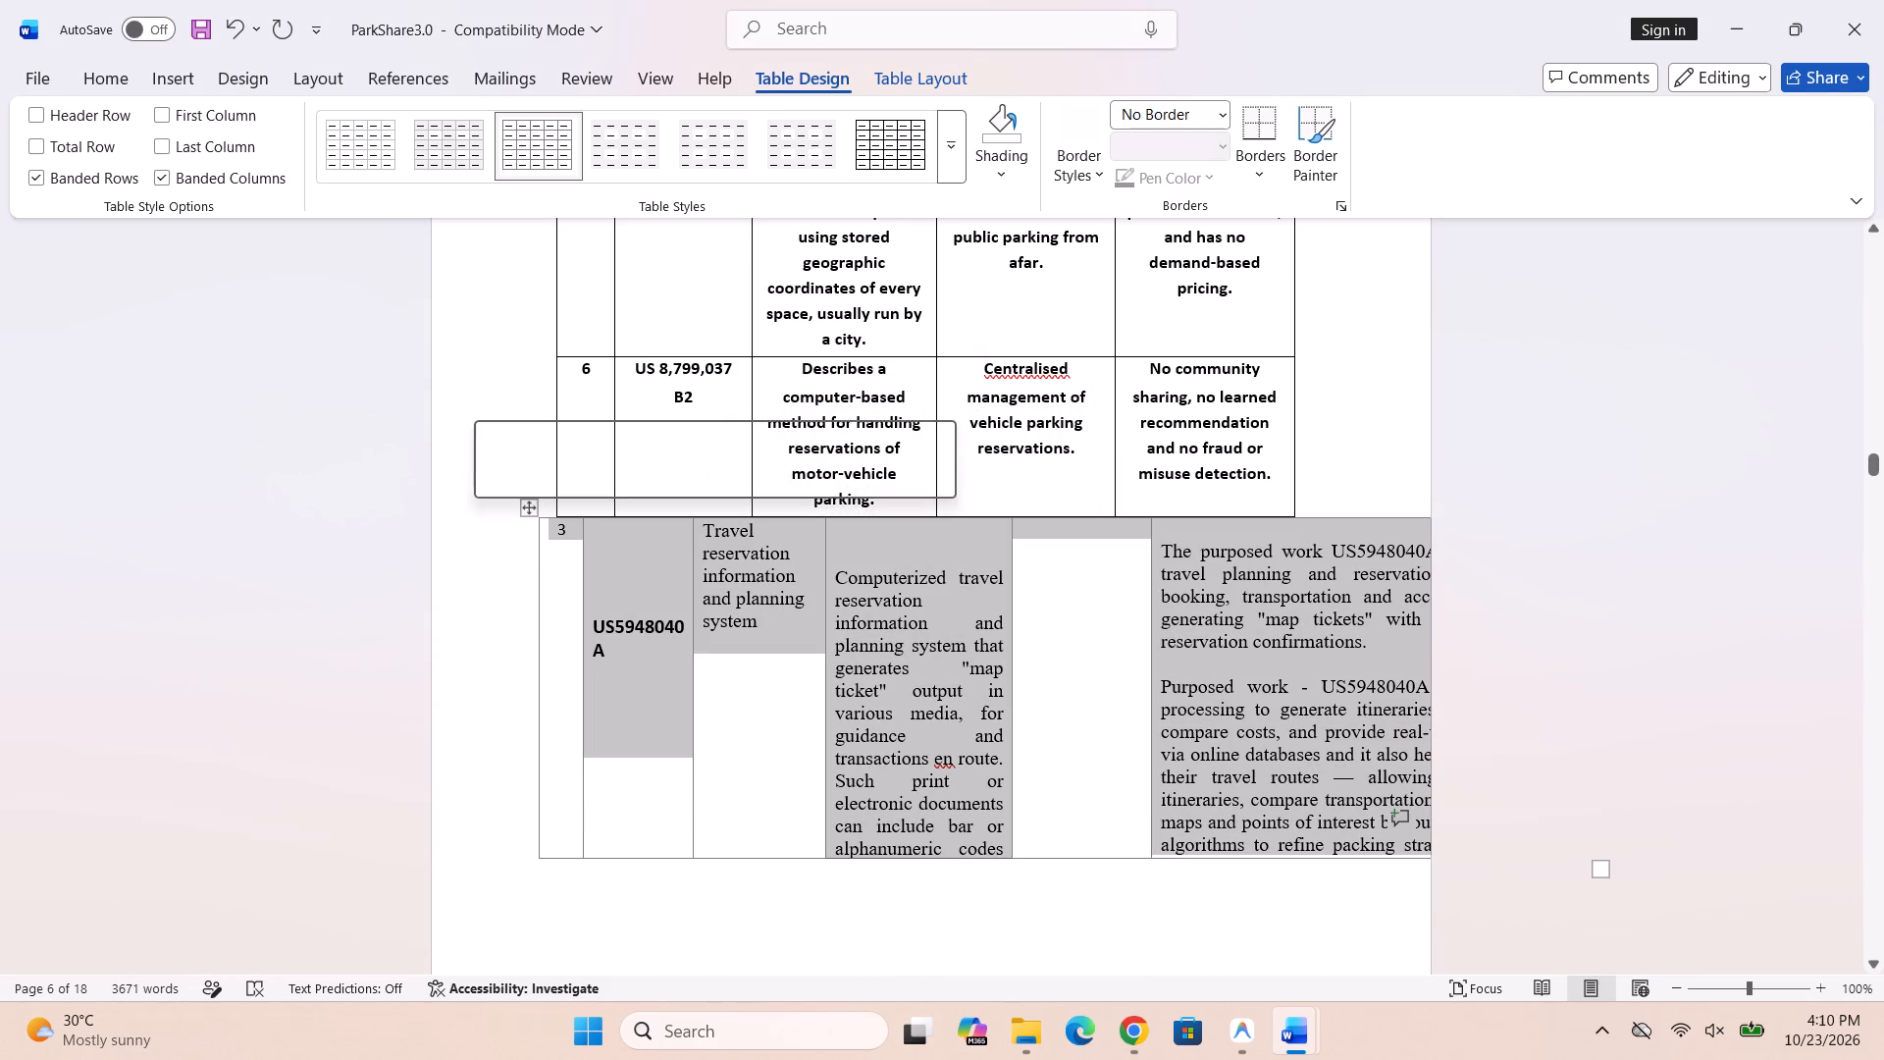
left_click(854, 452)
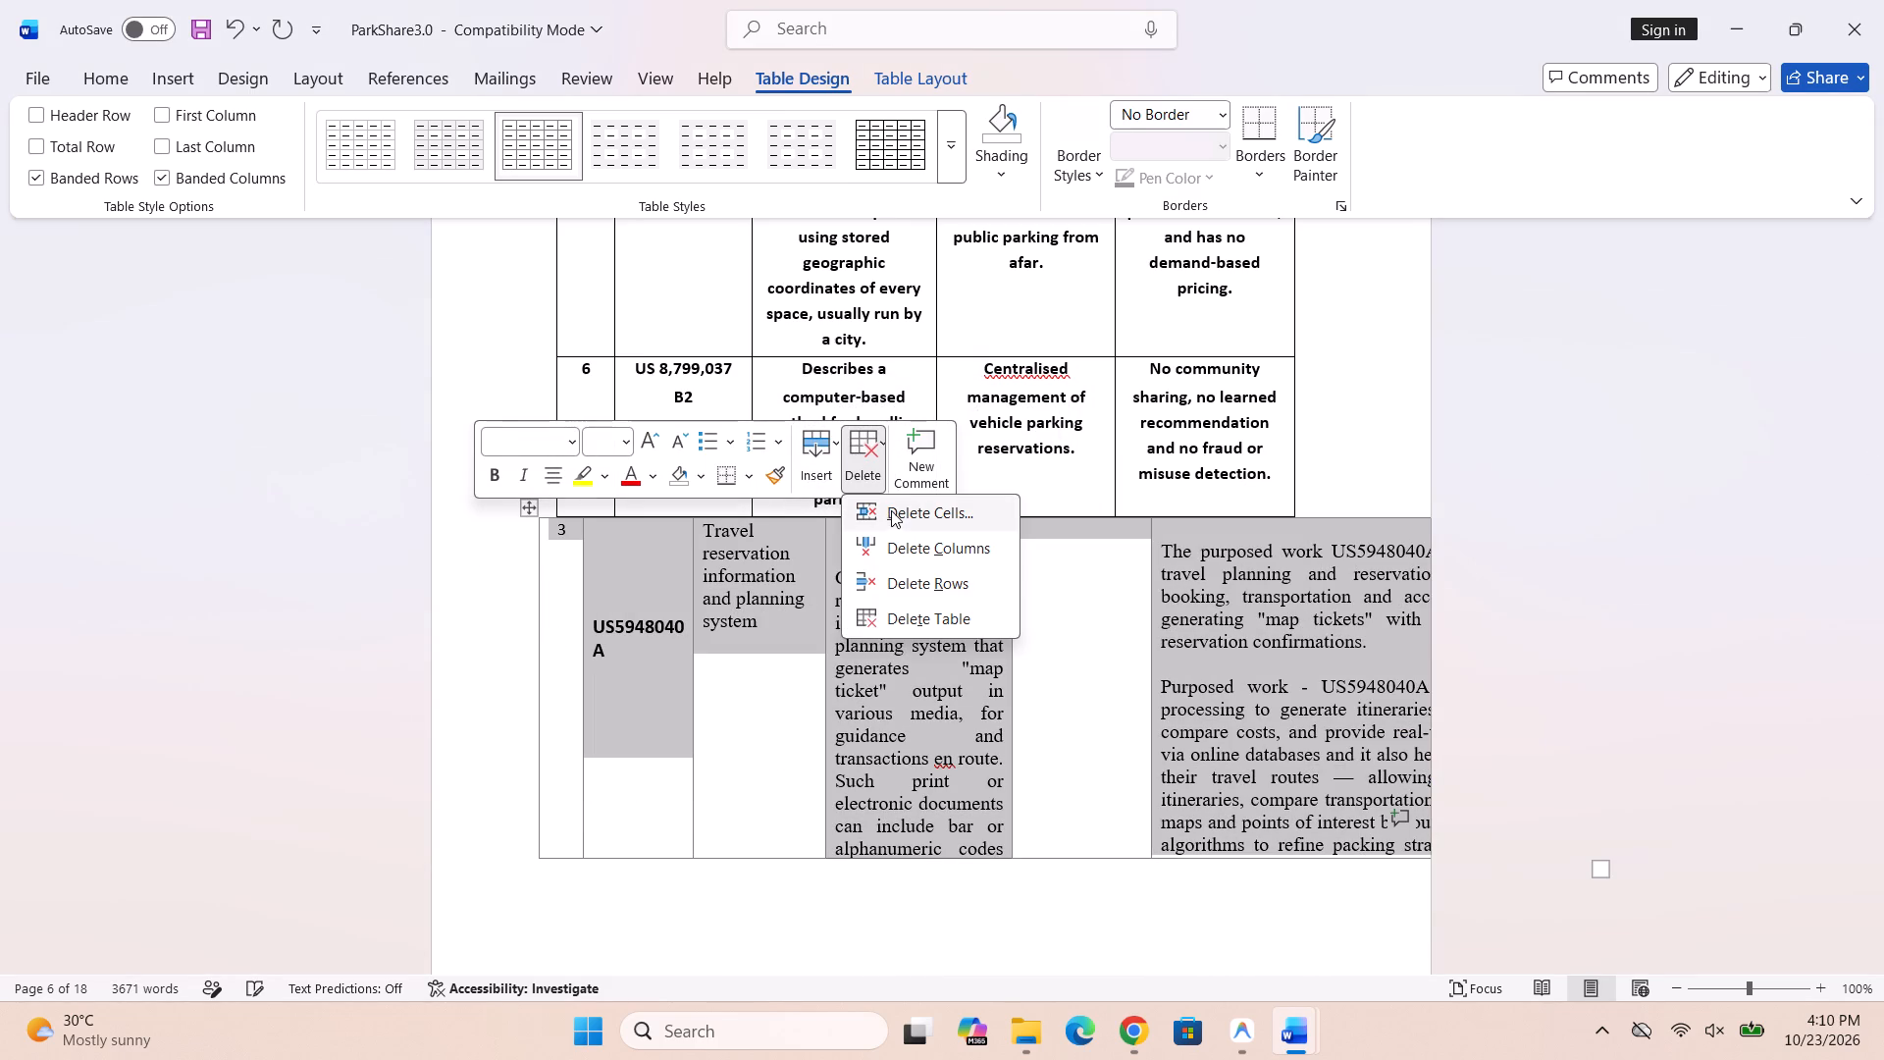
left_click(896, 515)
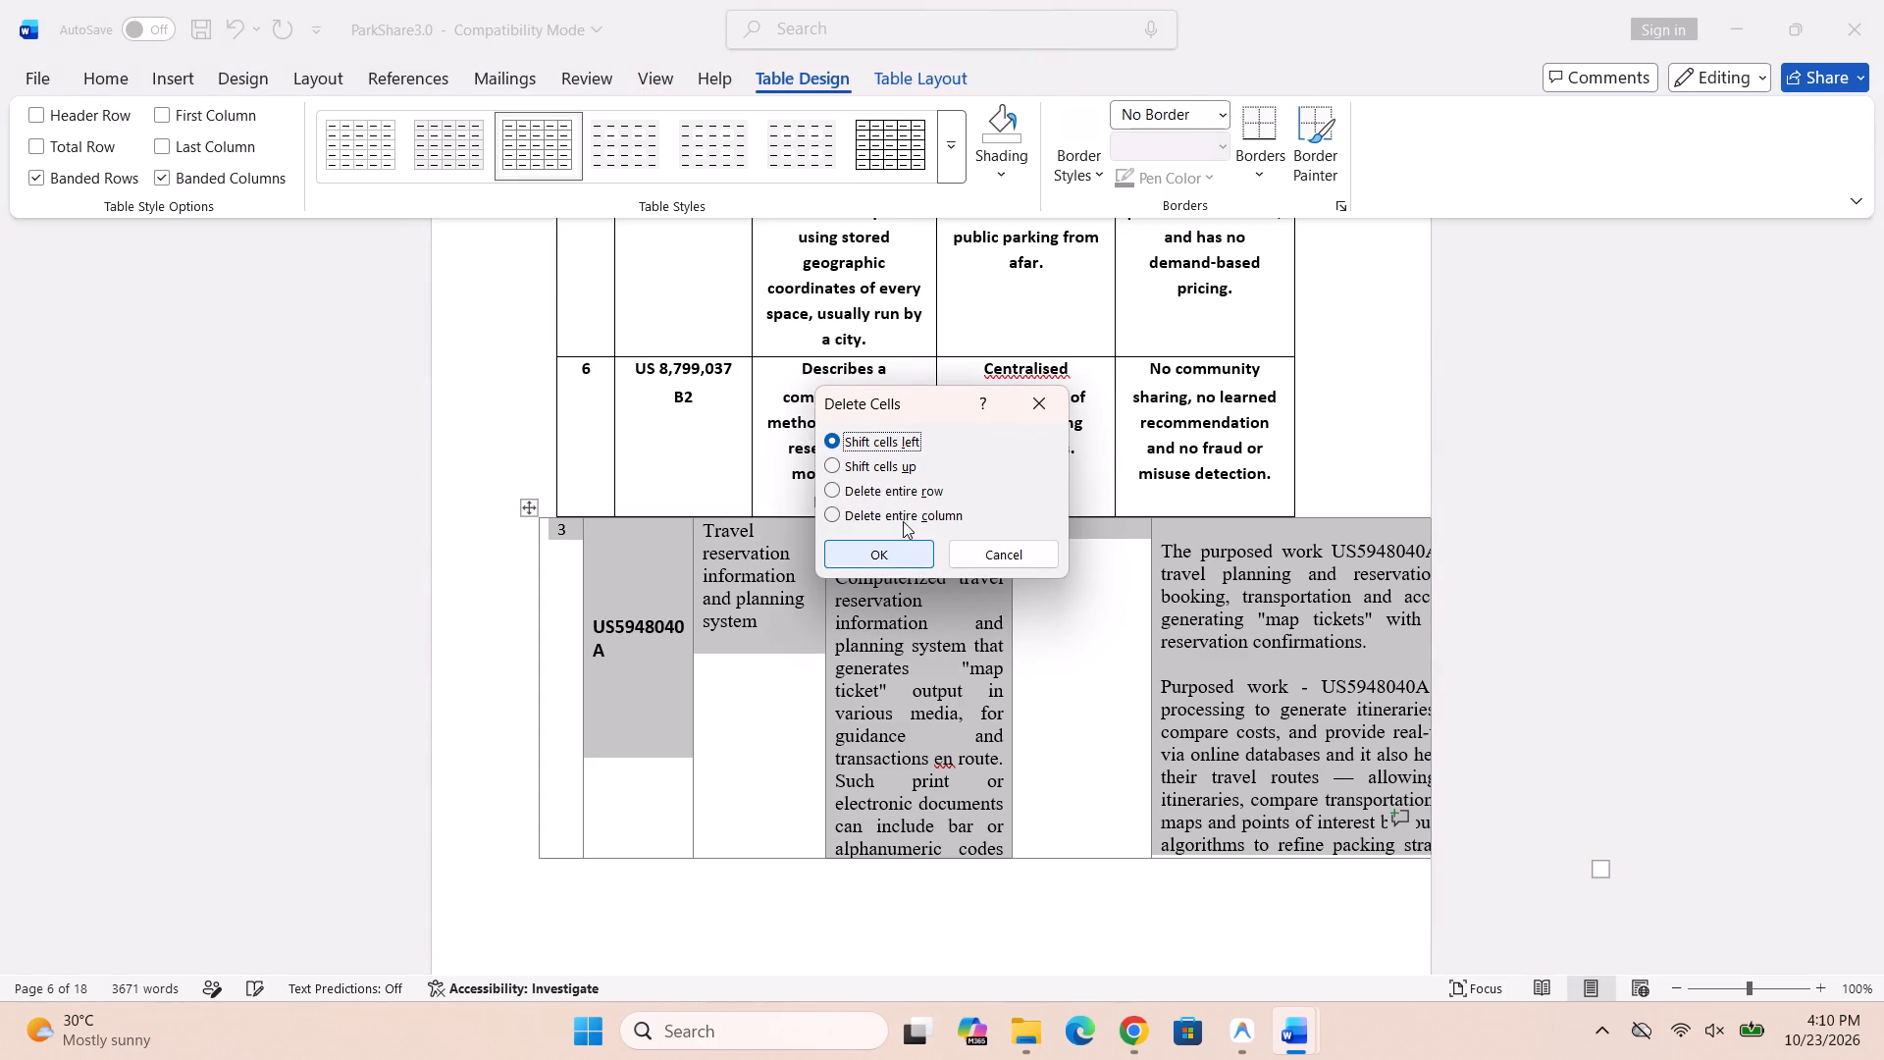
left_click(901, 515)
left_click(902, 555)
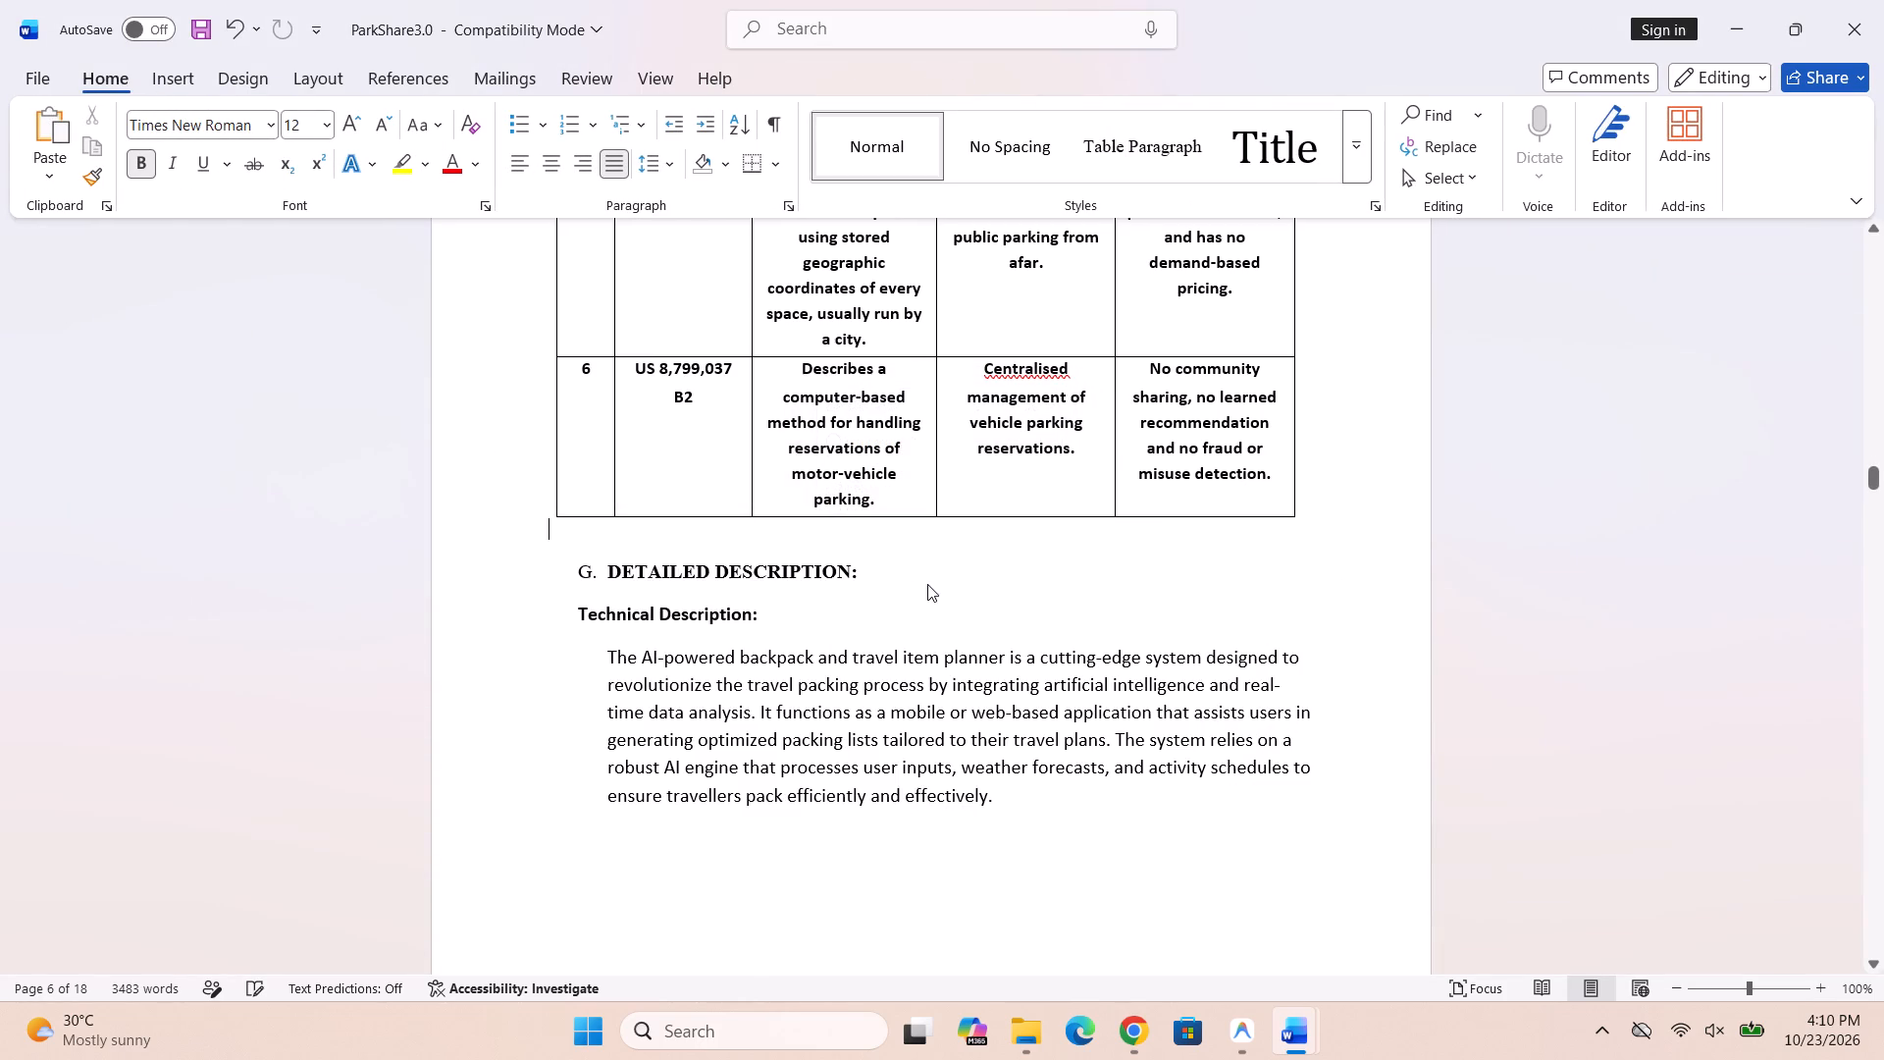
Change the Research Gap header text in the pasted patent table to white.
scroll(927, 584, "up", 5)
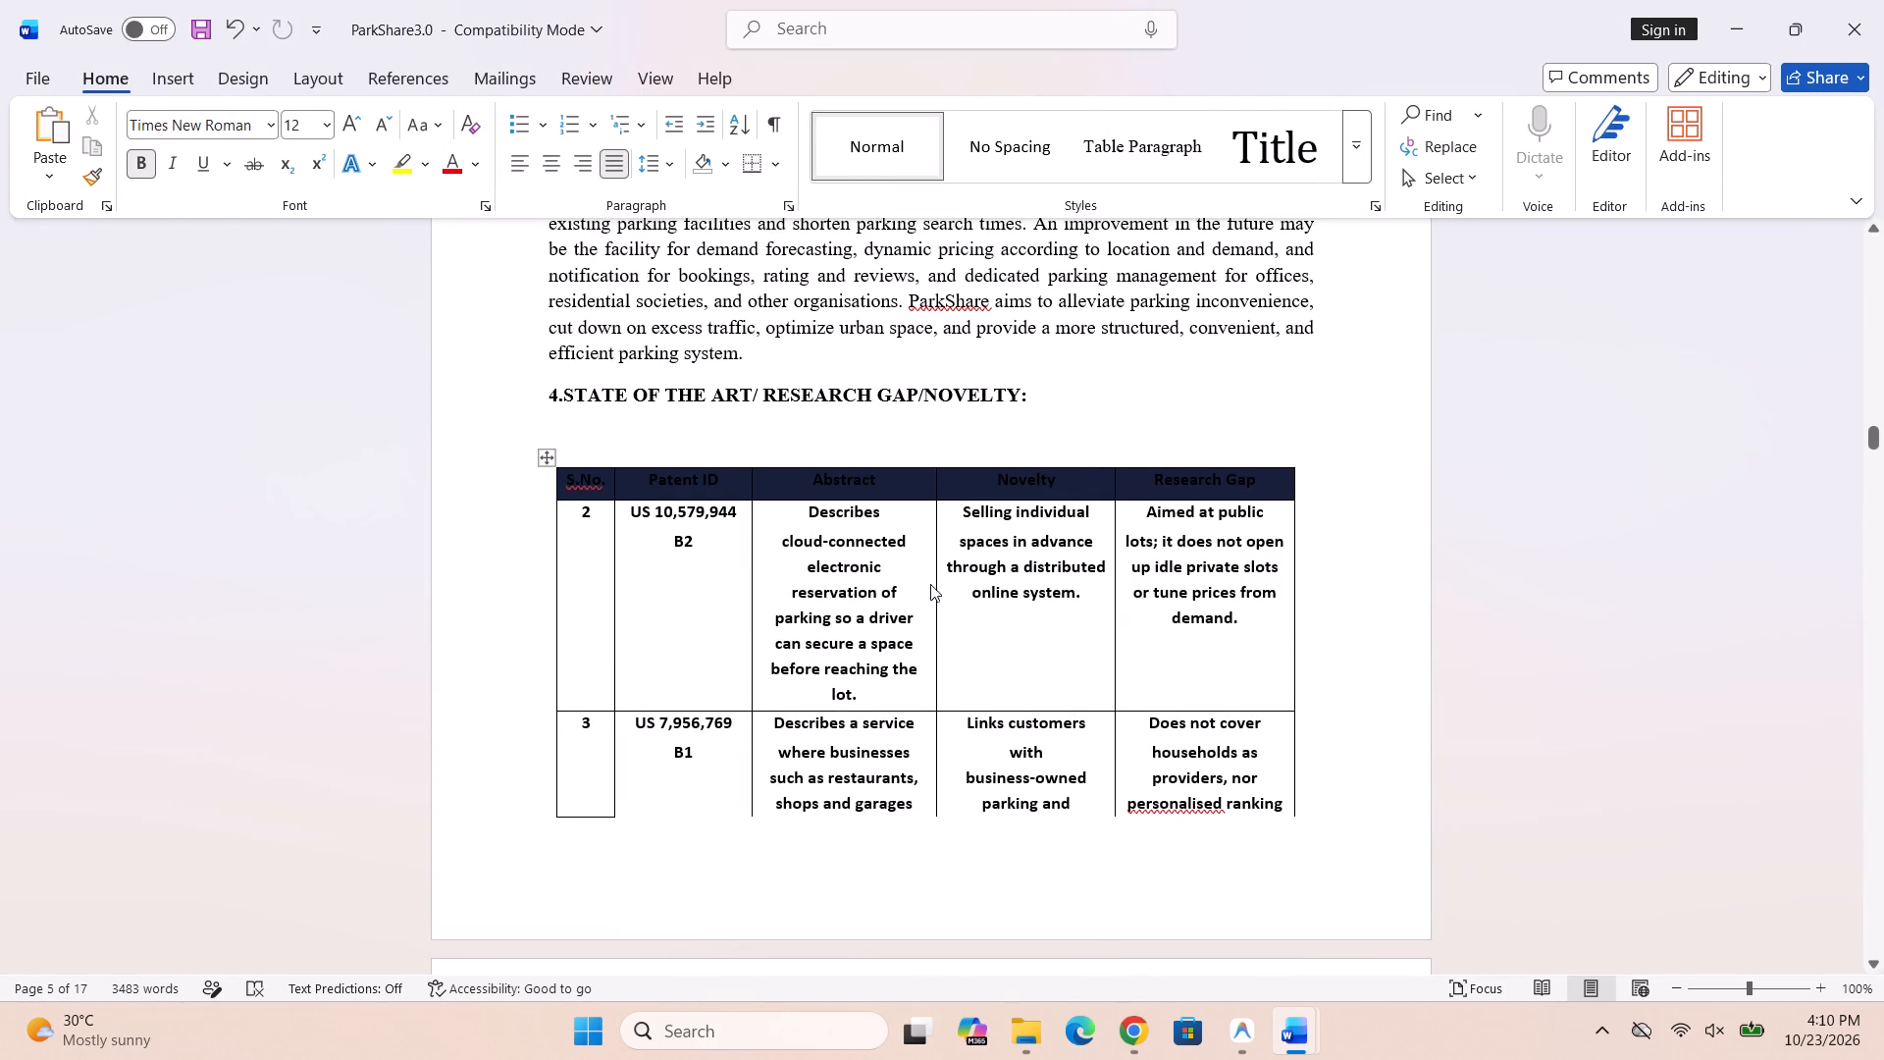
left_click(1279, 484)
left_click(1271, 484)
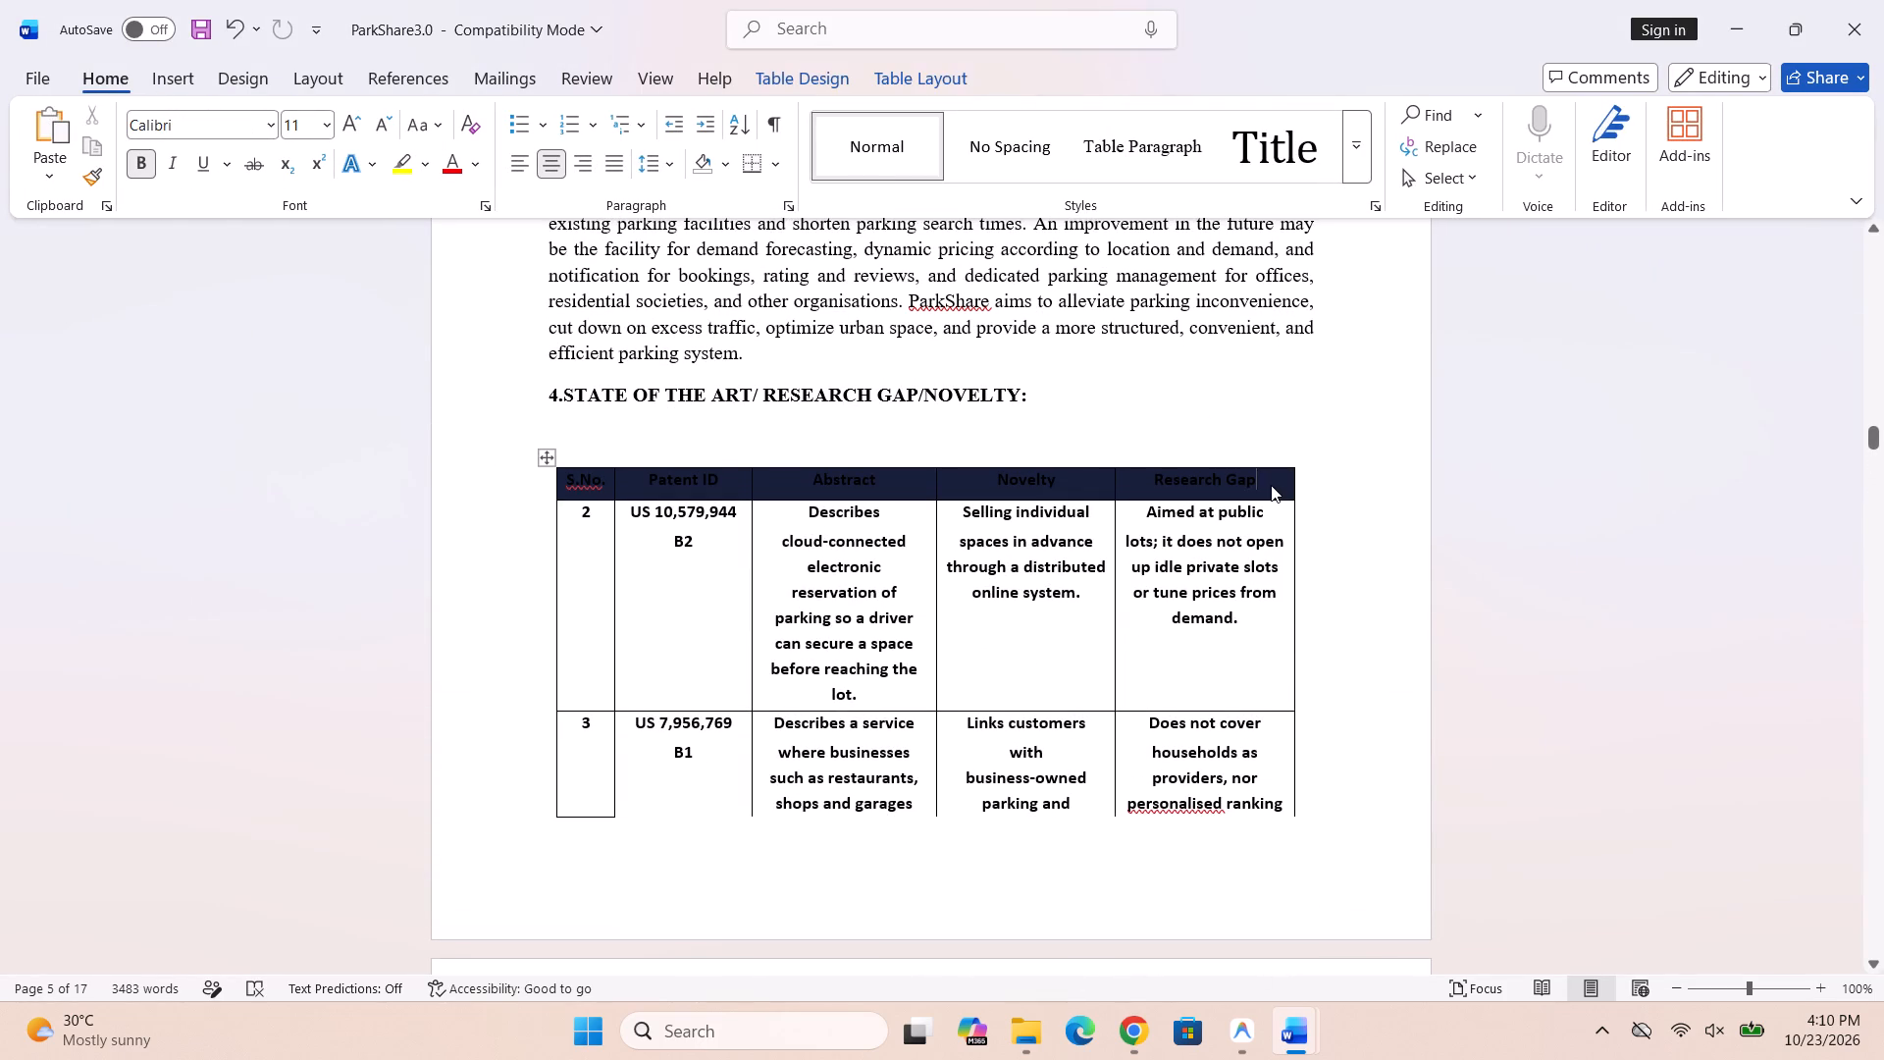
left_click_drag(1271, 485, 1138, 474)
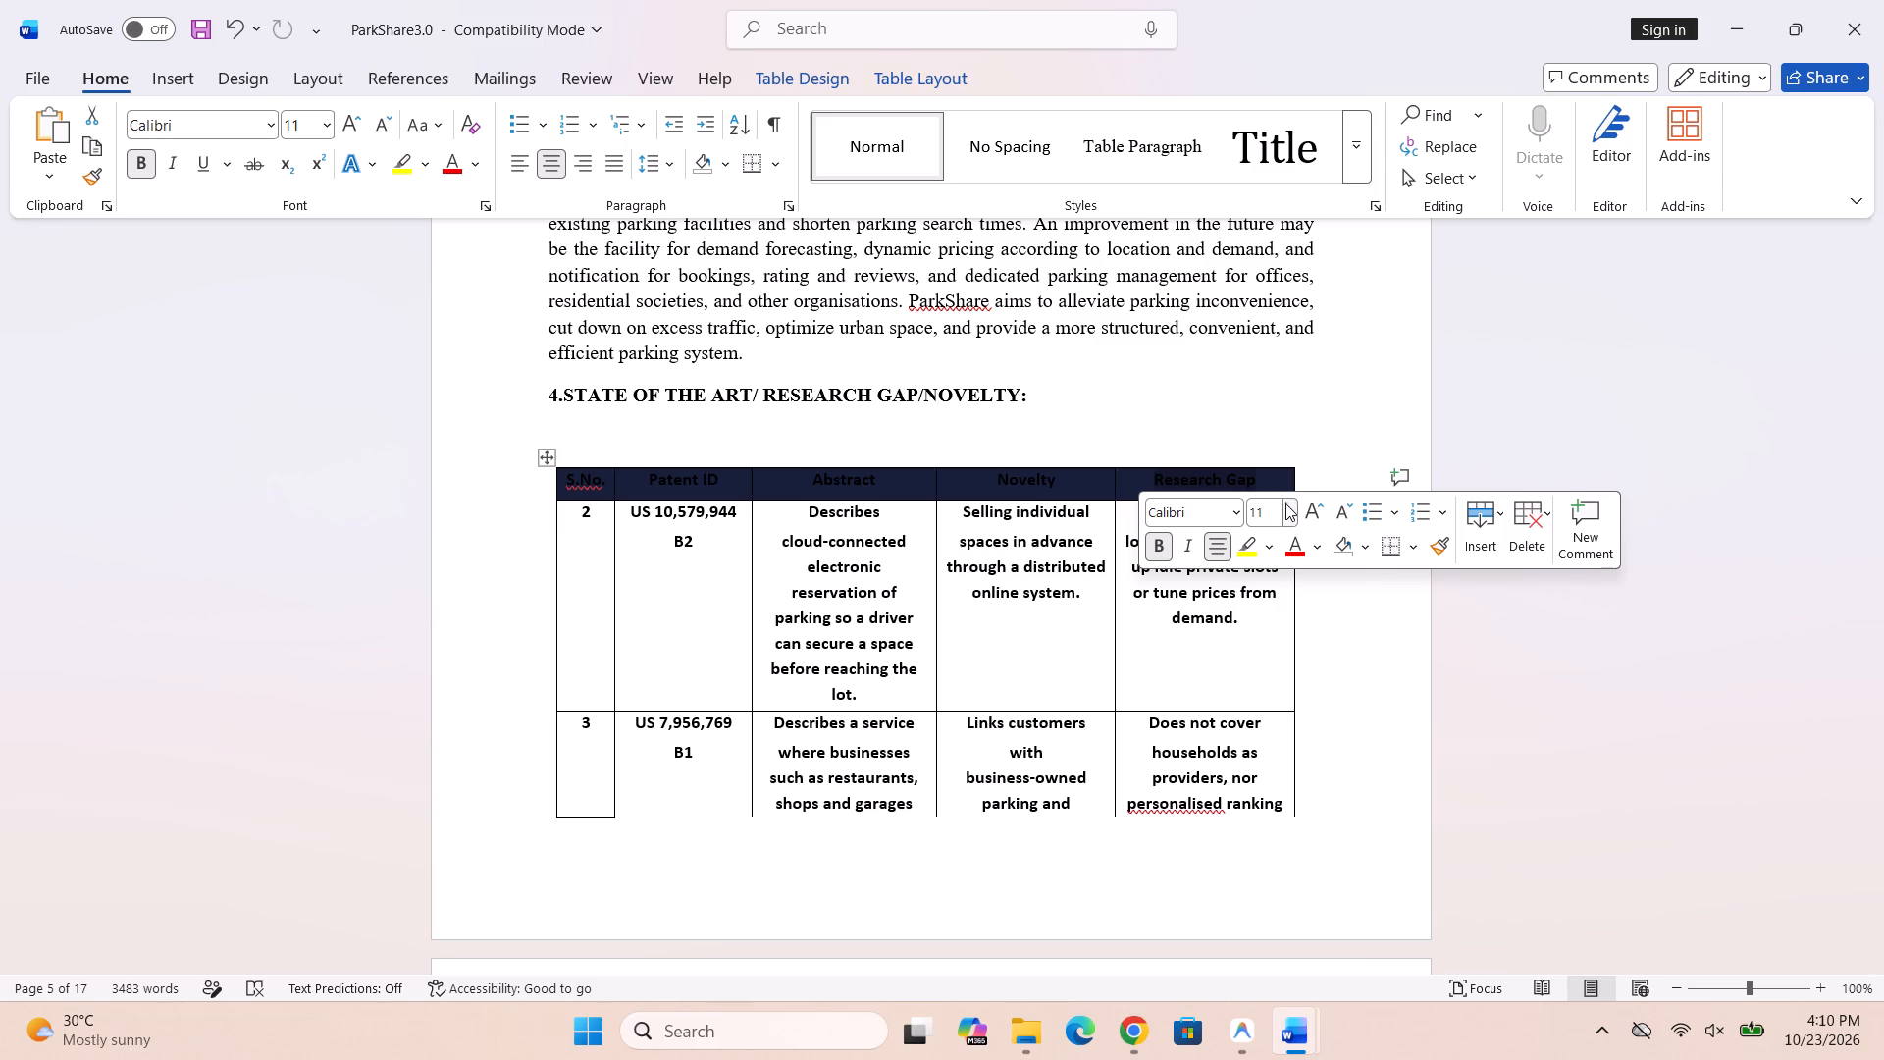
left_click(1328, 547)
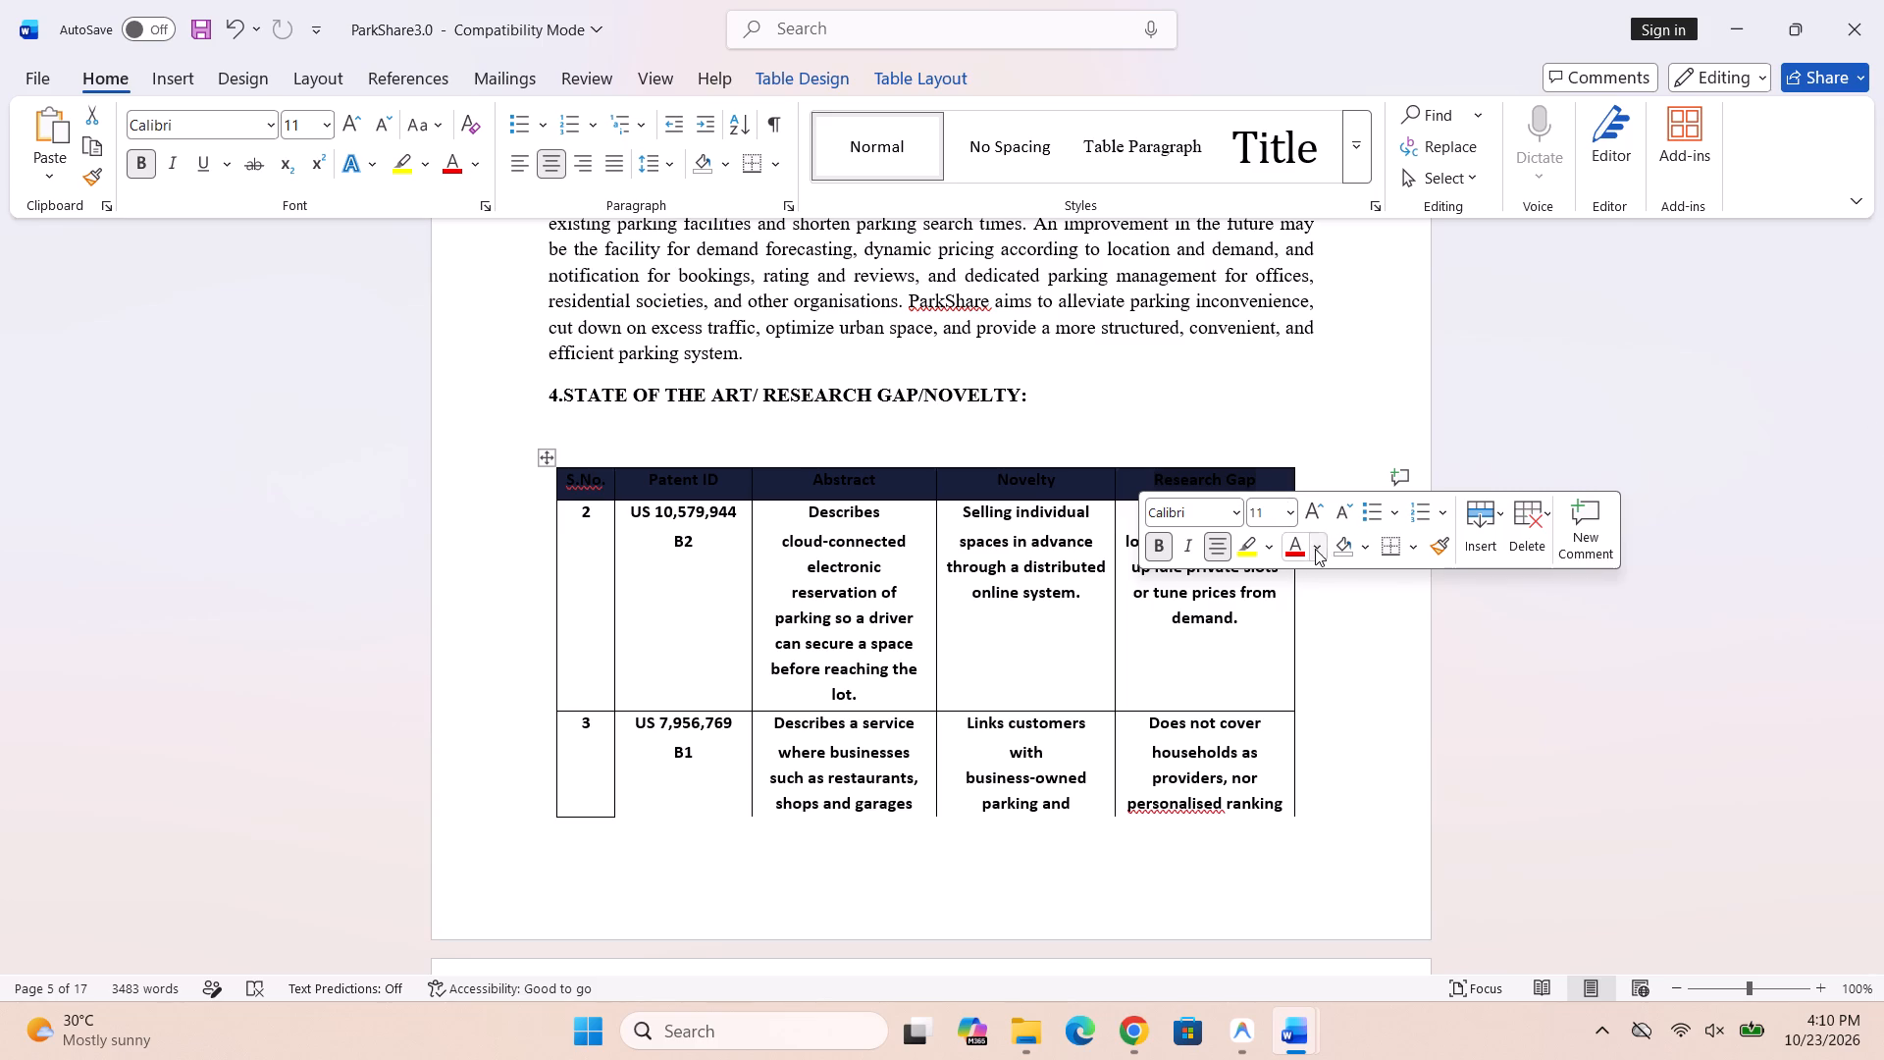
left_click(1315, 549)
left_click(1298, 178)
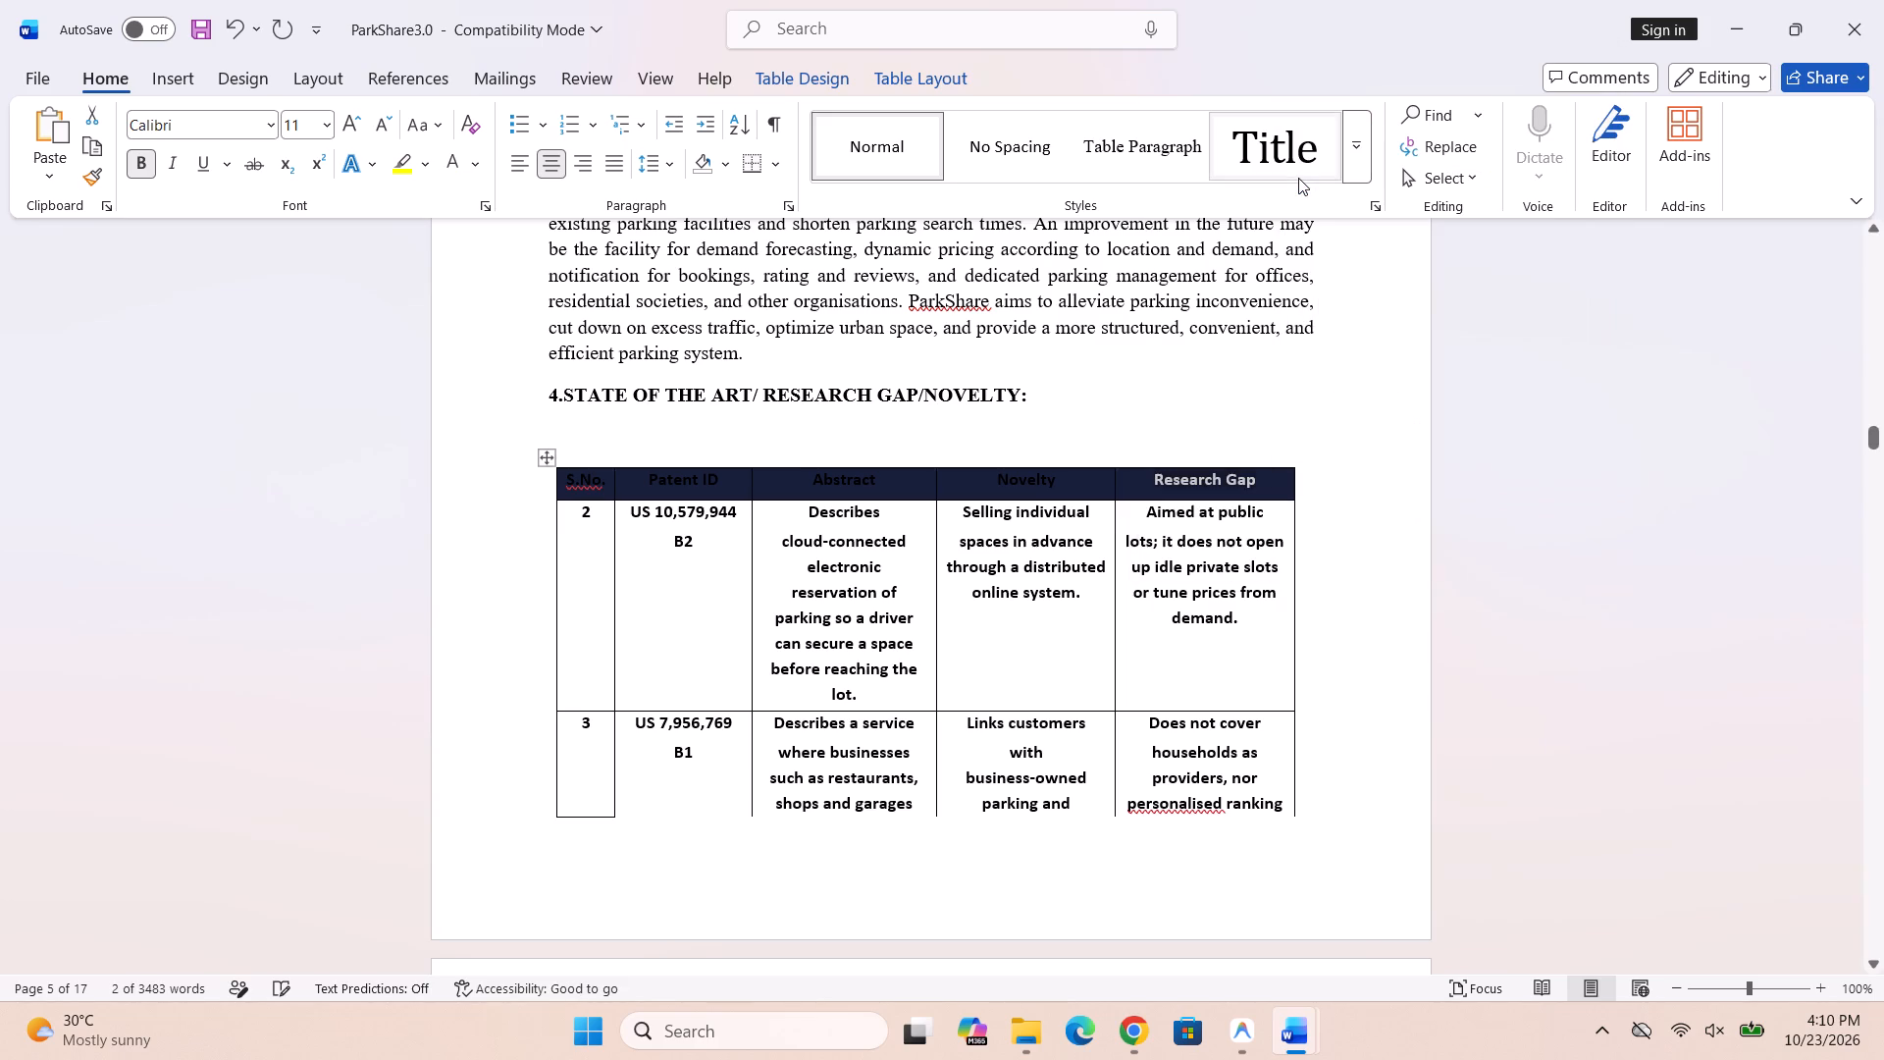
Change the Novelty header text in the patent table to white.
left_click_drag(1085, 484, 857, 470)
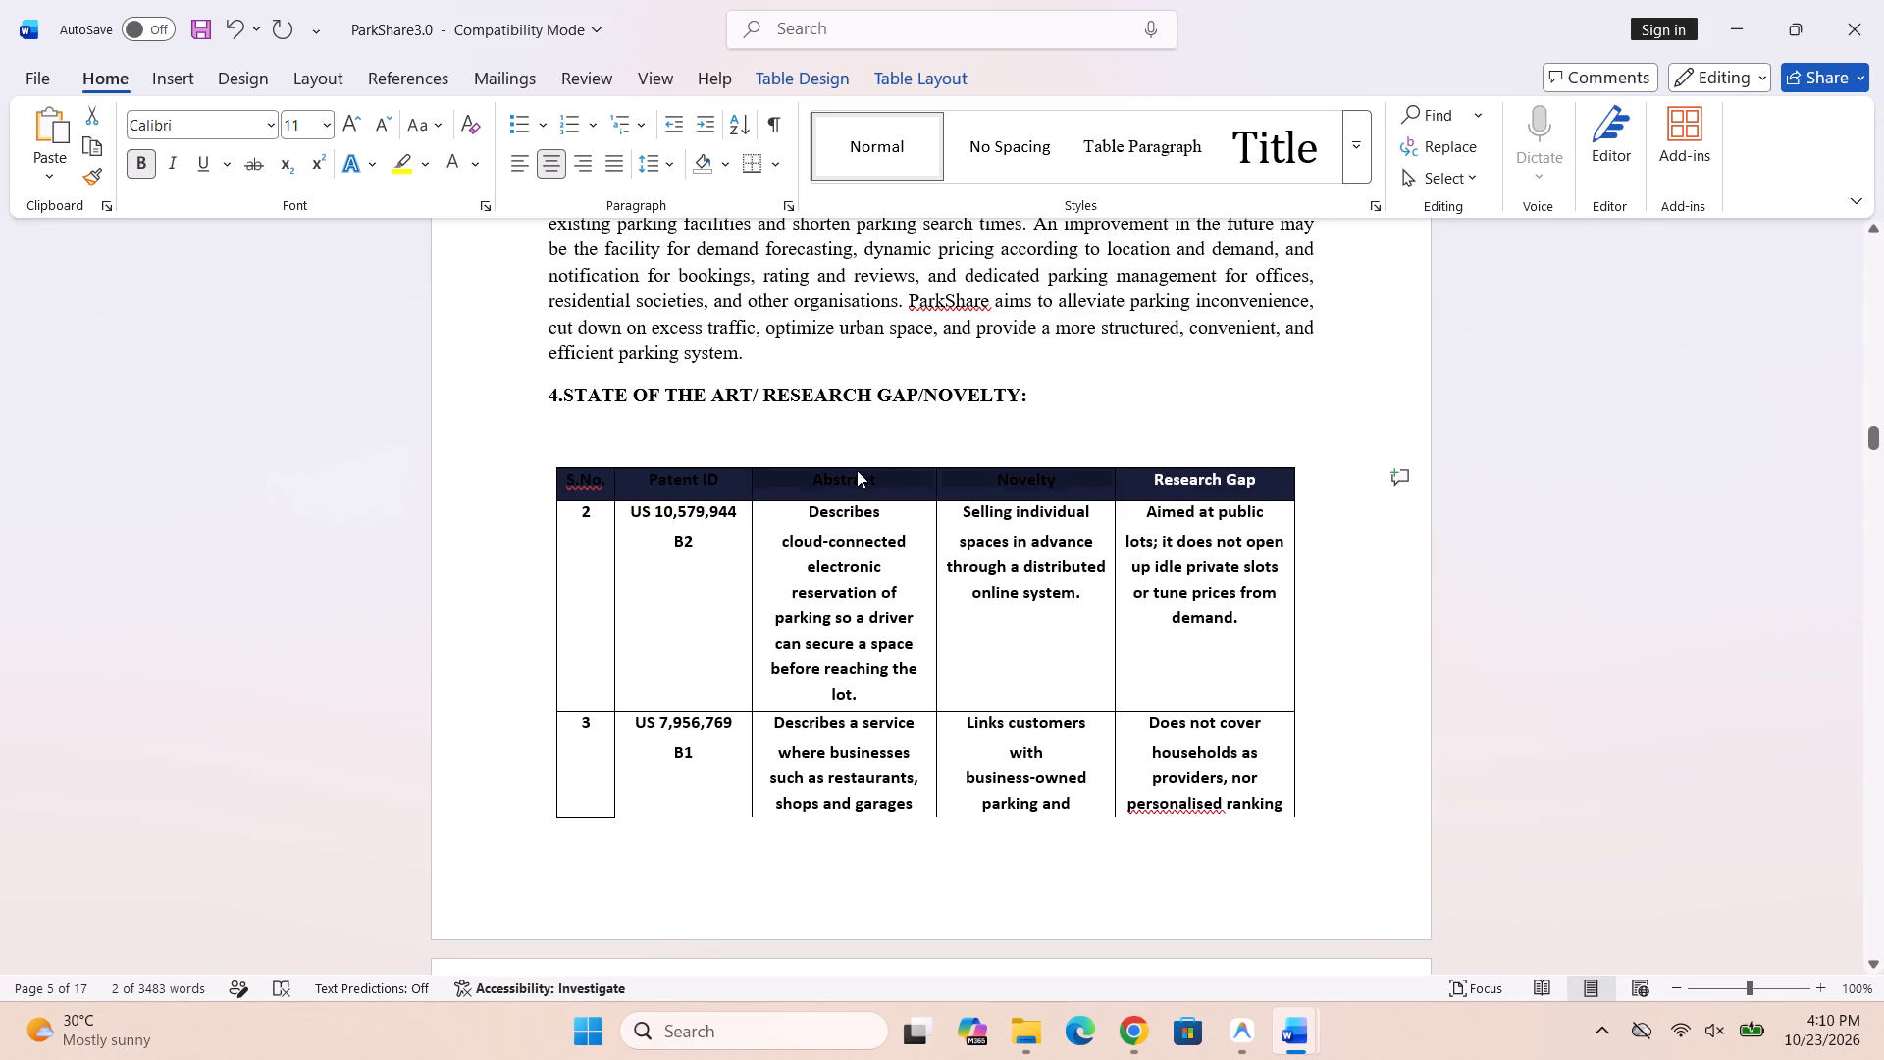
left_click_drag(857, 470, 849, 474)
left_click(1072, 462)
left_click_drag(1065, 480, 769, 449)
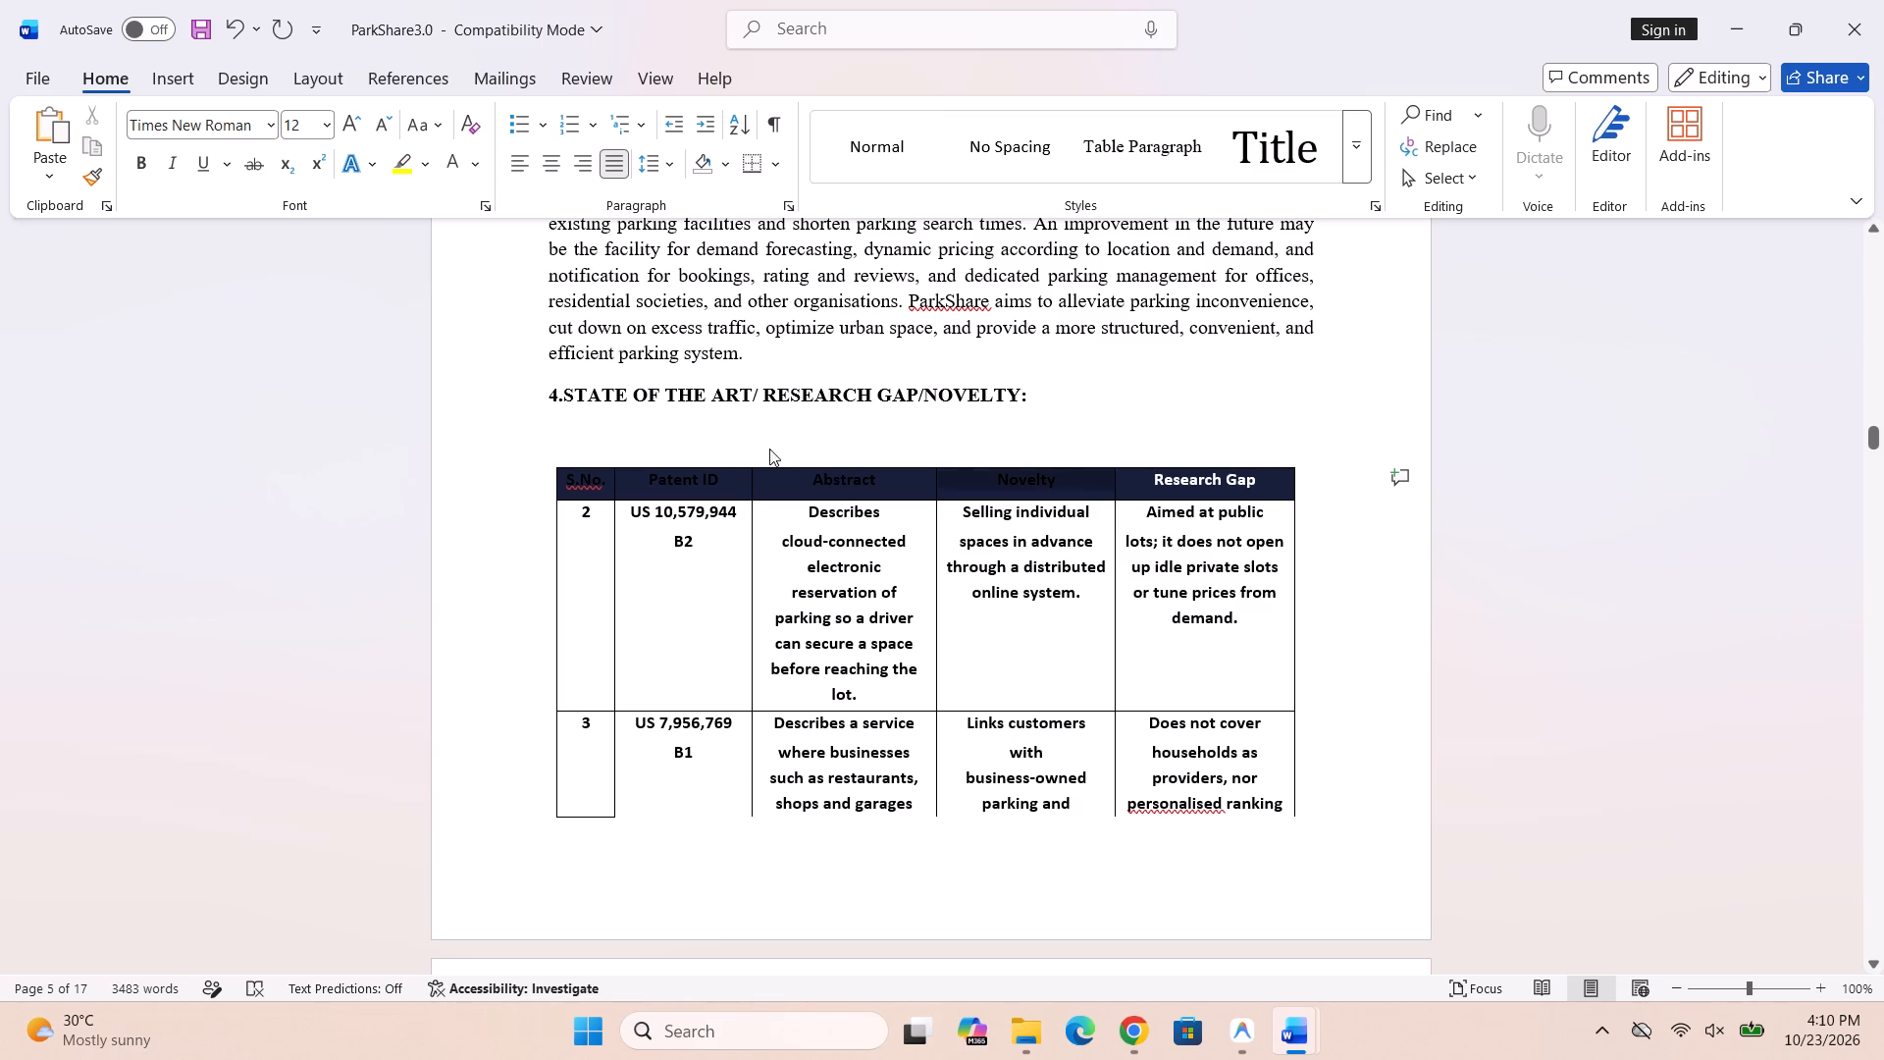
left_click_drag(769, 449, 554, 482)
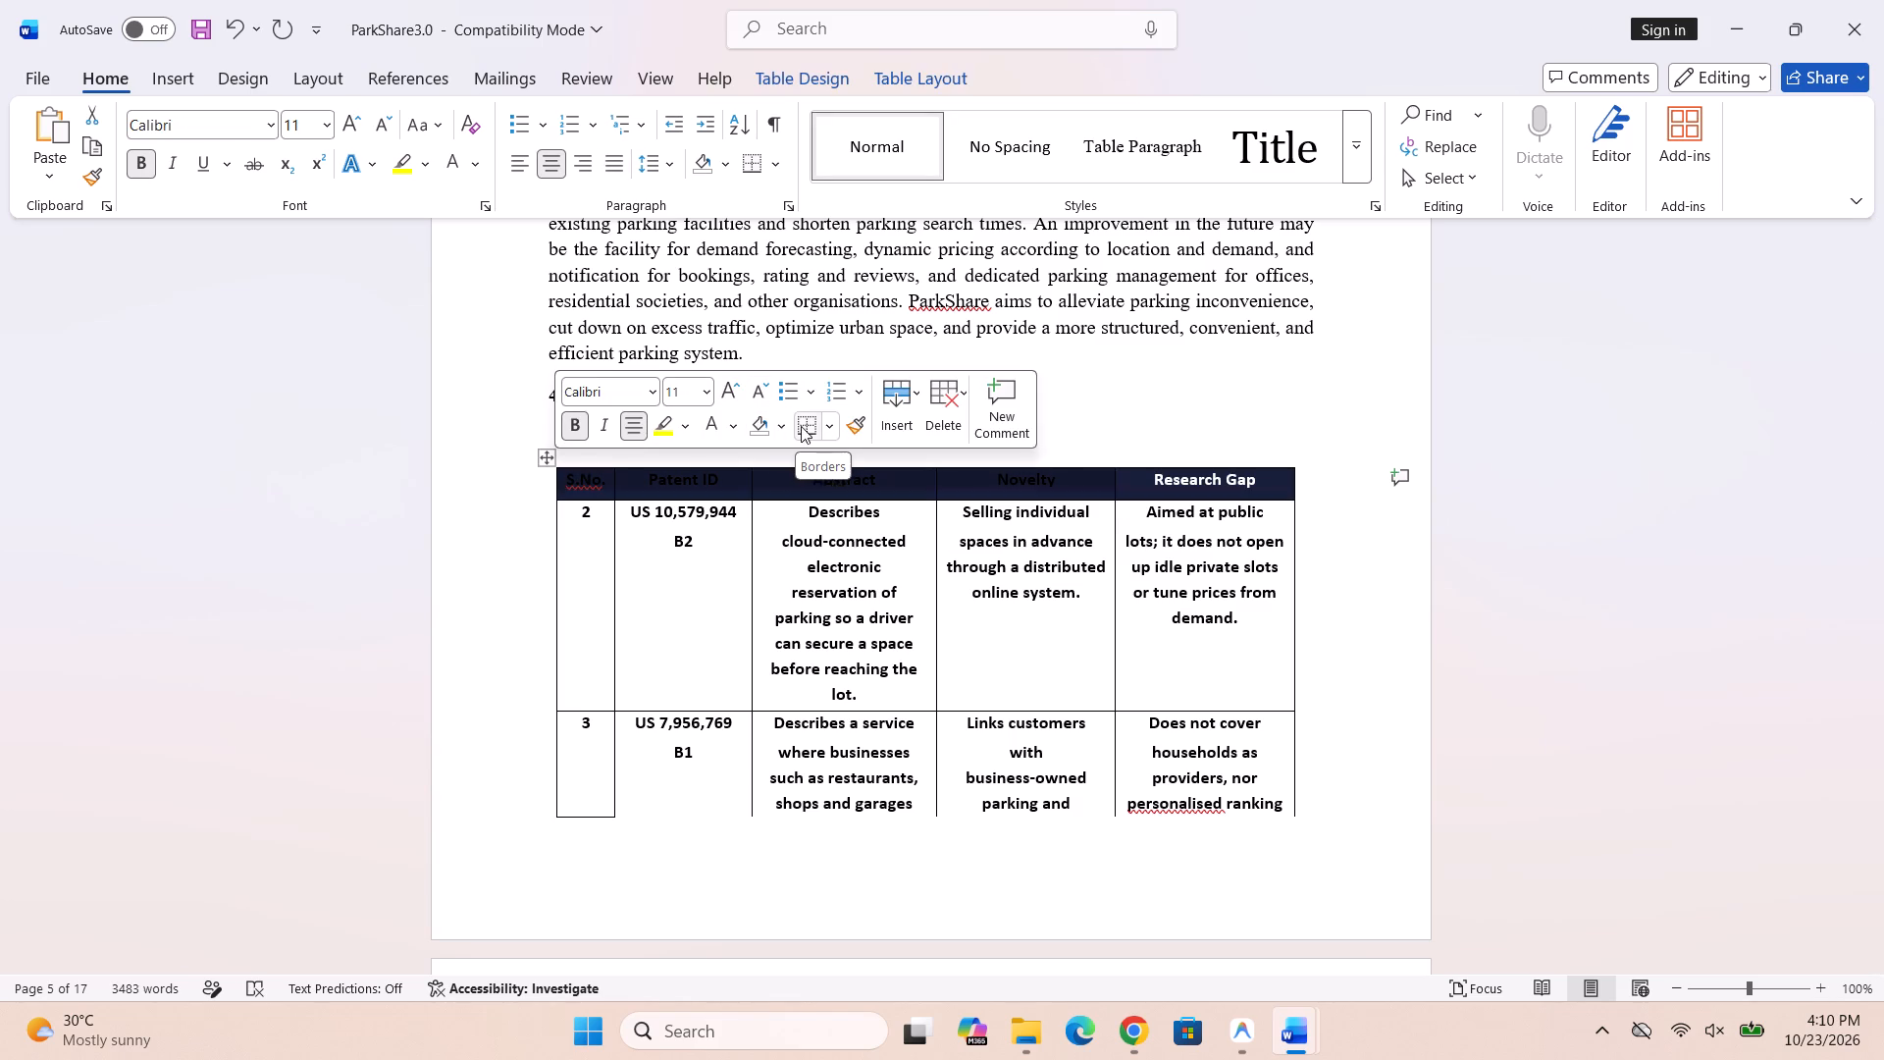
left_click(1160, 408)
left_click_drag(1074, 484, 994, 478)
left_click(1170, 554)
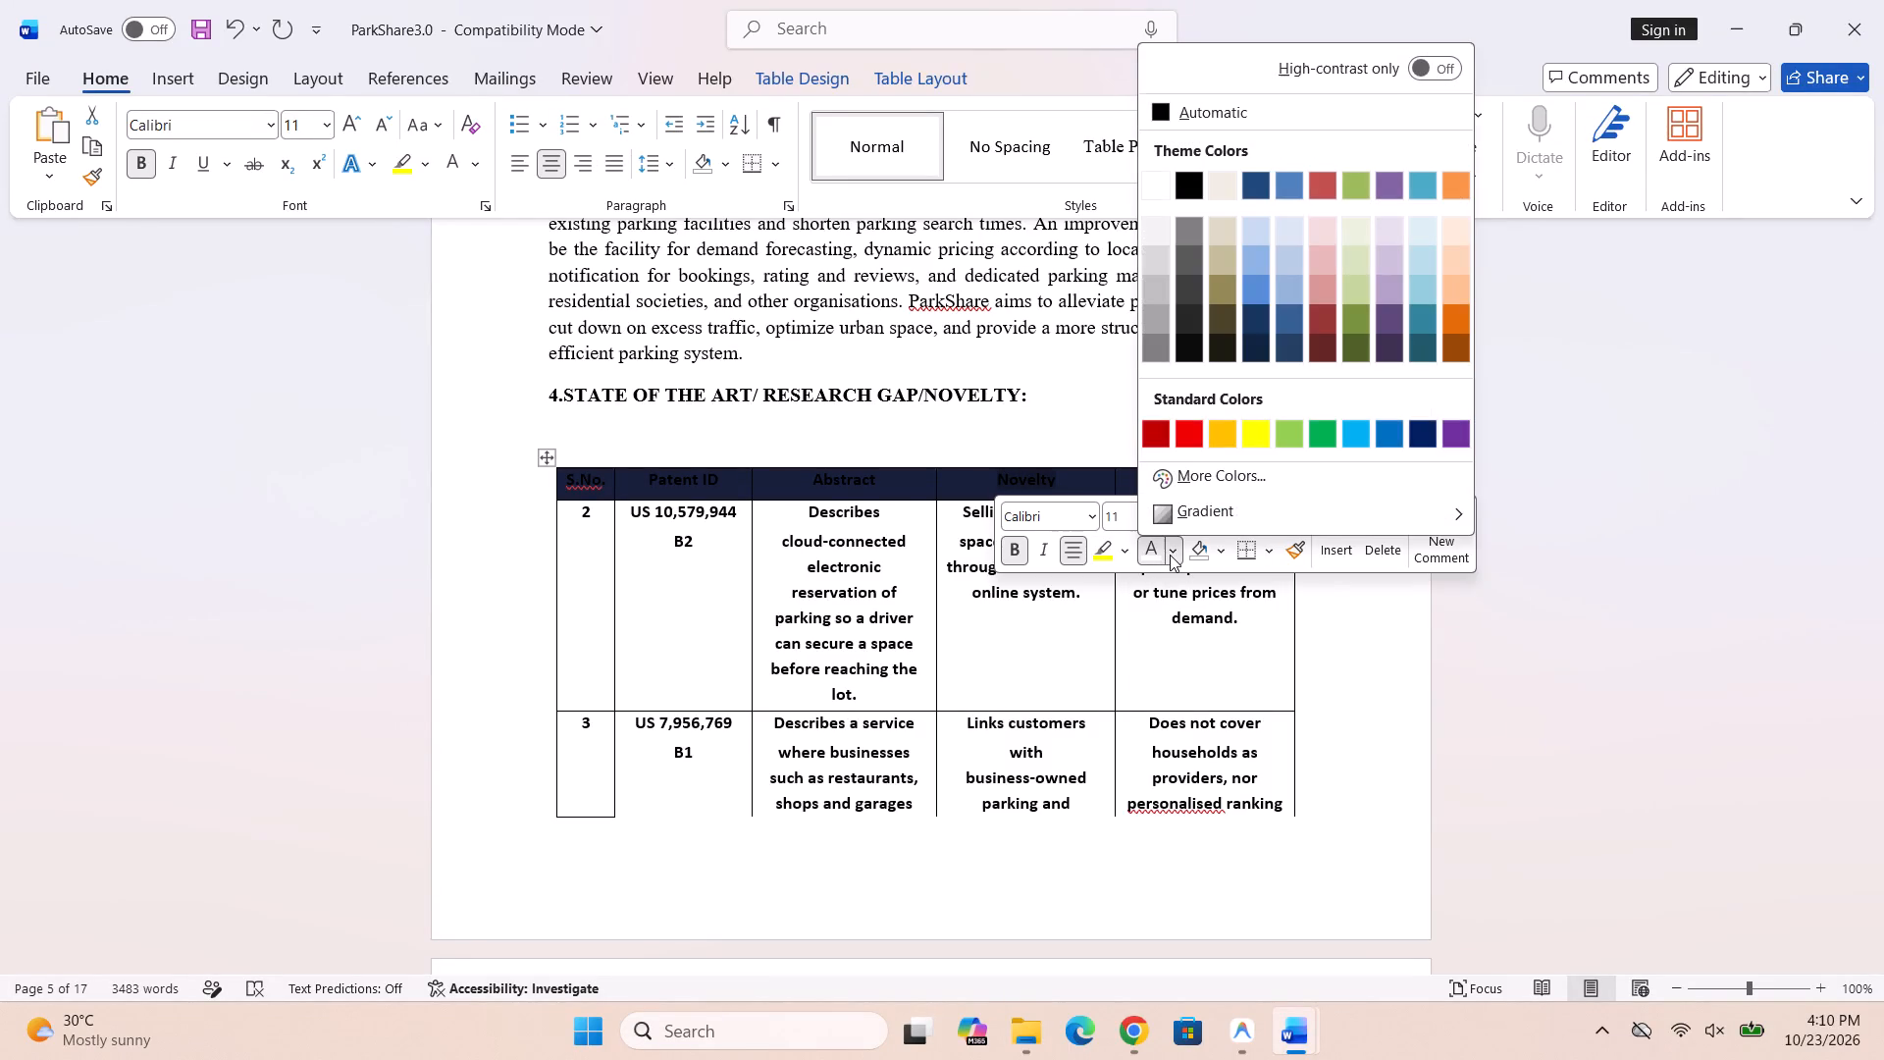
left_click(1151, 193)
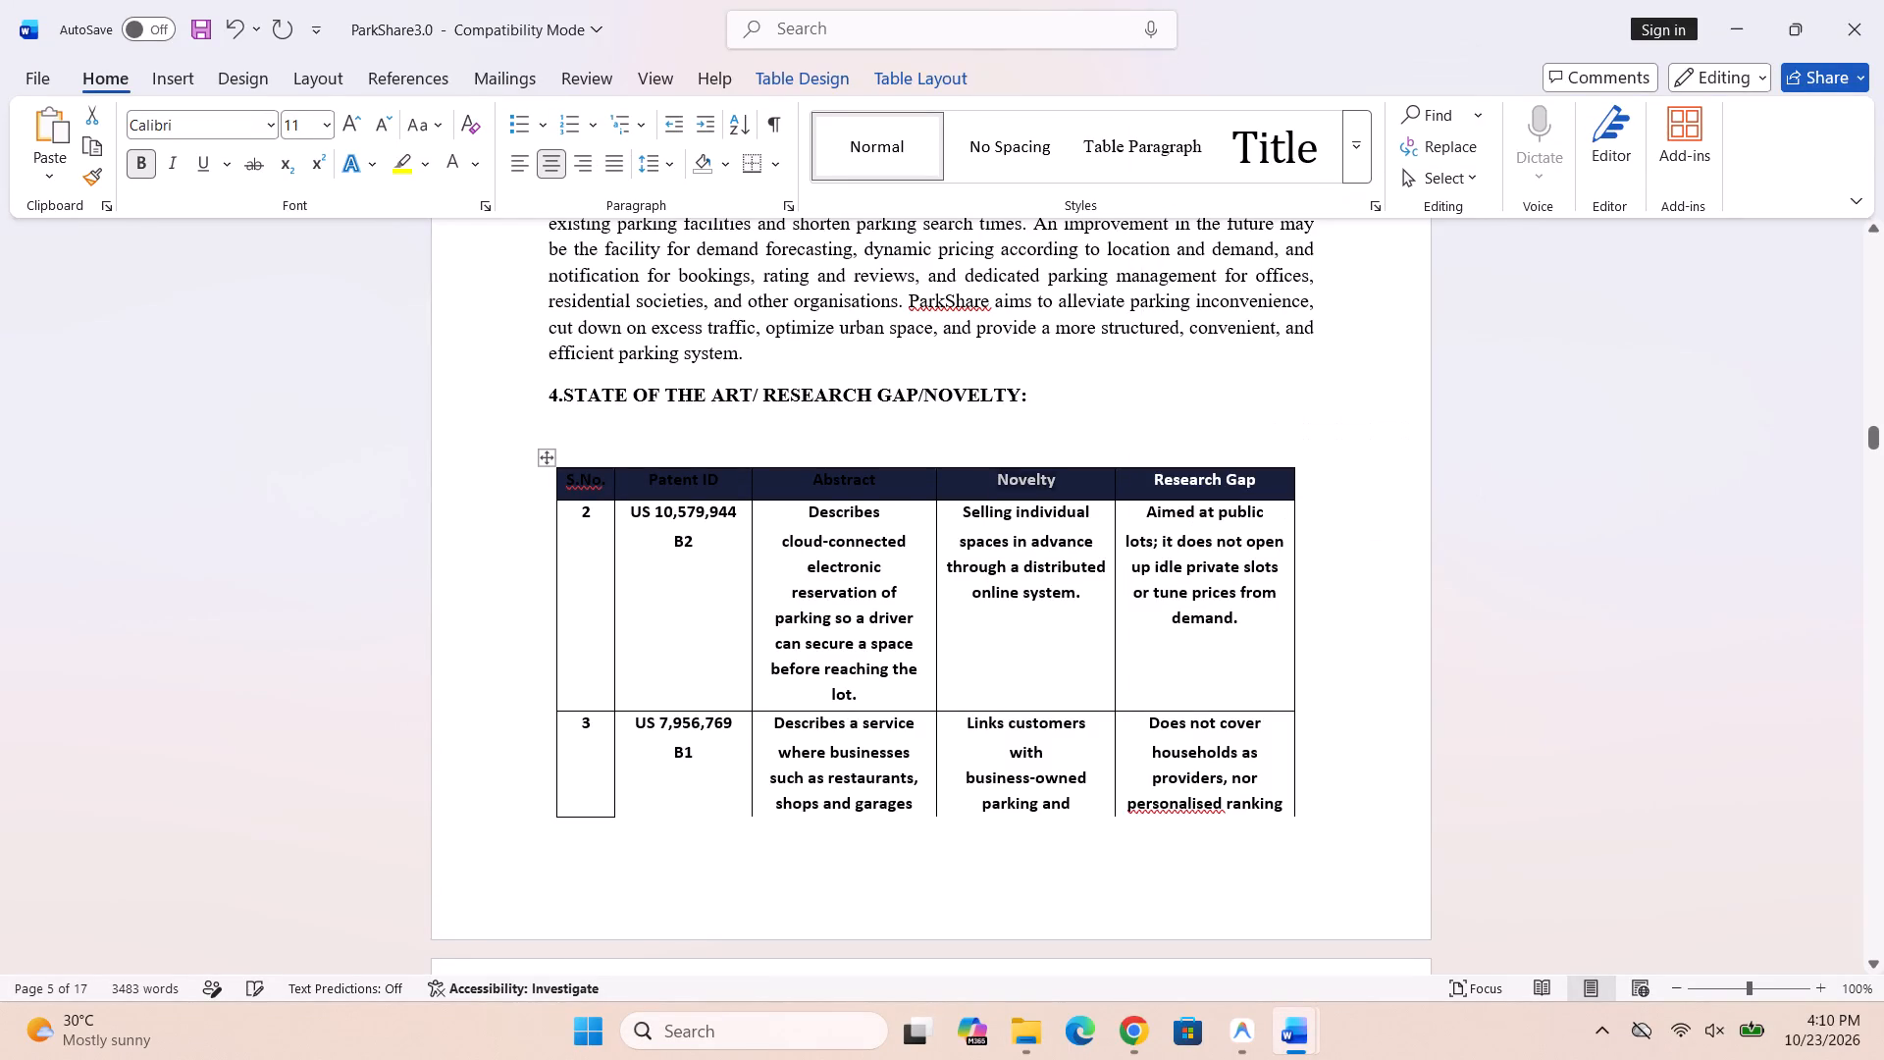
left_click_drag(1075, 481, 1074, 480)
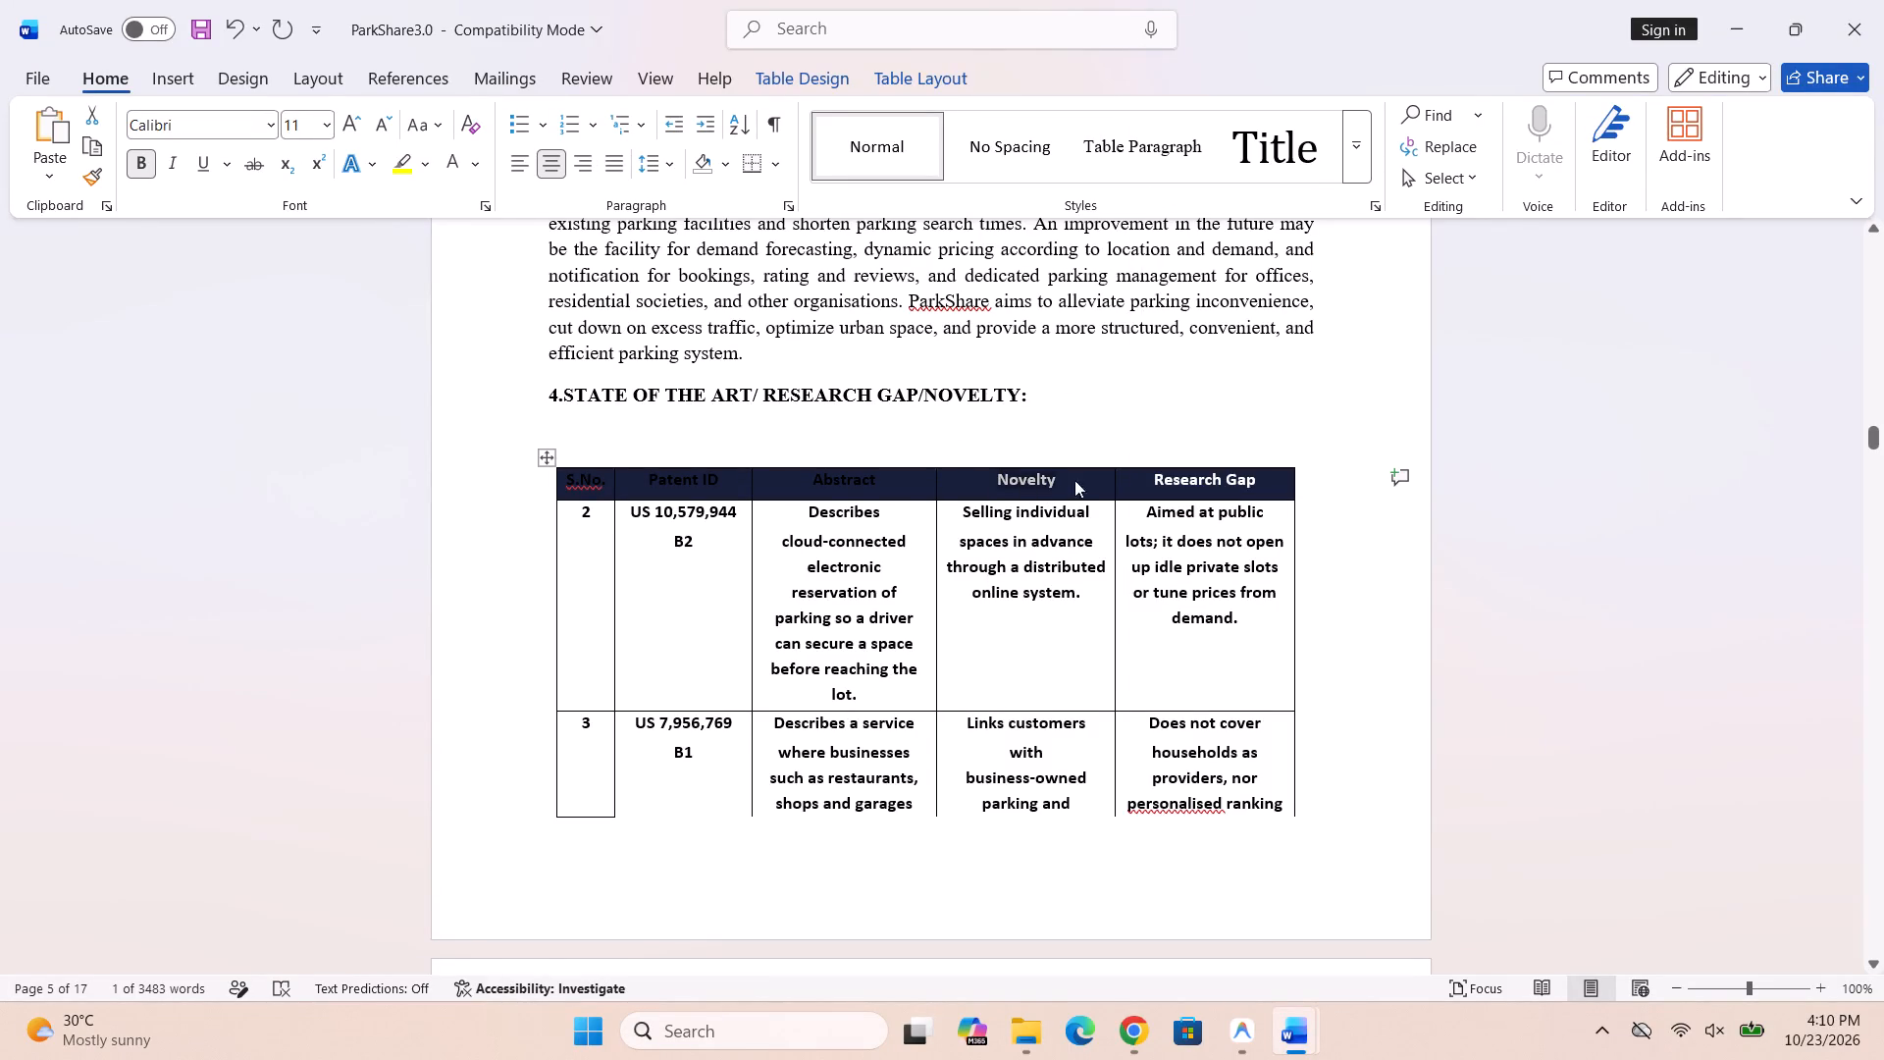
left_click_drag(1074, 480, 989, 473)
left_click(978, 438)
Change the S.No., Patent ID and Abstract header text in the patent table to white.
left_click_drag(921, 475, 618, 470)
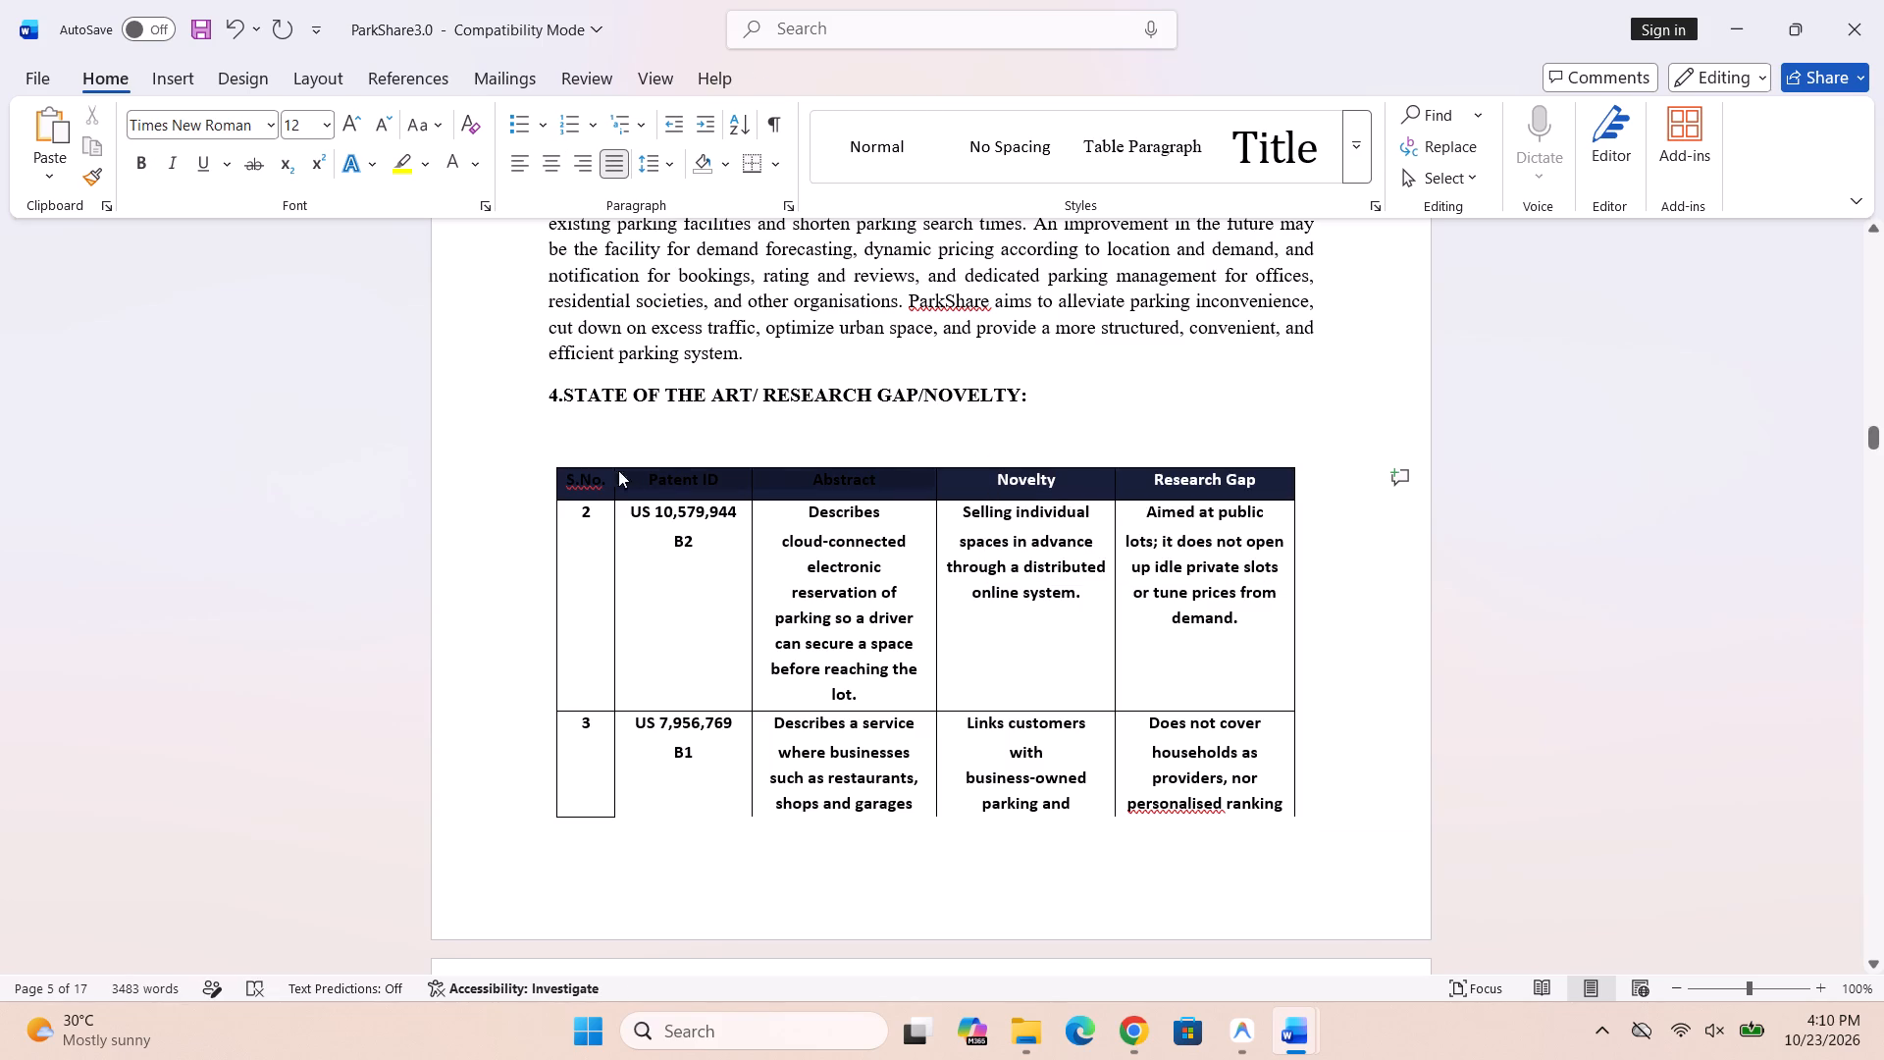
left_click_drag(618, 470, 559, 465)
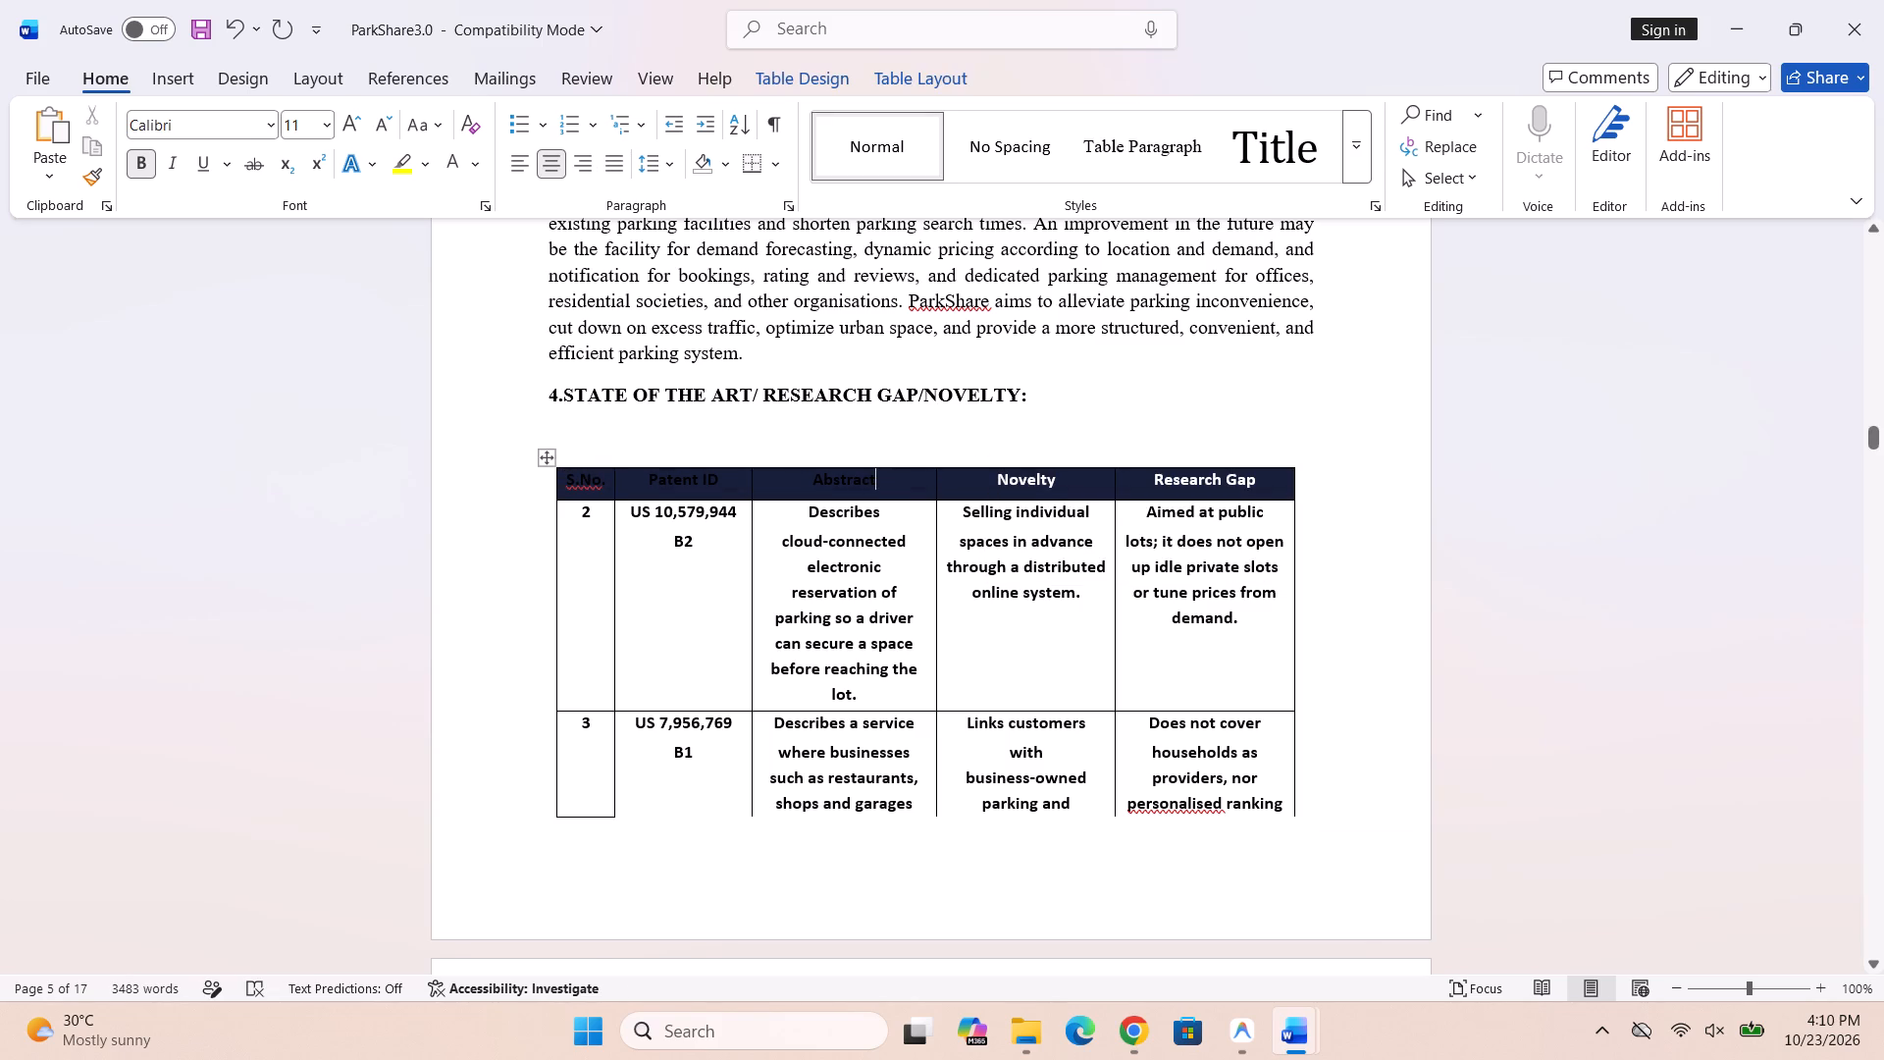
left_click(887, 483)
left_click_drag(887, 483, 584, 473)
left_click_drag(584, 473, 558, 475)
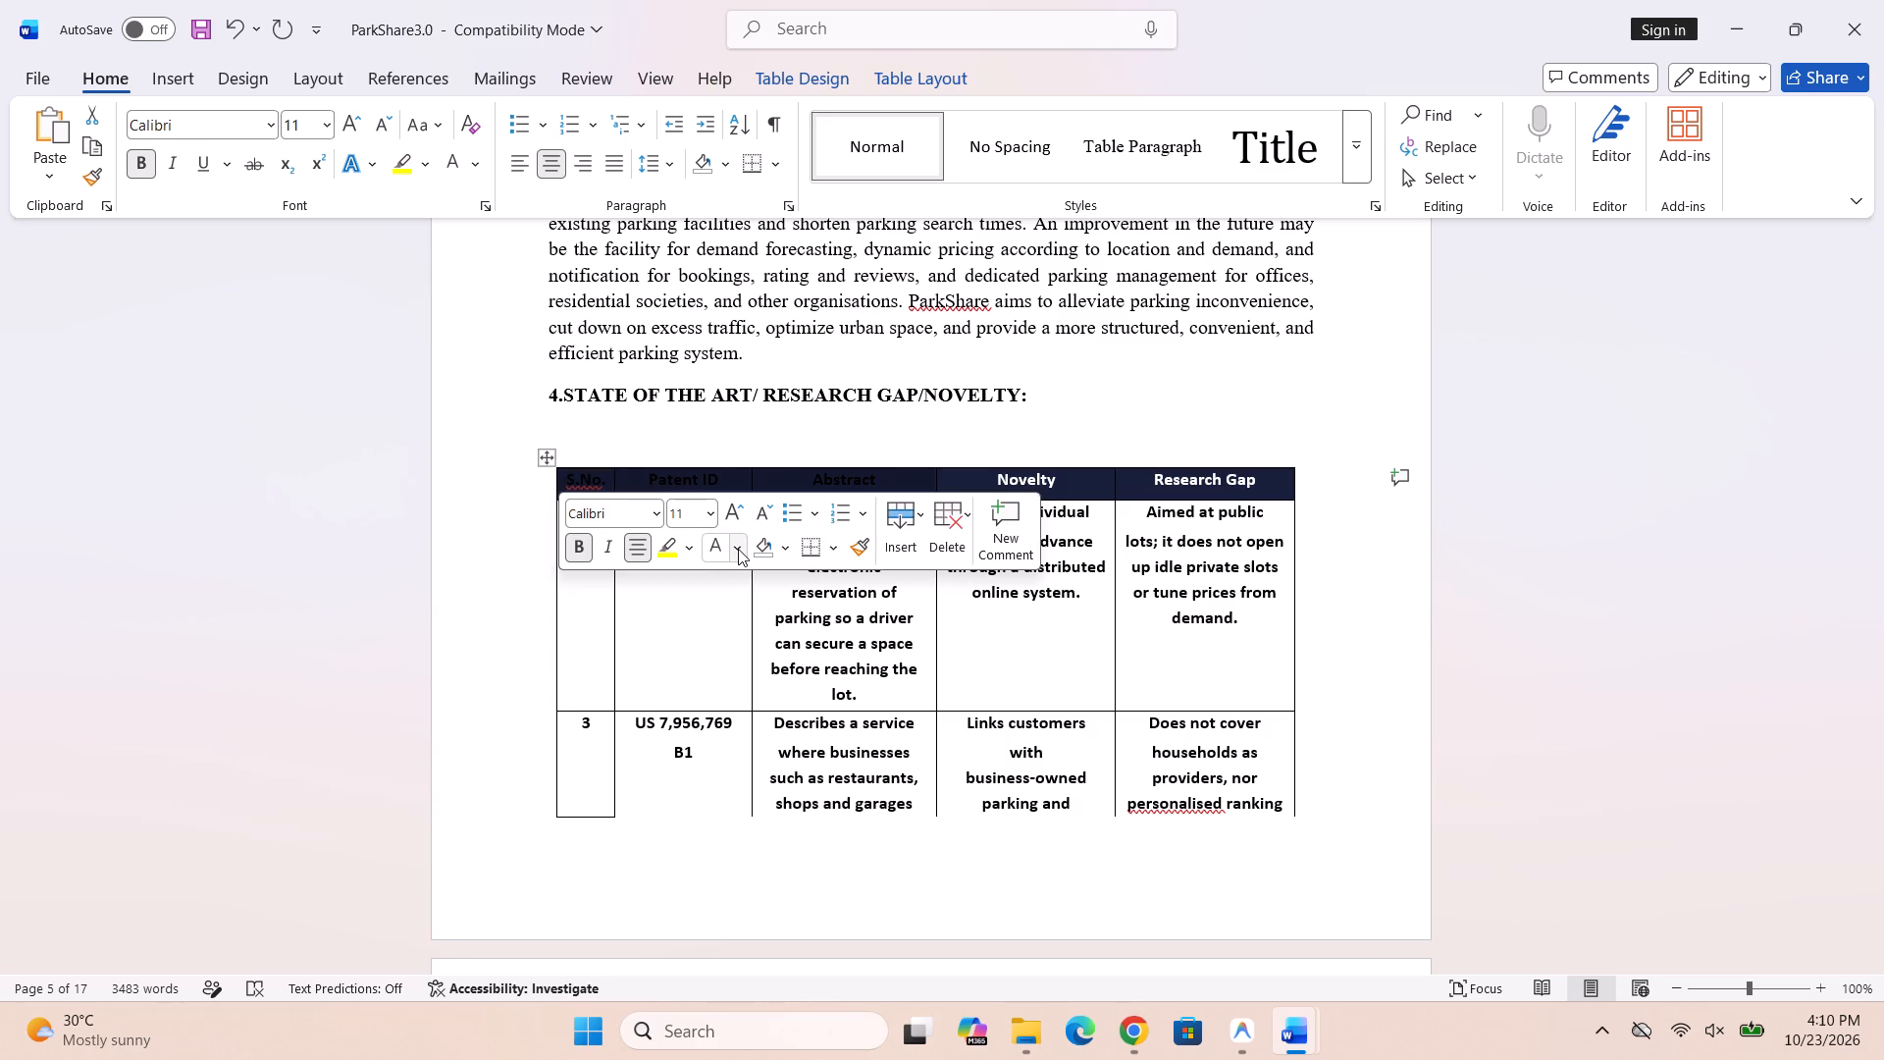
left_click(737, 549)
left_click(715, 182)
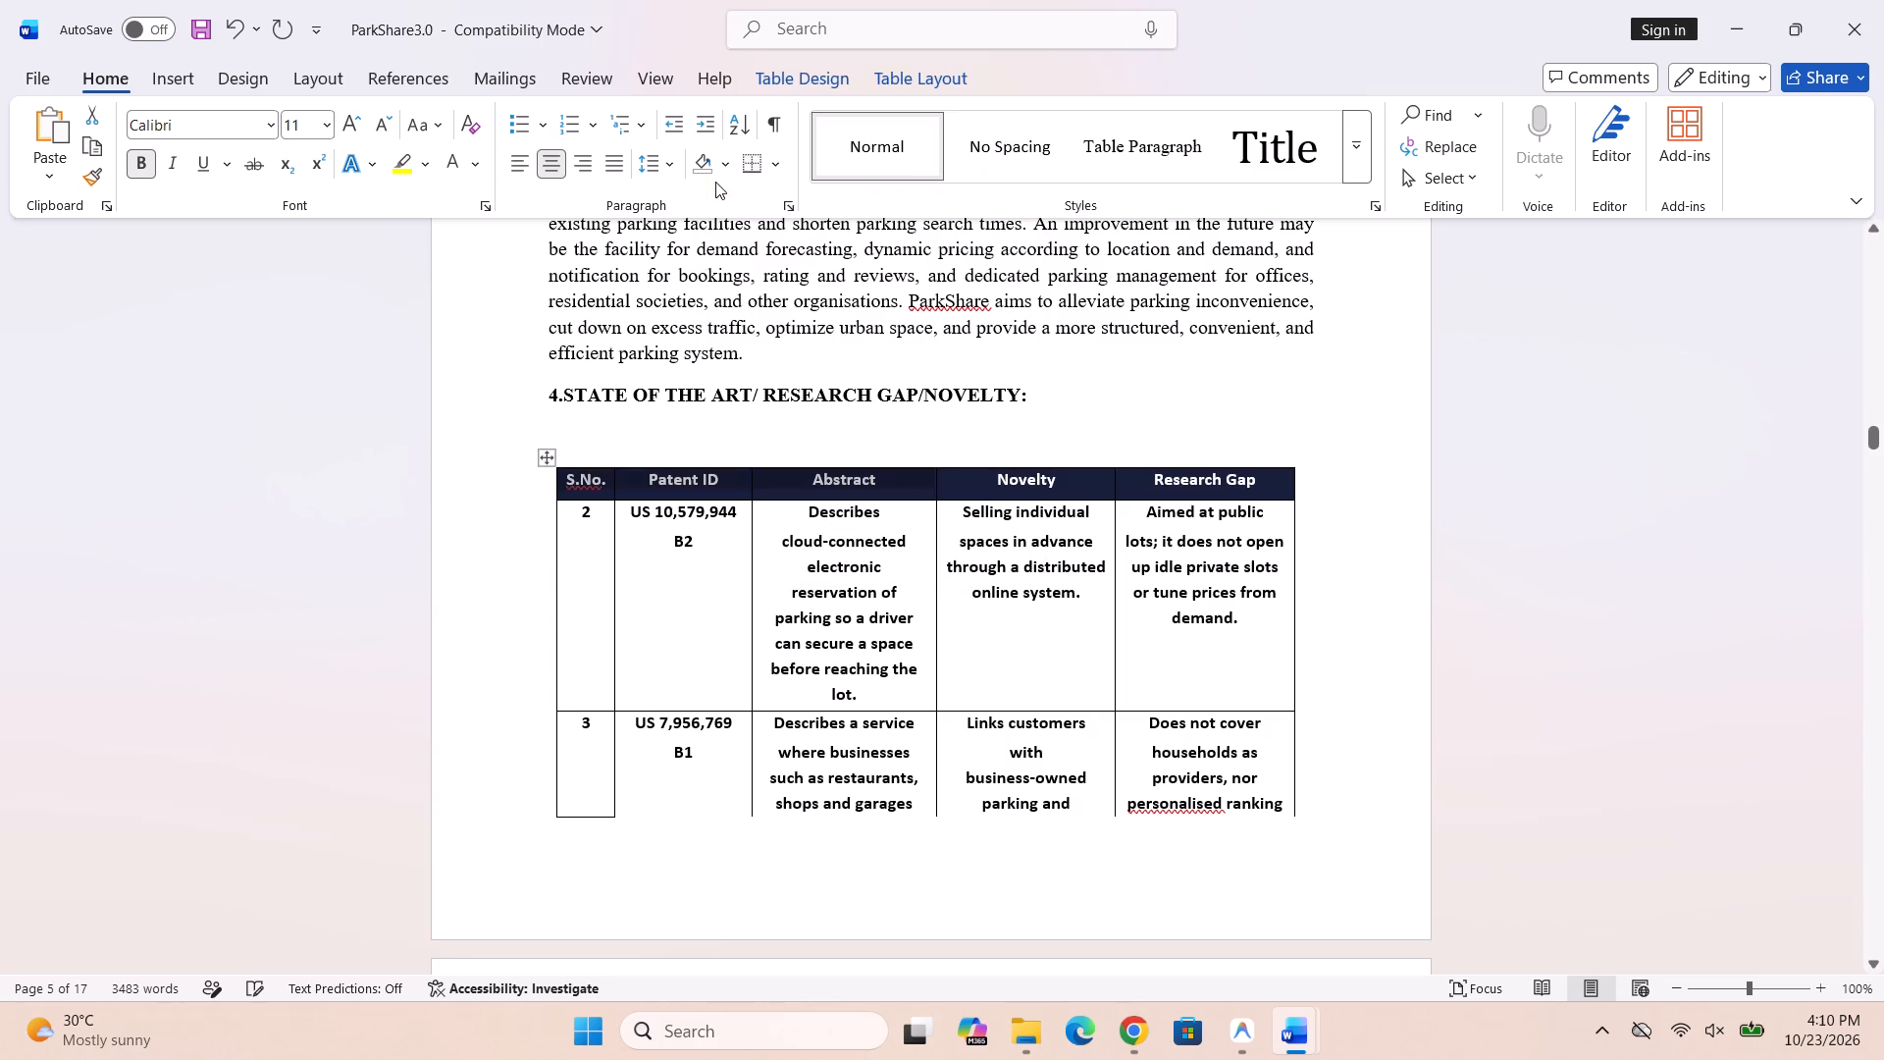
left_click(1317, 505)
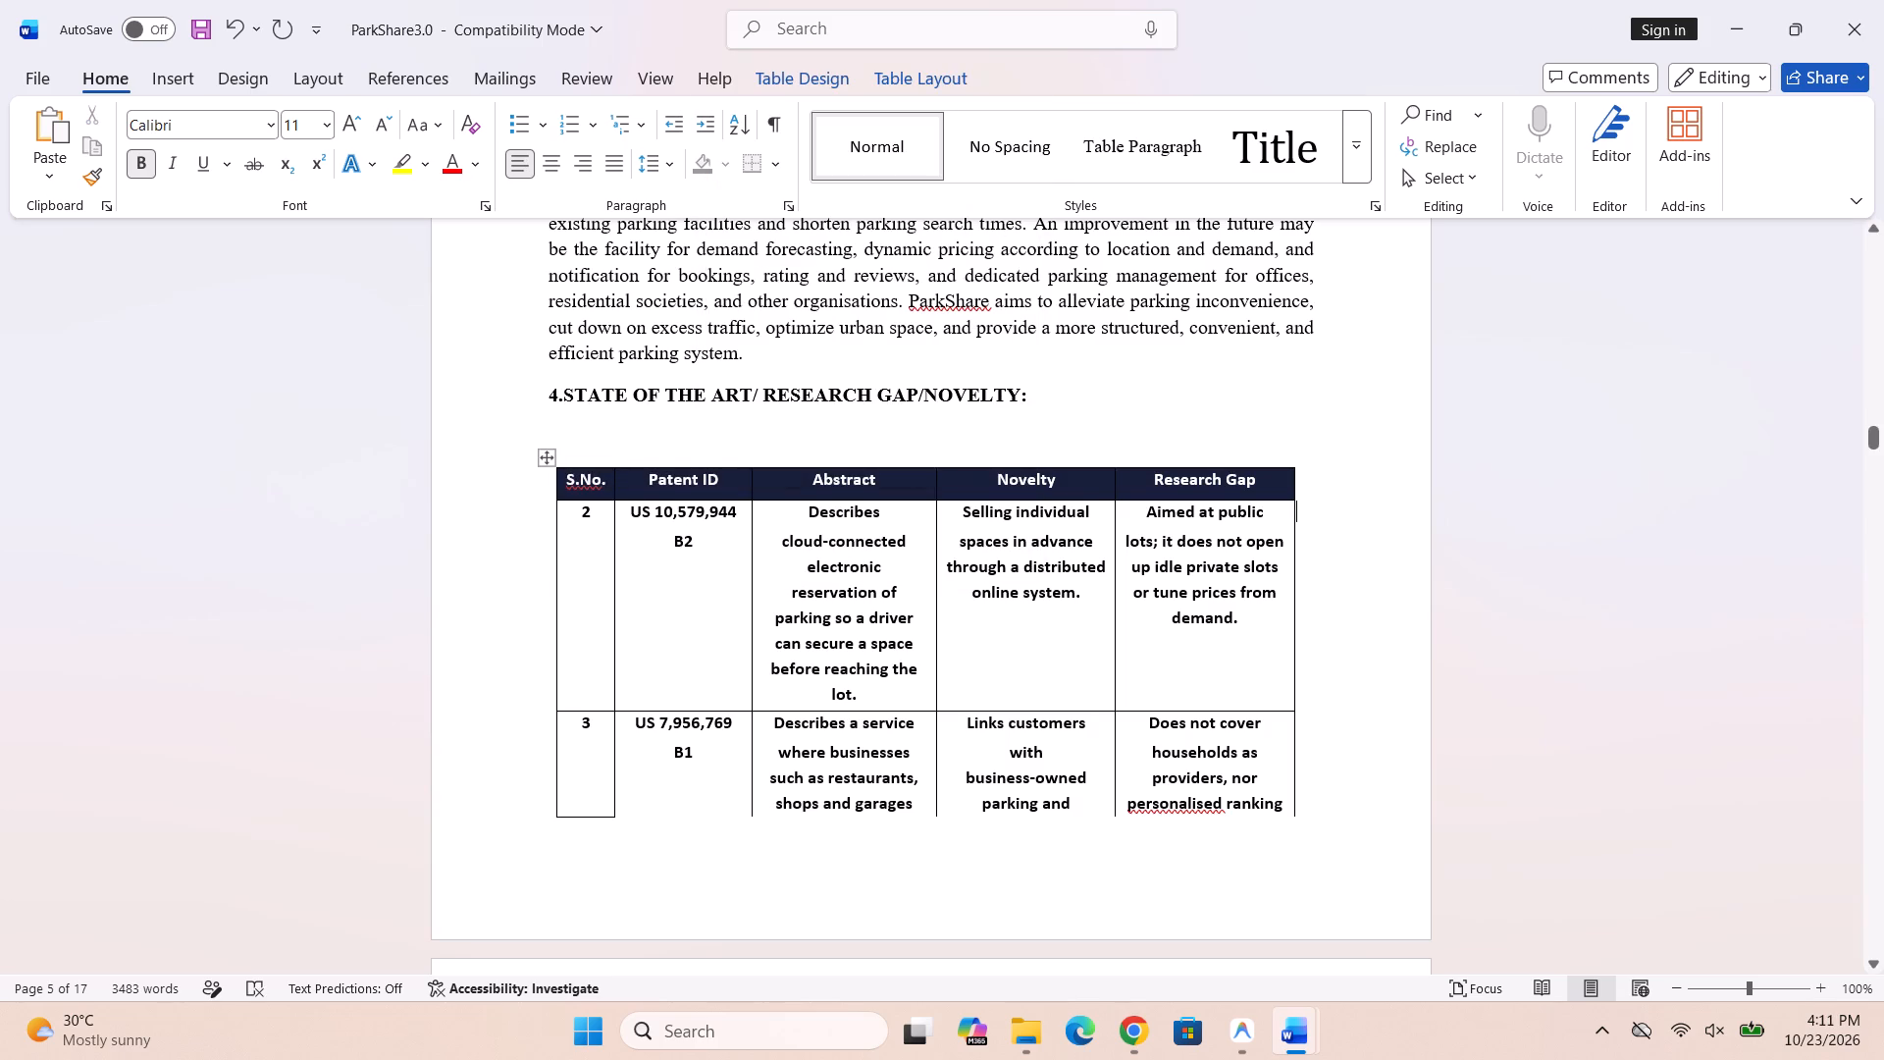
Go to the form's Detailed Description section and restore its window beside the ParkShare 2.0 disclosure.
scroll(1265, 616, "down", 2)
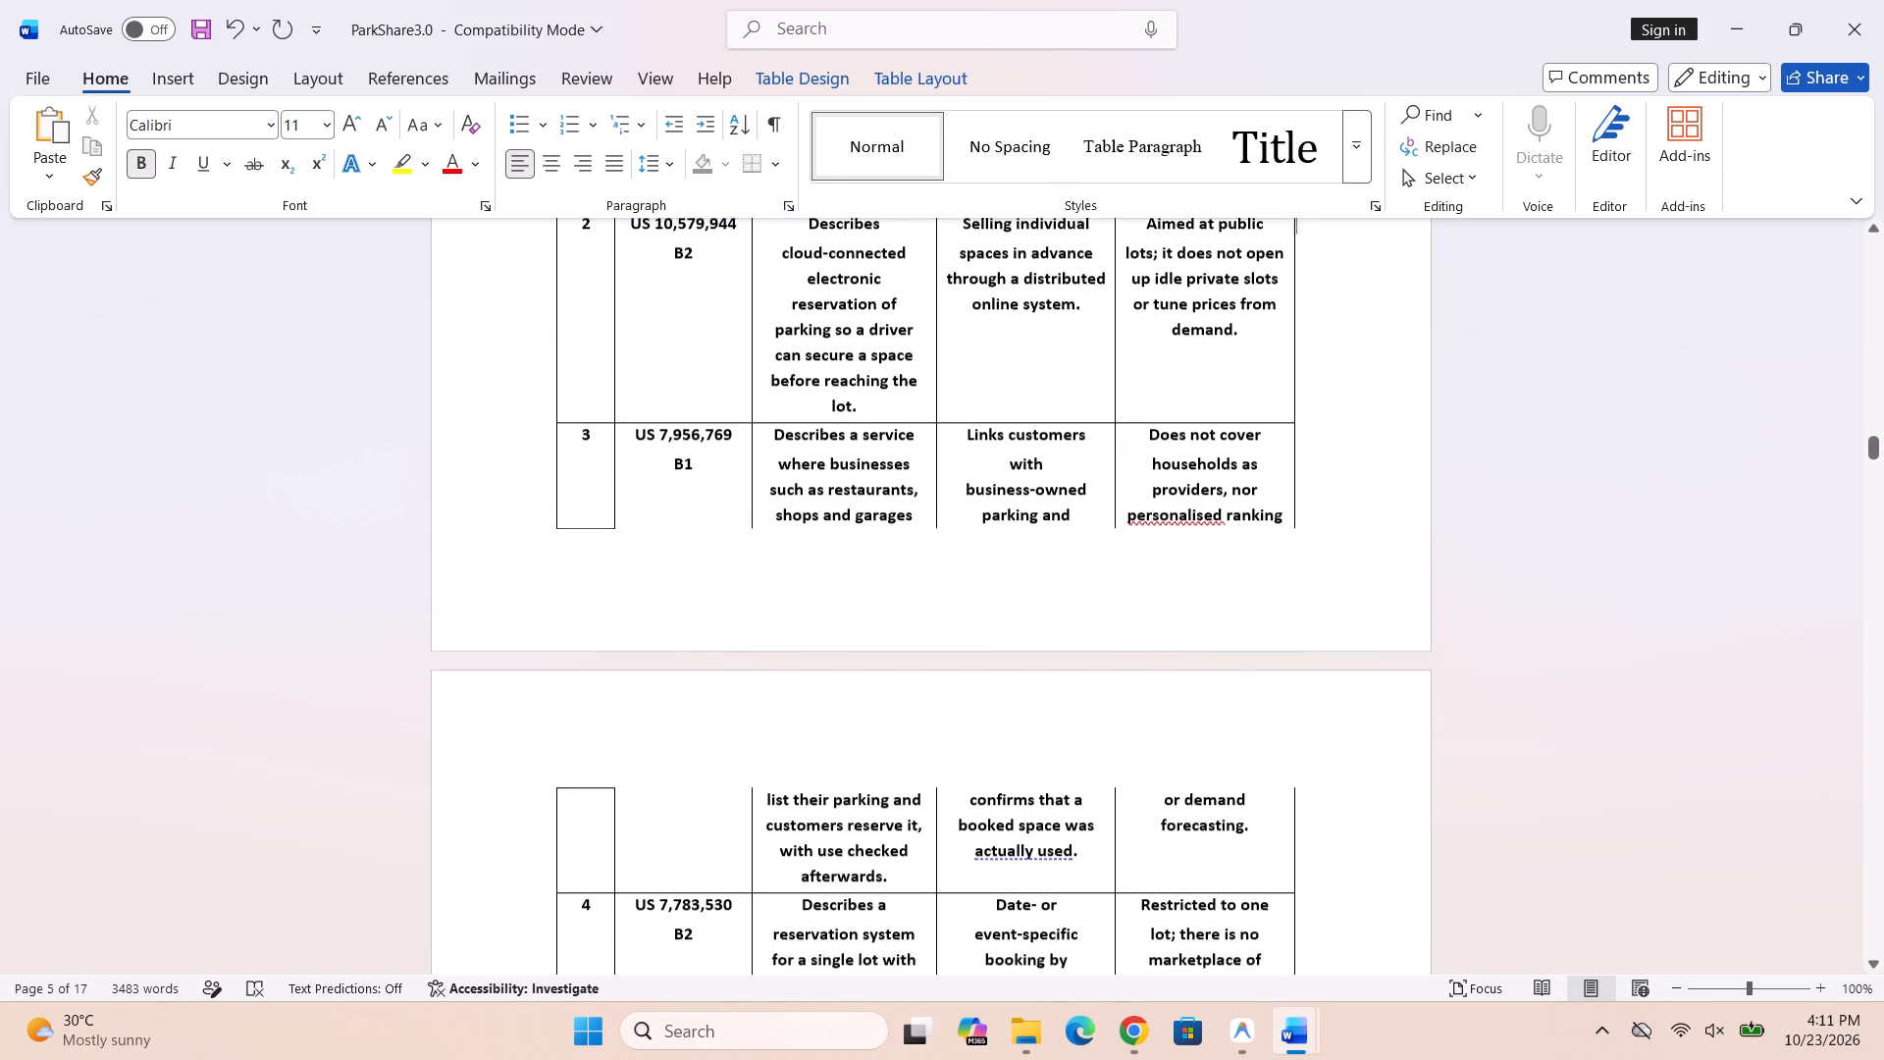
scroll(1265, 616, "down", 4)
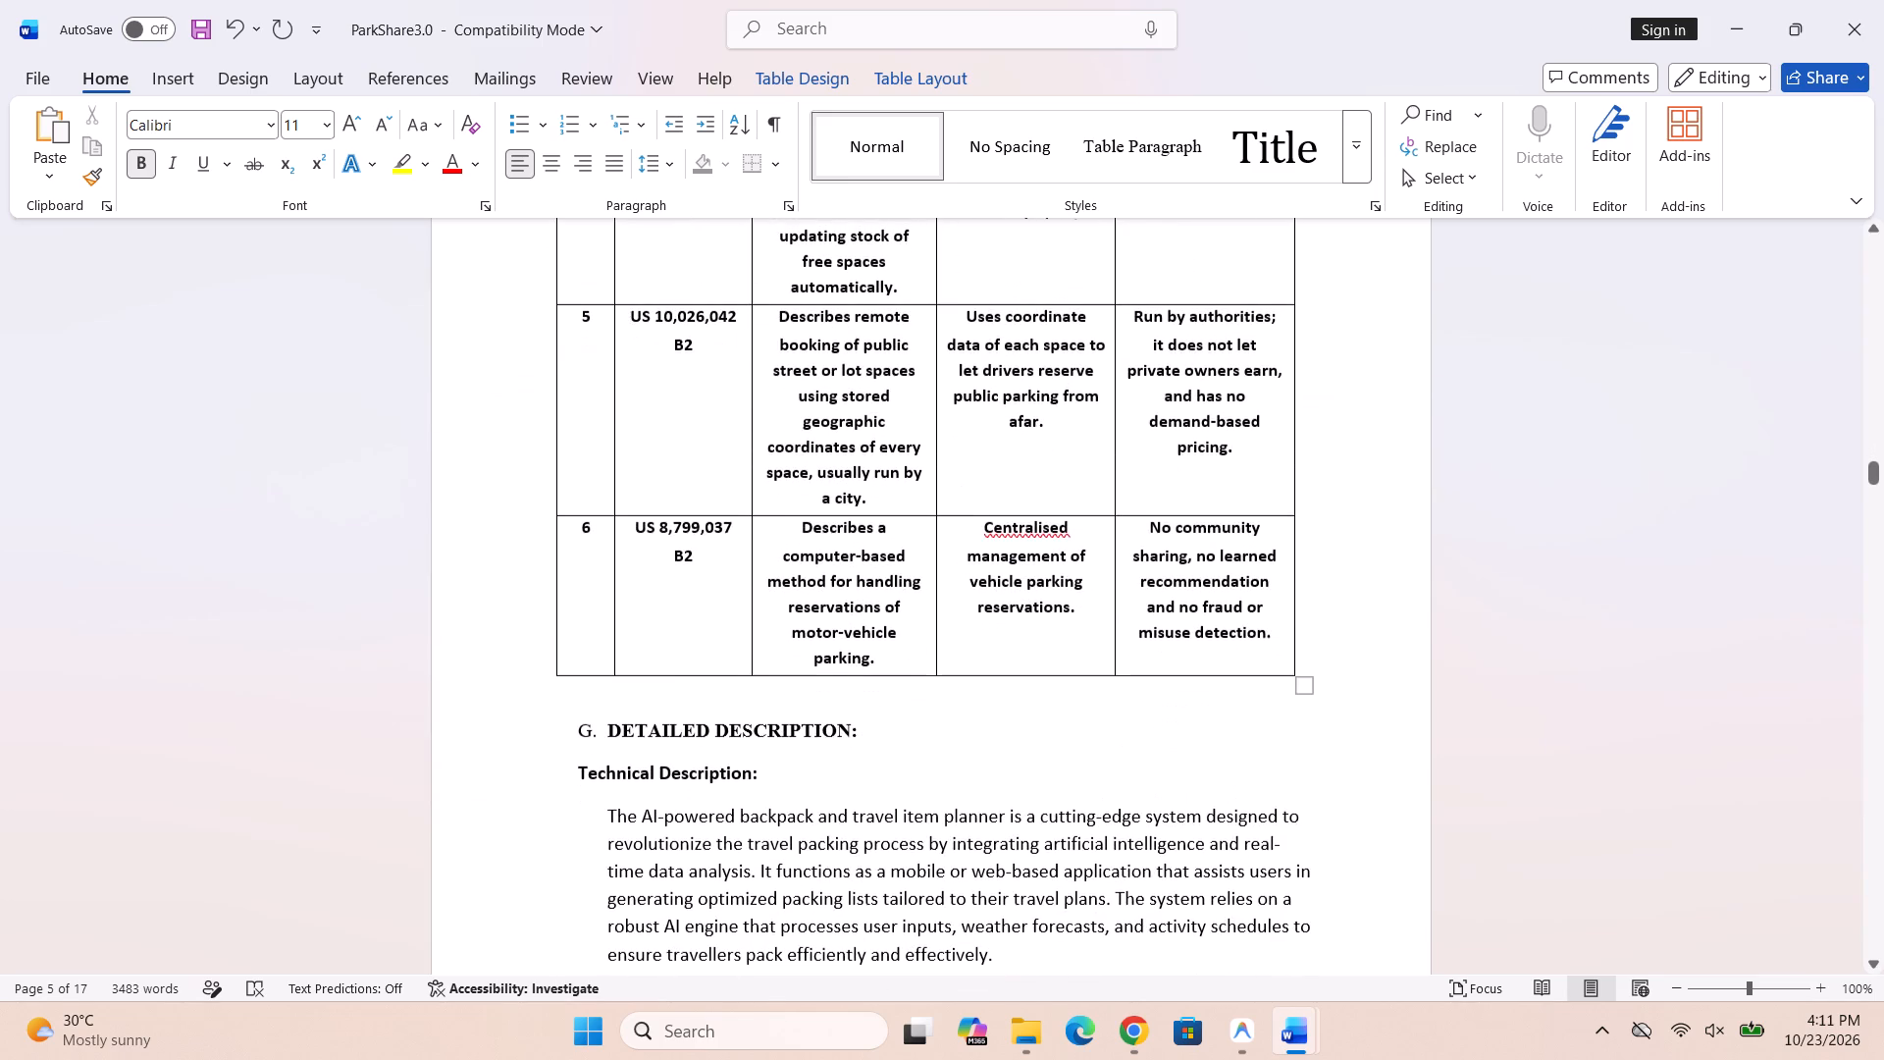
scroll(1265, 616, "down", 2)
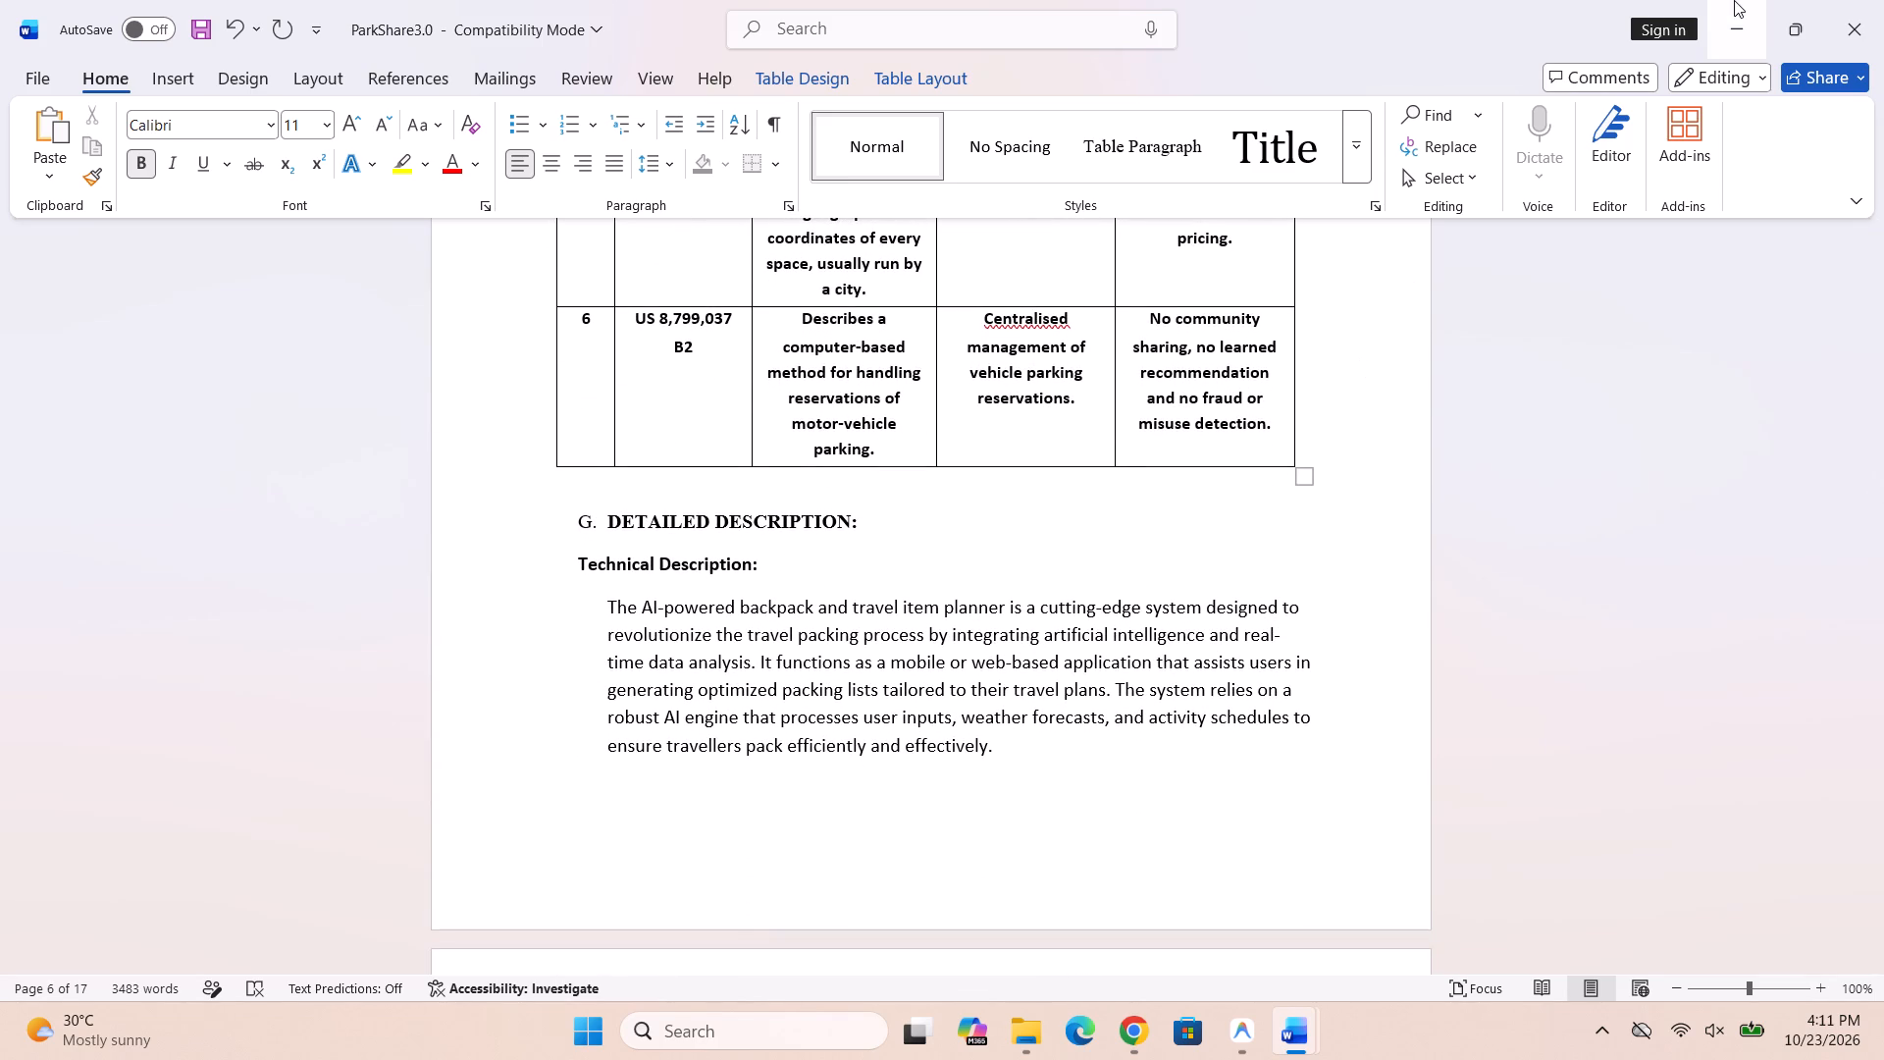
left_click(1637, 102)
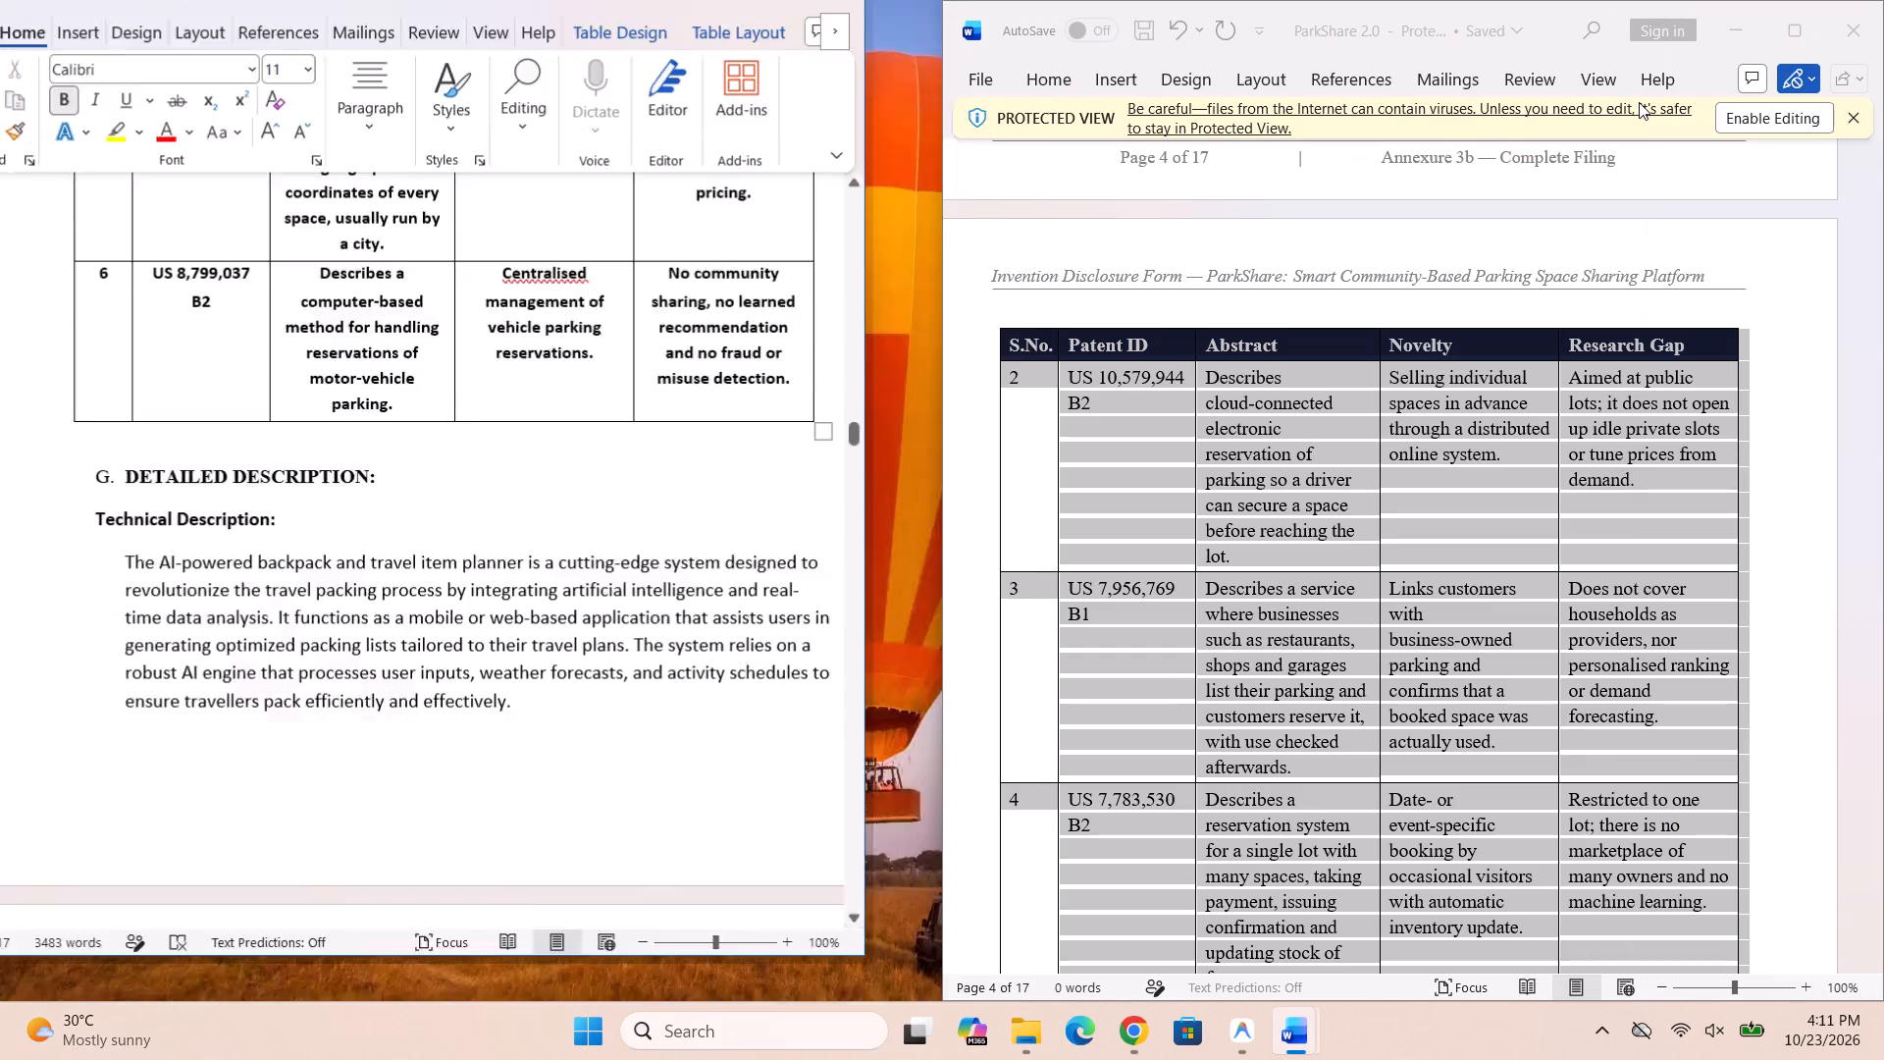
Examine ParkShare 2.0's Novelty of the Present Invention and Detailed Description sections alongside the form's Detailed Description.
left_click(1799, 425)
scroll(1799, 425, "down", 2)
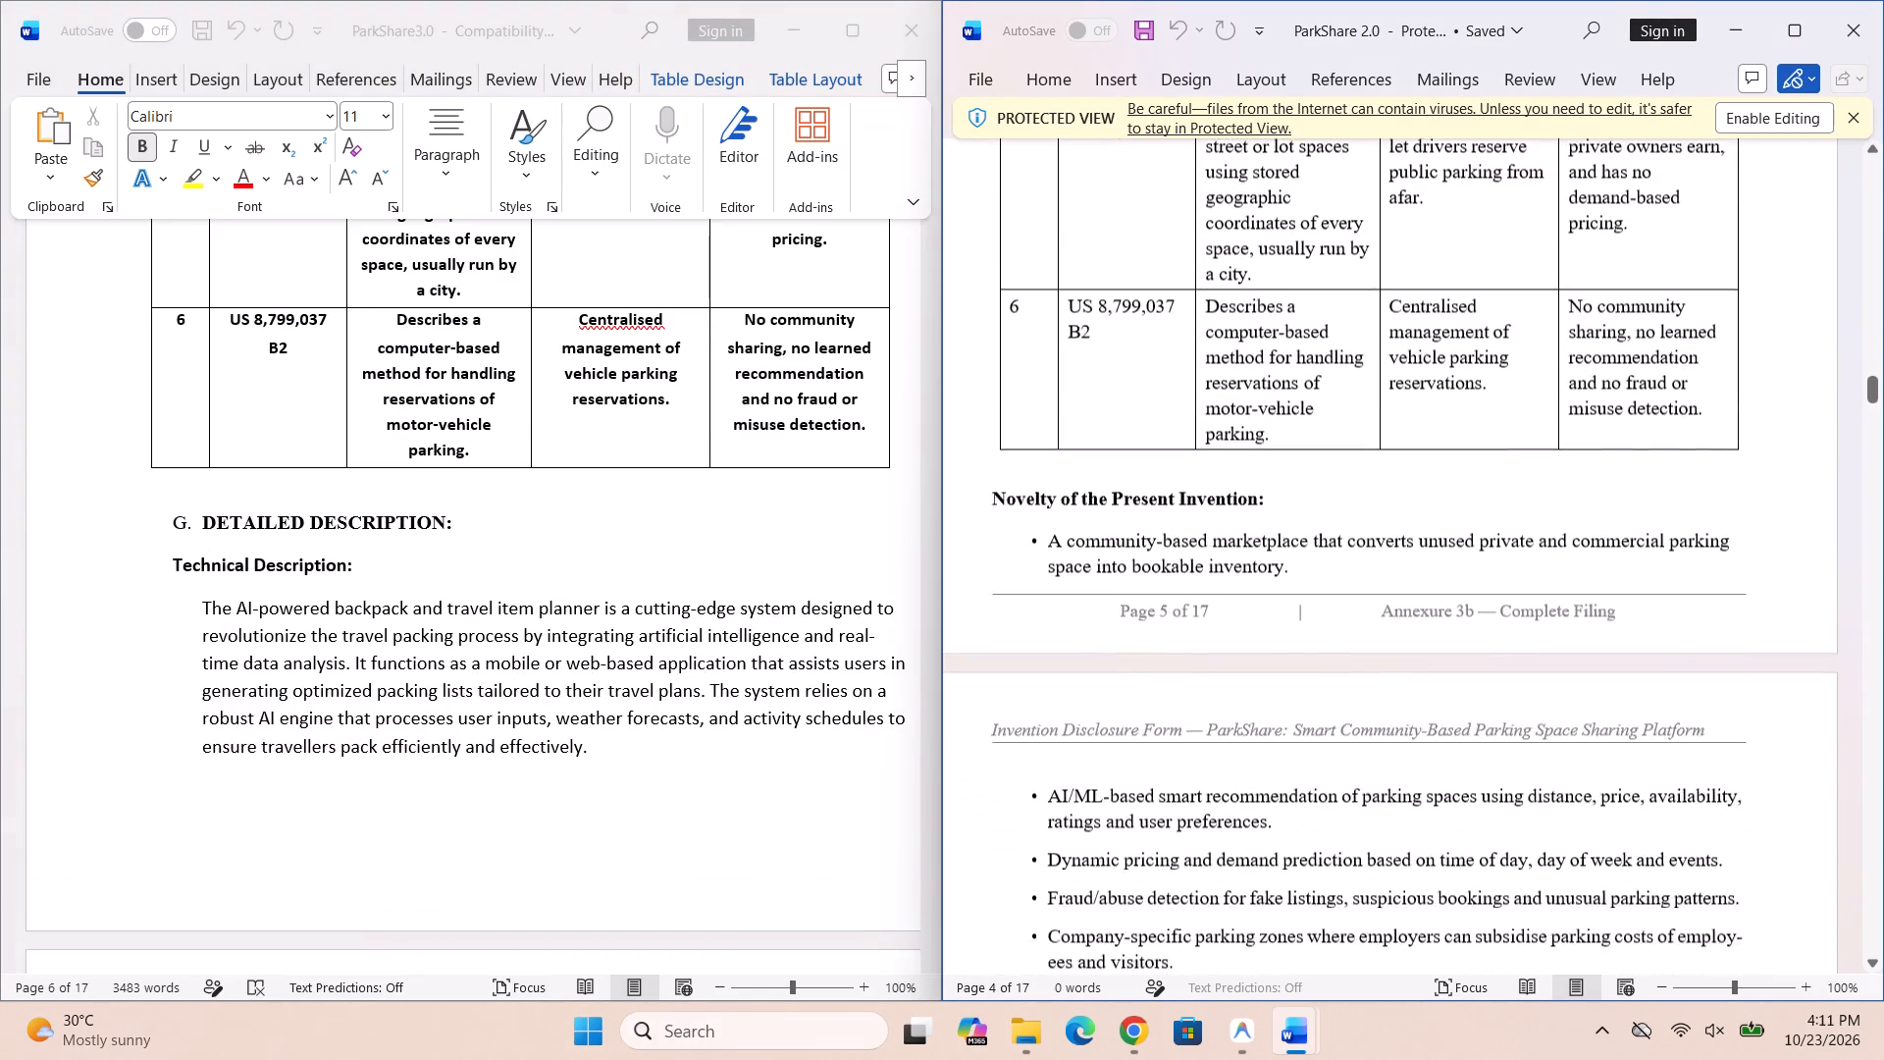
scroll(1799, 425, "down", 5)
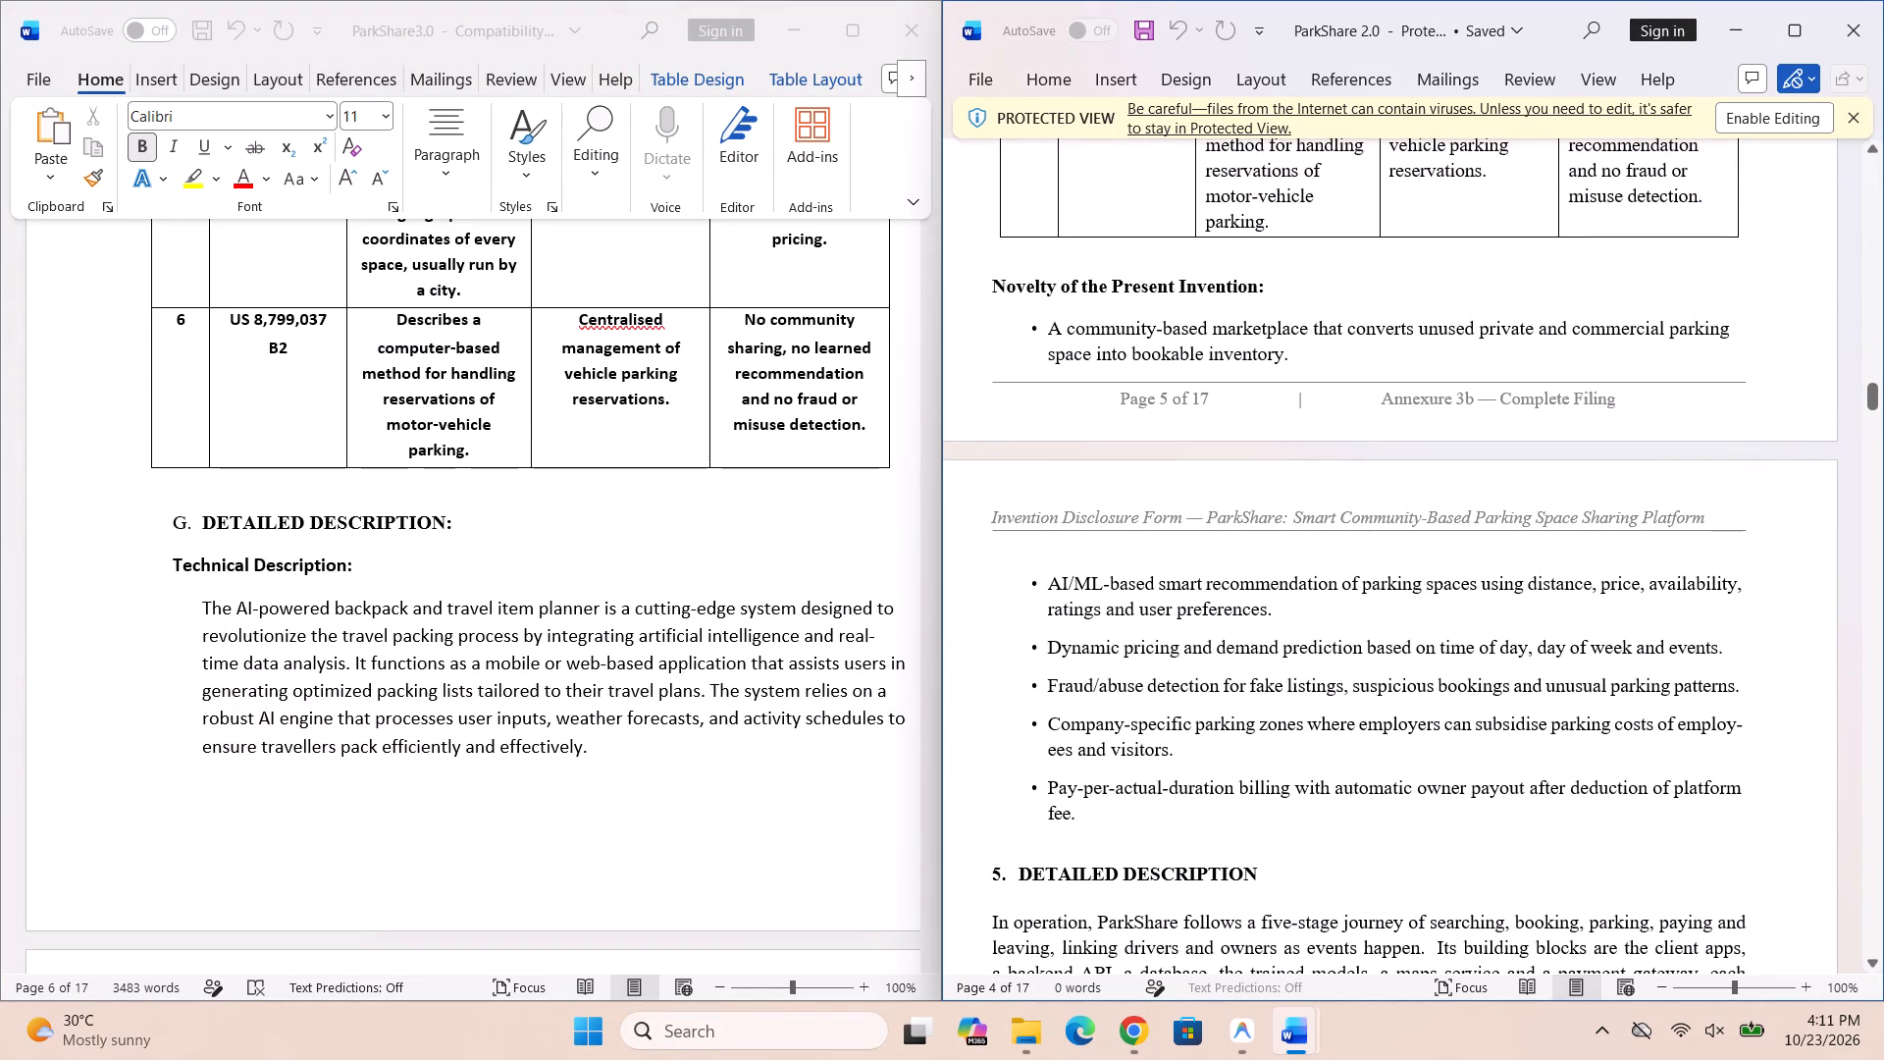
scroll(879, 628, "up", 1)
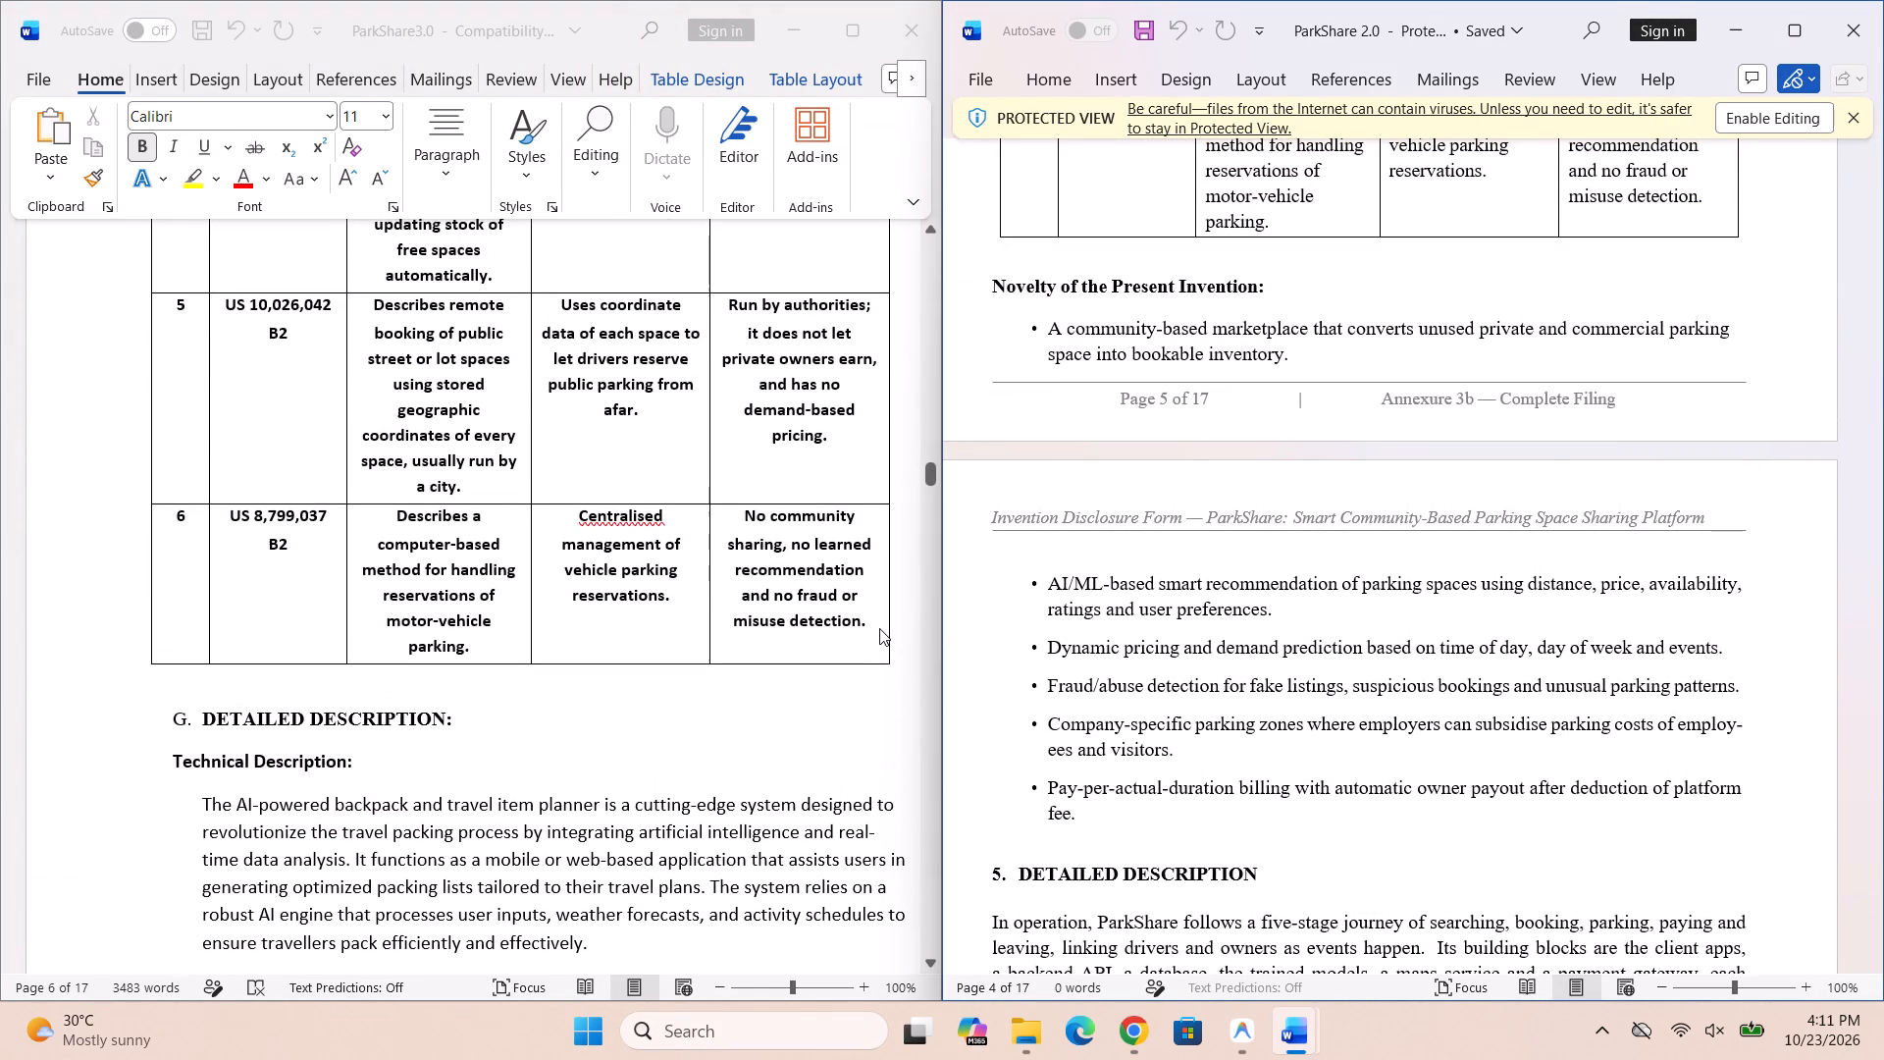
scroll(879, 628, "up", 1)
scroll(1143, 626, "down", 1)
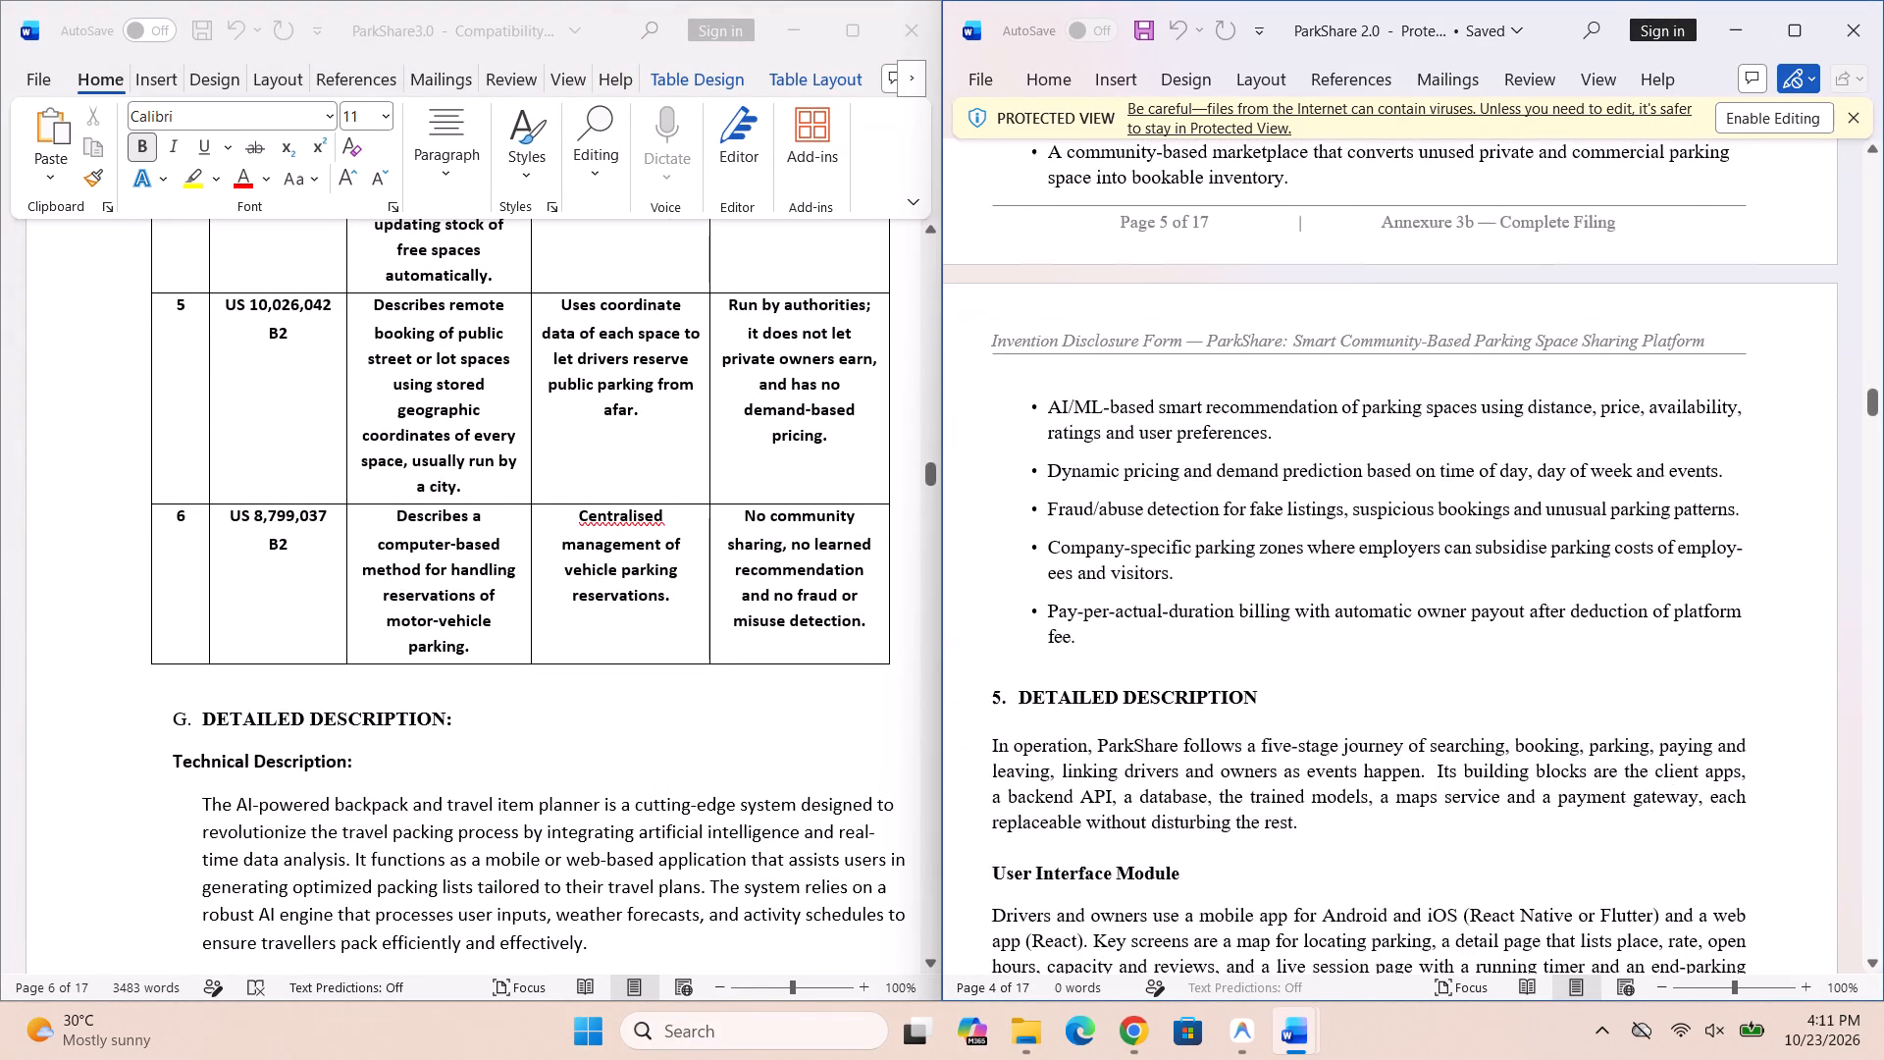
scroll(1143, 626, "down", 1)
scroll(692, 695, "down", 1)
scroll(979, 768, "down", 1)
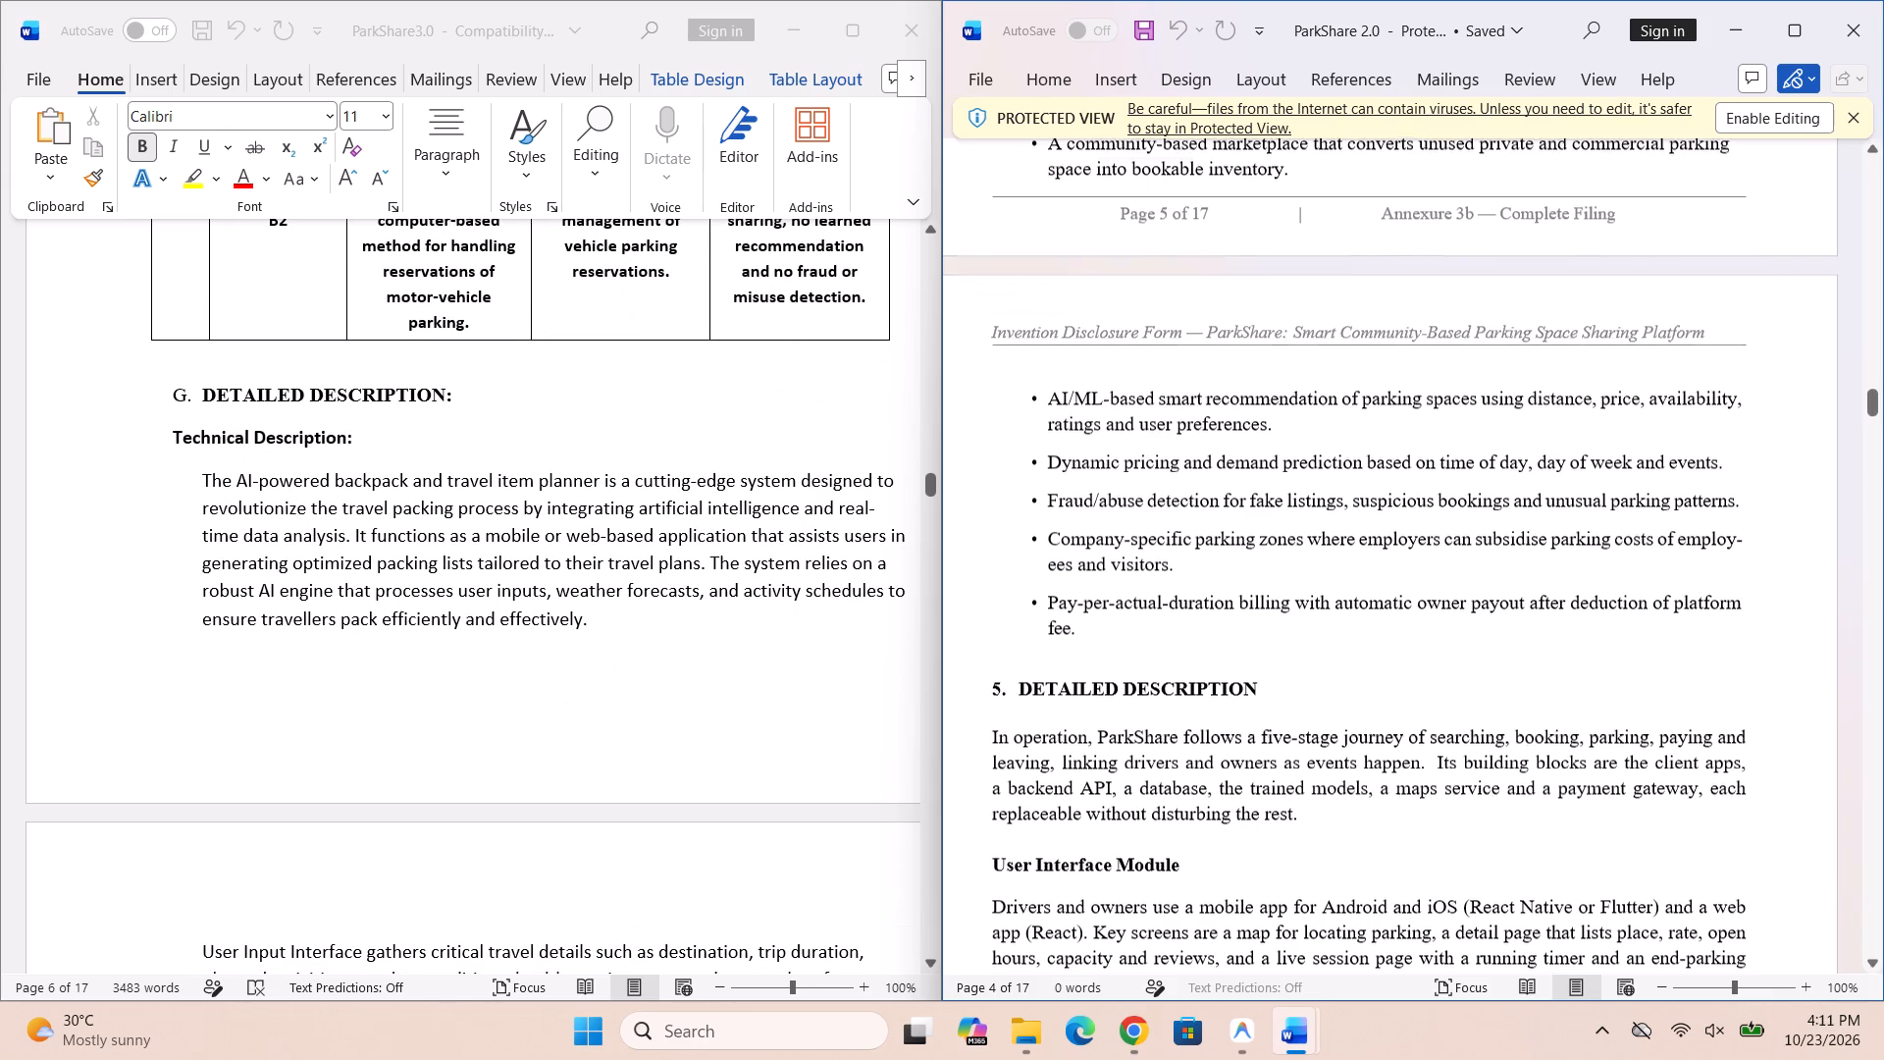
scroll(979, 768, "down", 4)
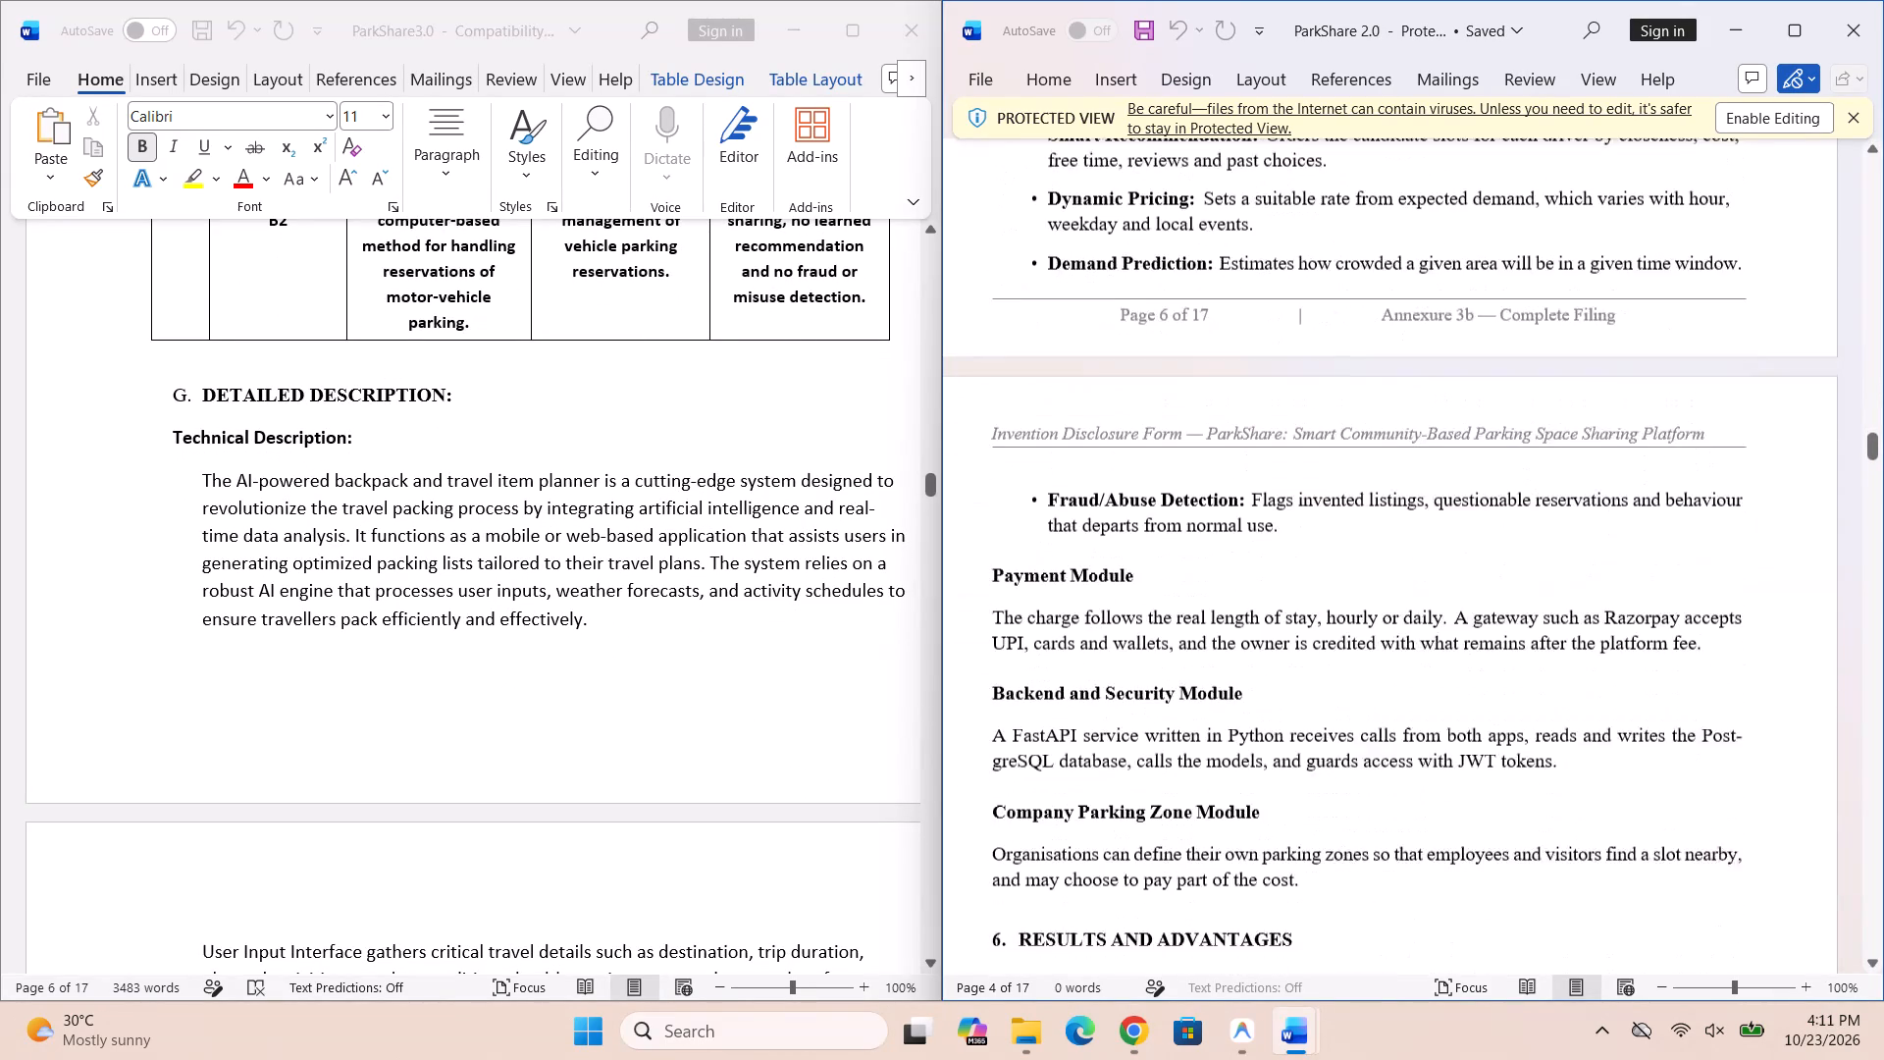
Select the ParkShare 2.0 detailed description text from the Fraud/Abuse Detection bullet through the end of the Company Parking Zone Module paragraph.
scroll(979, 768, "down", 2)
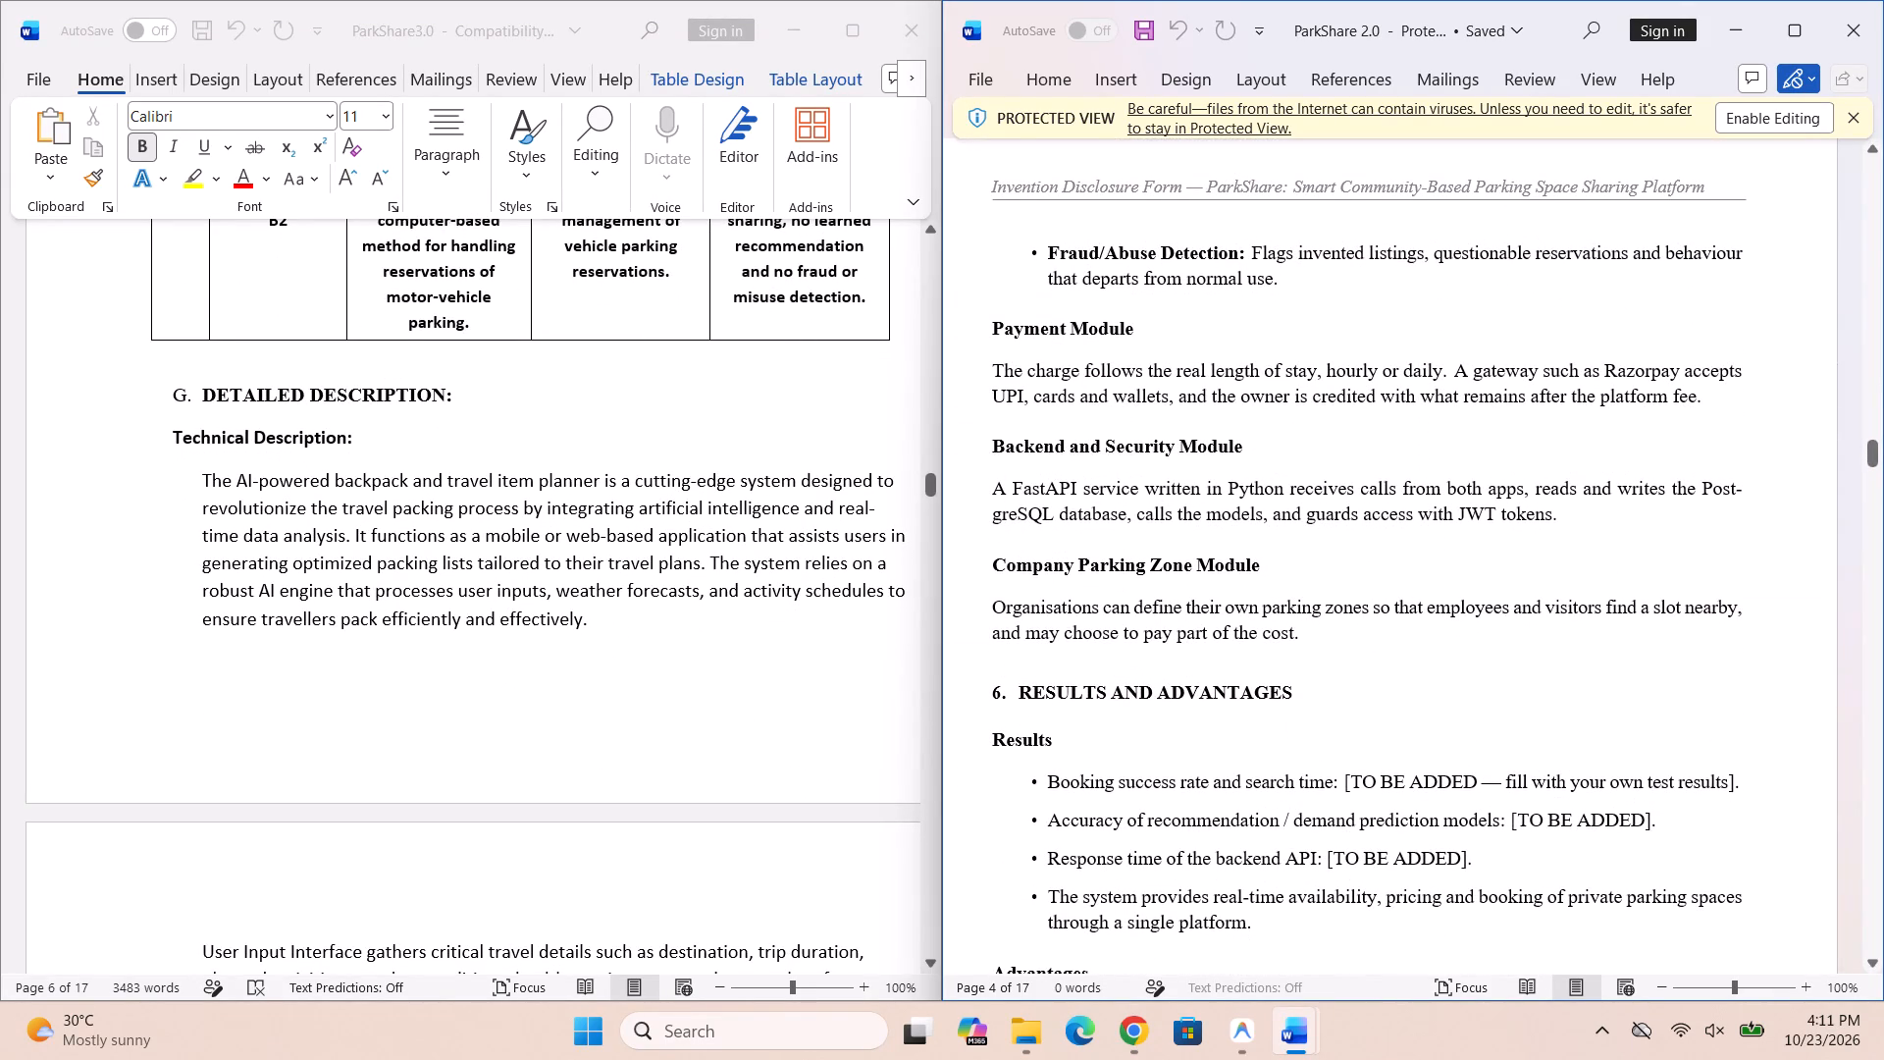
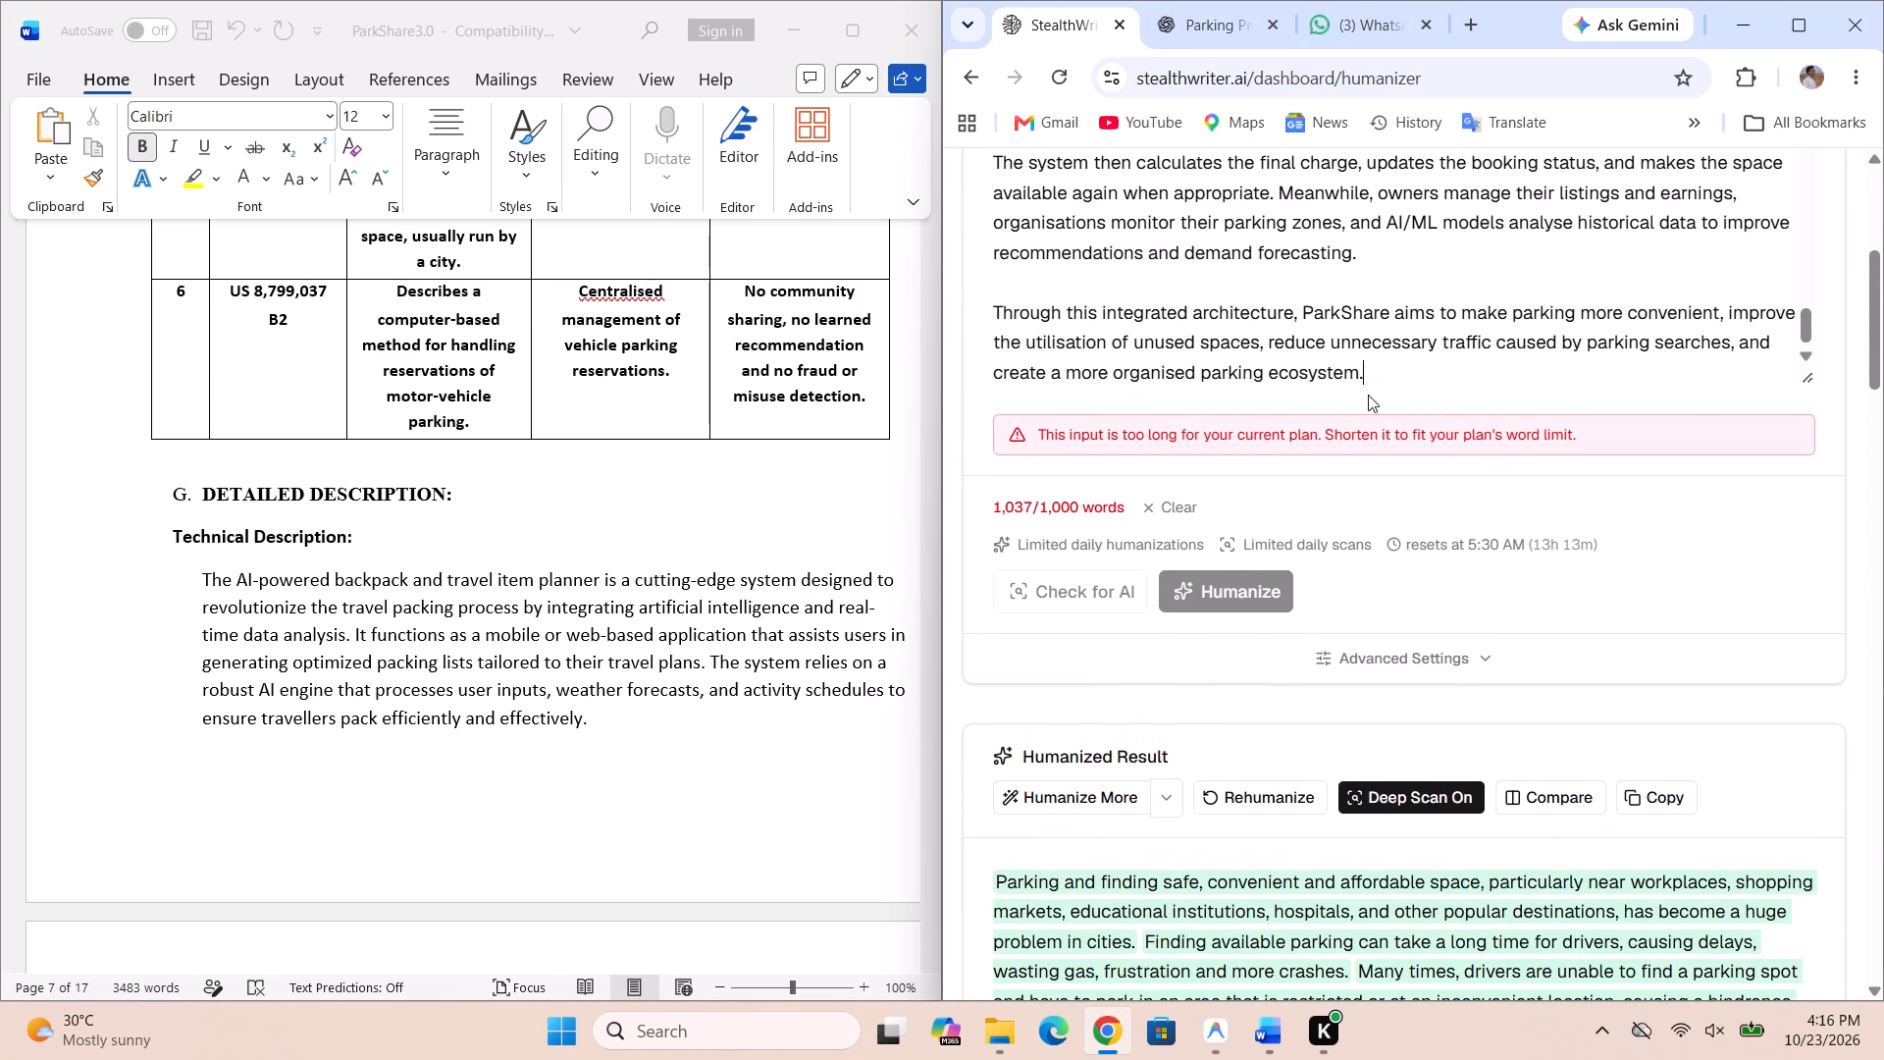
left_click_drag(1381, 369, 1184, 345)
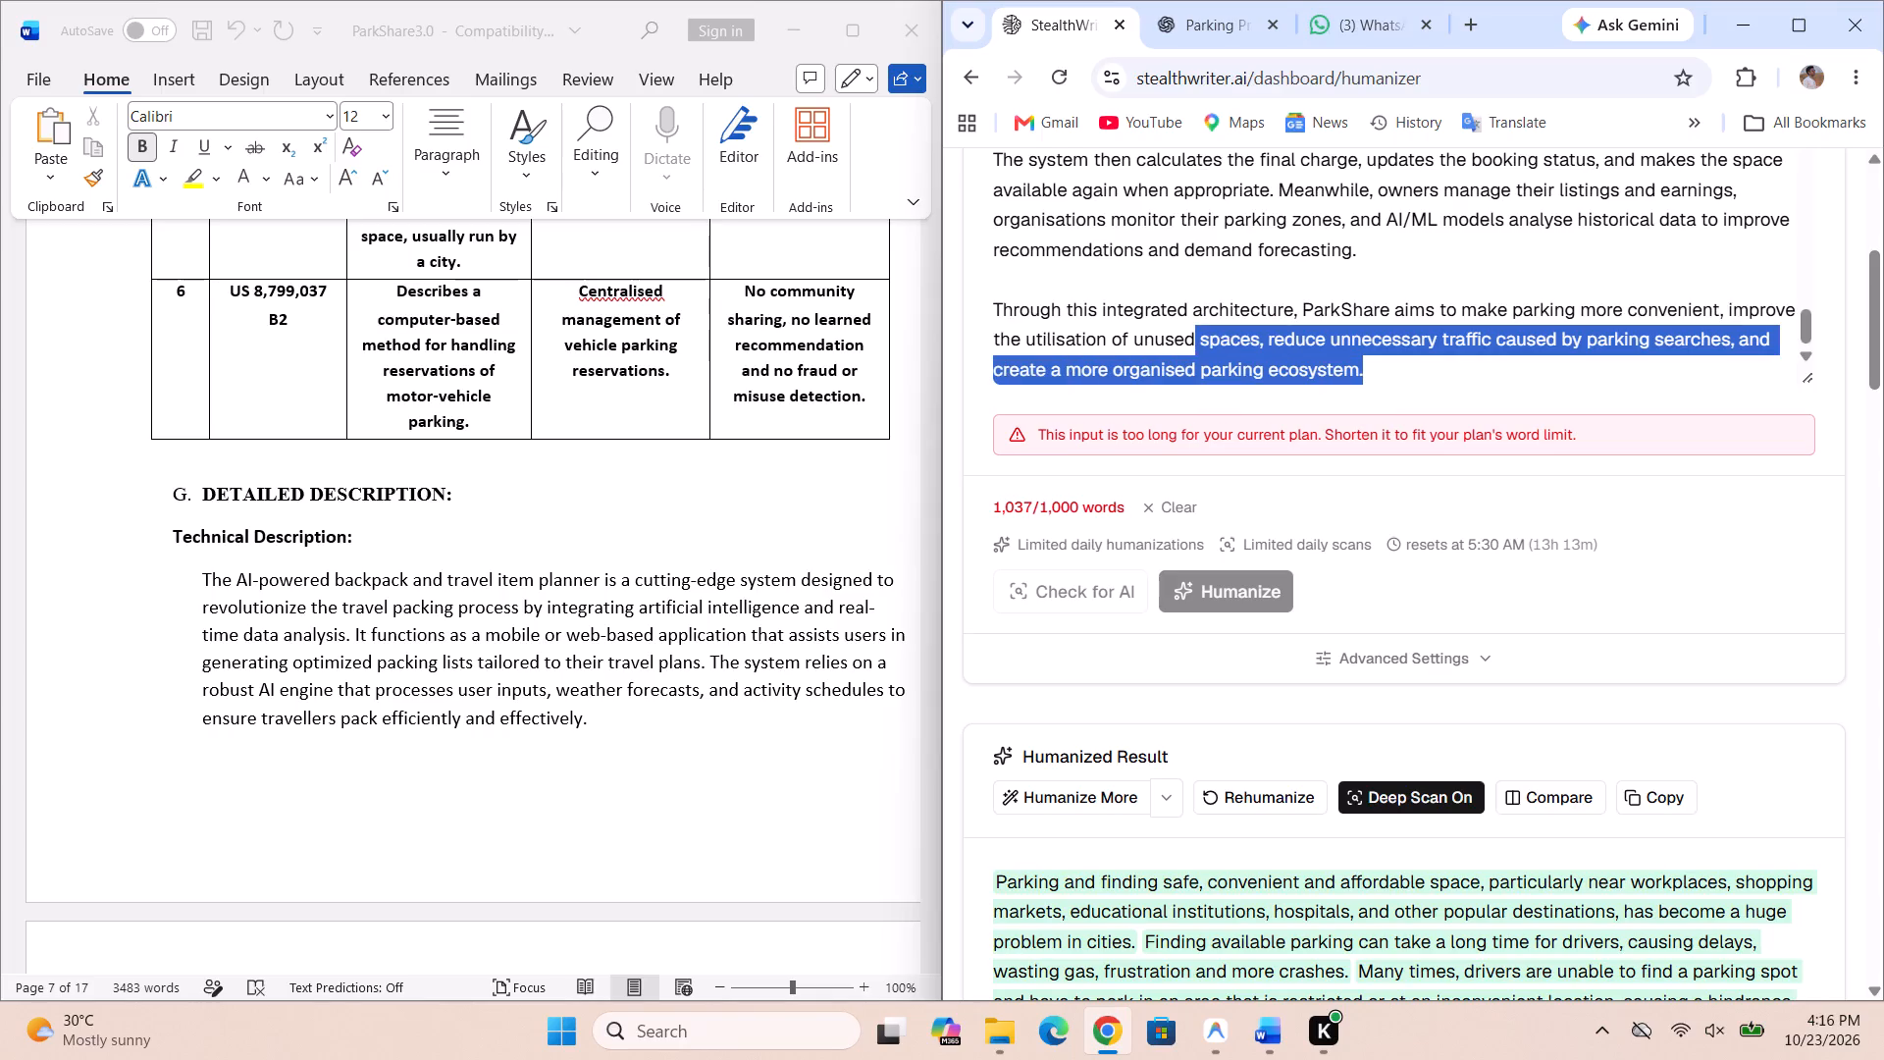
left_click_drag(1184, 345, 971, 315)
key("BackSpace")
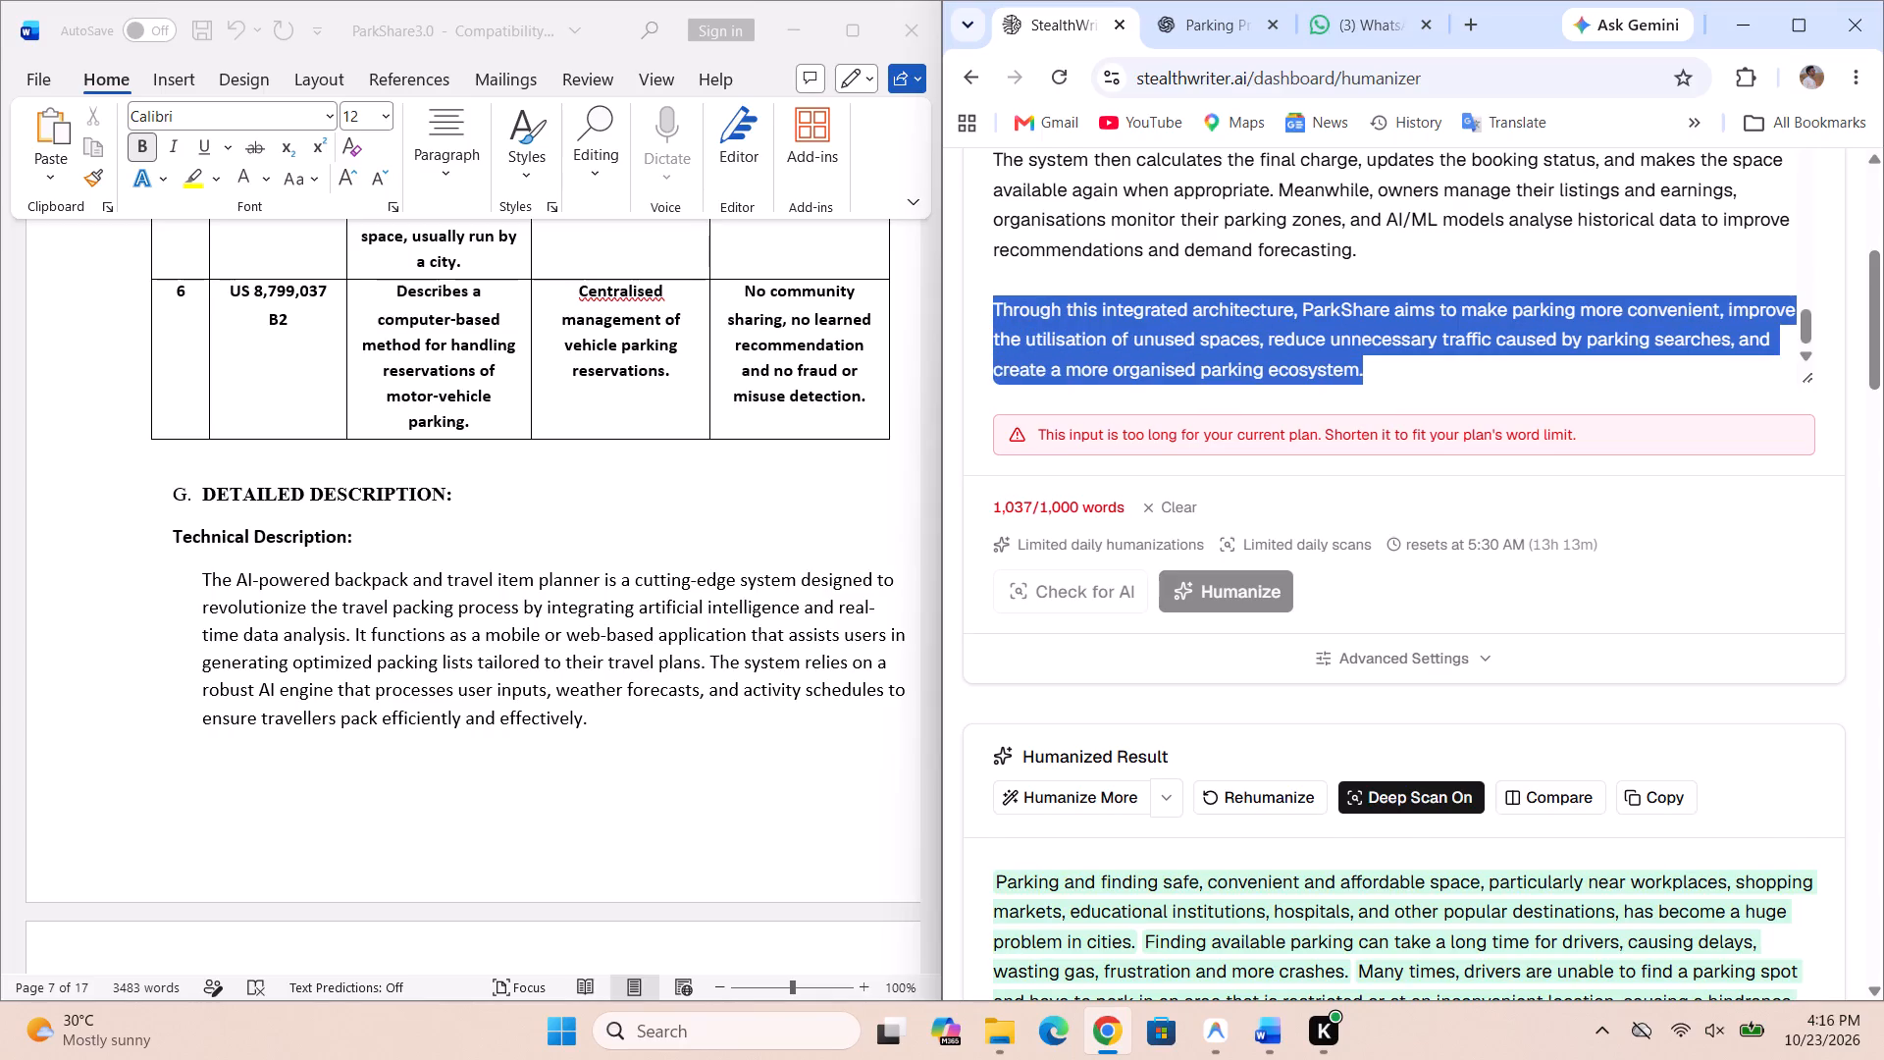
Delete the heading "ParkShare – System Architecture and Module Description" from the start of the Humanizer's input text.
scroll(1270, 426, "up", 1)
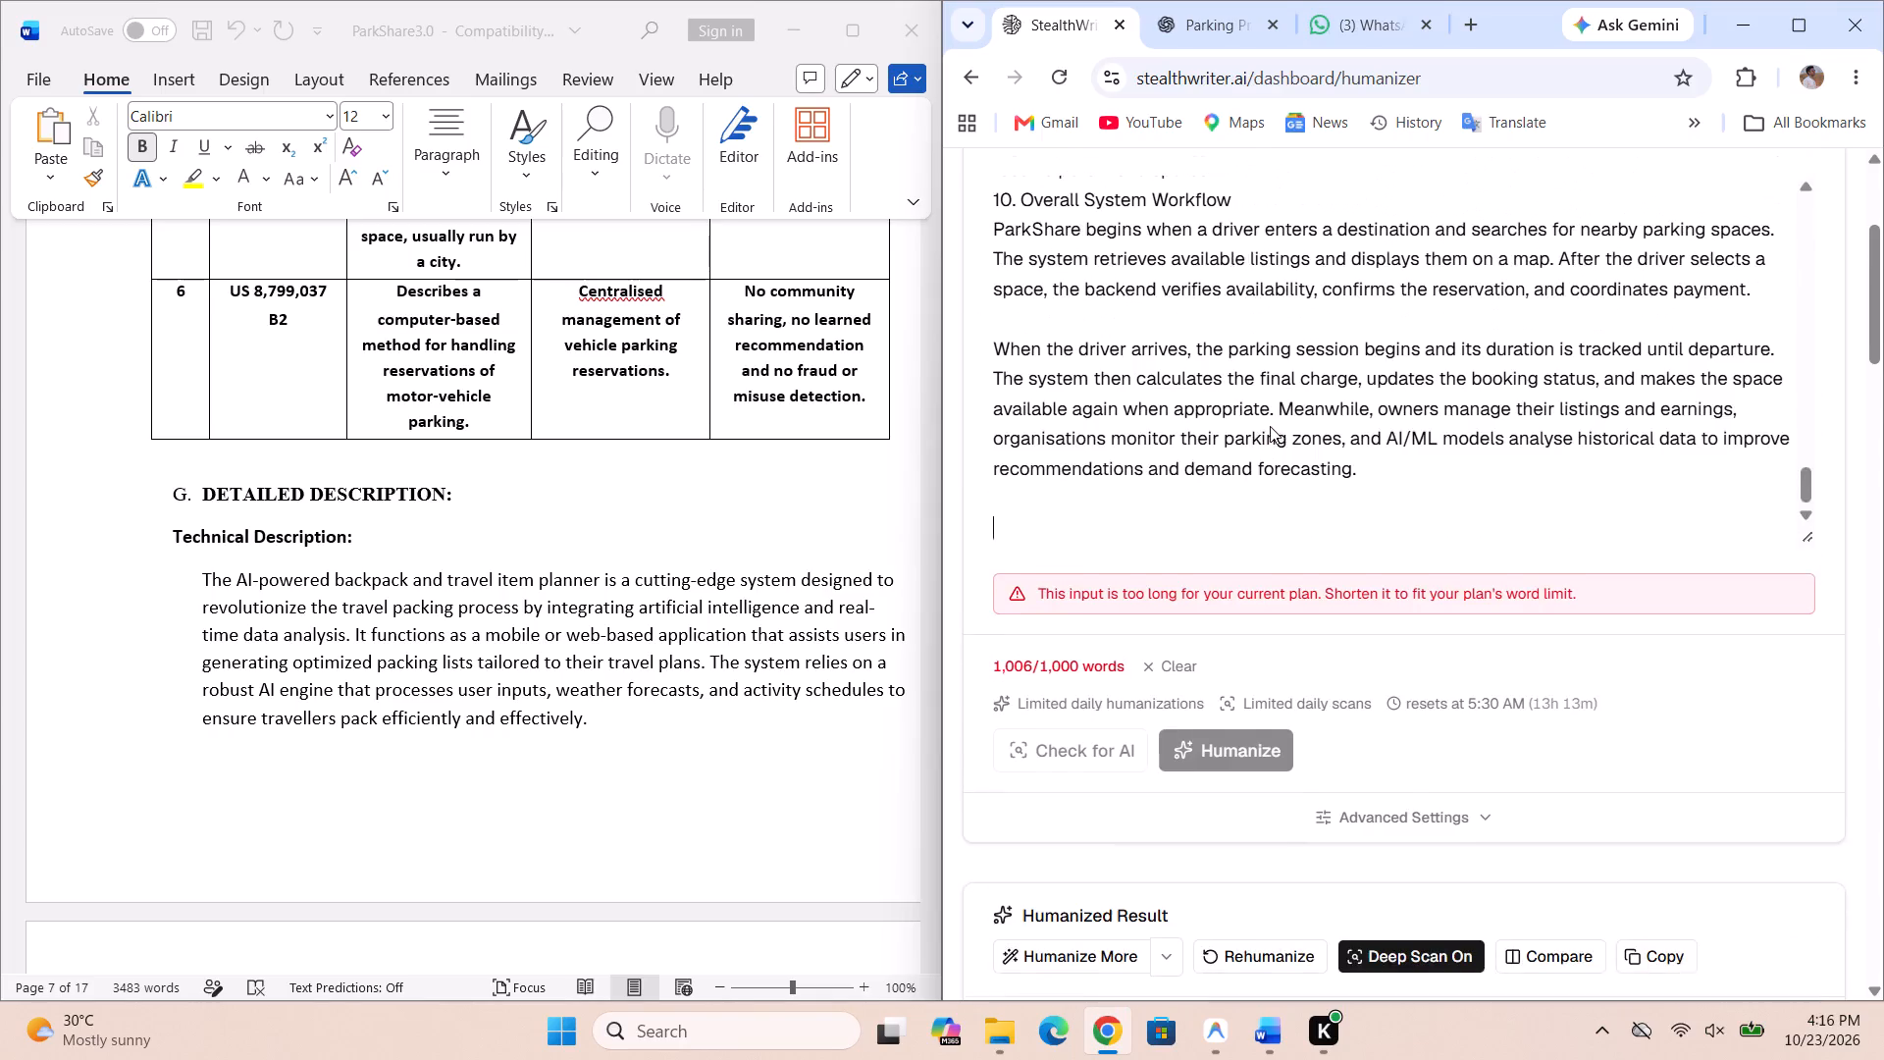
scroll(1270, 426, "up", 2)
scroll(1270, 426, "down", 1)
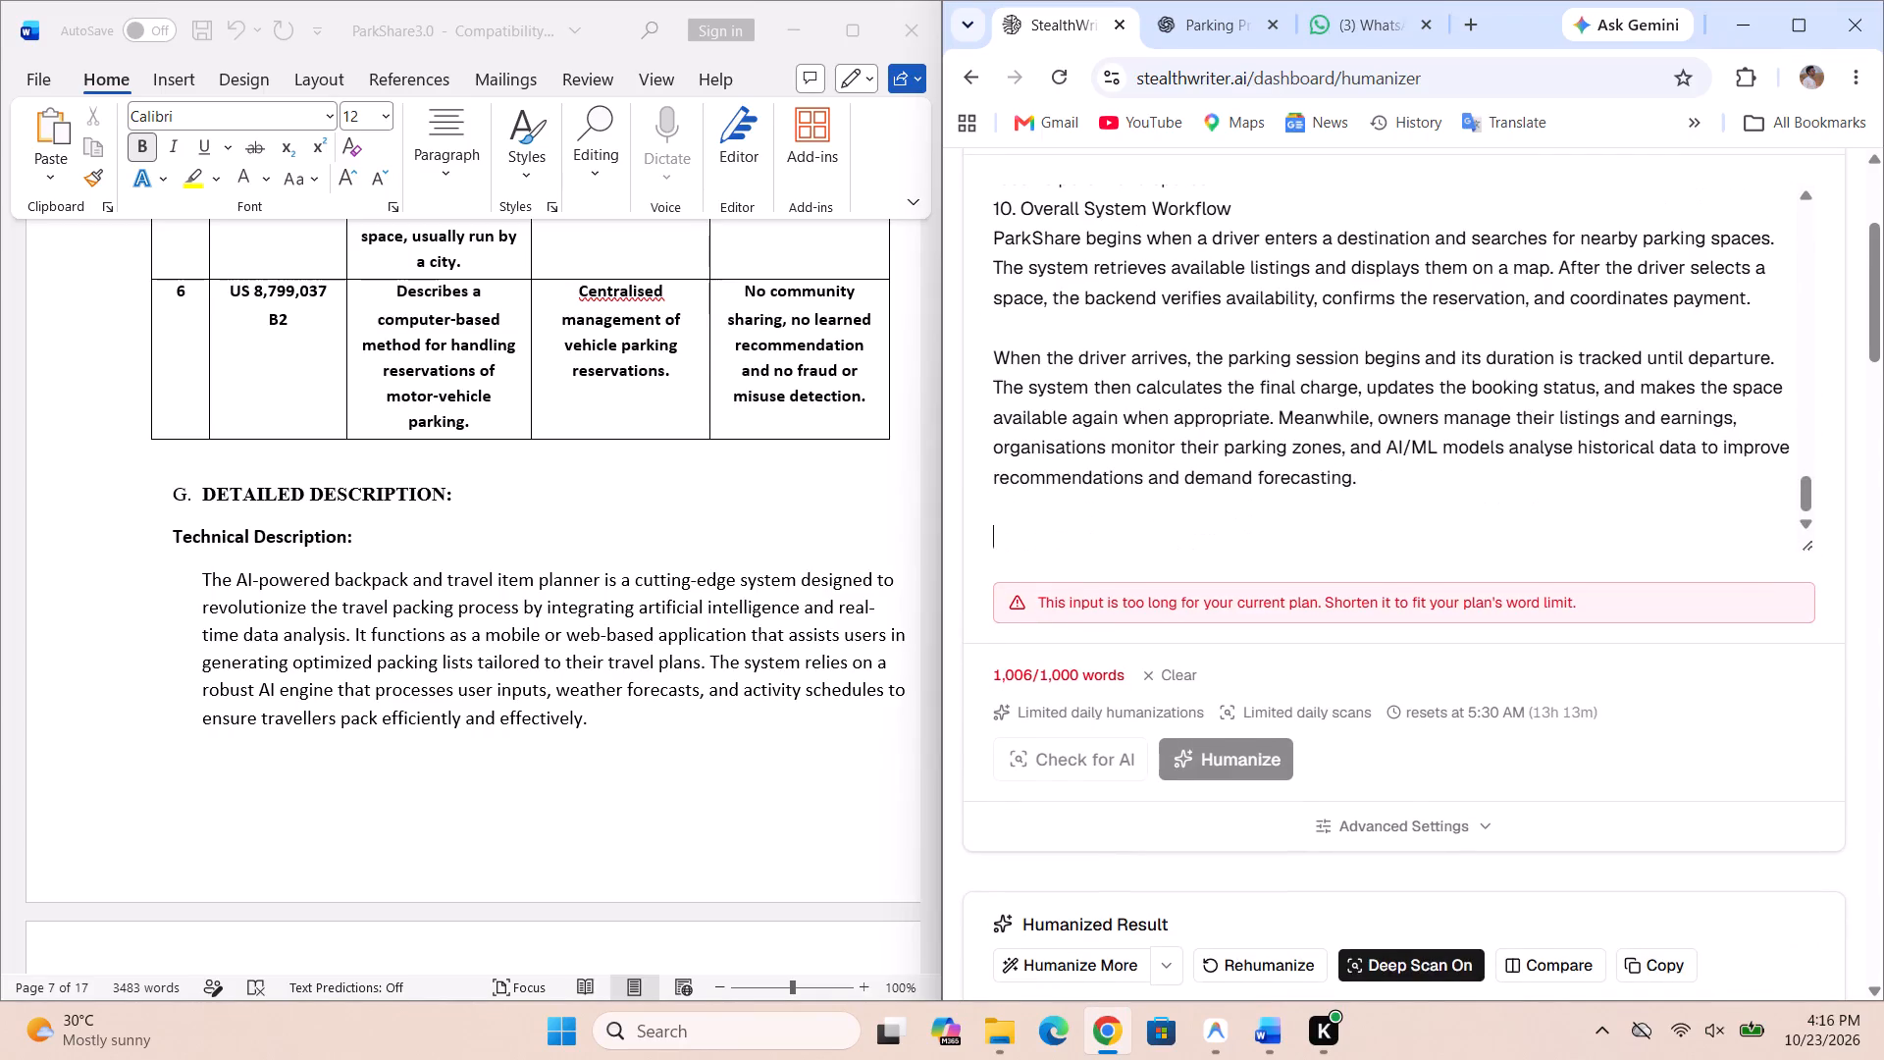
scroll(1270, 426, "up", 16)
scroll(1270, 426, "up", 6)
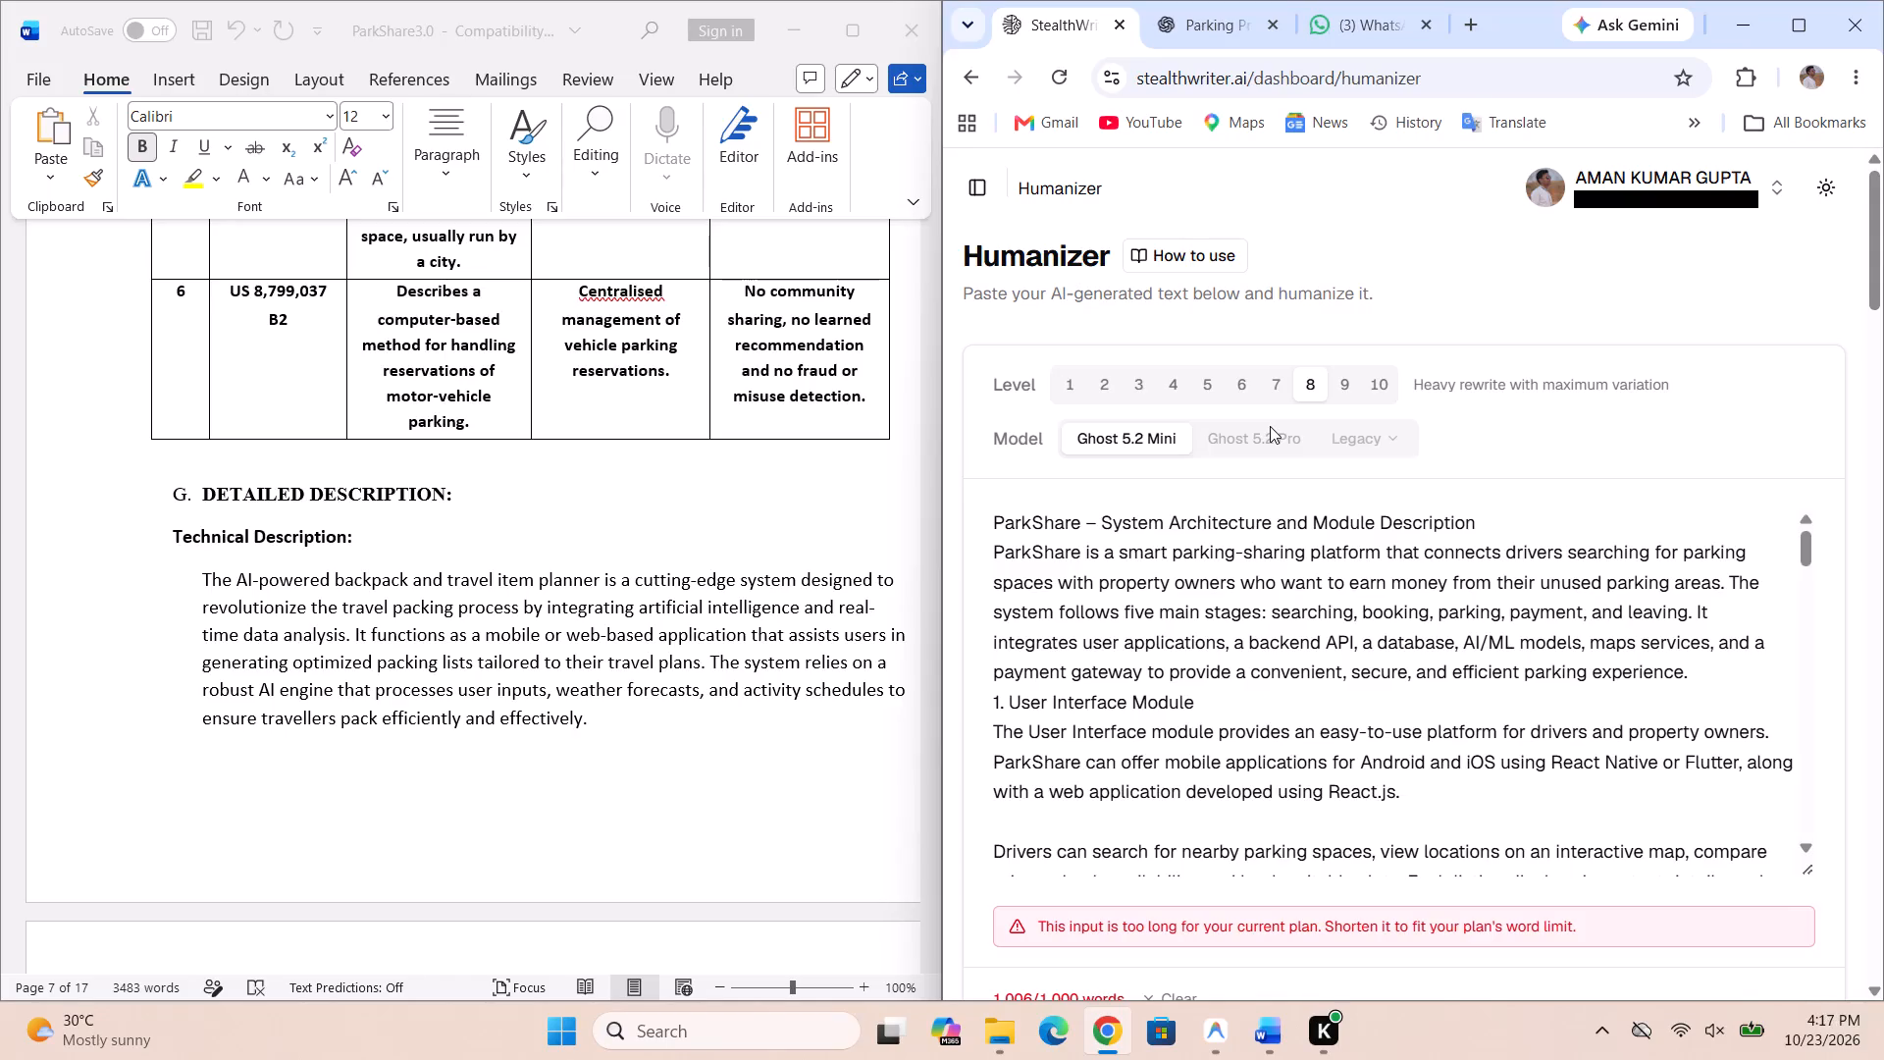
left_click_drag(1515, 522, 1419, 511)
left_click_drag(1419, 511, 962, 509)
key("BackSpace")
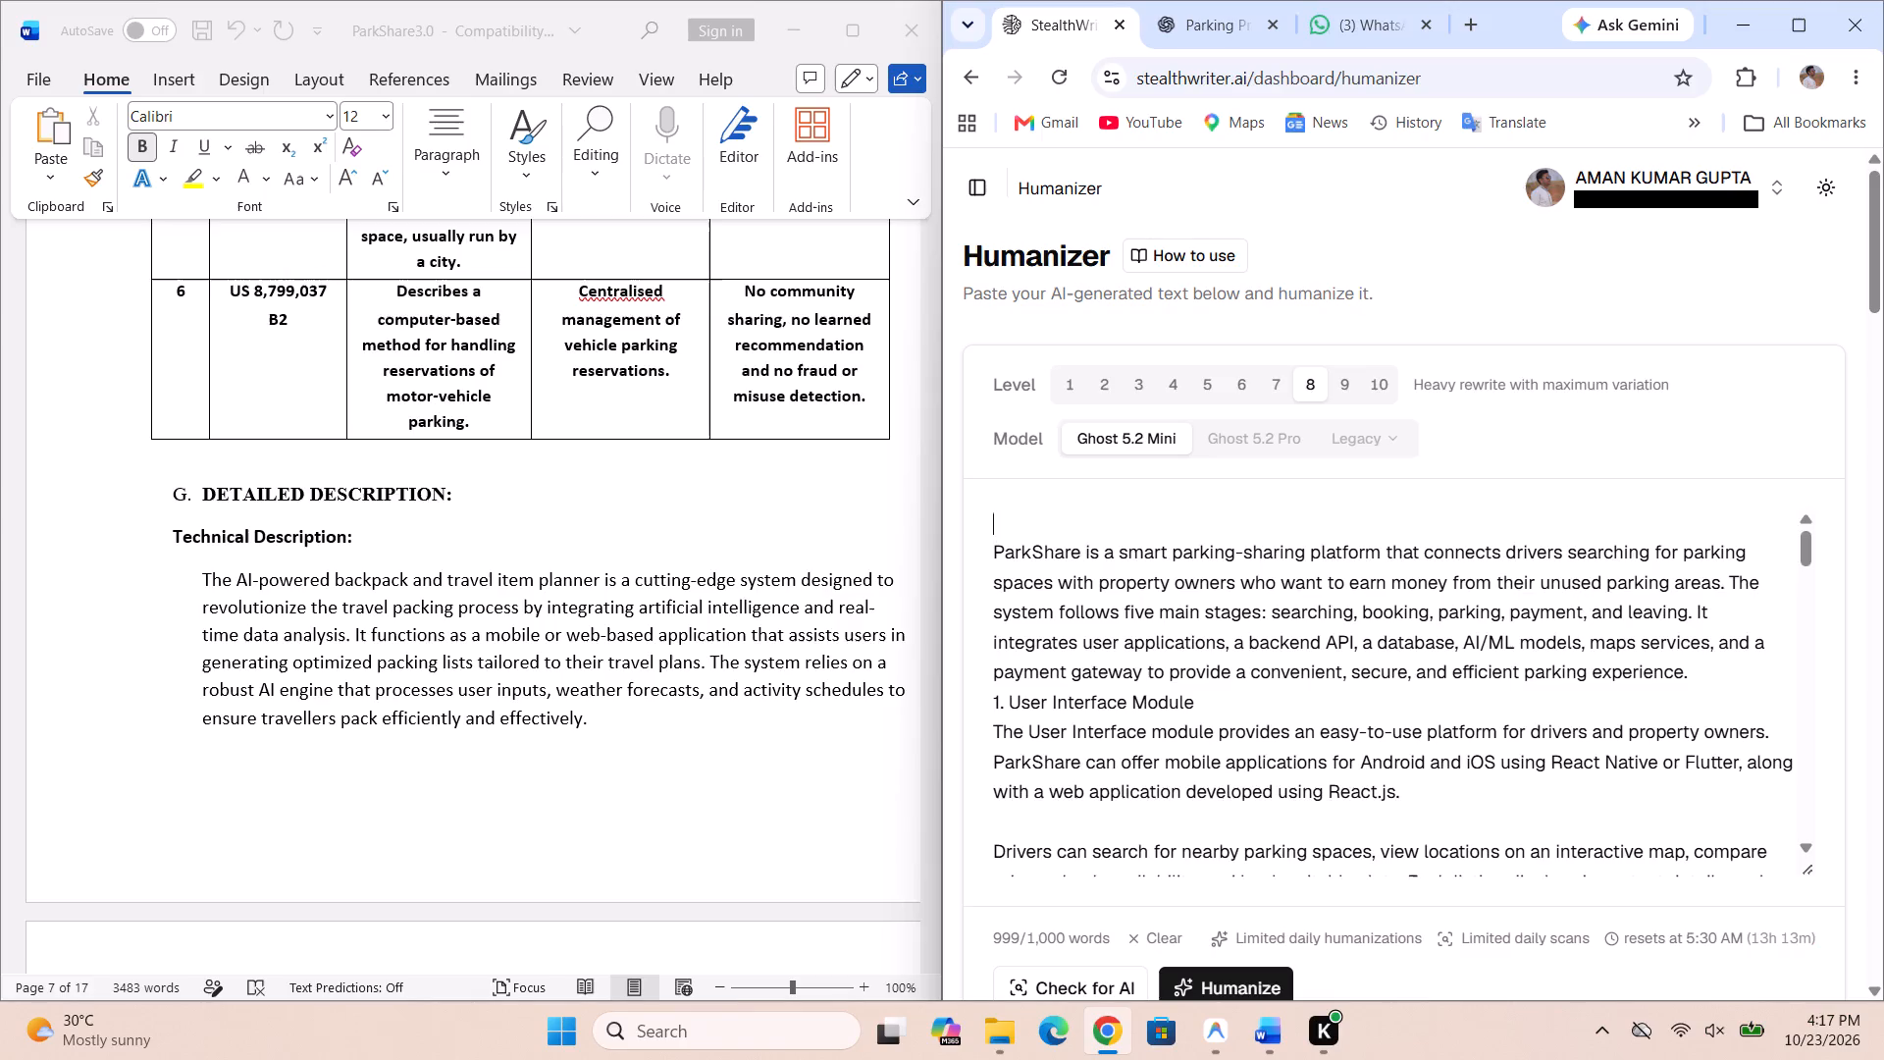
Check the trimmed input through to the Overall System Workflow section and humanize it.
scroll(1207, 449, "down", 7)
scroll(1207, 449, "up", 1)
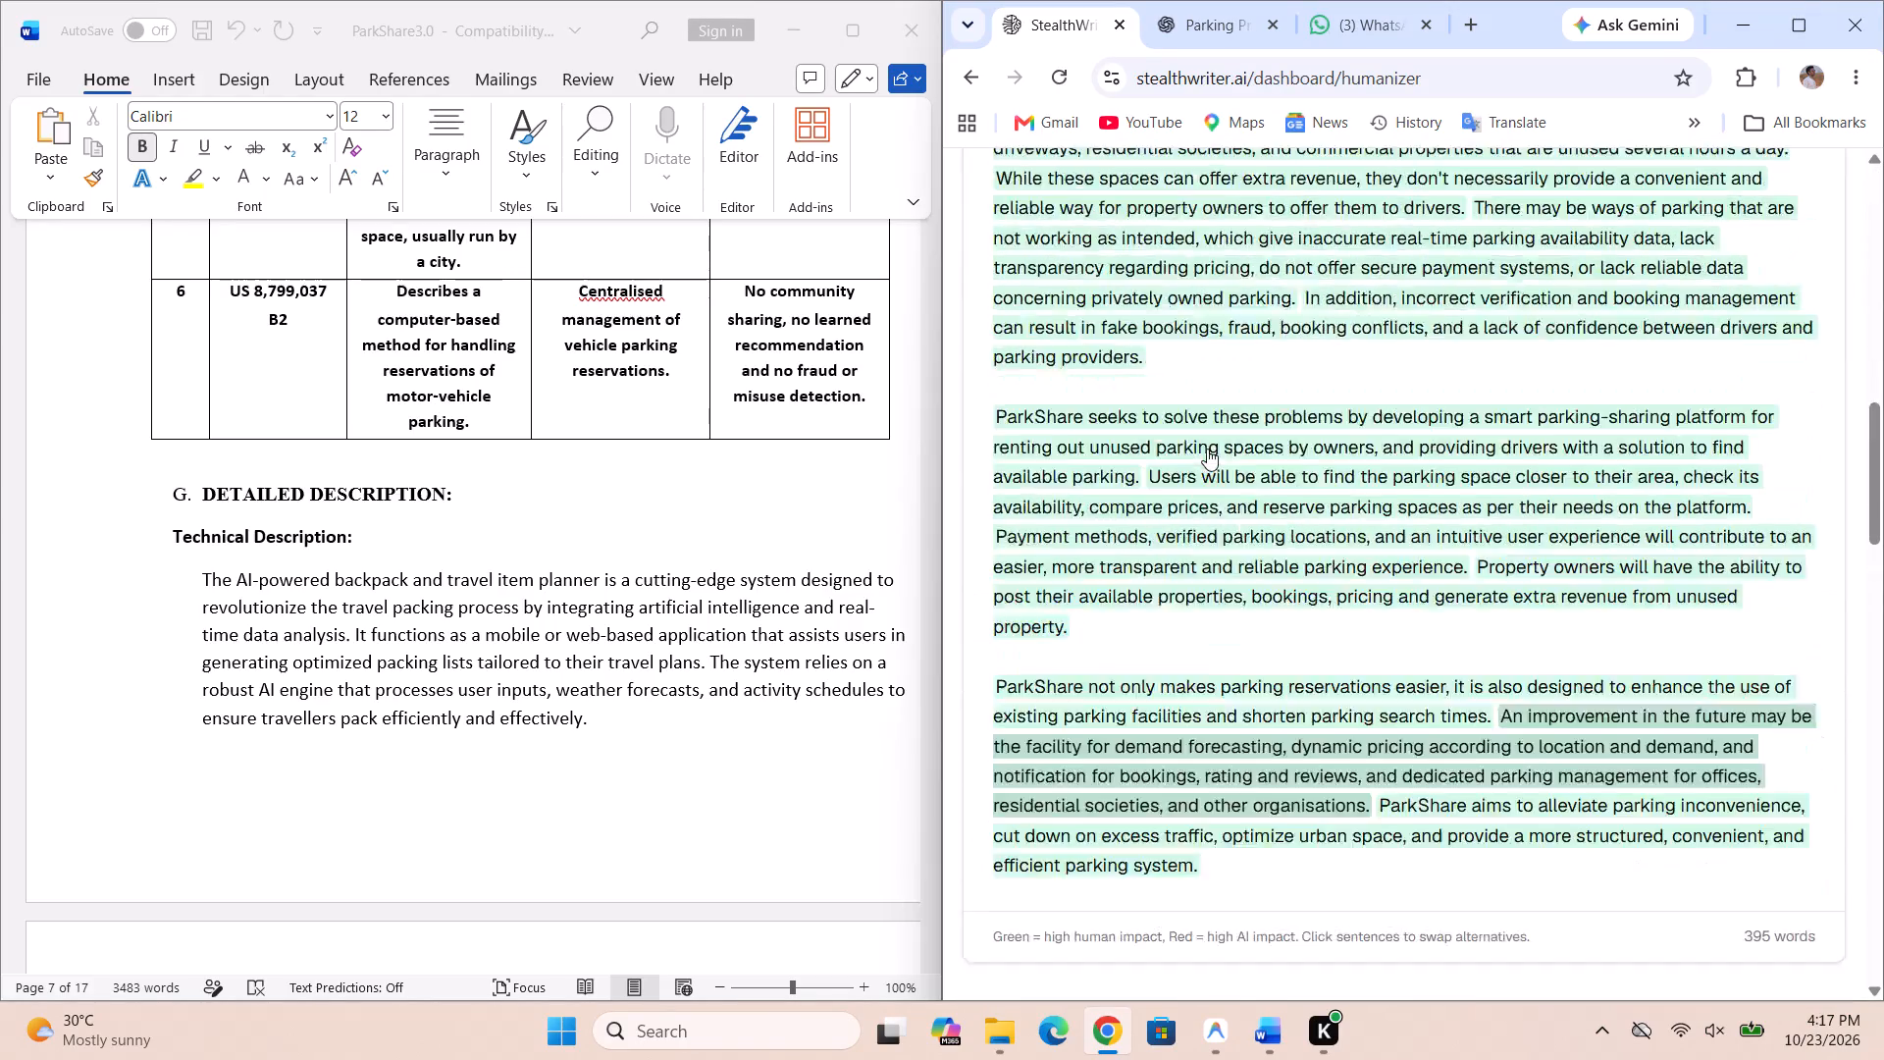
scroll(1207, 449, "up", 9)
scroll(1404, 543, "right", 1)
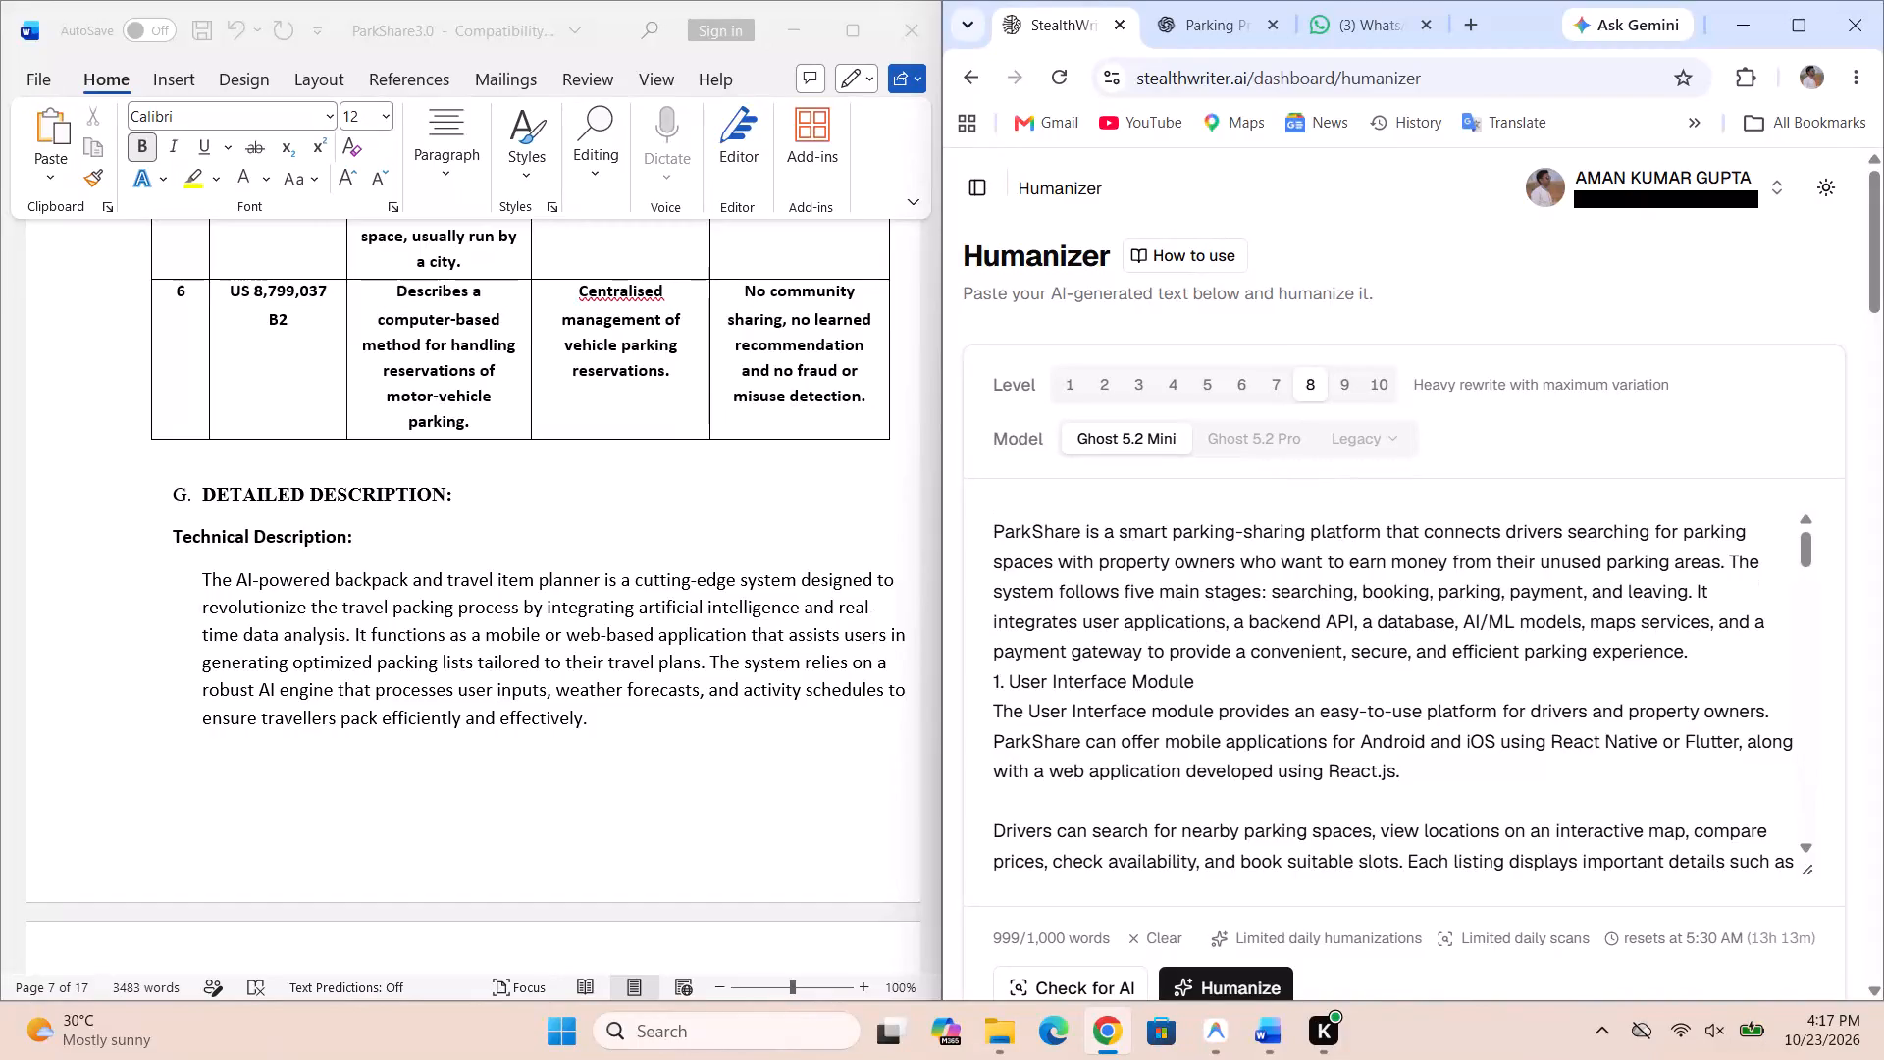
scroll(1404, 543, "up", 2)
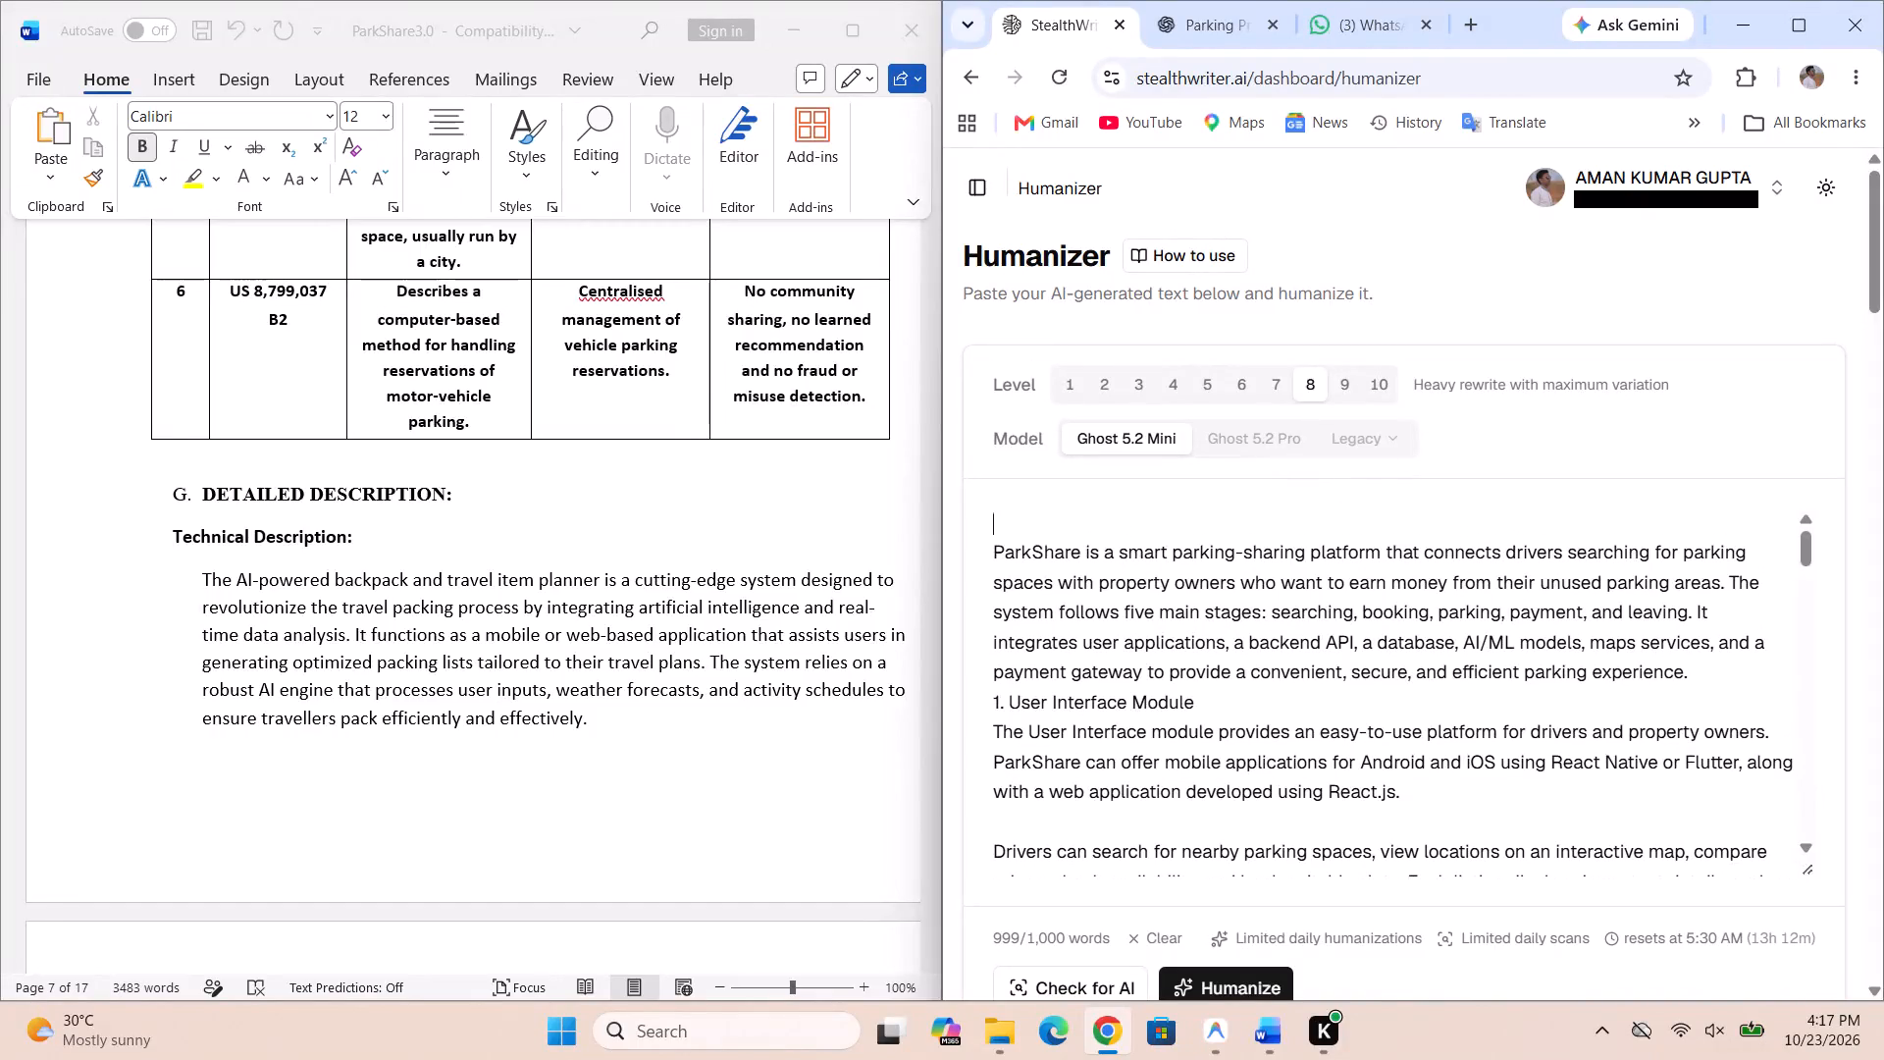
scroll(1640, 396, "up", 3)
scroll(1748, 288, "up", 3)
scroll(1598, 426, "up", 3)
scroll(1790, 582, "down", 4)
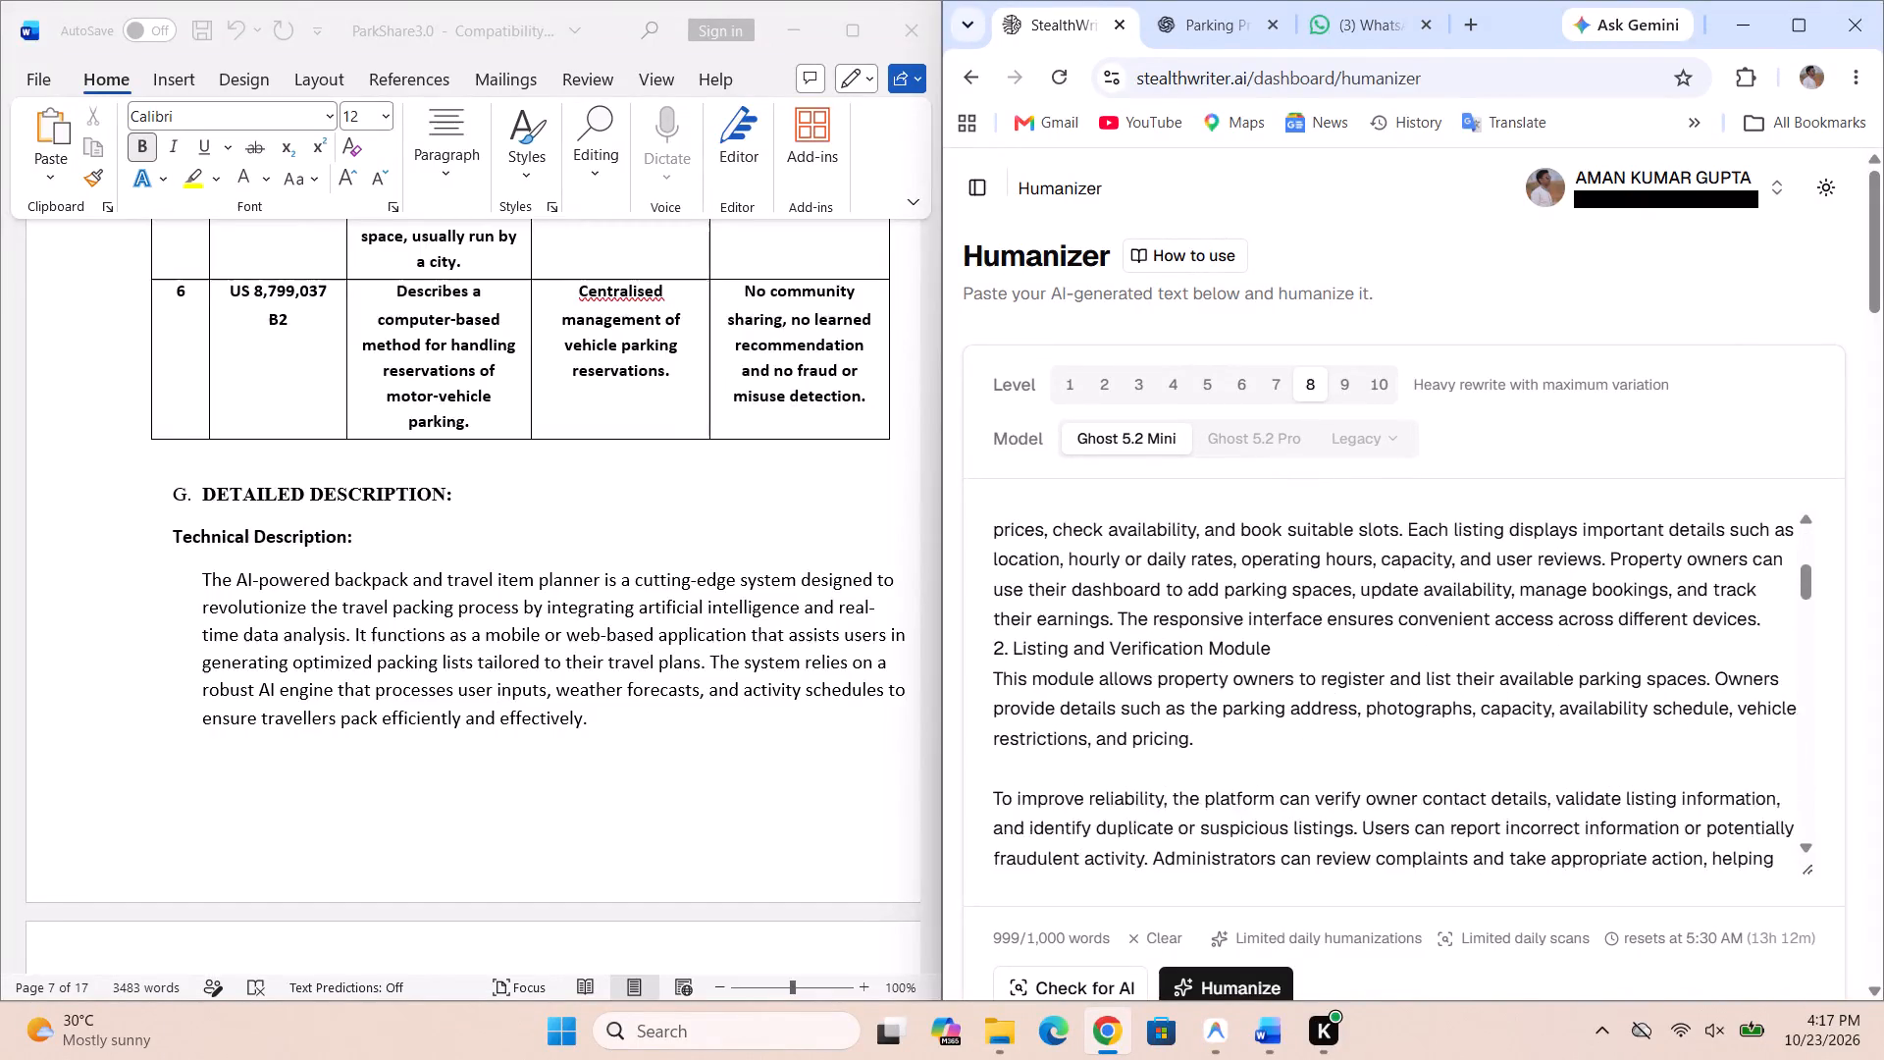
scroll(1790, 582, "down", 9)
scroll(1507, 446, "down", 1)
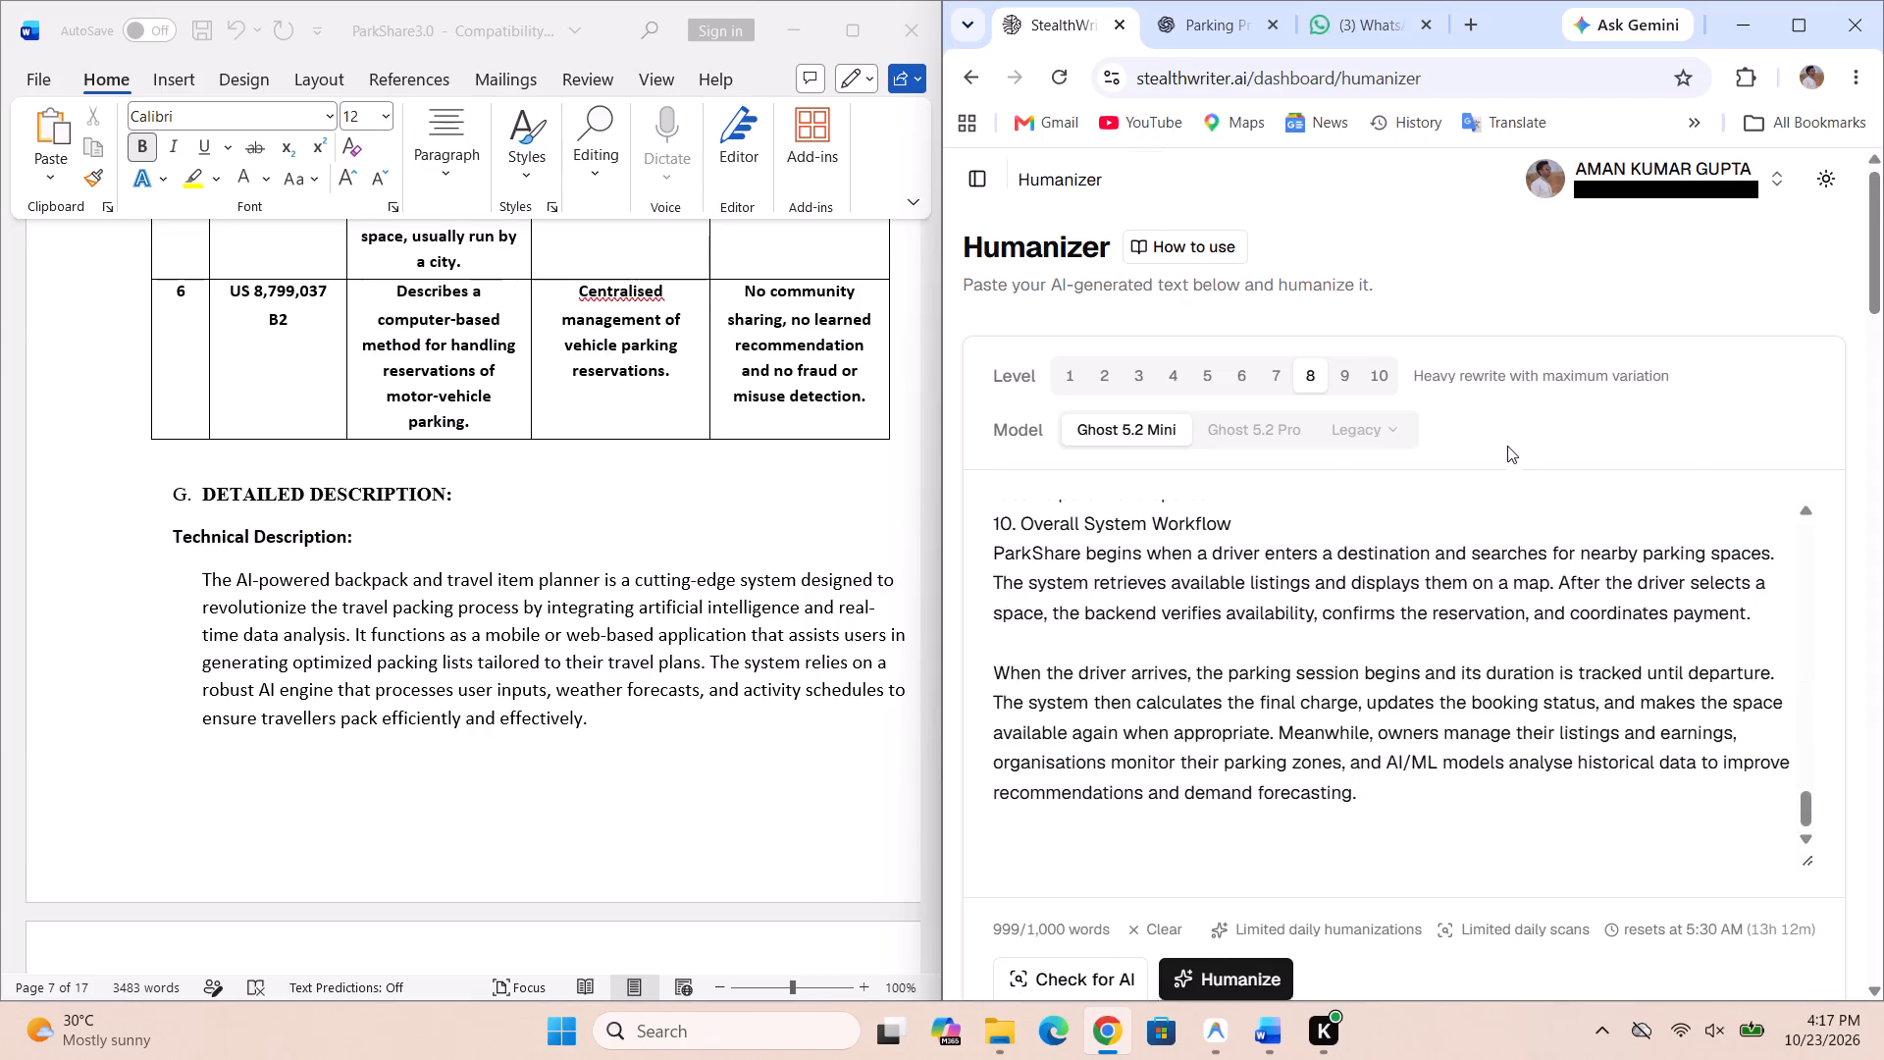
scroll(1507, 446, "down", 1)
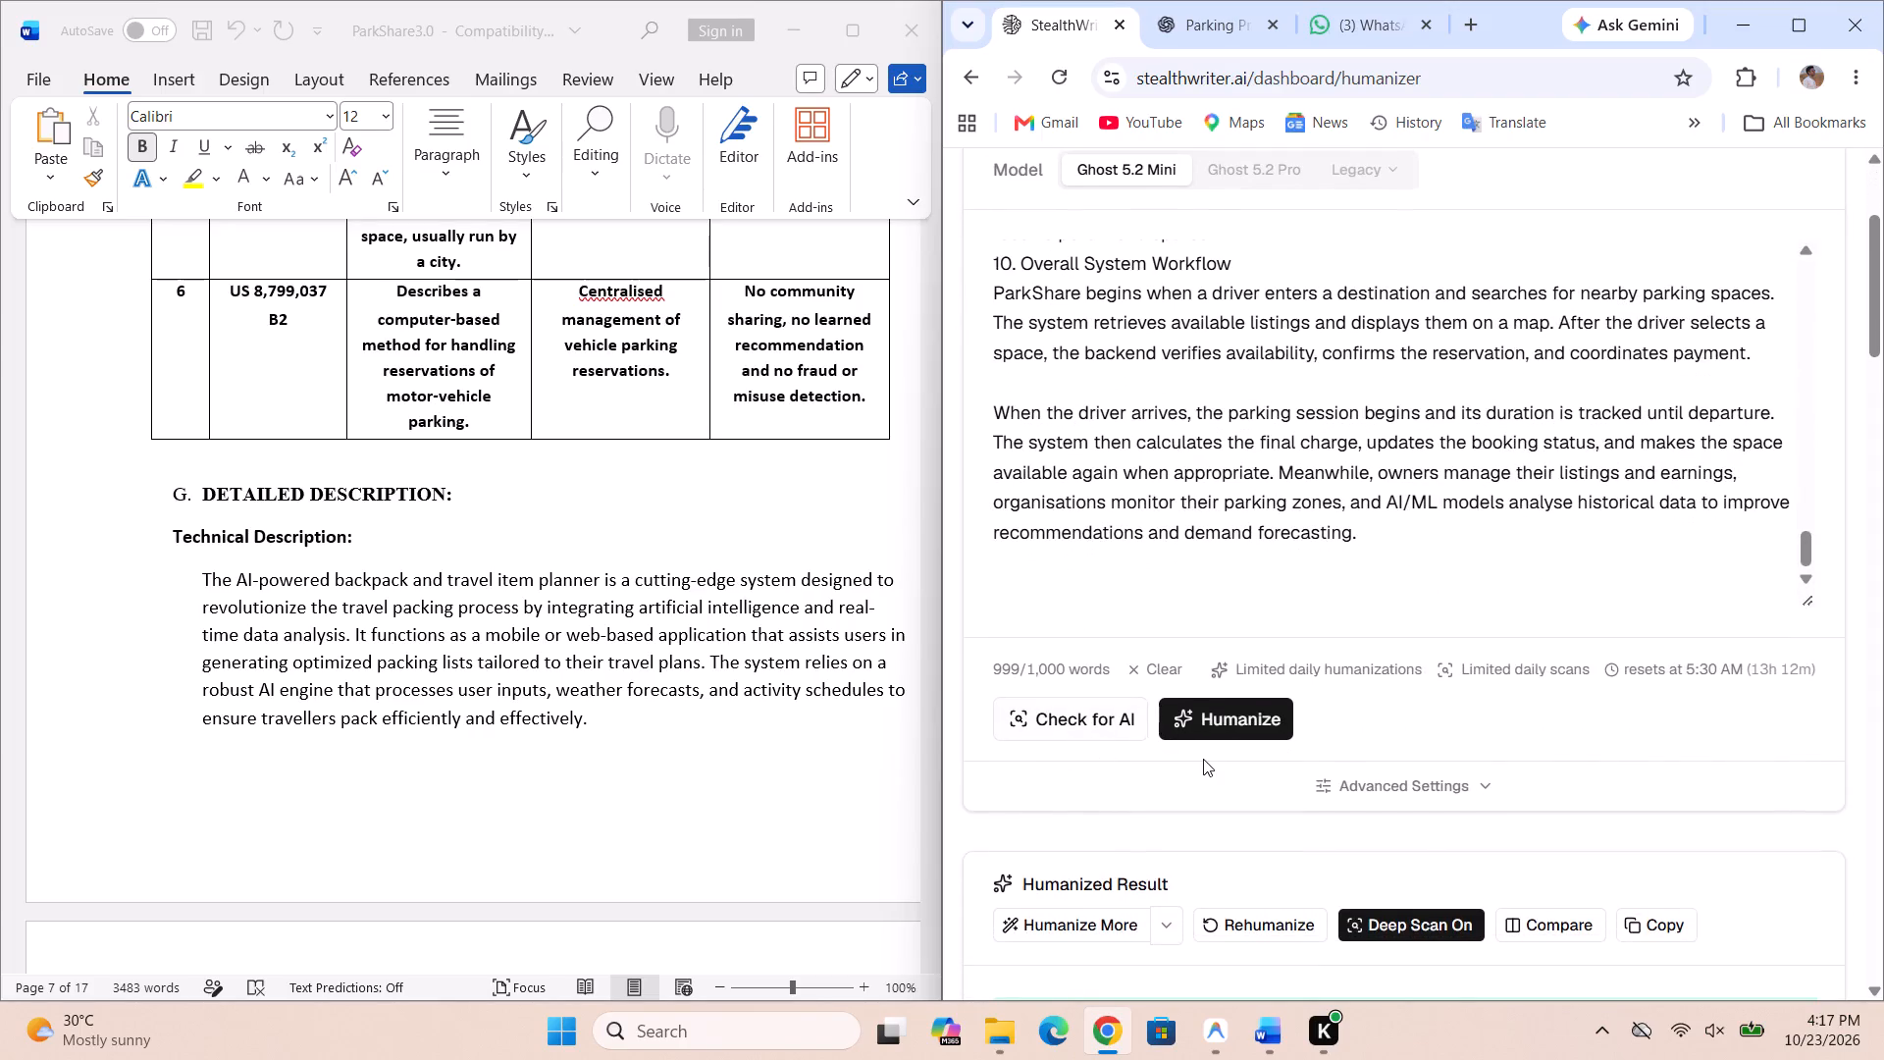
left_click(1277, 714)
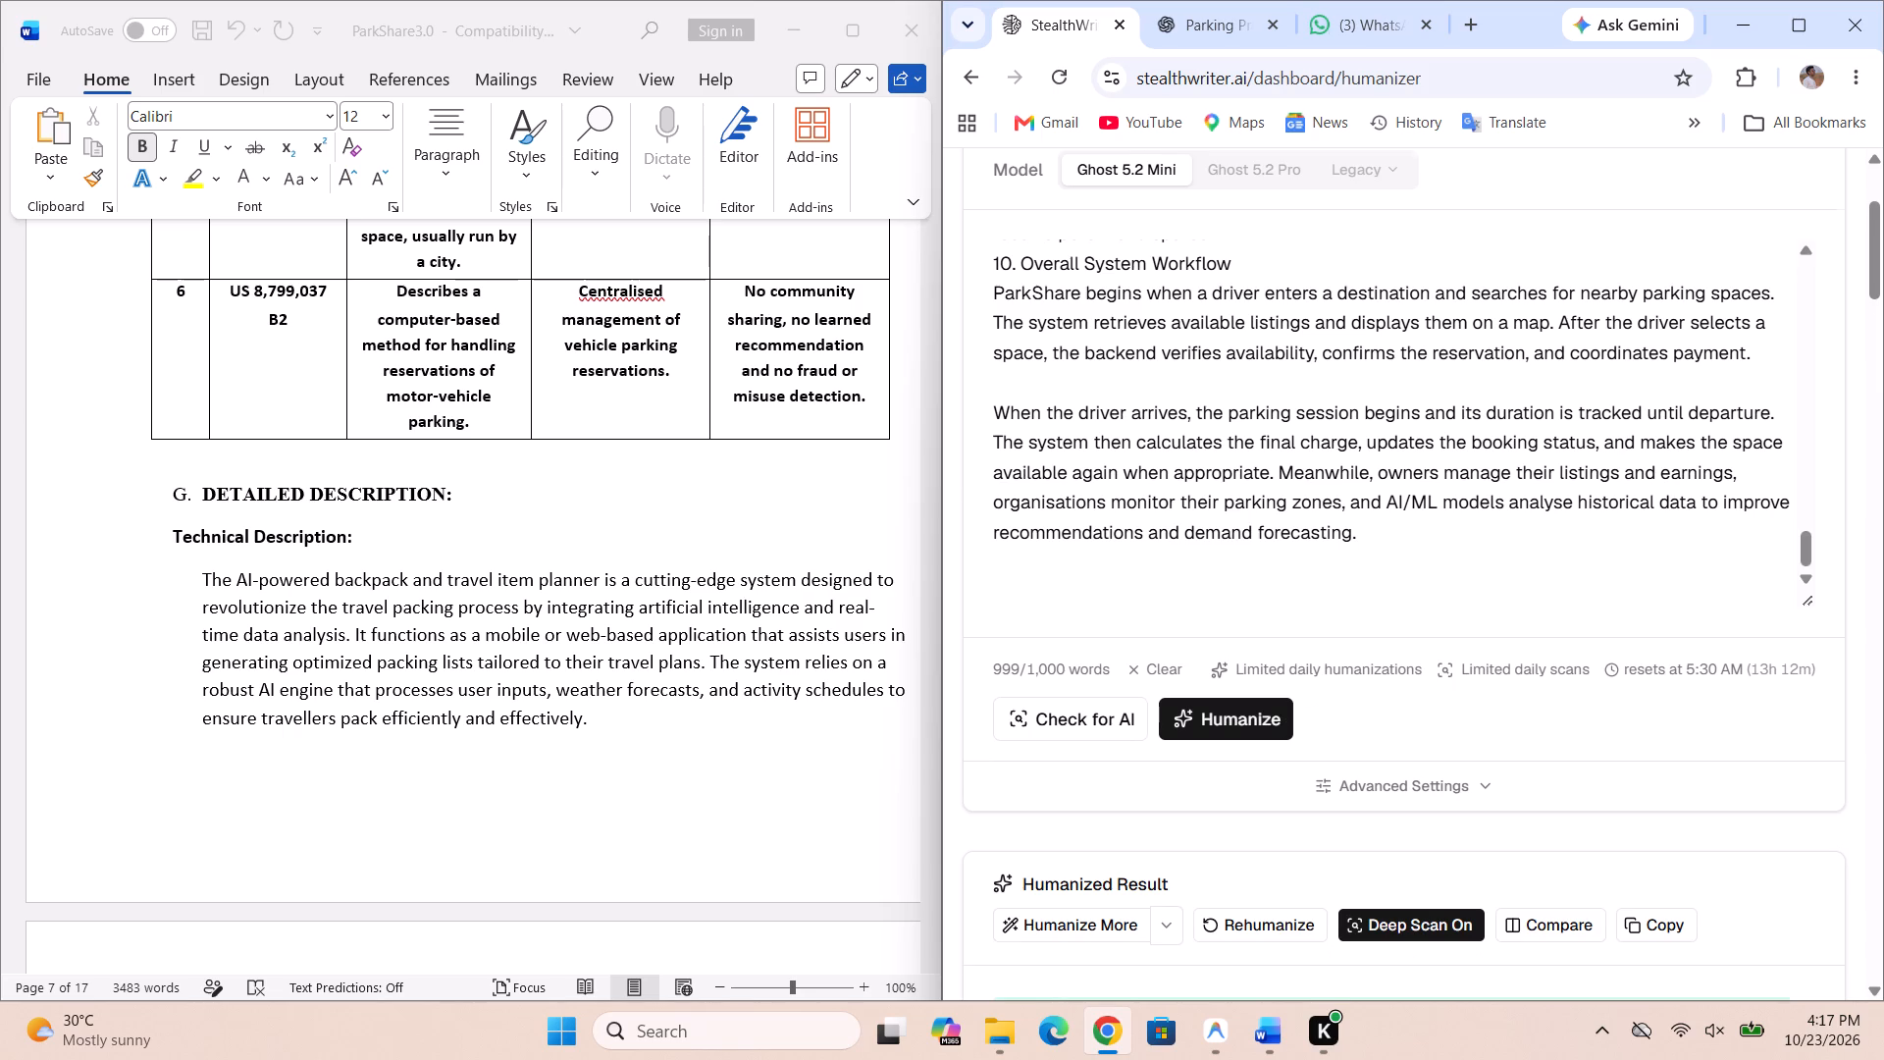
Look through the humanized module description and examine its detection score.
scroll(1343, 291, "down", 3)
scroll(1493, 542, "down", 4)
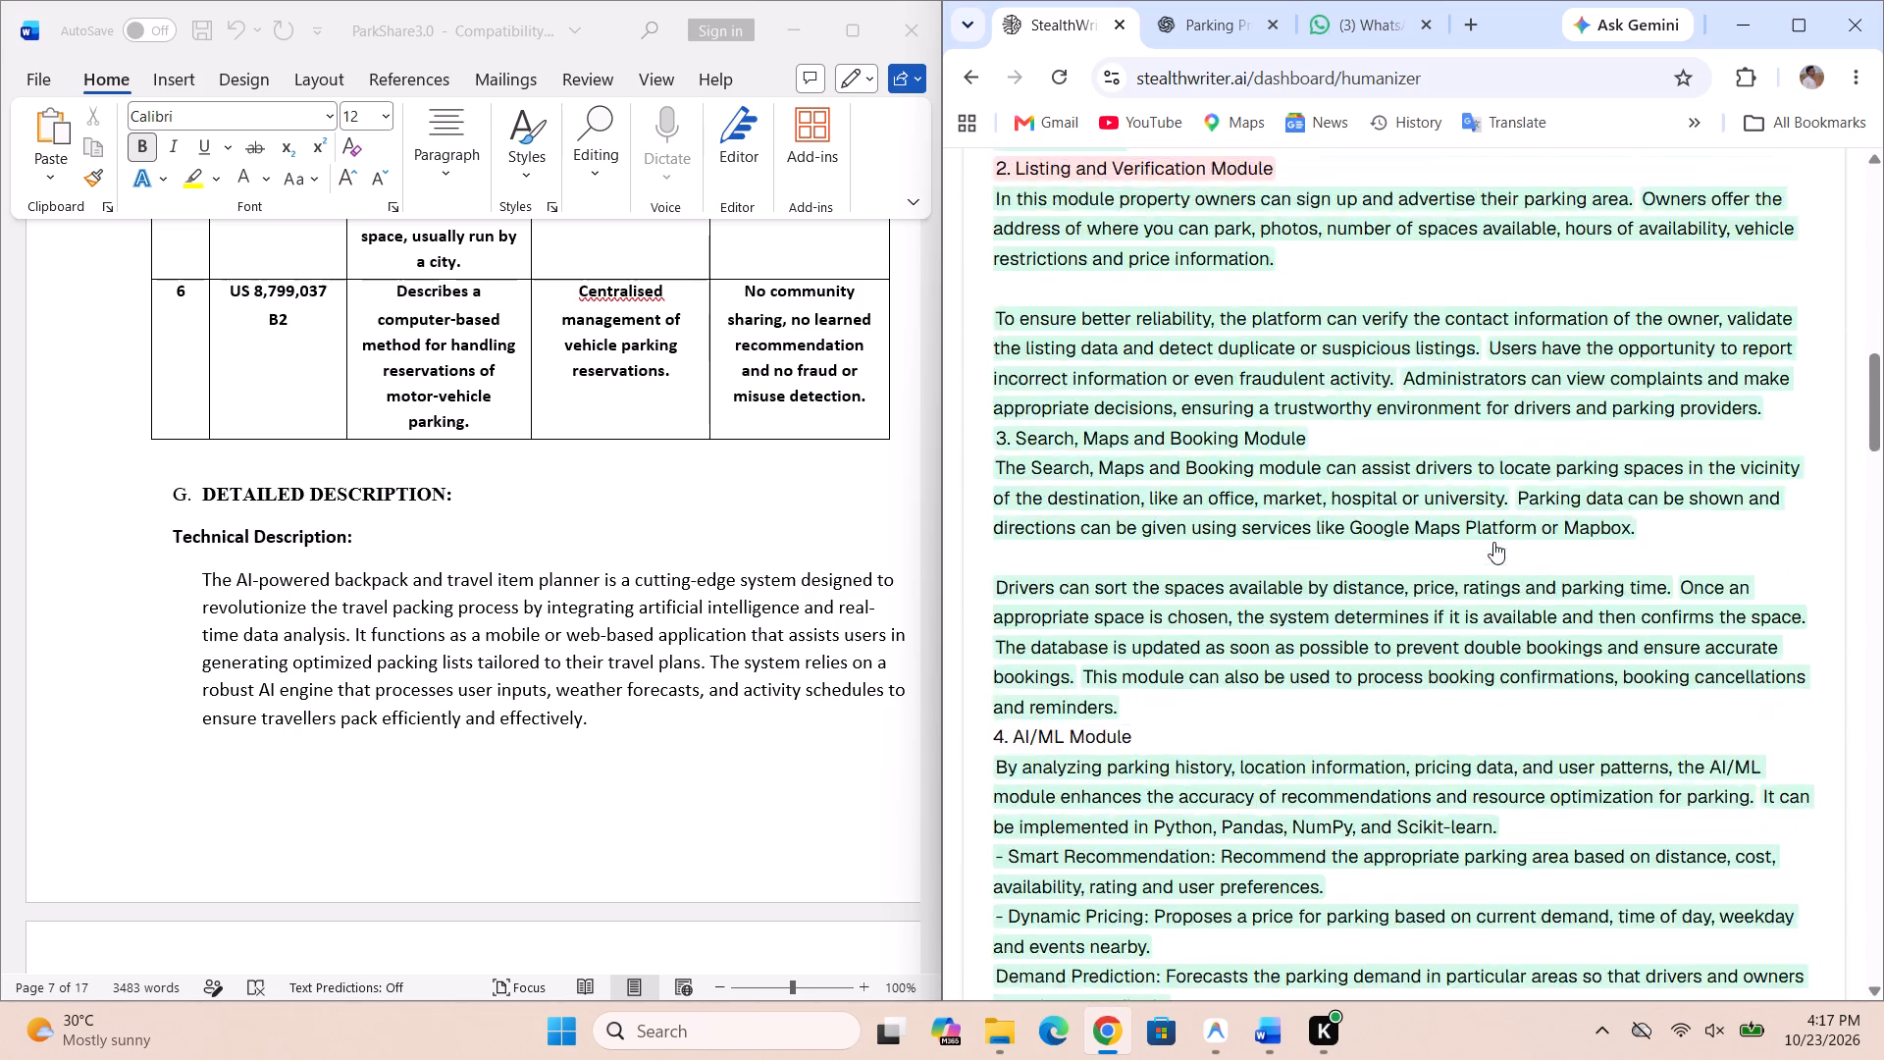
scroll(1493, 542, "down", 12)
scroll(1493, 542, "up", 1)
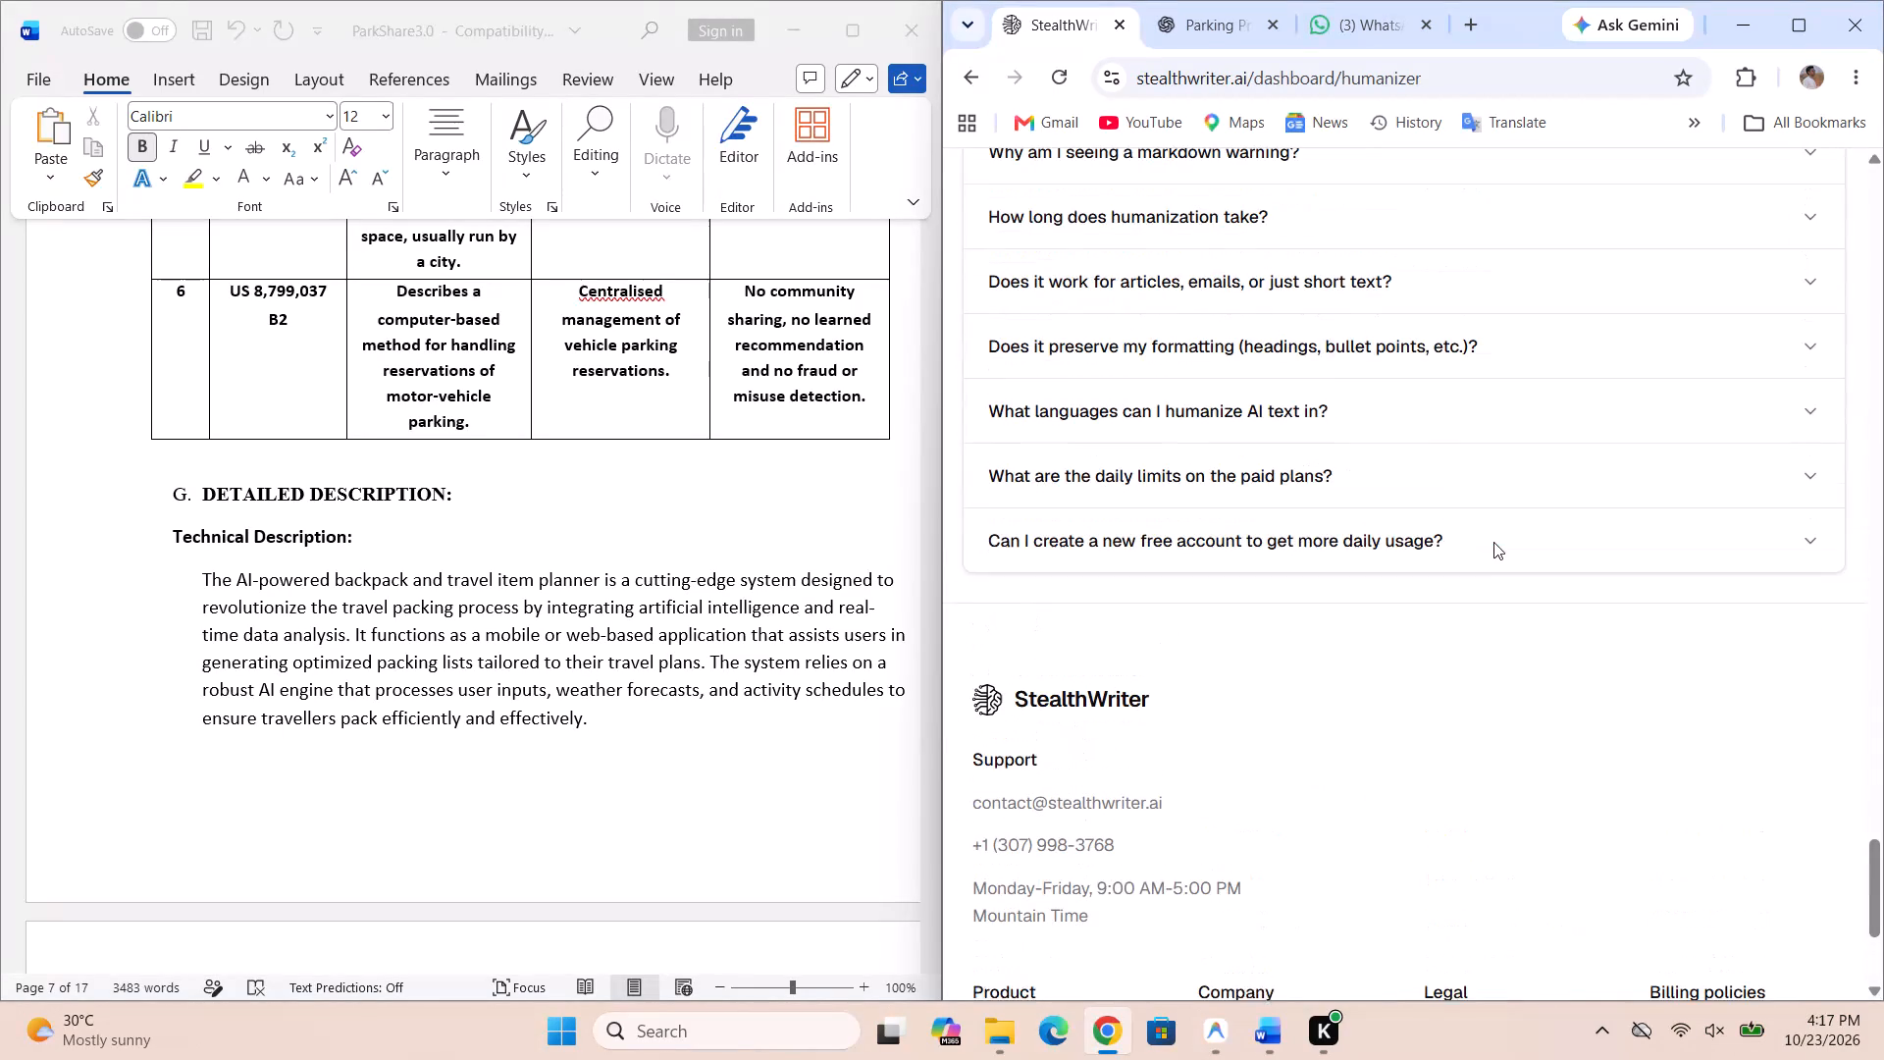
scroll(1493, 542, "up", 1)
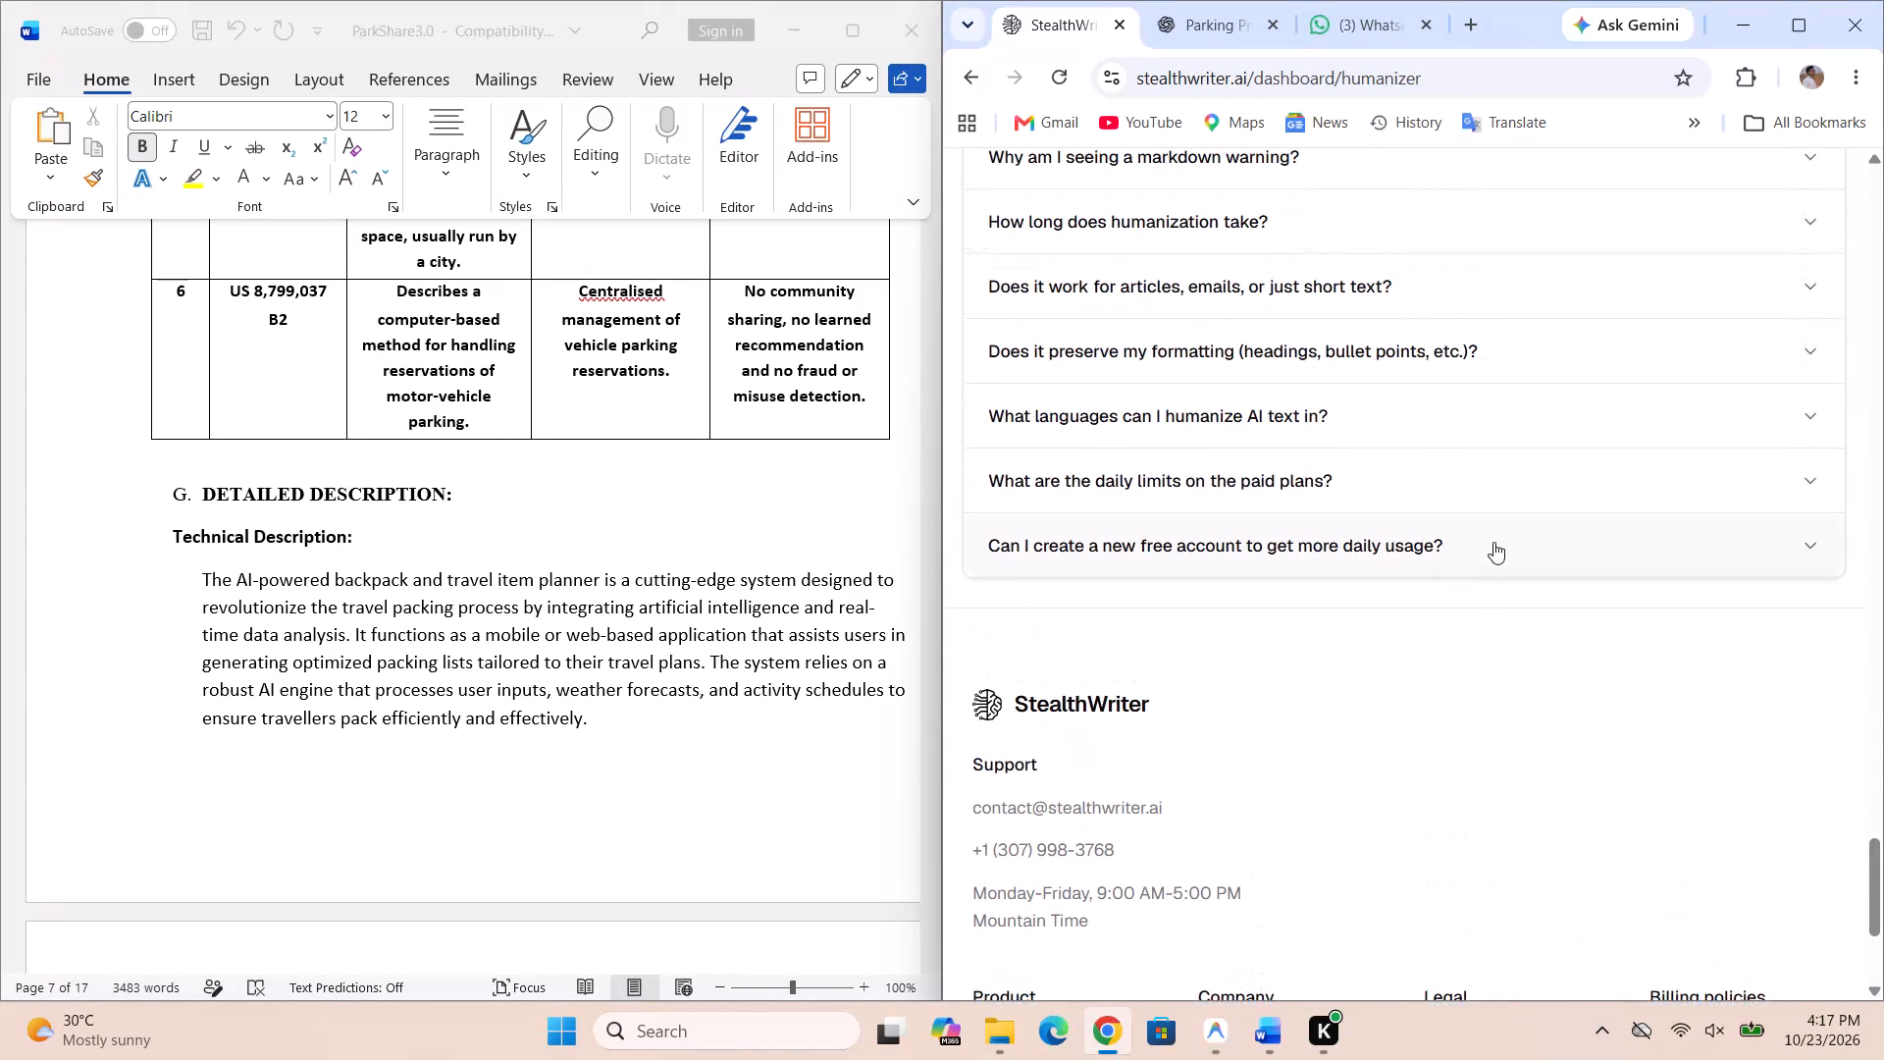
scroll(1493, 542, "up", 5)
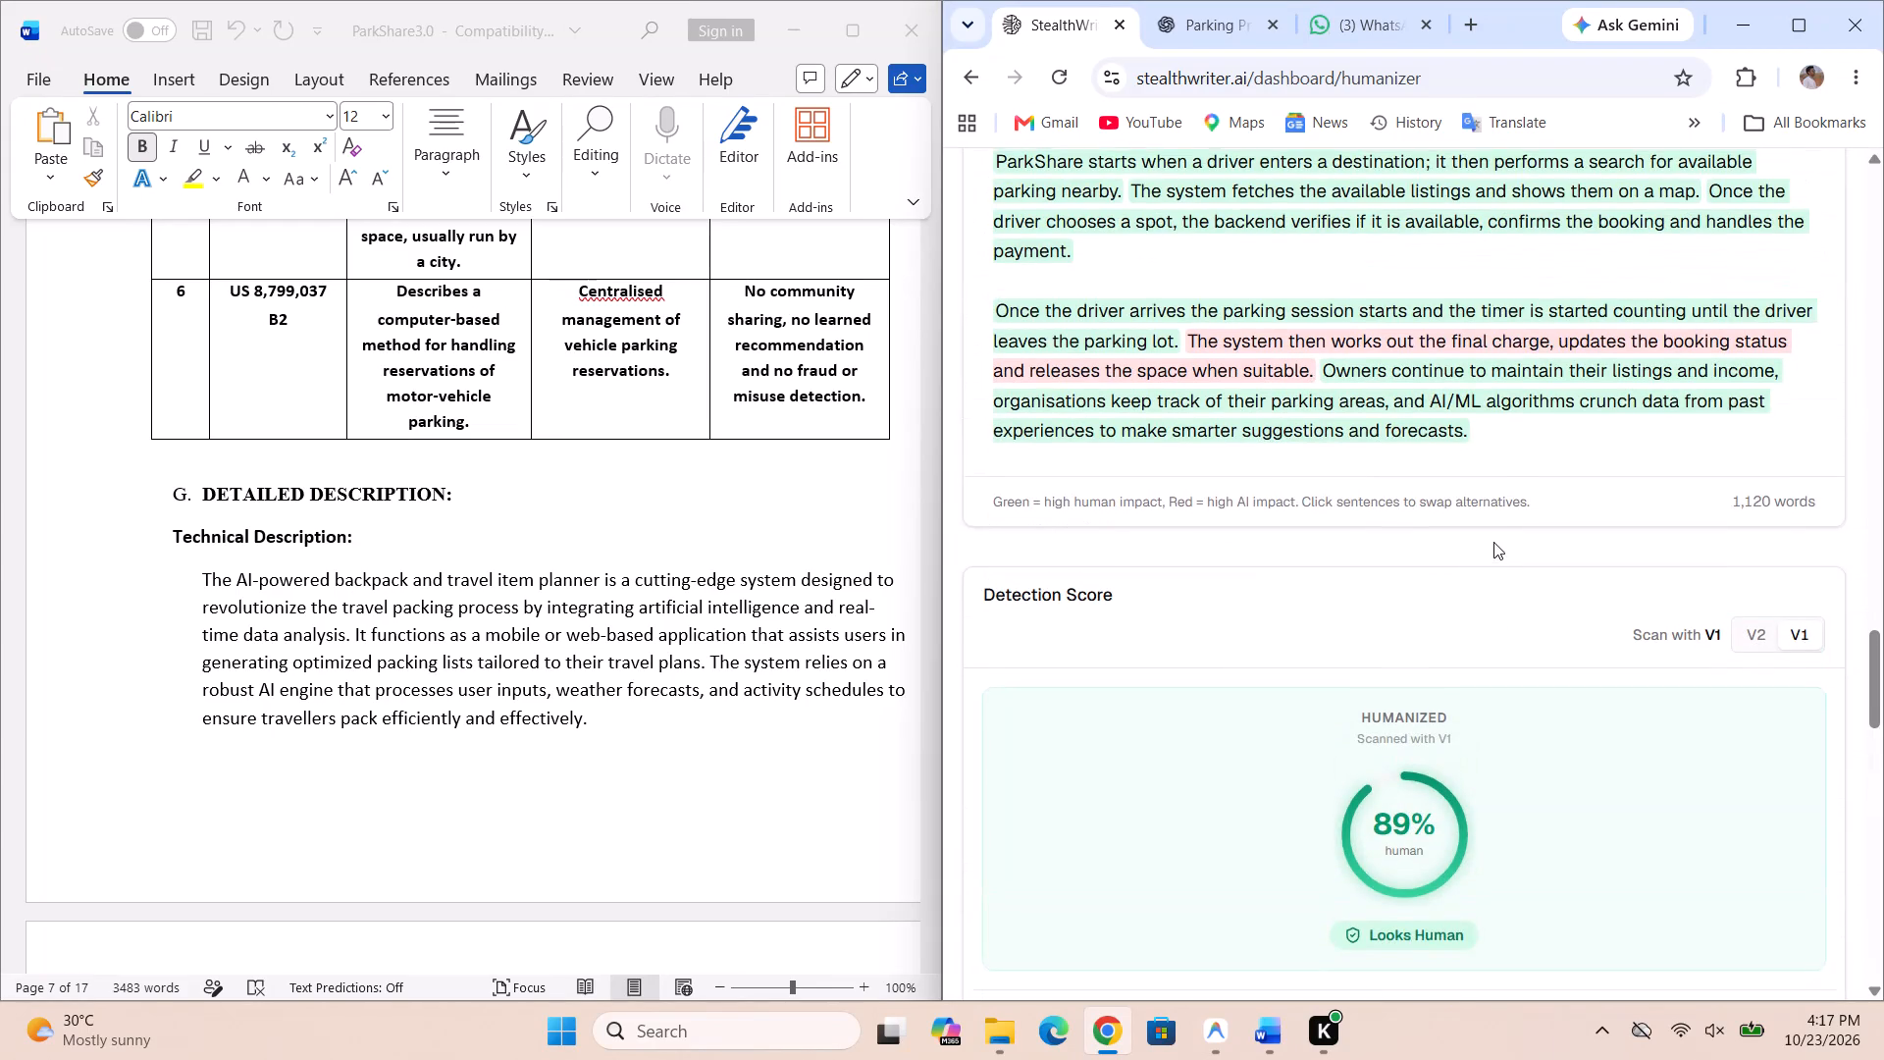
Examine the rewrite alternatives for the red-highlighted sentence beginning "The system then works out the final charge".
scroll(1493, 542, "up", 3)
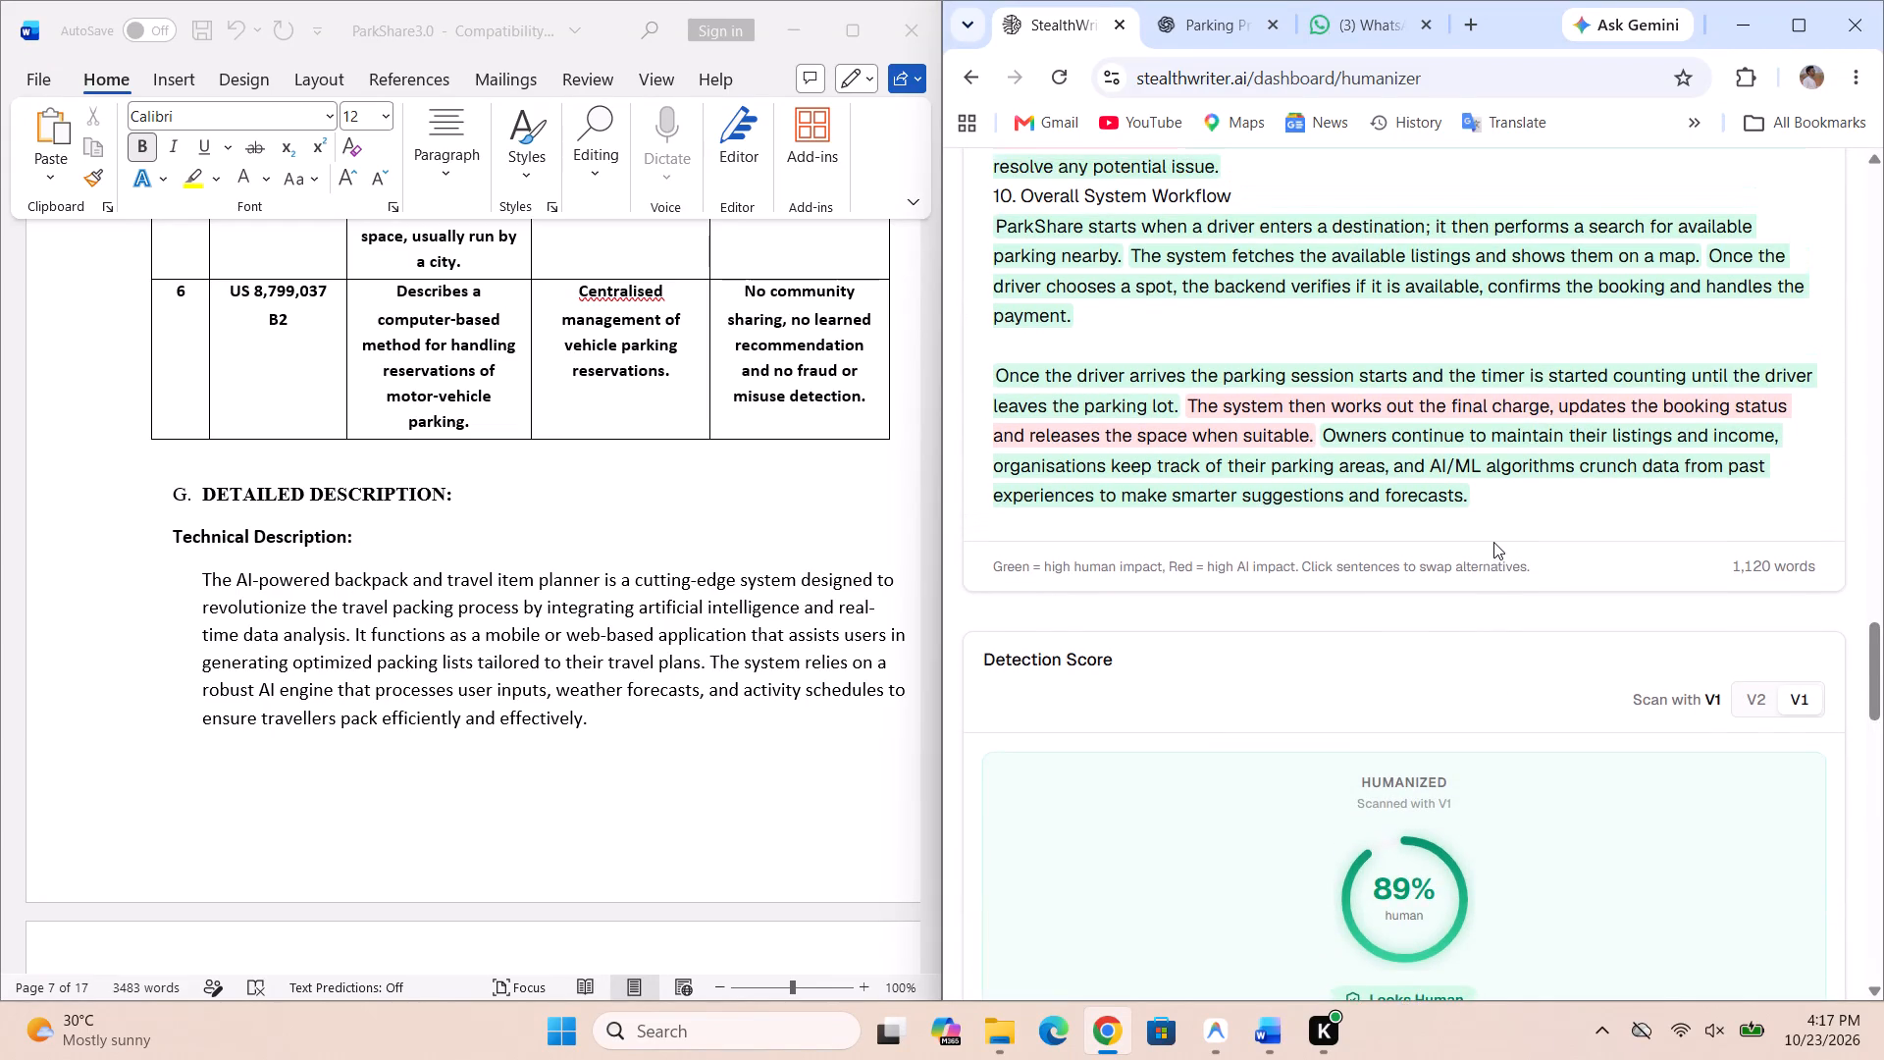
scroll(1493, 542, "down", 1)
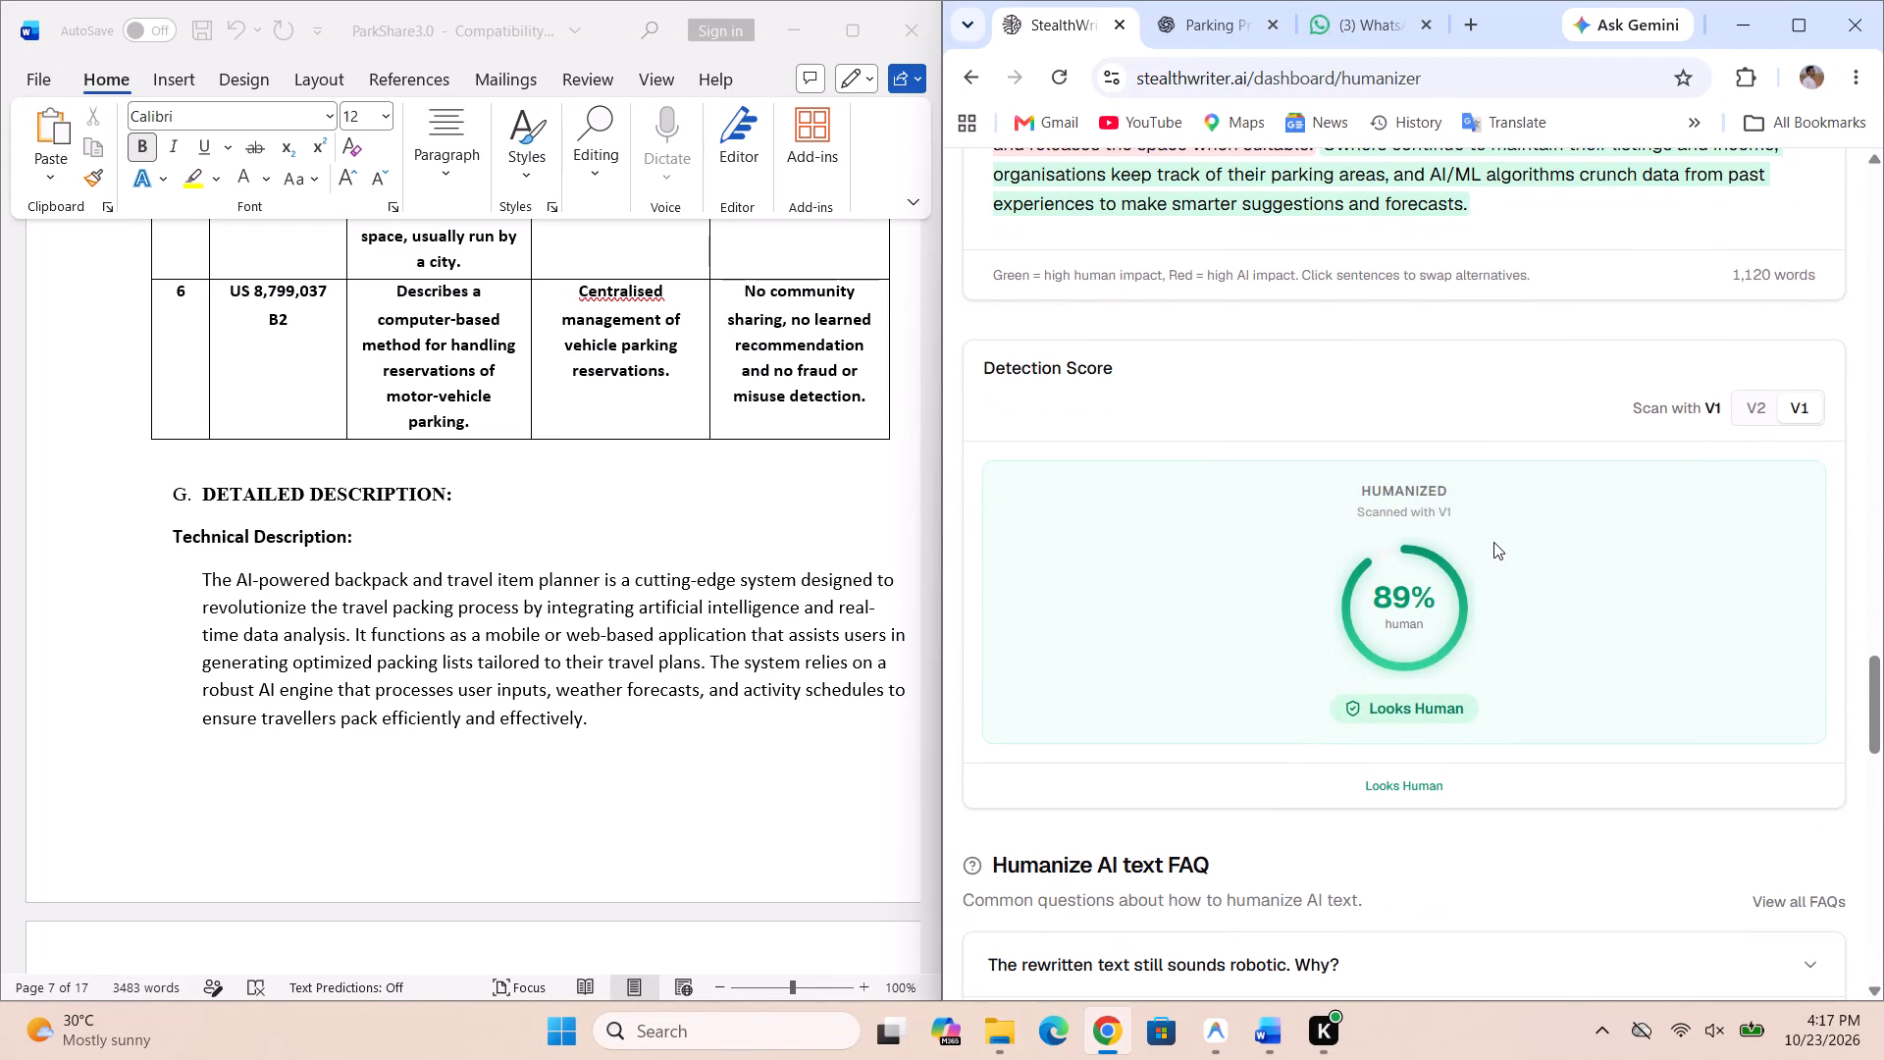
scroll(1408, 483, "up", 1)
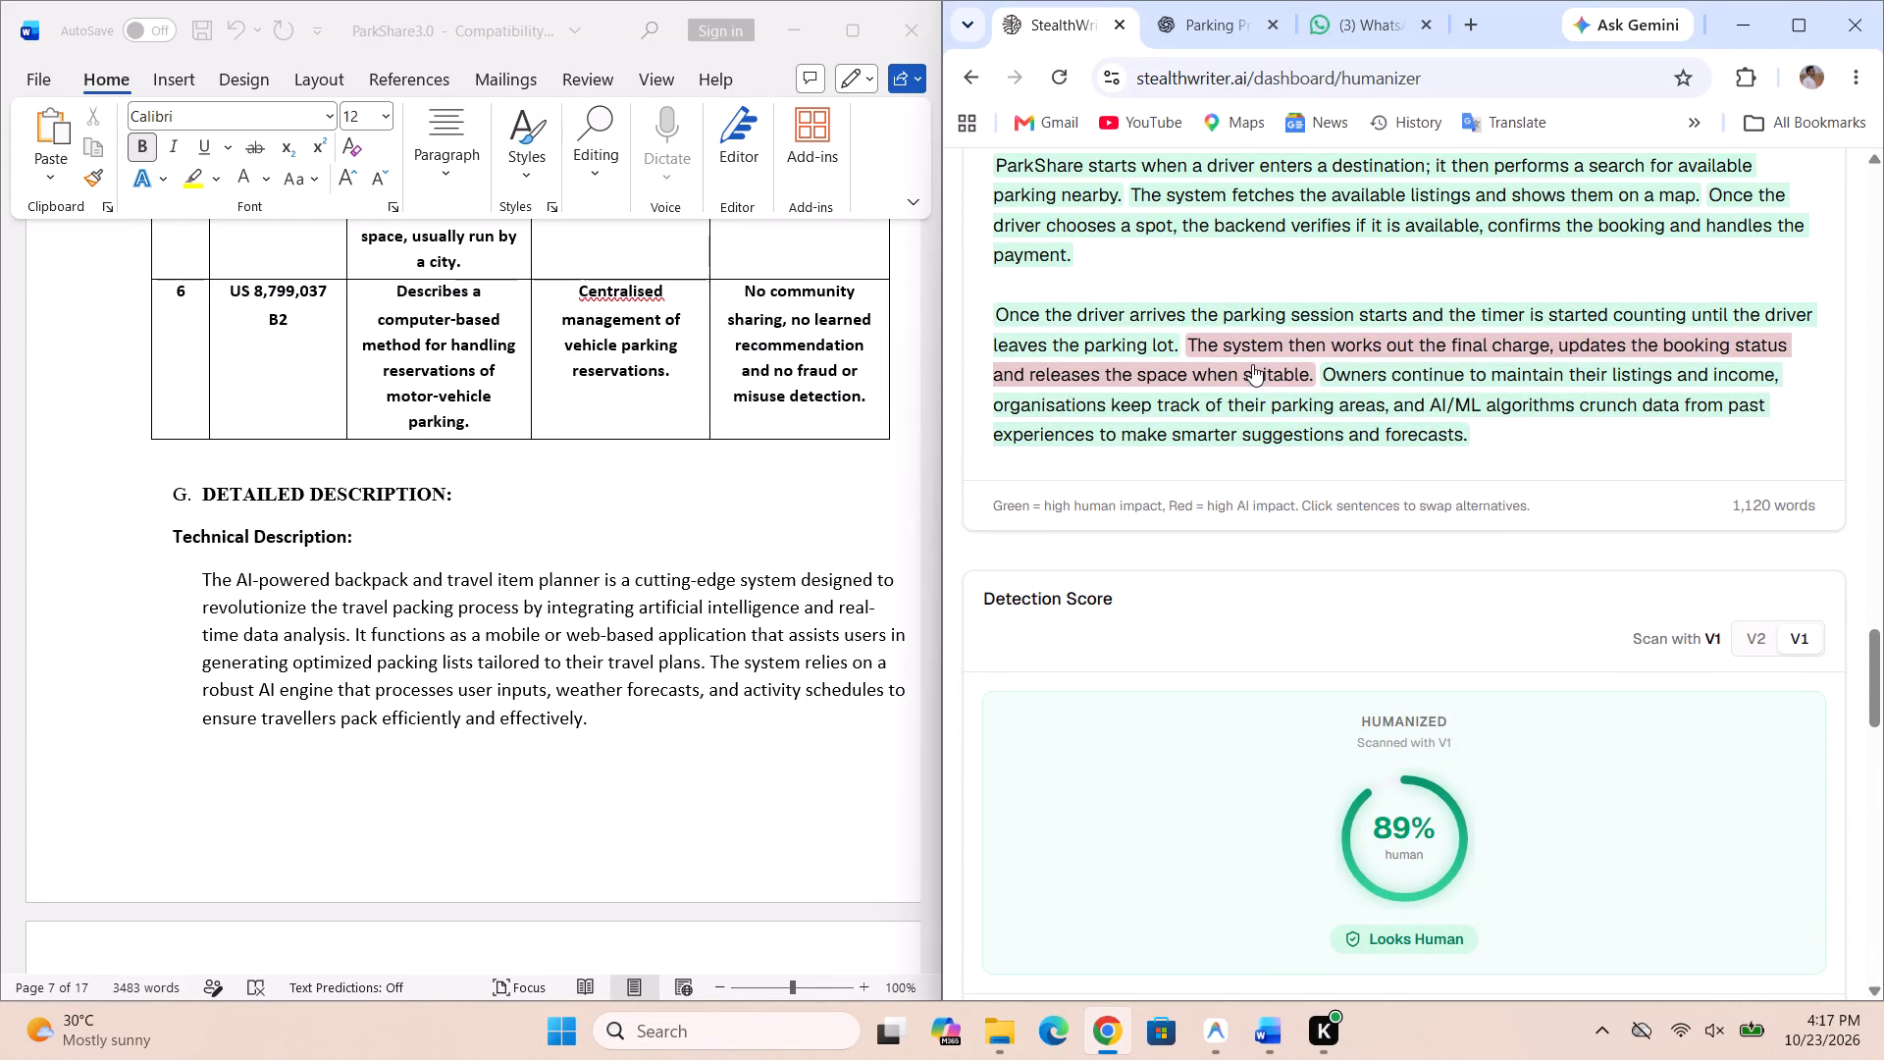
left_click(1251, 363)
scroll(1224, 659, "down", 4)
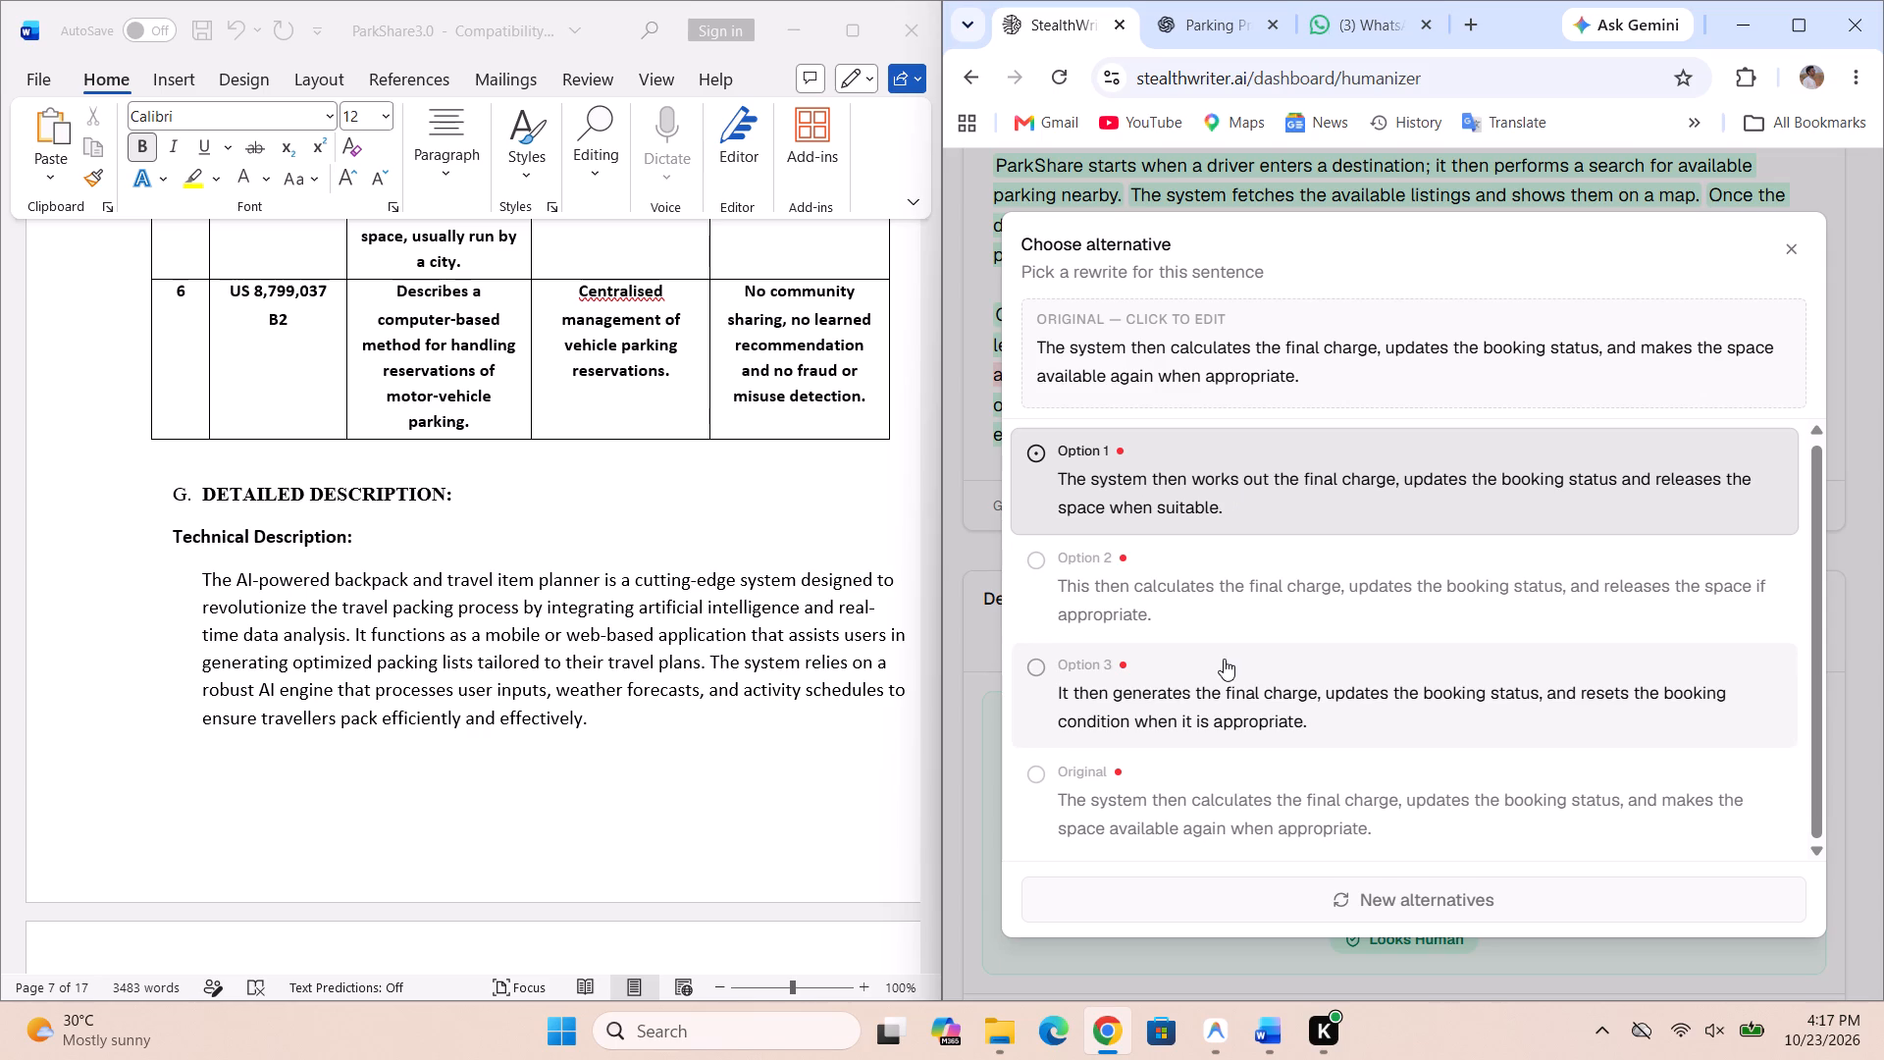
left_click(968, 560)
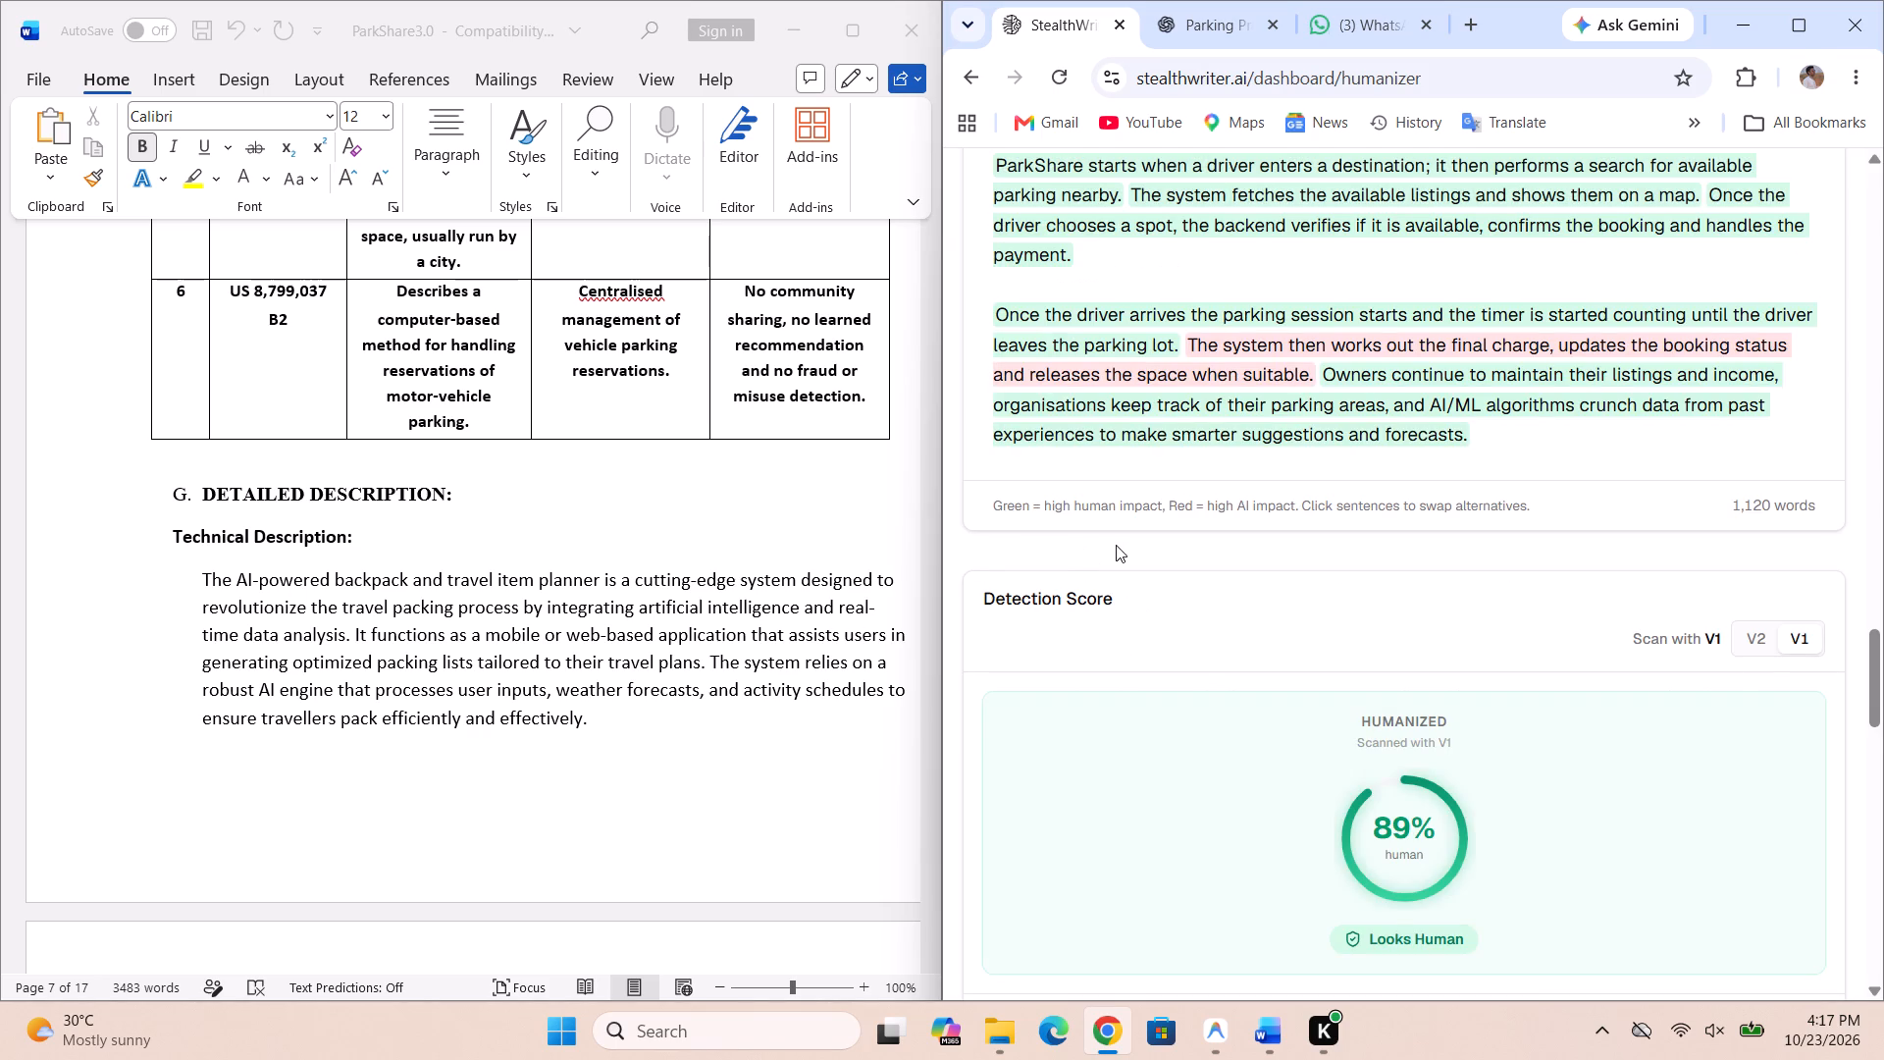
Copy the complete humanized module description from StealthWriter's Humanized Result.
scroll(1117, 541, "up", 2)
scroll(1506, 624, "up", 5)
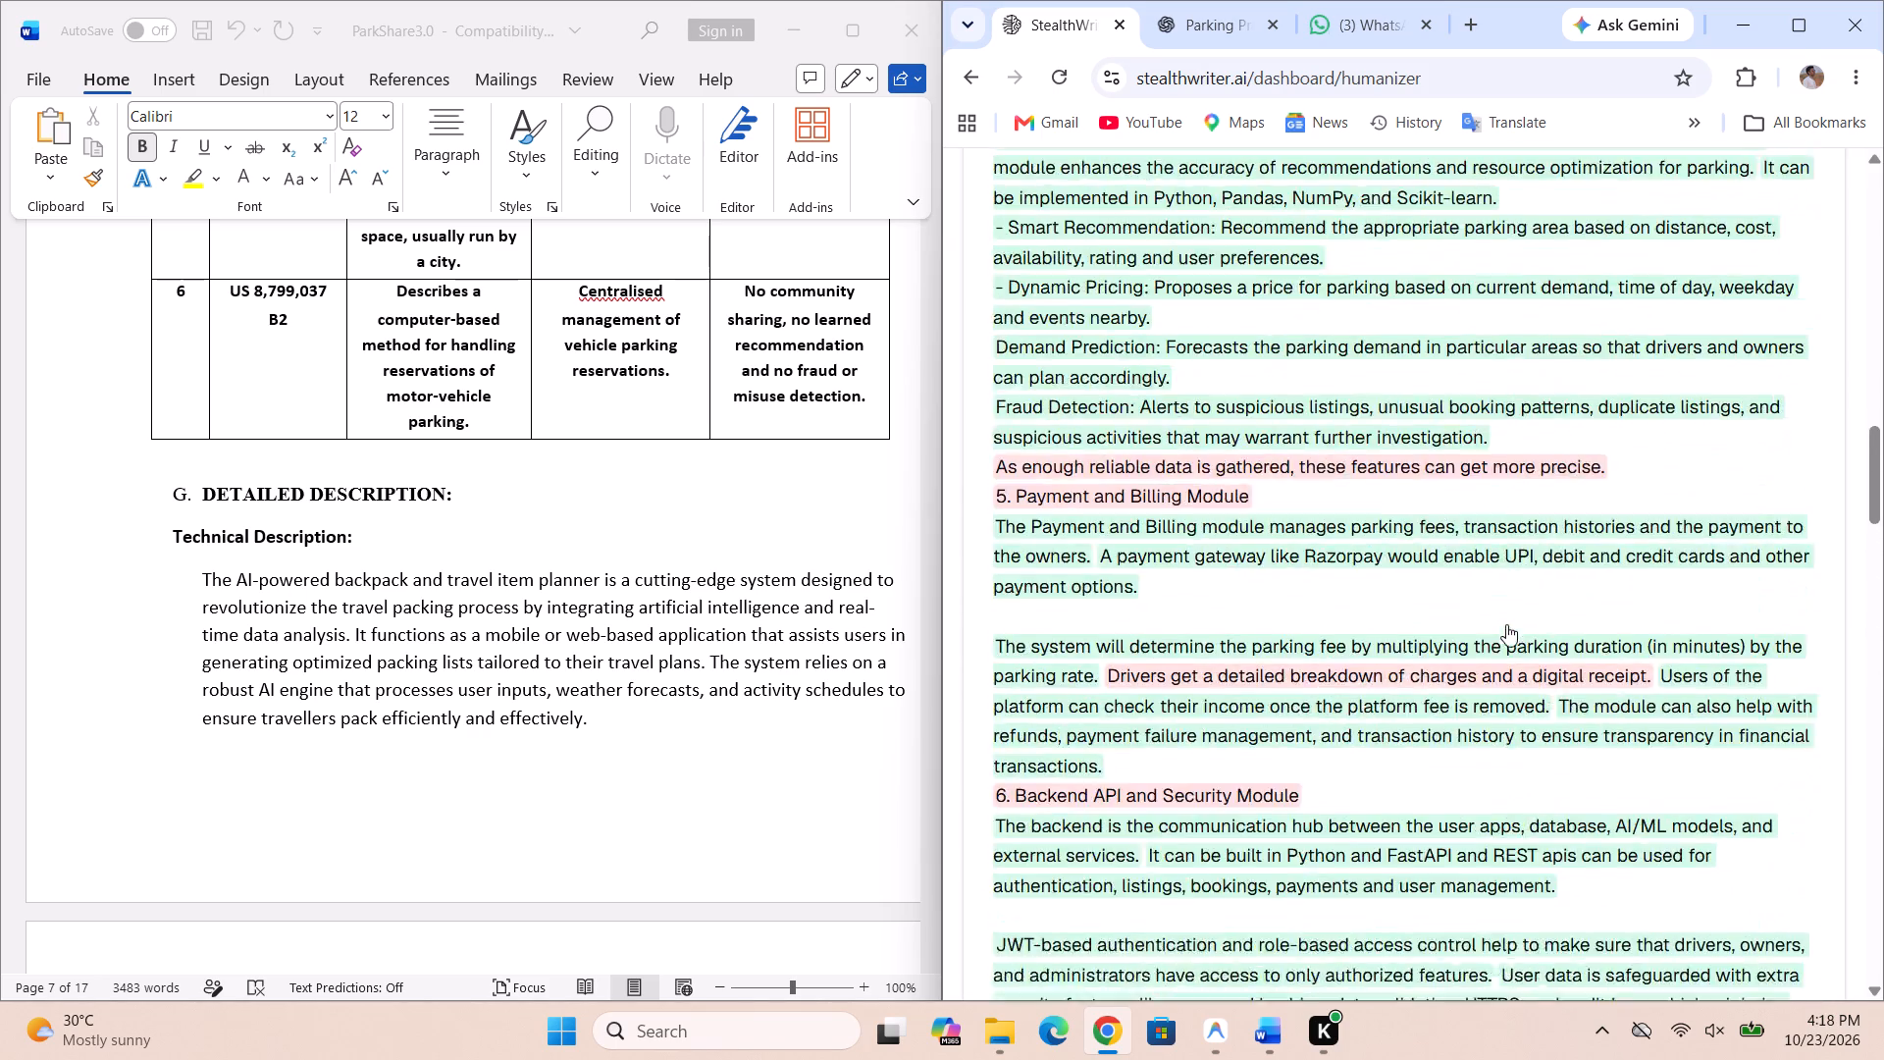
scroll(1506, 624, "up", 6)
scroll(1506, 624, "down", 3)
right_click(1506, 624)
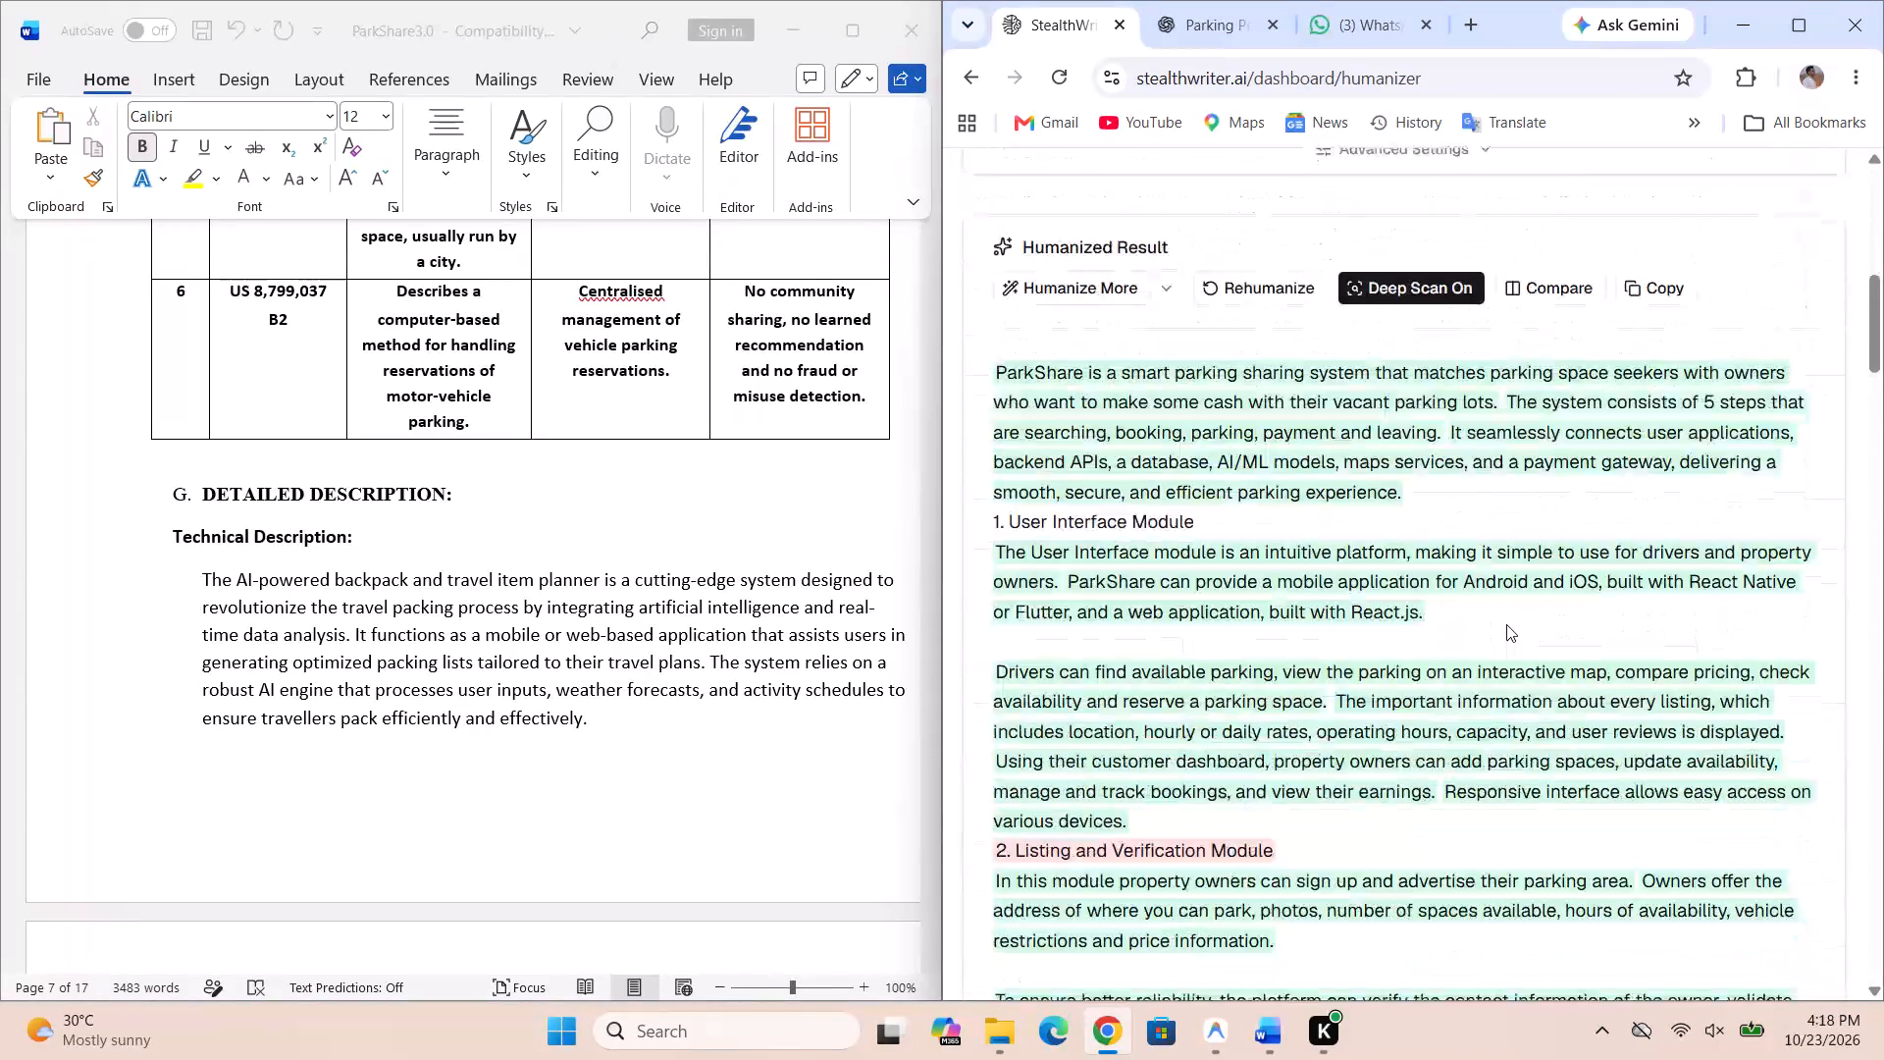
scroll(1506, 624, "up", 1)
left_click(1721, 560)
scroll(1721, 560, "up", 1)
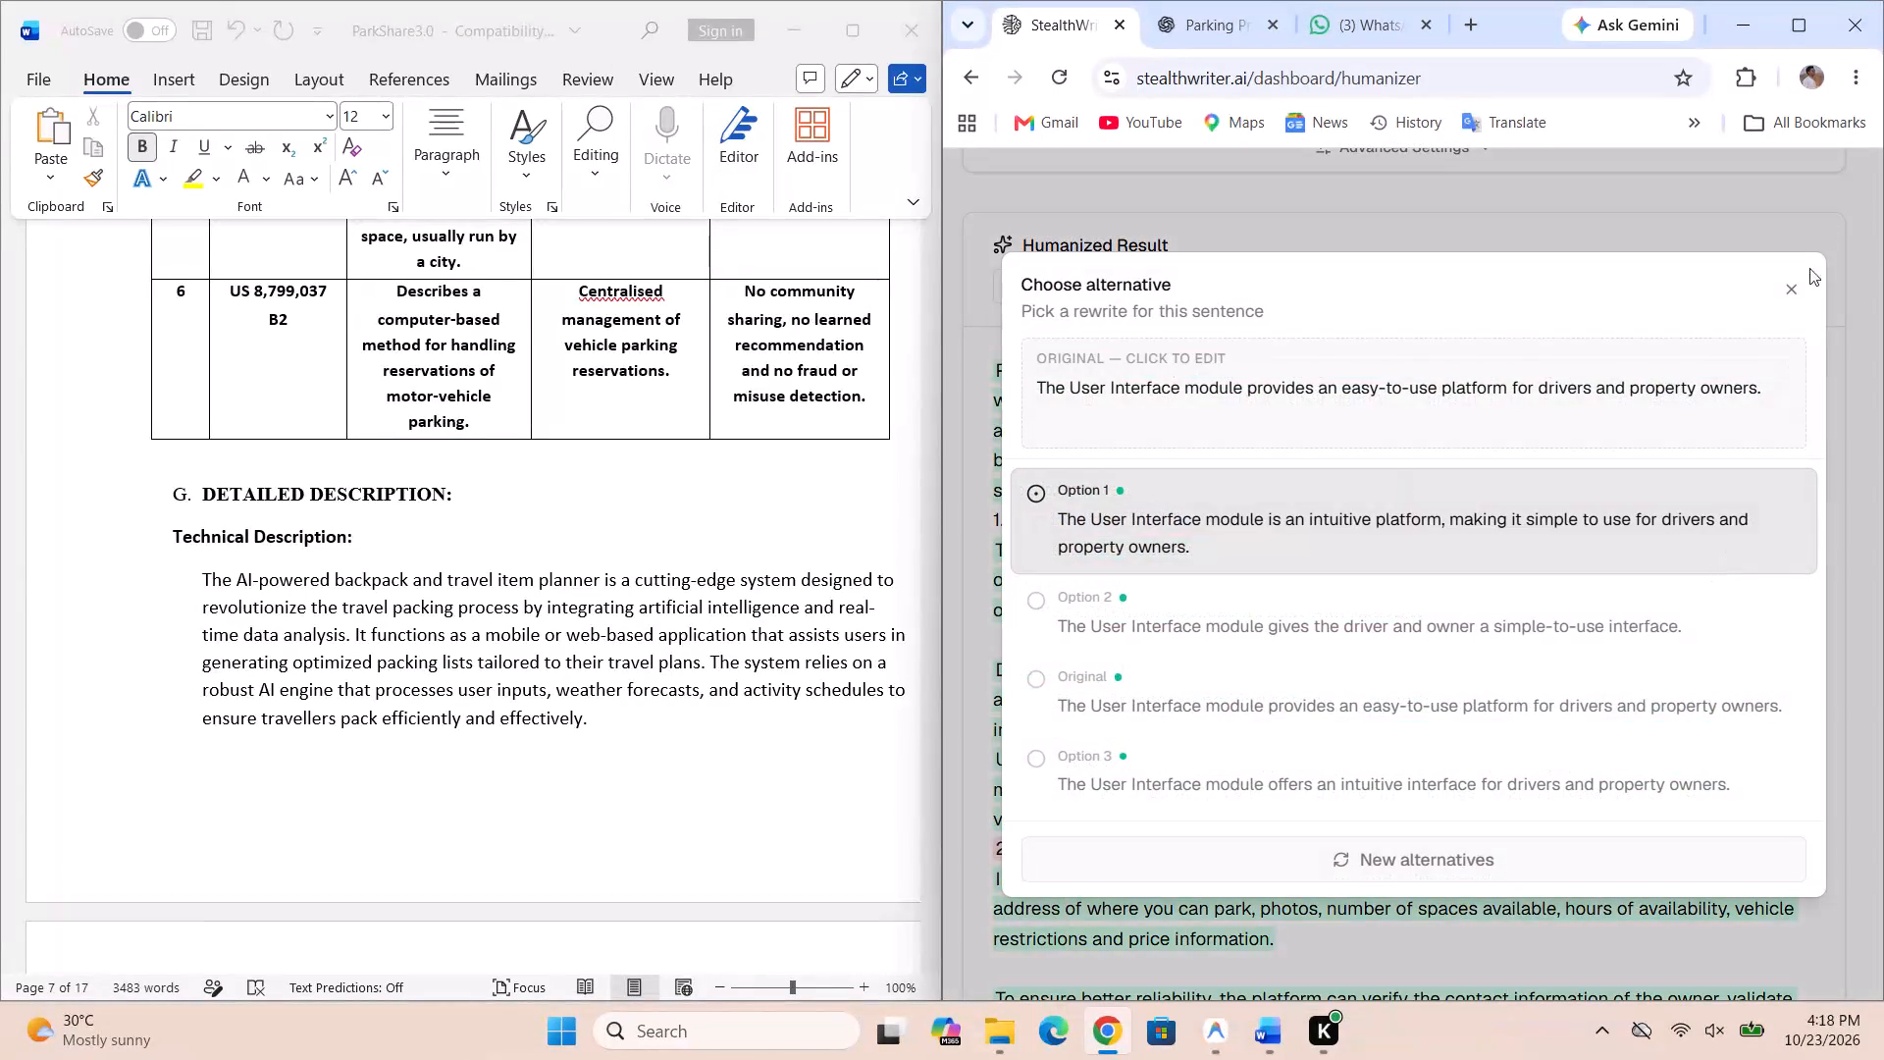
left_click(1792, 285)
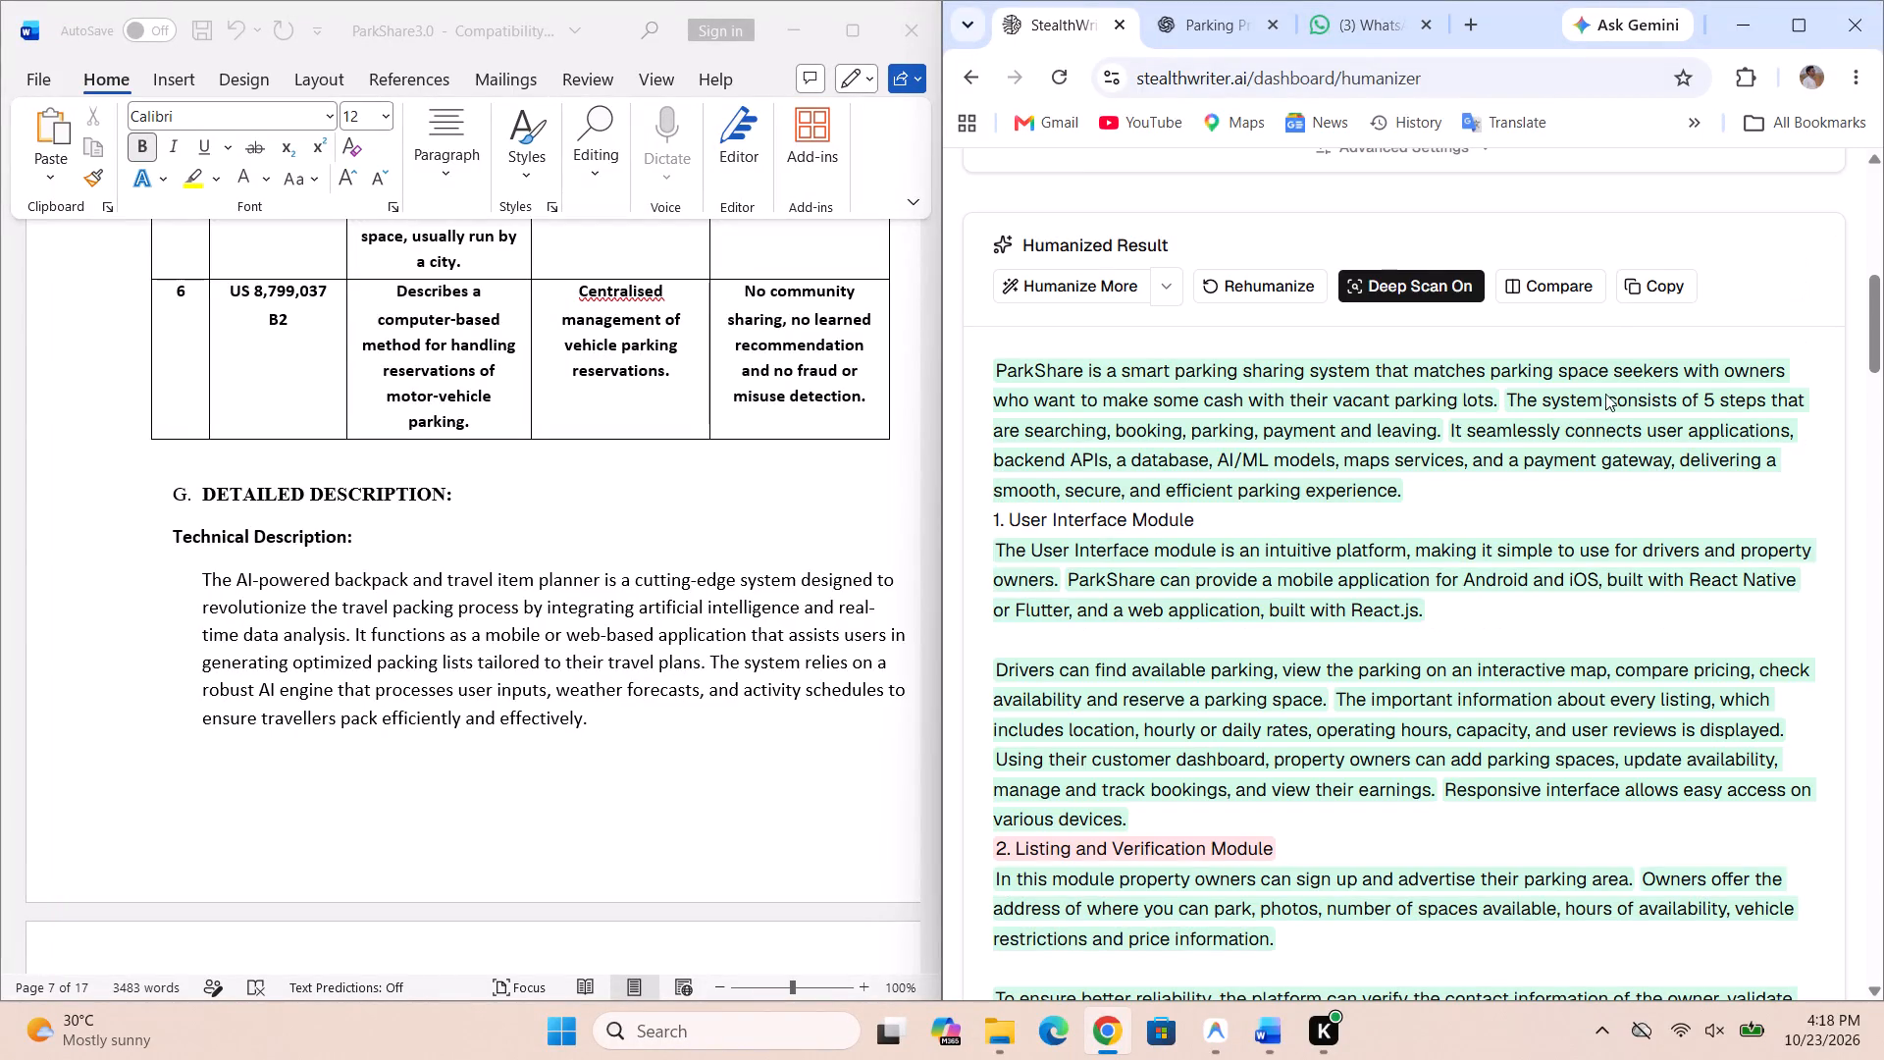
left_click(1664, 280)
In Word, replace the AI-powered backpack planner text under Technical Description, through "prepare for any journey", with the copied humanized description.
left_click(202, 572)
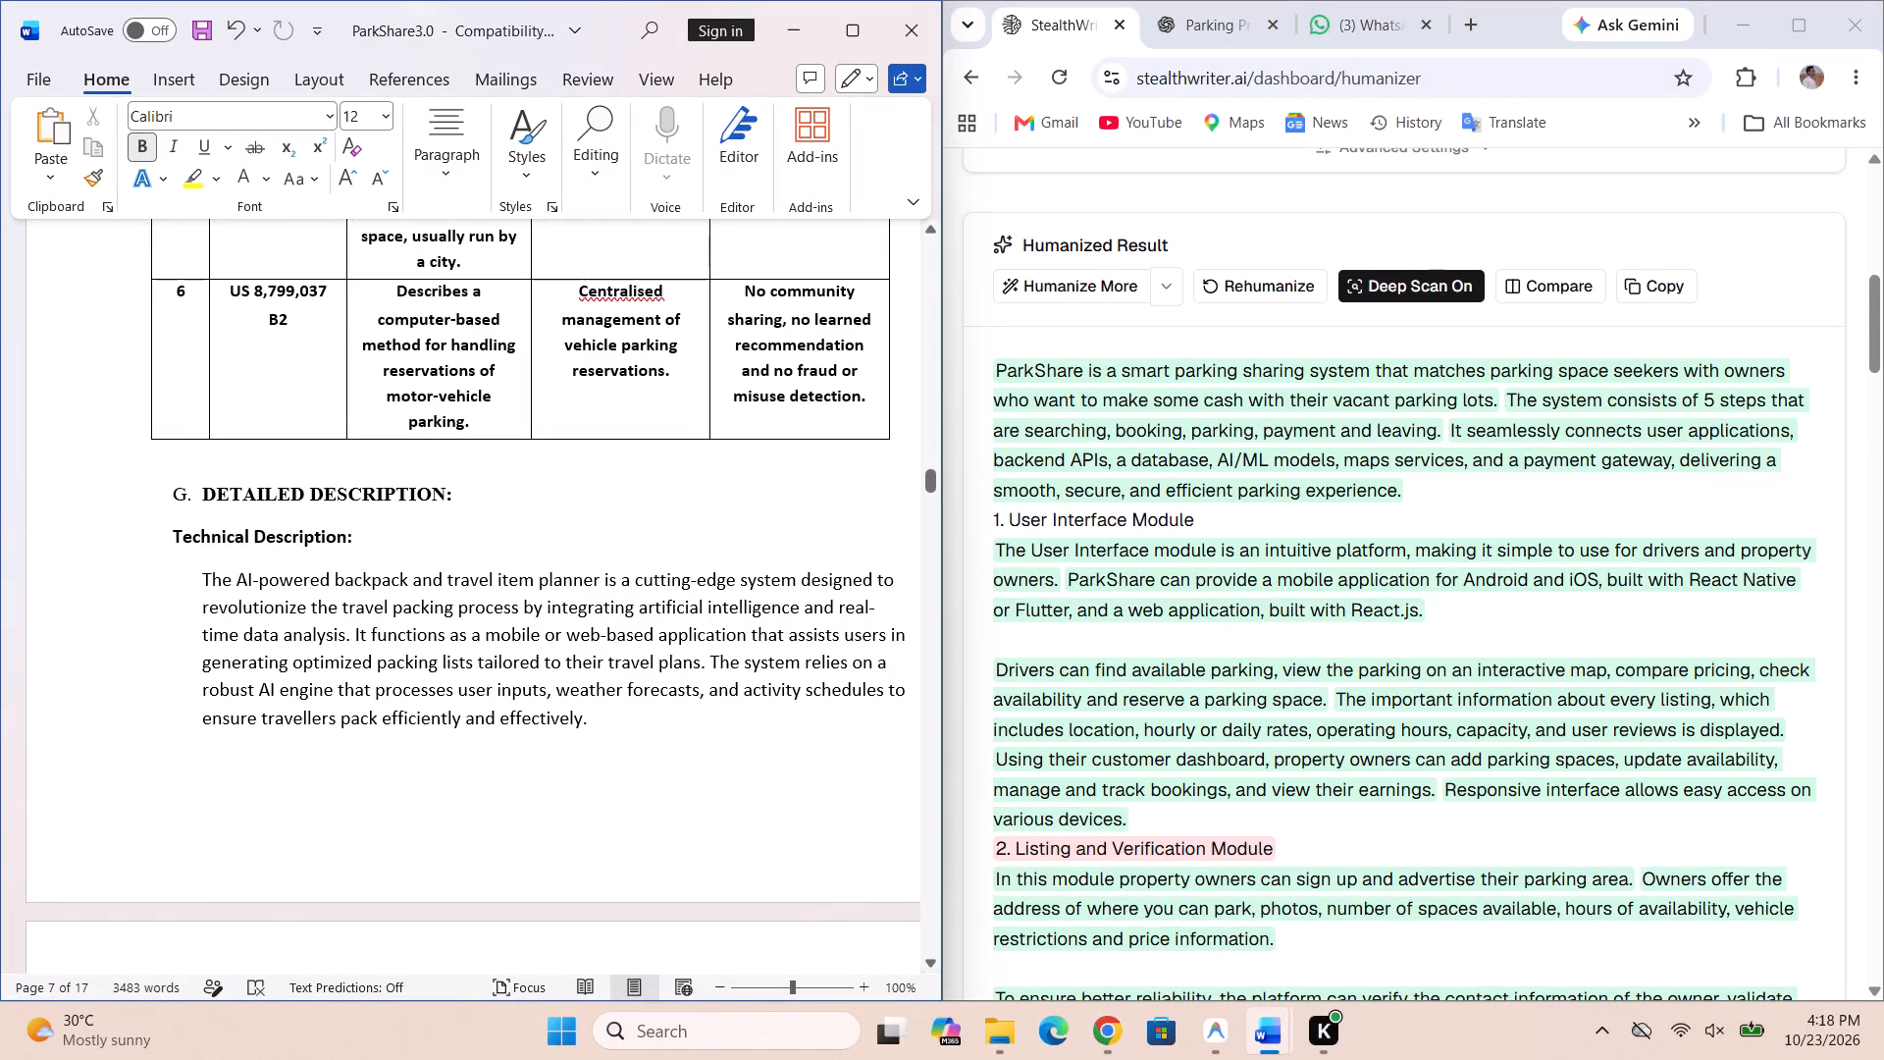
left_click_drag(202, 573, 412, 984)
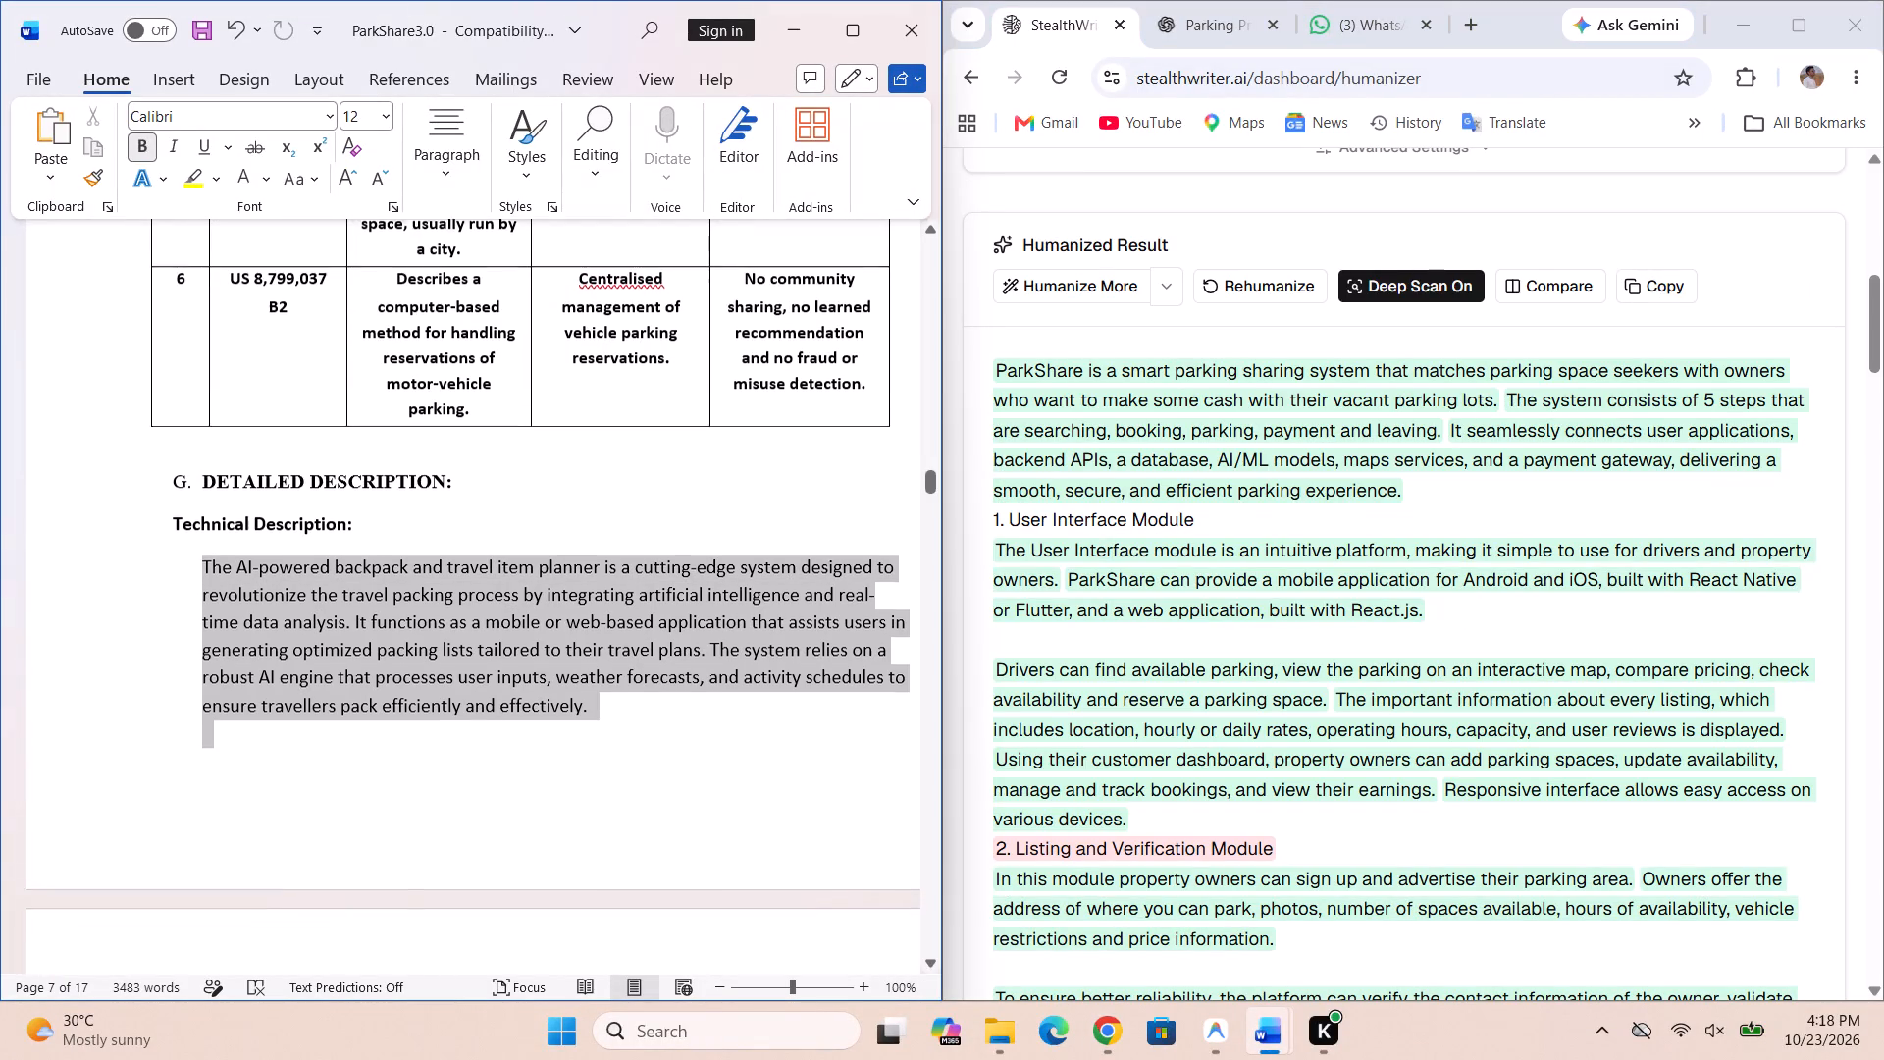
left_click_drag(412, 984, 408, 992)
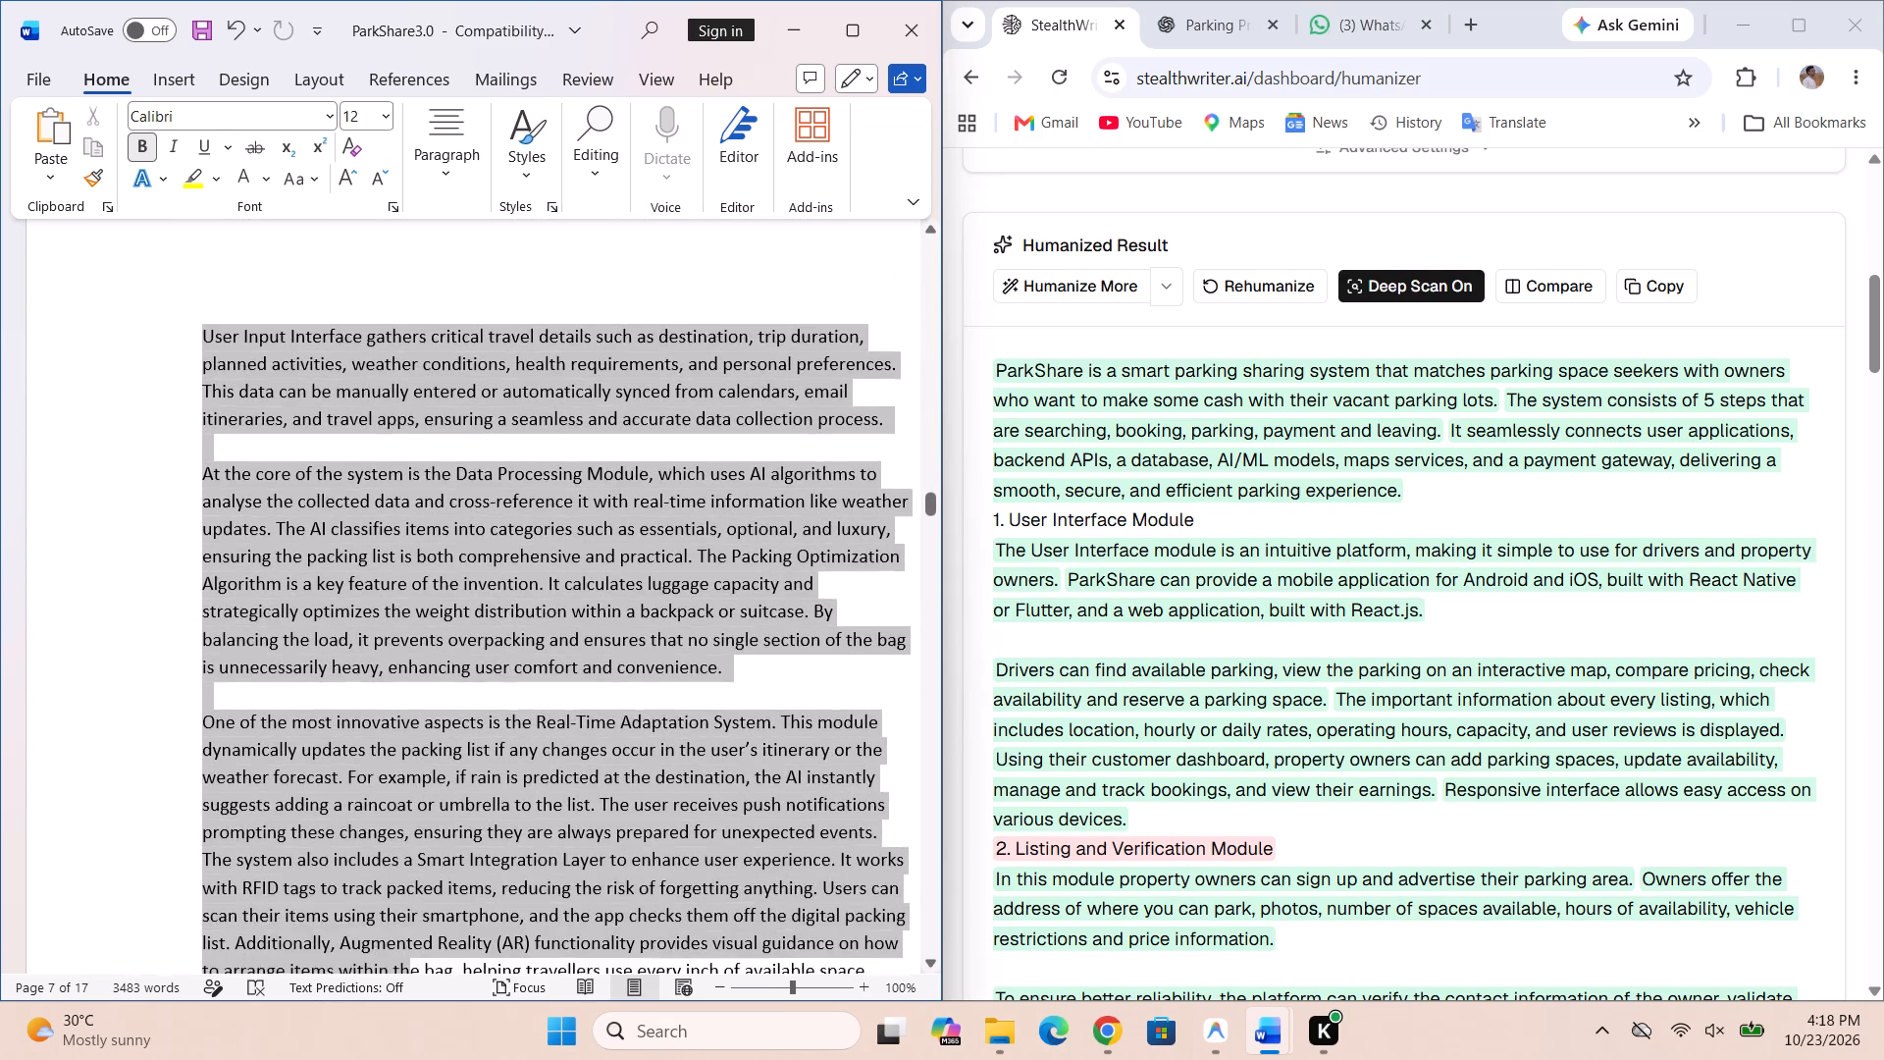
left_click_drag(408, 992, 410, 1005)
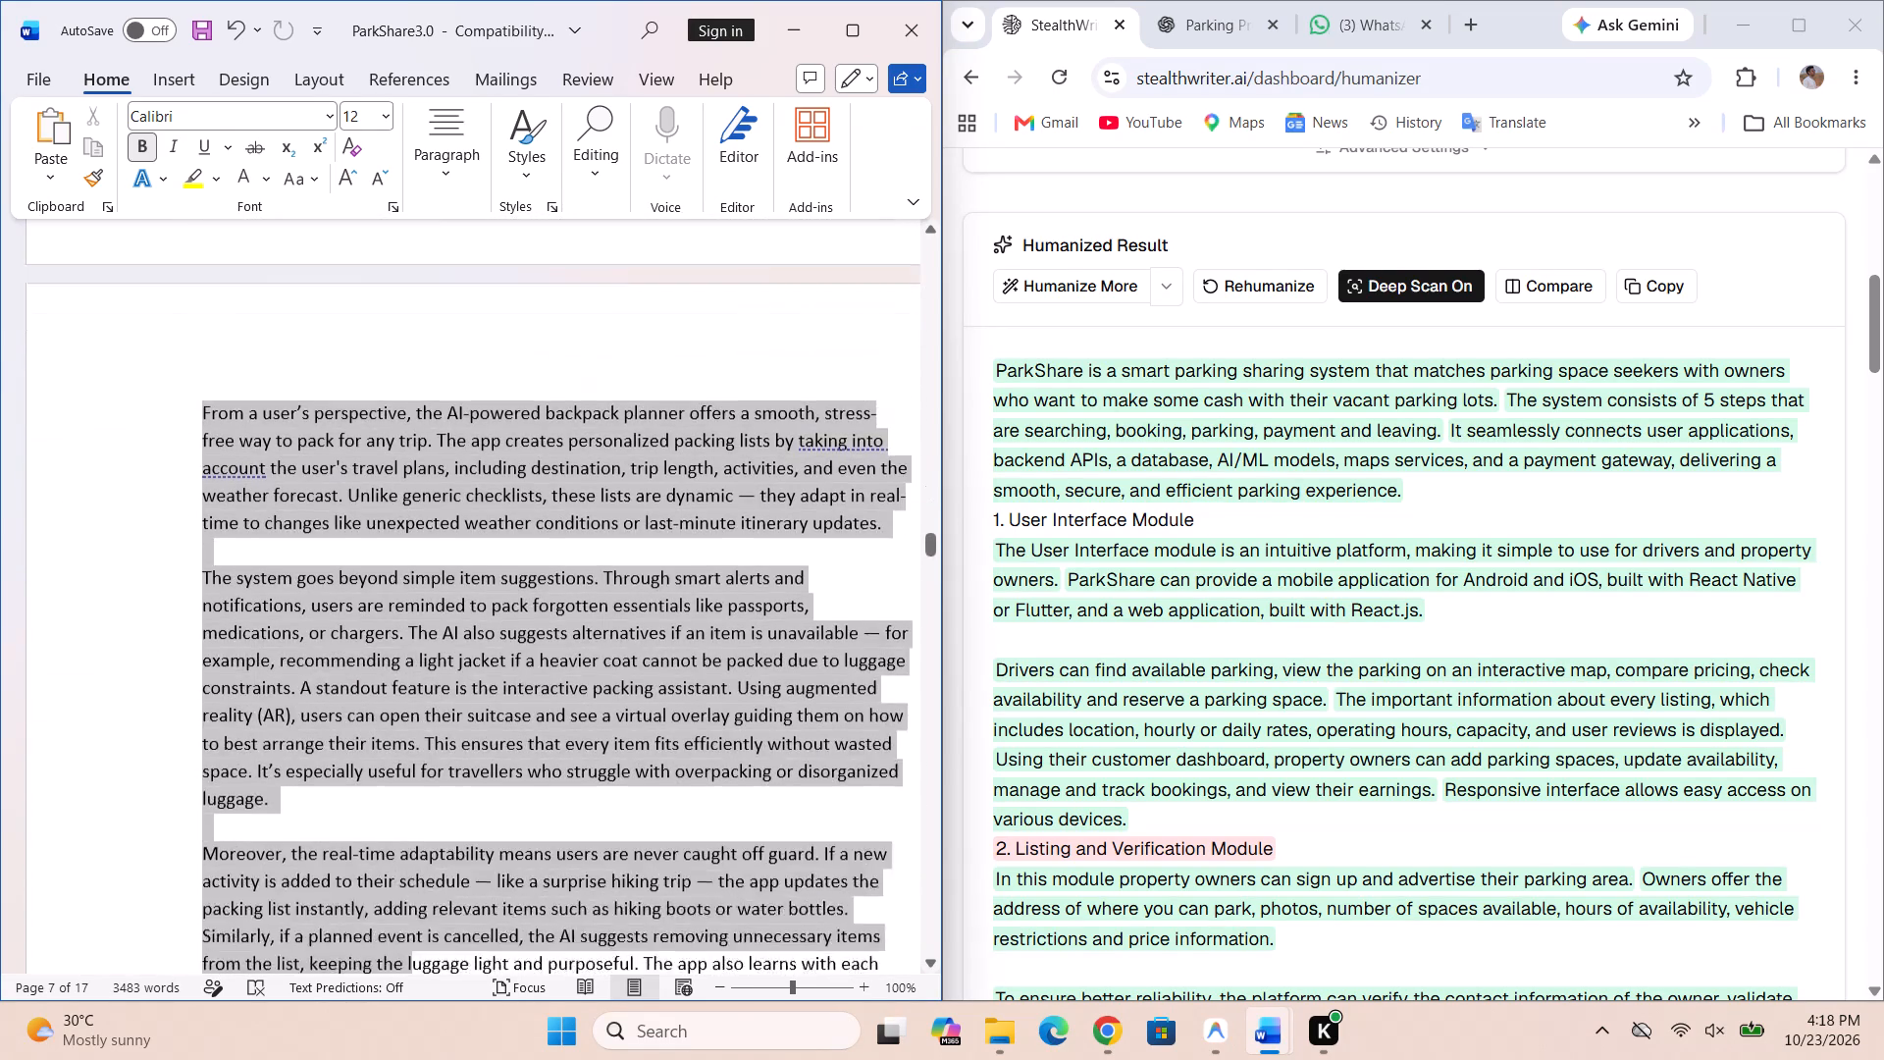
left_click_drag(410, 1005, 409, 991)
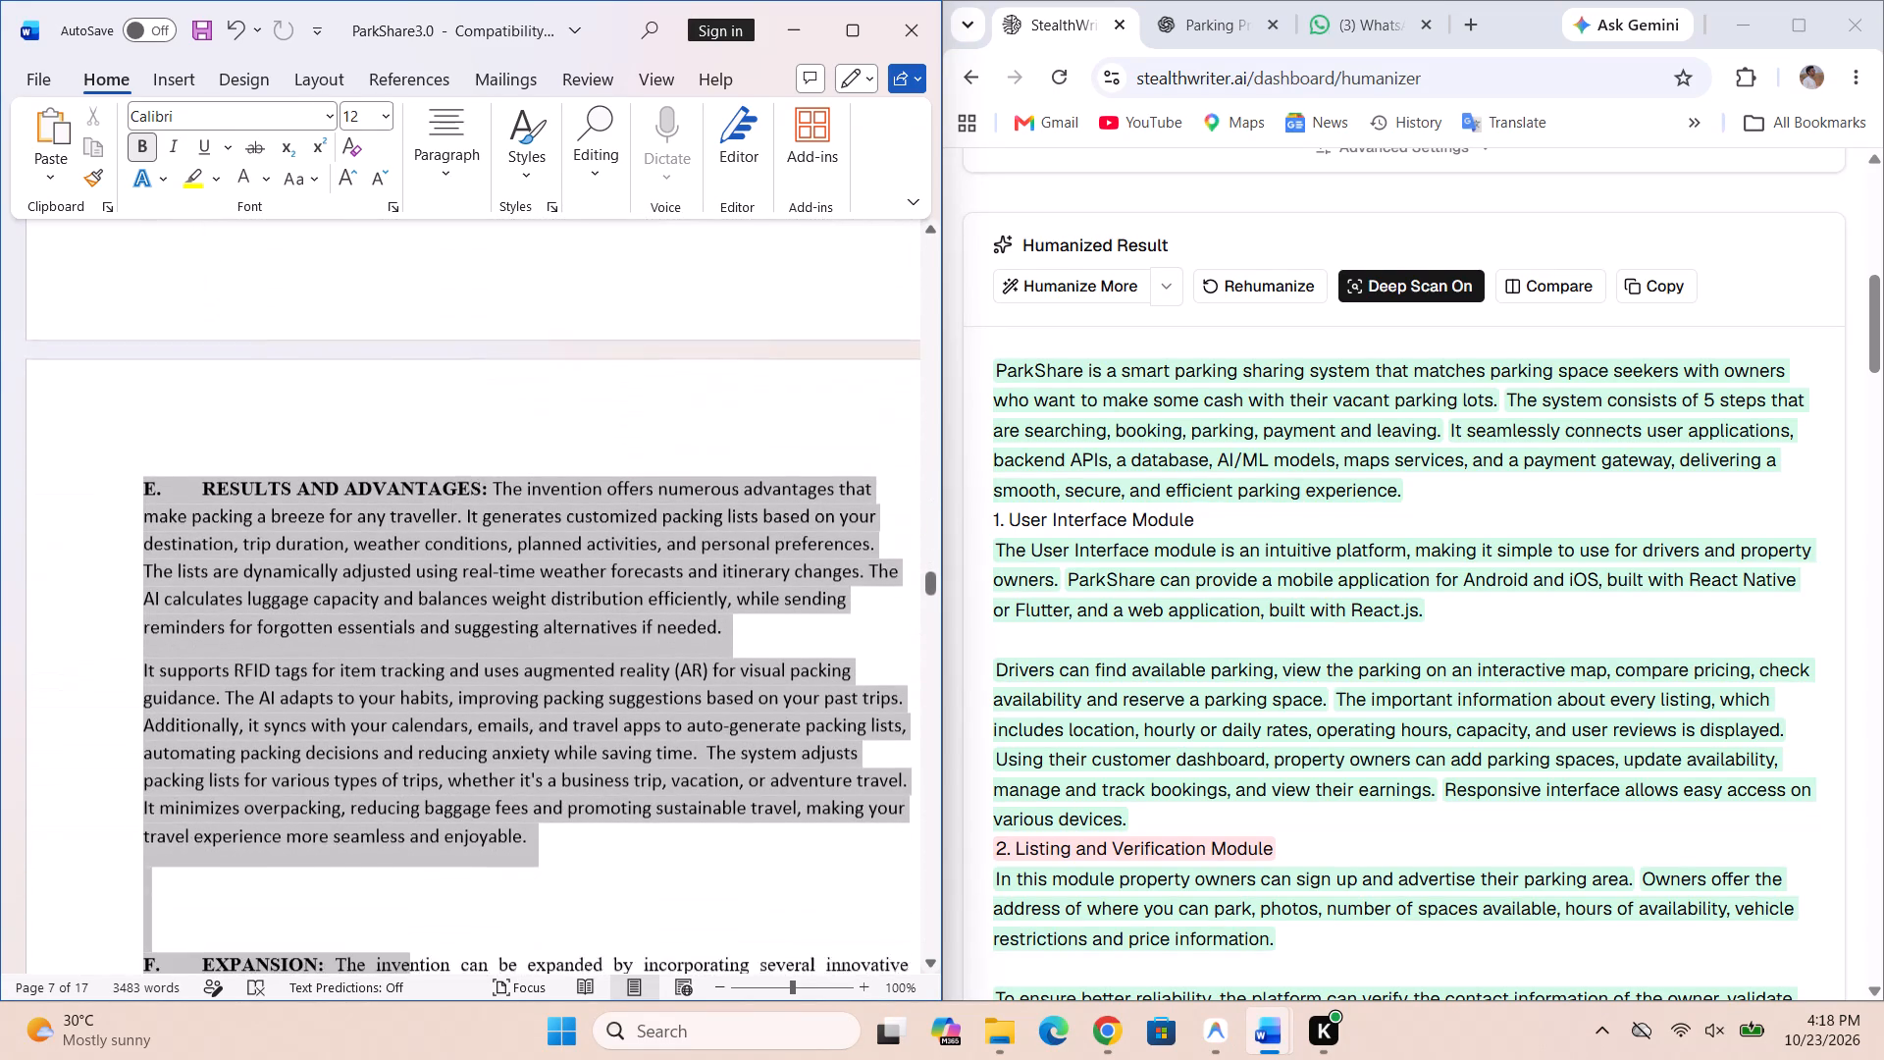
left_click_drag(409, 991, 565, 630)
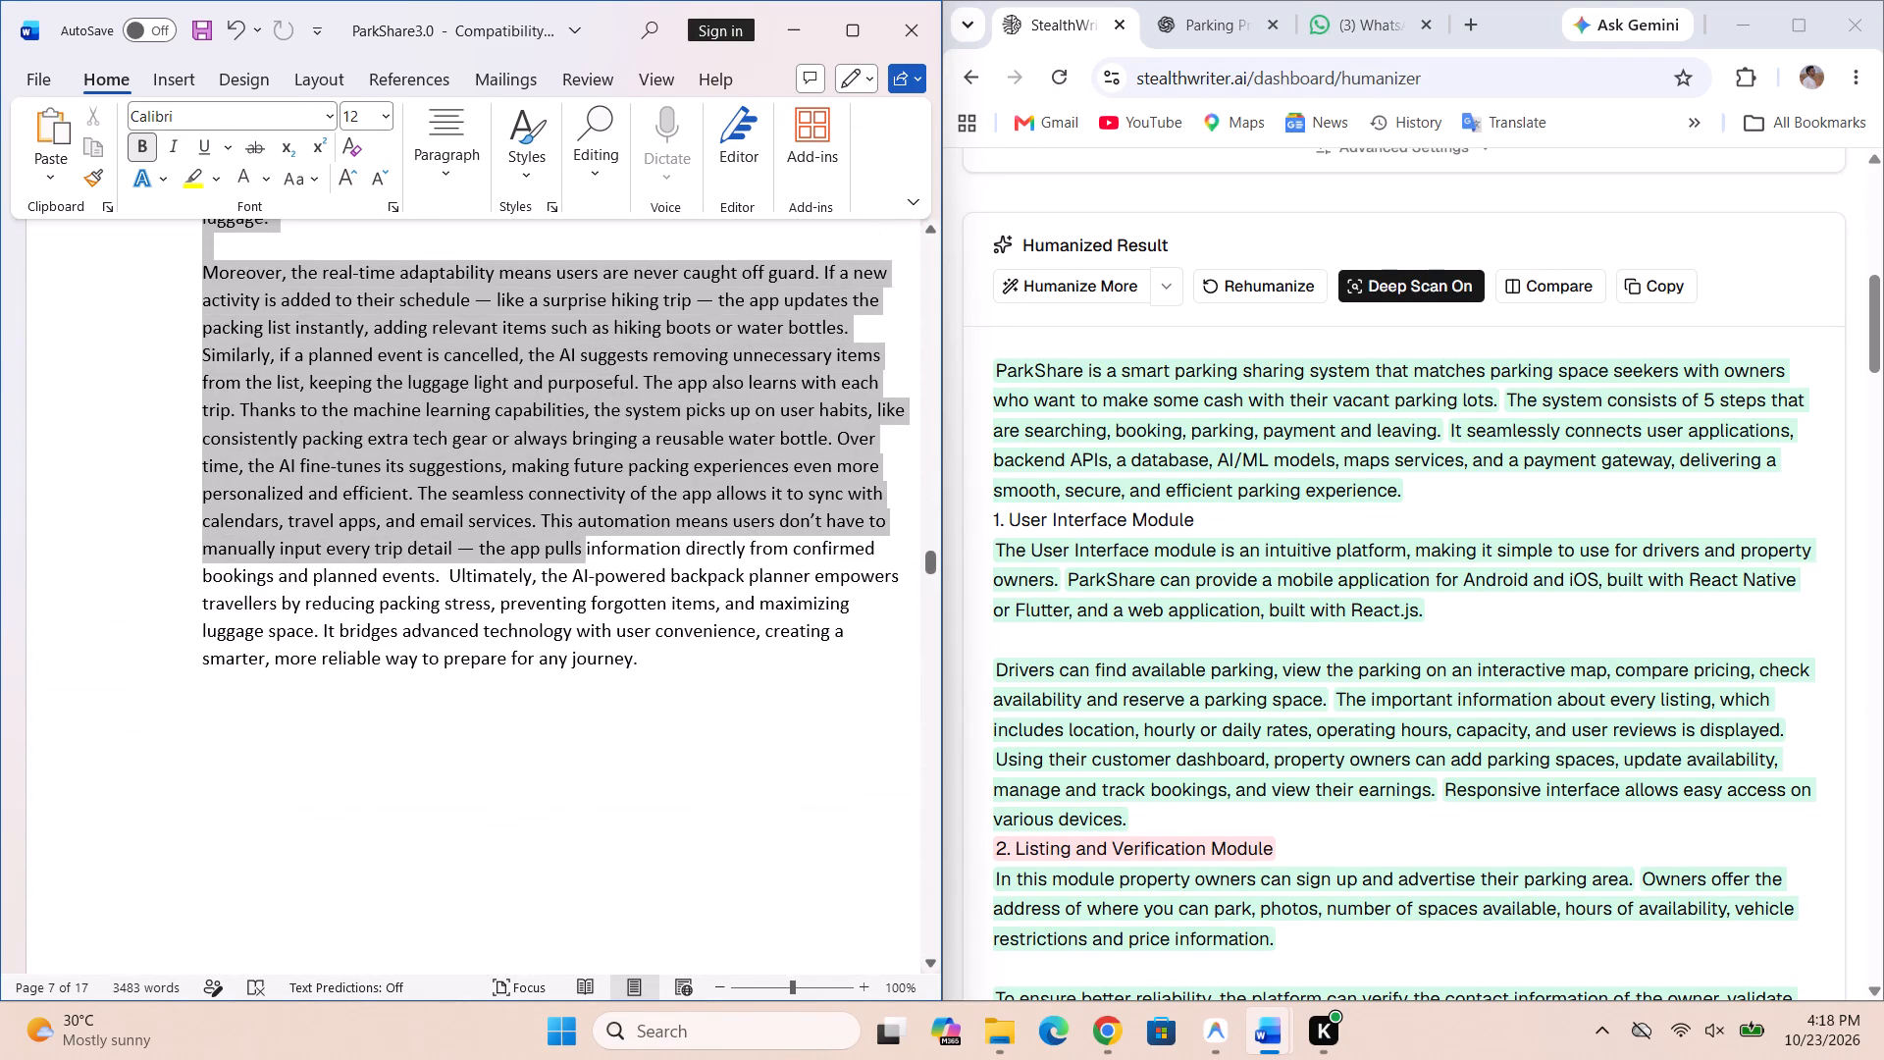
left_click_drag(565, 630, 665, 692)
key("ctrl+v")
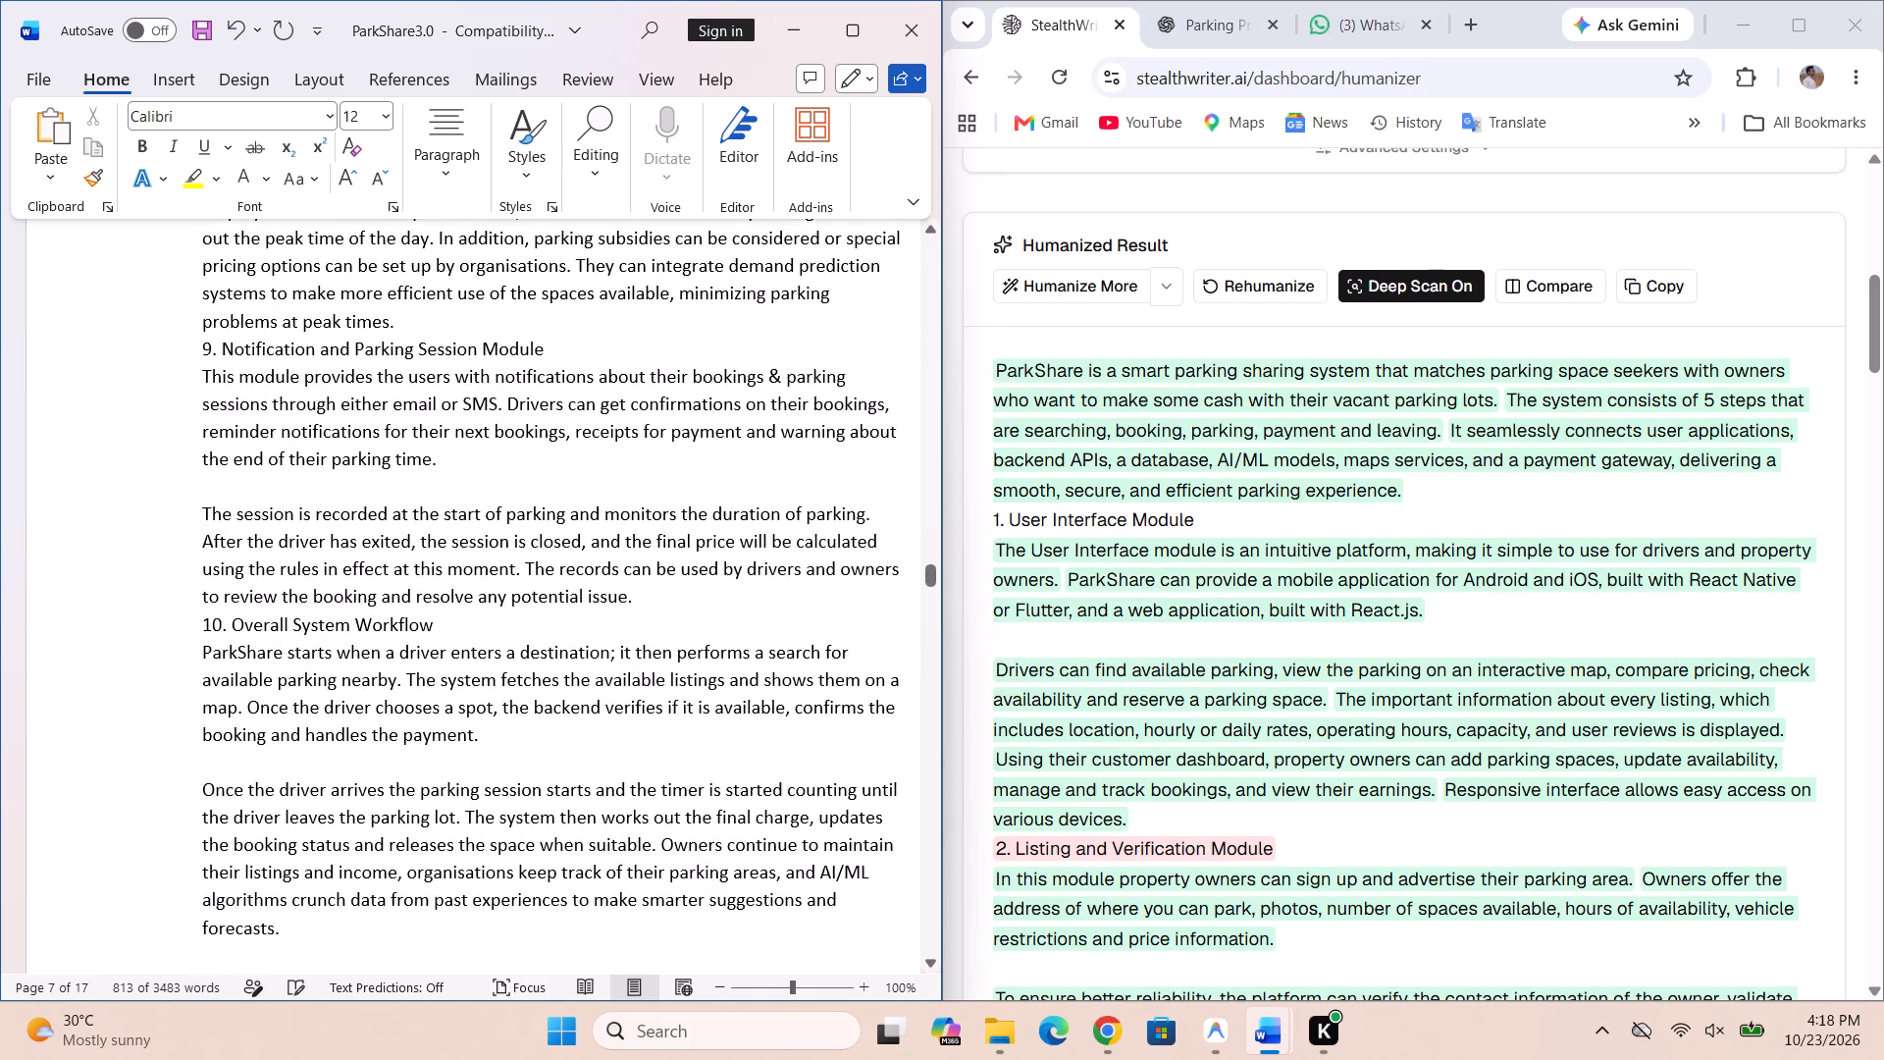
Insert an empty line between the "Technical Description:" heading and the pasted ParkShare text.
scroll(665, 692, "up", 8)
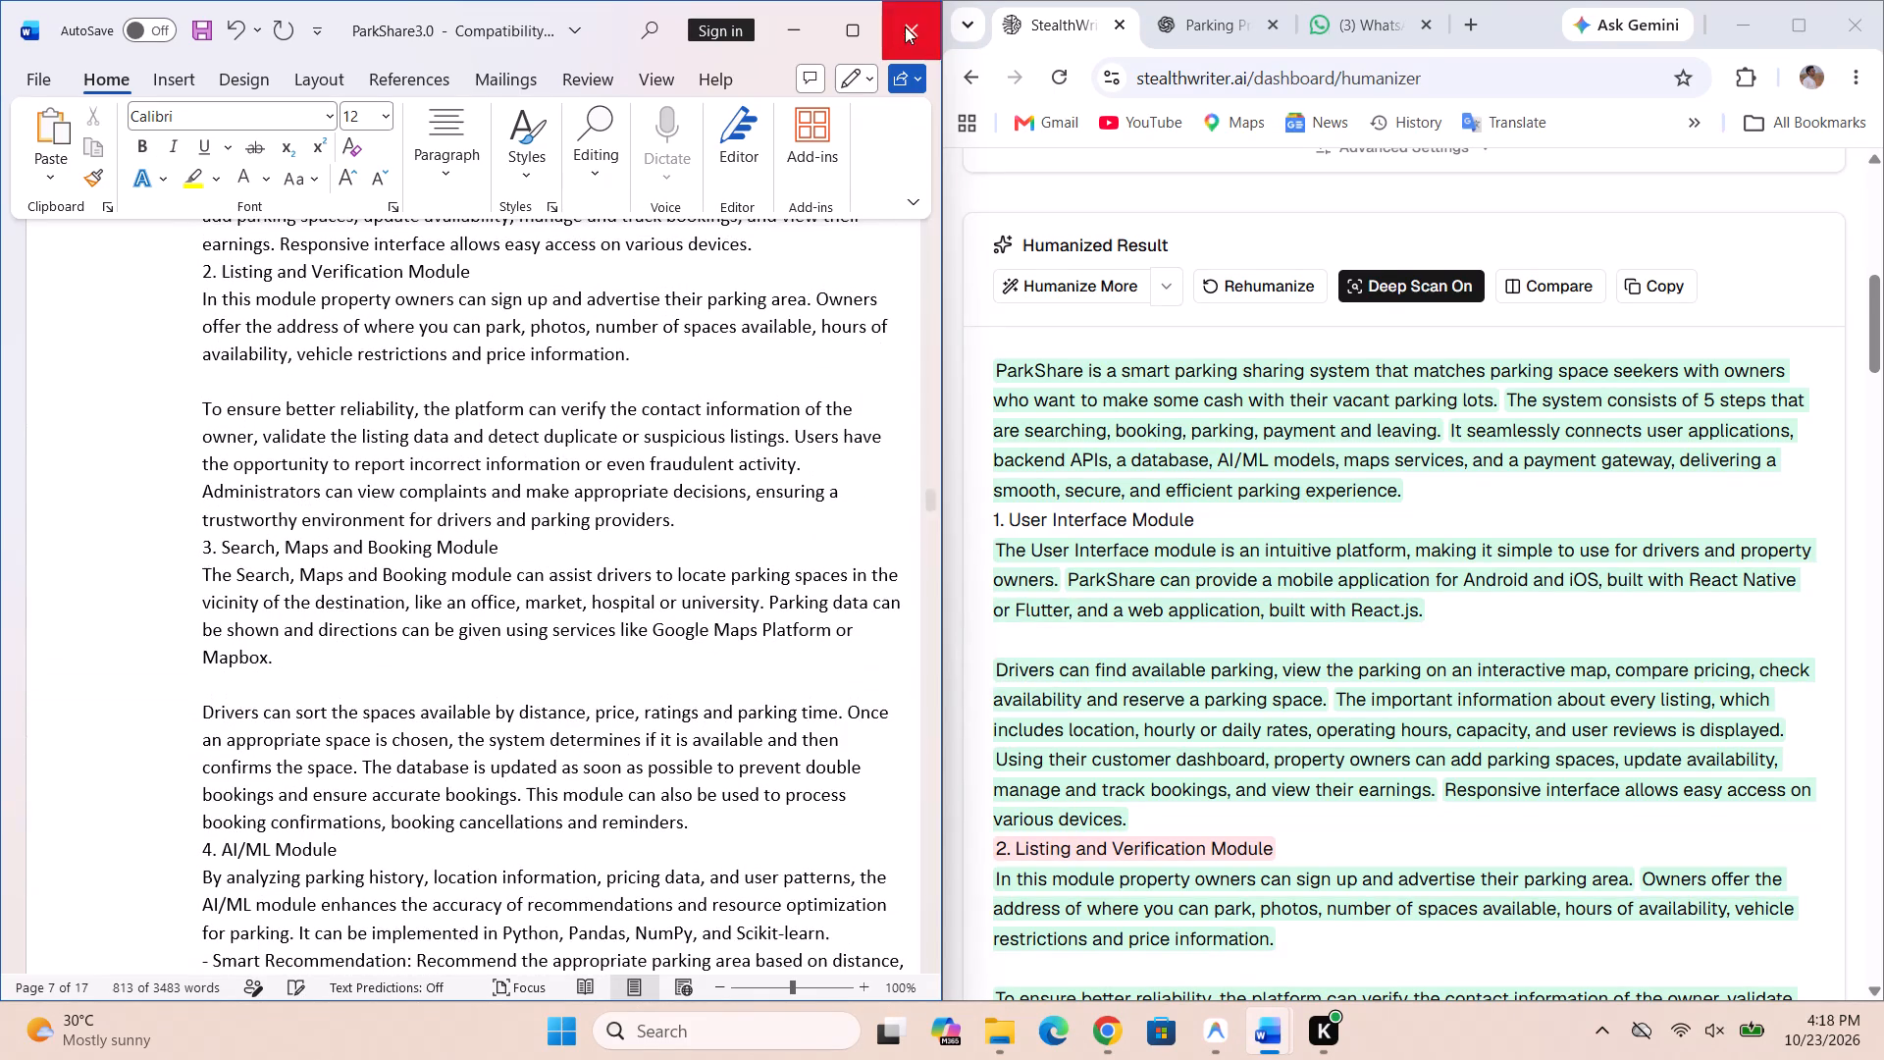
scroll(835, 509, "up", 2)
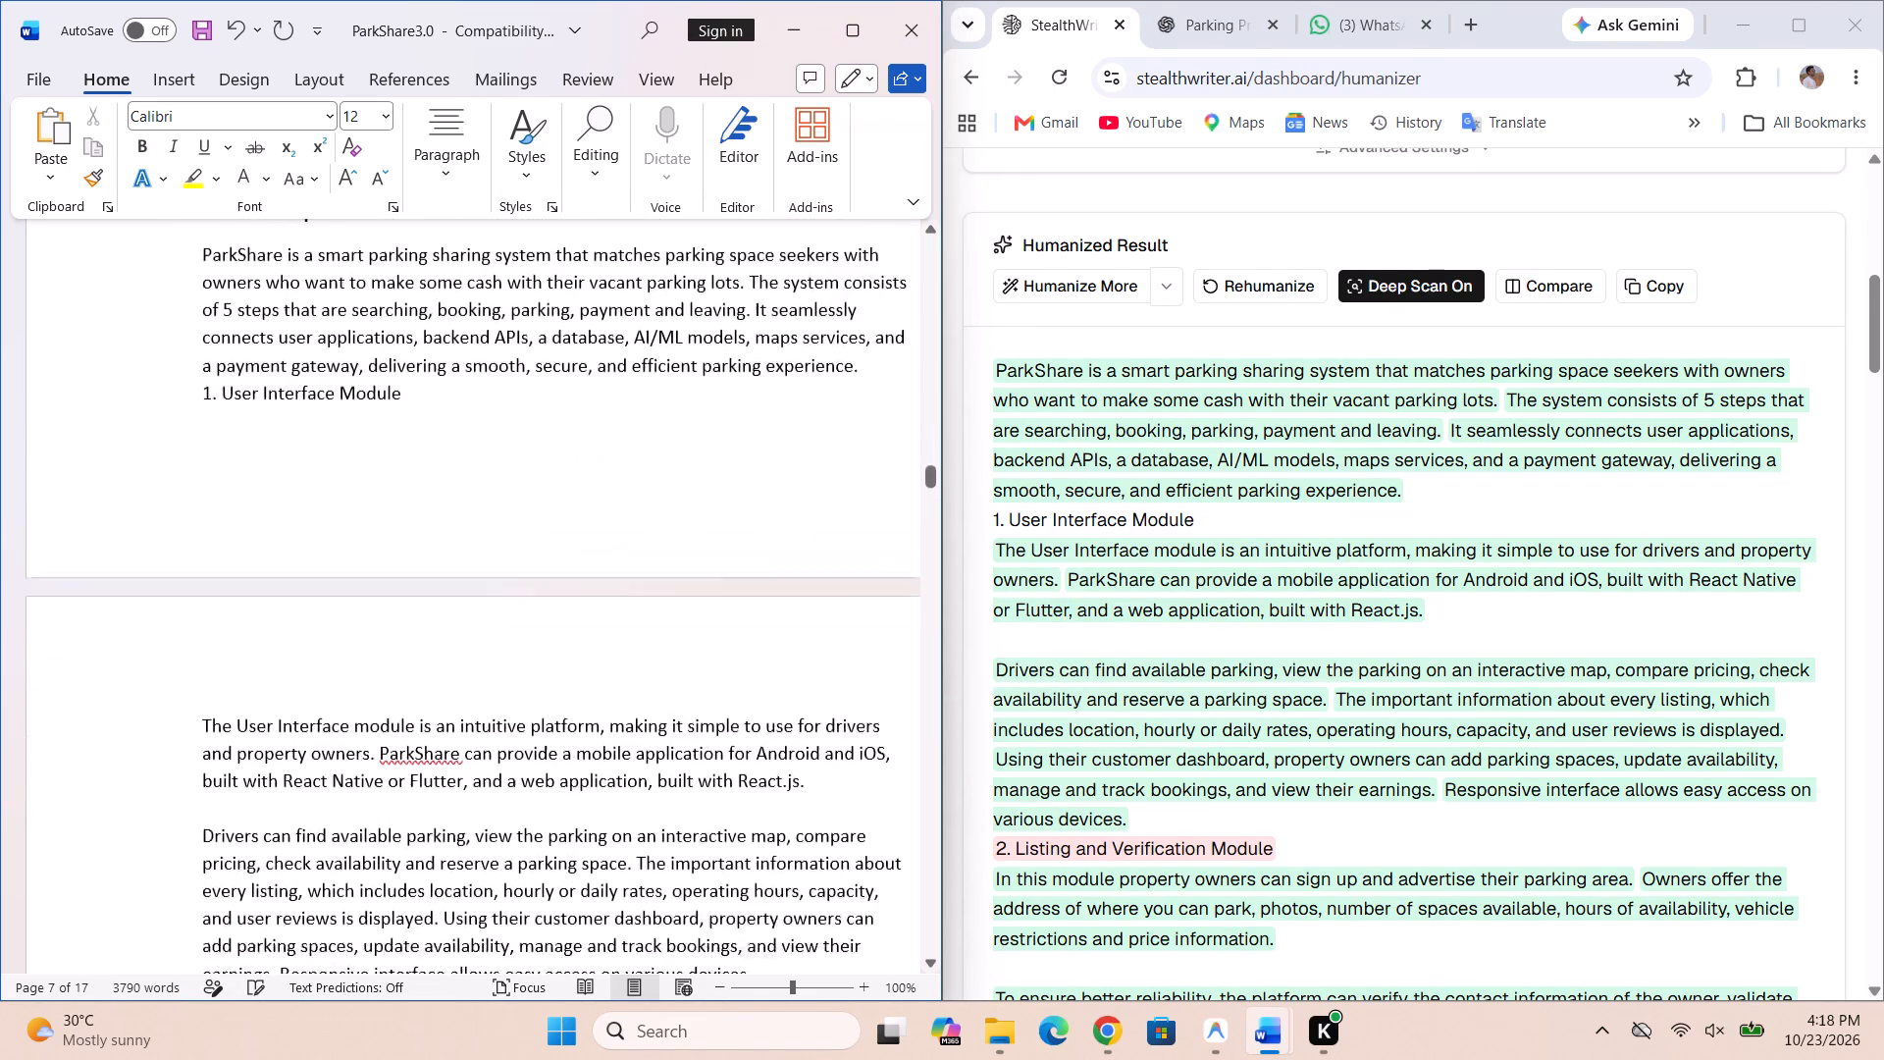
scroll(835, 509, "up", 3)
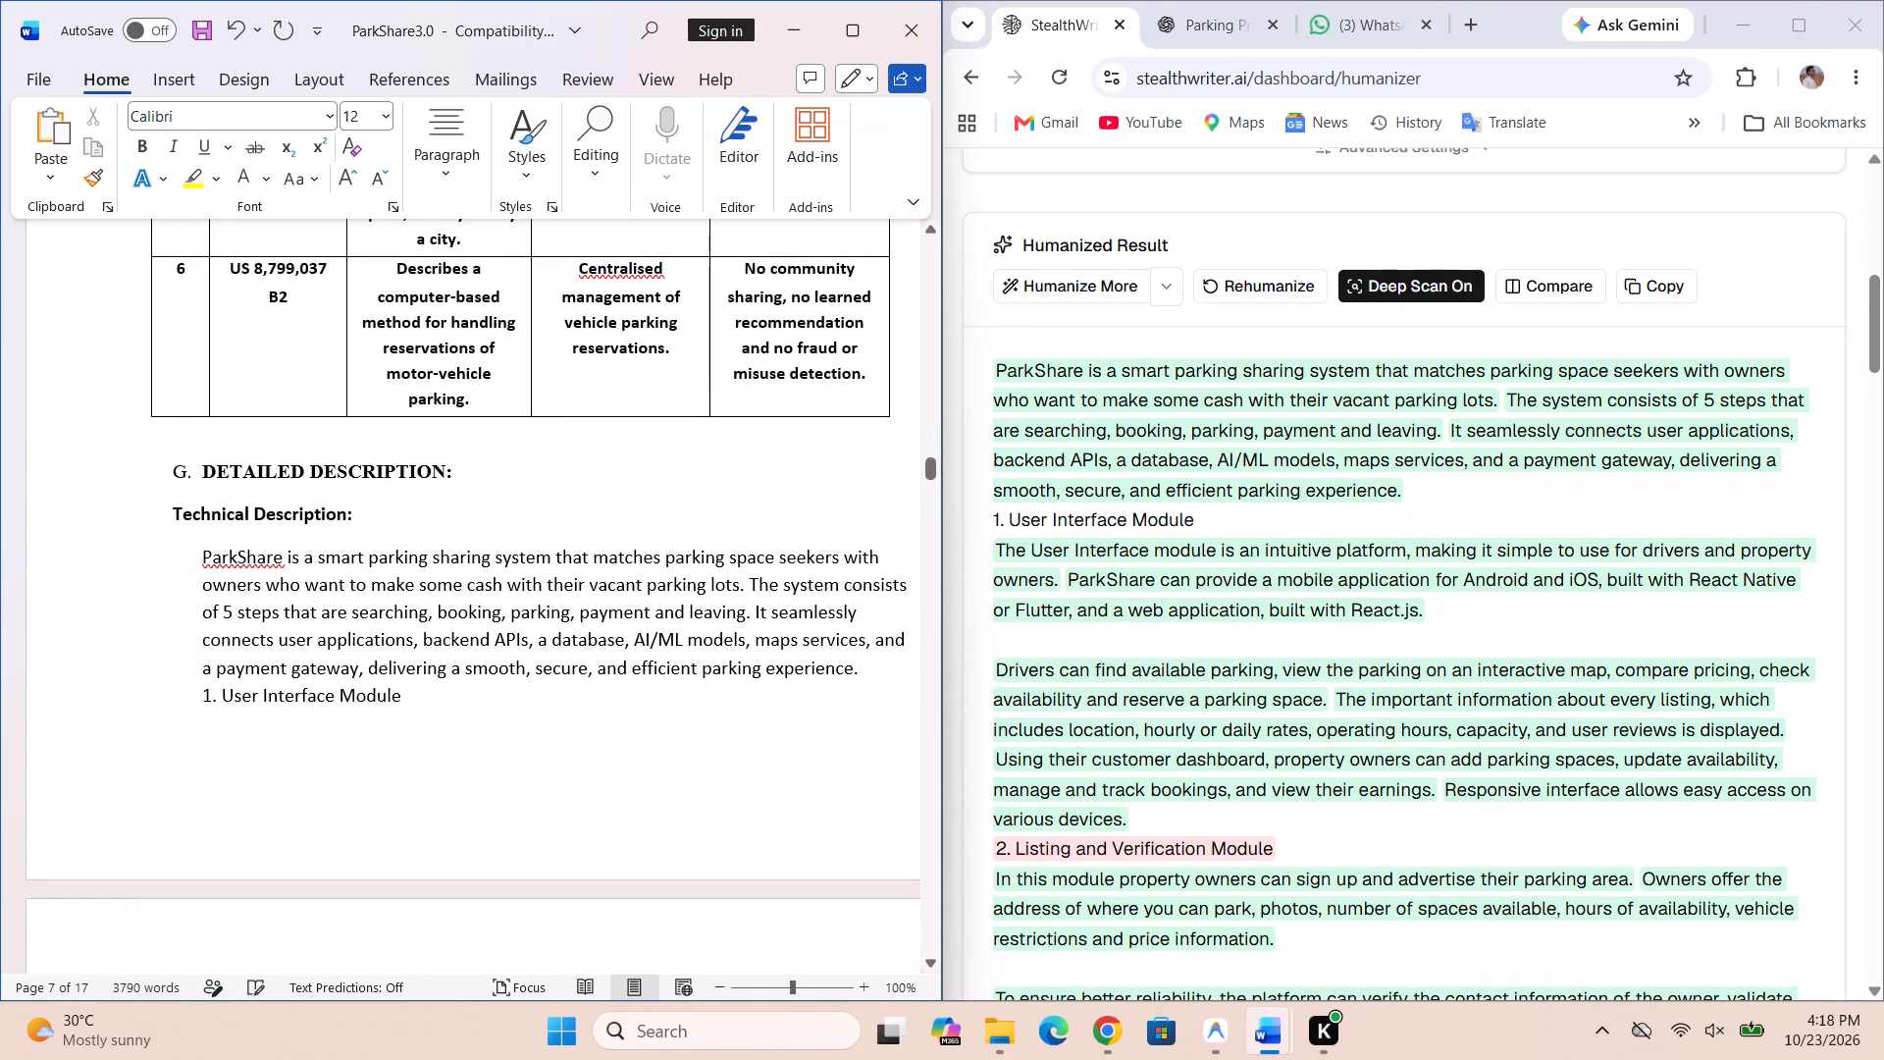
left_click(398, 520)
key("Return")
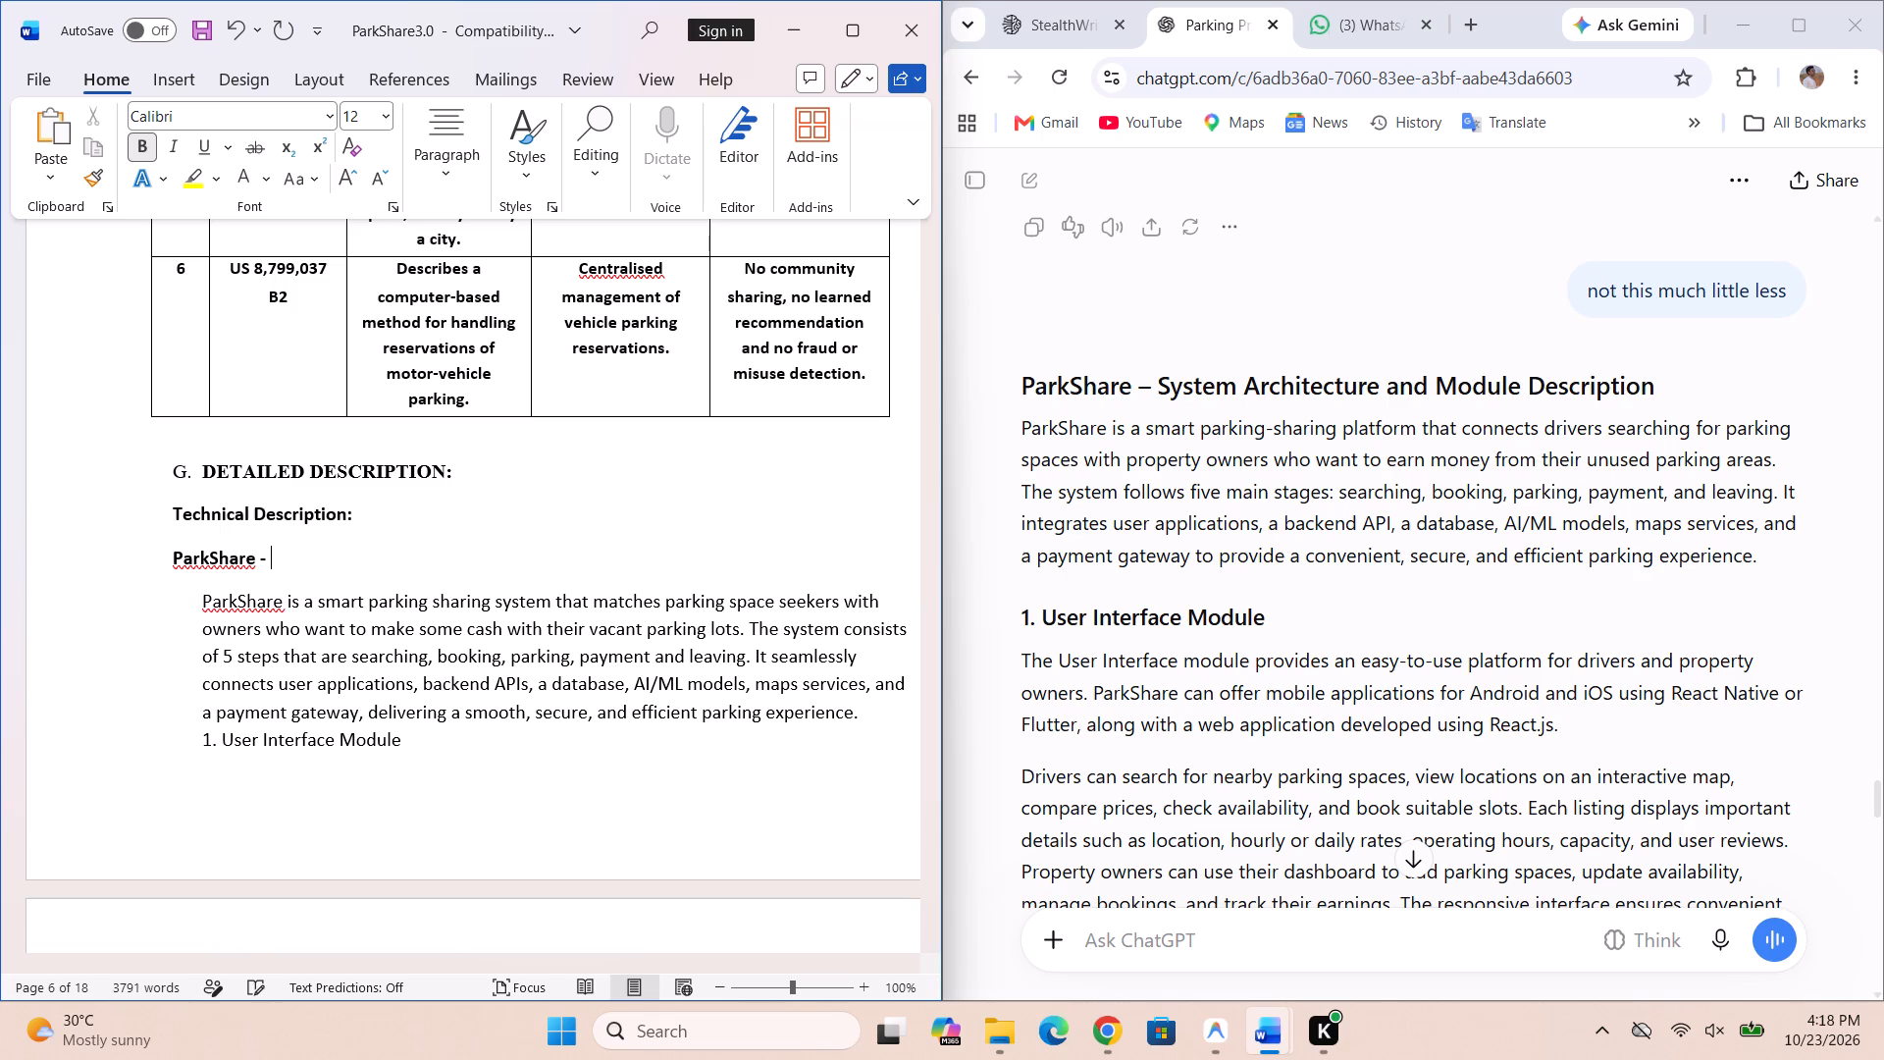
type("(System Ar")
type("chi")
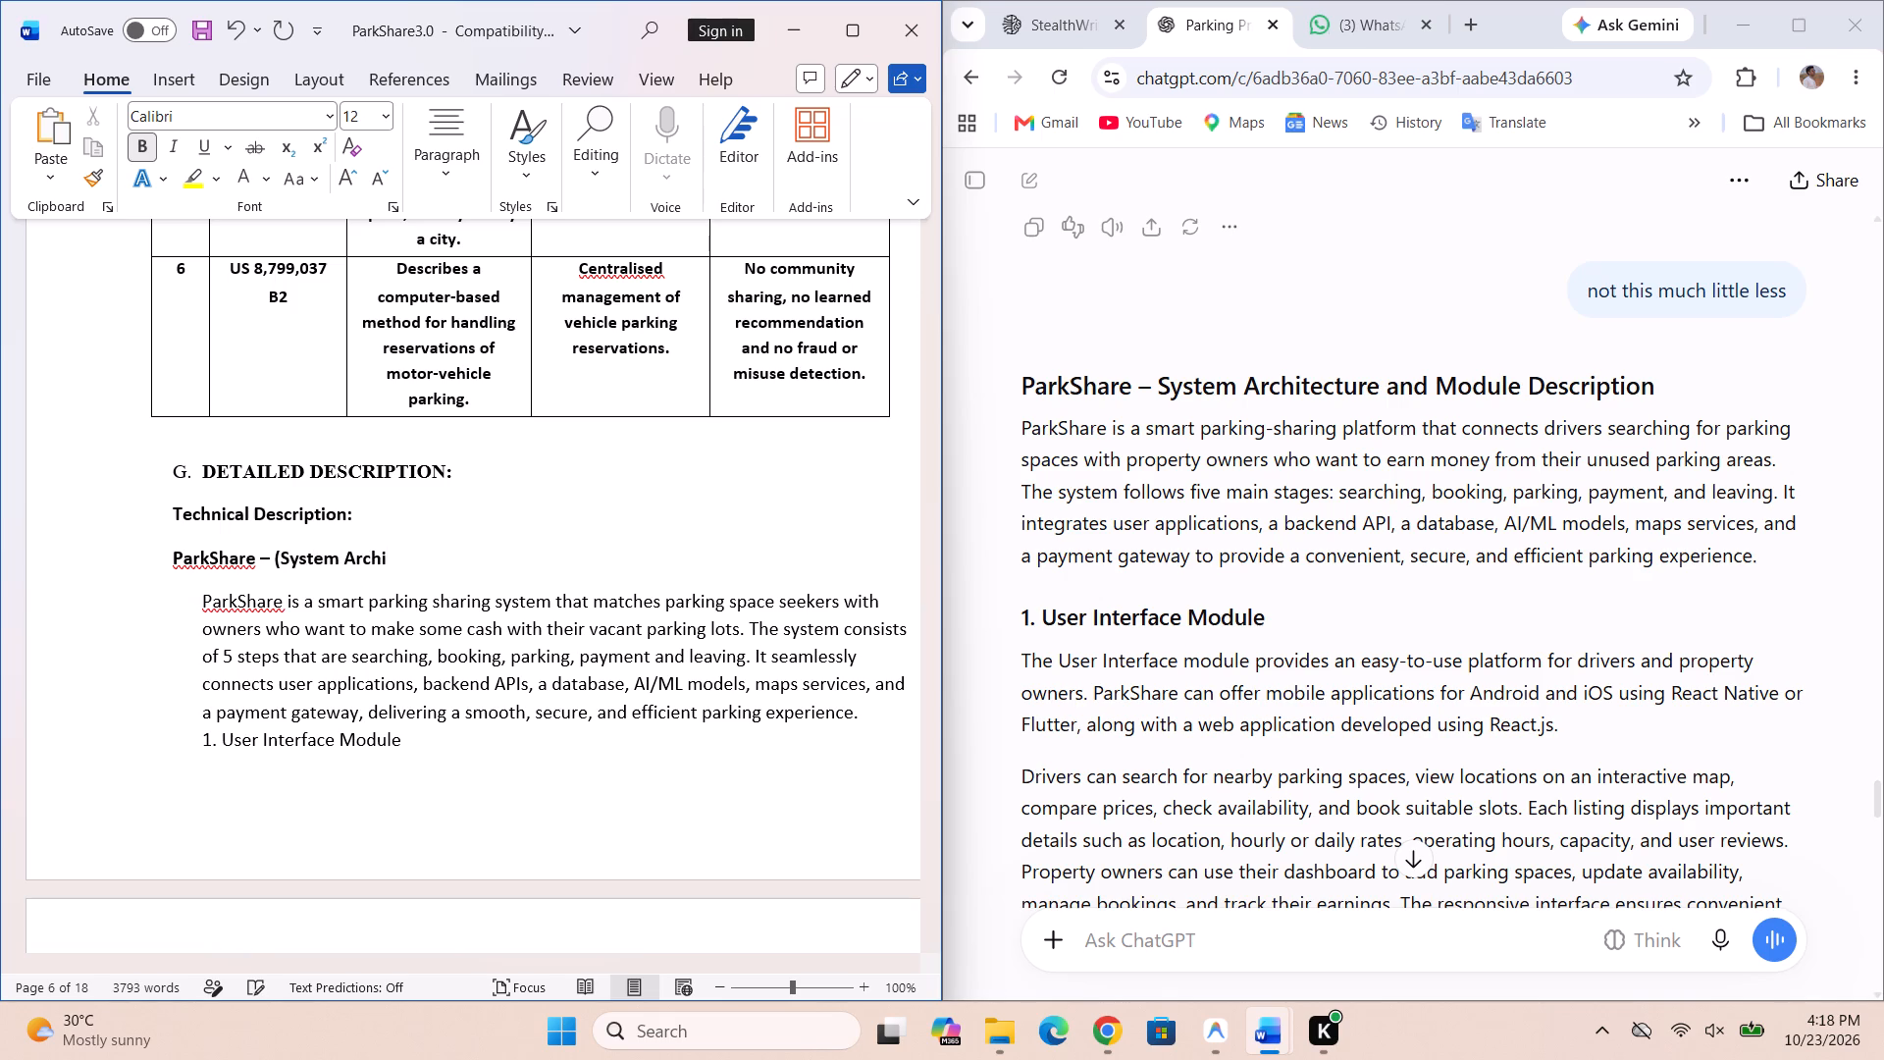
type("tech")
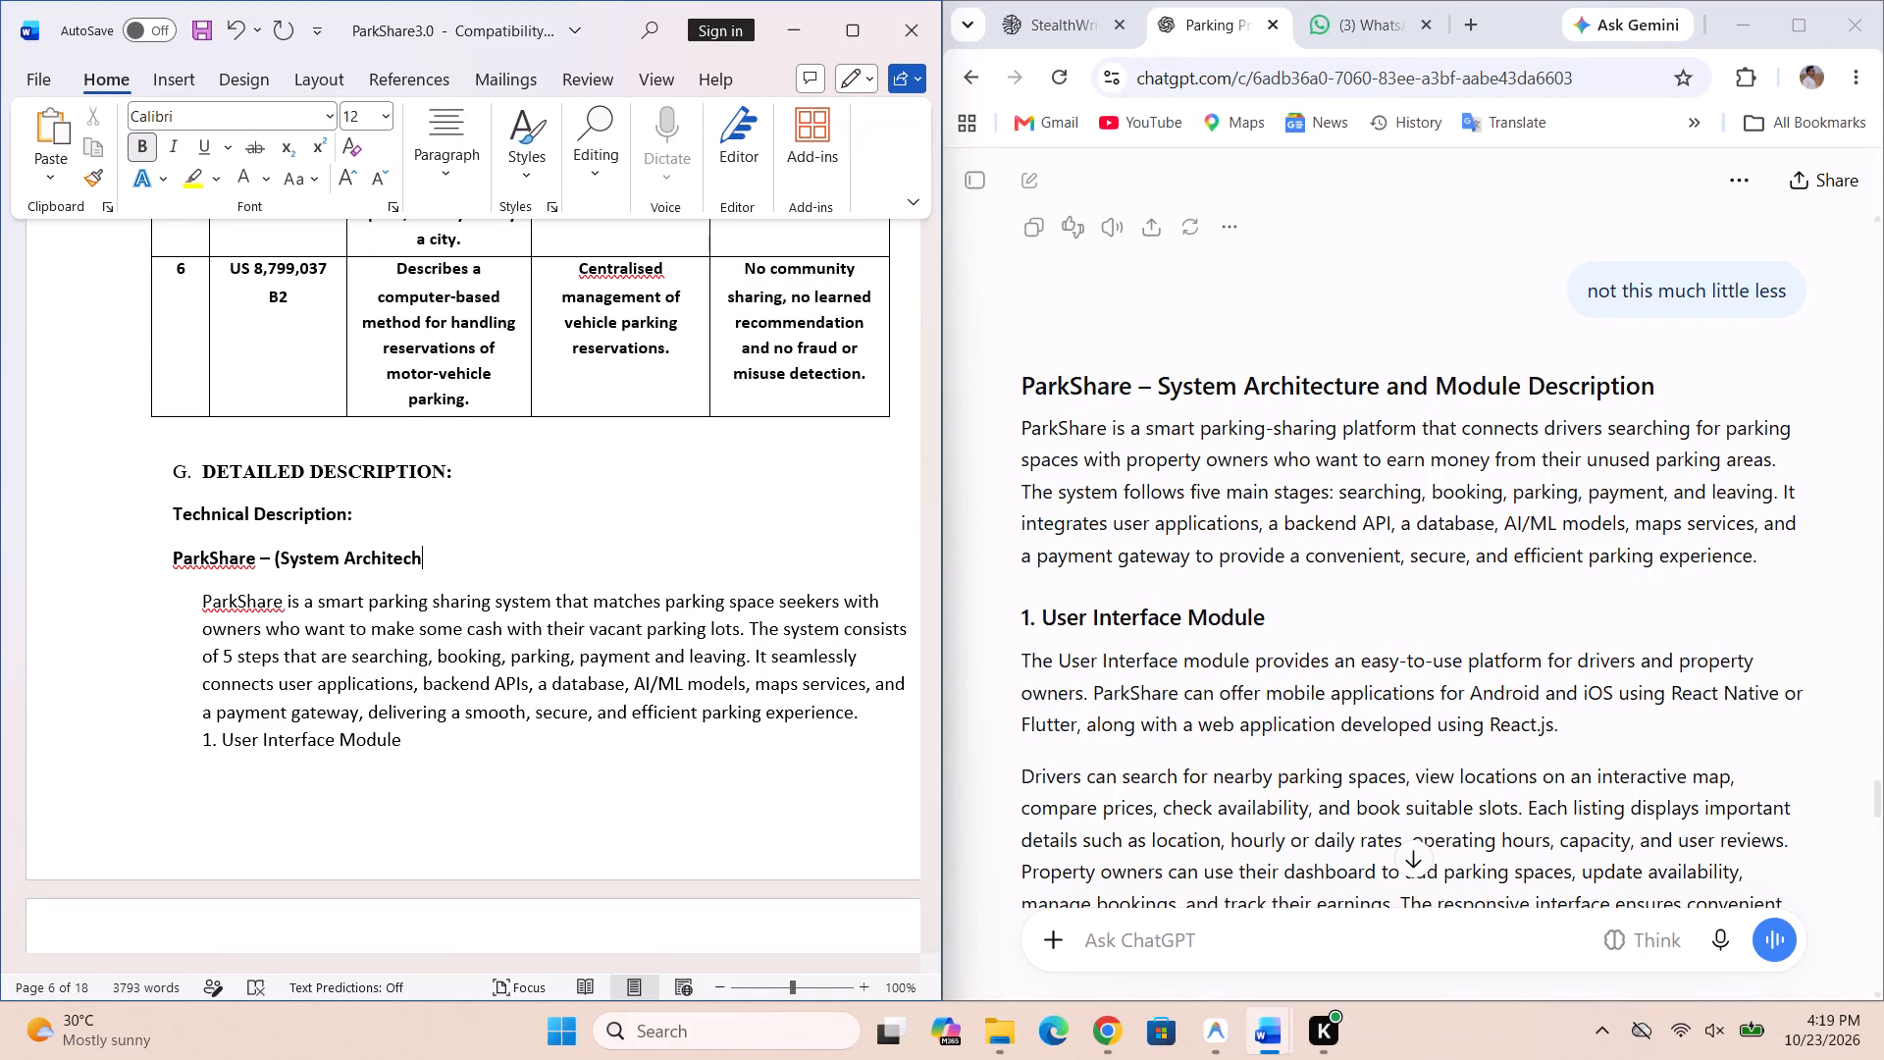
key("BackSpace")
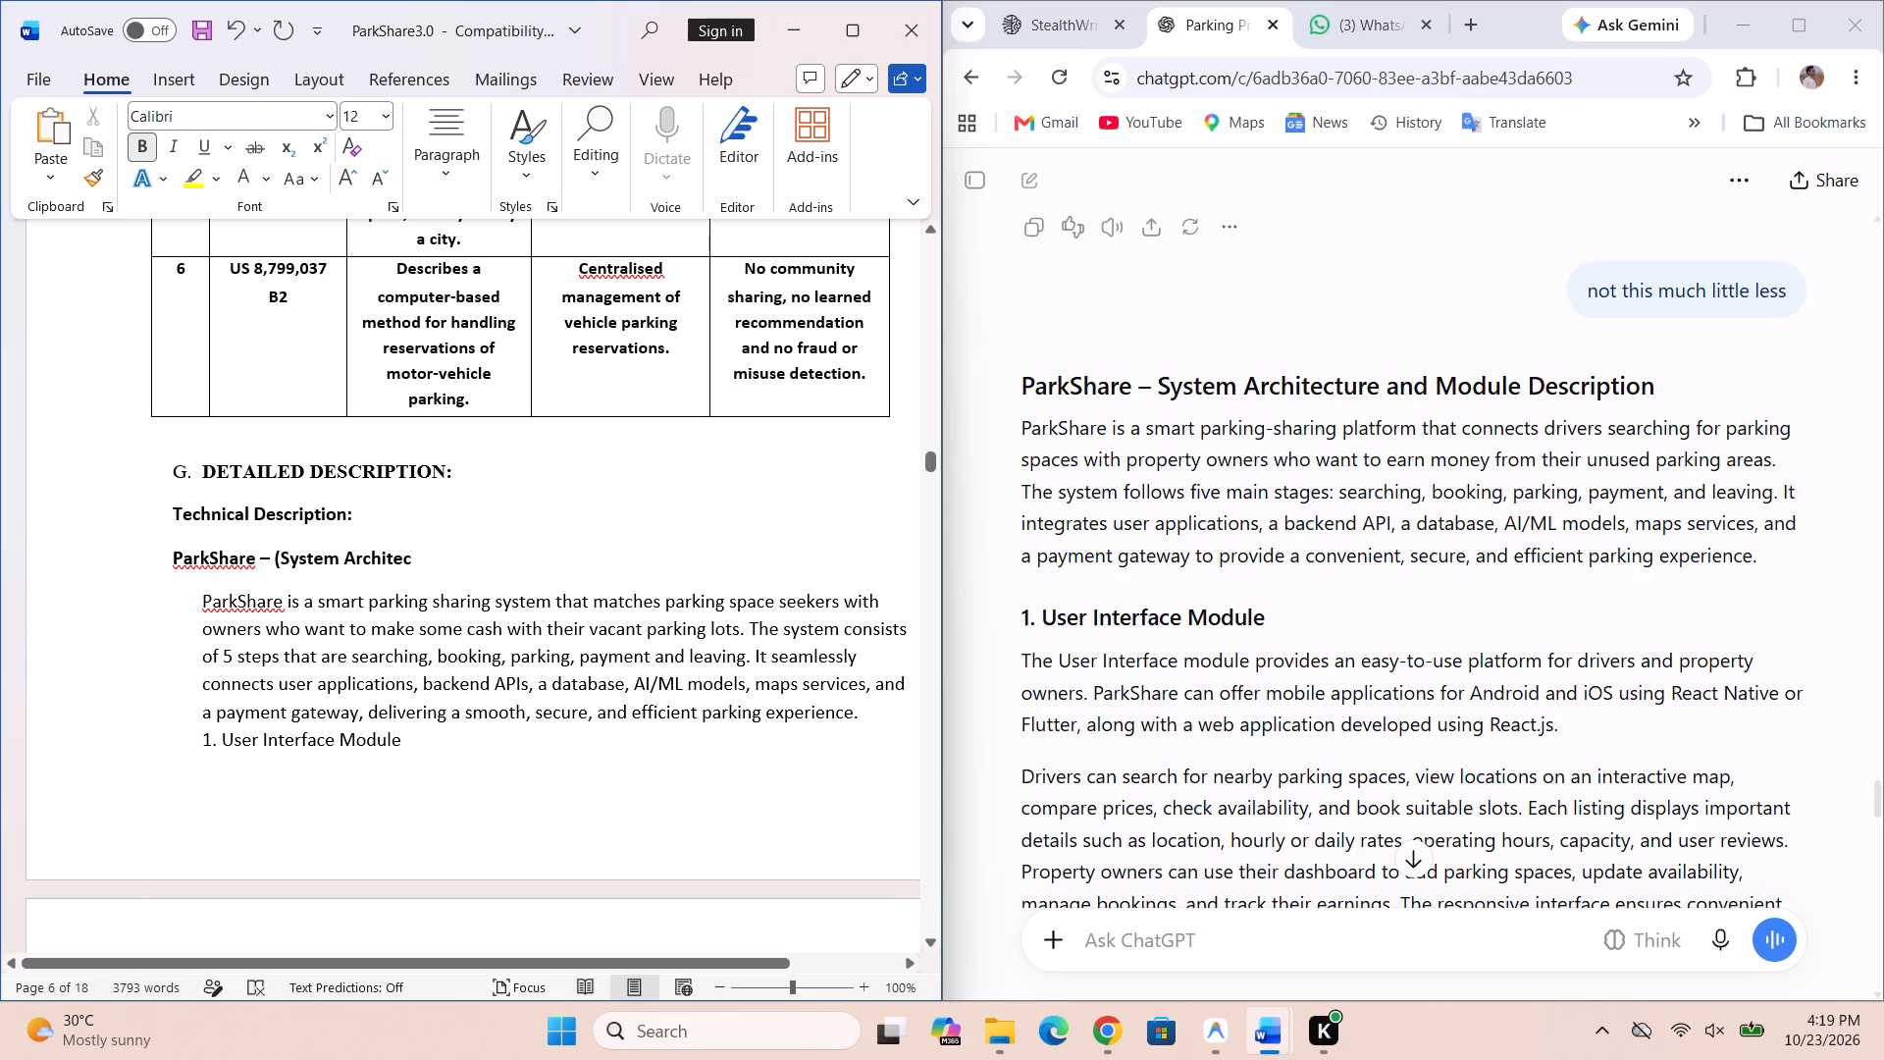
type("ture")
key("space")
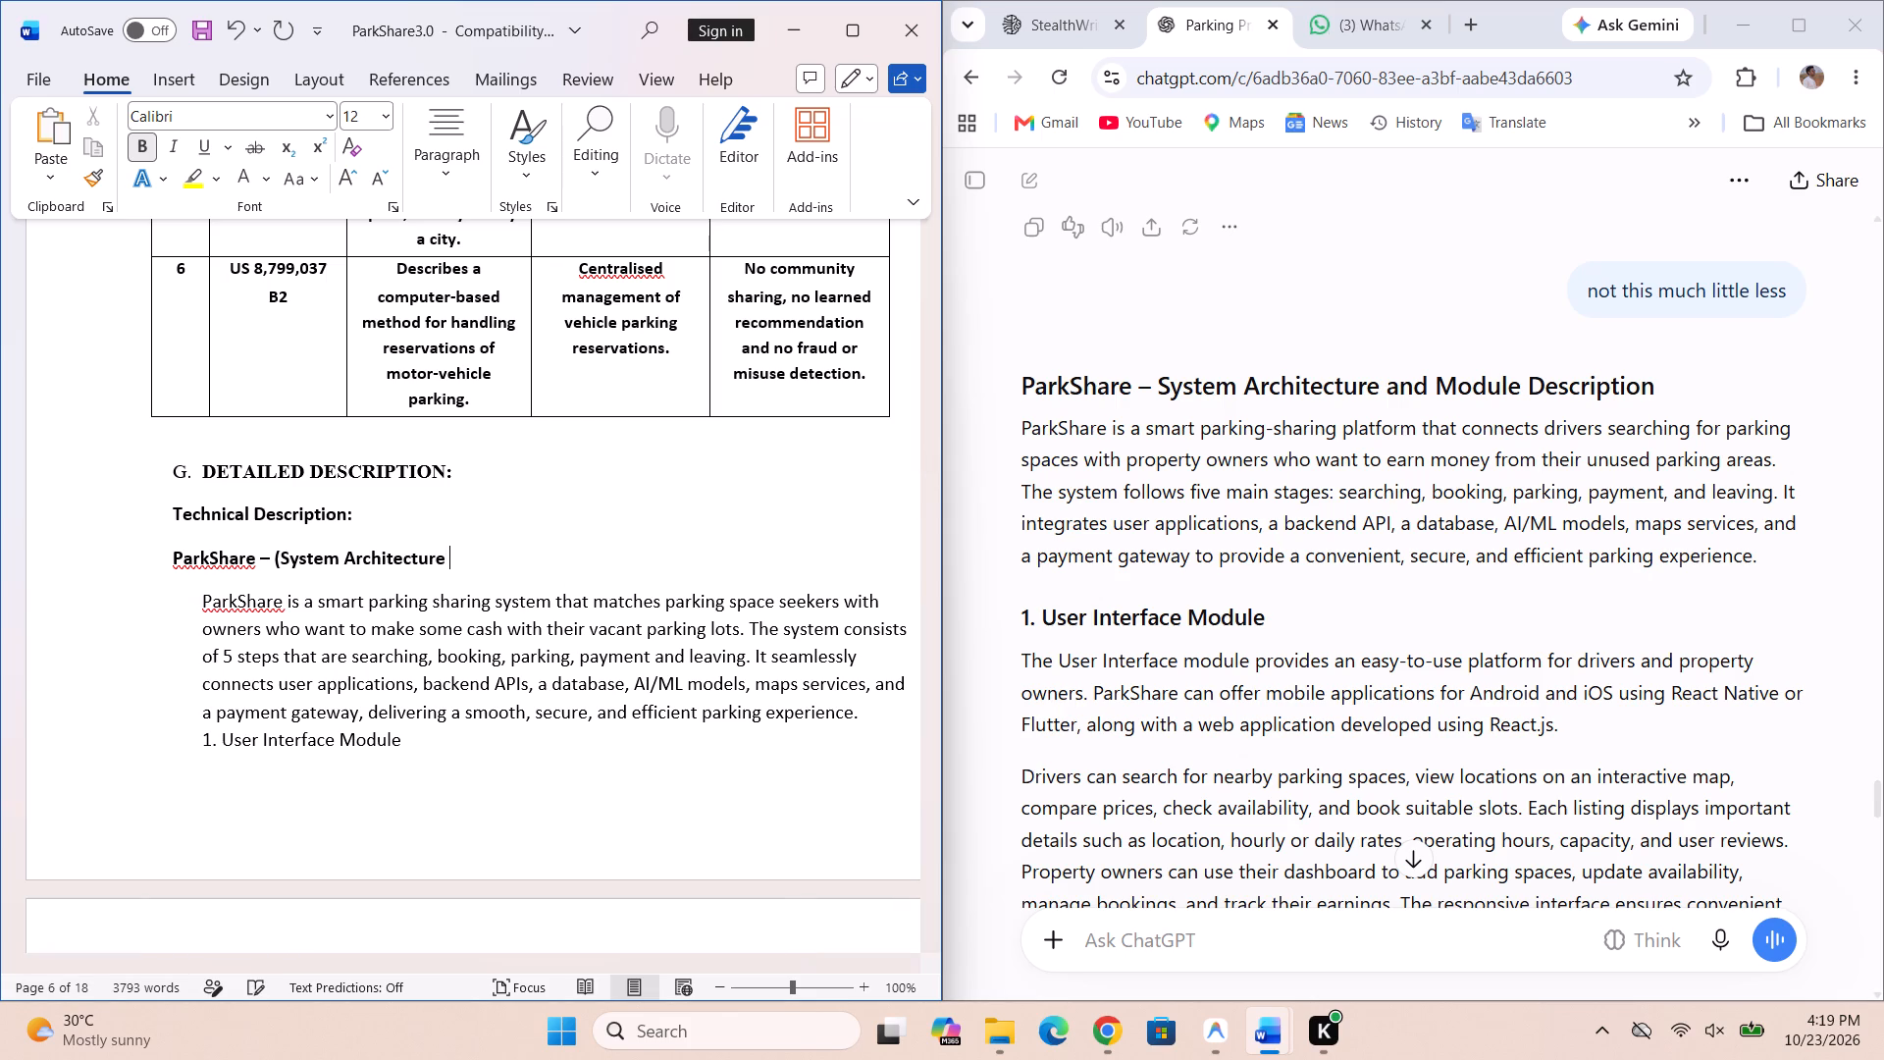
type("and M")
type("odule")
key("space")
type("Description")
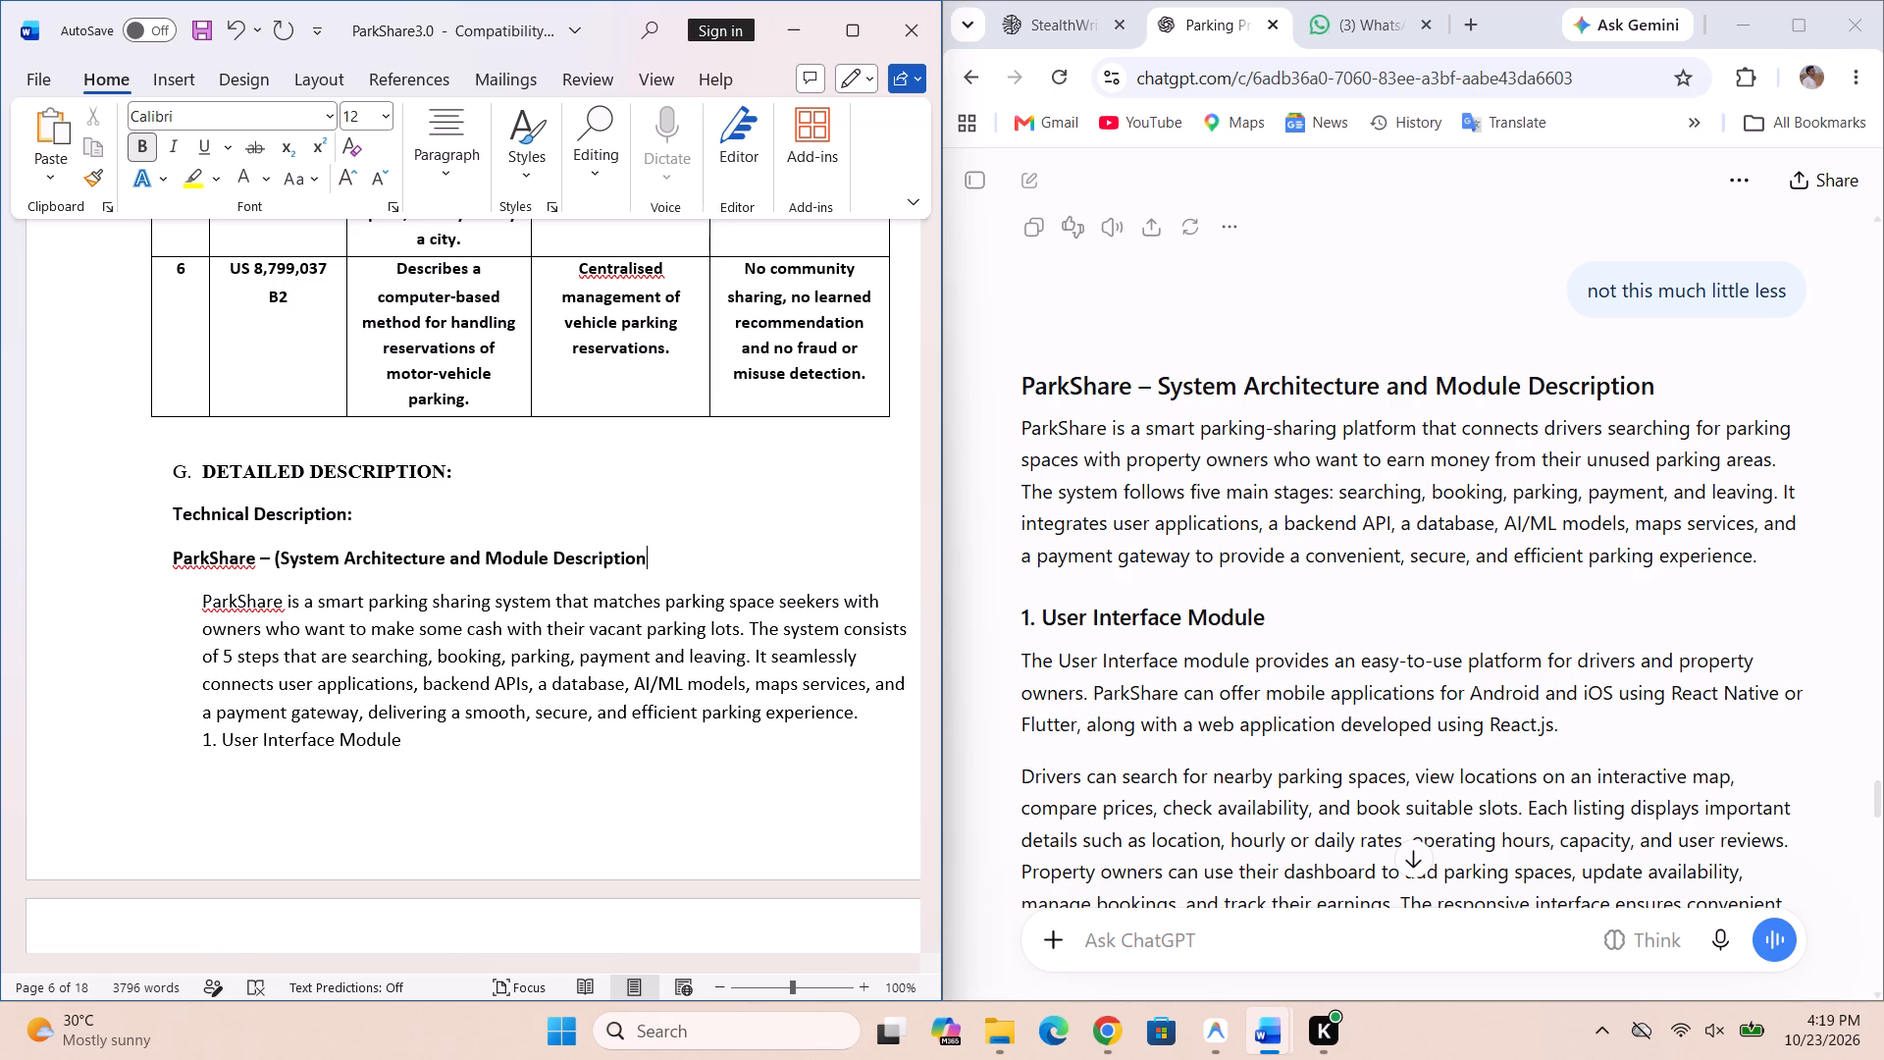
key("shift+parenright")
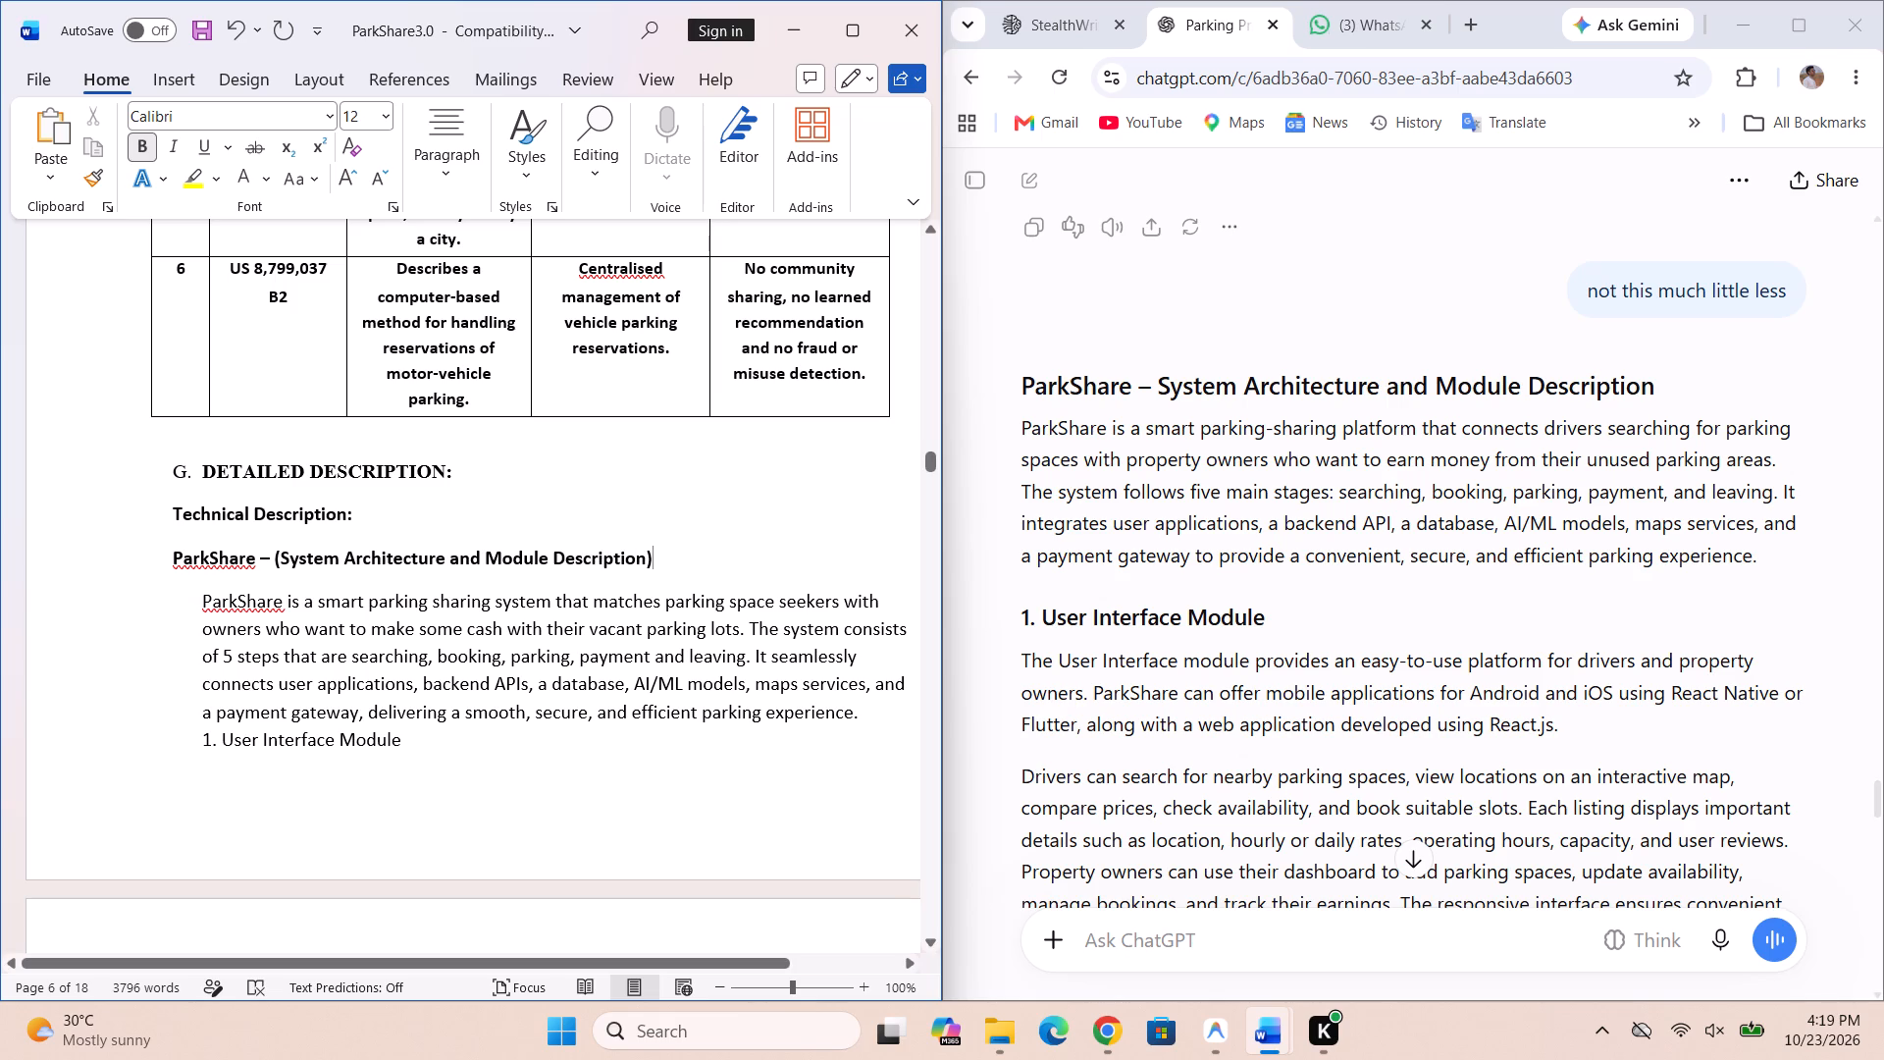
Remove the indent from the introductory paragraph beginning "ParkShare is a smart parking sharing system".
left_click(199, 601)
key("BackSpace")
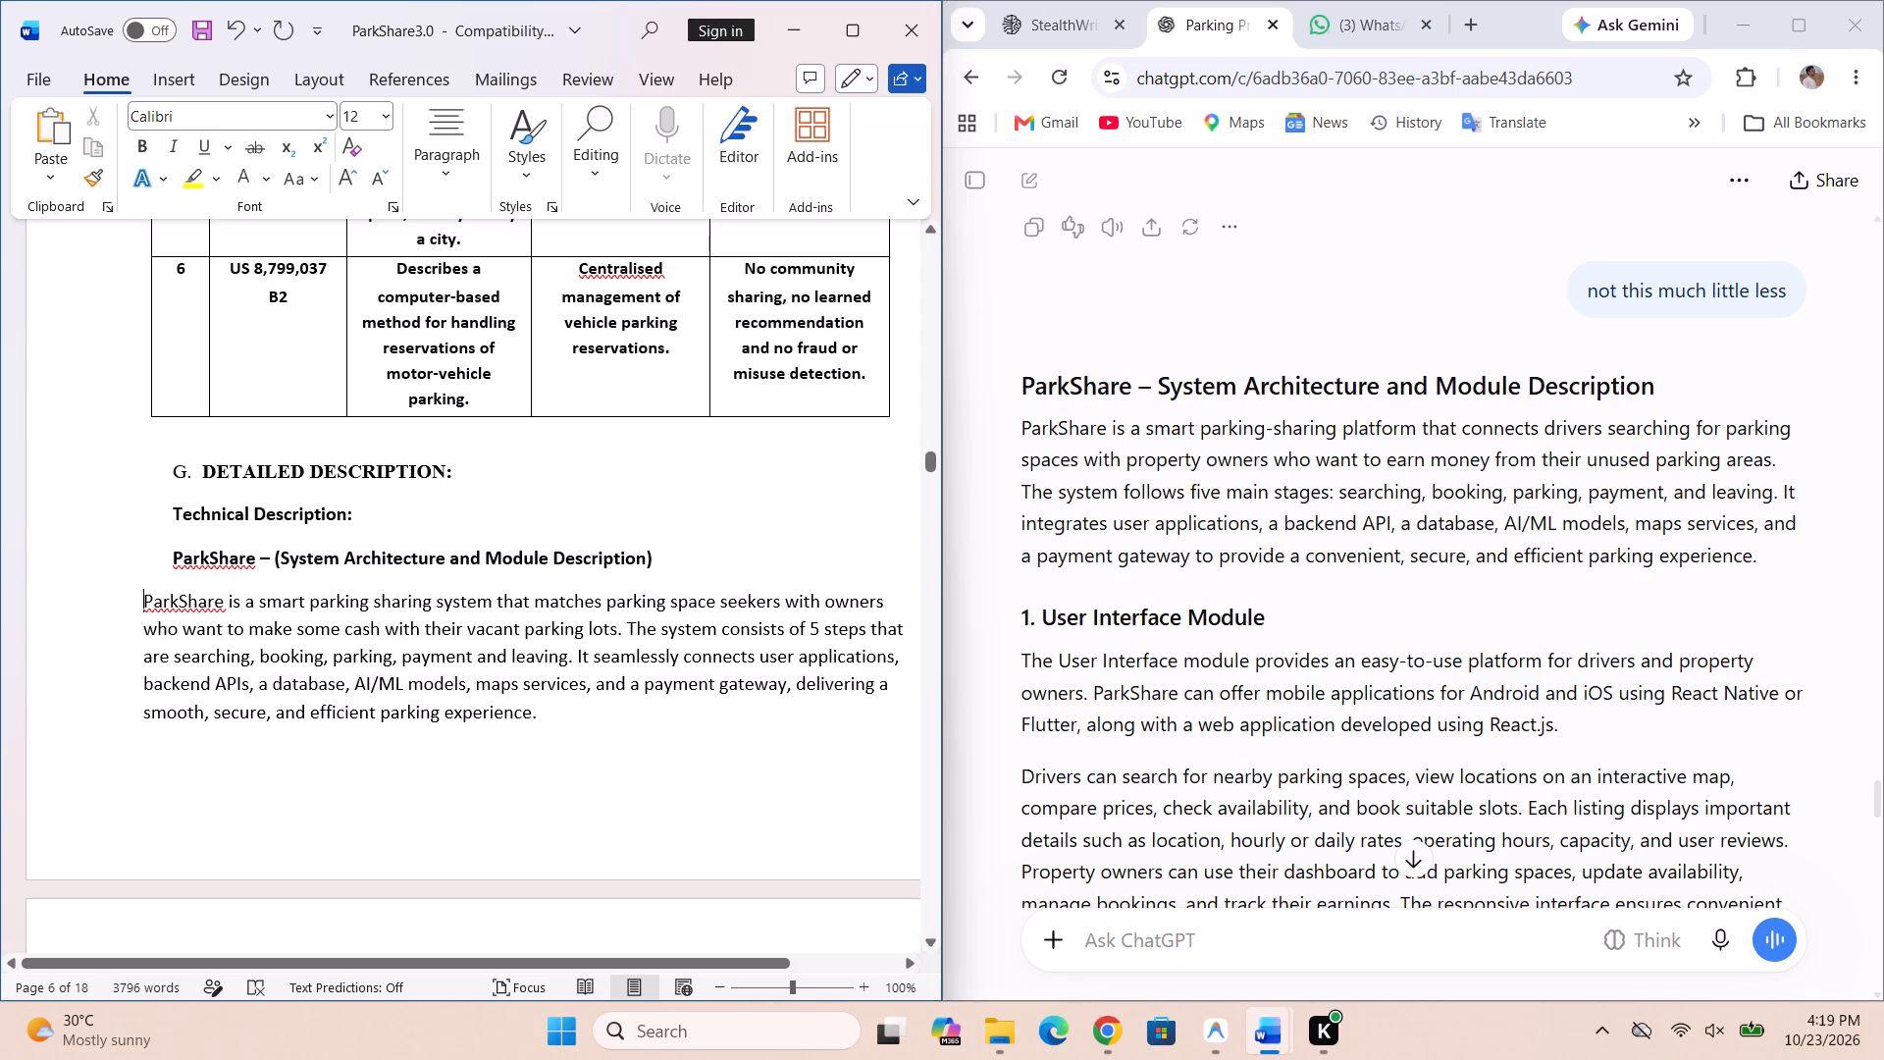
Remove the "G." numbering from the DETAILED DESCRIPTION heading.
left_click(184, 470)
key("BackSpace")
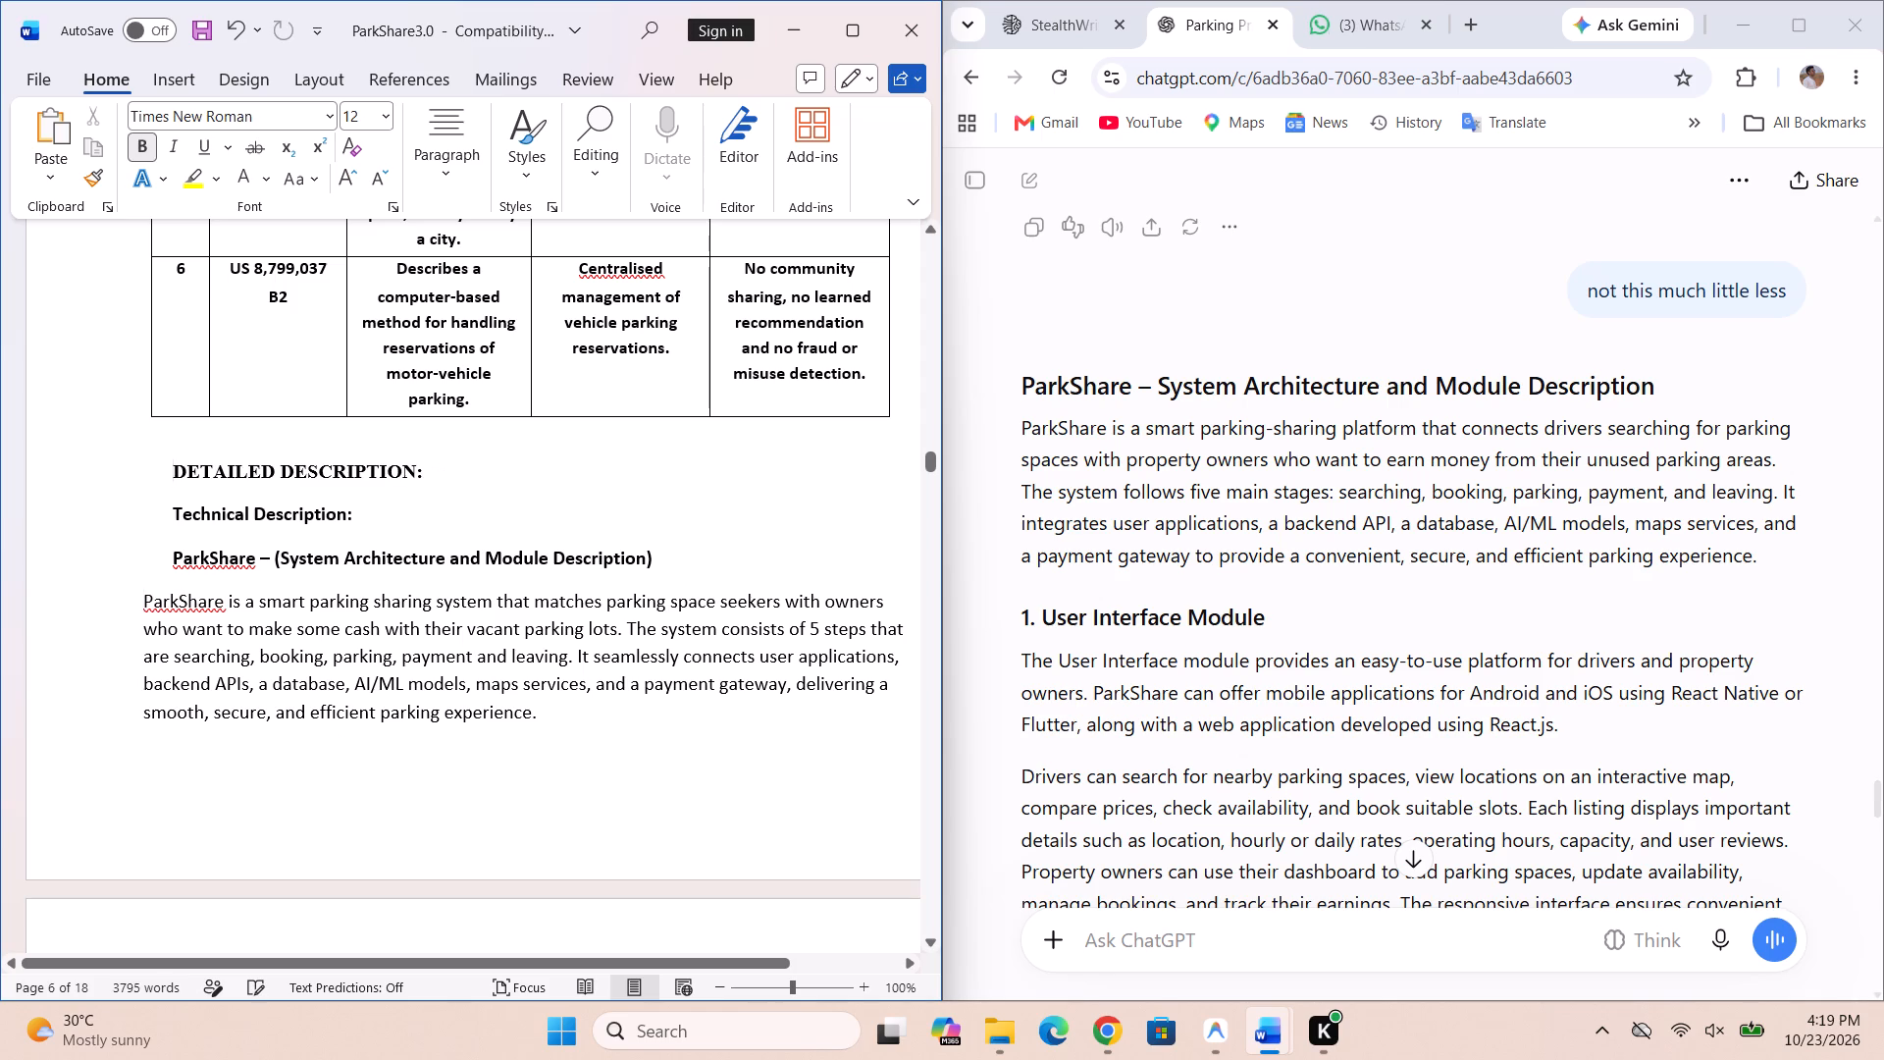
Check the section 4 heading, bring up the ParkShare 2.0 document alongside, and examine how its Detailed Description section is numbered.
scroll(286, 464, "up", 12)
scroll(286, 464, "down", 1)
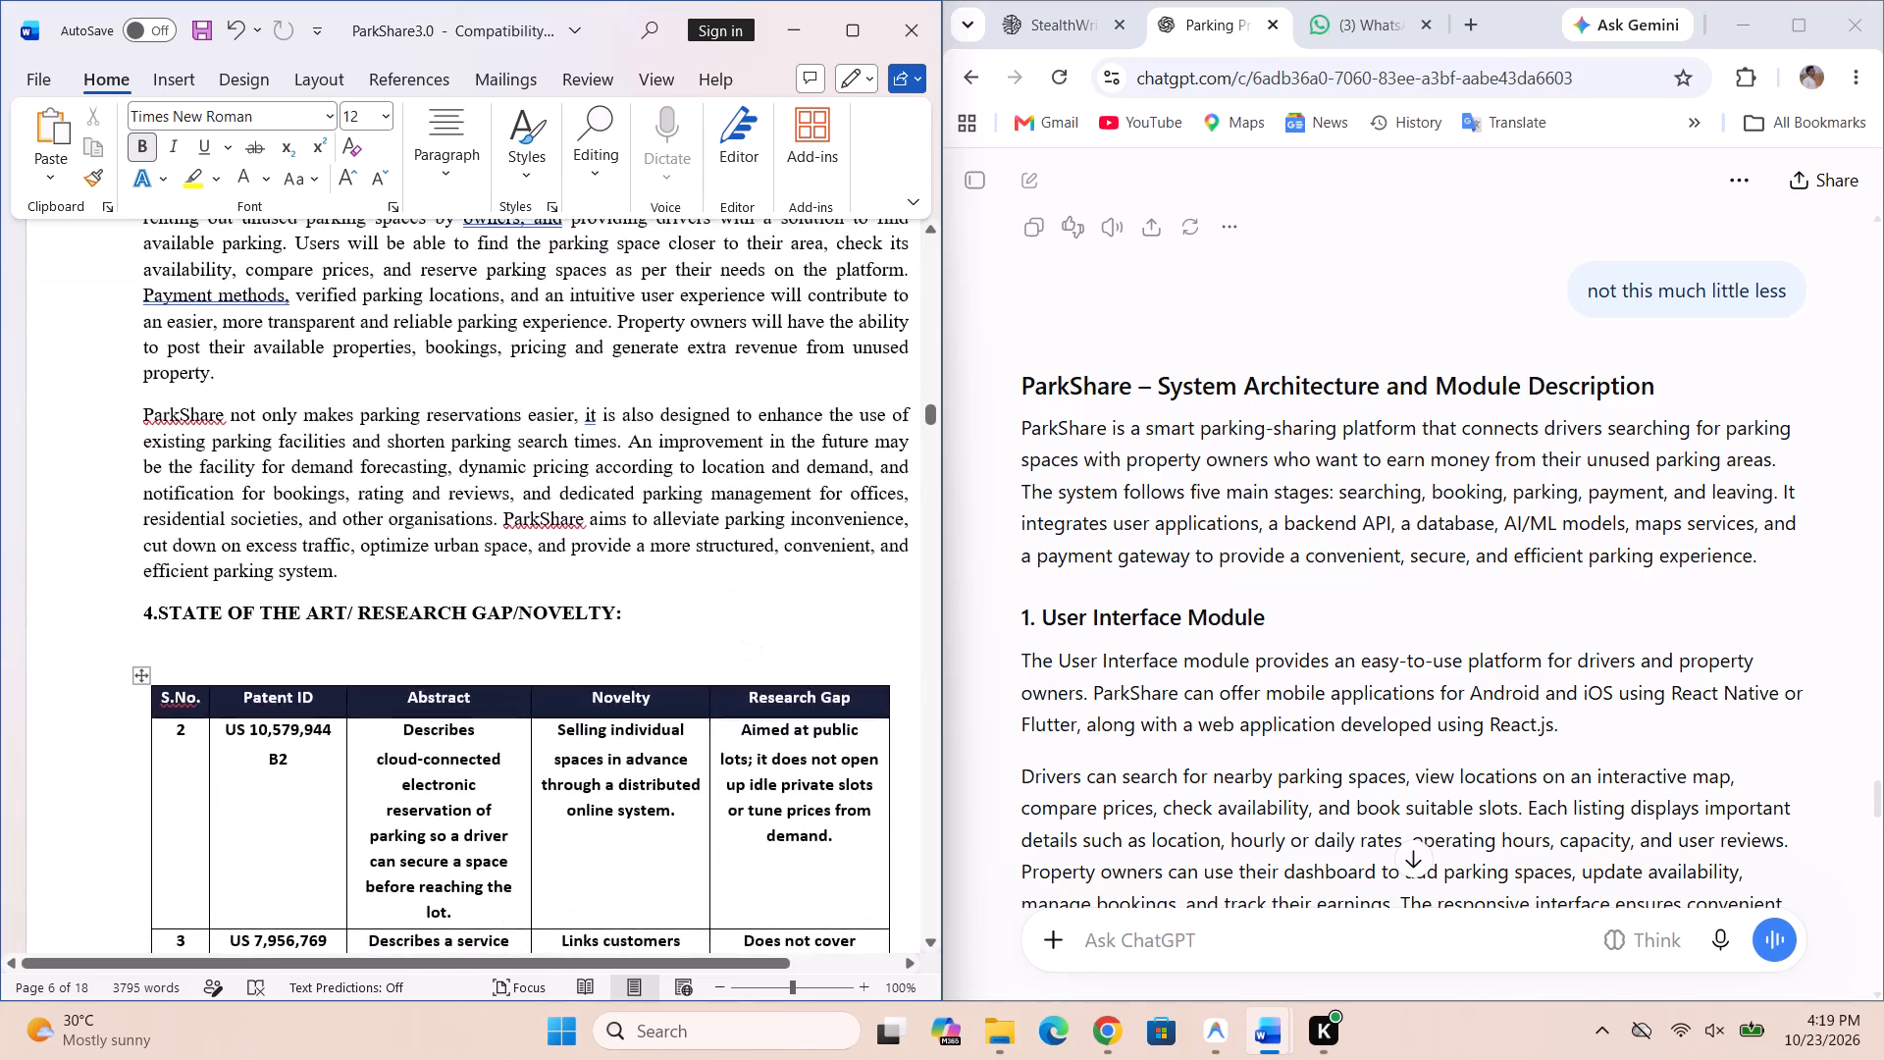
scroll(286, 464, "down", 1)
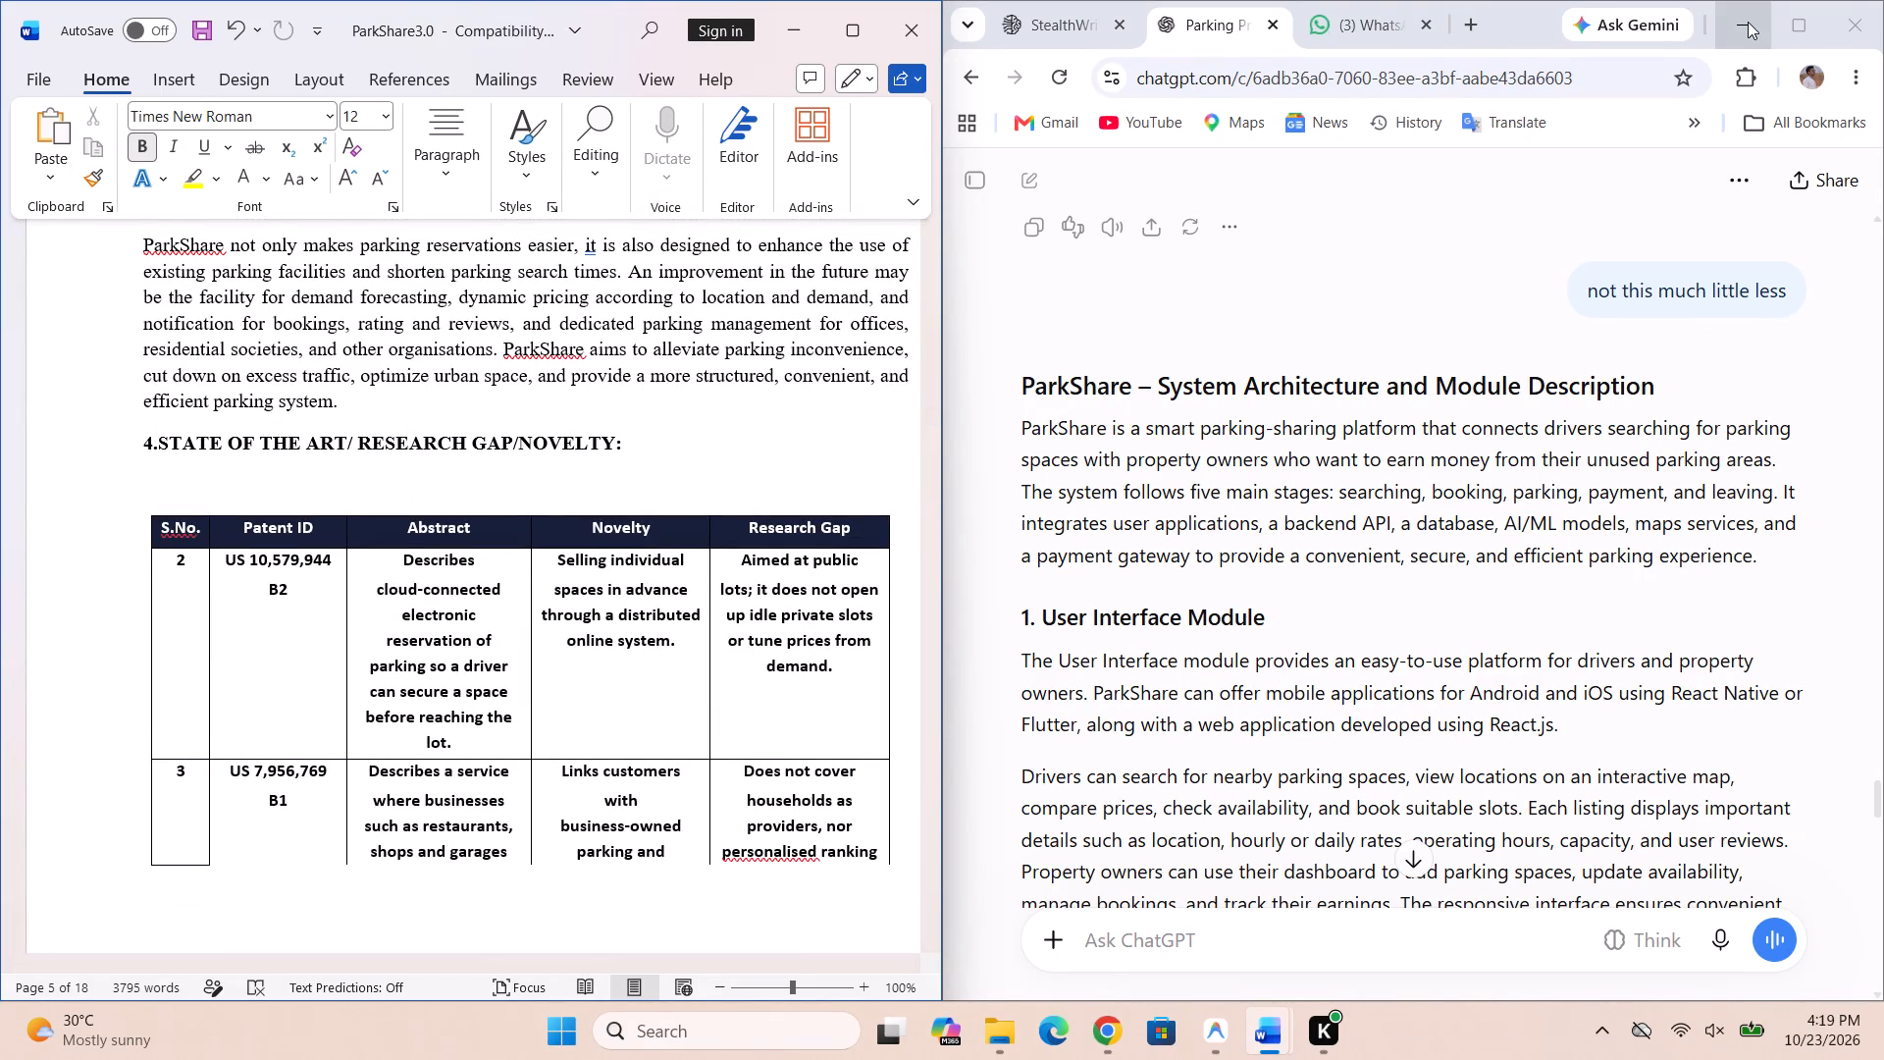
left_click(1746, 21)
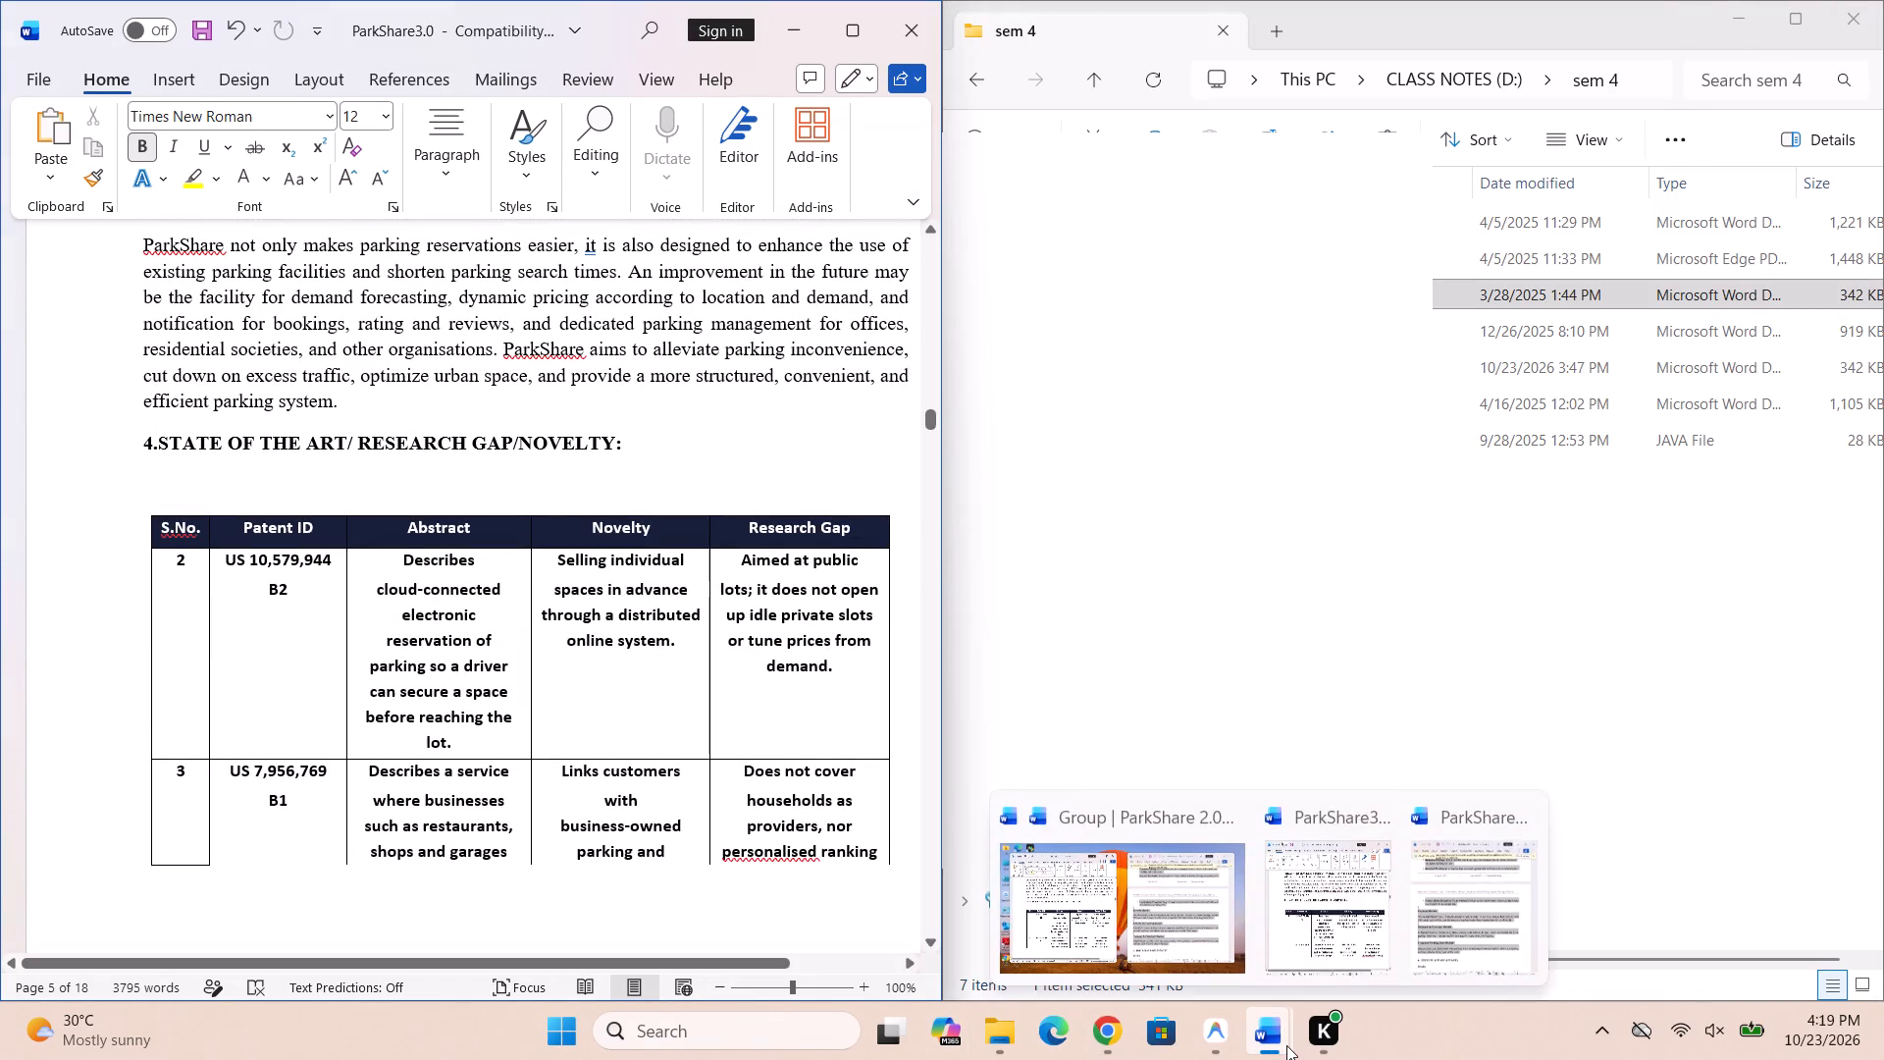
left_click(1350, 861)
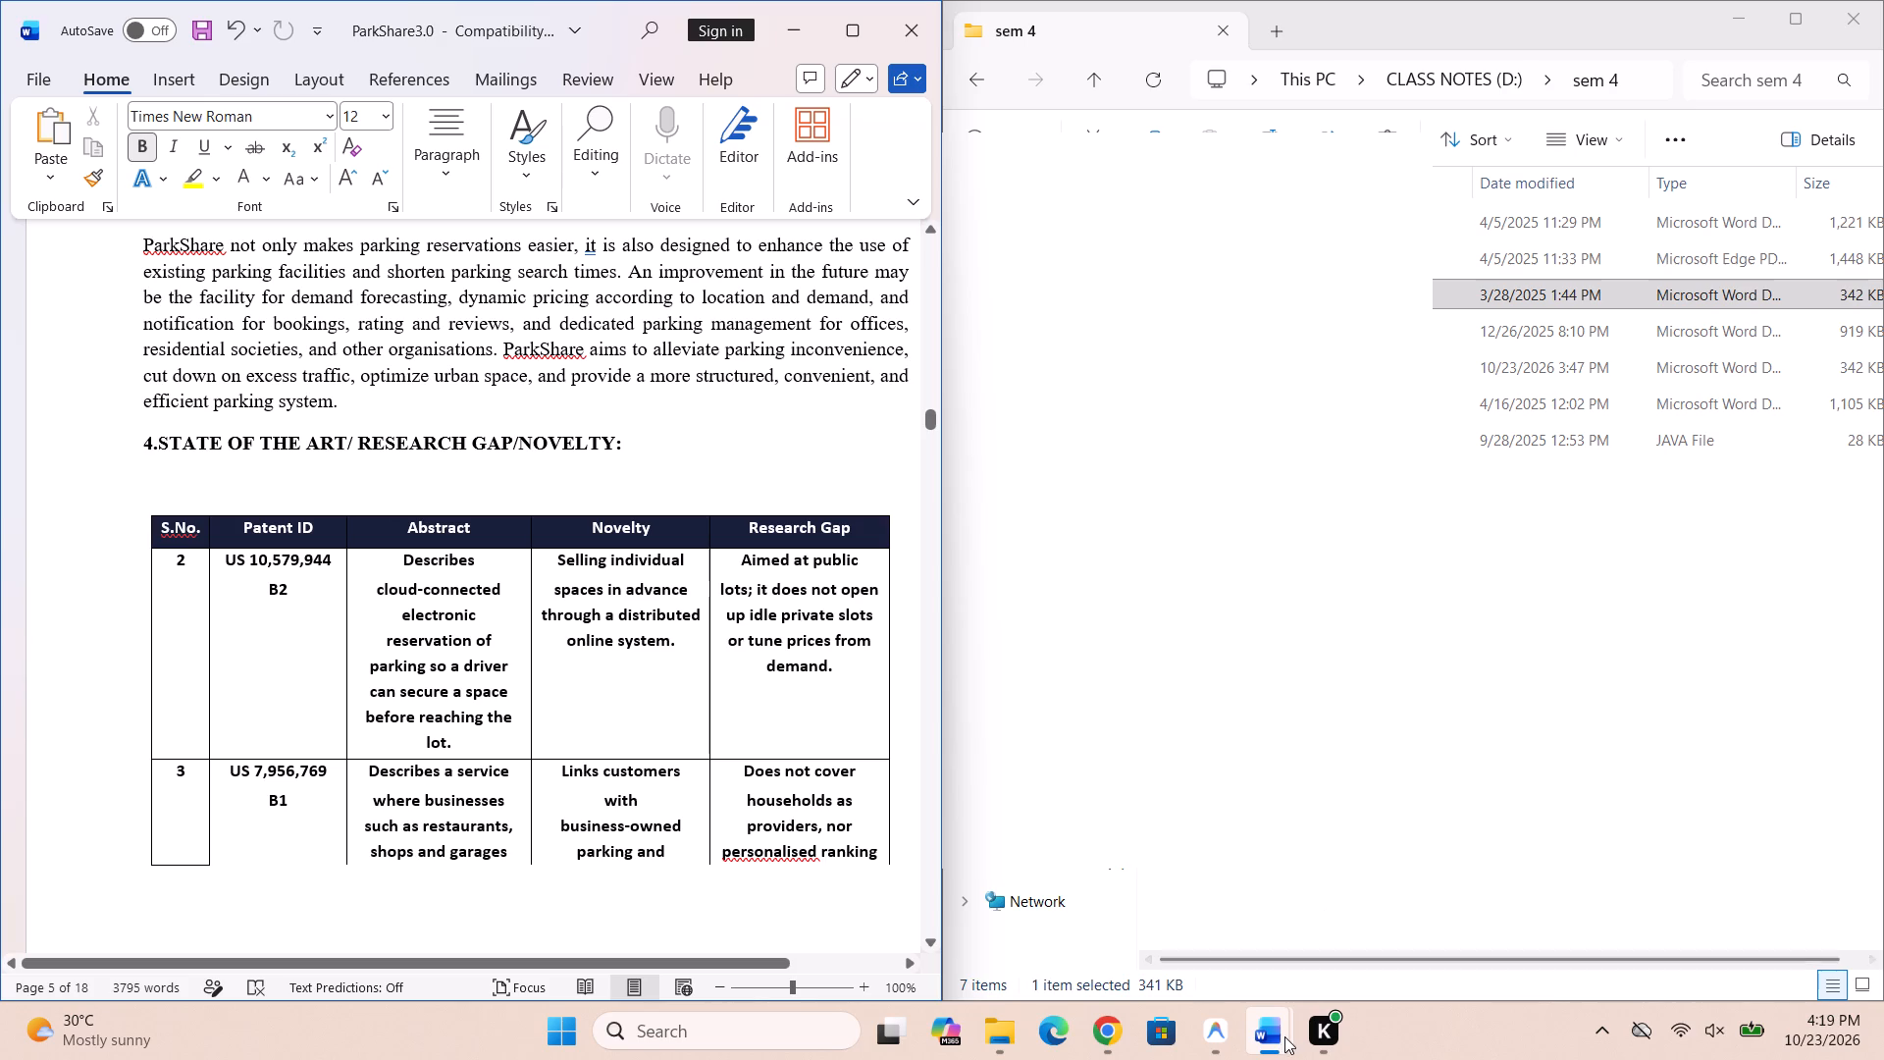
left_click(1417, 863)
scroll(568, 565, "down", 5)
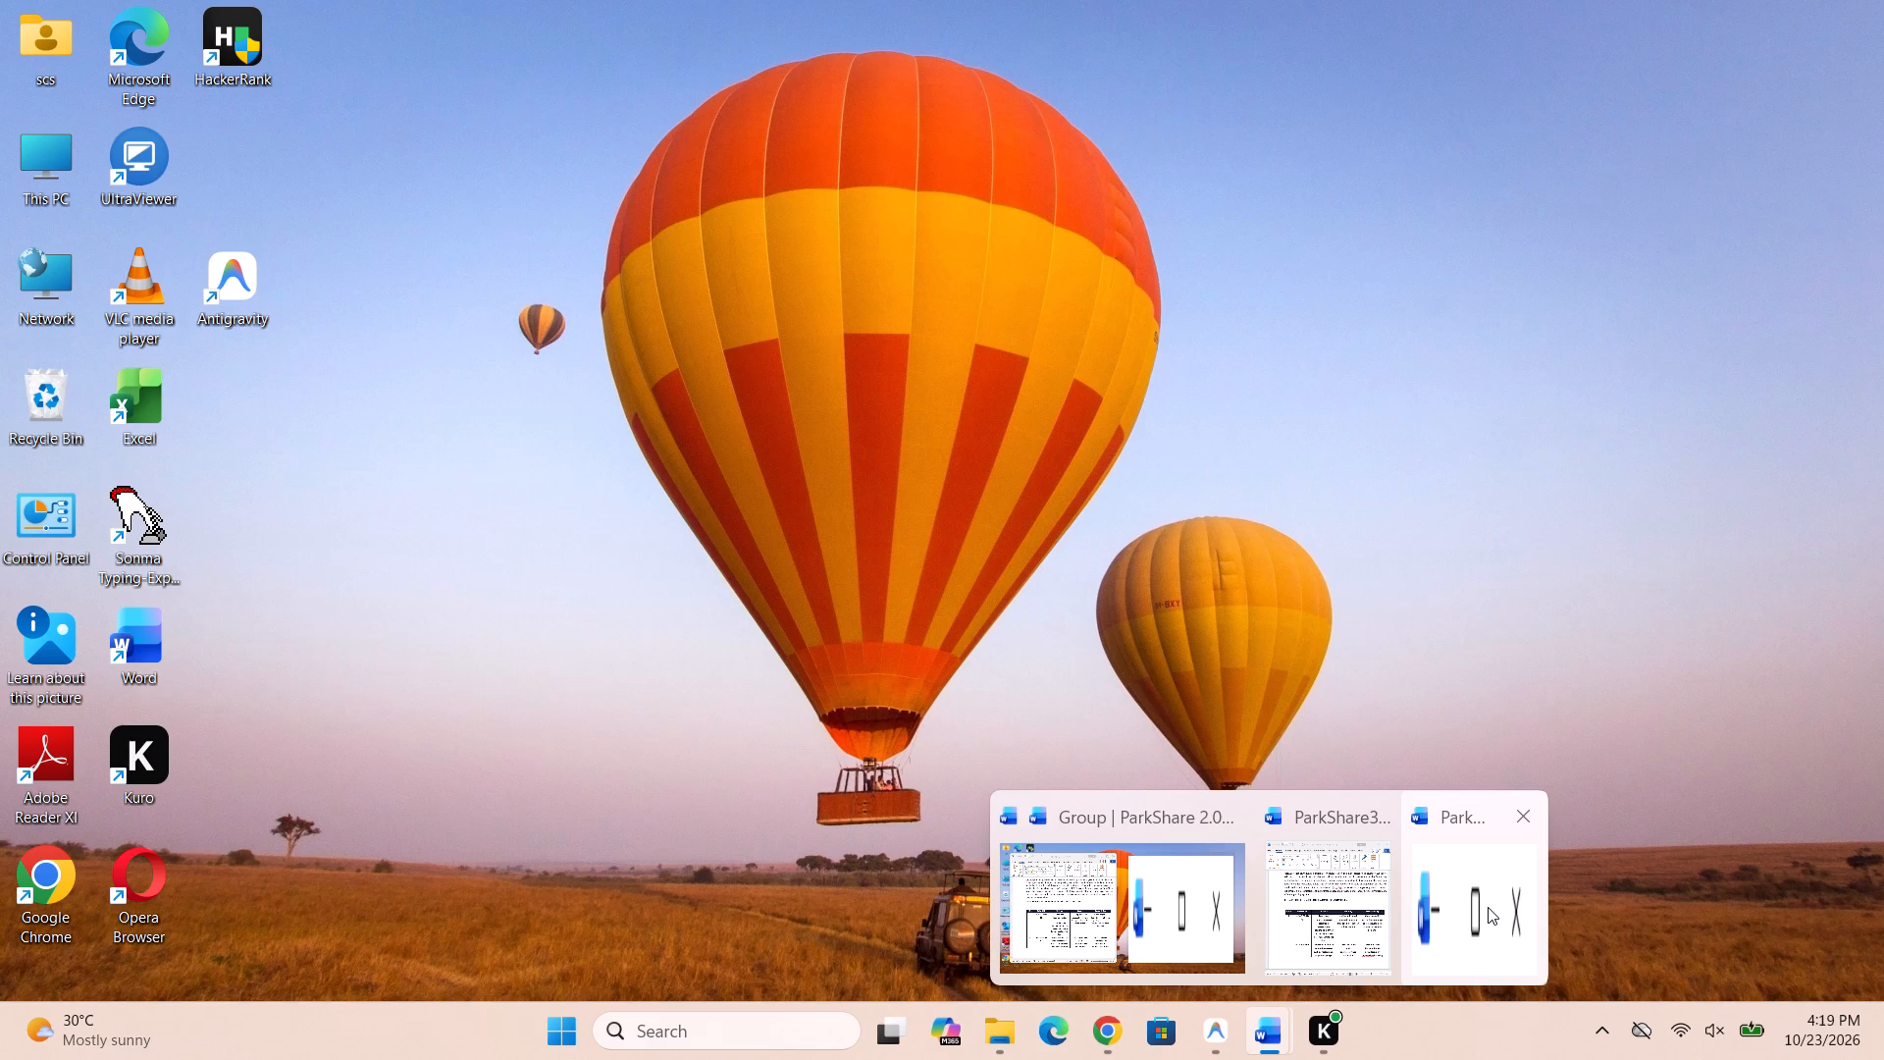
left_click(1488, 907)
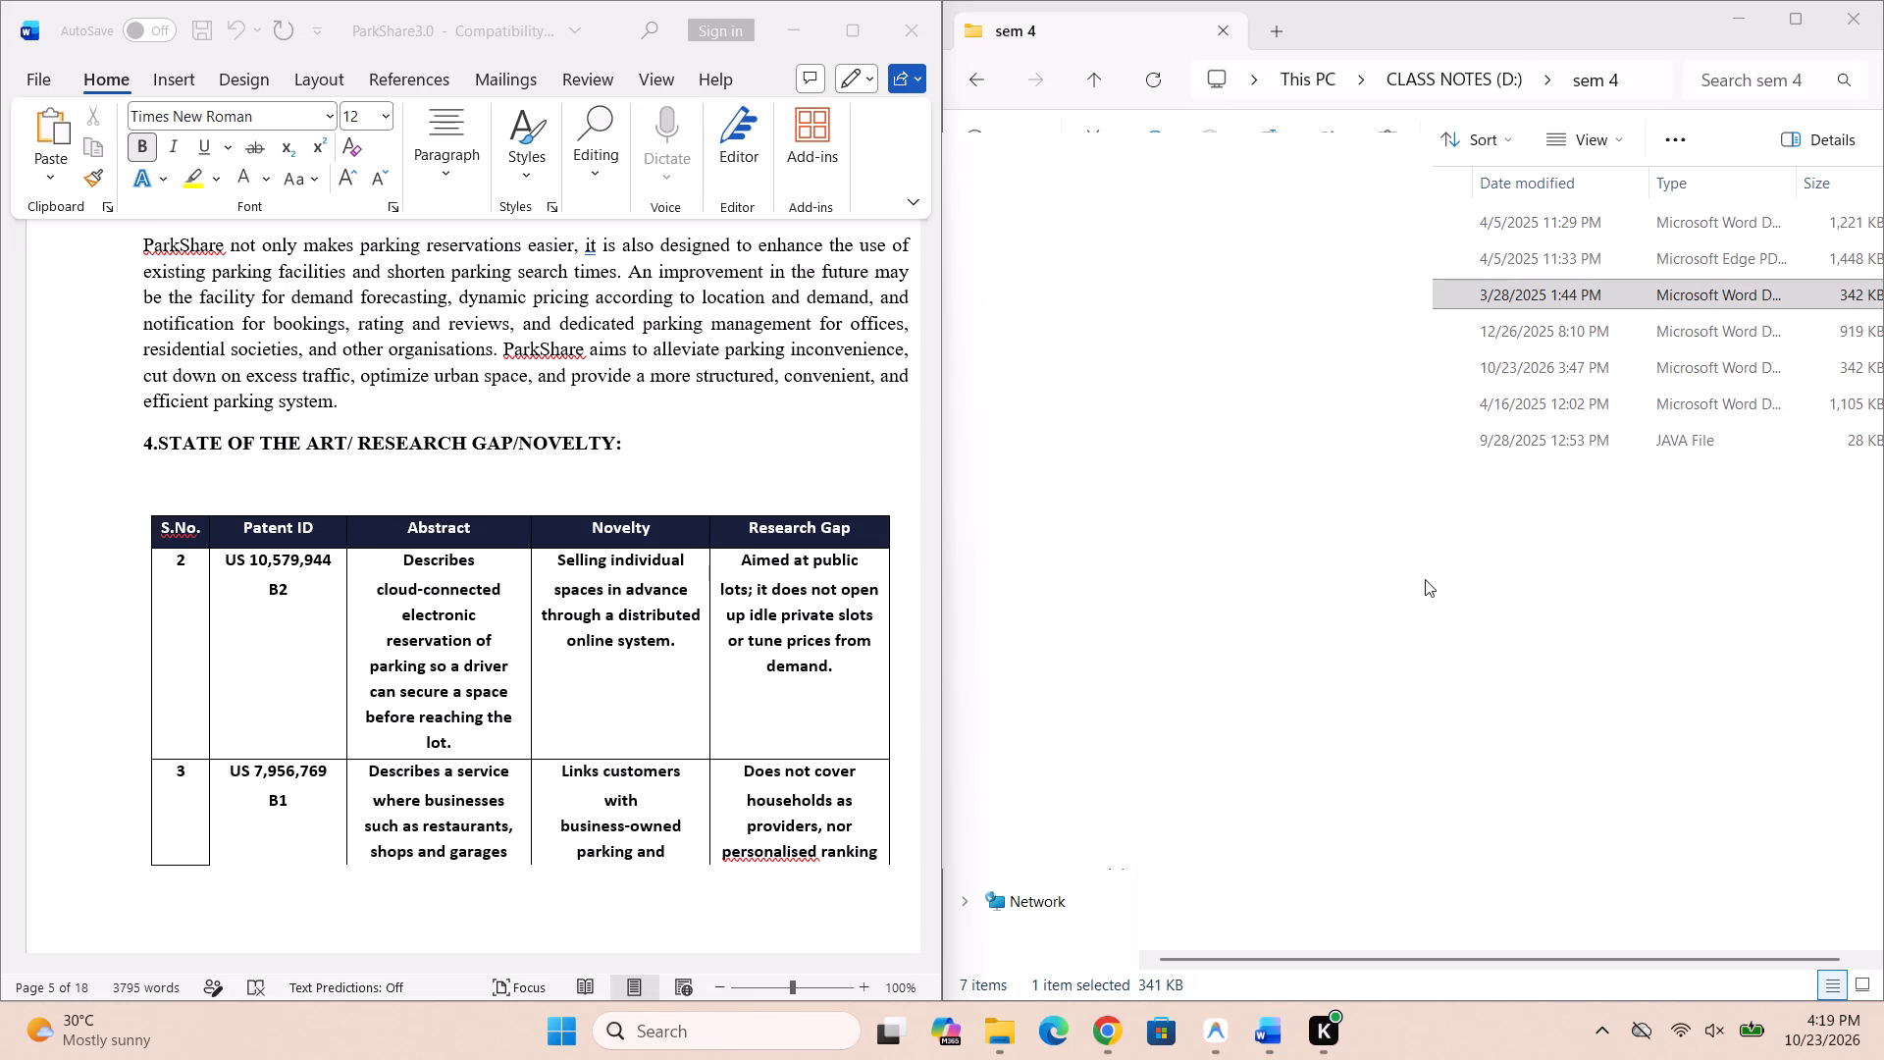
scroll(1409, 799, "down", 13)
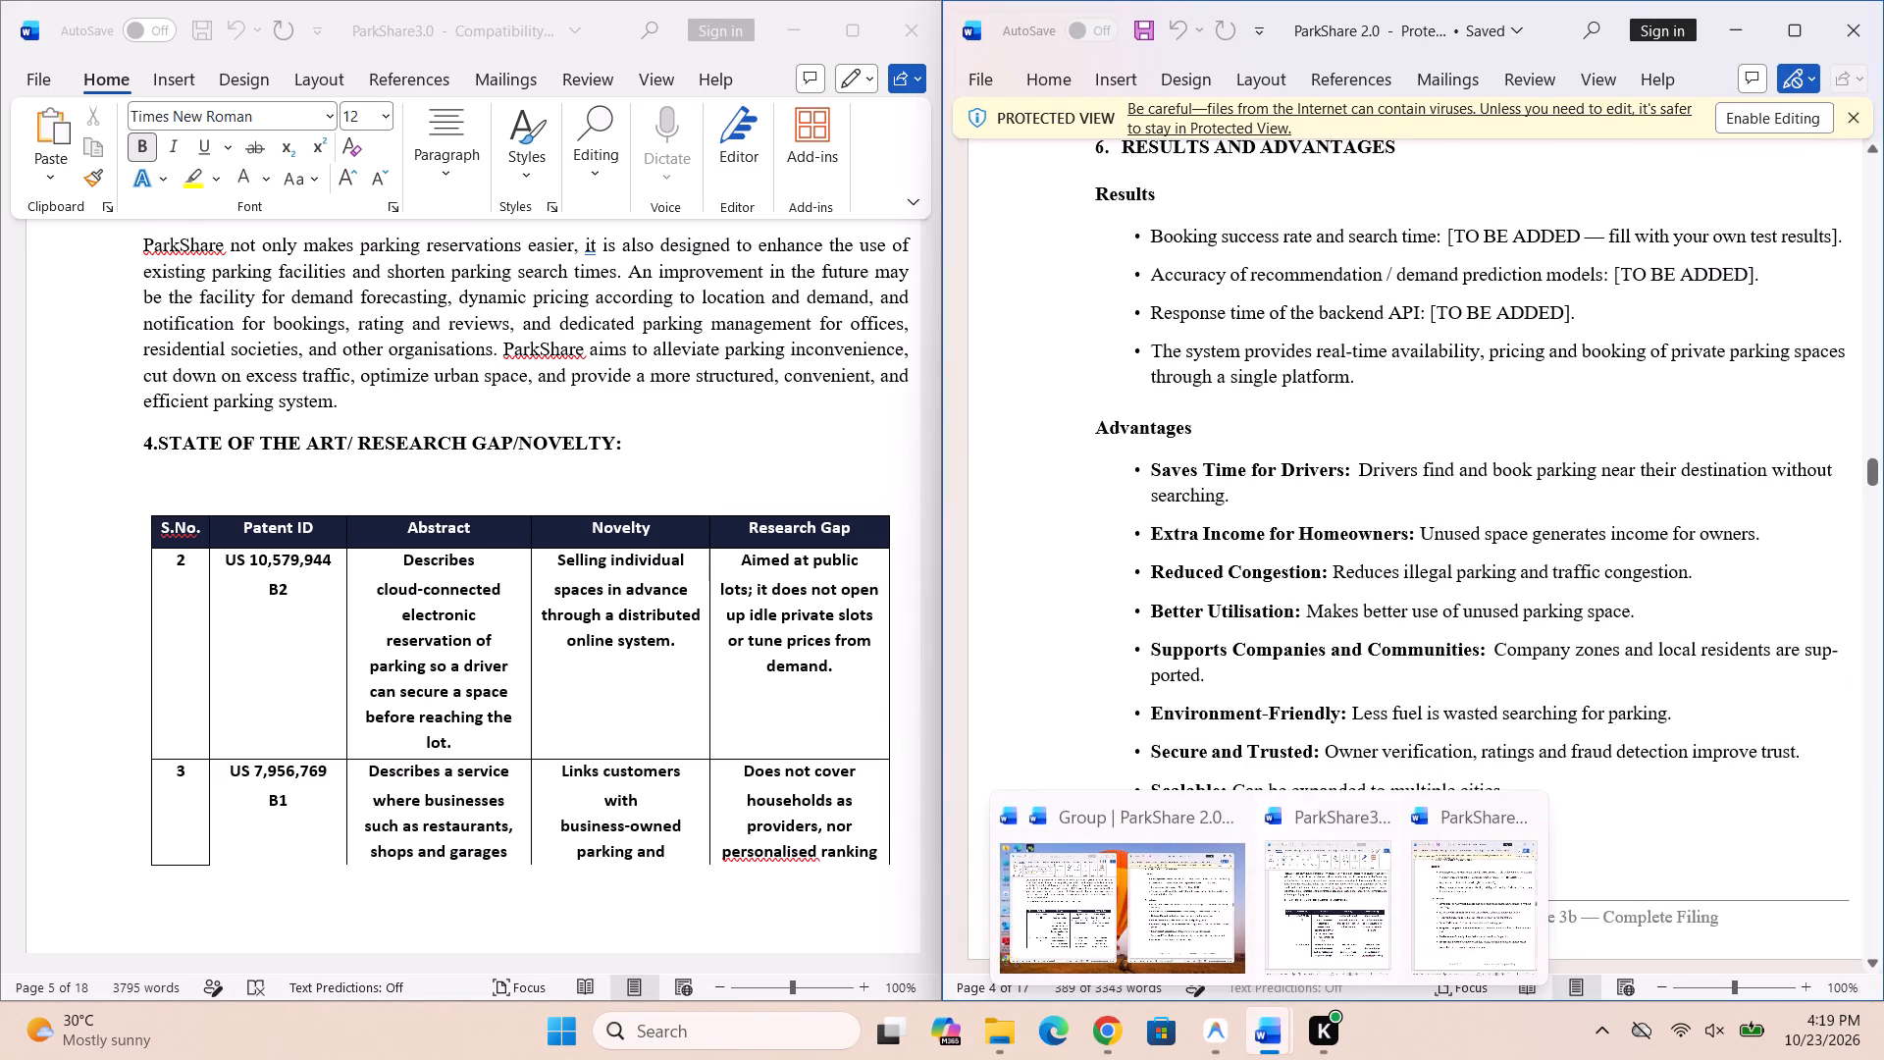
left_click(1565, 566)
scroll(1404, 561, "up", 4)
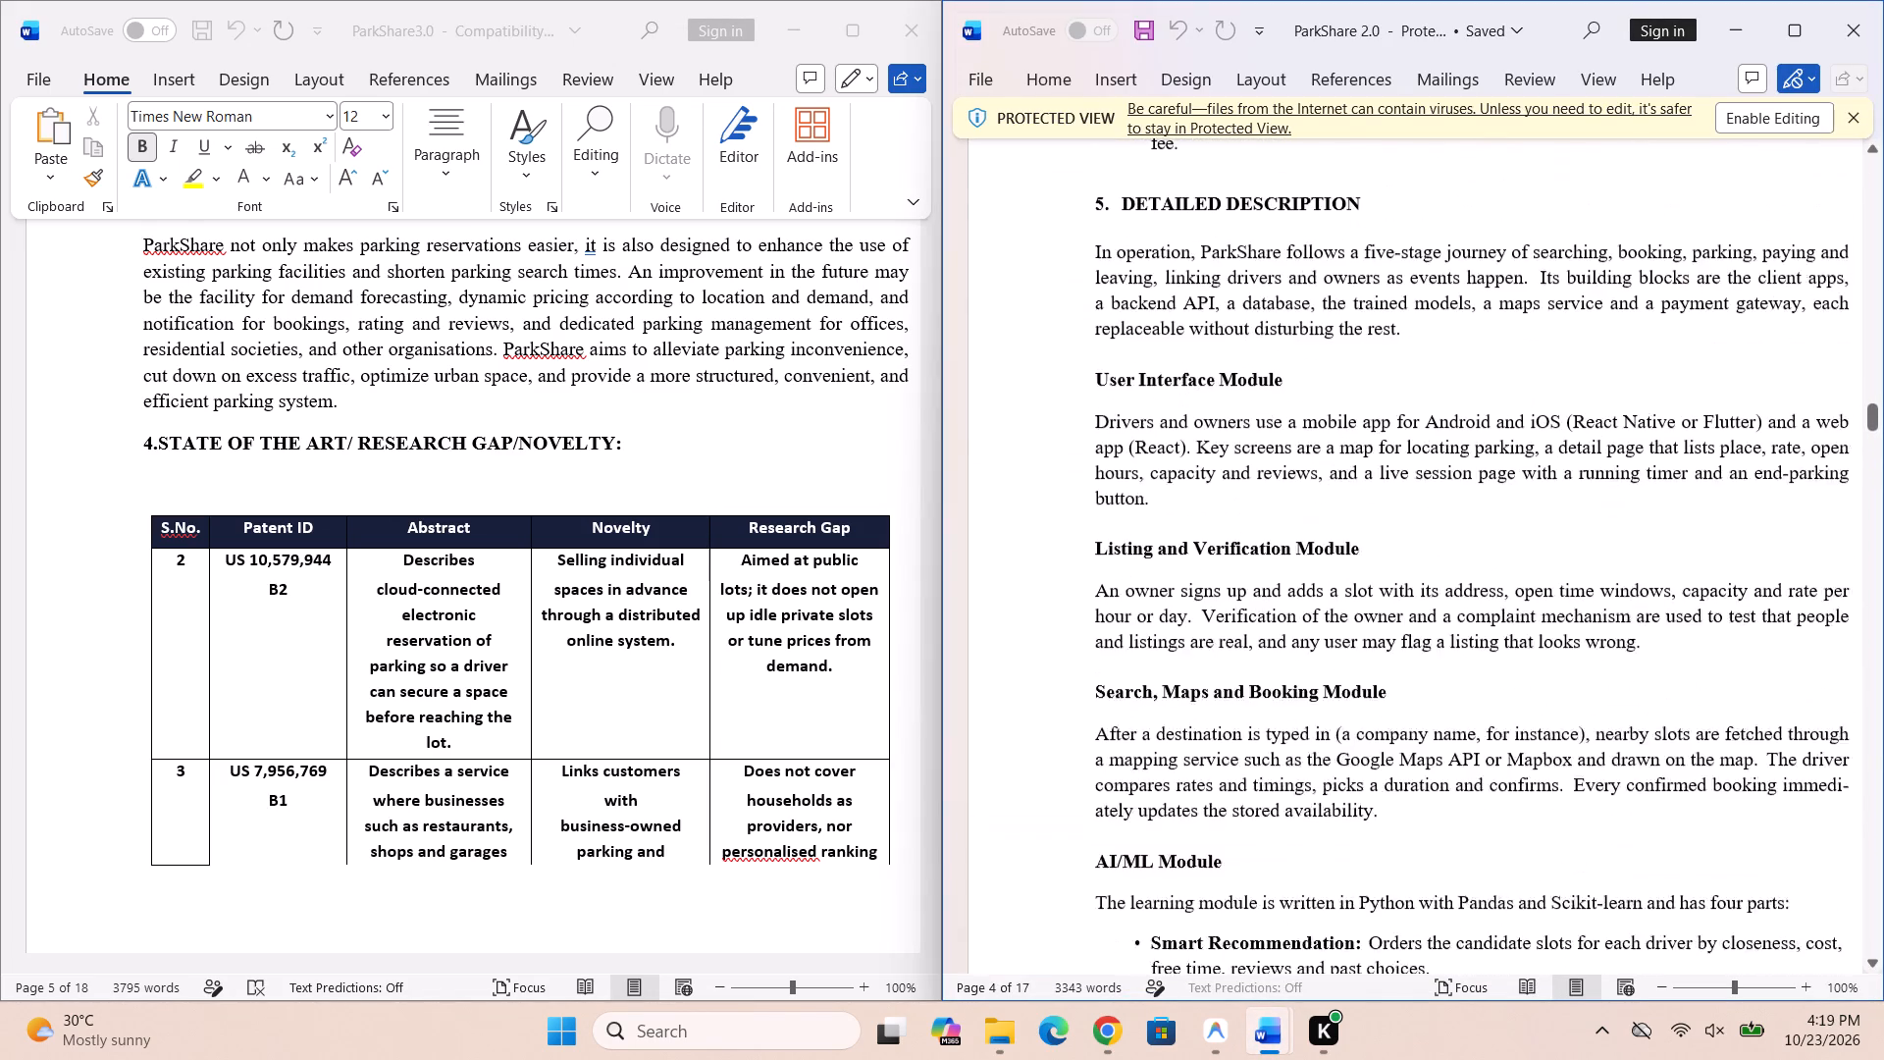
scroll(1404, 561, "up", 3)
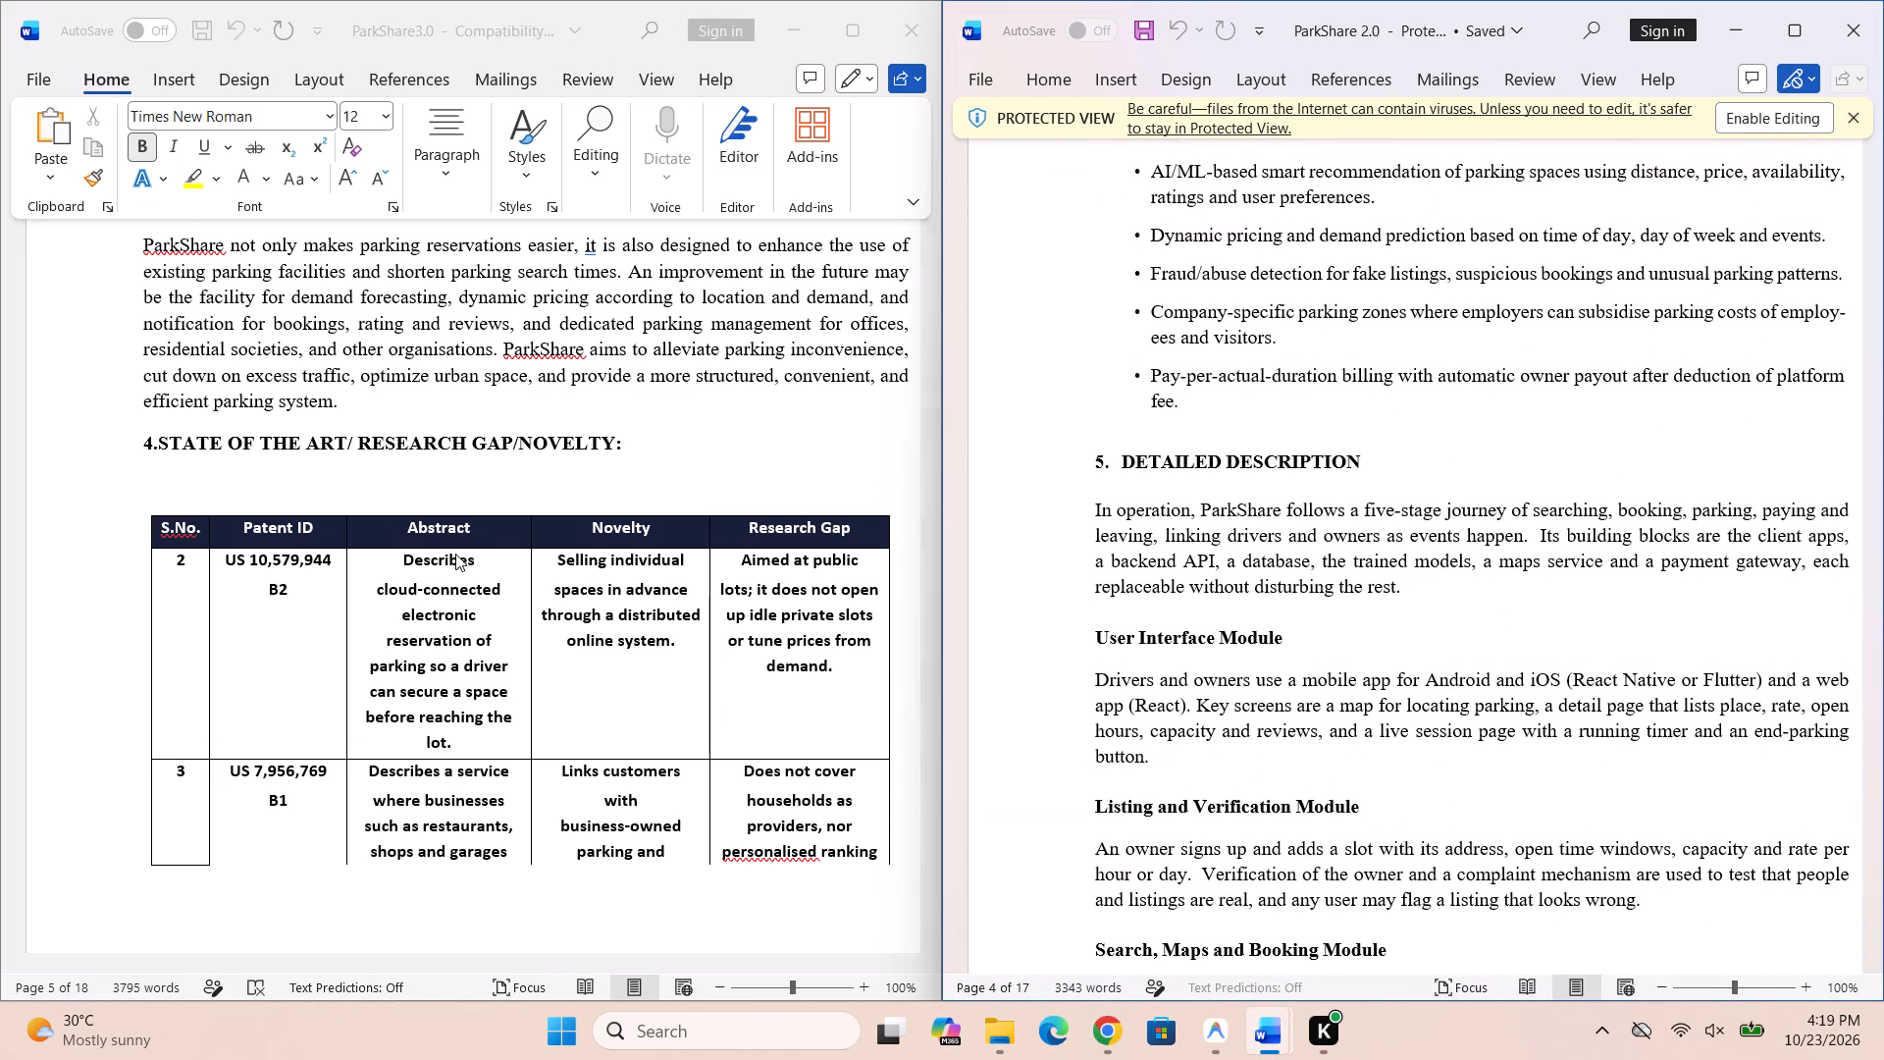
In ParkShare3.0, number the DETAILED DESCRIPTION heading "5." followed by a space.
scroll(455, 554, "down", 6)
scroll(455, 554, "up", 4)
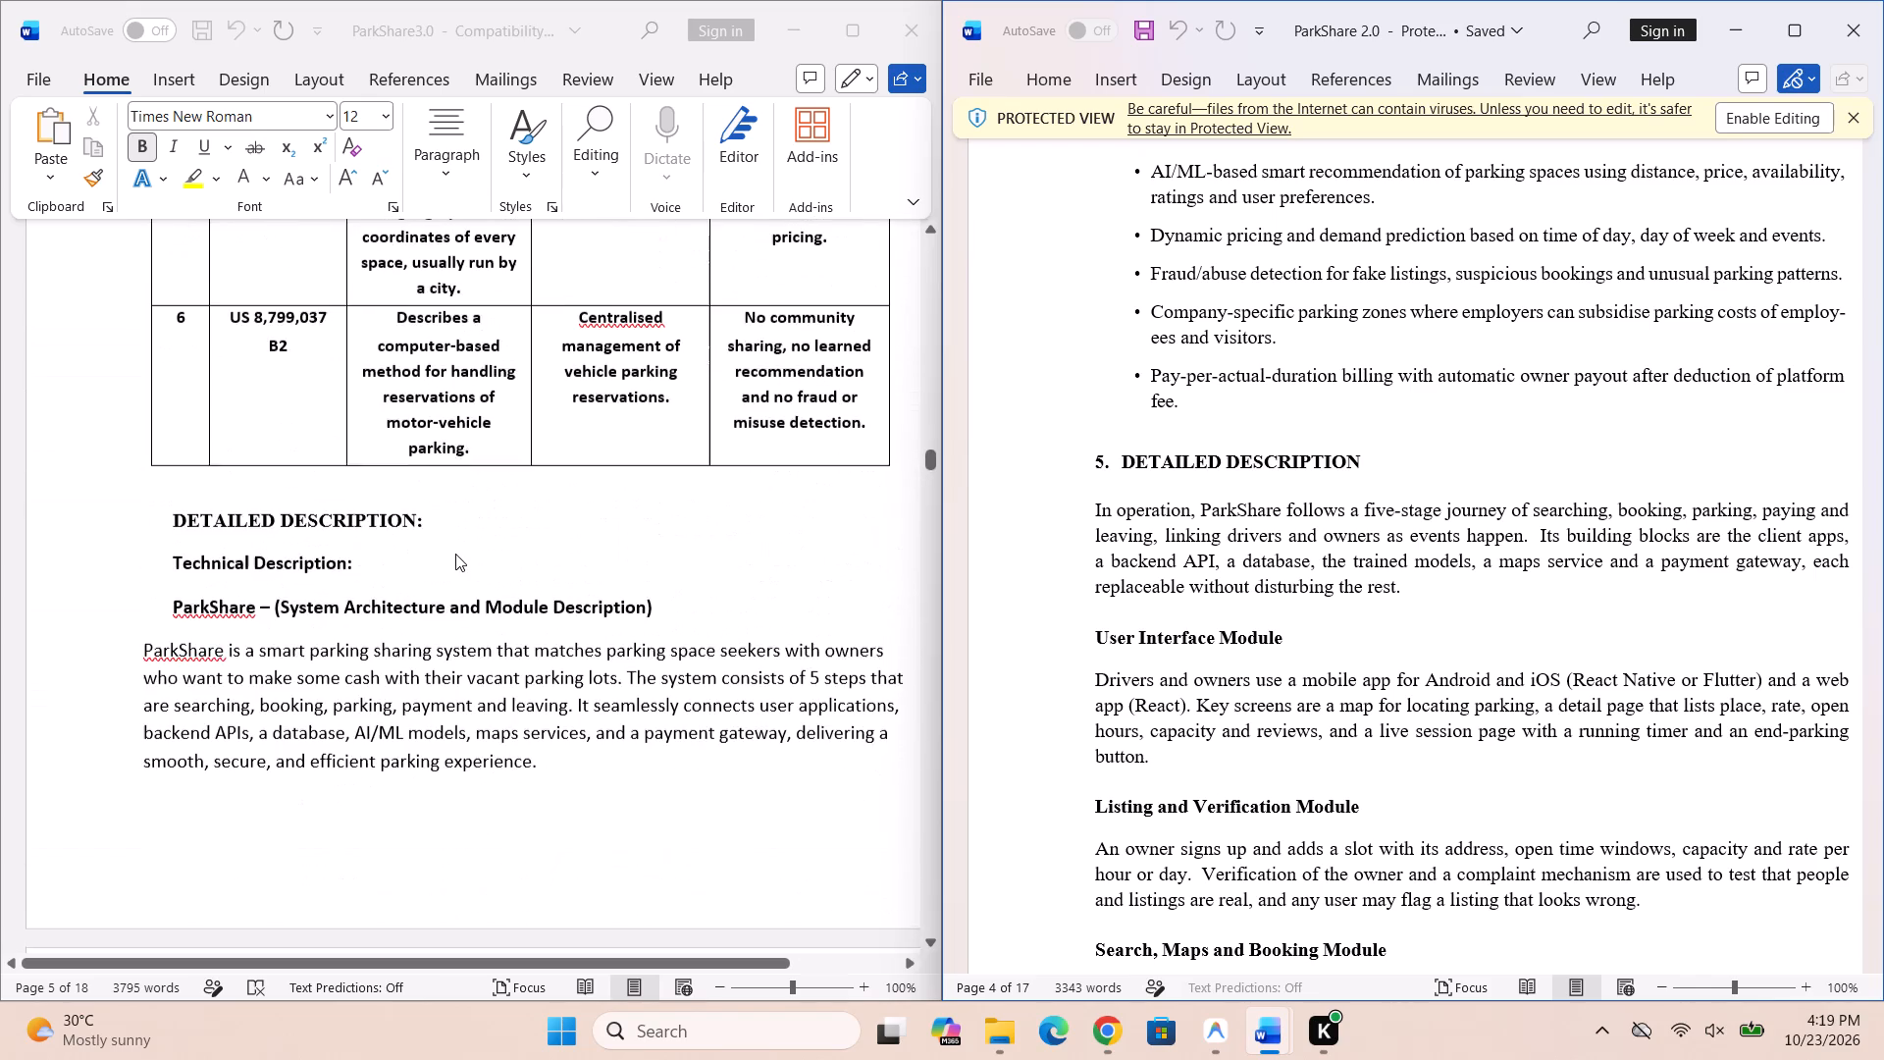
left_click(160, 518)
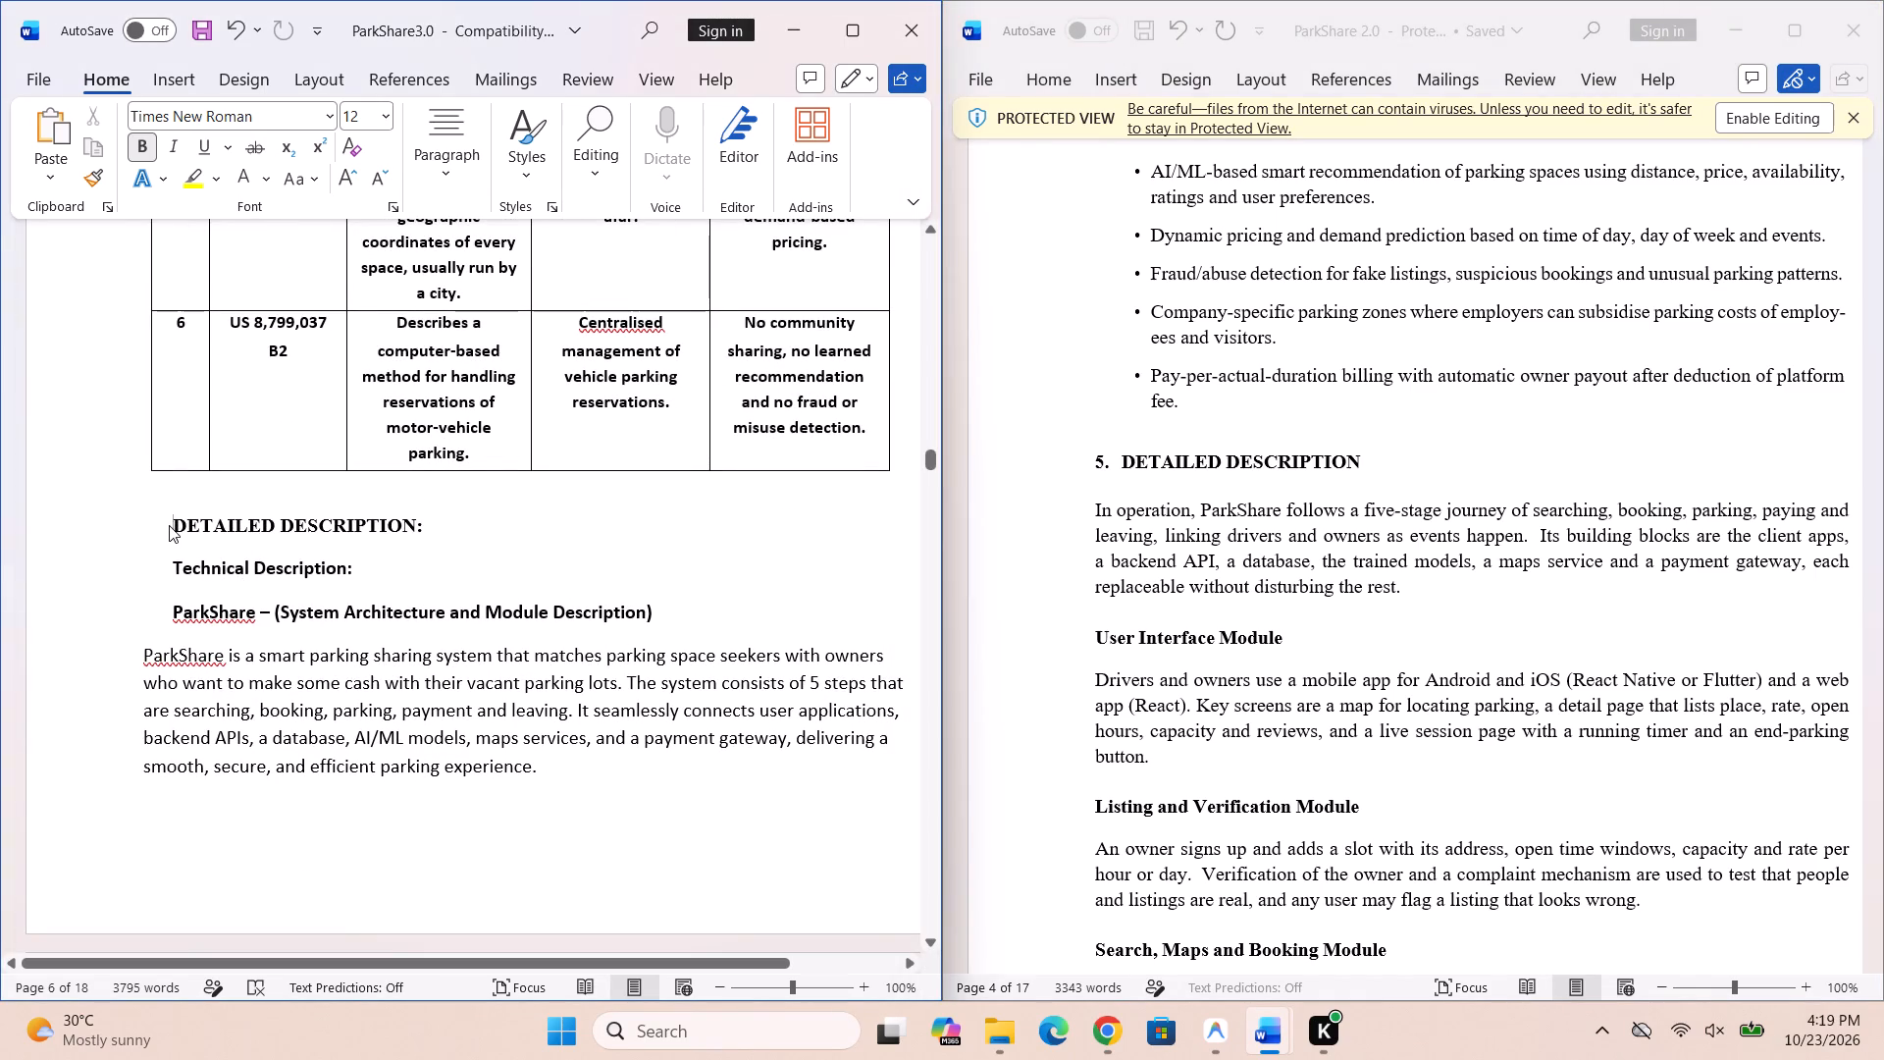
type("5.")
key("Left")
key("Right")
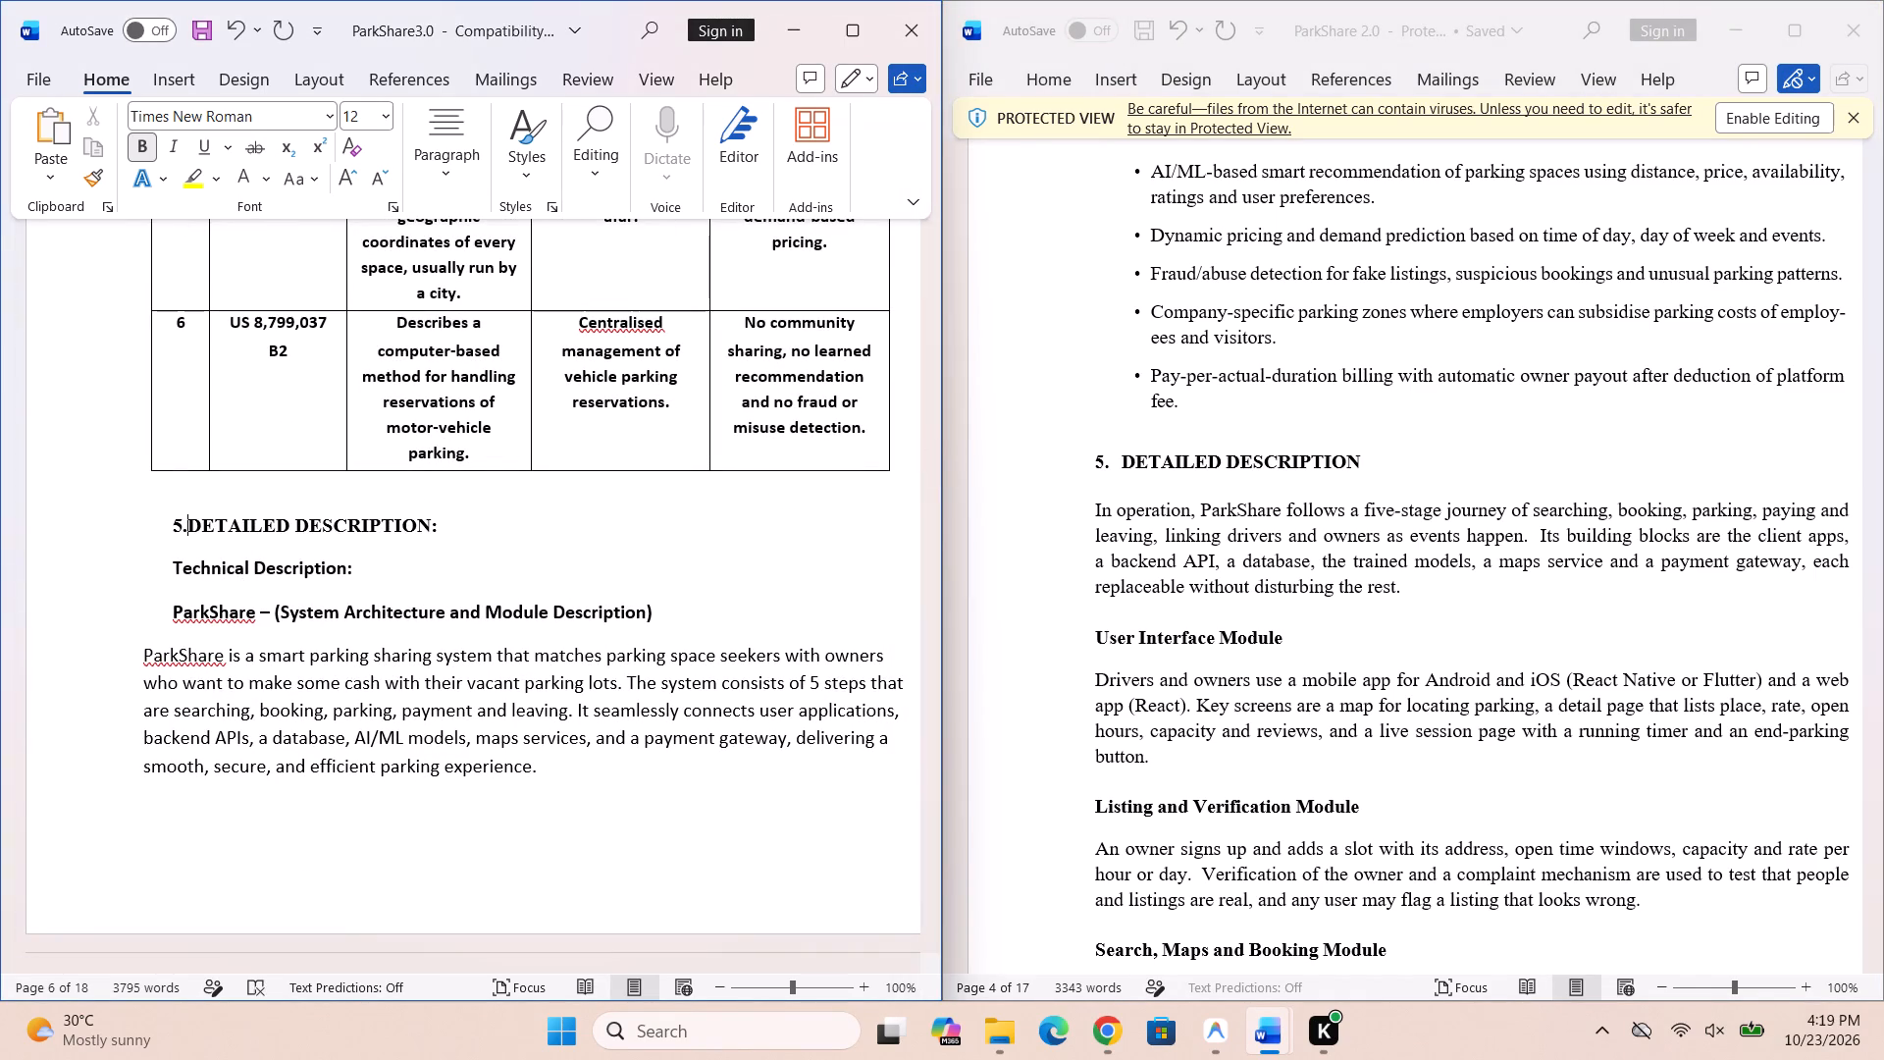
key("space")
Remove the indents from the "5. DETAILED DESCRIPTION:", "Technical Description:" and ParkShare title lines so they align with the body text margin.
key("Left")
key("Left")
key("Left")
key("BackSpace")
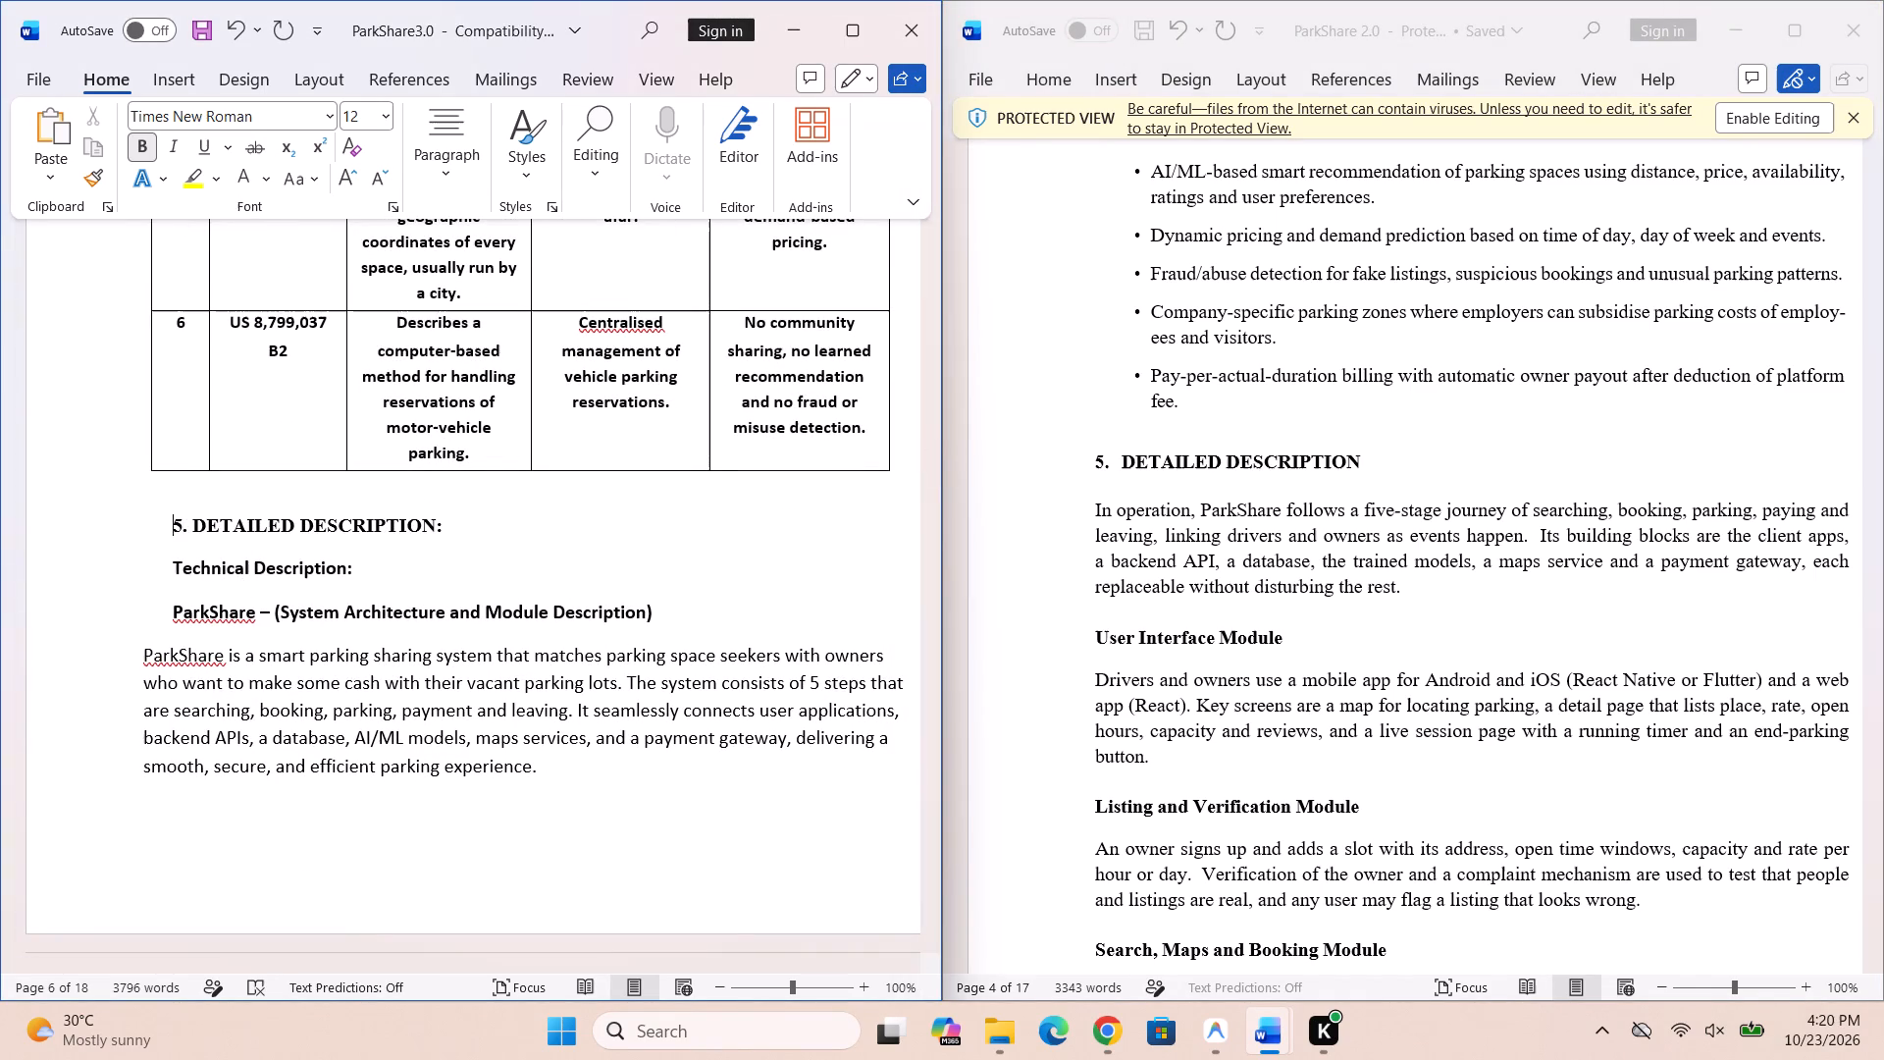
key("BackSpace")
key("Return")
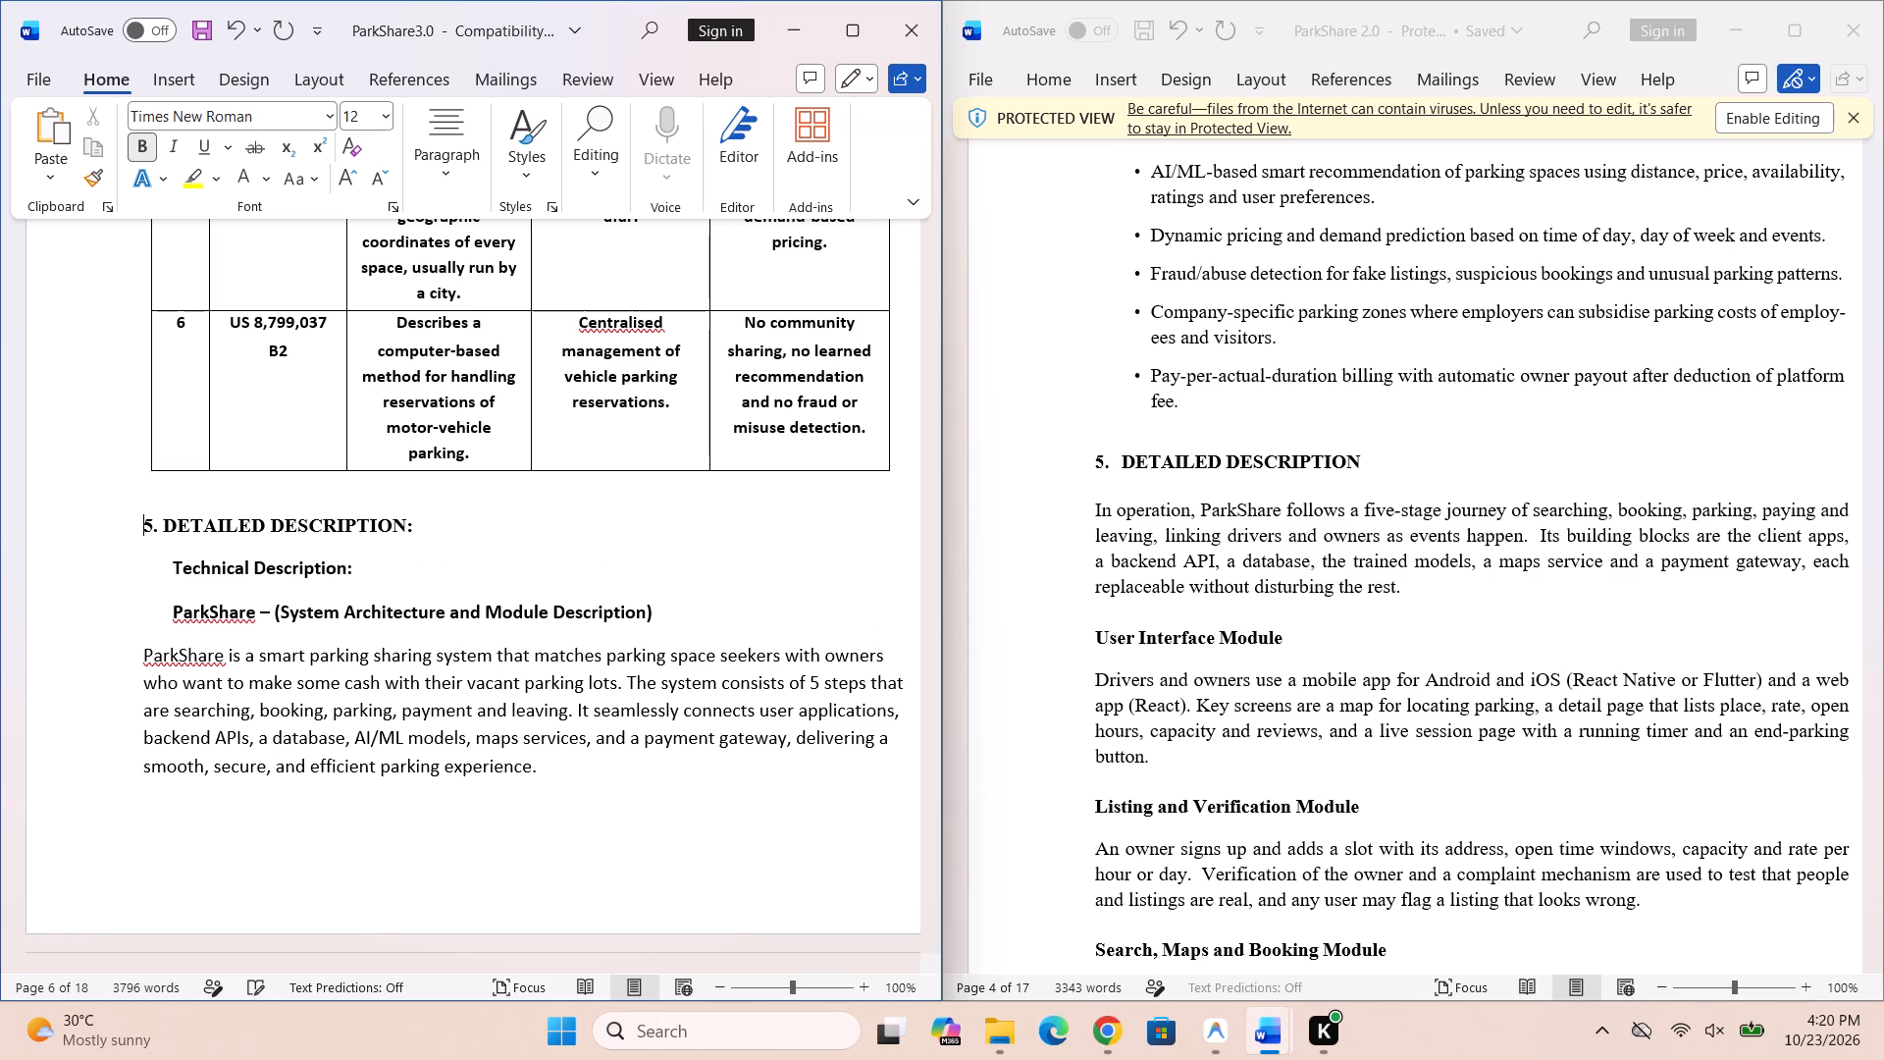
key("Down")
key("BackSpace")
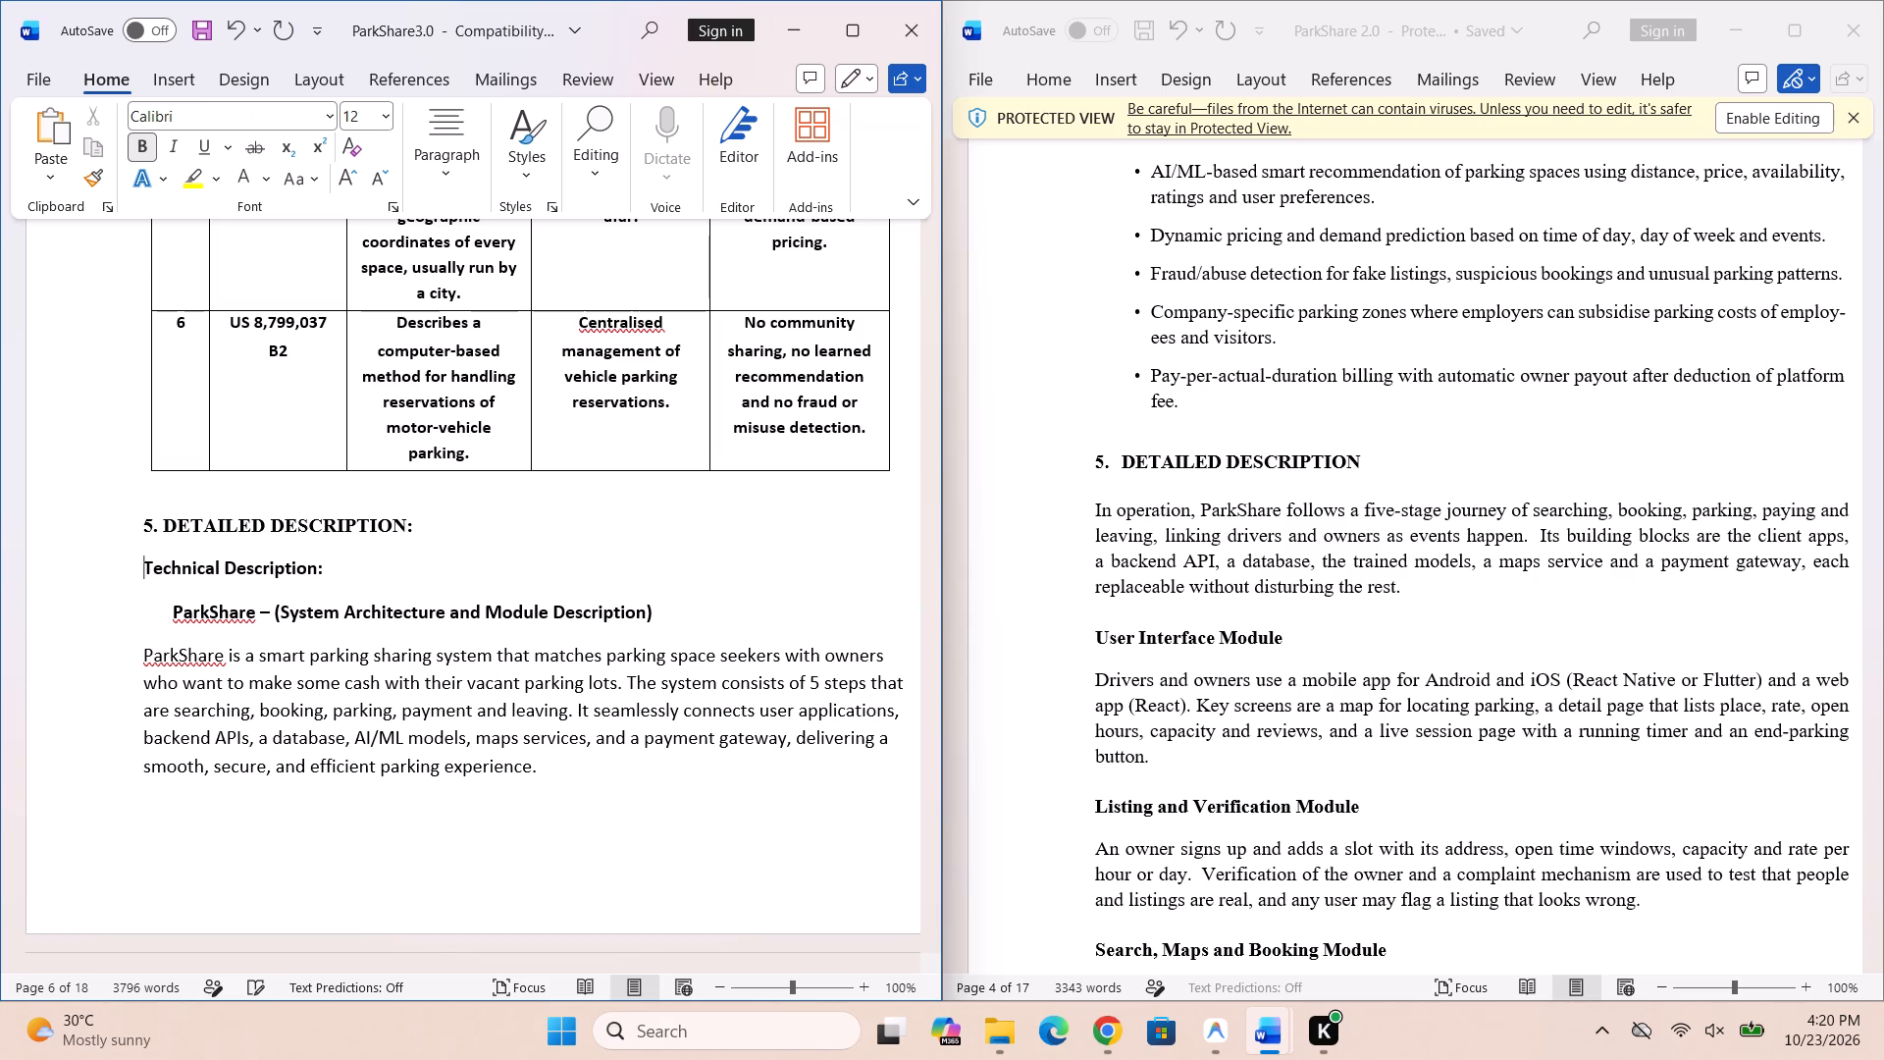
key("Down")
key("BackSpace")
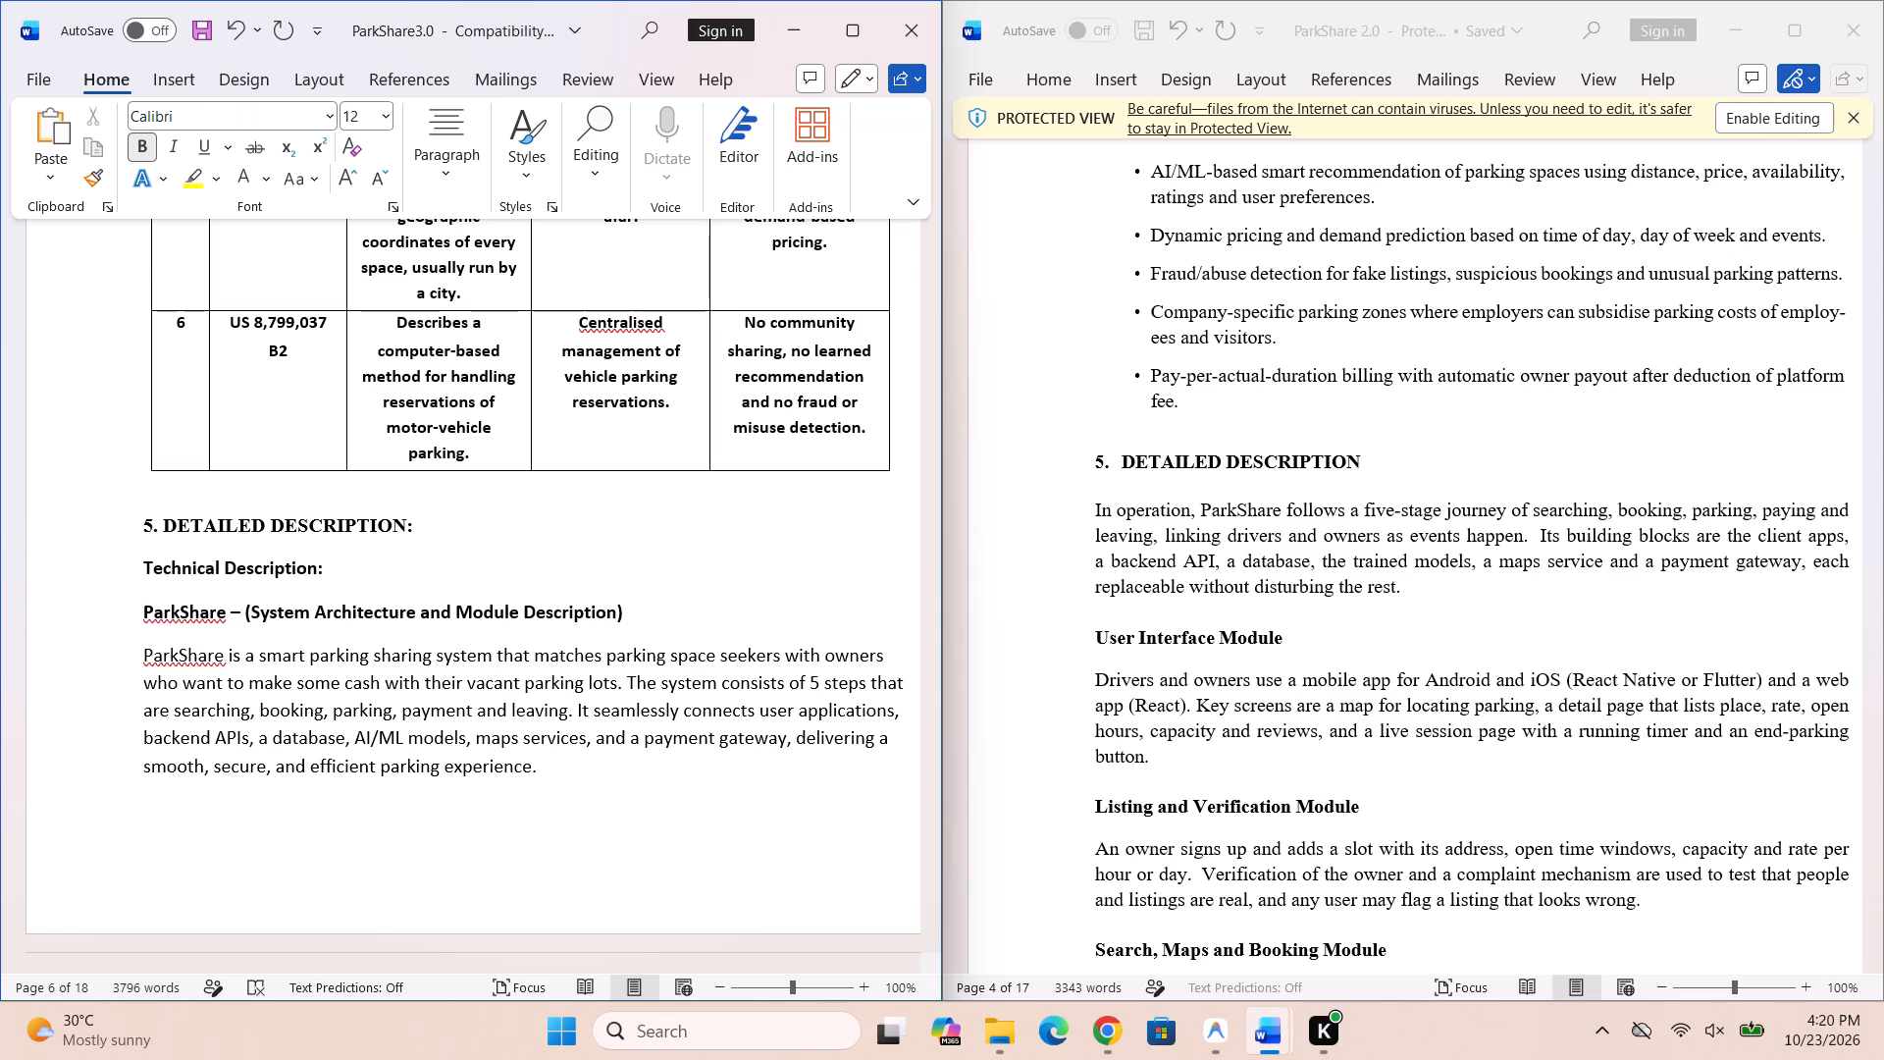
scroll(169, 525, "down", 1)
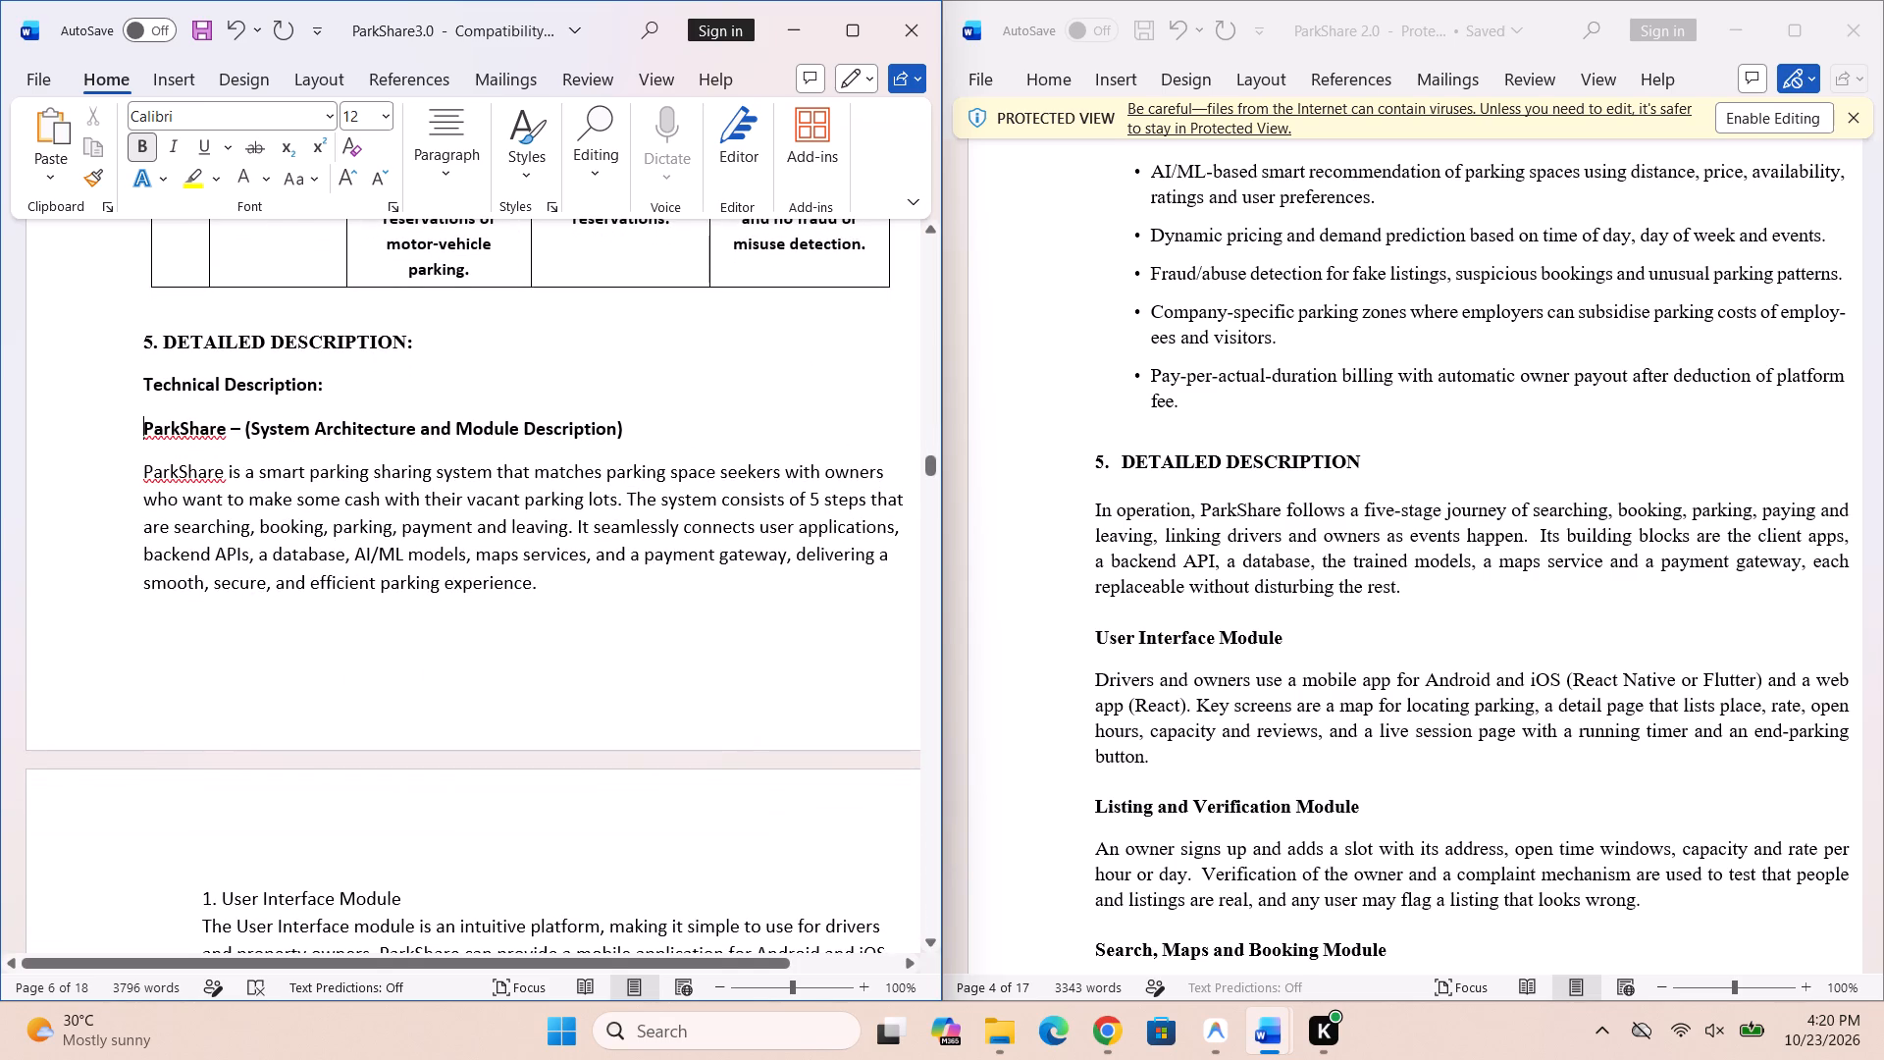
Remove the indent from the "1. User Interface Module" heading, keeping it as its own paragraph aligned with the body text margin.
scroll(169, 525, "down", 2)
key("Down")
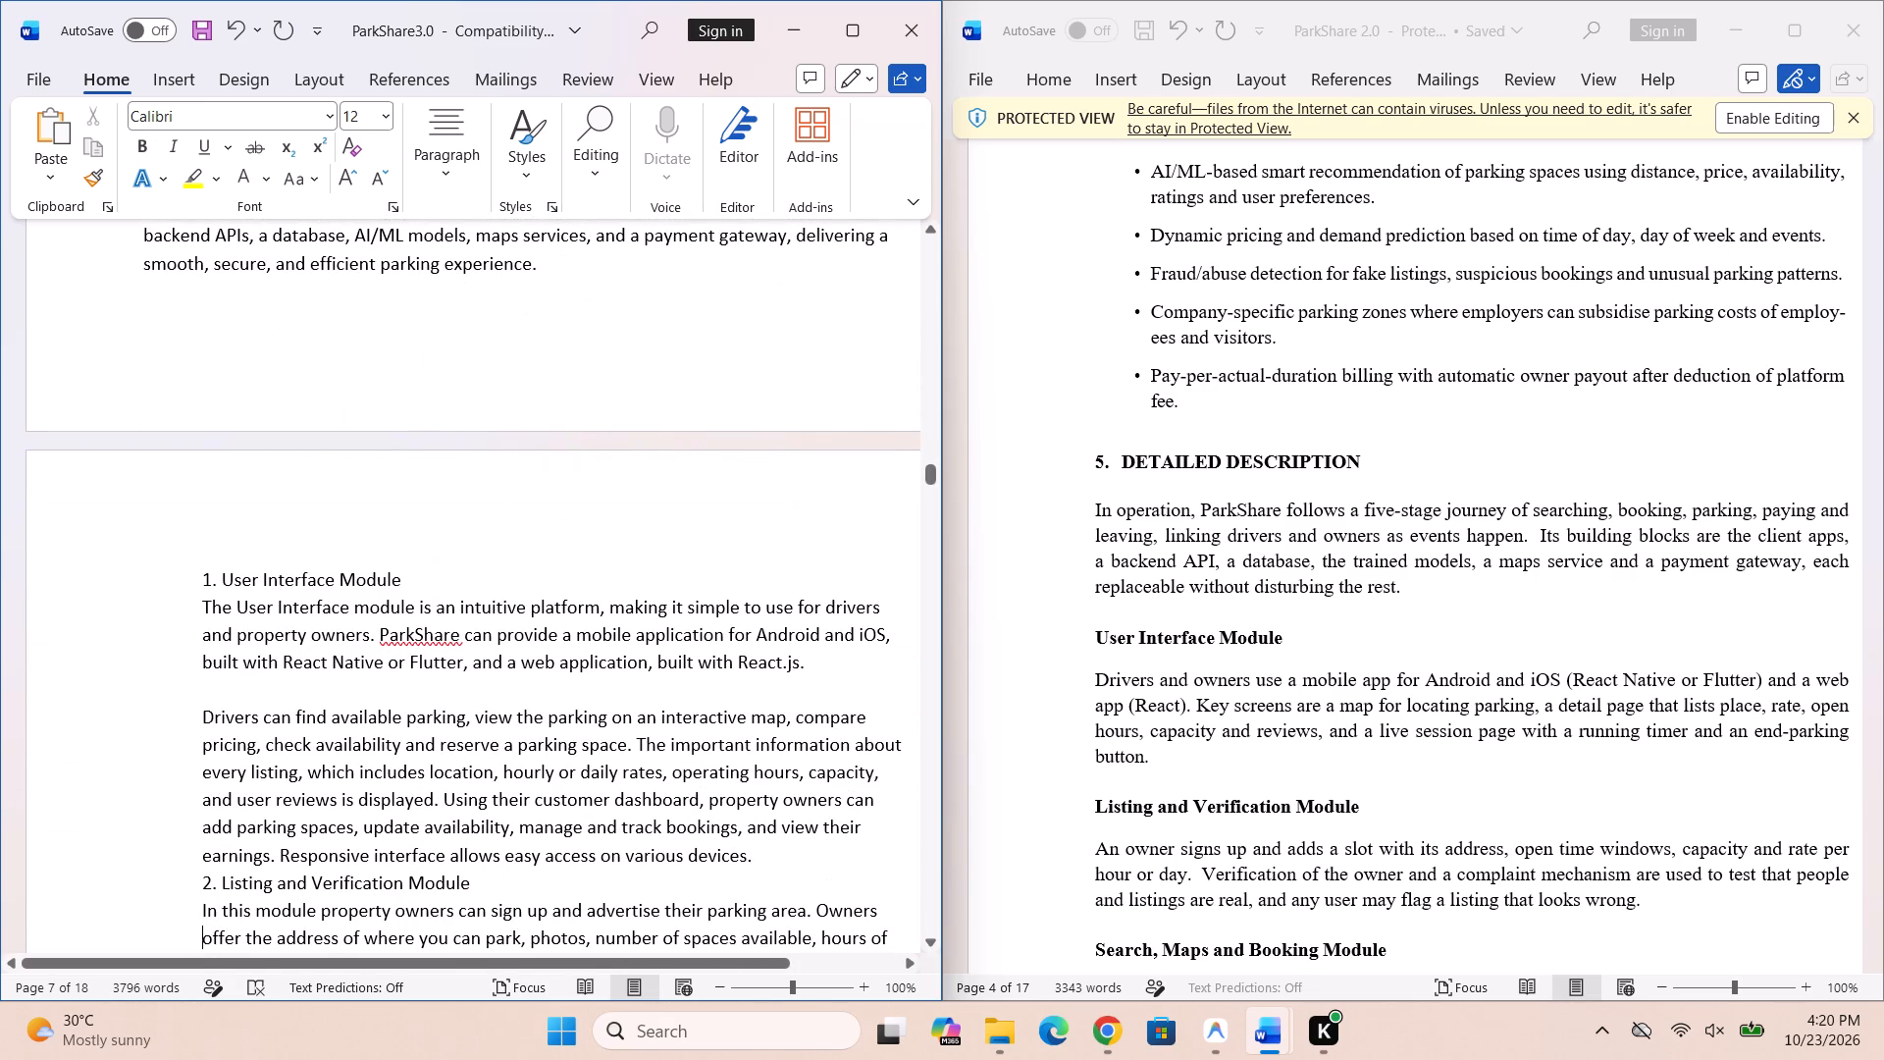
left_click(199, 575)
key("BackSpace")
key("BackSpace")
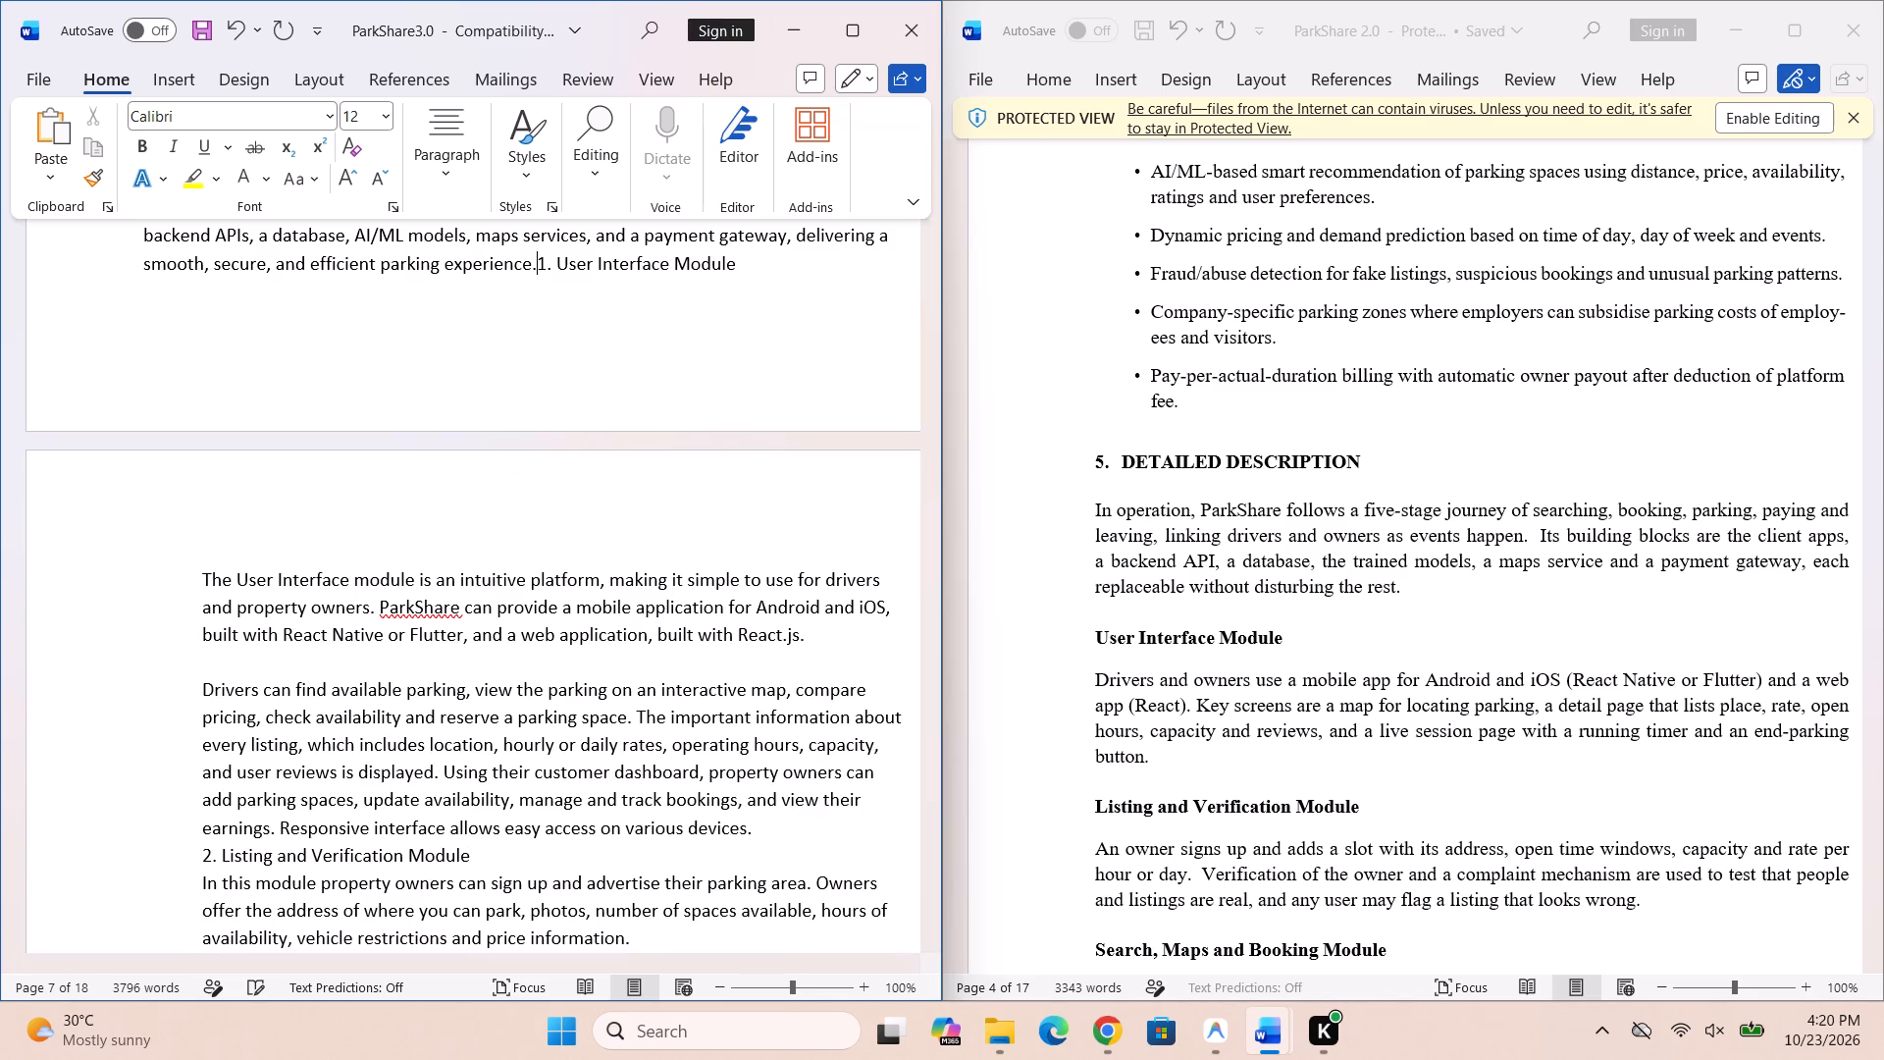
key("Return")
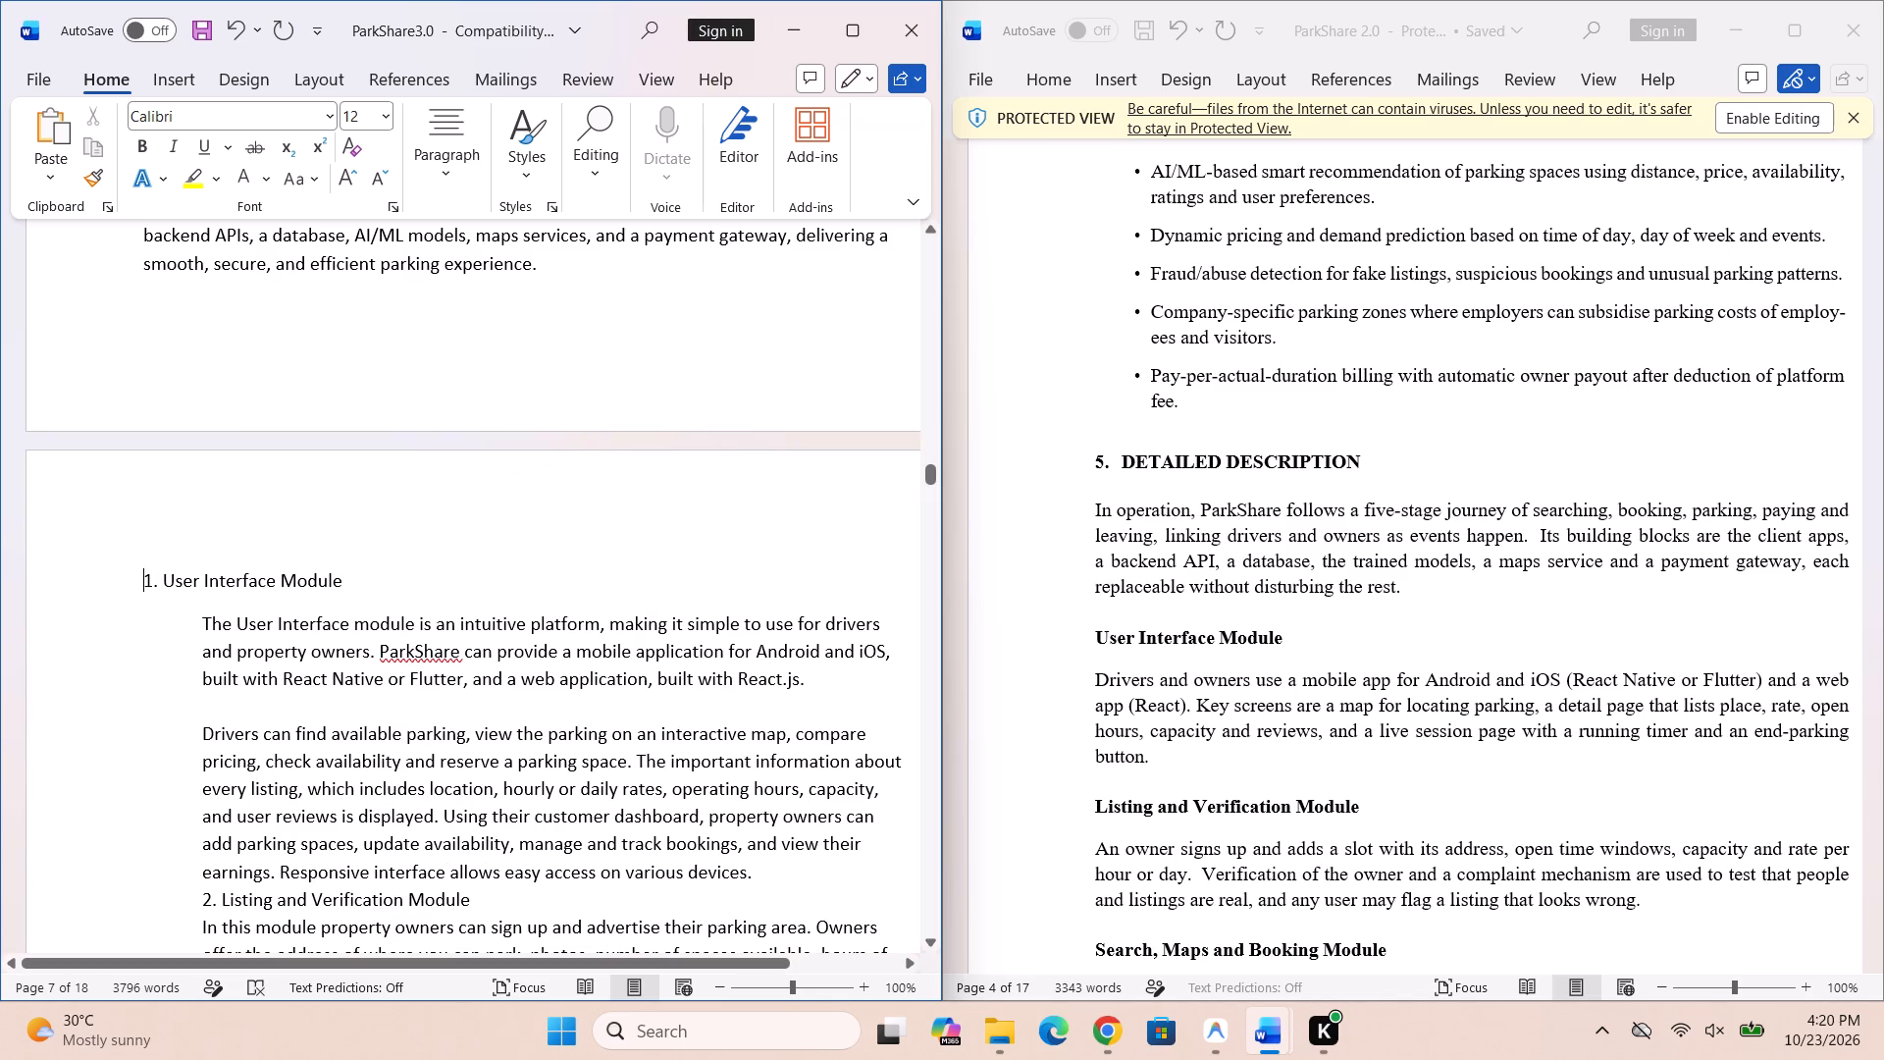
Make the whole "1. User Interface Module" heading bold, including its number, without underlining.
left_click_drag(355, 579, 153, 574)
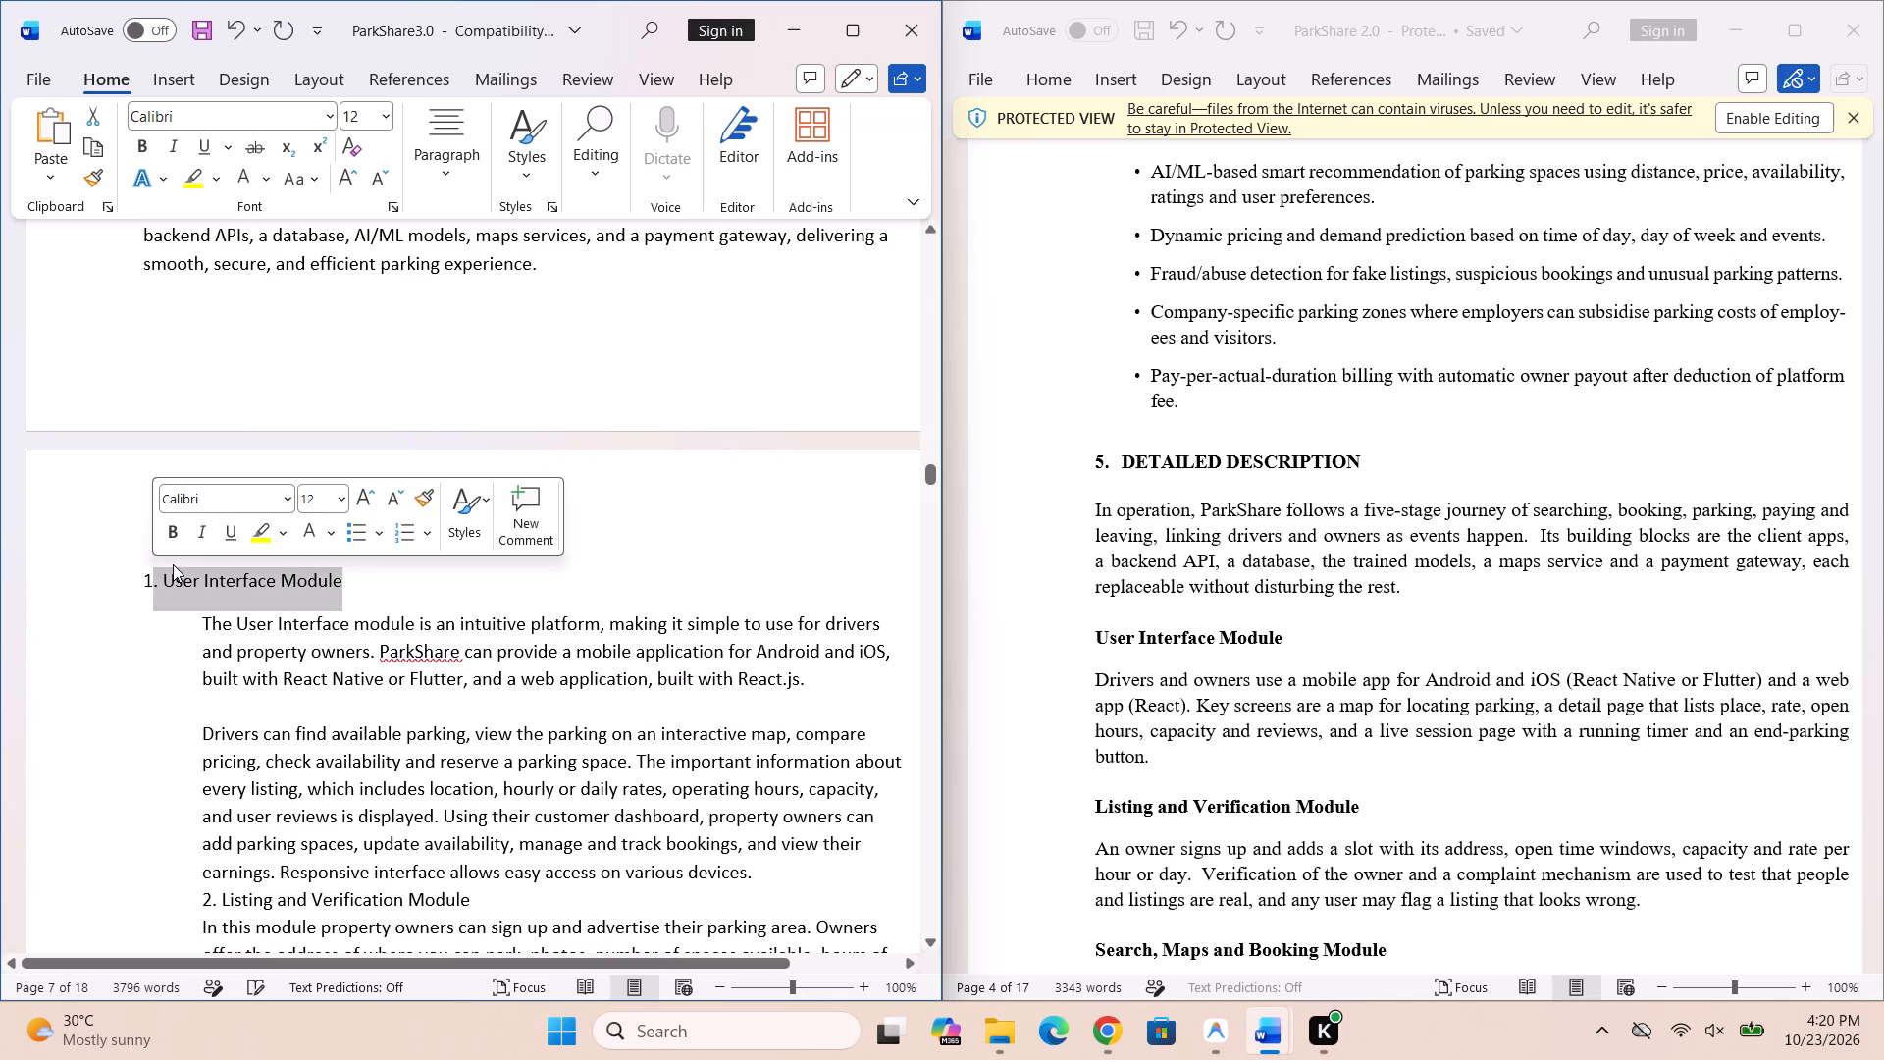
left_click(398, 598)
left_click_drag(381, 588, 125, 569)
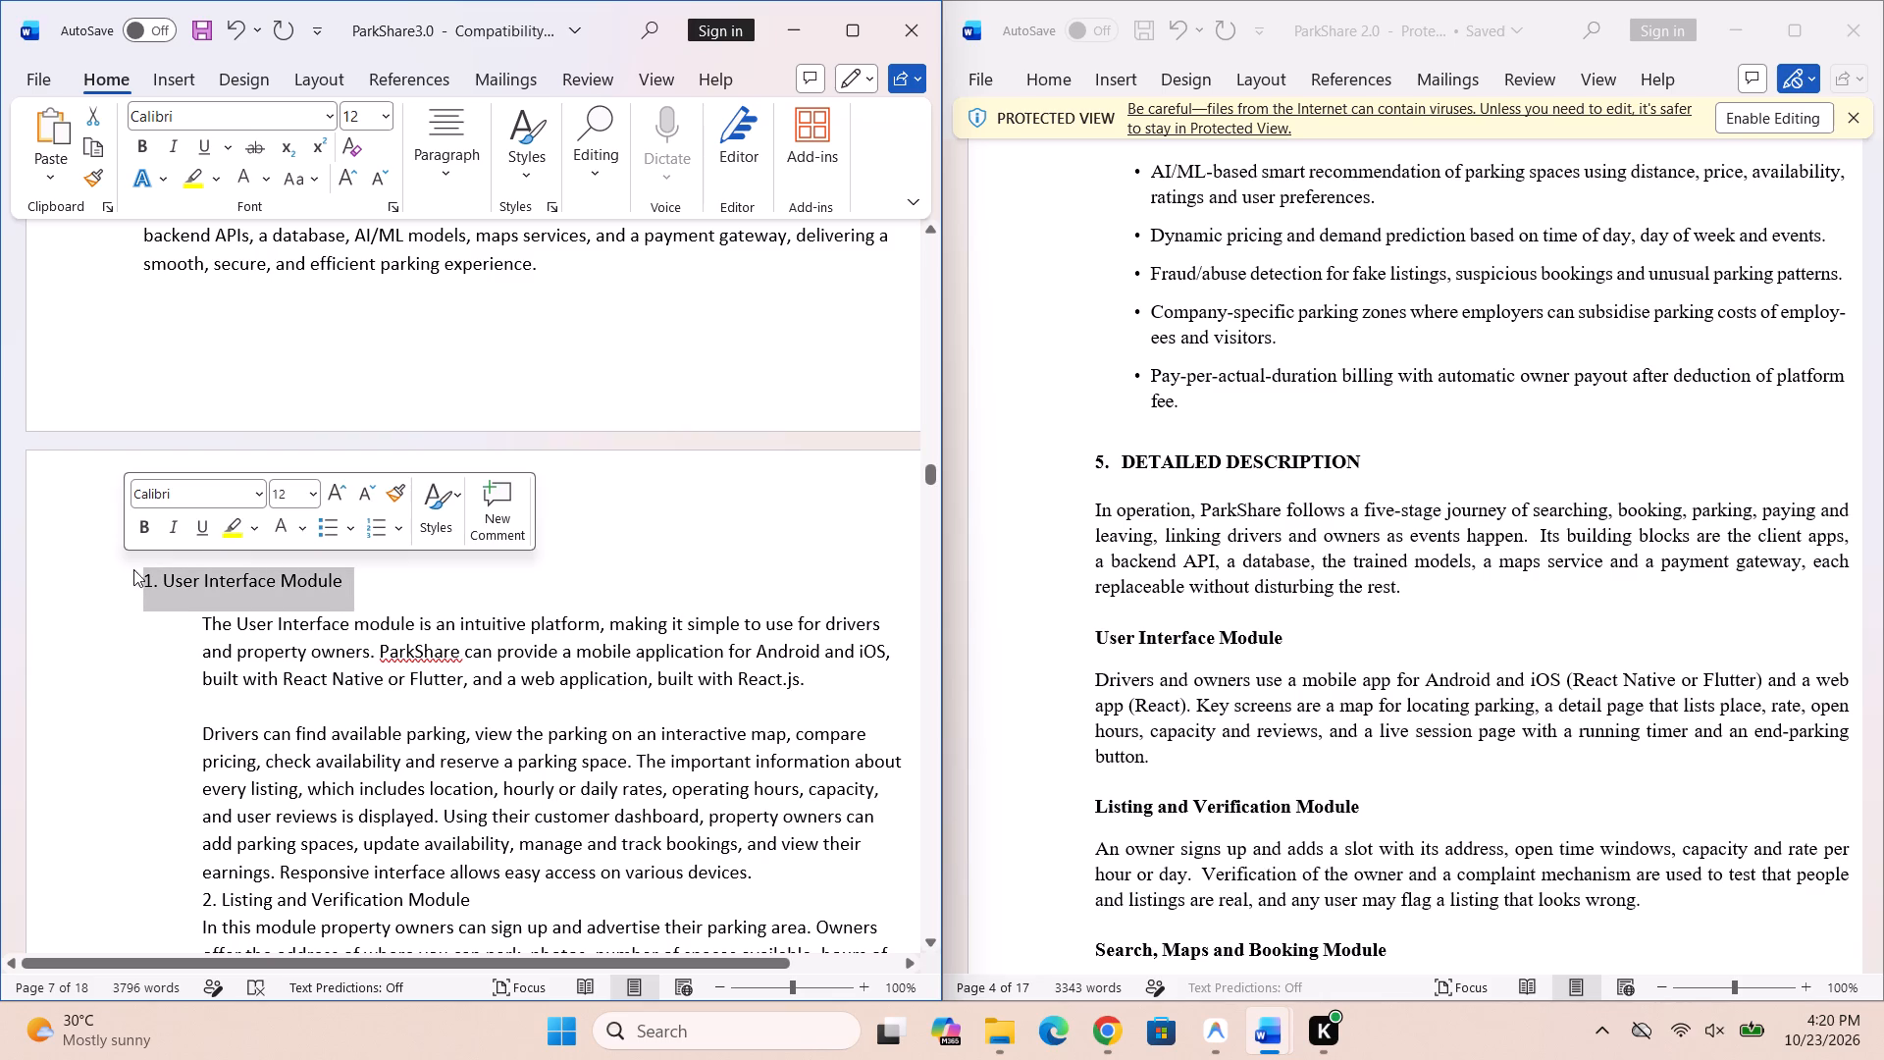
left_click(195, 522)
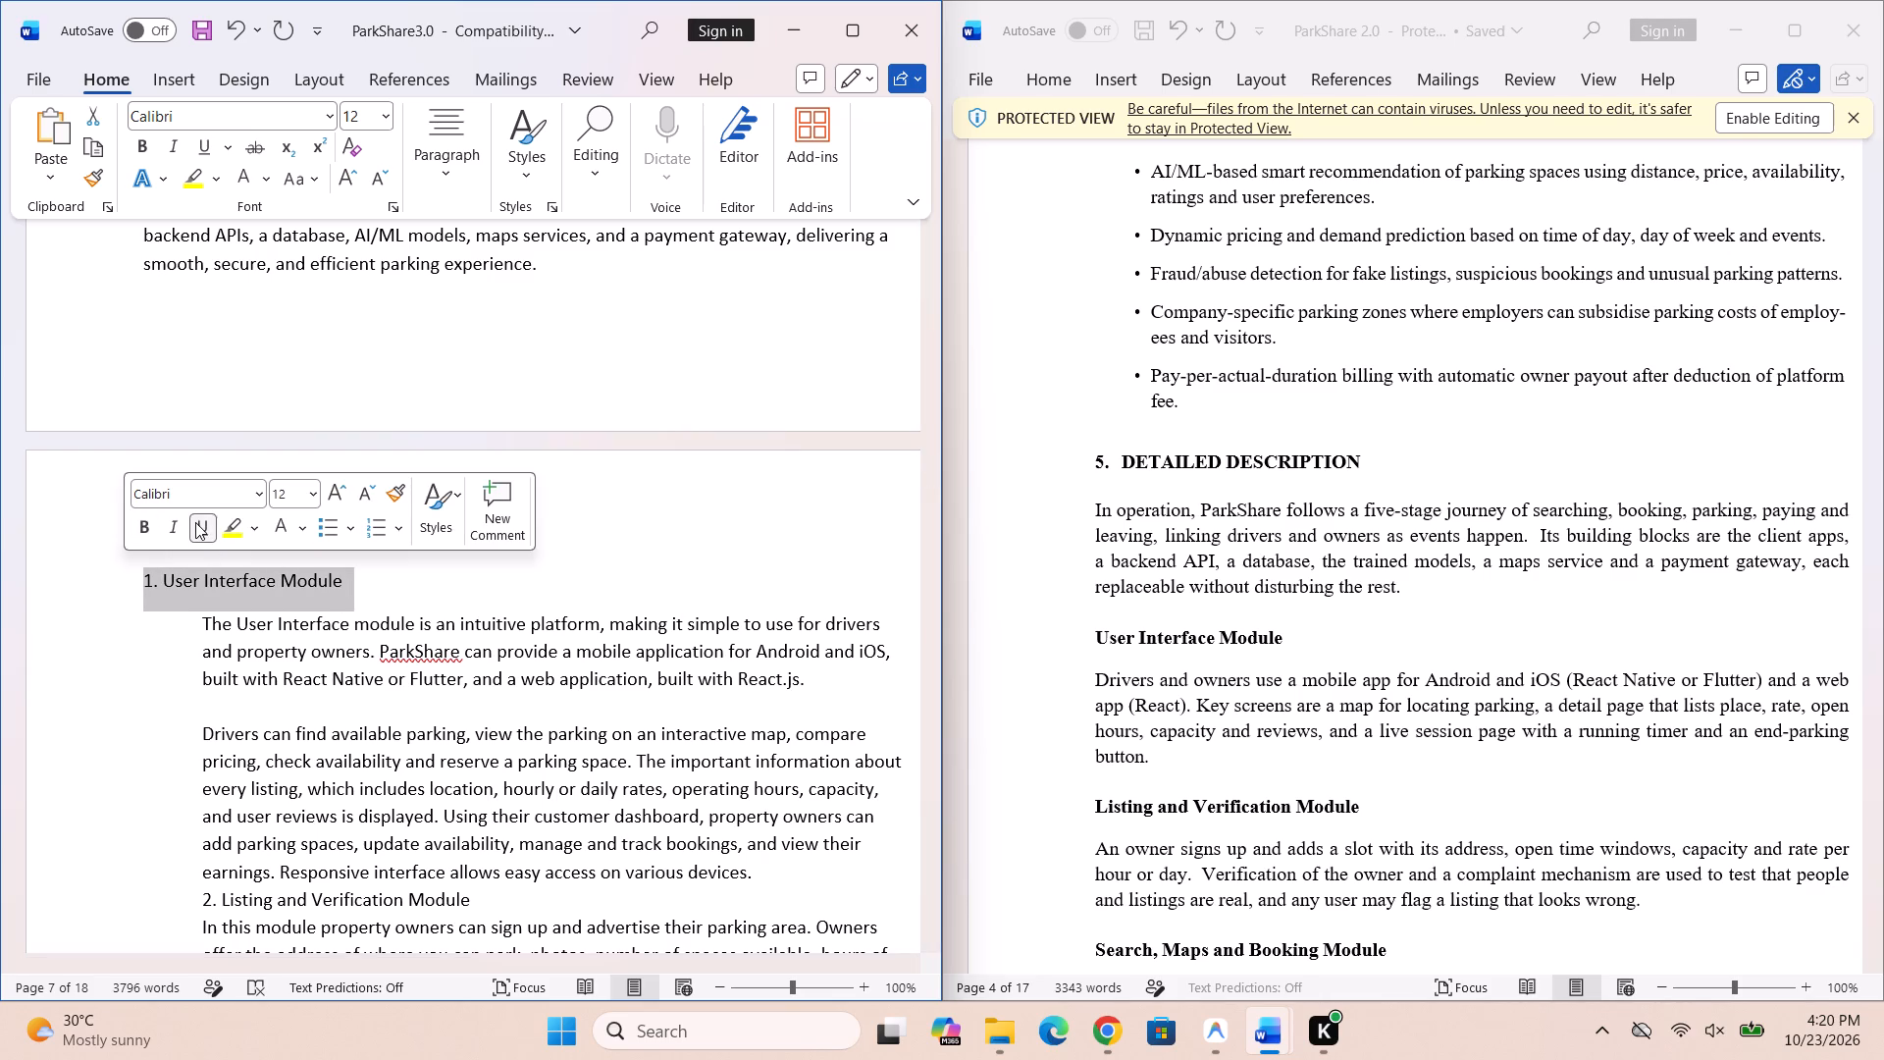
left_click(195, 522)
left_click(152, 528)
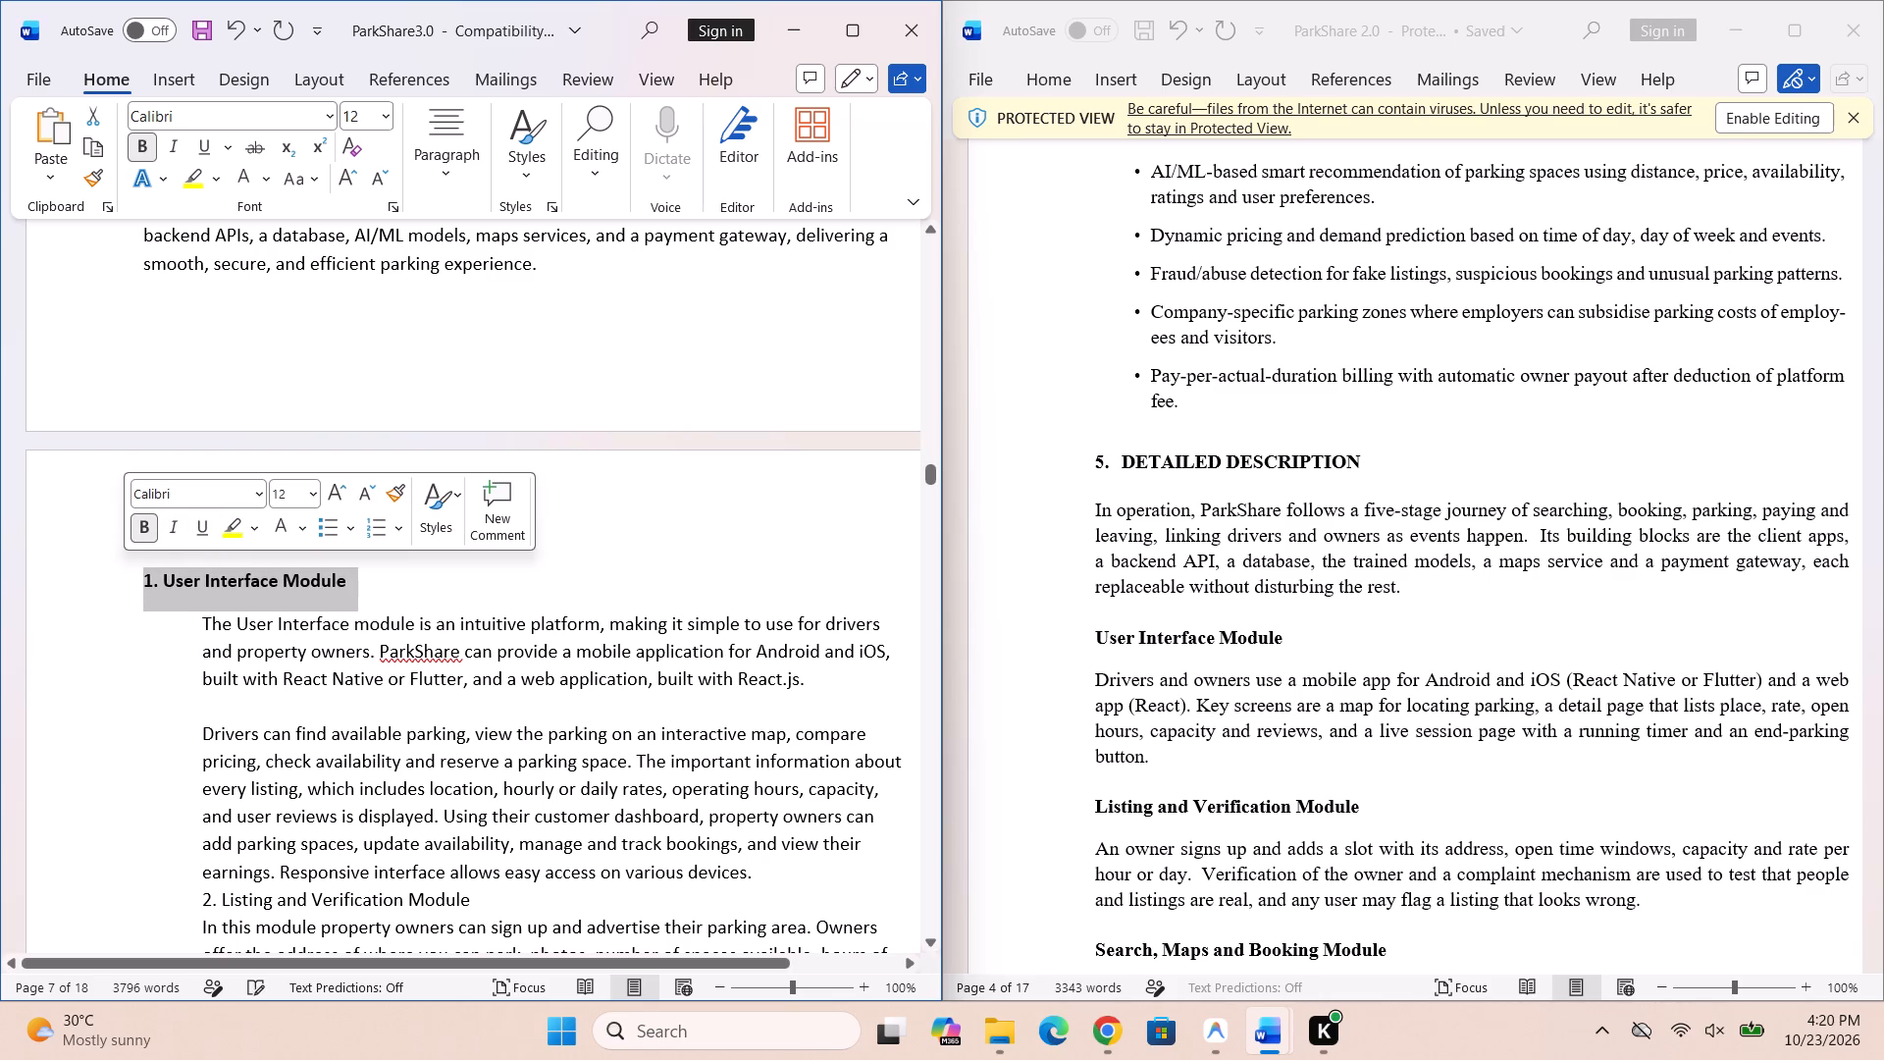
left_click(538, 736)
Make the "2. Listing and Verification Module" heading bold, including its number.
scroll(366, 674, "down", 1)
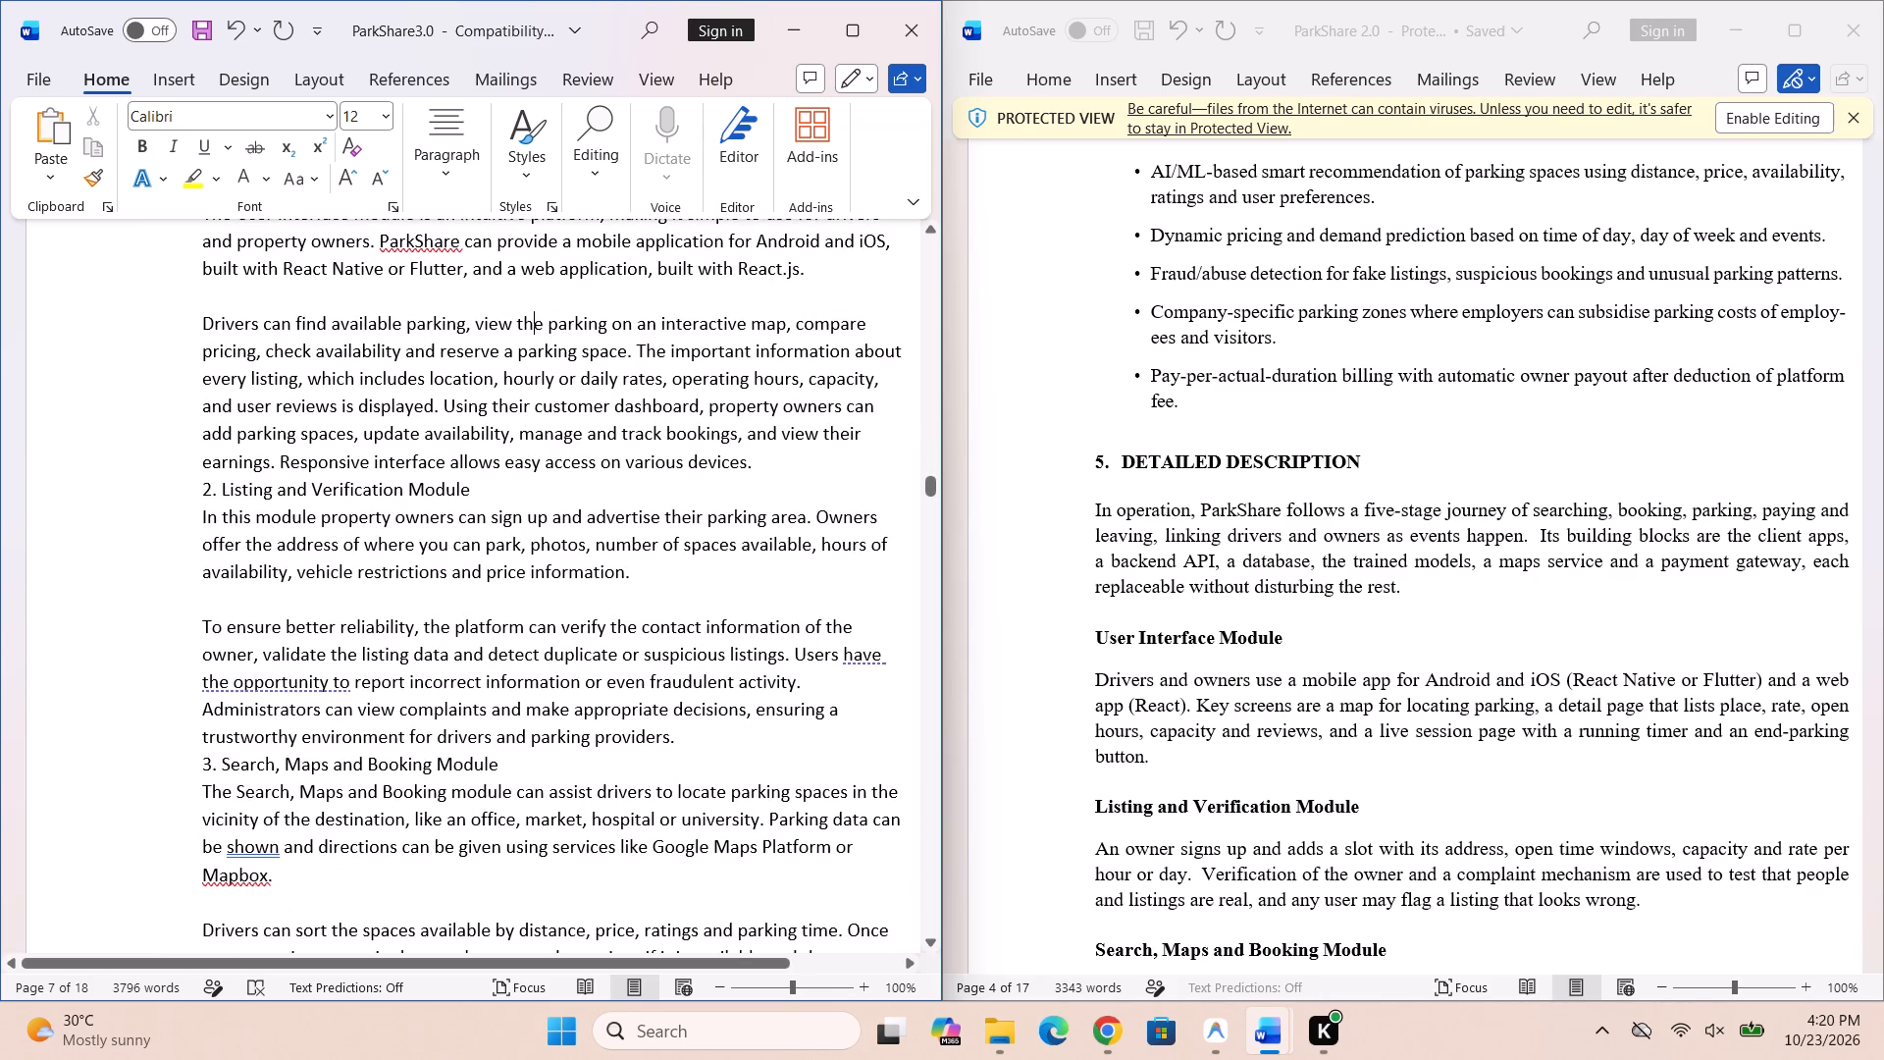
left_click_drag(473, 488, 204, 478)
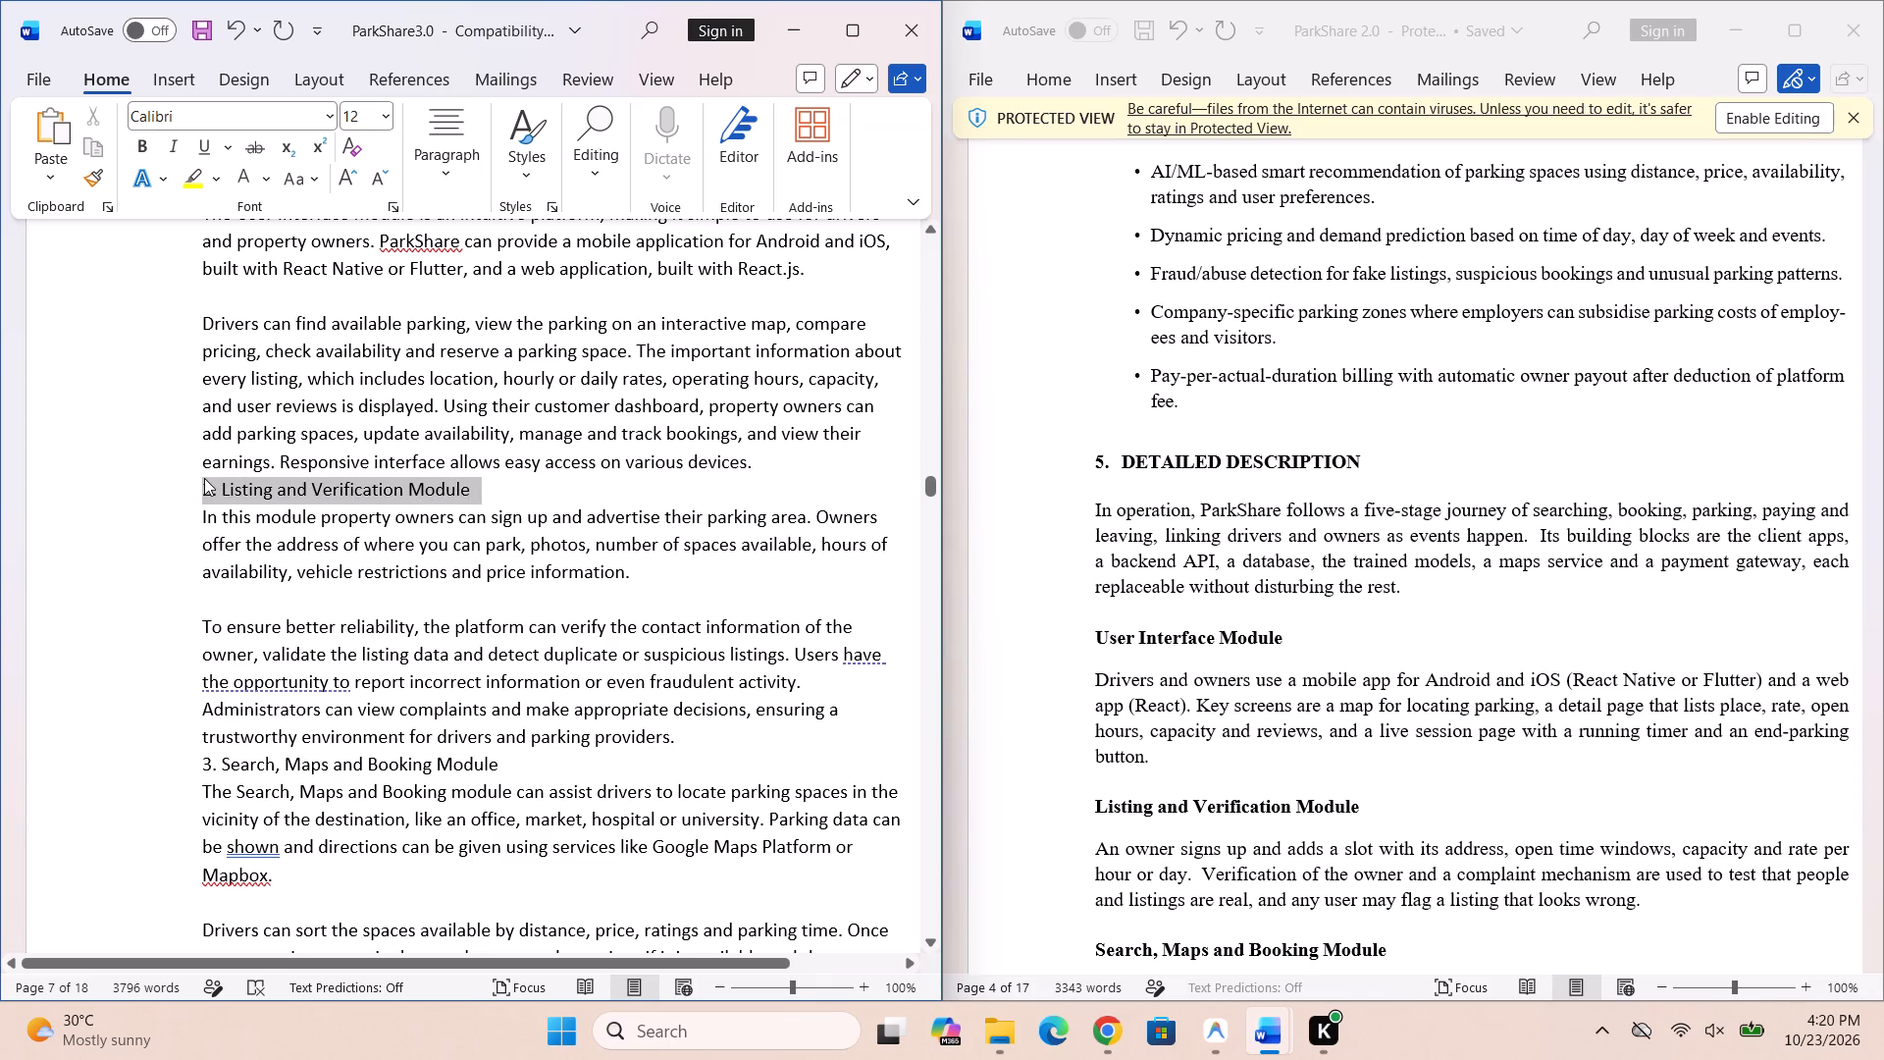
left_click_drag(204, 478, 206, 486)
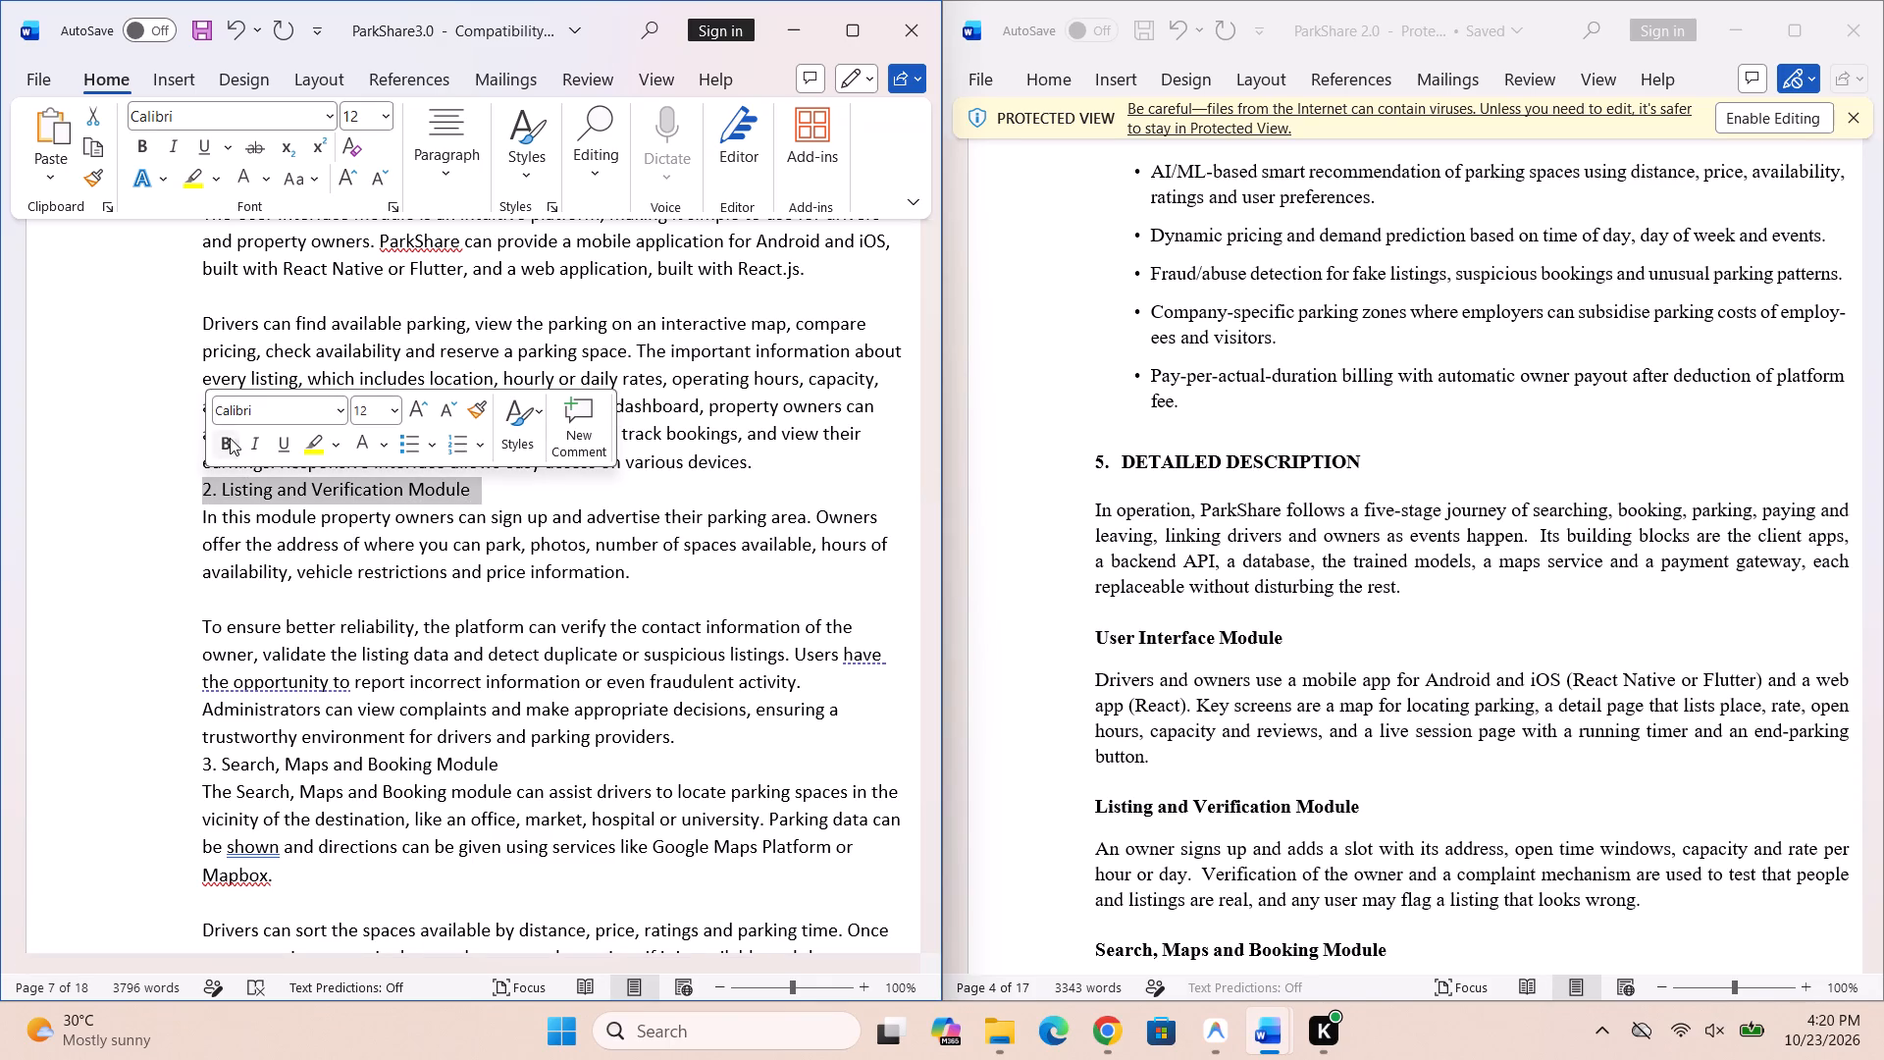
left_click(230, 438)
left_click(186, 506)
Remove the indents from both paragraphs under "1. User Interface Module" so they align with the body text margin.
scroll(191, 492, "up", 1)
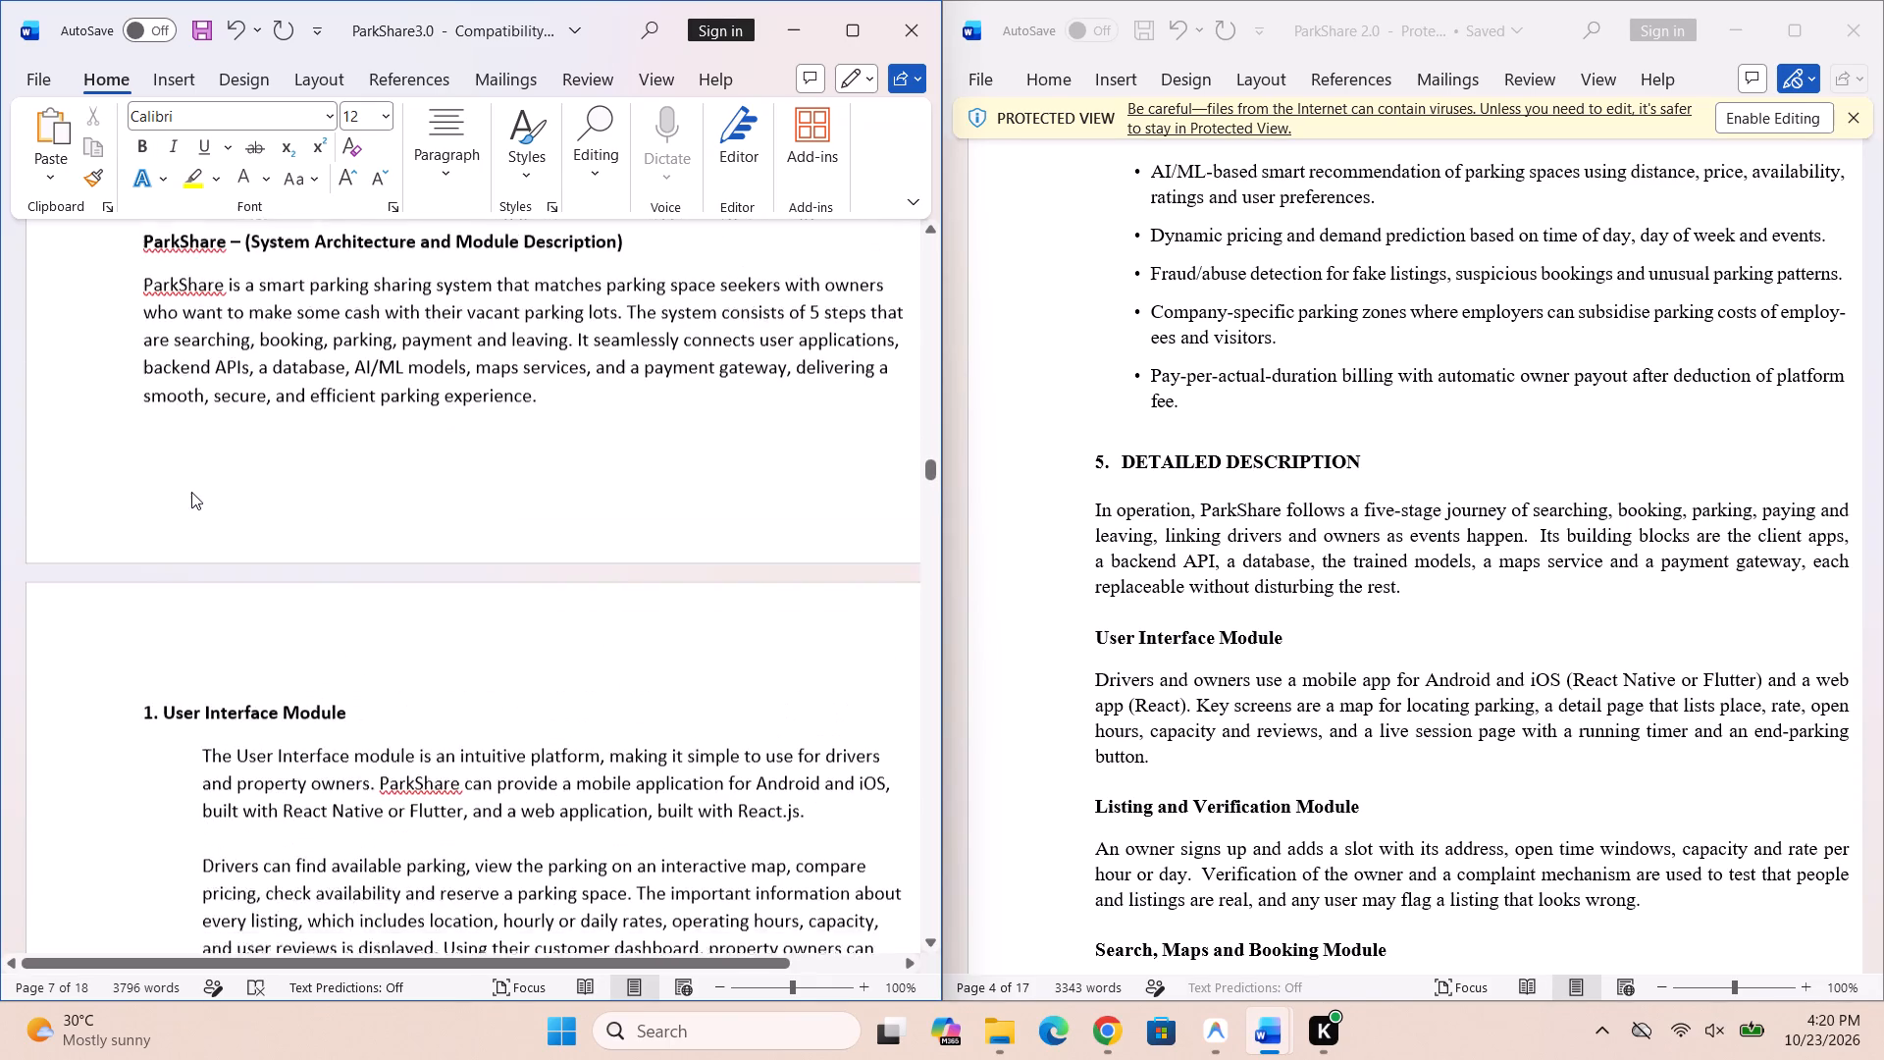
scroll(191, 492, "up", 1)
scroll(237, 666, "down", 2)
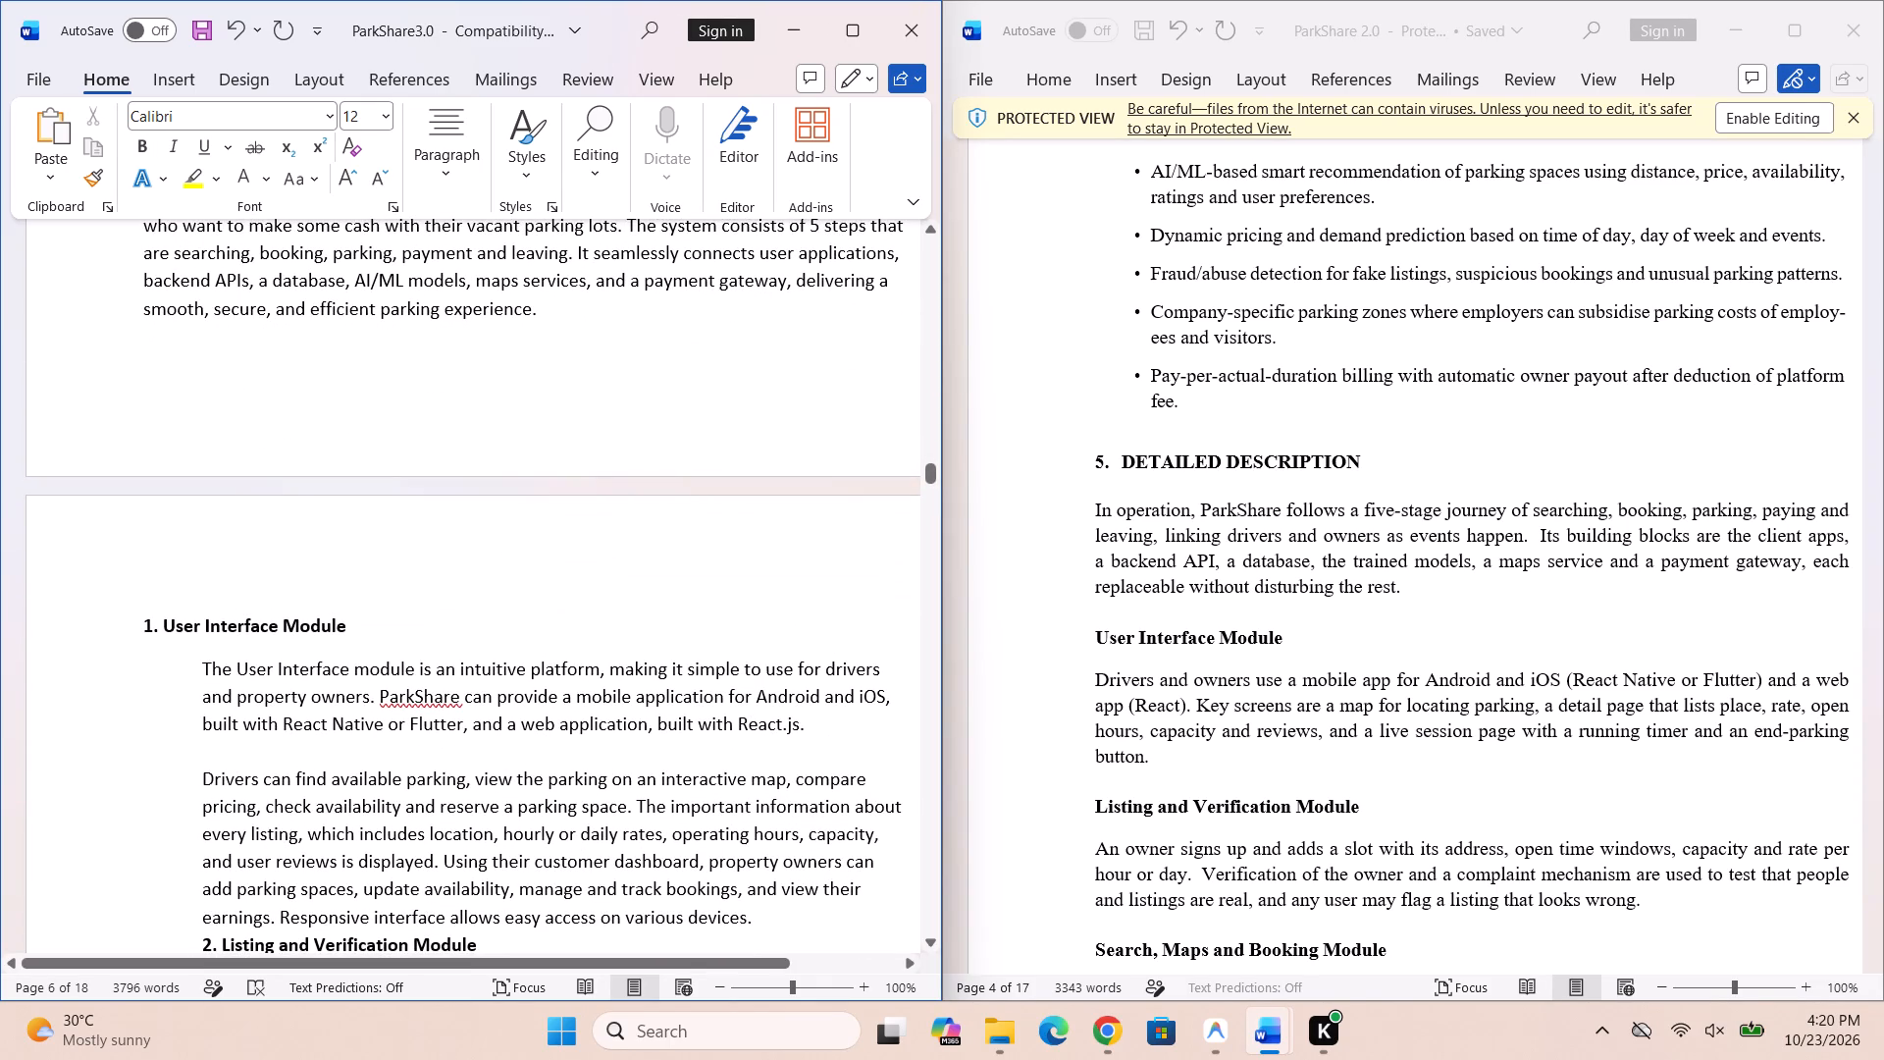
left_click(202, 669)
key("BackSpace")
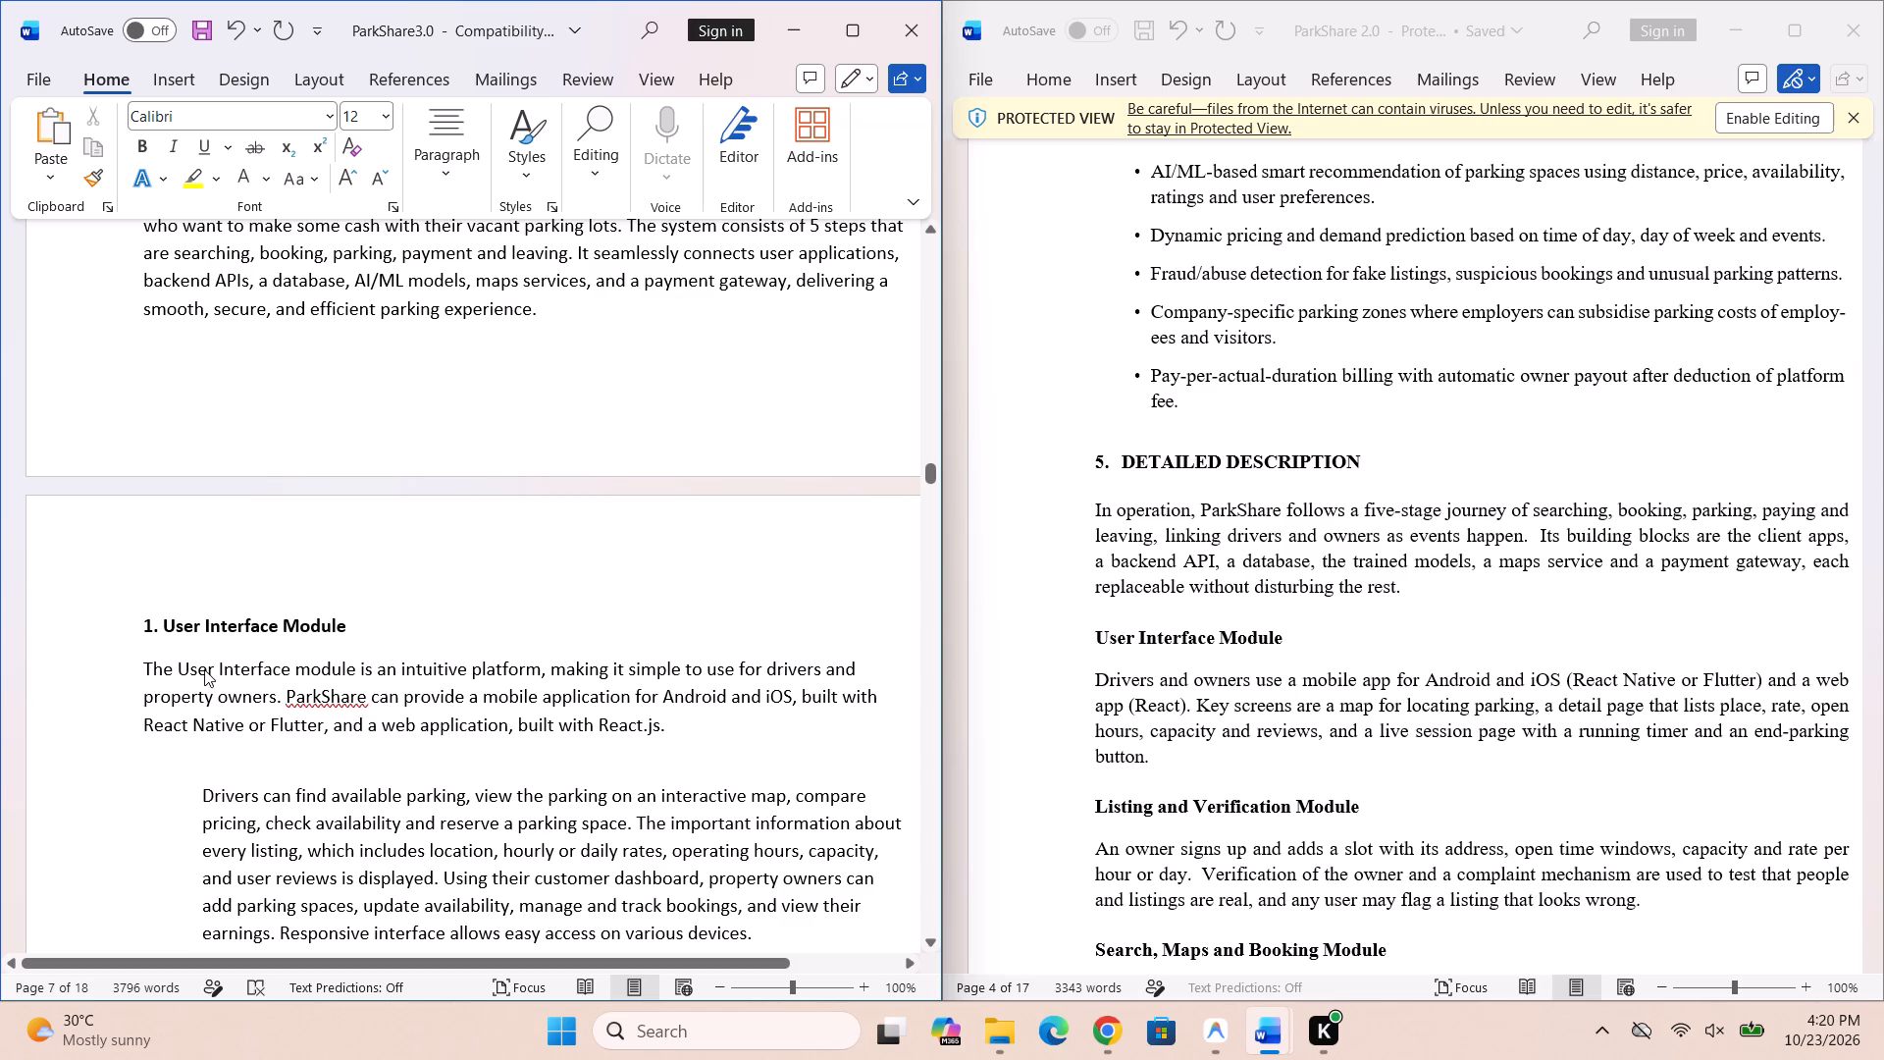
left_click(201, 795)
key("BackSpace")
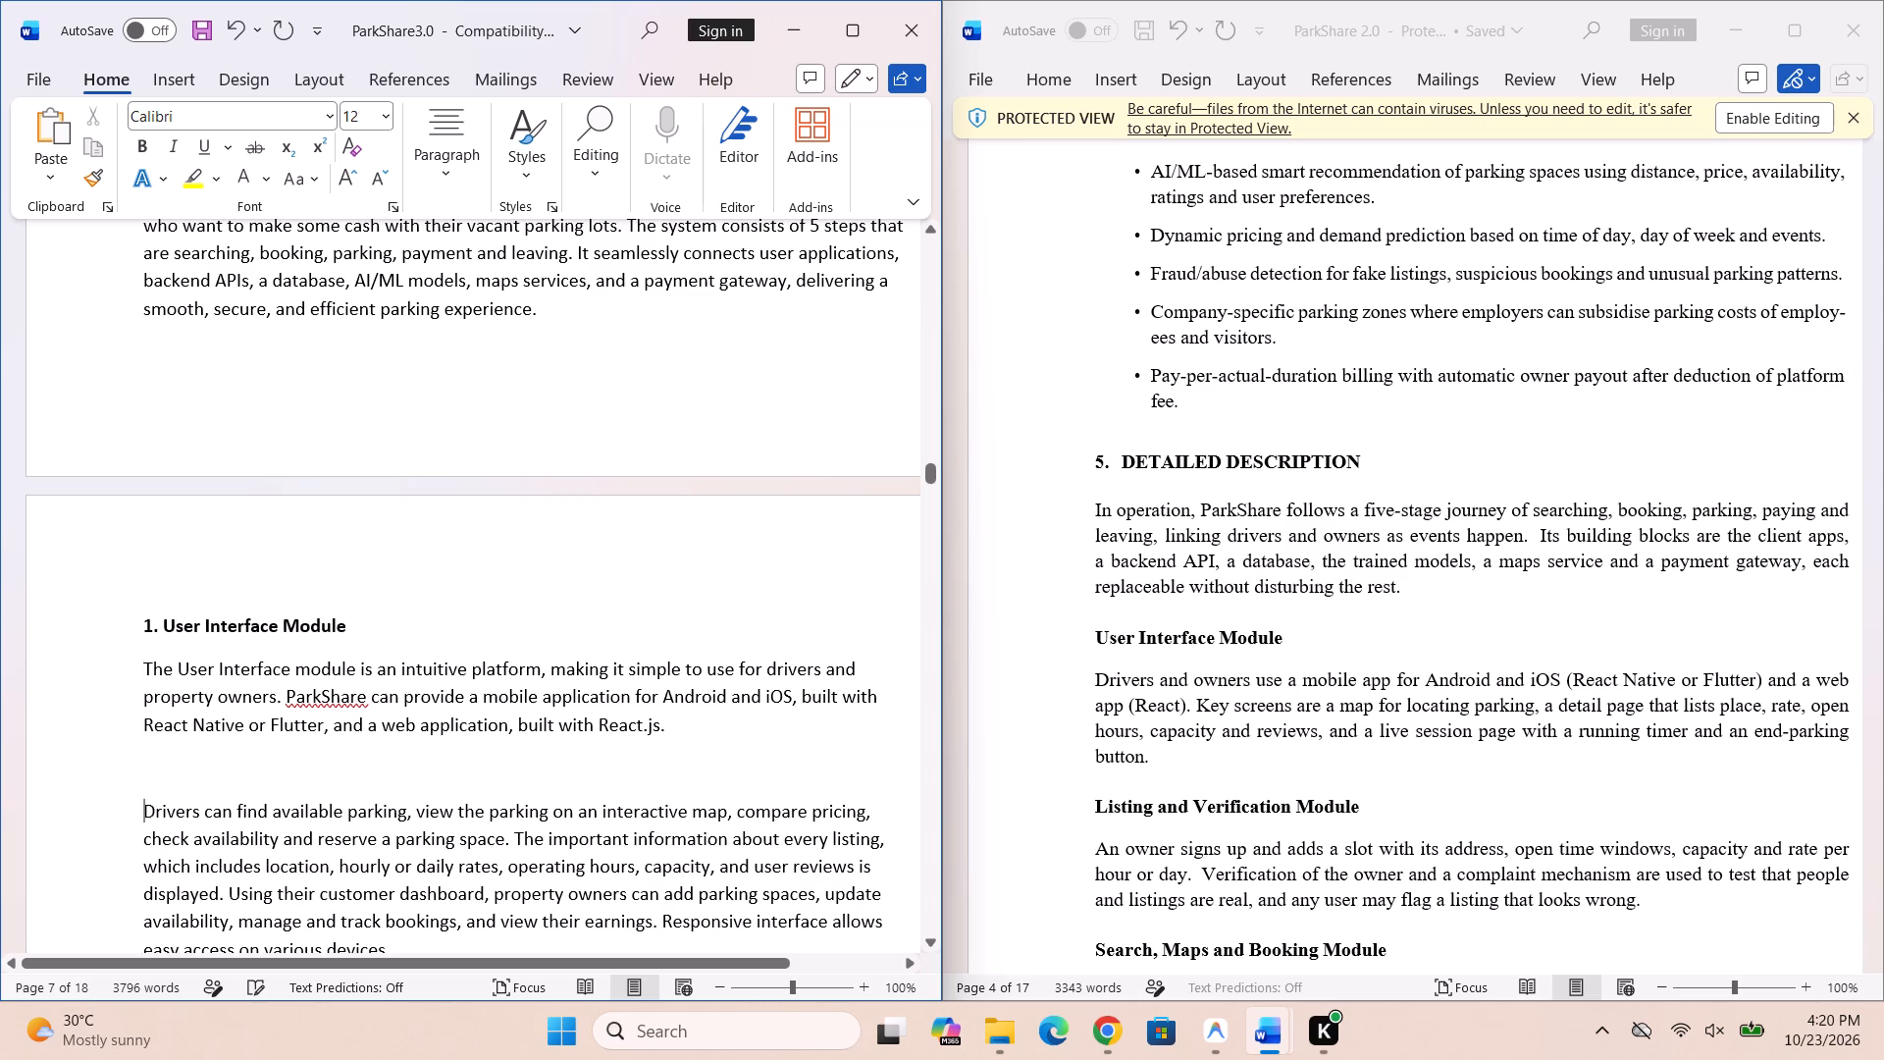
Remove the empty line between the two User Interface Module paragraphs, keeping "Drivers can find available parking" as a separate paragraph.
scroll(201, 793, "down", 2)
scroll(226, 592, "up", 1)
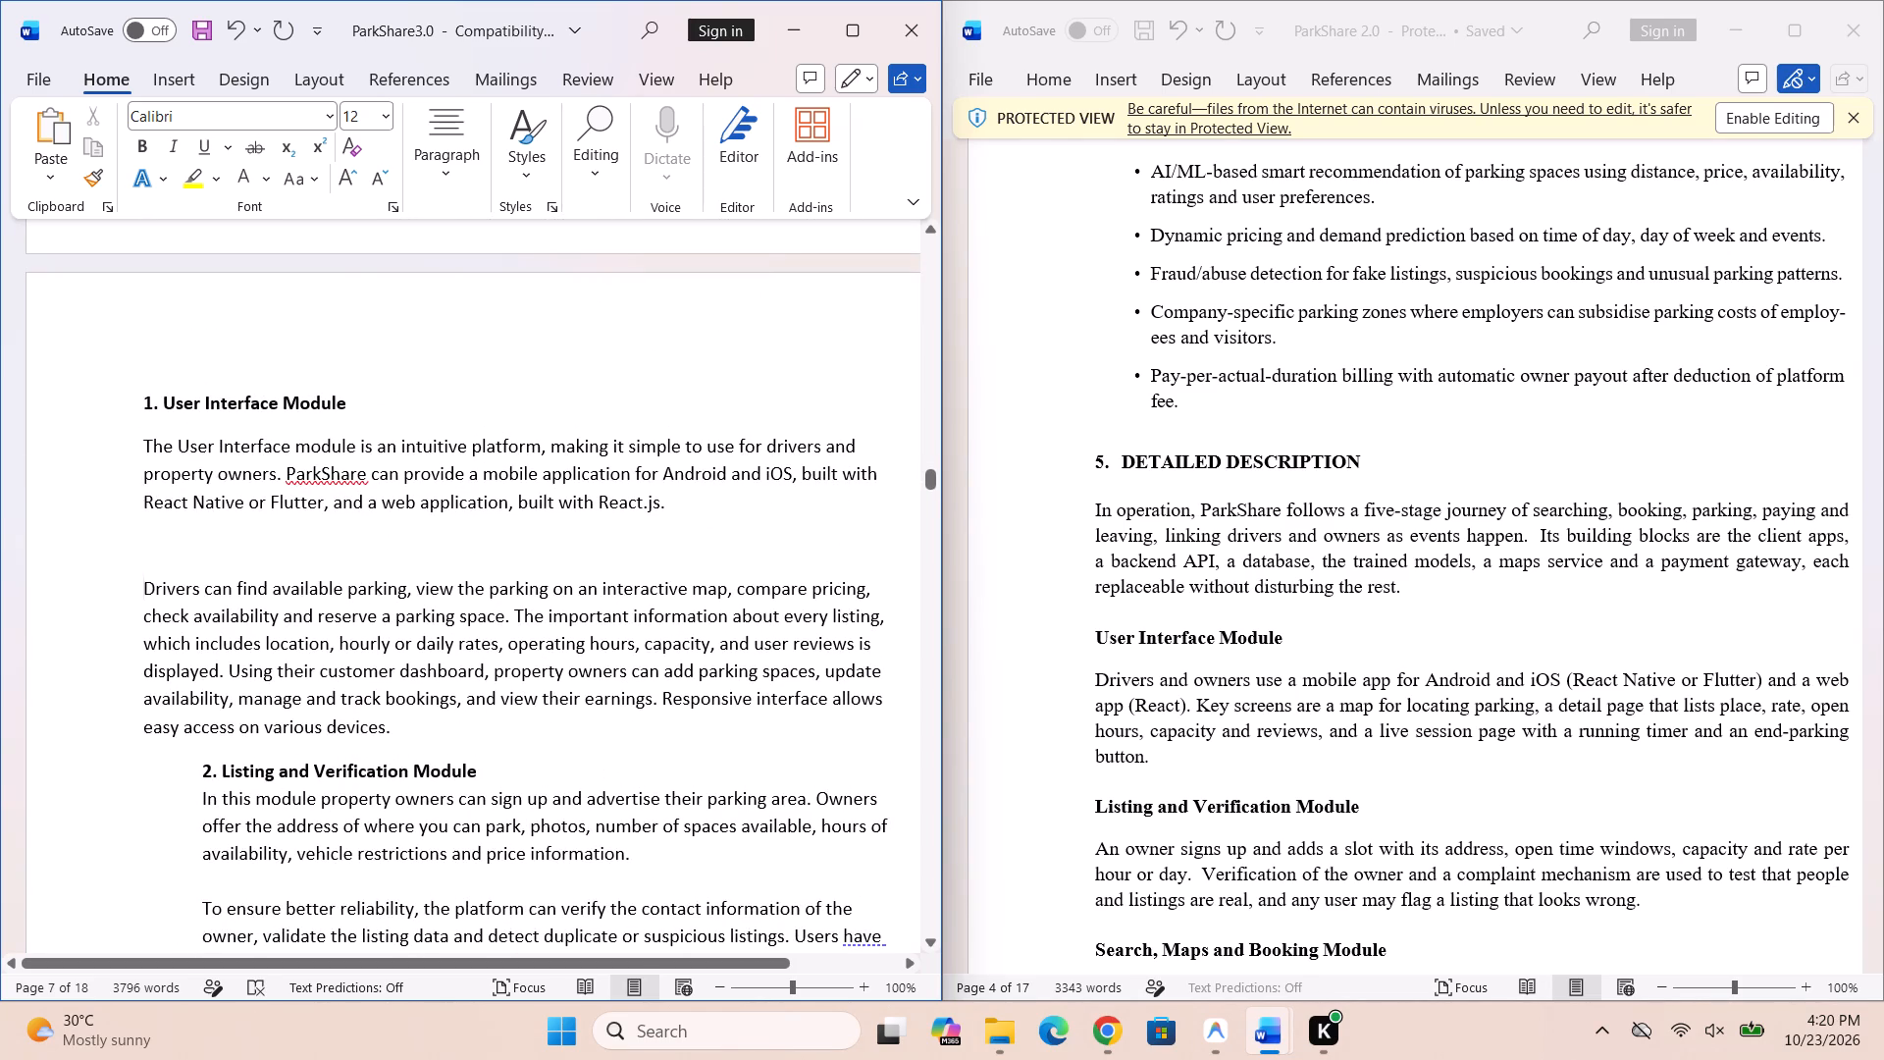
key("BackSpace")
key("BackSpace")
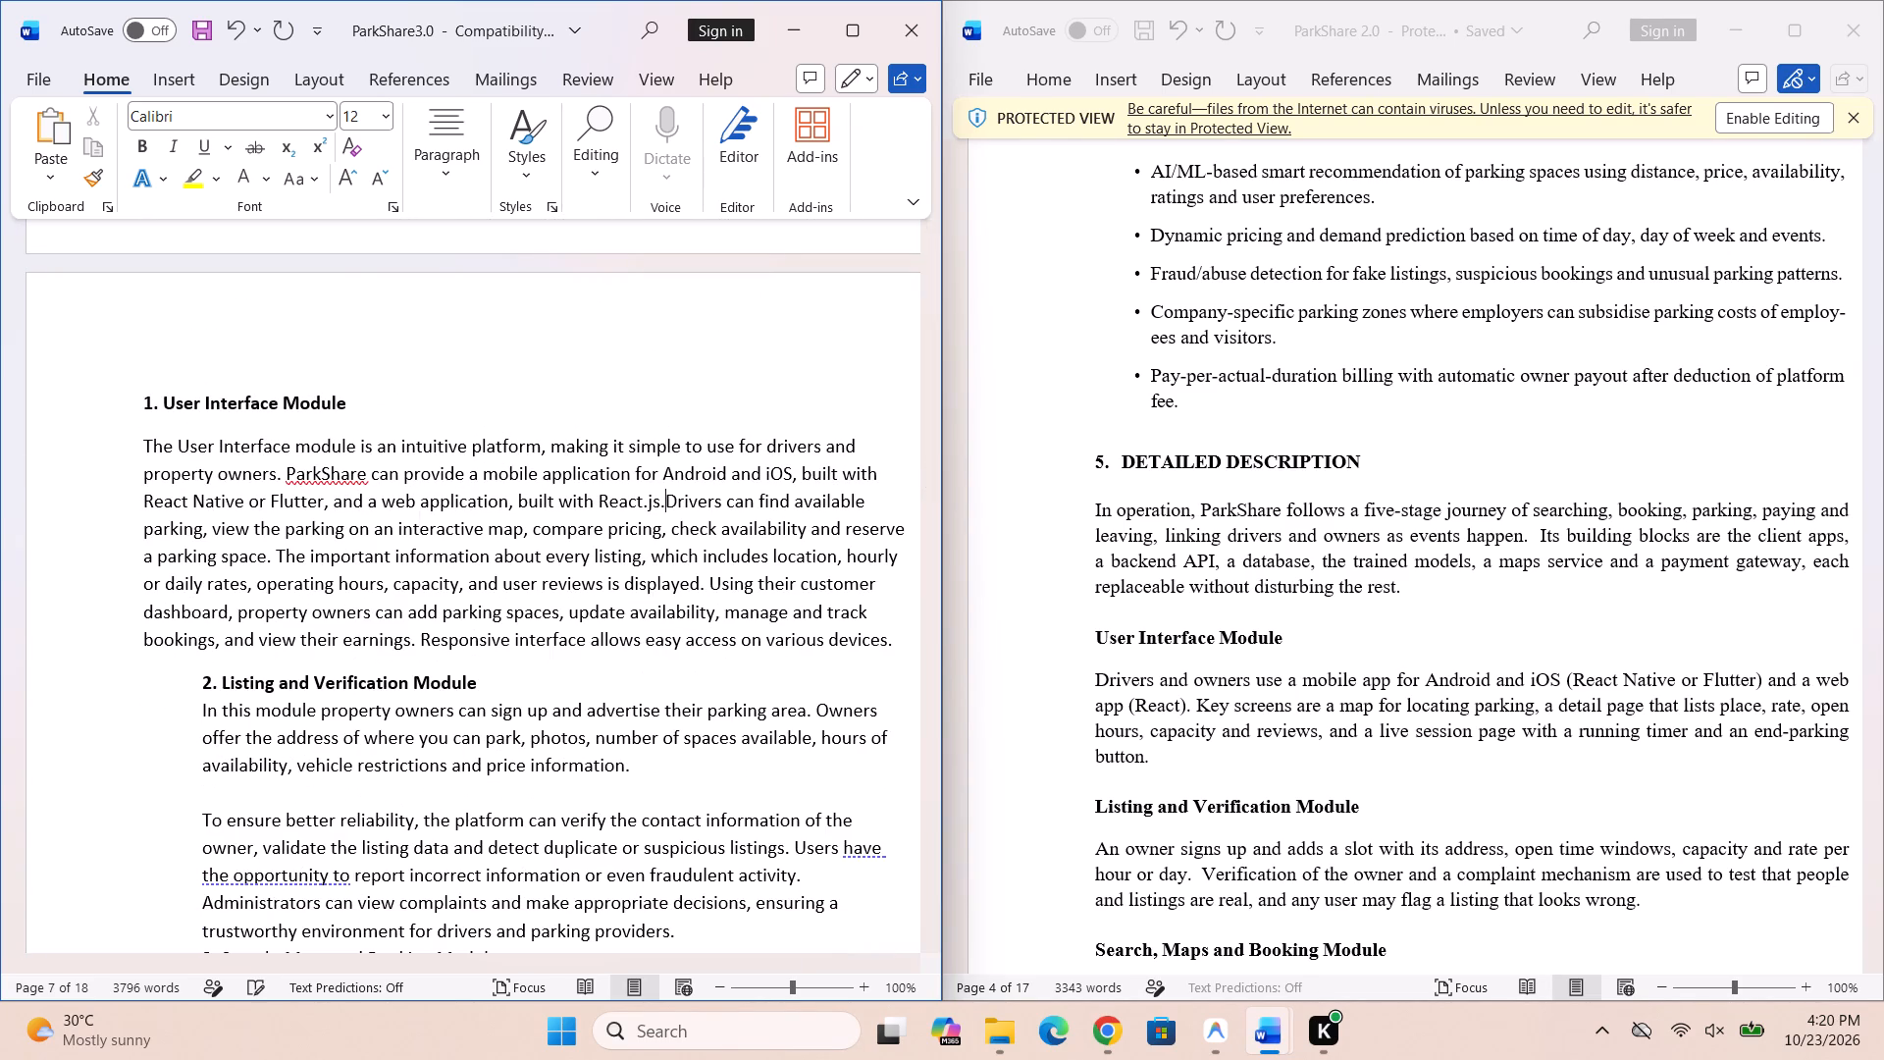
key("Return")
Remove the empty line above the "Drivers can sort the spaces available" paragraph in the Search, Maps and Booking Module.
scroll(161, 543, "down", 1)
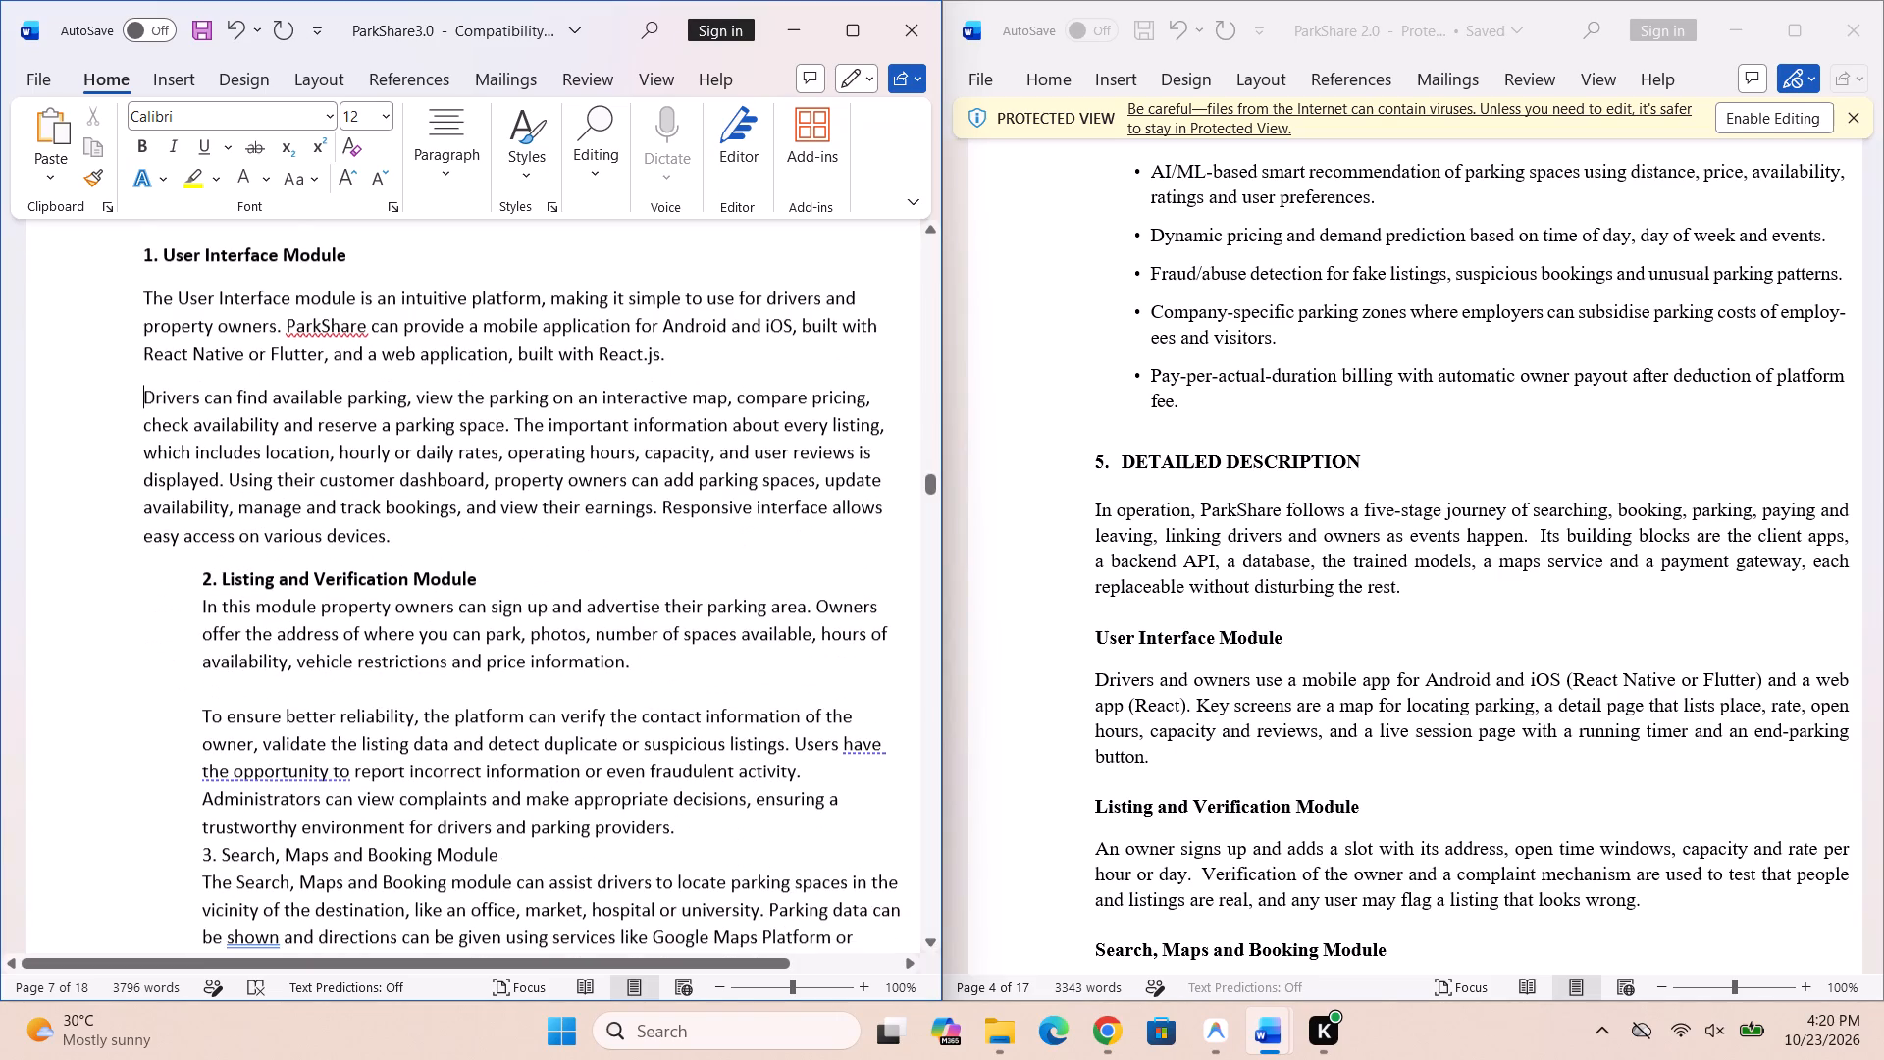
scroll(206, 565, "down", 2)
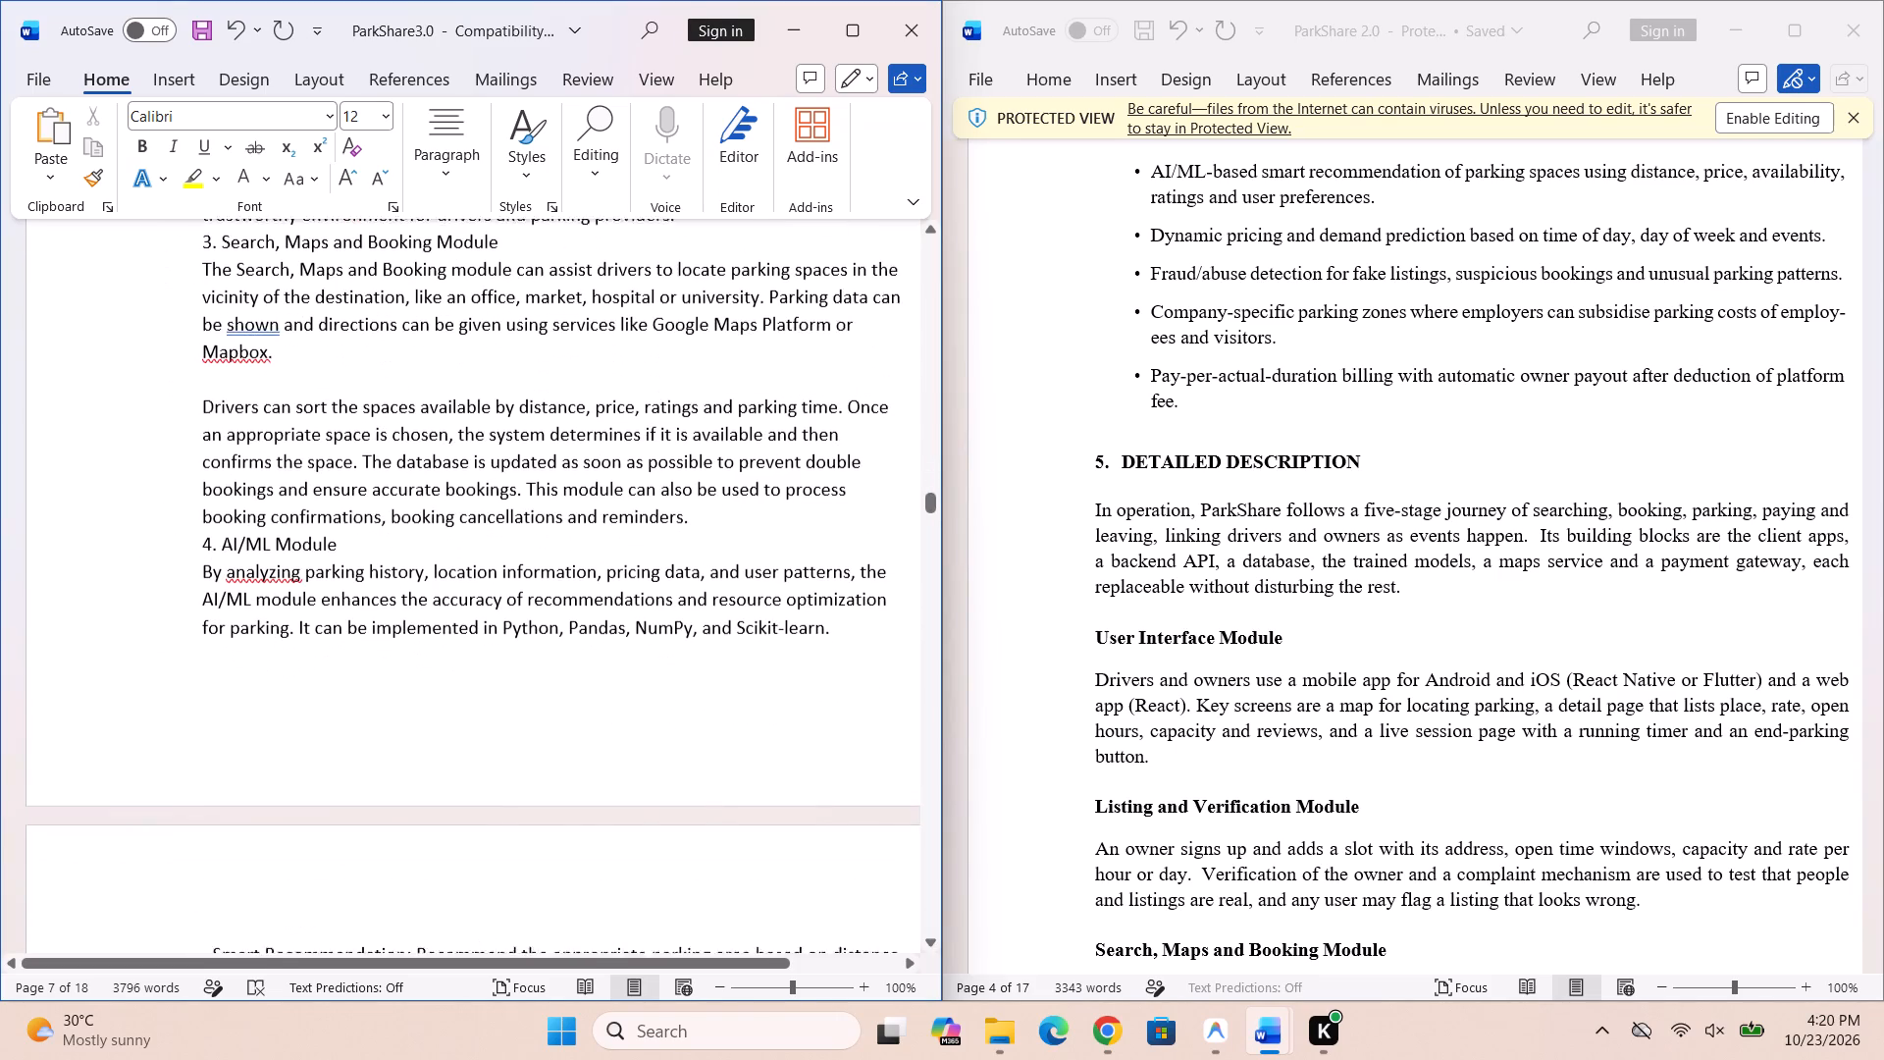
scroll(206, 565, "up", 1)
scroll(332, 425, "up", 1)
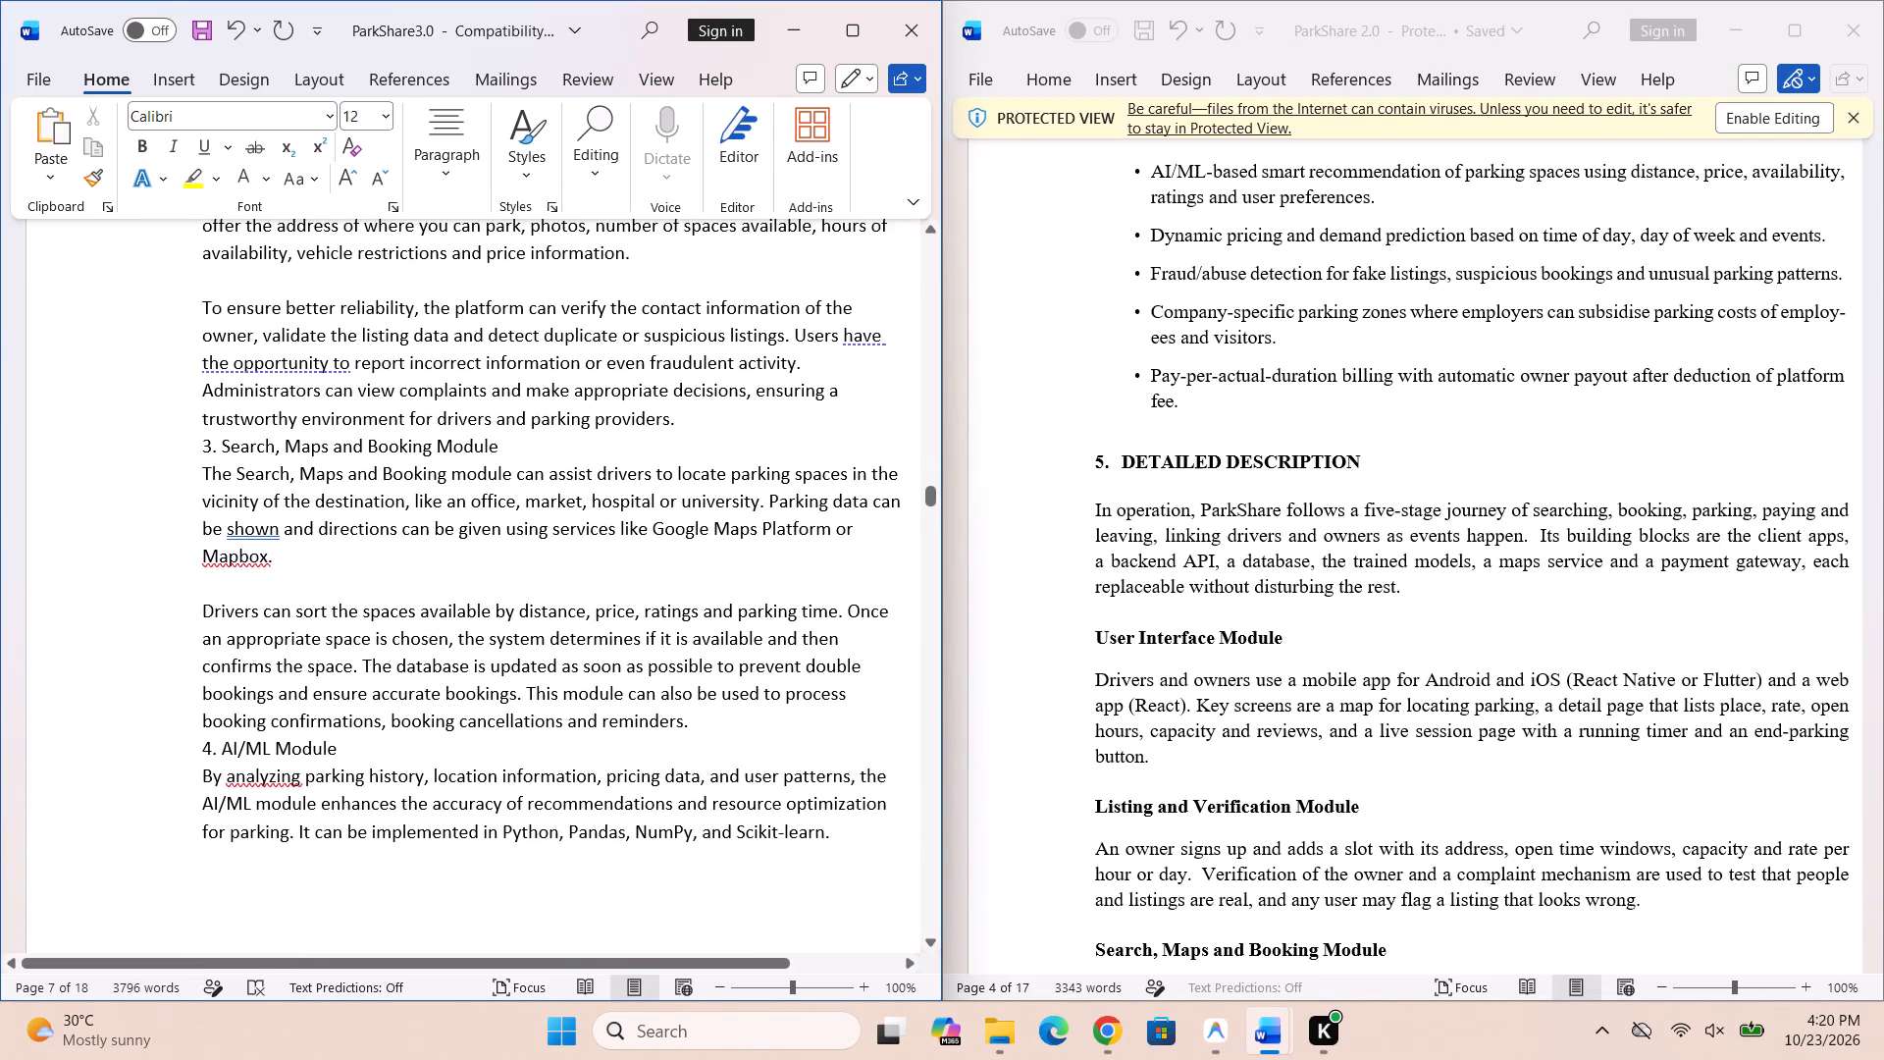
left_click(200, 609)
key("BackSpace")
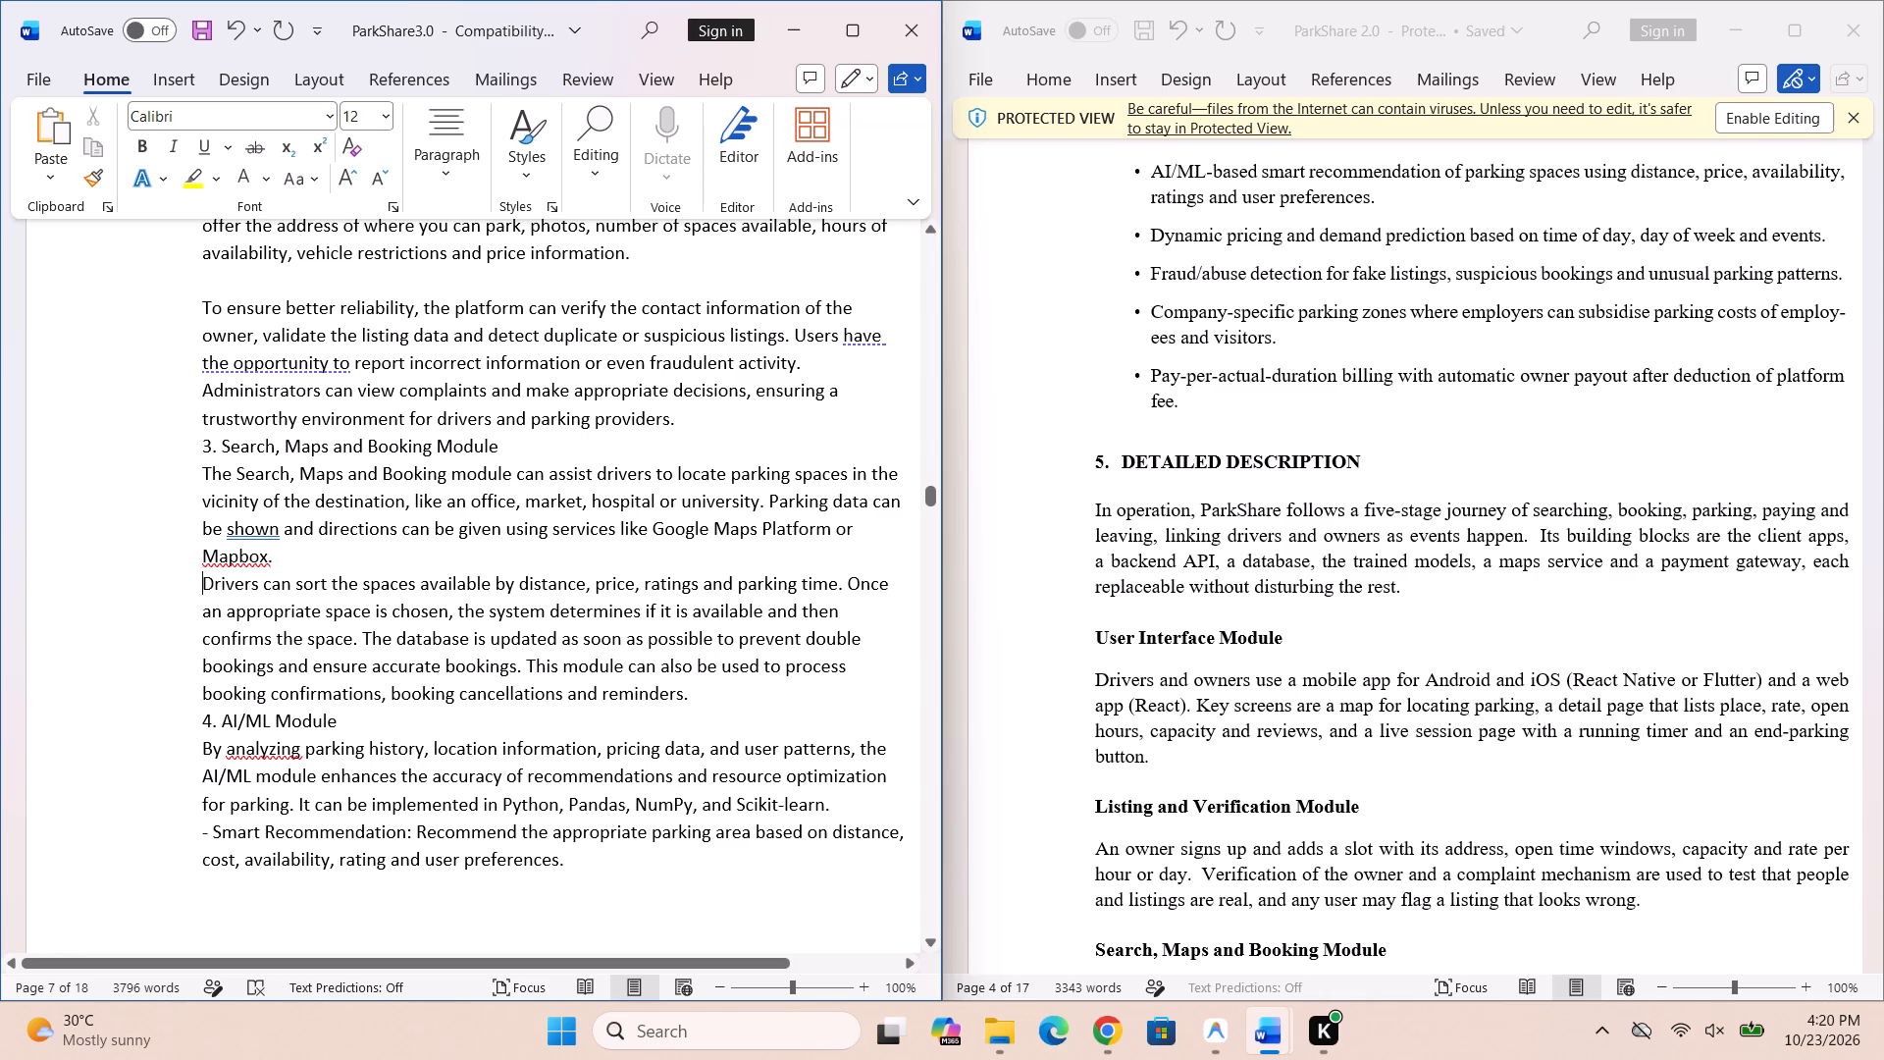
Make the "4. AI/ML Module" heading bold, including its number.
left_click_drag(352, 727, 182, 733)
left_click(205, 694)
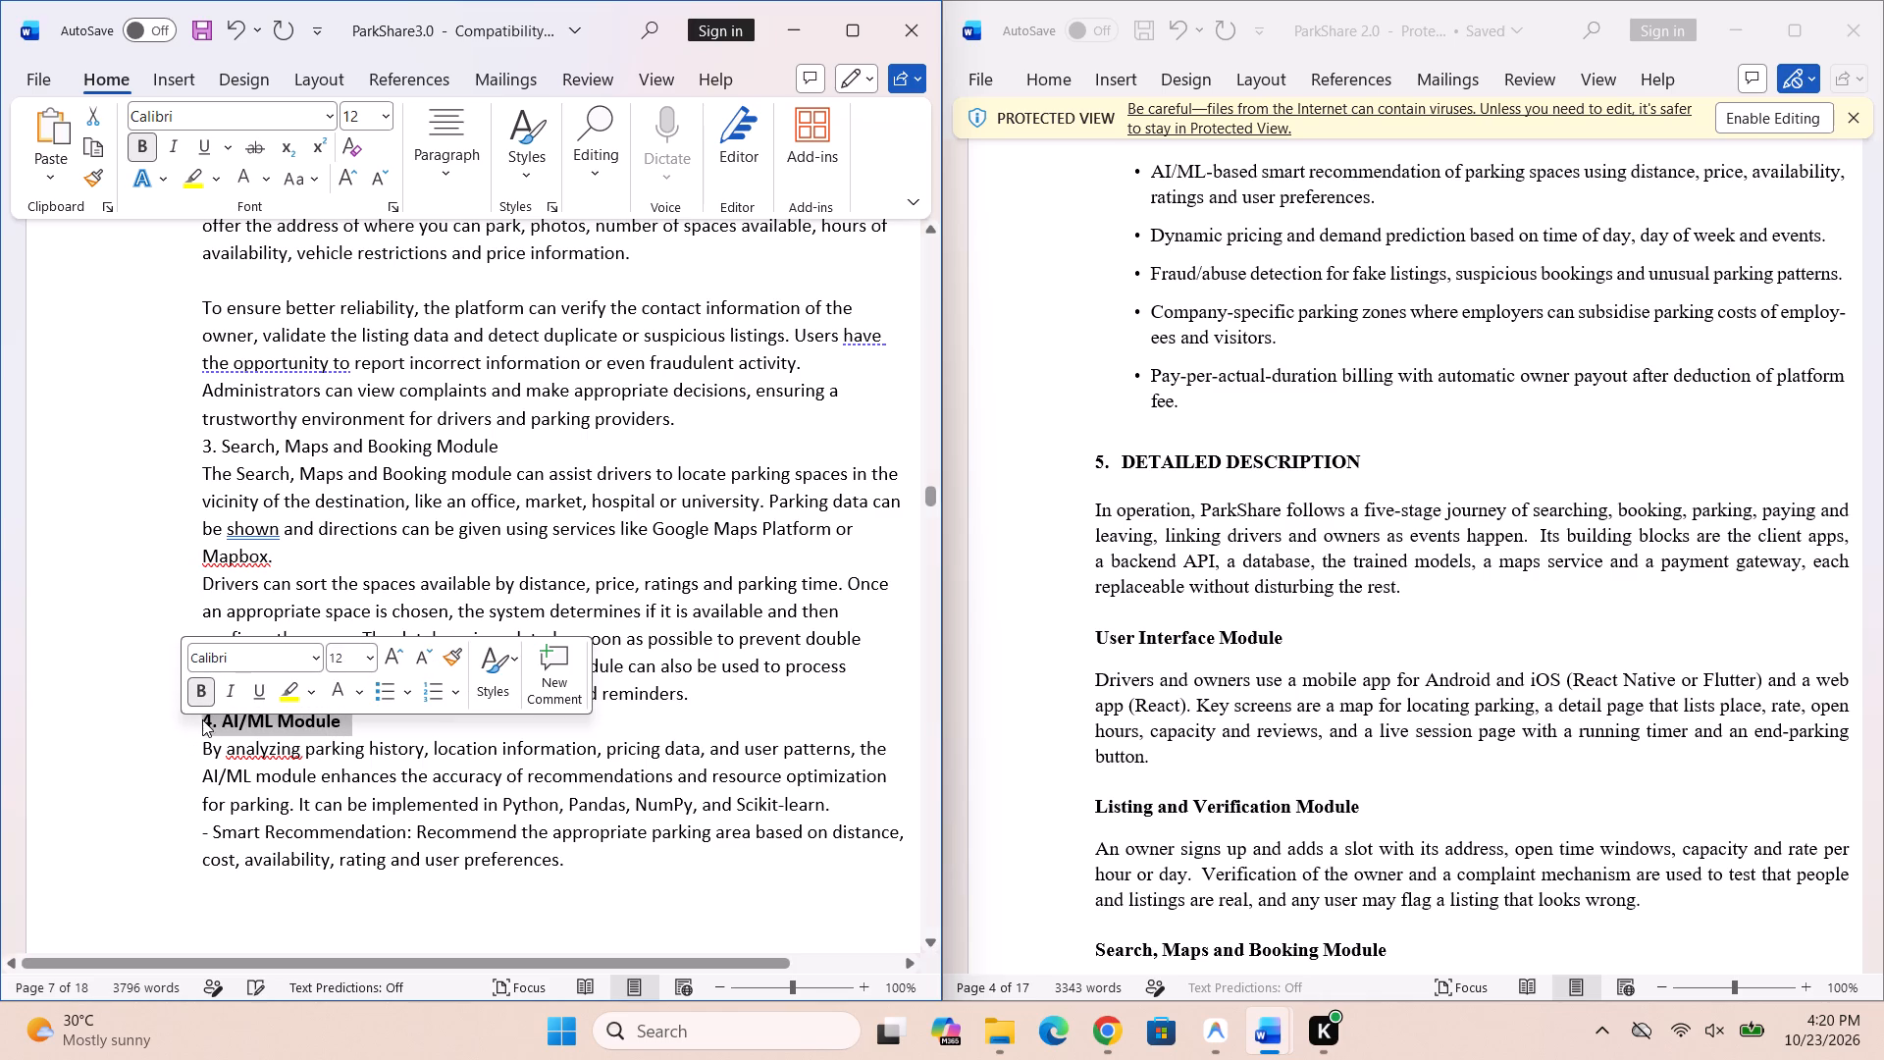
Make the "5. Payment and Billing Module" heading bold, including its number.
scroll(307, 790, "down", 2)
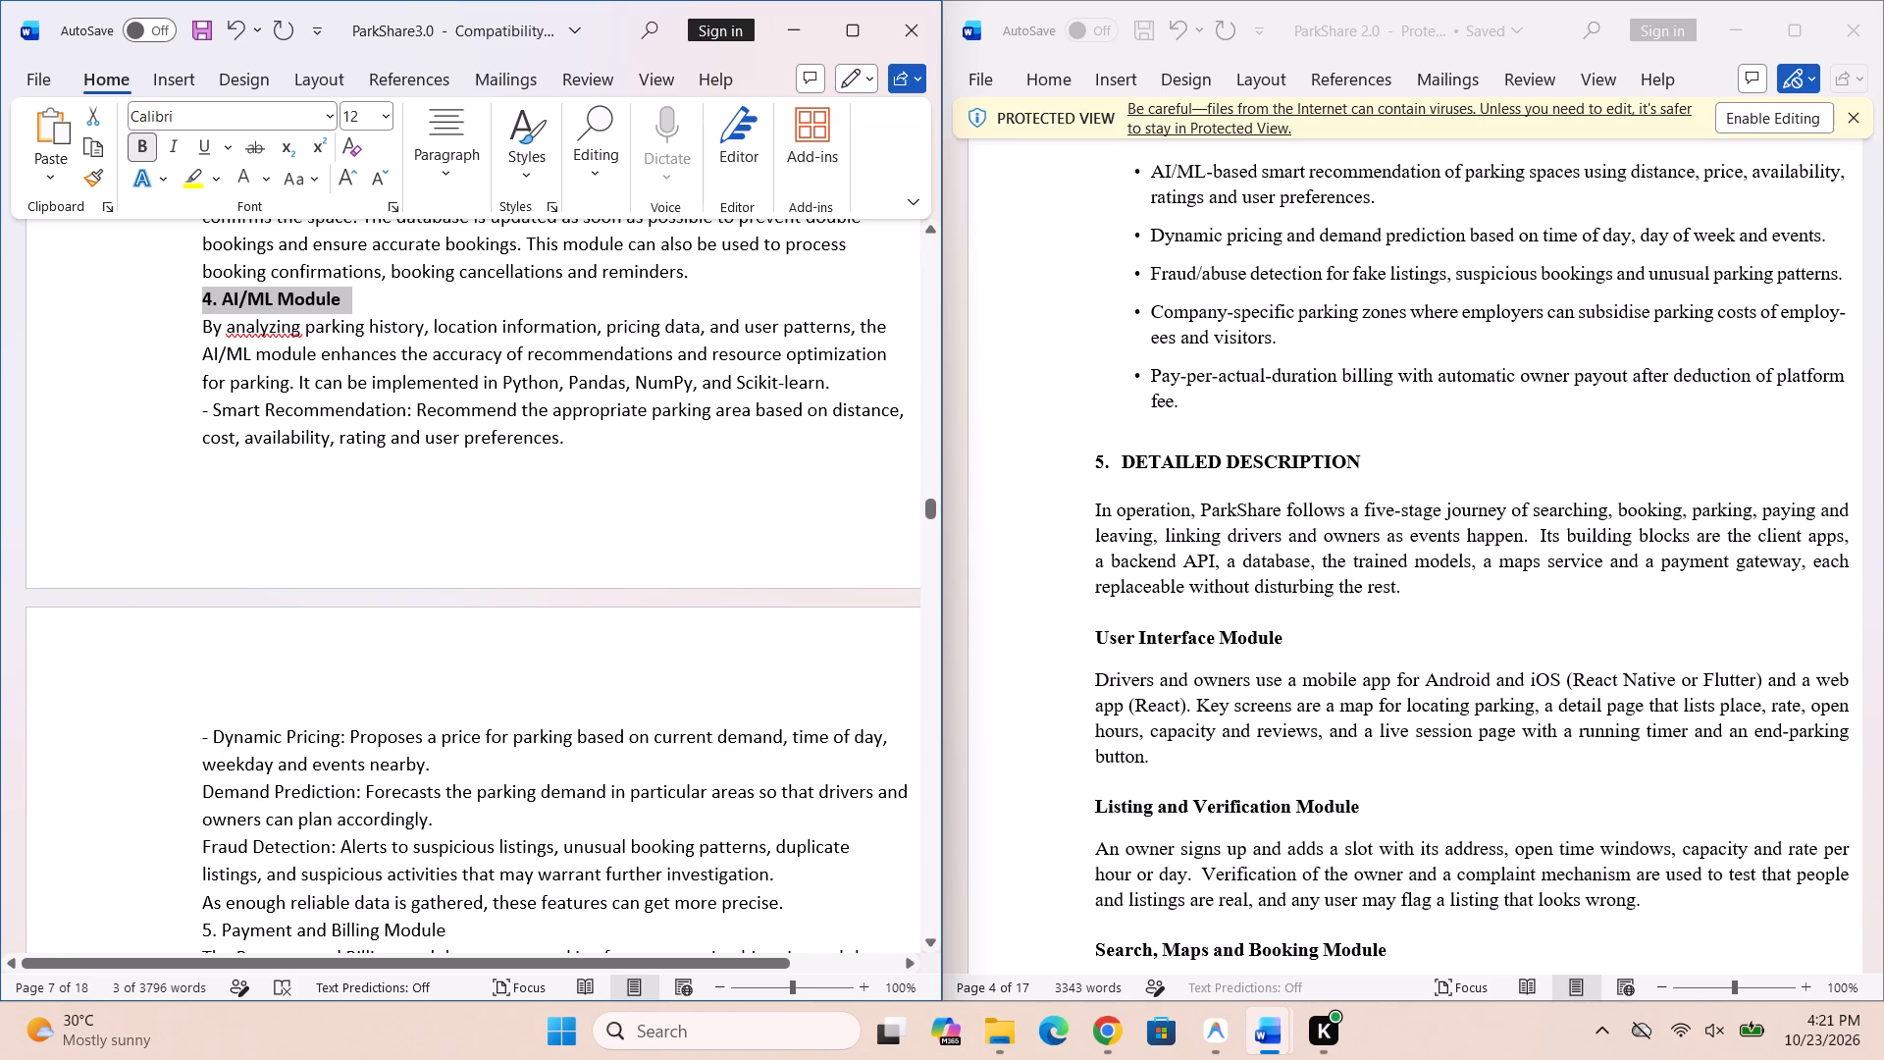
scroll(161, 781, "down", 1)
left_click_drag(463, 627, 236, 641)
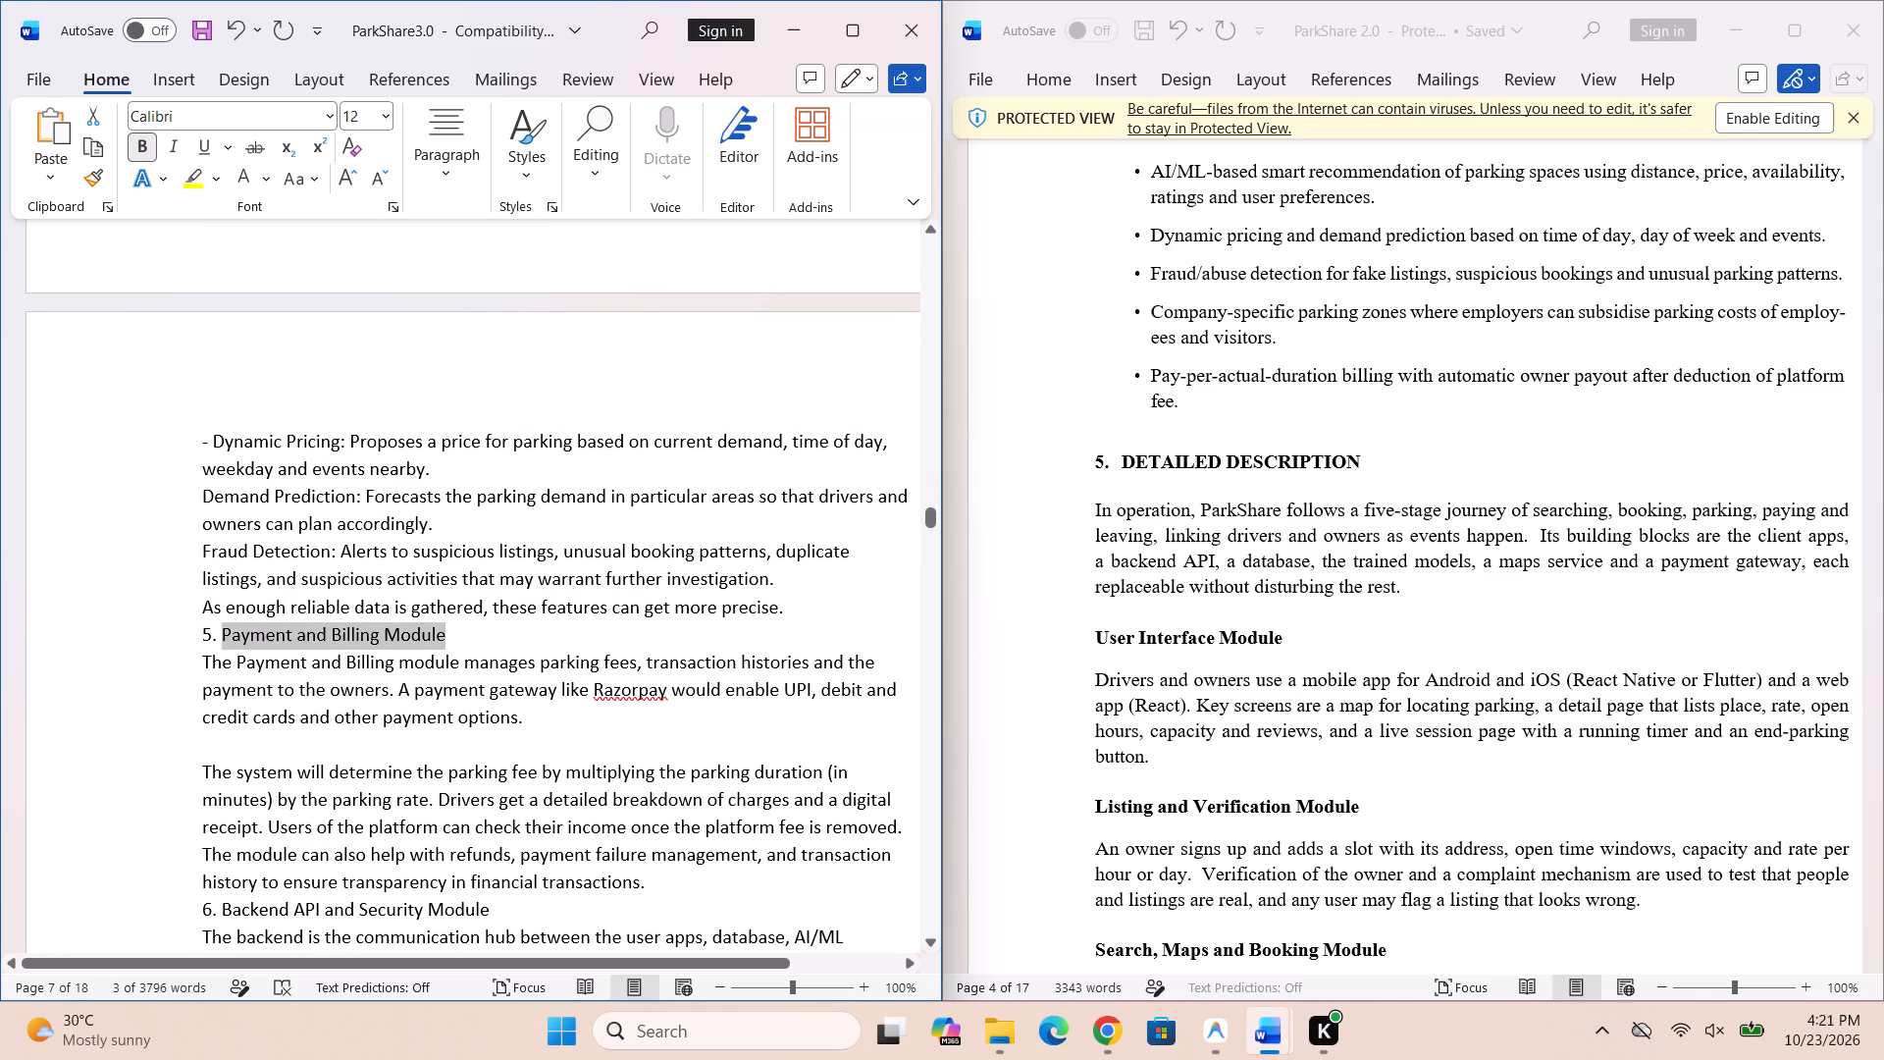
left_click_drag(236, 641, 212, 639)
left_click(490, 639)
left_click_drag(475, 636, 474, 636)
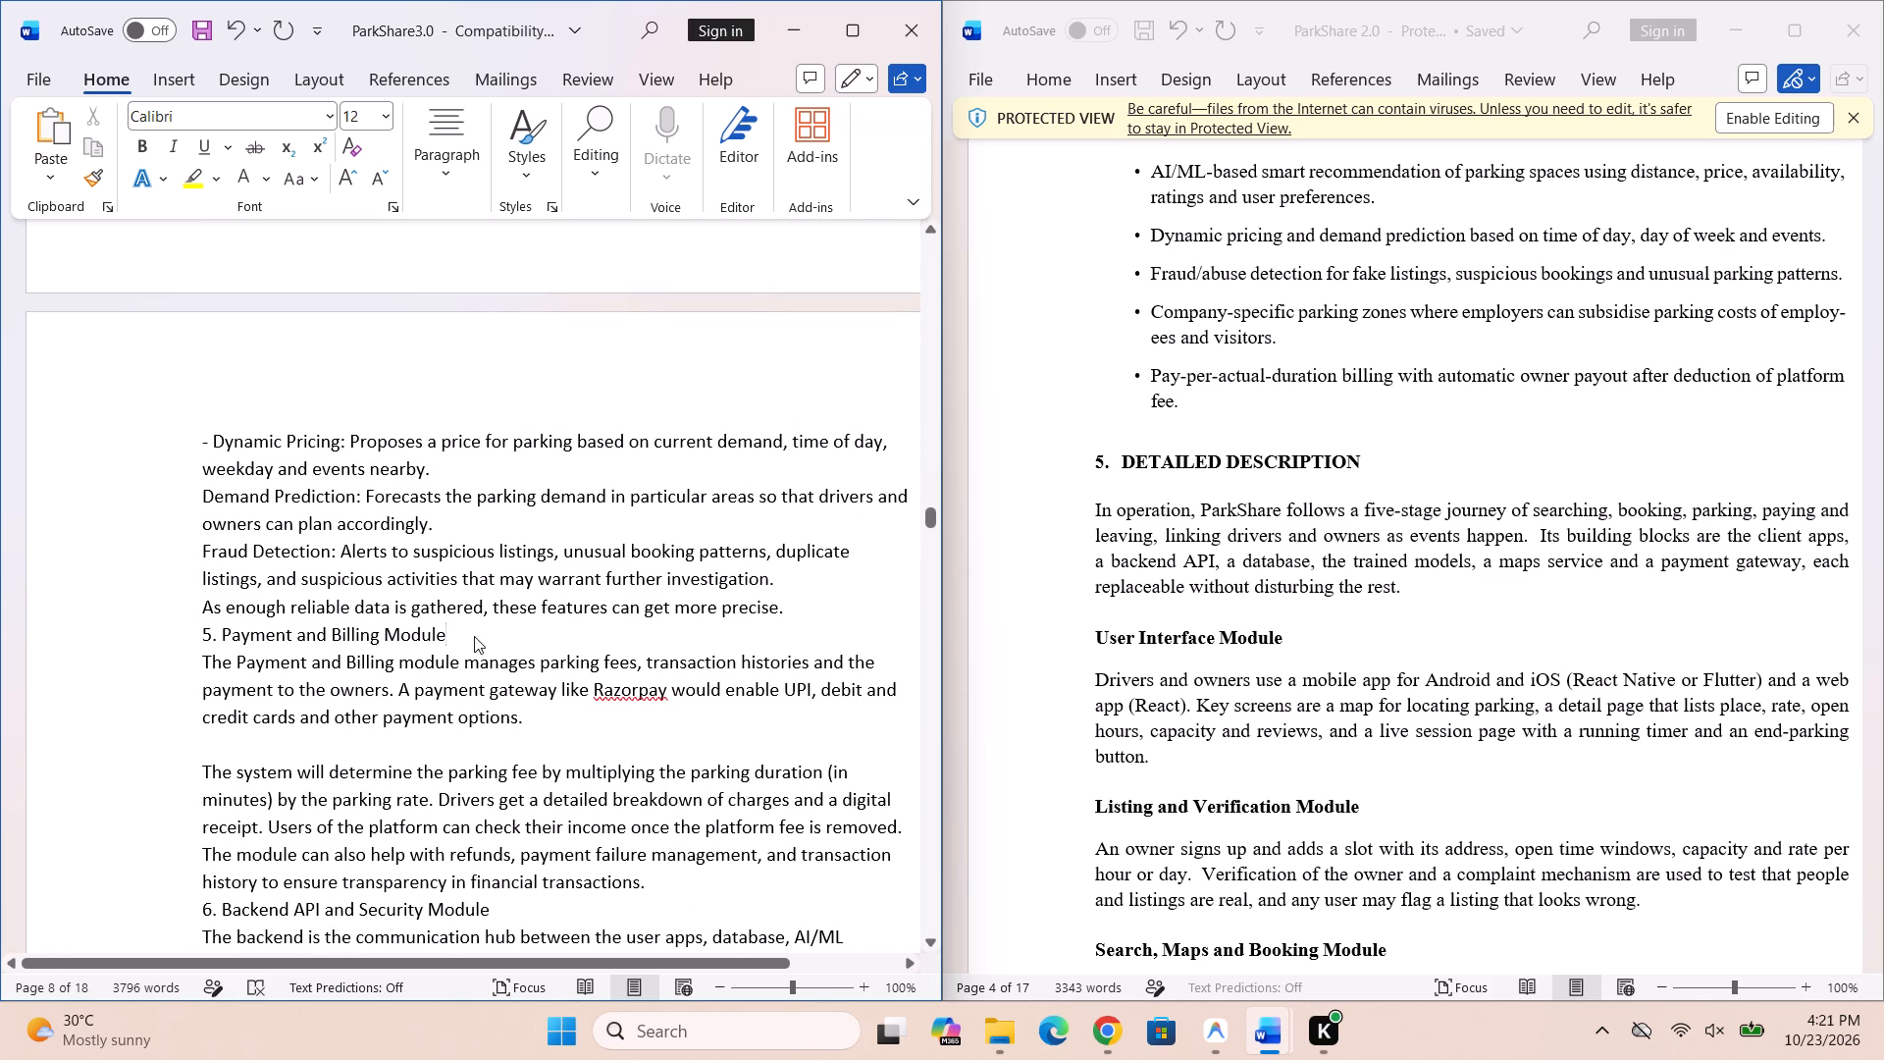
left_click_drag(474, 636, 192, 629)
left_click(207, 598)
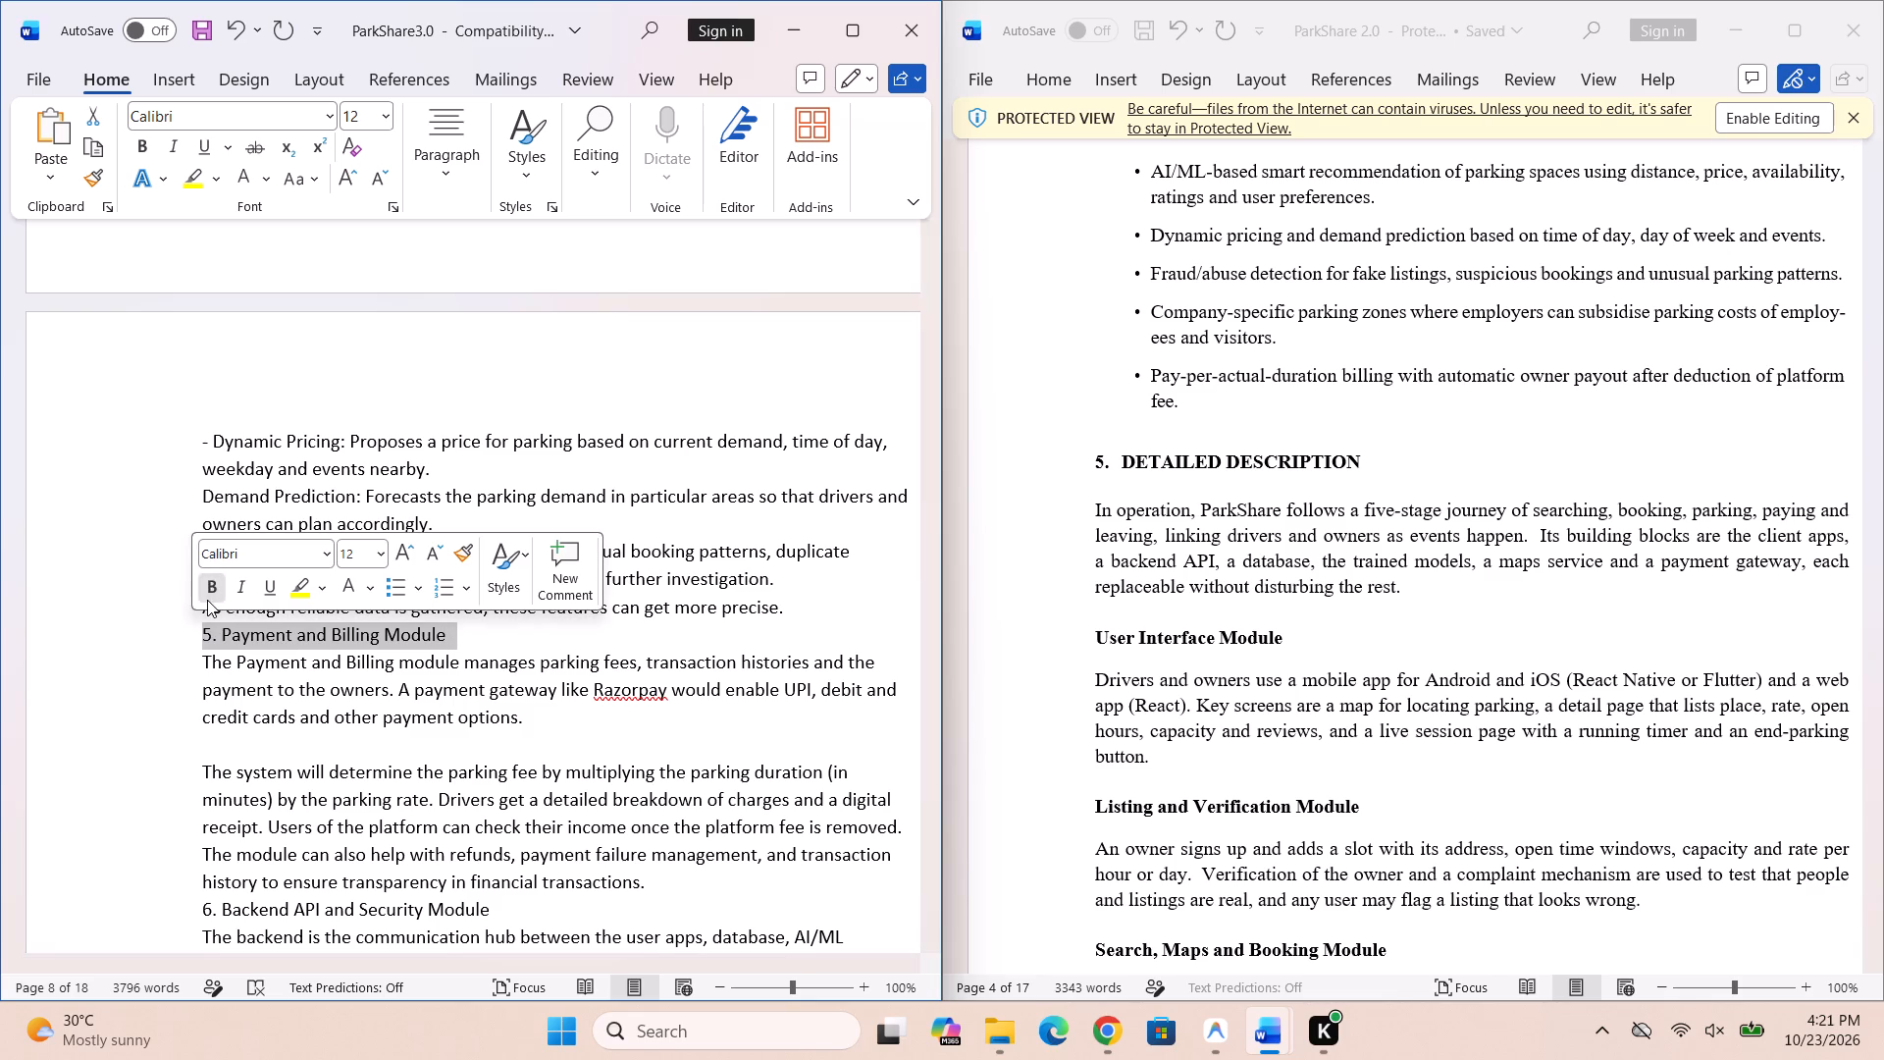
left_click(507, 814)
Make the "6. Backend API and Security Module" heading bold, including its number.
scroll(586, 698, "down", 1)
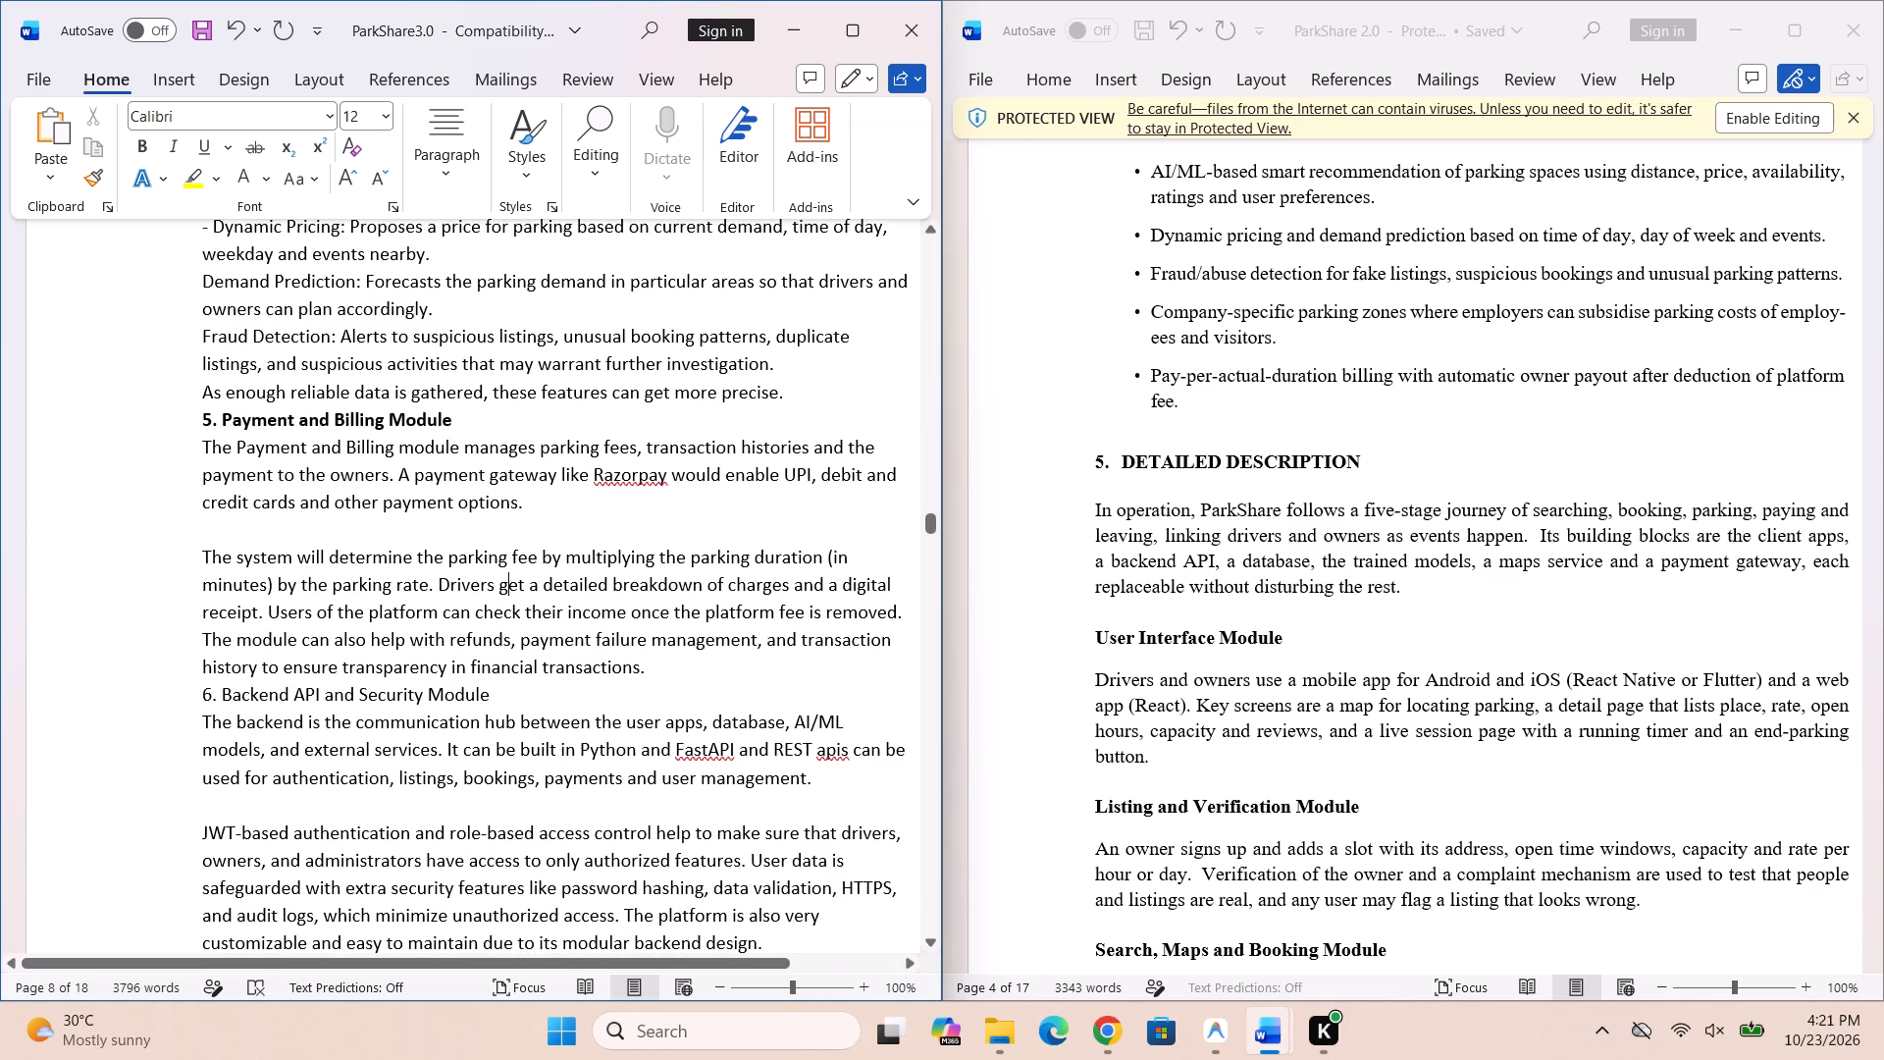
left_click(513, 700)
left_click_drag(514, 699, 211, 680)
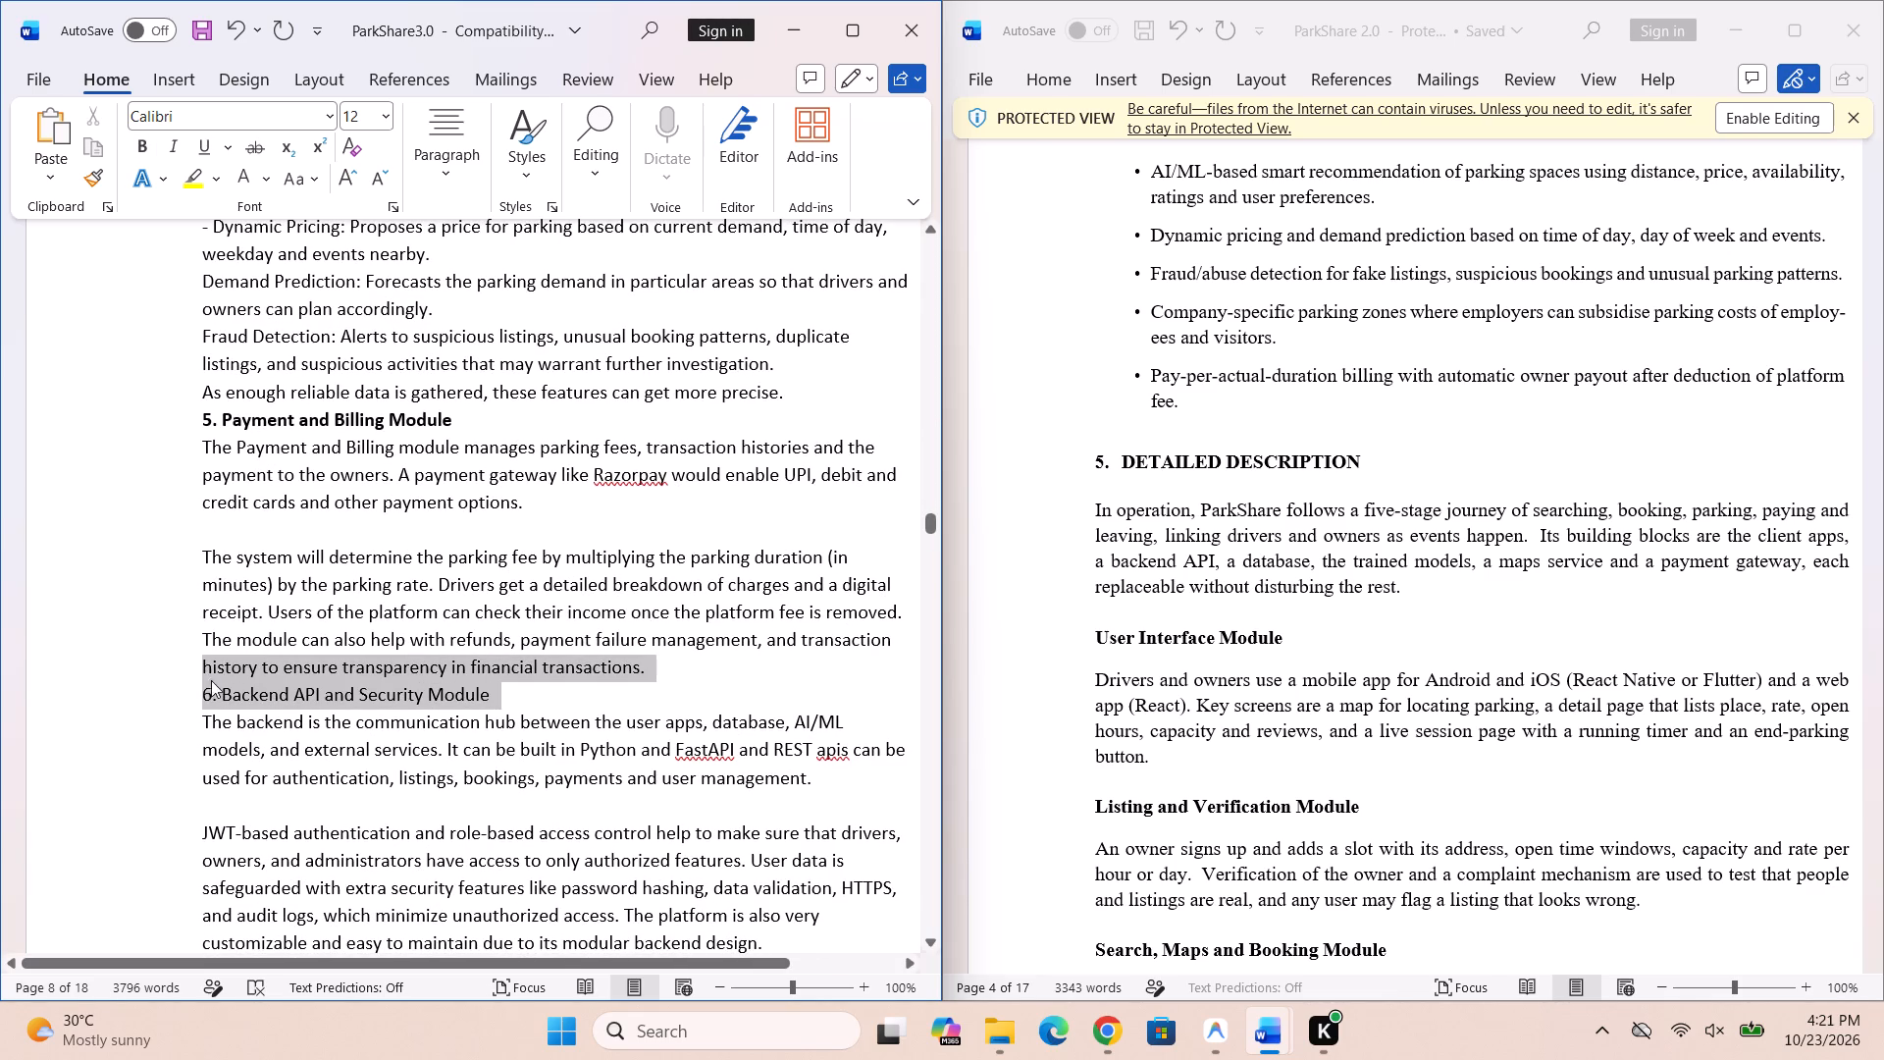
left_click_drag(211, 680, 184, 694)
left_click(205, 648)
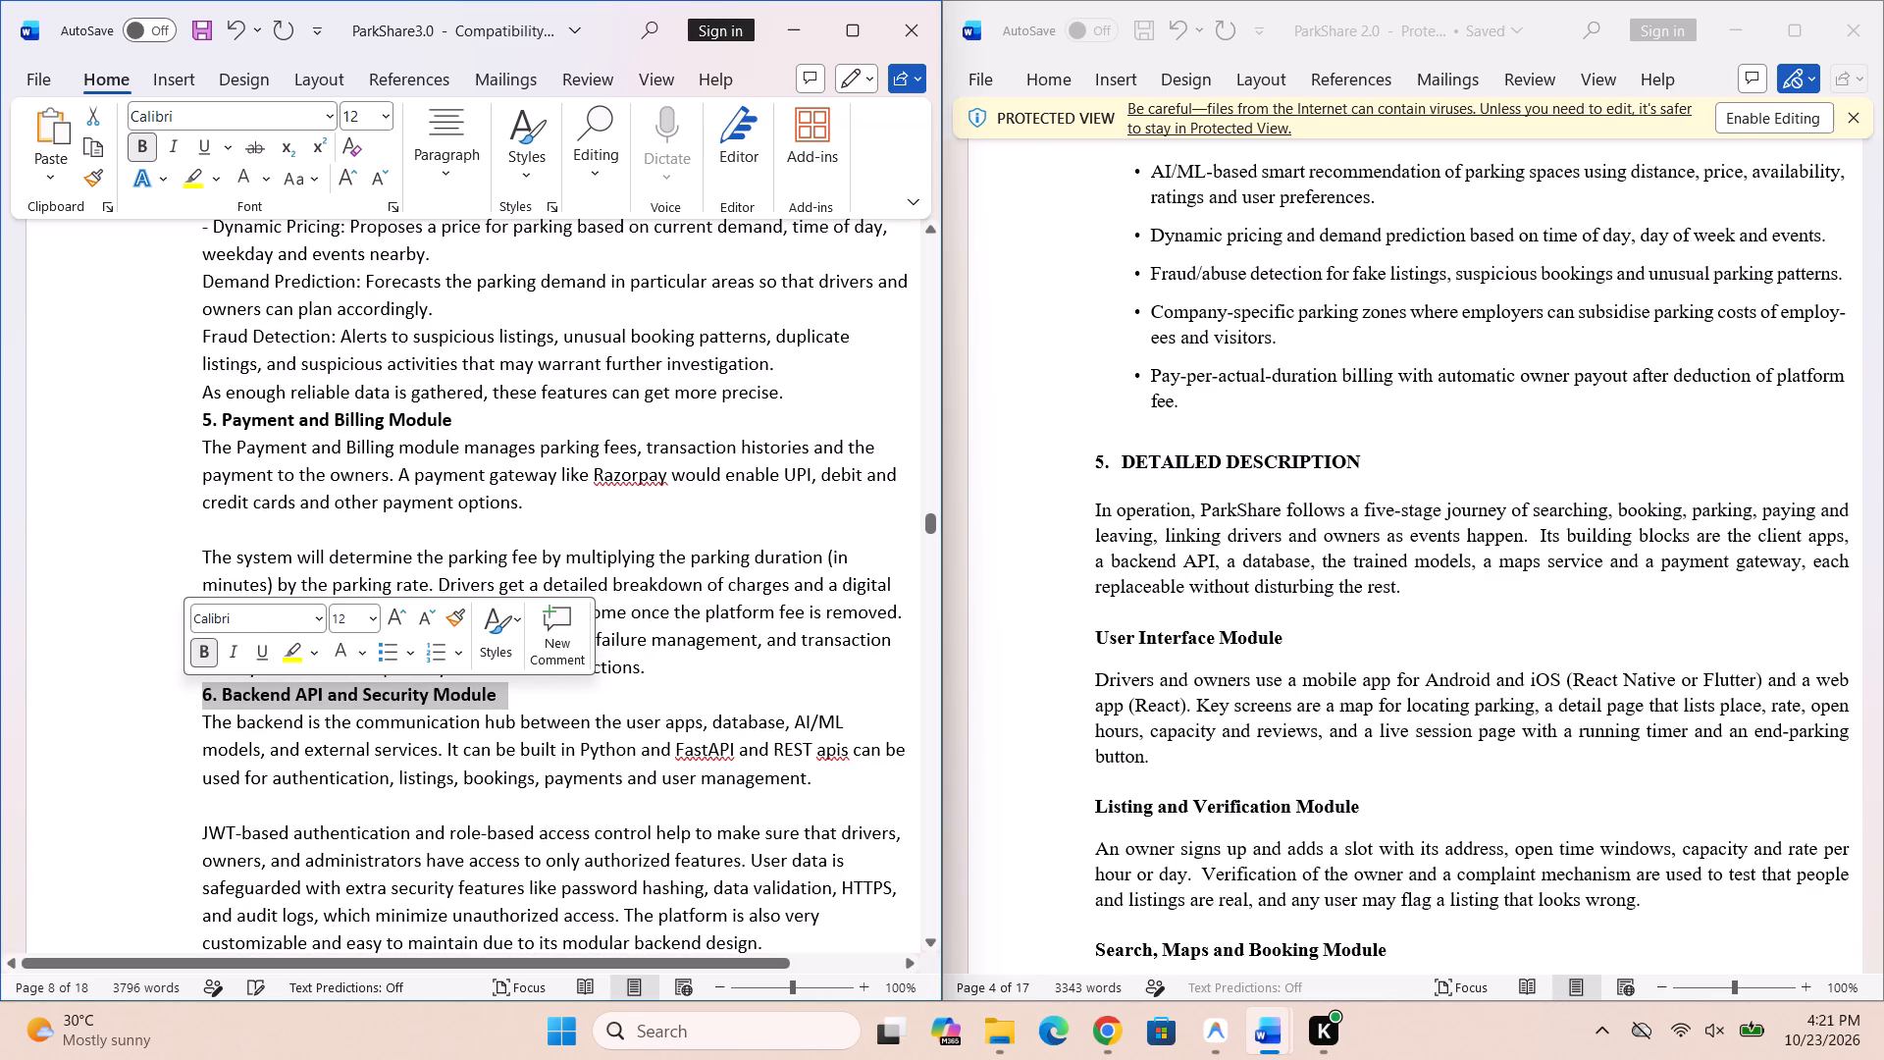
Remove the empty line between the two Payment and Billing Module paragraphs, keeping "The system will determine the parking fee" as a separate paragraph.
left_click(205, 541)
left_click(205, 556)
key("BackSpace")
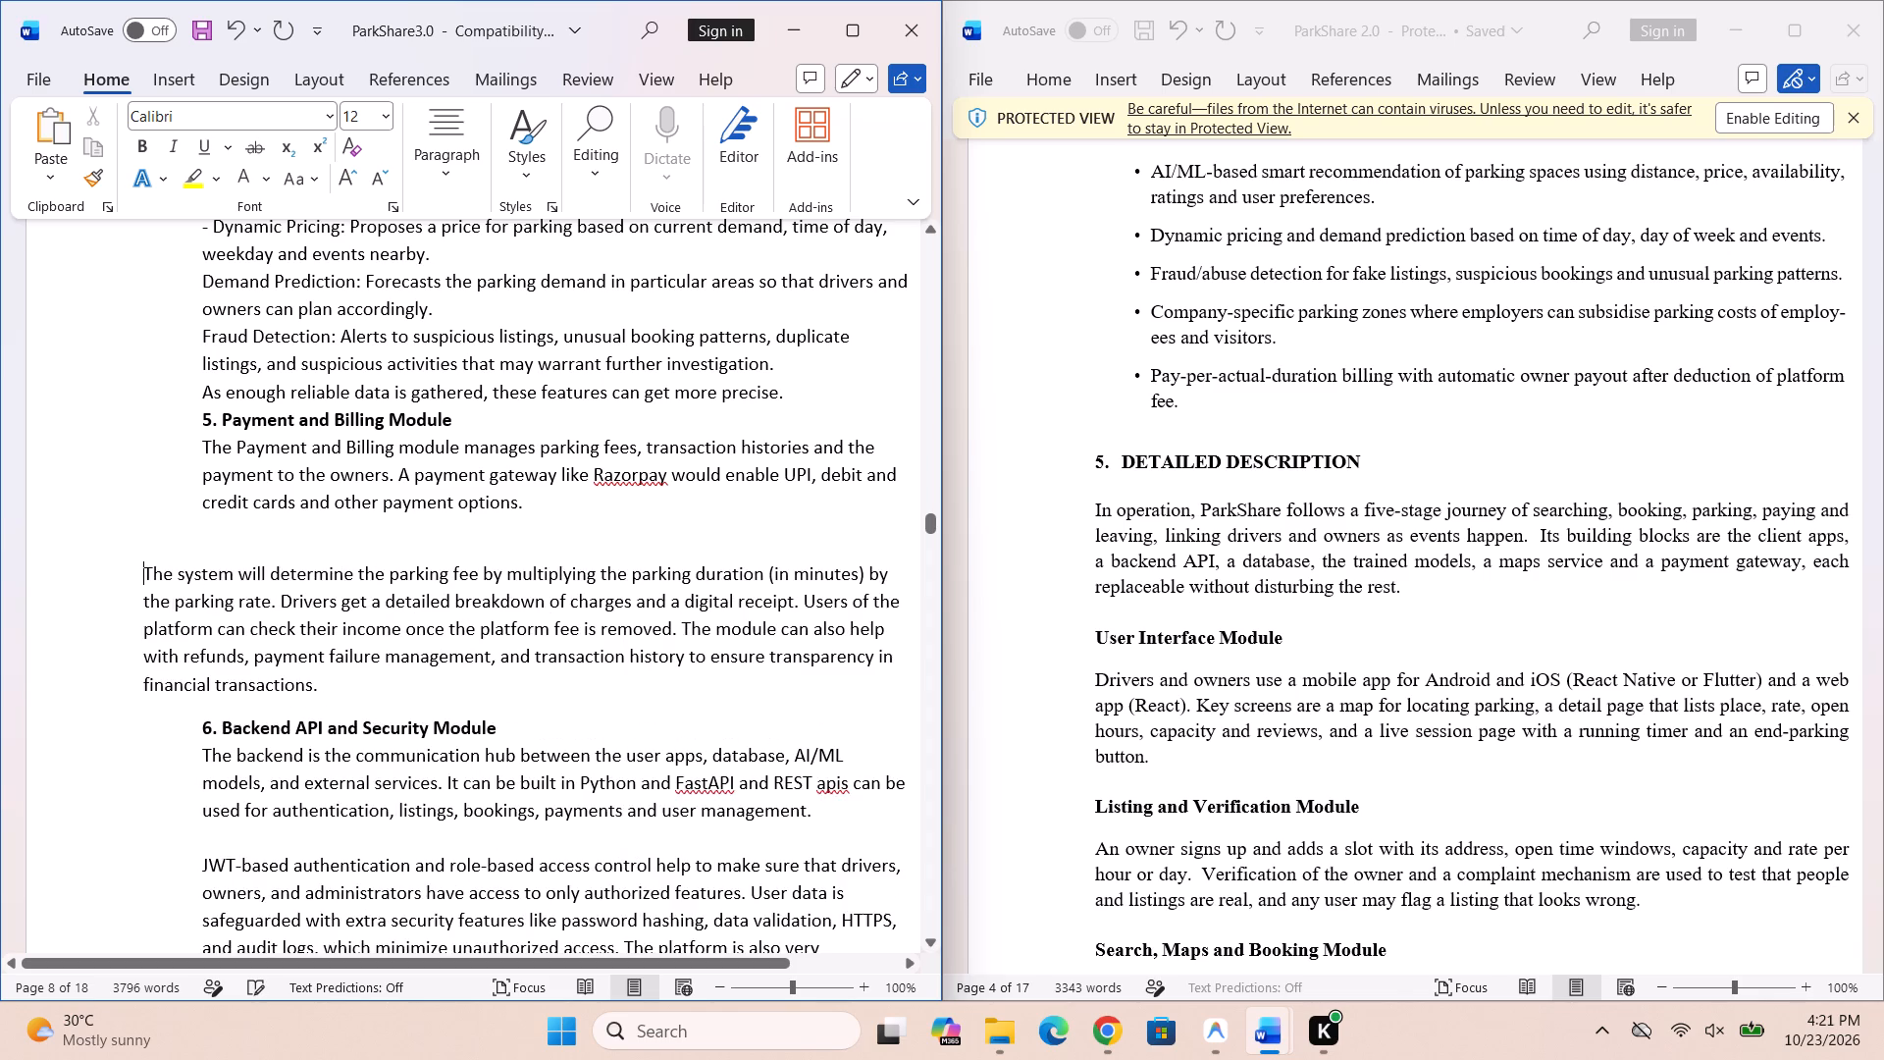
key("BackSpace")
key("BackSpace")
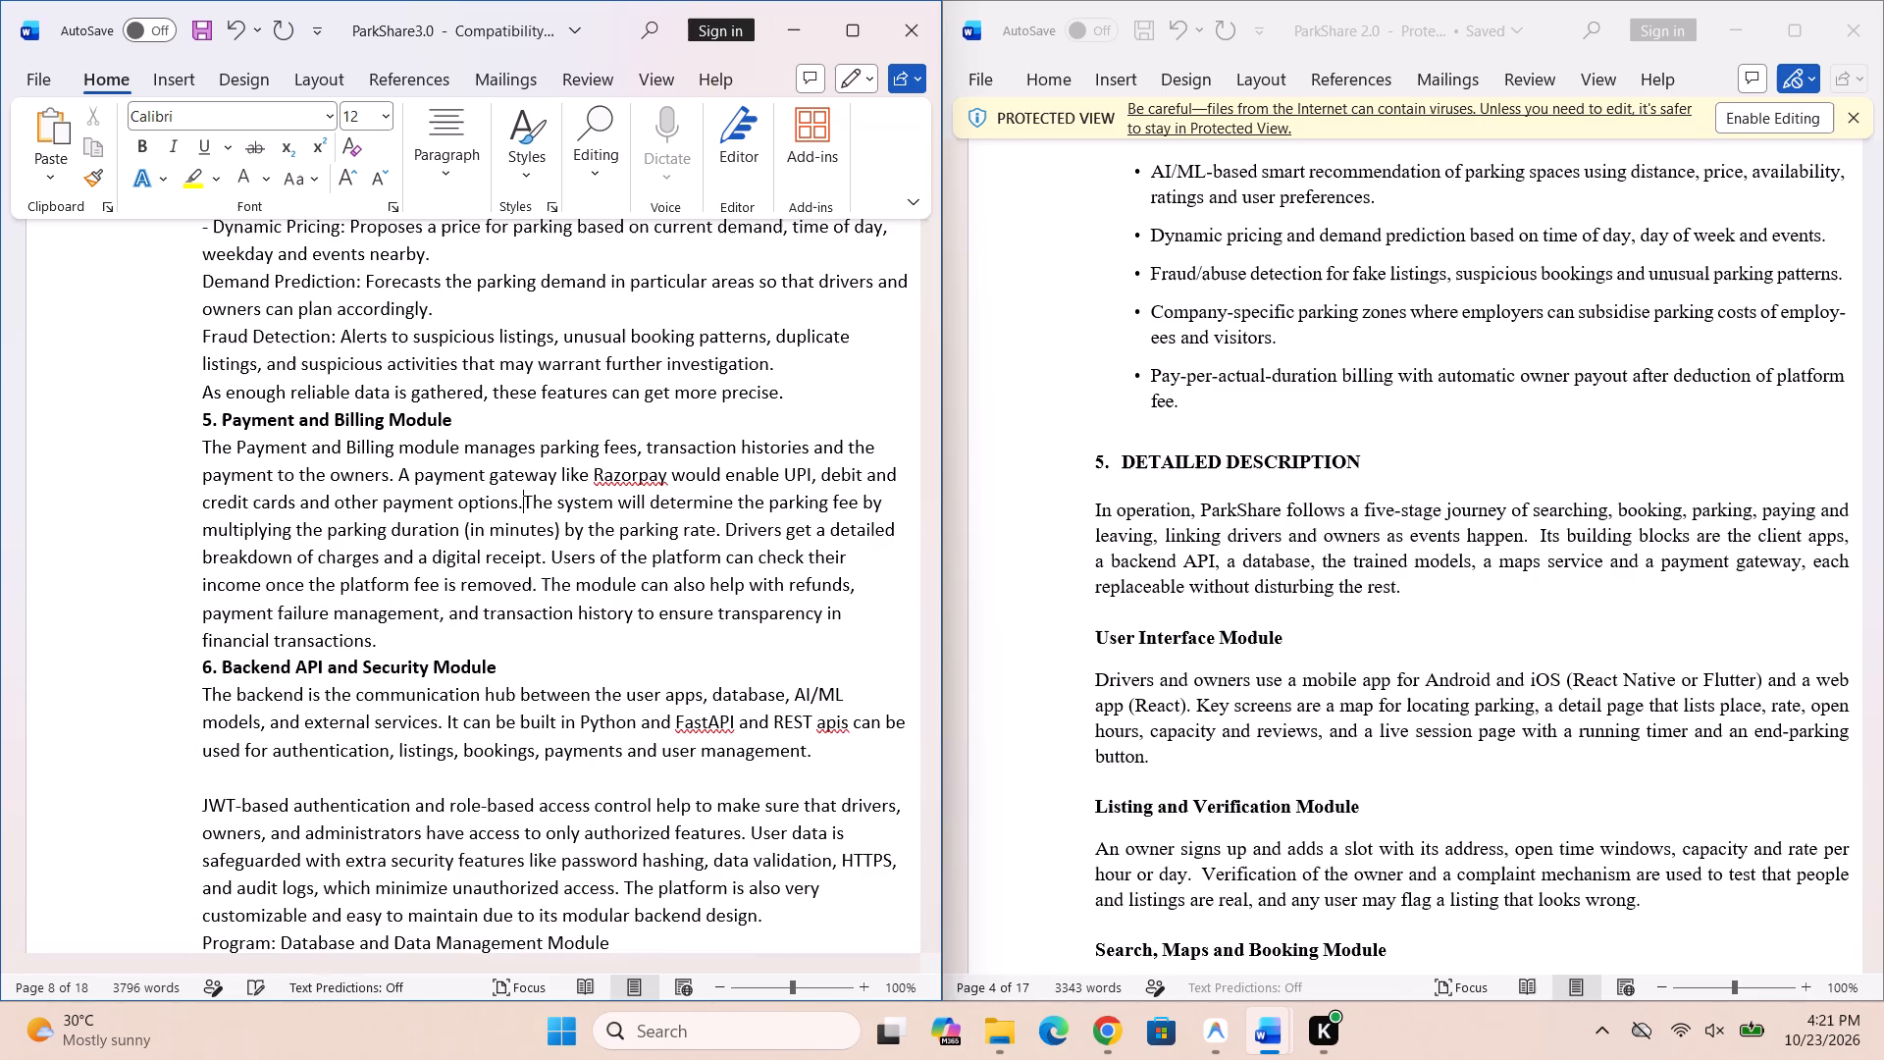
key("Return")
Make the "9. Island signage Module" heading bold, including its number.
scroll(205, 556, "down", 1)
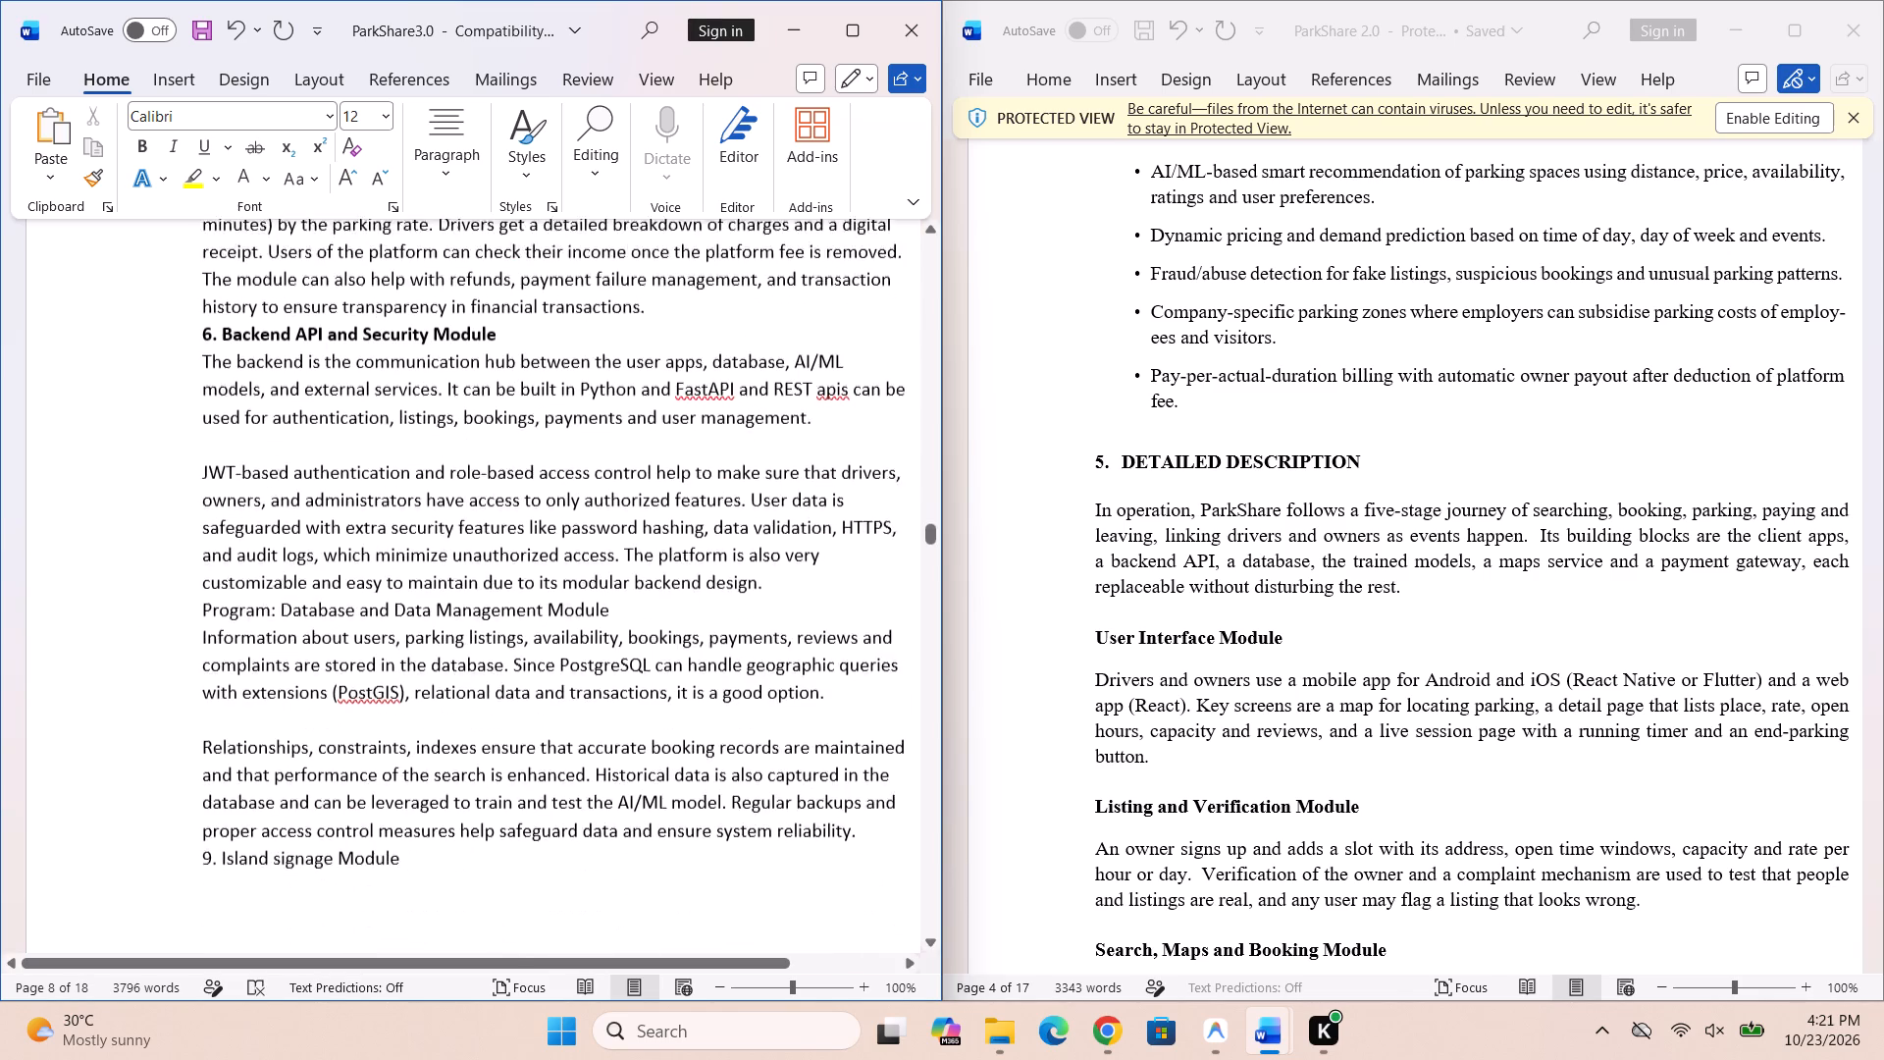
scroll(205, 556, "down", 1)
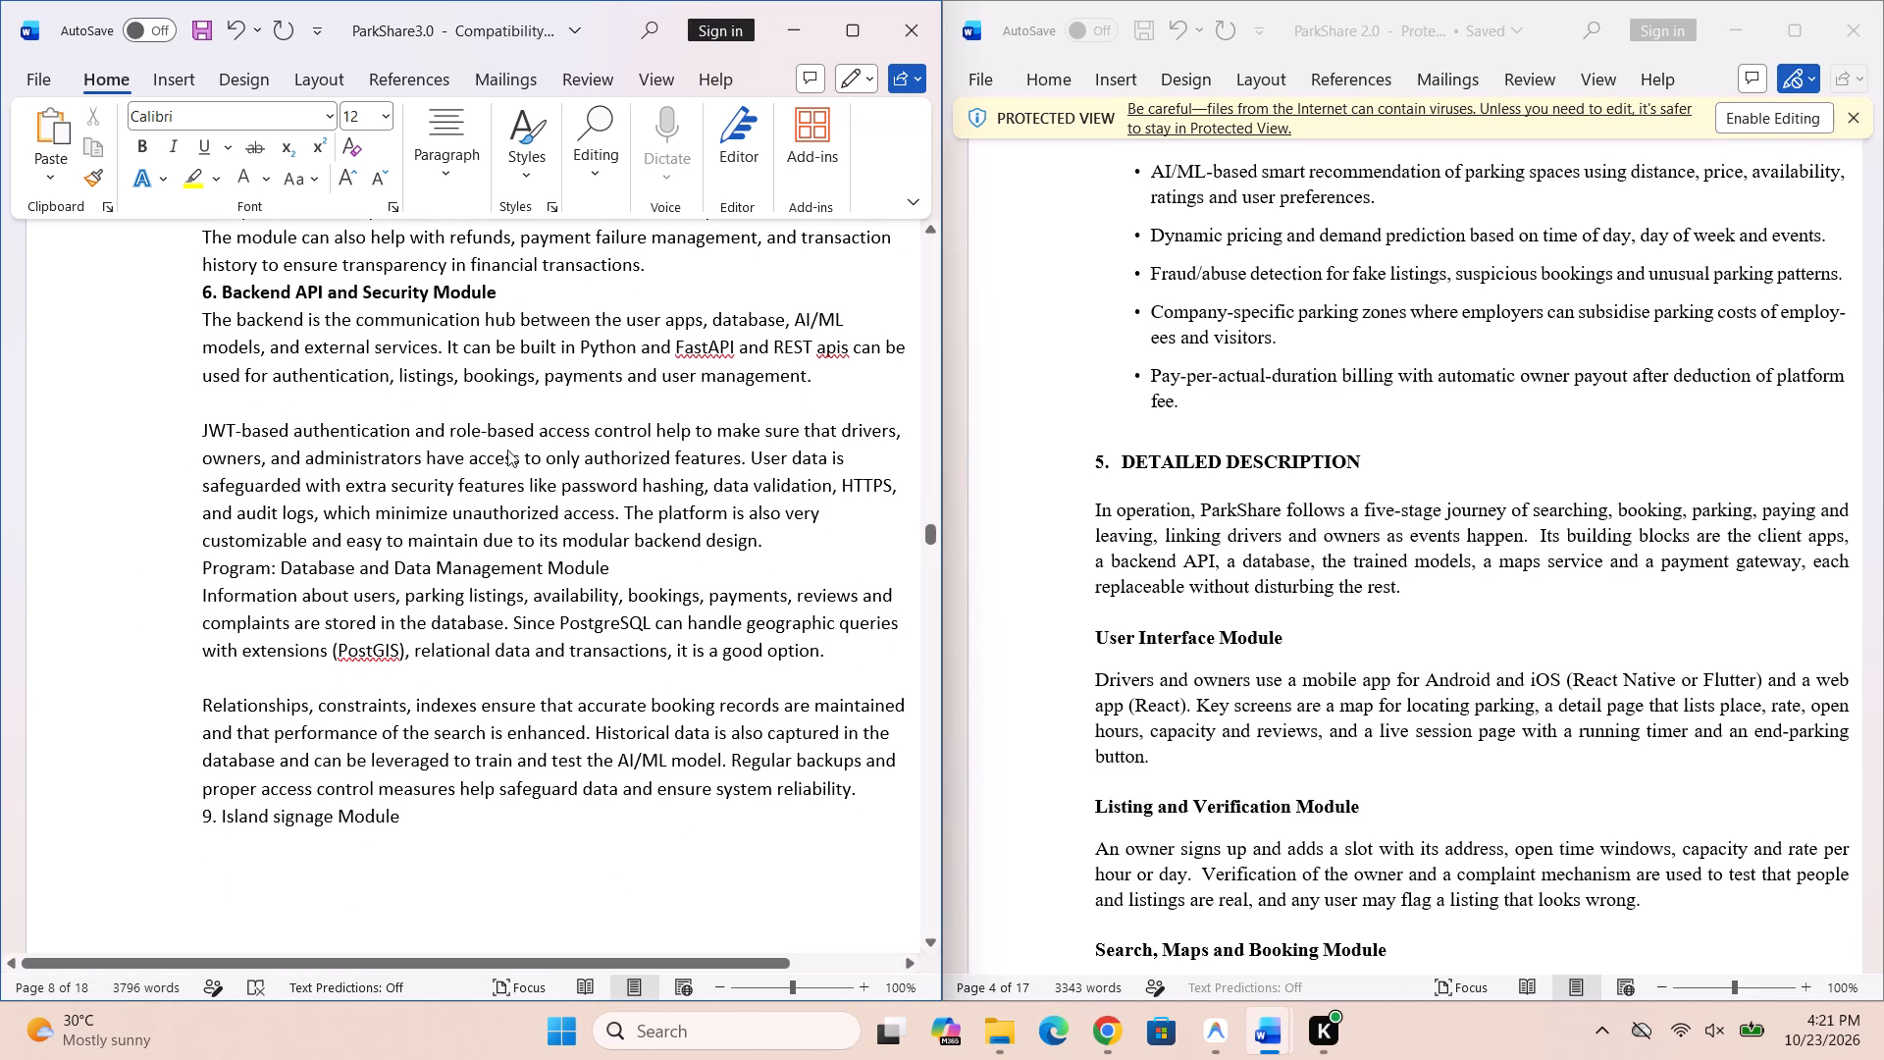
scroll(507, 450, "down", 2)
left_click_drag(430, 494, 201, 499)
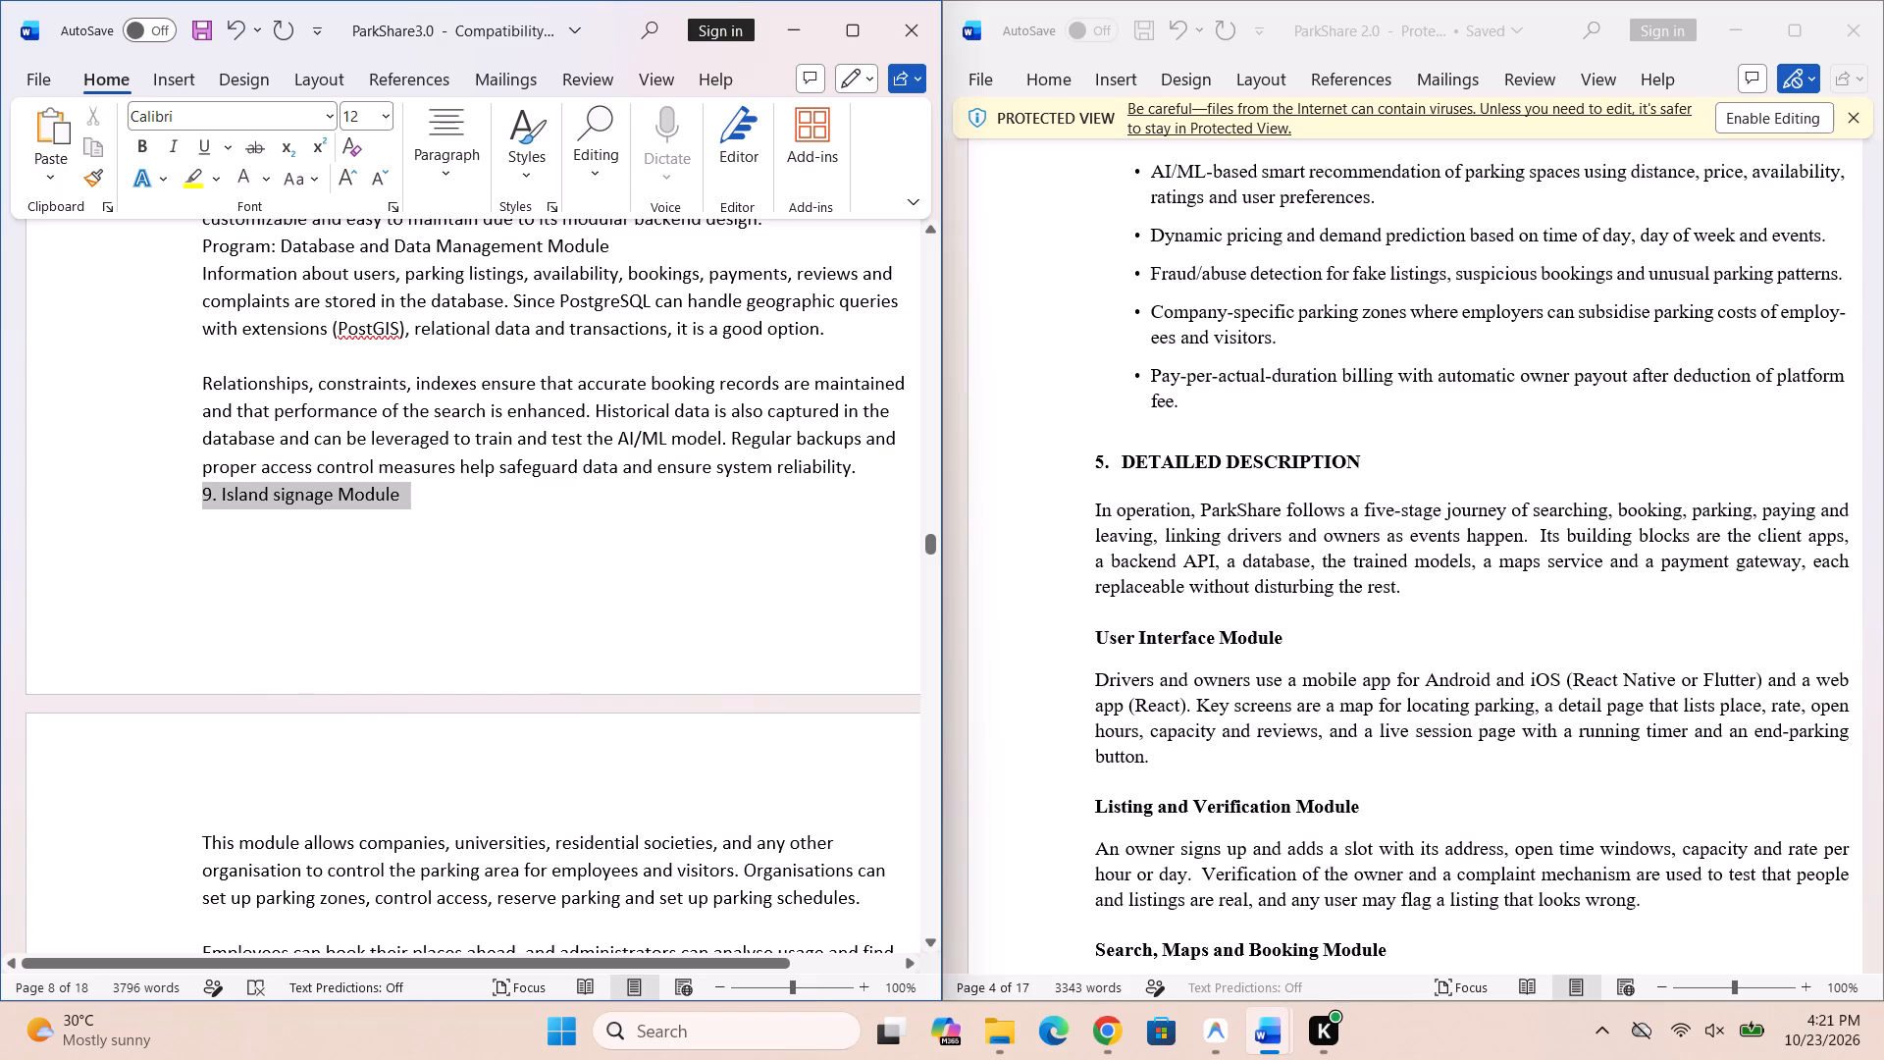
left_click_drag(201, 499, 199, 497)
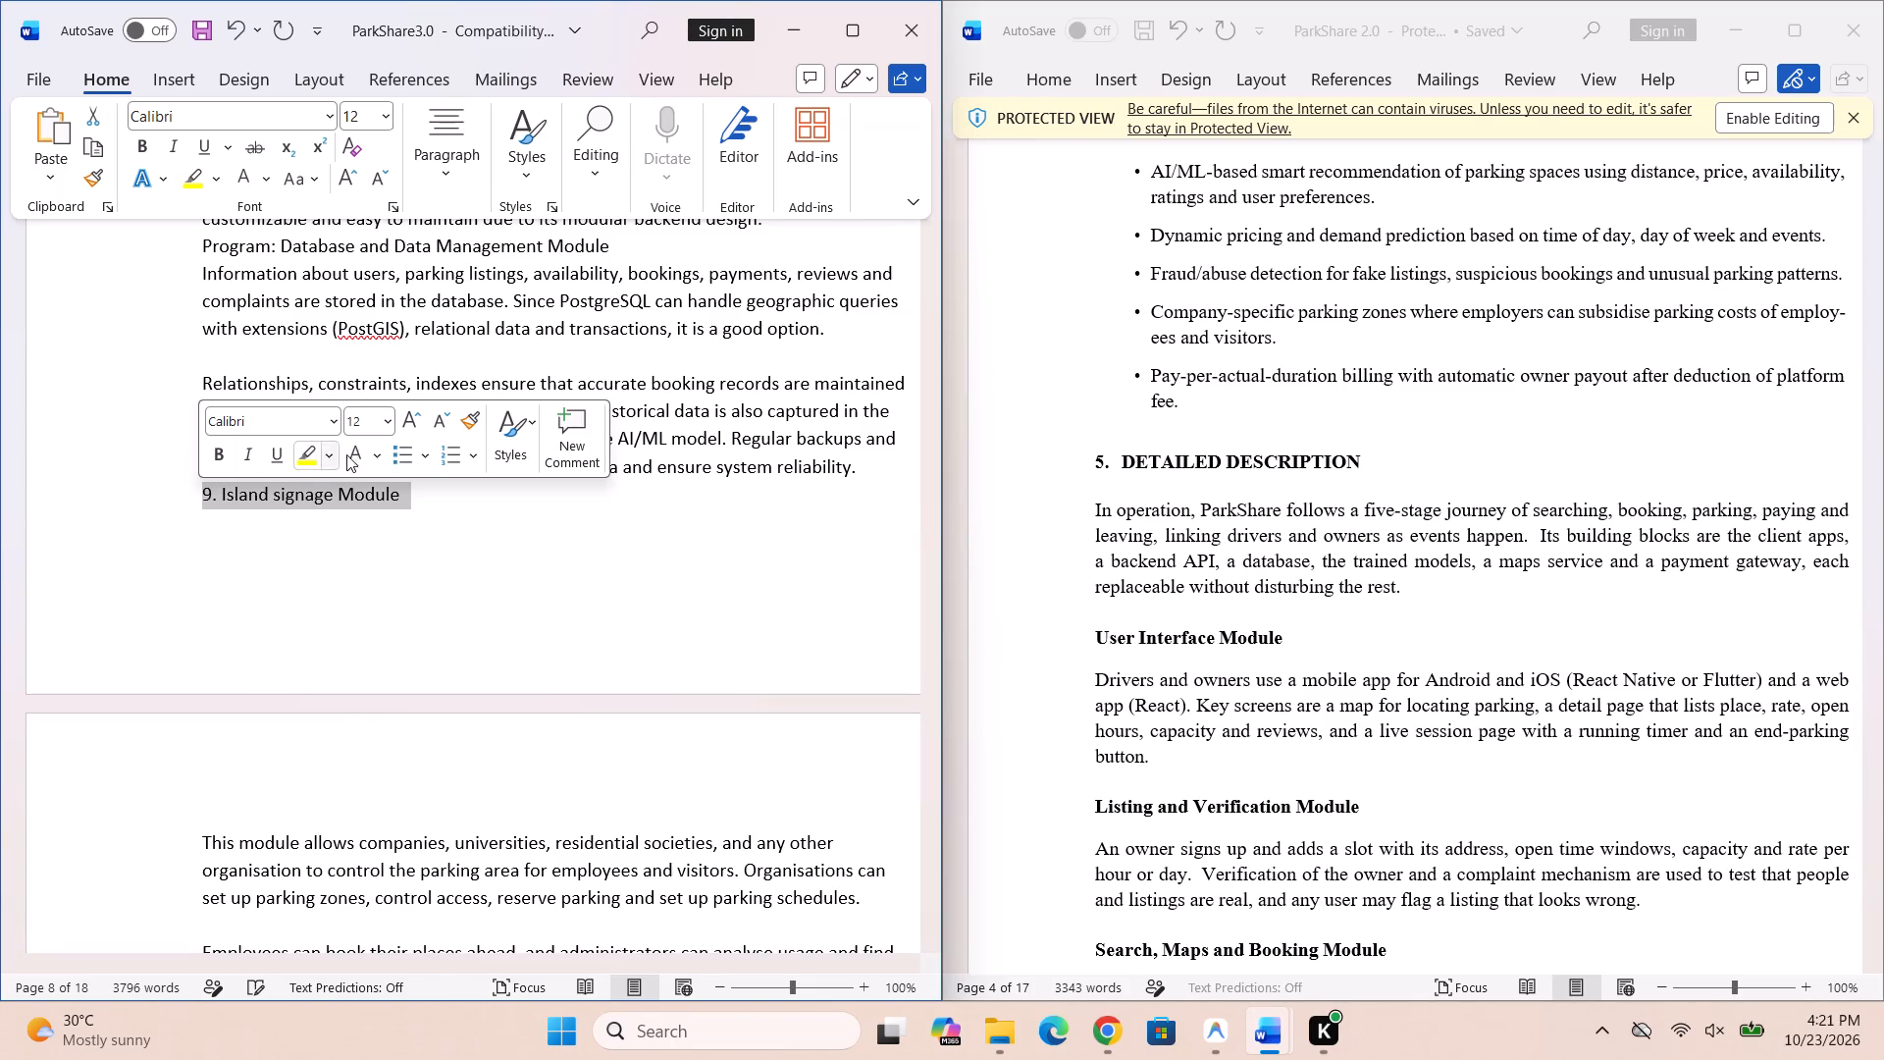
left_click(209, 454)
left_click(372, 578)
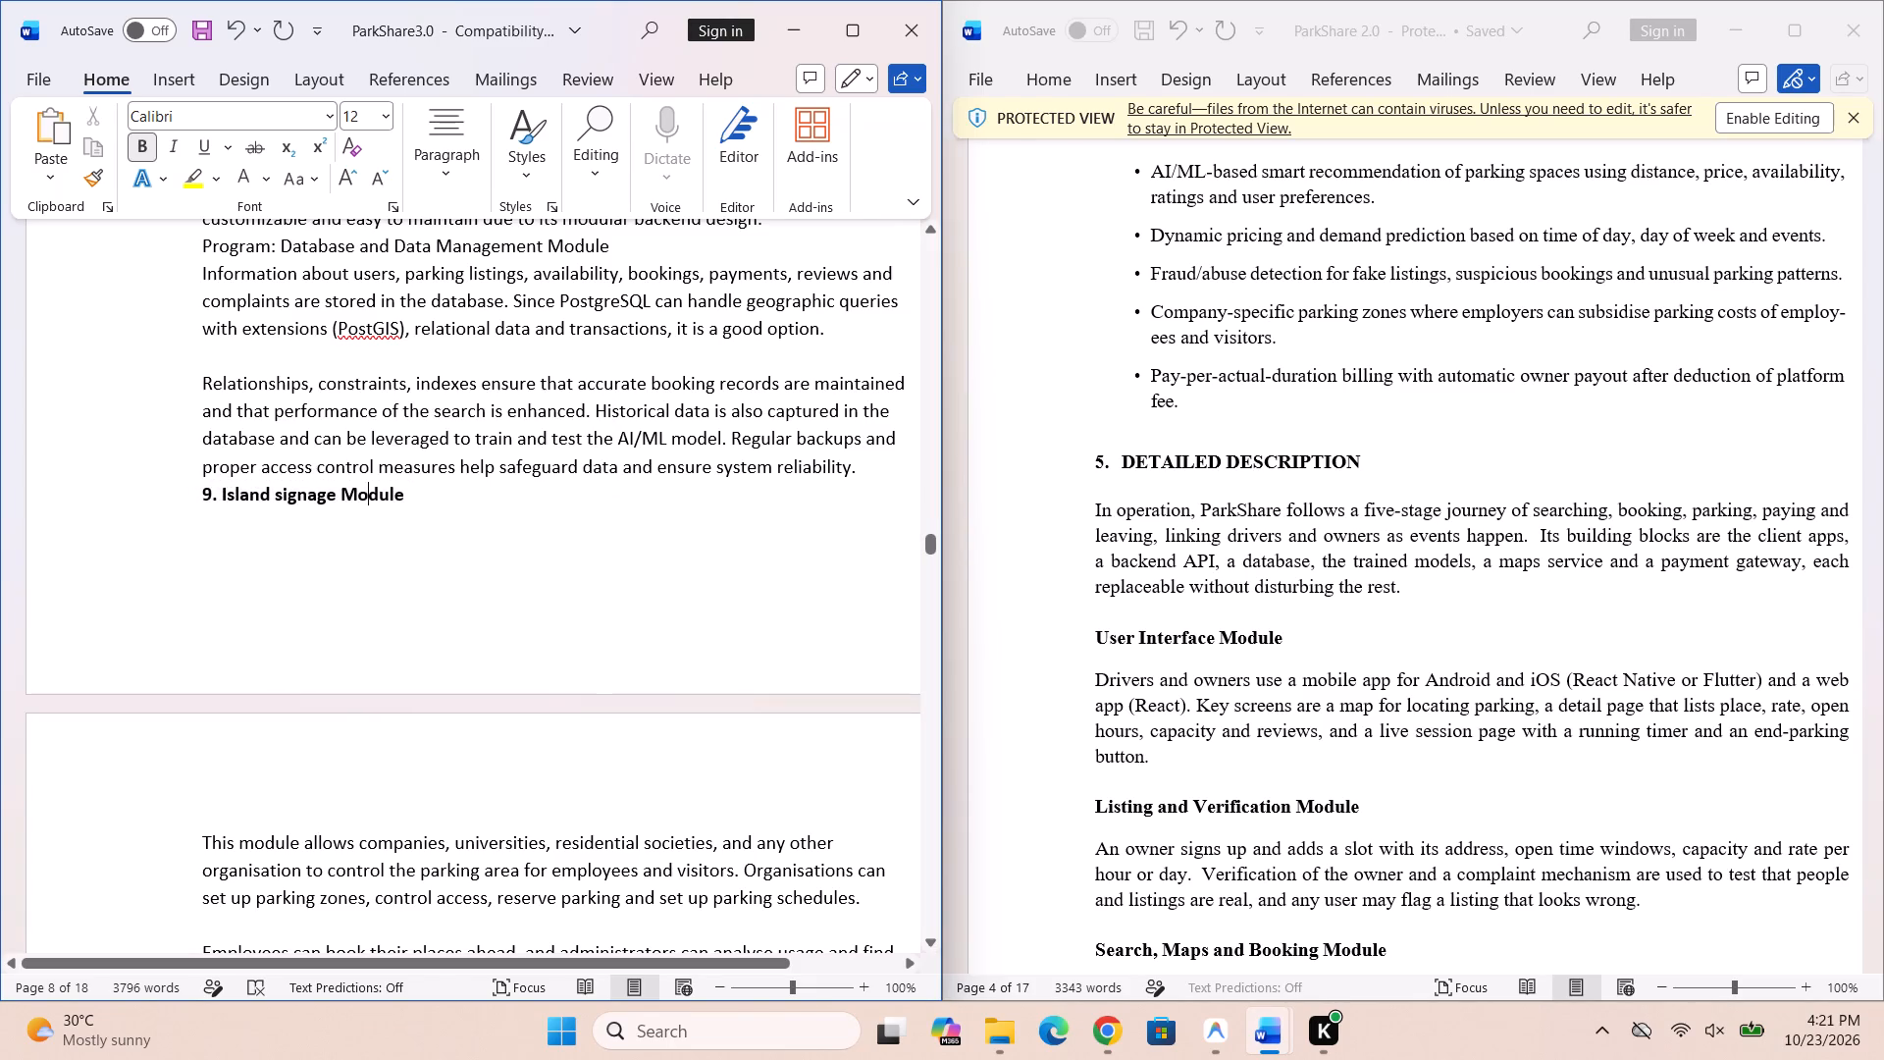
Make the "9. Notification and Parking Session Module" heading bold, including its number.
scroll(372, 573, "down", 4)
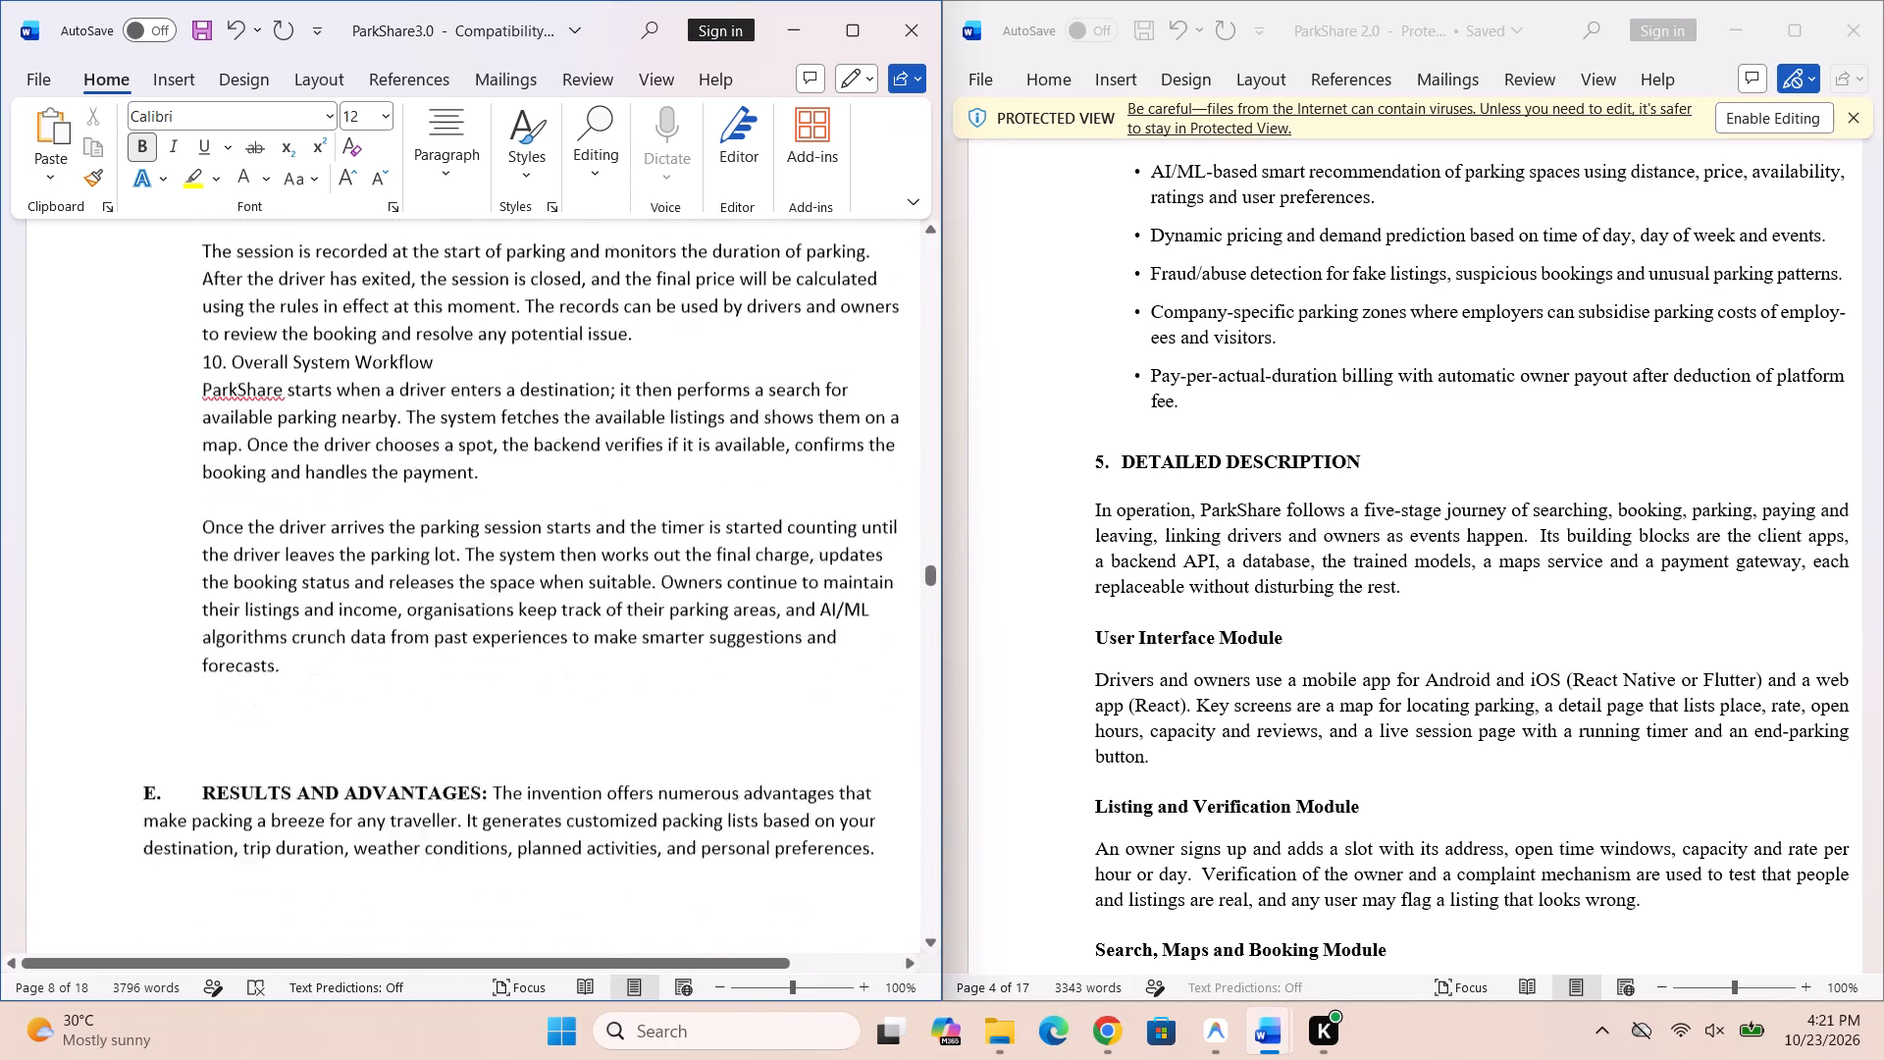
scroll(372, 573, "down", 1)
scroll(426, 522, "up", 1)
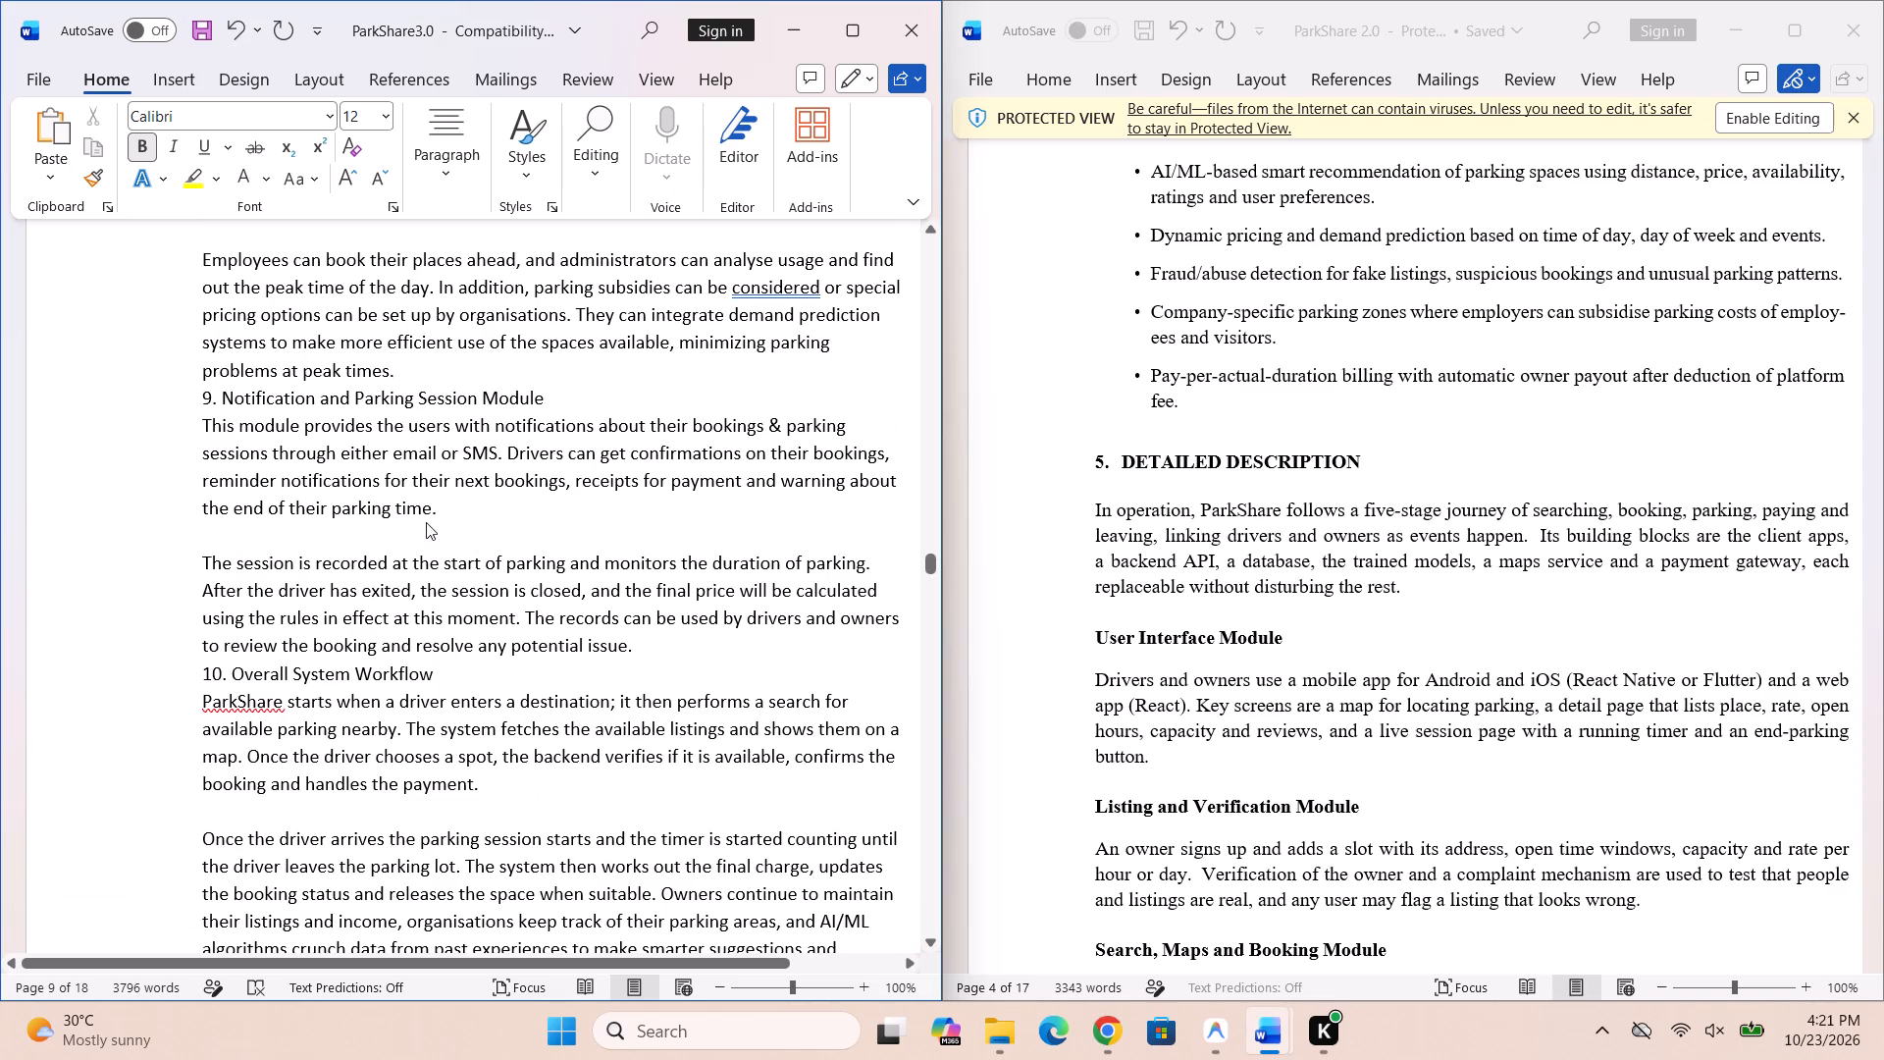
scroll(426, 522, "down", 1)
scroll(462, 632, "up", 1)
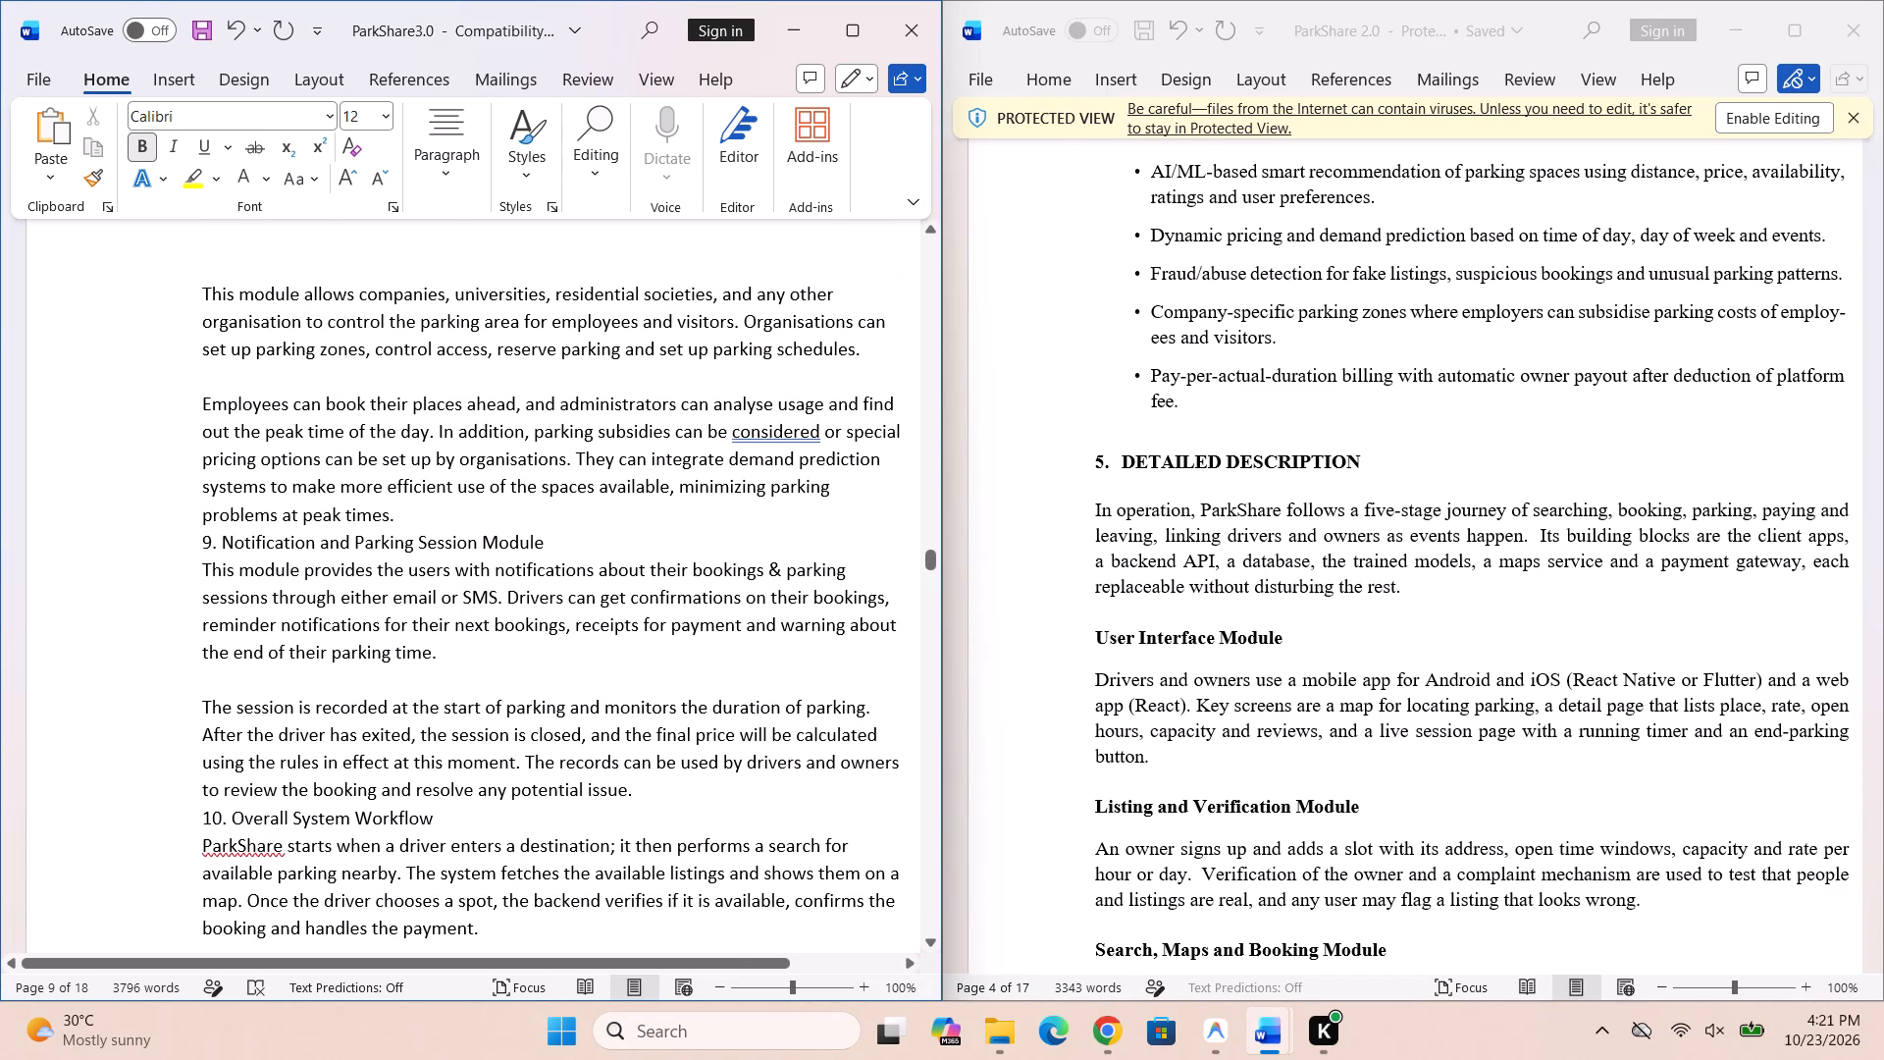
left_click_drag(565, 537, 200, 534)
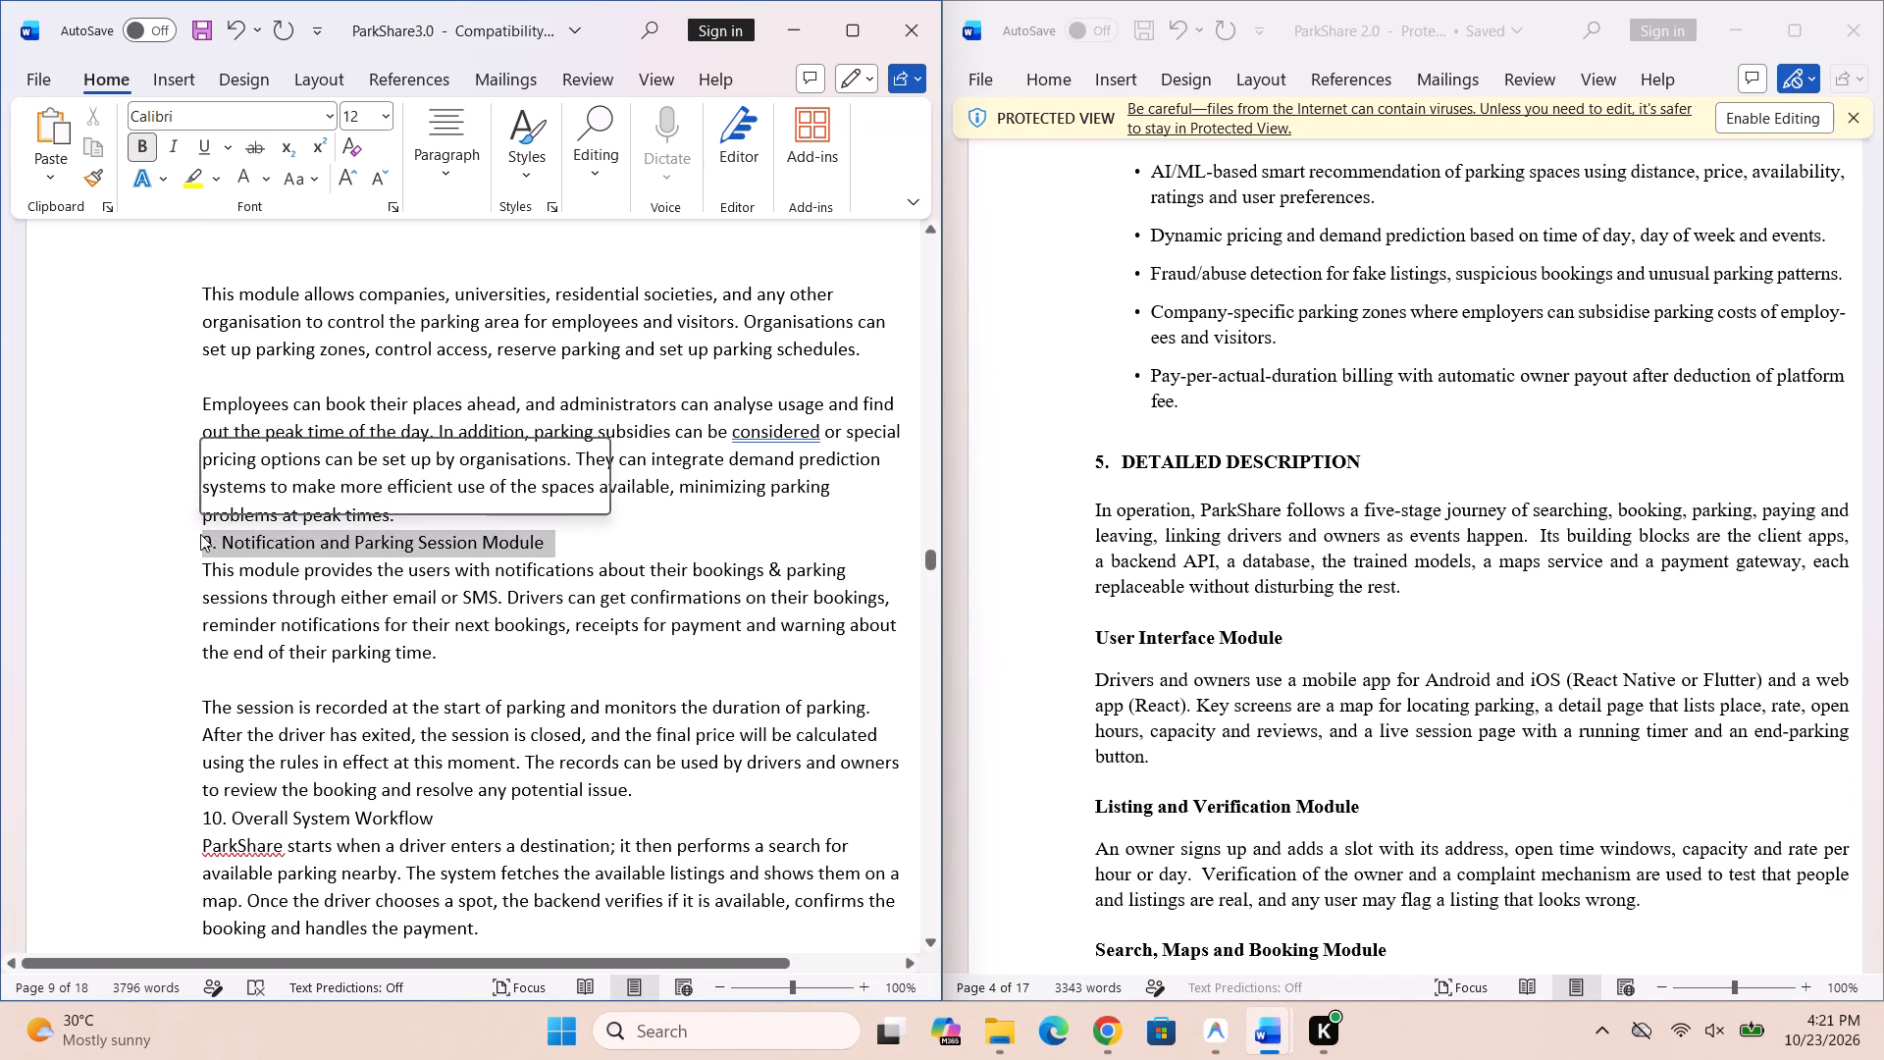
left_click(220, 496)
left_click(528, 732)
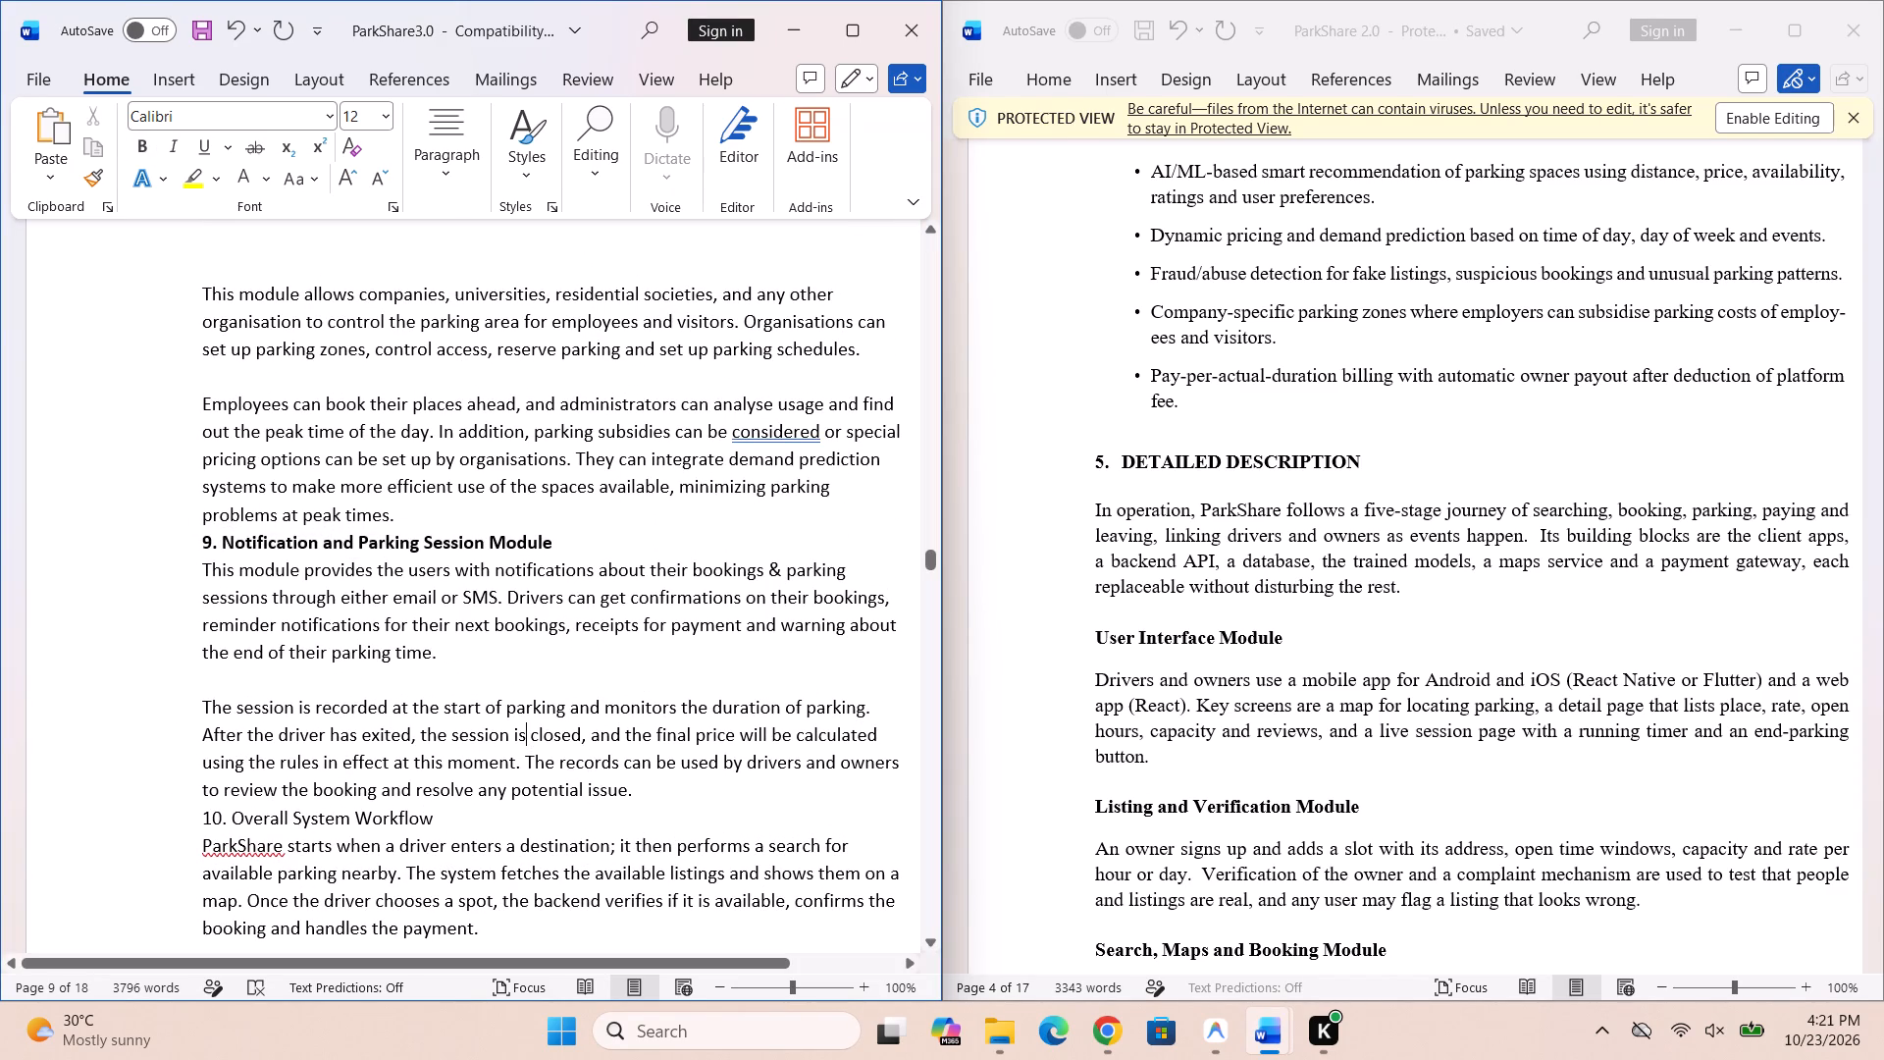
Make the "10. Overall System Workflow" heading bold, including its number.
left_click_drag(436, 820, 199, 813)
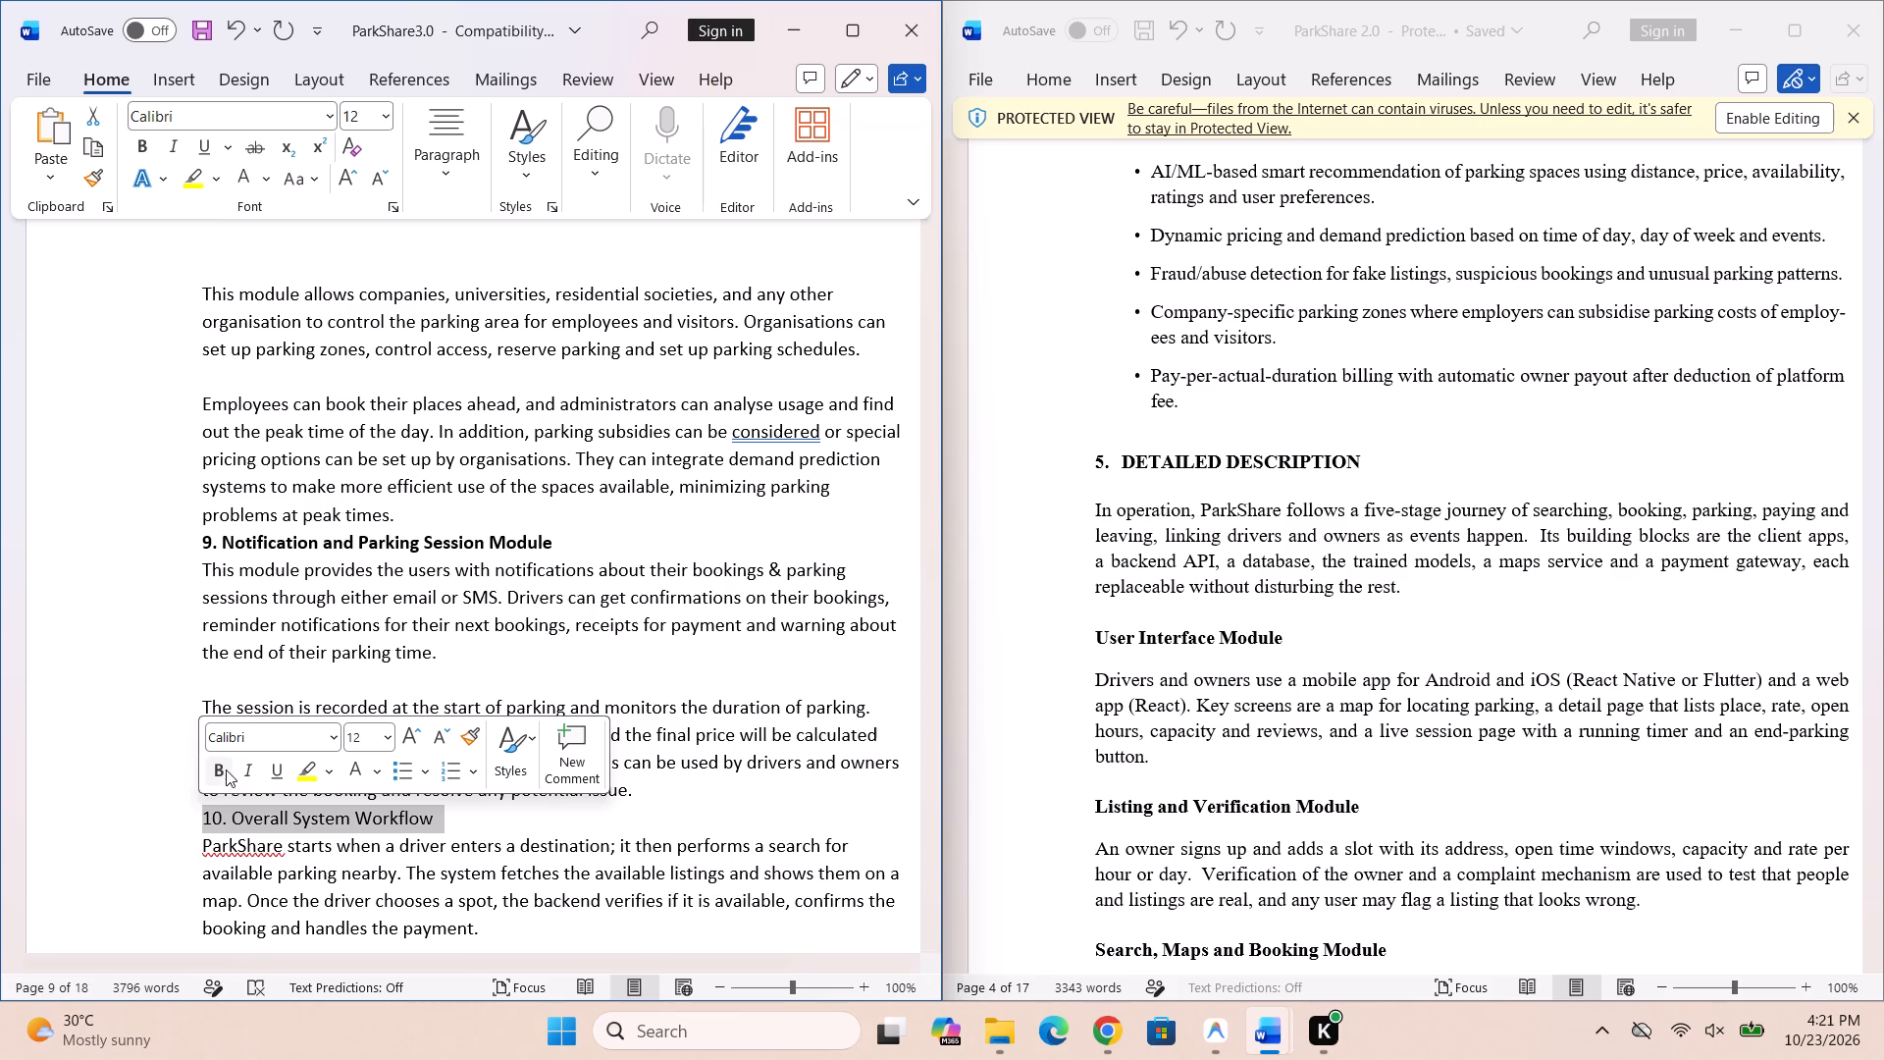
left_click(225, 769)
left_click(499, 934)
Decrease the indent from the "2. Listing and Verification Module" heading through the end of Overall System Workflow, aligning it with the User Interface text.
scroll(499, 934, "down", 1)
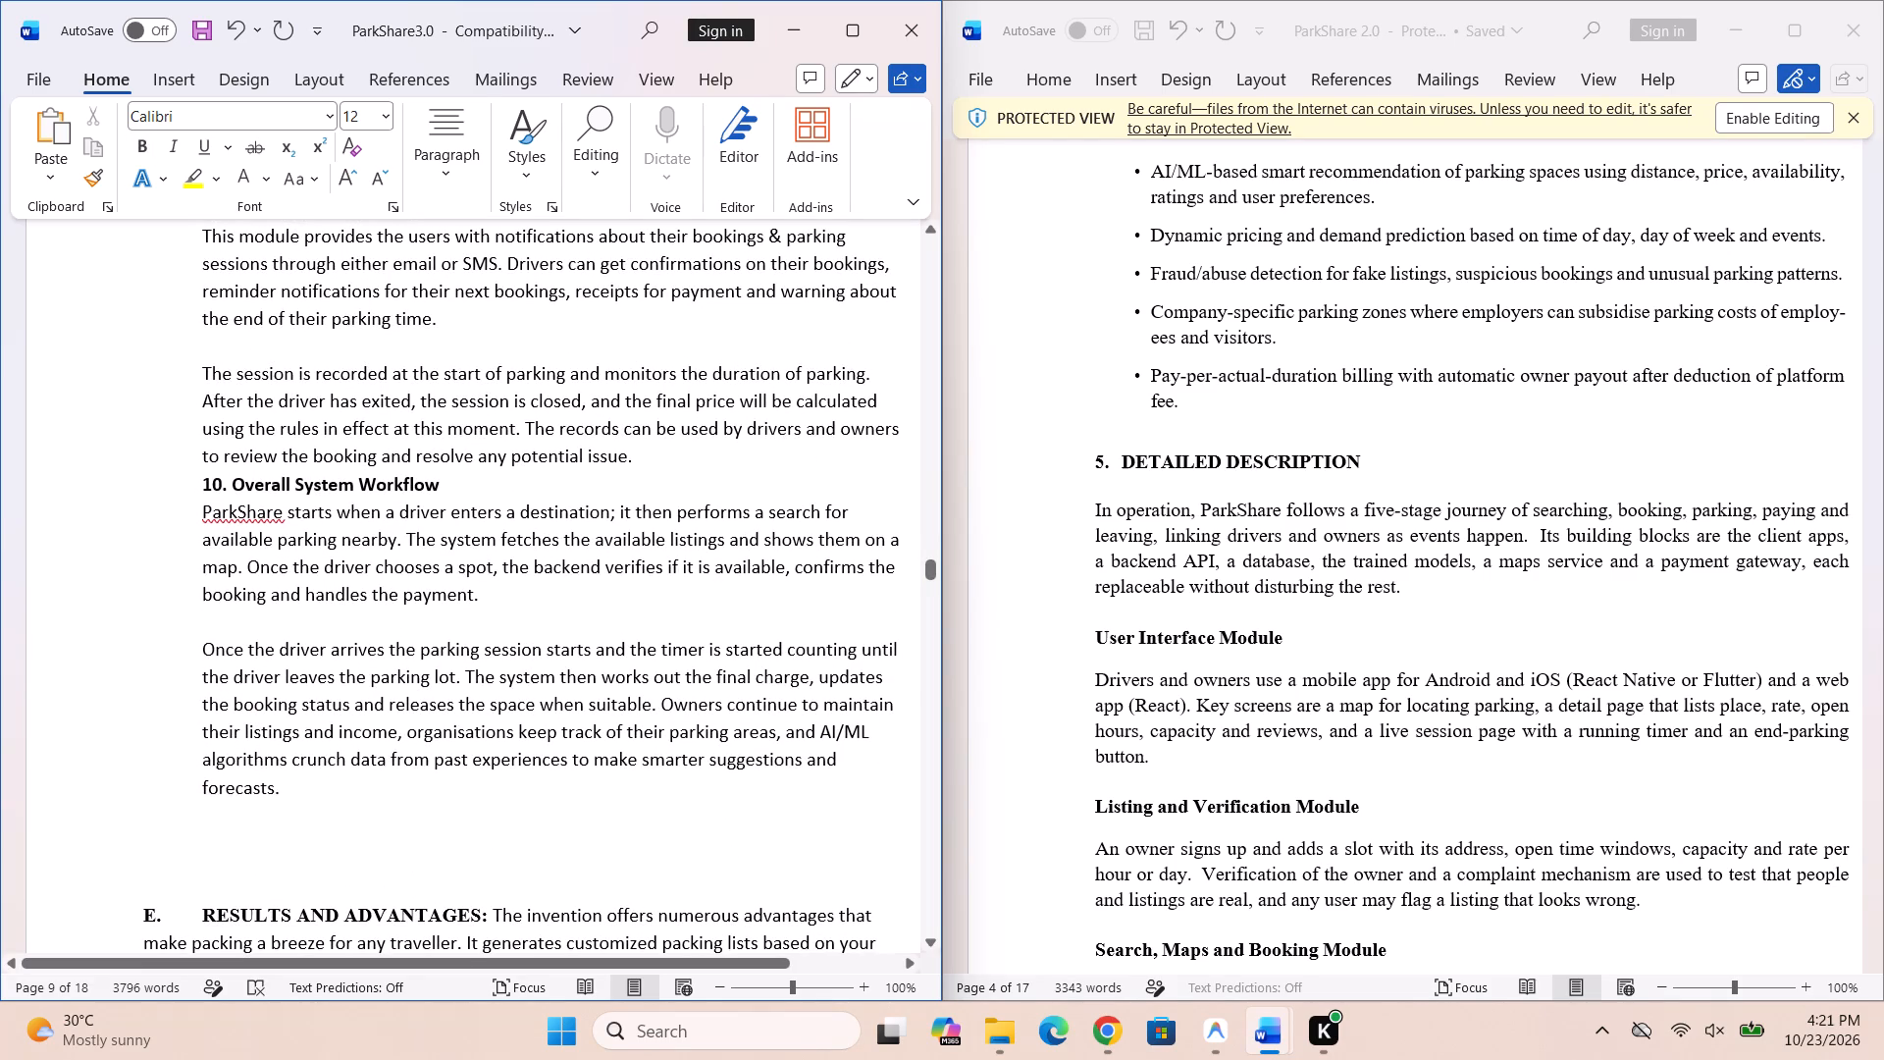
left_click_drag(301, 792, 192, 315)
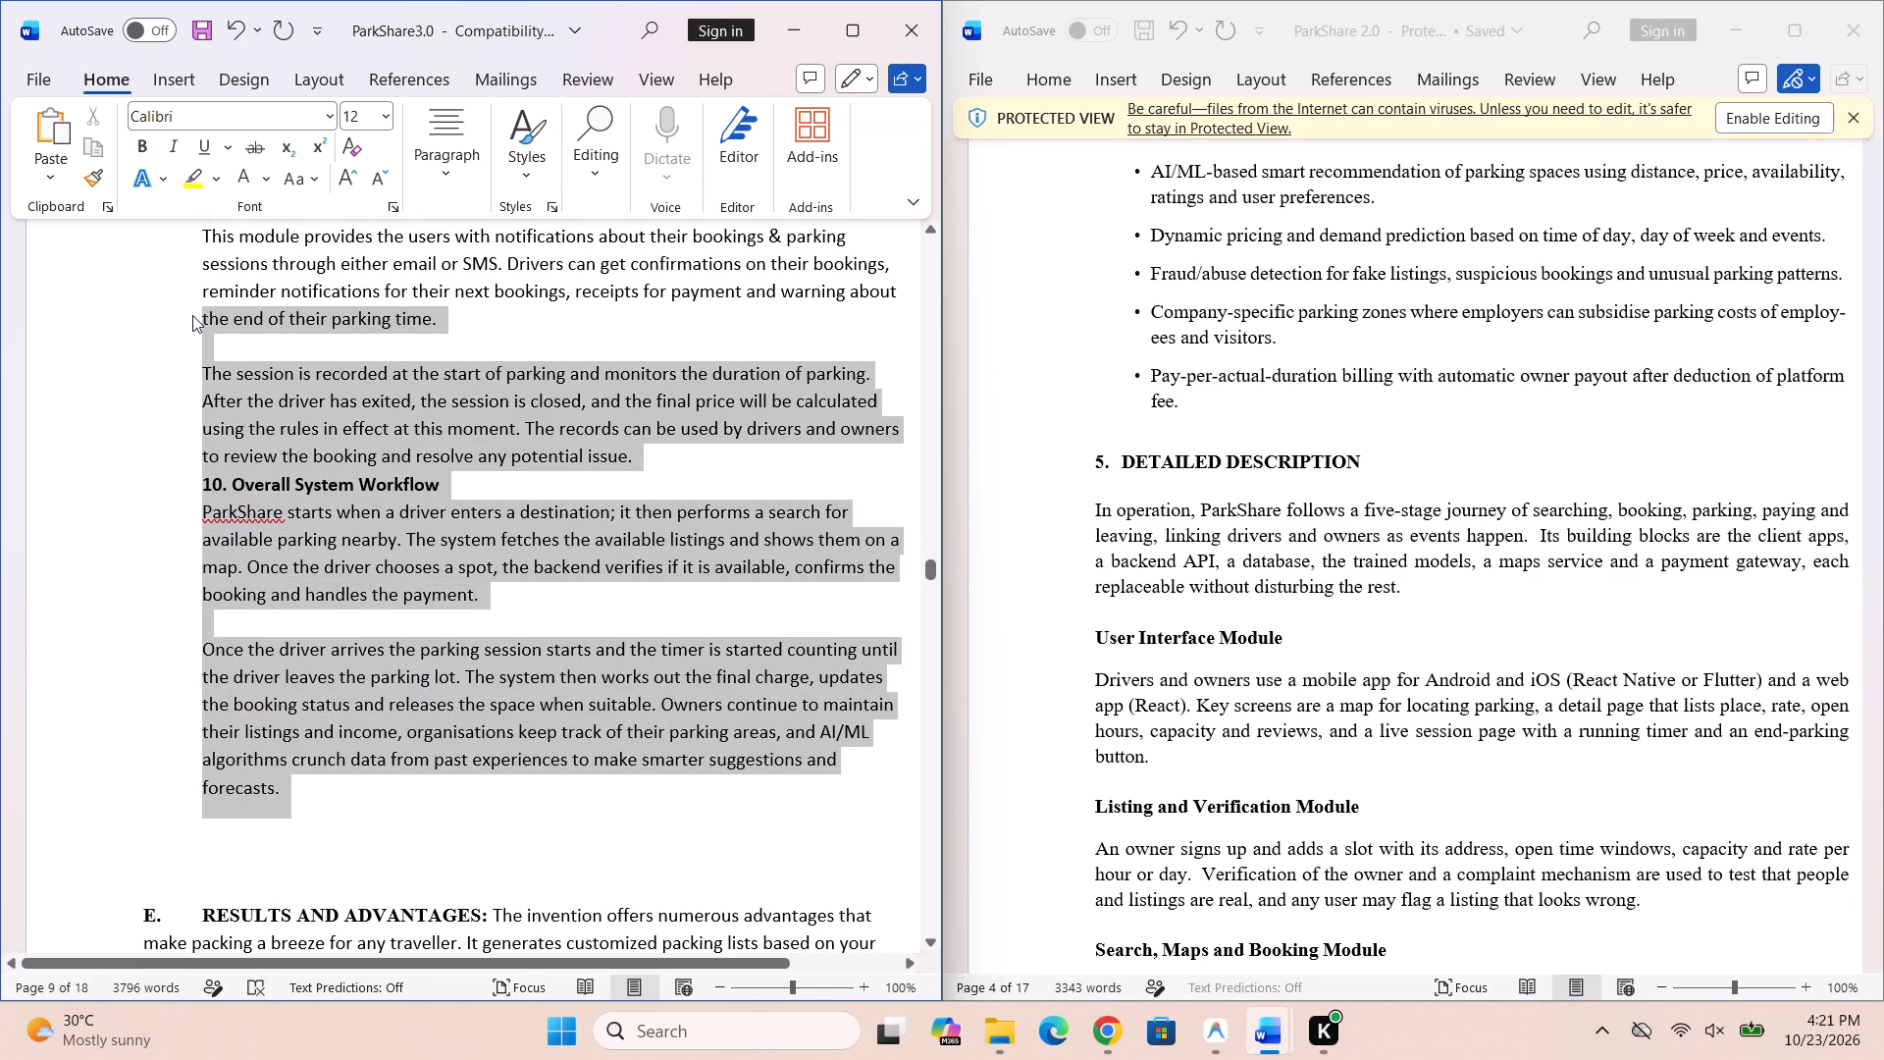
left_click_drag(192, 315, 163, 193)
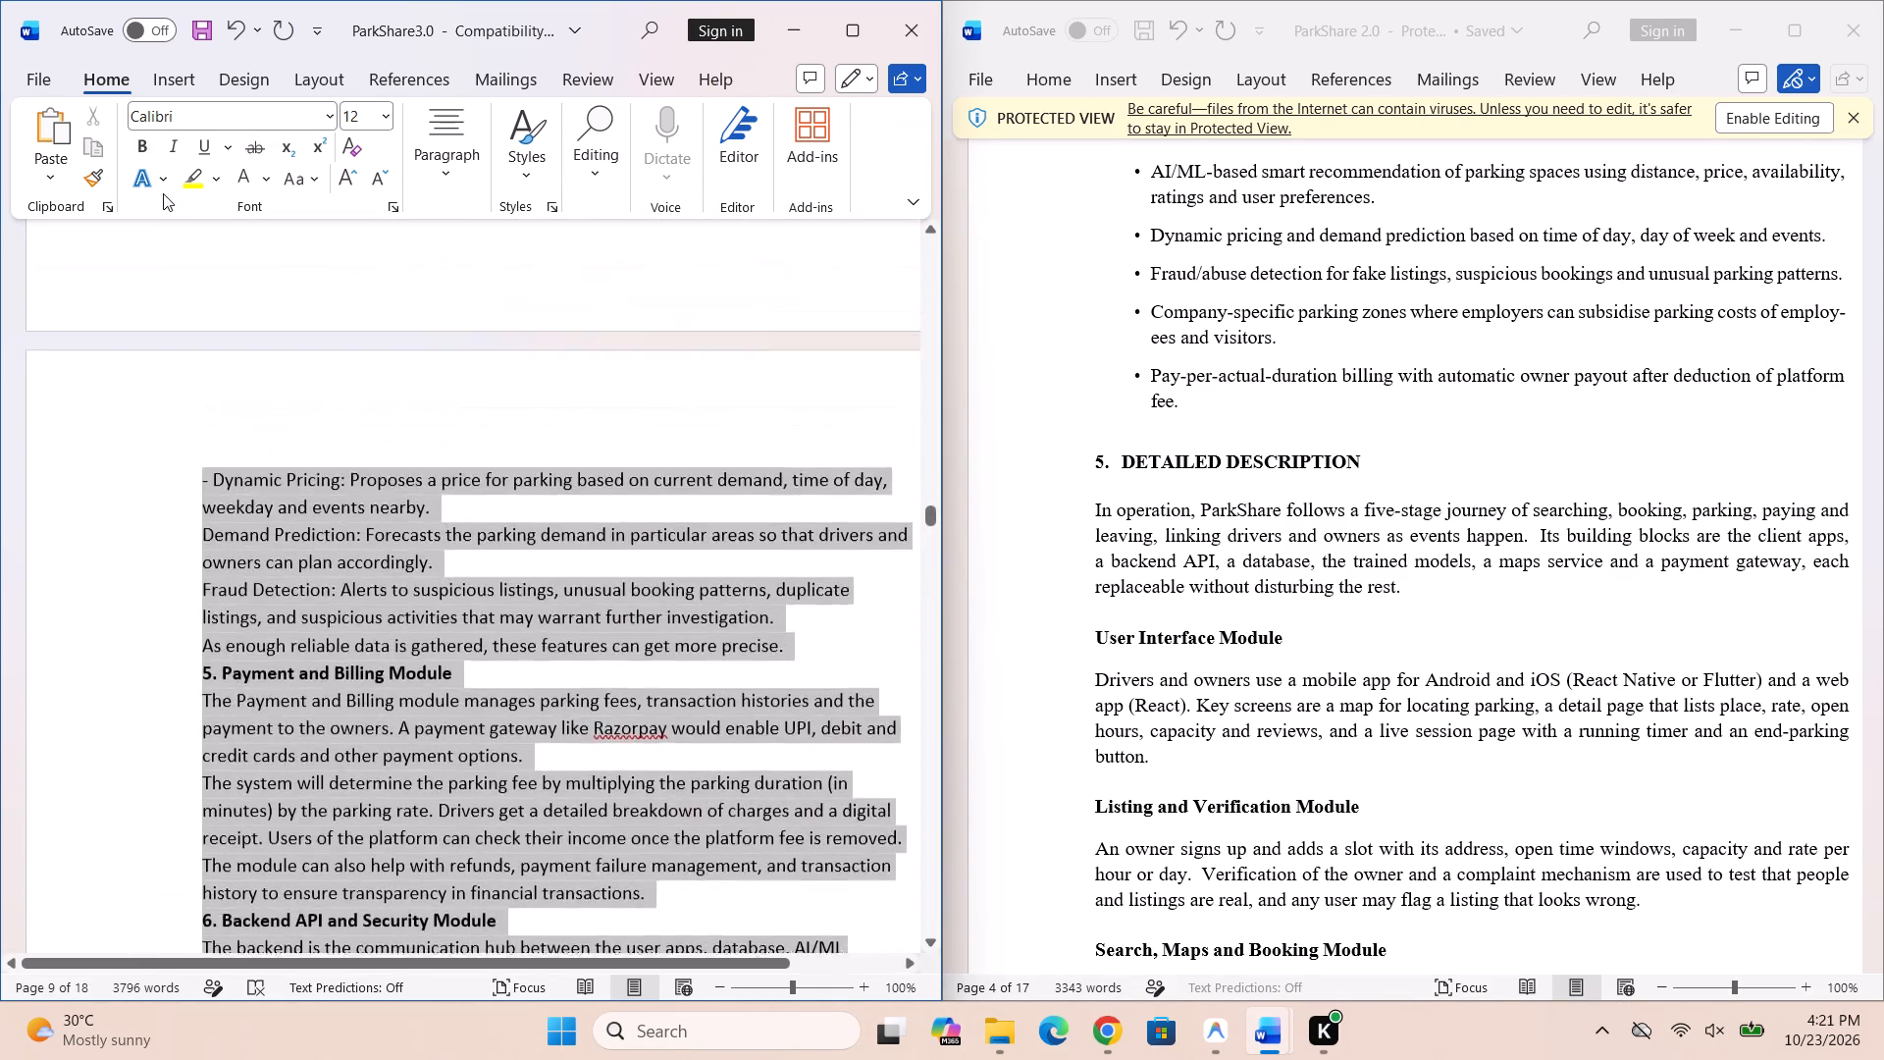
left_click_drag(163, 193, 181, 212)
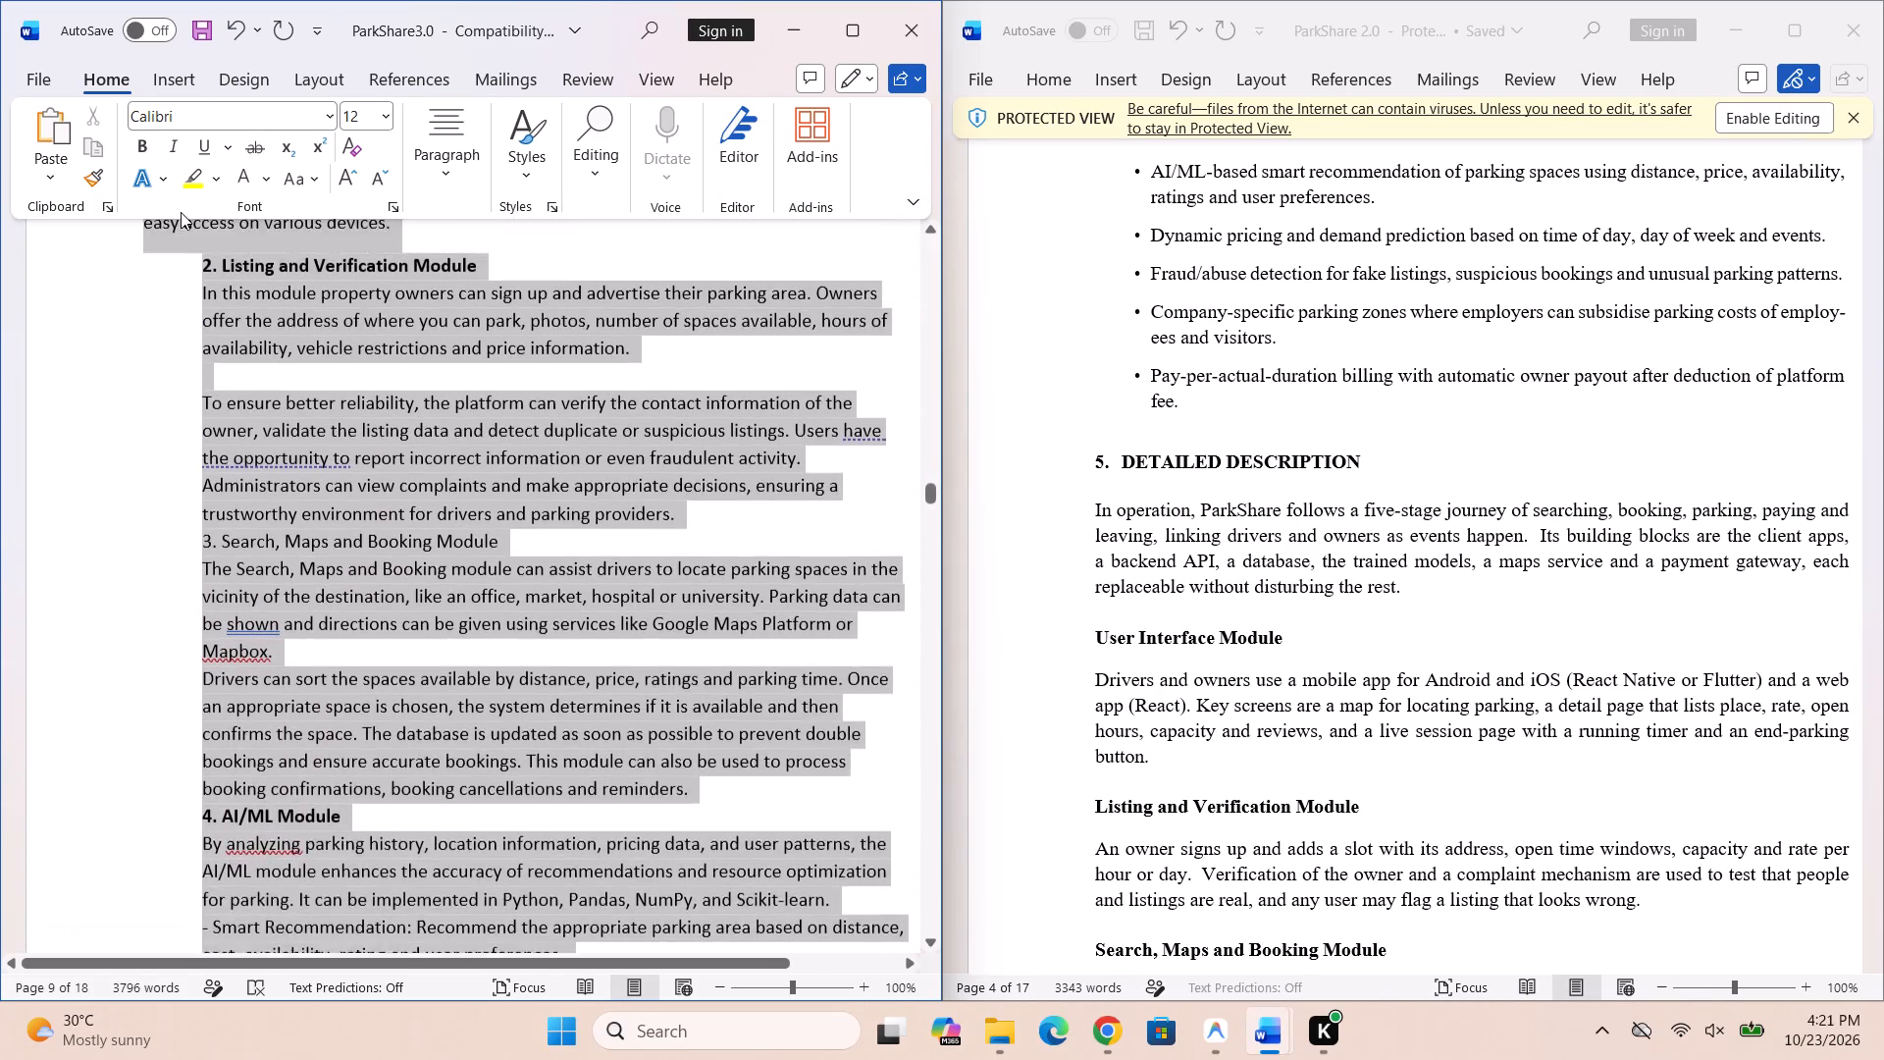
left_click_drag(181, 212, 182, 439)
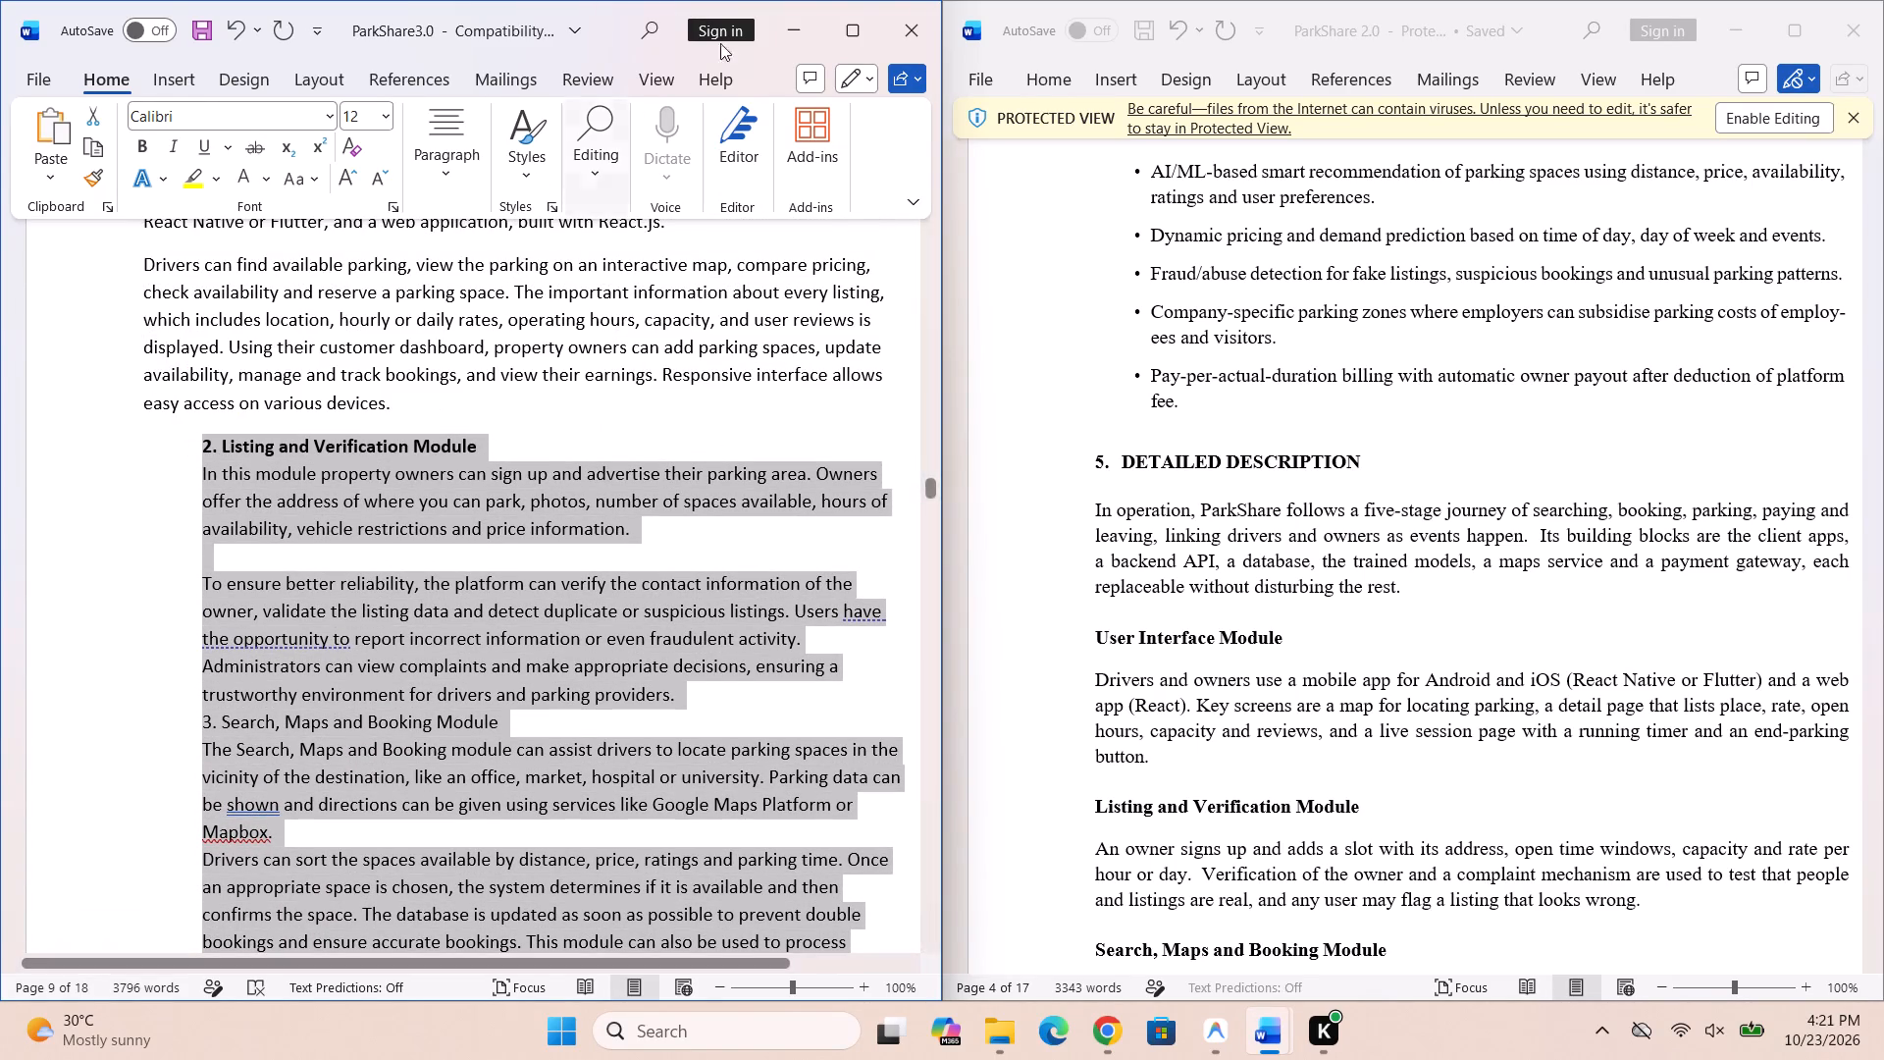
left_click(856, 8)
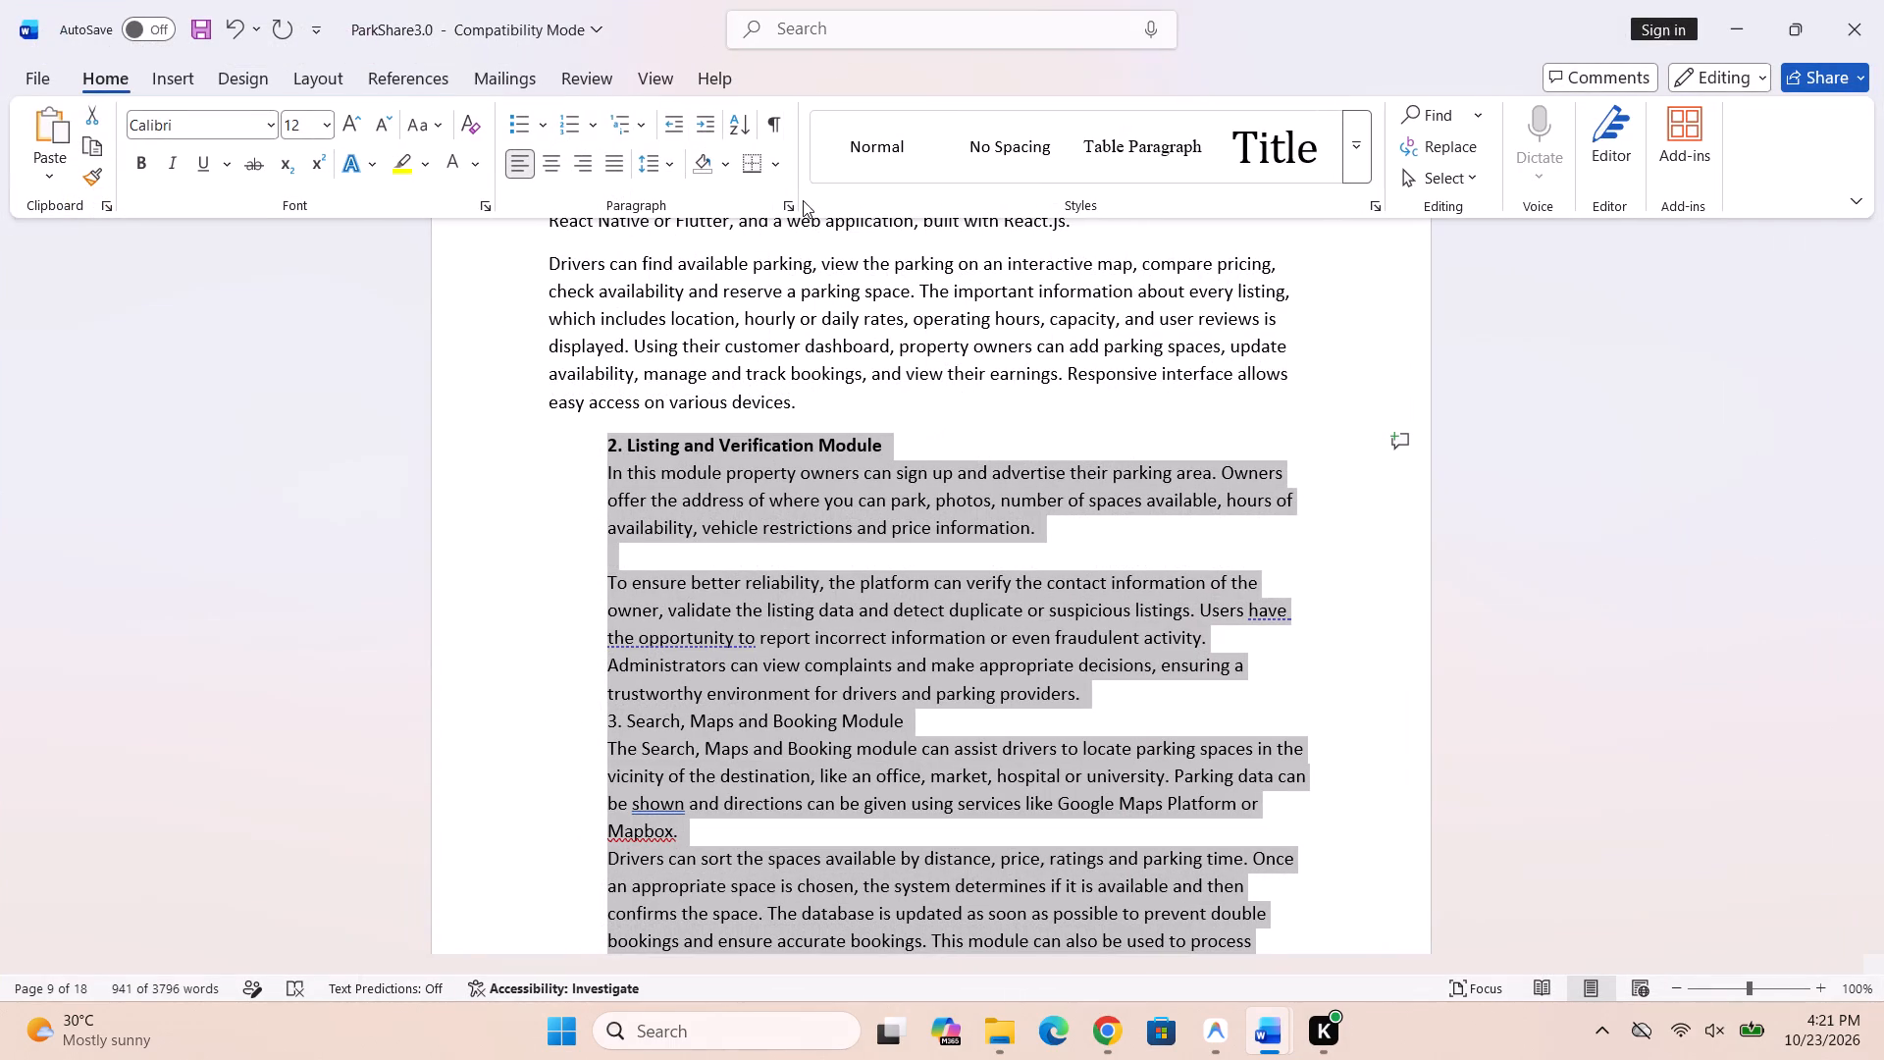
left_click(671, 125)
left_click(673, 128)
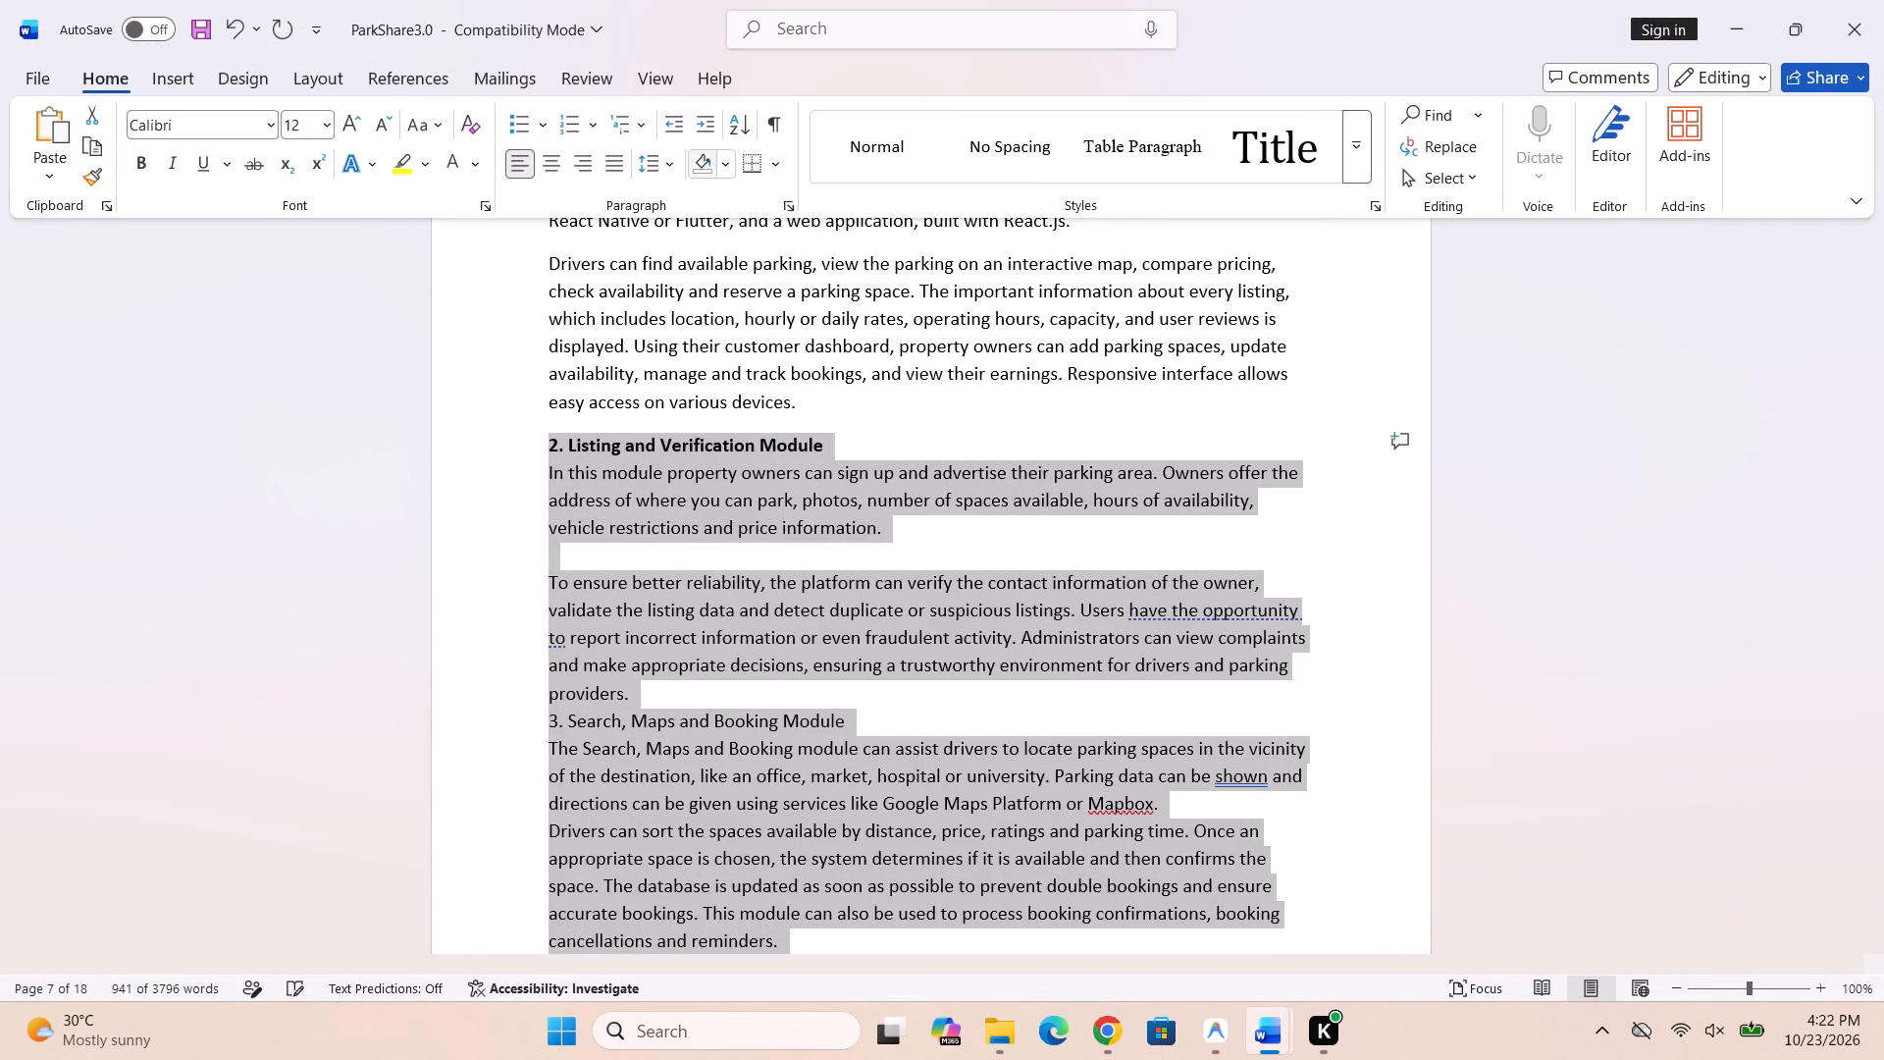
left_click(1335, 532)
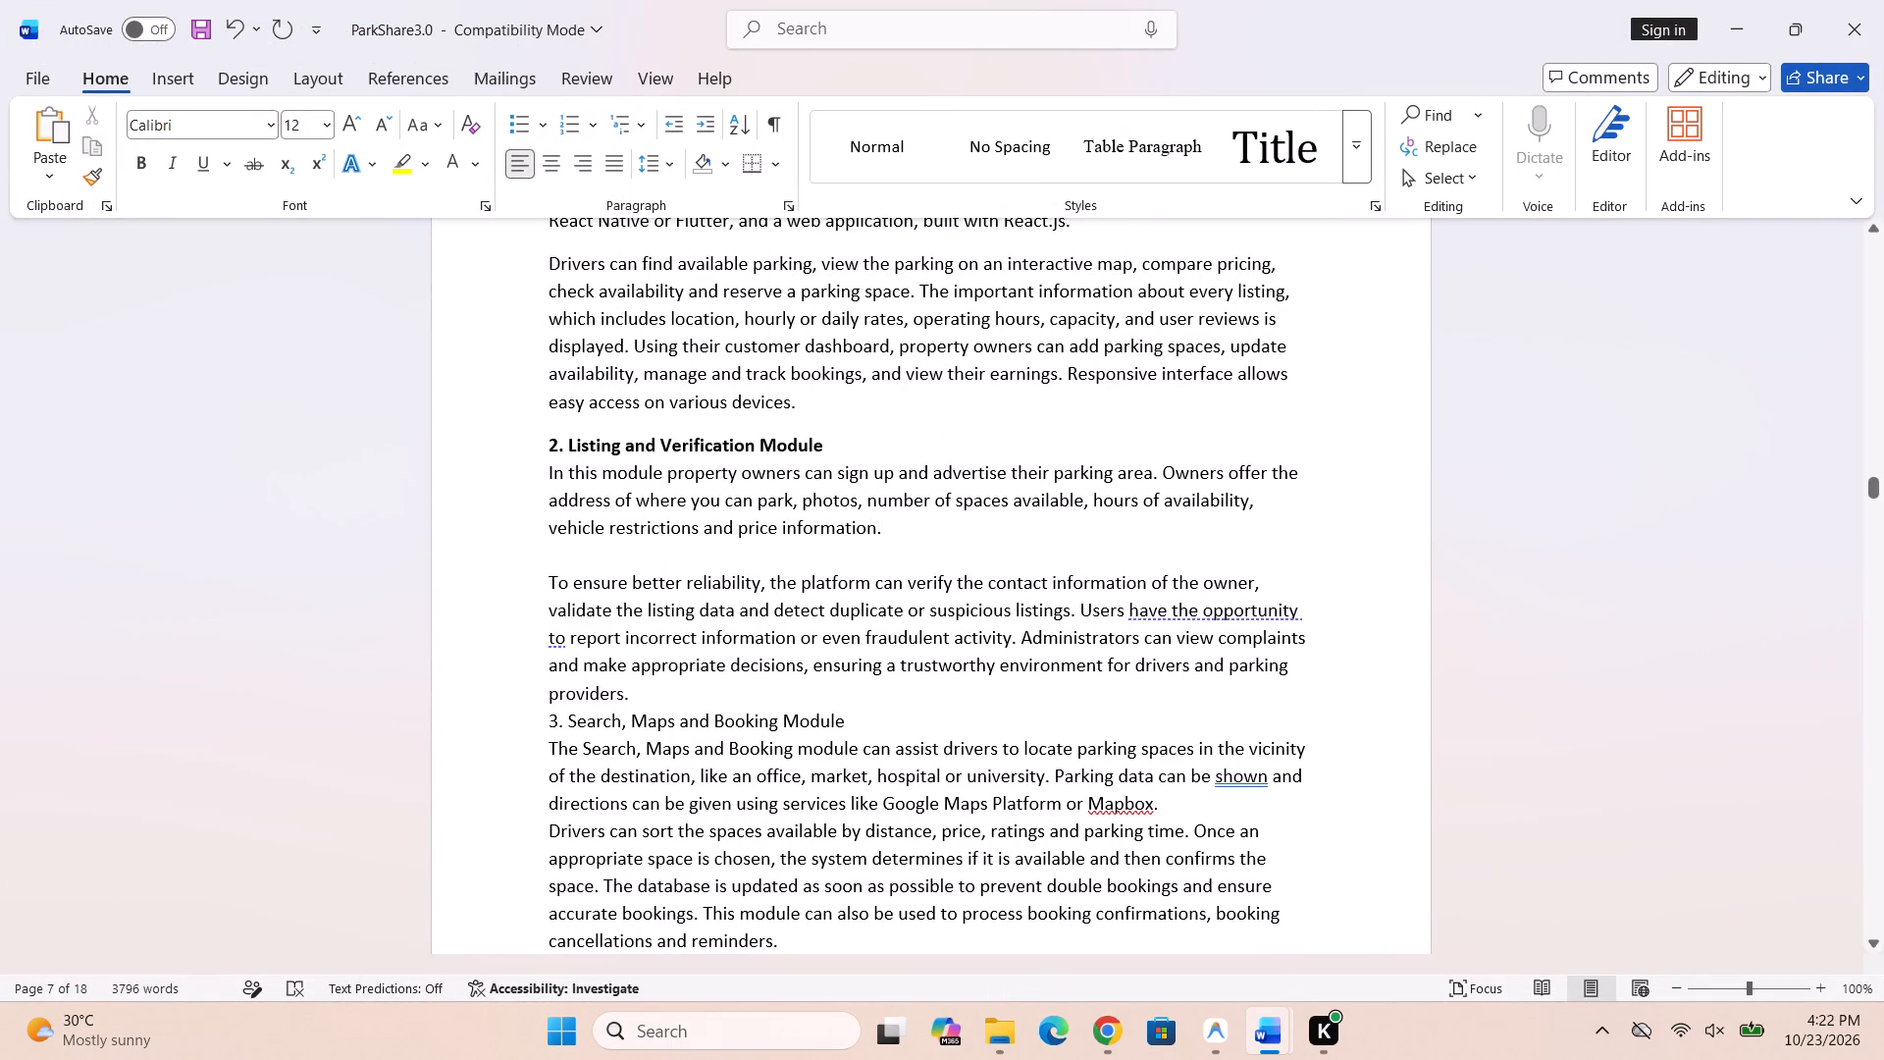